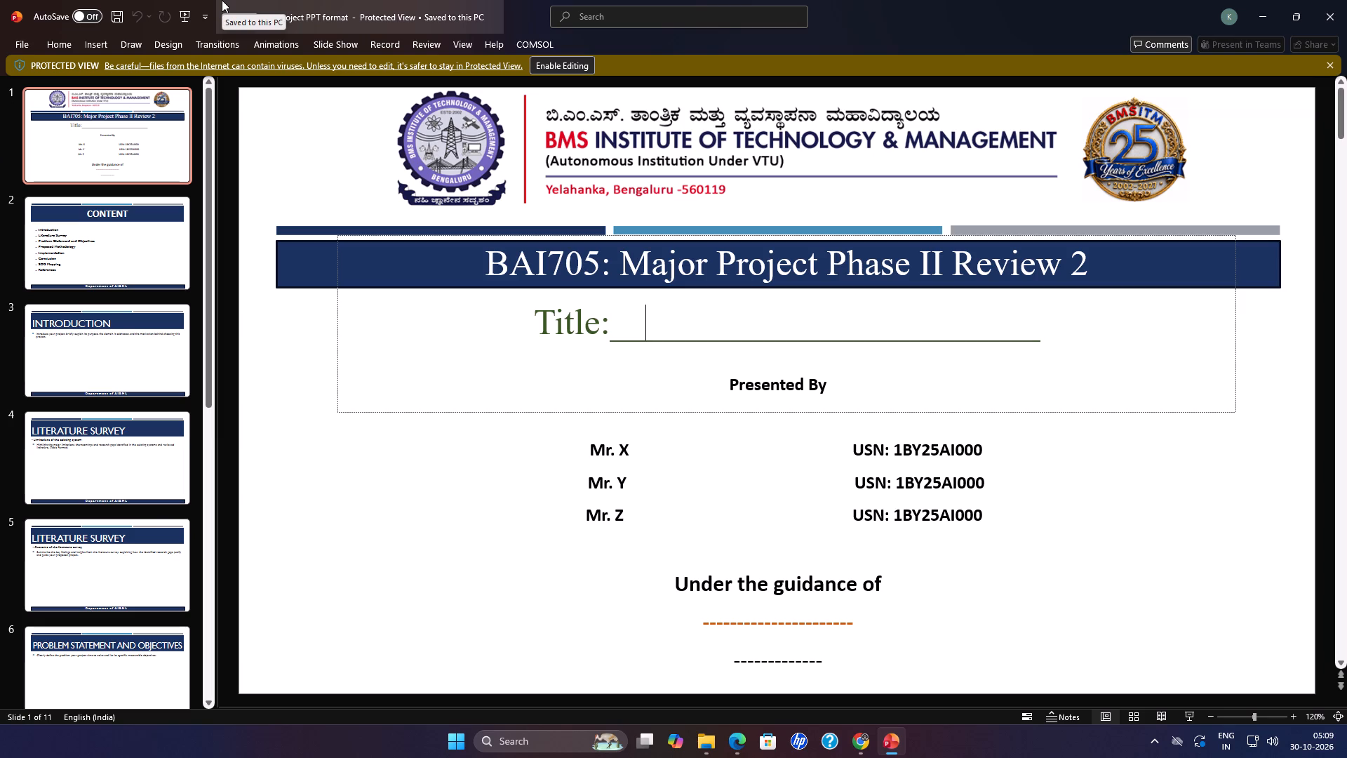
pyautogui.click(576, 64)
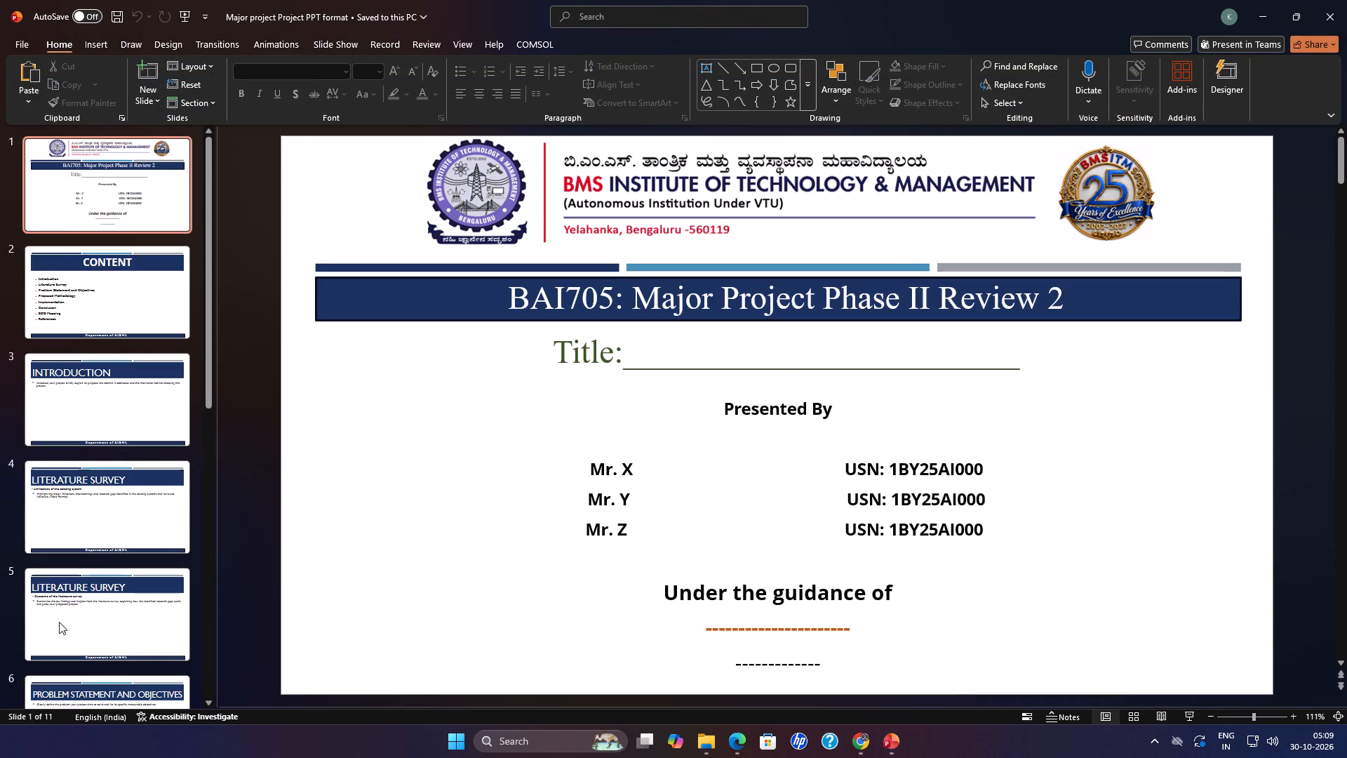
# Paste "EEG-Based Mental Stress Detection Using Deep Learning" into the blank Title line on slide 1.
pyautogui.click(651, 347)
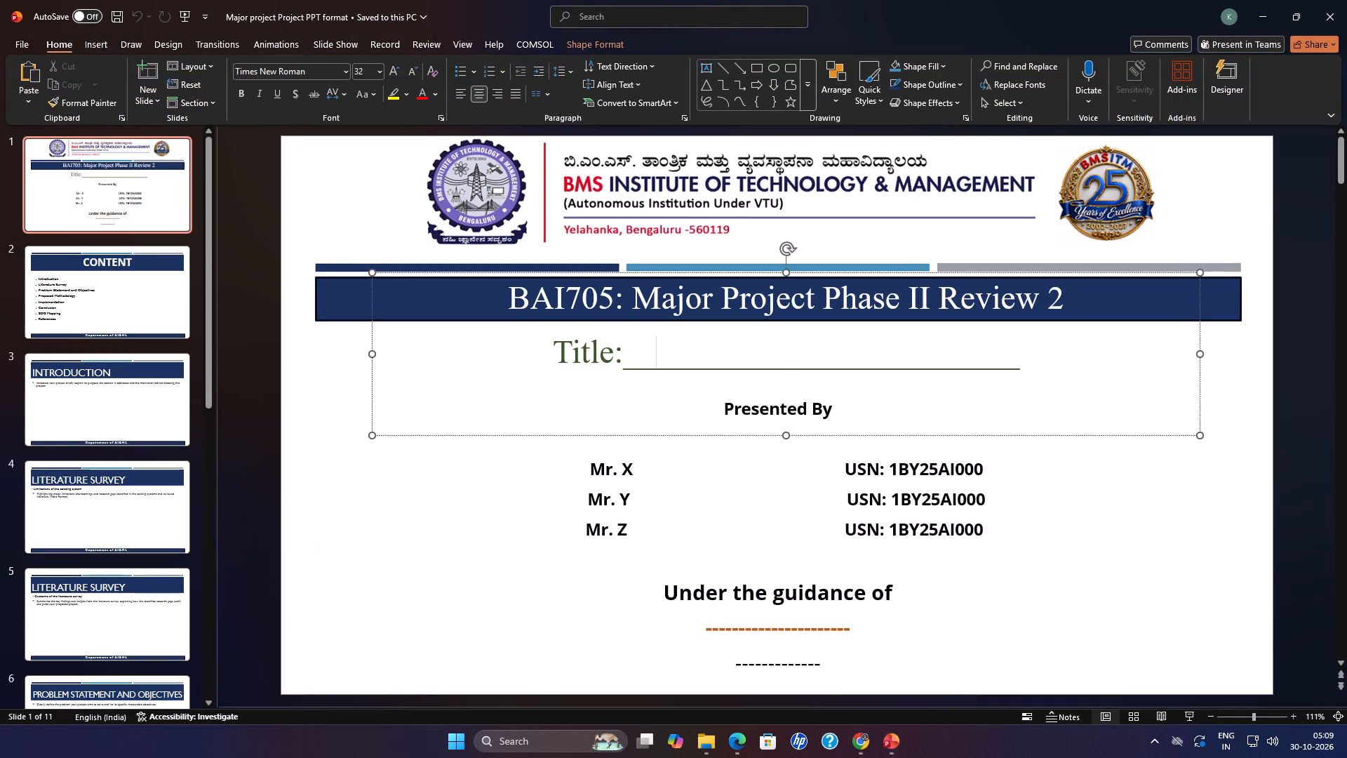
pyautogui.hotkey('ctrl', 'v')
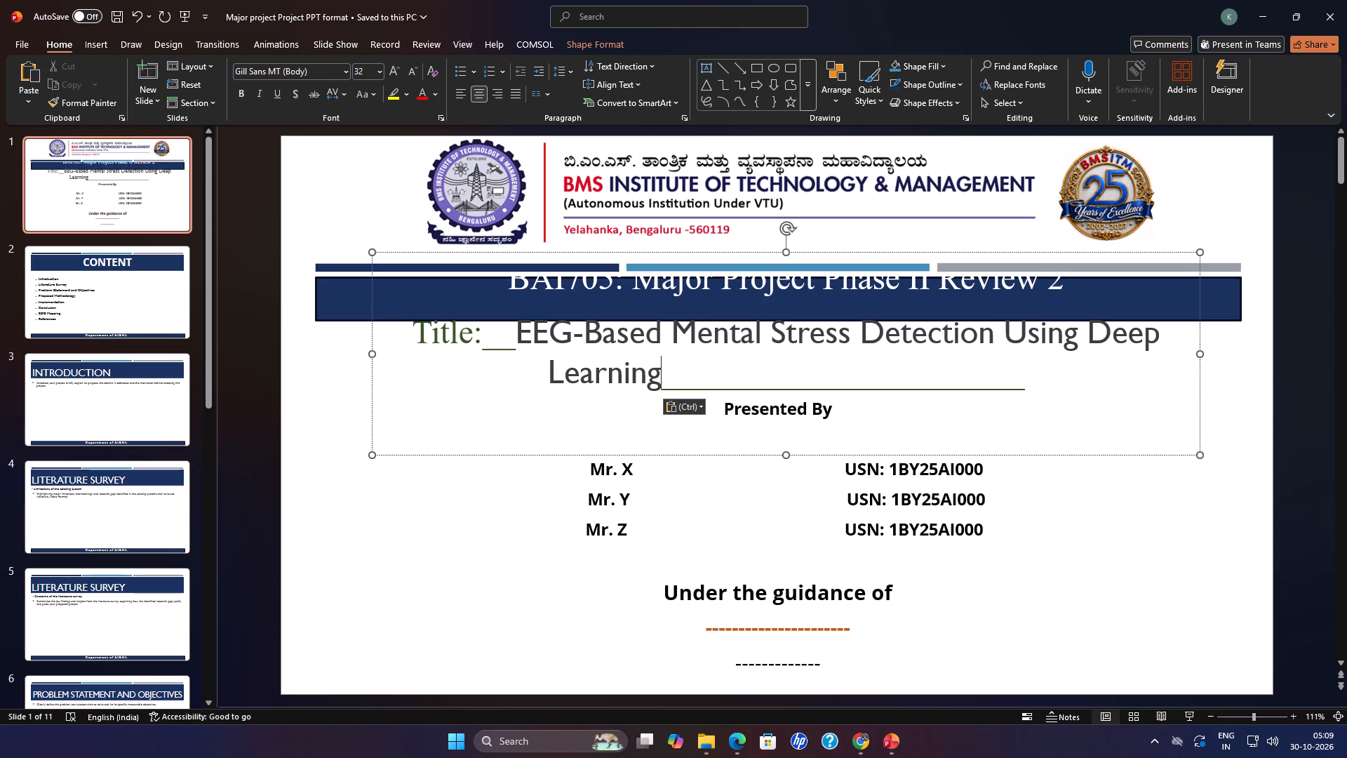
pyautogui.click(502, 334)
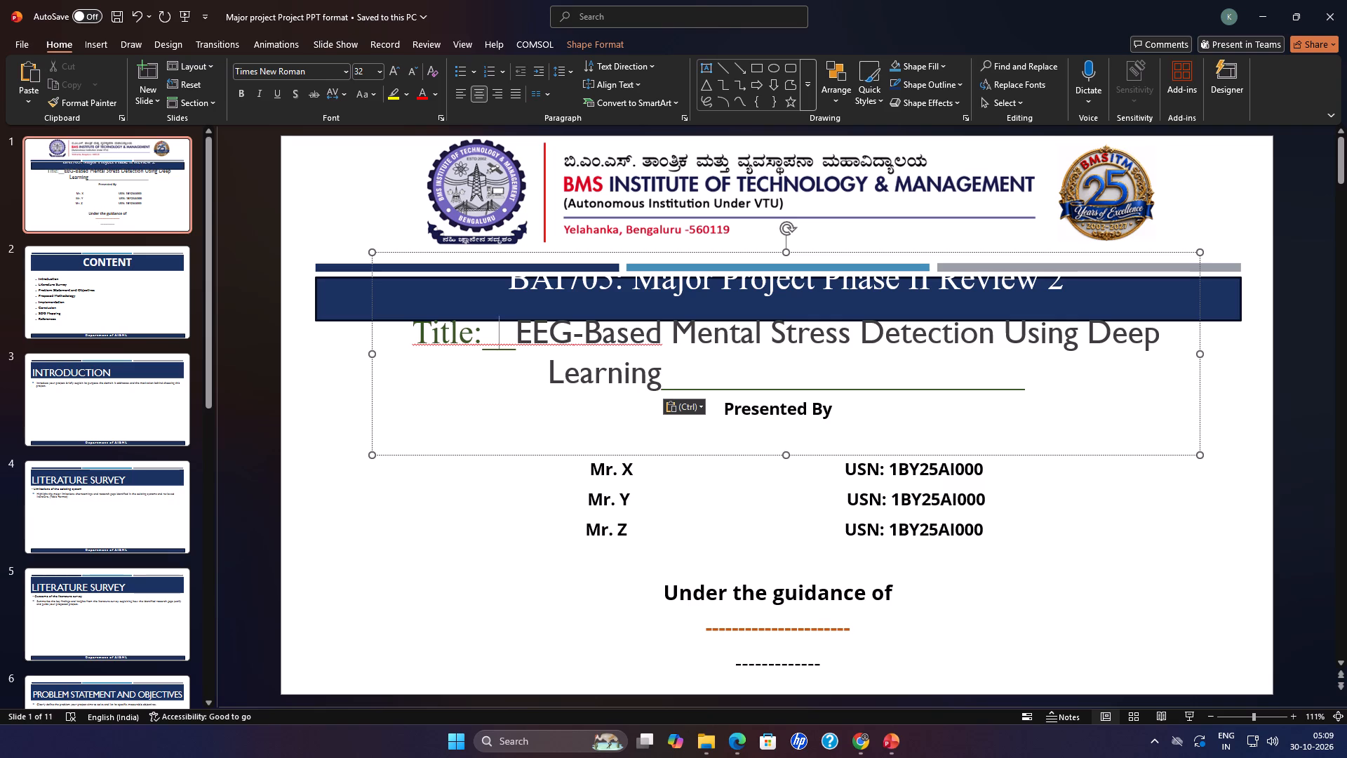
pyautogui.scroll(4, 577, 333)
# Move the title text box down so the "BAI705: Major Project Phase II Review 2" heading sits inside the blue banner.
pyautogui.click(843, 247)
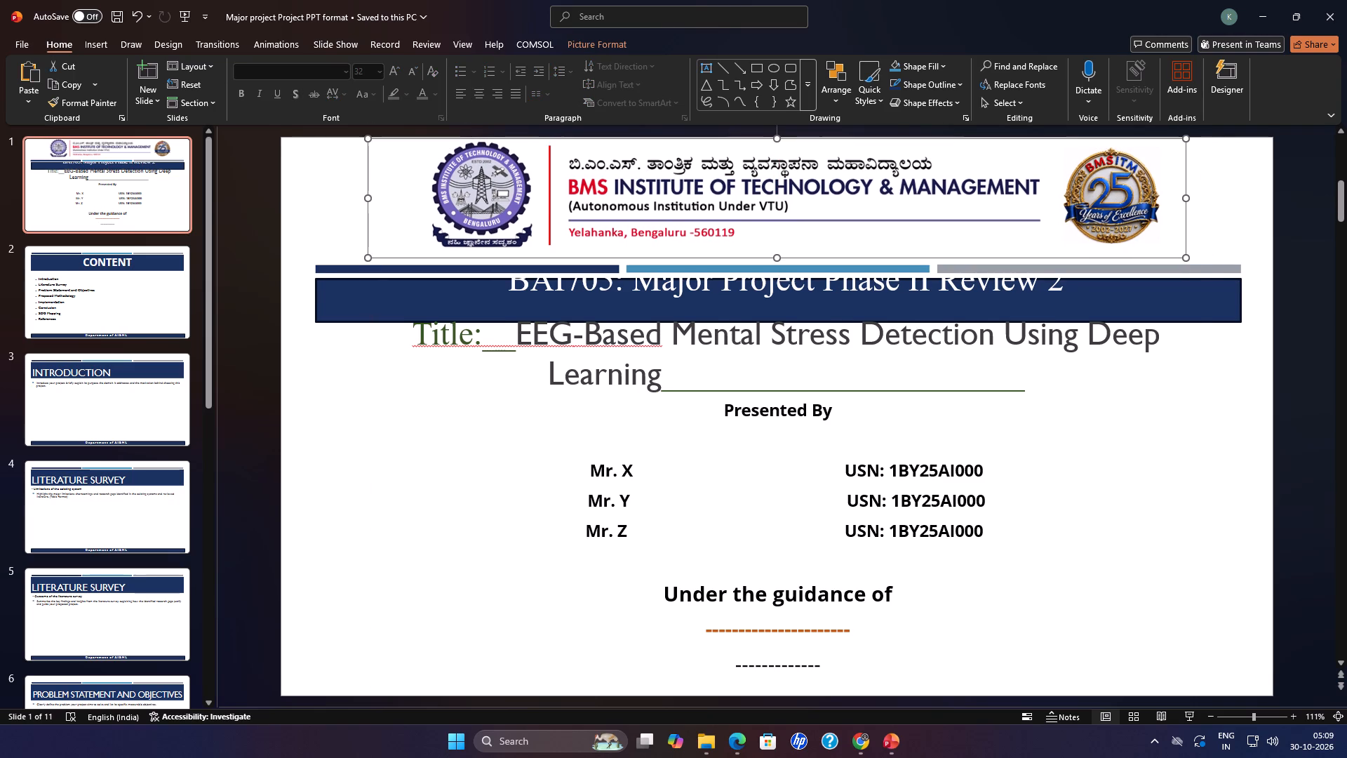
pyautogui.click(860, 313)
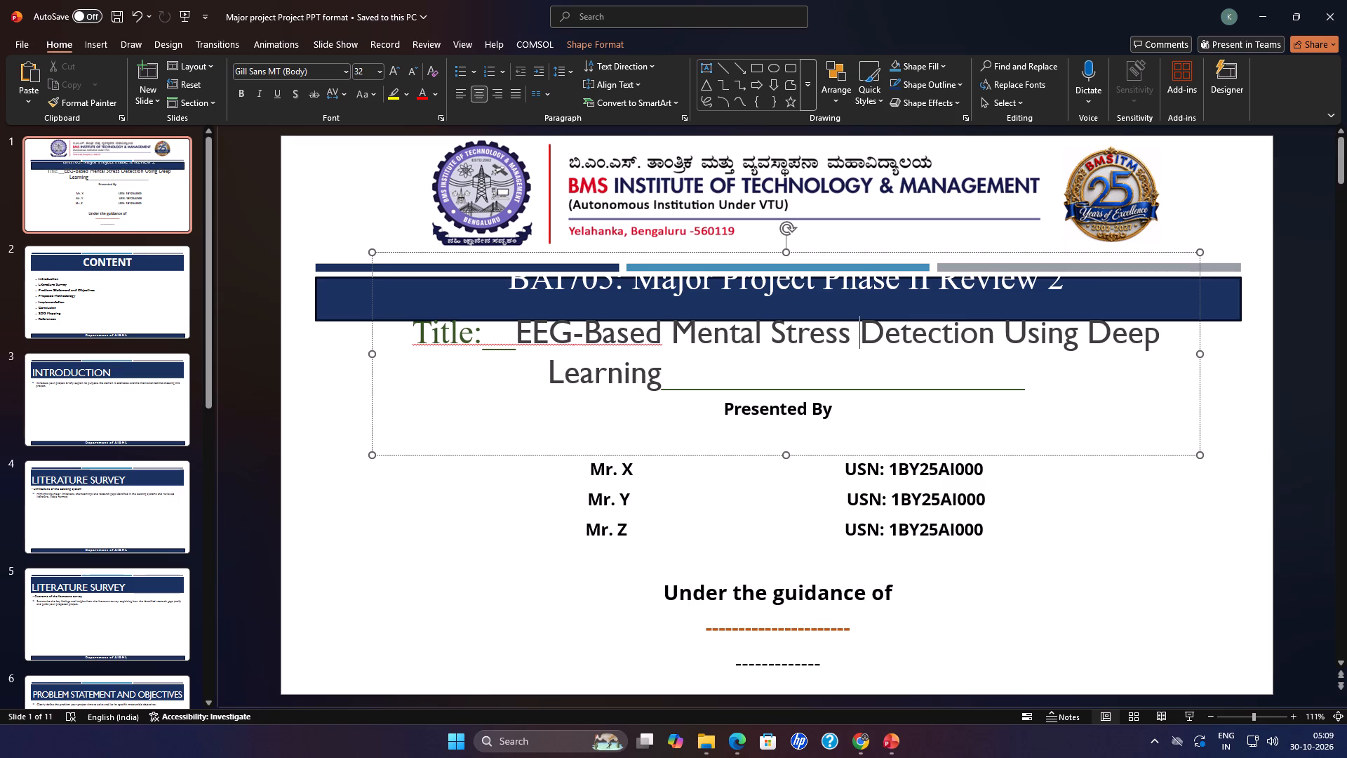
pyautogui.moveTo(753, 250); pyautogui.dragTo(765, 222)
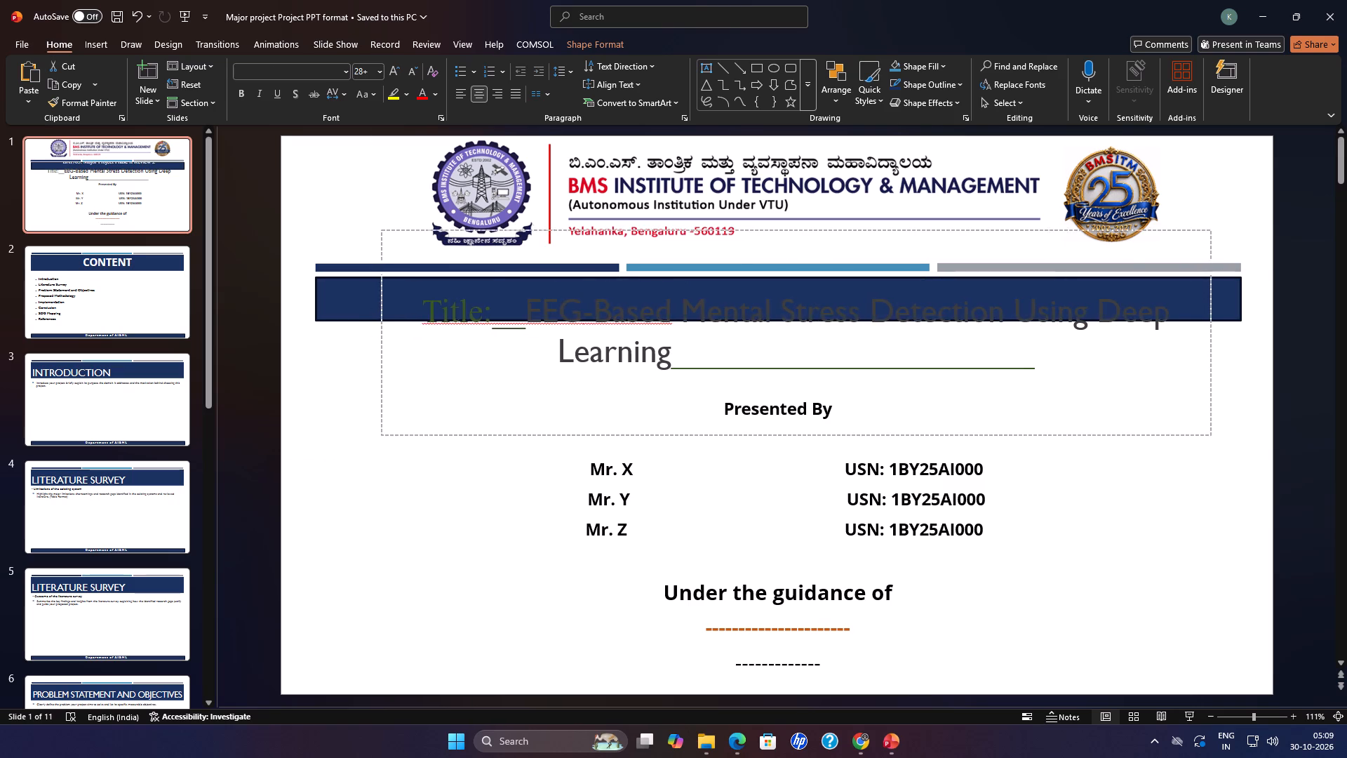
pyautogui.moveTo(765, 222); pyautogui.dragTo(764, 268)
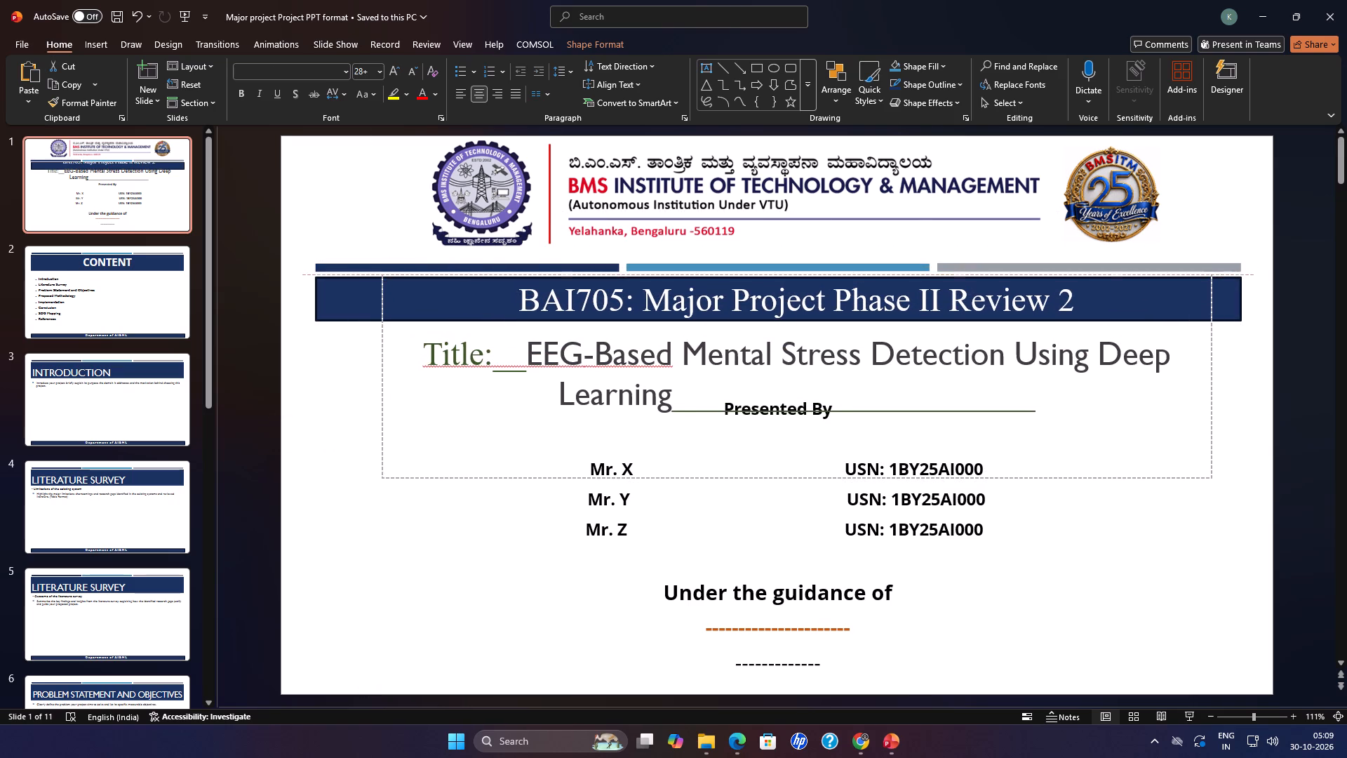
pyautogui.moveTo(764, 268); pyautogui.dragTo(756, 271)
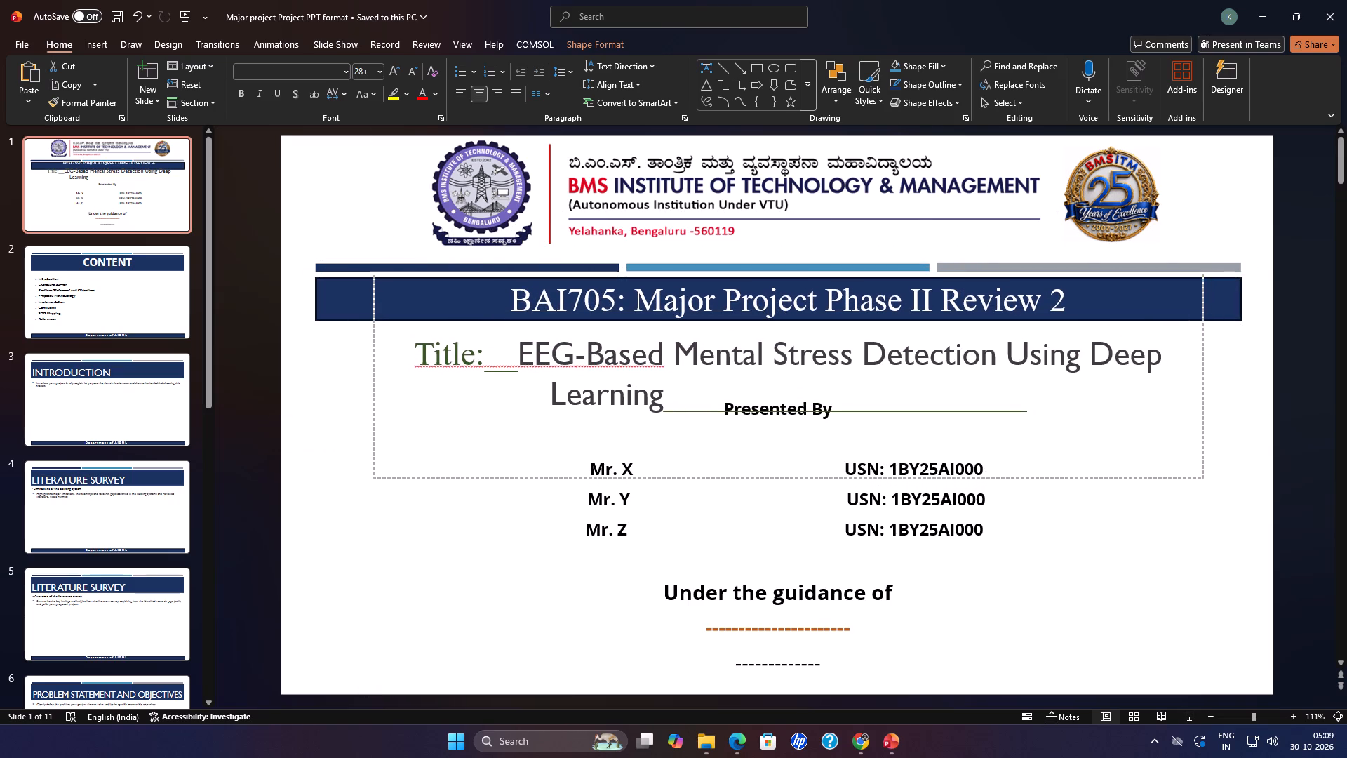
pyautogui.moveTo(756, 271); pyautogui.dragTo(757, 277)
# Move the "Presented By" text block down so it clears the two-line project title.
pyautogui.click(902, 542)
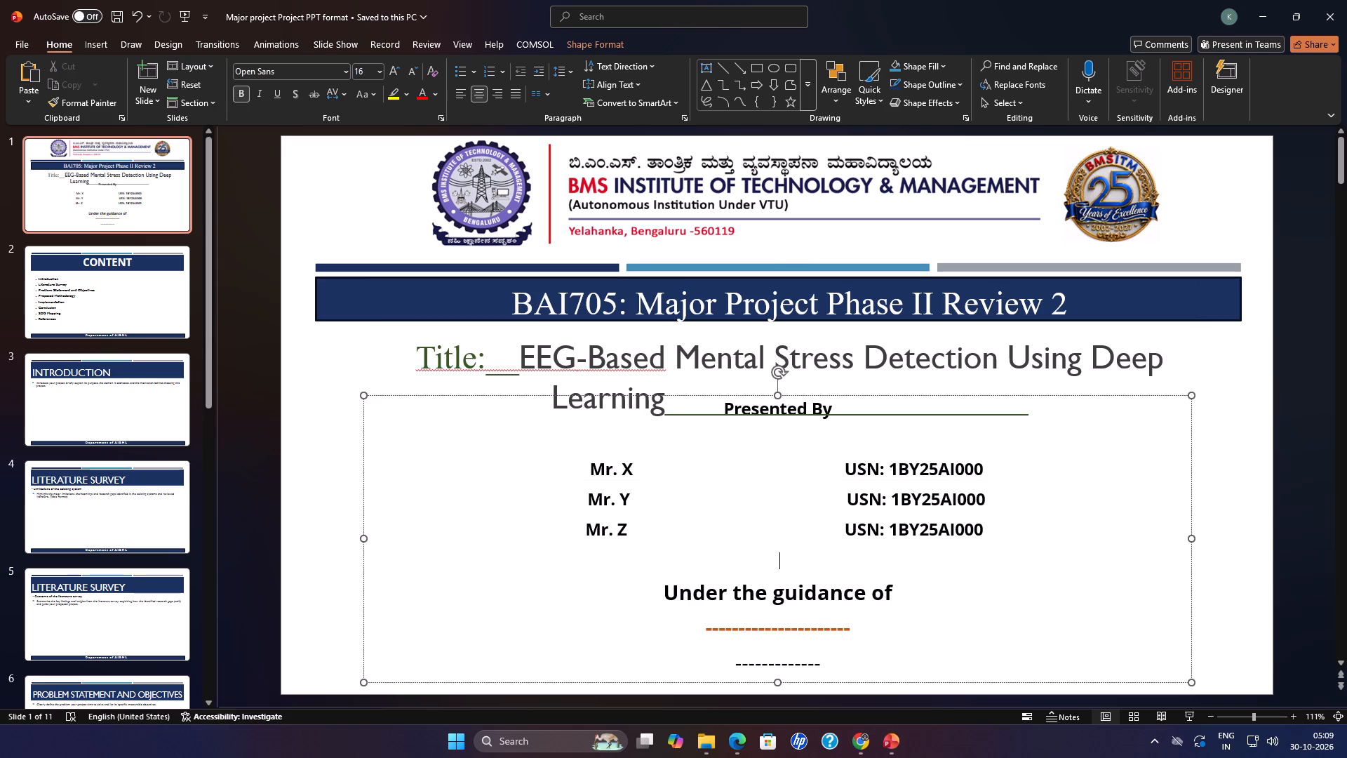
pyautogui.moveTo(902, 396); pyautogui.dragTo(906, 408)
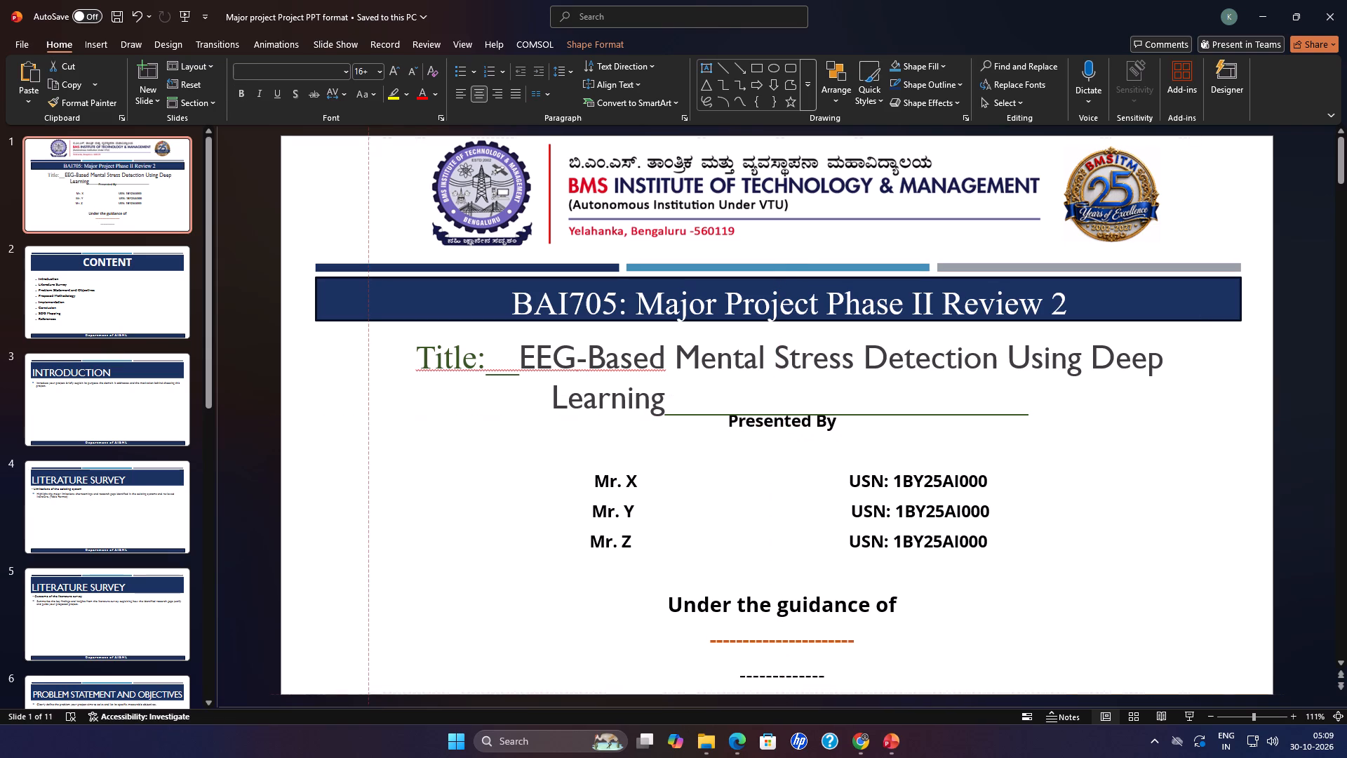
pyautogui.moveTo(906, 408); pyautogui.dragTo(894, 441)
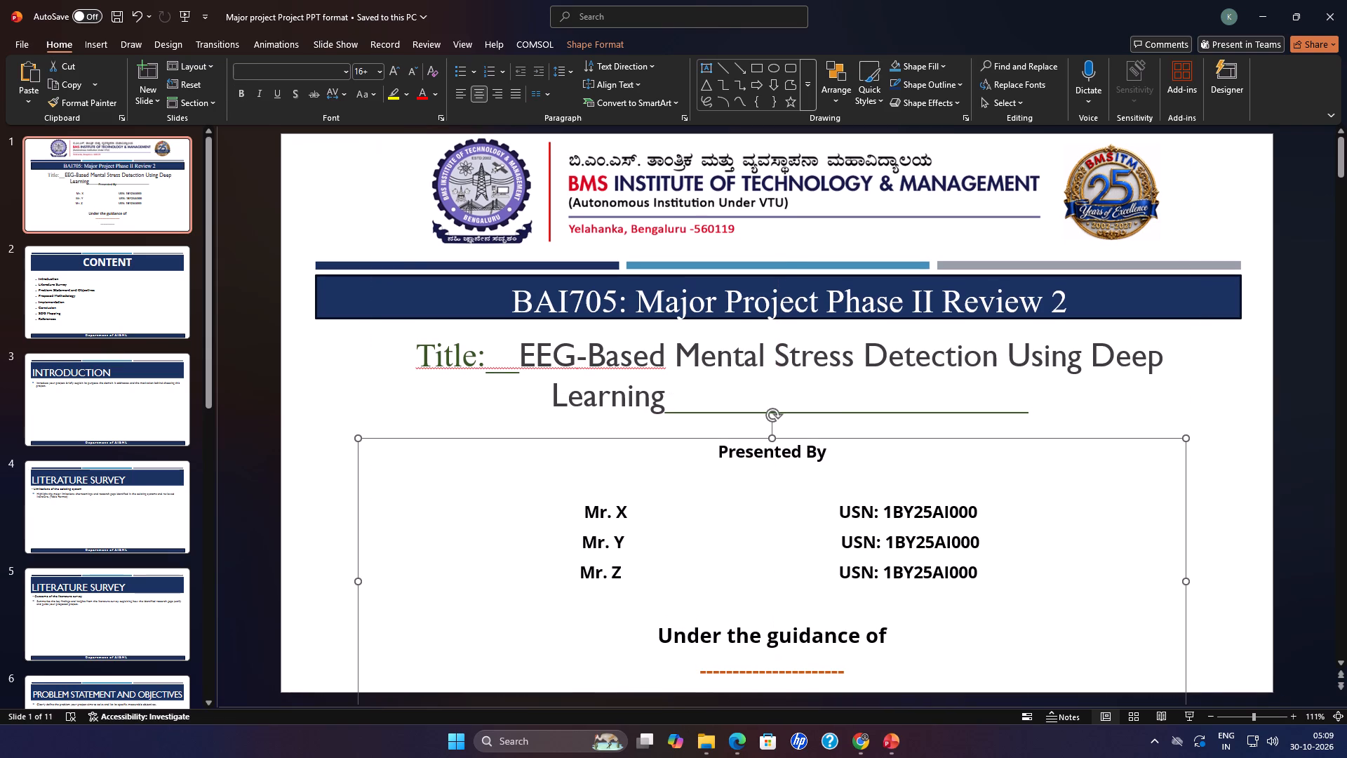
pyautogui.click(1086, 526)
pyautogui.click(758, 577)
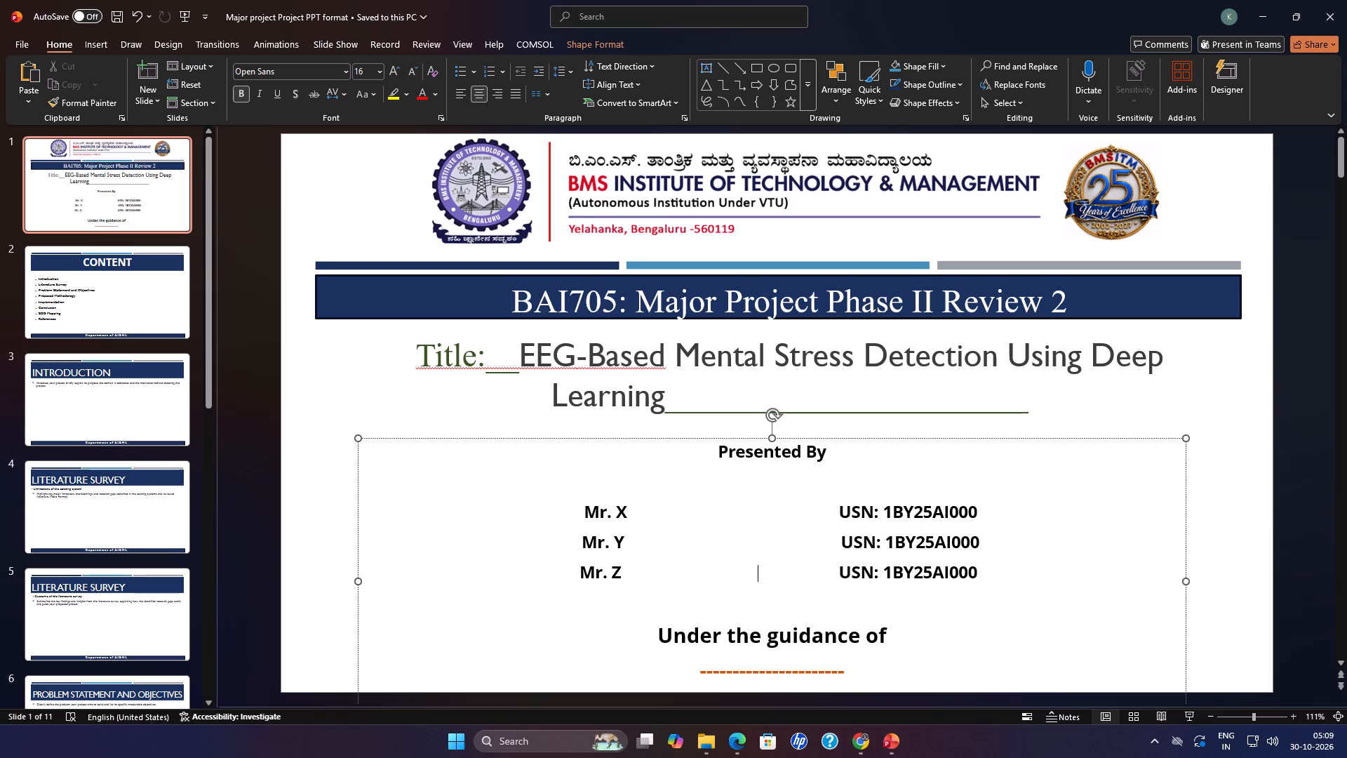
# Delete the leftover blank underline after "Learning" in the project title.
pyautogui.click(695, 390)
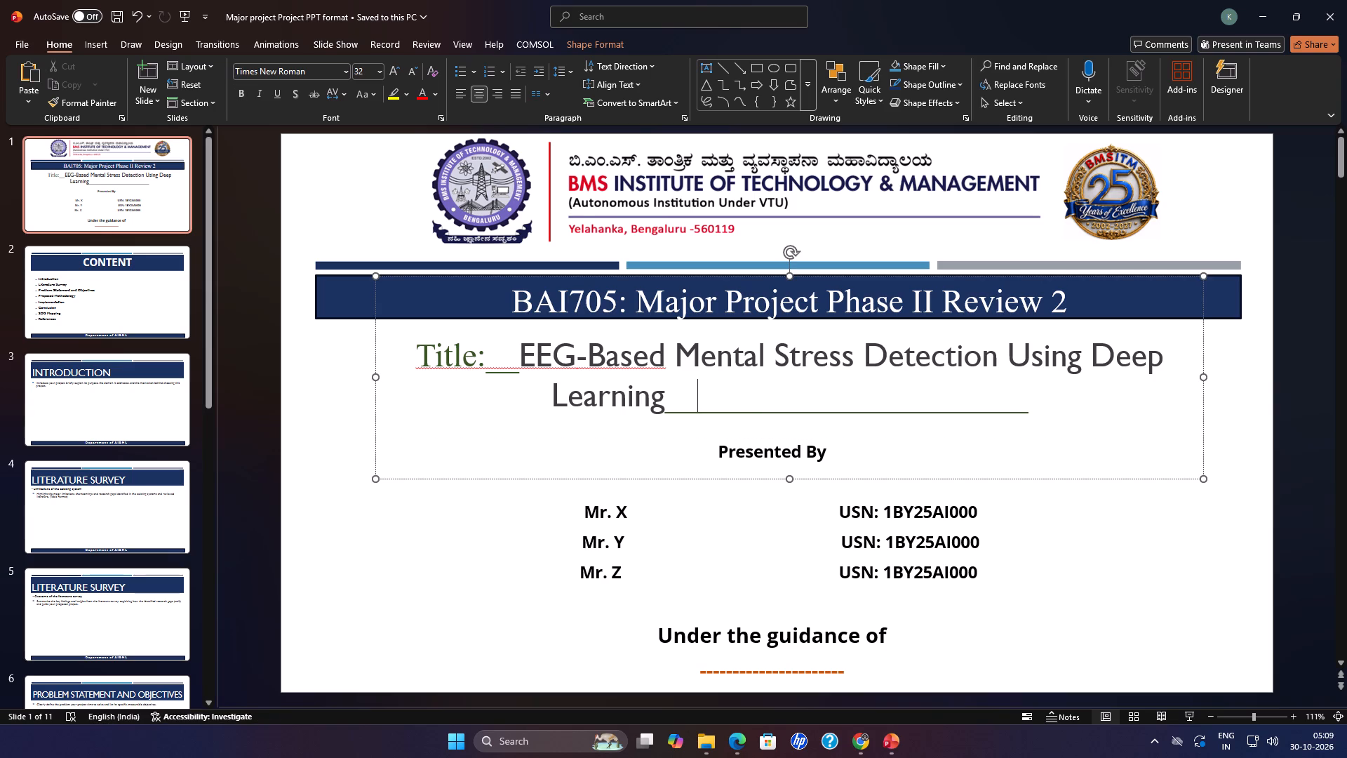
pyautogui.moveTo(1049, 414); pyautogui.dragTo(1045, 415)
pyautogui.moveTo(1045, 415); pyautogui.dragTo(688, 375)
pyautogui.press('BackSpace')
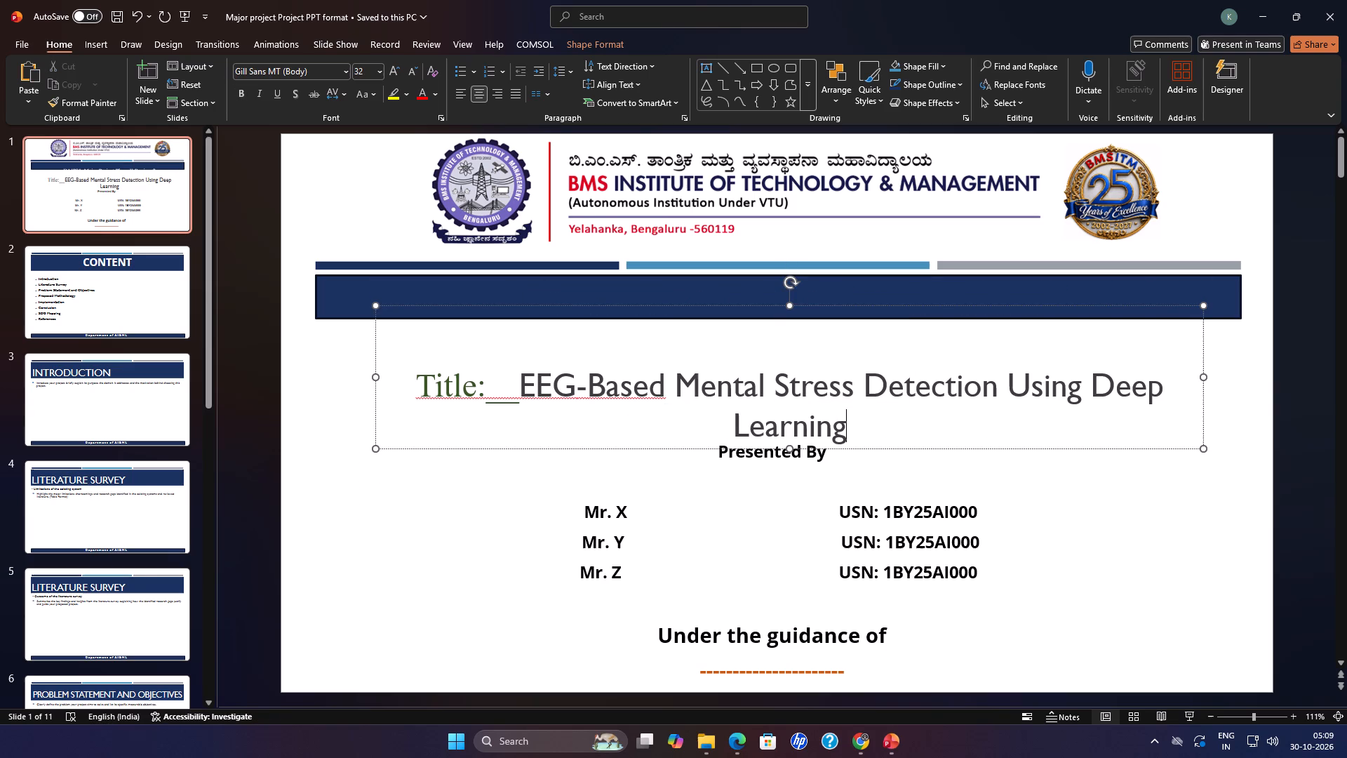
# Move the title text box up to put its heading back in the banner, and bring the "Presented By" block up beneath it.
pyautogui.moveTo(830, 305); pyautogui.dragTo(826, 279)
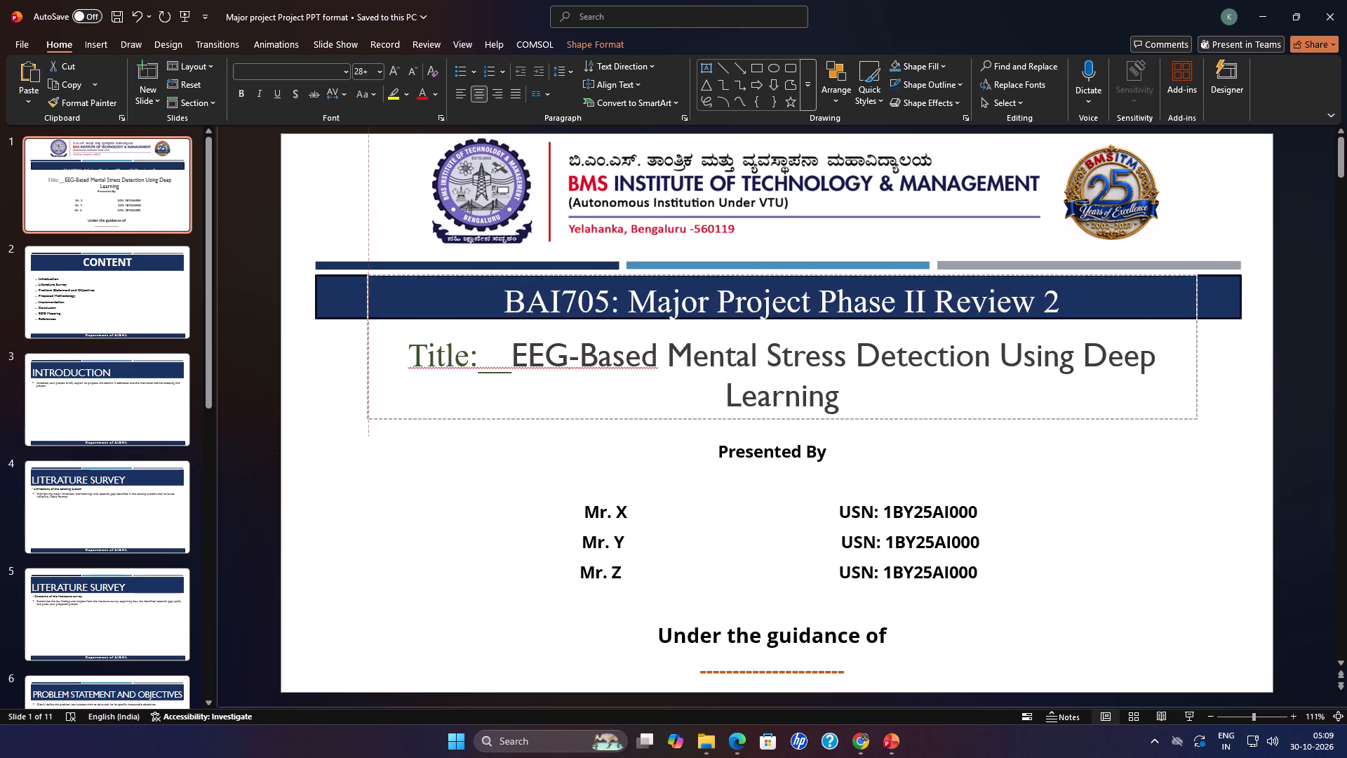
pyautogui.moveTo(826, 279); pyautogui.dragTo(837, 267)
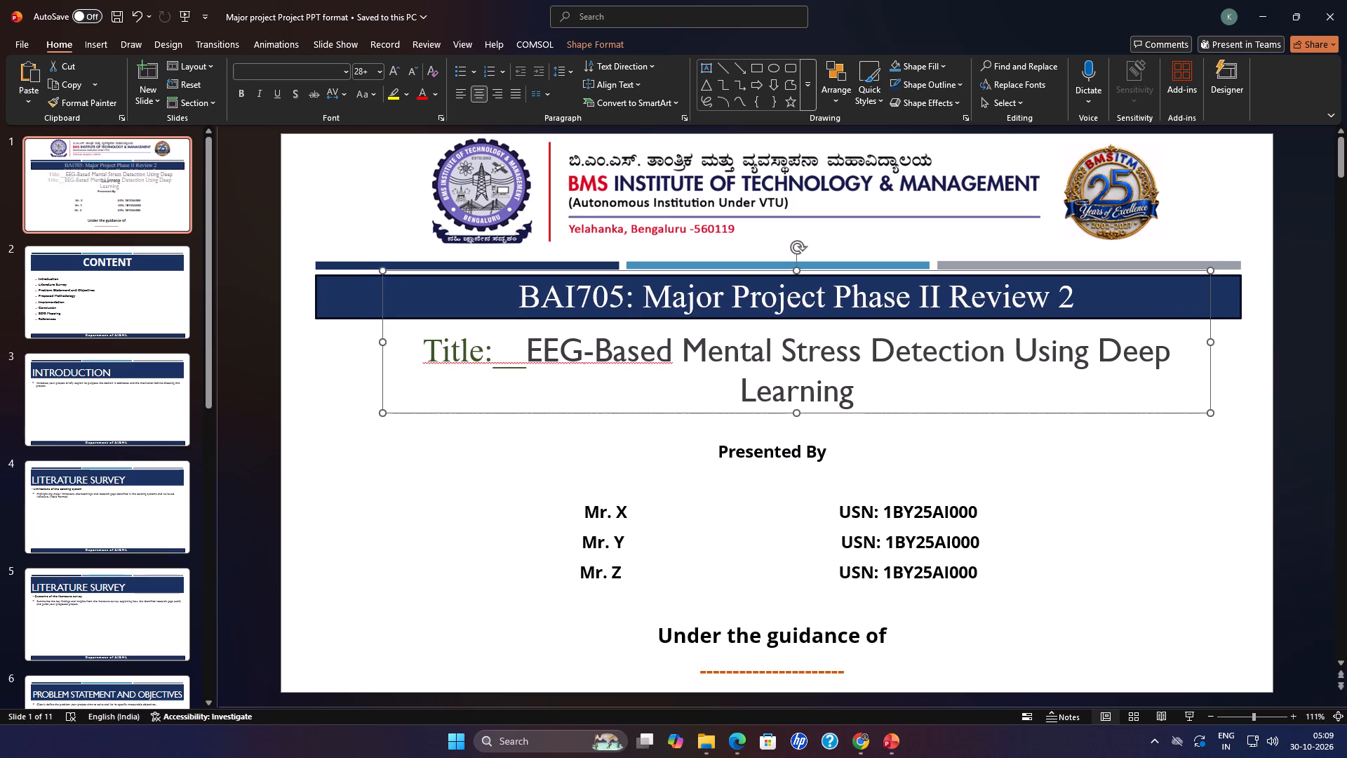
pyautogui.click(869, 649)
pyautogui.moveTo(893, 441); pyautogui.dragTo(899, 415)
pyautogui.click(1079, 636)
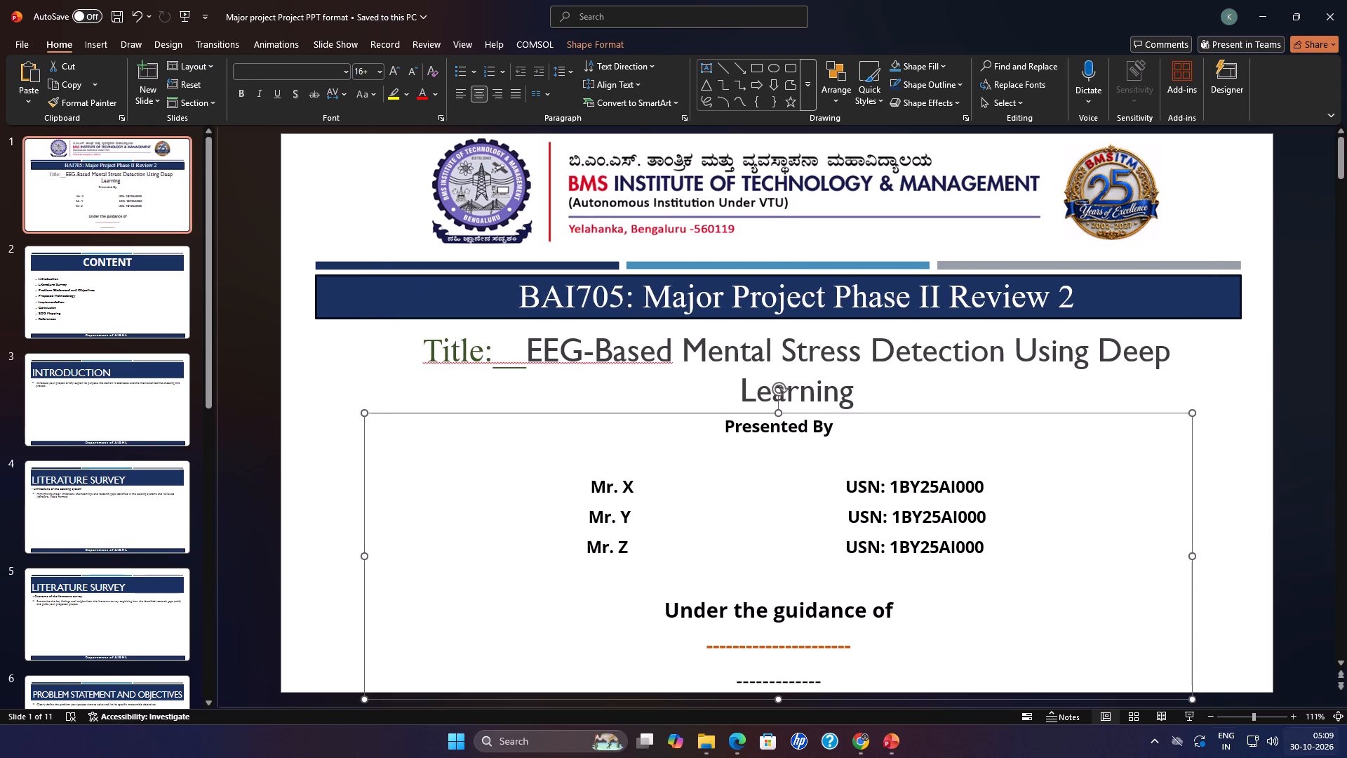
# Replace the Mr. X, Mr. Y and Mr. Z placeholders with the three team members' names, using the title Ms.
pyautogui.click(650, 492)
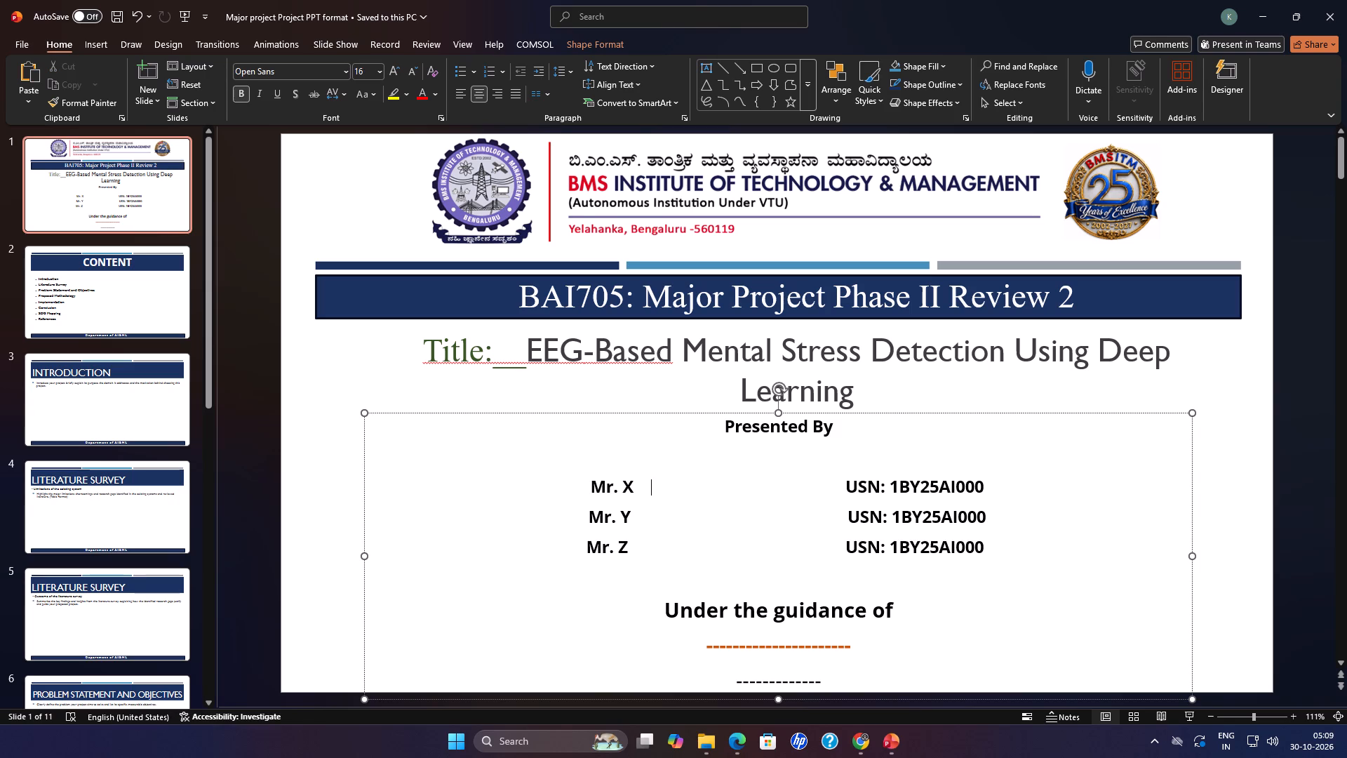
pyautogui.click(640, 488)
pyautogui.press('BackSpace')
pyautogui.press('BackSpace')
pyautogui.press('BackSpace')
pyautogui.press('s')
pyautogui.press('BackSpace')
pyautogui.press('BackSpace')
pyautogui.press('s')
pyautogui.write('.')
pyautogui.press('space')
# Replace the Mr. X placeholder under "Presented By" with the first team member's name and initials, using the title "Ms.".
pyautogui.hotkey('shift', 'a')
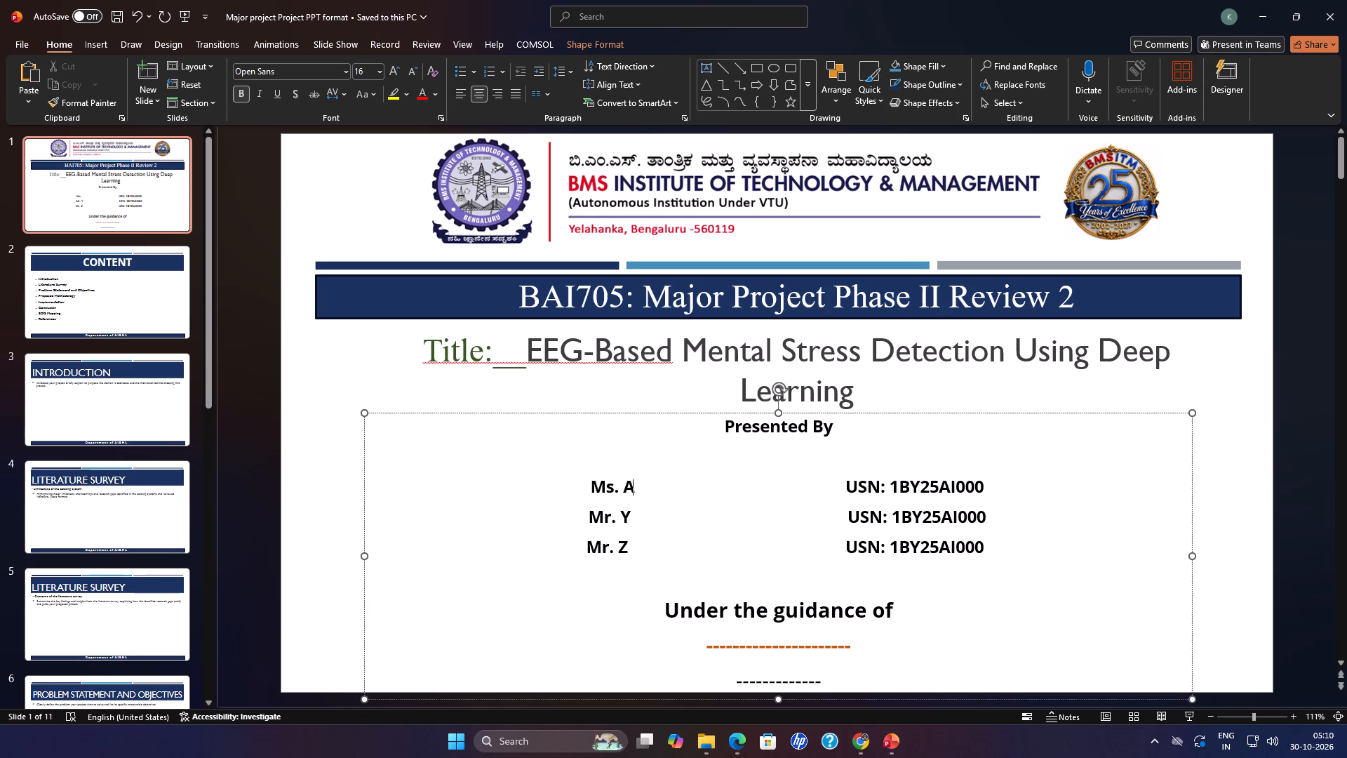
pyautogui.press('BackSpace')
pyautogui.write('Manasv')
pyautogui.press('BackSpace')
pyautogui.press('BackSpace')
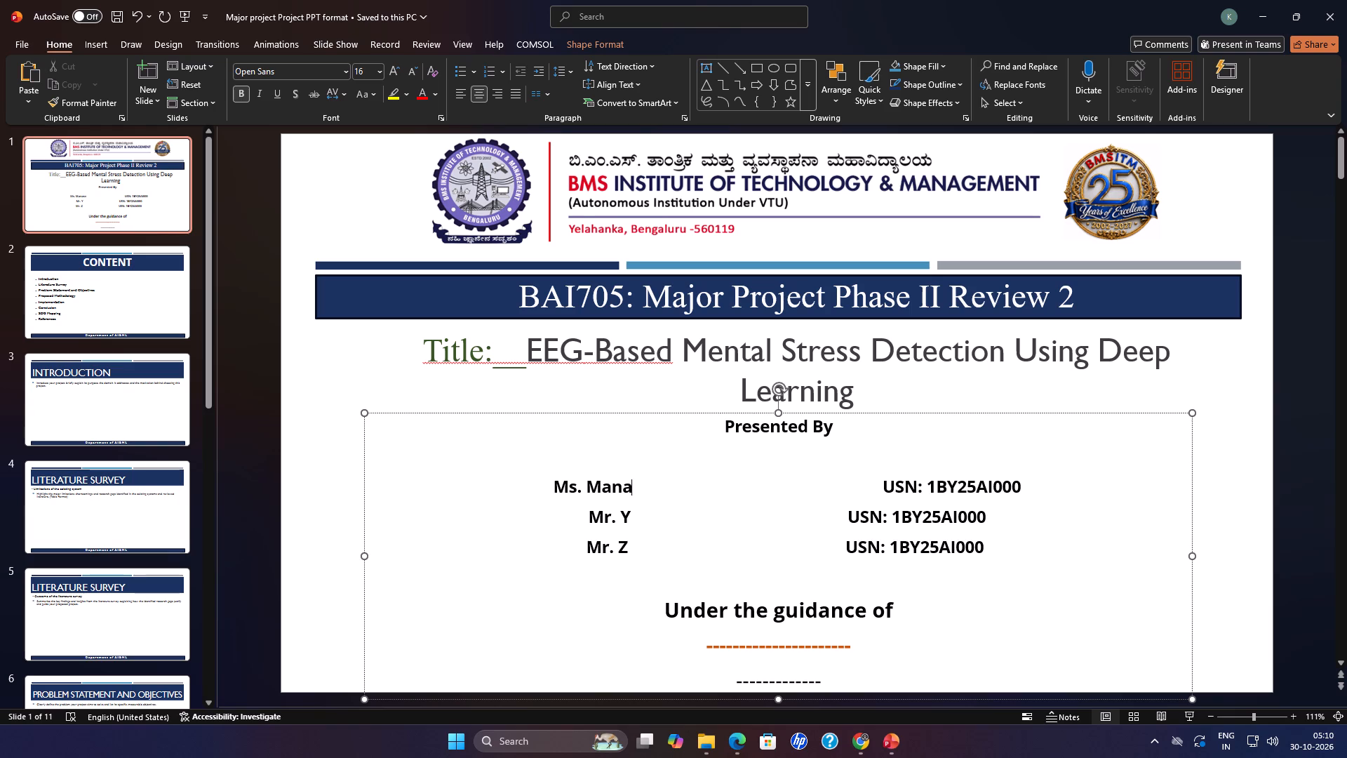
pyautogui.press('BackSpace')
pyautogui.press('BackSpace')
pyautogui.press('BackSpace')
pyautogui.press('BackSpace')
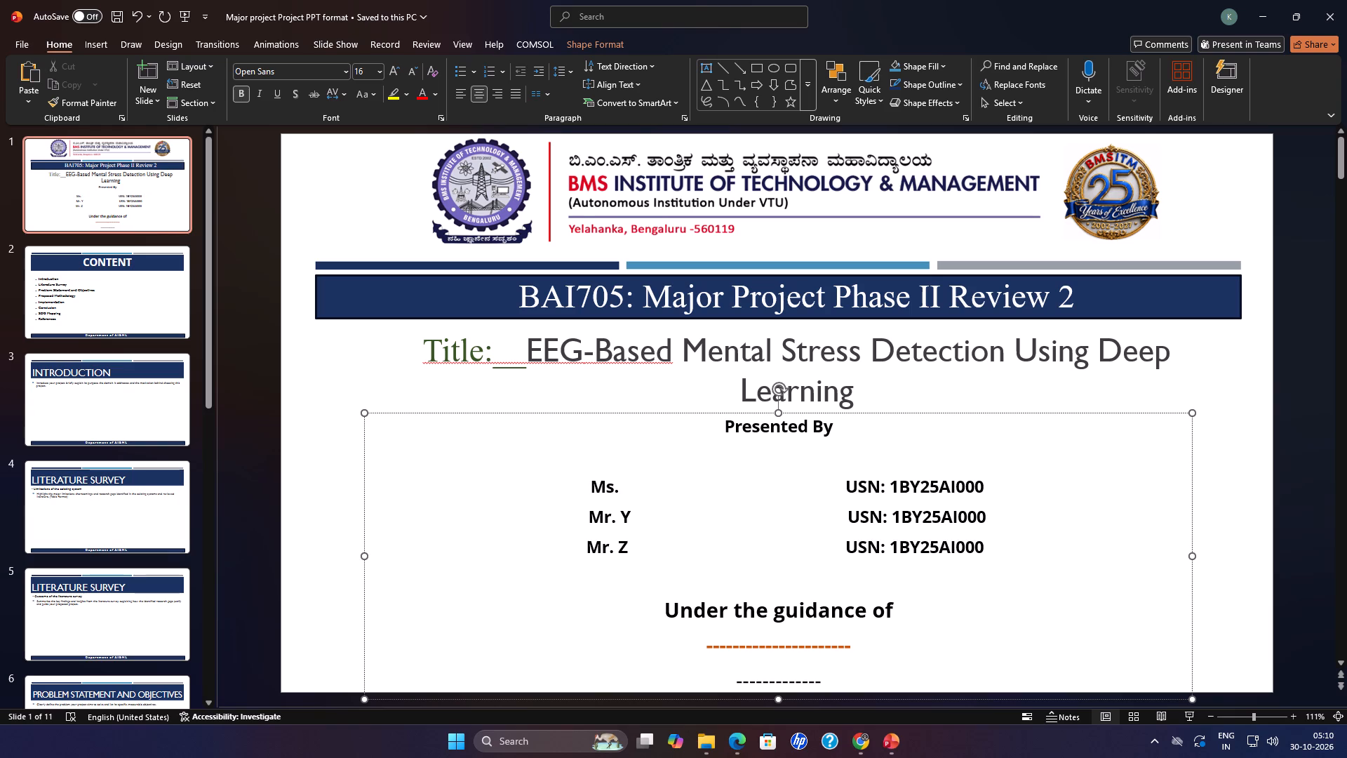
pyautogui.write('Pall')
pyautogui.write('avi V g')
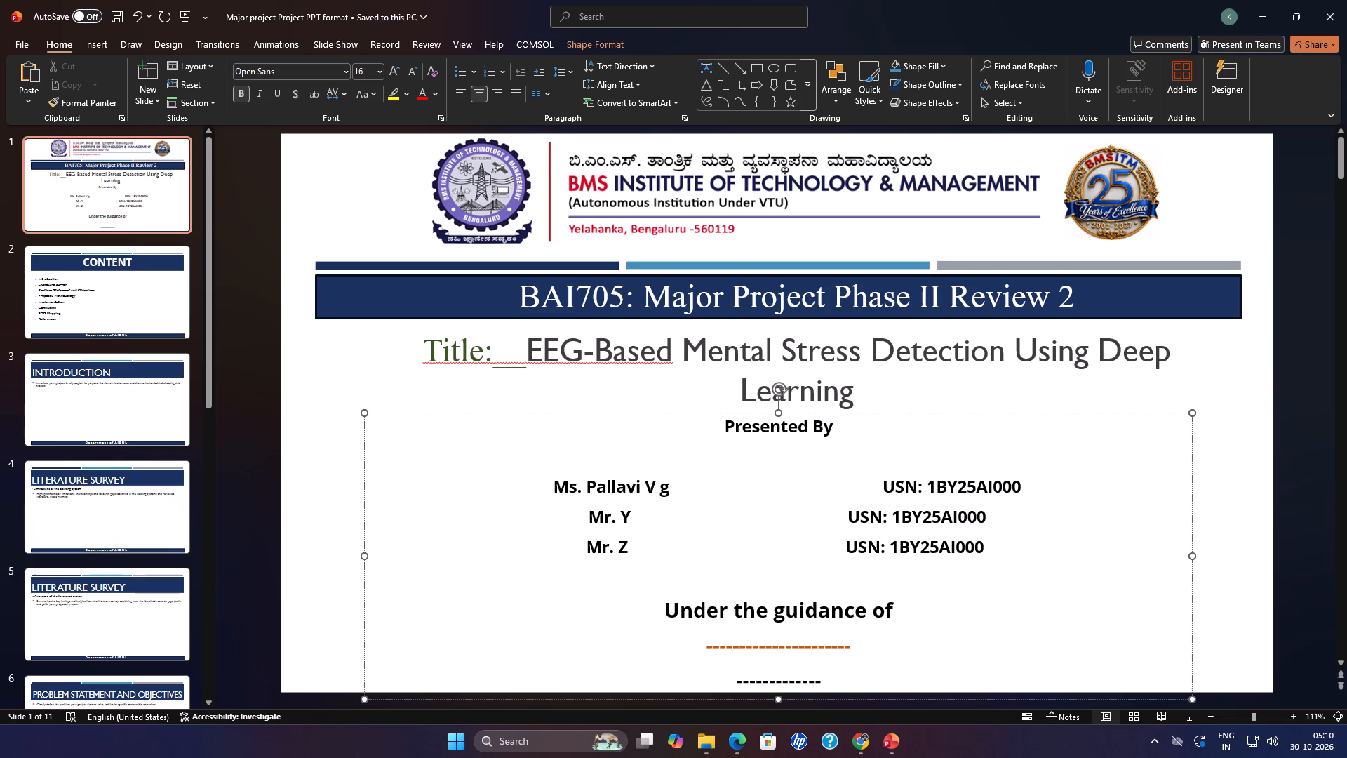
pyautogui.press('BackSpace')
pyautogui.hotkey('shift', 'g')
# Replace the Mr. Y placeholder with the second team member's name and initial, using the title "Ms." and keeping it on its own line.
pyautogui.click(635, 509)
pyautogui.press('BackSpace')
pyautogui.press('BackSpace')
pyautogui.press('BackSpace')
pyautogui.press('BackSpace')
pyautogui.press('BackSpace')
pyautogui.press('BackSpace')
pyautogui.press('BackSpace')
pyautogui.press('BackSpace')
pyautogui.press('BackSpace')
pyautogui.press('BackSpace')
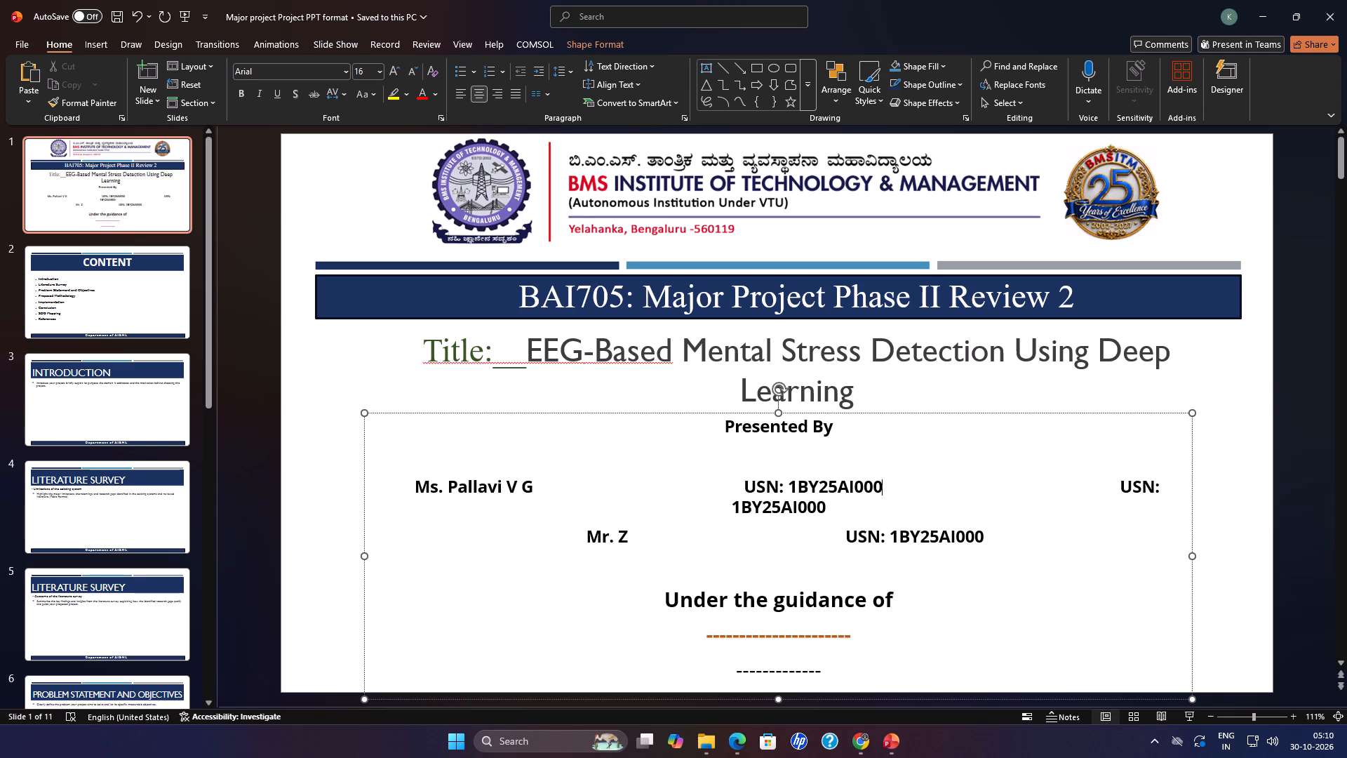
pyautogui.press('Return')
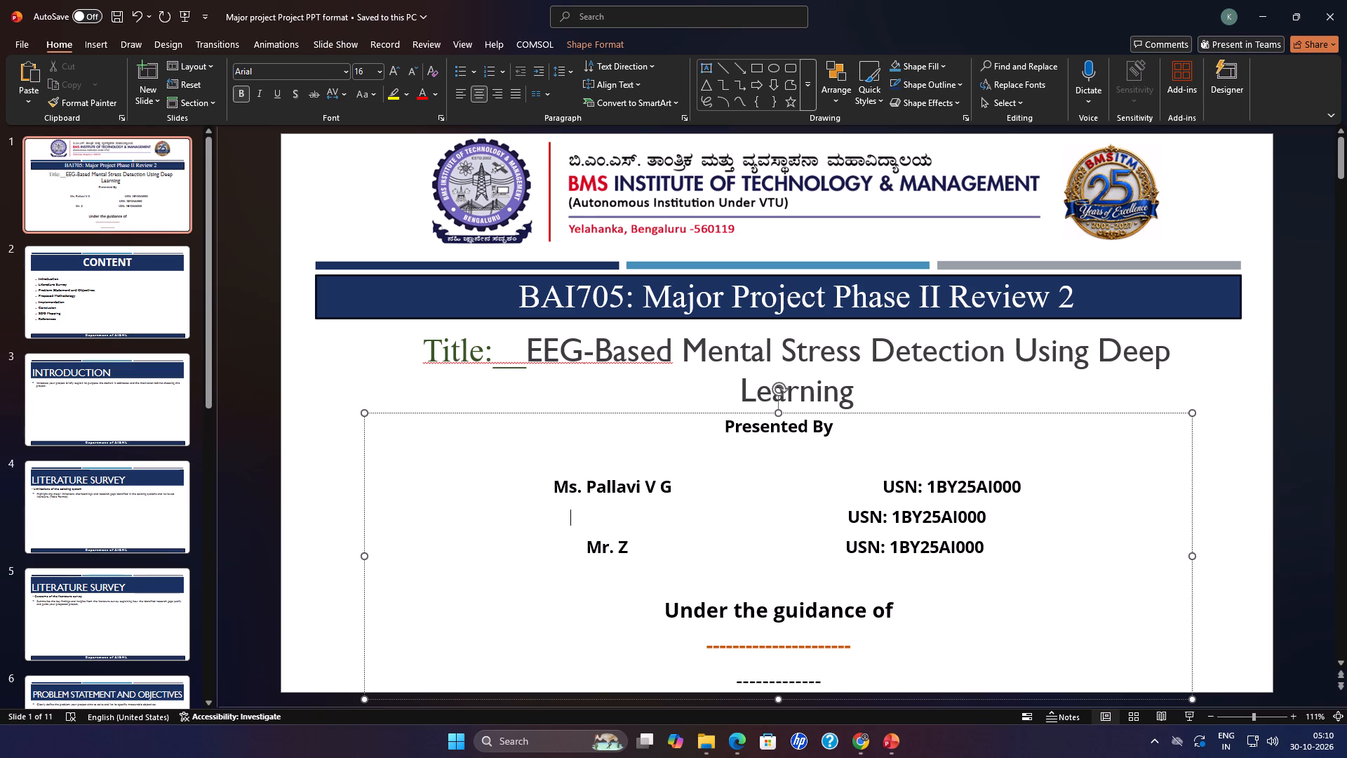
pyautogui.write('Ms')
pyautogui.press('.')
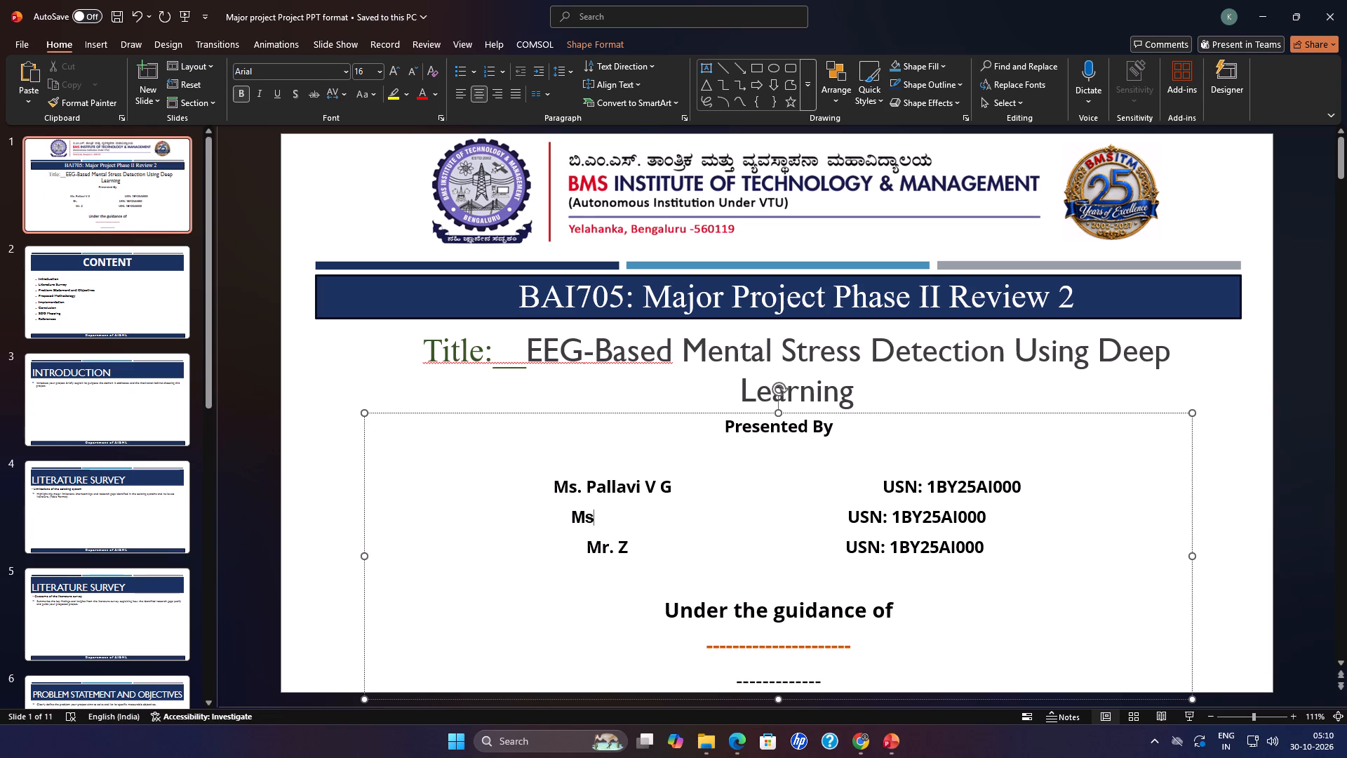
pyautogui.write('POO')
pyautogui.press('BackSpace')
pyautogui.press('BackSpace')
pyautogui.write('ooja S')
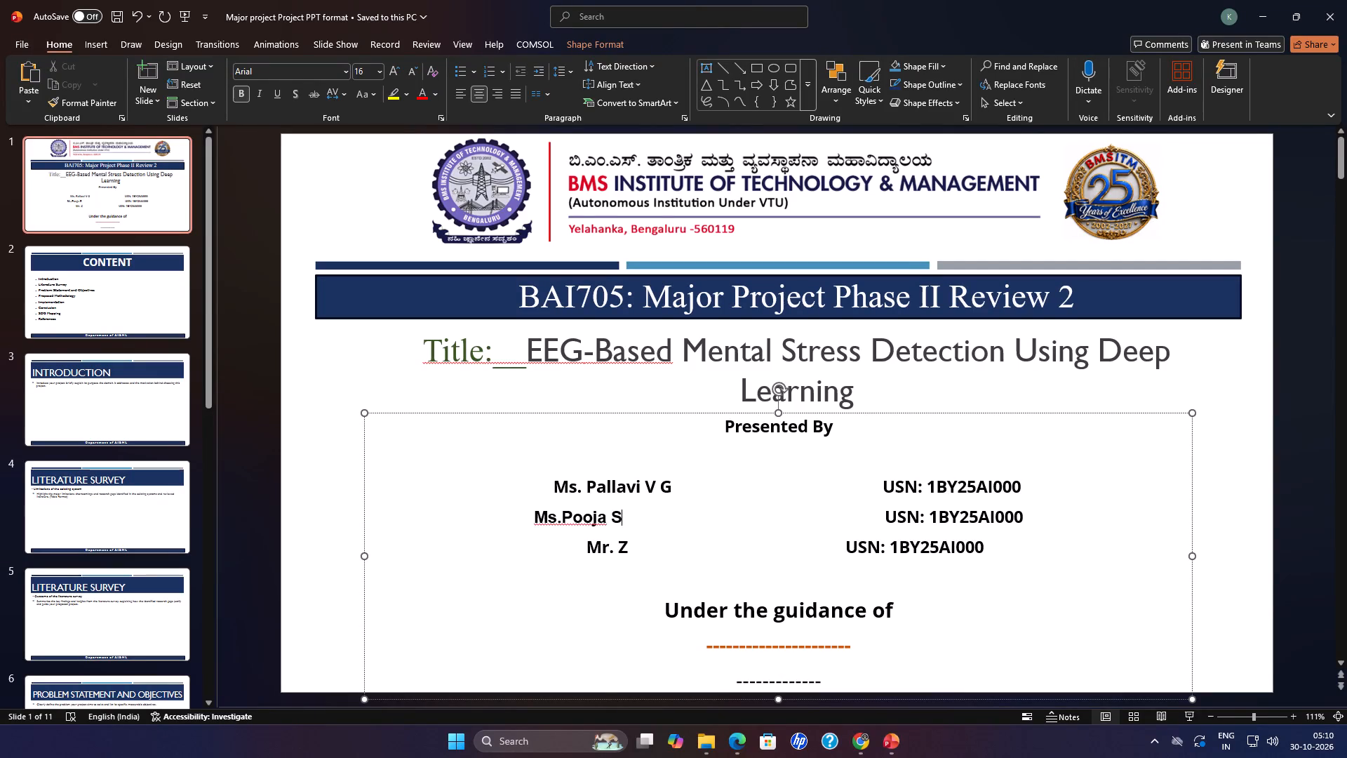
# Replace the Mr. Z placeholder with the third team member's full name, preceded by the title "Ms".
pyautogui.click(638, 547)
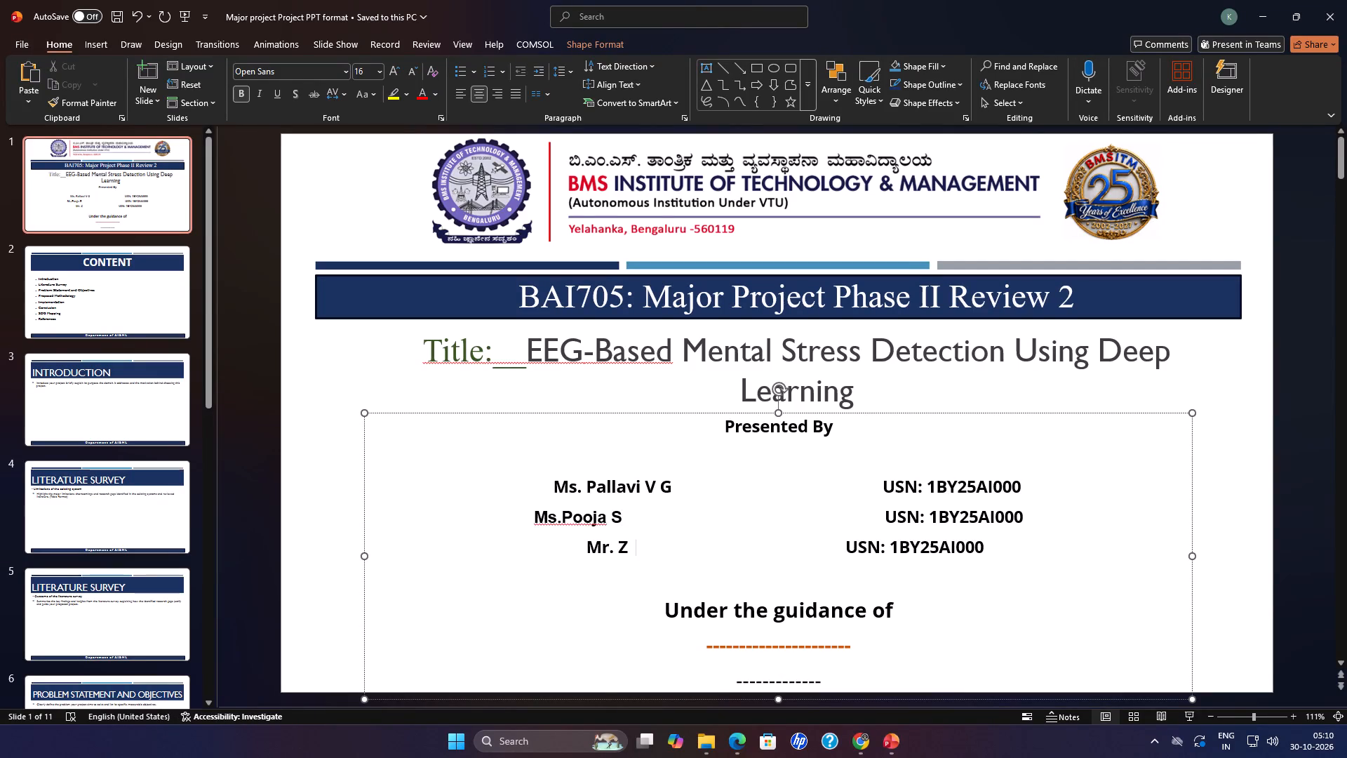
pyautogui.press('BackSpace')
pyautogui.press('BackSpace')
pyautogui.press('BackSpace')
pyautogui.press('BackSpace')
pyautogui.press('BackSpace')
pyautogui.press('BackSpace')
pyautogui.press('BackSpace')
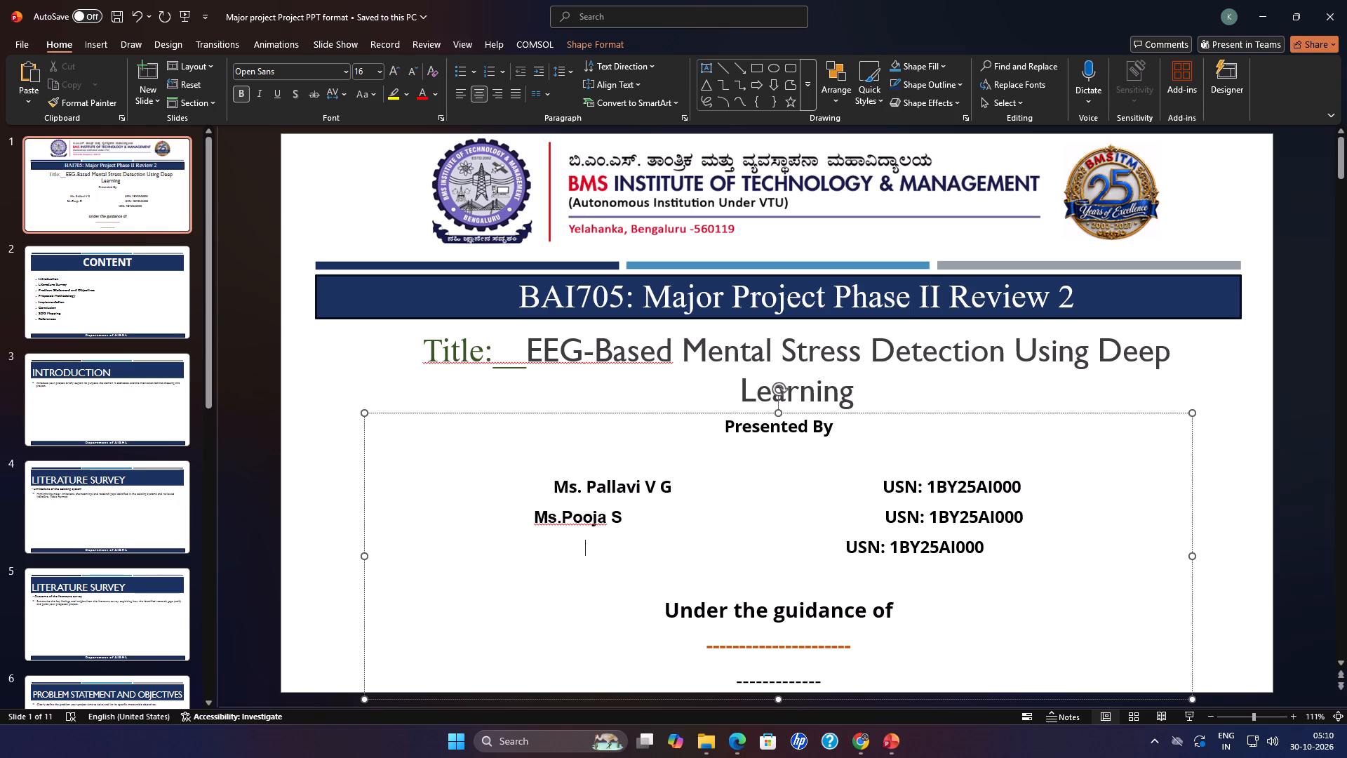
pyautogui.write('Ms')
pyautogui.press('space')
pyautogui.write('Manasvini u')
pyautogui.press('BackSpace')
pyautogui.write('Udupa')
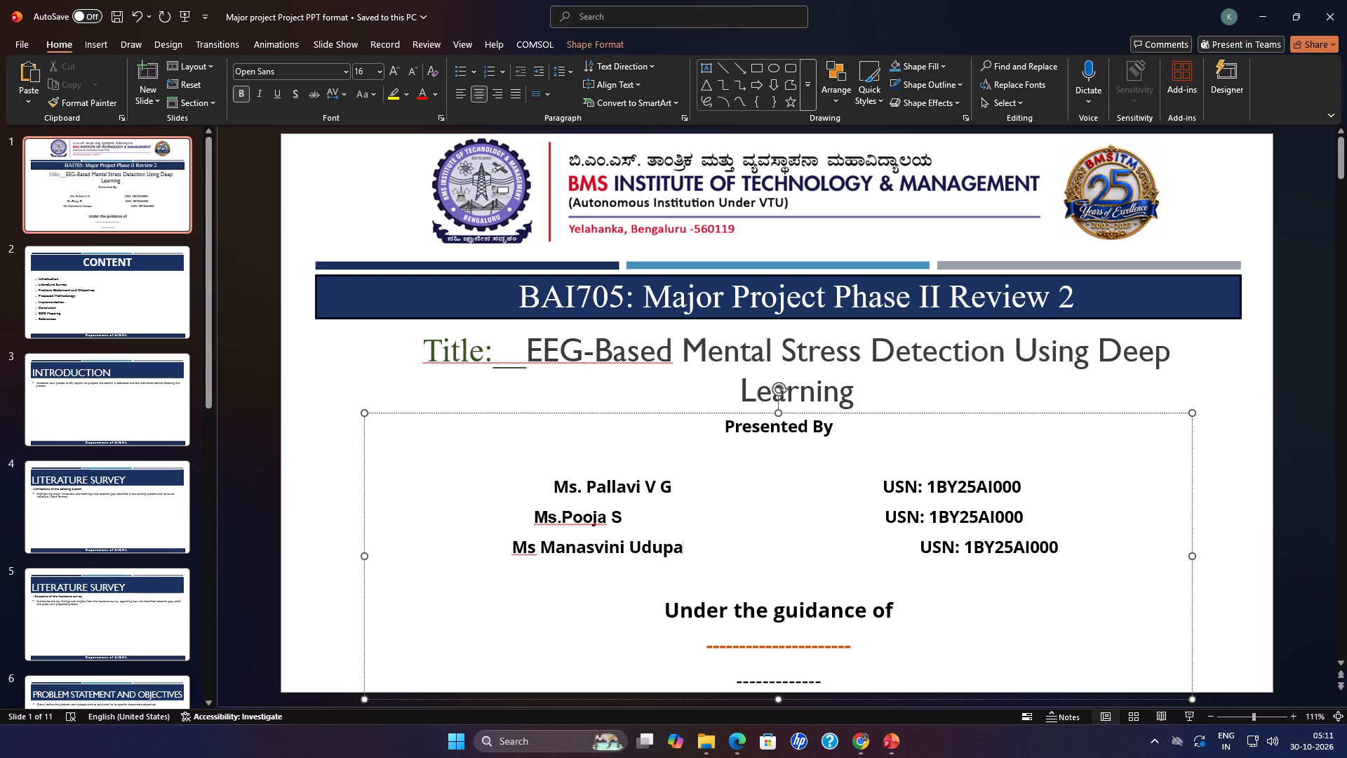
# Replace the placeholder USN beside the first presenter's name with her actual USN.
pyautogui.click(1032, 486)
pyautogui.press('BackSpace')
pyautogui.press('BackSpace')
pyautogui.press('BackSpace')
pyautogui.press('BackSpace')
pyautogui.press('BackSpace')
pyautogui.press('BackSpace')
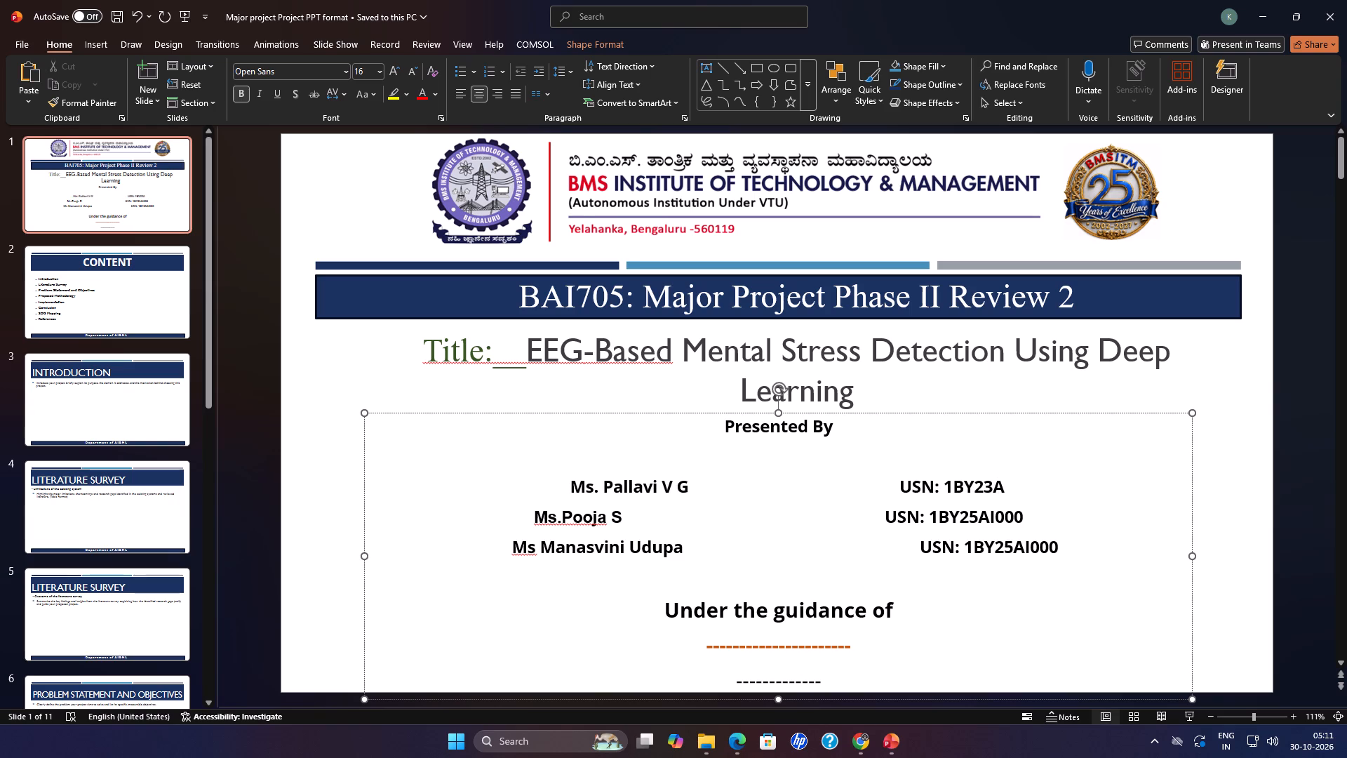
pyautogui.press('BackSpace')
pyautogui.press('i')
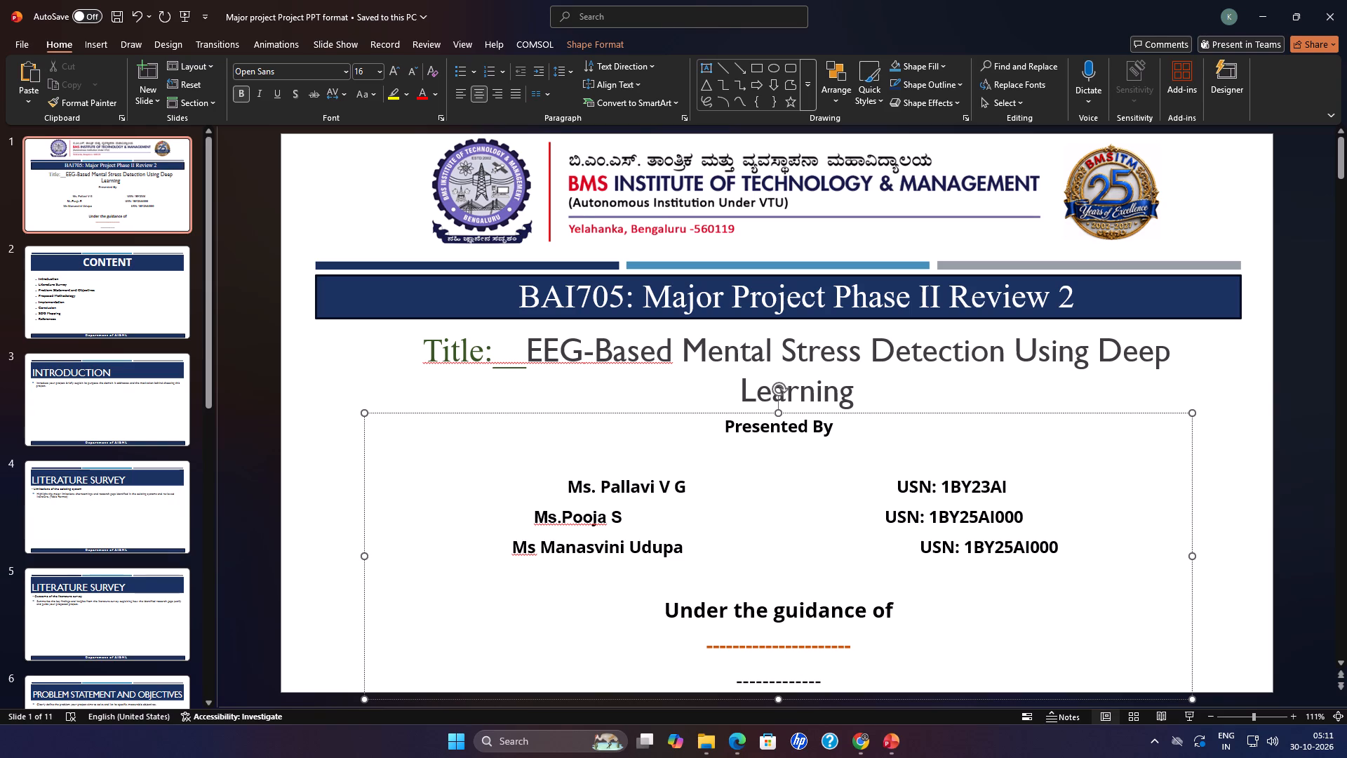
pyautogui.press('BackSpace')
pyautogui.press('BackSpace')
pyautogui.press('BackSpace')
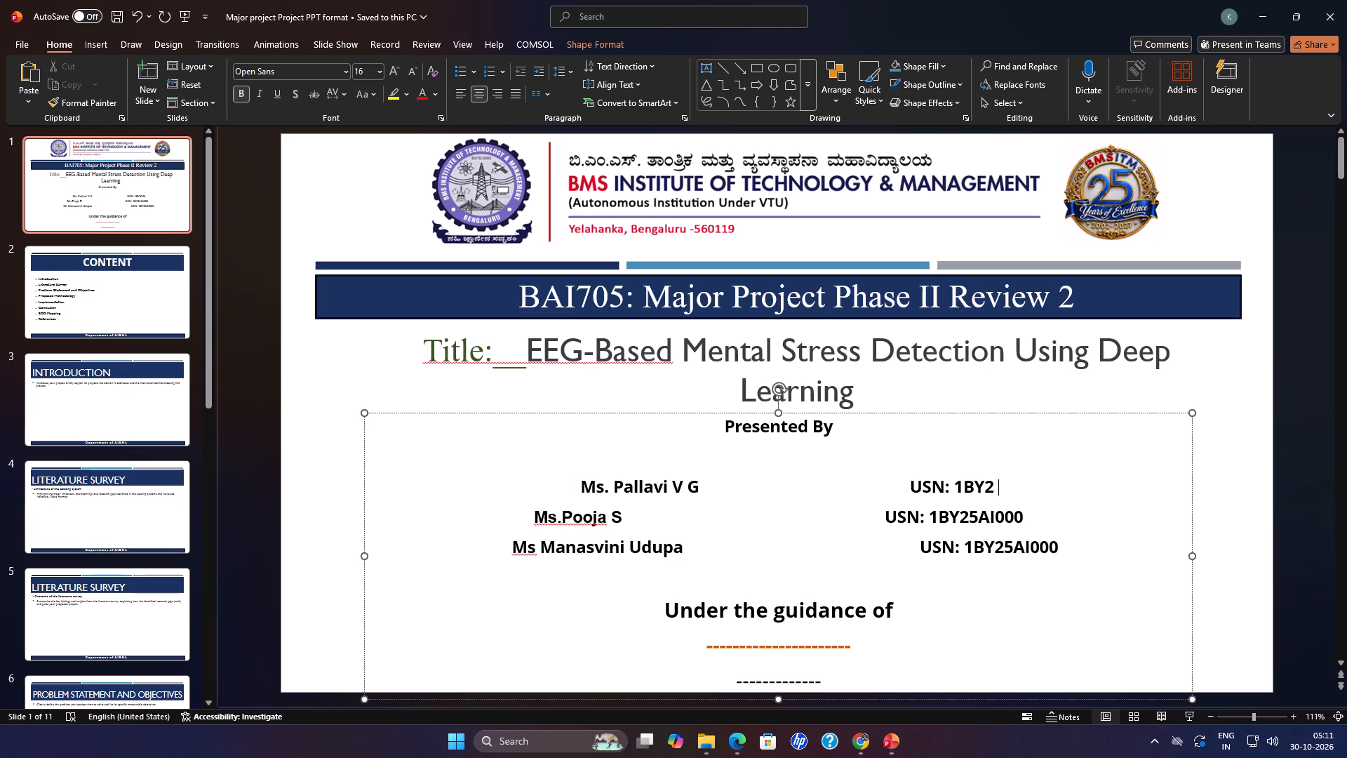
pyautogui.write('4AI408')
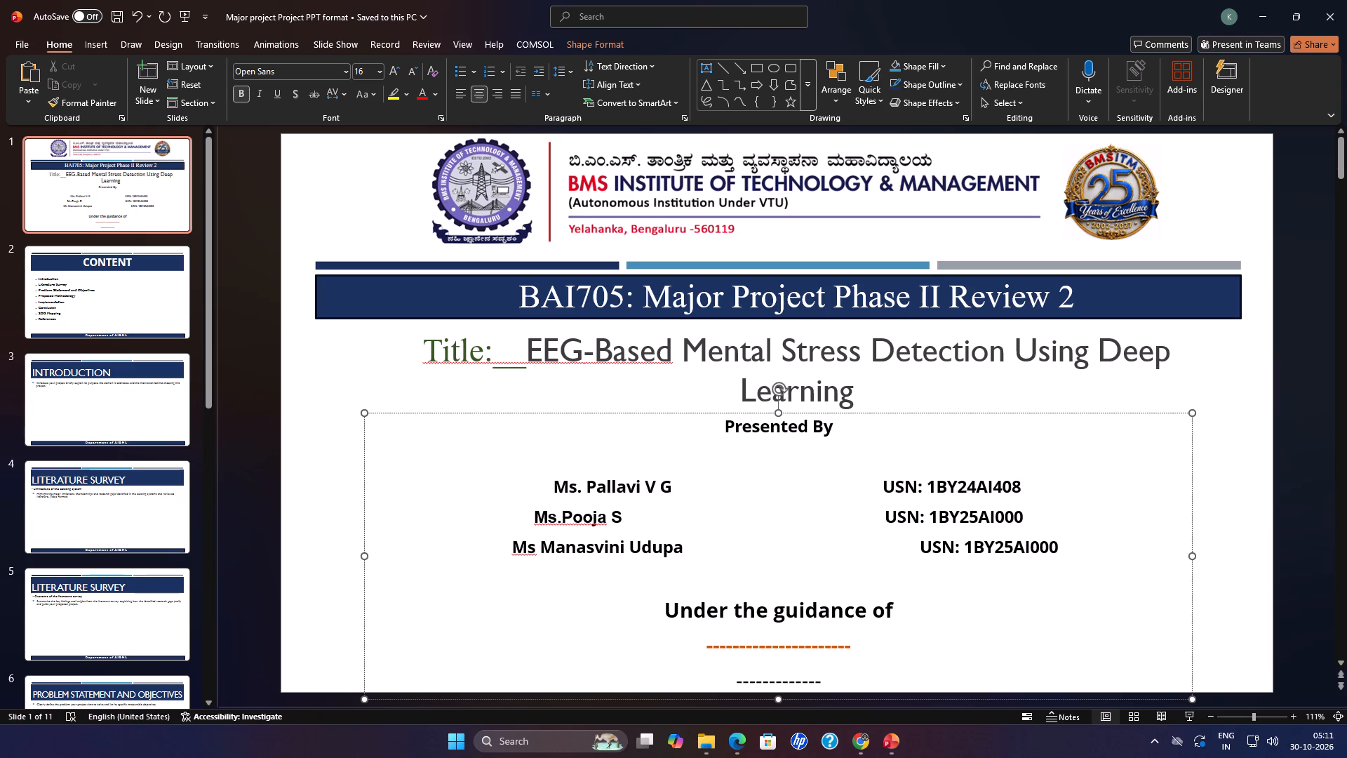
# Replace the placeholder USN beside the second presenter's name with her actual USN.
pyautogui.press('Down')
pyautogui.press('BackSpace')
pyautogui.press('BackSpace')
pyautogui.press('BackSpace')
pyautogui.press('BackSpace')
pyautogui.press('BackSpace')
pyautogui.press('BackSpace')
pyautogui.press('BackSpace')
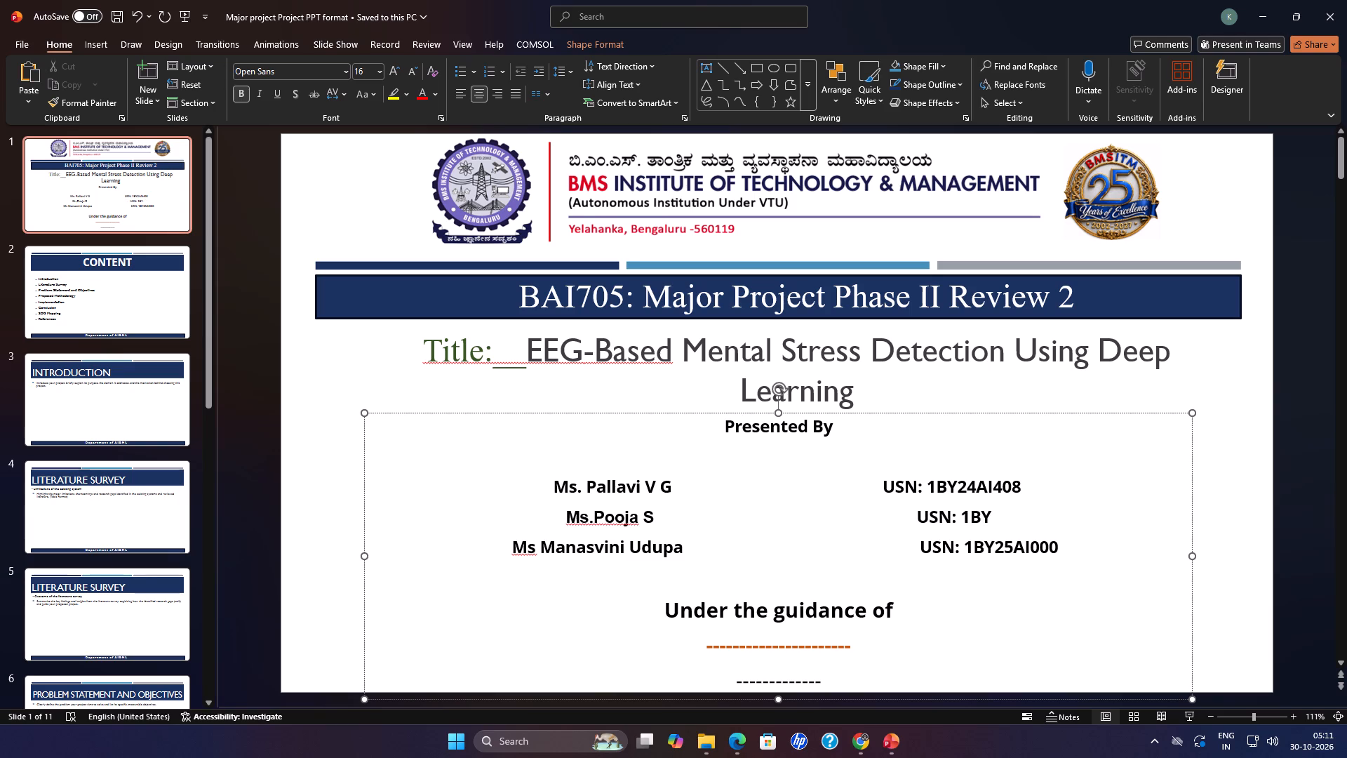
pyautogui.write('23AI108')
# Replace the placeholder USN beside the third presenter's name with her actual USN.
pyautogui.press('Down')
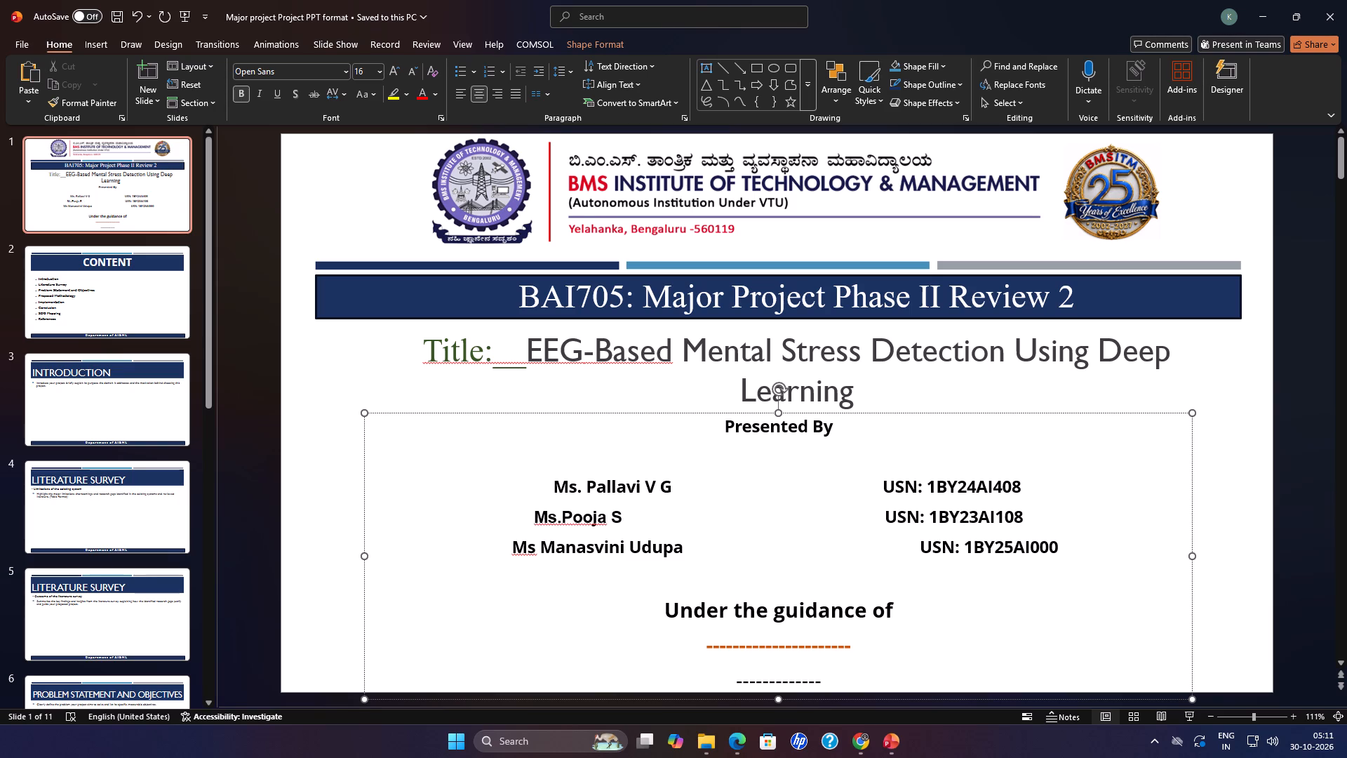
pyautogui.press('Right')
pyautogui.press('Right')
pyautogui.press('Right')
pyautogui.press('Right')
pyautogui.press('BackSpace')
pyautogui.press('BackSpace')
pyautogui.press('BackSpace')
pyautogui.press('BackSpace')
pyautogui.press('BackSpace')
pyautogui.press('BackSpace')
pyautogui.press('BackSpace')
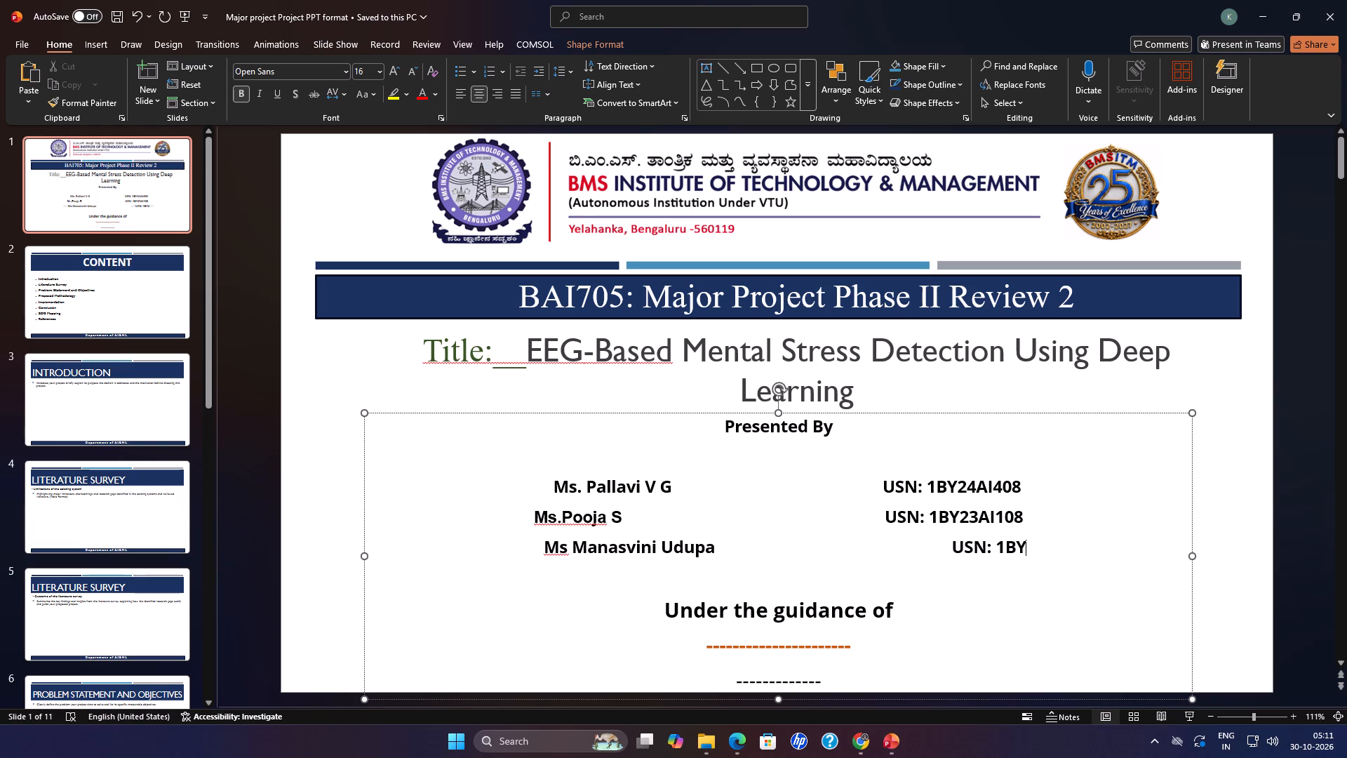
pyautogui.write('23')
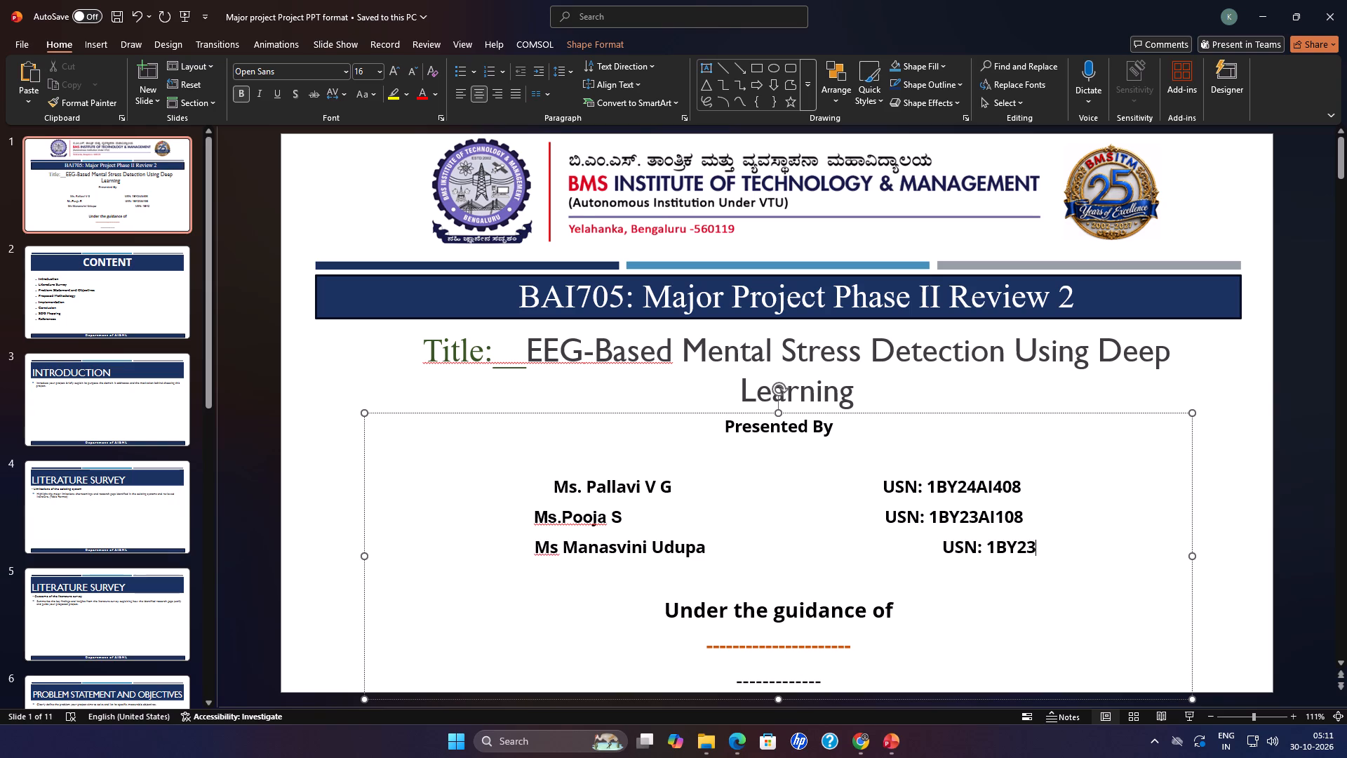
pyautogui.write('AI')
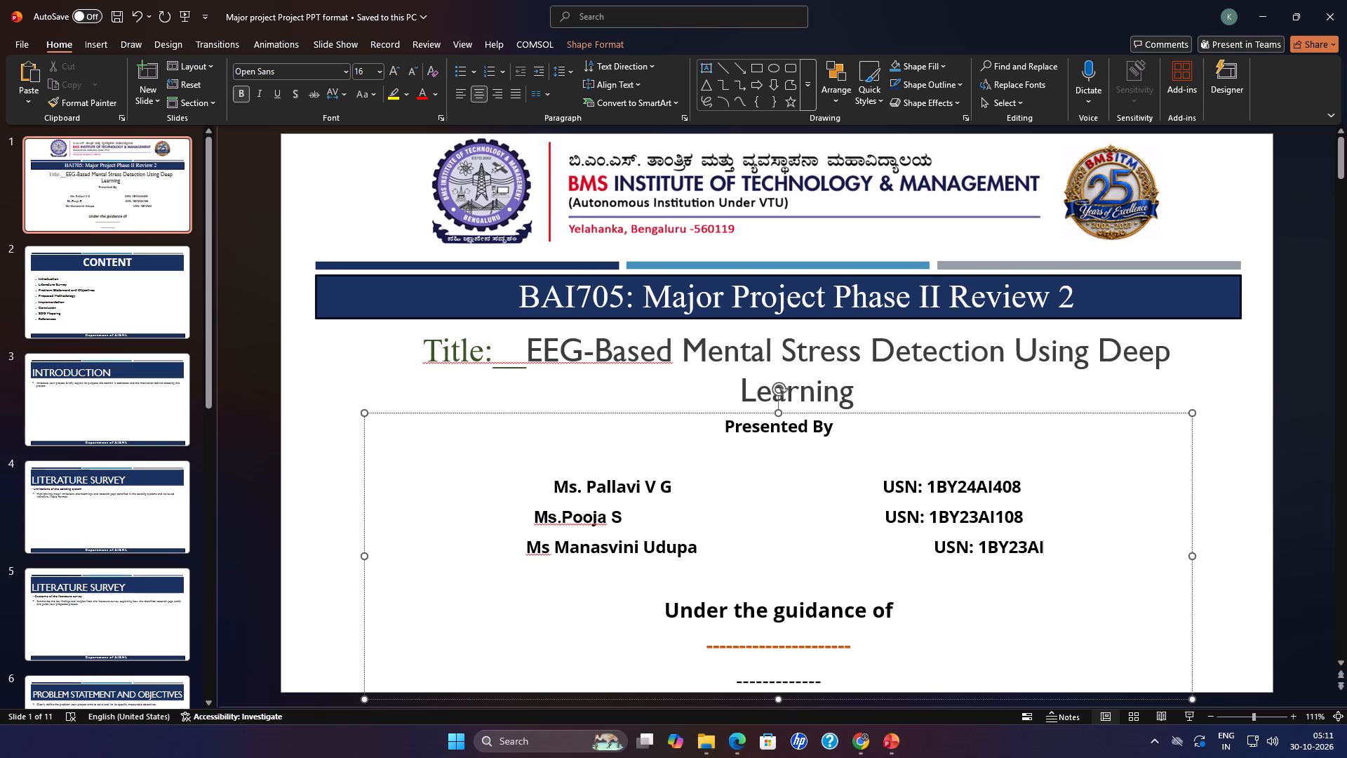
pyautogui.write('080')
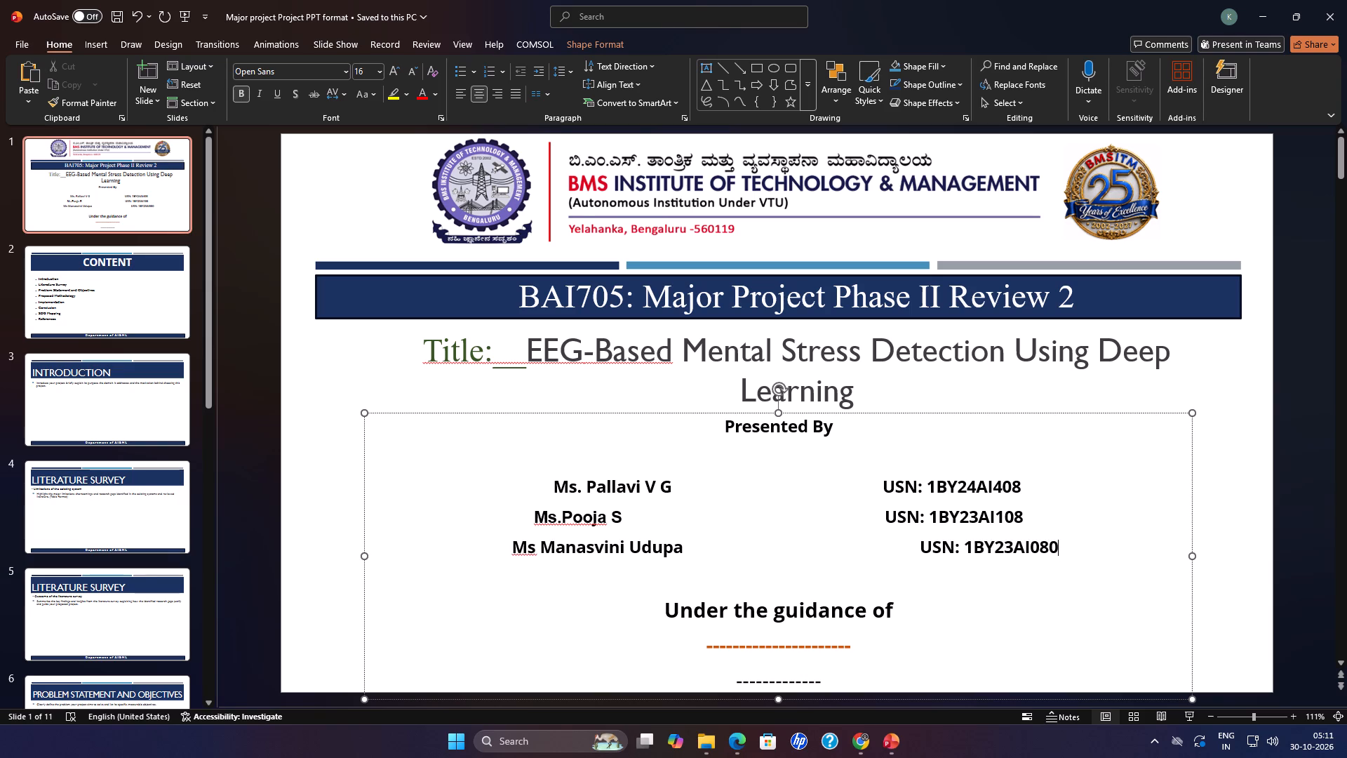
# Remove the extra spaces before the third presenter's USN to bring it in line with the USNs above.
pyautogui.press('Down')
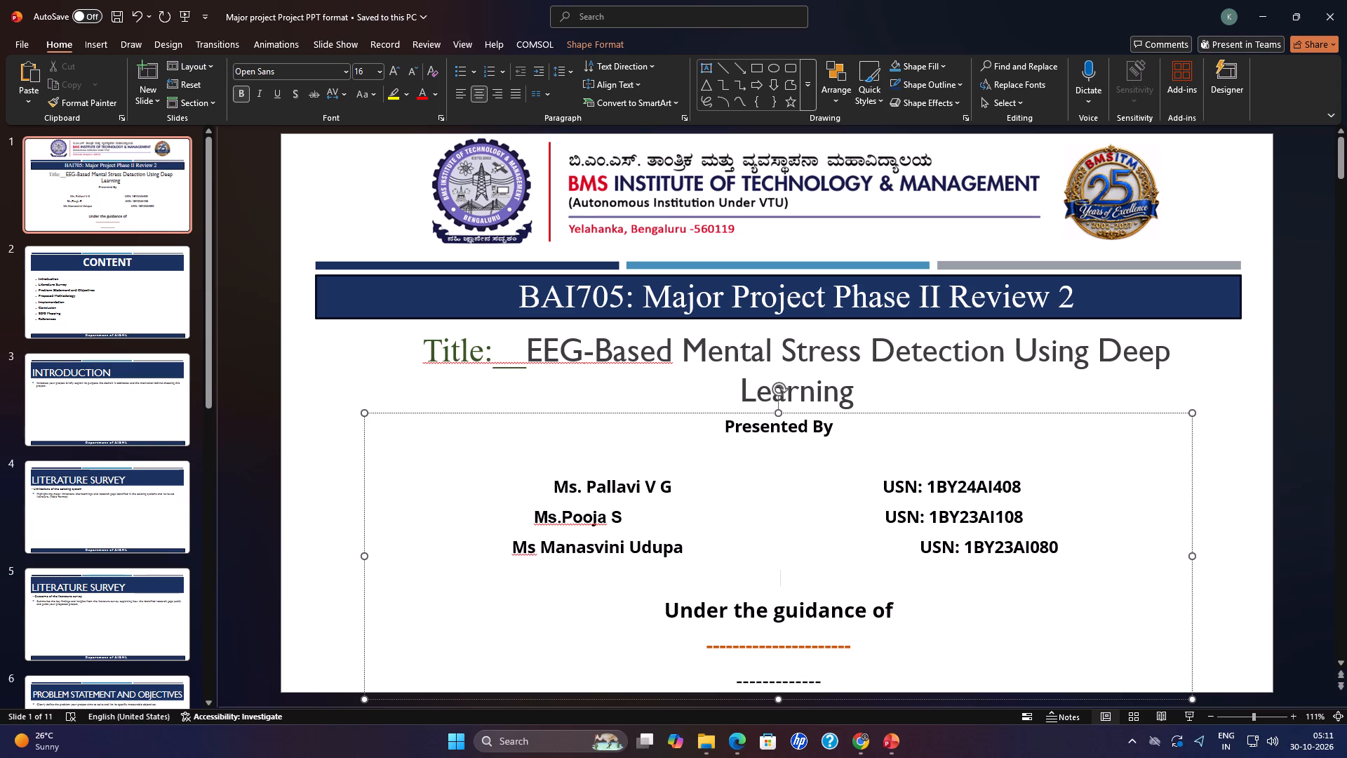
pyautogui.click(590, 567)
pyautogui.click(561, 578)
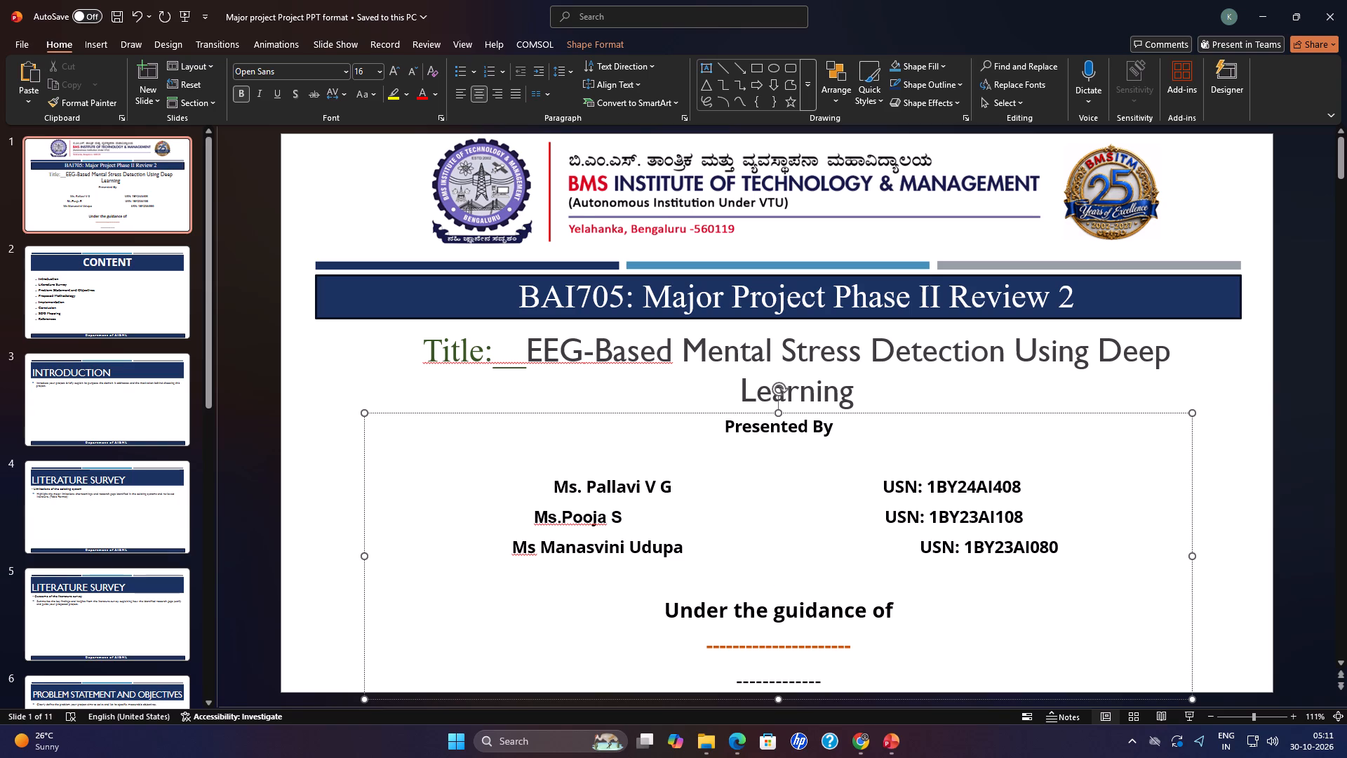
pyautogui.click(1068, 544)
pyautogui.click(1066, 554)
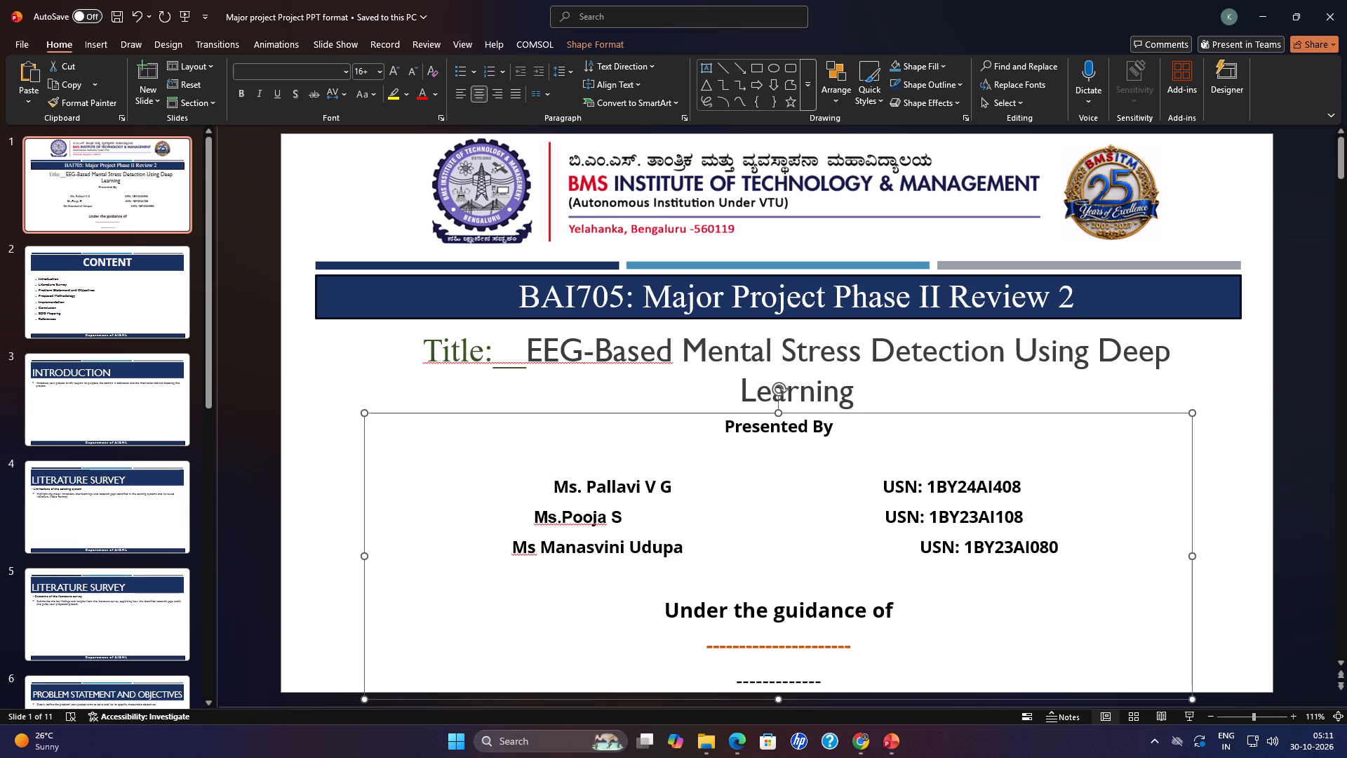
pyautogui.moveTo(909, 537); pyautogui.dragTo(912, 550)
pyautogui.click(918, 549)
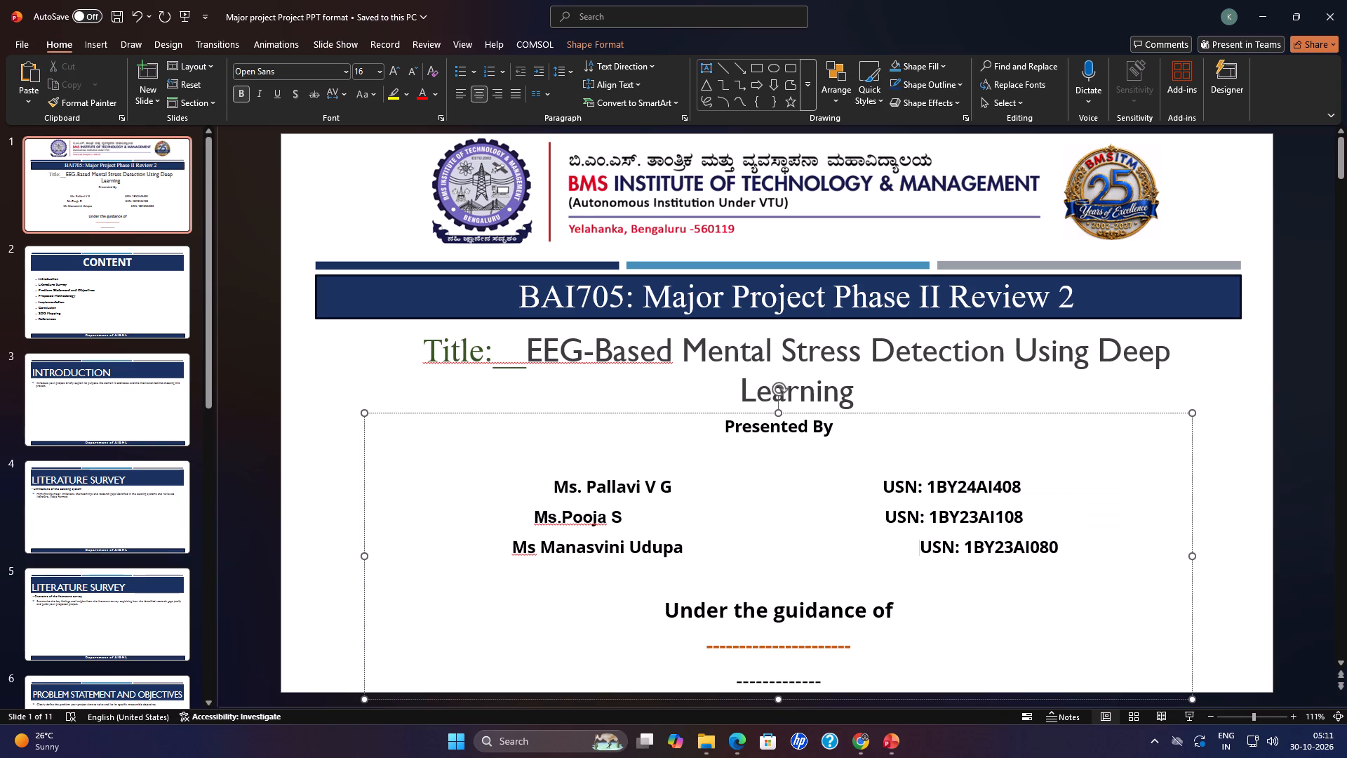
pyautogui.press('BackSpace')
pyautogui.press('BackSpace')
pyautogui.press('BackSpace')
pyautogui.press('BackSpace')
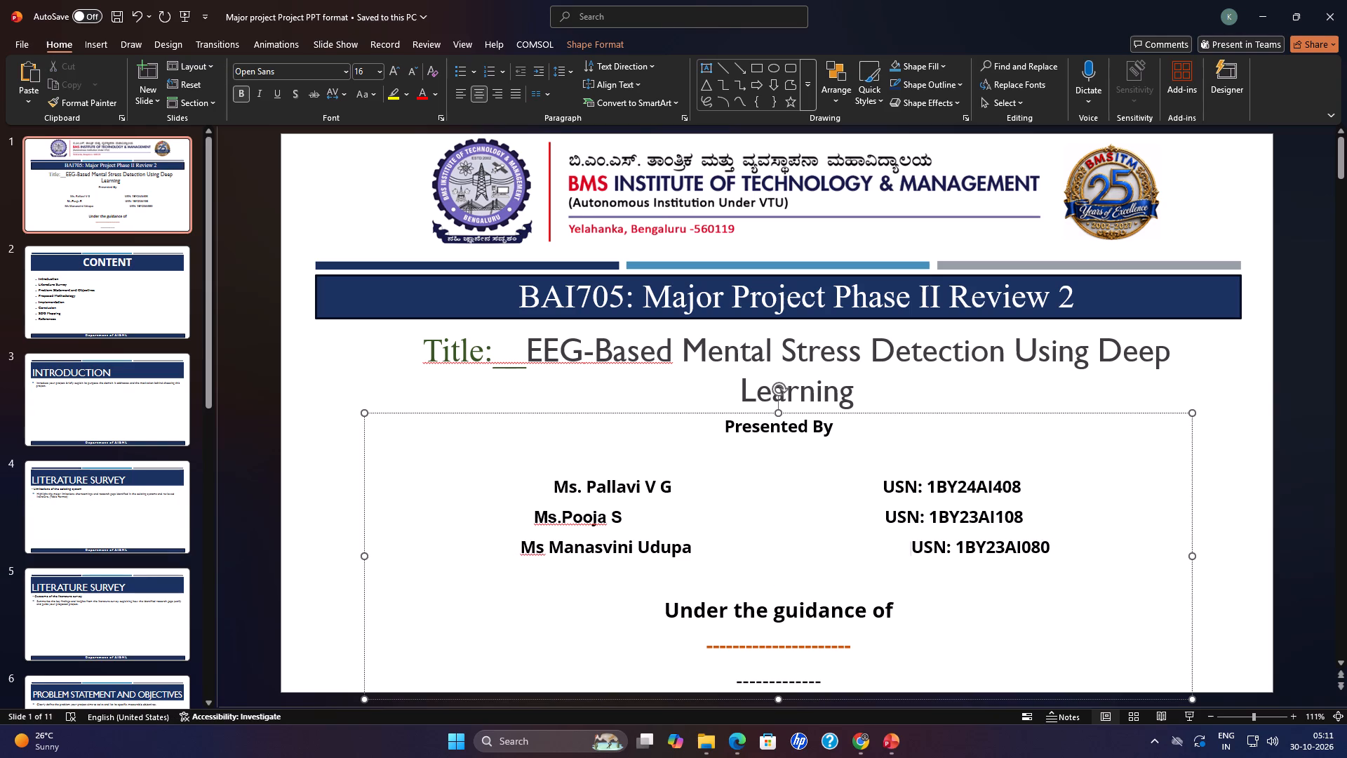
pyautogui.press('BackSpace')
pyautogui.press('BackSpace')
pyautogui.press('BackSpace')
pyautogui.press('BackSpace')
pyautogui.press('BackSpace')
pyautogui.press('BackSpace')
pyautogui.press('BackSpace')
pyautogui.press('BackSpace')
pyautogui.press('BackSpace')
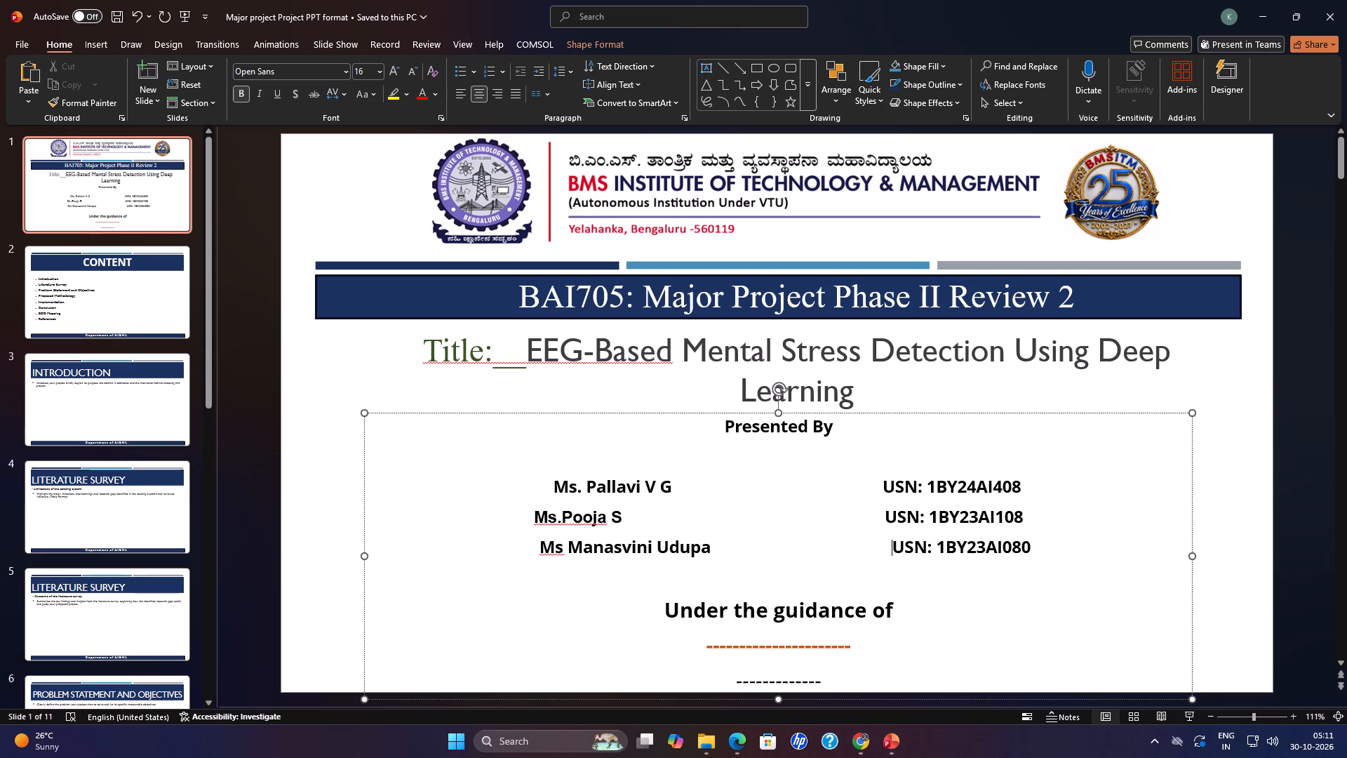
pyautogui.press('BackSpace')
pyautogui.press('BackSpace')
pyautogui.press('BackSpace')
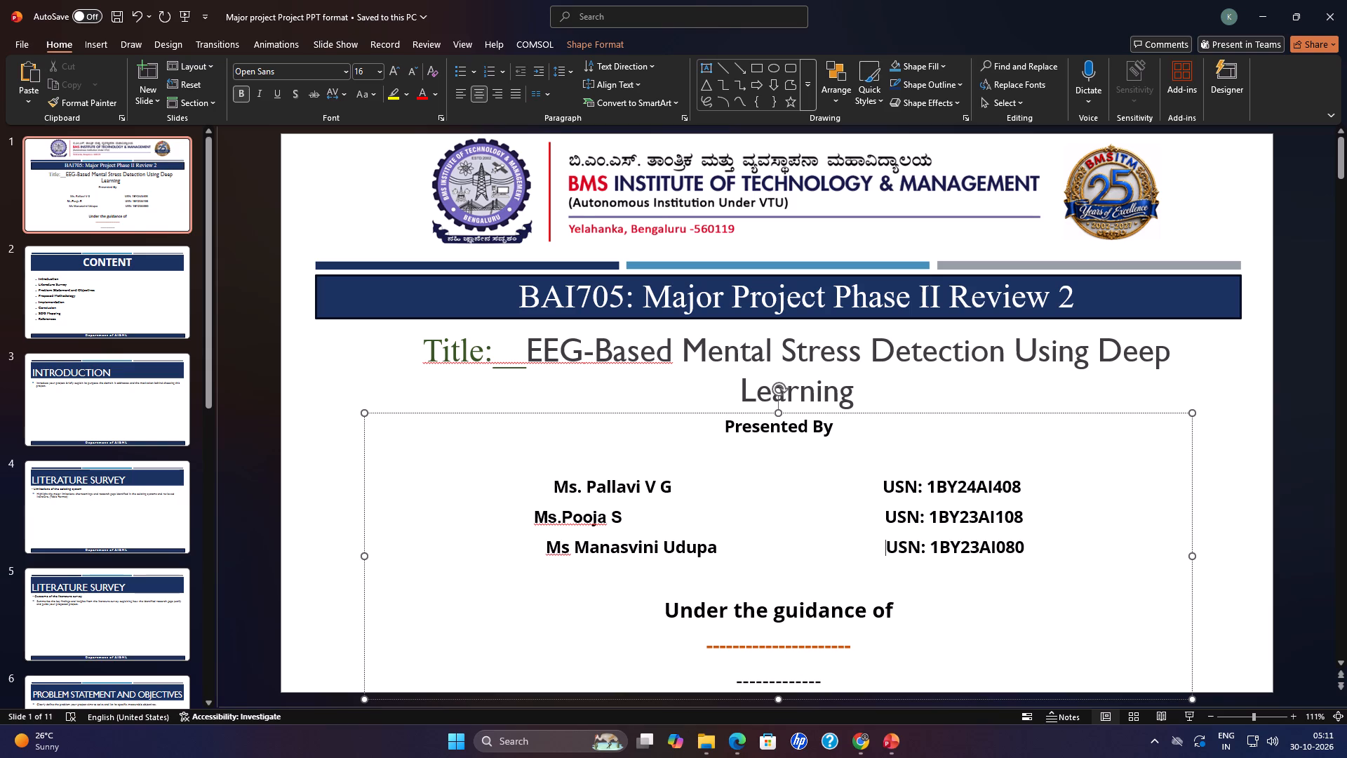
# Trim one more space before both the second and third presenters' USNs to align them with the first USN.
pyautogui.click(887, 516)
pyautogui.press('BackSpace')
pyautogui.click(883, 549)
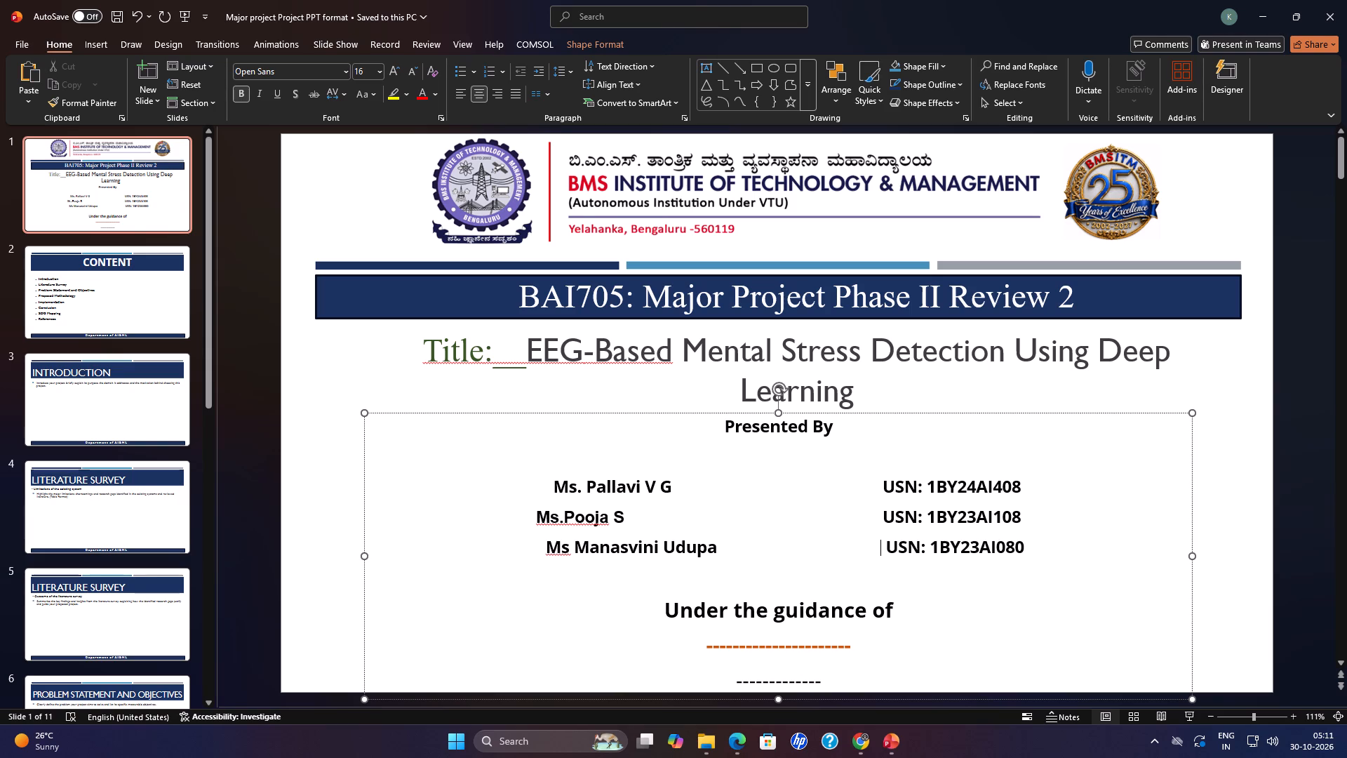
pyautogui.click(886, 546)
pyautogui.press('BackSpace')
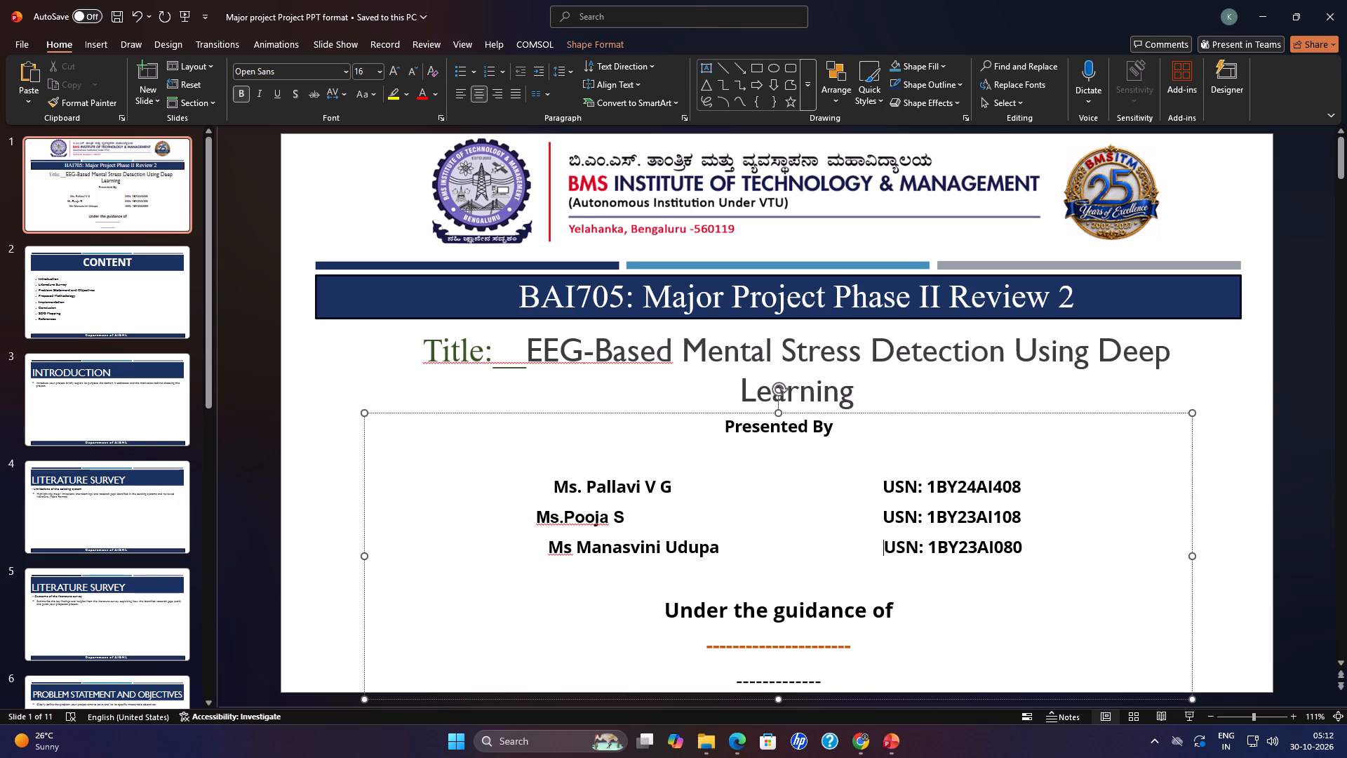
# Line up the presenters' names by adding three spaces before the second name and removing one before the first.
pyautogui.click(536, 509)
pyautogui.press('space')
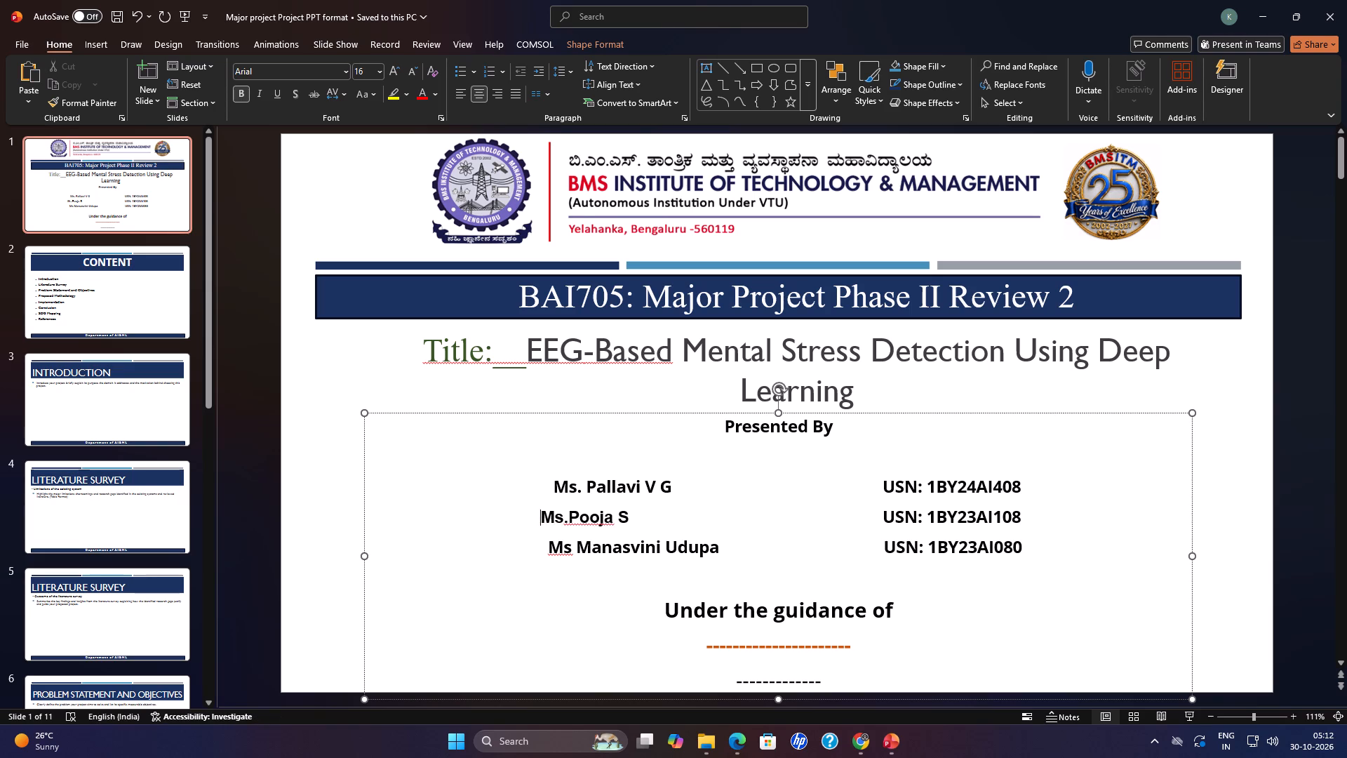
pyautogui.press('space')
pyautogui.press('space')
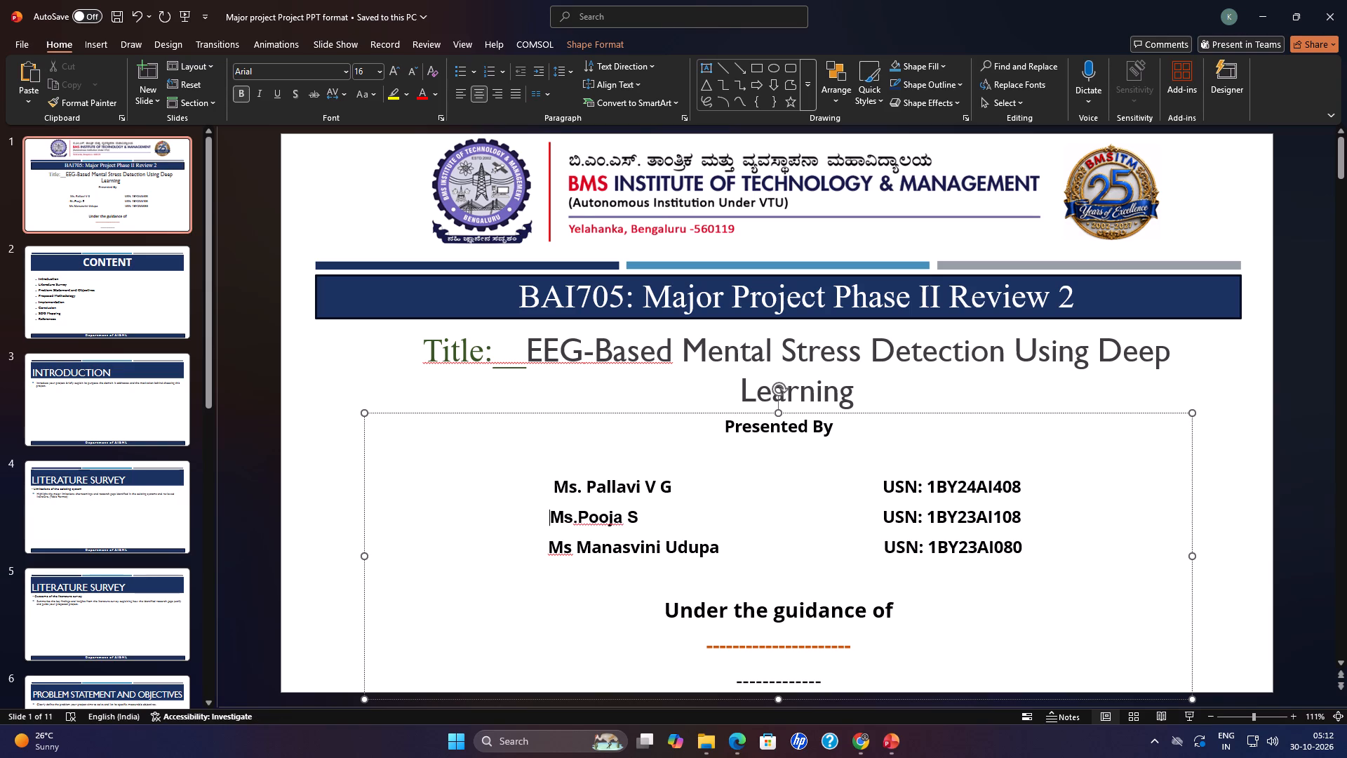
pyautogui.press('BackSpace')
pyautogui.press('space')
pyautogui.click(554, 485)
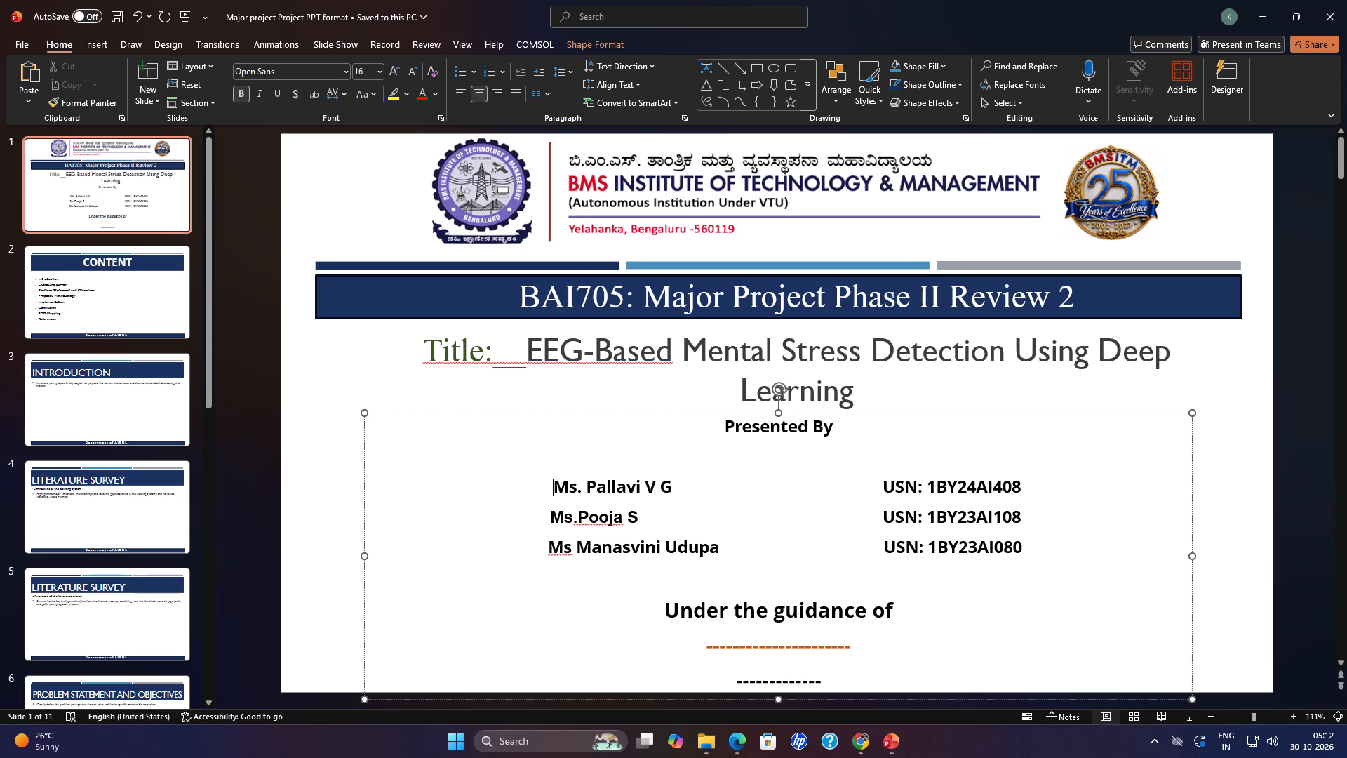
pyautogui.press('BackSpace')
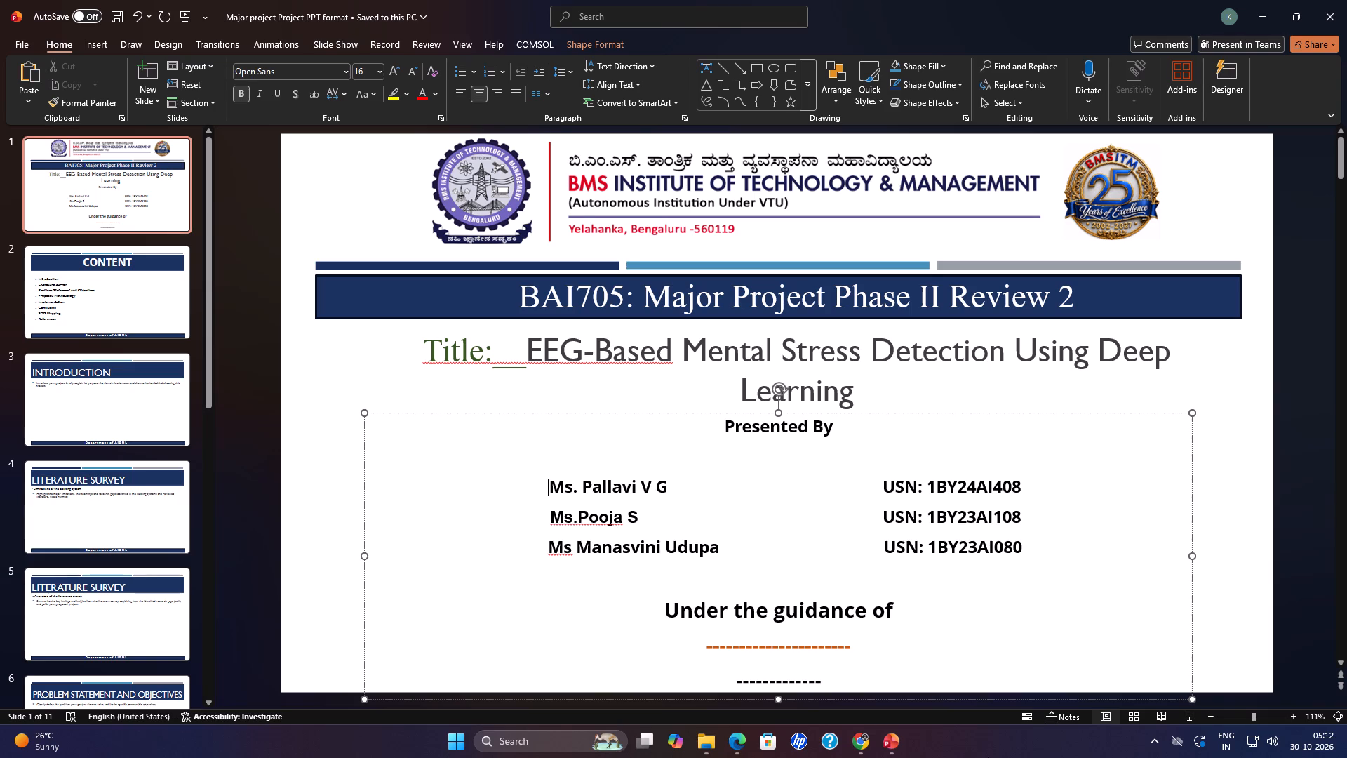
# Delete the blank line between the third presenter's row and "Under the guidance of".
pyautogui.click(694, 565)
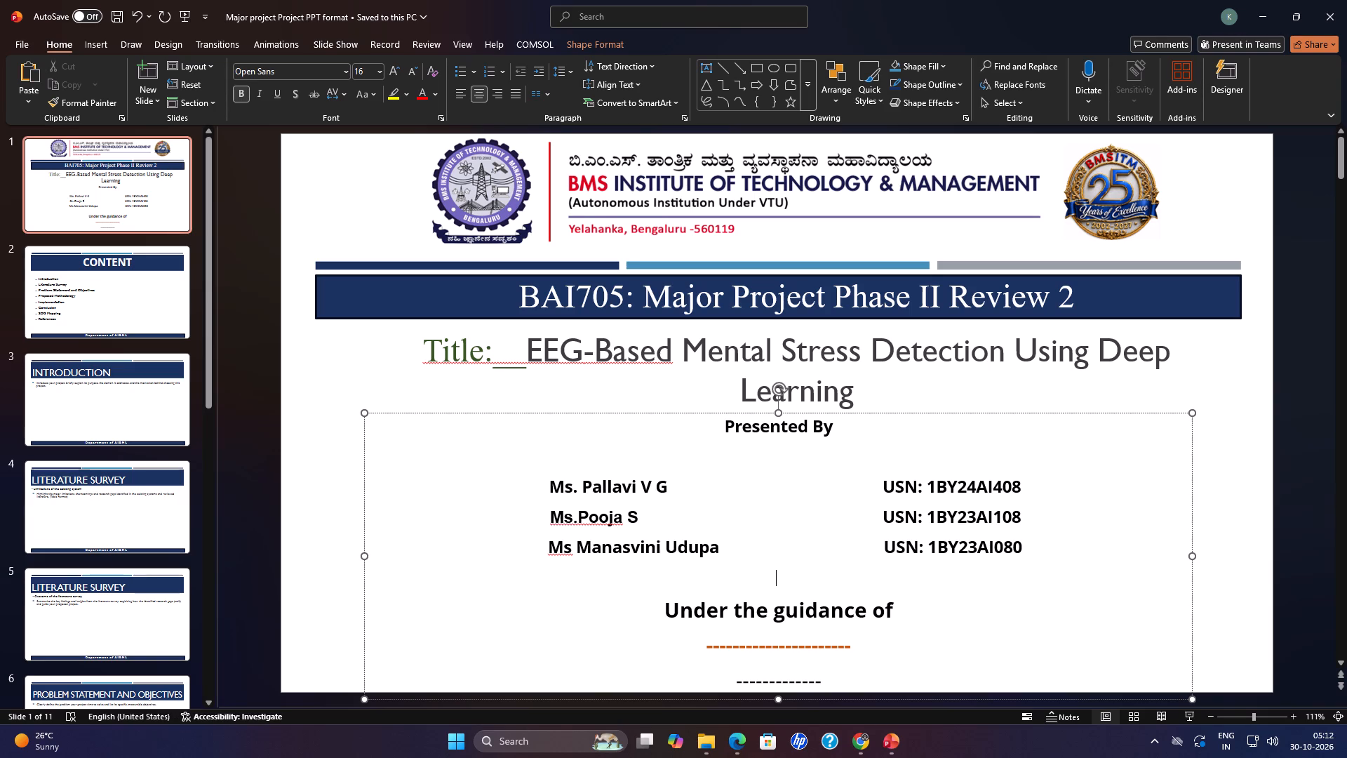
pyautogui.click(639, 576)
pyautogui.click(572, 573)
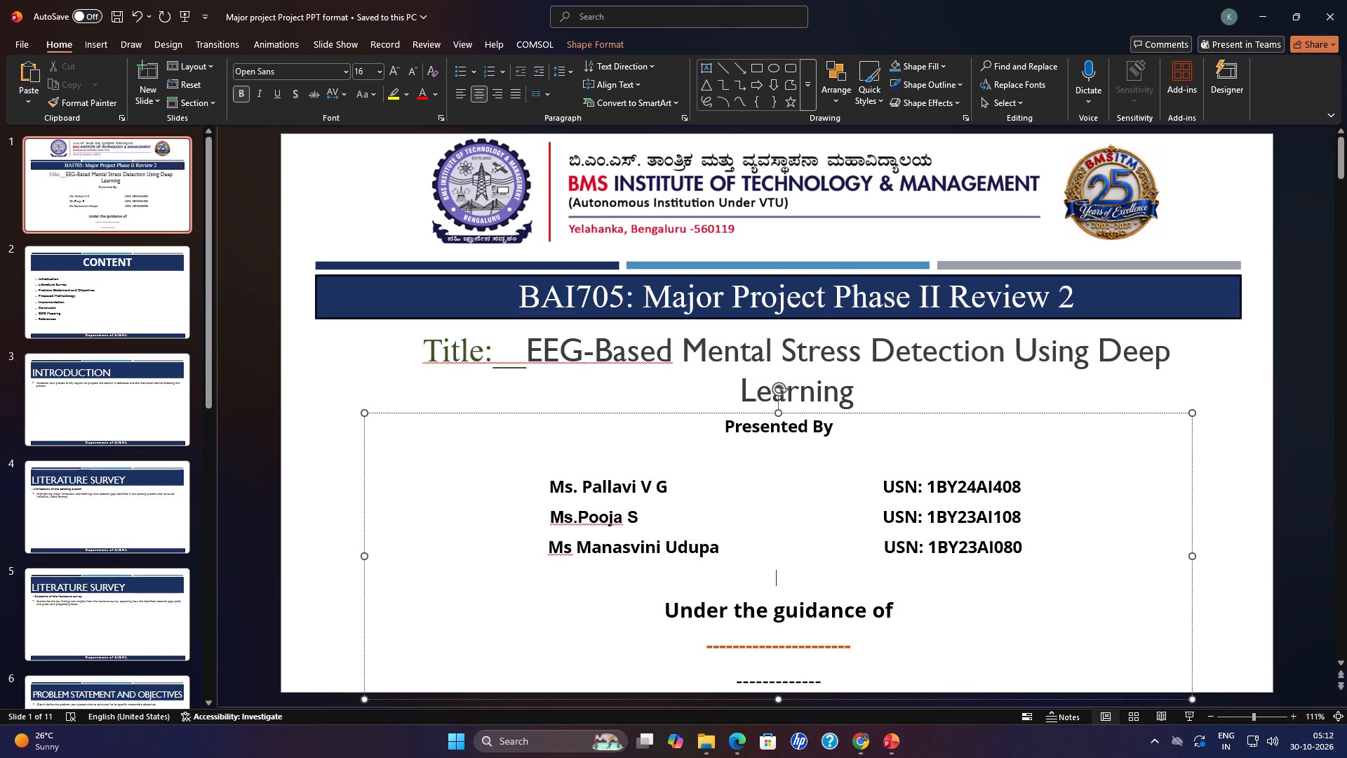
pyautogui.click(1033, 547)
pyautogui.click(716, 580)
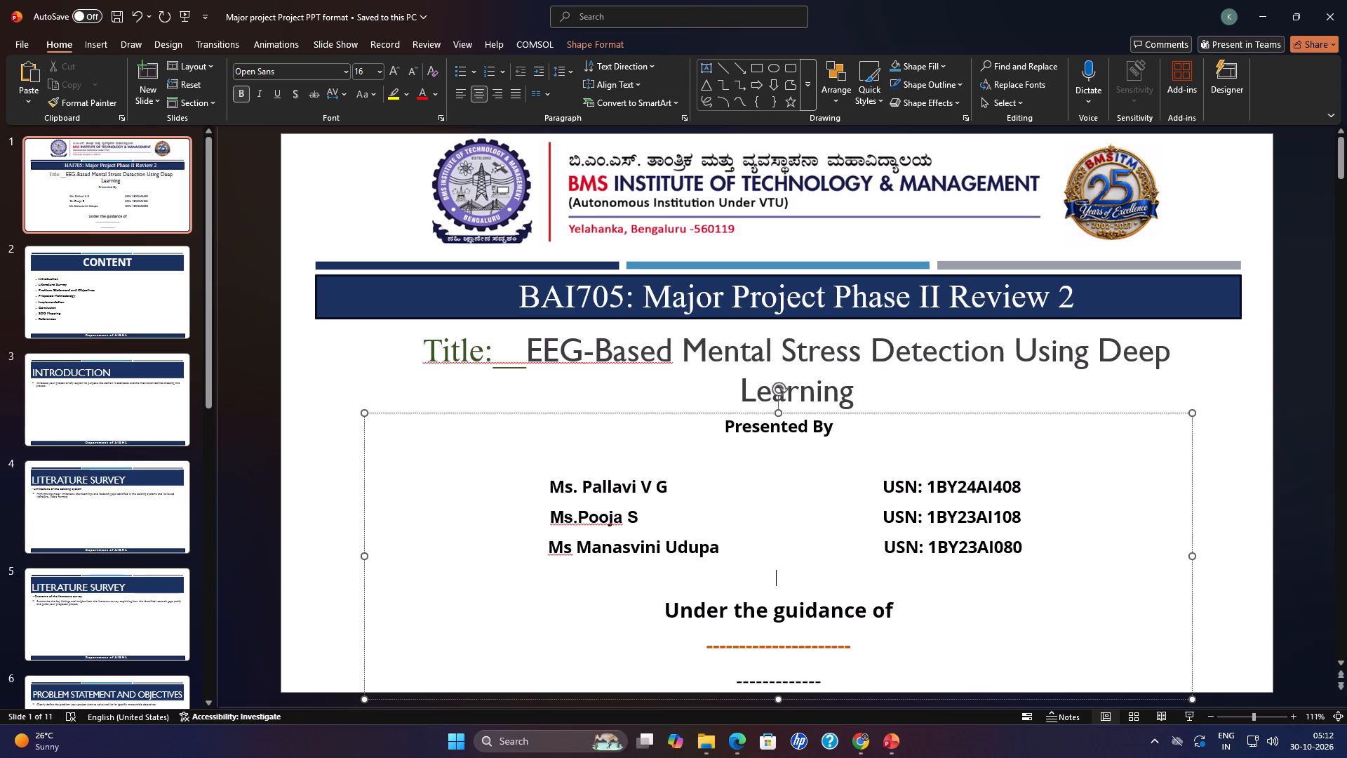
pyautogui.click(734, 550)
pyautogui.press('Down')
pyautogui.press('BackSpace')
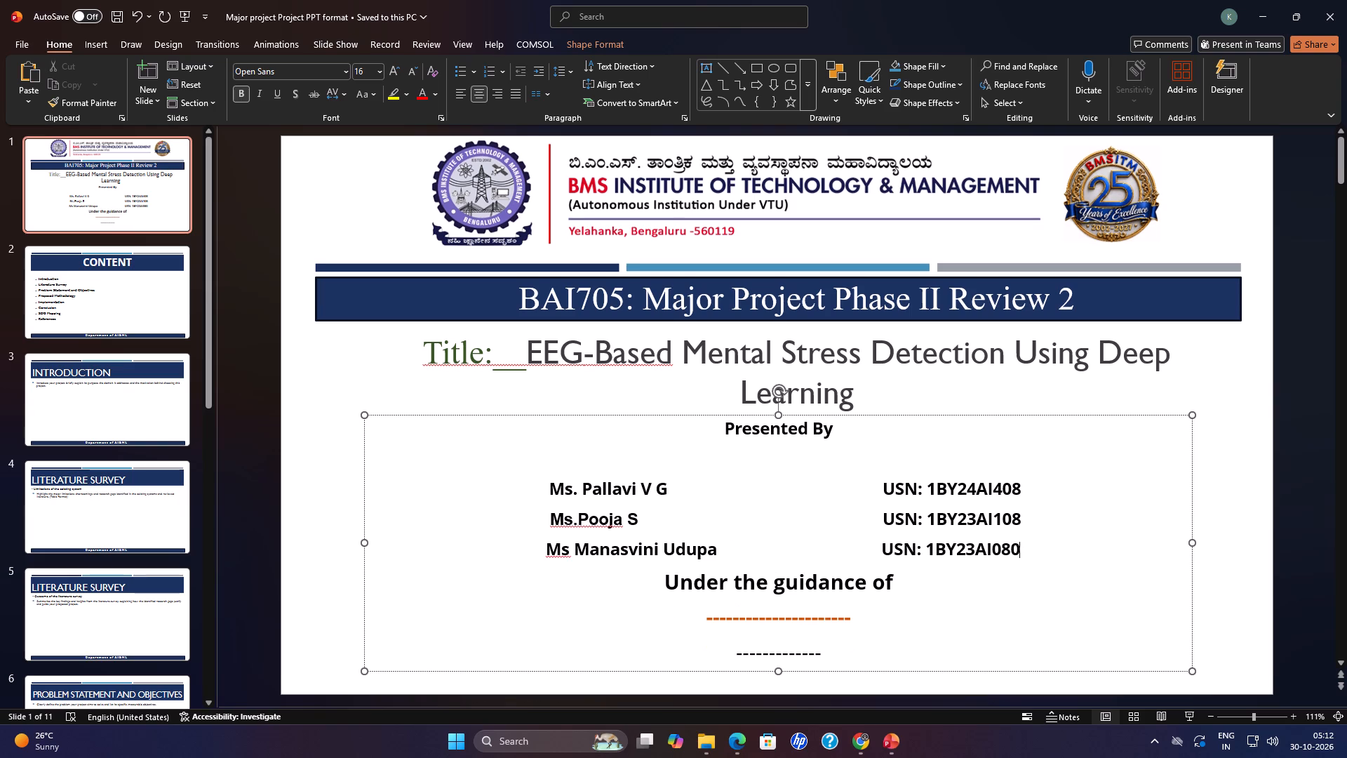
pyautogui.press('Down')
# Undo the blank-line deletion and the latest spacing changes before the first and second presenters' names.
pyautogui.hotkey('ctrl', 'z')
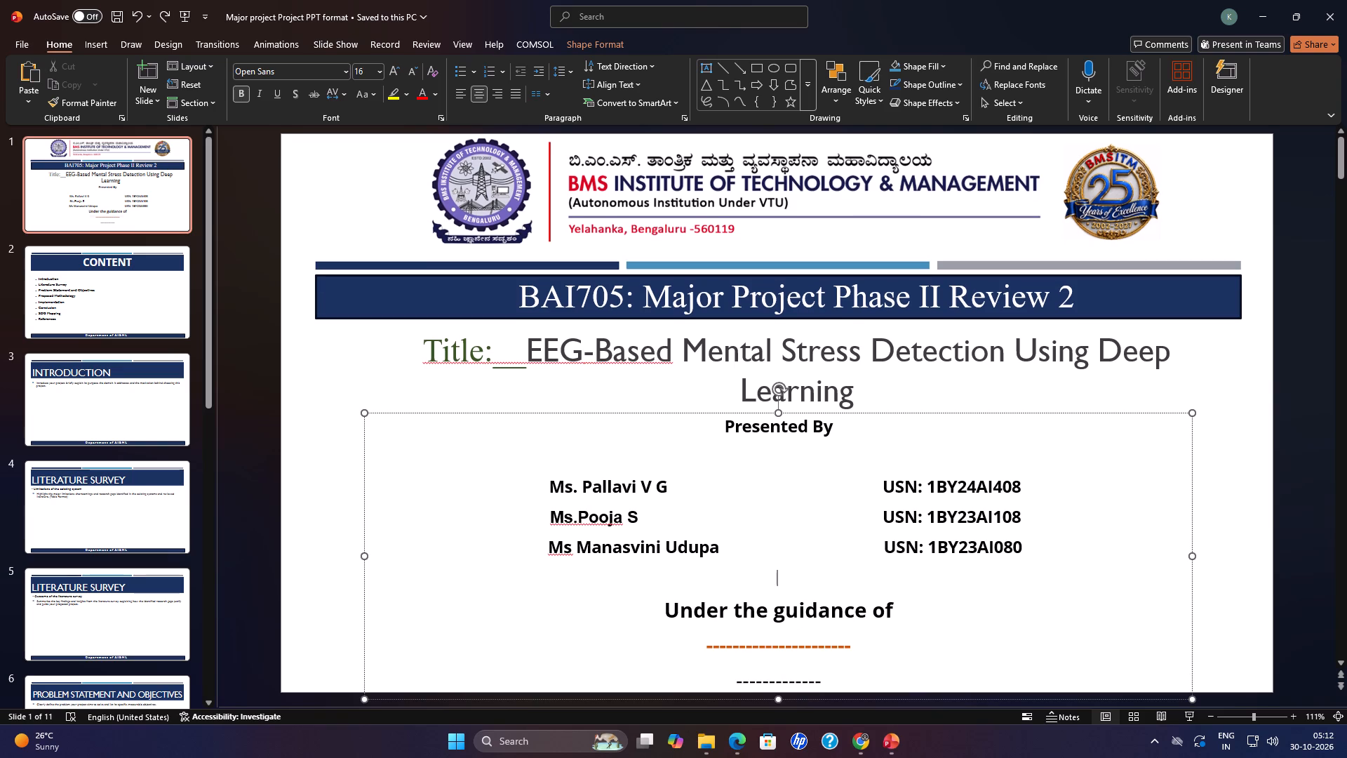
pyautogui.hotkey('ctrl', 'z')
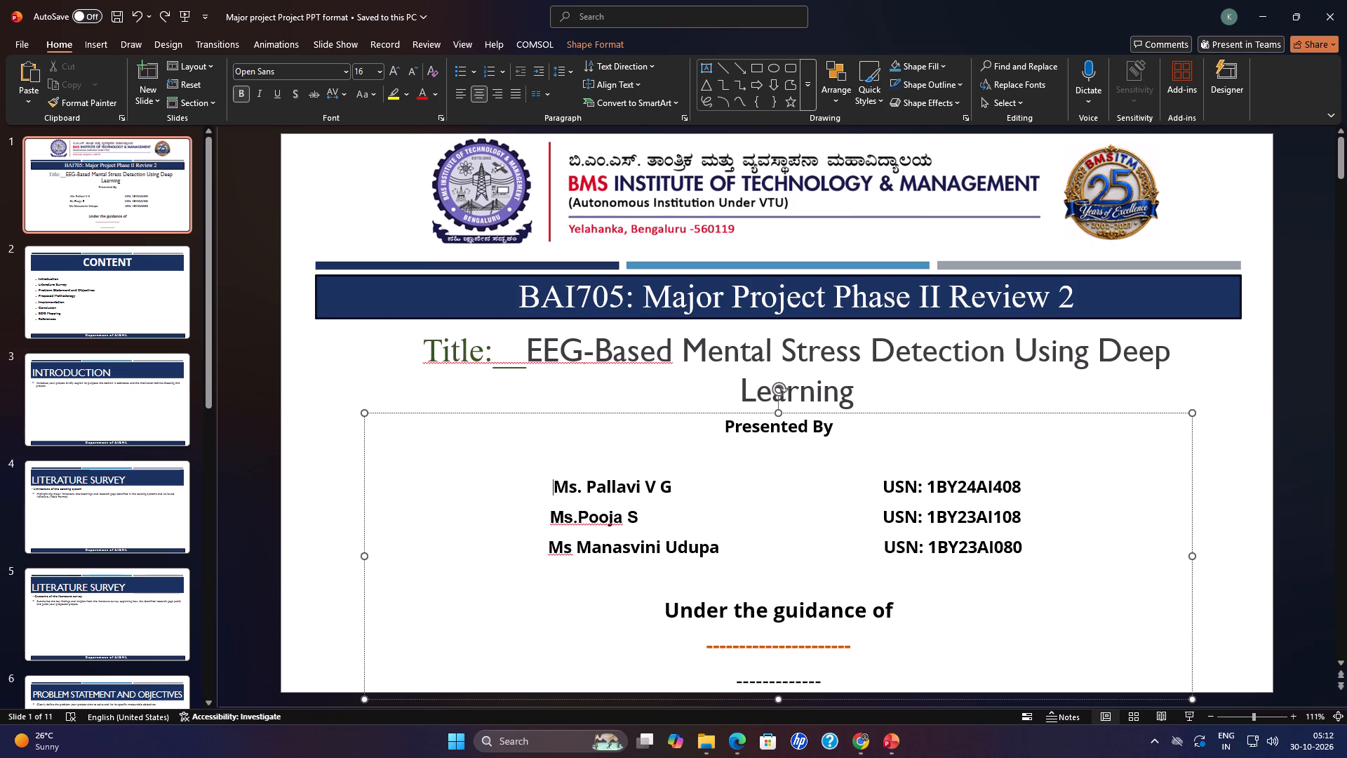
pyautogui.hotkey('ctrl', 'z')
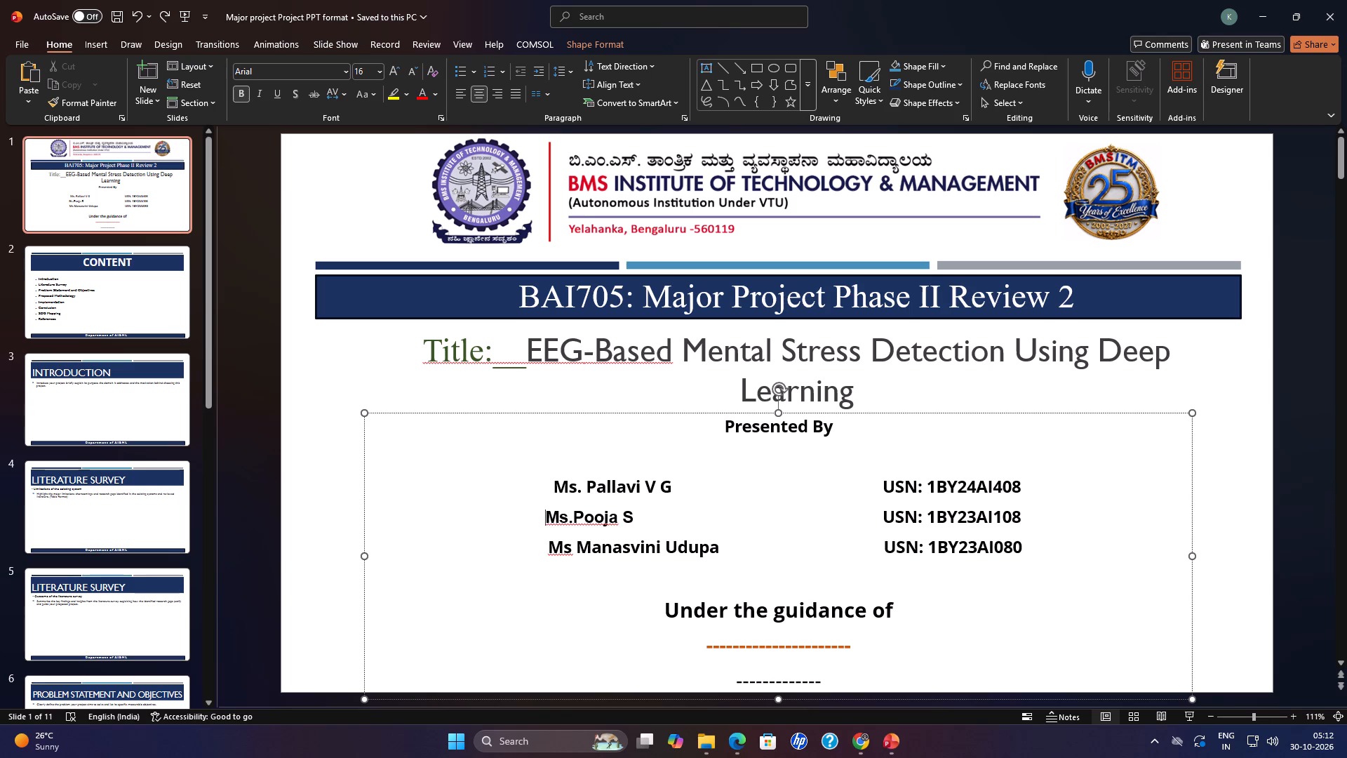
# Line up the three presenters' names by removing two spaces before the first name and one before the third.
pyautogui.click(556, 484)
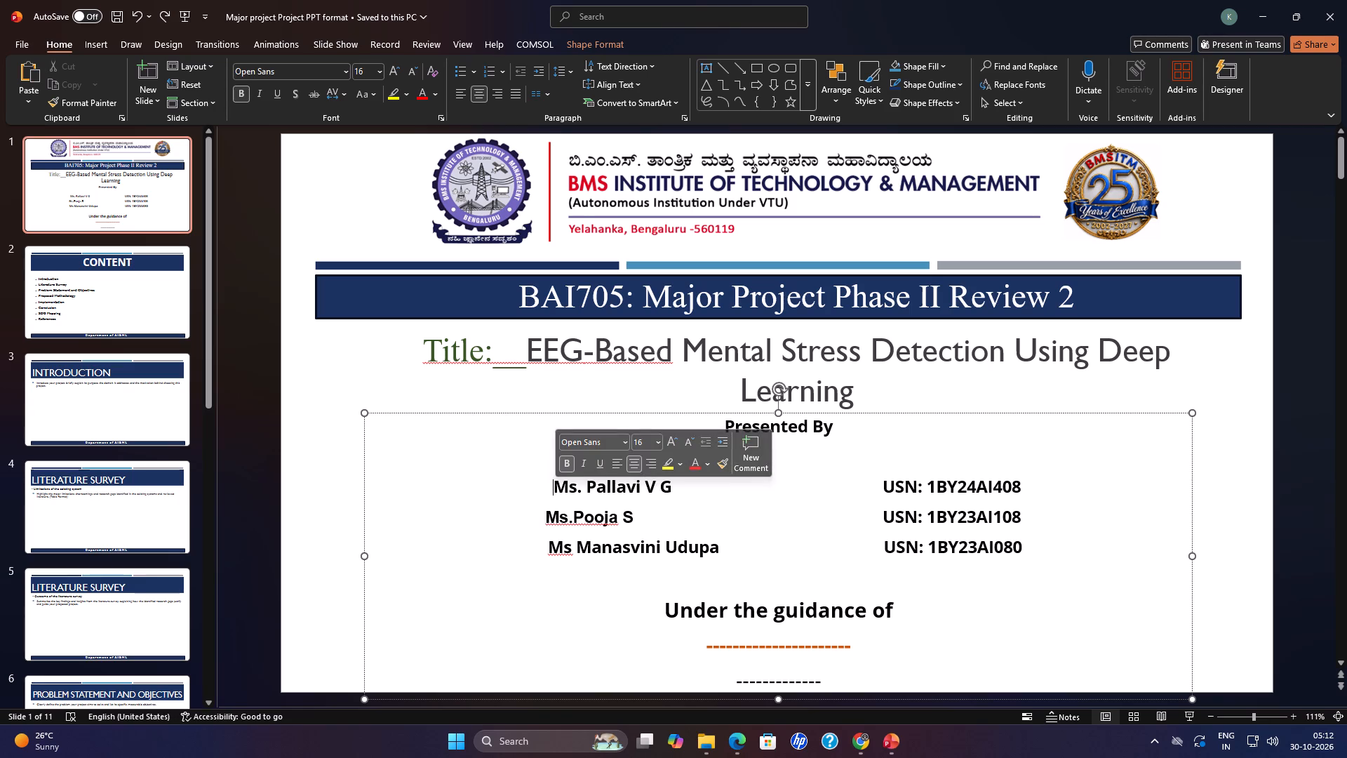
pyautogui.press('BackSpace')
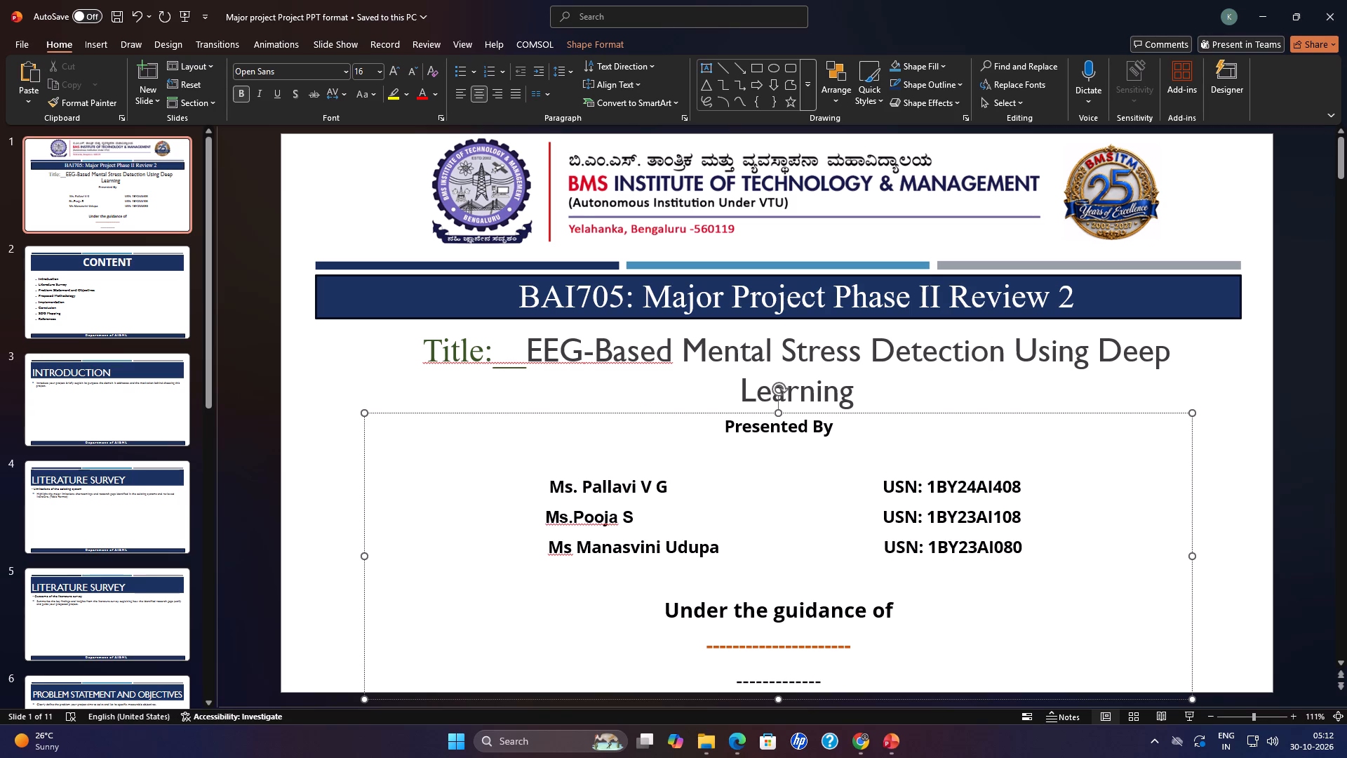
pyautogui.click(552, 487)
pyautogui.press('BackSpace')
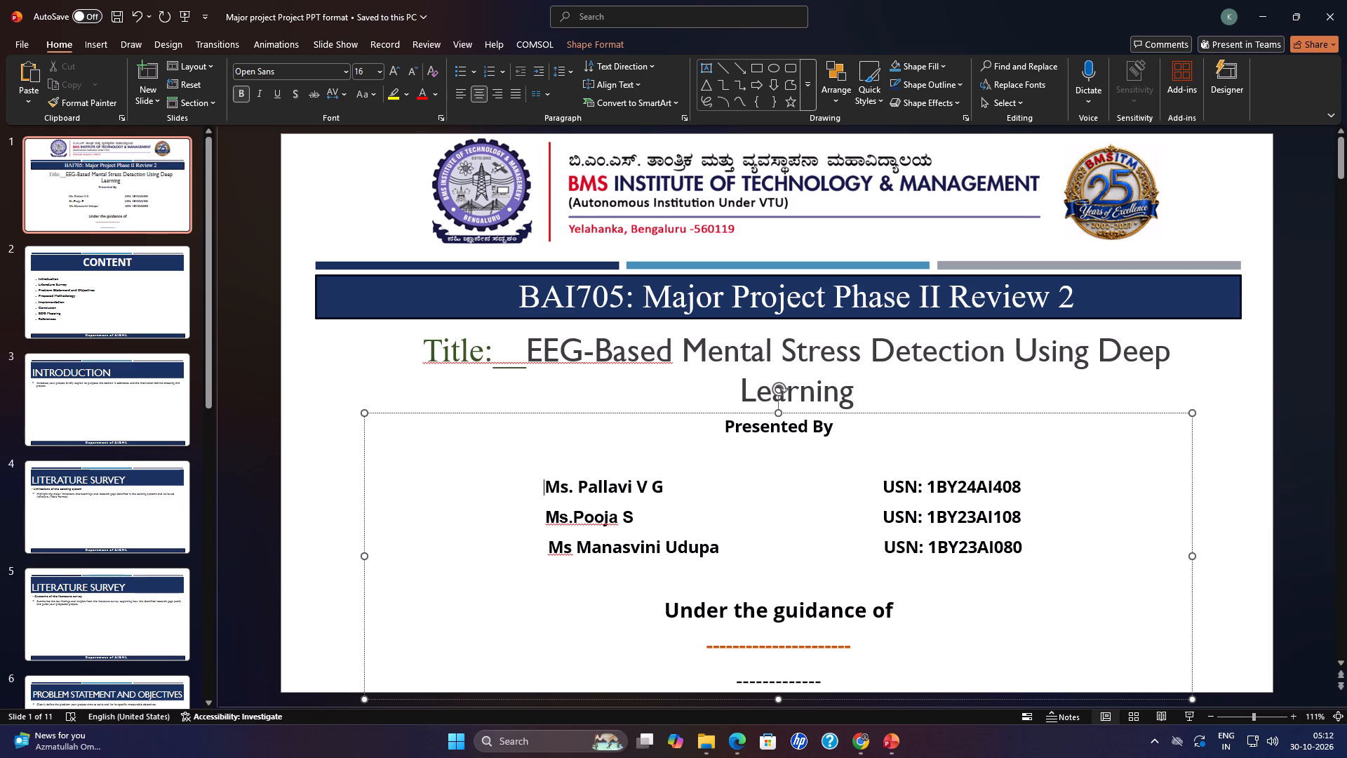
pyautogui.click(546, 548)
pyautogui.press('BackSpace')
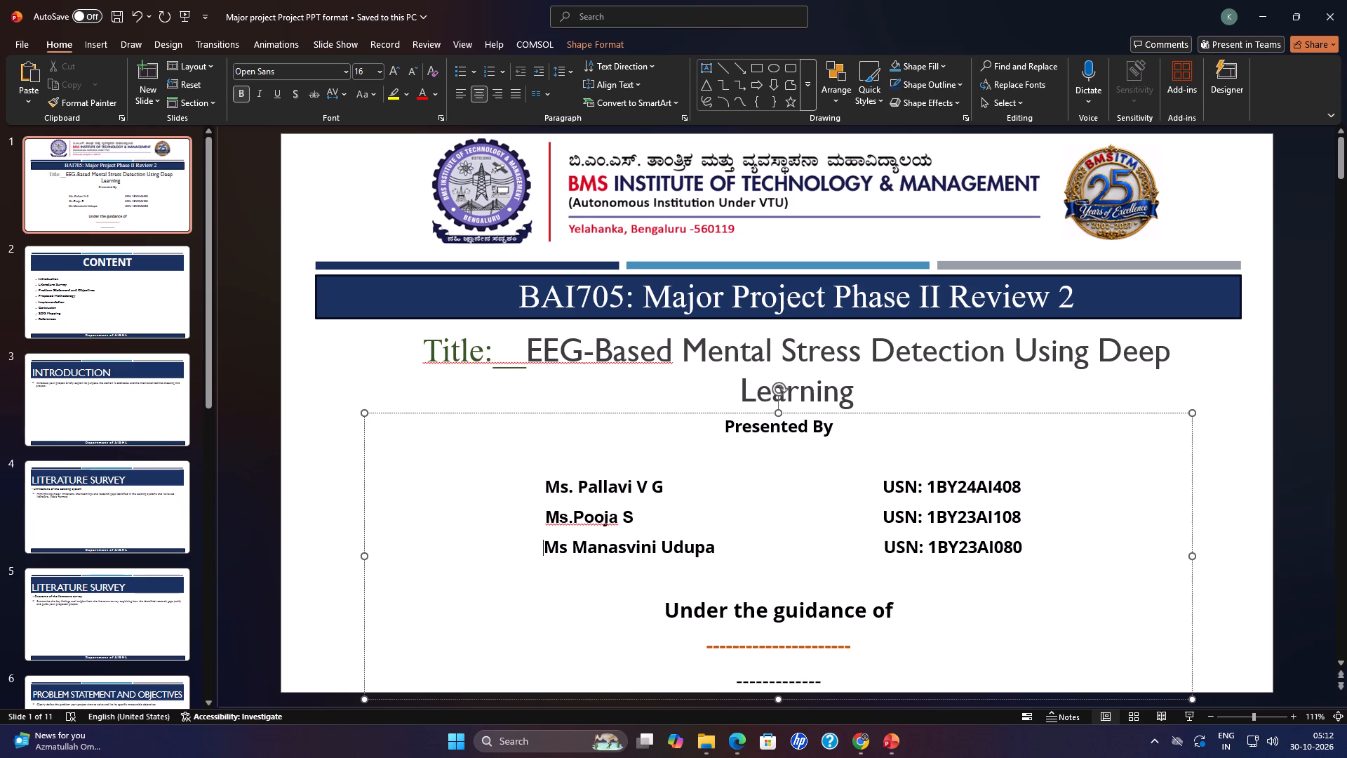
pyautogui.click(544, 517)
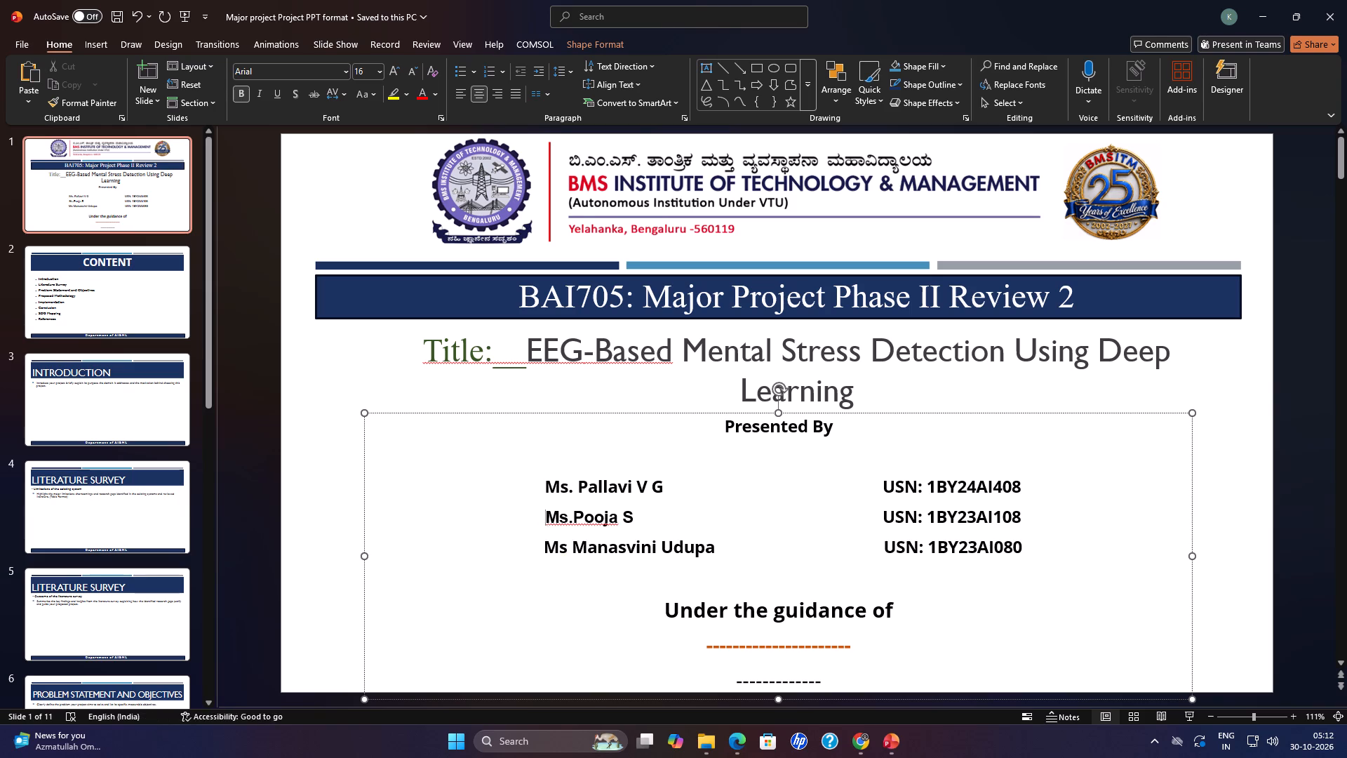
pyautogui.press('BackSpace')
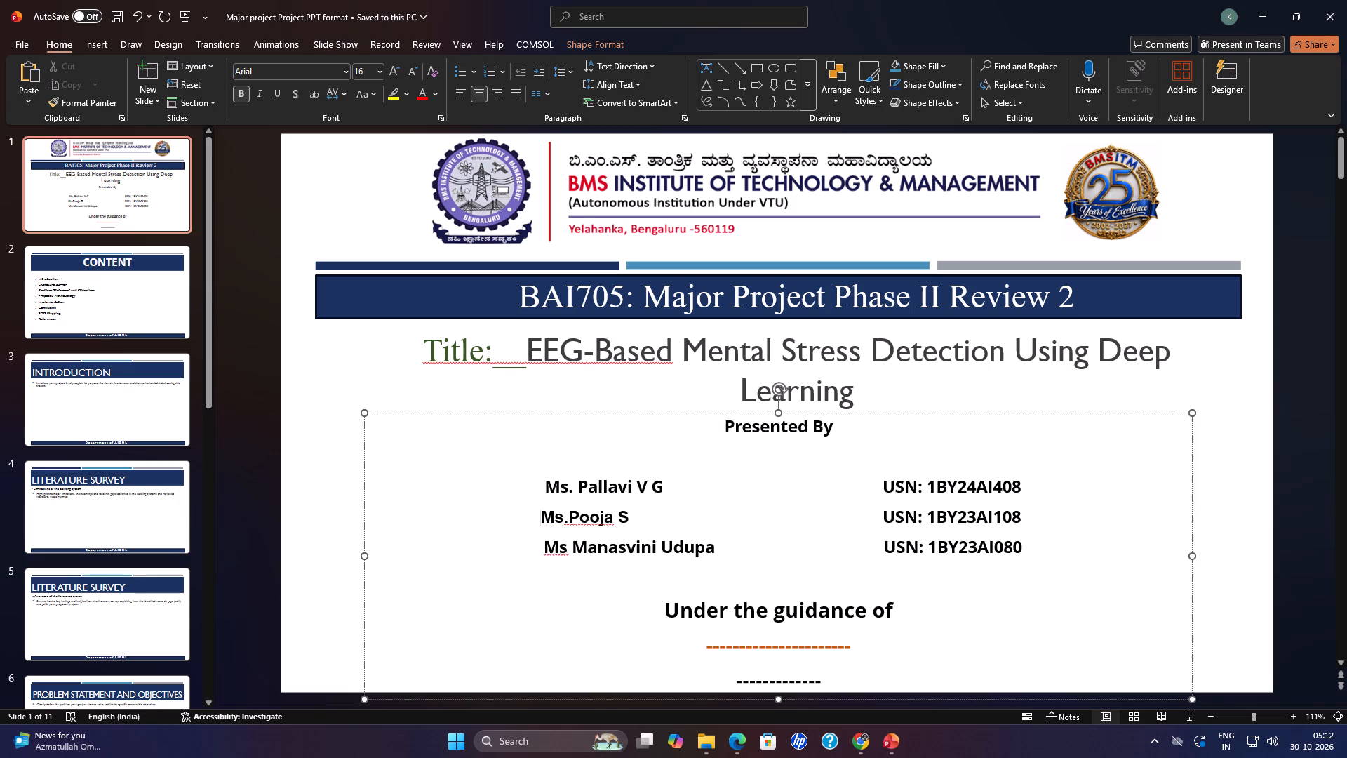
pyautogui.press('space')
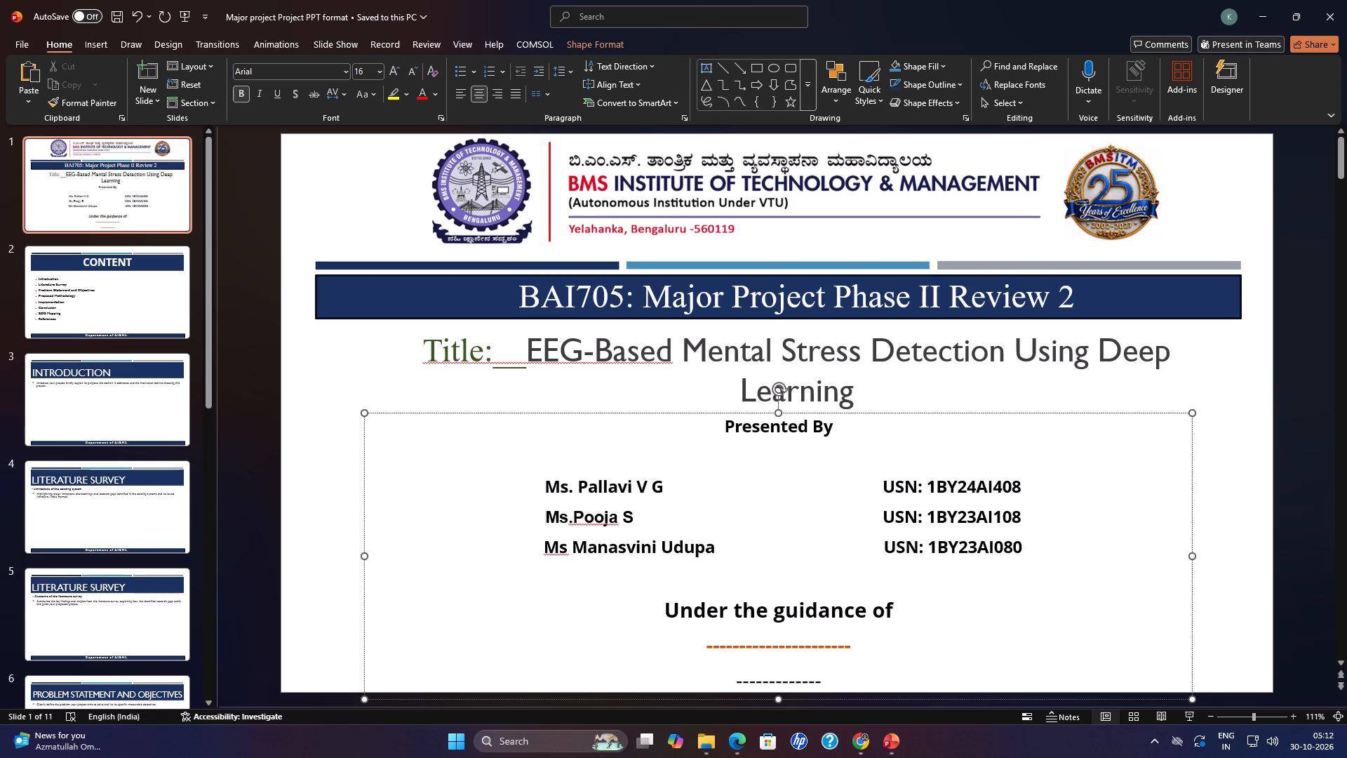
# Add the fourth presenter's name and USN on the blank line below the third presenter.
pyautogui.click(629, 567)
pyautogui.click(716, 545)
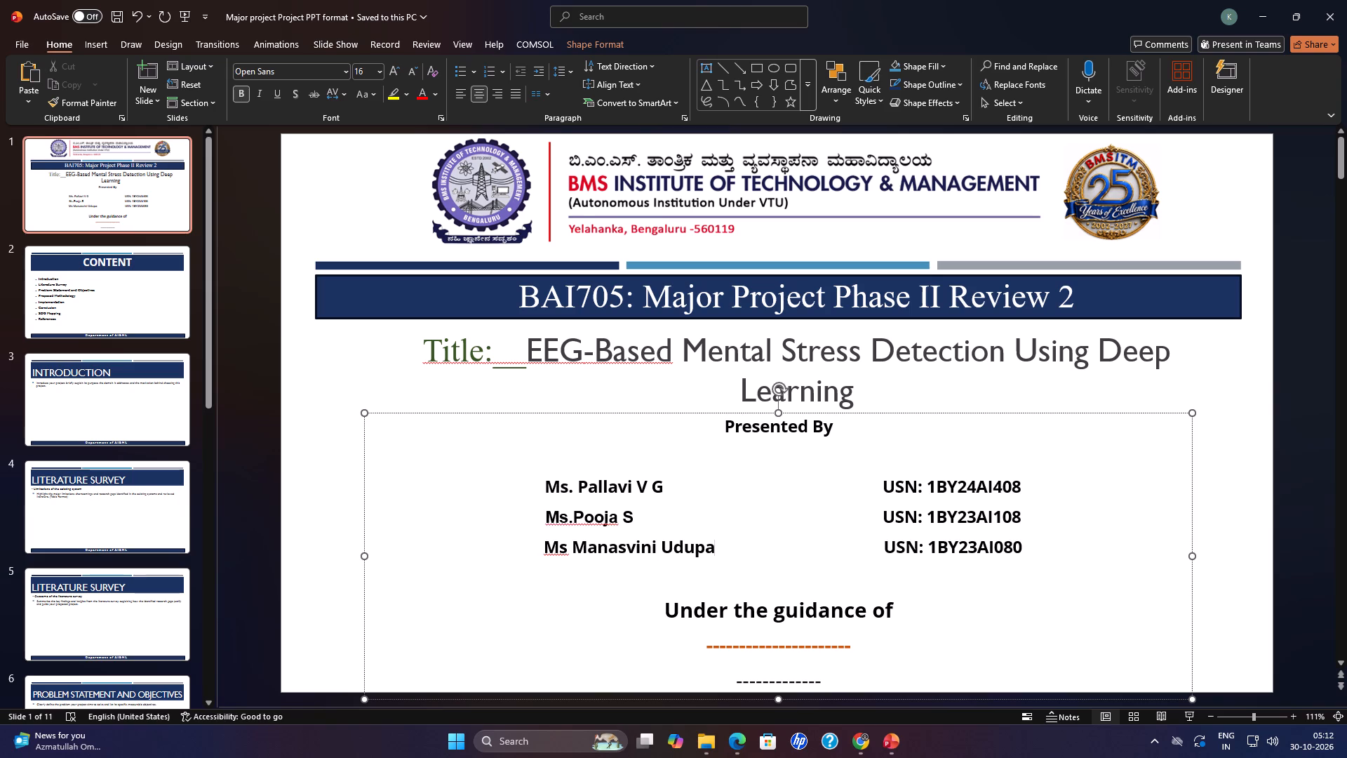
pyautogui.click(1025, 550)
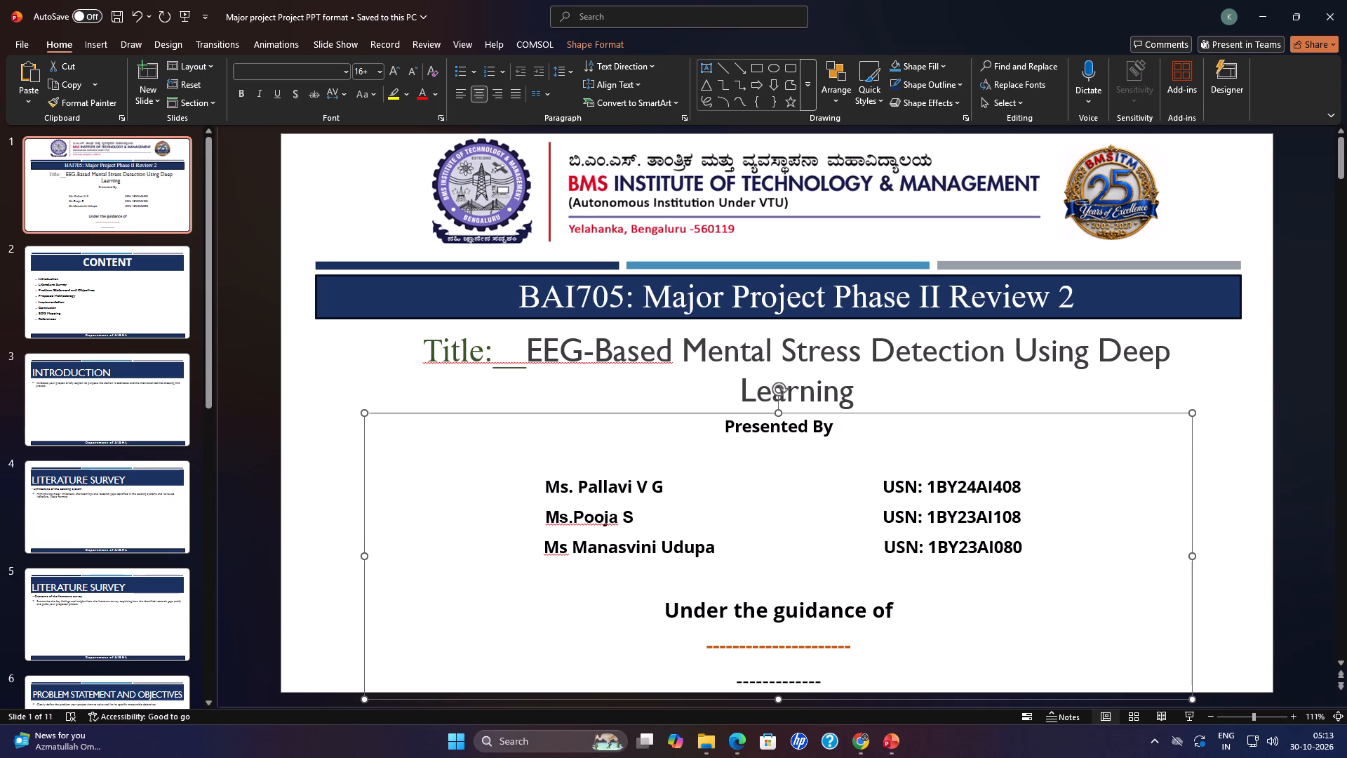
pyautogui.click(547, 568)
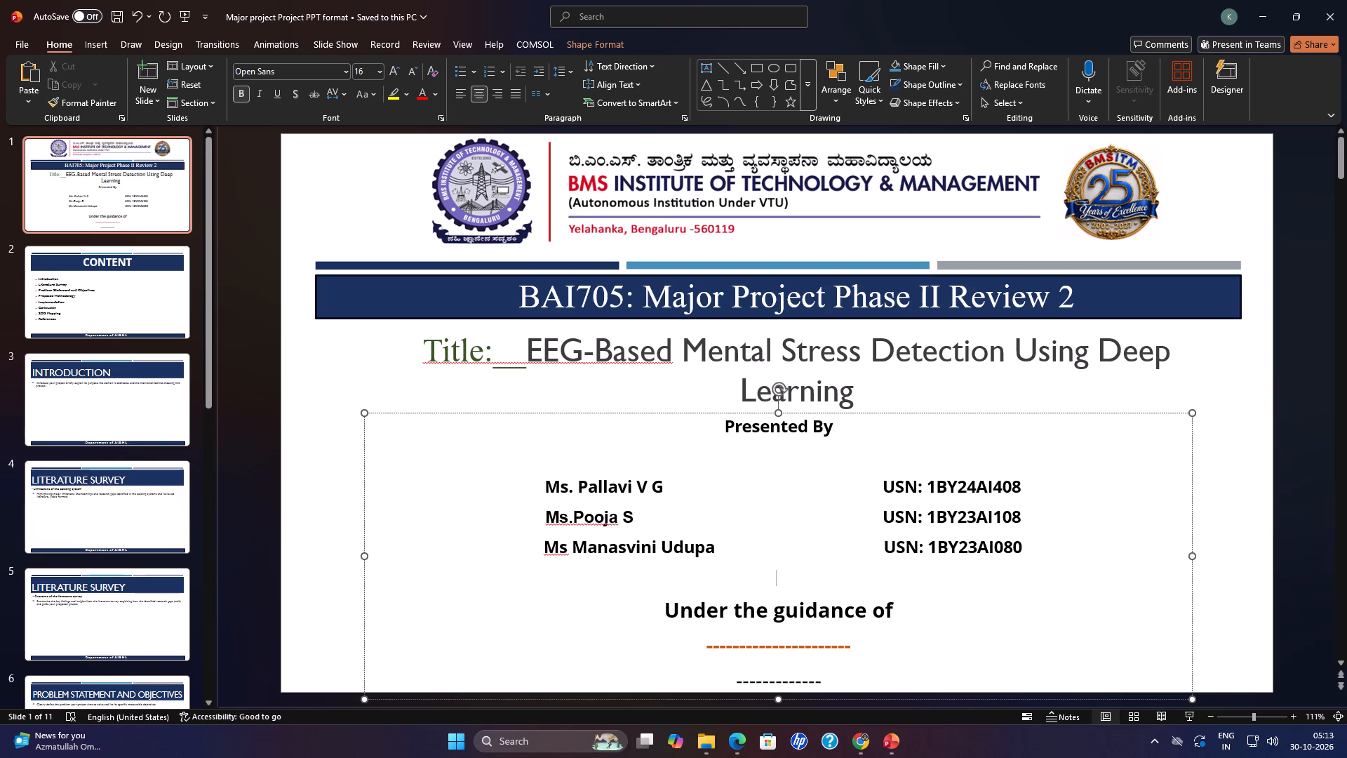
# Enter the fourth presenter's name, prefixed with "Mr.", on the blank line below the third presenter.
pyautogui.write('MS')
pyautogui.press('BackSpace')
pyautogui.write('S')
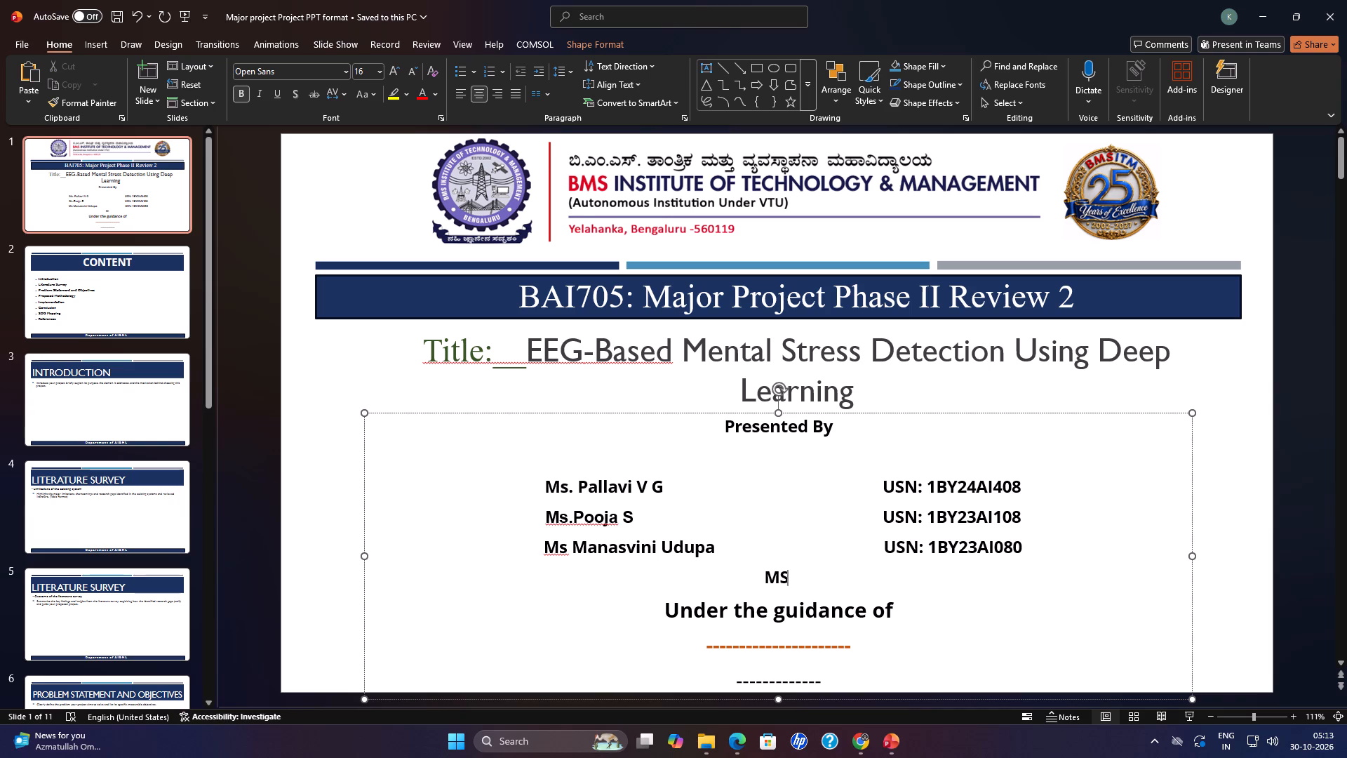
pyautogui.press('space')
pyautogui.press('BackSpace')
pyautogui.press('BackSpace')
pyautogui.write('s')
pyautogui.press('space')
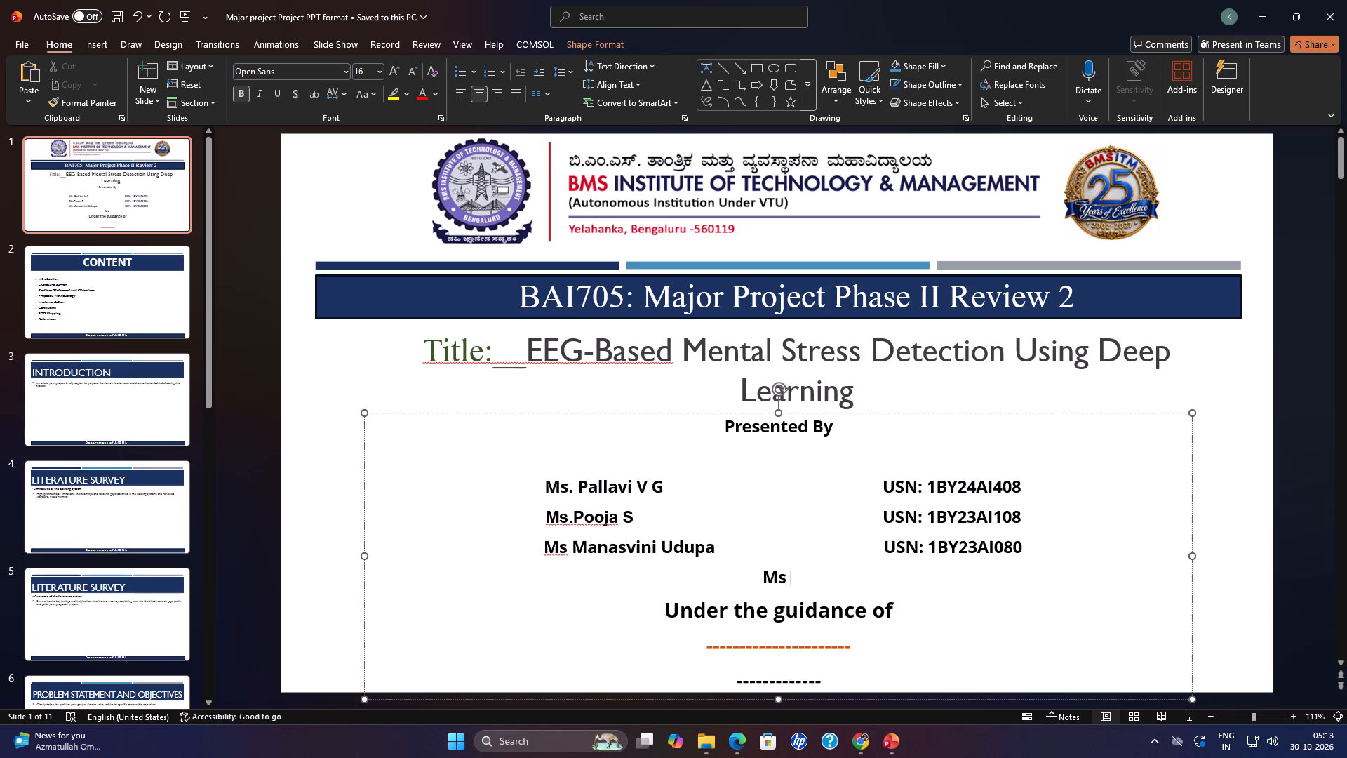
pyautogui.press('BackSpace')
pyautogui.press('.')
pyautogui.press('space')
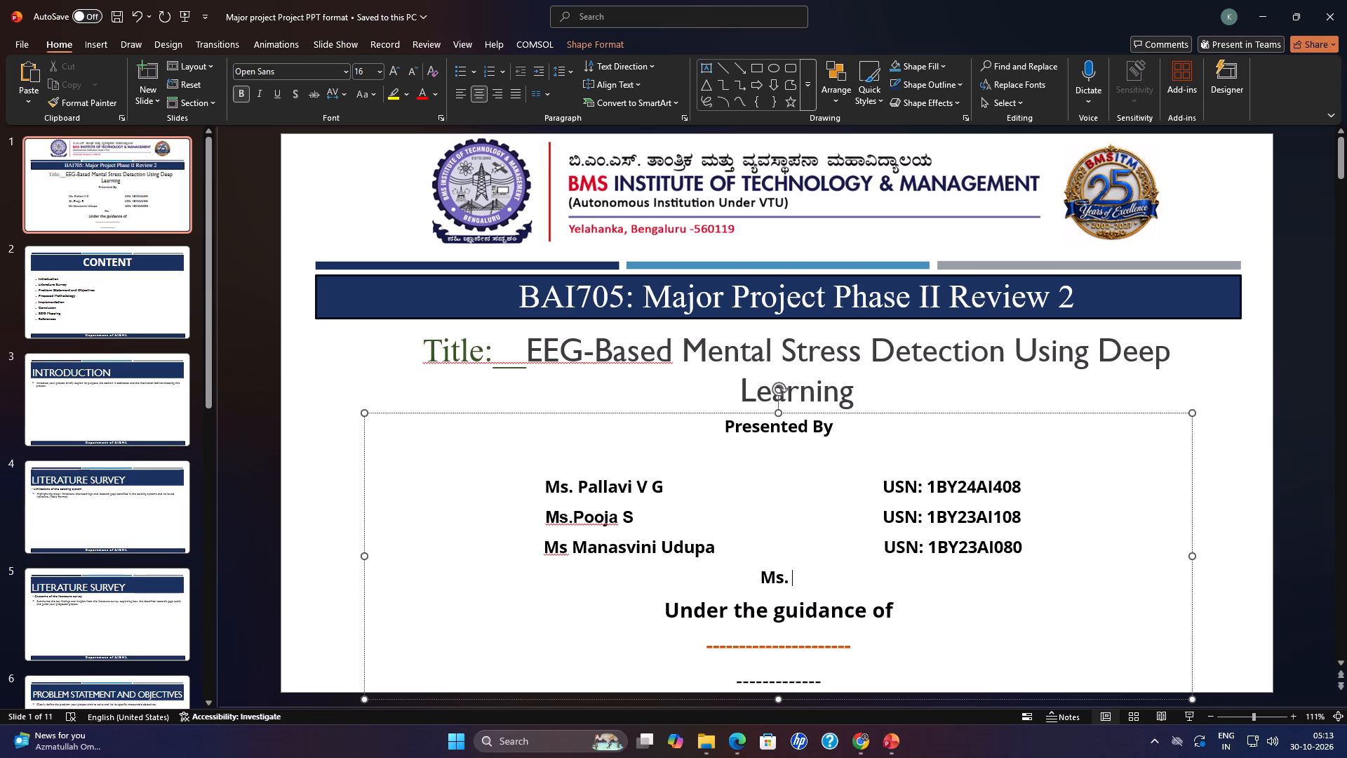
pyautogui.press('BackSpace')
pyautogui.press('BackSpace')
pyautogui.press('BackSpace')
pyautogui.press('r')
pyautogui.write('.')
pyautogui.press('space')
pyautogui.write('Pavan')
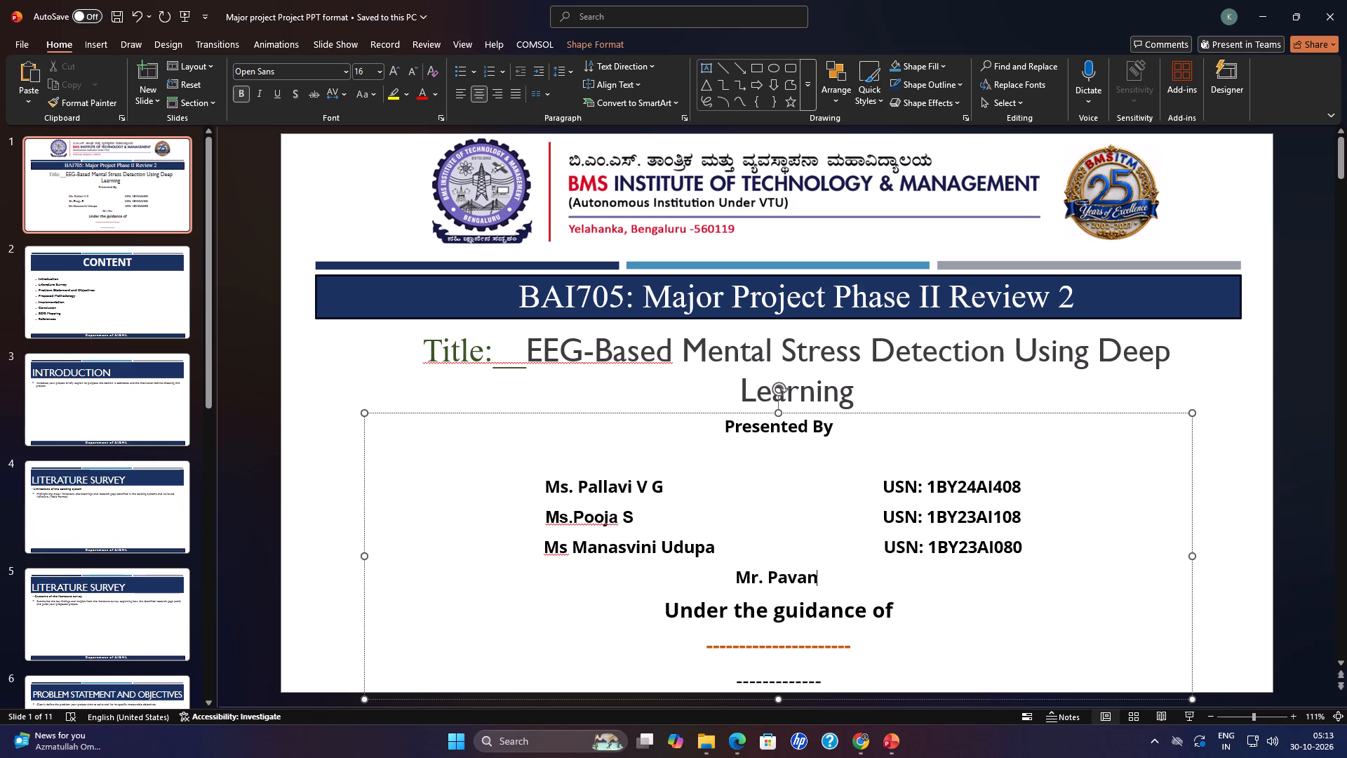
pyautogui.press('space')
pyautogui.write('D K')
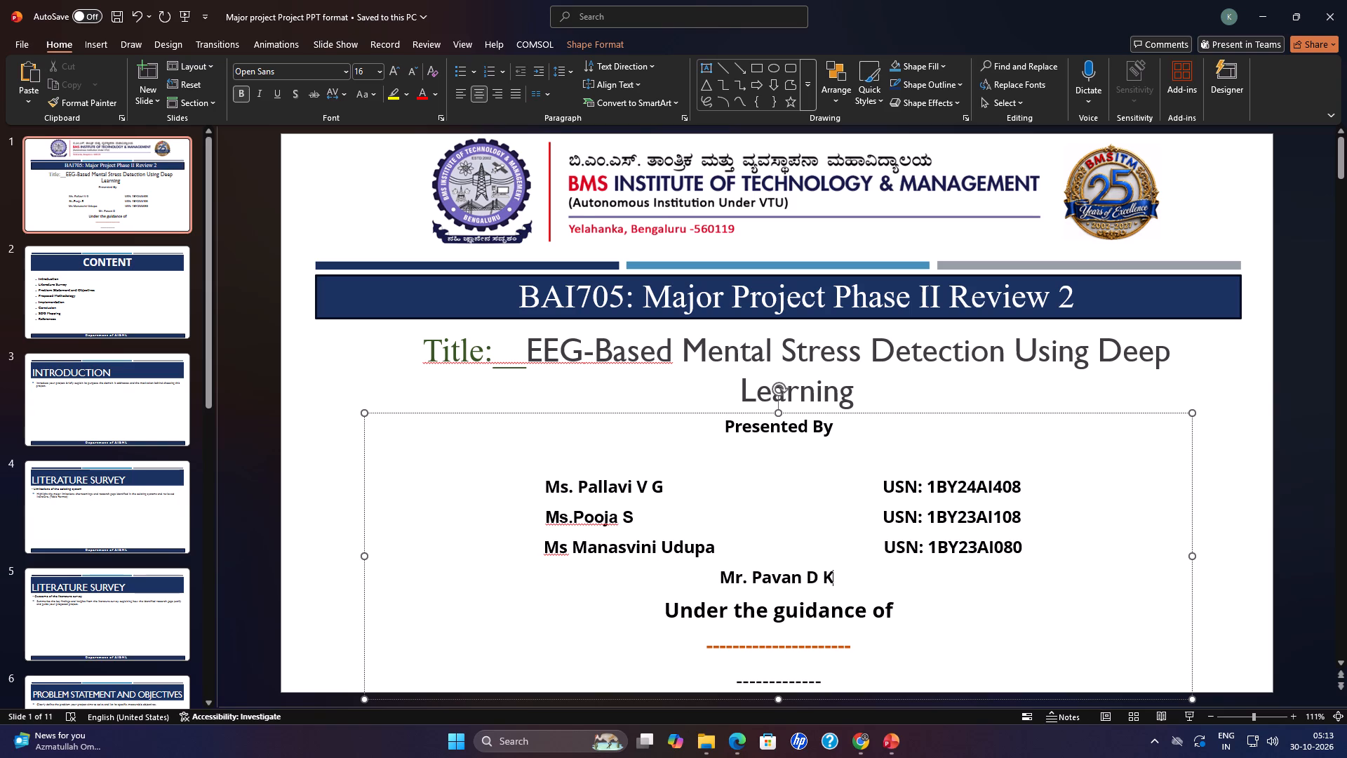
# Pad the fourth presenter's line with spaces after the name until the name lines up with the three names above.
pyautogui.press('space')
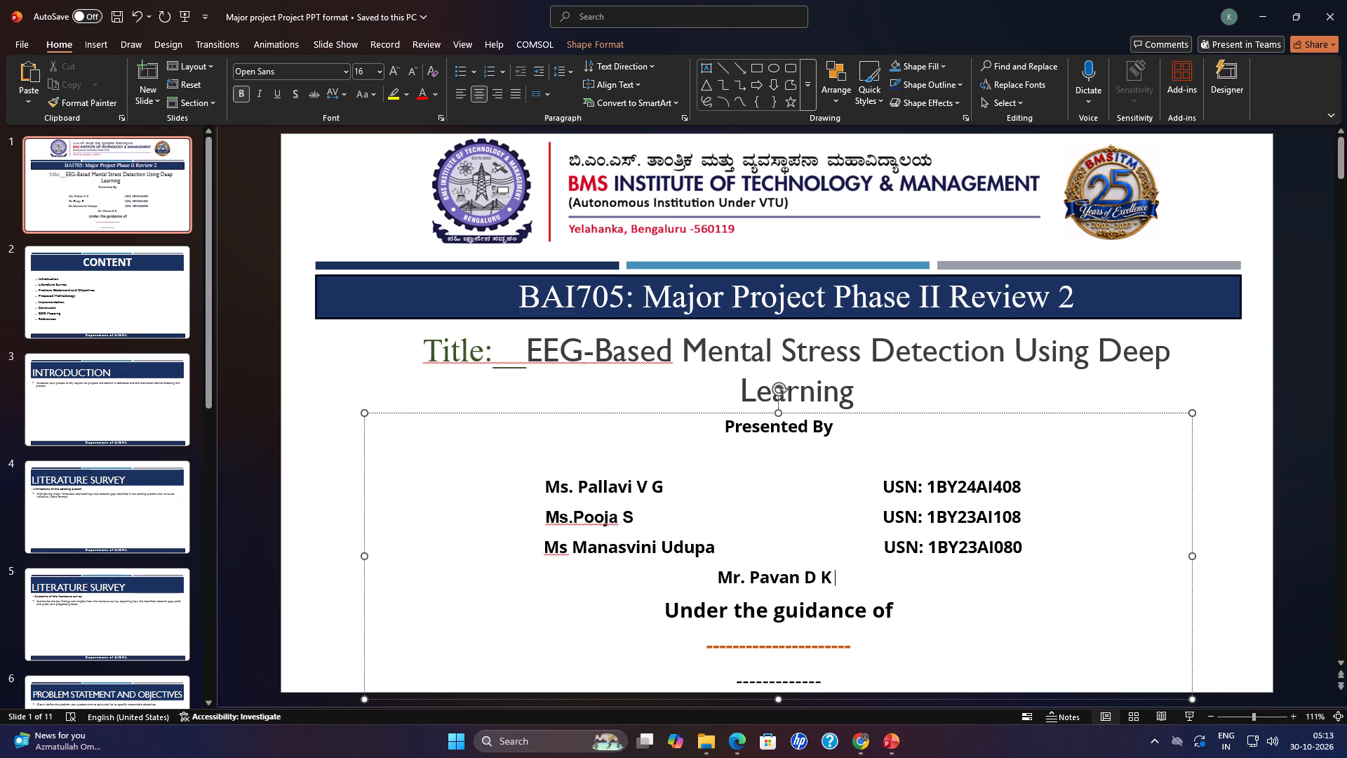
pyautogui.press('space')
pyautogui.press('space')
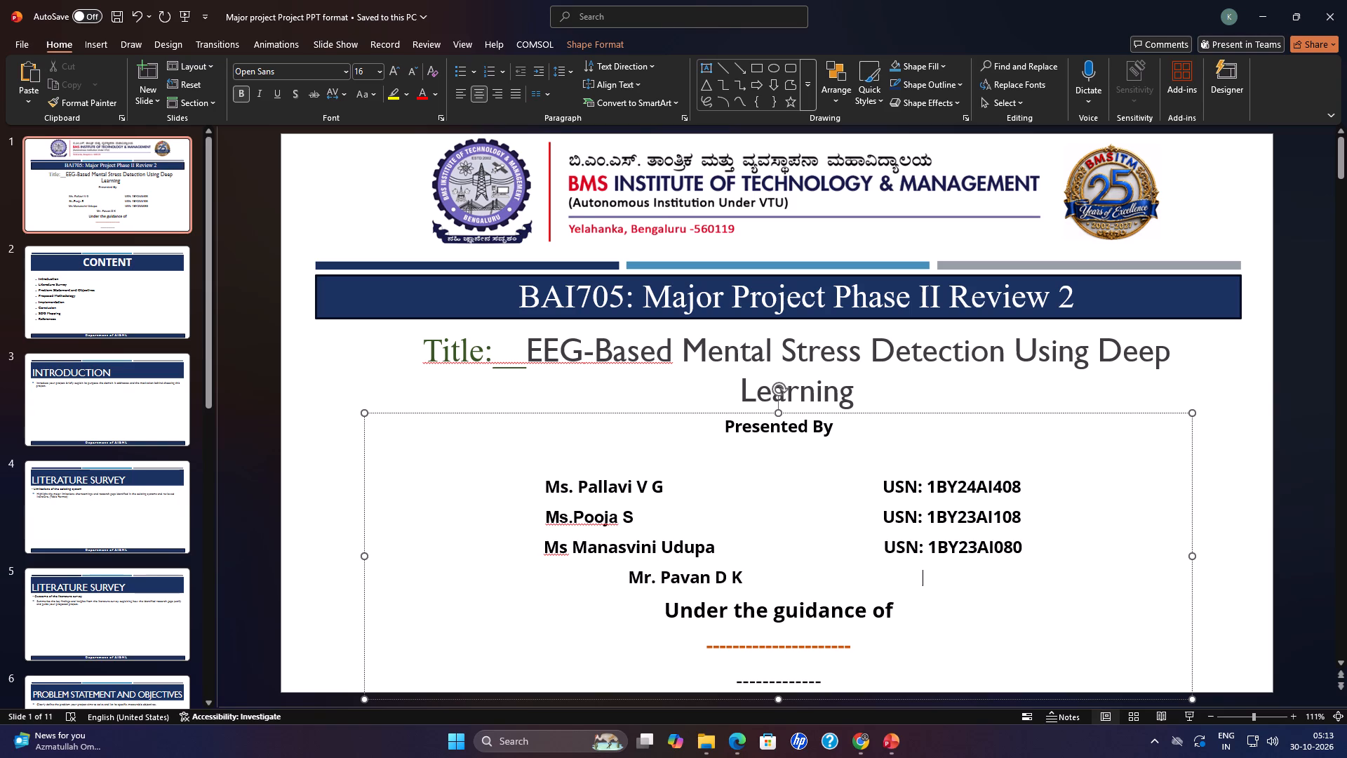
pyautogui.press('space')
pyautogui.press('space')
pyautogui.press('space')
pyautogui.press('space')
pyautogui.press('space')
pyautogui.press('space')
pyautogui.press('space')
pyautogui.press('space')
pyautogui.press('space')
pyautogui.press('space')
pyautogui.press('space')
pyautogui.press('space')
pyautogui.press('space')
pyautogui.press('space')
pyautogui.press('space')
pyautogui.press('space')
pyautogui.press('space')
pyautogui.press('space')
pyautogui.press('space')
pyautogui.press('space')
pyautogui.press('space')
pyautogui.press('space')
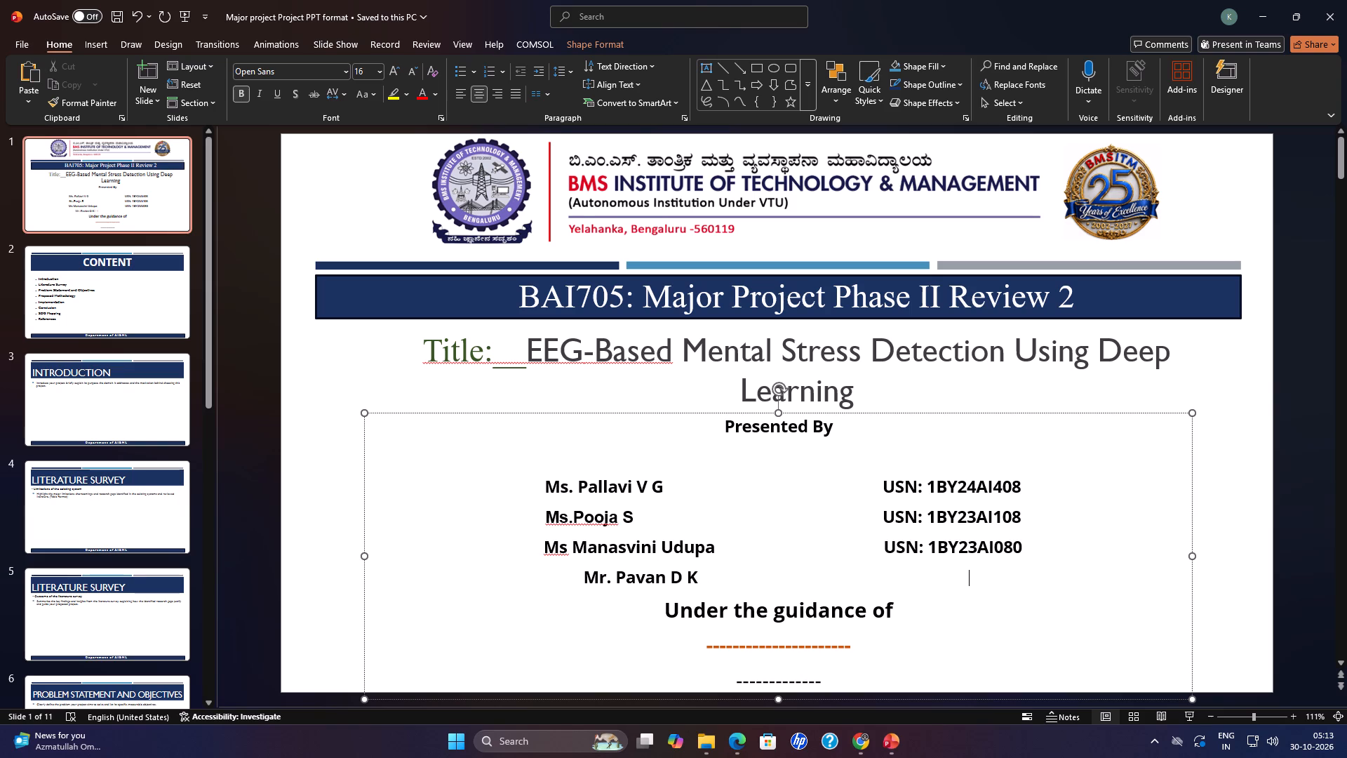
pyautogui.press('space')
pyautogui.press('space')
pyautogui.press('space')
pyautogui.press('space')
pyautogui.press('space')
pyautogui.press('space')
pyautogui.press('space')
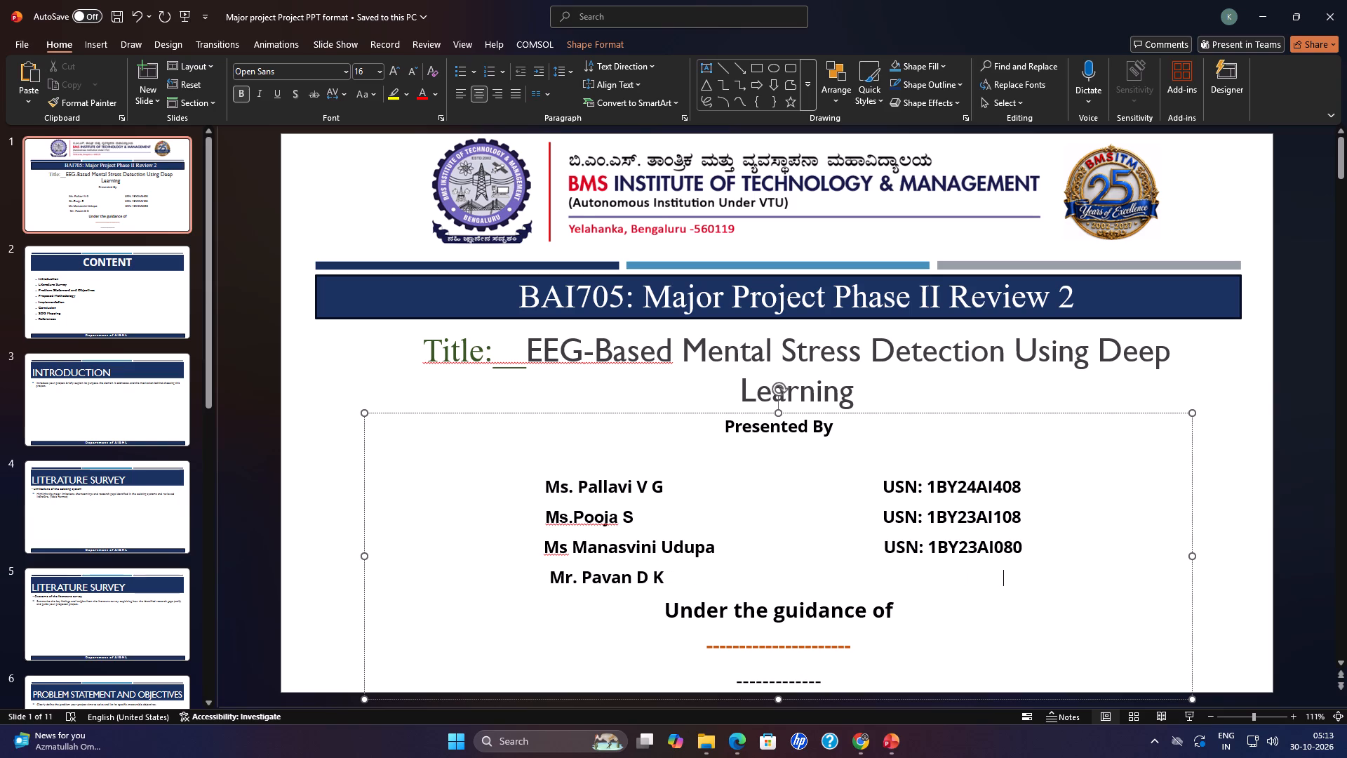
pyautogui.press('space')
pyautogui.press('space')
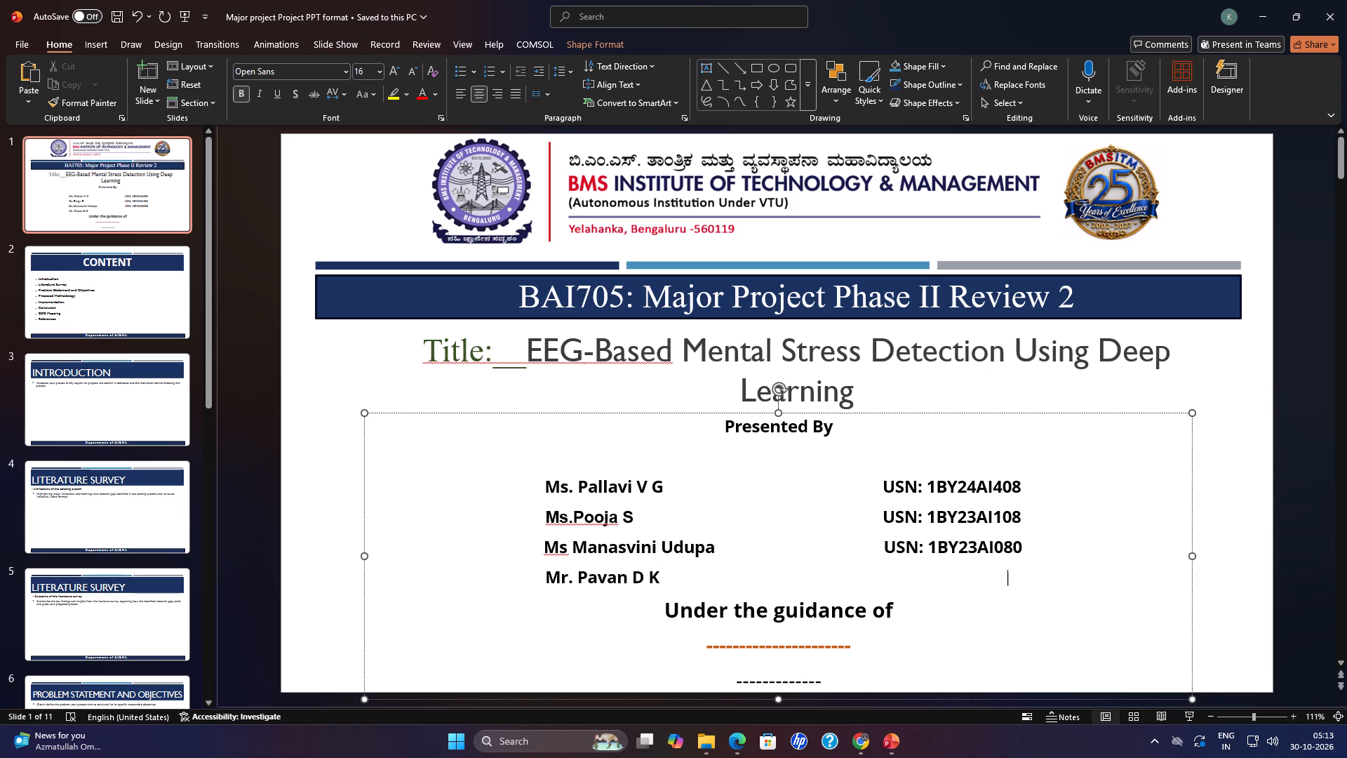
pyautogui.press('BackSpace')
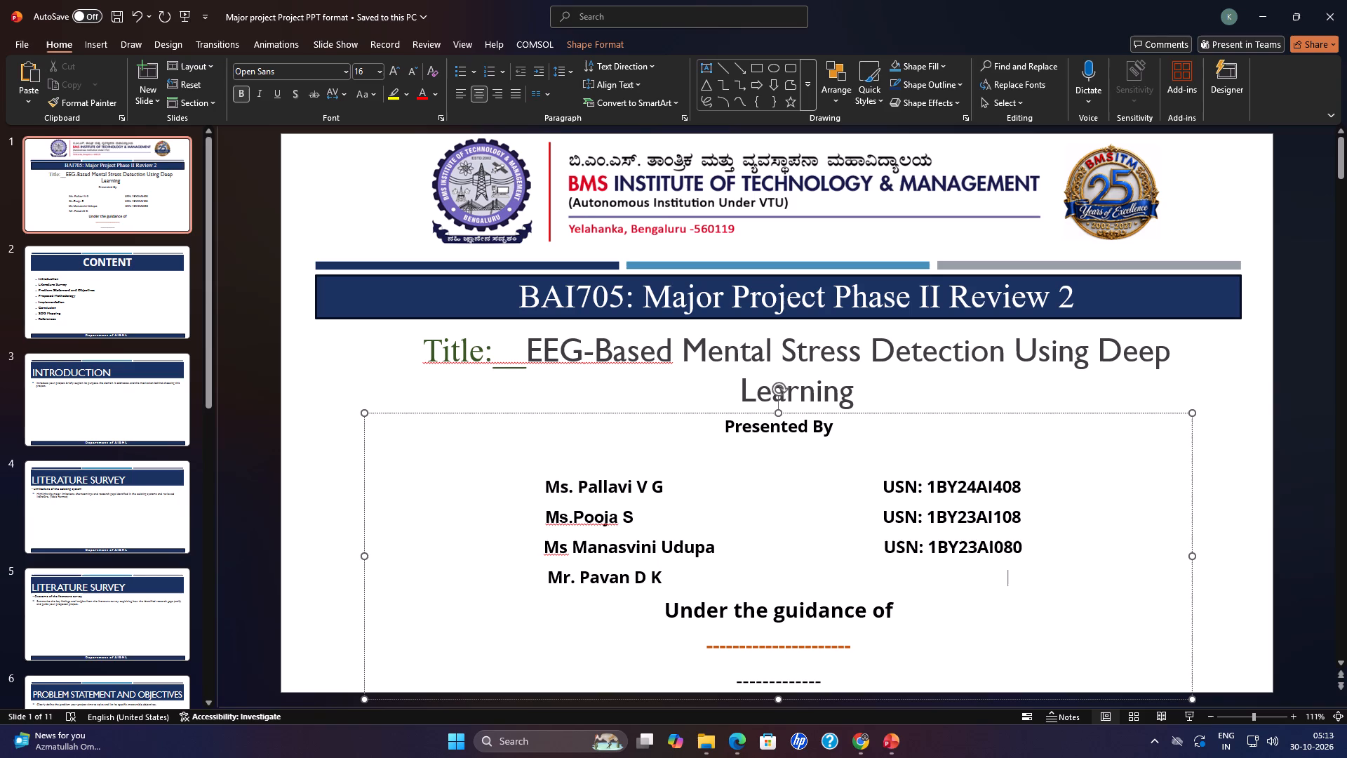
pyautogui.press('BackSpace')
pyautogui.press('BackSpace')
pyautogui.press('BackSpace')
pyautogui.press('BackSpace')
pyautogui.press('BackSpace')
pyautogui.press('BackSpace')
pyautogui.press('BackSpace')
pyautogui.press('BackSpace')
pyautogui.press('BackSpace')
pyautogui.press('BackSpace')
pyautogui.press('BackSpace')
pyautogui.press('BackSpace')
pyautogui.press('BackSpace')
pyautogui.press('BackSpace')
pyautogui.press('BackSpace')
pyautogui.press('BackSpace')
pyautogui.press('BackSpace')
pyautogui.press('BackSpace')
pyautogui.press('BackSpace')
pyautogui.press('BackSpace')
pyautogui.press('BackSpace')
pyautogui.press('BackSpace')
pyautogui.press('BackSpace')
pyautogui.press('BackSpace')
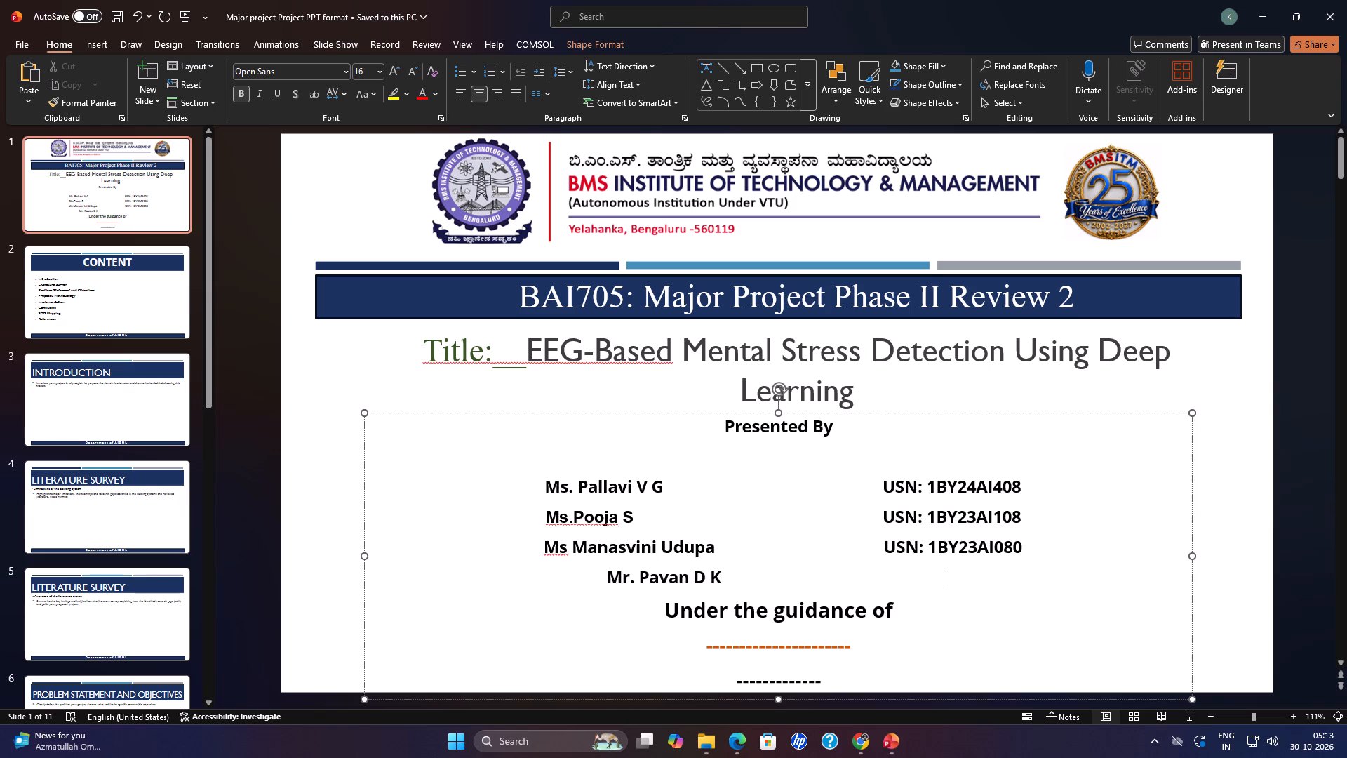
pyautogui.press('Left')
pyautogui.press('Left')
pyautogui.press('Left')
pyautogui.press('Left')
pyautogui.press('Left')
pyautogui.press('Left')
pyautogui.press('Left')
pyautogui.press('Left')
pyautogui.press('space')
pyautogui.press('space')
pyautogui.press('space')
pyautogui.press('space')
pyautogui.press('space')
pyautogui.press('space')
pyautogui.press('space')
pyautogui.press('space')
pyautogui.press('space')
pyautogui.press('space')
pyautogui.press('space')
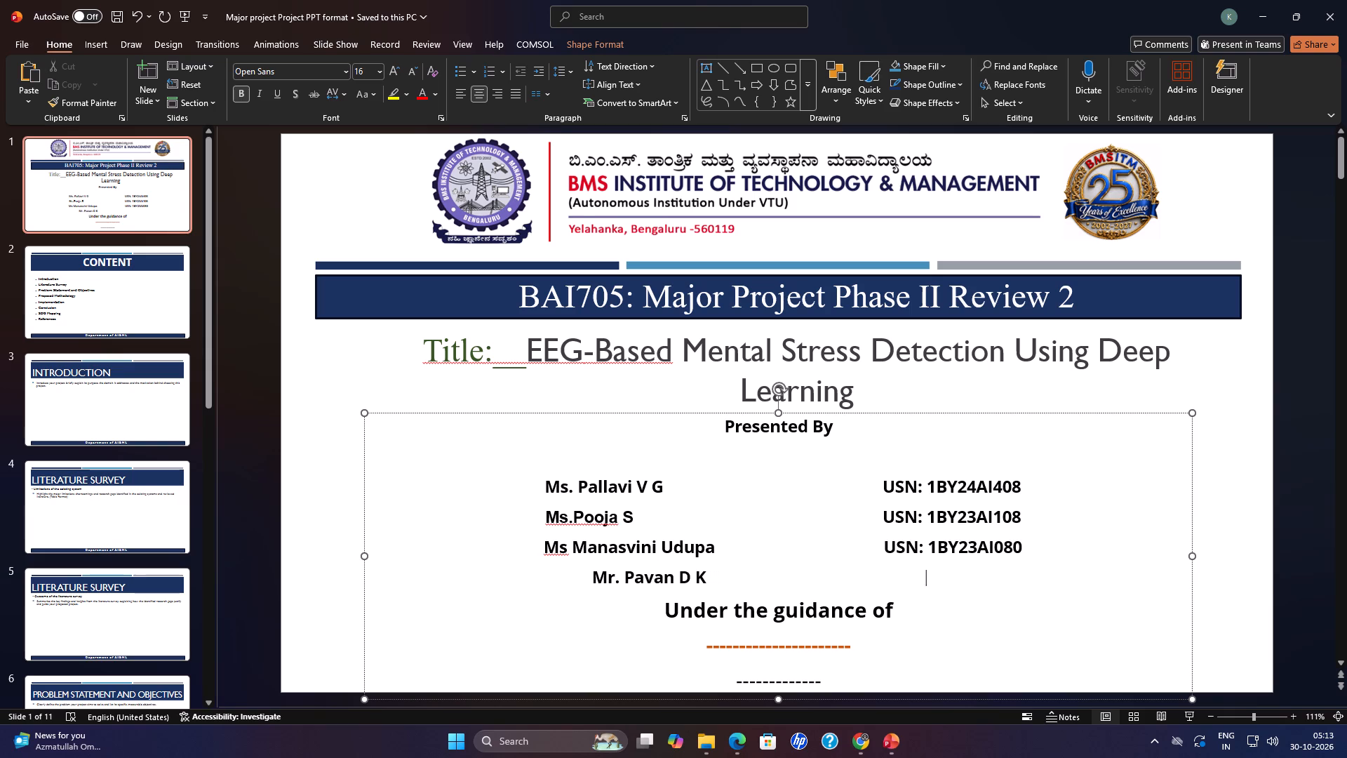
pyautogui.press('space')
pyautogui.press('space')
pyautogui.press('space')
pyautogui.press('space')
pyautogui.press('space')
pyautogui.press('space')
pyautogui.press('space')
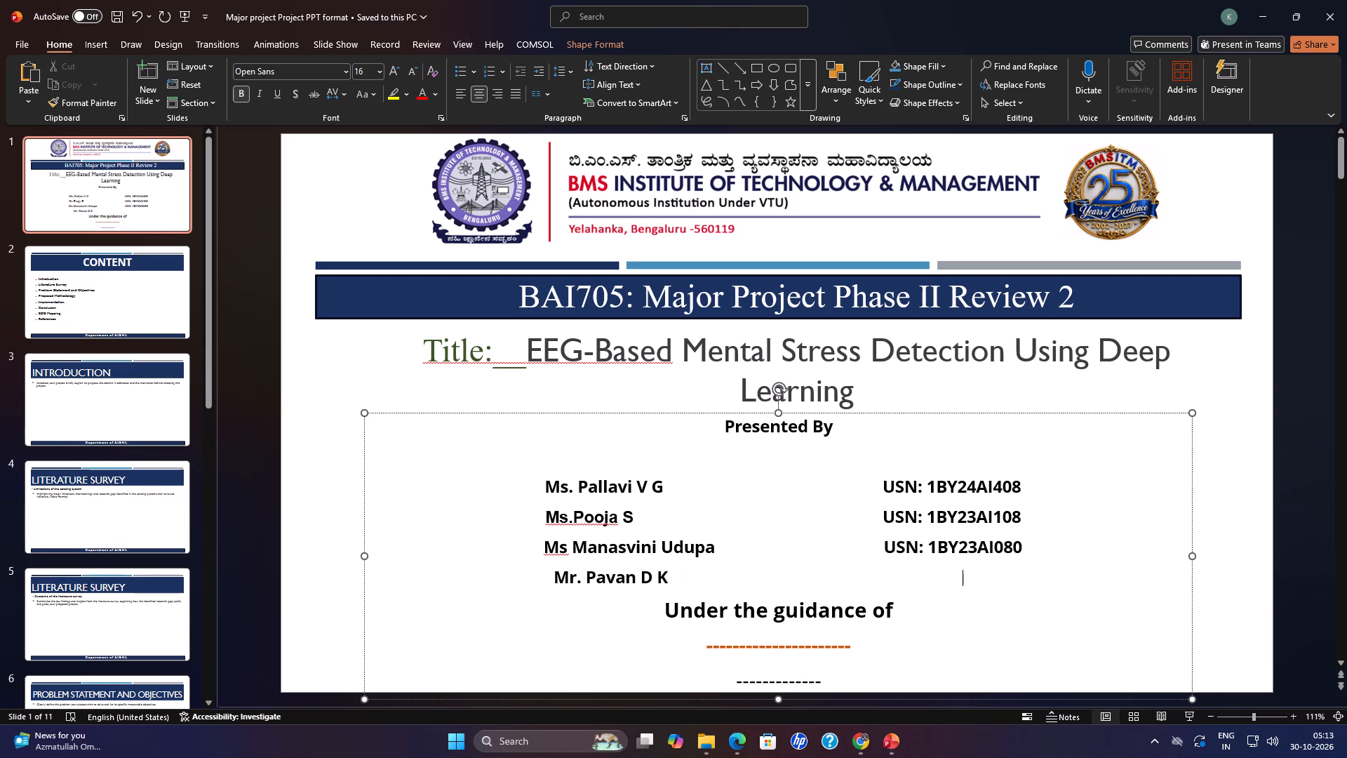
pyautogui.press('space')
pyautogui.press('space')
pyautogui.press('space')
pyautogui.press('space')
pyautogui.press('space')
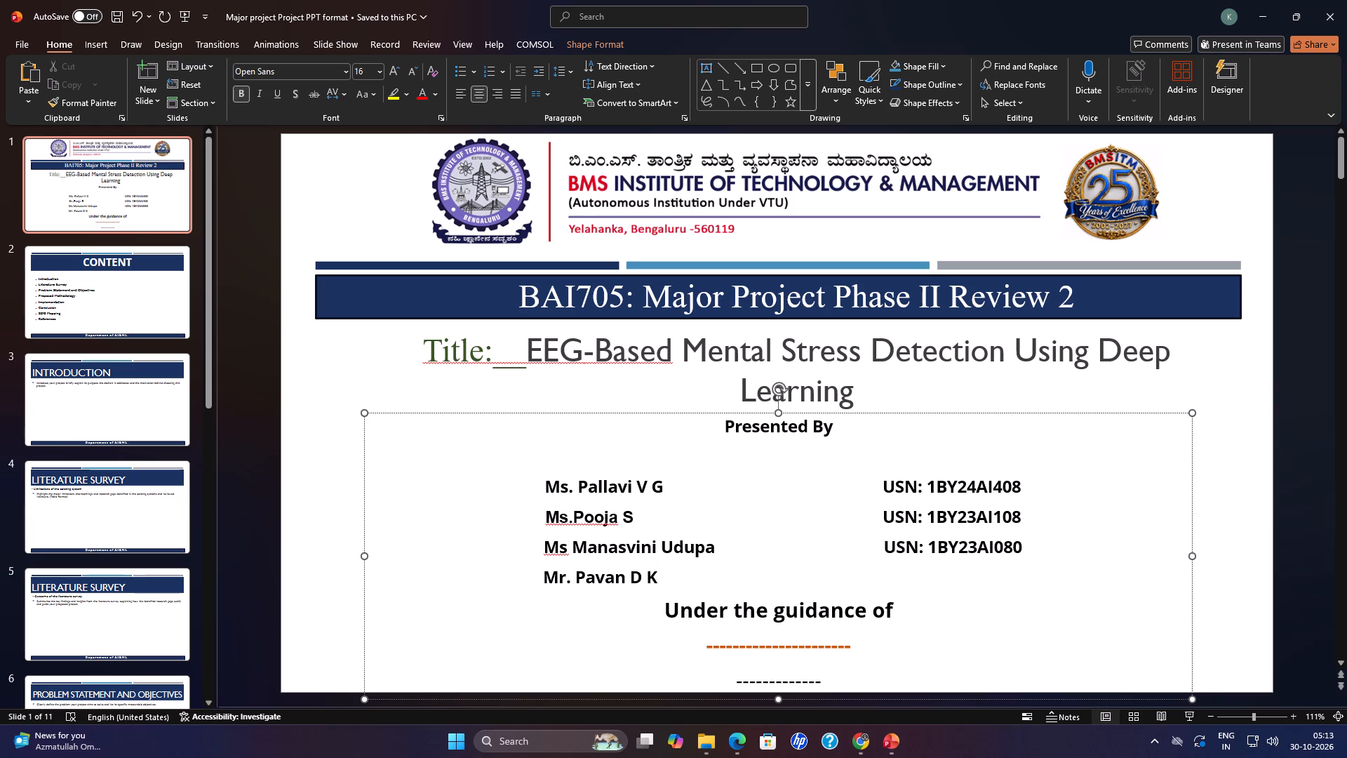
# Enter the label "USN:" and the fourth presenter's USN on that row, beneath the other USNs.
pyautogui.click(909, 573)
pyautogui.click(892, 580)
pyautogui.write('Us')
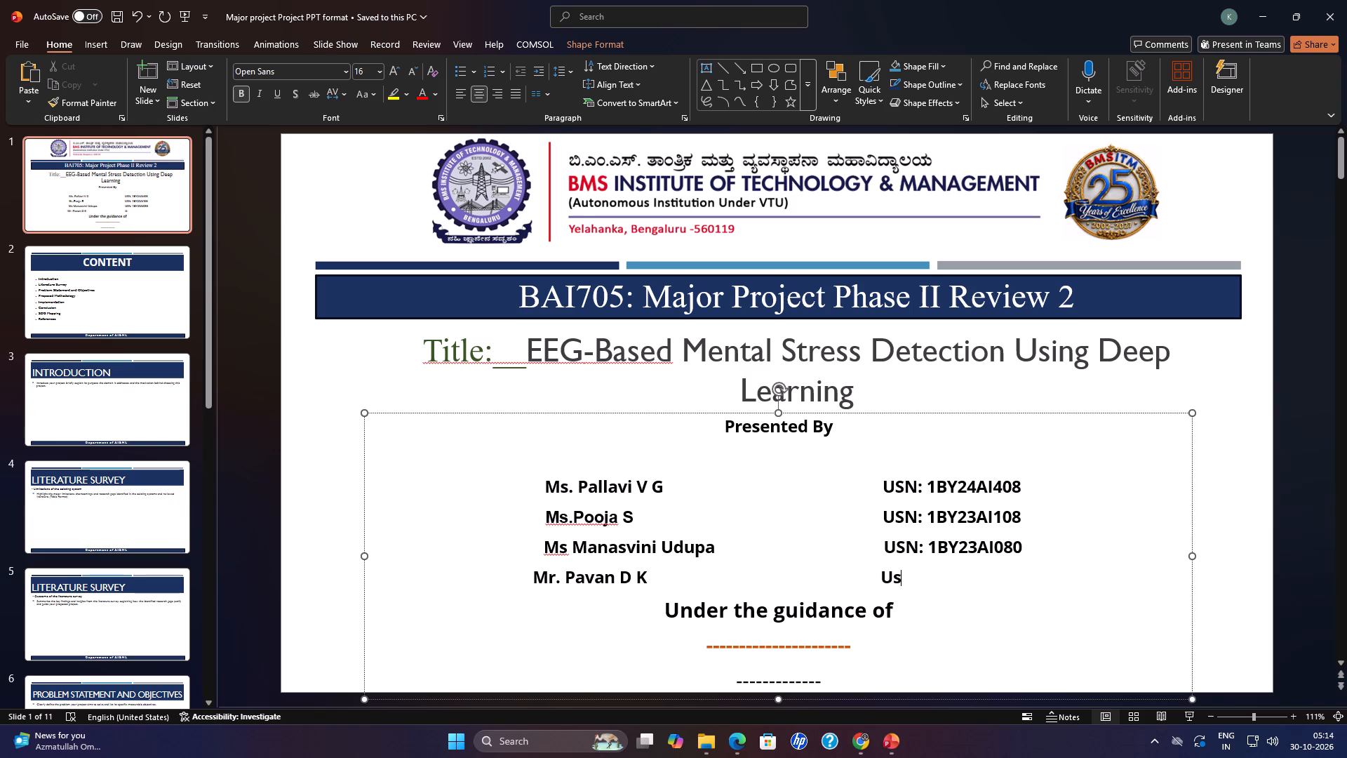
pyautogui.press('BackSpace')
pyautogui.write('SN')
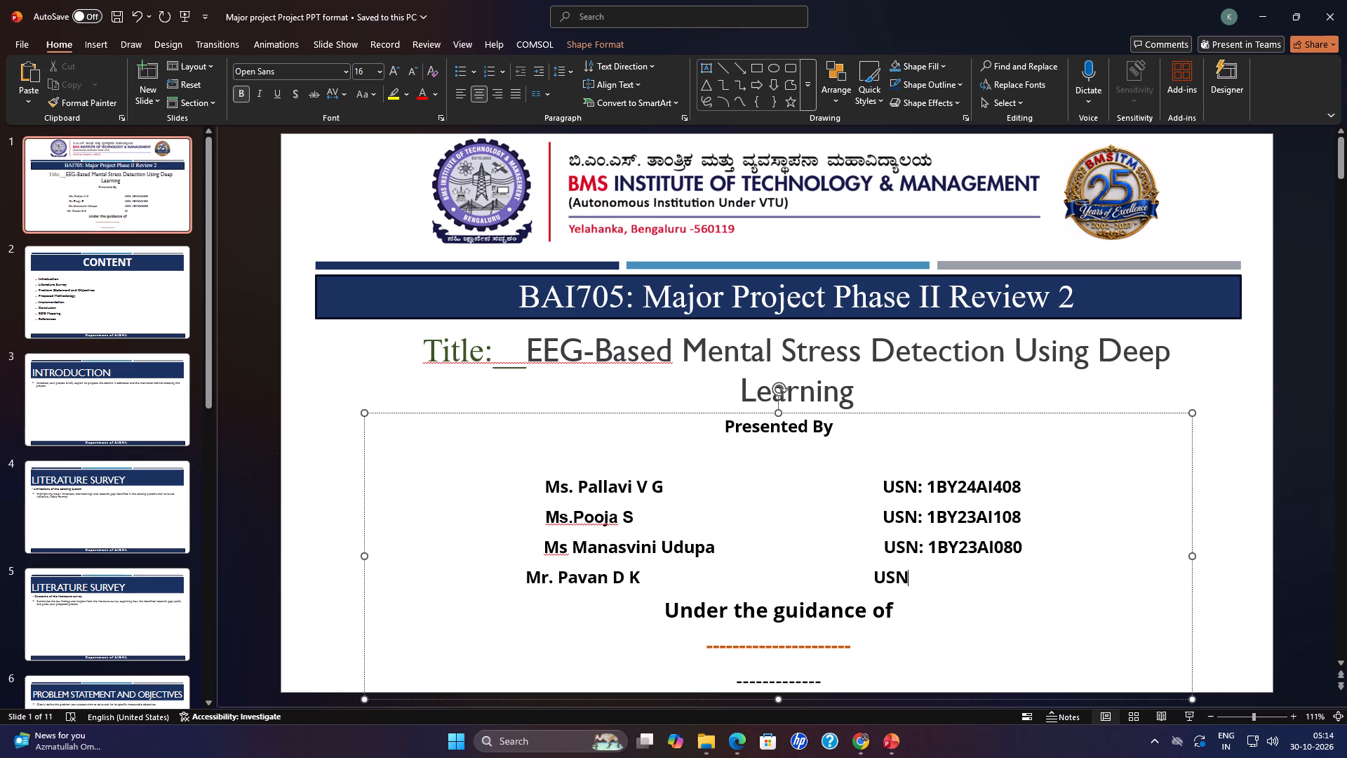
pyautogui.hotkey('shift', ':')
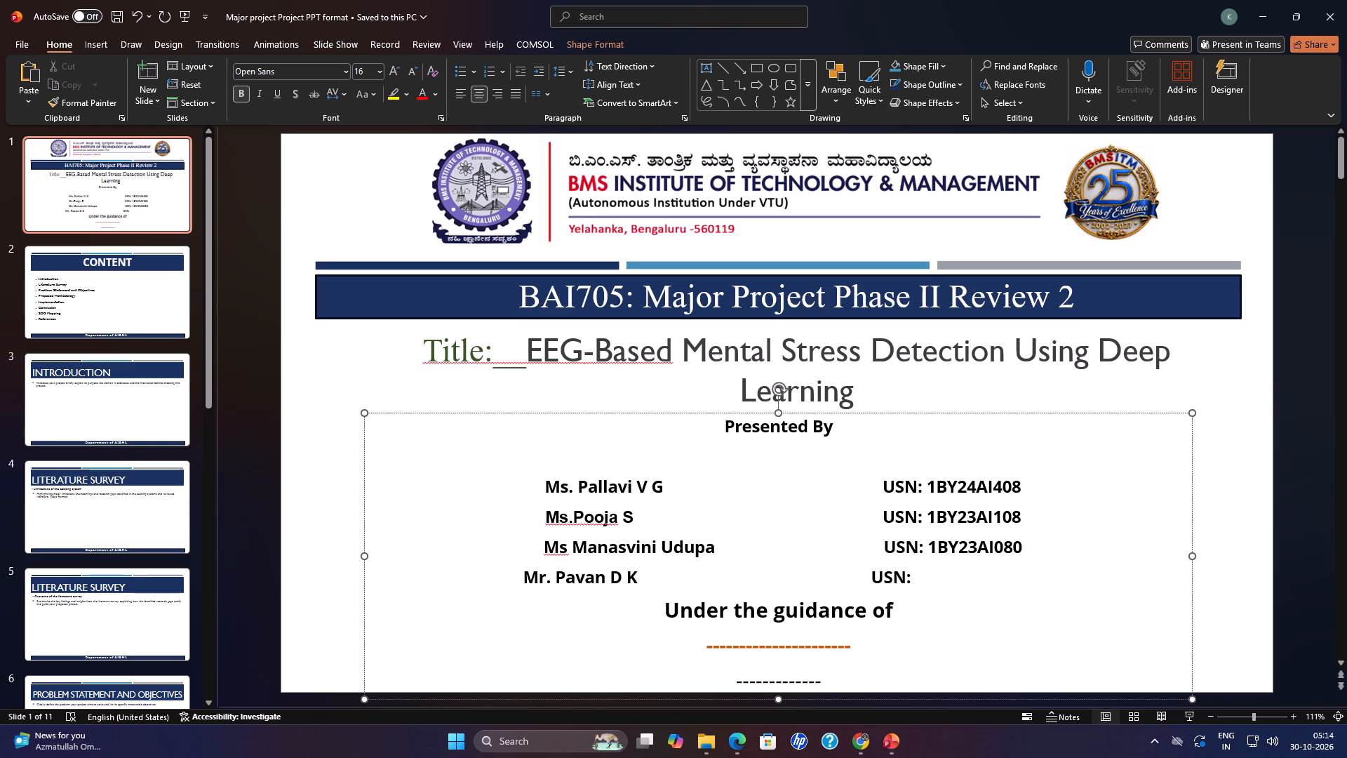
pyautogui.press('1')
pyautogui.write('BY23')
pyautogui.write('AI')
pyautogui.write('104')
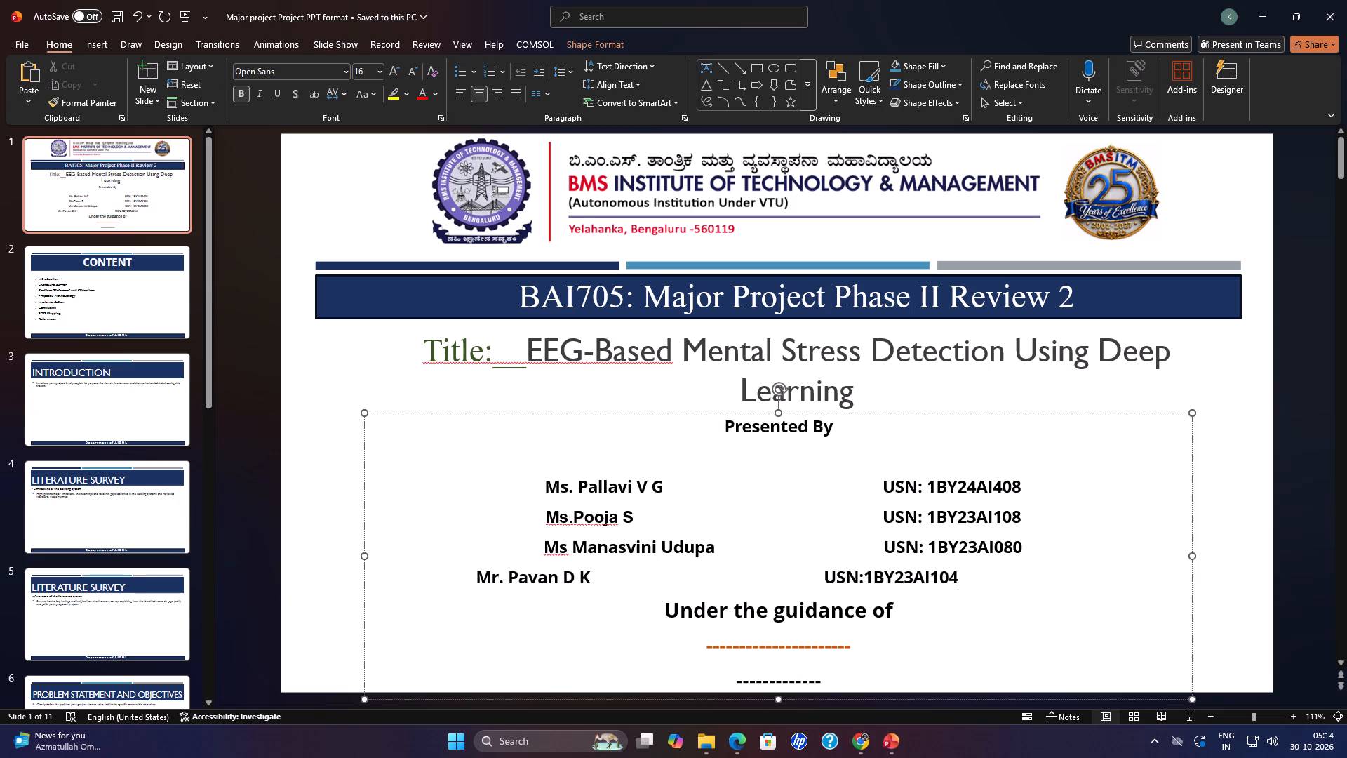
# Insert spaces before the fourth presenter's name to bring the name and USN back in line with the rows above.
pyautogui.click(820, 578)
pyautogui.click(474, 577)
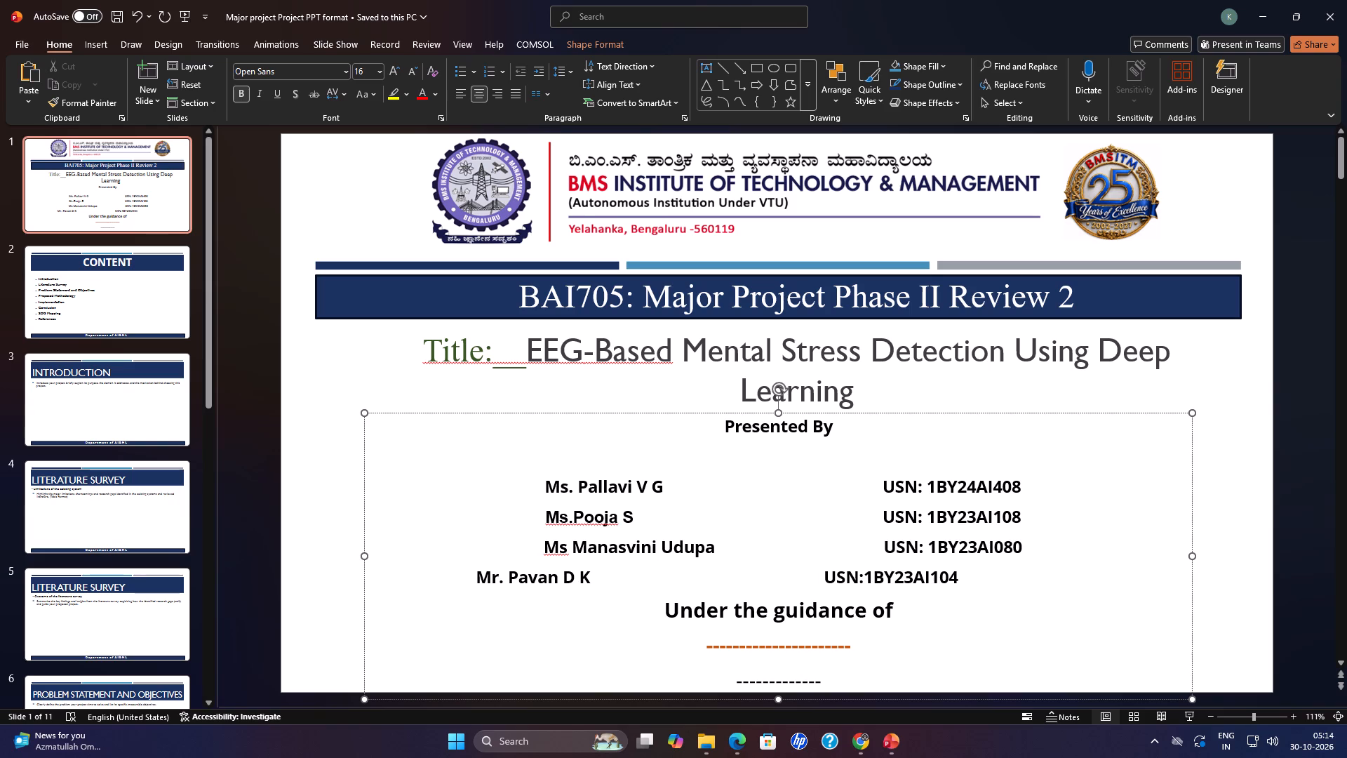
pyautogui.click(475, 575)
pyautogui.click(477, 570)
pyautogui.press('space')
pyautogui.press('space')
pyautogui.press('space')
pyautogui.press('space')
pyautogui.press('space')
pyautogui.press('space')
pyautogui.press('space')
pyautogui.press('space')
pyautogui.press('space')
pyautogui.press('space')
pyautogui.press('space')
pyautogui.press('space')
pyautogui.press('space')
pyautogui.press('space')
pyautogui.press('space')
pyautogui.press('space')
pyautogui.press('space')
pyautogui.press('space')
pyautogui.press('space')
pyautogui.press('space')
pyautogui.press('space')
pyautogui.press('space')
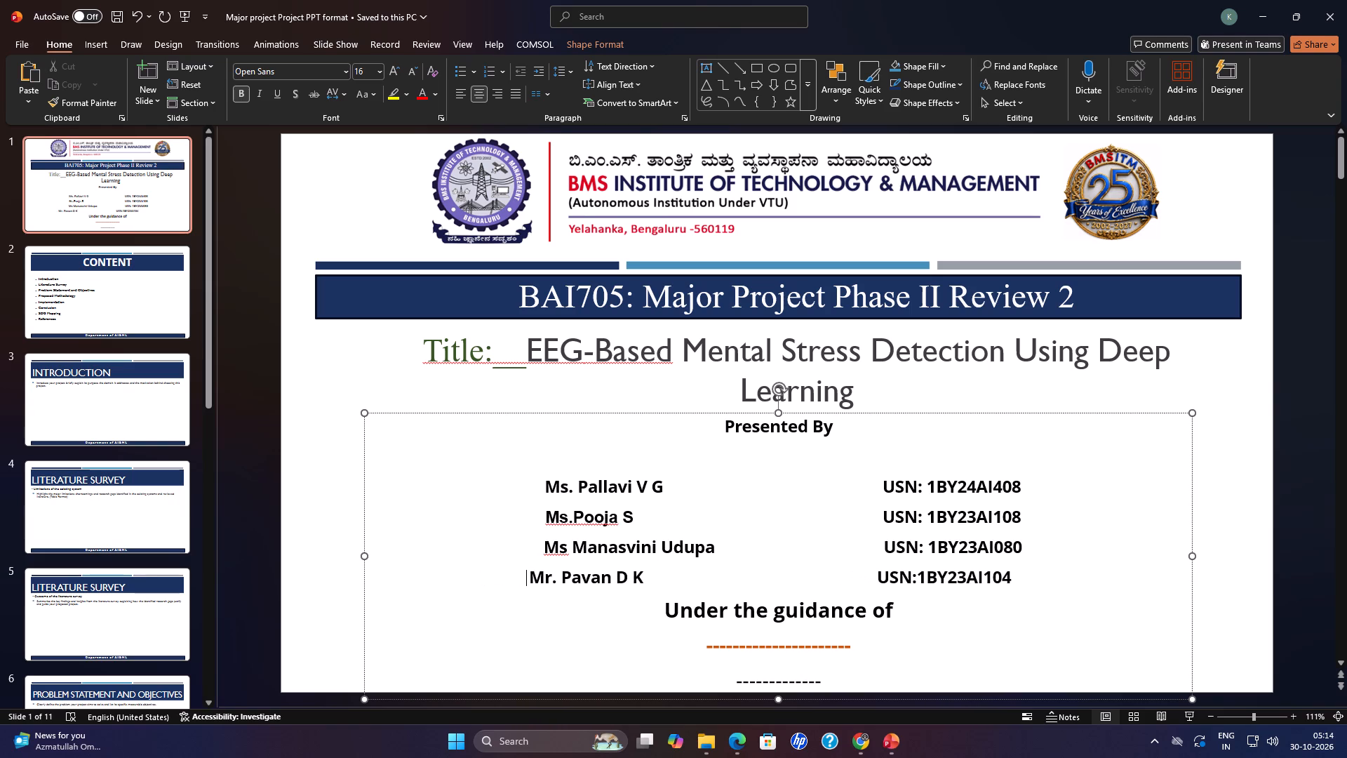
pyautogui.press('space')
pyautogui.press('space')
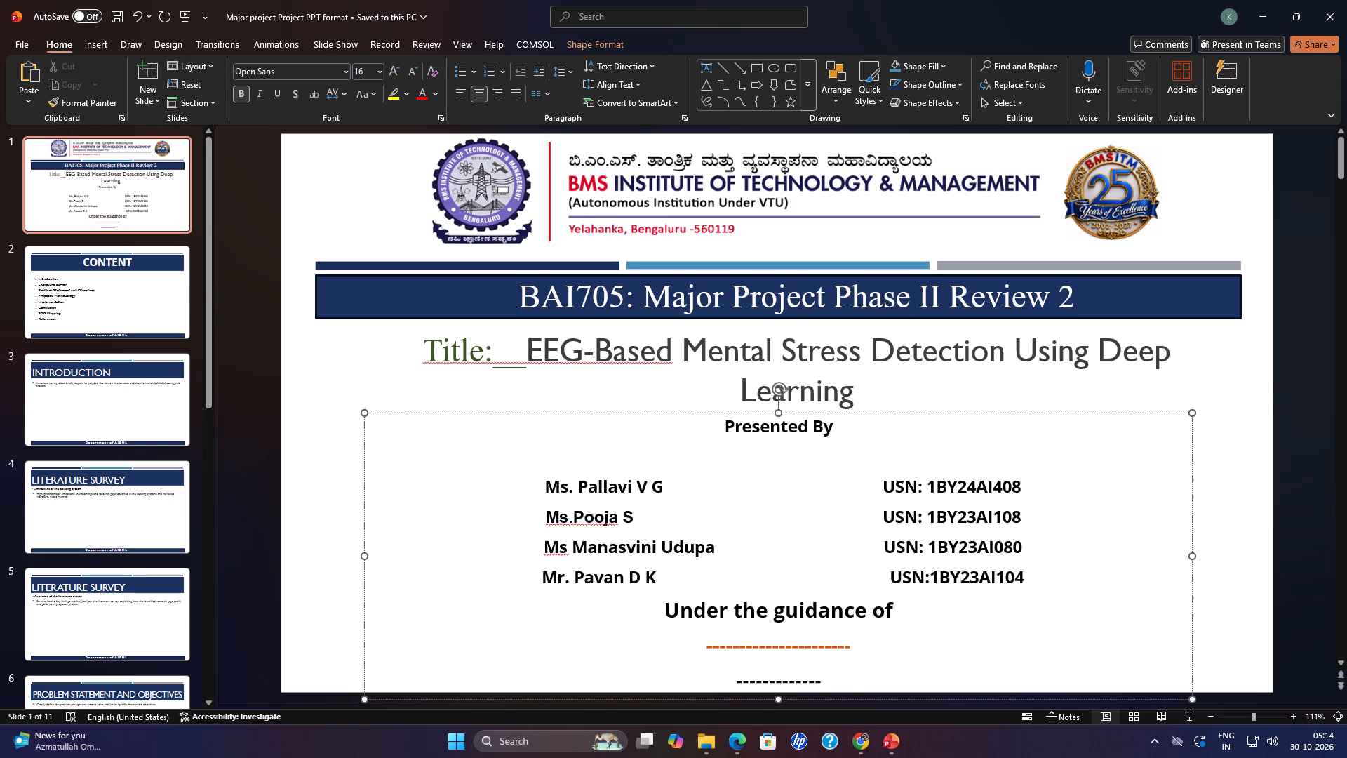
# Remove one space before the second presenter's name and one before the third presenter's name.
pyautogui.click(544, 519)
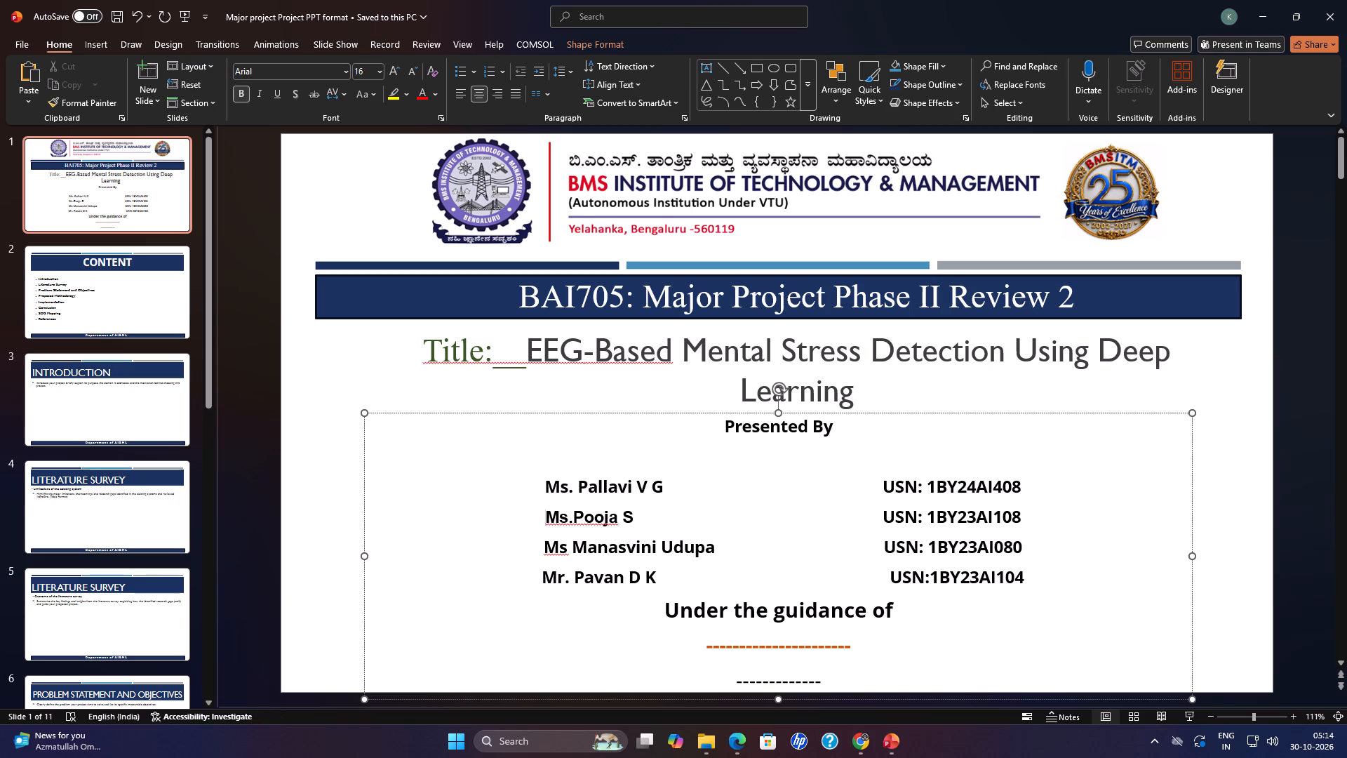
pyautogui.press('BackSpace')
pyautogui.click(542, 548)
pyautogui.press('BackSpace')
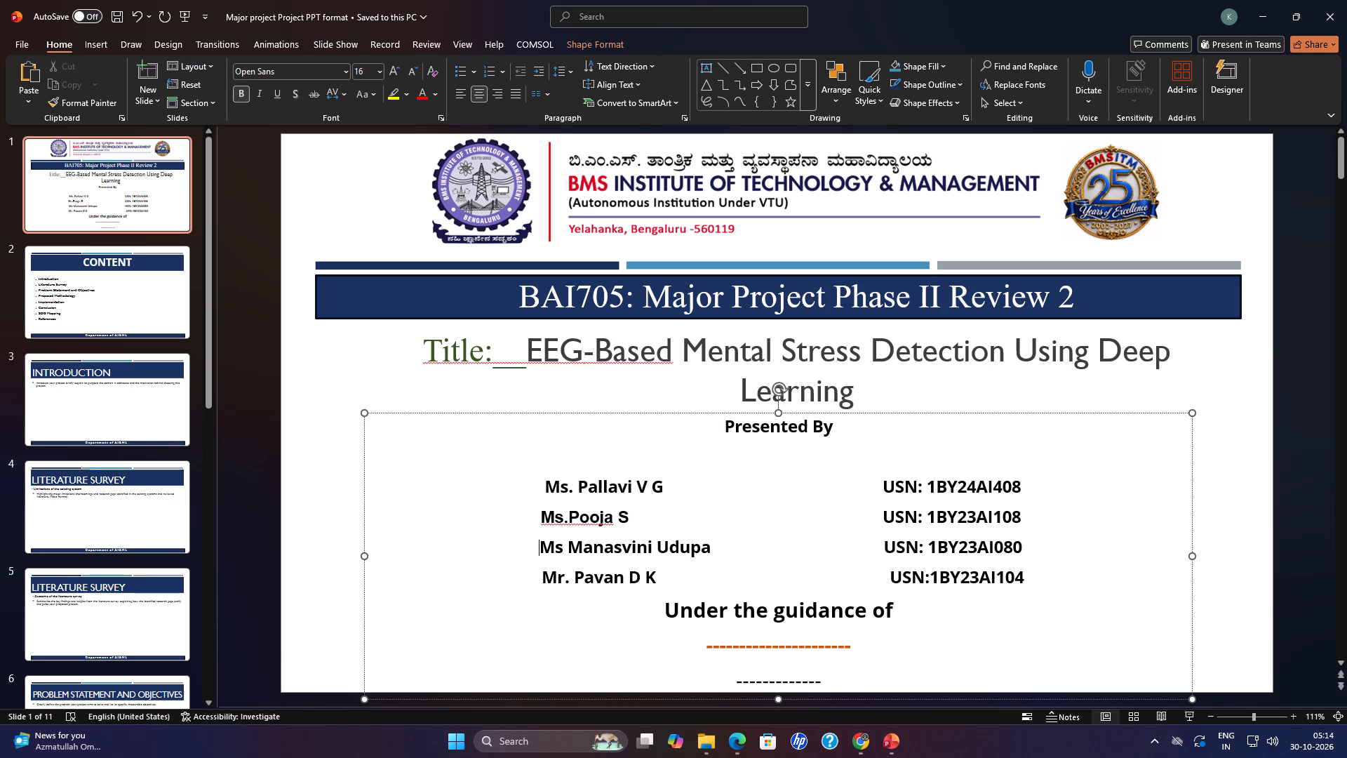
# Remove one space before the first and fourth presenters' names to align them with the other names.
pyautogui.click(543, 485)
pyautogui.press('BackSpace')
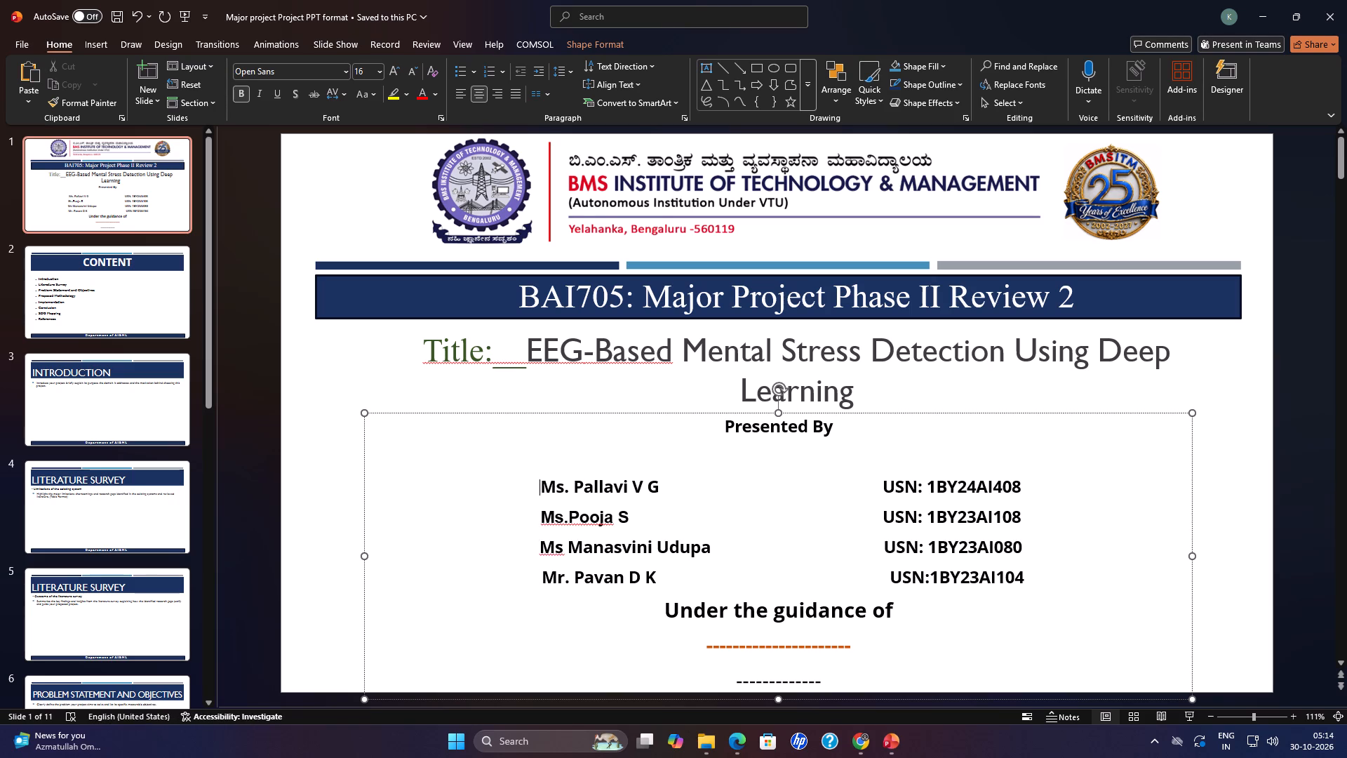
pyautogui.click(542, 580)
pyautogui.press('BackSpace')
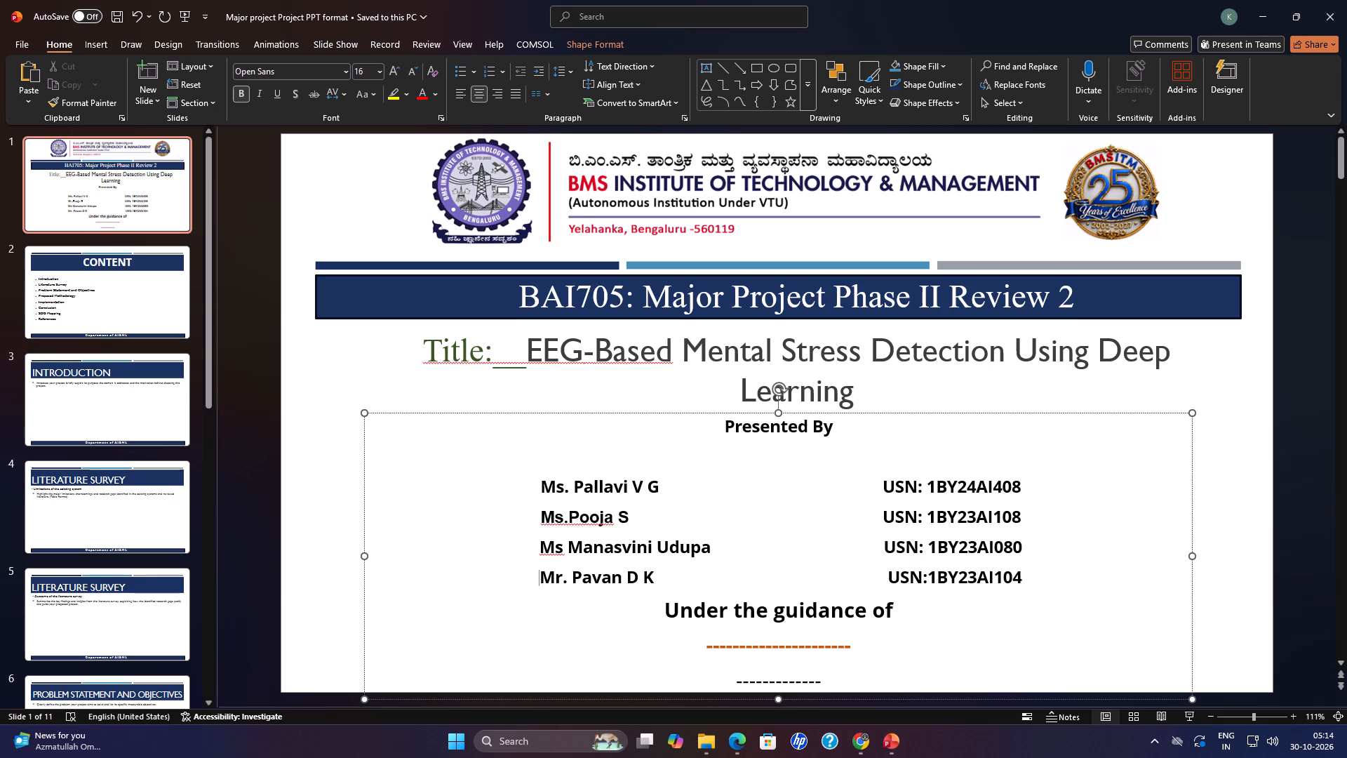
# Adjust the spaces before the fourth presenter's name and USN to line both up with the rows above.
pyautogui.click(891, 581)
pyautogui.press('BackSpace')
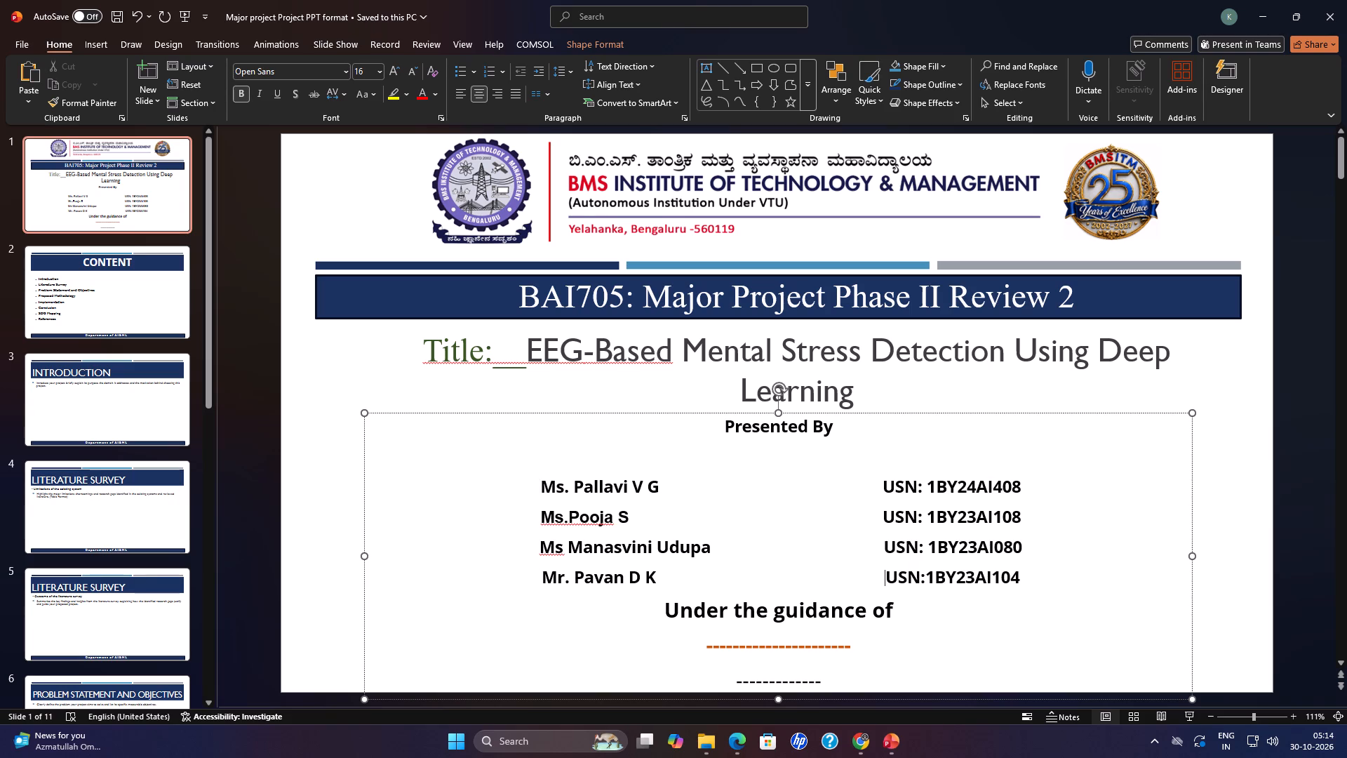
pyautogui.press('BackSpace')
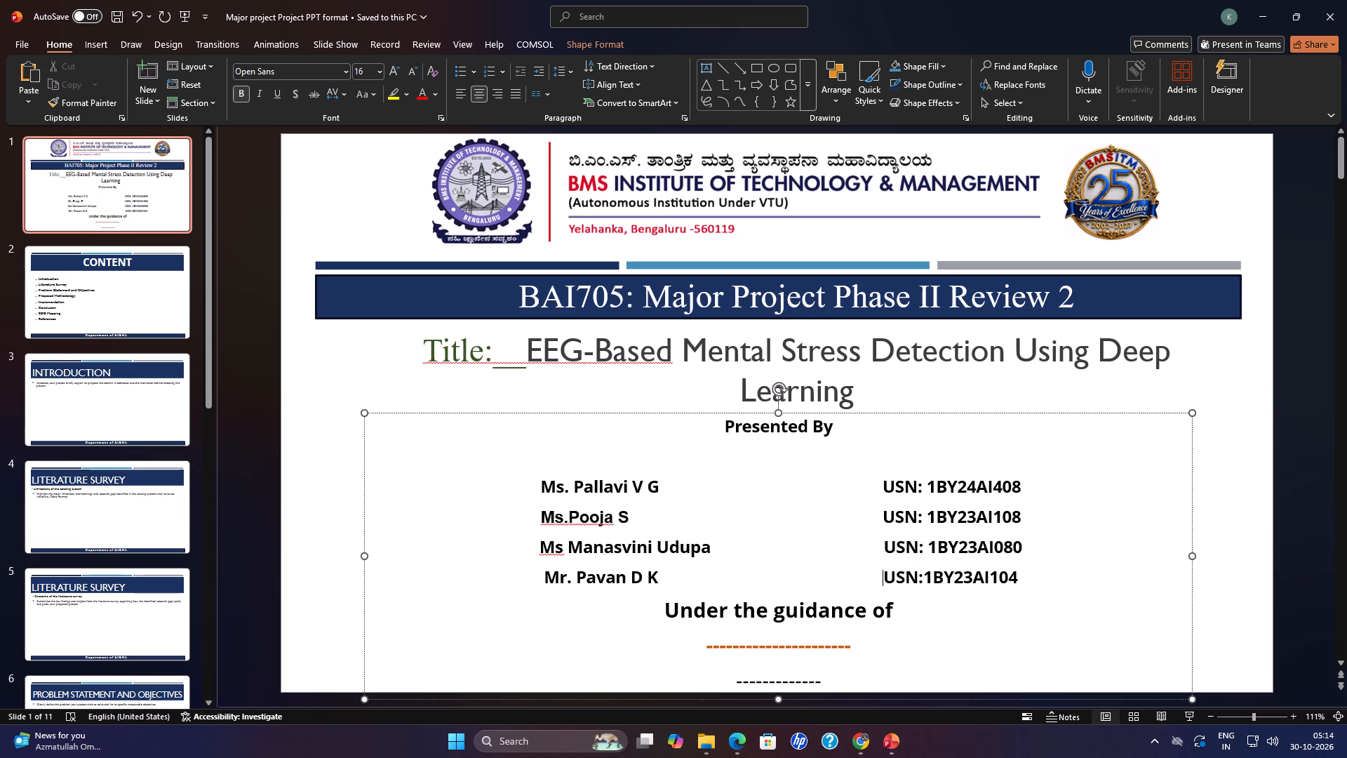
pyautogui.click(547, 578)
pyautogui.press('BackSpace')
pyautogui.press('BackSpace')
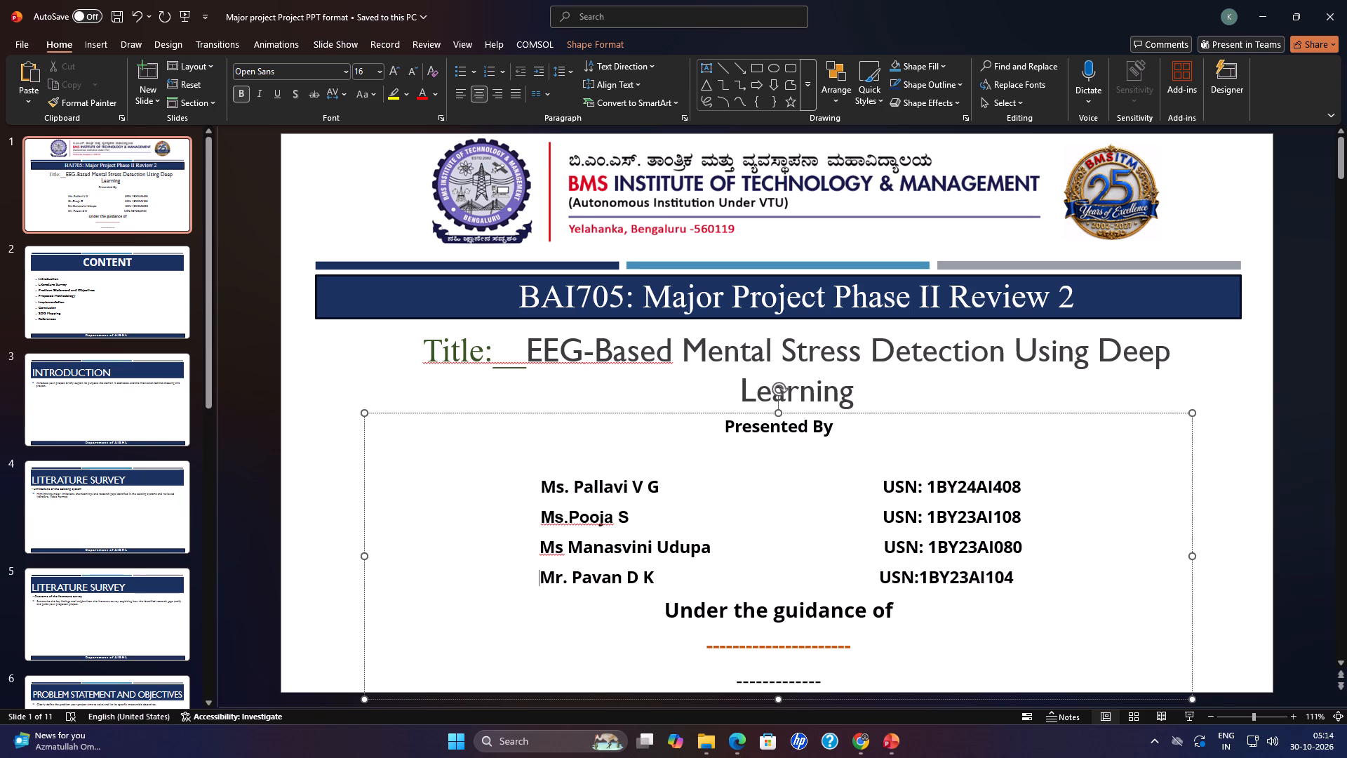
pyautogui.click(876, 580)
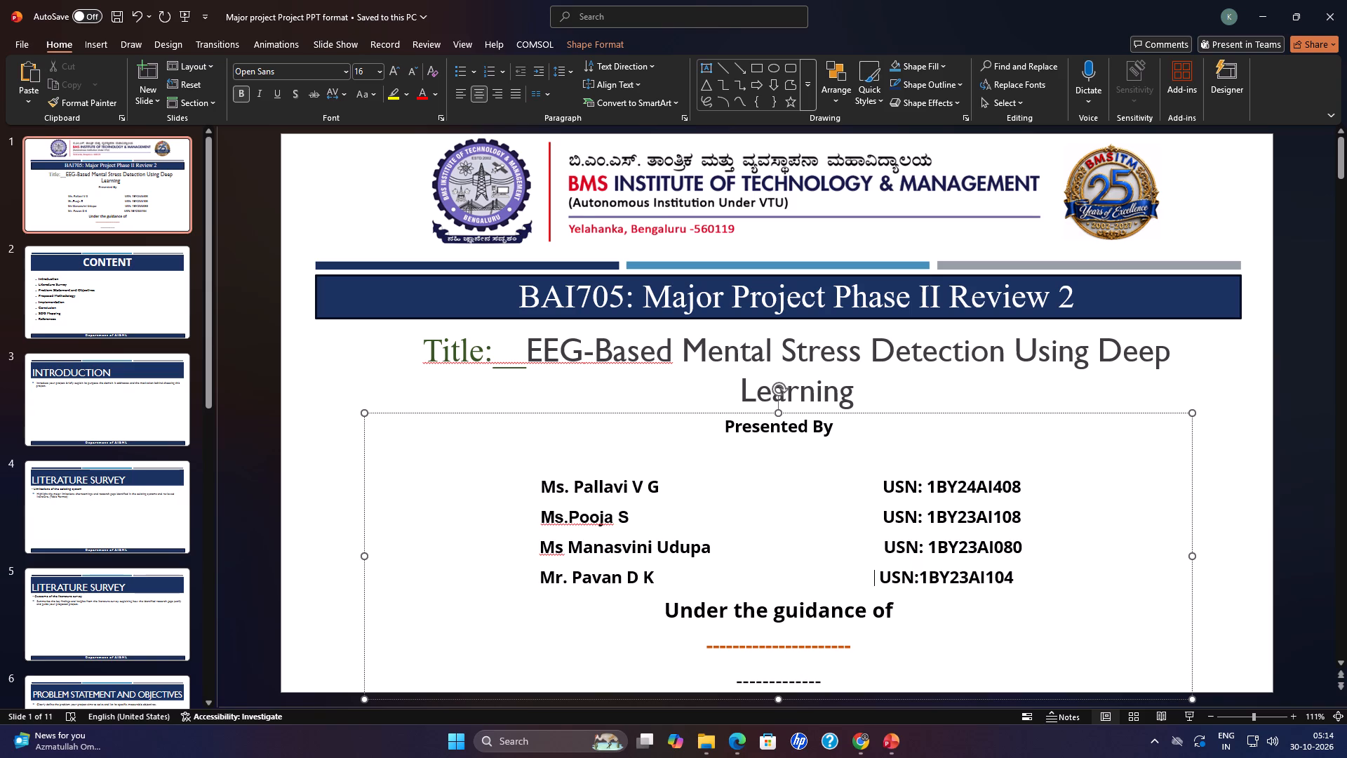
pyautogui.click(760, 579)
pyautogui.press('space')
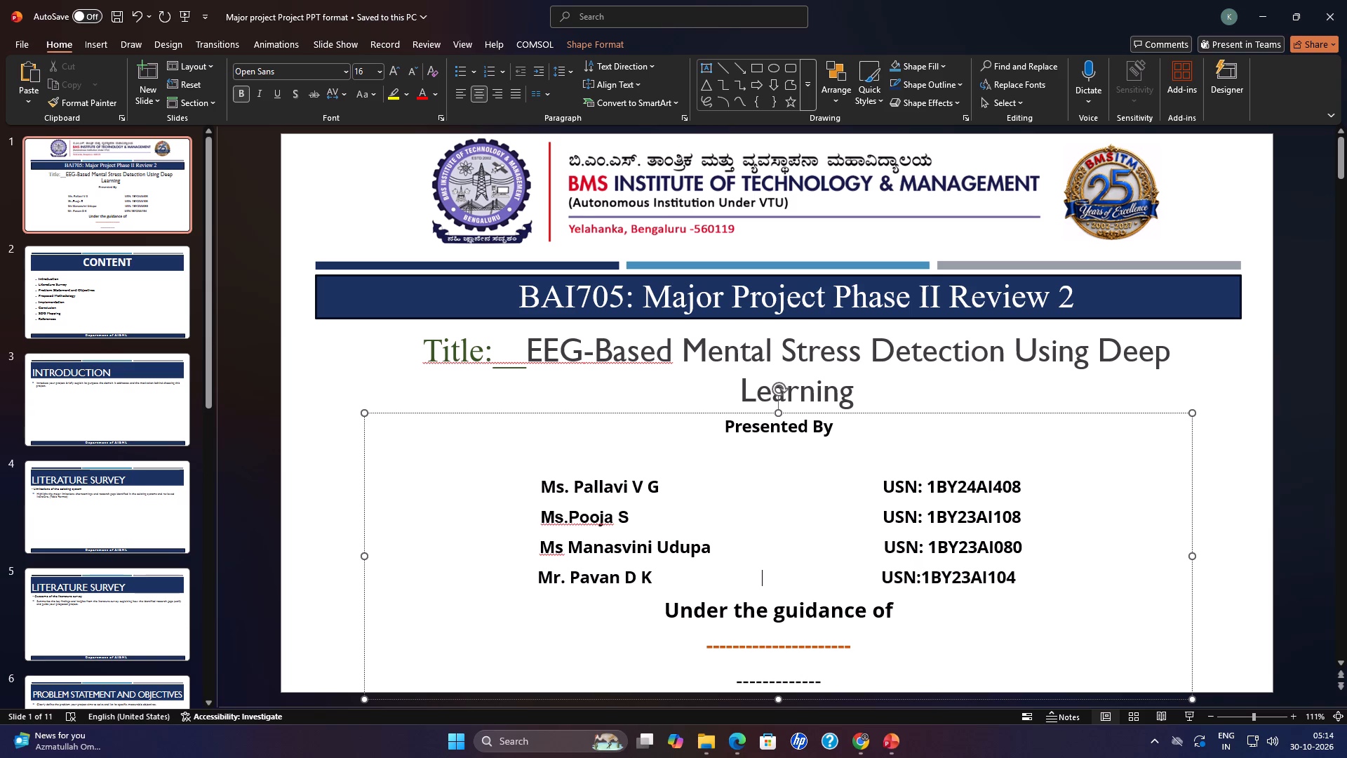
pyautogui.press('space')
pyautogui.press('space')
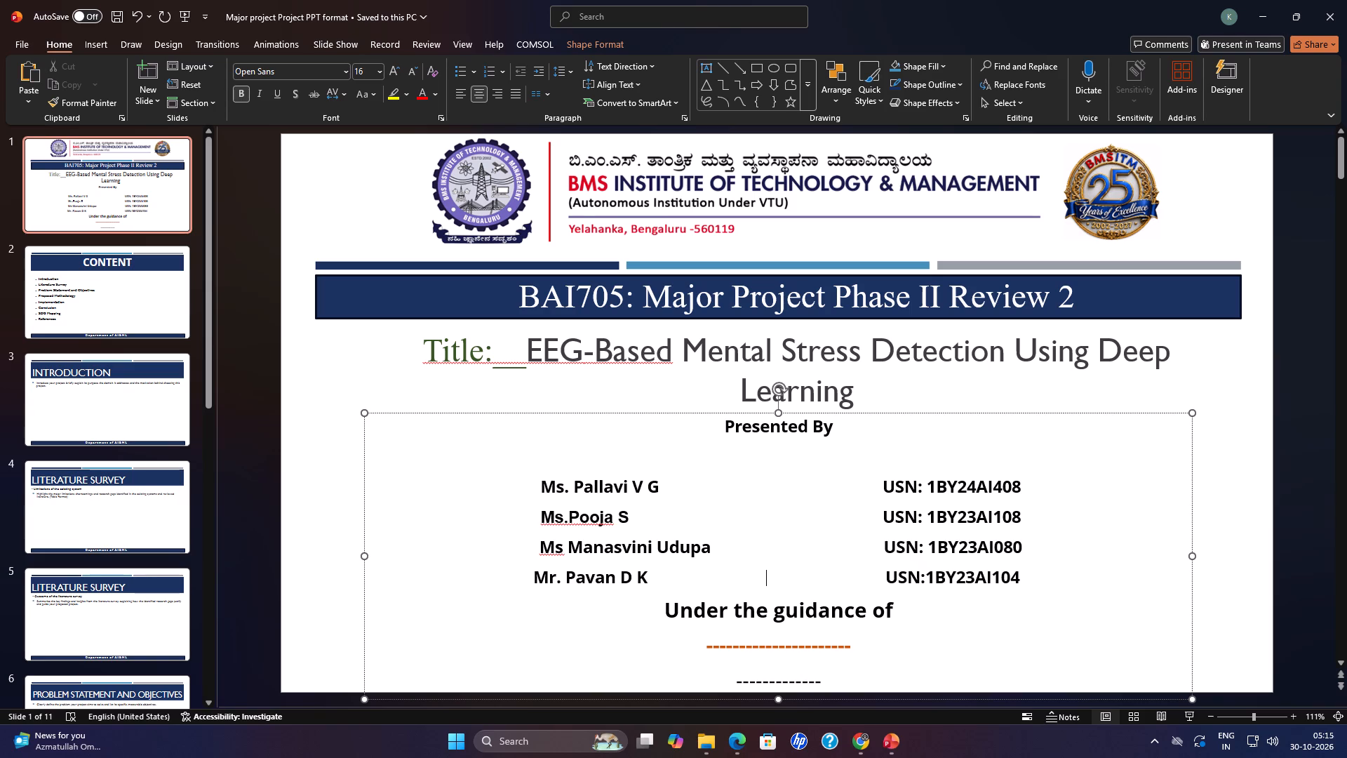
pyautogui.press('BackSpace')
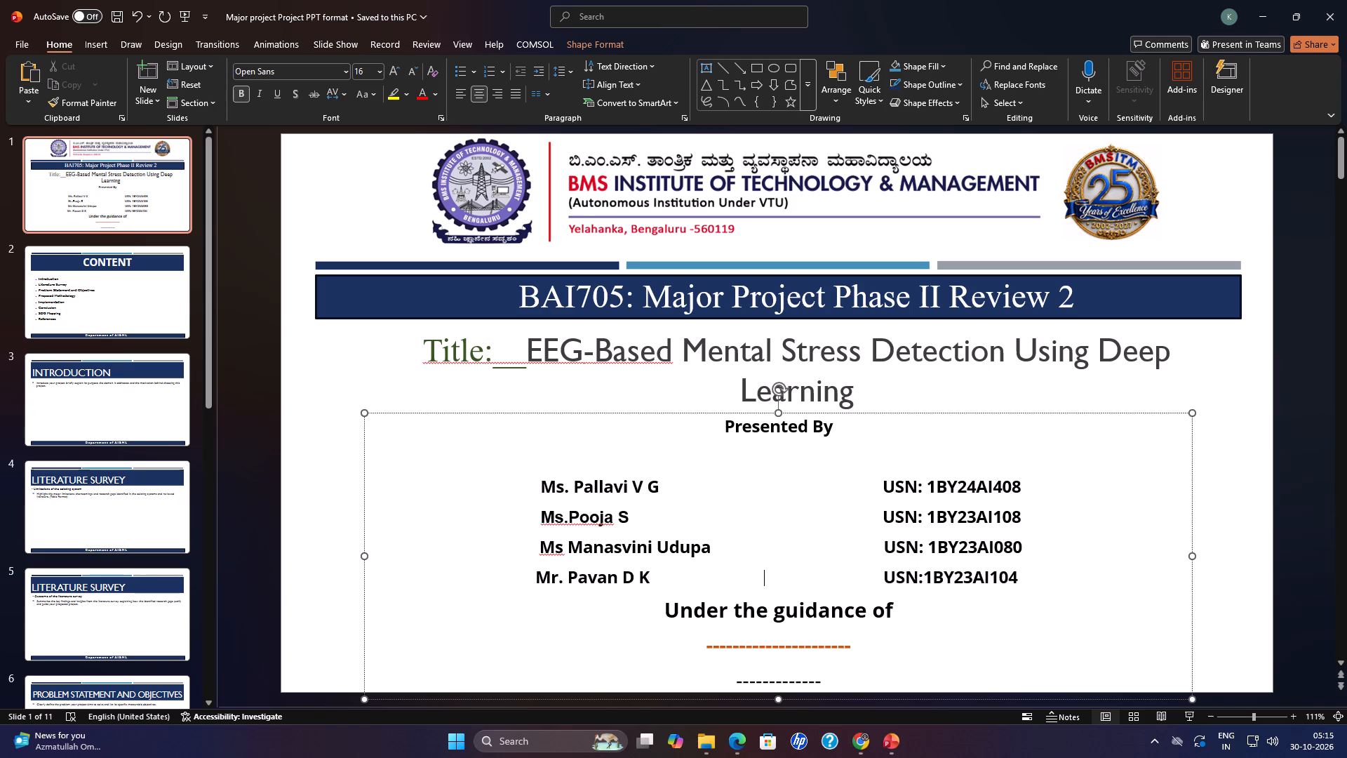
pyautogui.click(528, 576)
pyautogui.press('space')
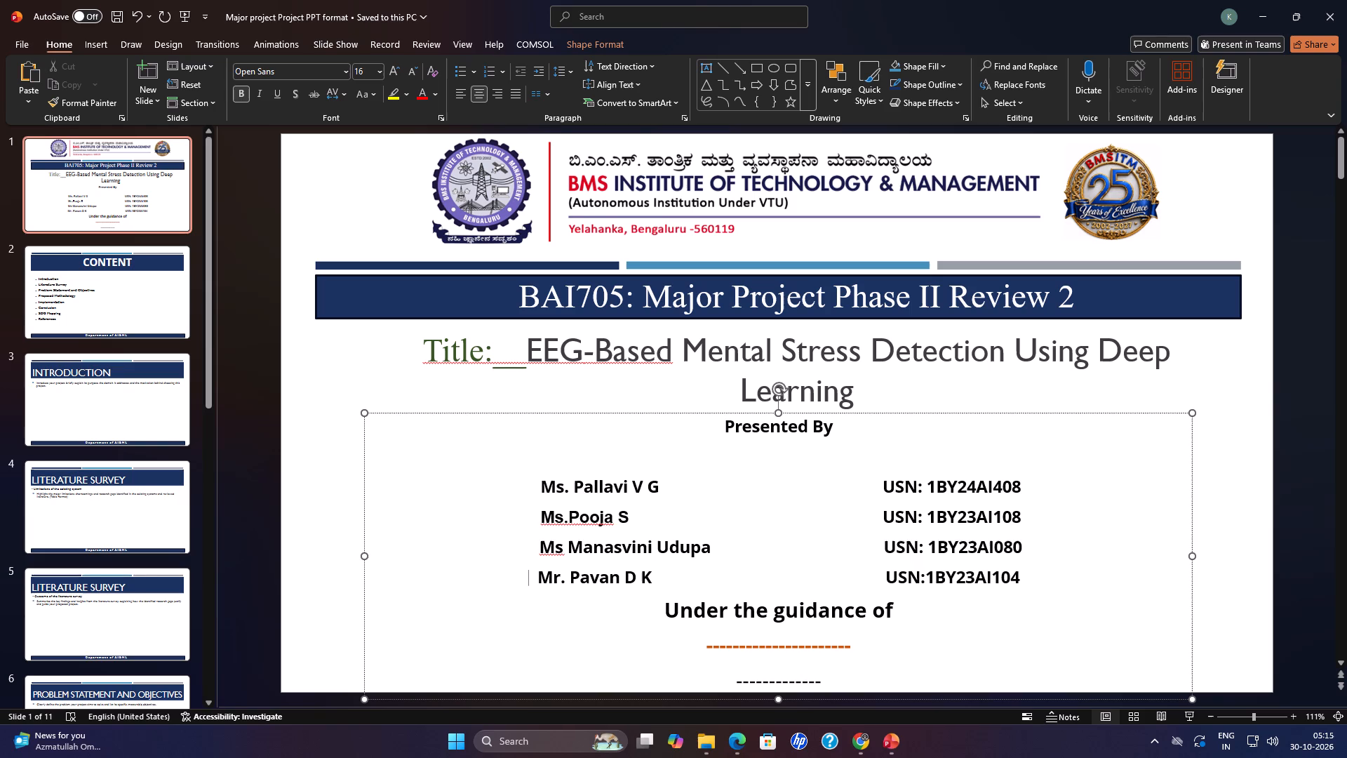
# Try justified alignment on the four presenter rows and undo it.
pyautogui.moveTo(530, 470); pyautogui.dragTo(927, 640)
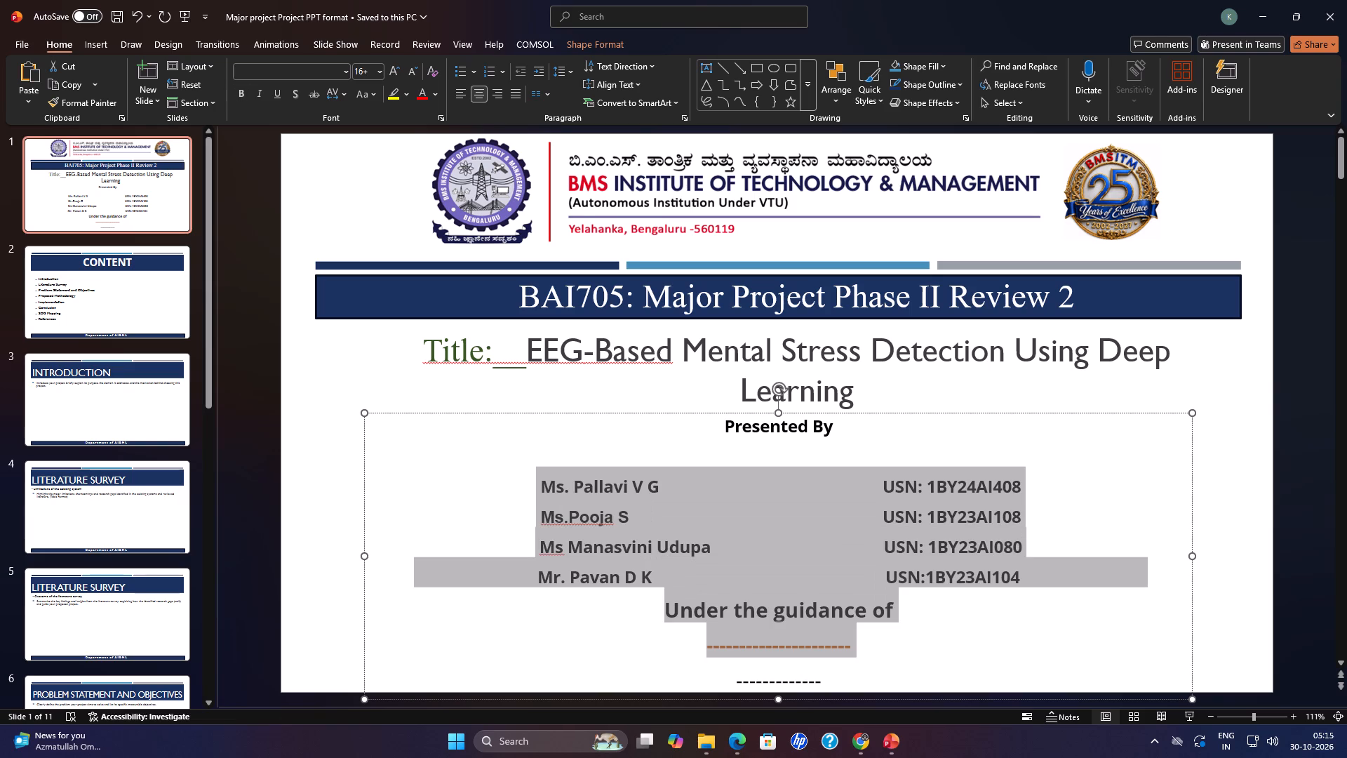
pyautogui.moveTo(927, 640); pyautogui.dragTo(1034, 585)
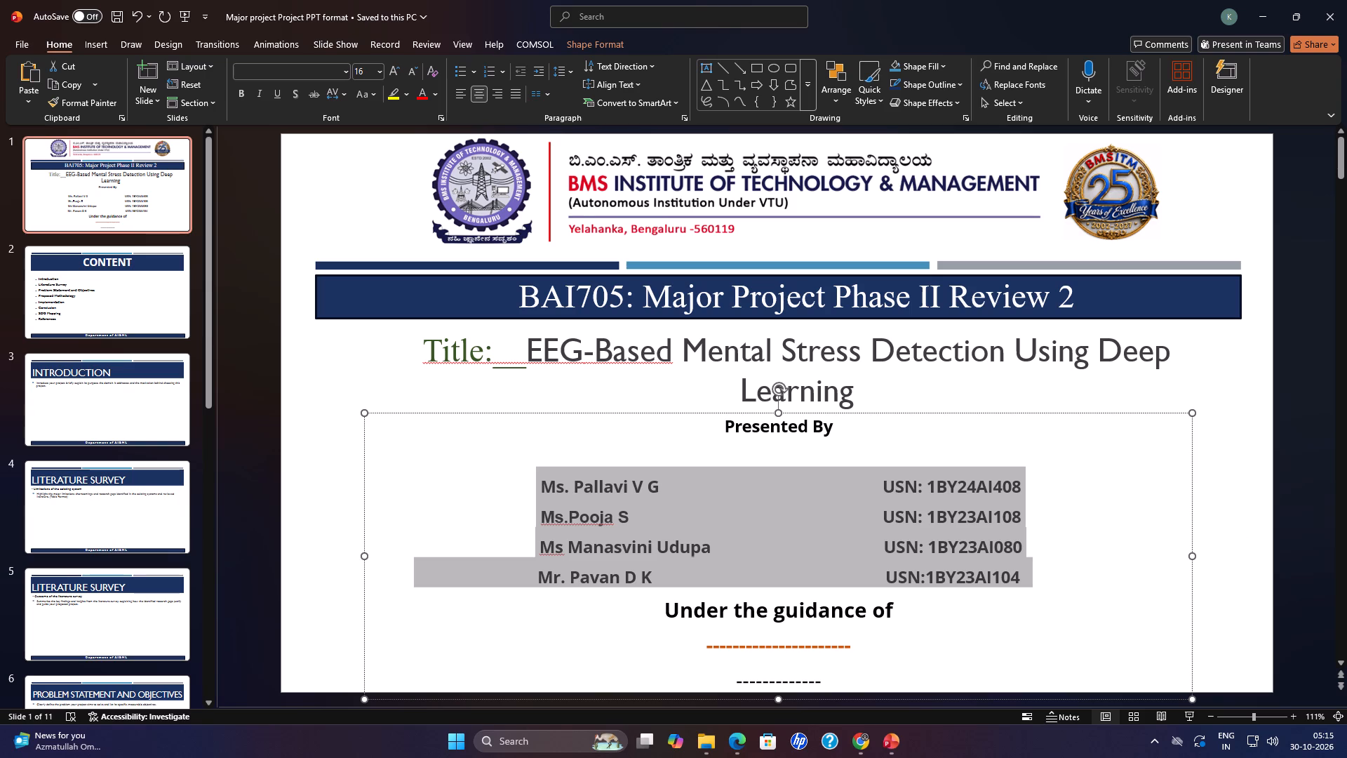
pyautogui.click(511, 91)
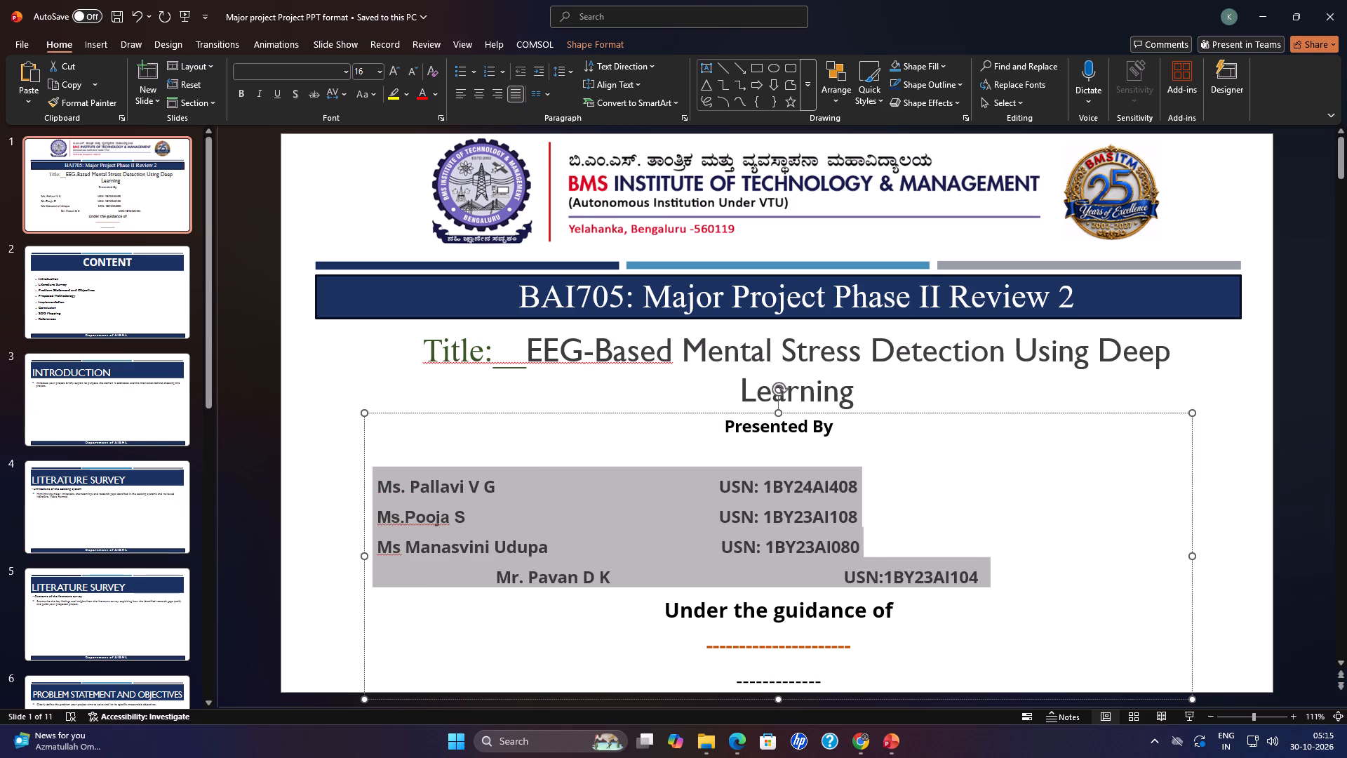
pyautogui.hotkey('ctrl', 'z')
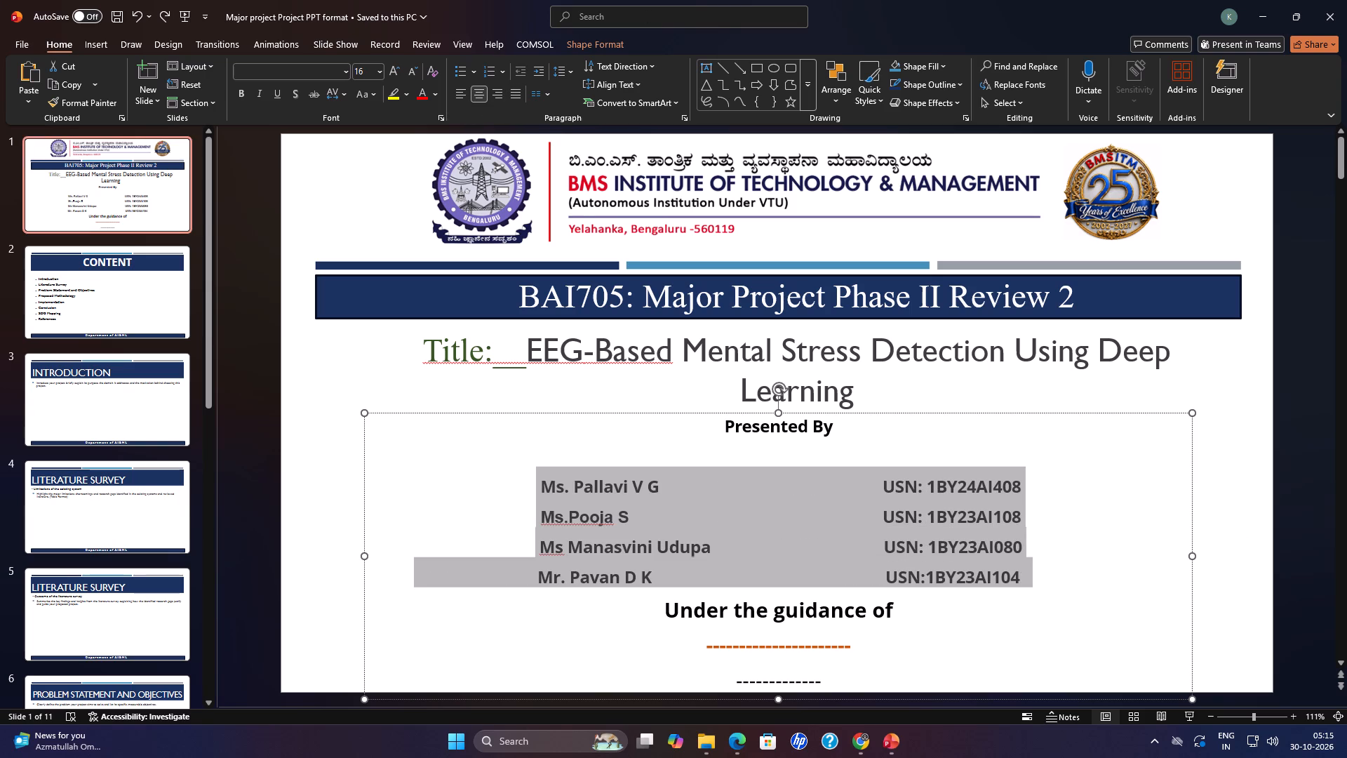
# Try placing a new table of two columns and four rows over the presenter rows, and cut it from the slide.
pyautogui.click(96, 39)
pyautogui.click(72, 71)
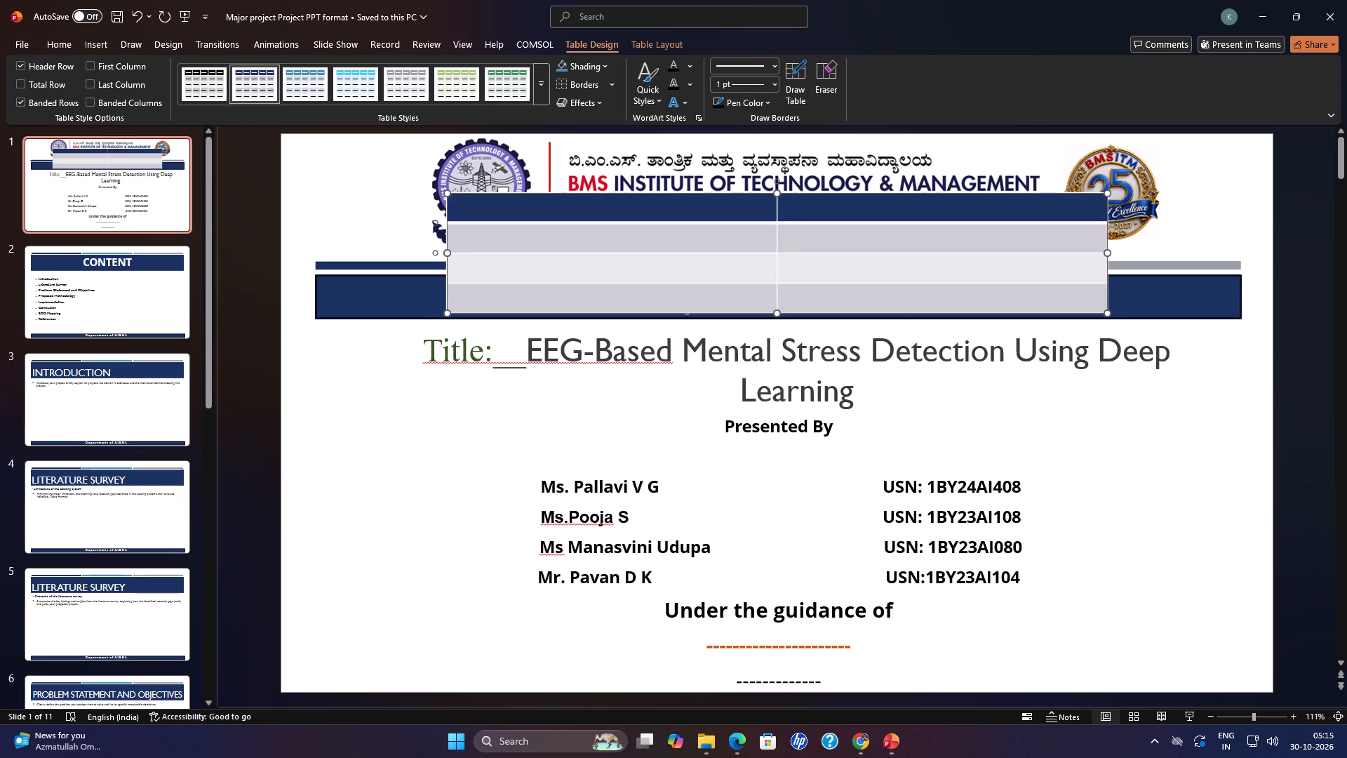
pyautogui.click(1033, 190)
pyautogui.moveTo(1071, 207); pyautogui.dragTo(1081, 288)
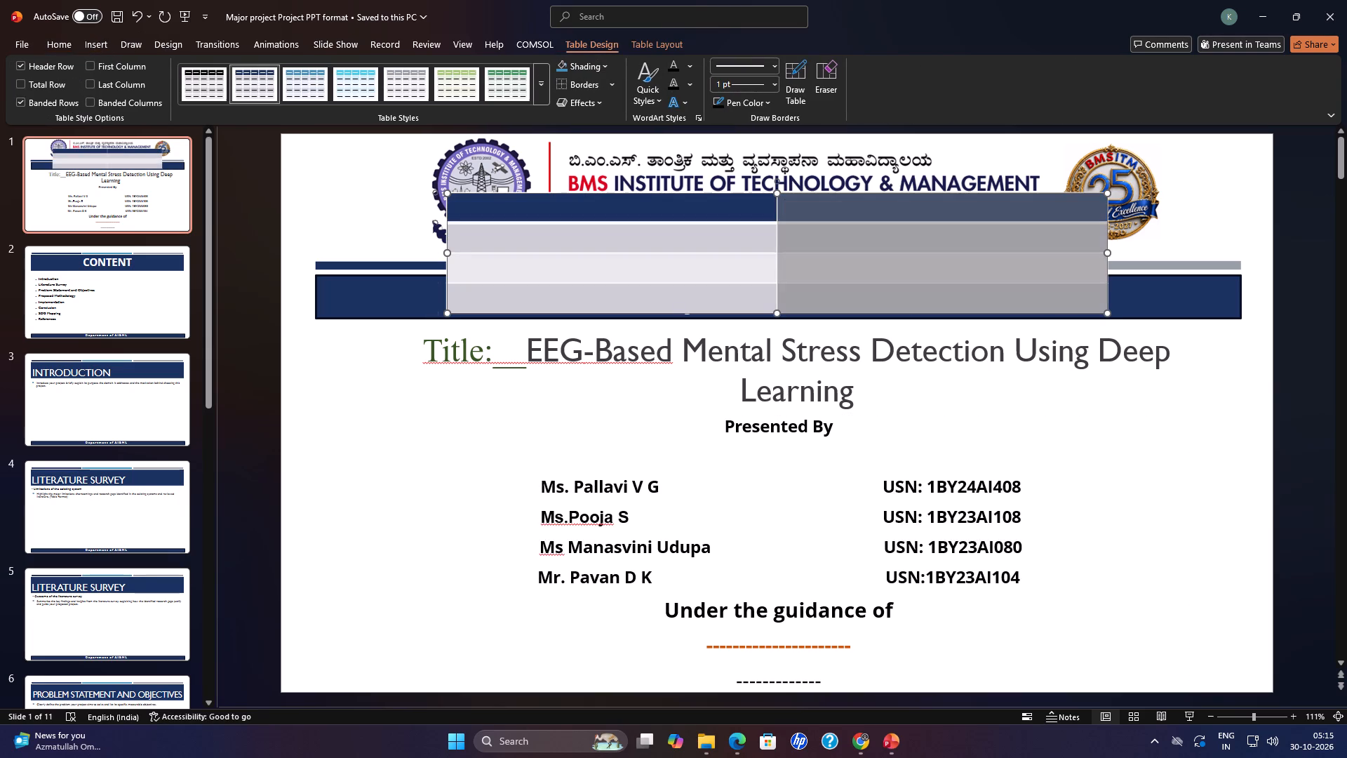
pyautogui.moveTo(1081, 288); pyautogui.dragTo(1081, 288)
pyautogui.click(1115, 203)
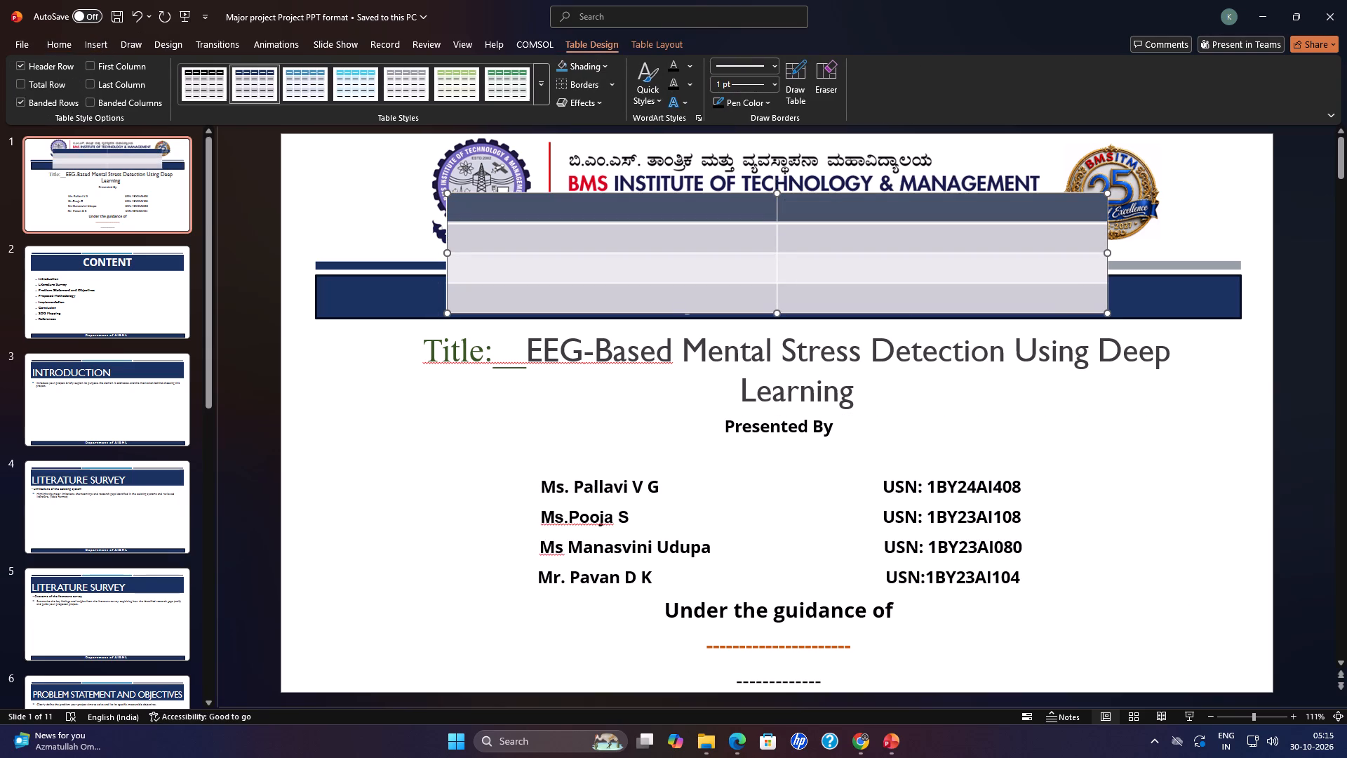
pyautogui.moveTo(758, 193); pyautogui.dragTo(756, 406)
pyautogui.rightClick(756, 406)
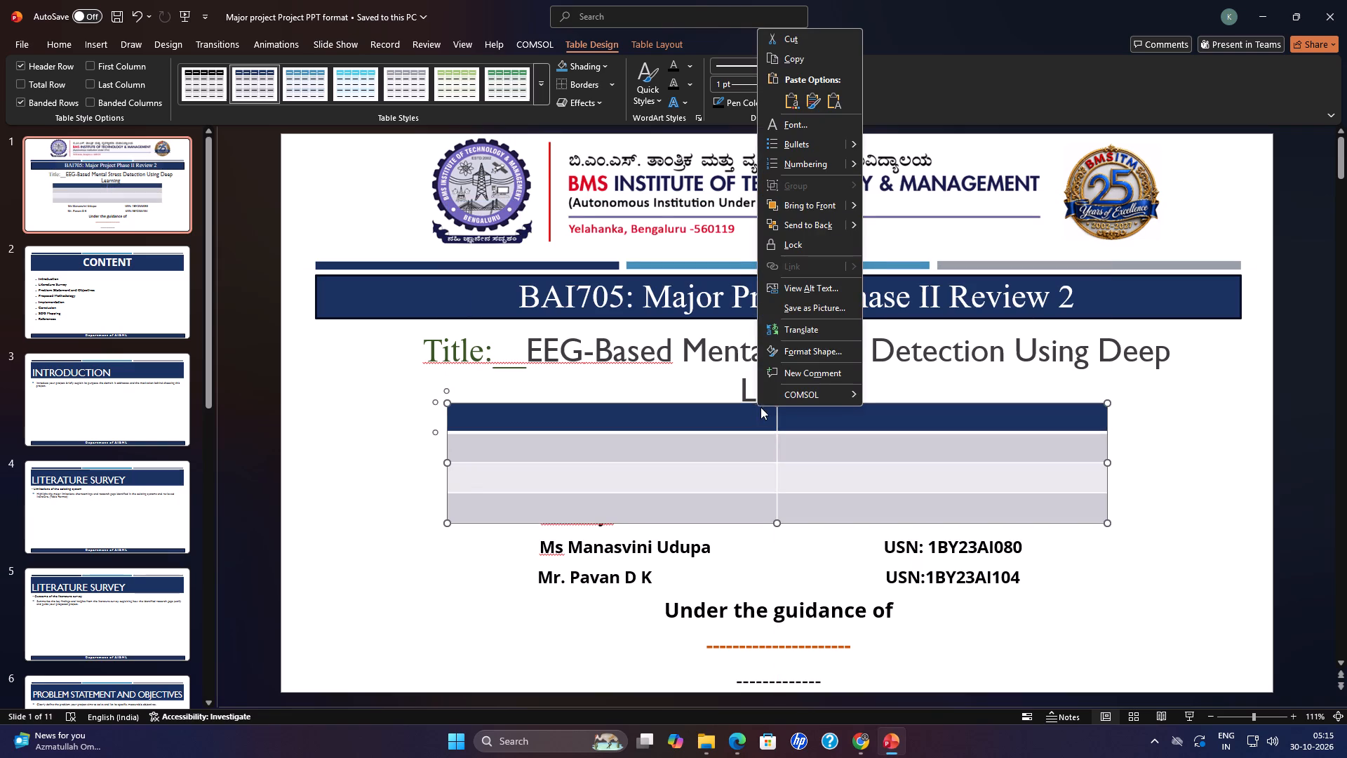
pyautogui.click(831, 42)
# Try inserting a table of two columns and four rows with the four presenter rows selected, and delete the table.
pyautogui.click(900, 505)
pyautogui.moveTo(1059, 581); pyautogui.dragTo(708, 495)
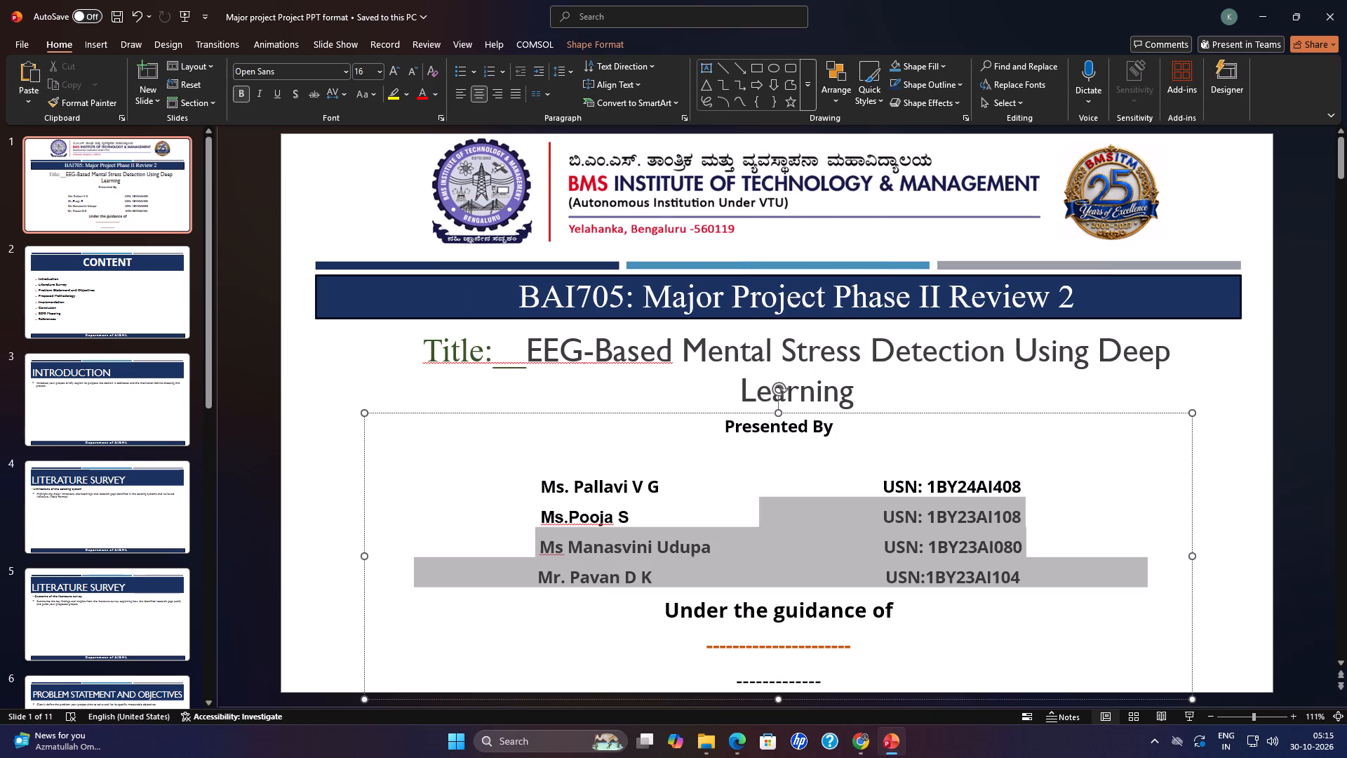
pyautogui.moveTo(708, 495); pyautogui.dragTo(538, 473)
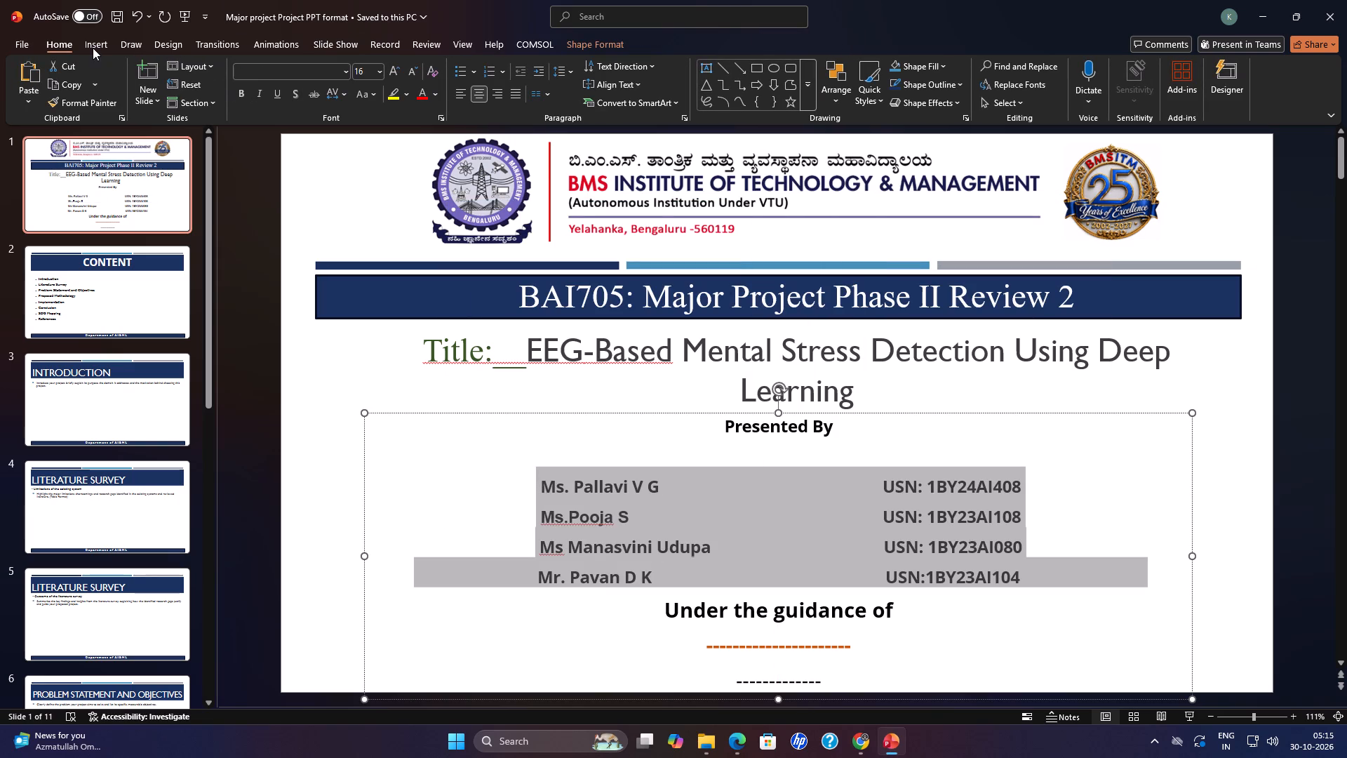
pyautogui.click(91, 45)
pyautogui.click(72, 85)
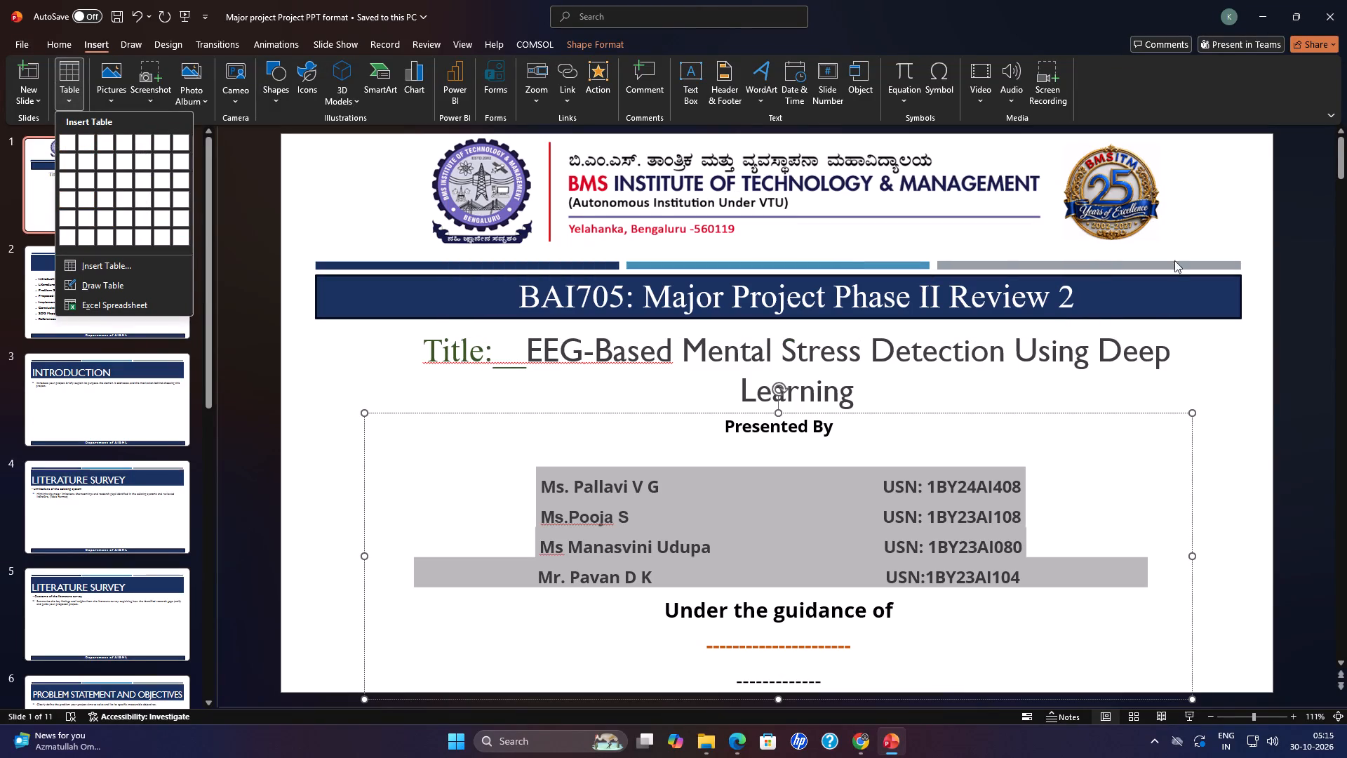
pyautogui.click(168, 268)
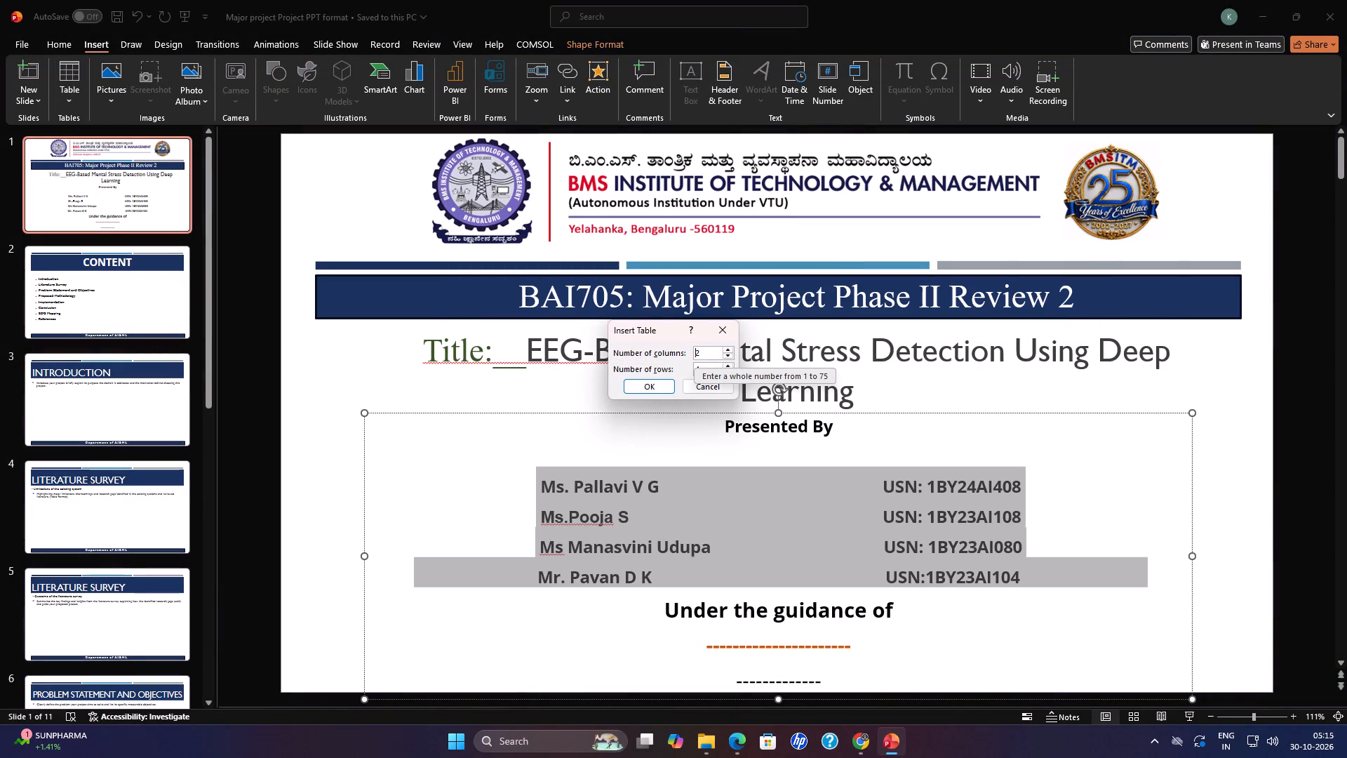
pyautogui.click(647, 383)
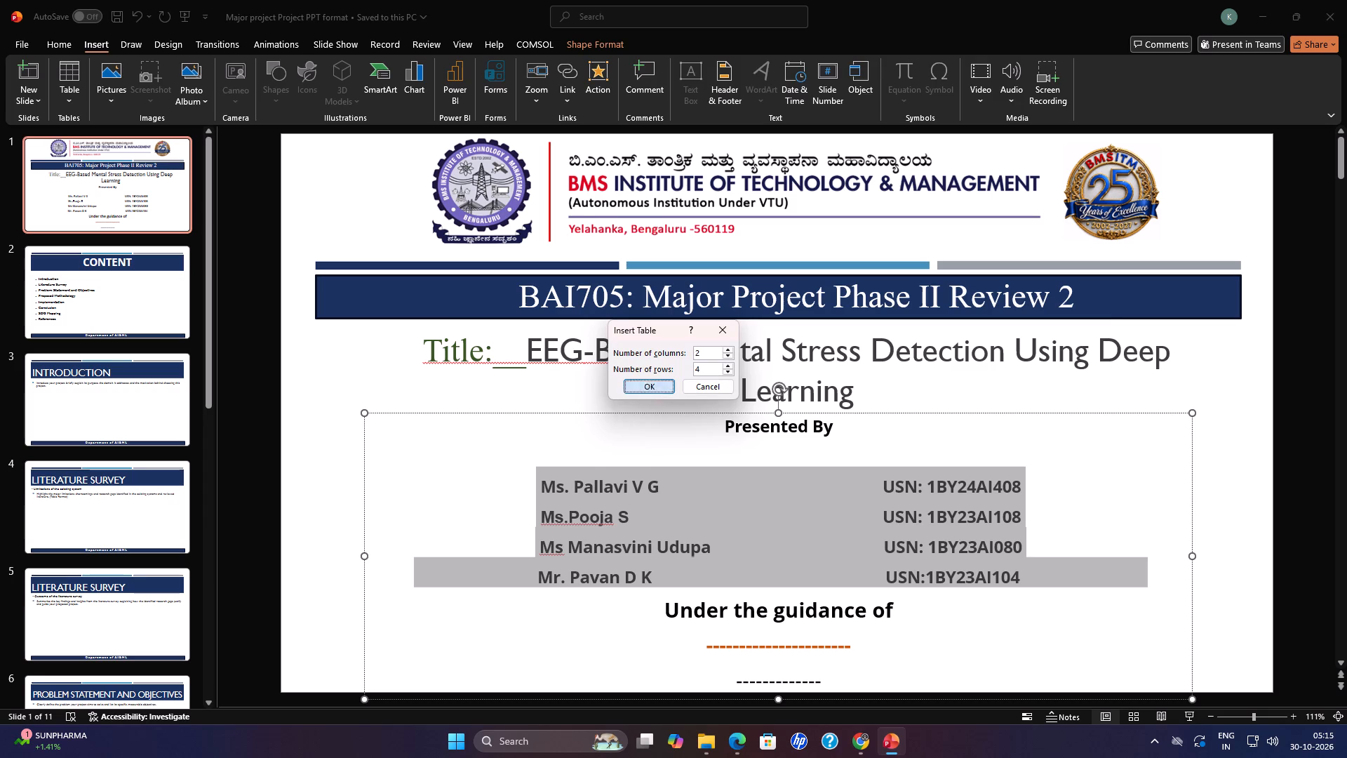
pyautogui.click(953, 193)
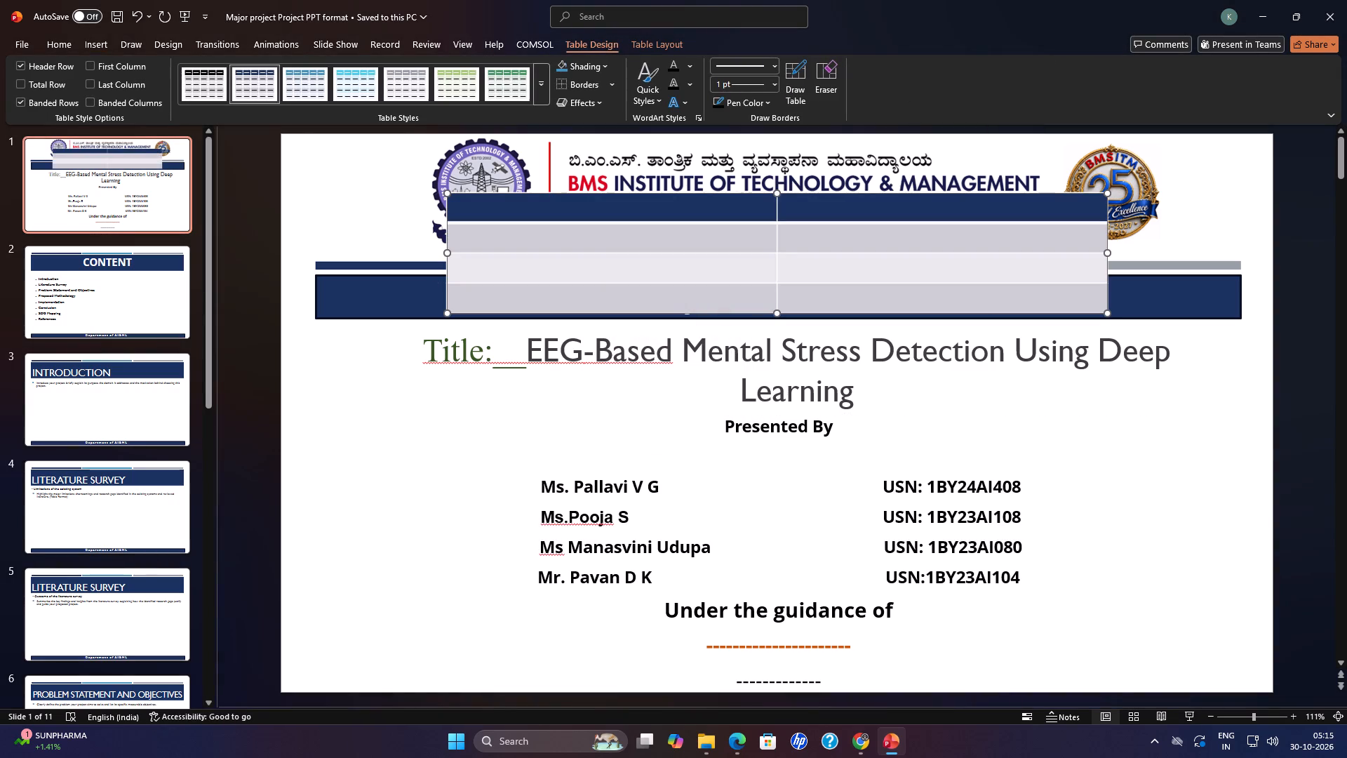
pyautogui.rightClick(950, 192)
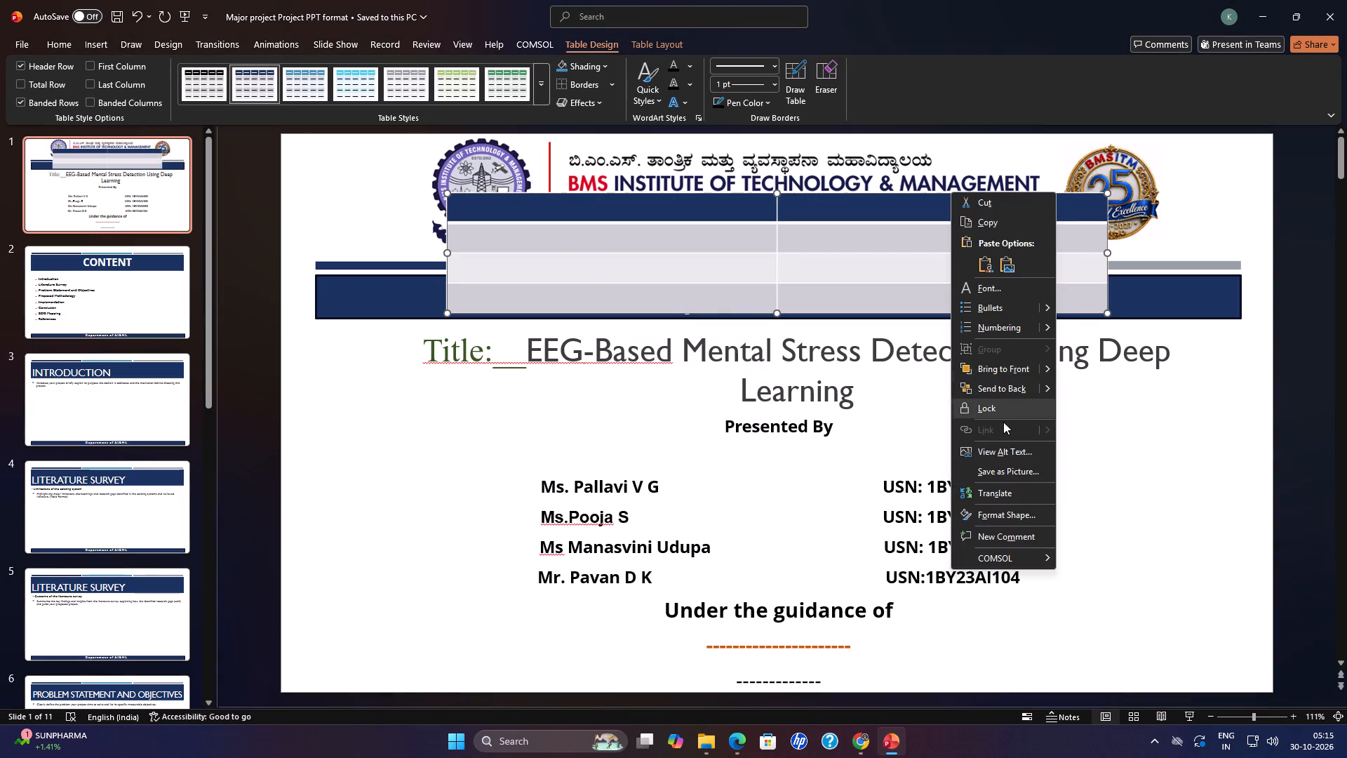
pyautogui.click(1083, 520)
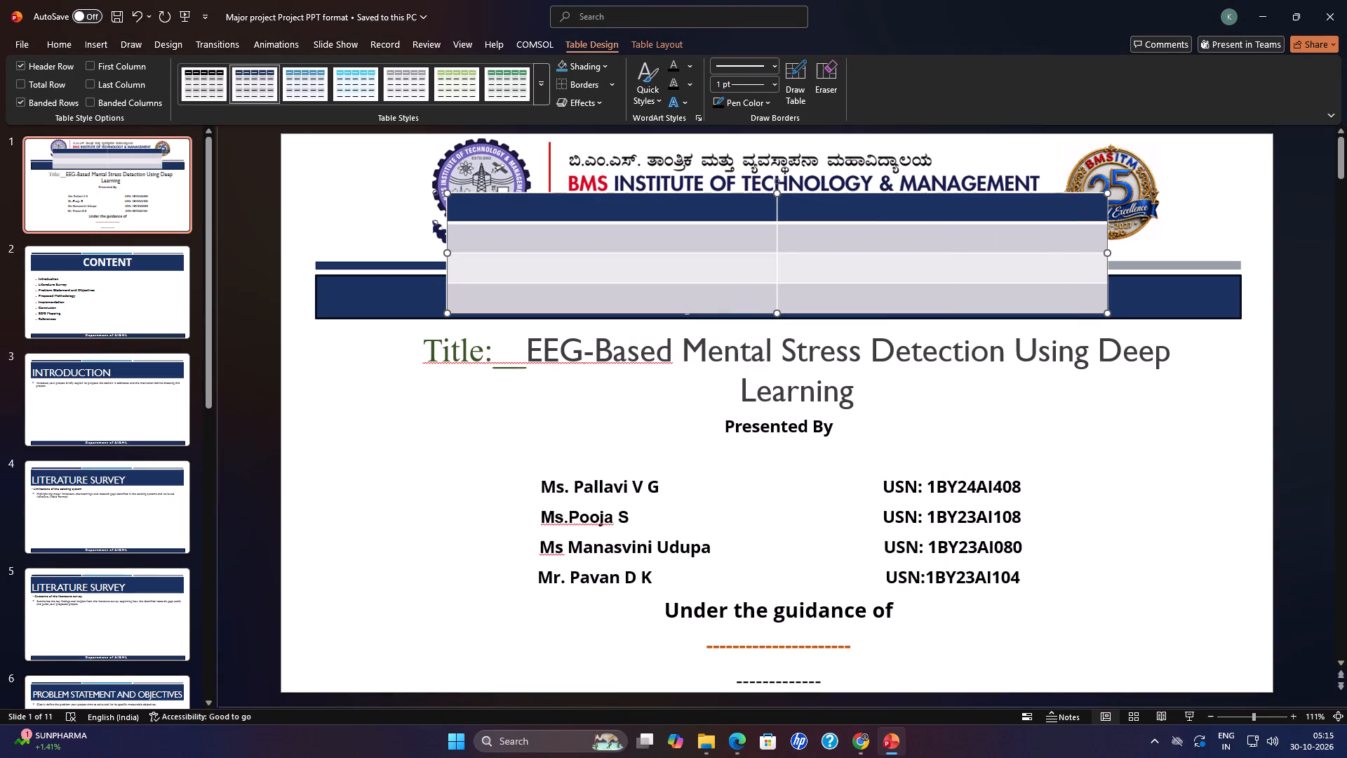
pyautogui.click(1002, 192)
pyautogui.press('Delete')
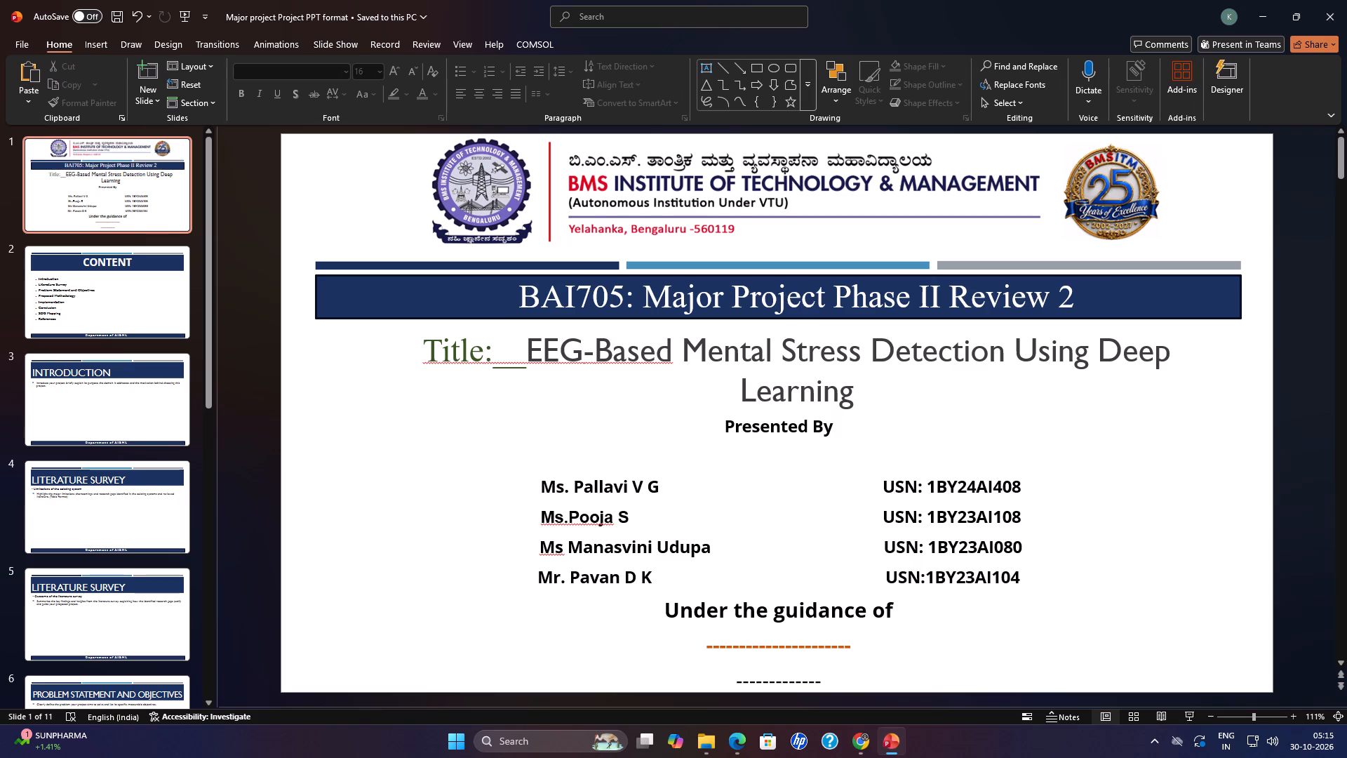
# Copy the four presenter name and USN rows and cut them from the title slide's text box.
pyautogui.click(899, 520)
pyautogui.moveTo(1050, 580); pyautogui.dragTo(750, 519)
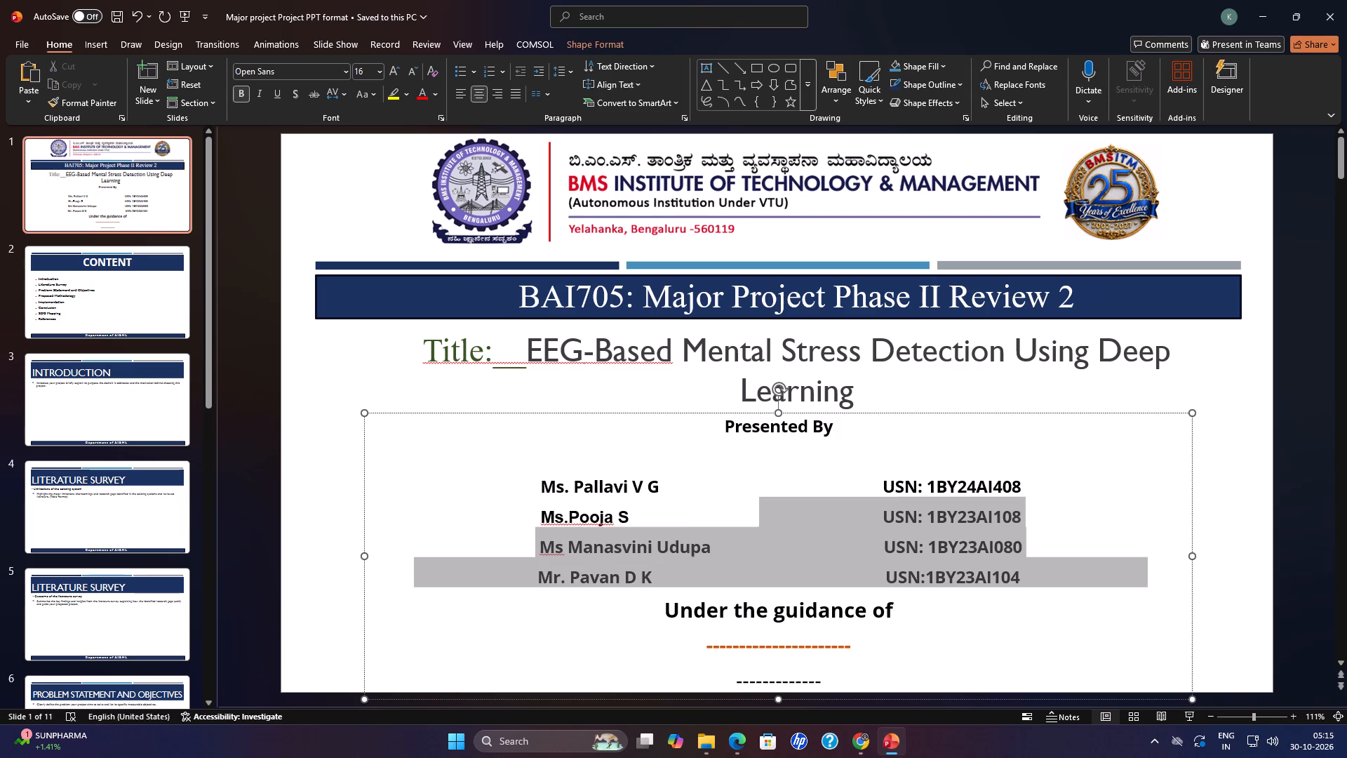
pyautogui.moveTo(750, 519); pyautogui.dragTo(510, 483)
pyautogui.rightClick(515, 484)
pyautogui.click(871, 544)
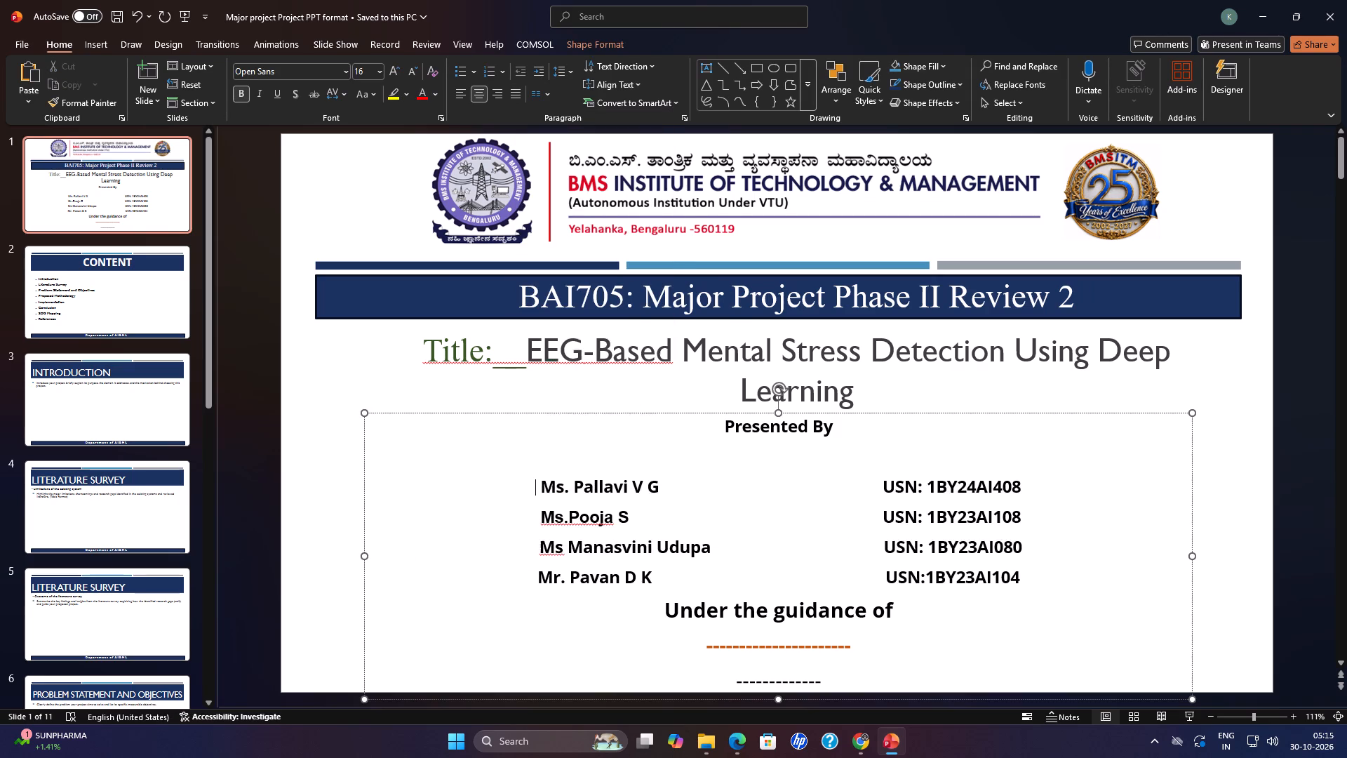
pyautogui.moveTo(1051, 576); pyautogui.dragTo(650, 525)
pyautogui.click(644, 507)
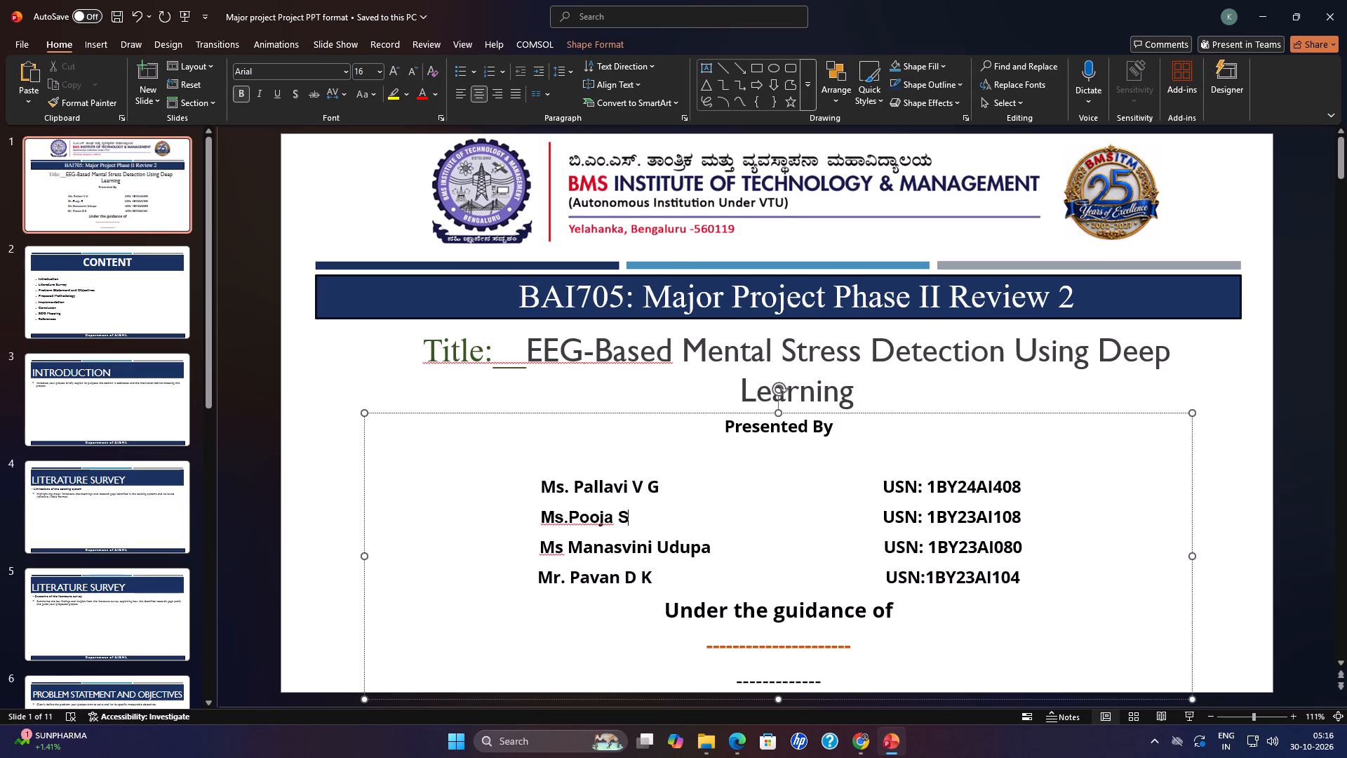
pyautogui.moveTo(534, 472); pyautogui.dragTo(1004, 571)
pyautogui.rightClick(1004, 567)
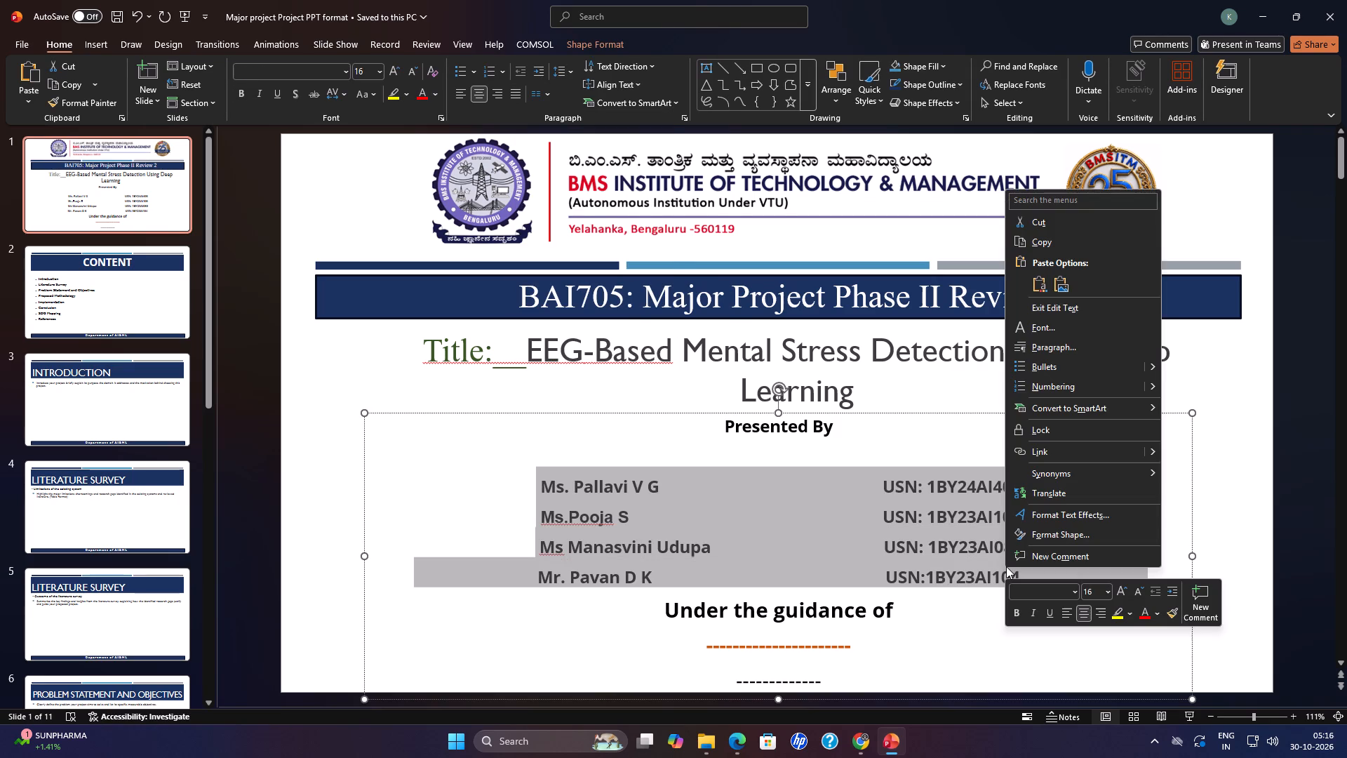
pyautogui.click(1093, 244)
pyautogui.rightClick(908, 507)
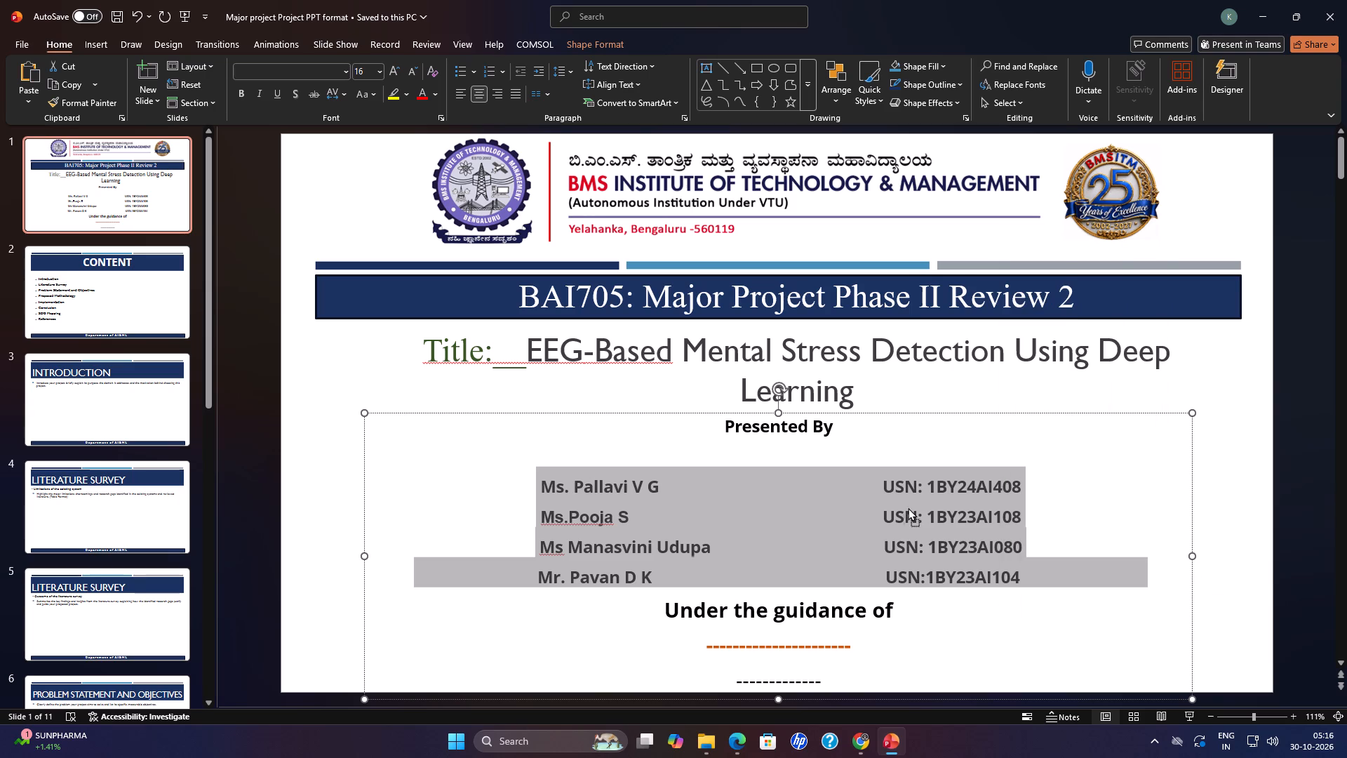
pyautogui.click(957, 167)
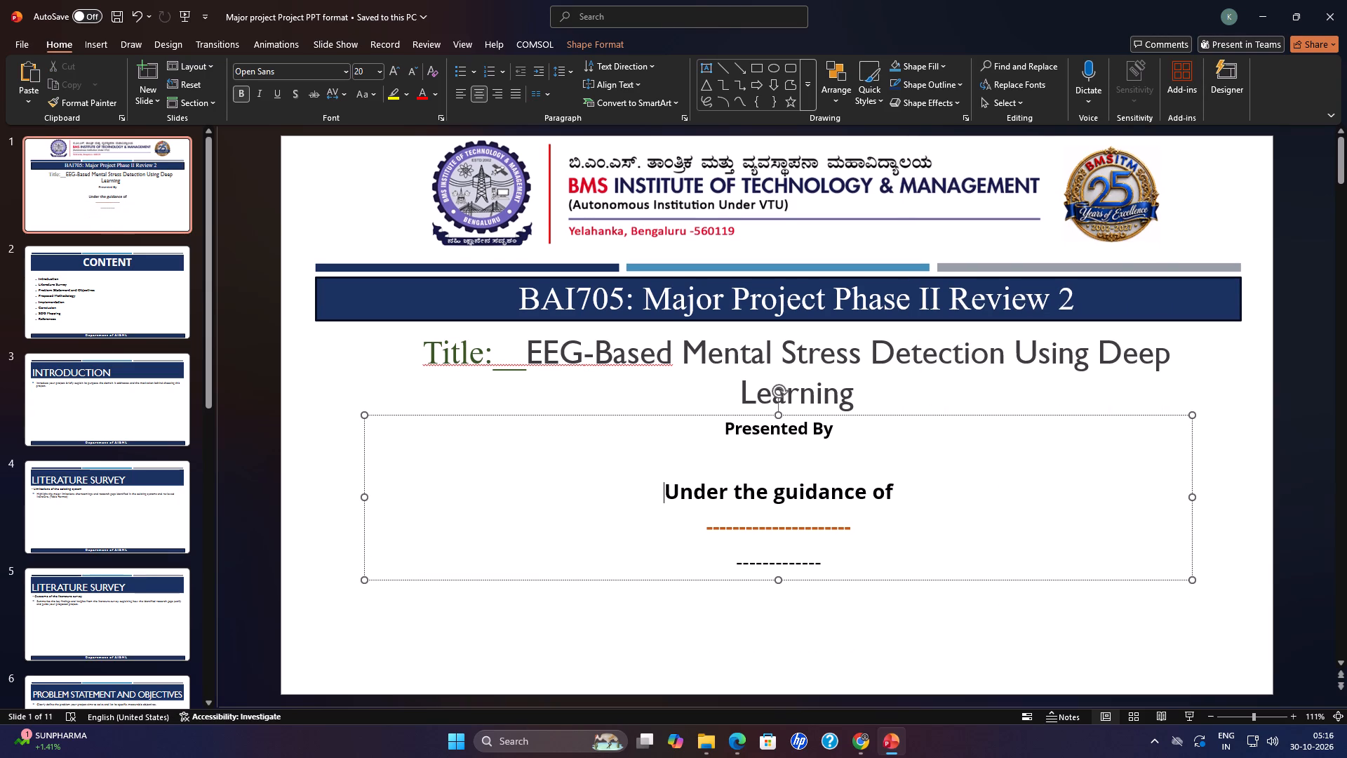
# Insert a table of two columns and four rows on the title slide.
pyautogui.click(800, 464)
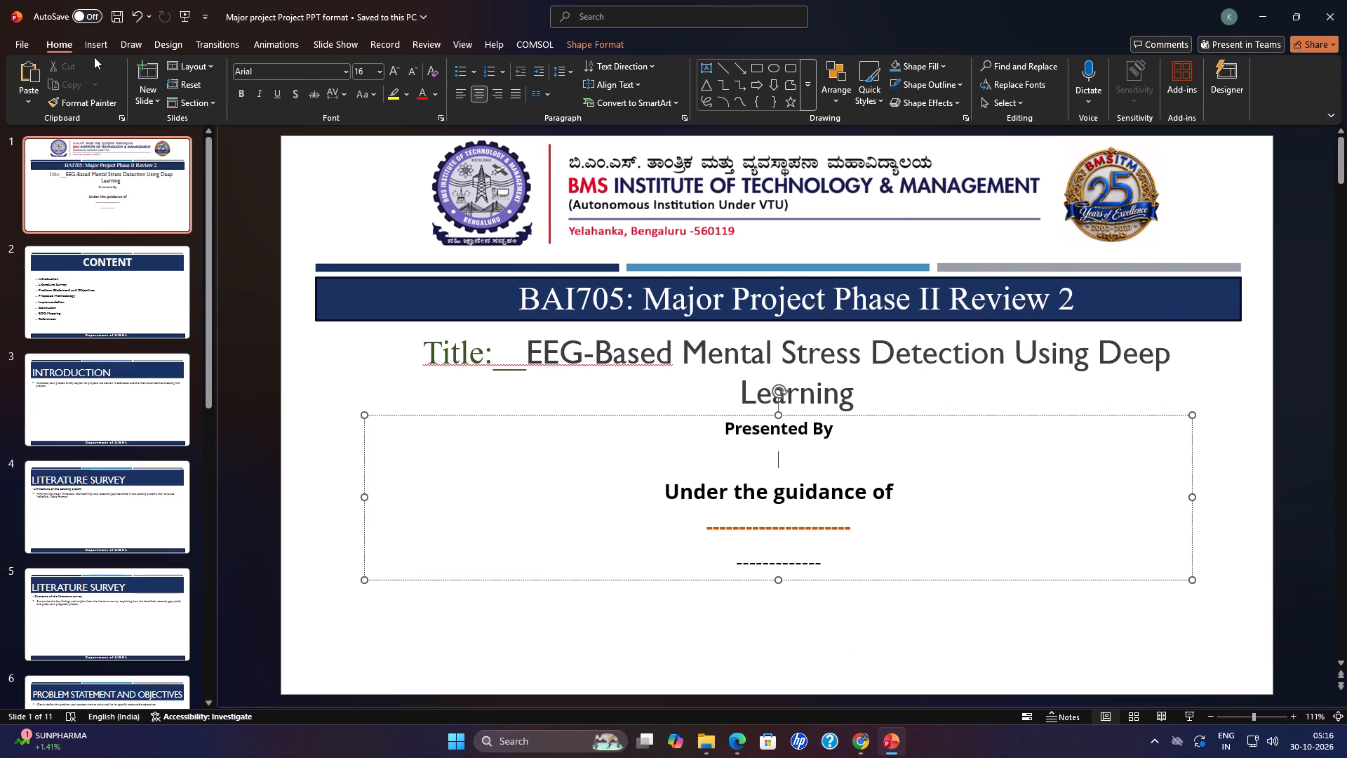
pyautogui.click(93, 47)
pyautogui.click(69, 67)
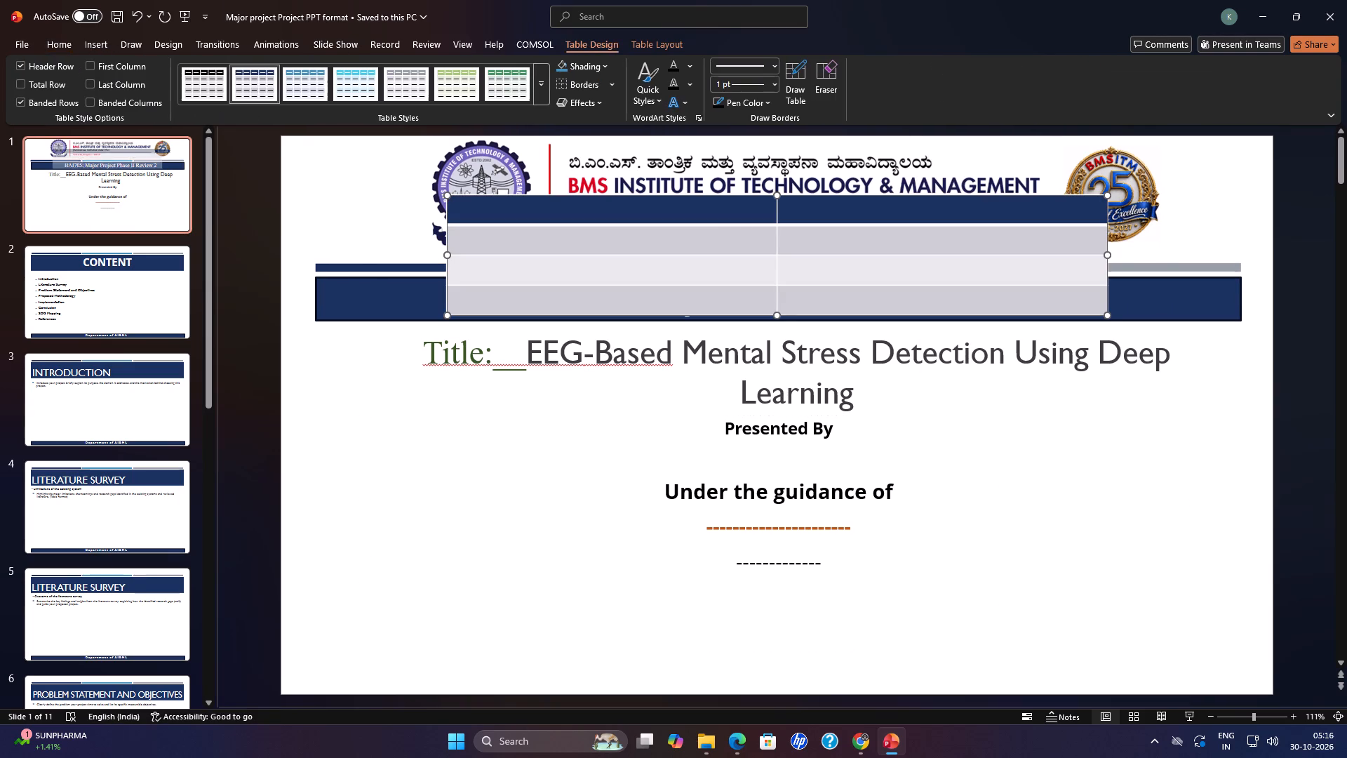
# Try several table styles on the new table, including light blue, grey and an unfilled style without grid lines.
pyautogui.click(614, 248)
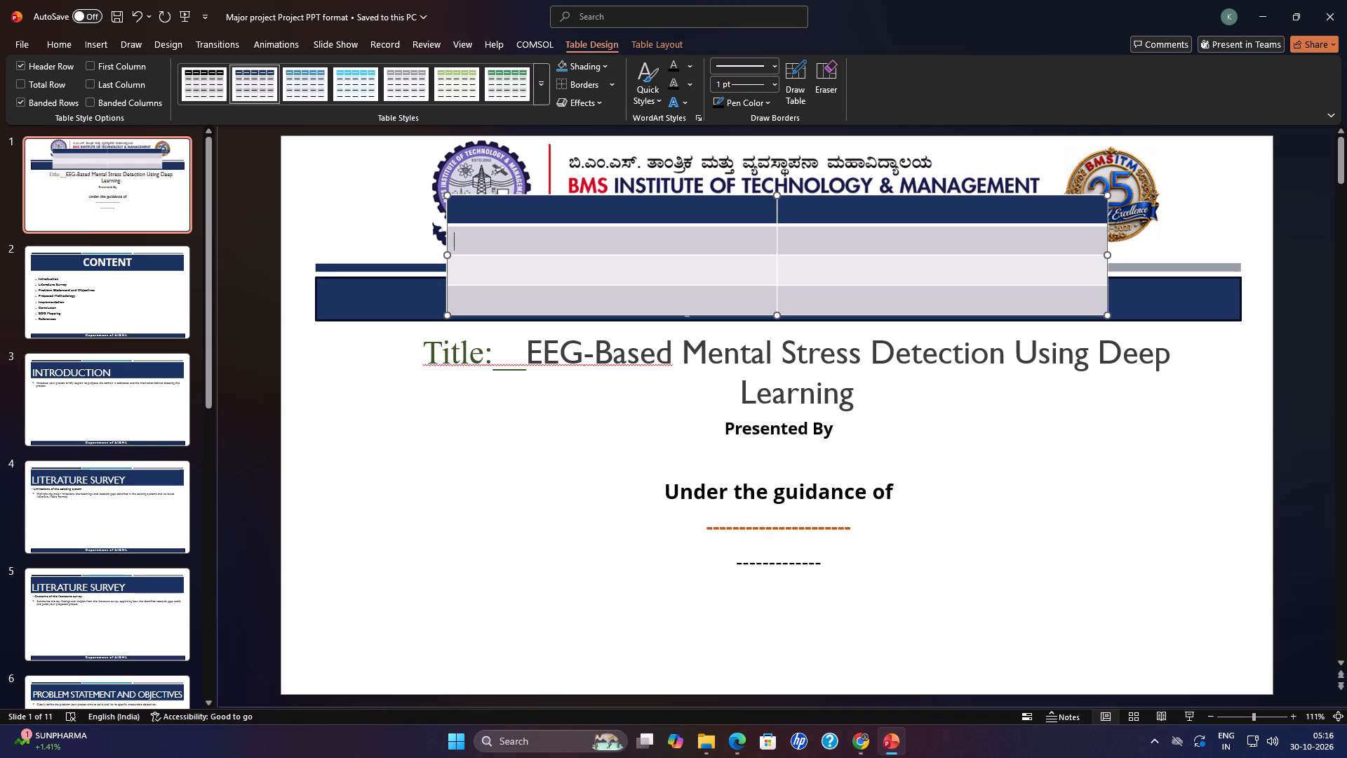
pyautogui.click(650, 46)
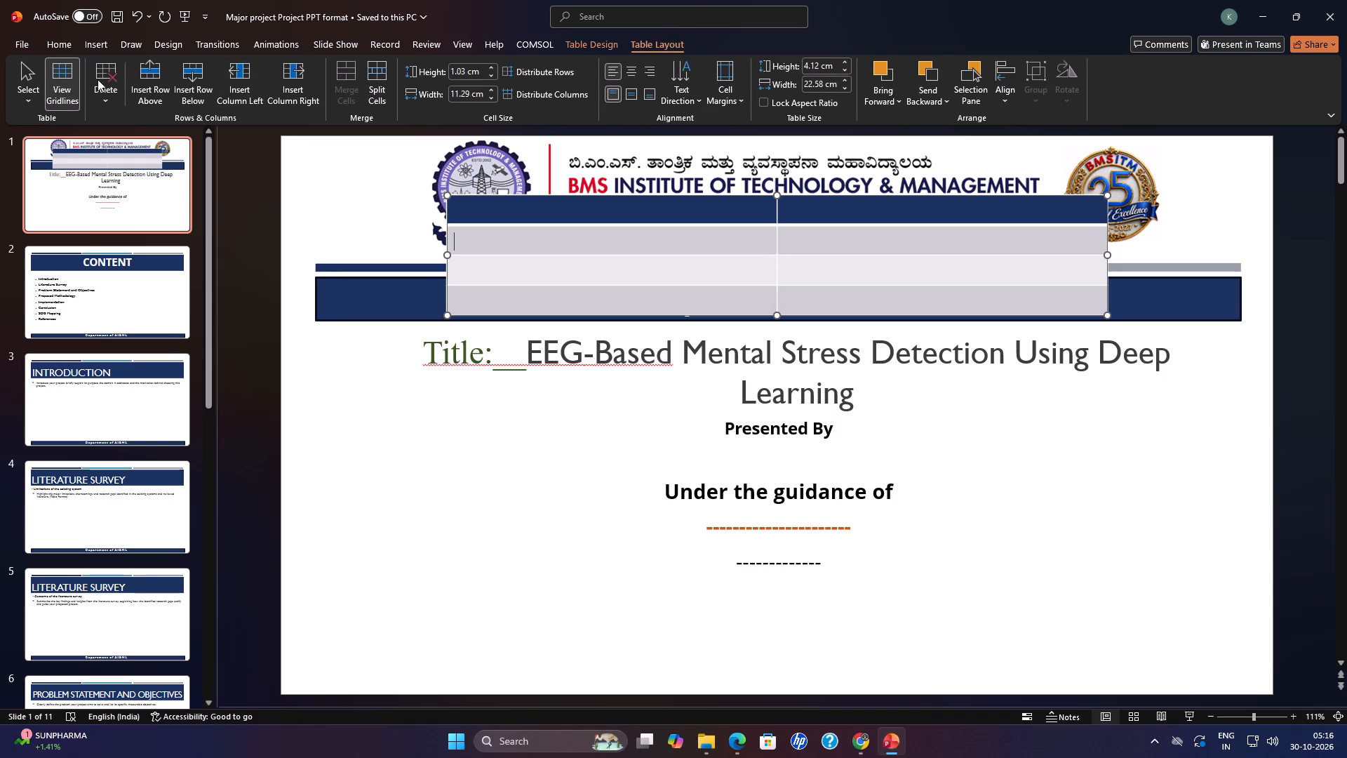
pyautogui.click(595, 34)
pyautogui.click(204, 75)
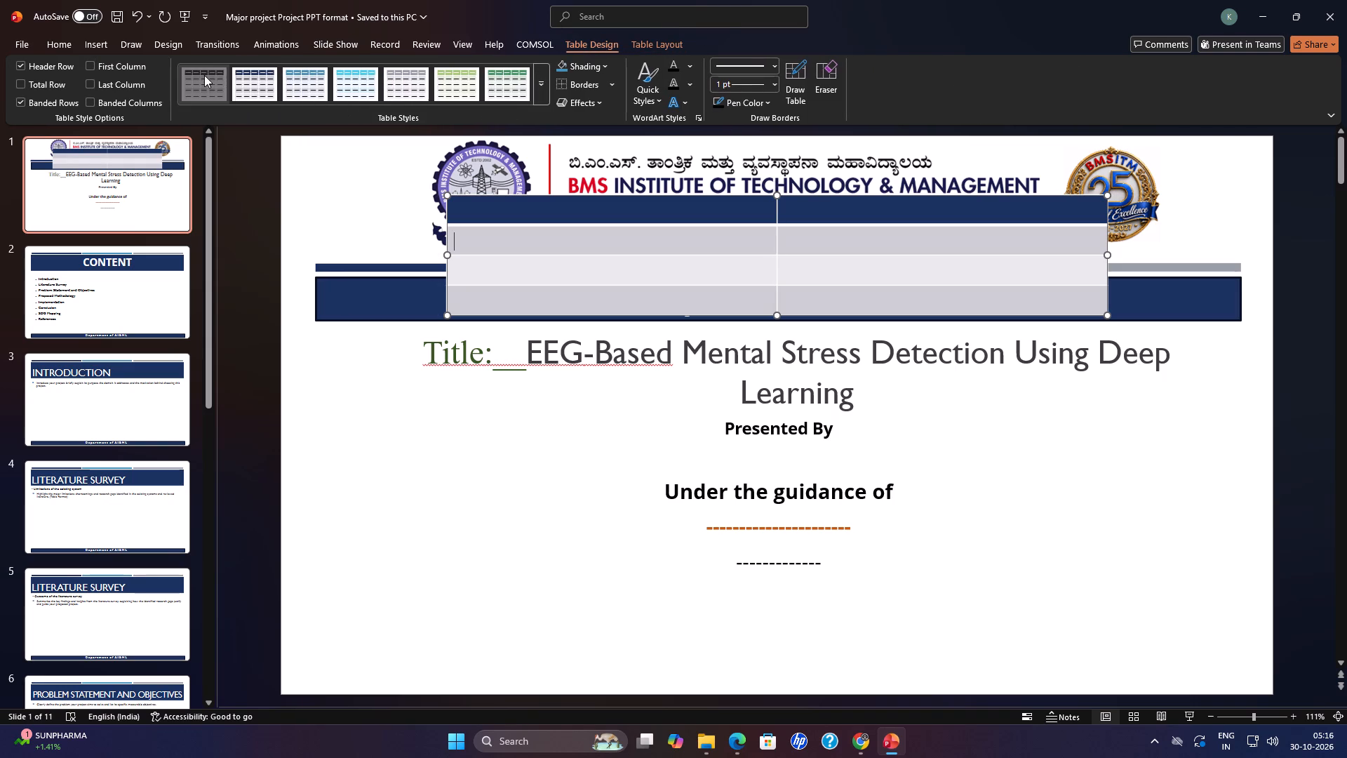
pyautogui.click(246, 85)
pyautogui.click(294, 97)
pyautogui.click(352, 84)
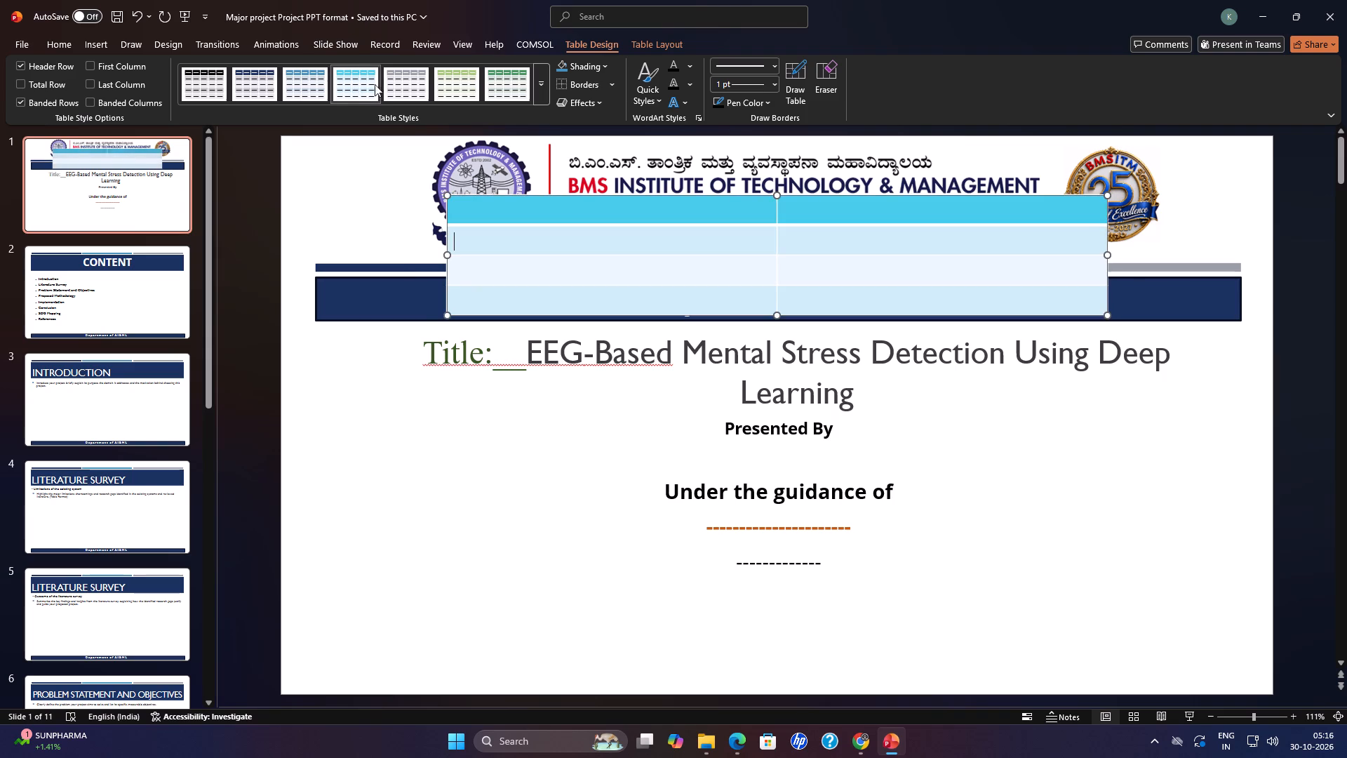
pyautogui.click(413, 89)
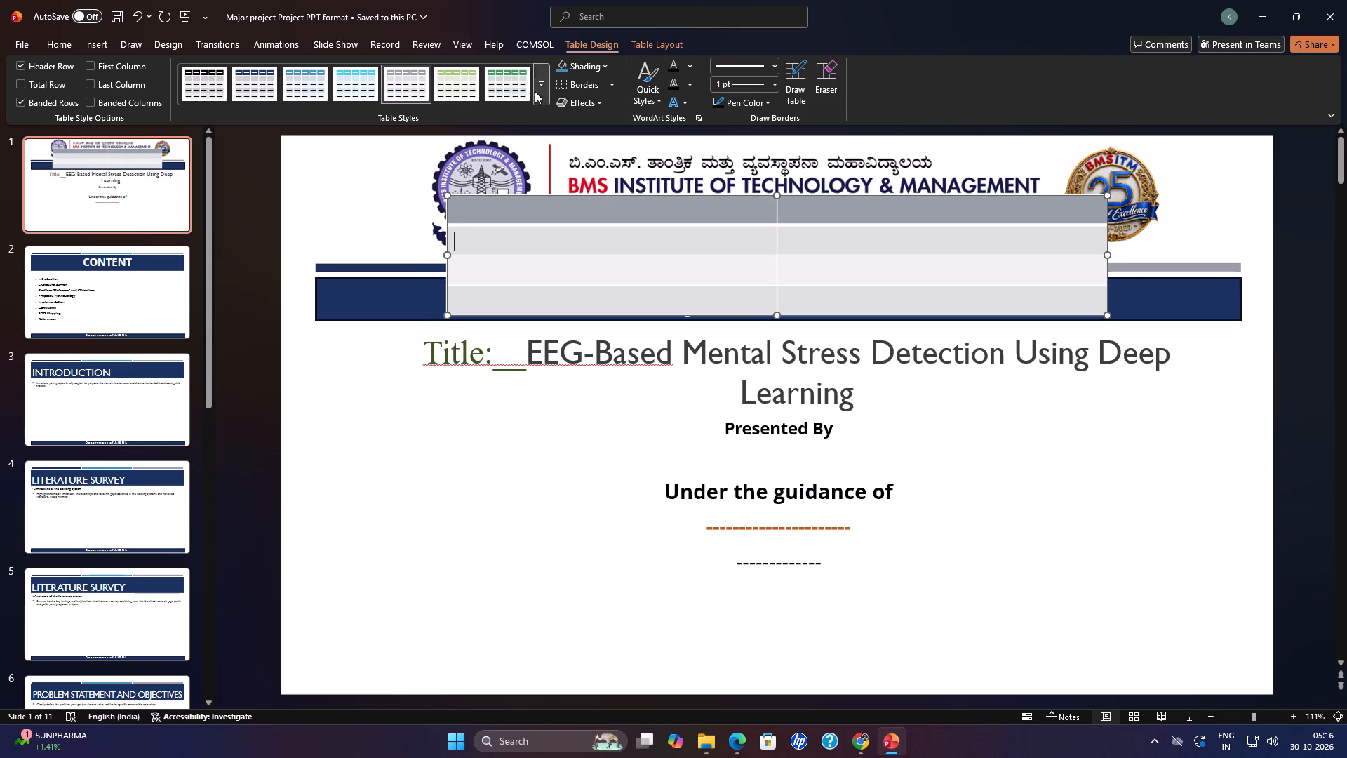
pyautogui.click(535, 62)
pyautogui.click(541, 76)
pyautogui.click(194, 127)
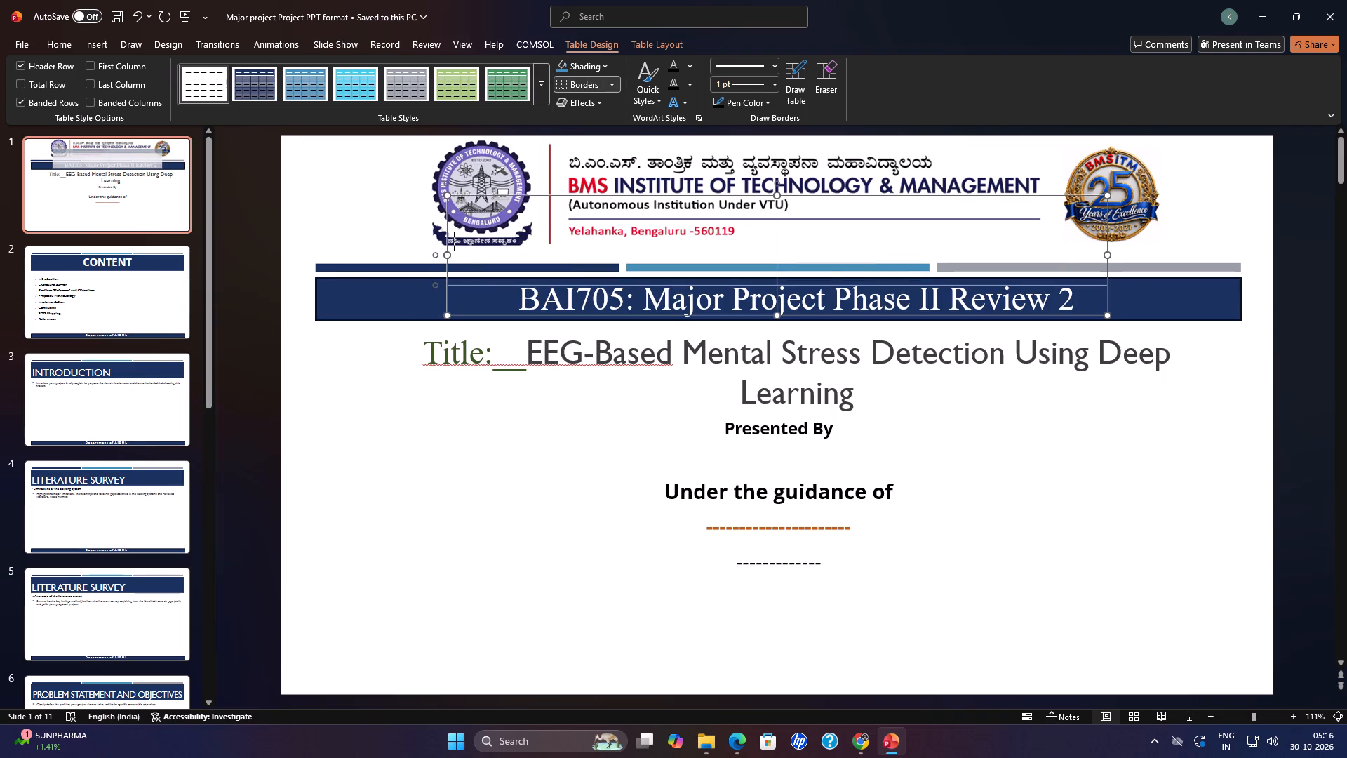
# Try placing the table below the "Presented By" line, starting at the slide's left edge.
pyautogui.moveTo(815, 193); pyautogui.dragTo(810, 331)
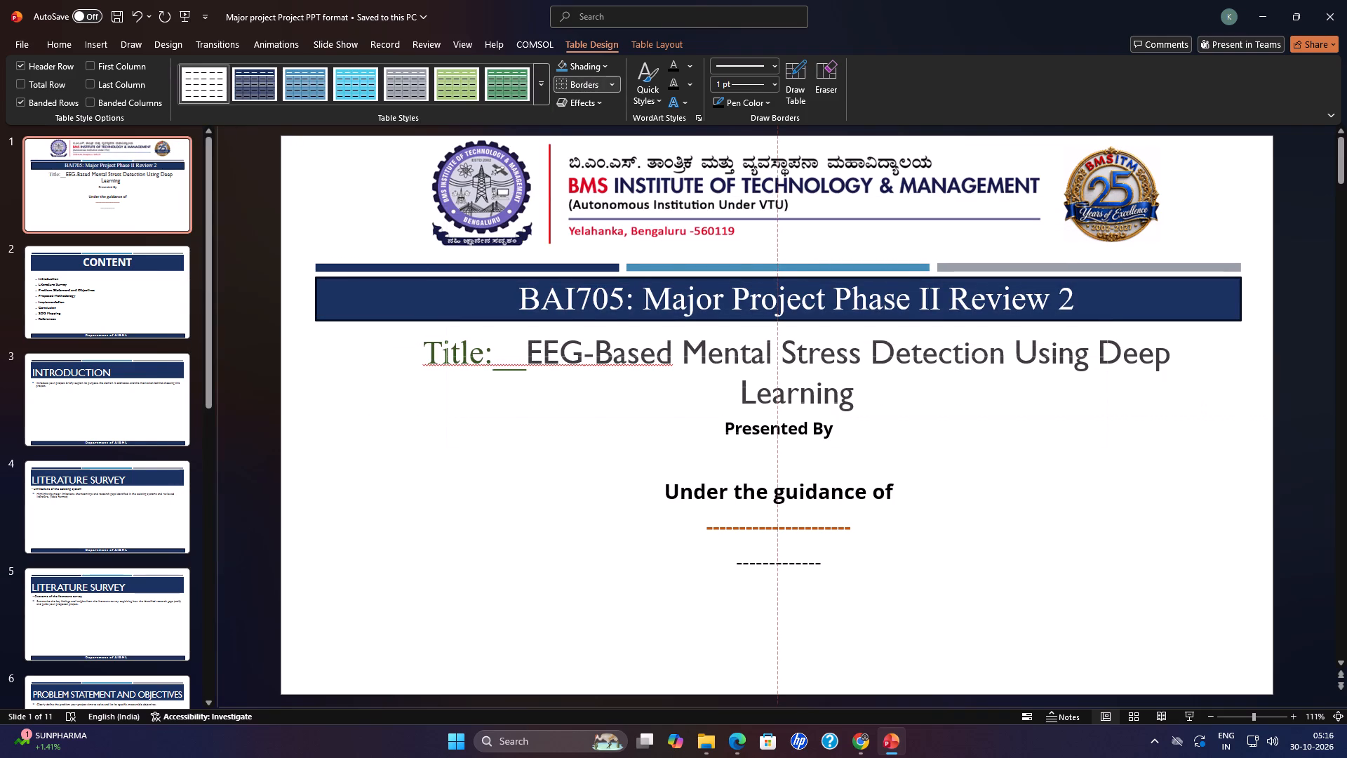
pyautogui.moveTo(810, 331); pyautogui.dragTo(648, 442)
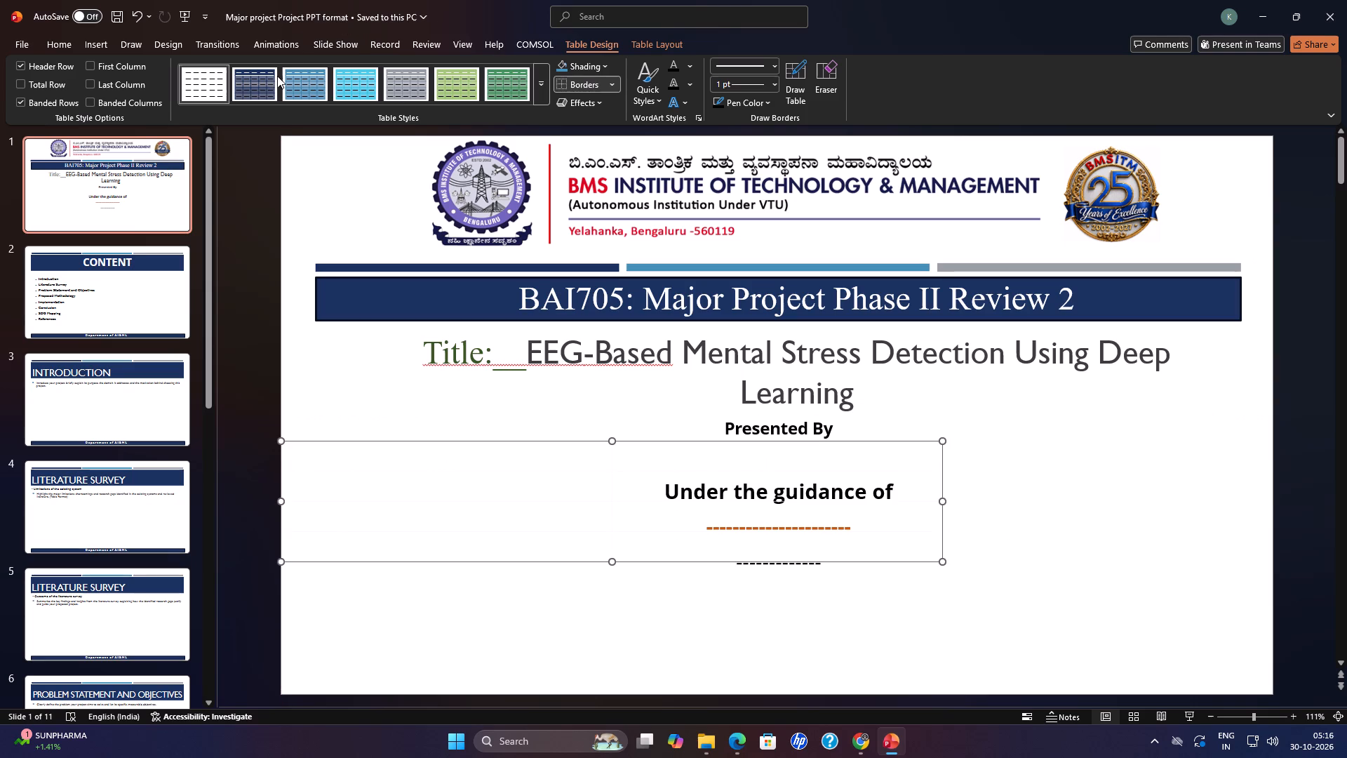
# Apply the unfilled table style with black grid lines to the table, after trying the dark blue and green styles.
pyautogui.click(267, 80)
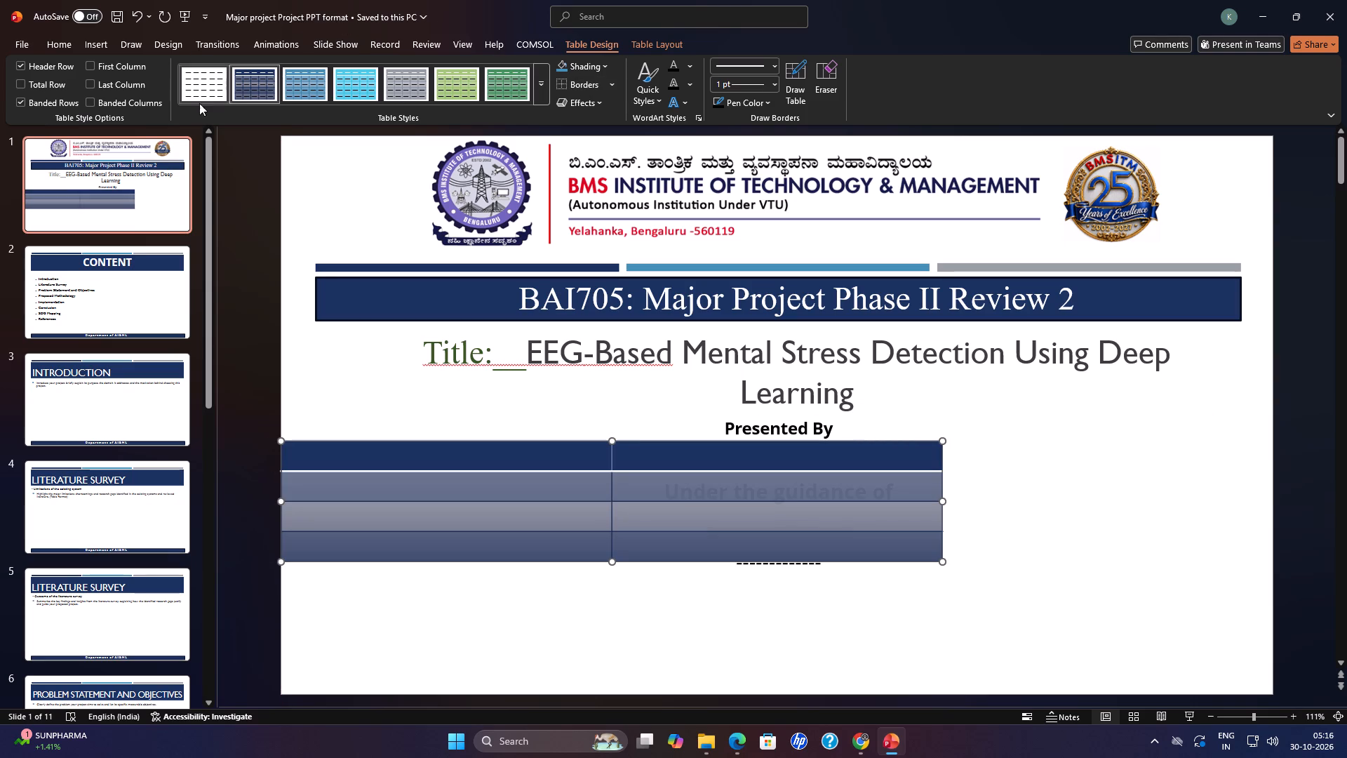
pyautogui.click(530, 82)
pyautogui.click(544, 85)
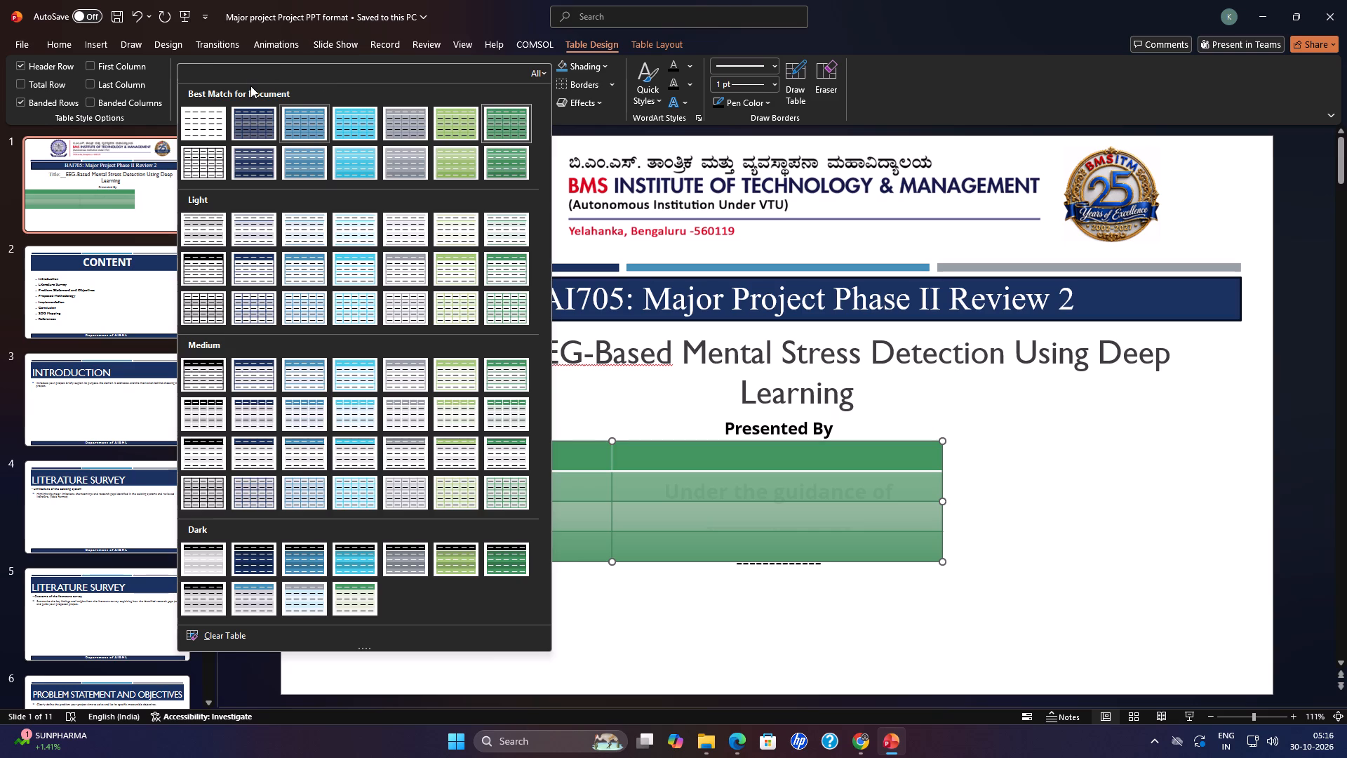
pyautogui.click(218, 162)
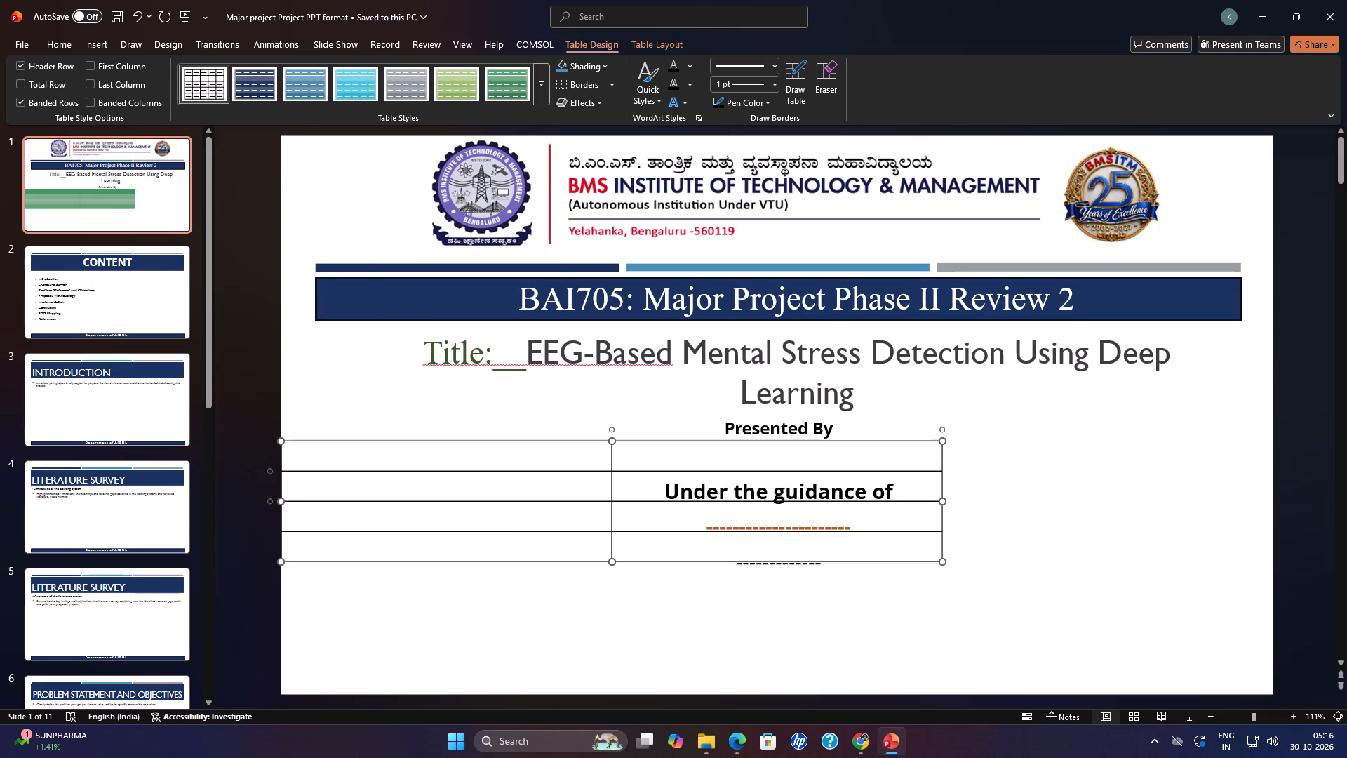
# Move the table to sit directly beneath the "Presented By" line, roughly centred on the slide.
pyautogui.moveTo(887, 441); pyautogui.dragTo(1091, 420)
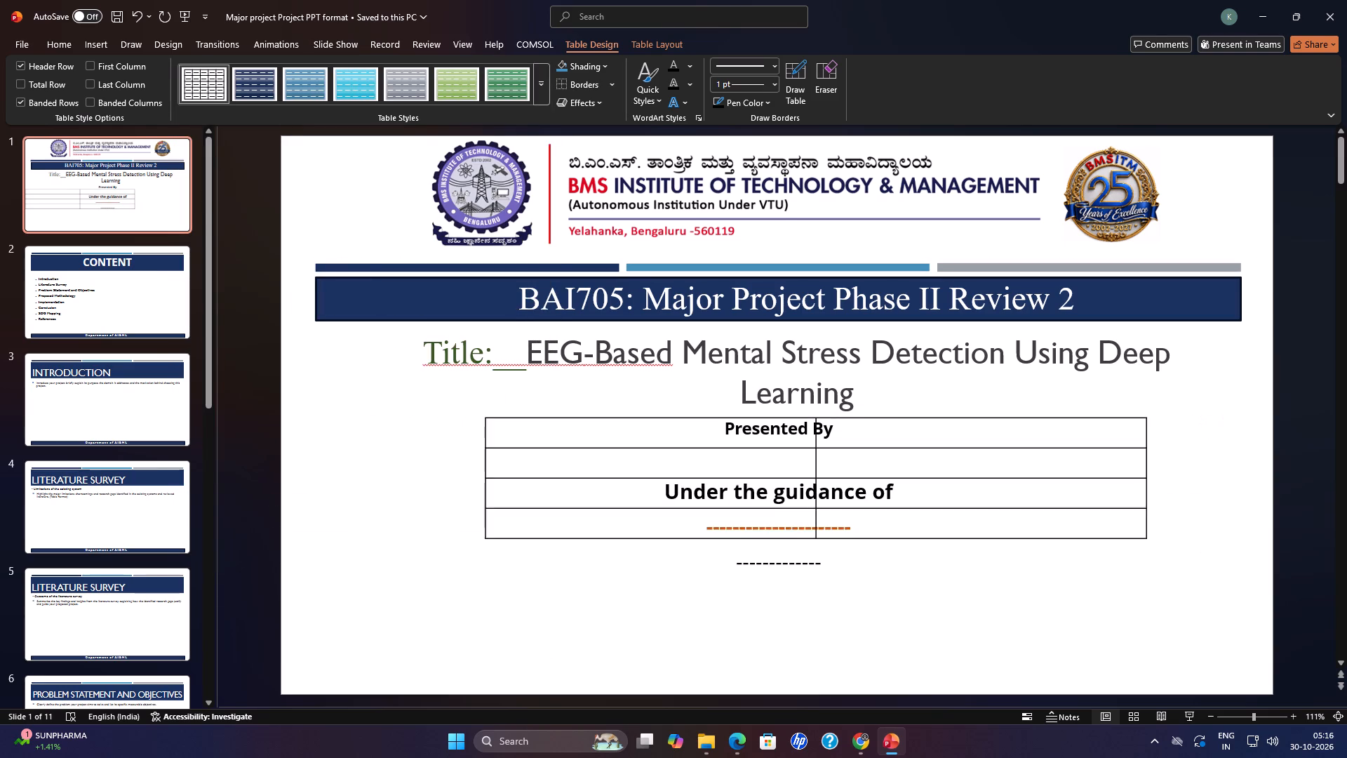
pyautogui.moveTo(1091, 420); pyautogui.dragTo(1087, 444)
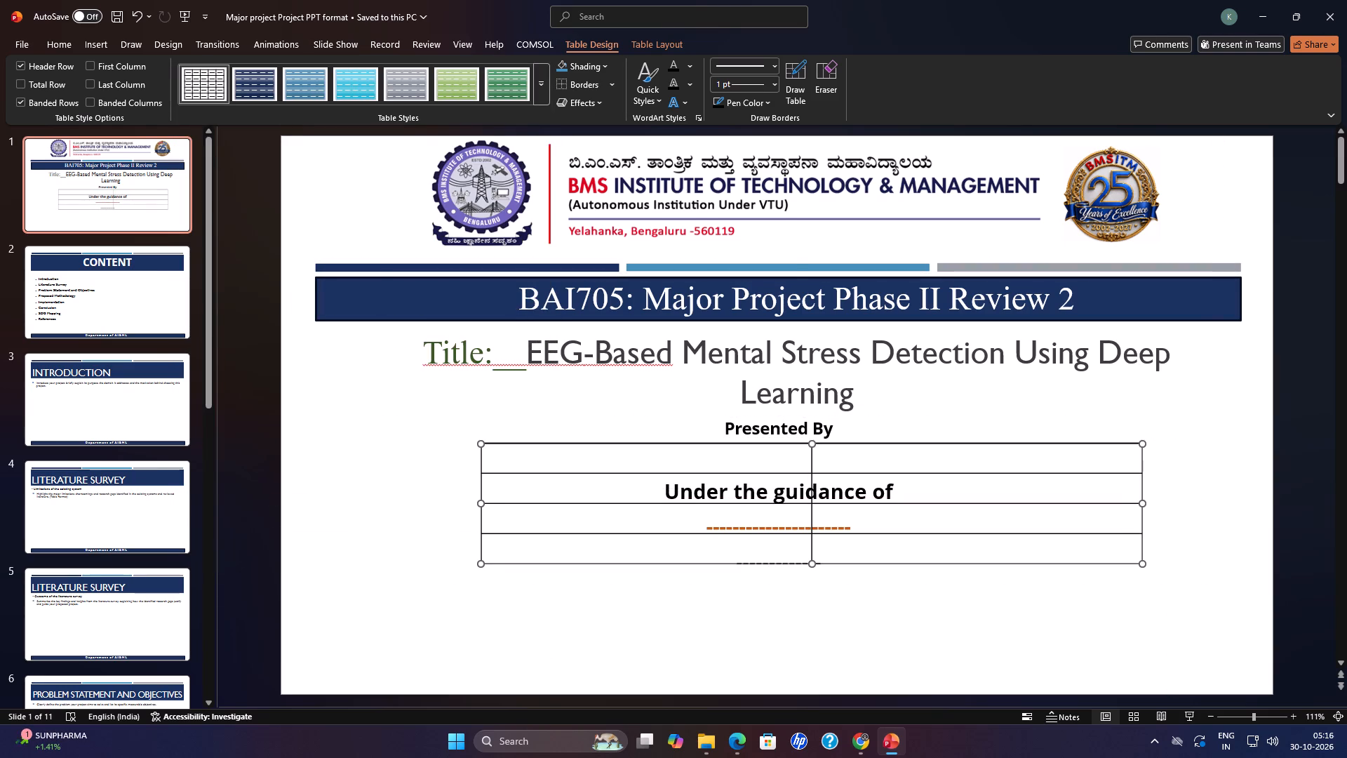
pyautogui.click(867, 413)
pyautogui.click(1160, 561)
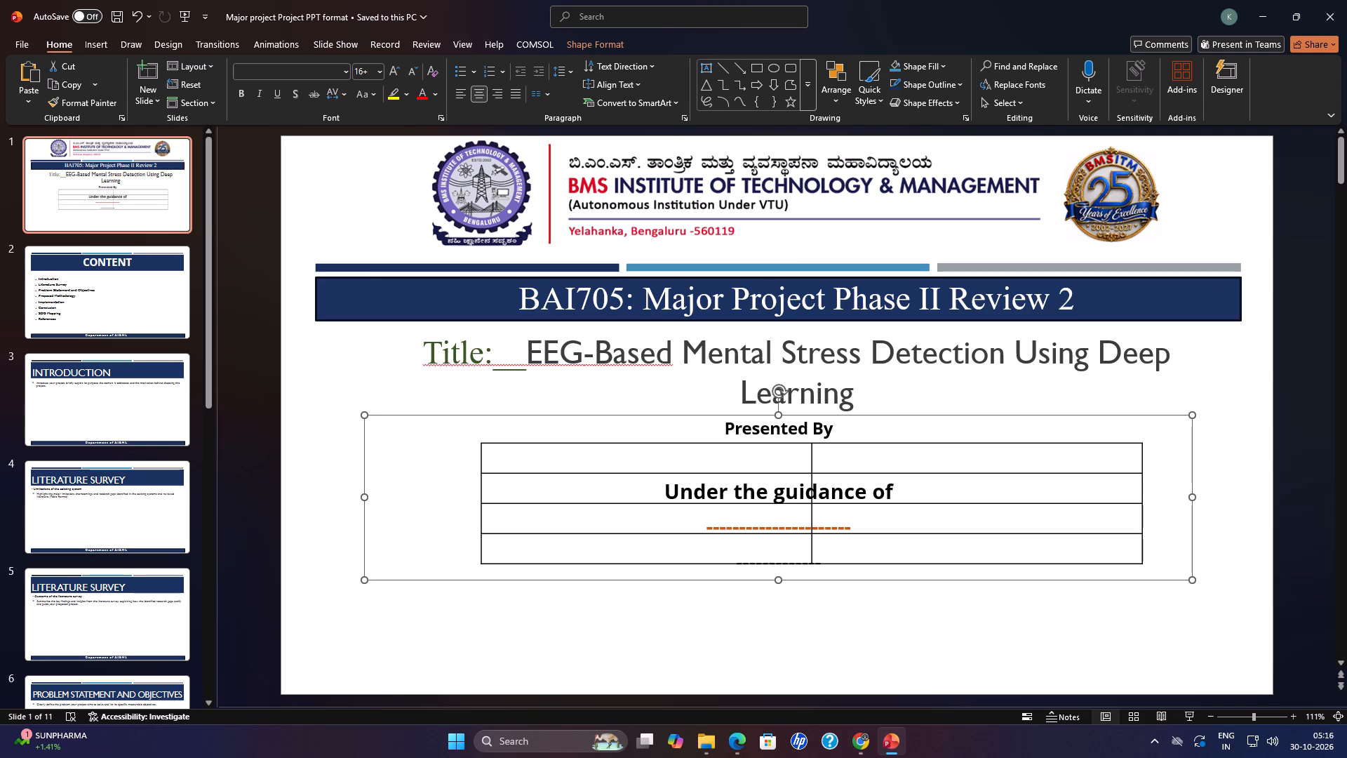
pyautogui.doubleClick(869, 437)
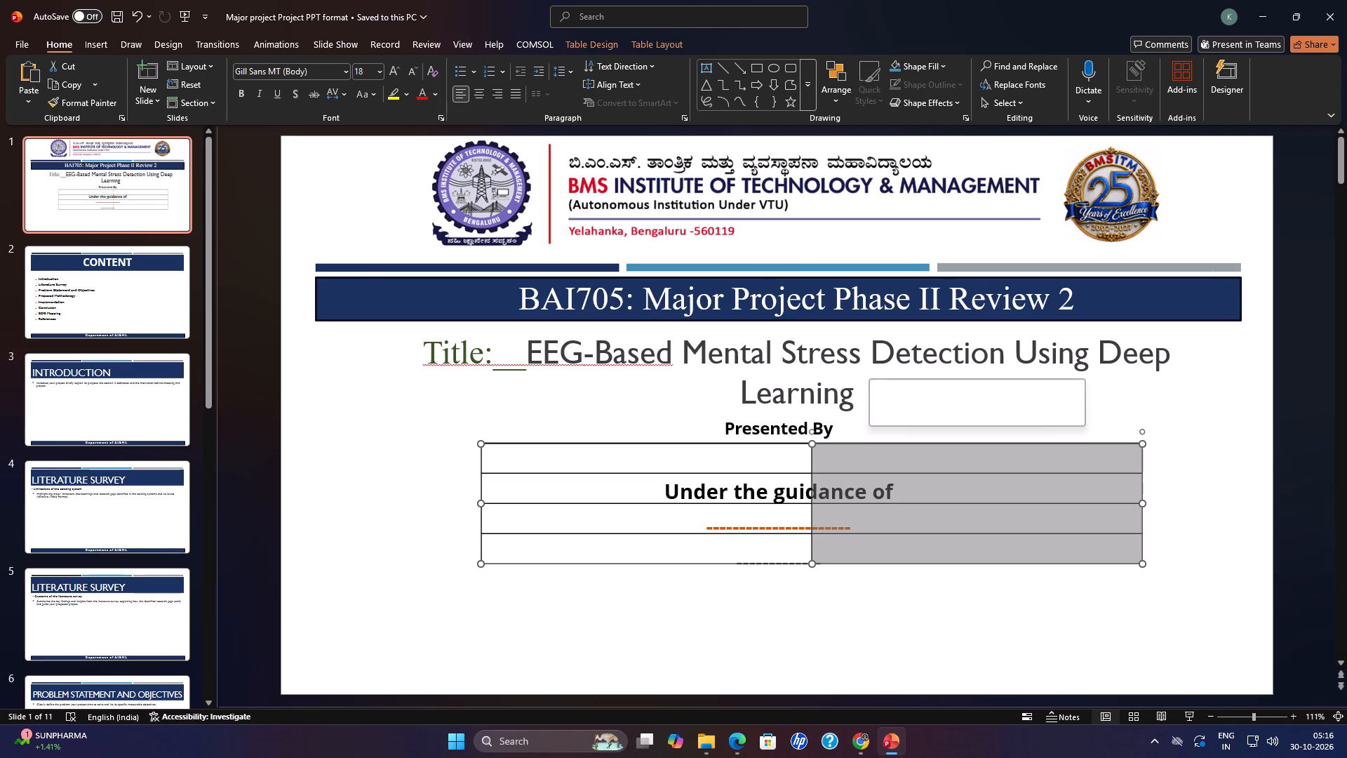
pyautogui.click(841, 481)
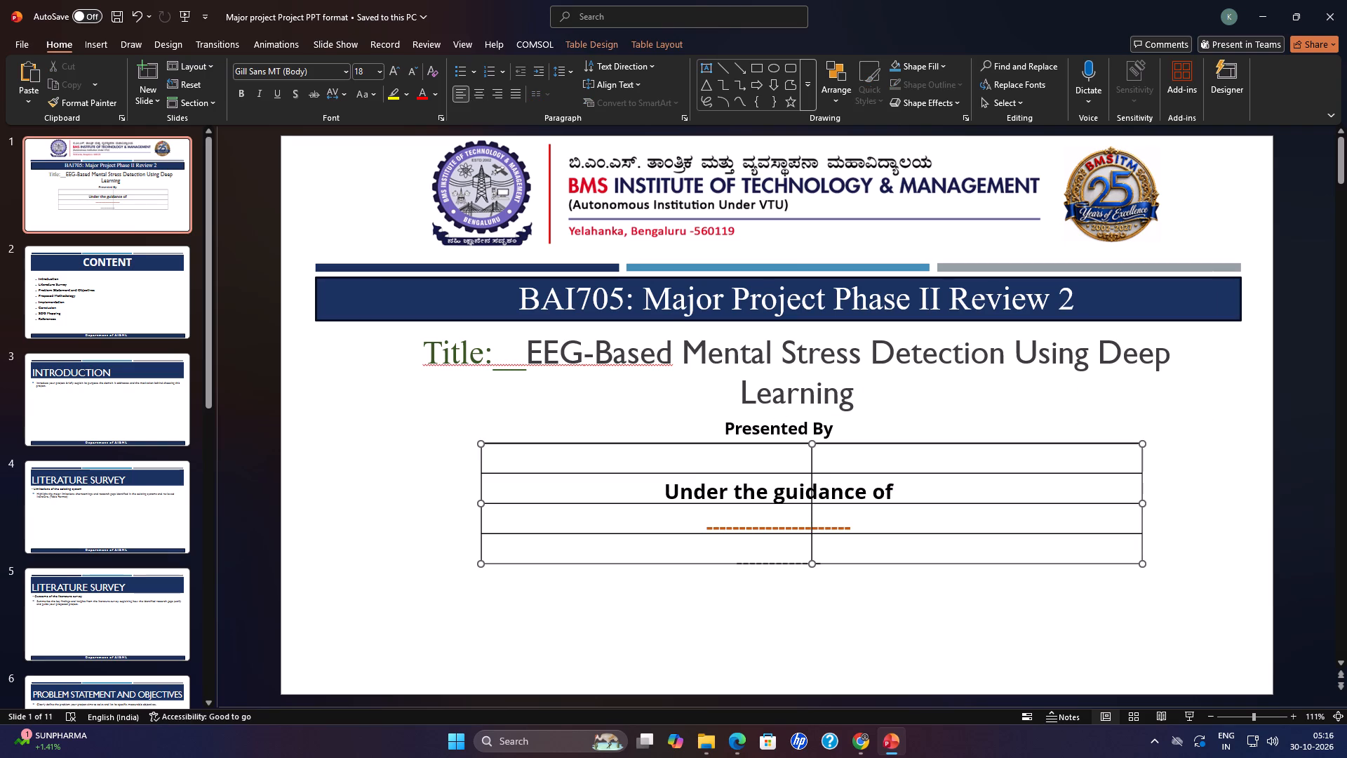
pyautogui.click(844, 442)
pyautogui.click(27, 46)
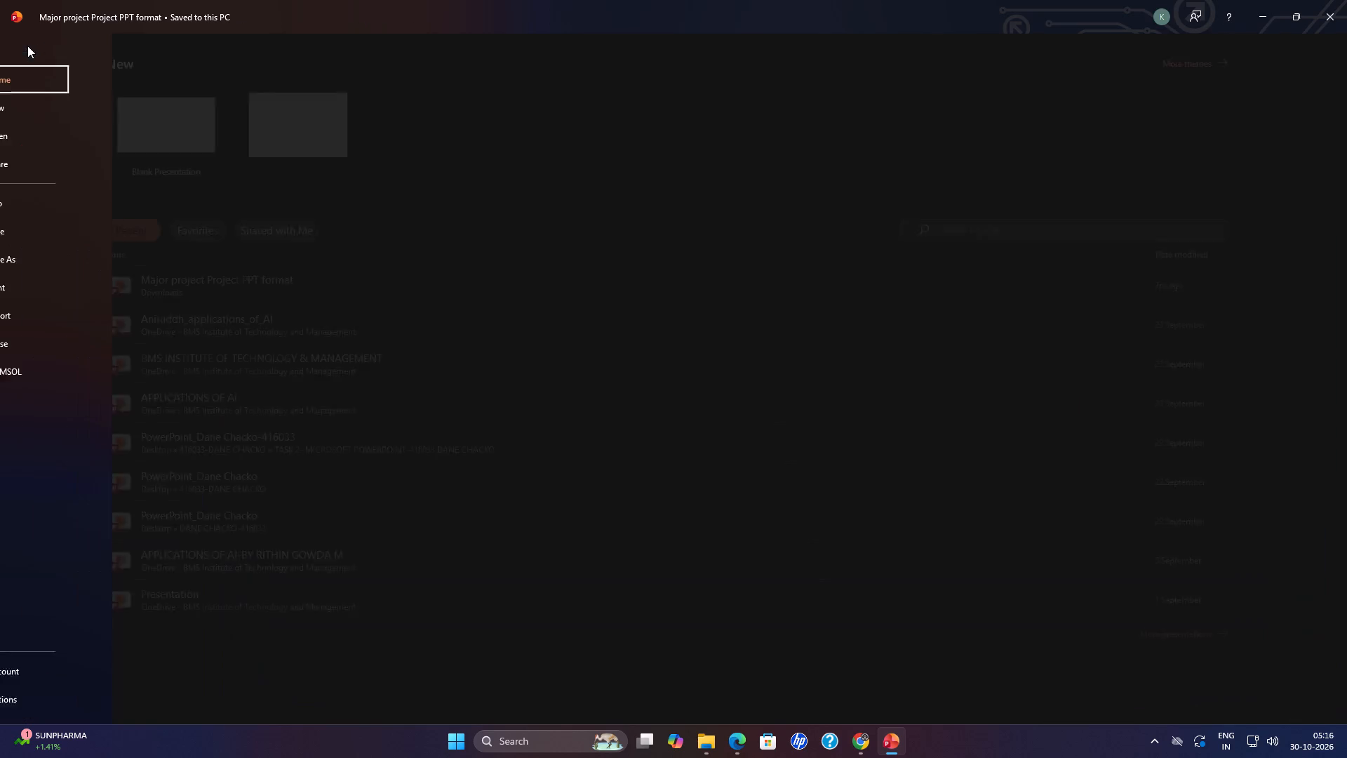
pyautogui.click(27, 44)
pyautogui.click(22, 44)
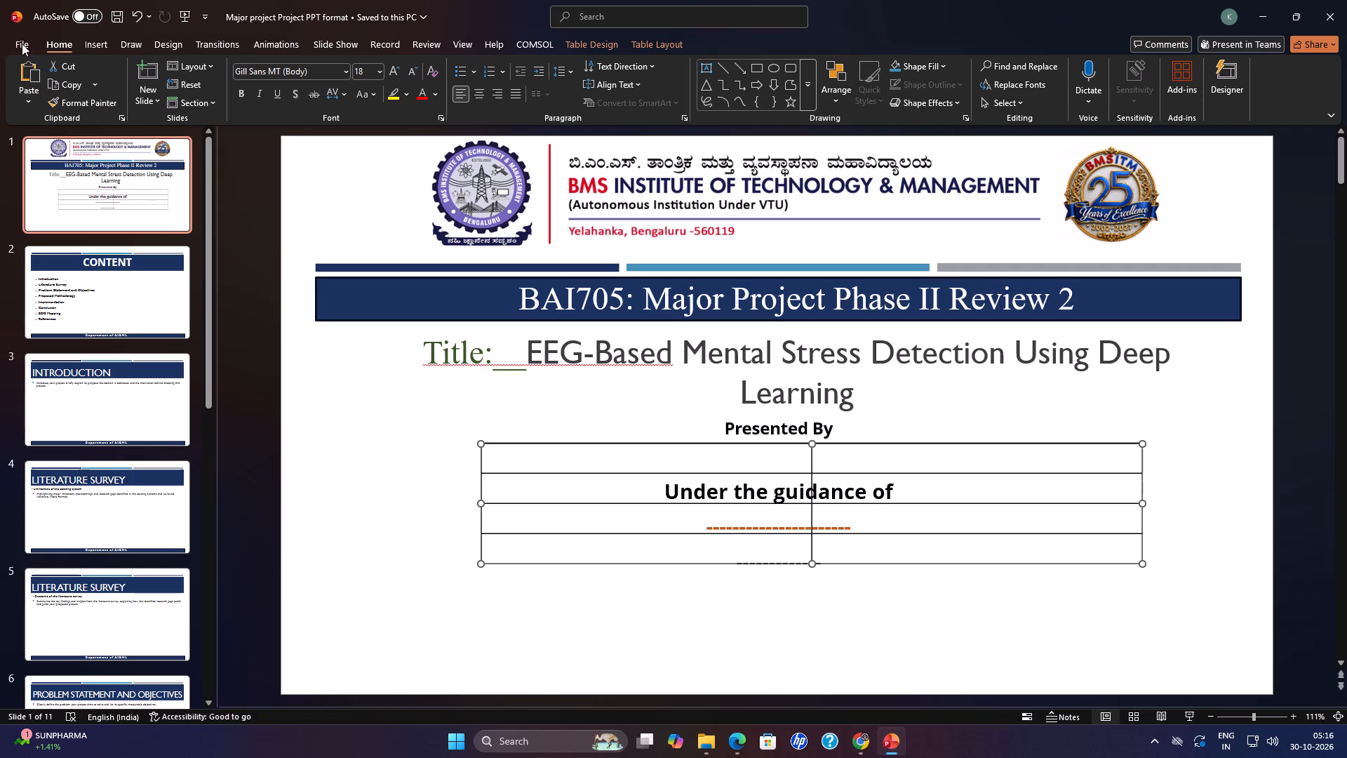
# Insert a new slide after the title slide and go back to the title slide.
pyautogui.click(22, 44)
pyautogui.click(93, 40)
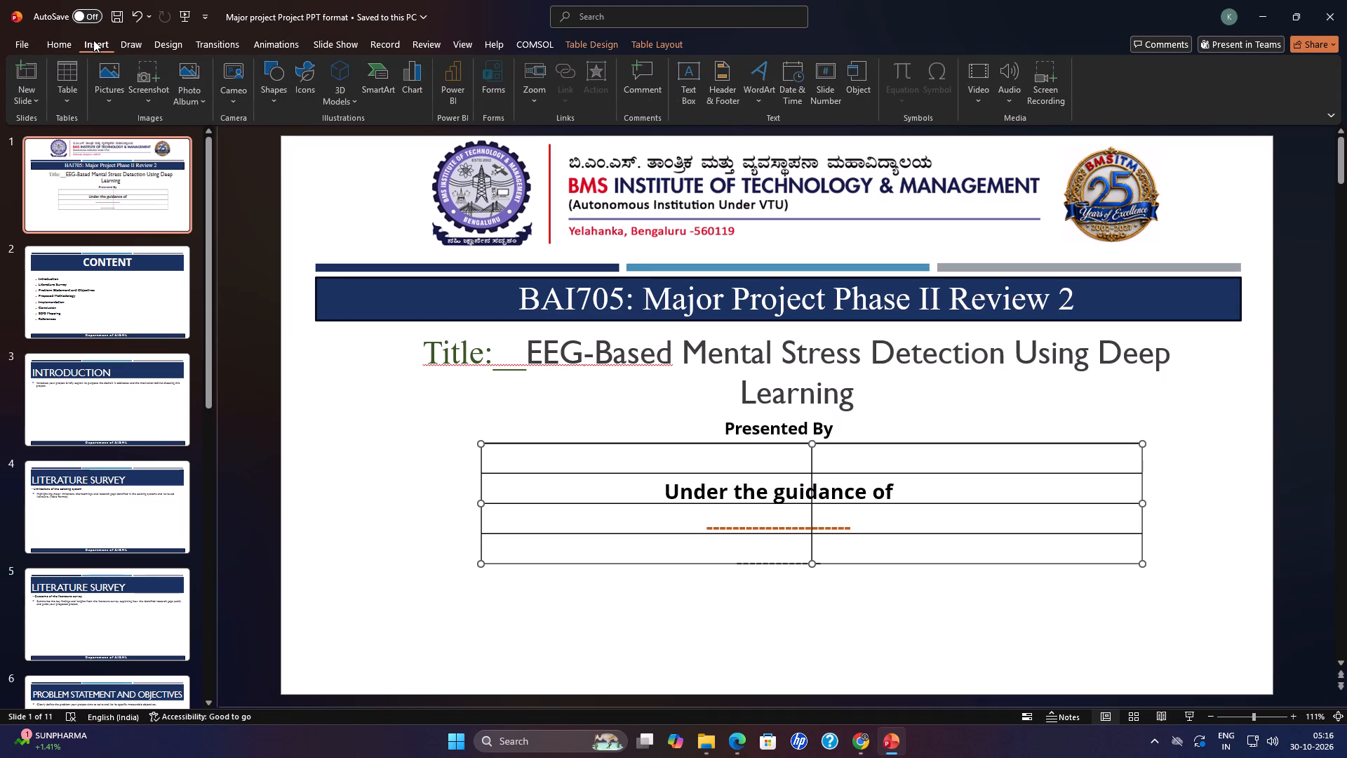
pyautogui.click(29, 74)
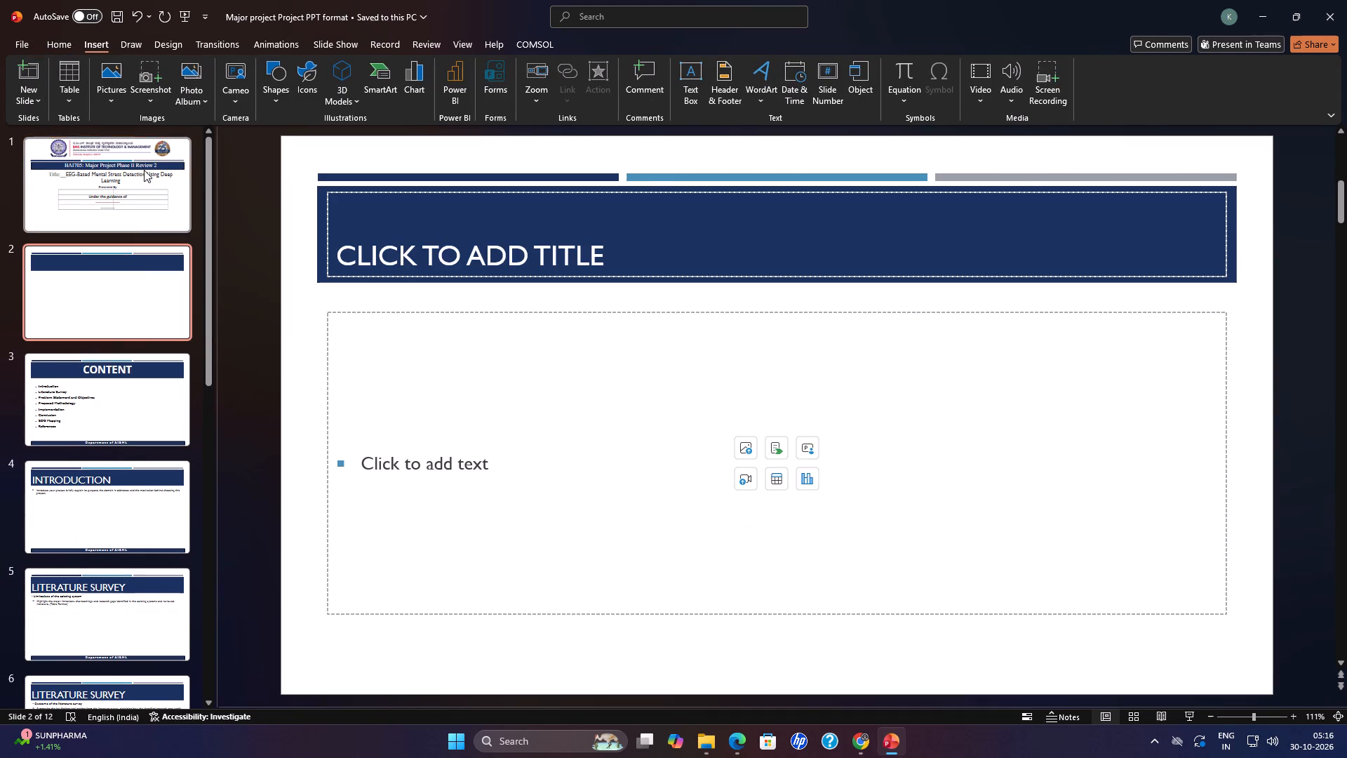
pyautogui.click(144, 170)
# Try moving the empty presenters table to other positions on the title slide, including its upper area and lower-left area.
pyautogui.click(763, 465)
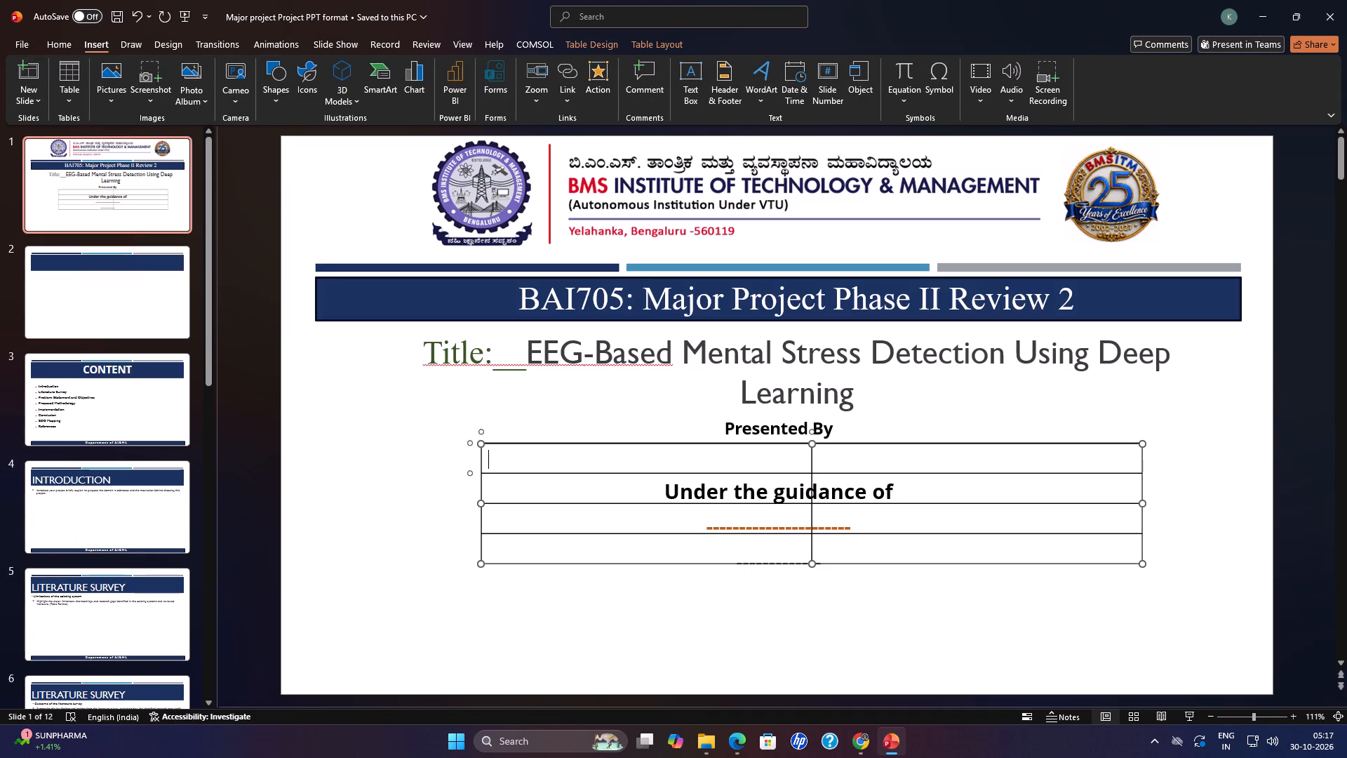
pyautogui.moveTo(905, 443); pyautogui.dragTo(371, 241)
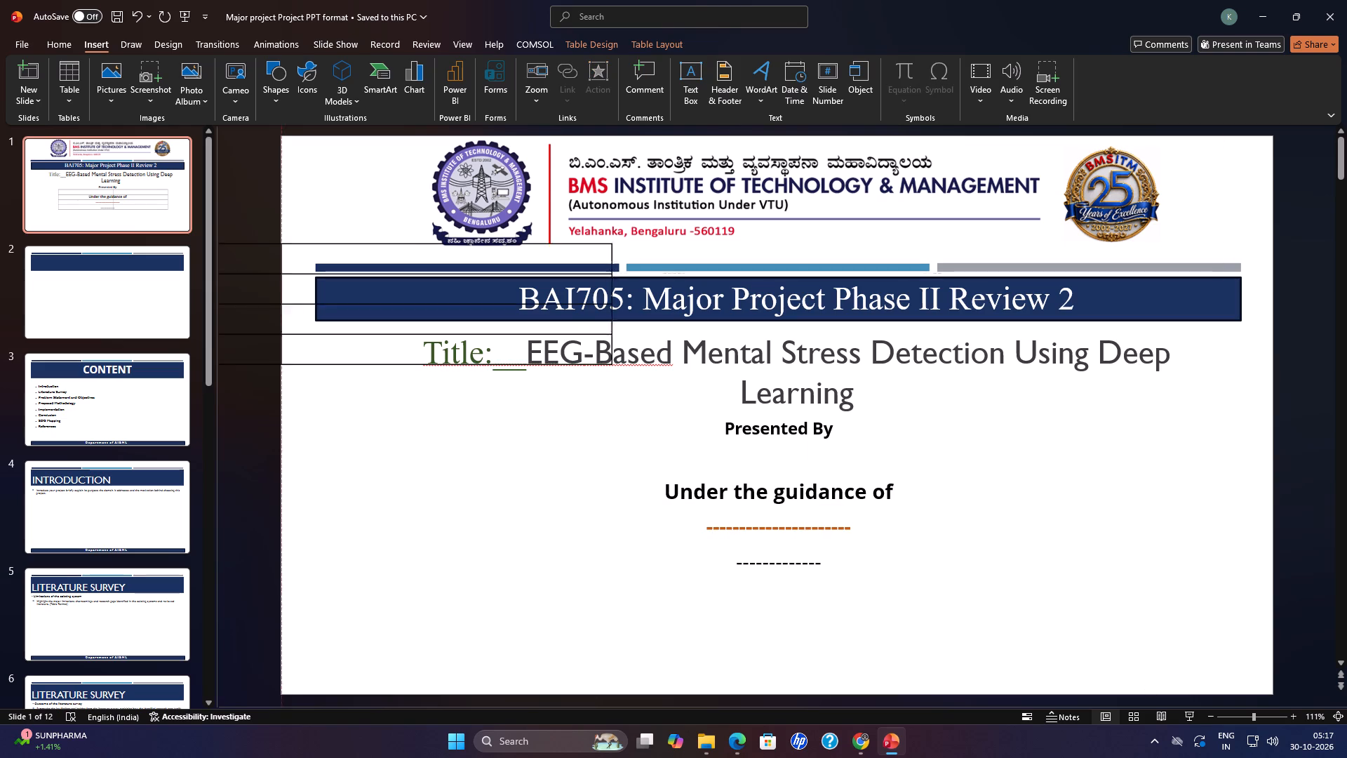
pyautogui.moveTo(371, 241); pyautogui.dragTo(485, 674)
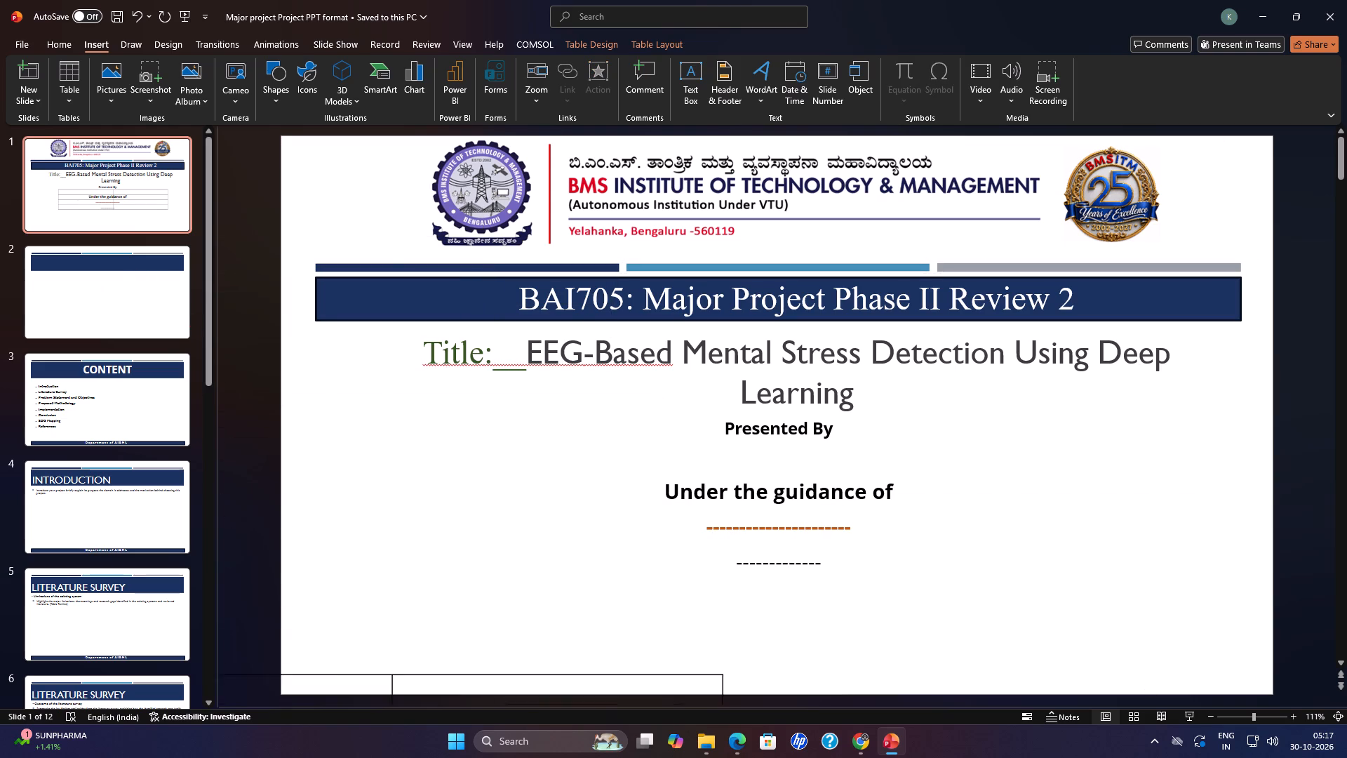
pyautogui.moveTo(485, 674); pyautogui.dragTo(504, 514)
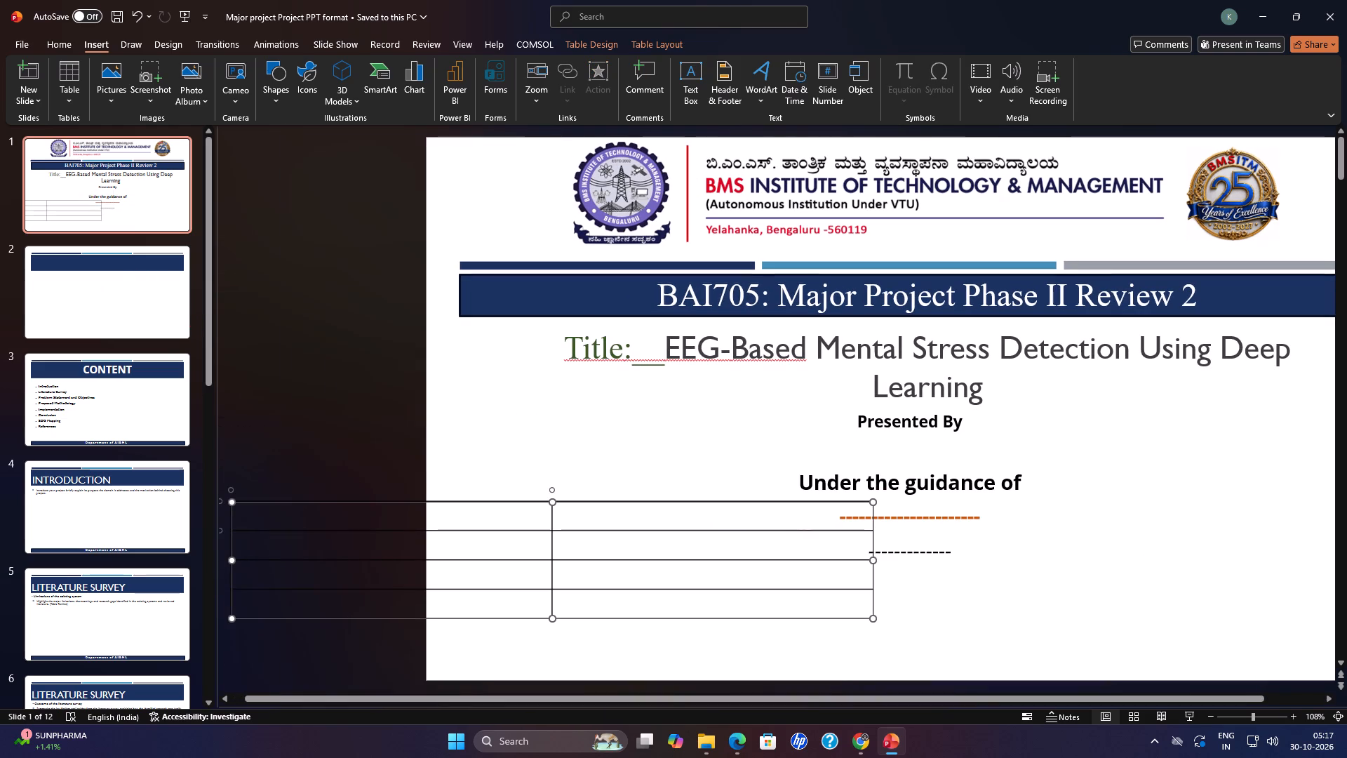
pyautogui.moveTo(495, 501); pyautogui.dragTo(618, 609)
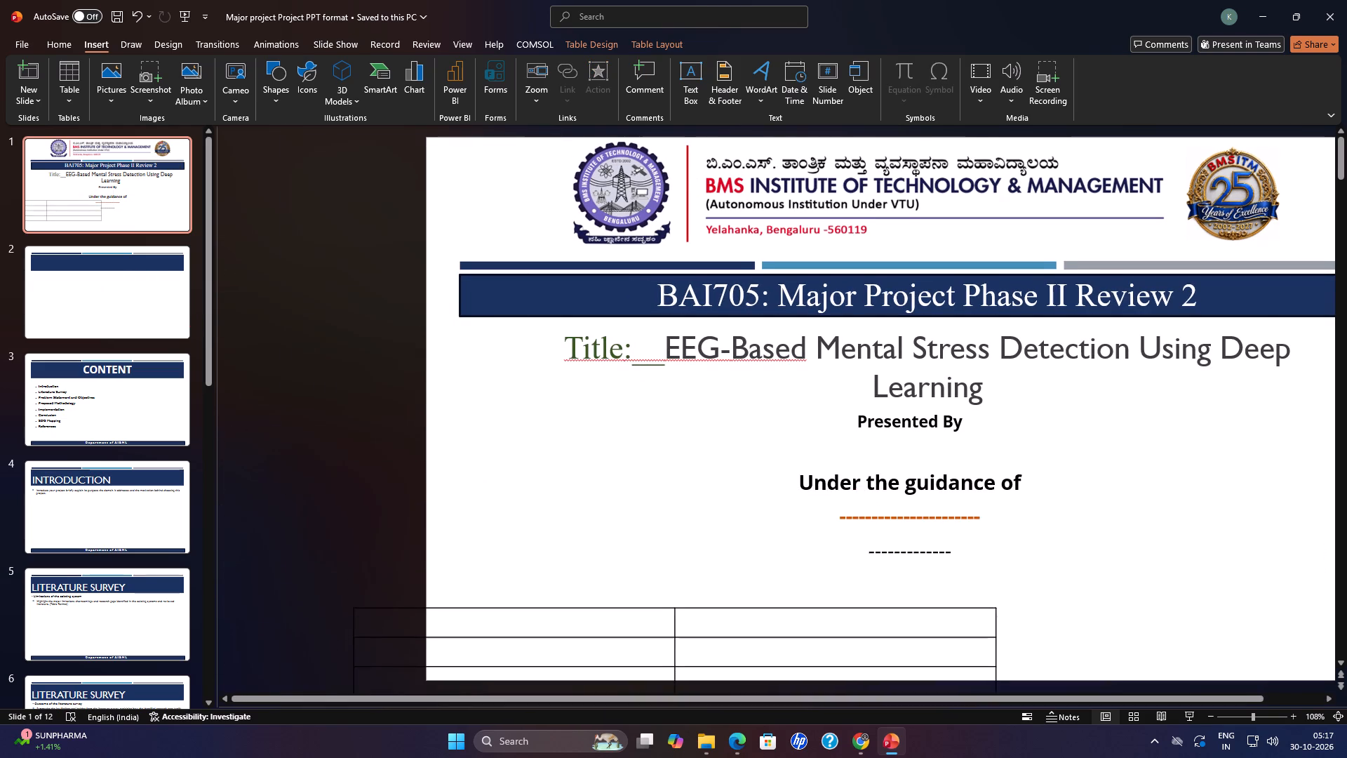
# Add four blank lines between "Presented By" and "Under the guidance of" in the title slide's text box.
pyautogui.moveTo(618, 609); pyautogui.dragTo(615, 611)
pyautogui.click(766, 375)
pyautogui.click(815, 425)
pyautogui.click(813, 415)
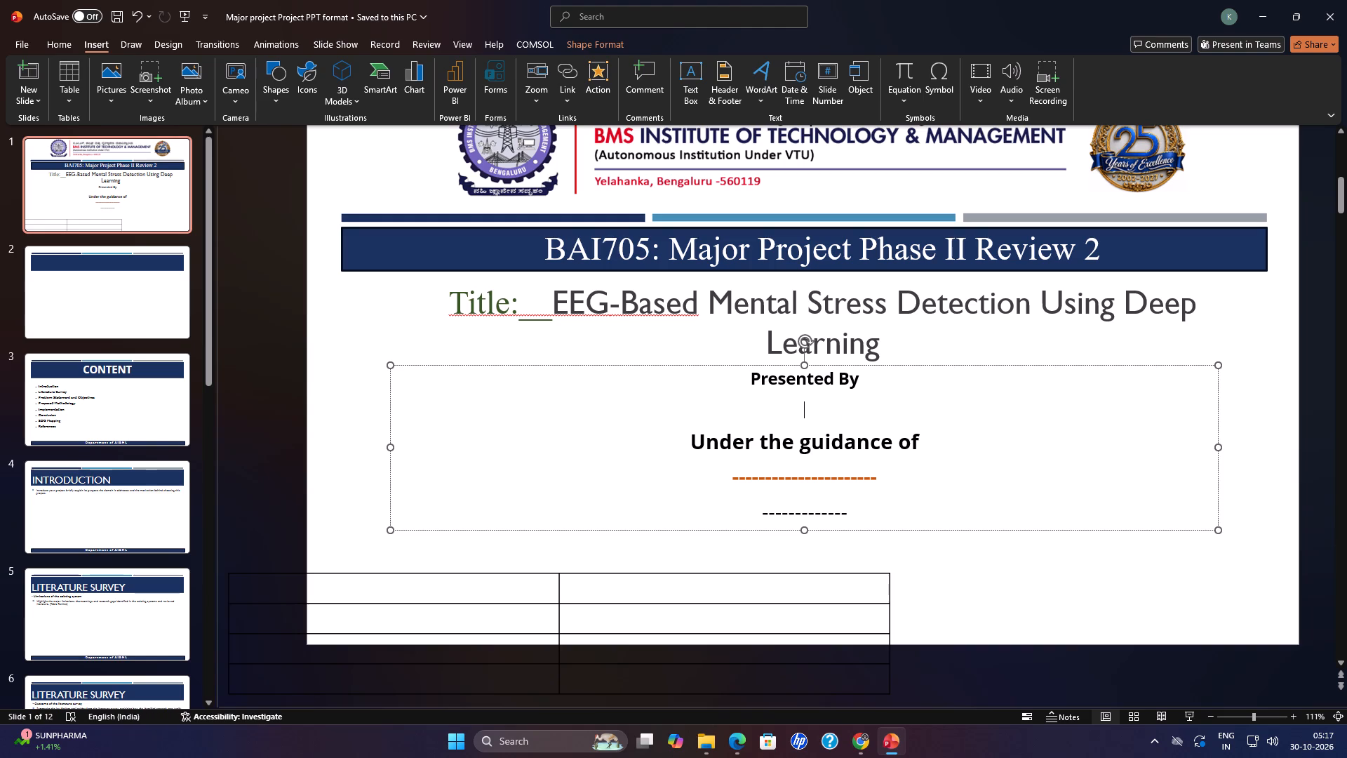
pyautogui.press('Return')
pyautogui.press('Return')
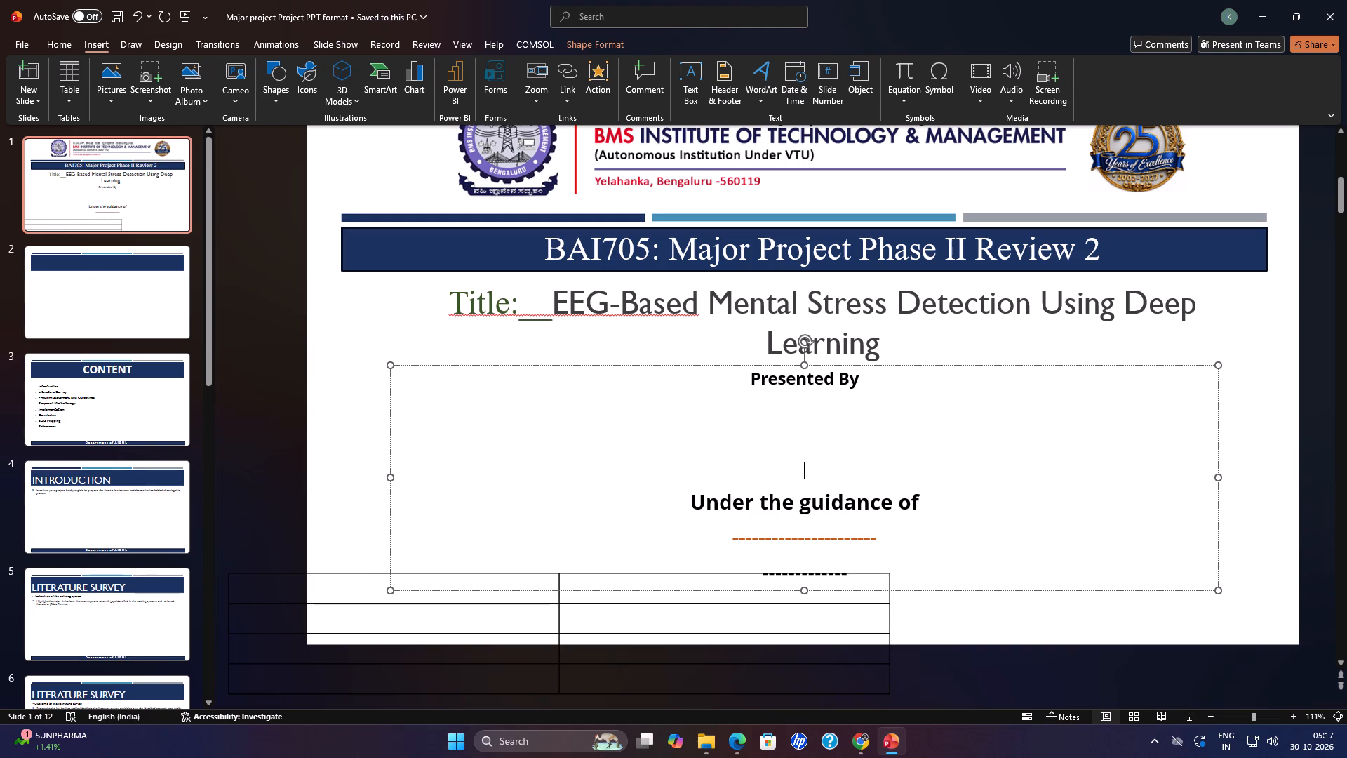
pyautogui.press('Return')
pyautogui.press('Return')
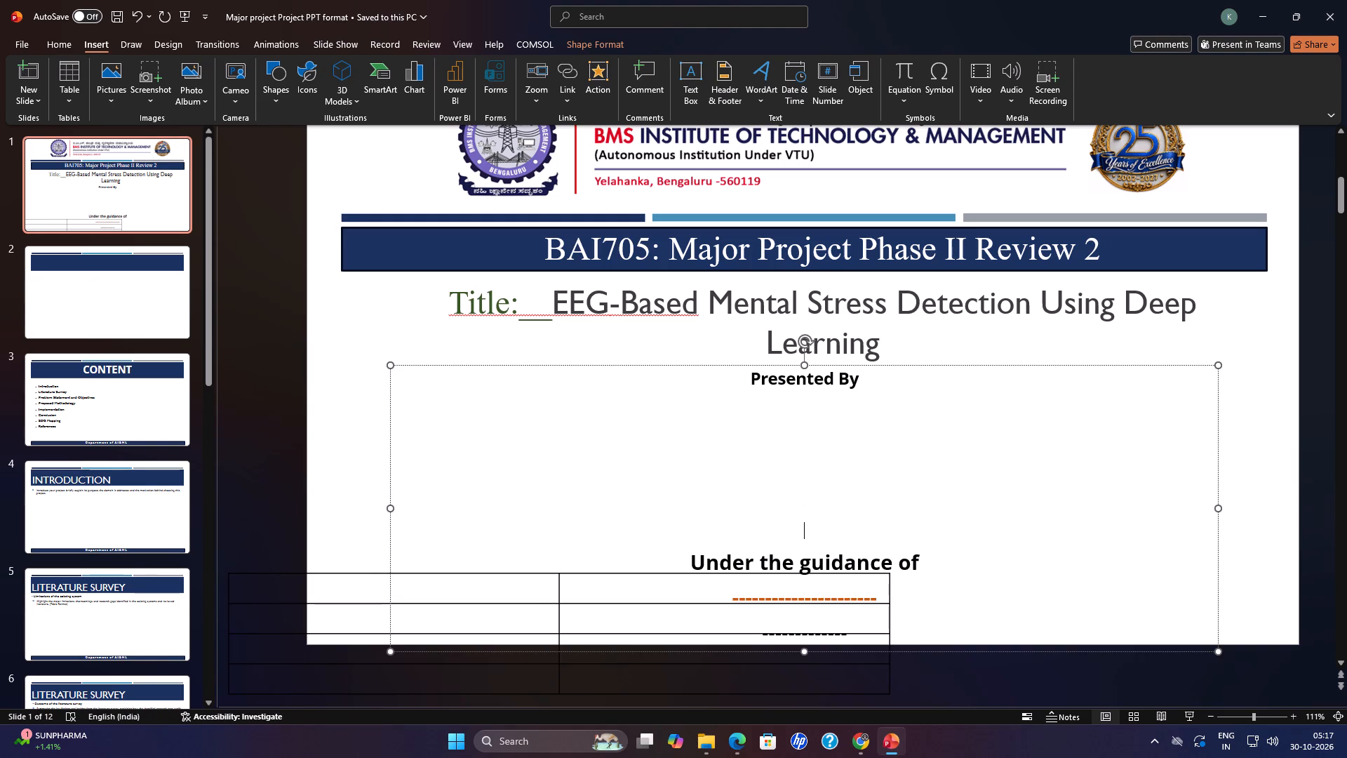
# Move the empty table into the gap between "Presented By" and "Under the guidance of", centred under the title.
pyautogui.click(629, 579)
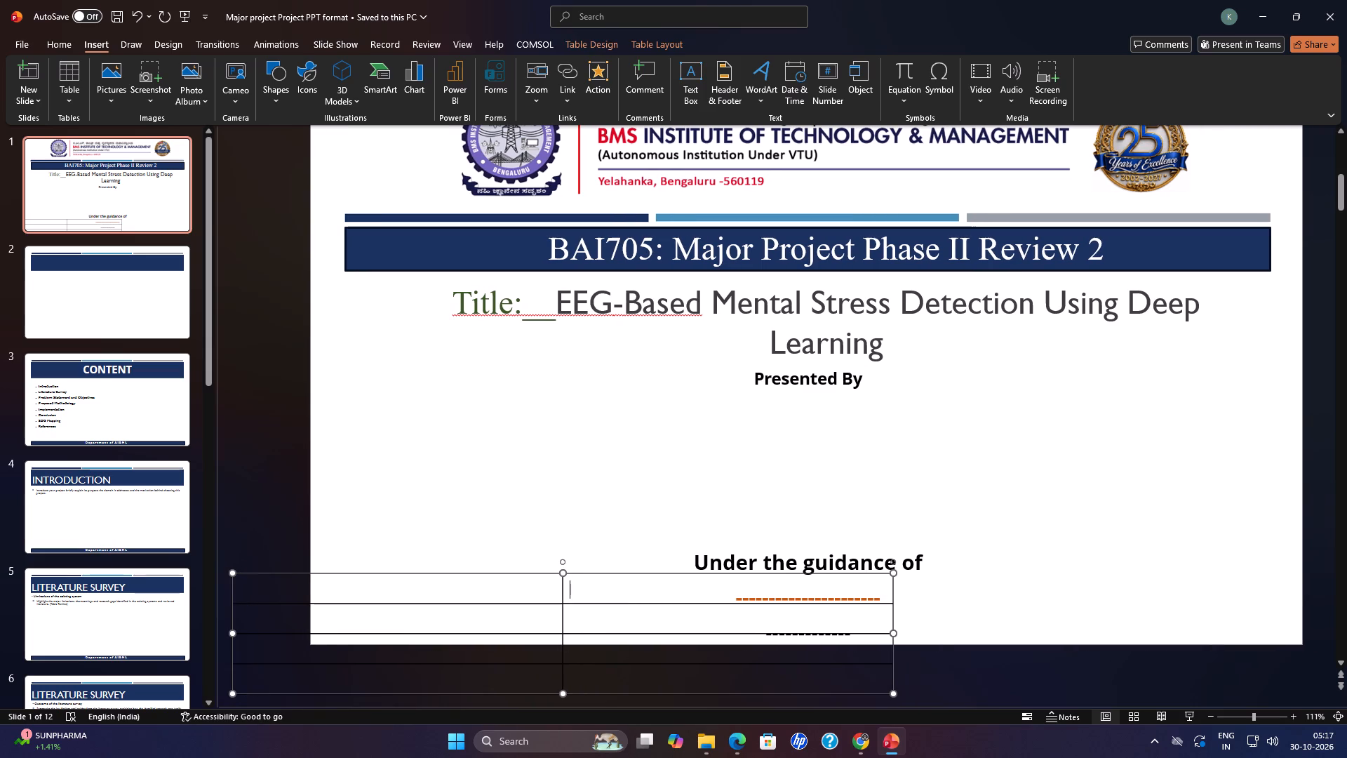
pyautogui.moveTo(547, 571); pyautogui.dragTo(807, 414)
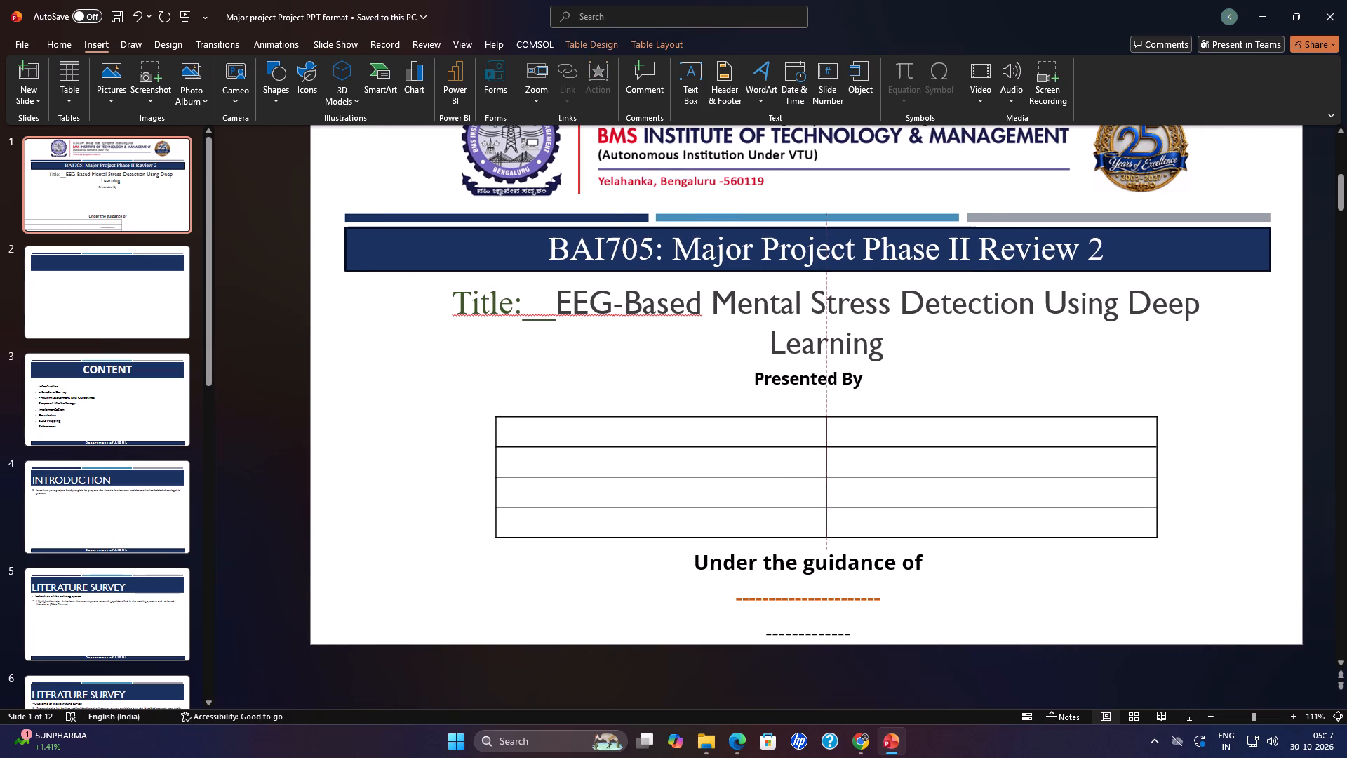
pyautogui.moveTo(807, 414); pyautogui.dragTo(807, 411)
# Paste the copied list of team member names and USNs into the table's first cell.
pyautogui.click(768, 465)
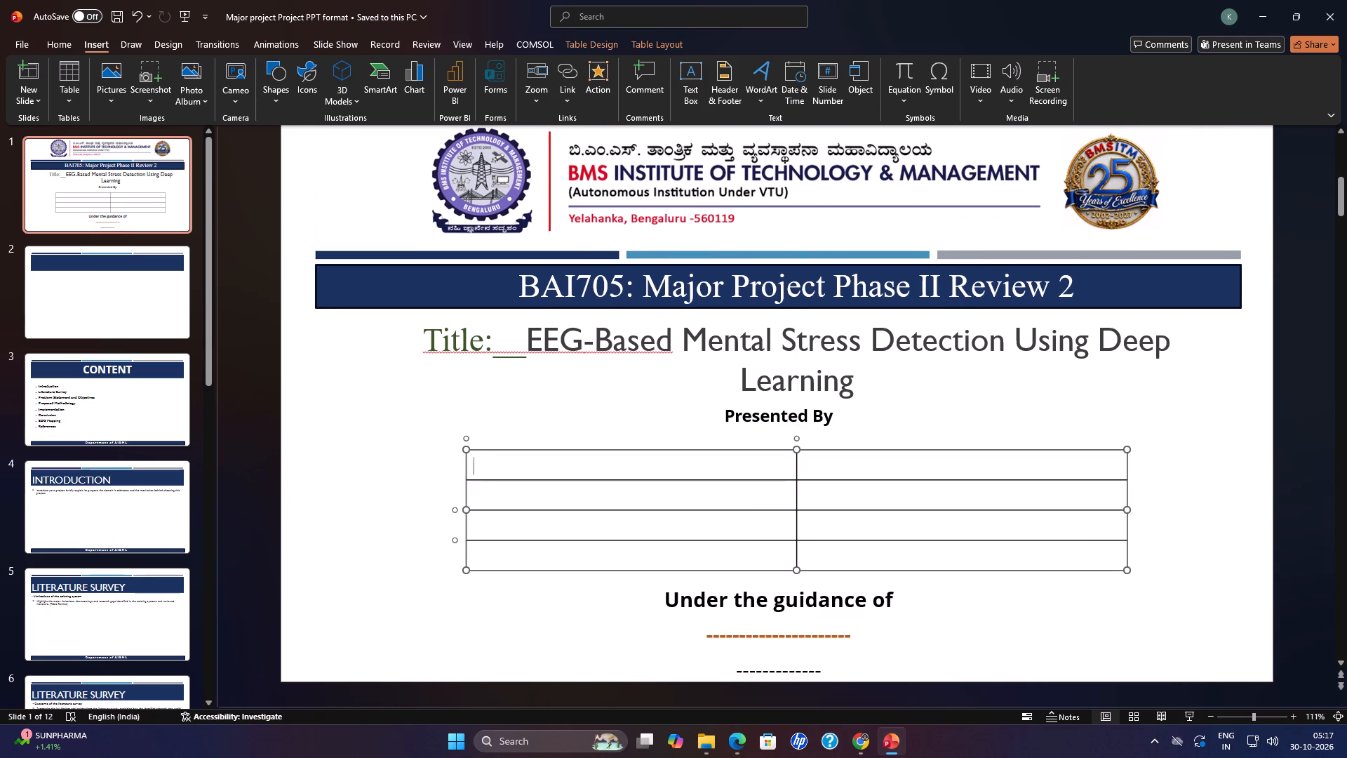
pyautogui.hotkey('ctrl', 'v')
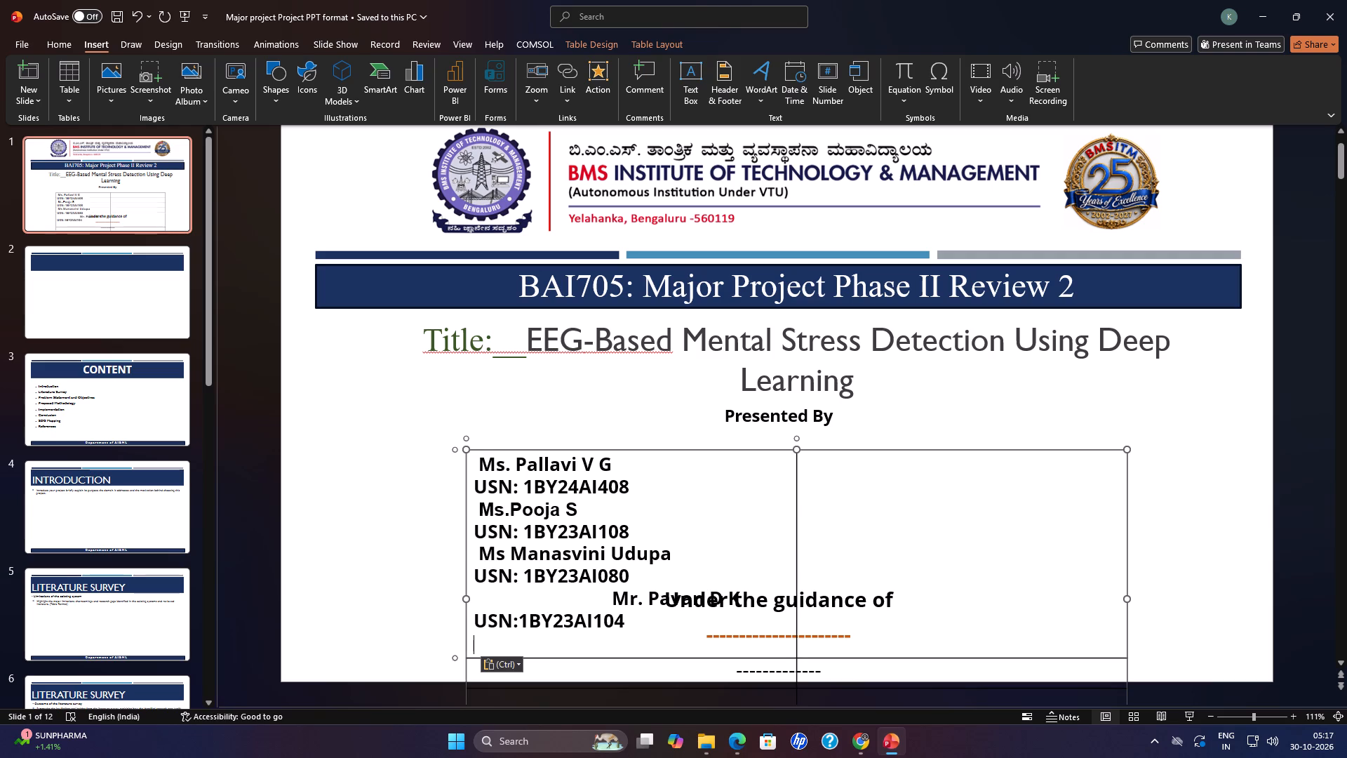
# Cut the other three members' names and USNs from the first cell, leaving only the first member's details.
pyautogui.click(644, 576)
pyautogui.moveTo(644, 488); pyautogui.dragTo(455, 488)
pyautogui.click(648, 551)
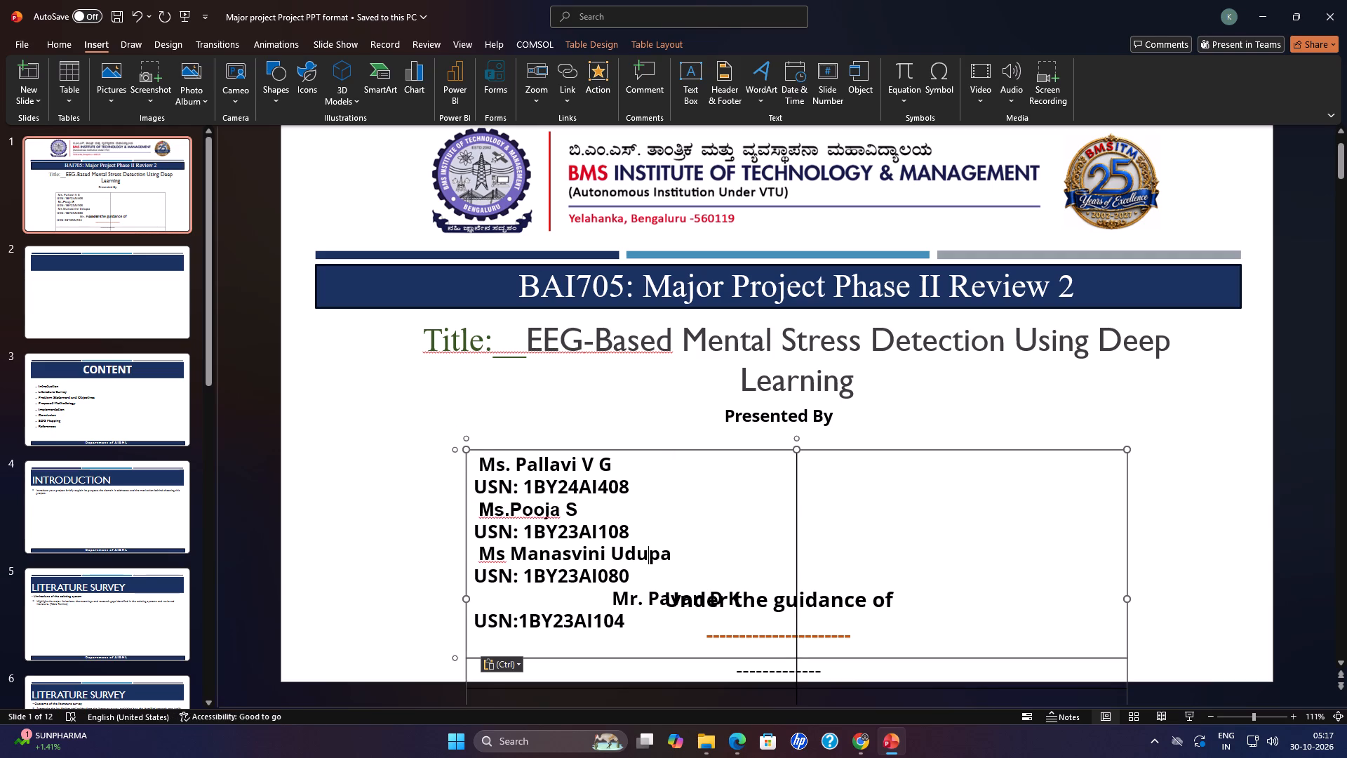
pyautogui.moveTo(634, 625); pyautogui.dragTo(469, 500)
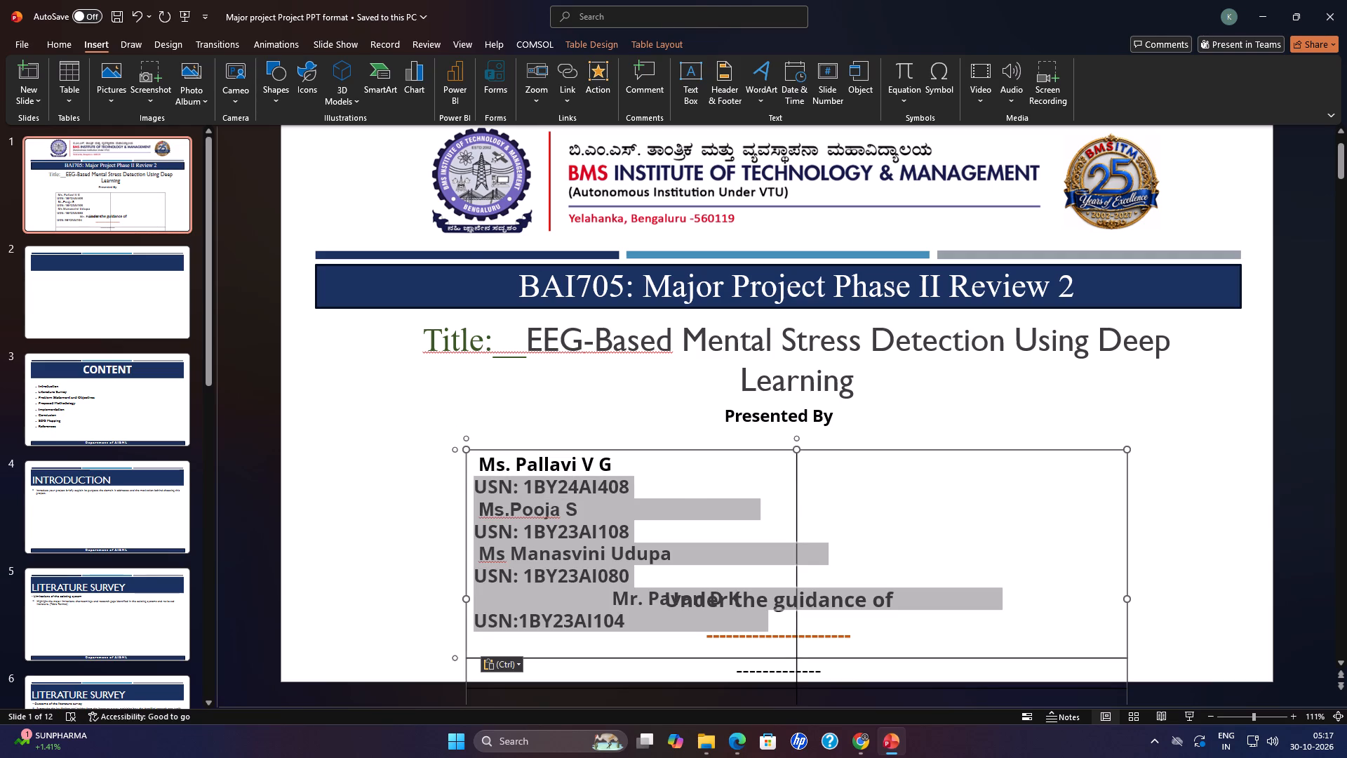
pyautogui.moveTo(469, 500); pyautogui.dragTo(468, 506)
pyautogui.rightClick(469, 507)
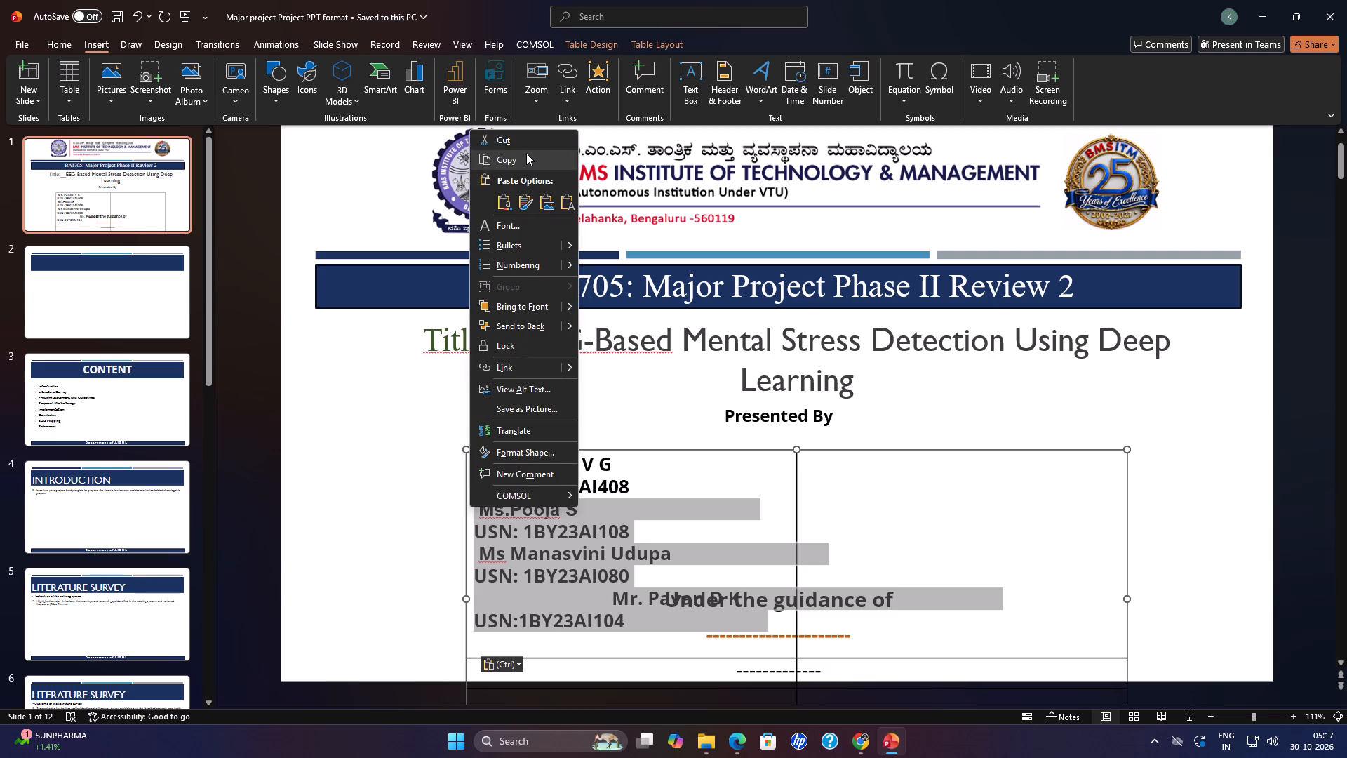
pyautogui.click(530, 144)
# Move the first member's USN into the second column of the first row and remove the blank line beneath it.
pyautogui.moveTo(653, 486); pyautogui.dragTo(482, 483)
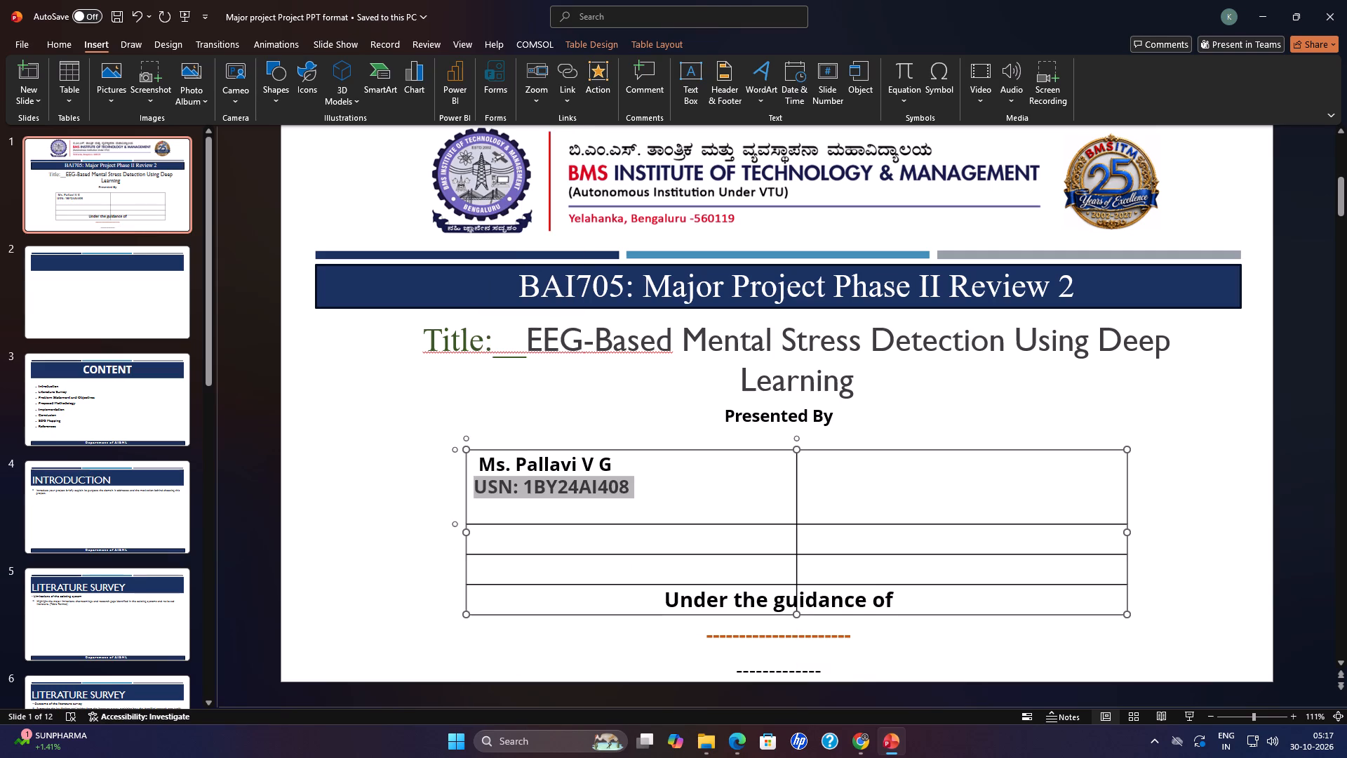
pyautogui.moveTo(482, 483); pyautogui.dragTo(474, 486)
pyautogui.rightClick(488, 494)
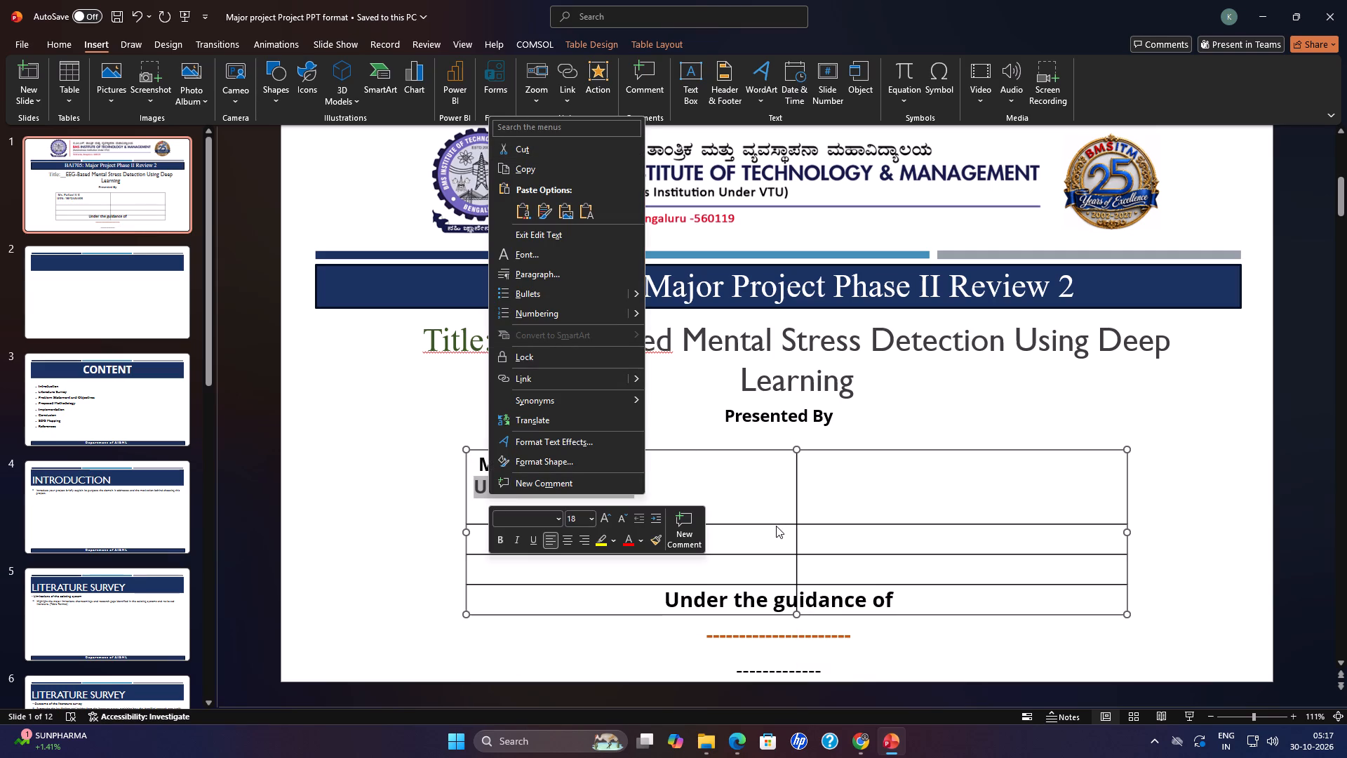
pyautogui.click(753, 486)
pyautogui.moveTo(604, 491); pyautogui.dragTo(921, 484)
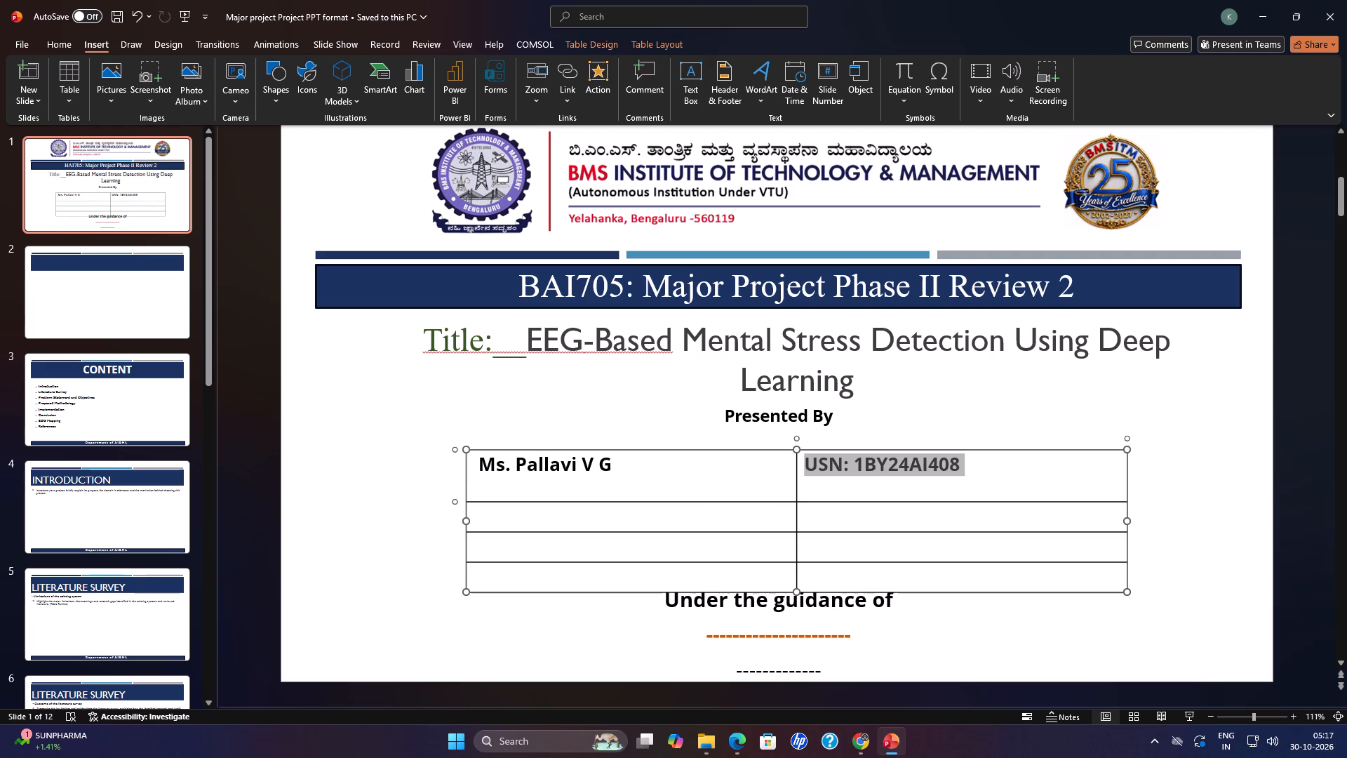
pyautogui.moveTo(759, 503); pyautogui.dragTo(766, 480)
pyautogui.click(850, 510)
pyautogui.click(863, 491)
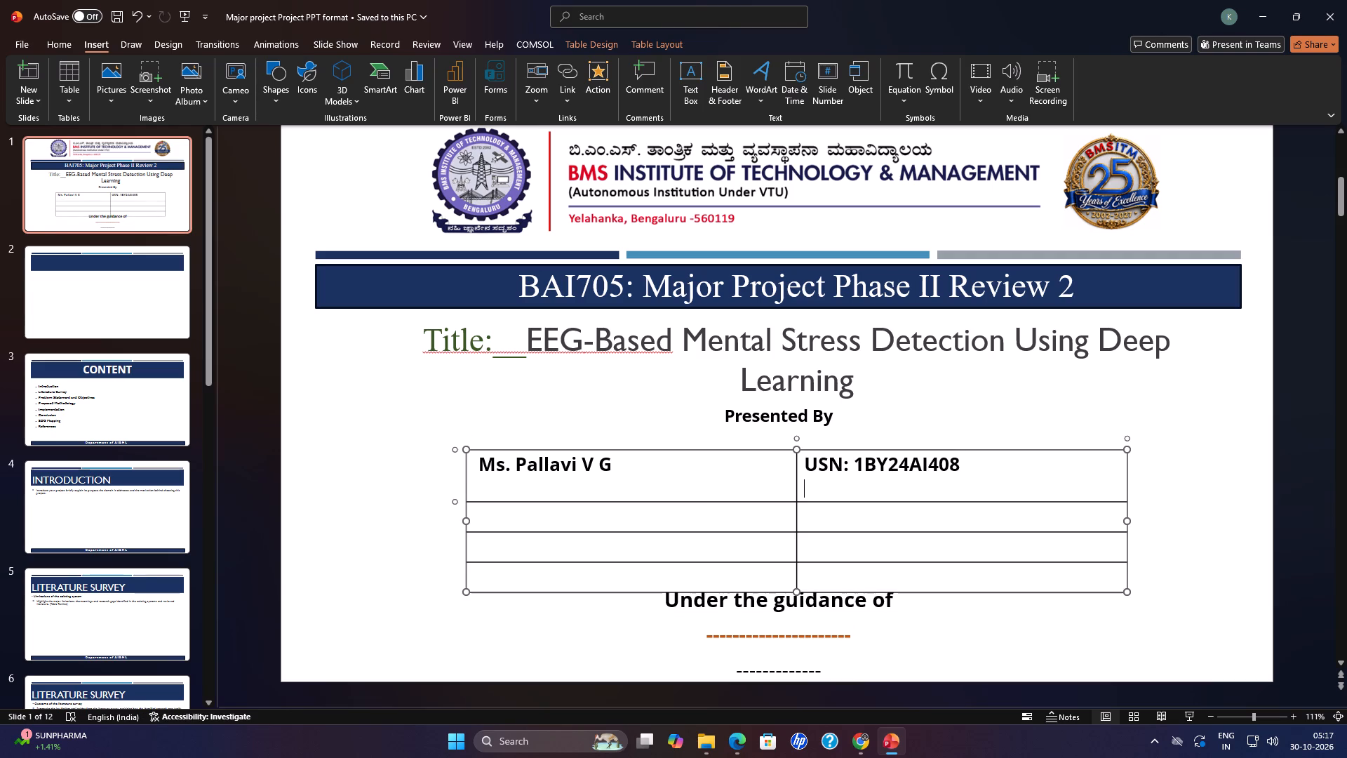
pyautogui.press('BackSpace')
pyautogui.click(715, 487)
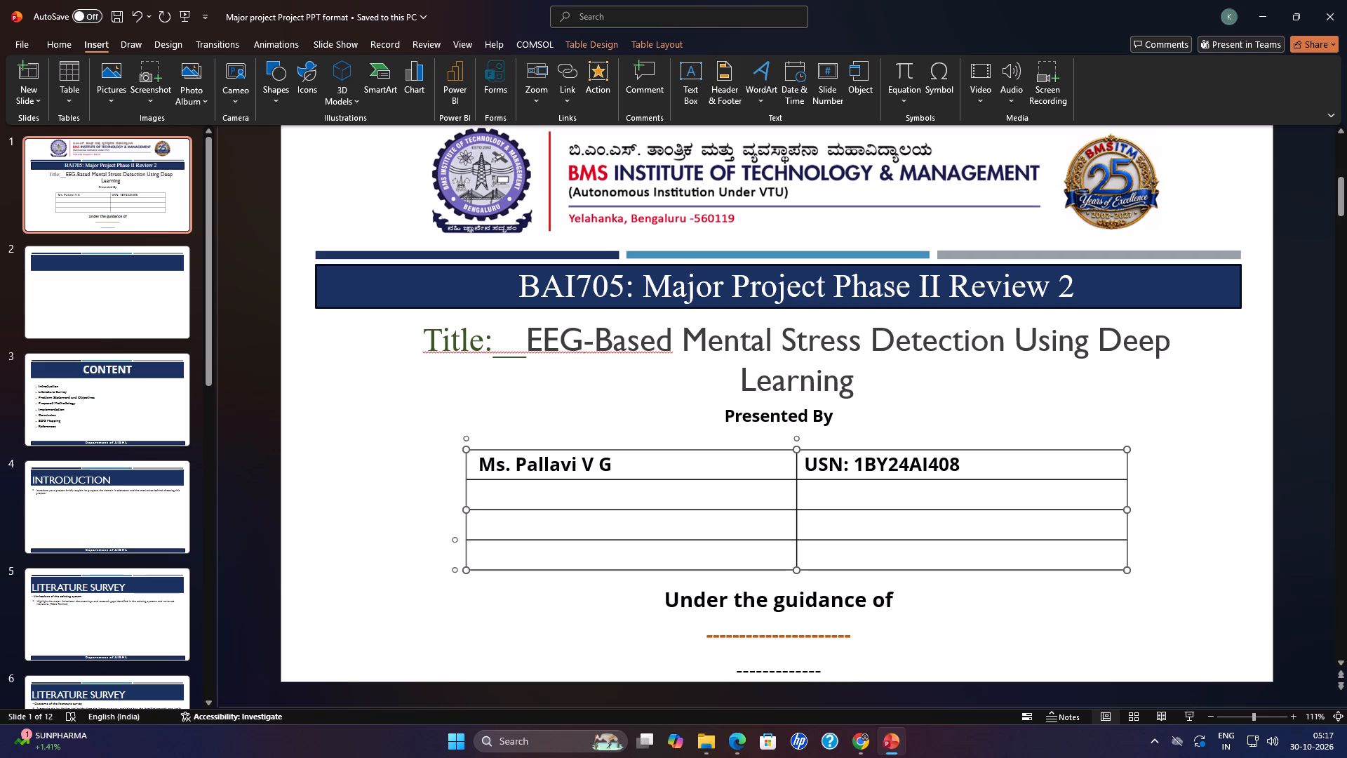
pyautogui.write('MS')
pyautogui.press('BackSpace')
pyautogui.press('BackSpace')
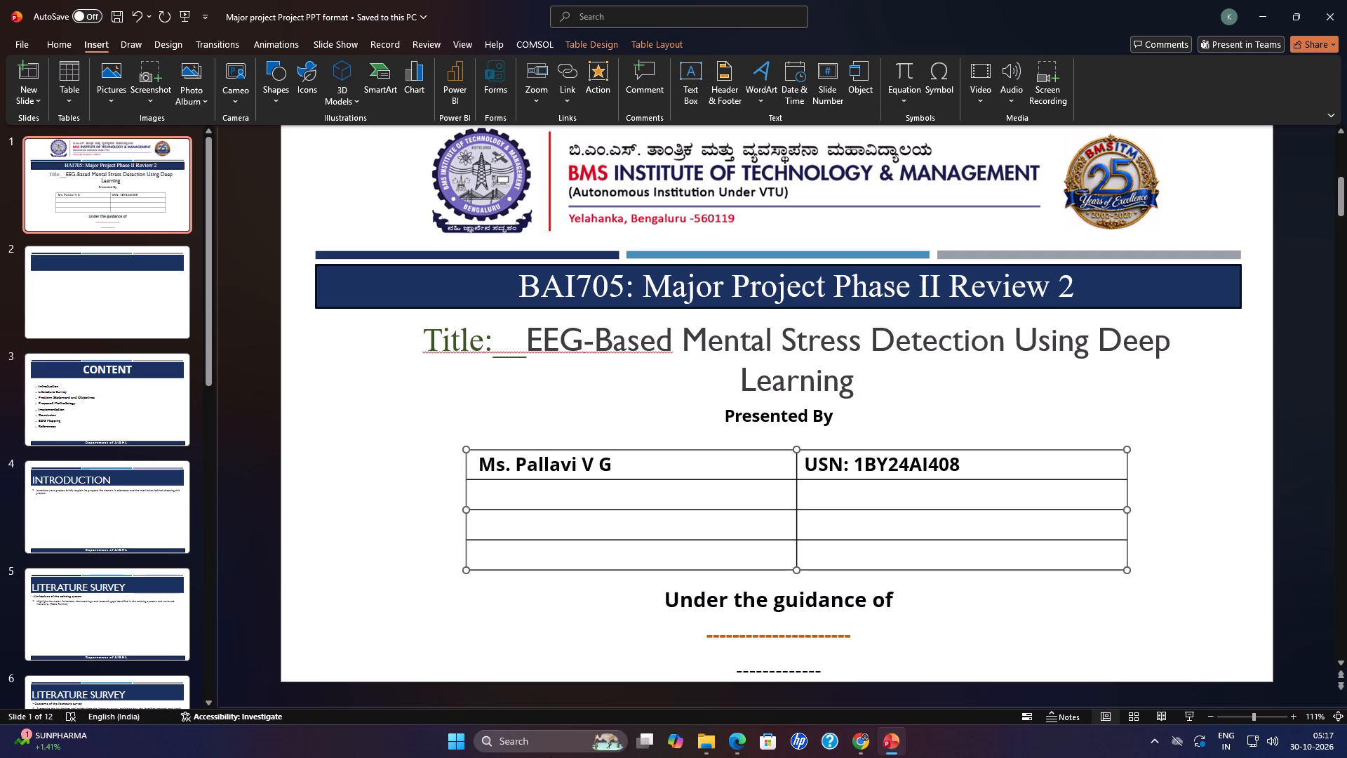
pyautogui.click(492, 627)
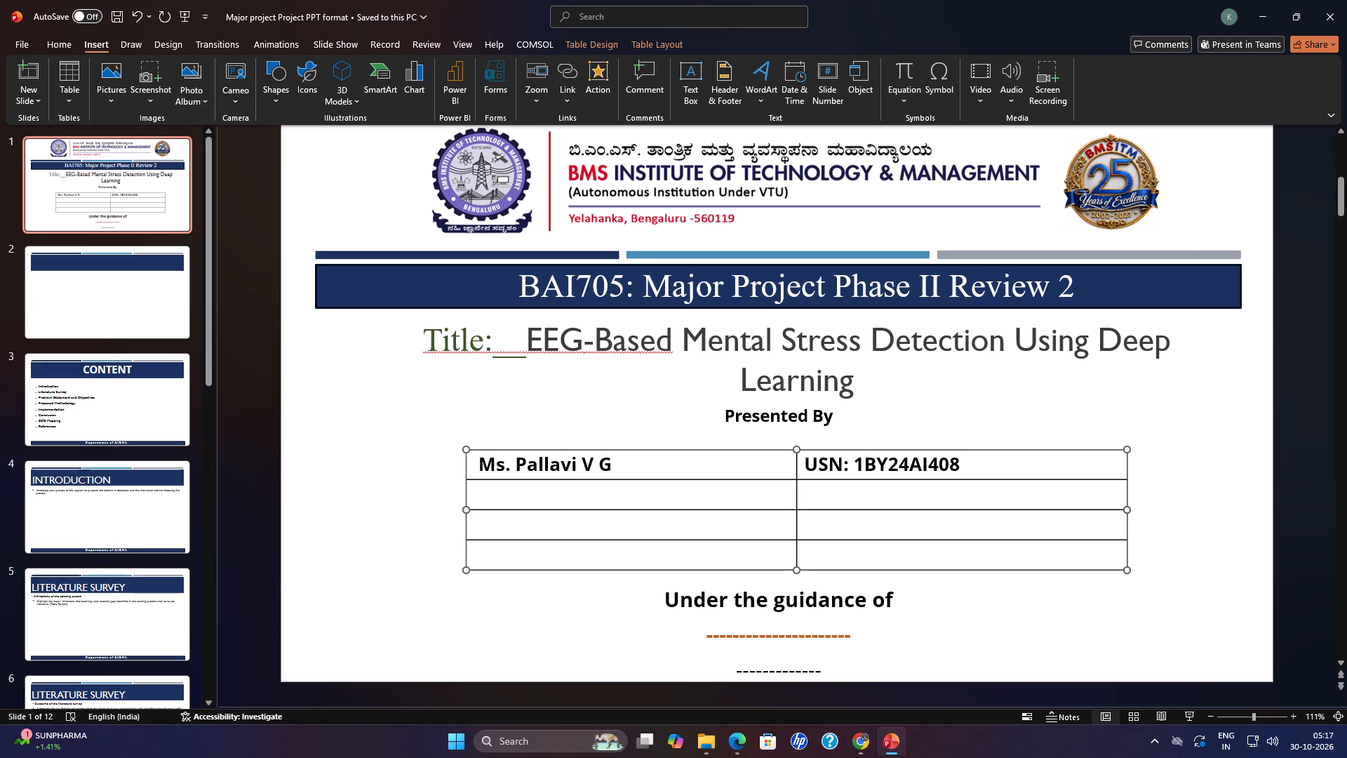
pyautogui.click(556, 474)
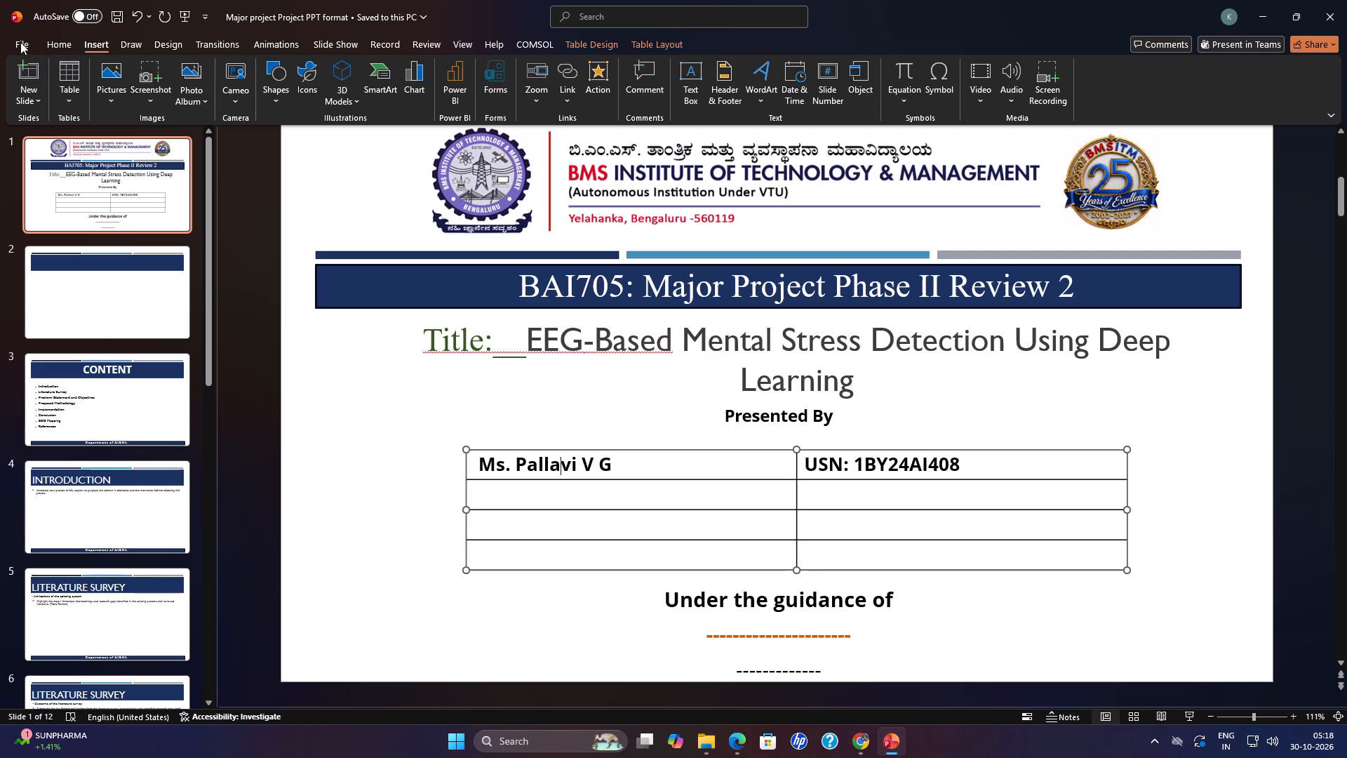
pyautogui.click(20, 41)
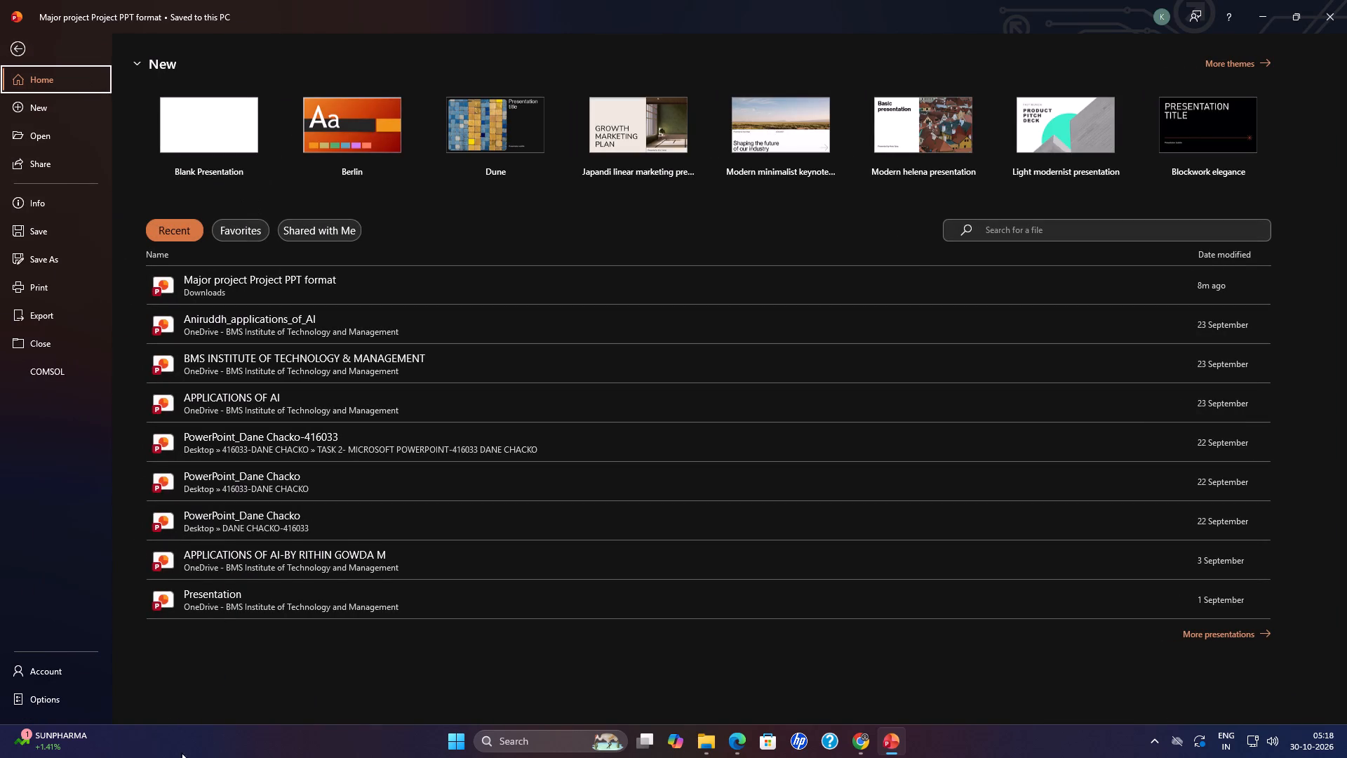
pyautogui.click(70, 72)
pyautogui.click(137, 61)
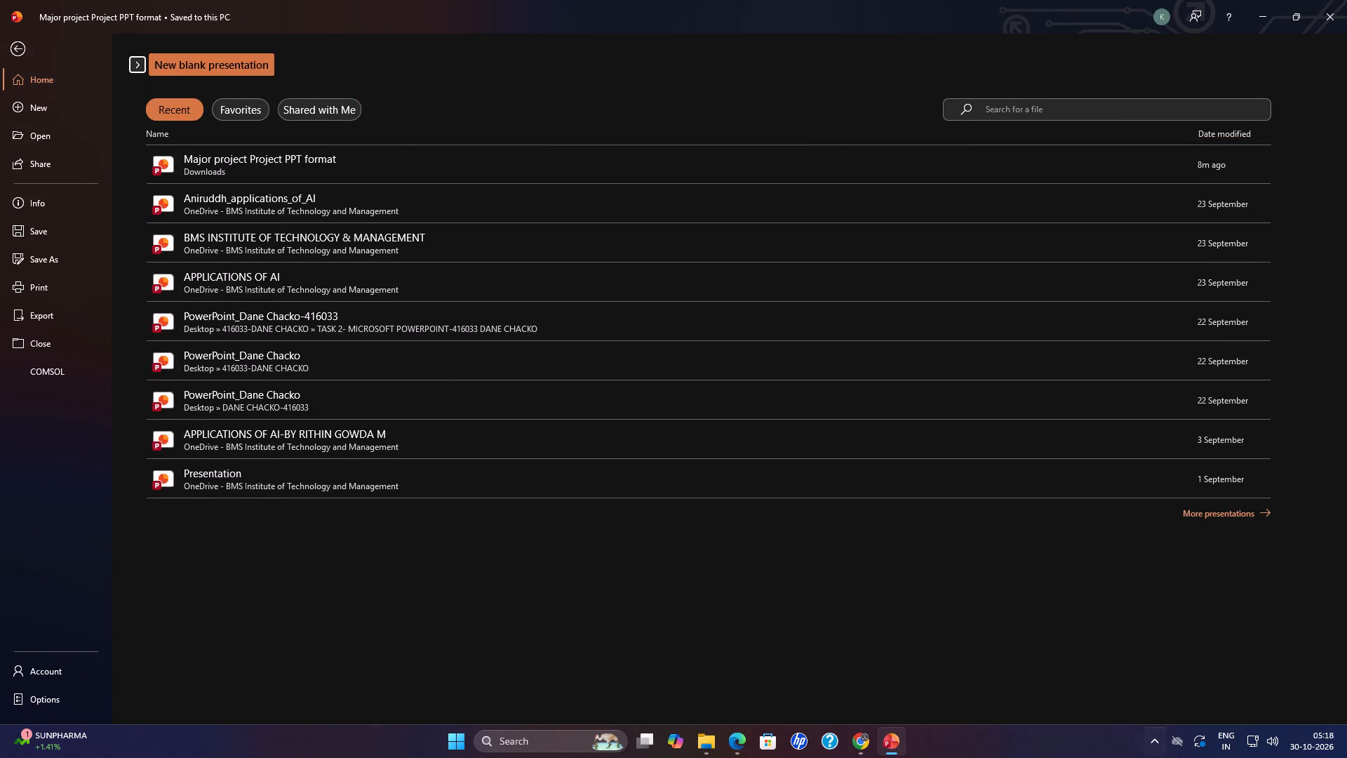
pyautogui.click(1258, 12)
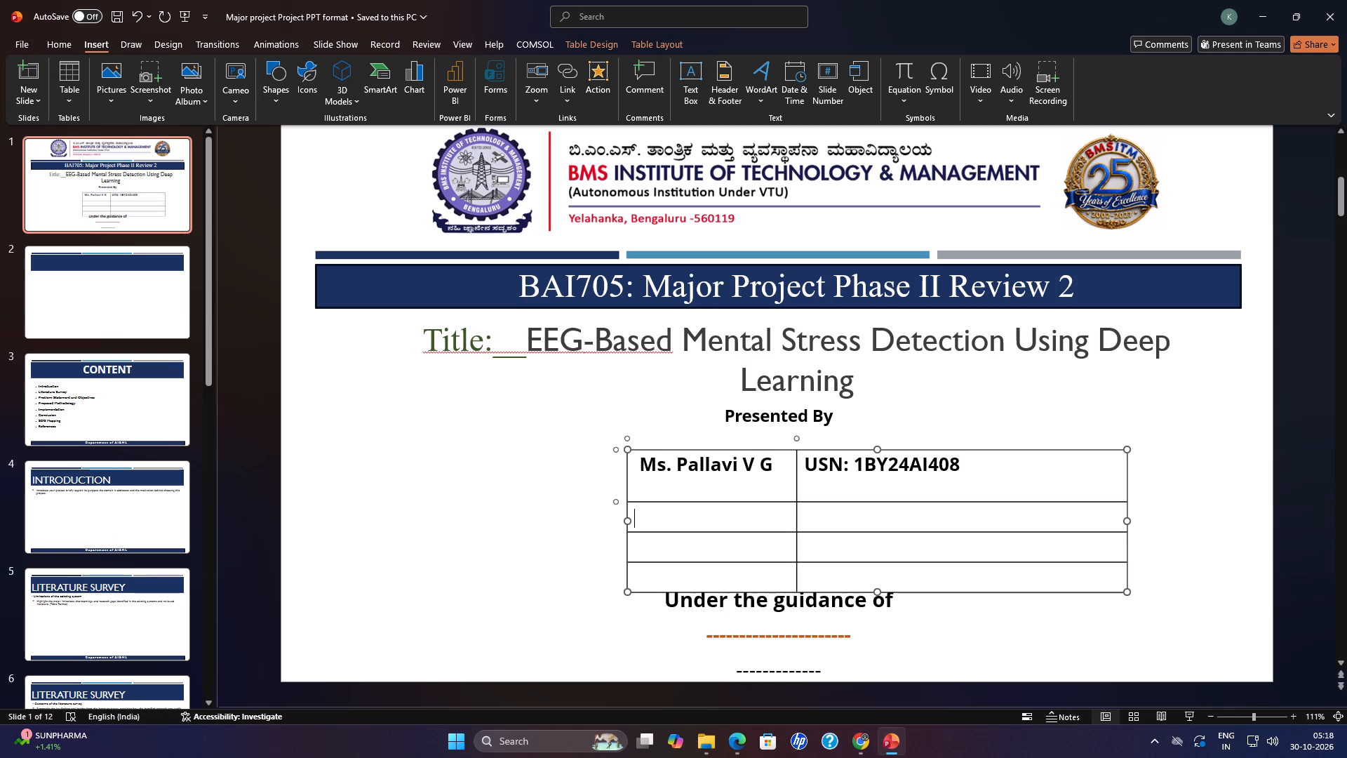
pyautogui.moveTo(629, 490); pyautogui.dragTo(539, 482)
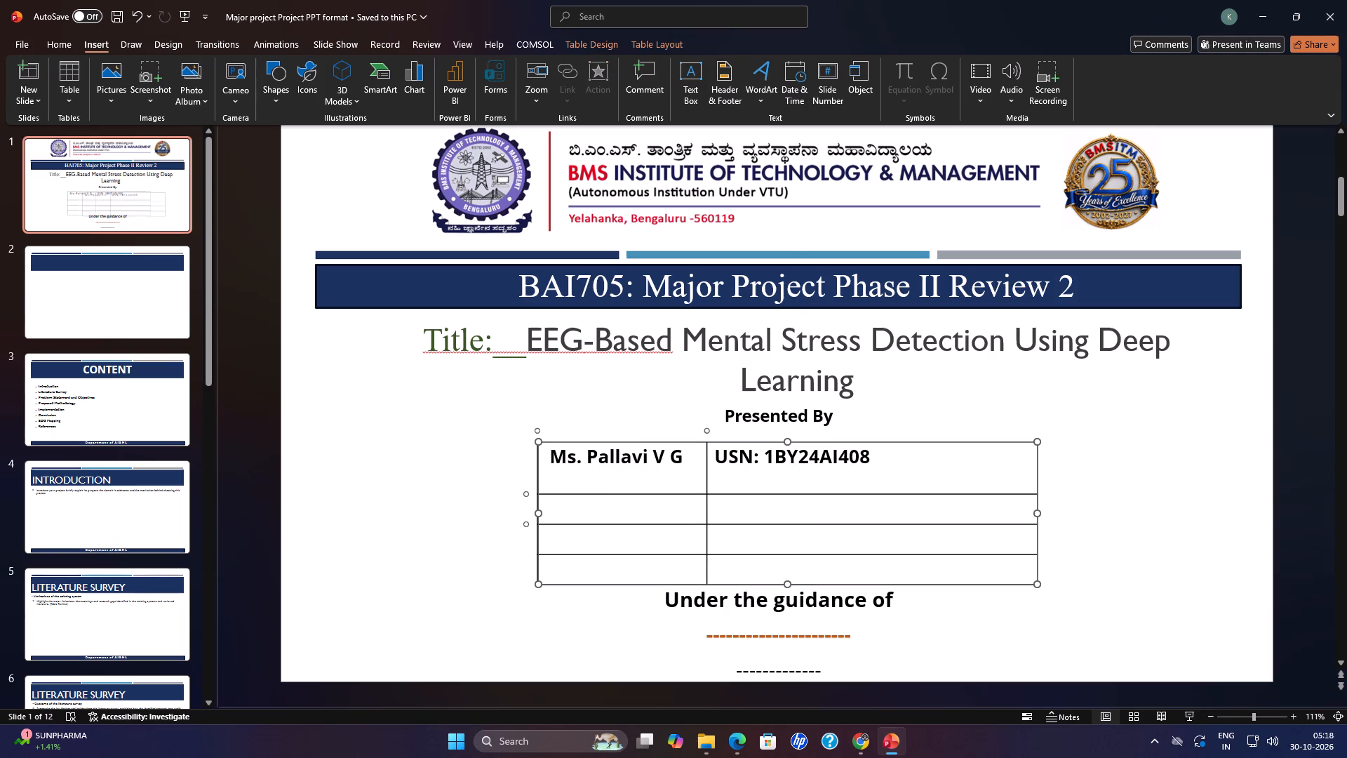
pyautogui.moveTo(537, 508); pyautogui.dragTo(520, 518)
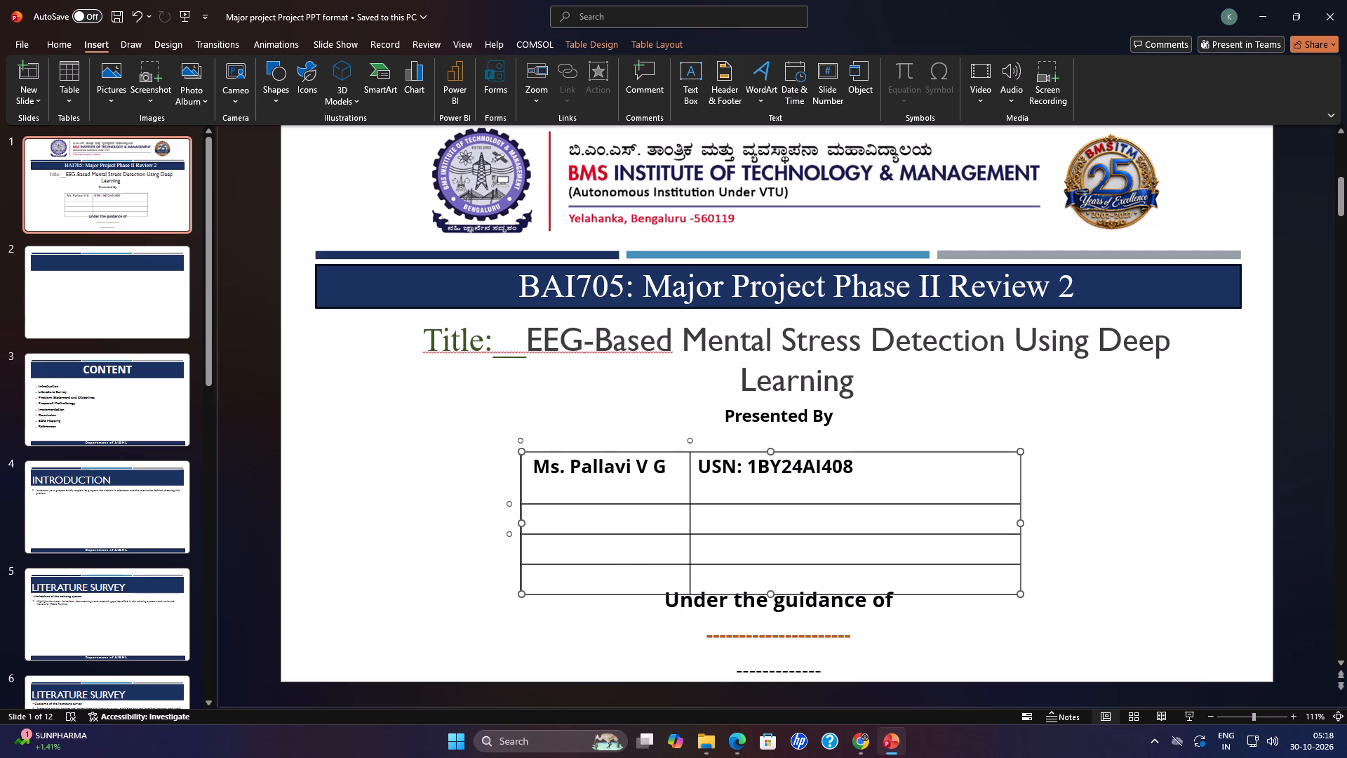
# Widen the table's name column by shifting the divider towards the USN column.
pyautogui.moveTo(687, 466); pyautogui.dragTo(742, 485)
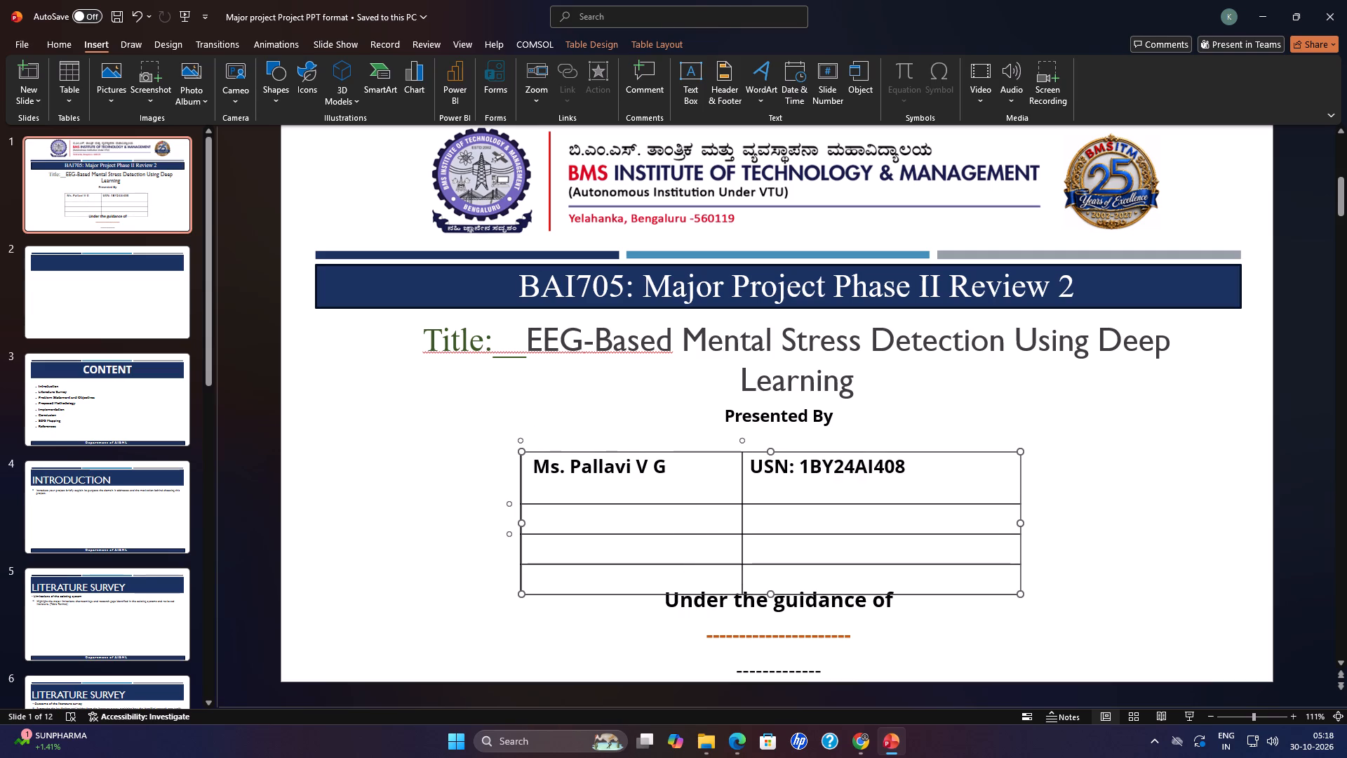
pyautogui.click(541, 514)
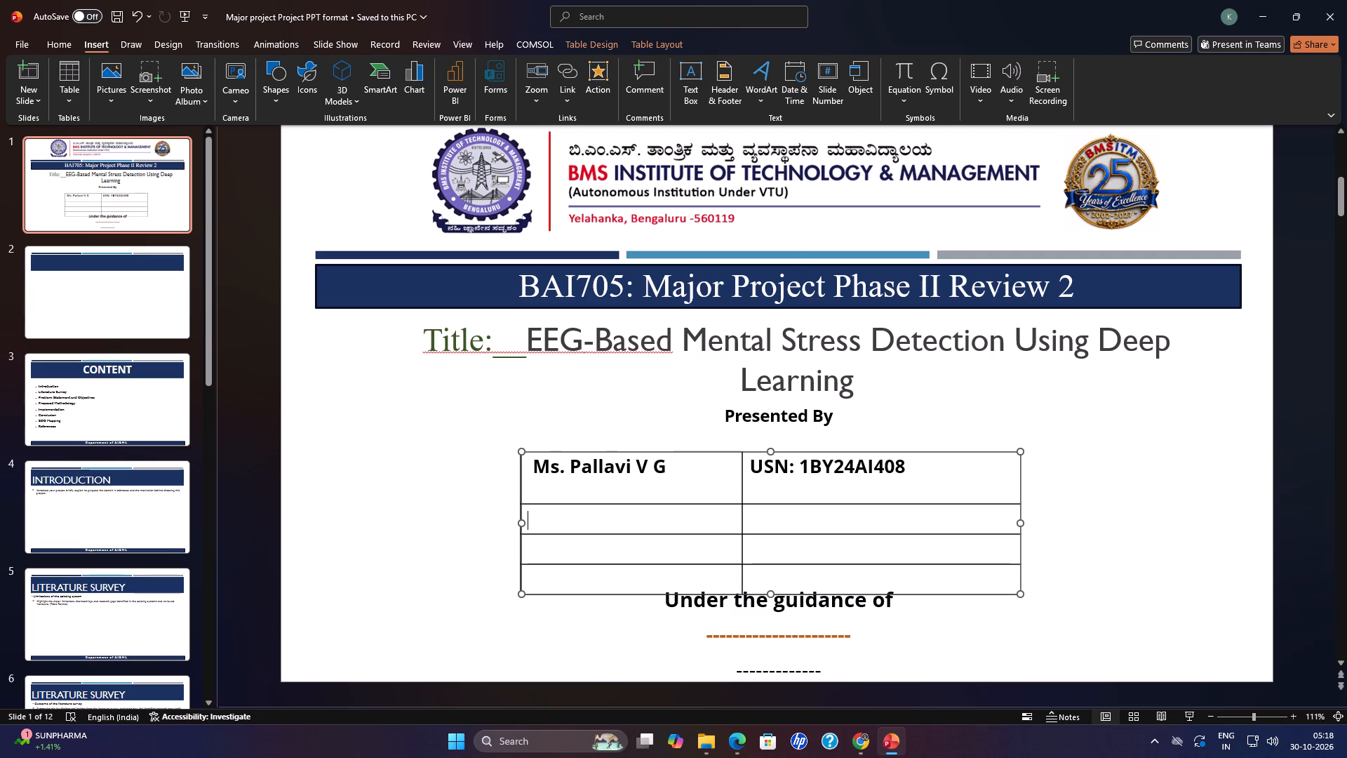
# Hide the Quick Access Toolbar.
pyautogui.click(494, 378)
pyautogui.click(443, 430)
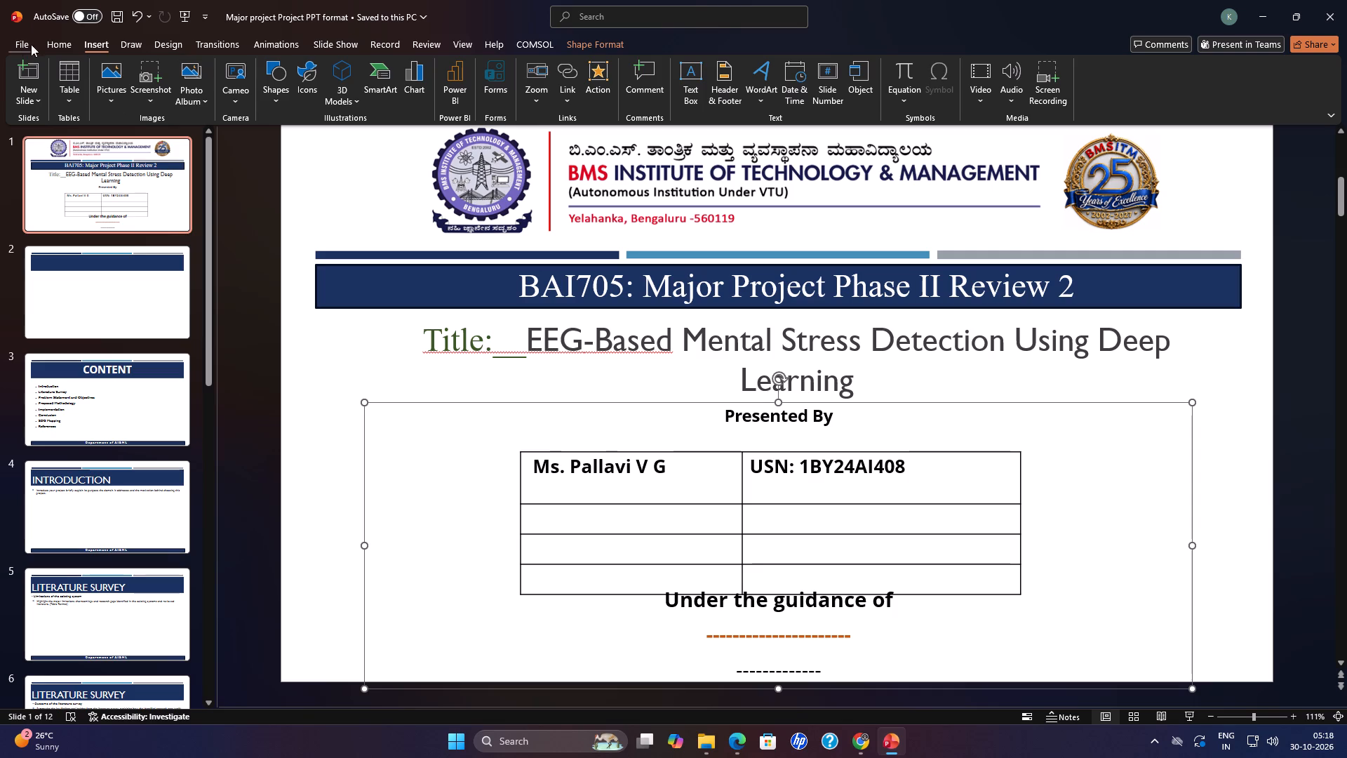
pyautogui.click(51, 43)
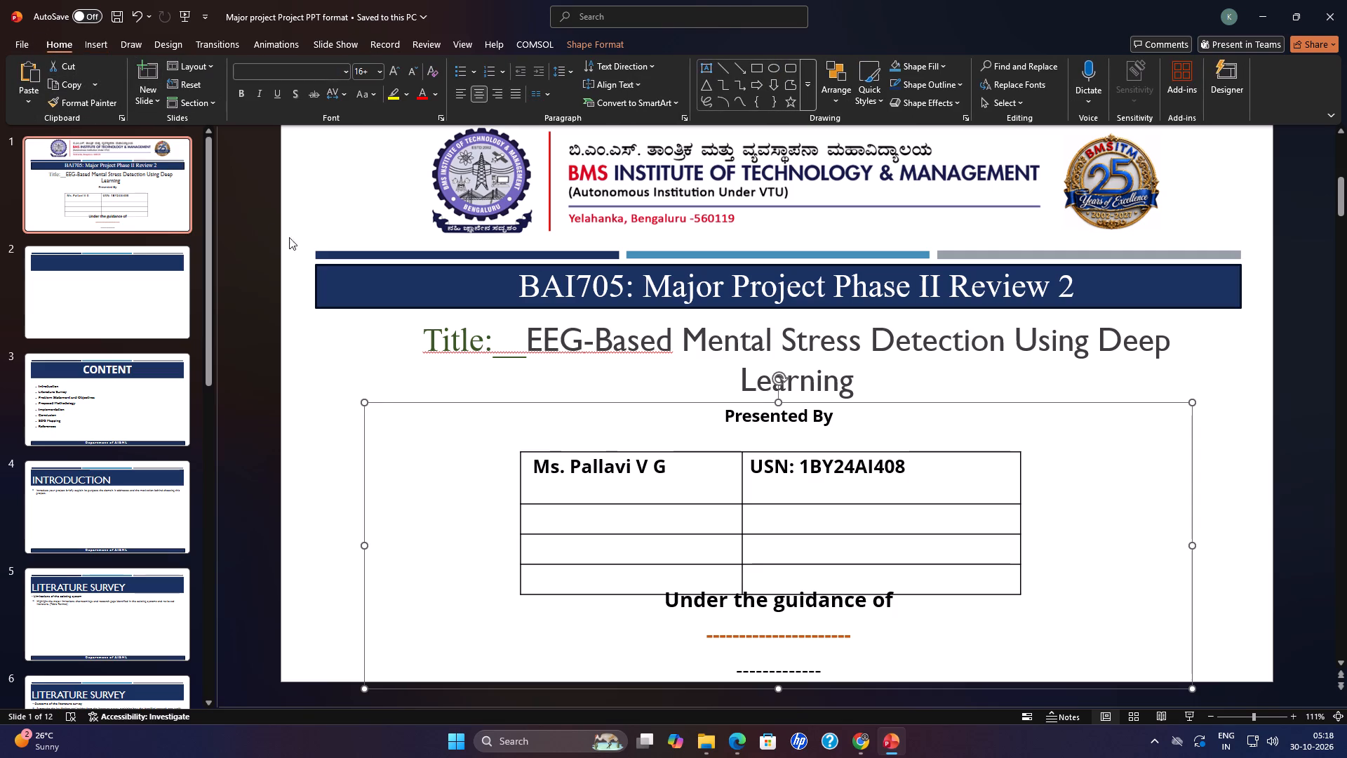
pyautogui.click(1329, 112)
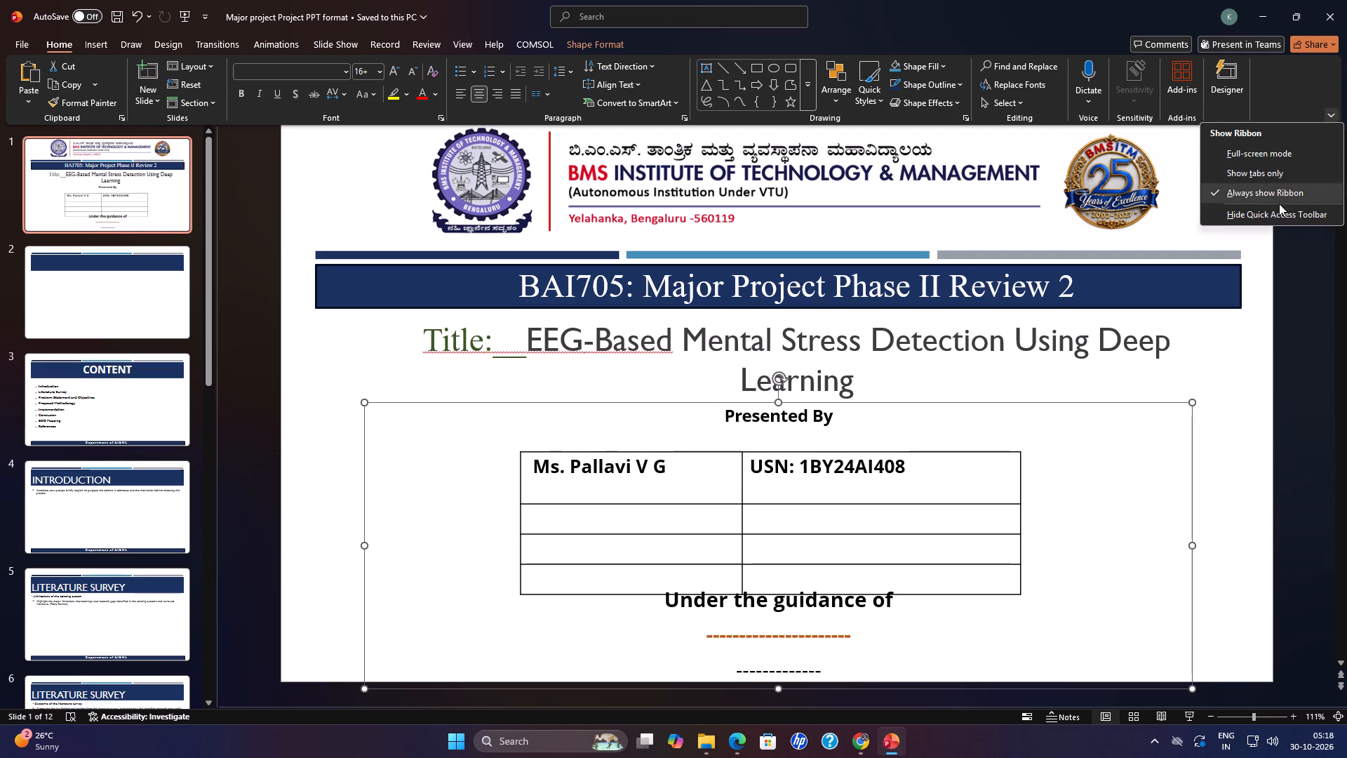
pyautogui.click(1334, 310)
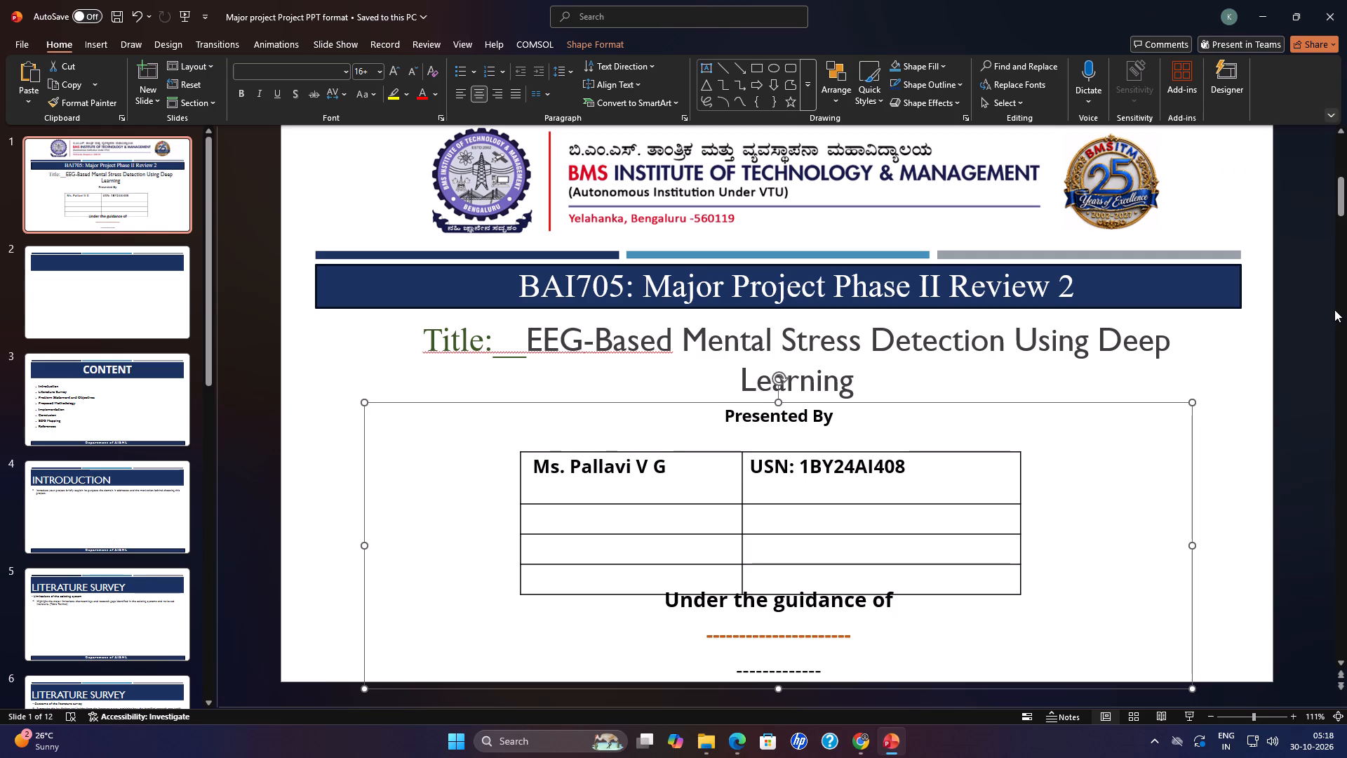
pyautogui.click(1327, 114)
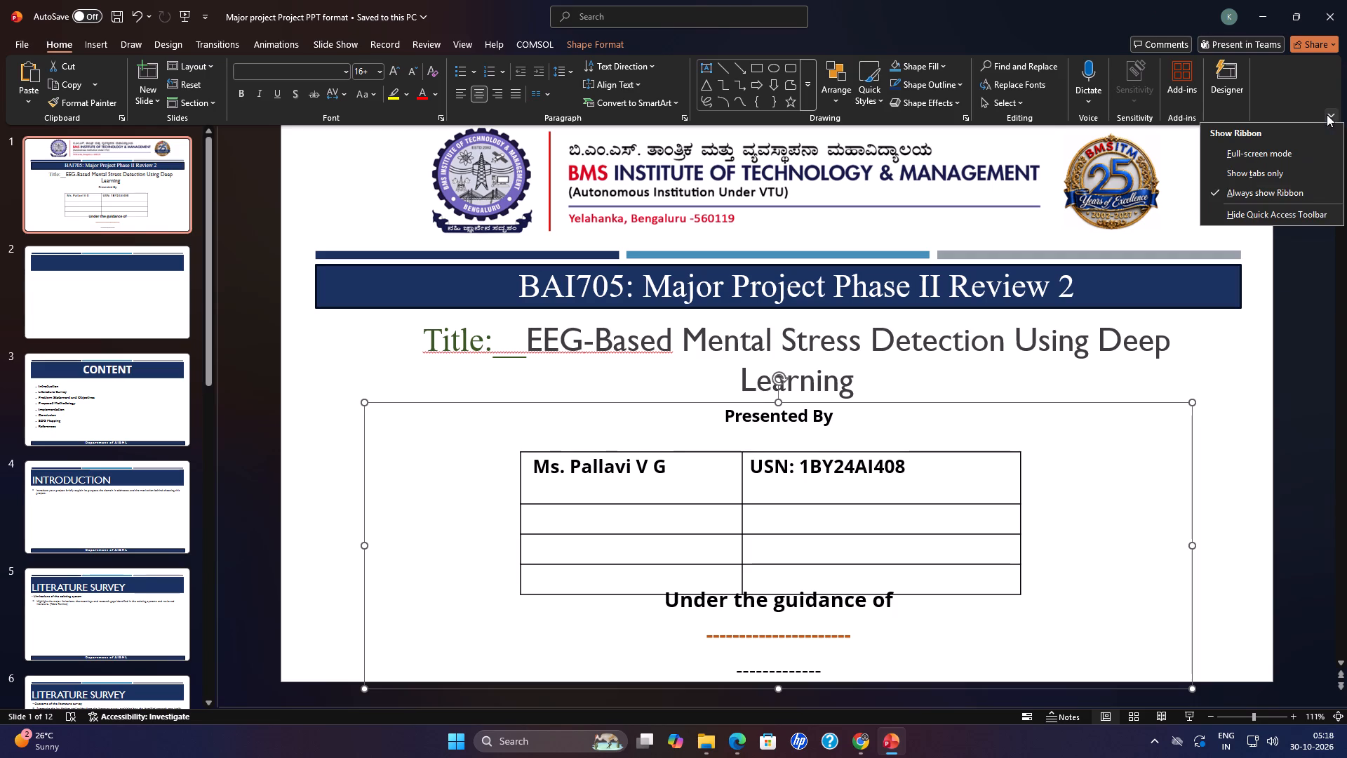
pyautogui.click(1311, 217)
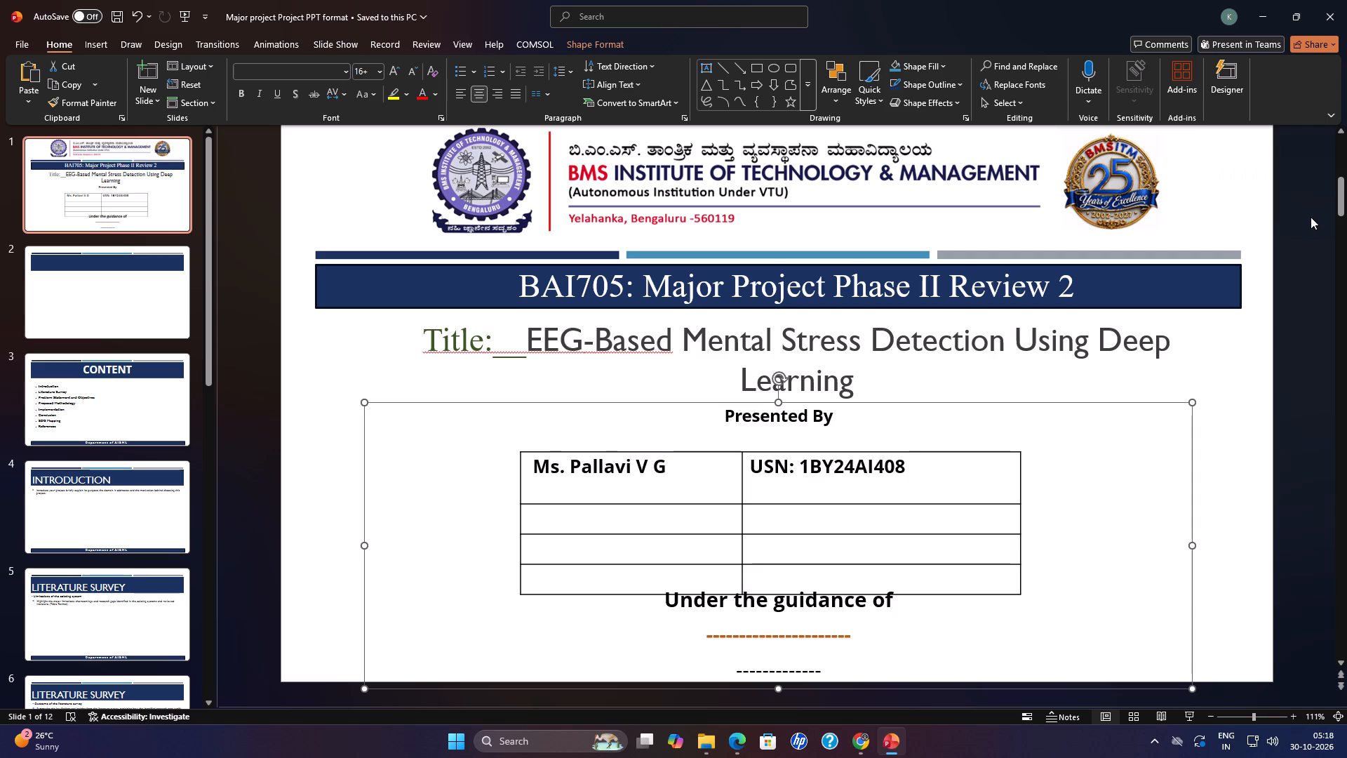
pyautogui.click(1331, 119)
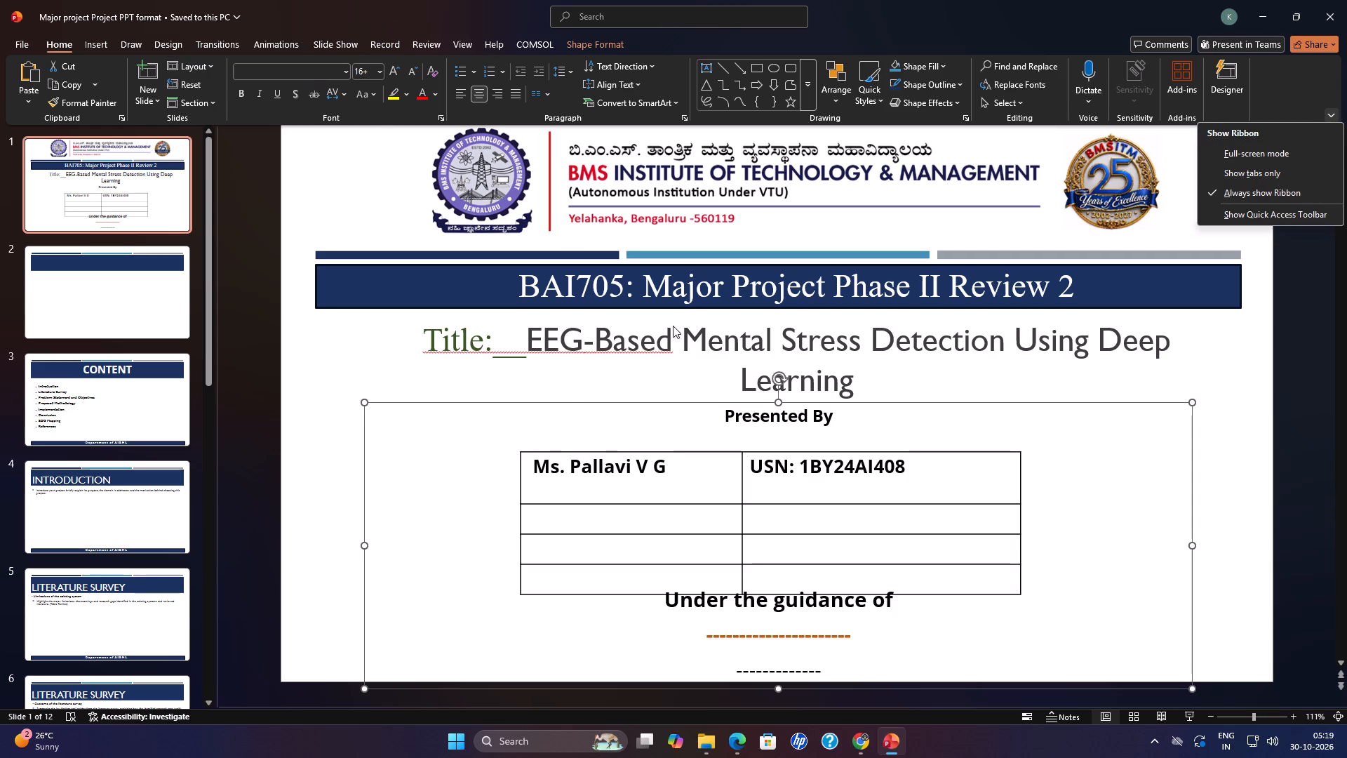
# Change the font of the presenter's first name in the table's first row to Times New Roman.
pyautogui.click(593, 467)
pyautogui.click(612, 471)
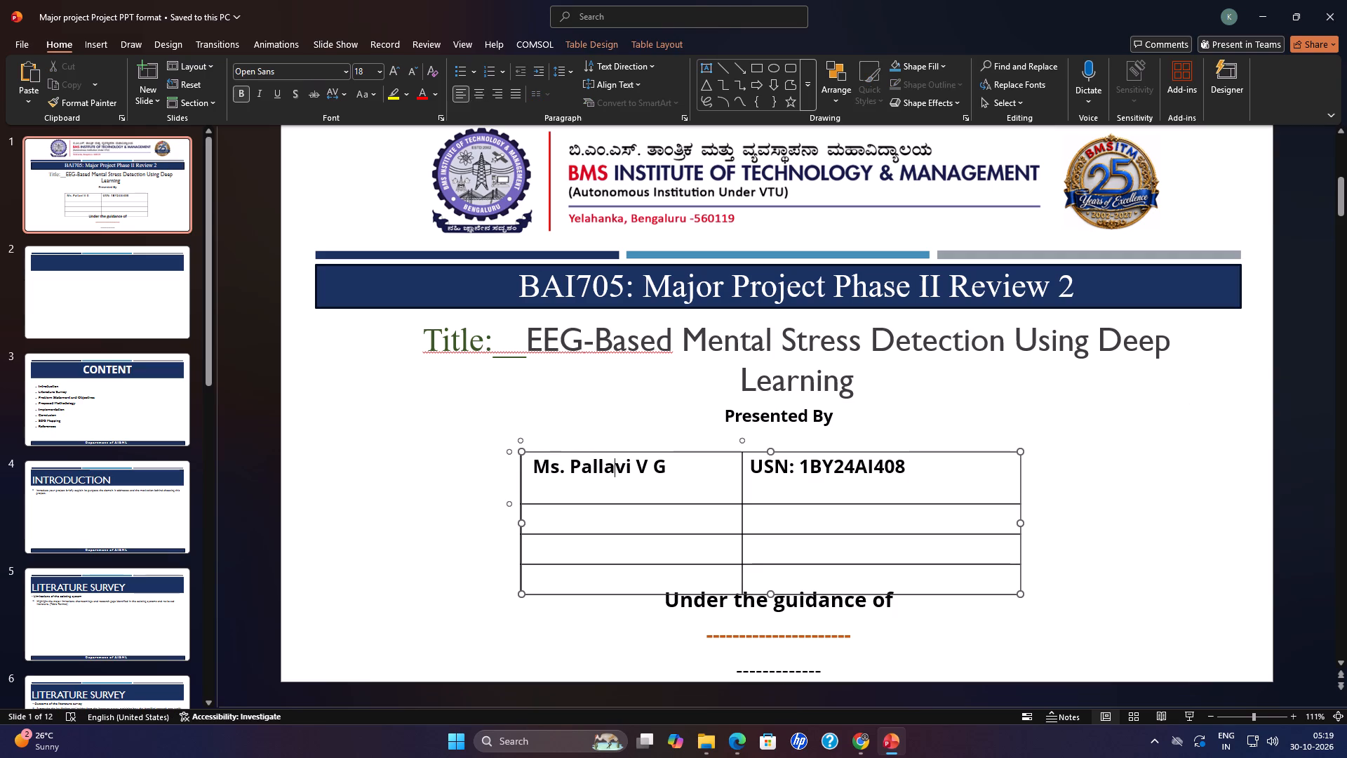
pyautogui.click(352, 69)
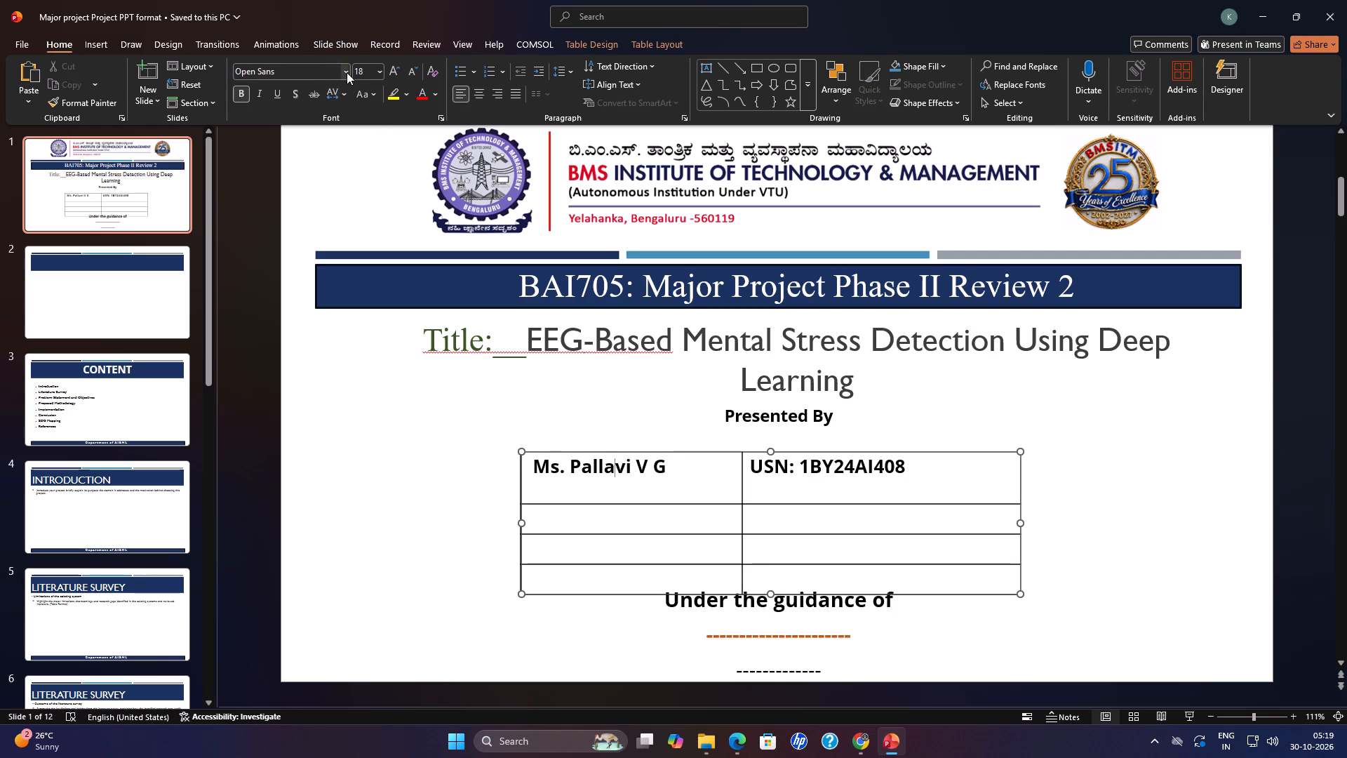
pyautogui.click(348, 68)
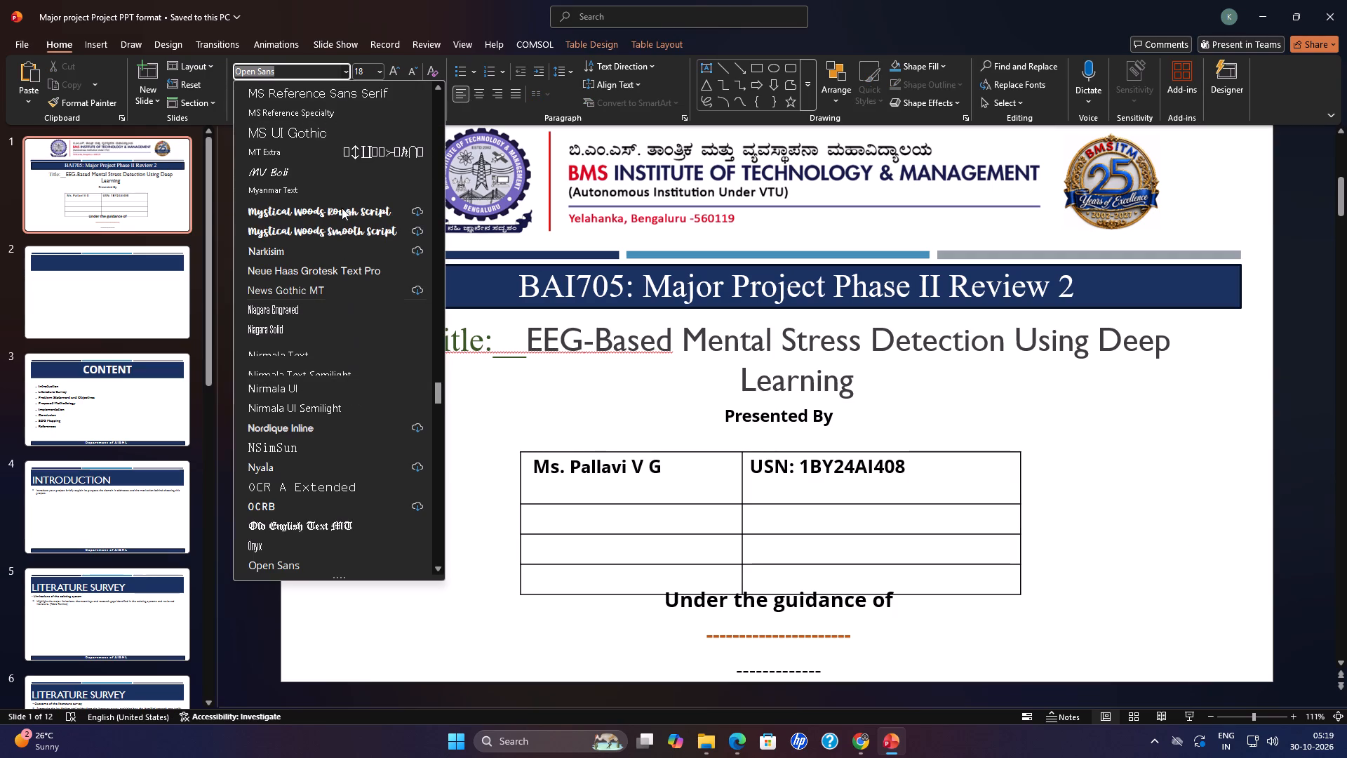
pyautogui.press('BackSpace')
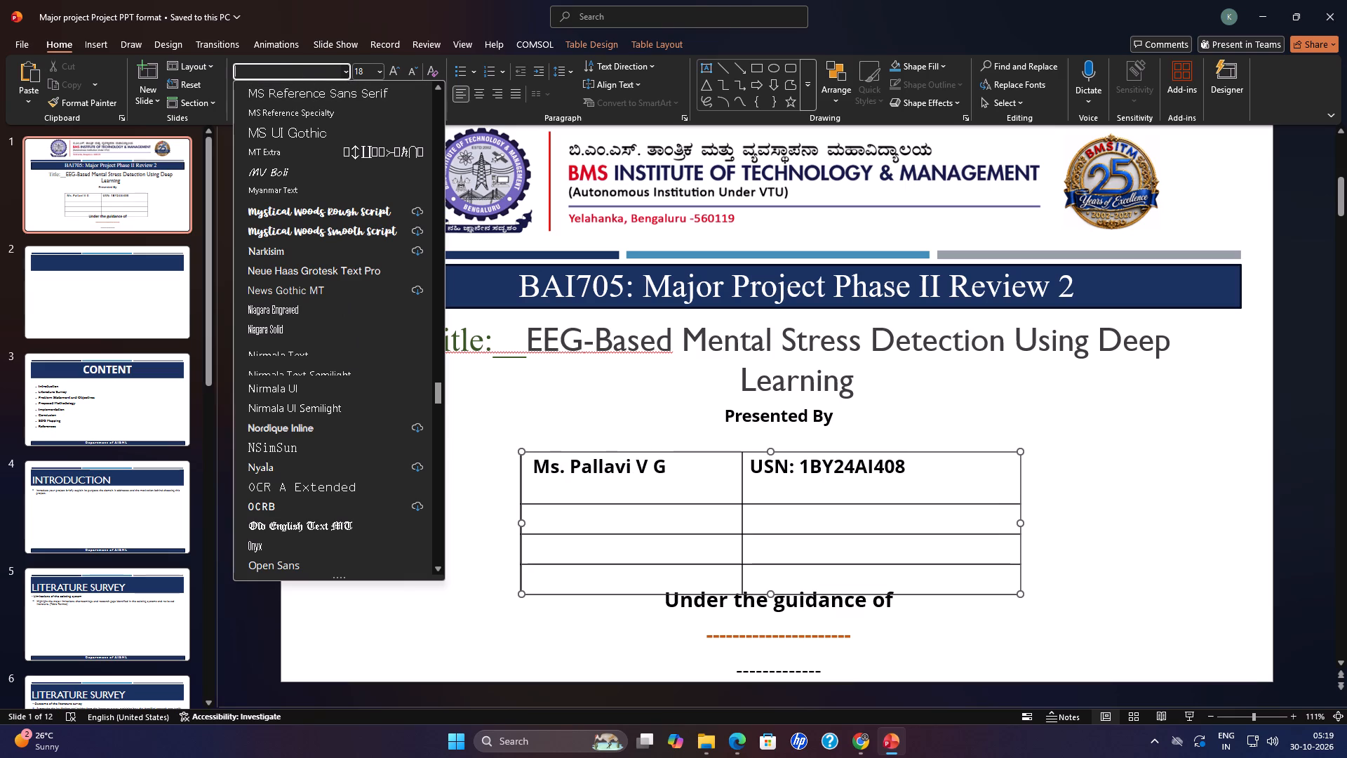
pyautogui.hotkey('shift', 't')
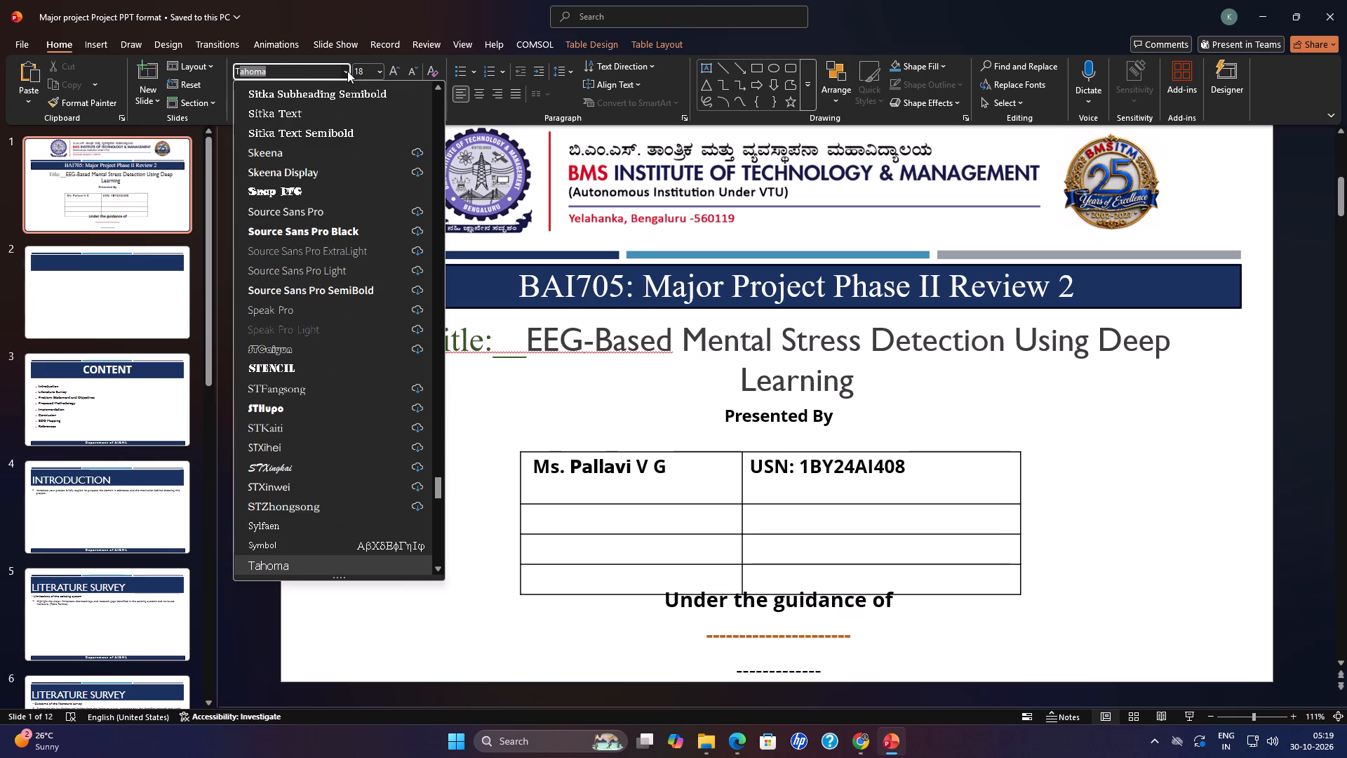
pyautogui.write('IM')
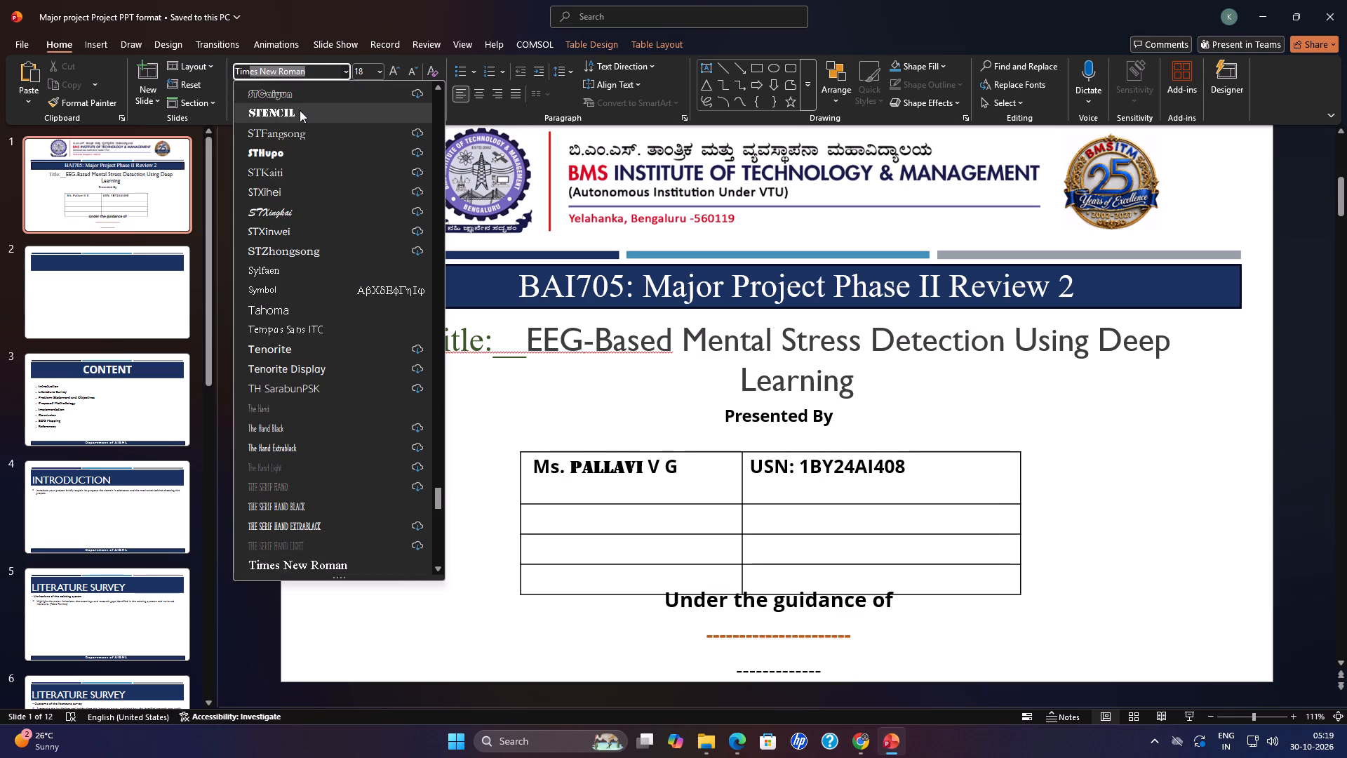
pyautogui.click(321, 566)
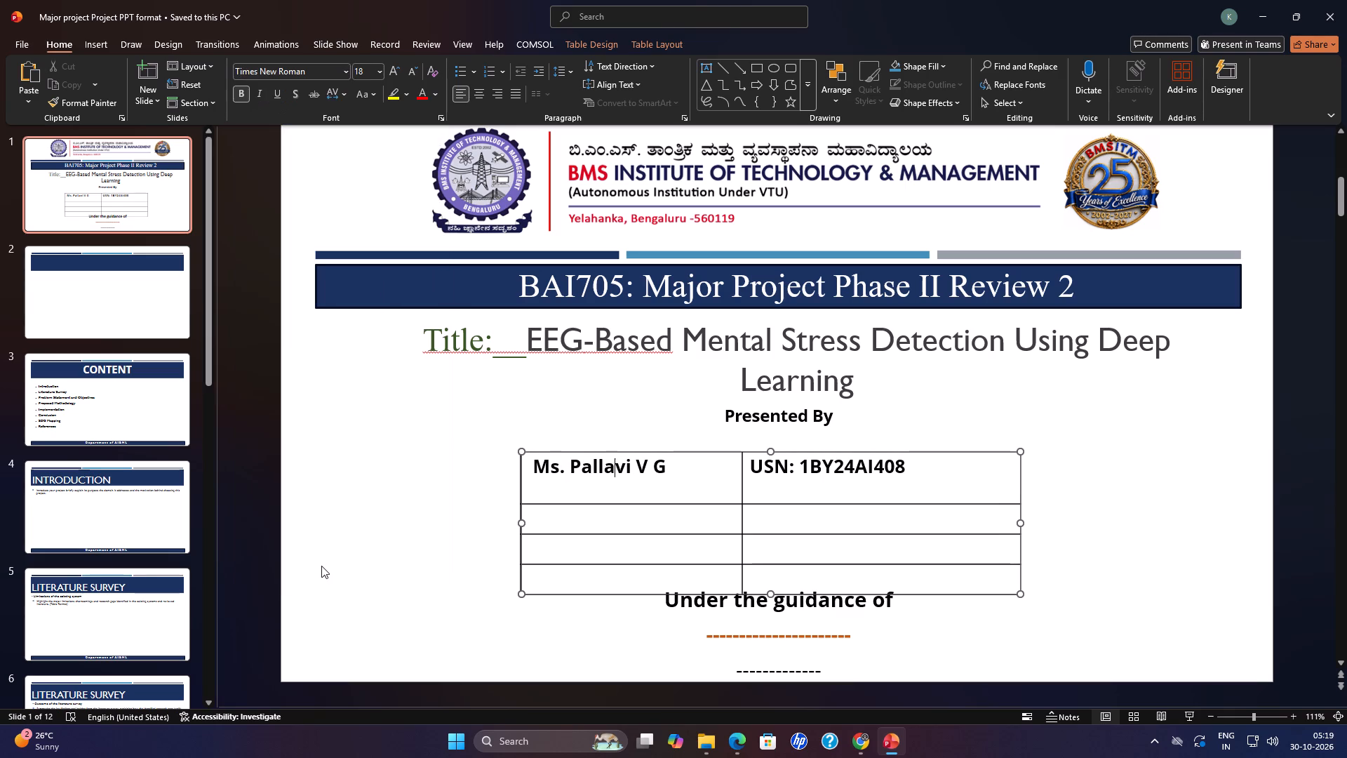
pyautogui.click(558, 521)
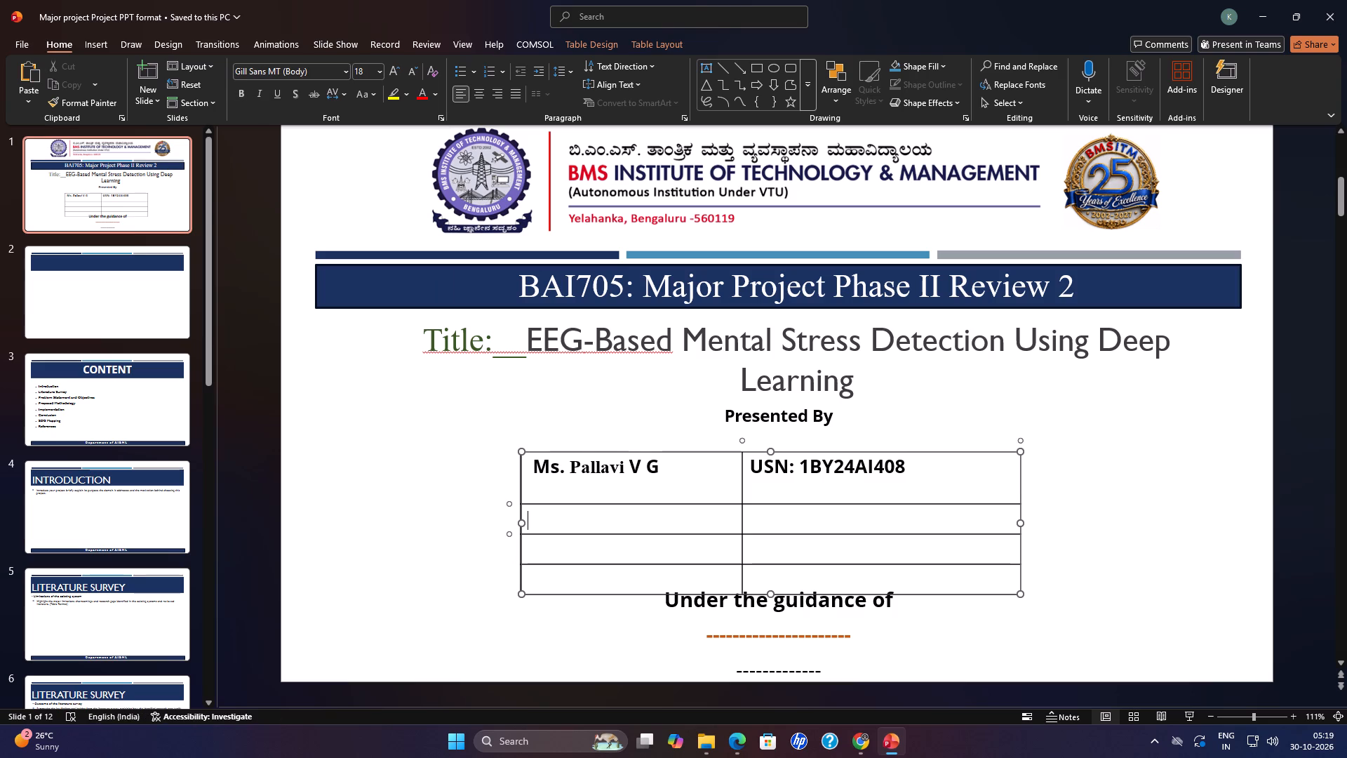
# Change the font of the USN entry in the table's first row to Times New Roman.
pyautogui.moveTo(754, 461); pyautogui.dragTo(911, 470)
pyautogui.click(341, 72)
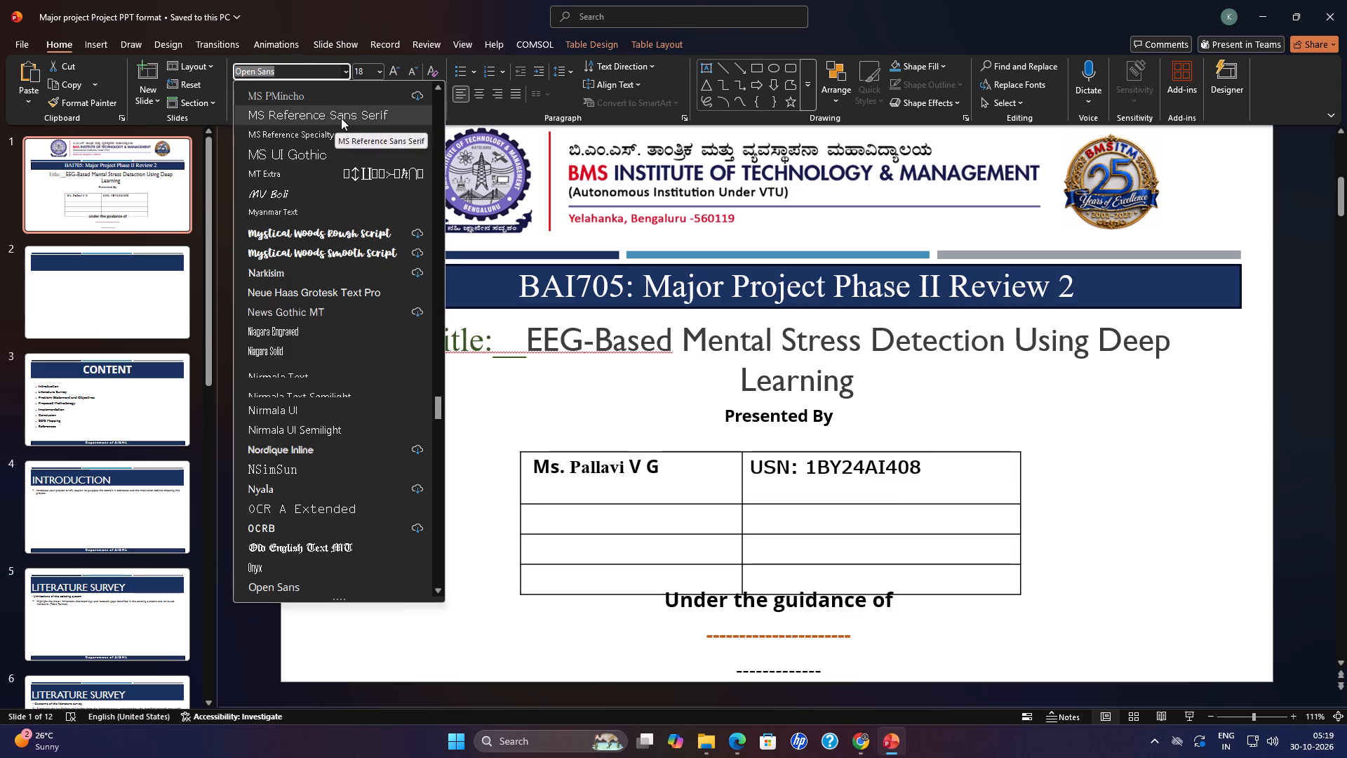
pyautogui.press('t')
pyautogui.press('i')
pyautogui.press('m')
pyautogui.click(294, 100)
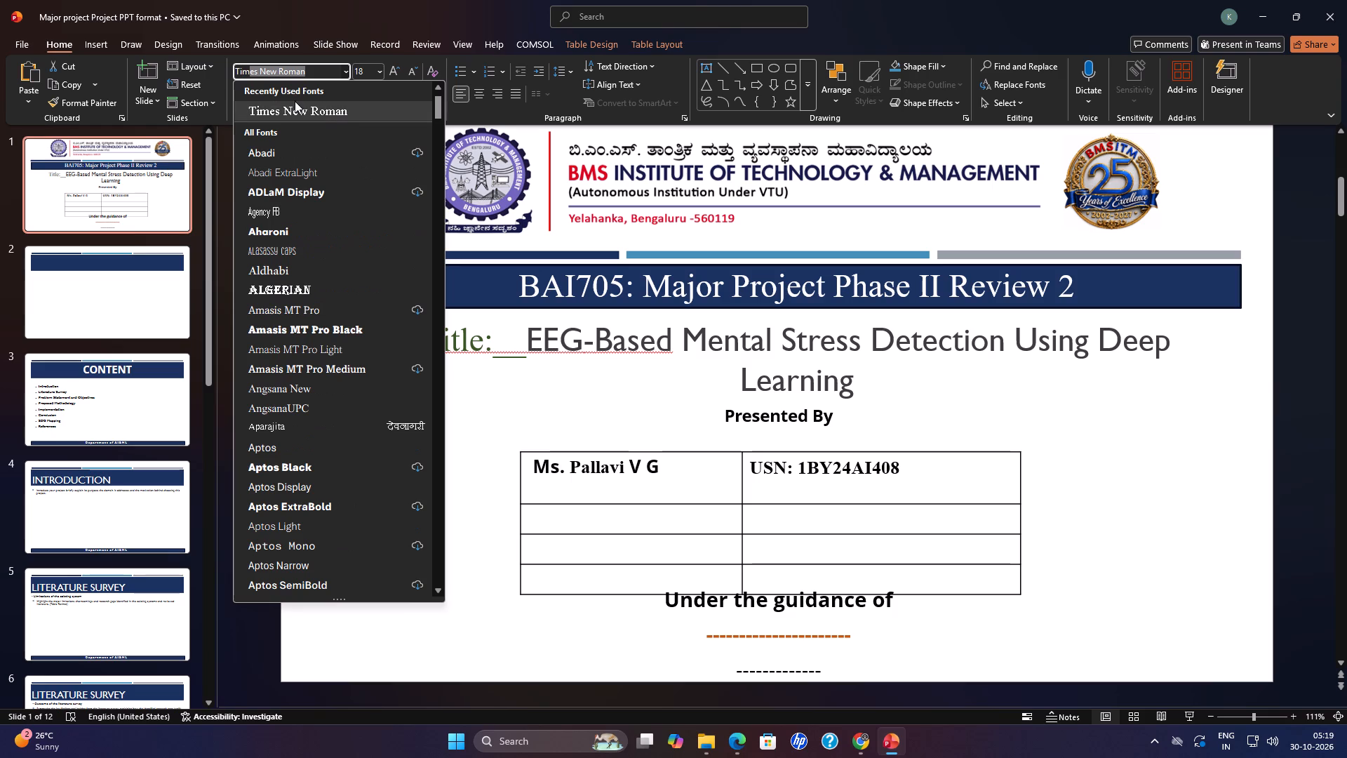
pyautogui.click(295, 102)
# Enter the second presenter's name with the prefix Ms. in Times New Roman in the table's second-row name cell.
pyautogui.click(570, 521)
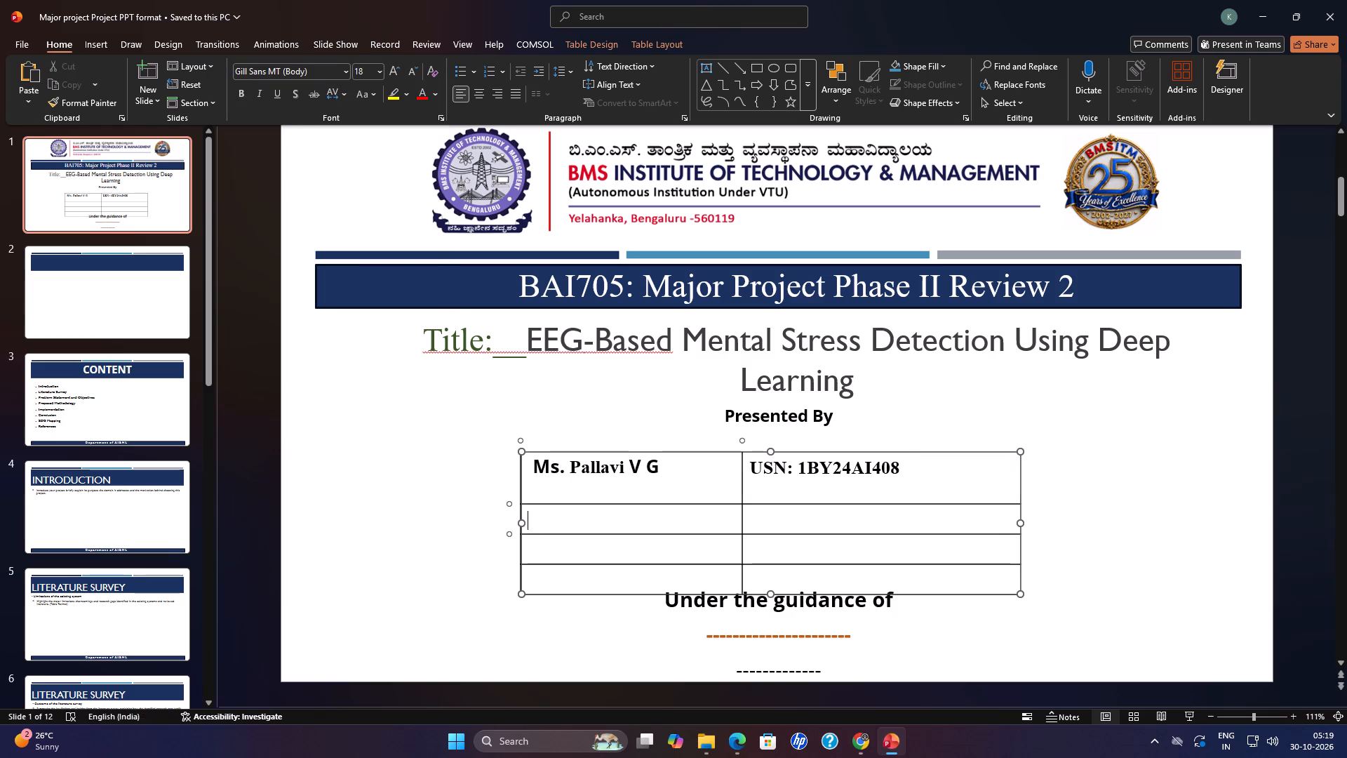
pyautogui.click(340, 71)
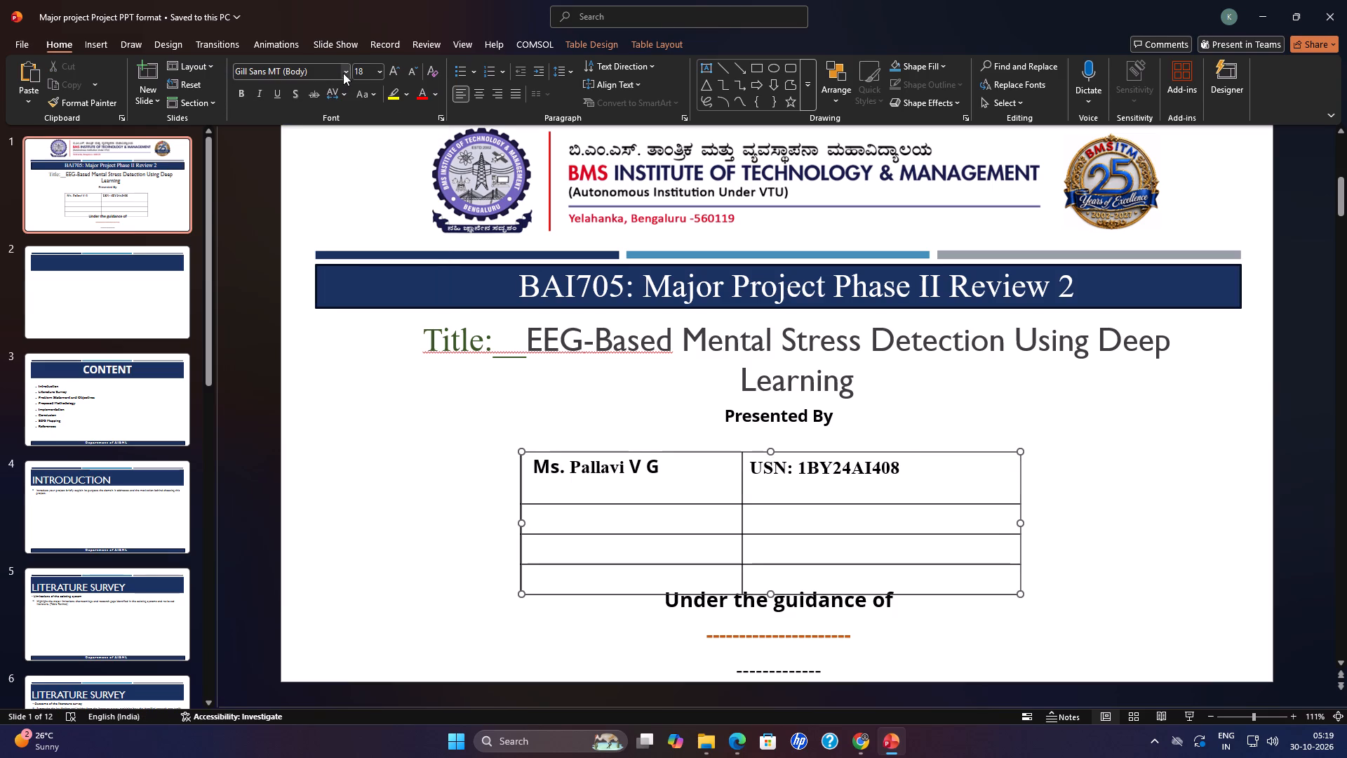
pyautogui.click(342, 68)
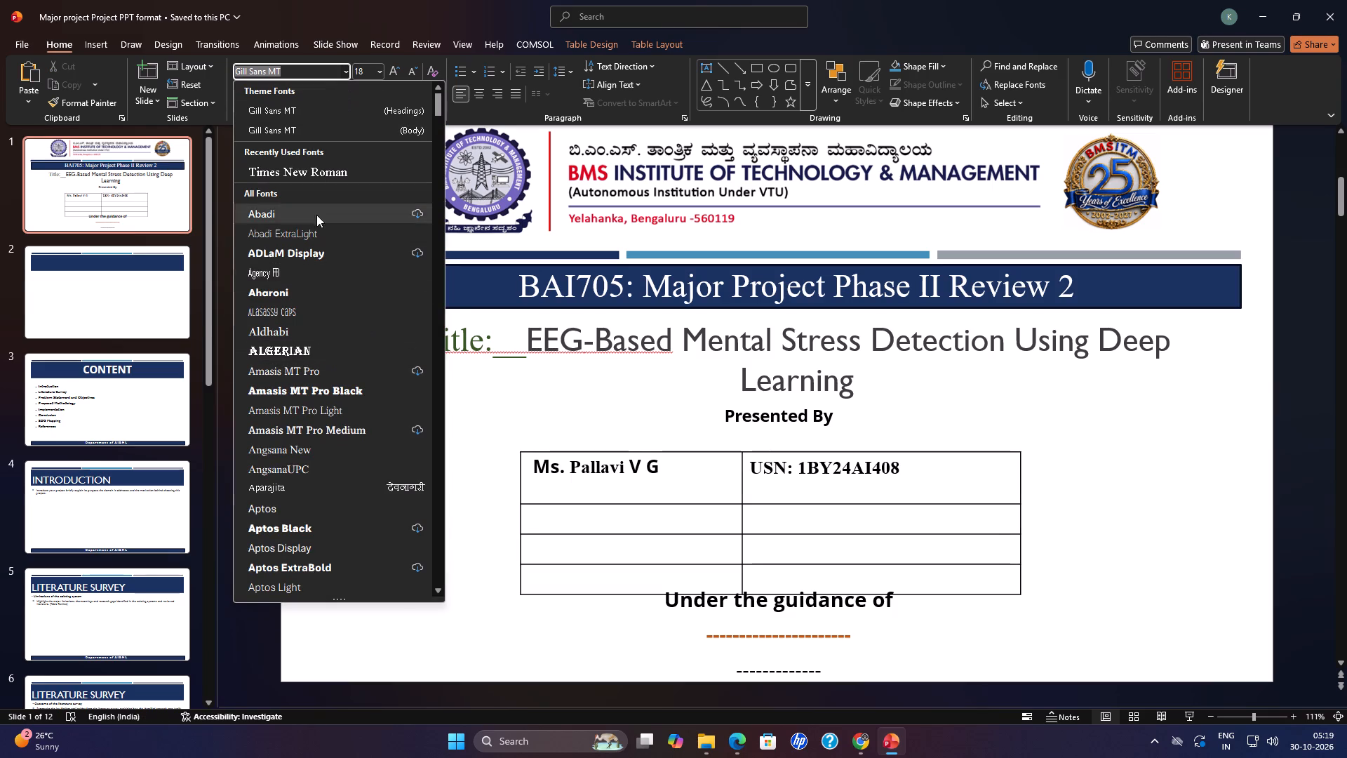
pyautogui.click(302, 172)
pyautogui.click(586, 516)
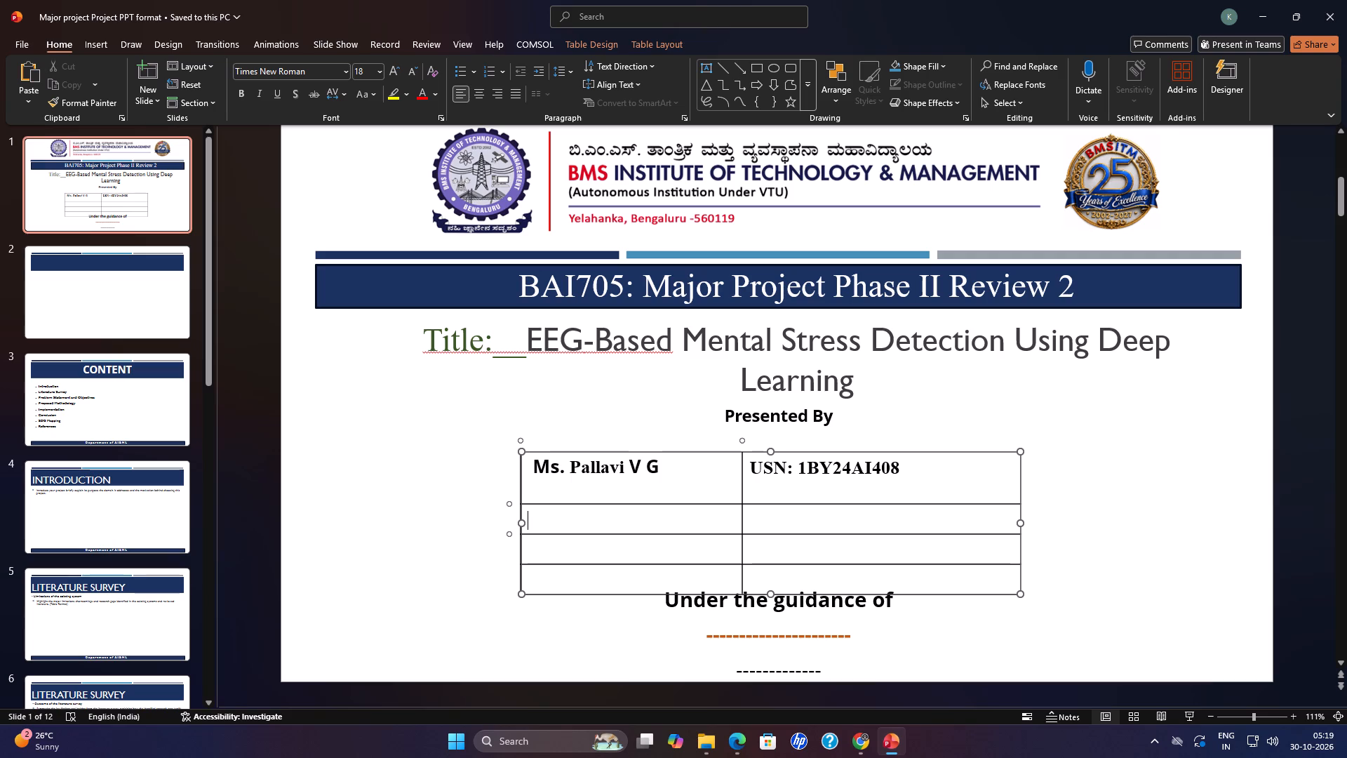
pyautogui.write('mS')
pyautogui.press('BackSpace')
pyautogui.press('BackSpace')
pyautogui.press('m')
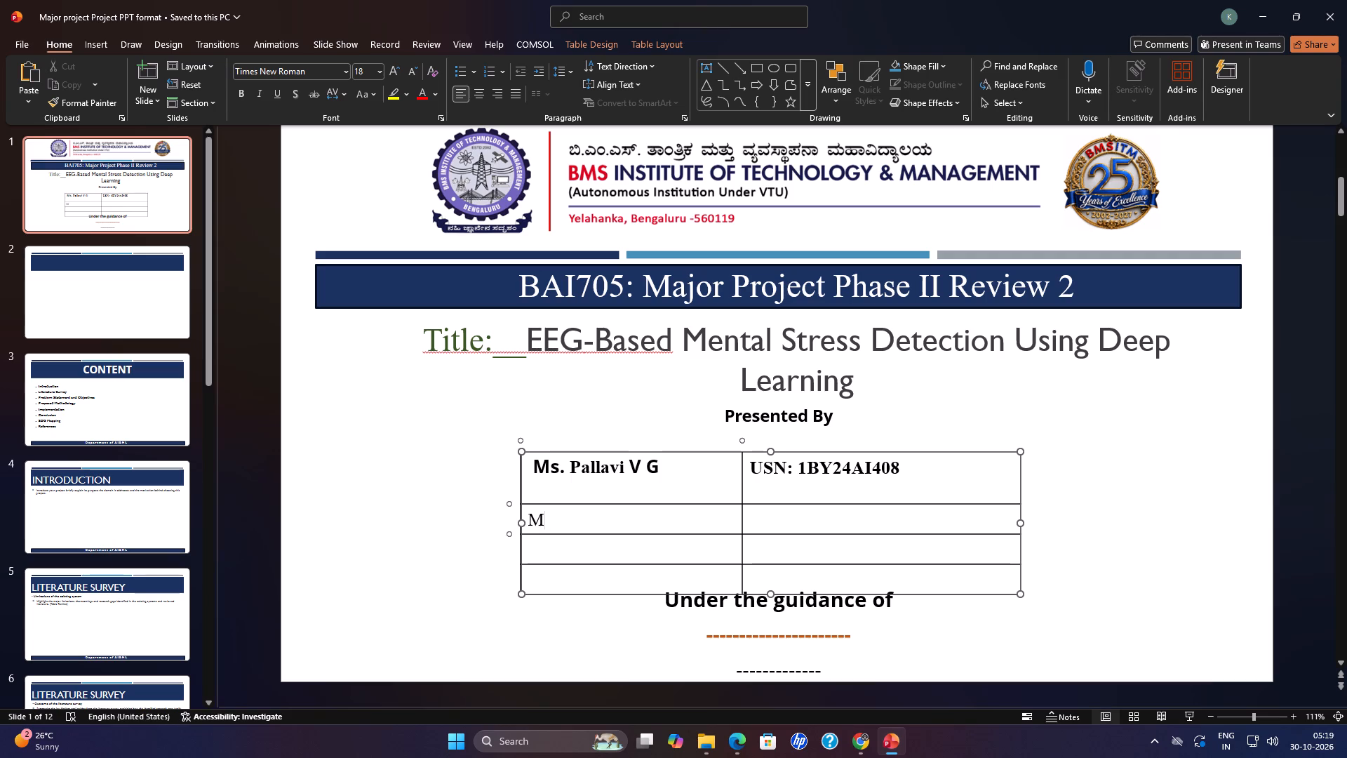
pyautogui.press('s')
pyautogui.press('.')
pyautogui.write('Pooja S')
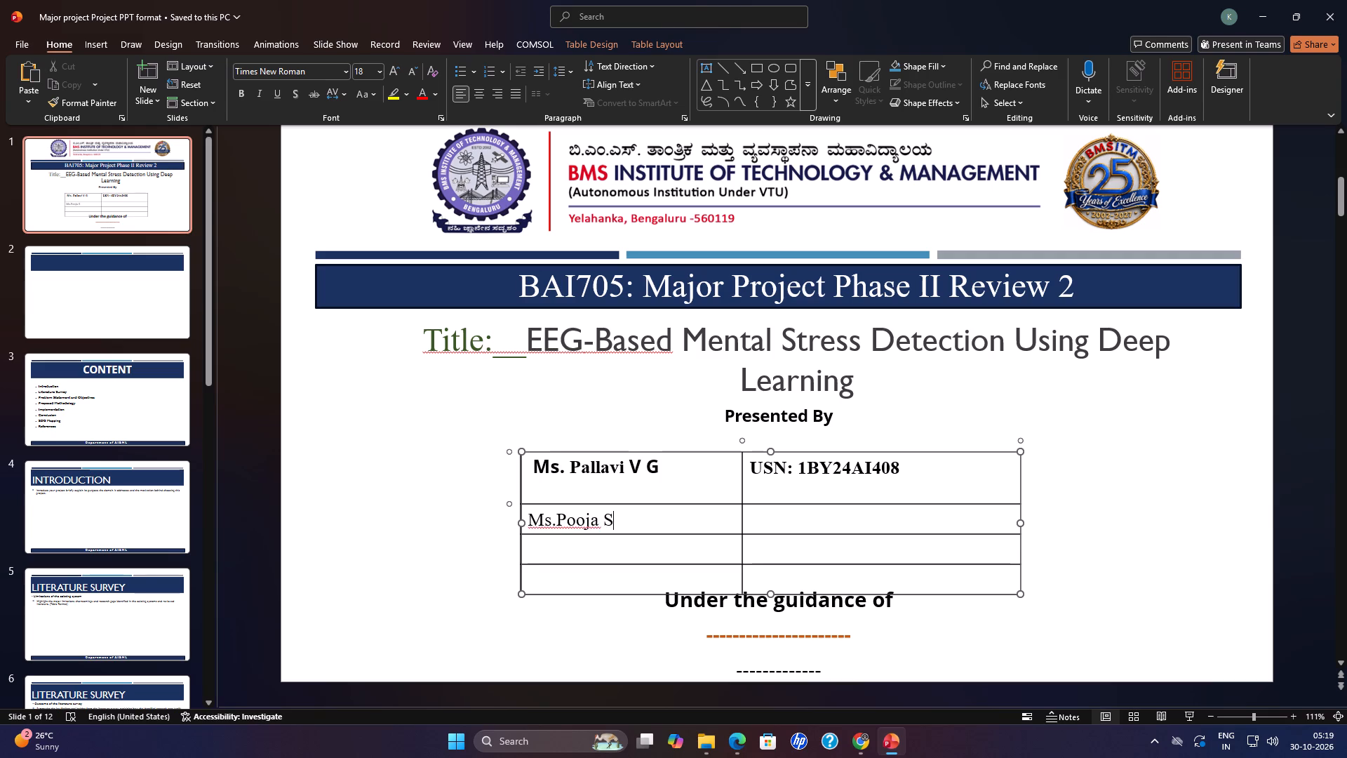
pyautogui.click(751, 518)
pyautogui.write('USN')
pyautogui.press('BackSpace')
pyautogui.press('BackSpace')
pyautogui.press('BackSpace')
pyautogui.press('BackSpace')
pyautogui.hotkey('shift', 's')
# Enter the label "USN:" followed by the second presenter's USN in the table's second row.
pyautogui.click(822, 517)
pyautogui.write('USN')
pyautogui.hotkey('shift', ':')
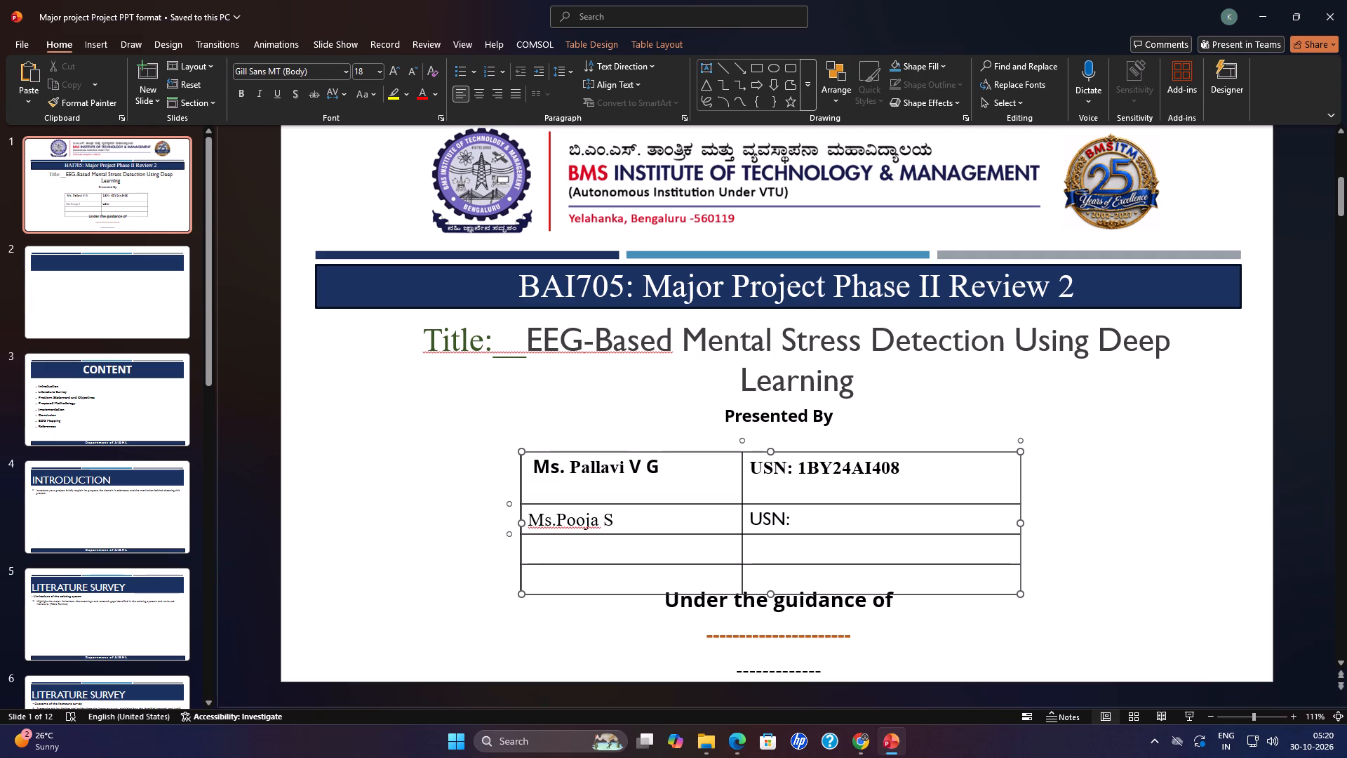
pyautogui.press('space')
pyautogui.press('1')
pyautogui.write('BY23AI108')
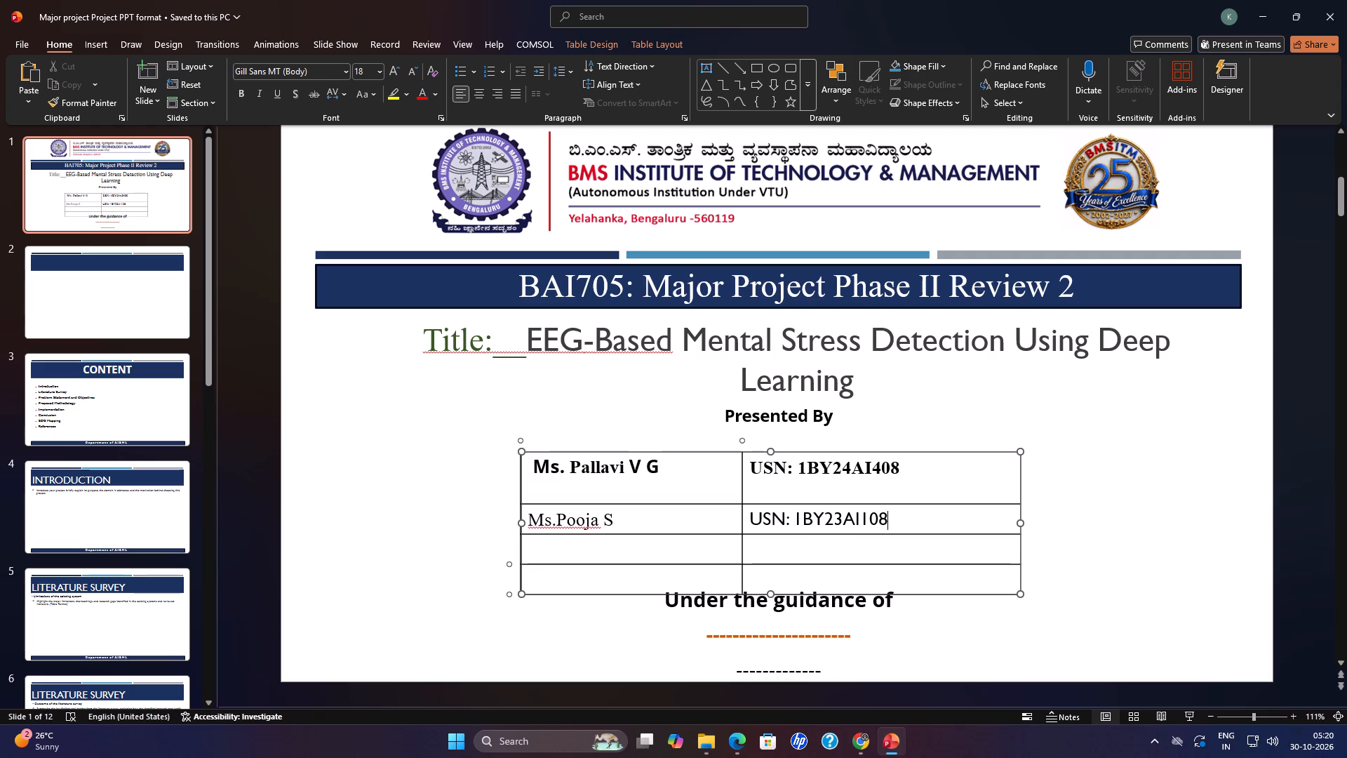
# Enter the third presenter's first name, prefixed with Ms., in the name cell of the table's third row.
pyautogui.click(636, 554)
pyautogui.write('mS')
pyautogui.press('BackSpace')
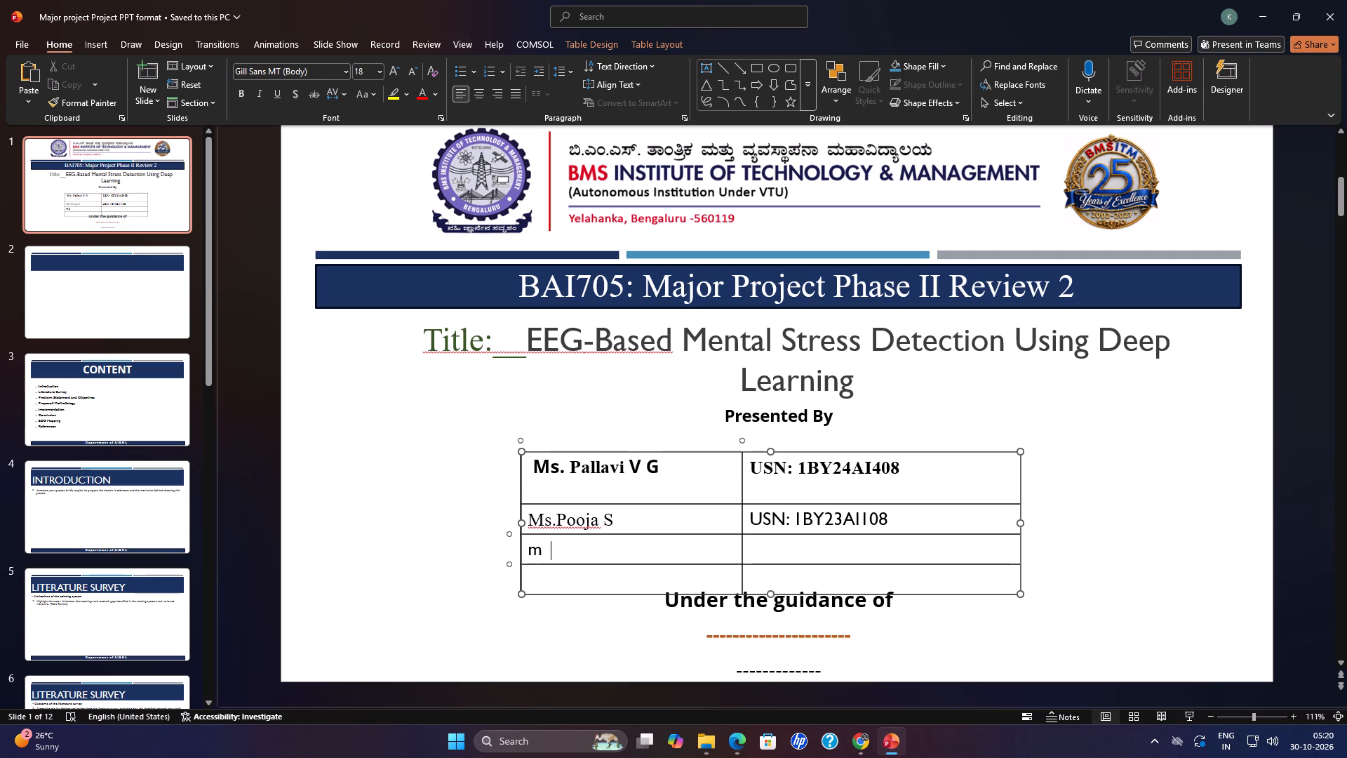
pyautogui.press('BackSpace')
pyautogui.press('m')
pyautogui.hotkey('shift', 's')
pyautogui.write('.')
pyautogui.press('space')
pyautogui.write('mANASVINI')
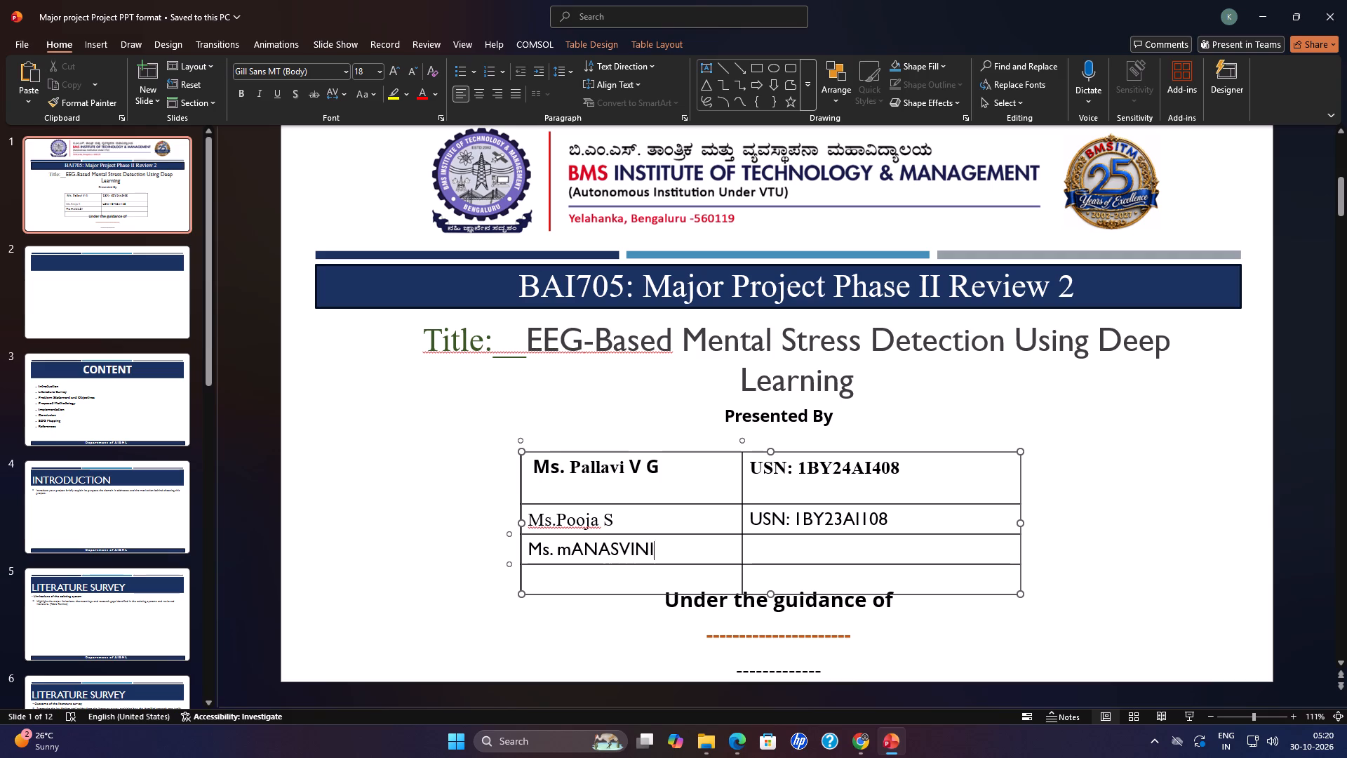
# Replace the all-capitals-style name in the table's third row with the third presenter's properly capitalised full name, spaced after "Ms.".
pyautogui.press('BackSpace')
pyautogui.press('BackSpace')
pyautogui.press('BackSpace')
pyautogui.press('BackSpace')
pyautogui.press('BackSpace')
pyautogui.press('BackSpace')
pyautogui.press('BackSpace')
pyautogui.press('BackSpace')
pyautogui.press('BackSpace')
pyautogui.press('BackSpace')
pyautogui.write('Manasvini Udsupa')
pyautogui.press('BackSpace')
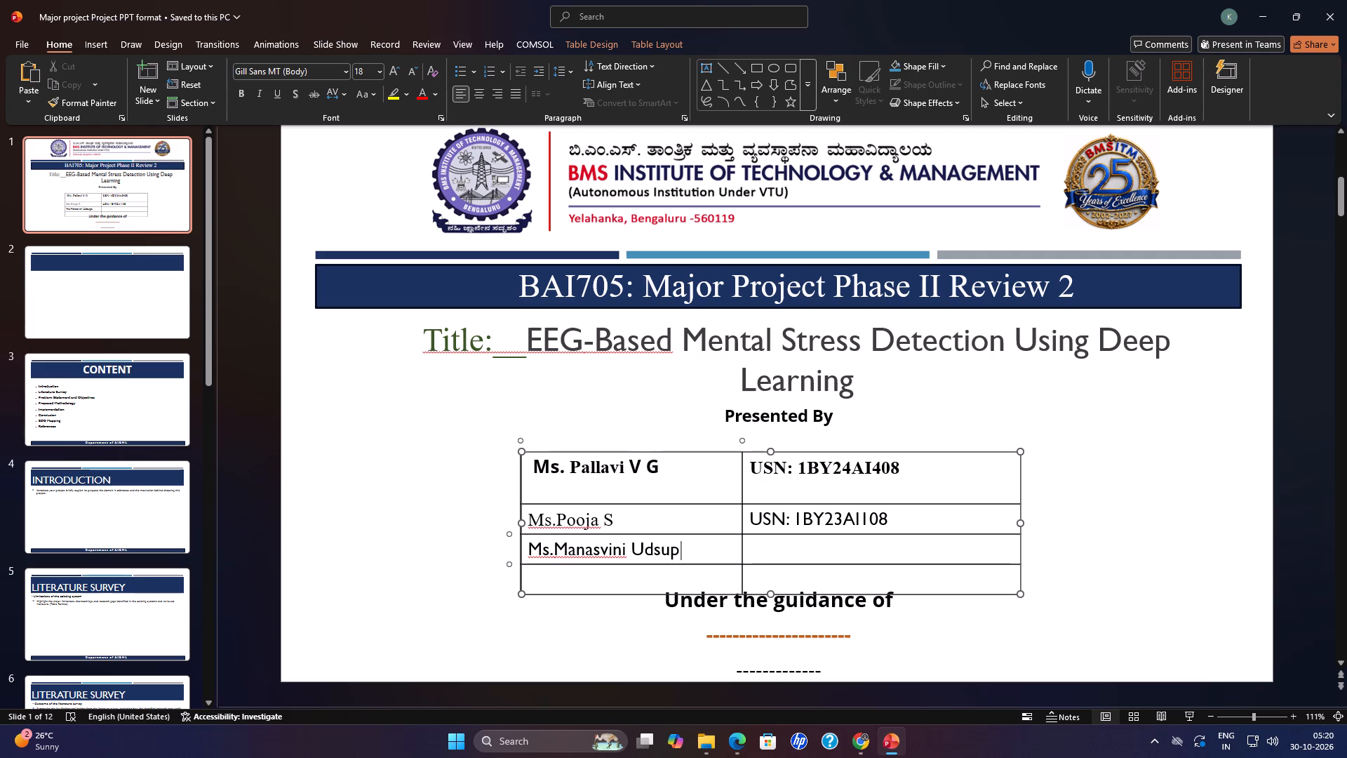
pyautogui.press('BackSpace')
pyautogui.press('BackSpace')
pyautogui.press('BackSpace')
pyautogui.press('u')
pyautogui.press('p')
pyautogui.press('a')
pyautogui.click(556, 550)
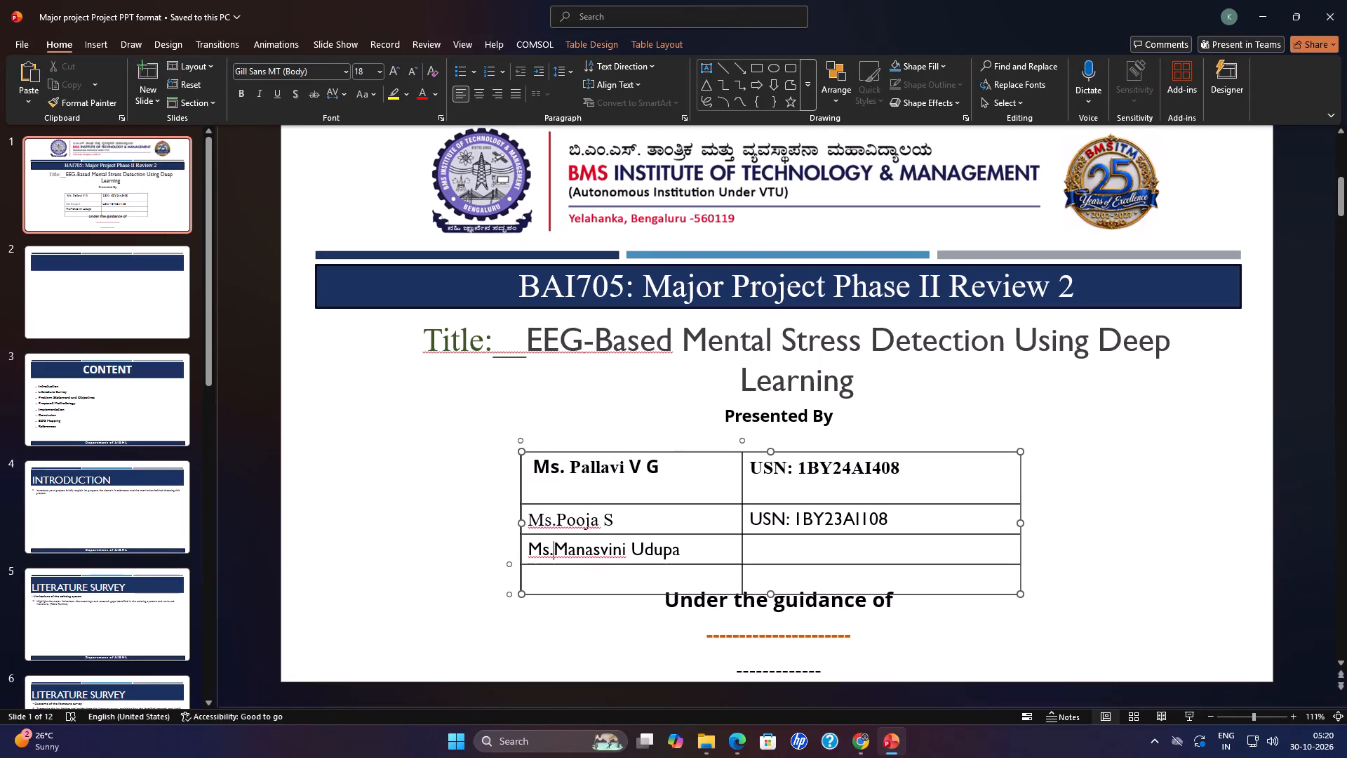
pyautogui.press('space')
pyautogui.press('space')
pyautogui.press('BackSpace')
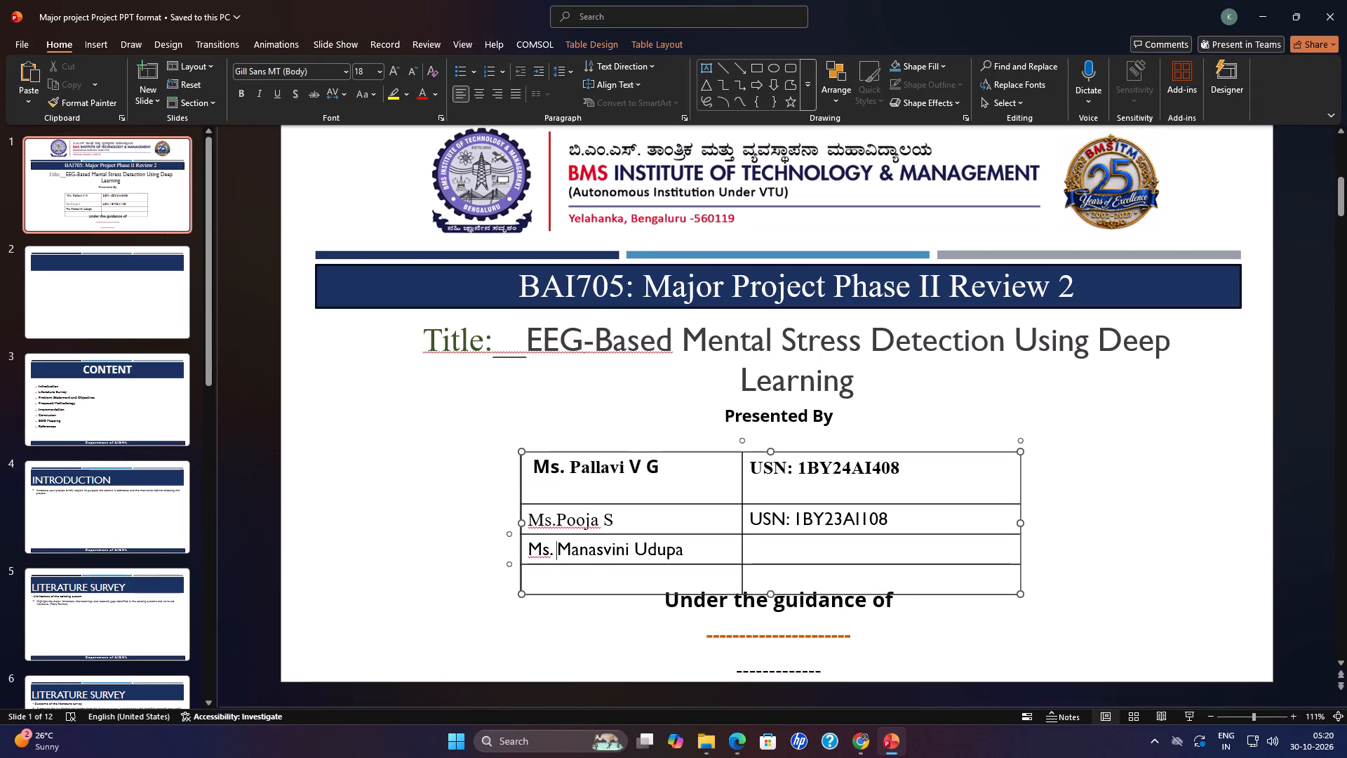
# Remove the empty line below the first presenter's name in the table's first row.
pyautogui.click(650, 487)
pyautogui.press('BackSpace')
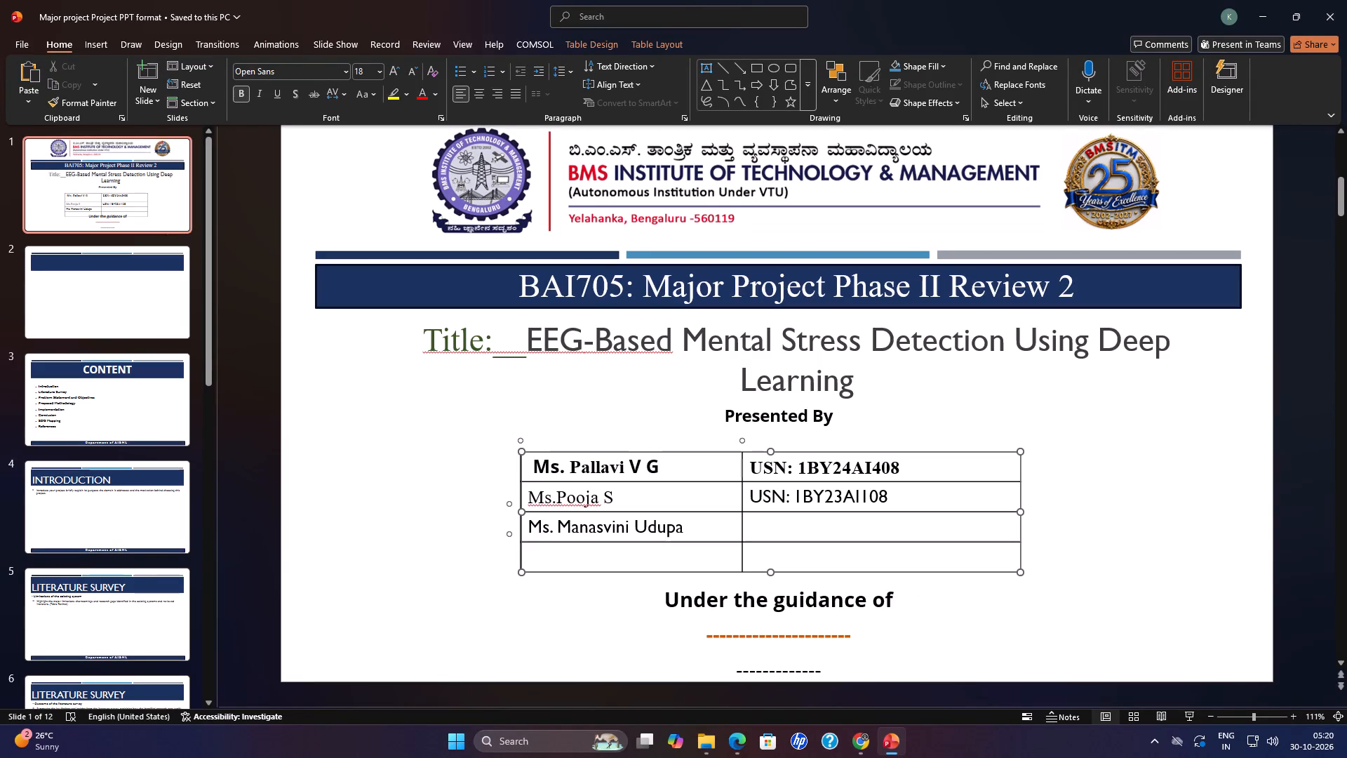
pyautogui.press('BackSpace')
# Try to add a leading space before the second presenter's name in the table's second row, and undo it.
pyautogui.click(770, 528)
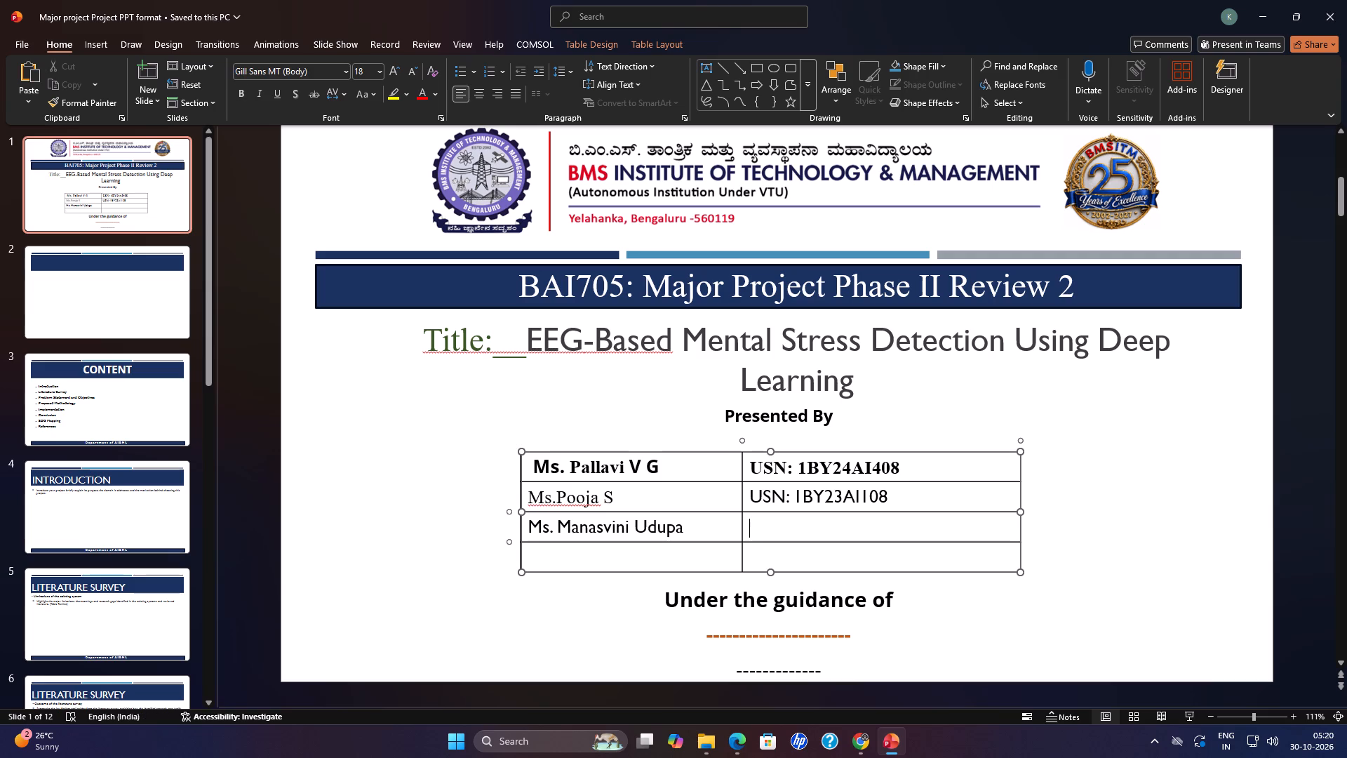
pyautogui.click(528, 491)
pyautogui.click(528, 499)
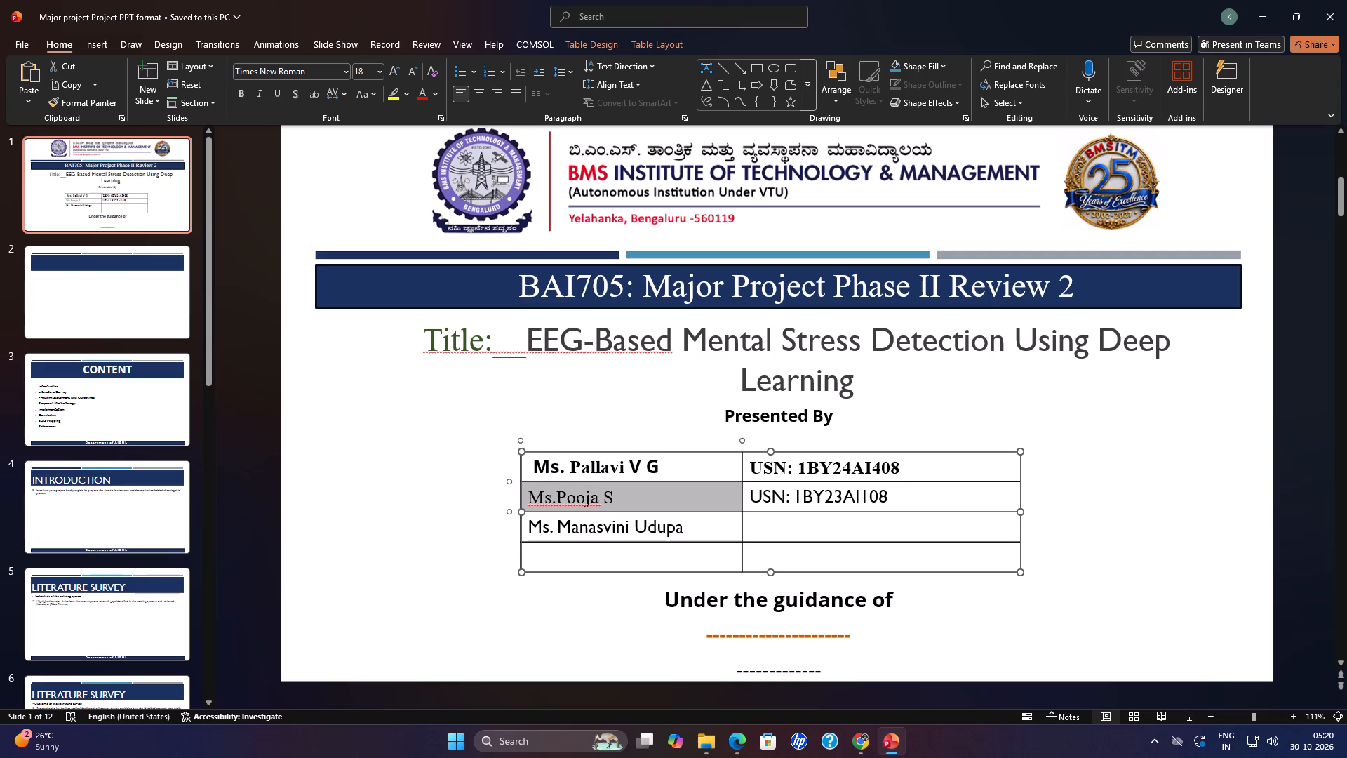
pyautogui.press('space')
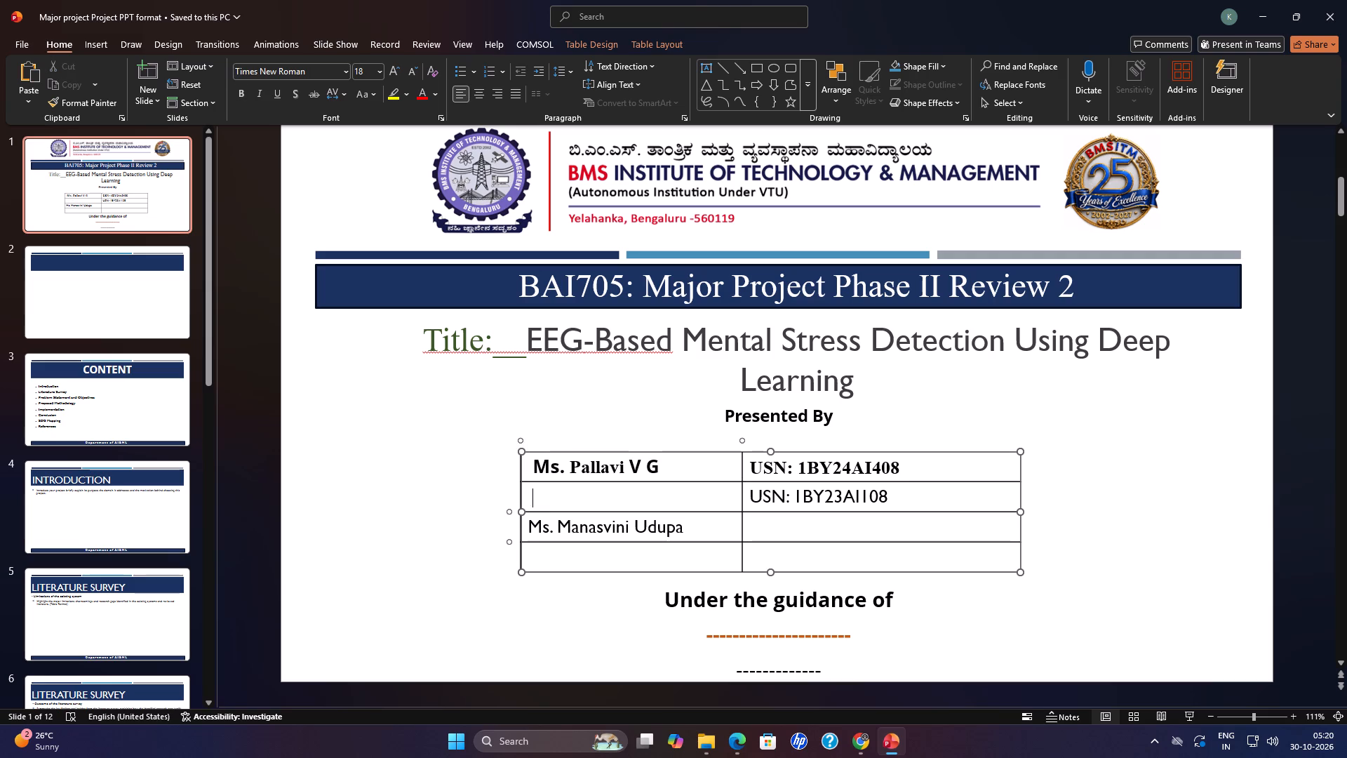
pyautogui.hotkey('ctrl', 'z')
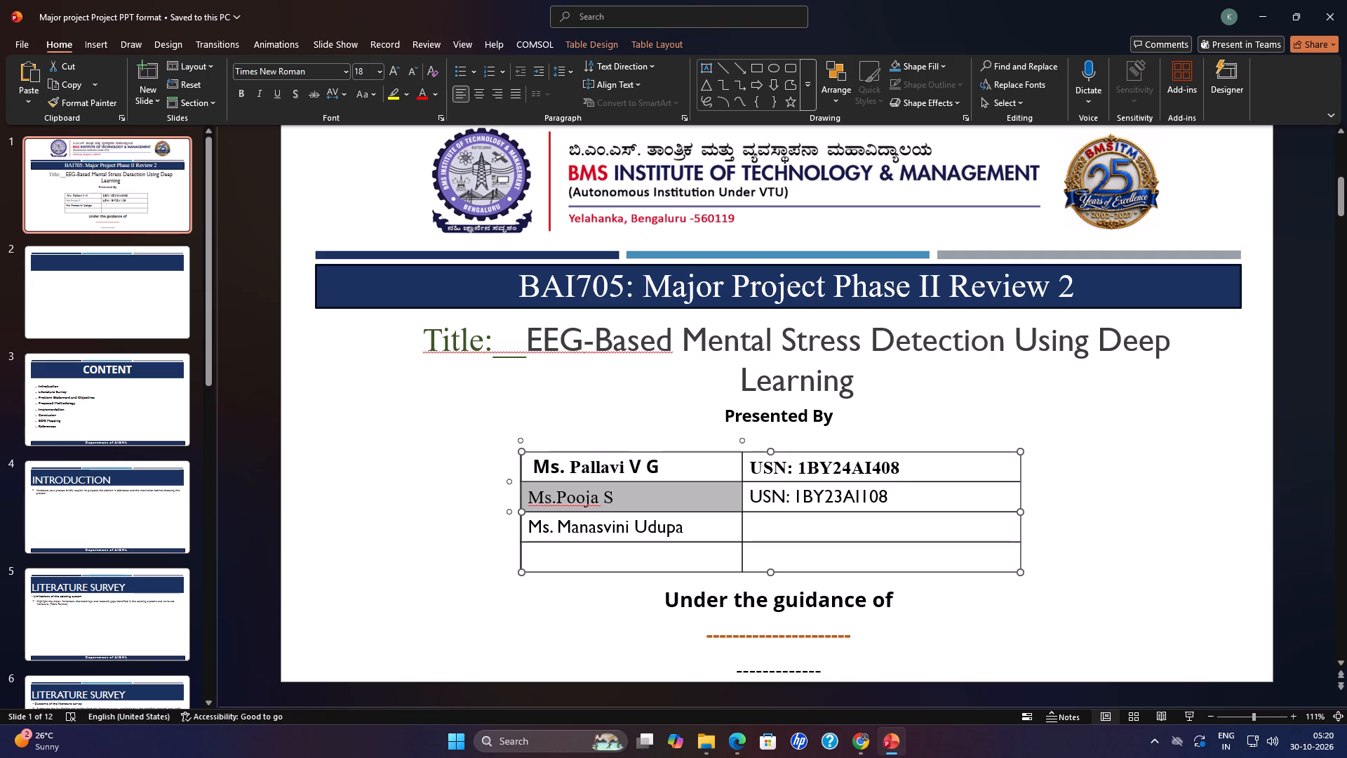
# Remove the leading space before the first presenter's name in the table's first row.
pyautogui.click(536, 466)
pyautogui.press('BackSpace')
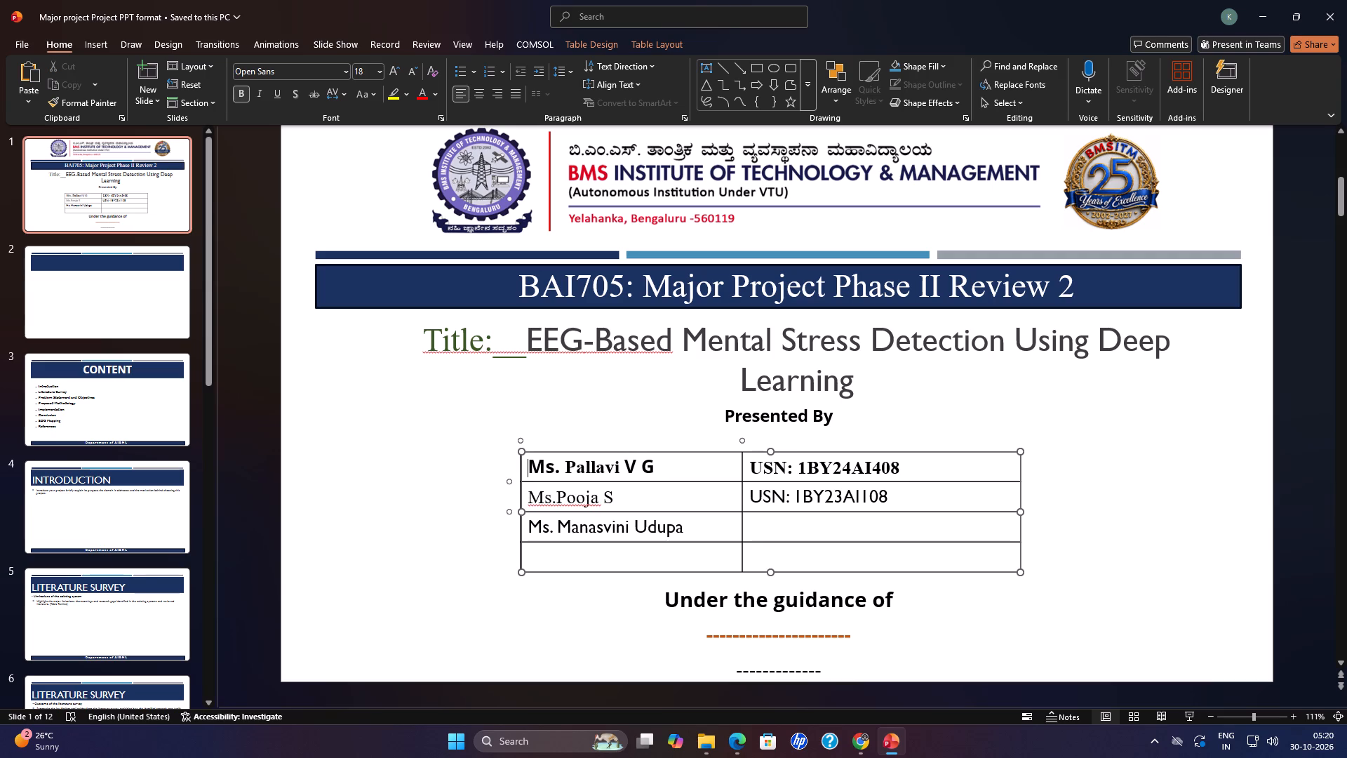
# Make the second presenter's name, including its Ms. prefix, bold in the table's second row.
pyautogui.click(626, 498)
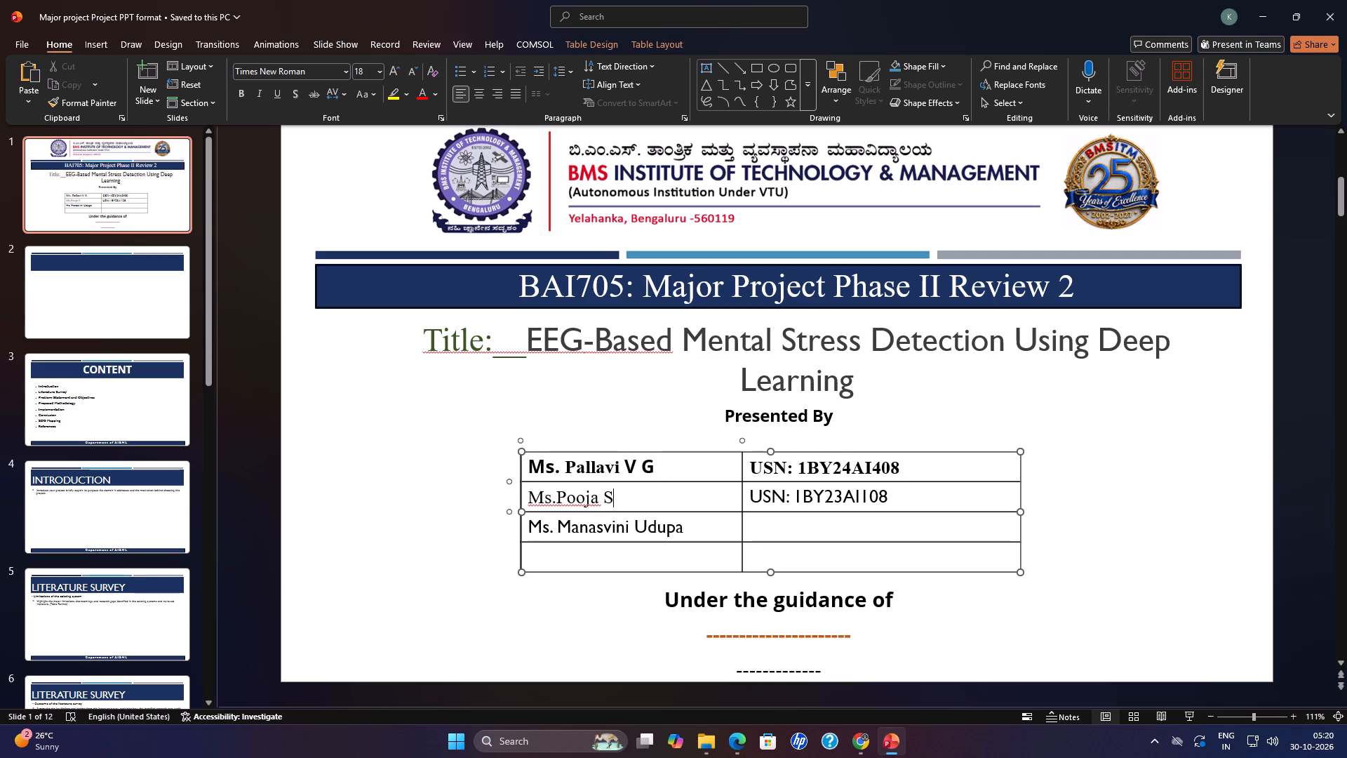
pyautogui.click(626, 498)
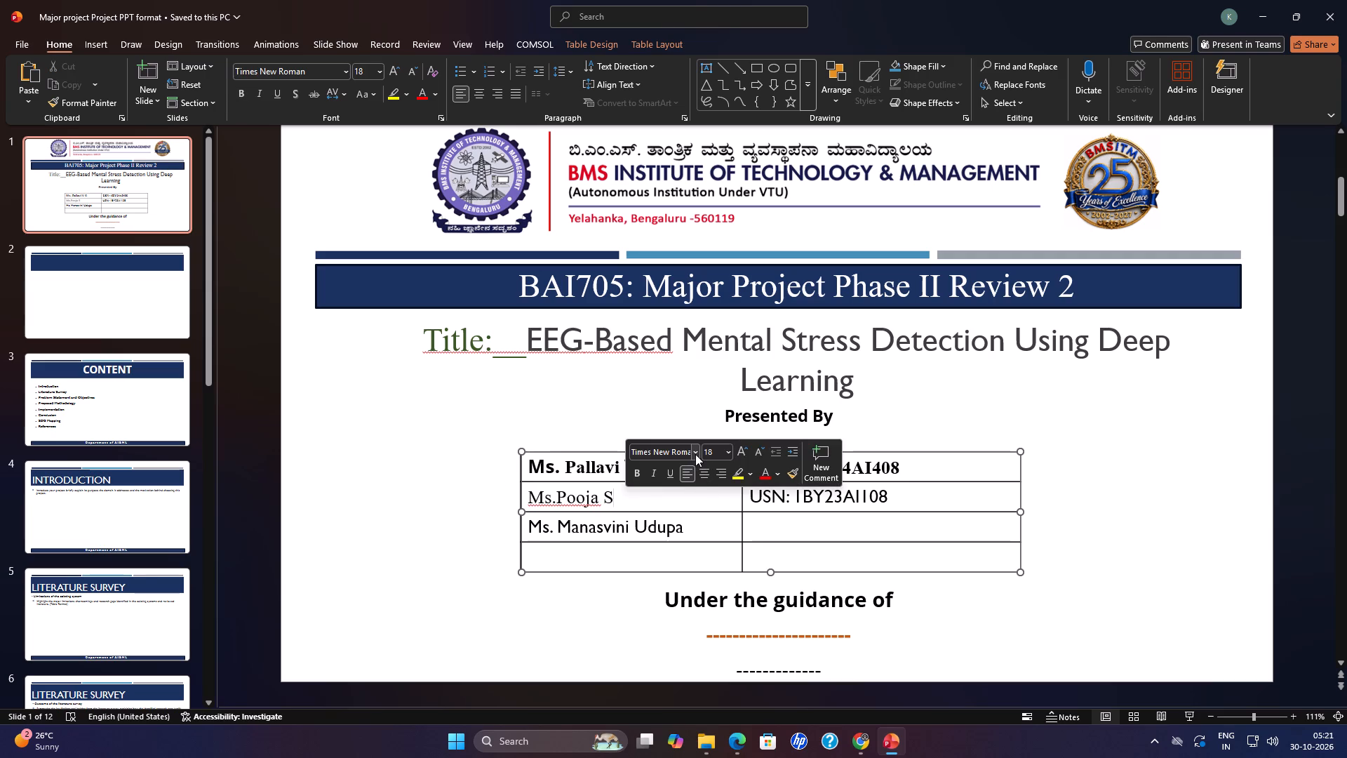
pyautogui.click(638, 474)
pyautogui.click(638, 474)
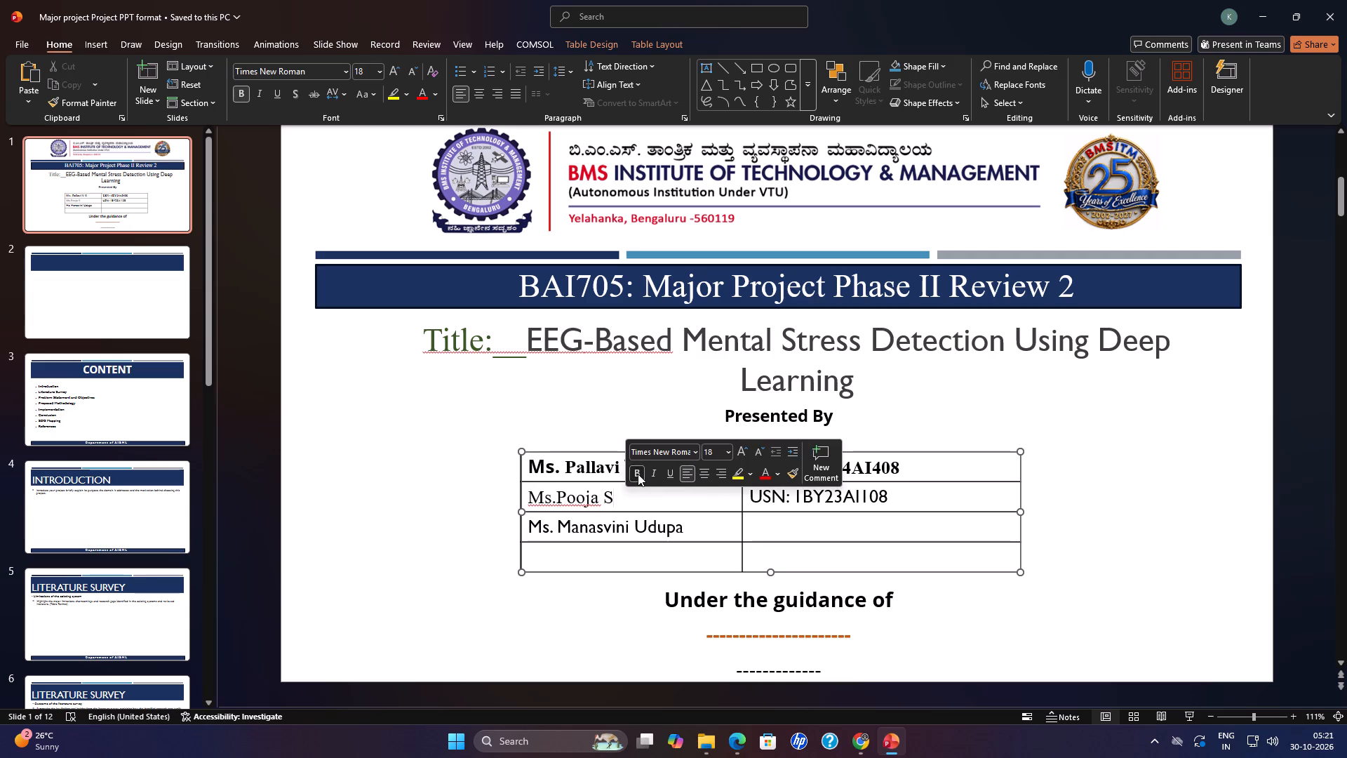
pyautogui.click(638, 474)
pyautogui.click(633, 501)
pyautogui.moveTo(626, 499); pyautogui.dragTo(528, 497)
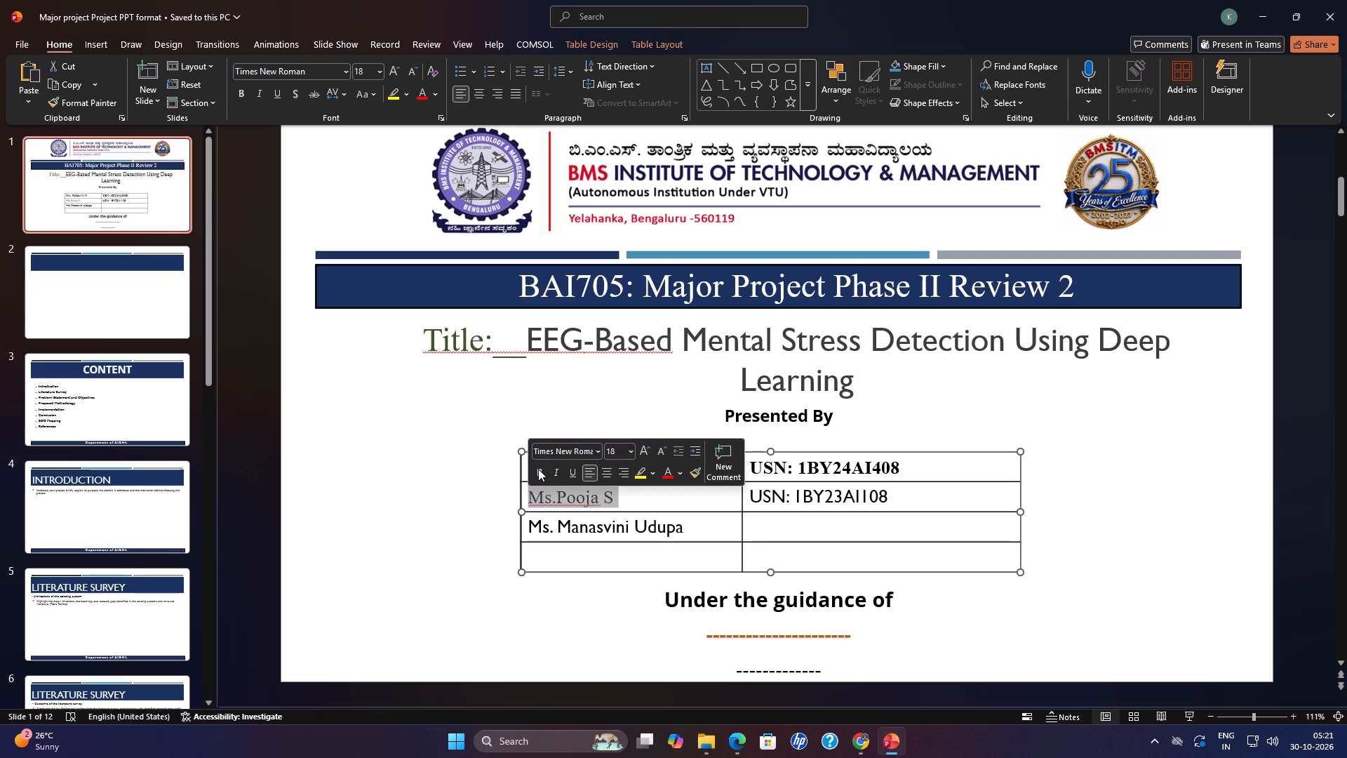
pyautogui.click(538, 469)
pyautogui.click(631, 507)
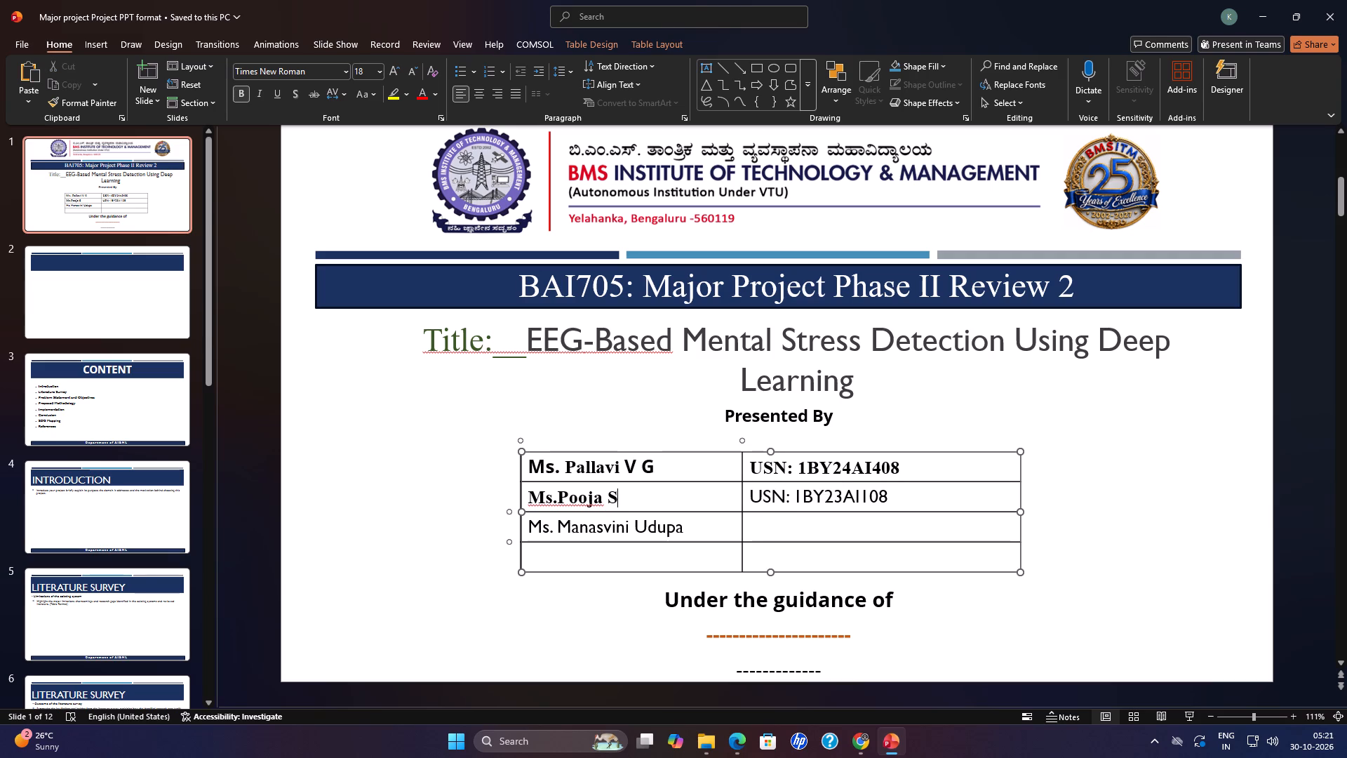
# Make the third presenter's full name, including its Ms. prefix, bold in the table's third row.
pyautogui.moveTo(688, 524); pyautogui.dragTo(568, 524)
pyautogui.moveTo(568, 524); pyautogui.dragTo(555, 521)
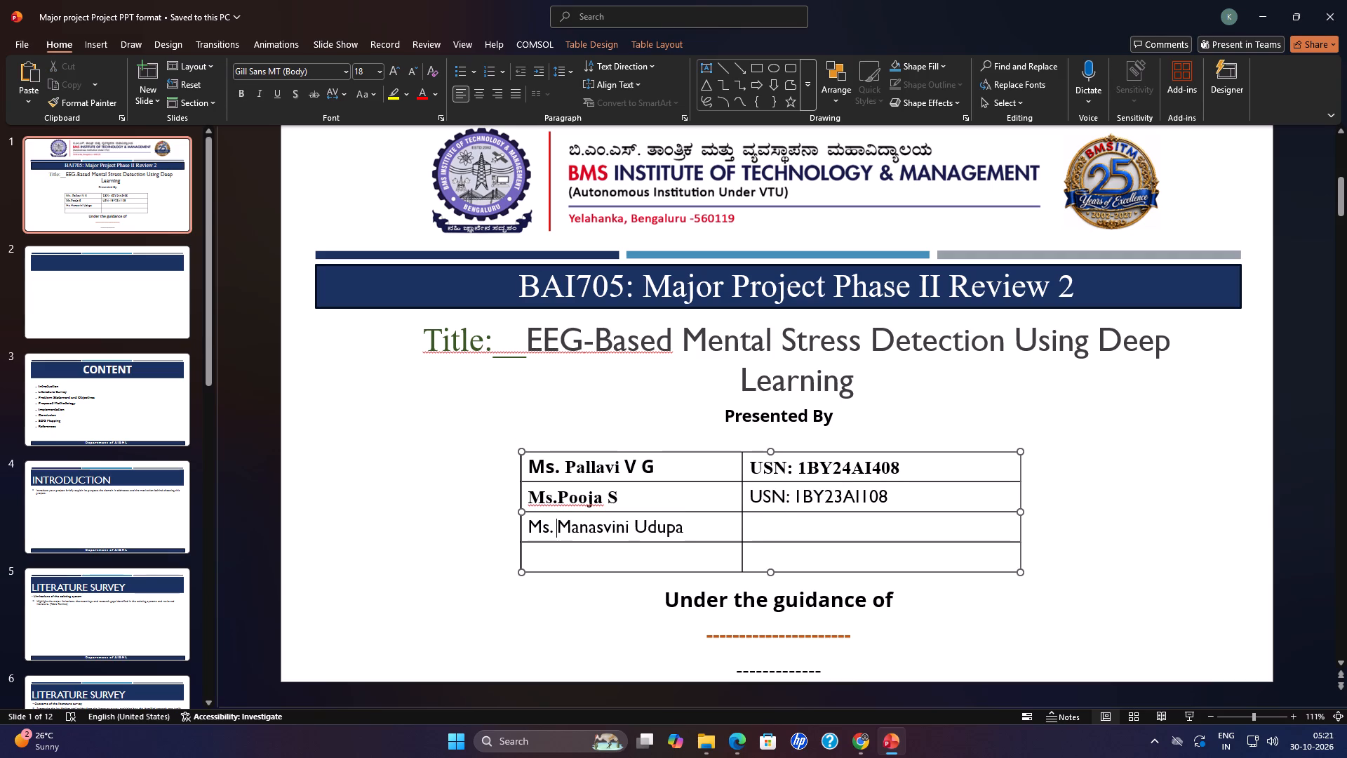
pyautogui.moveTo(530, 526); pyautogui.dragTo(521, 523)
pyautogui.moveTo(530, 524); pyautogui.dragTo(619, 529)
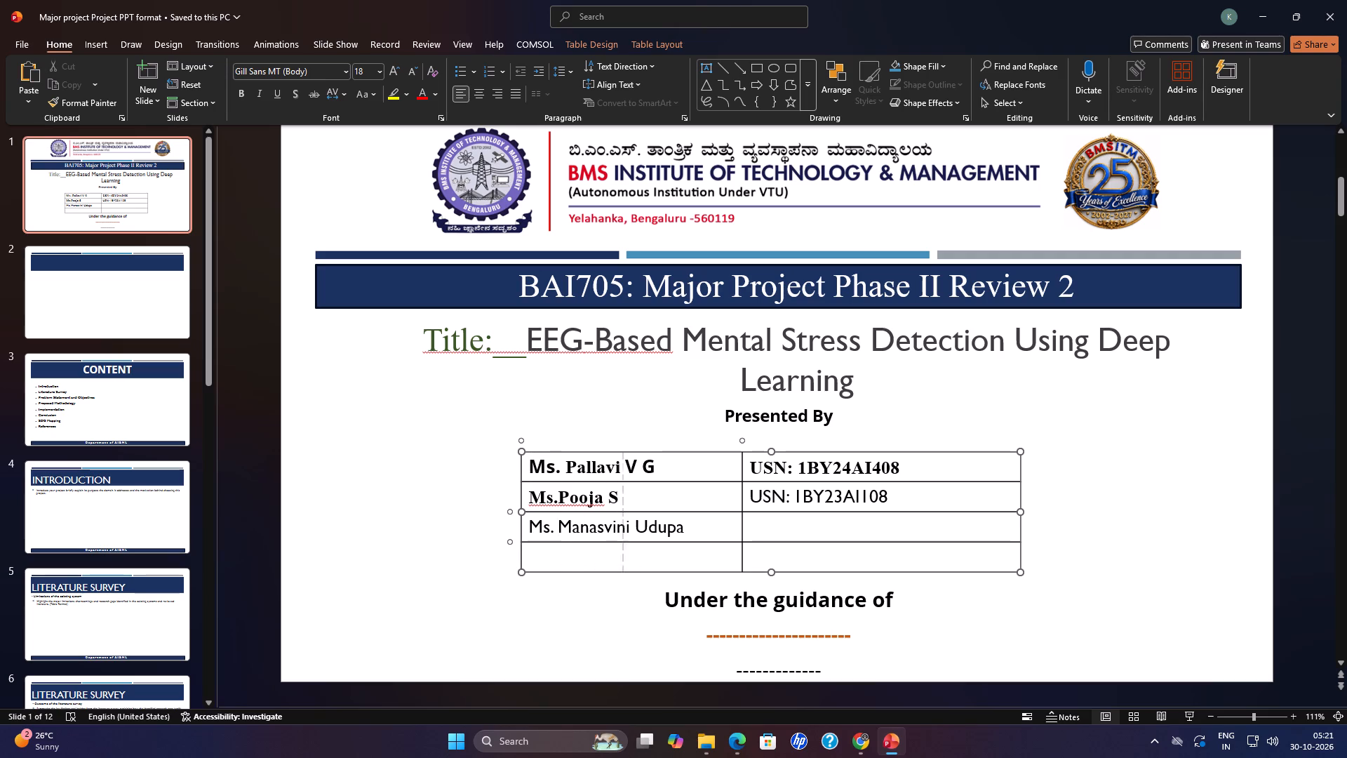
pyautogui.moveTo(619, 529); pyautogui.dragTo(521, 533)
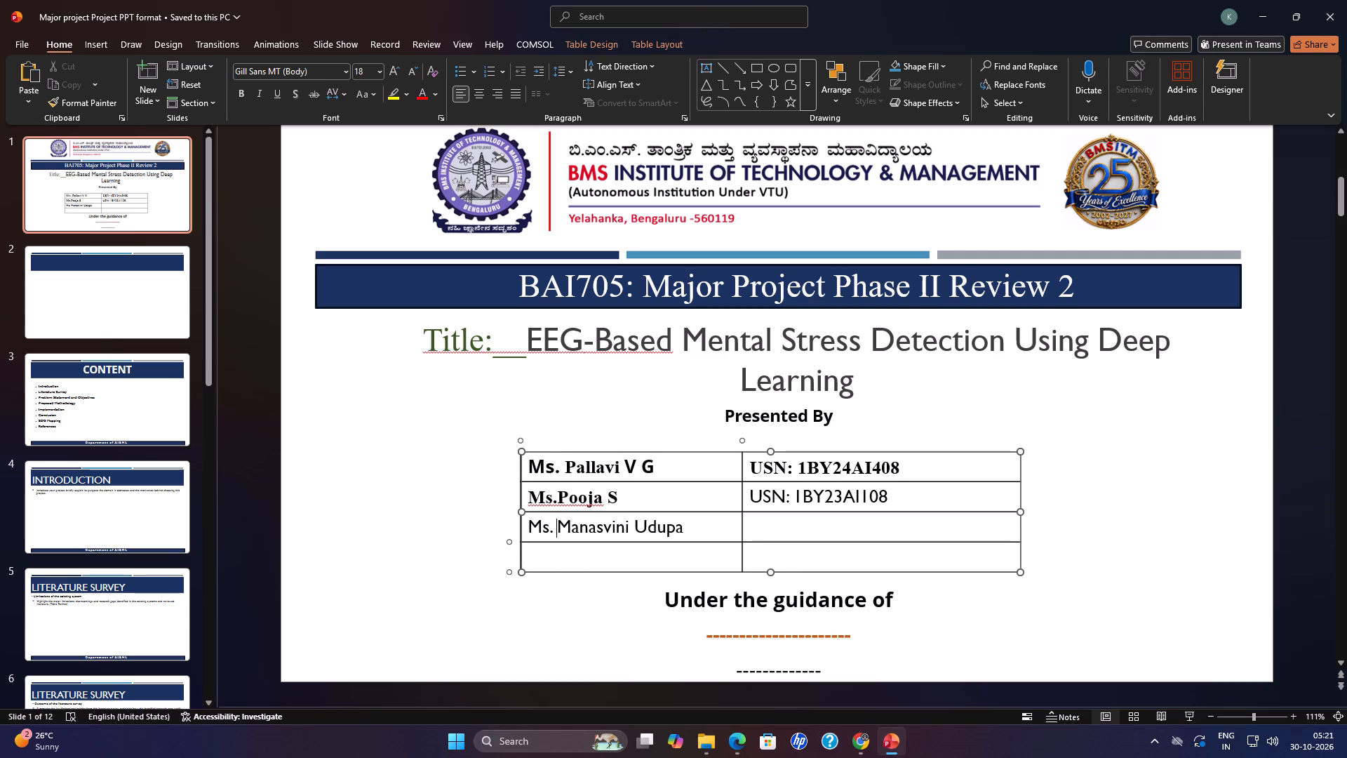
pyautogui.click(444, 595)
pyautogui.moveTo(529, 525); pyautogui.dragTo(523, 536)
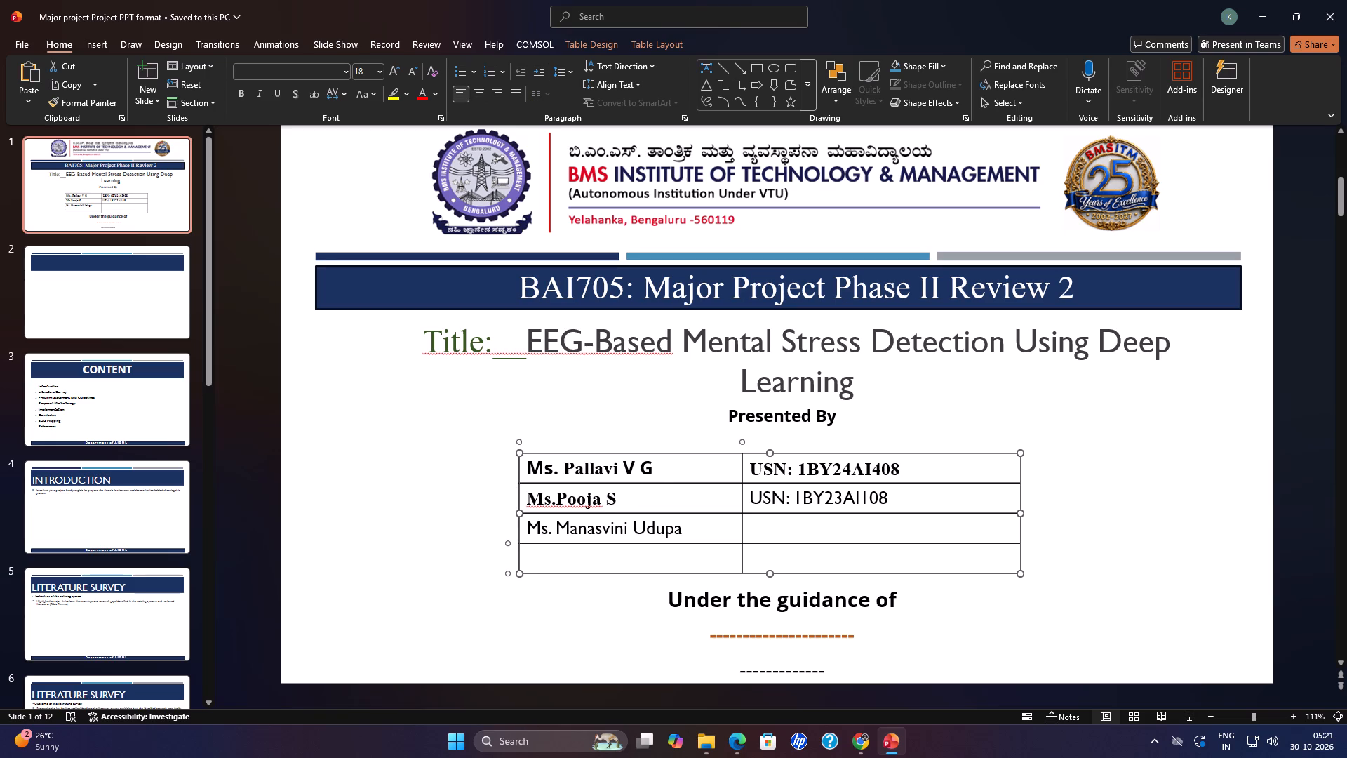
pyautogui.click(587, 538)
pyautogui.click(594, 535)
pyautogui.click(594, 535)
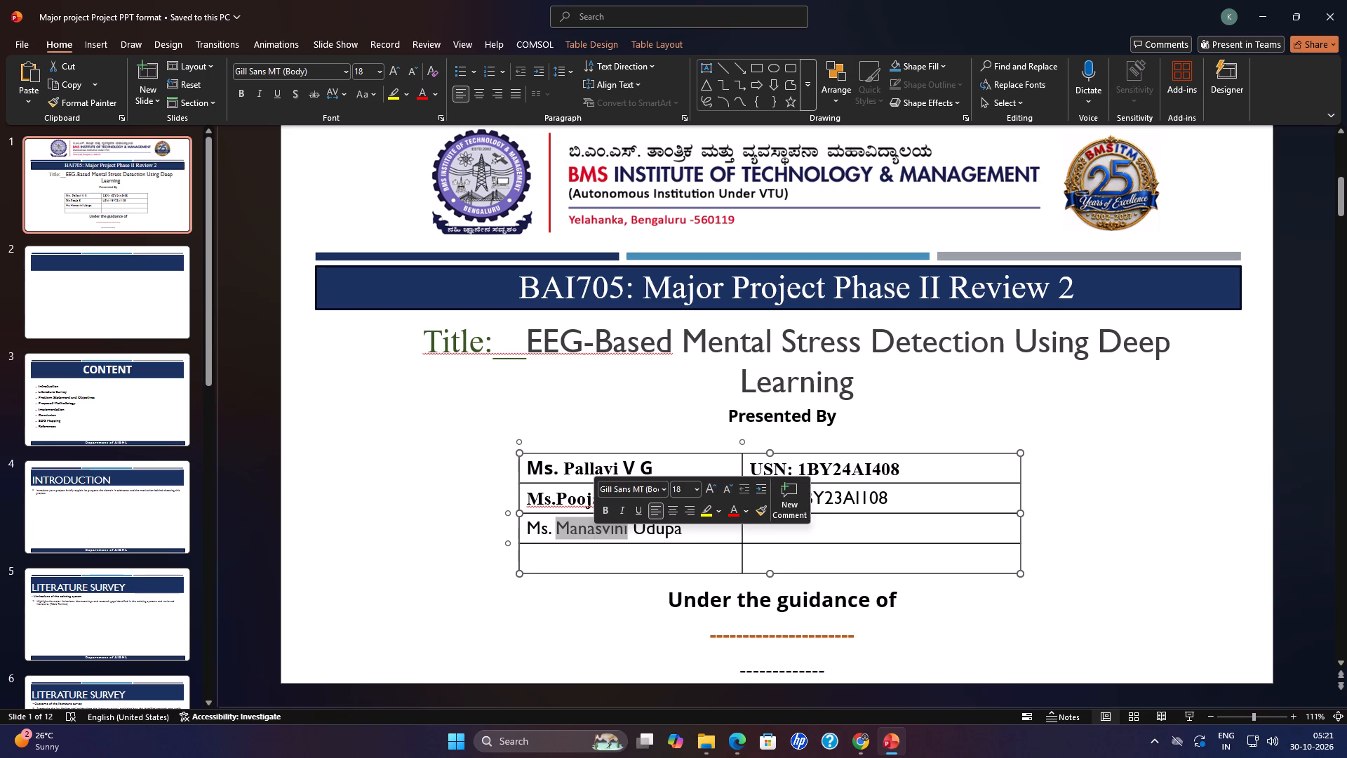
pyautogui.click(594, 535)
pyautogui.click(594, 535)
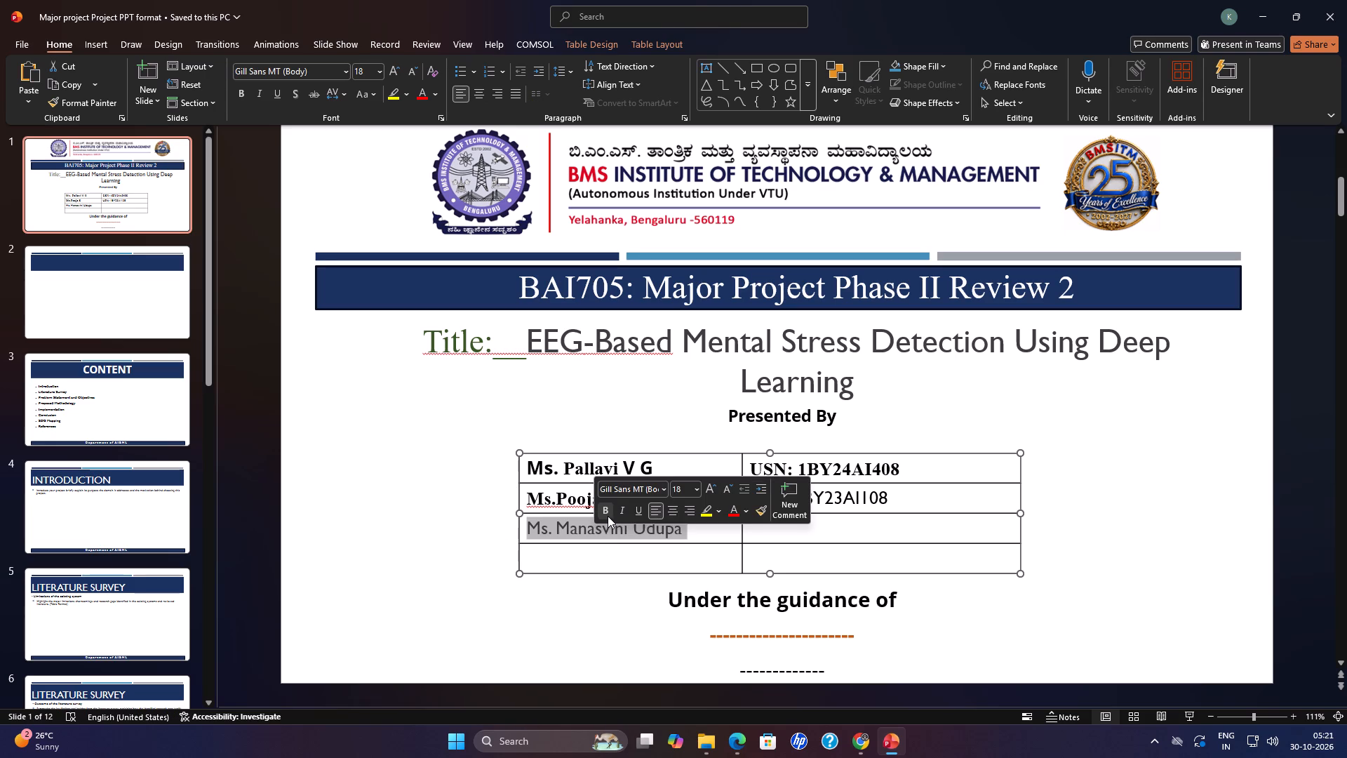
pyautogui.click(608, 516)
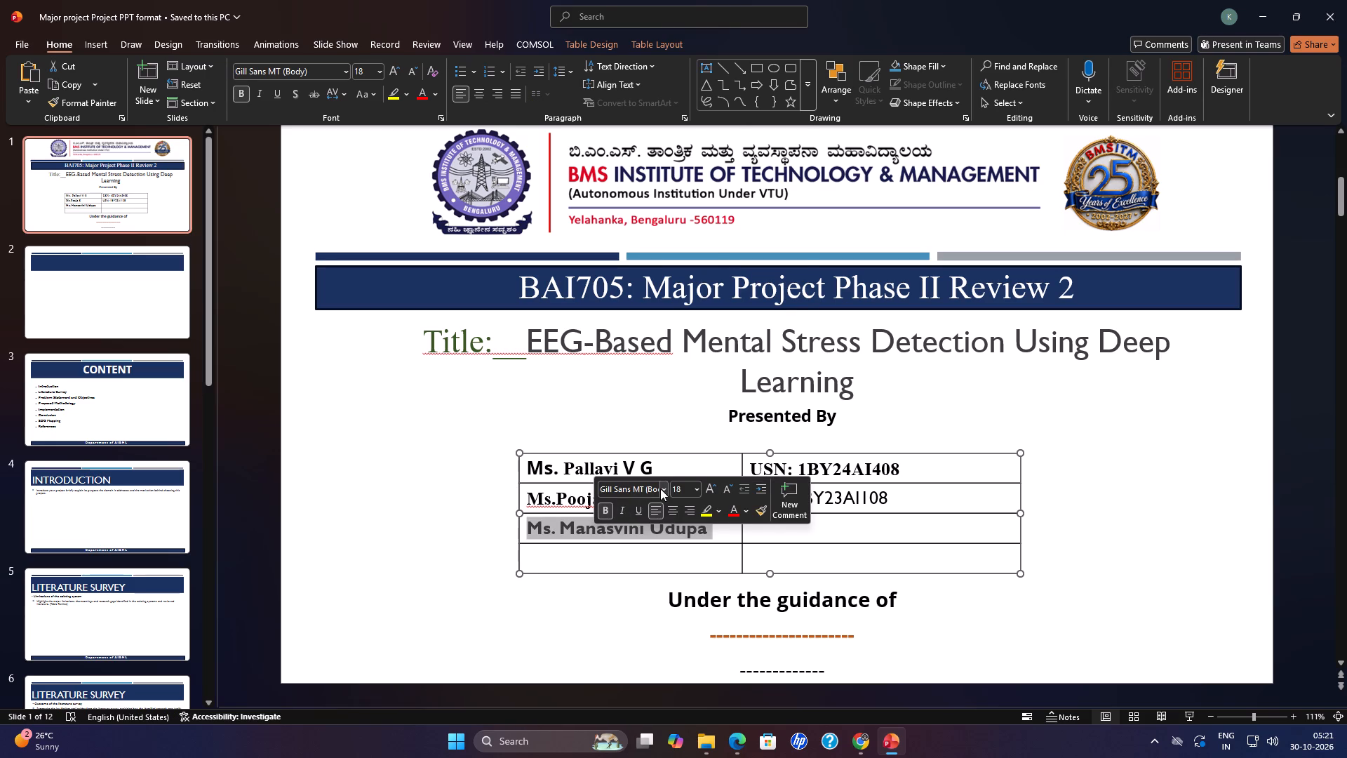
# Change the font of the third presenter's name in the table's third row to Times New Roman.
pyautogui.click(660, 488)
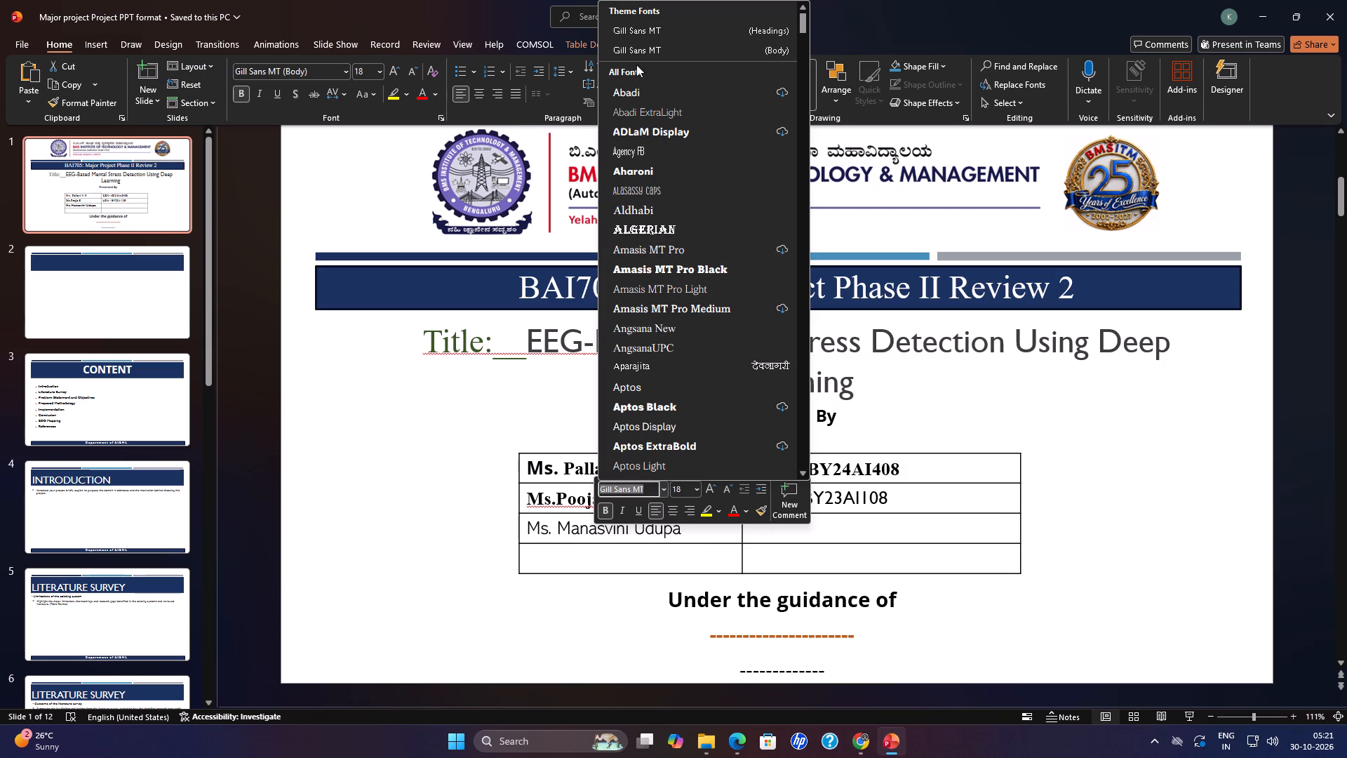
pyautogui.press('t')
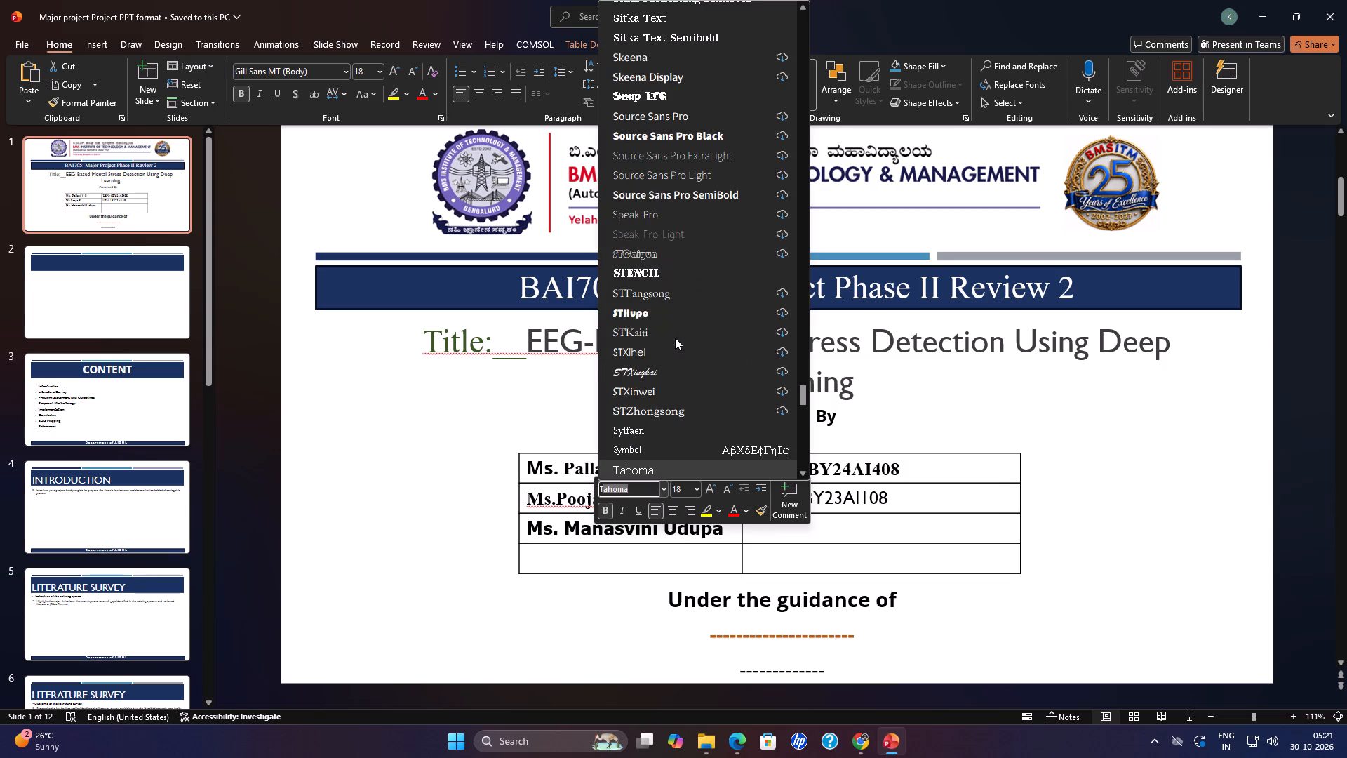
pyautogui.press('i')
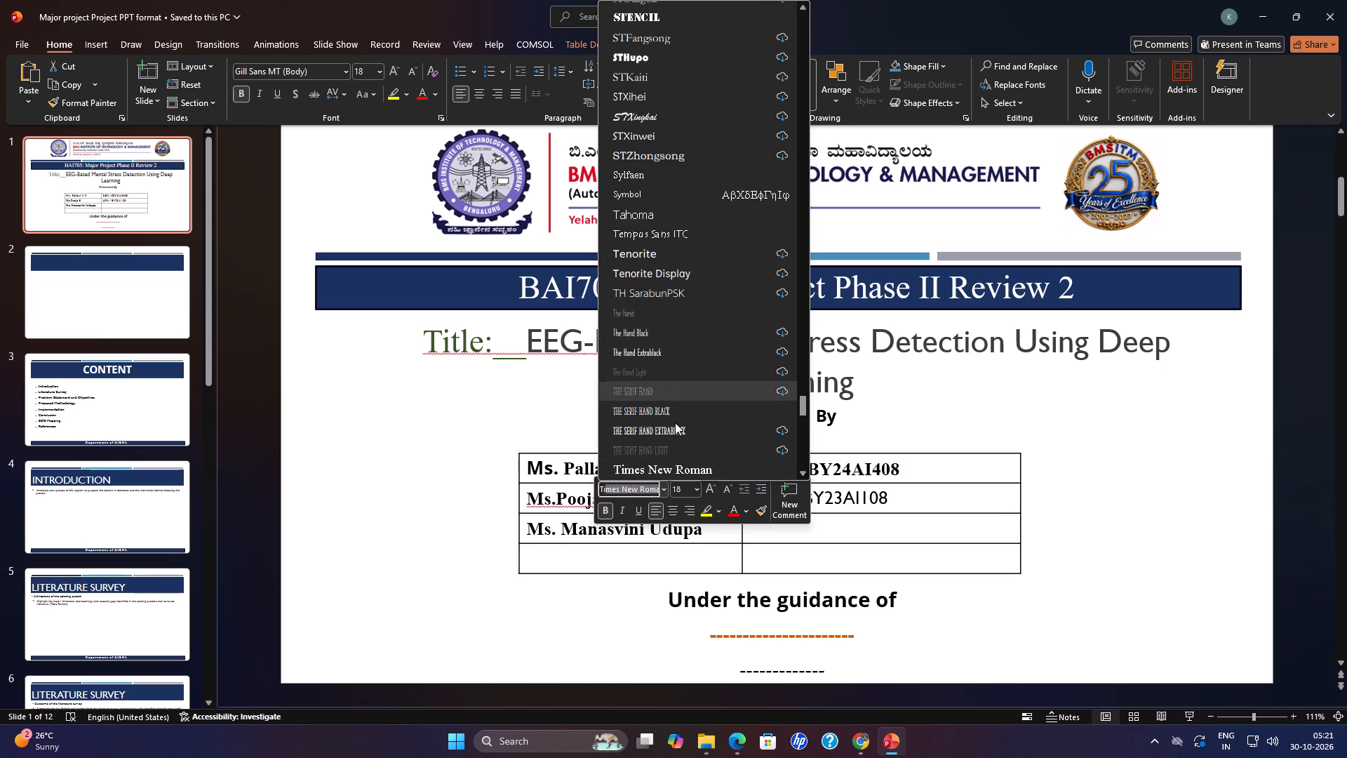
pyautogui.click(680, 466)
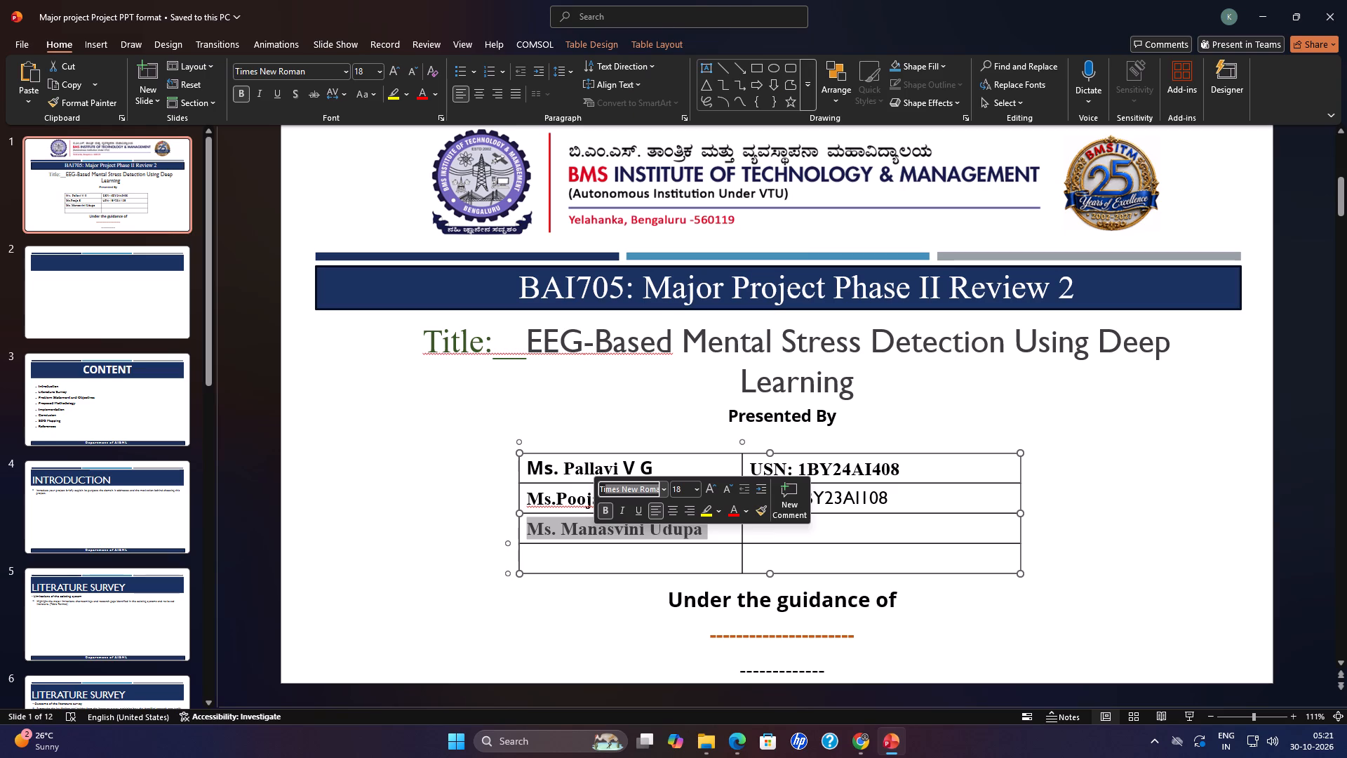
pyautogui.click(725, 561)
# Select the "USN" label in the table's second row.
pyautogui.doubleClick(766, 503)
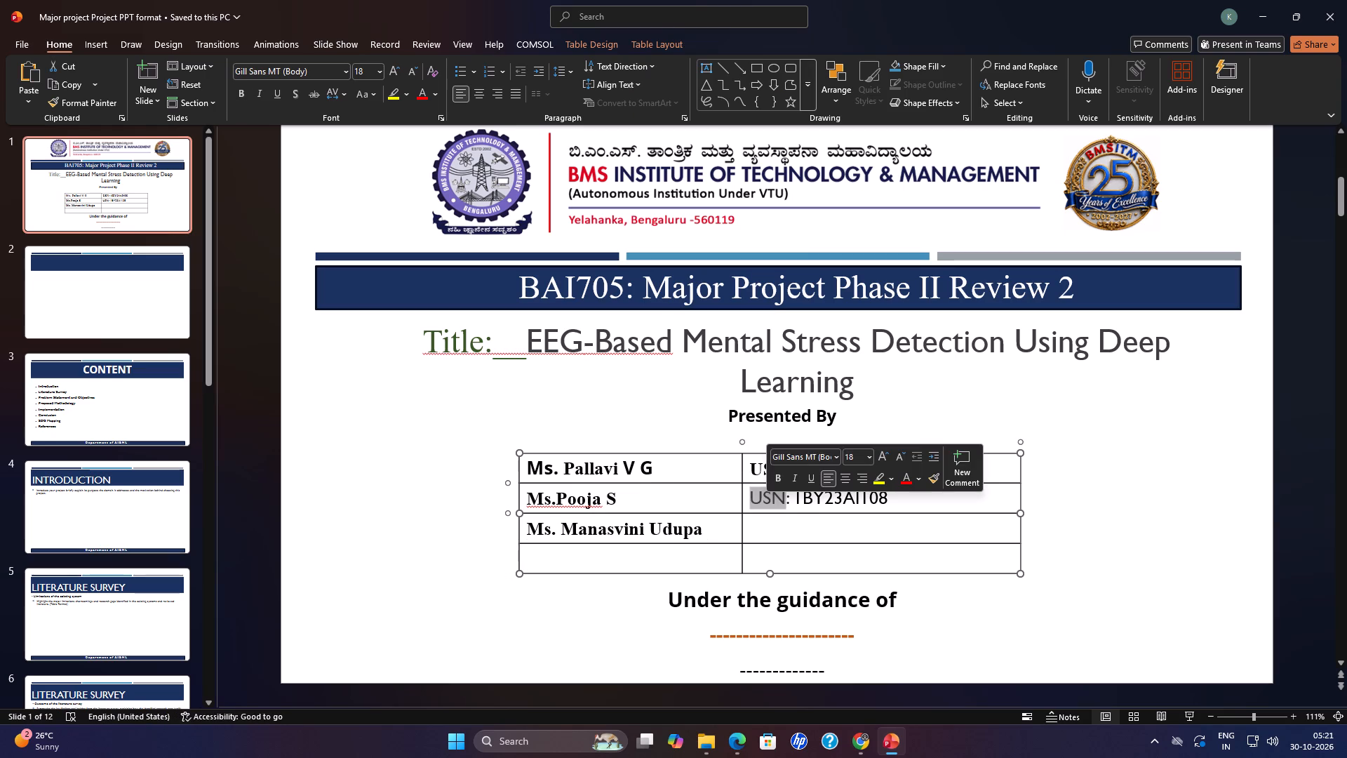
# Format the "USN" label in the table's second row as bold Times New Roman.
pyautogui.click(776, 480)
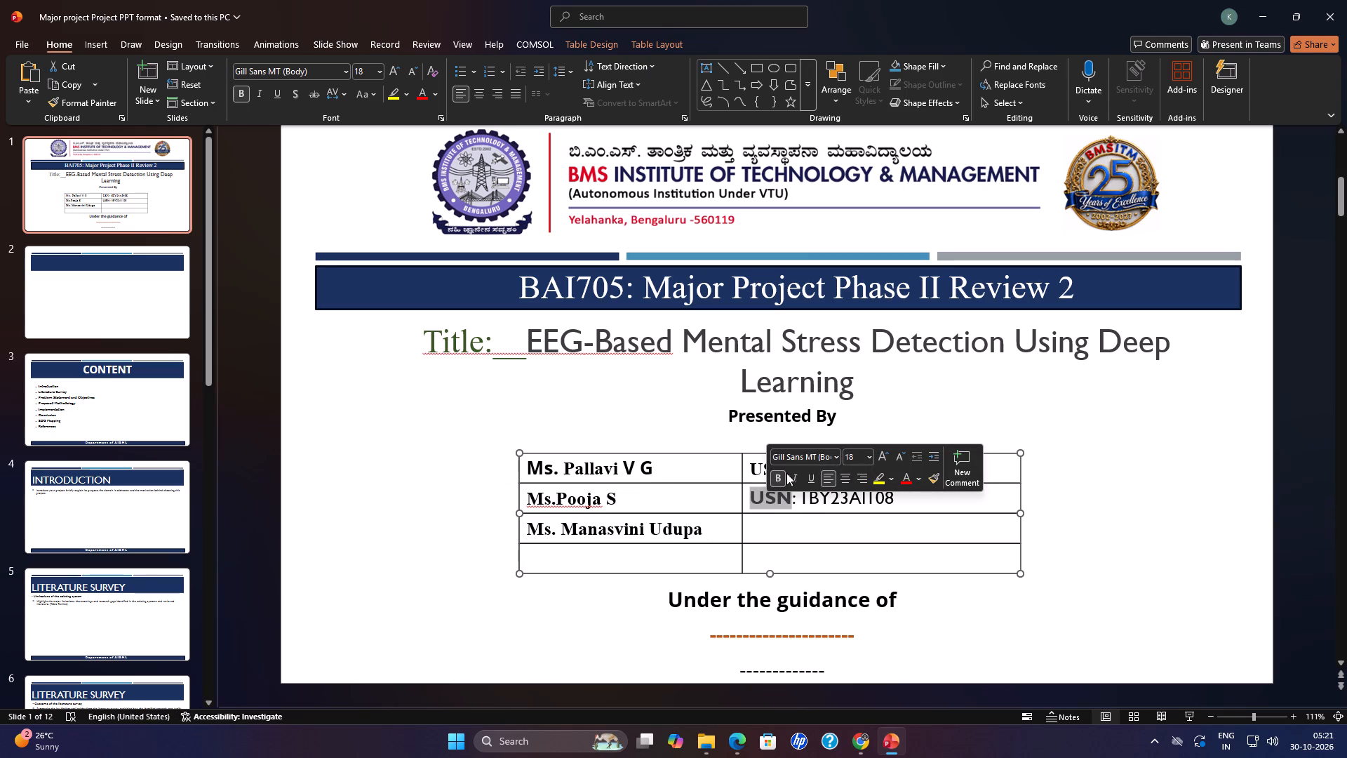
pyautogui.click(829, 457)
pyautogui.click(829, 457)
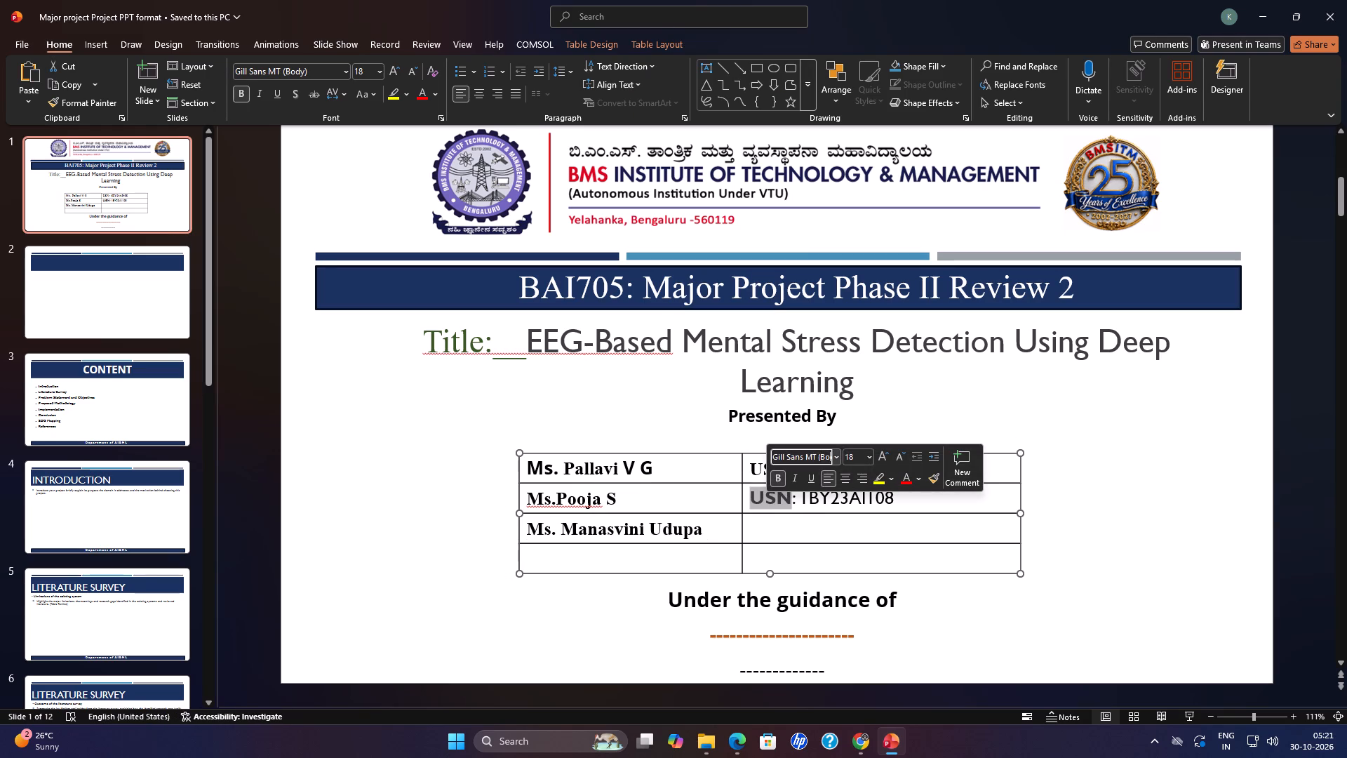
pyautogui.click(836, 460)
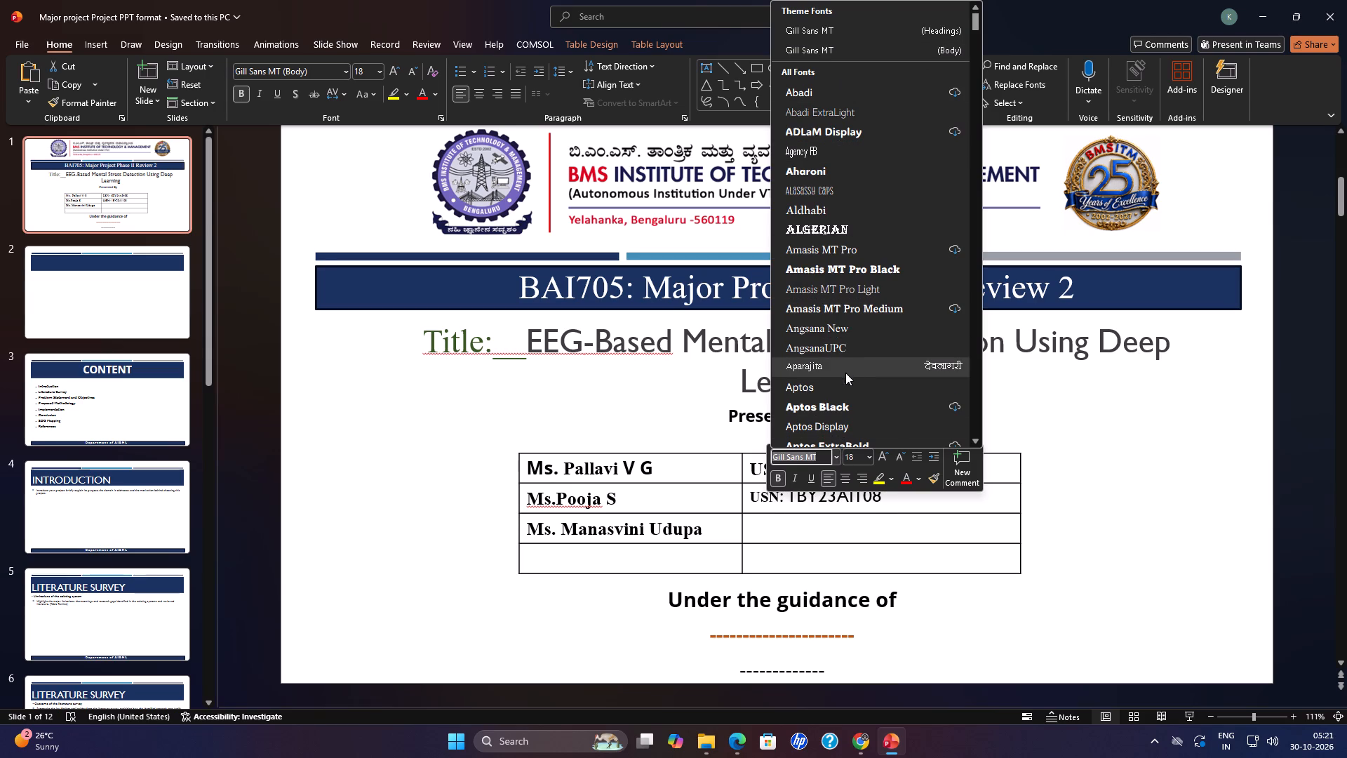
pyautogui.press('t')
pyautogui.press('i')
pyautogui.click(857, 427)
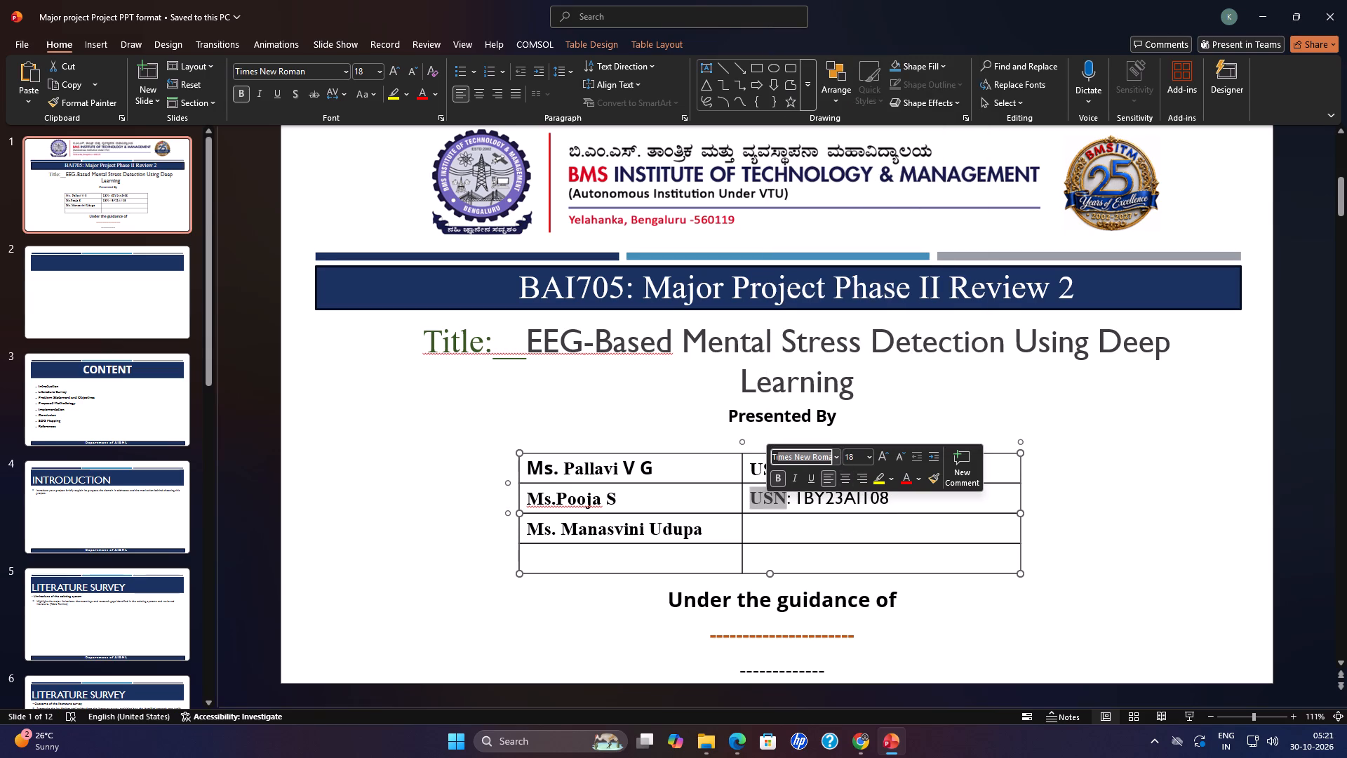
# Make the second presenter's USN number bold and open its font choices.
pyautogui.click(840, 514)
pyautogui.moveTo(894, 496); pyautogui.dragTo(799, 499)
pyautogui.click(810, 469)
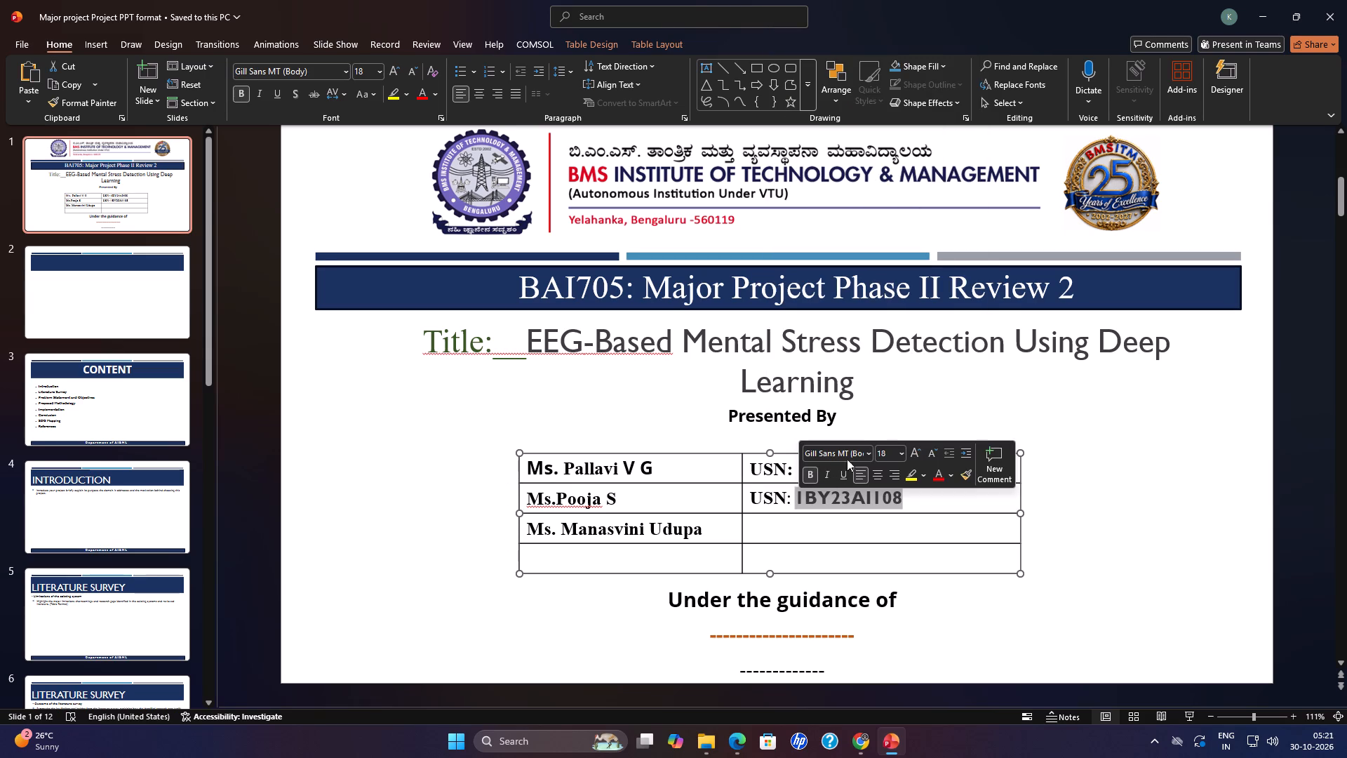
pyautogui.click(866, 455)
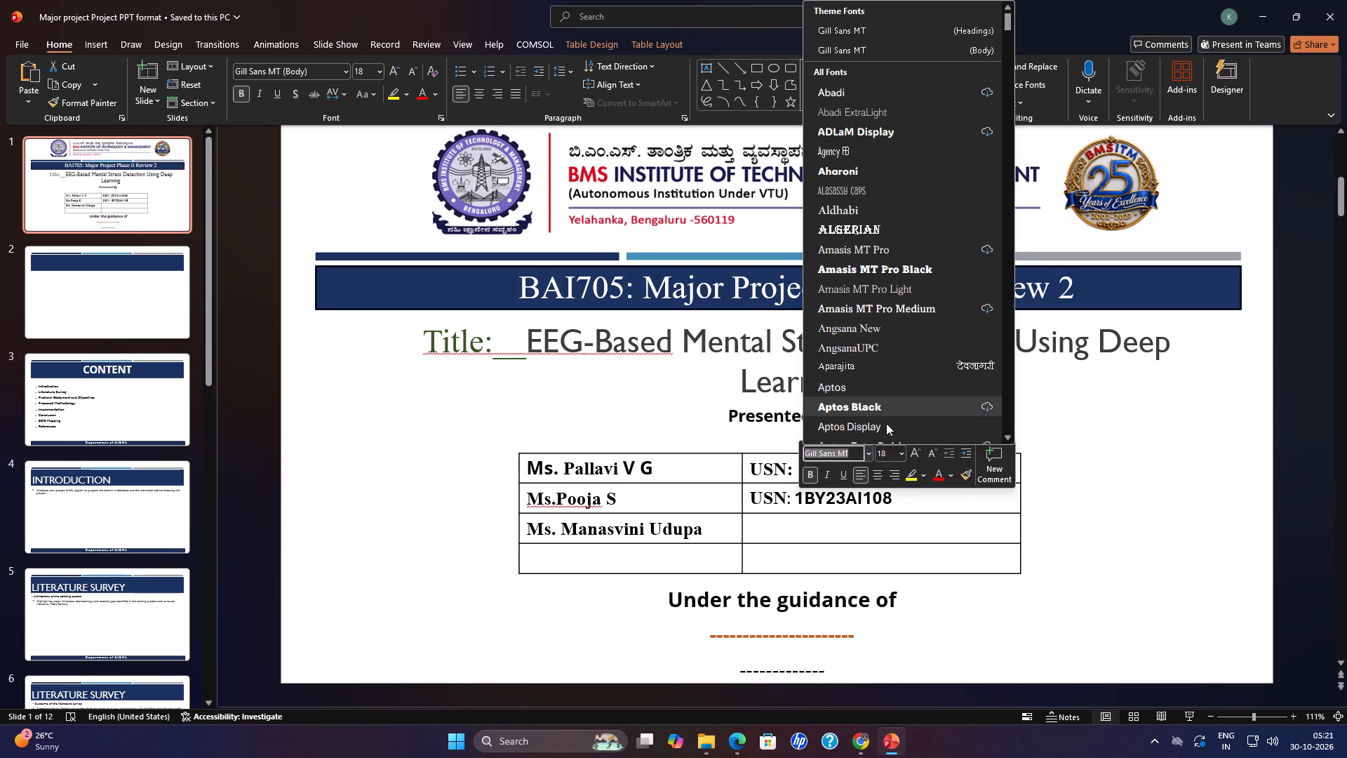
# Set the second presenter's USN number in the table's second row to Times New Roman.
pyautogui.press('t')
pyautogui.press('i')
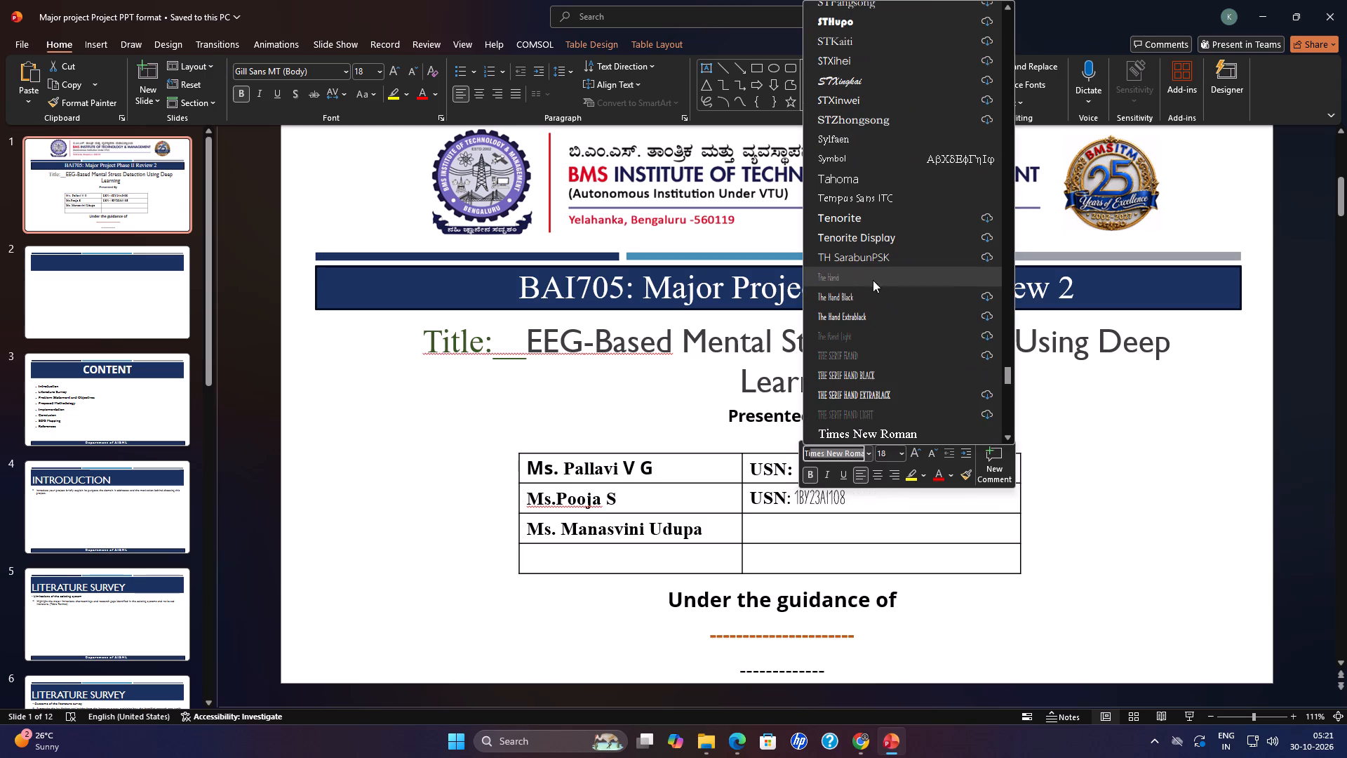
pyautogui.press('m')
pyautogui.click(857, 429)
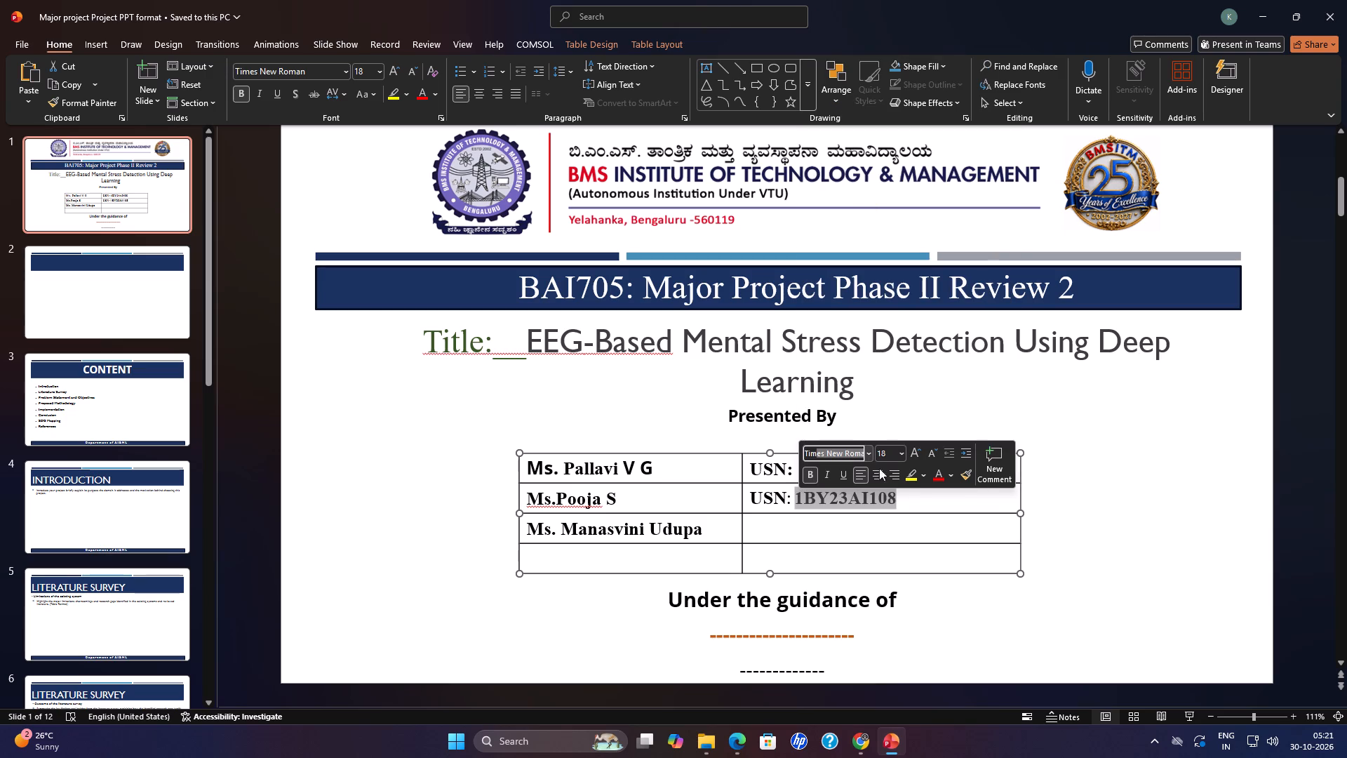
# Enter "USN" in the third row's empty cell and format it as bold Times New Roman.
pyautogui.click(824, 530)
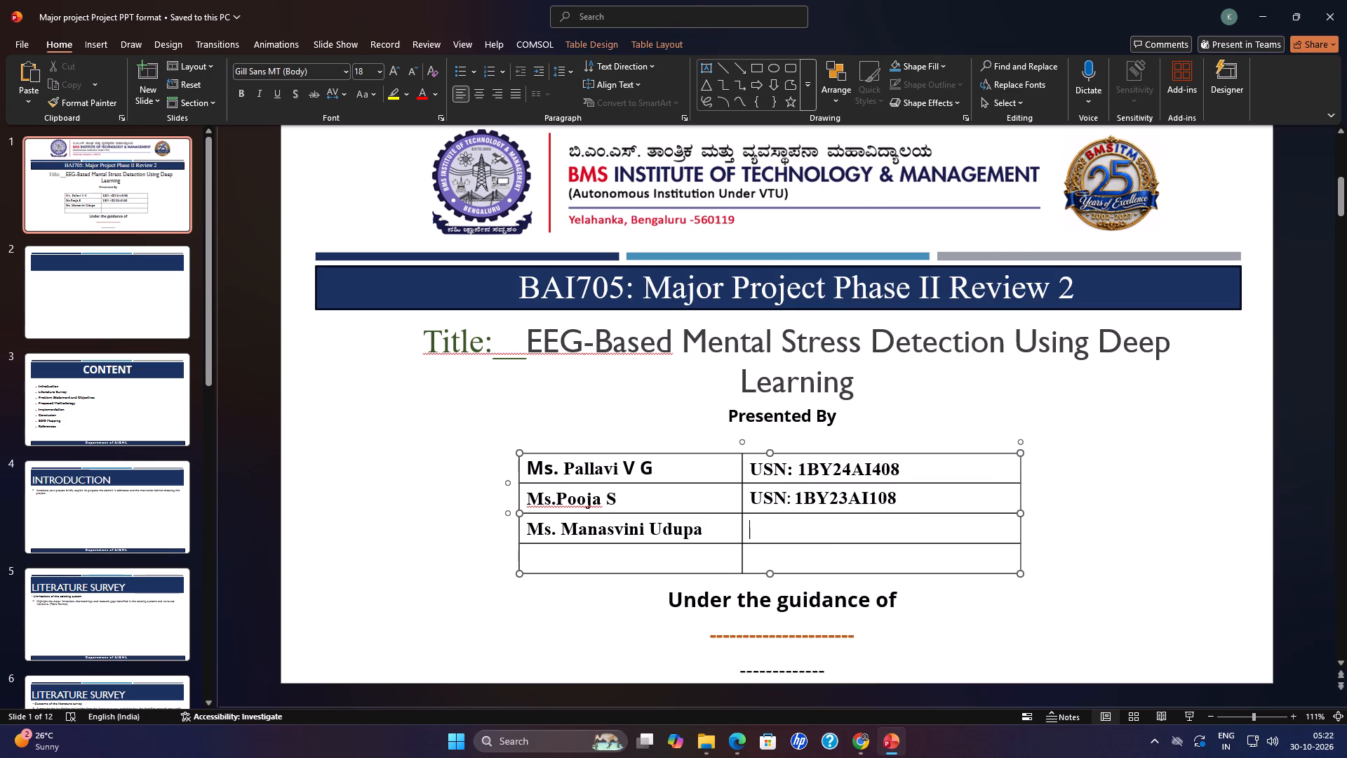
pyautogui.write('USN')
pyautogui.click(777, 525)
pyautogui.moveTo(793, 524); pyautogui.dragTo(775, 520)
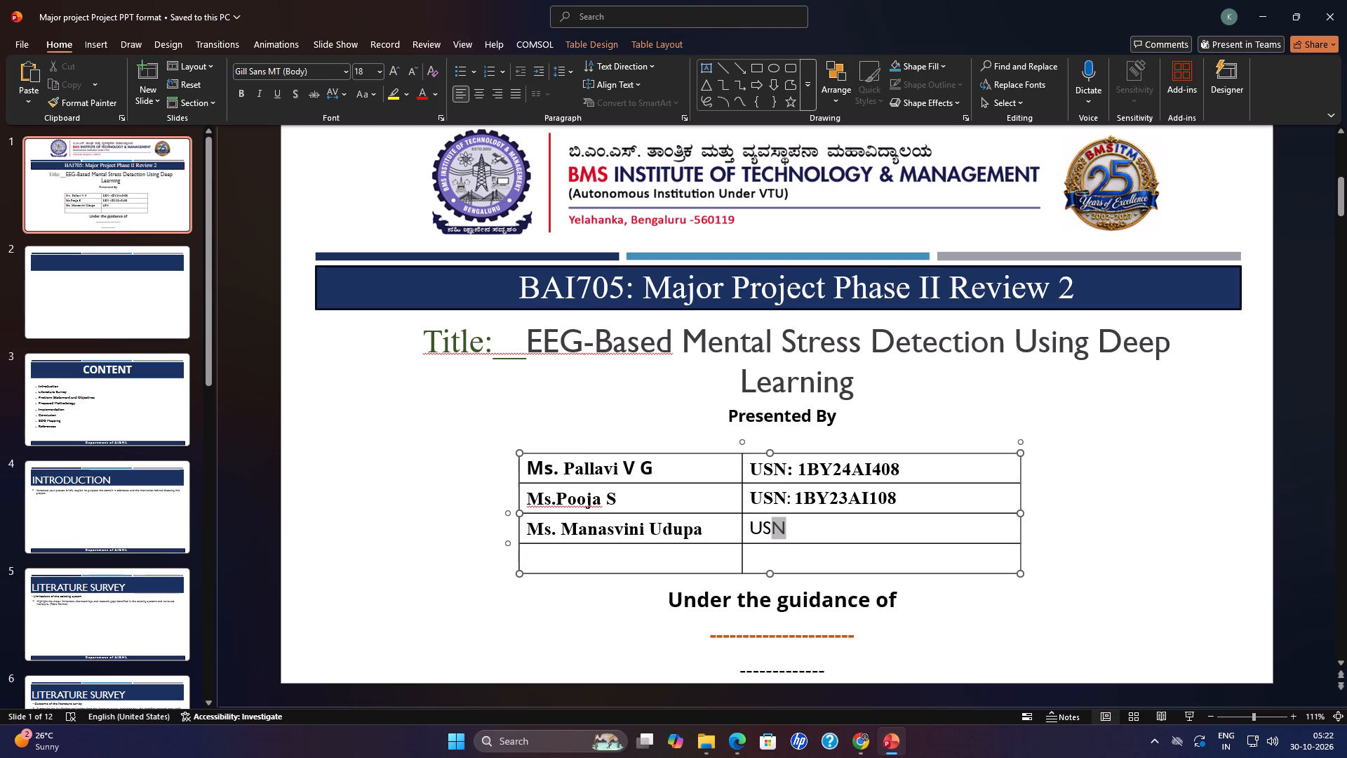
pyautogui.moveTo(775, 520); pyautogui.dragTo(751, 524)
pyautogui.click(763, 499)
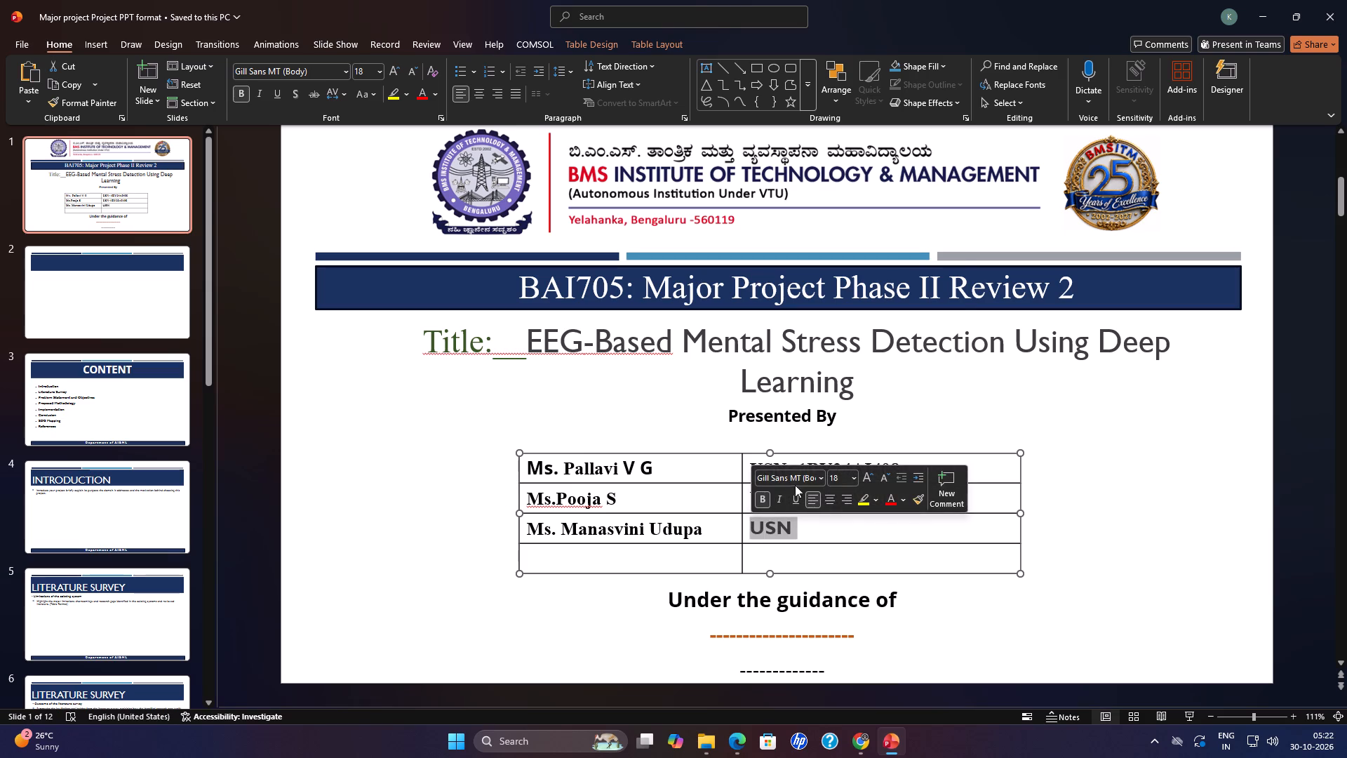
pyautogui.click(822, 476)
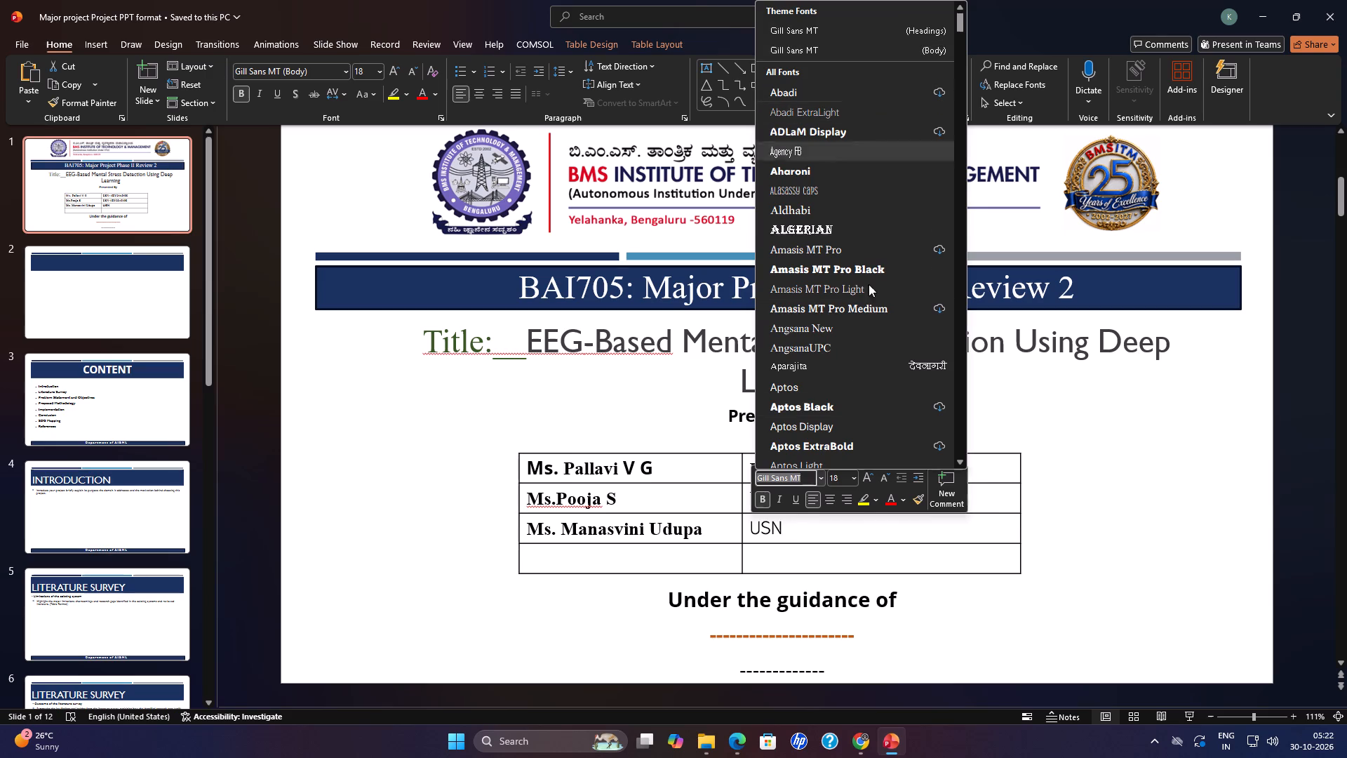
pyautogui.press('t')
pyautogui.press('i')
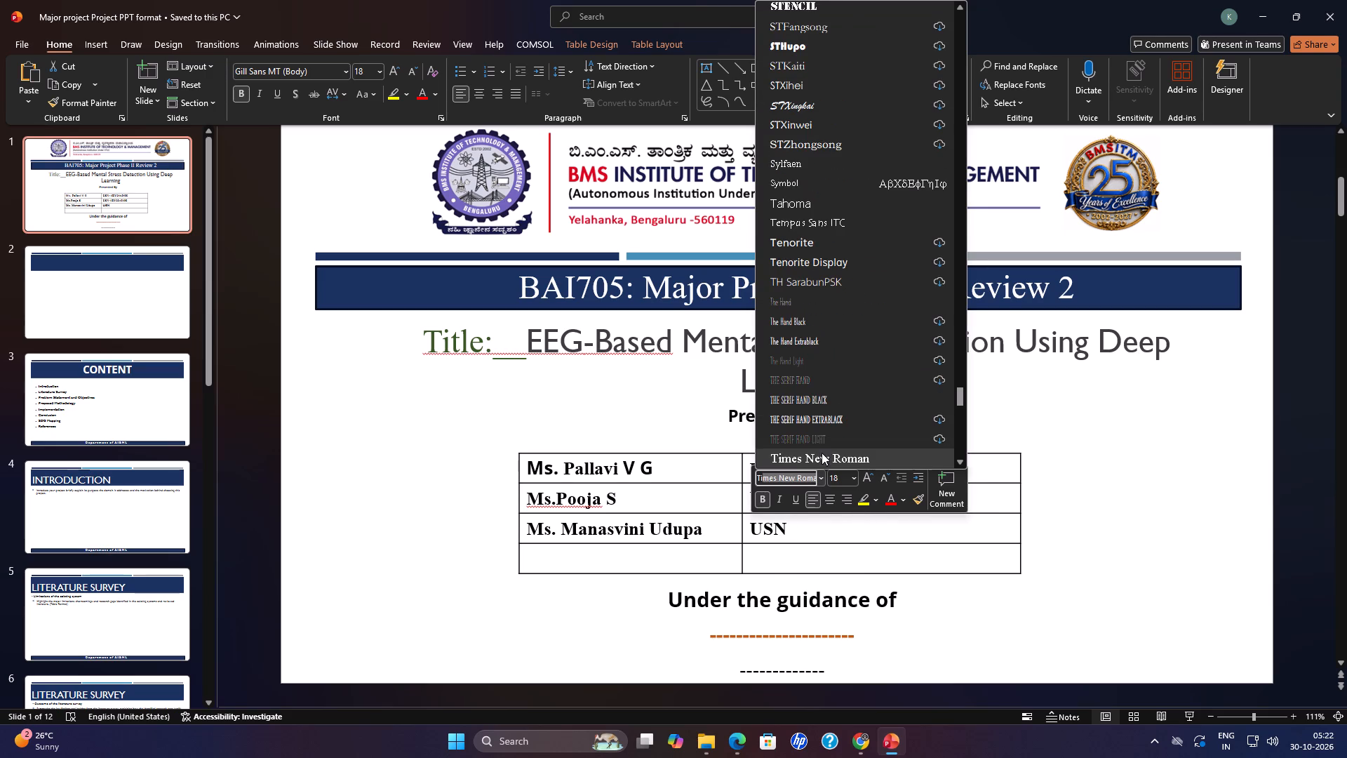
pyautogui.click(822, 453)
# Complete the third row's USN label with a colon followed by the third presenter's USN in capitals.
pyautogui.click(802, 539)
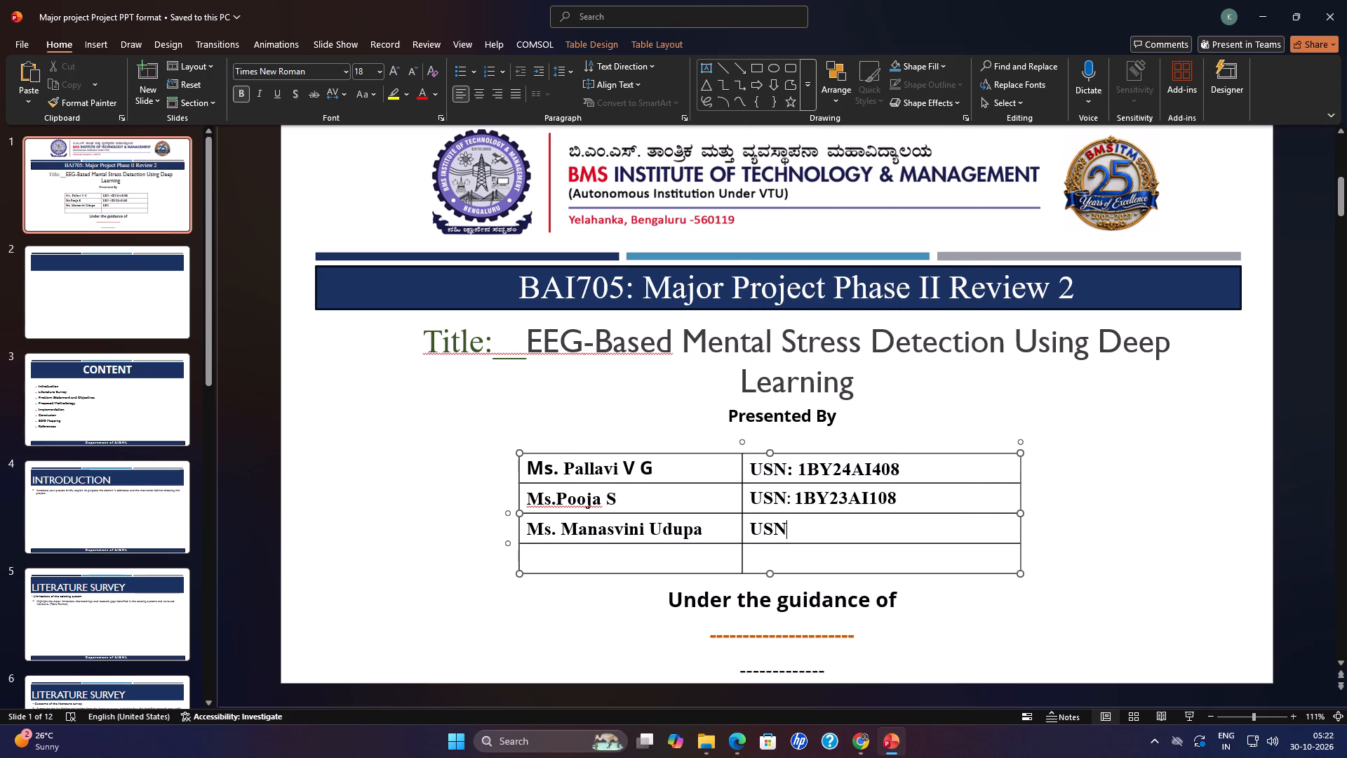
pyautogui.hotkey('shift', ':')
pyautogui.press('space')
pyautogui.hotkey('shift', '!')
pyautogui.press('BackSpace')
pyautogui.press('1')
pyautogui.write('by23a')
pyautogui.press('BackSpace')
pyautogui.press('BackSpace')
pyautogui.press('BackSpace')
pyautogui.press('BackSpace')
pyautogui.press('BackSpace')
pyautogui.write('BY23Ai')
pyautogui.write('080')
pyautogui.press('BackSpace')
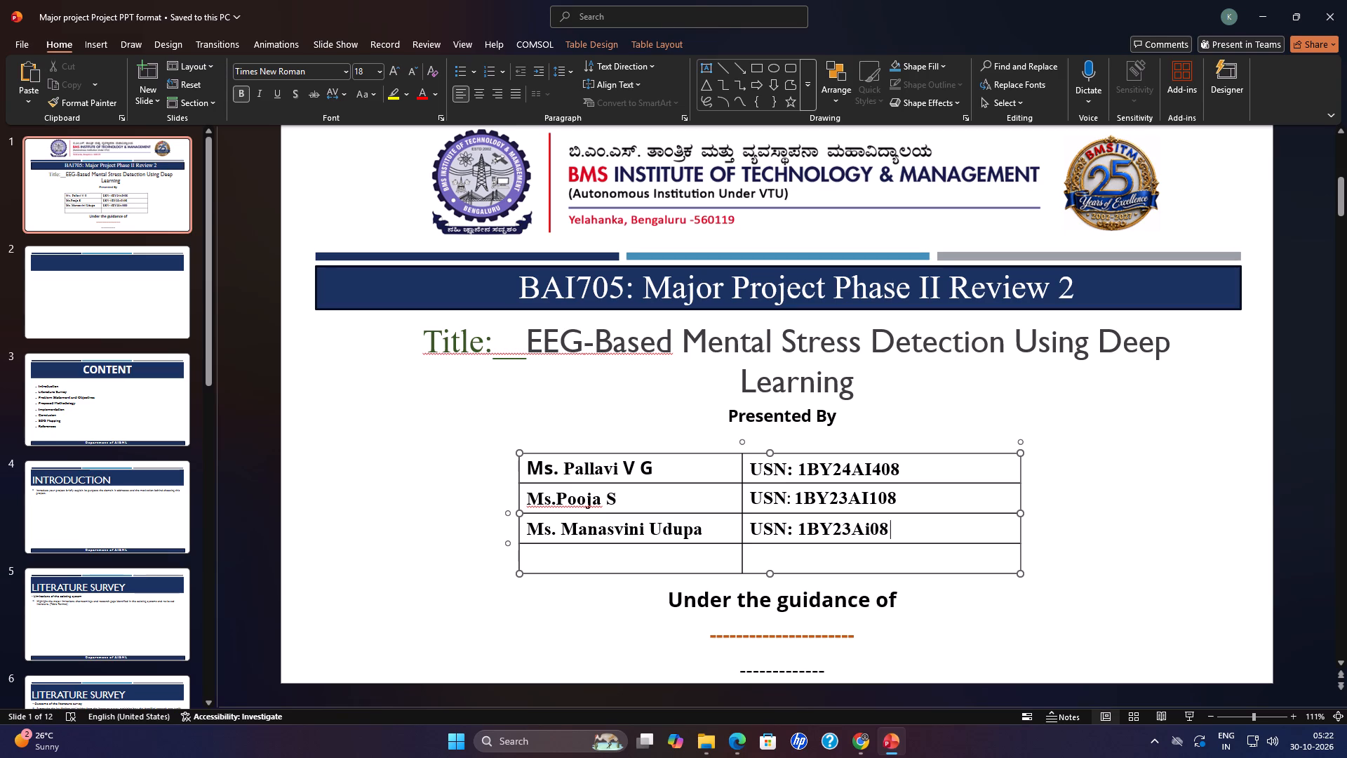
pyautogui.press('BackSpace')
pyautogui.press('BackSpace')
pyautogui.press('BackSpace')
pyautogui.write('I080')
# Enter the fourth presenter's name with initials, prefixed with Mr., in the name cell of the table's fourth row.
pyautogui.click(526, 557)
pyautogui.click(540, 558)
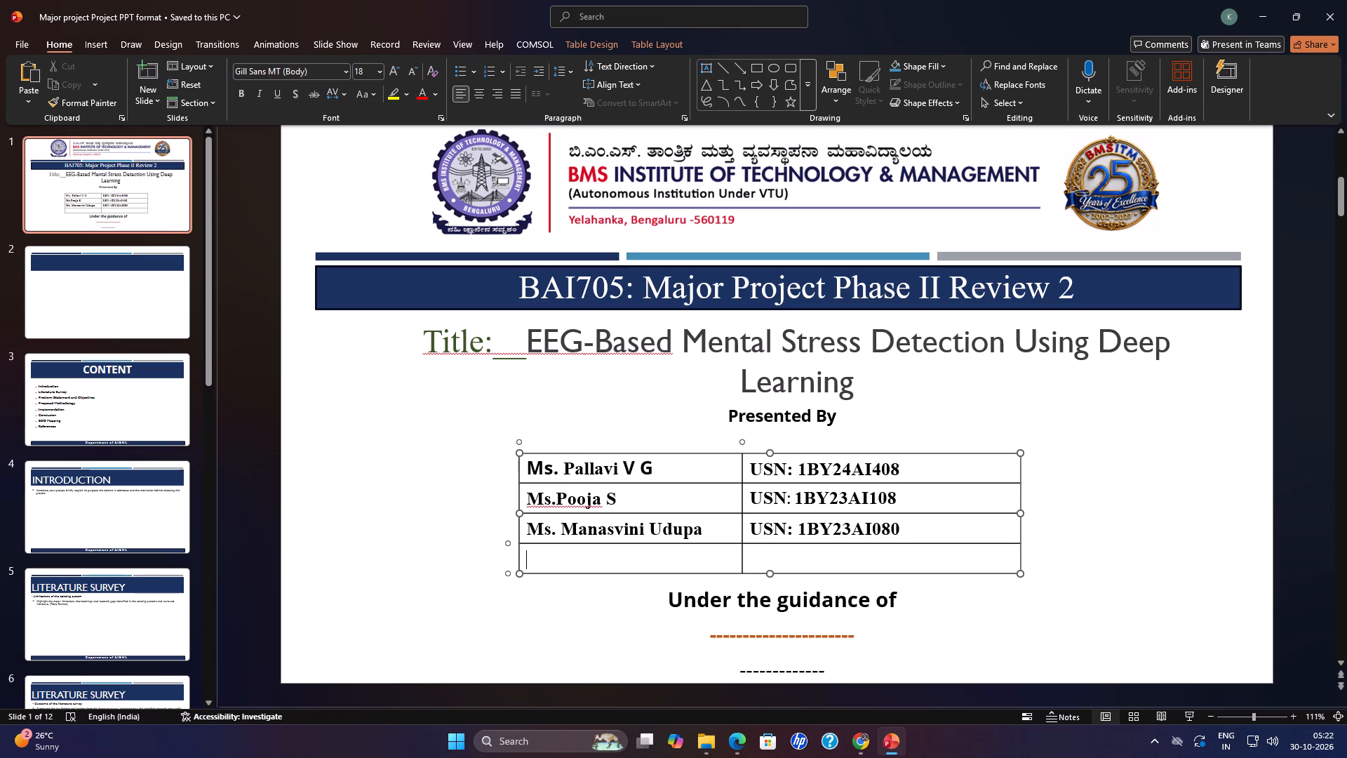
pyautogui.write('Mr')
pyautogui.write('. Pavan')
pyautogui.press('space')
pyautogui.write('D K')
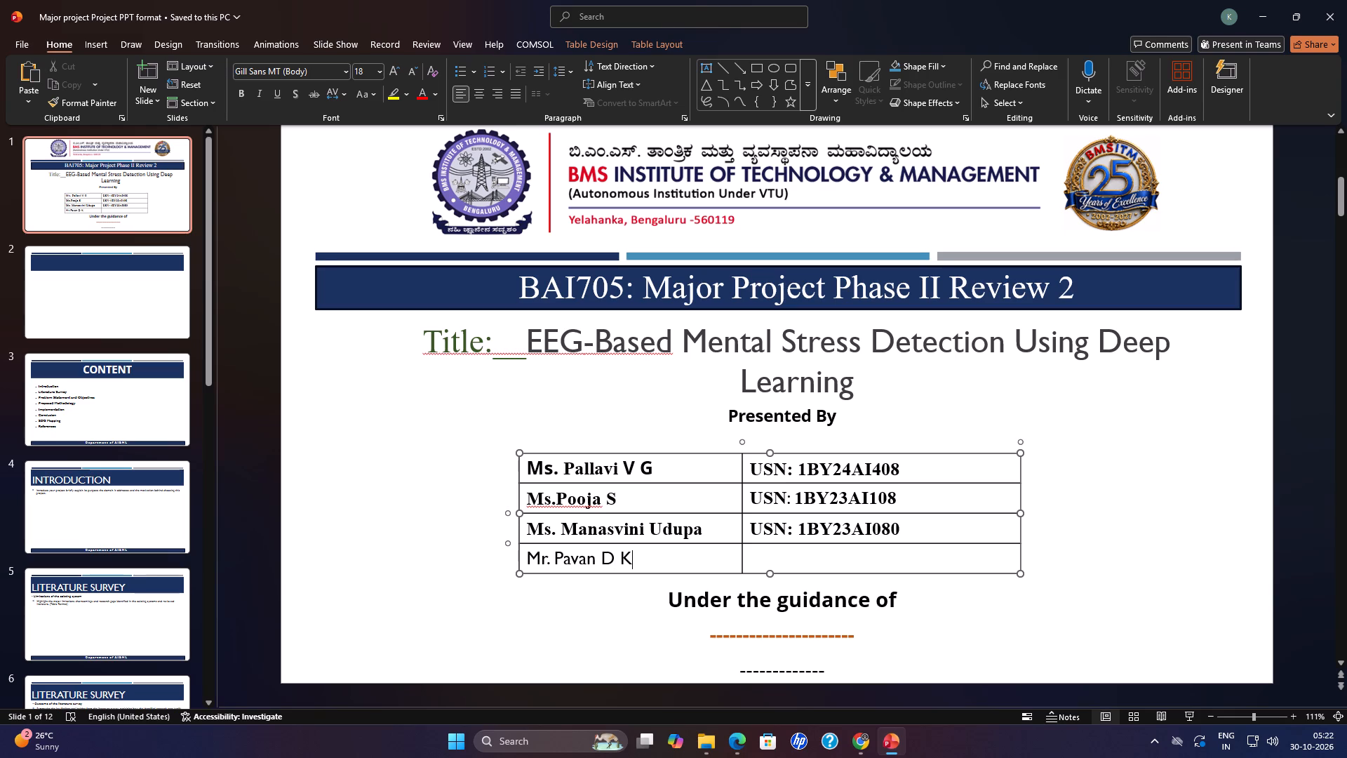
# Enter the label "USN:" followed by the fourth presenter's USN in the table's fourth row.
pyautogui.click(836, 567)
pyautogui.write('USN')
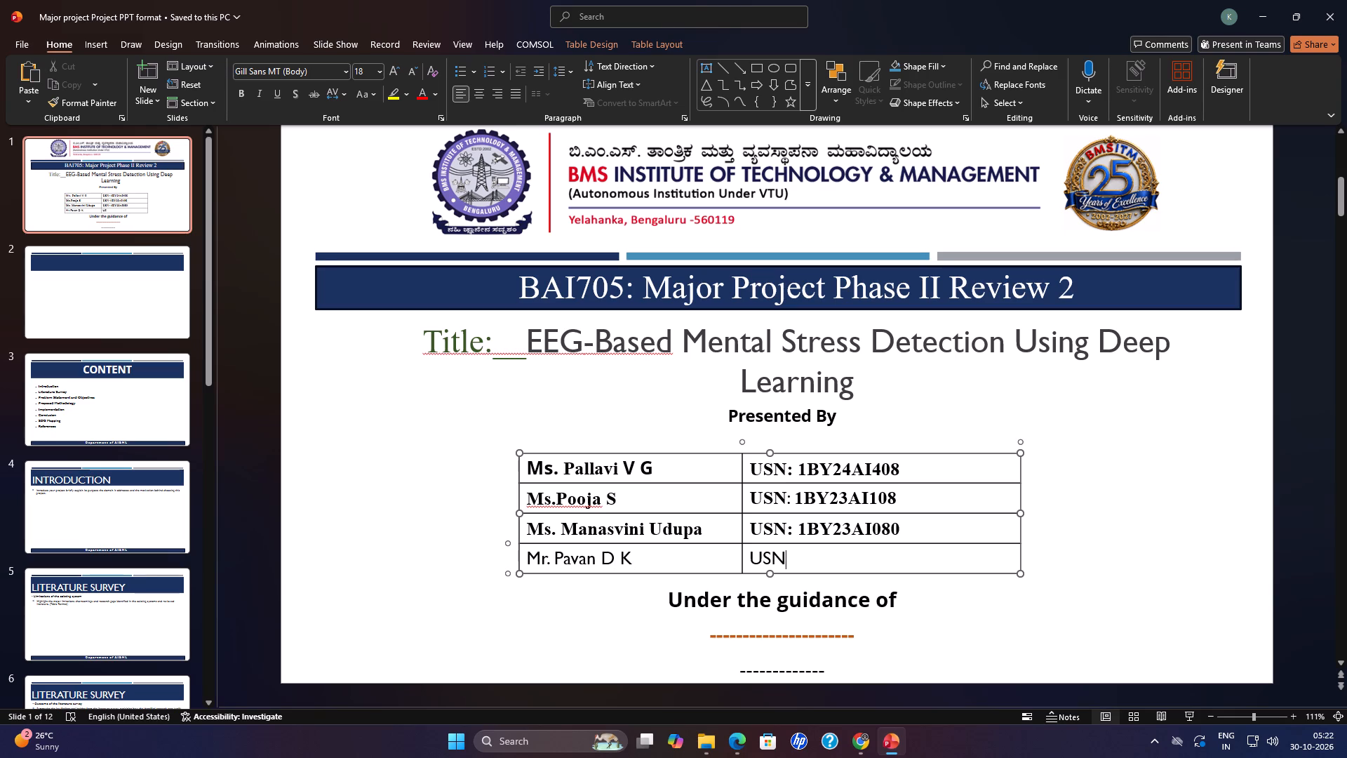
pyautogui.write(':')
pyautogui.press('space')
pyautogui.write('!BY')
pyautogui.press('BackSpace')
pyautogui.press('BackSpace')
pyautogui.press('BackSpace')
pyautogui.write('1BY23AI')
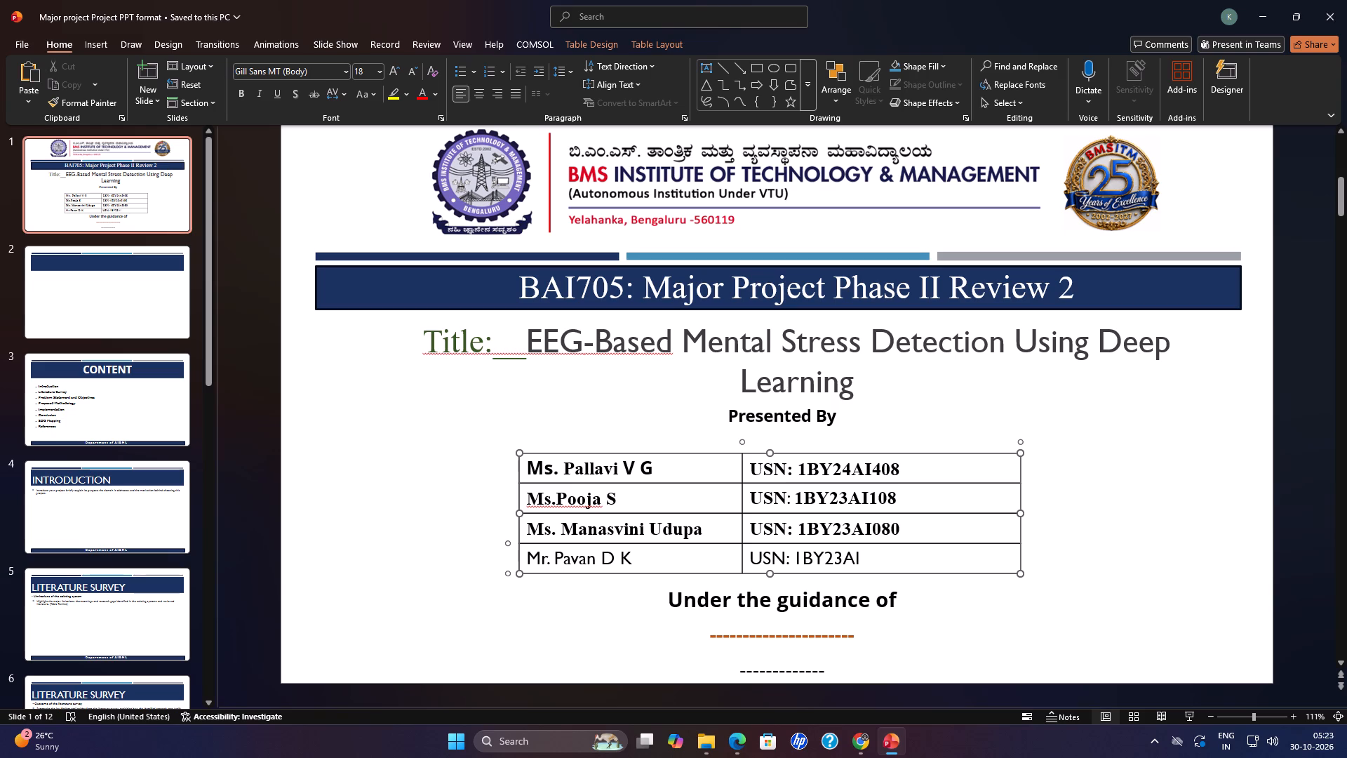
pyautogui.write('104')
# Format the fourth presenter's name in the table's fourth row as bold Times New Roman.
pyautogui.click(629, 569)
pyautogui.doubleClick(636, 559)
pyautogui.click(636, 559)
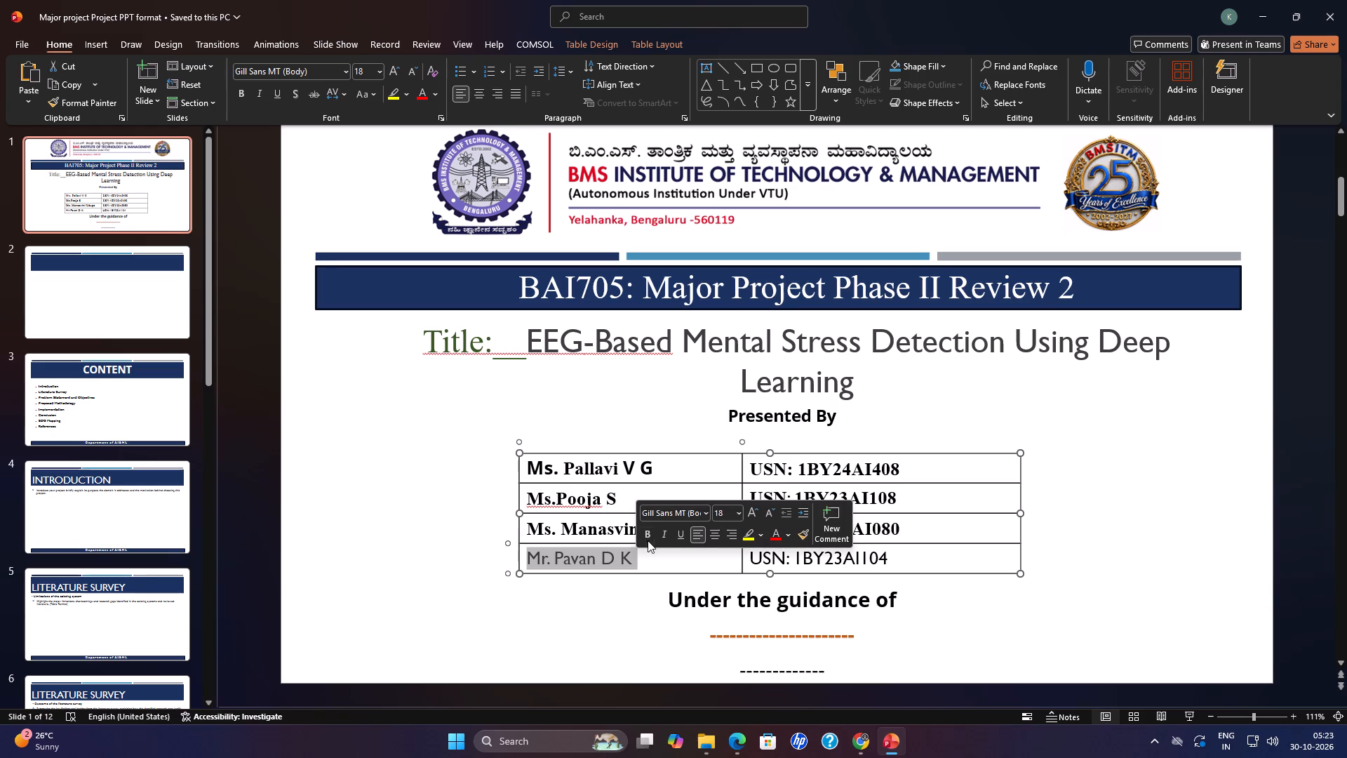
pyautogui.click(647, 528)
pyautogui.click(706, 513)
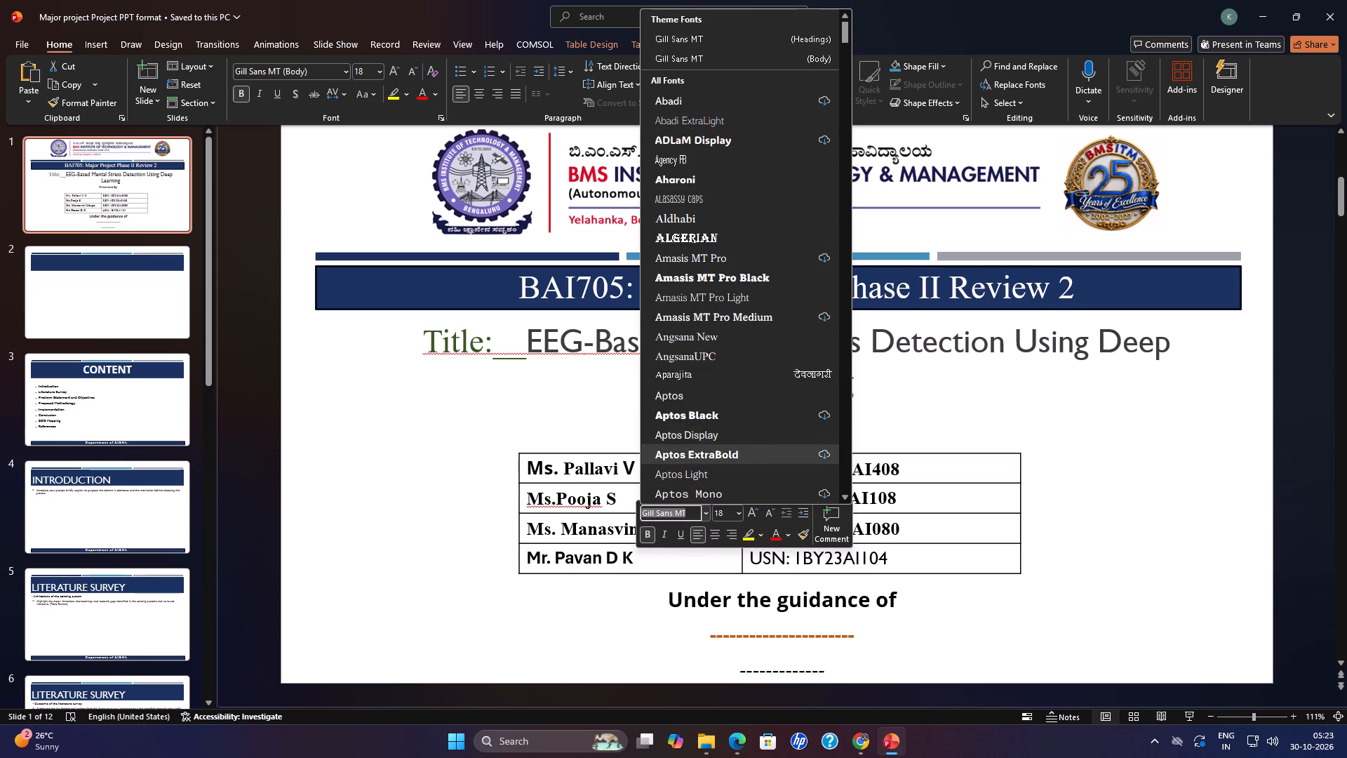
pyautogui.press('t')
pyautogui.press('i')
pyautogui.click(721, 489)
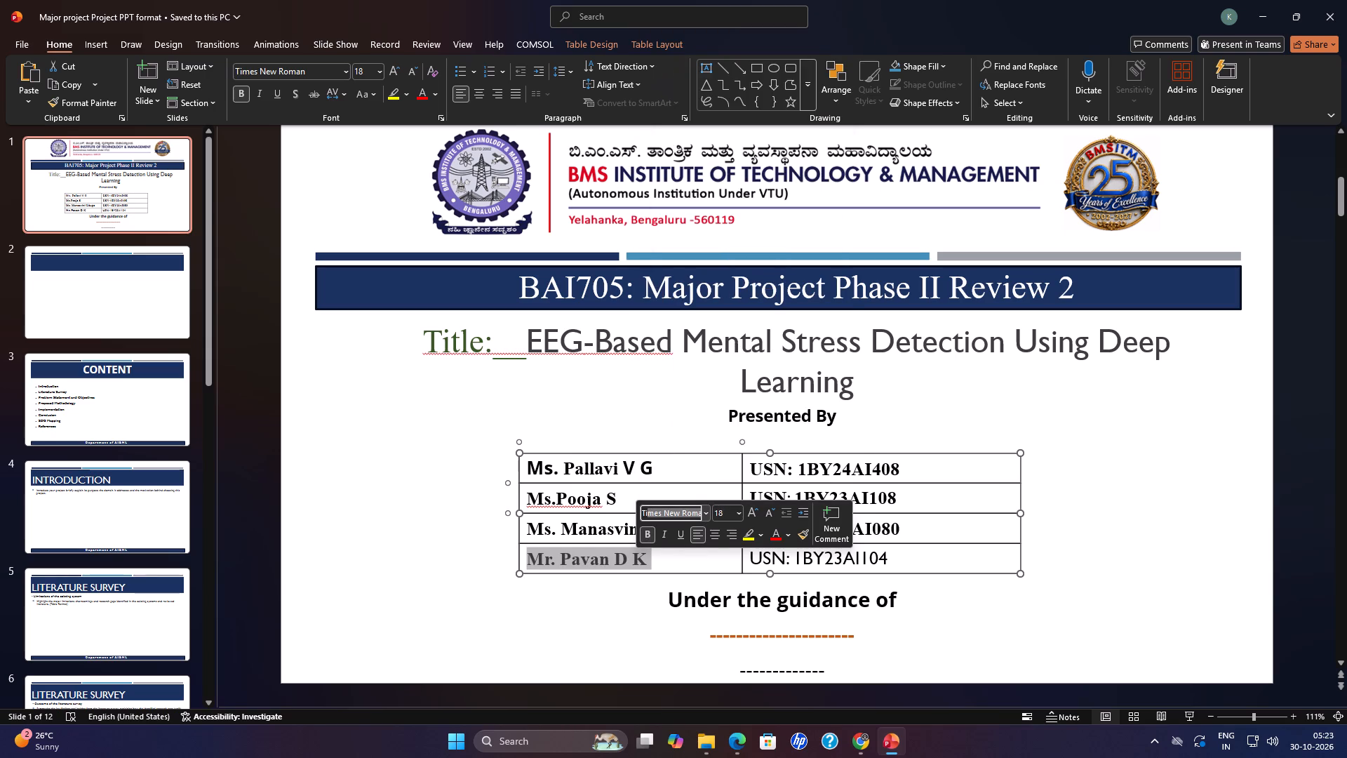
# Place the text cursor at the end of the fourth presenter's USN in the table's fourth row.
pyautogui.click(892, 559)
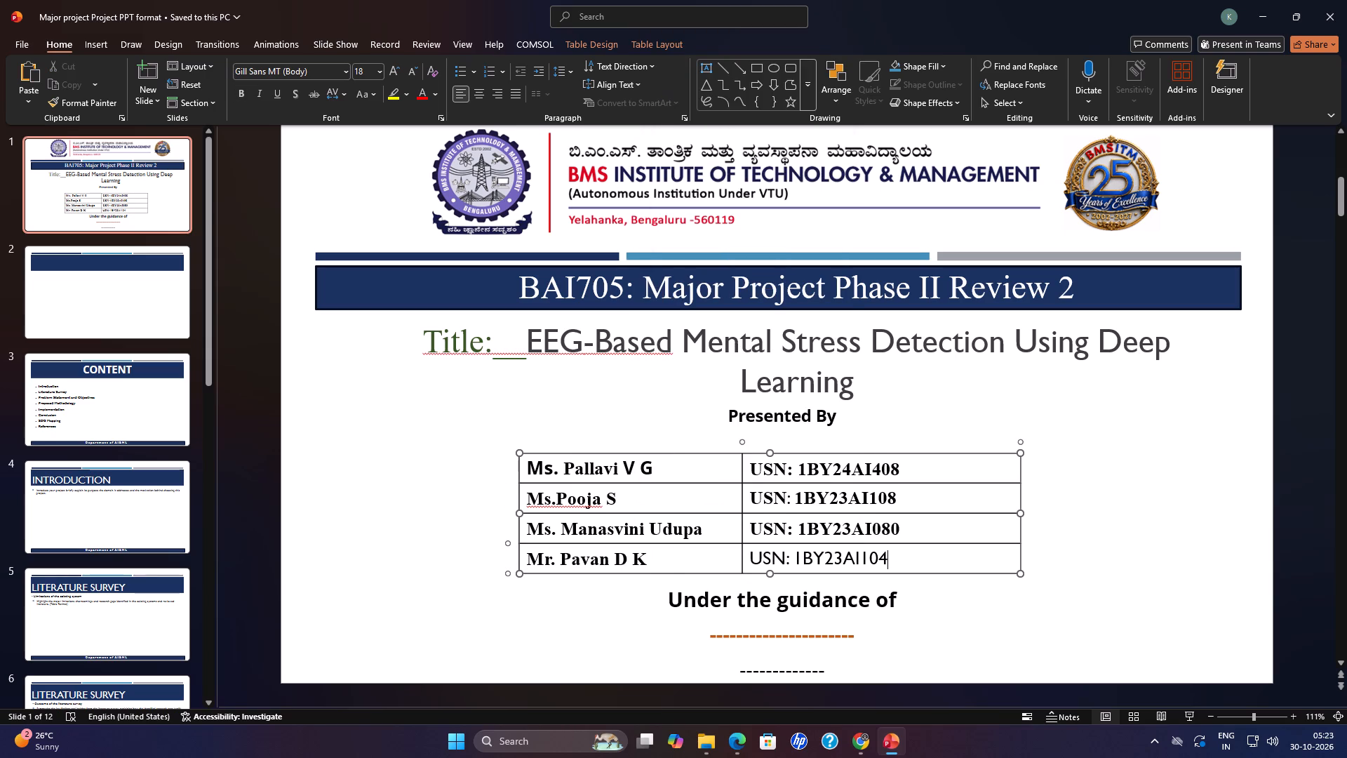
# Format the whole USN entry in the table's fourth row as bold Times New Roman.
pyautogui.tripleClick(892, 559)
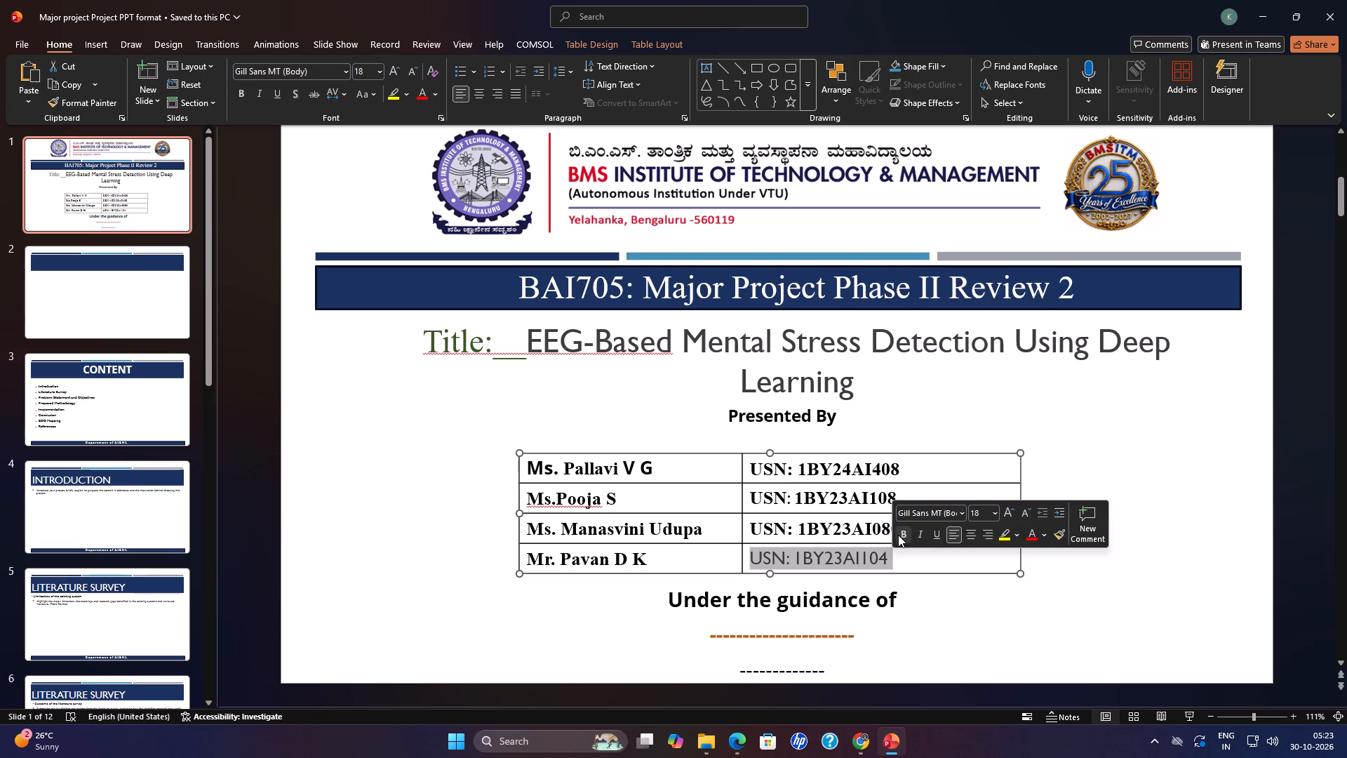
pyautogui.click(900, 534)
pyautogui.click(961, 511)
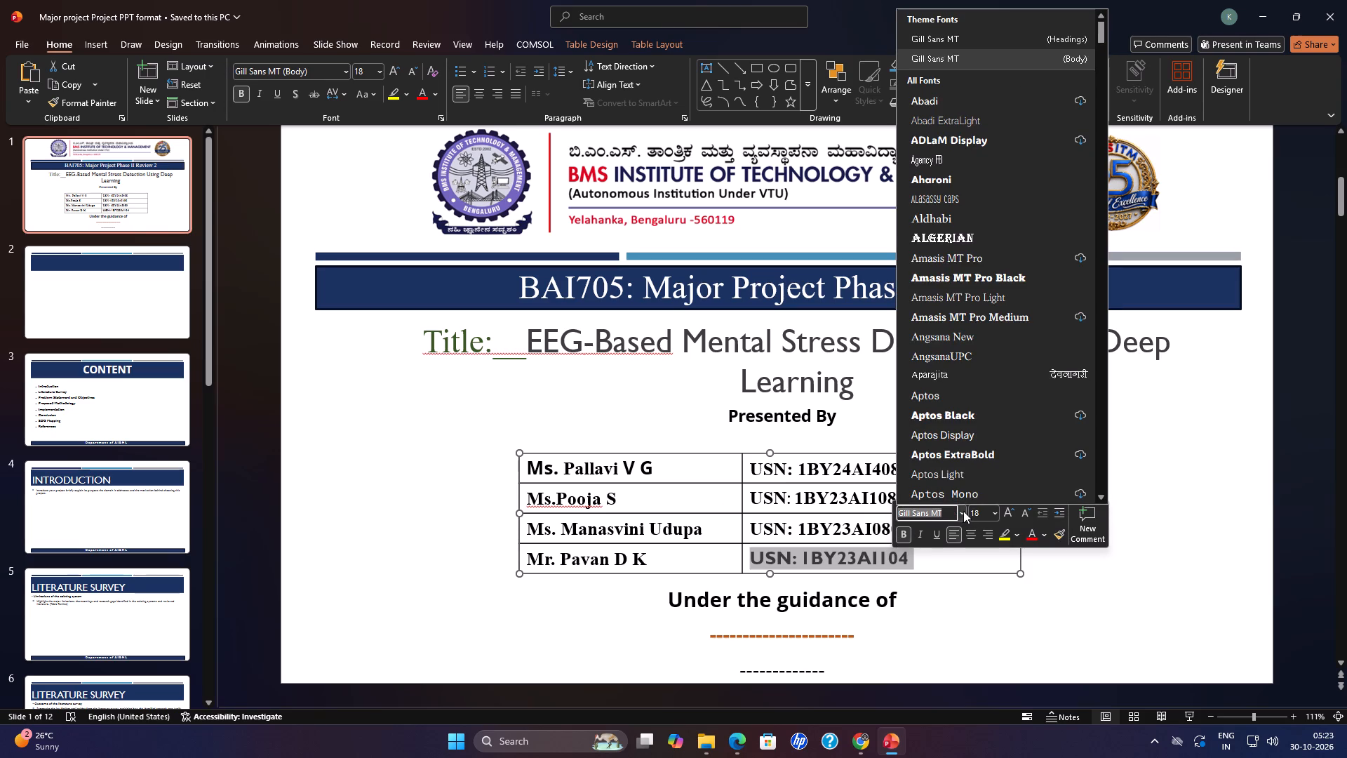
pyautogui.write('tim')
pyautogui.click(938, 484)
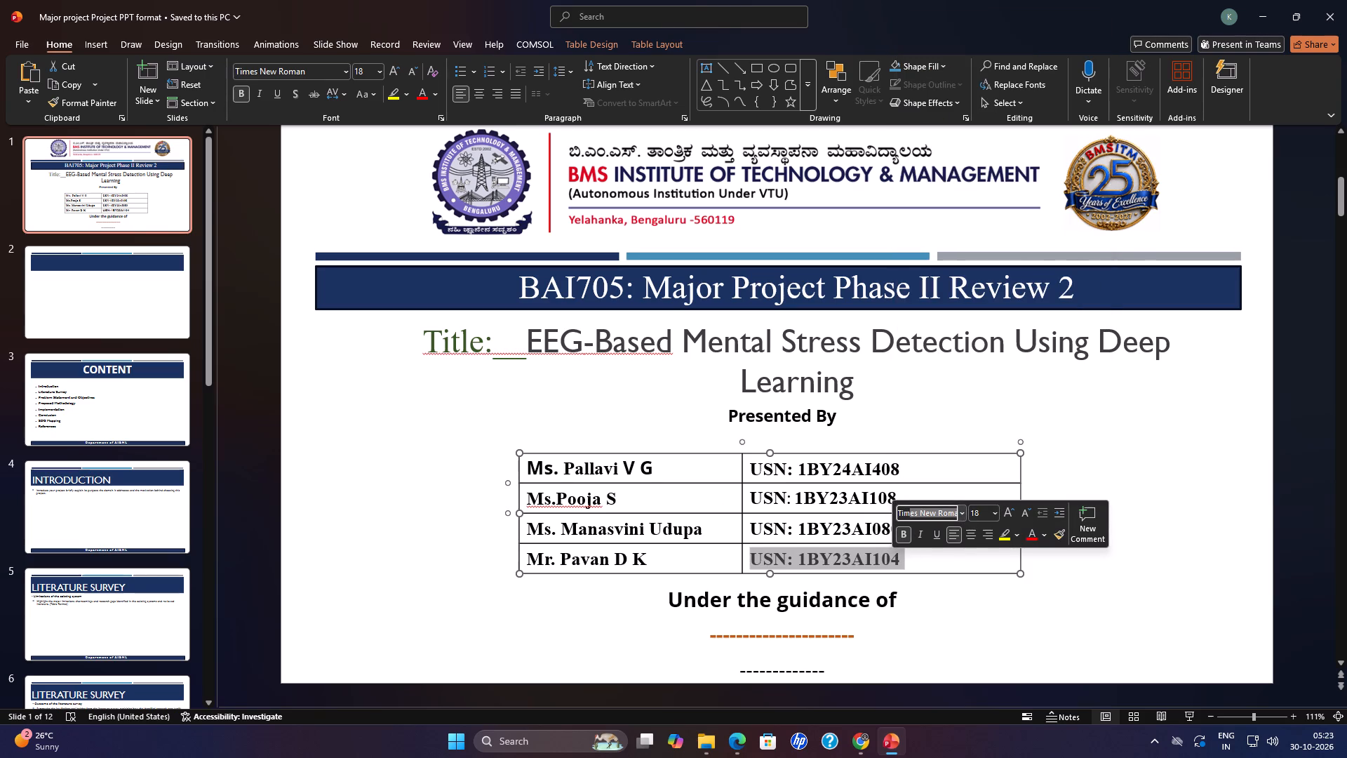
pyautogui.click(955, 626)
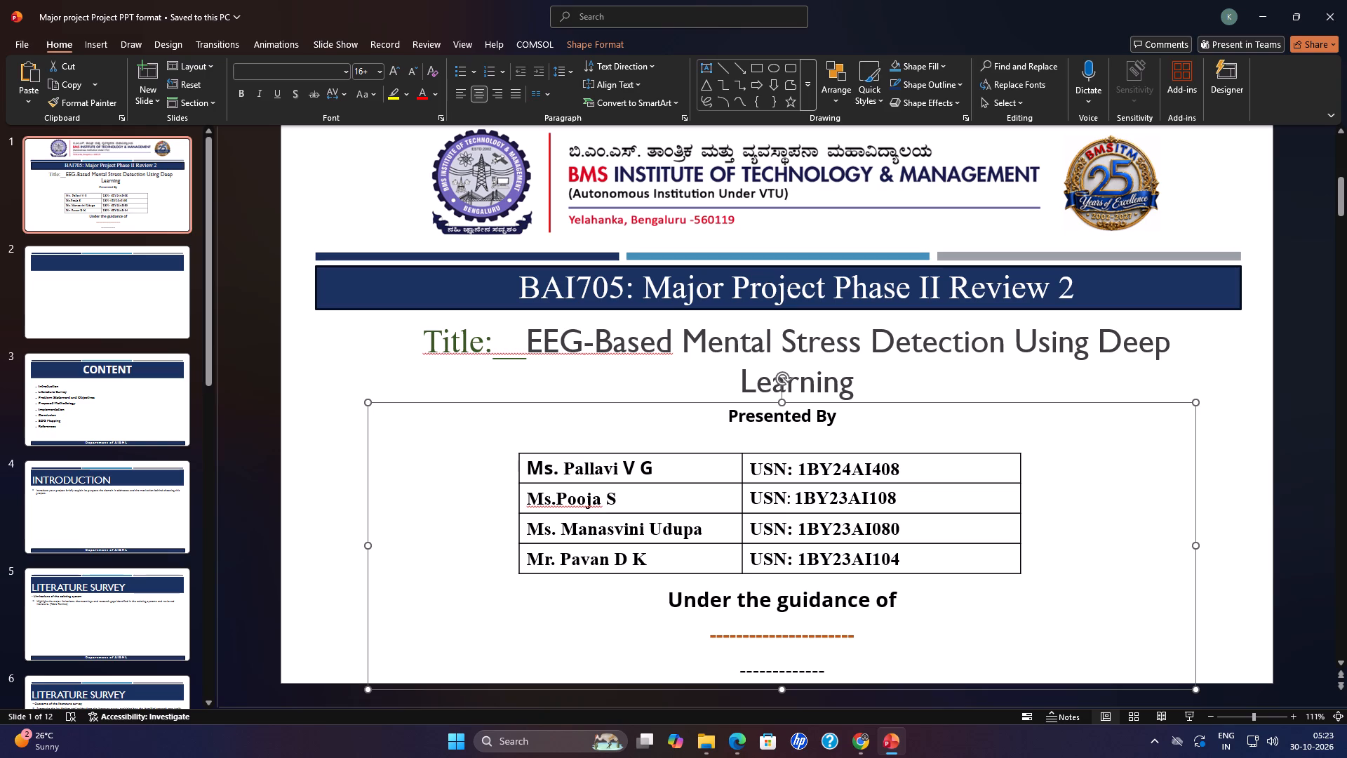
# Insert a space between "Ms." and the name in the table's second row.
pyautogui.click(555, 500)
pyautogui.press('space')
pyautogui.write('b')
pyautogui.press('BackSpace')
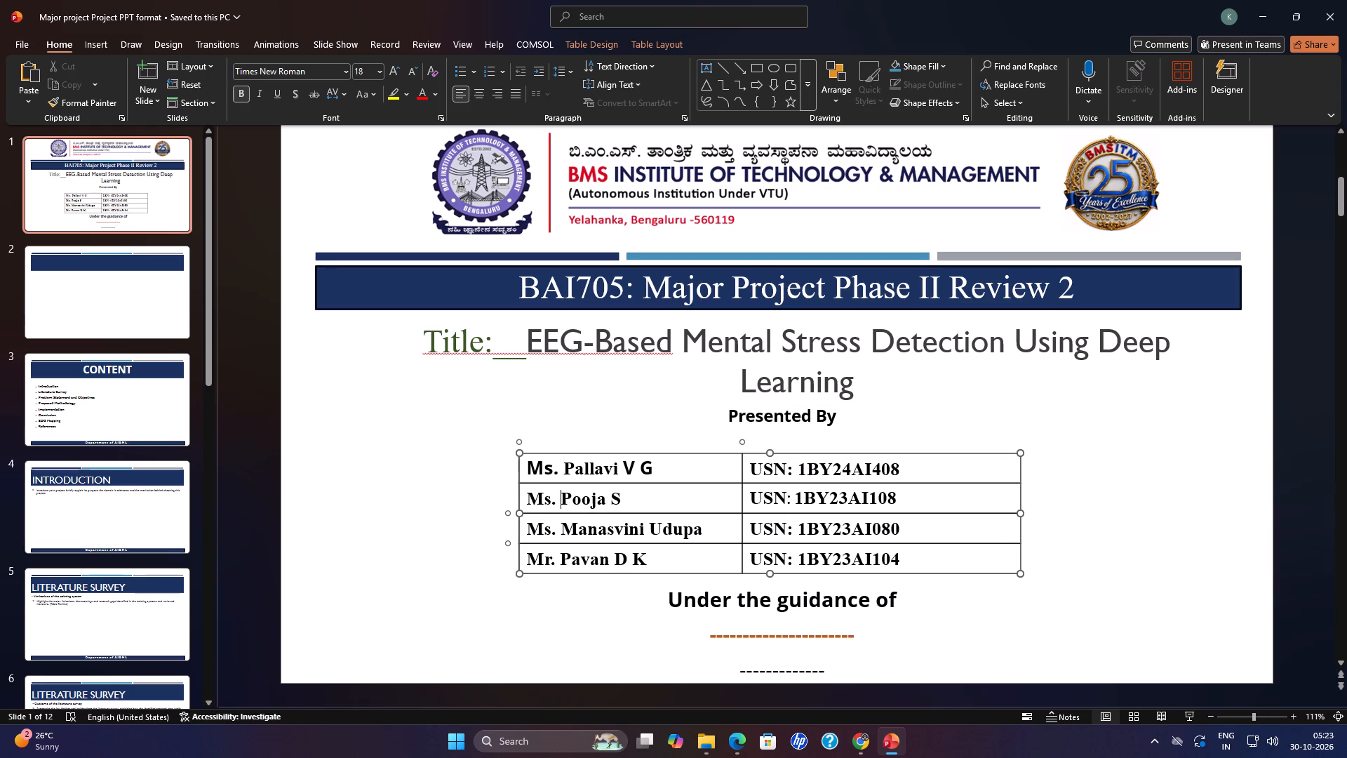
pyautogui.click(579, 655)
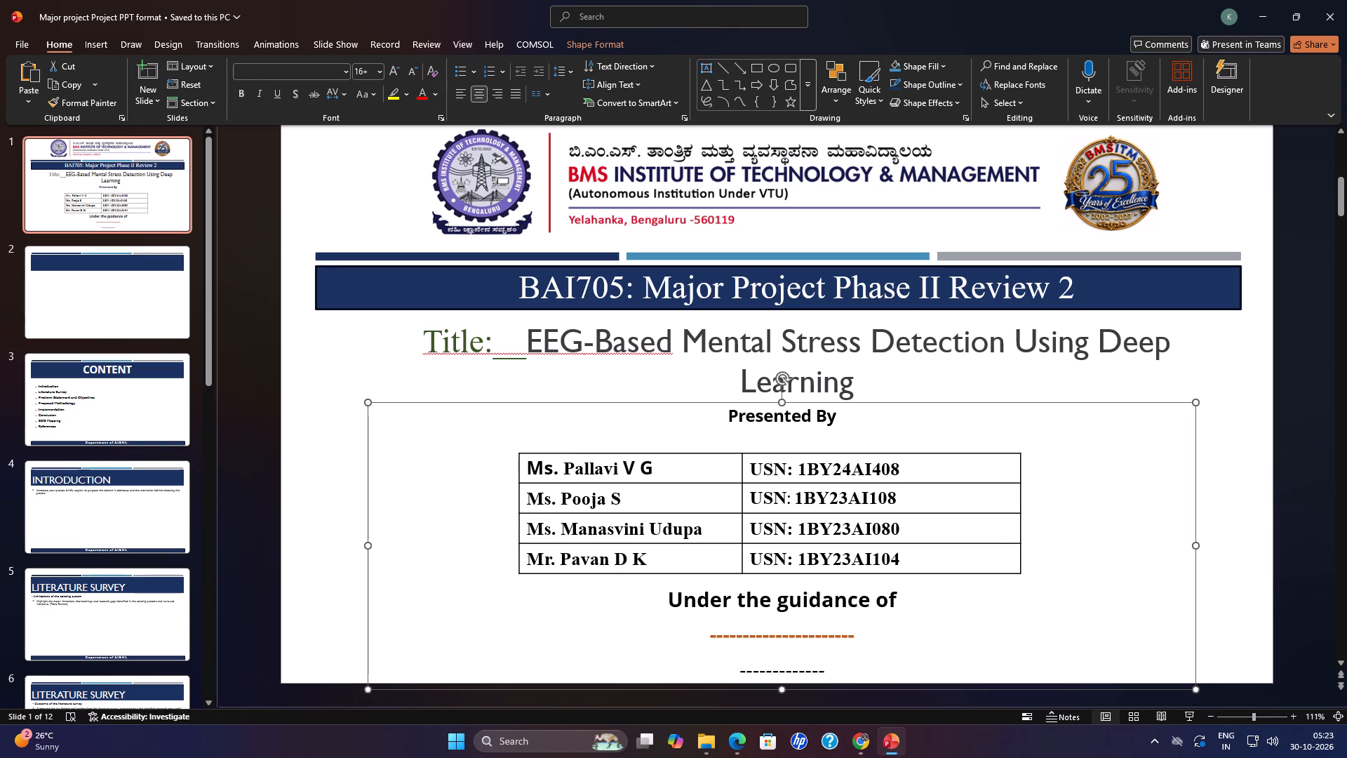
# Set the font of the entire presenters table to Times New Roman.
pyautogui.scroll(-2, 1208, 535)
pyautogui.scroll(2, 1173, 545)
pyautogui.click(1097, 540)
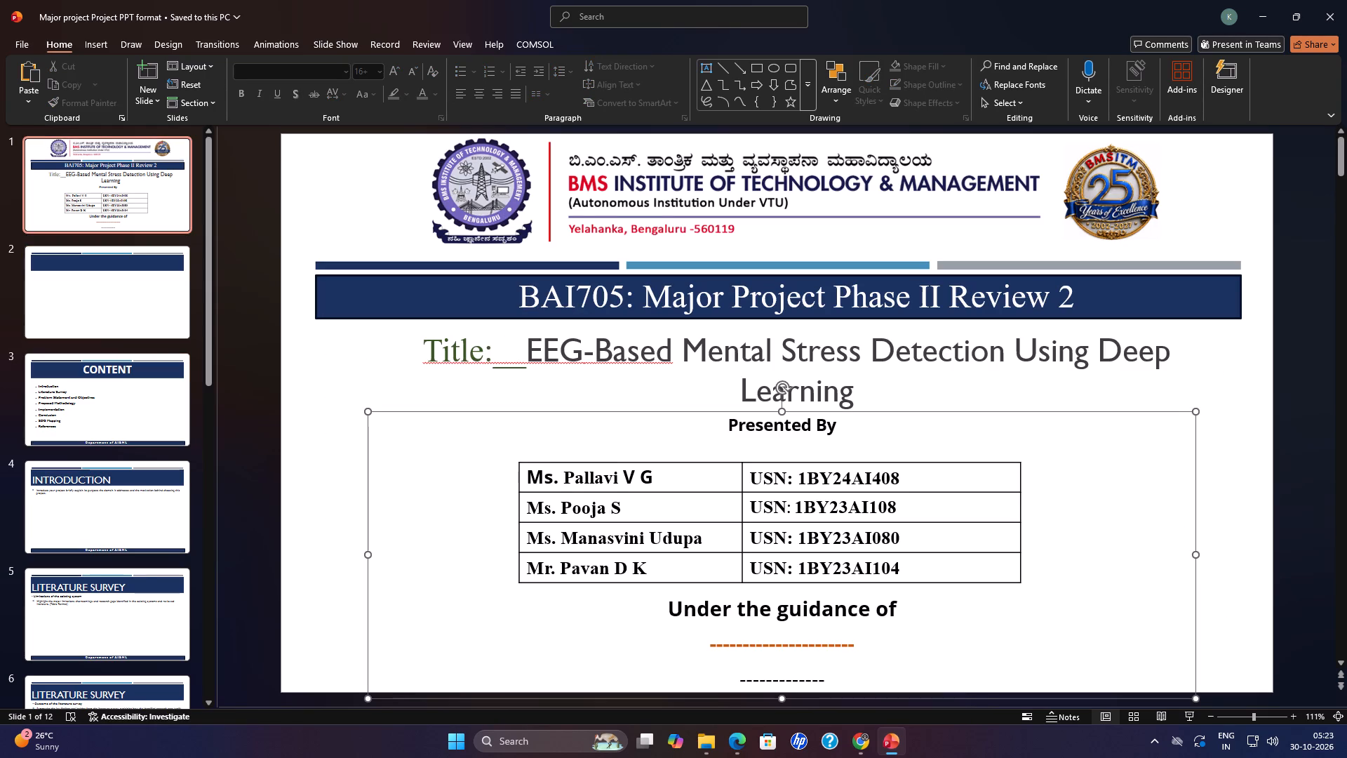
pyautogui.click(798, 488)
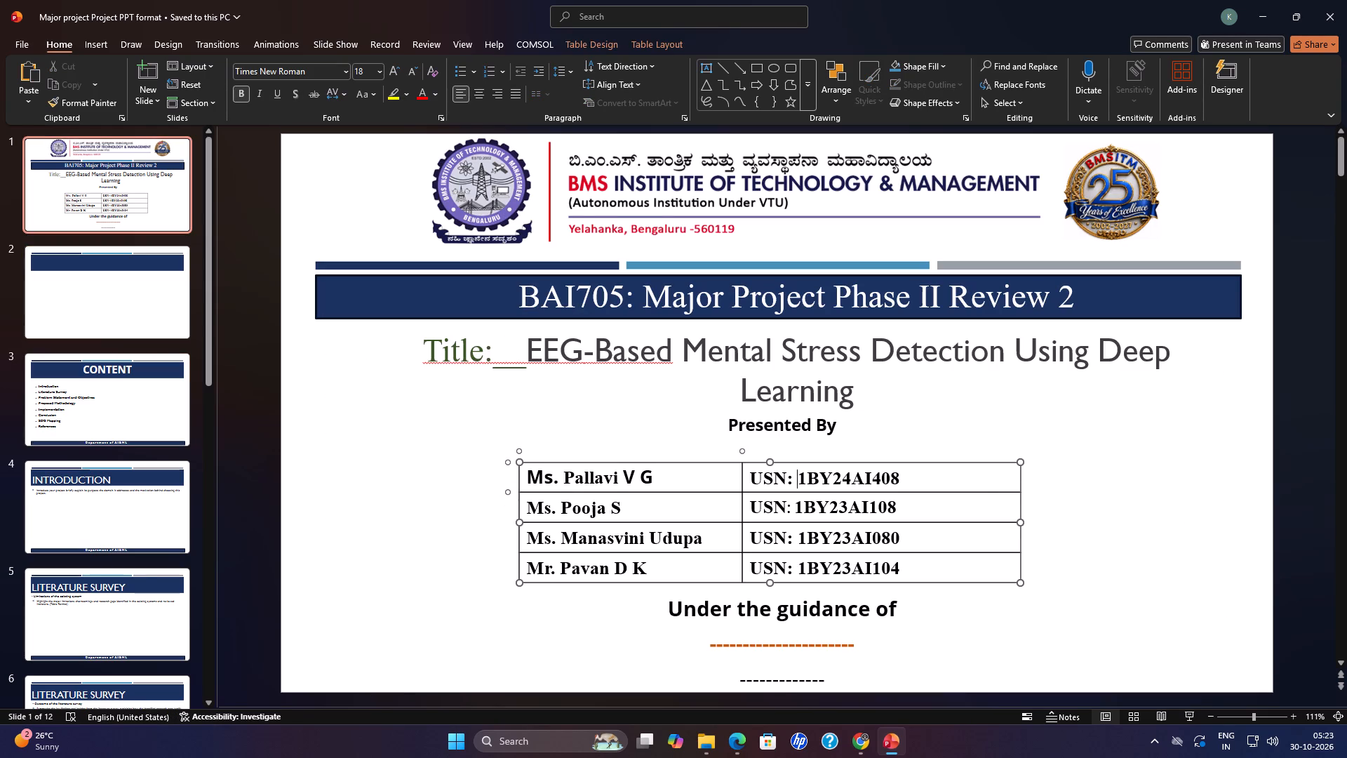
pyautogui.click(531, 460)
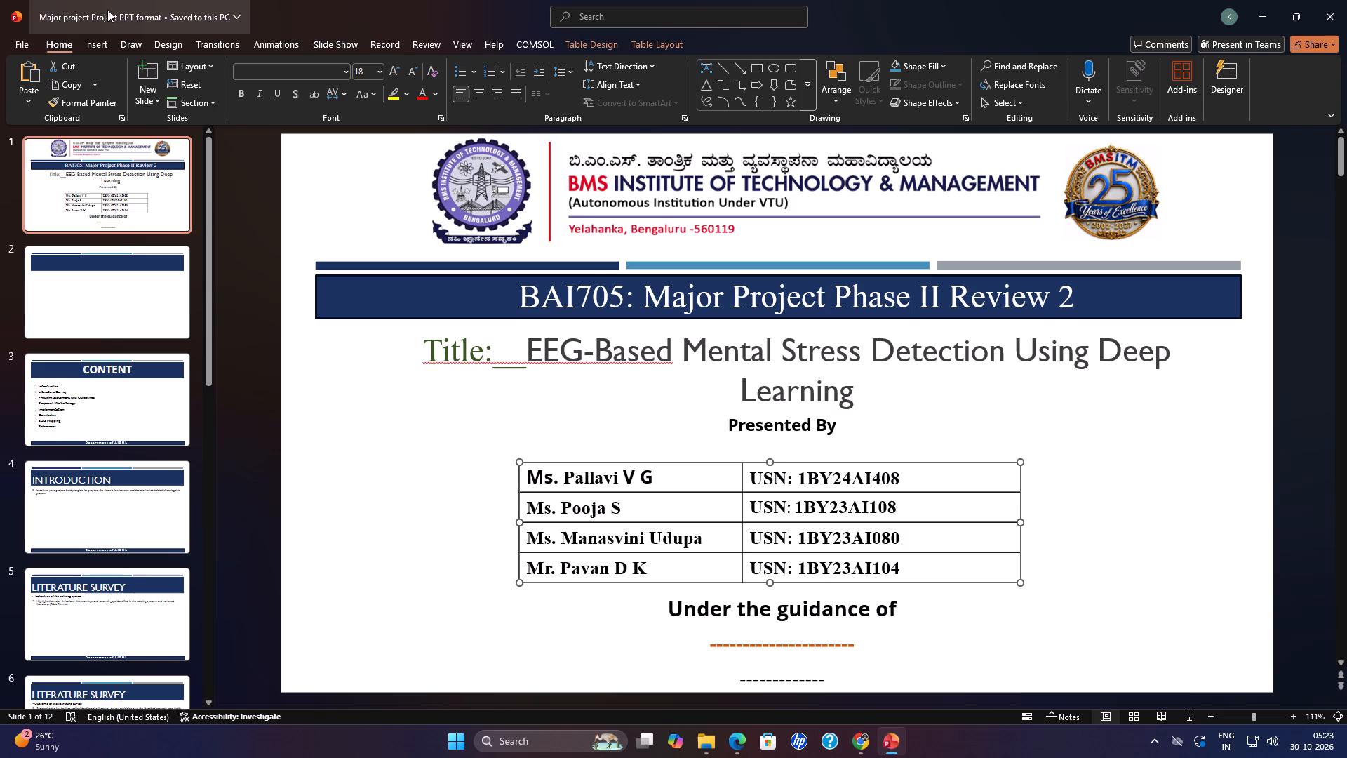
pyautogui.click(337, 62)
pyautogui.click(347, 68)
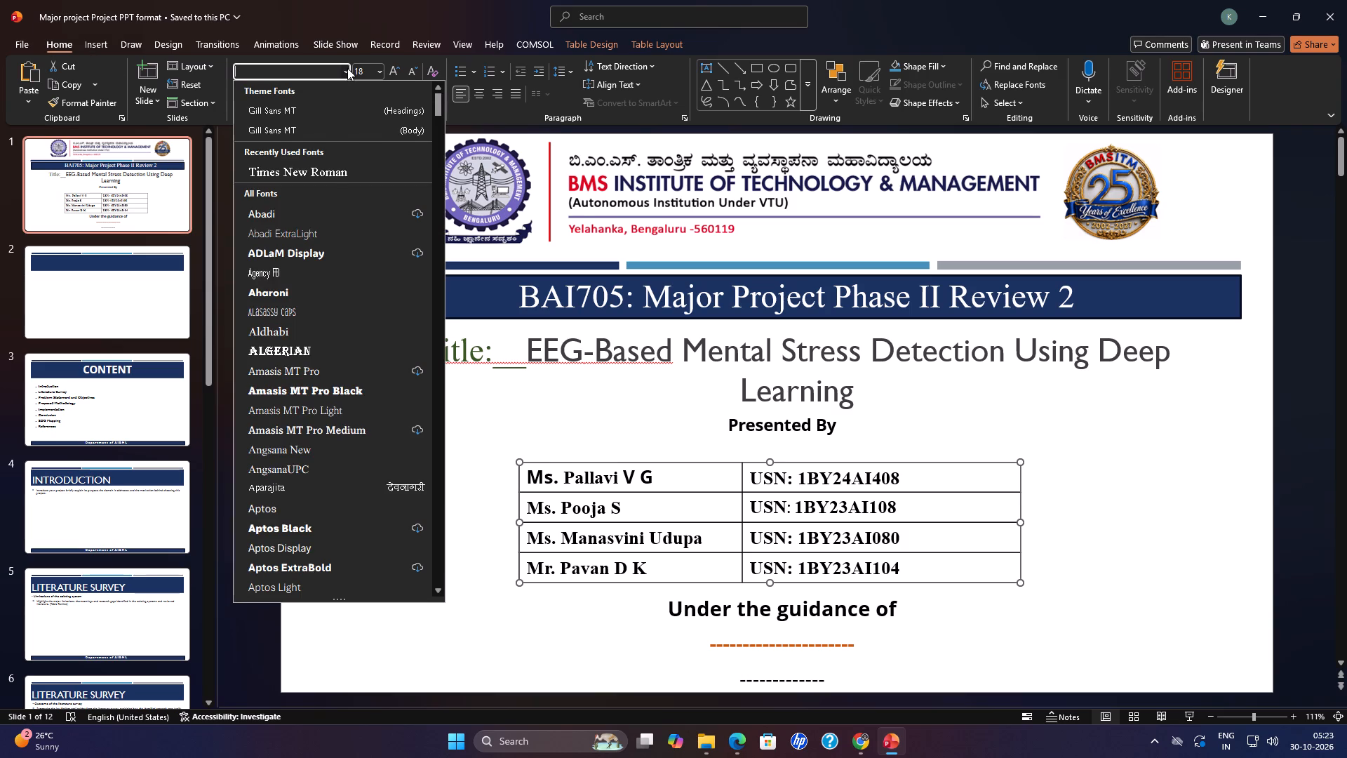
pyautogui.click(330, 169)
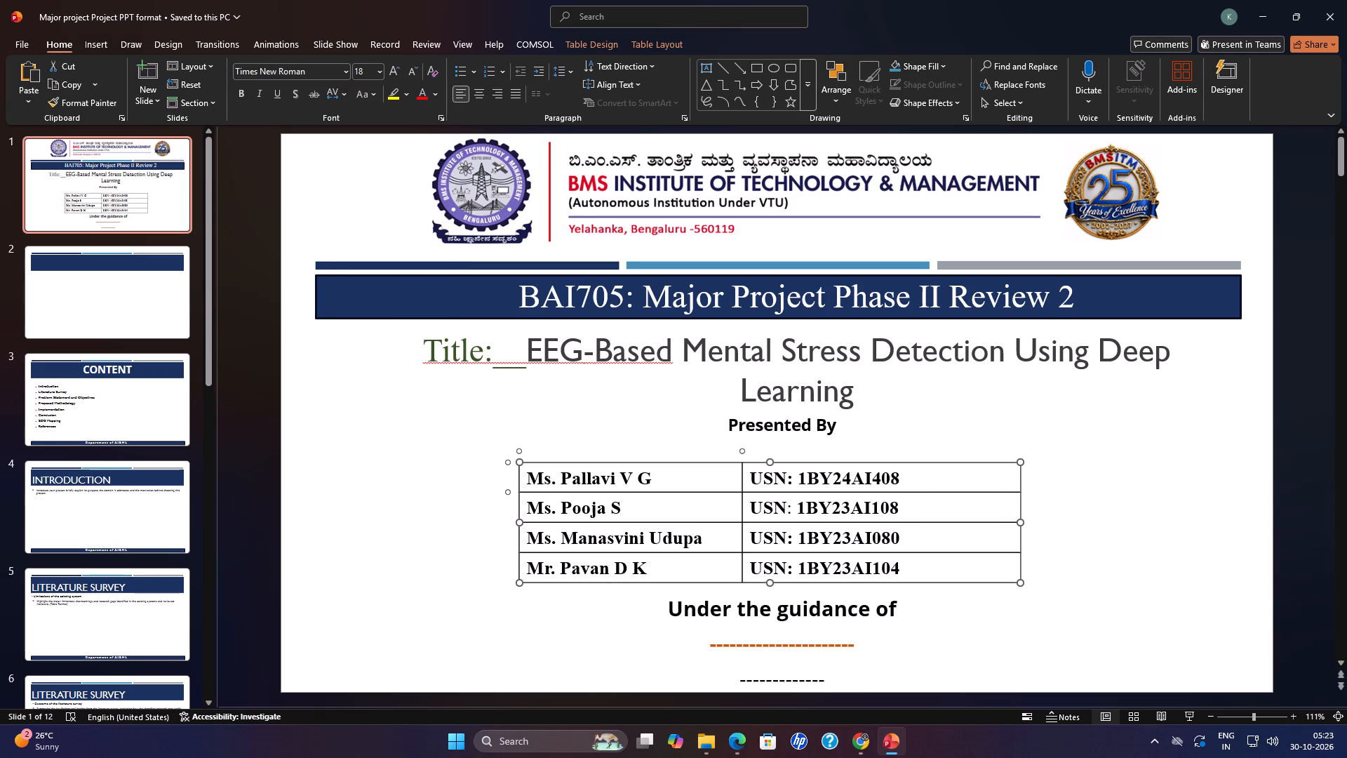
pyautogui.click(883, 292)
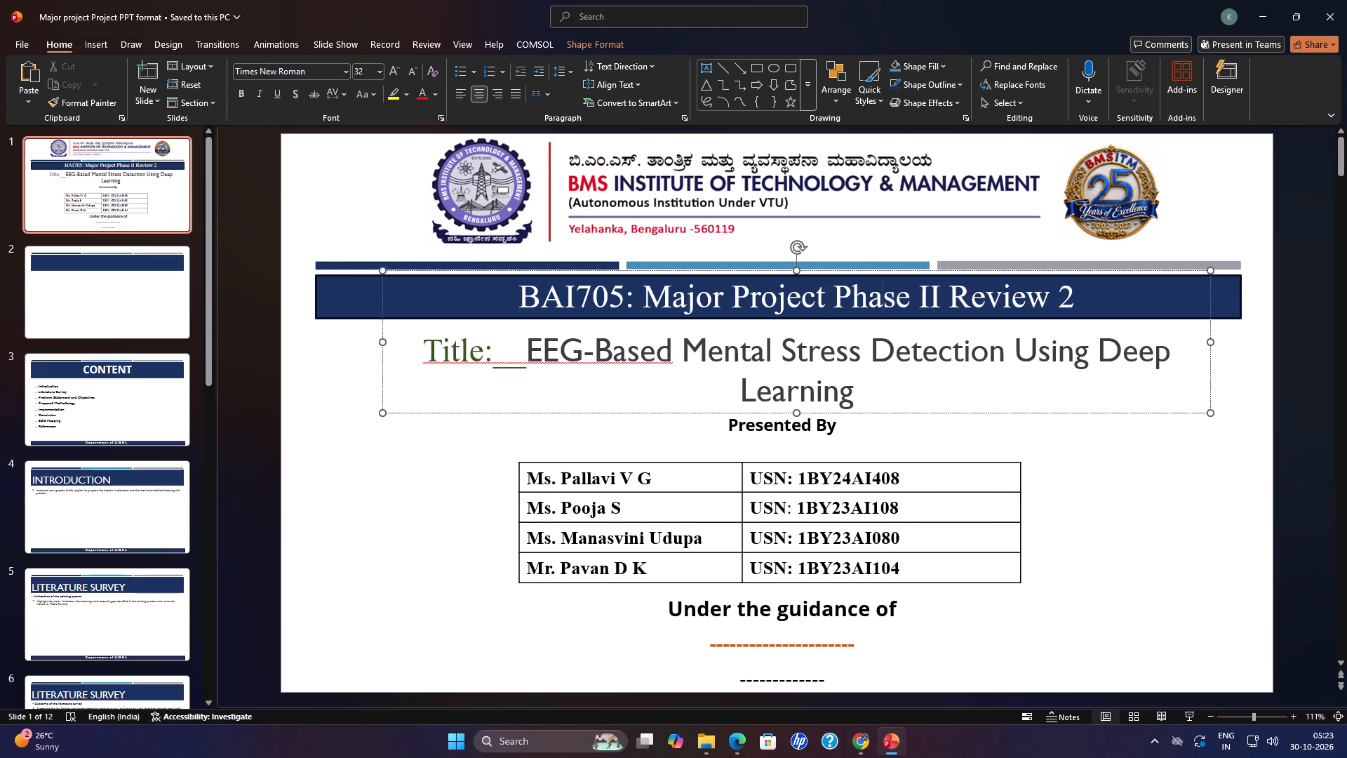
# Set the whole text box holding the BAI705 heading and the project title to Times New Roman.
pyautogui.click(934, 267)
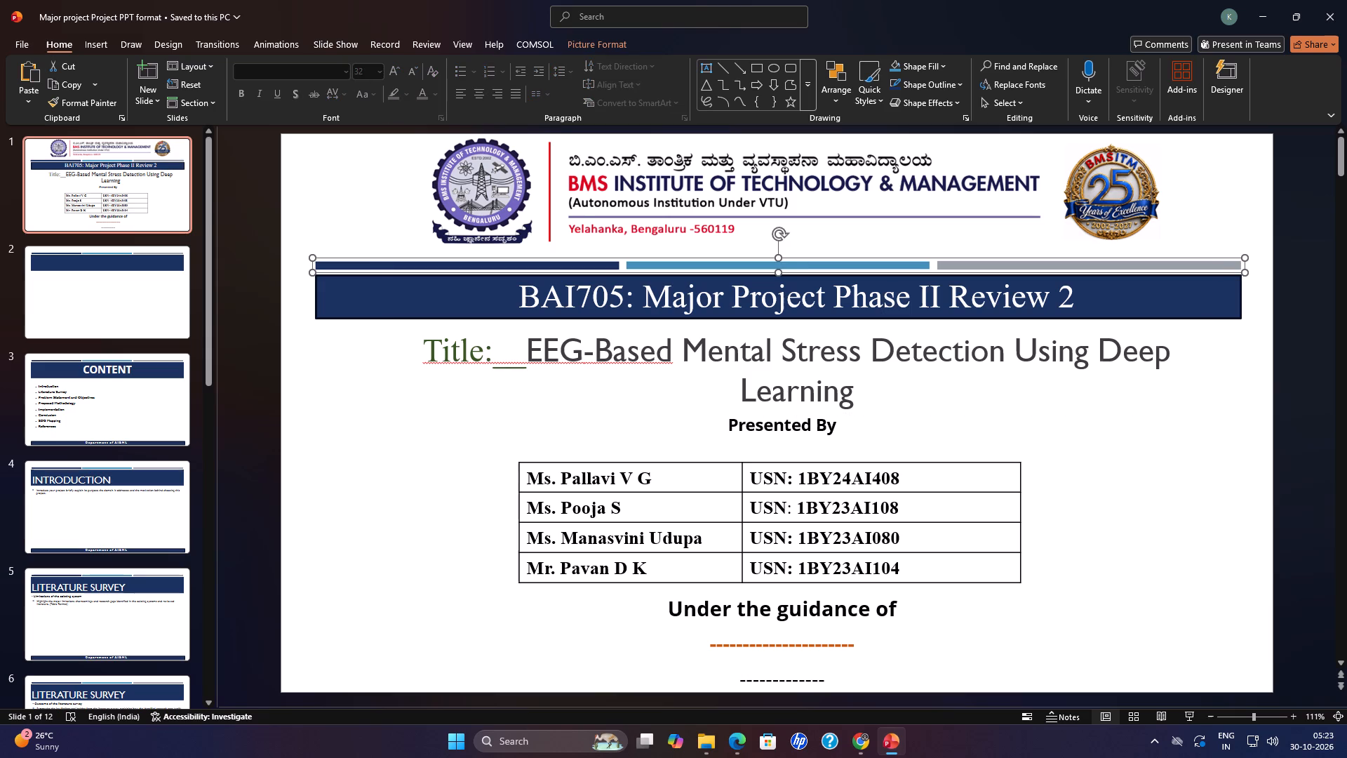
pyautogui.click(587, 307)
pyautogui.click(589, 261)
pyautogui.click(518, 334)
pyautogui.click(382, 300)
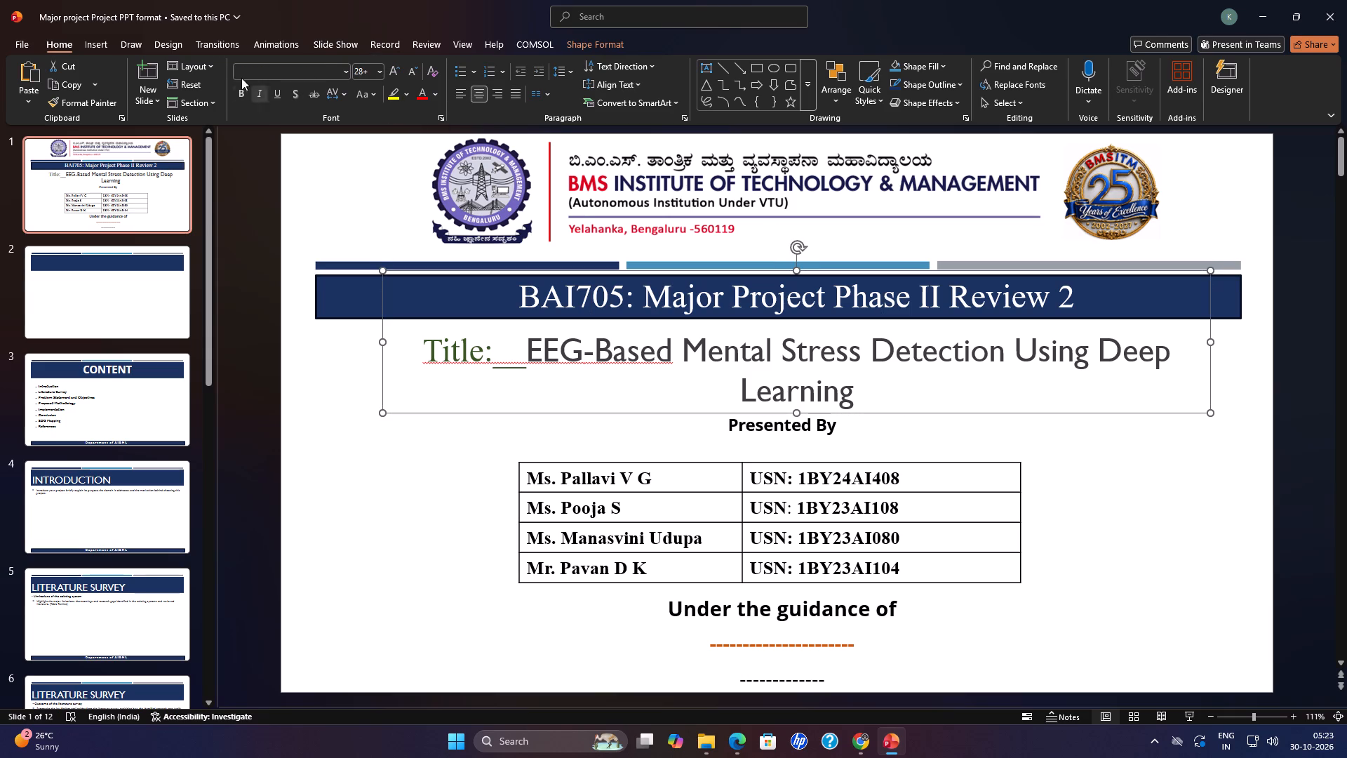
pyautogui.click(345, 71)
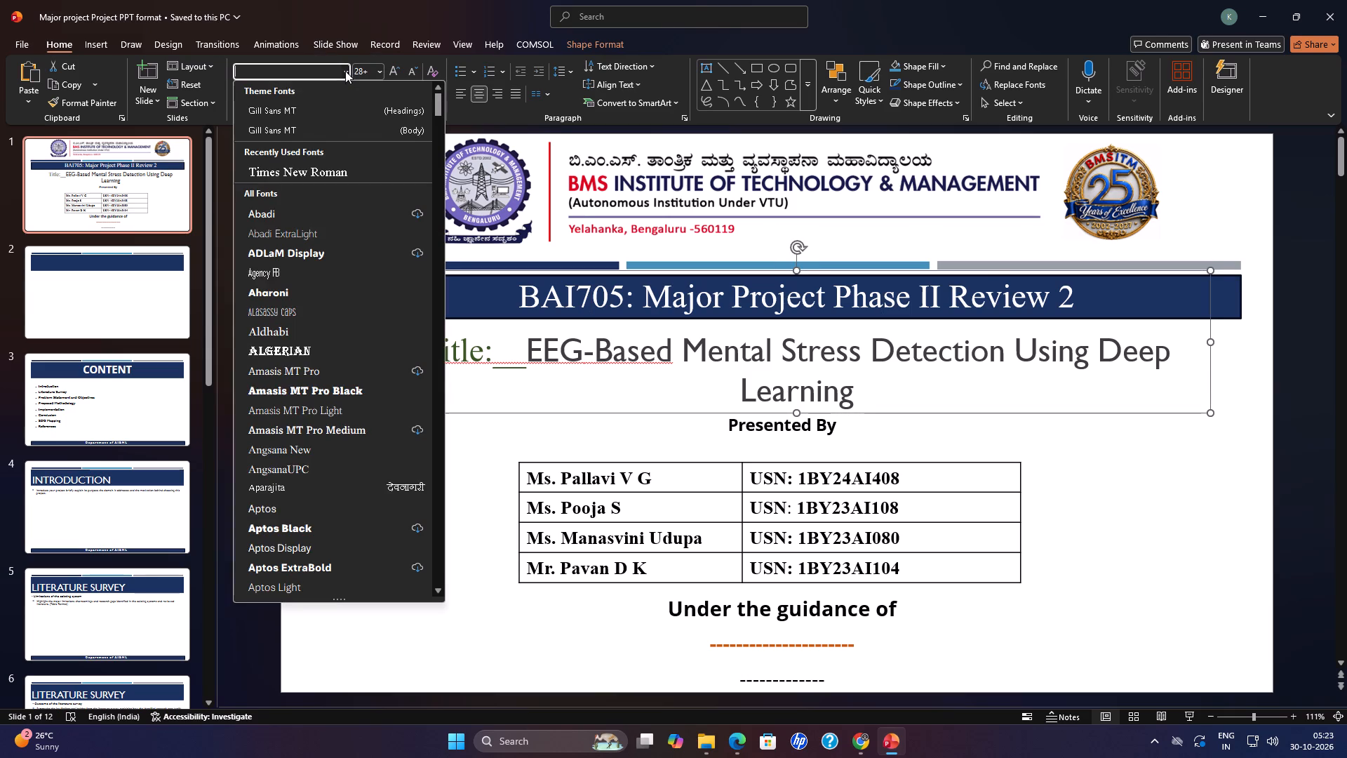
pyautogui.click(333, 175)
# Set the "Presented By" and "Under the guidance of" text box to Times New Roman.
pyautogui.click(1040, 456)
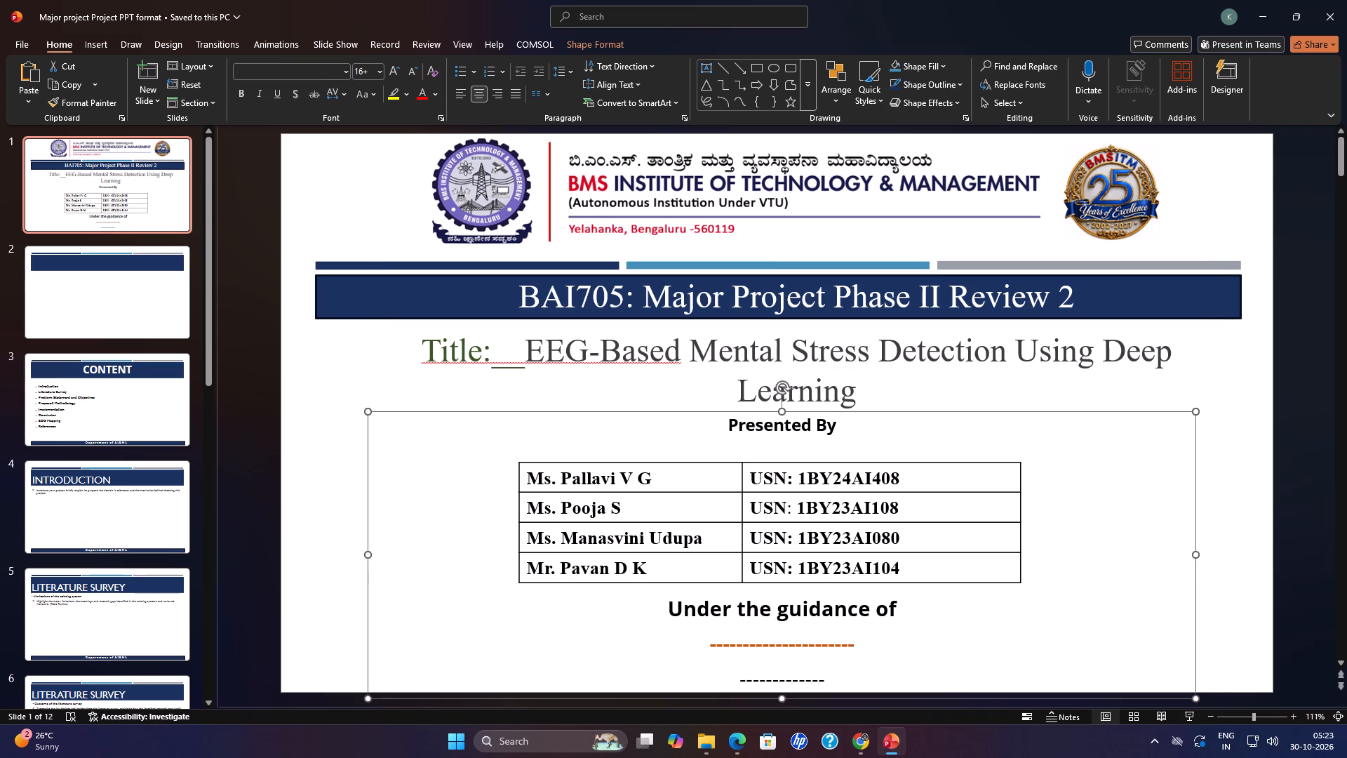
pyautogui.click(819, 409)
pyautogui.click(342, 72)
pyautogui.click(344, 175)
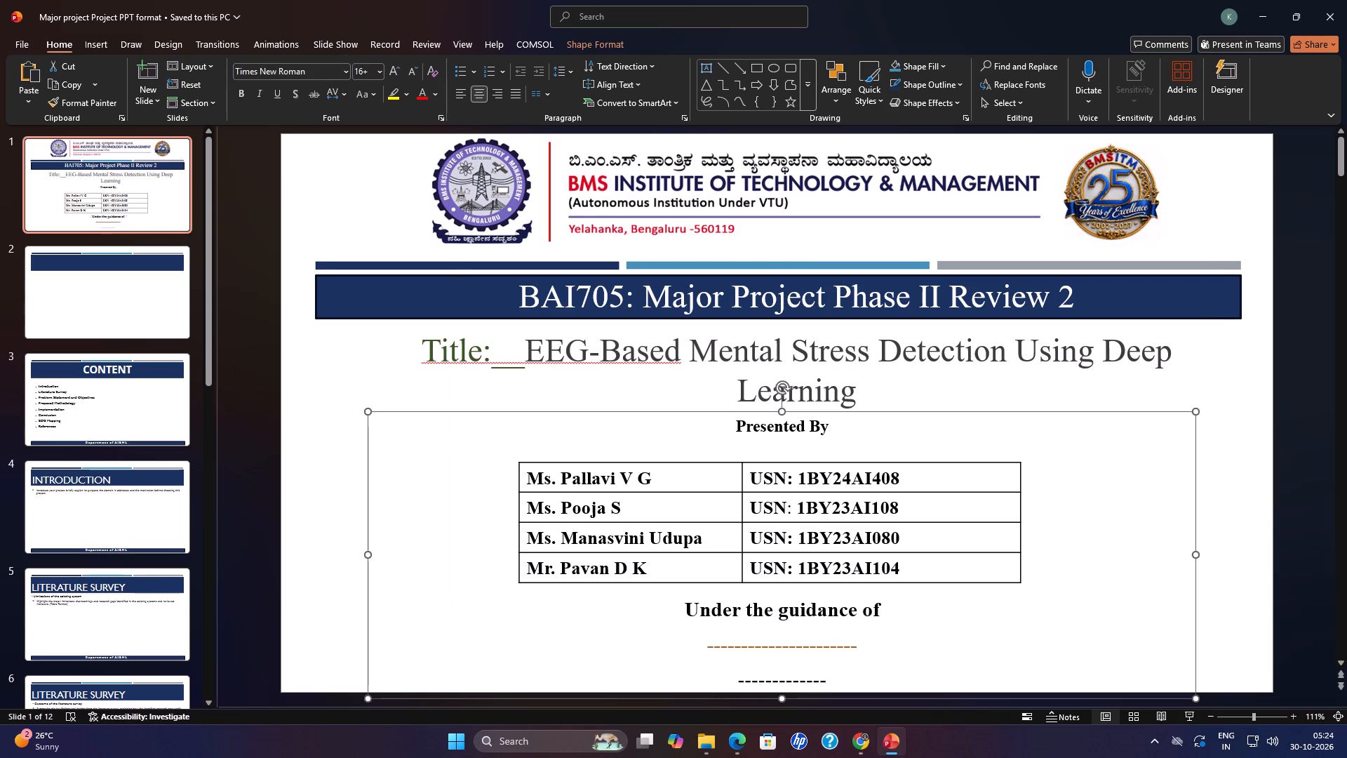
# Move the presenters table to the right and slightly up, beneath "Presented By".
pyautogui.click(1017, 543)
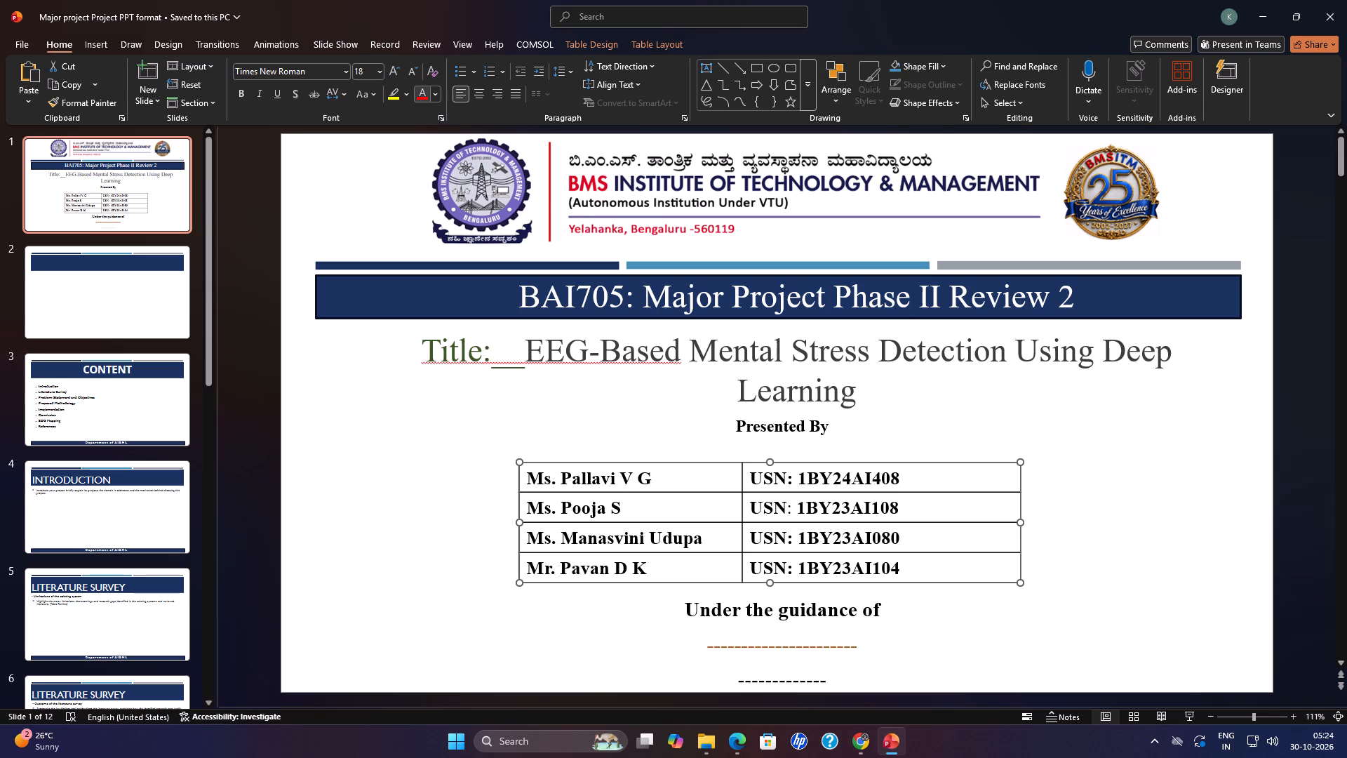
pyautogui.click(717, 466)
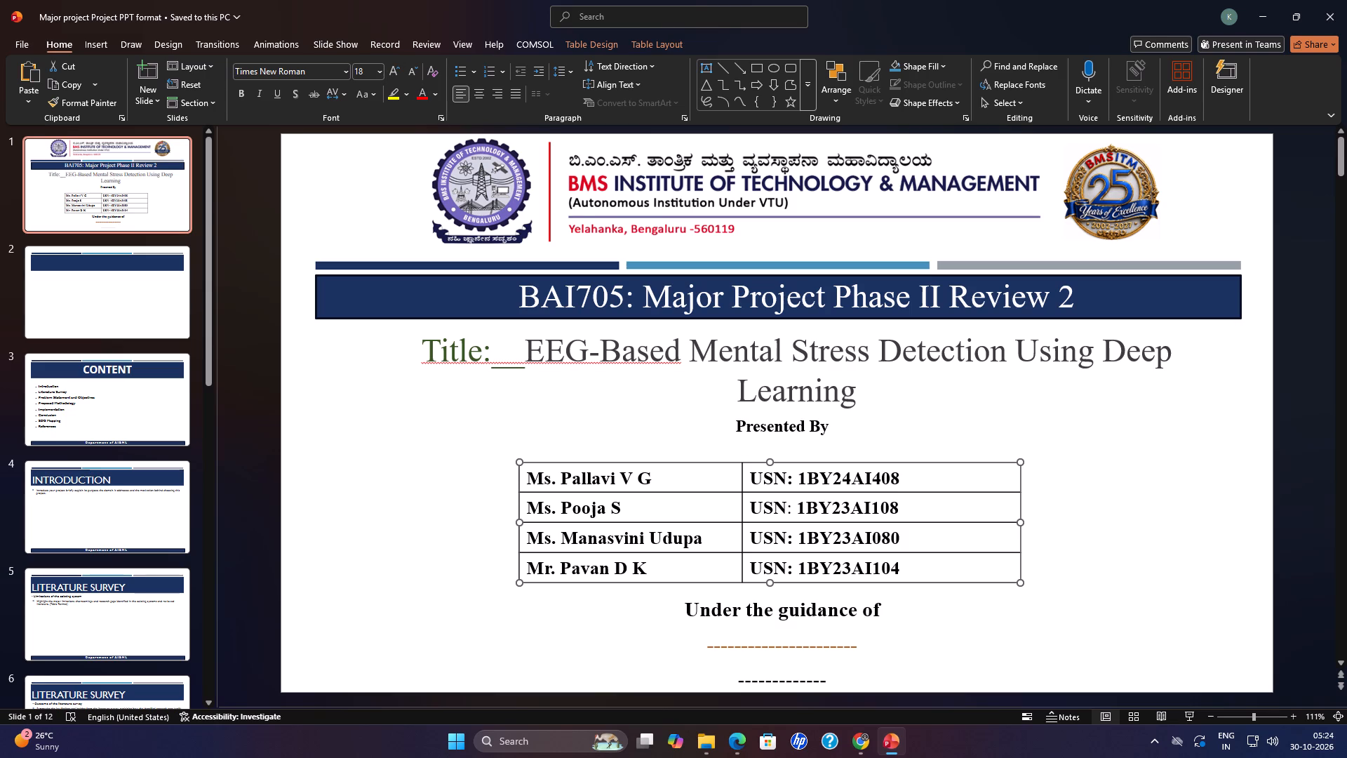
pyautogui.click(723, 462)
pyautogui.moveTo(723, 462); pyautogui.dragTo(843, 474)
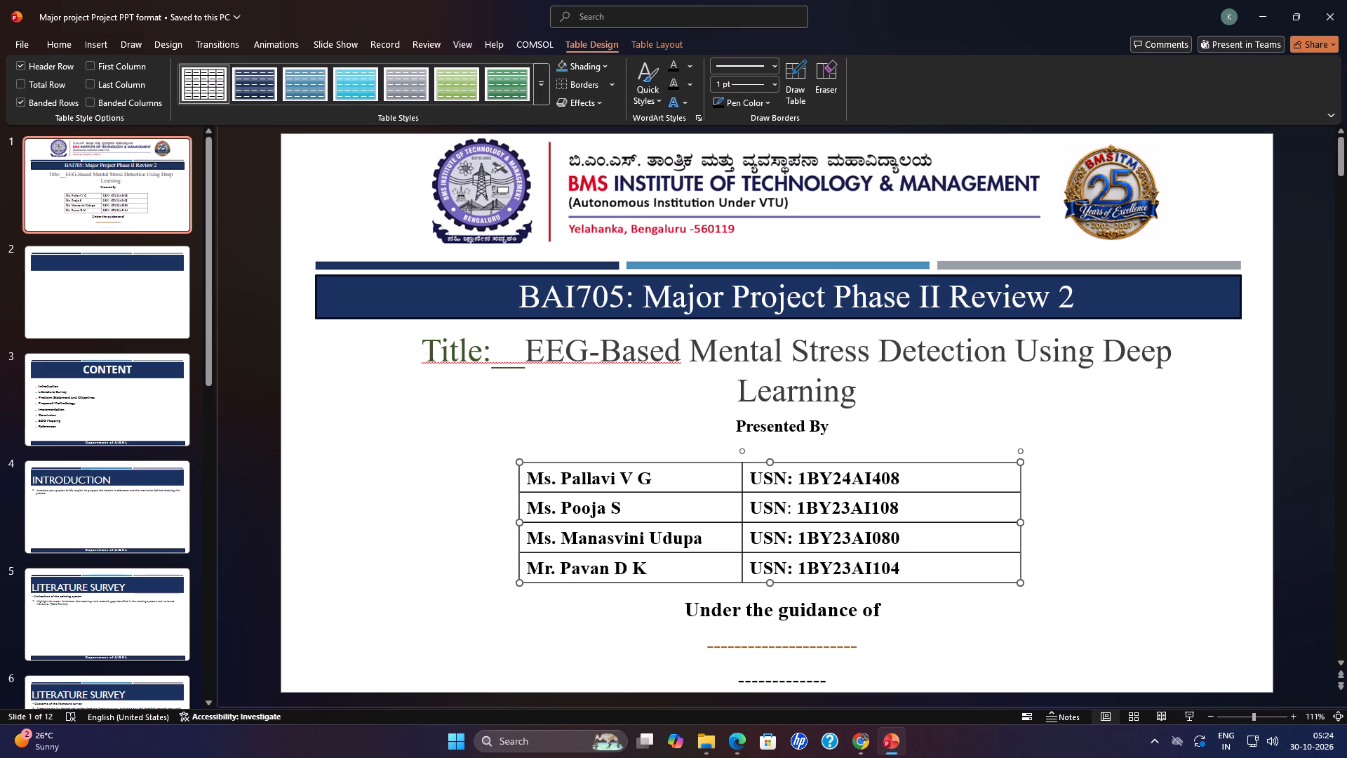
pyautogui.moveTo(883, 465); pyautogui.dragTo(955, 449)
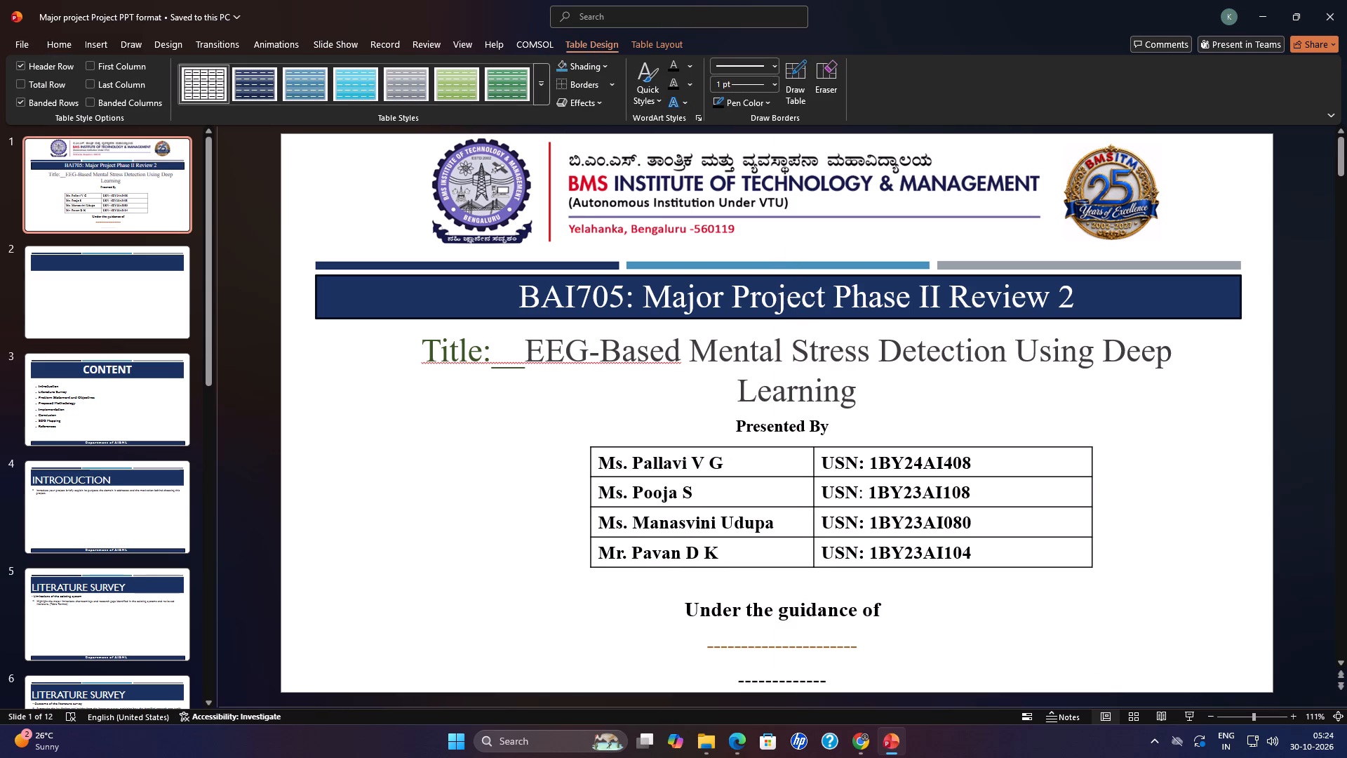
pyautogui.moveTo(955, 449); pyautogui.dragTo(949, 457)
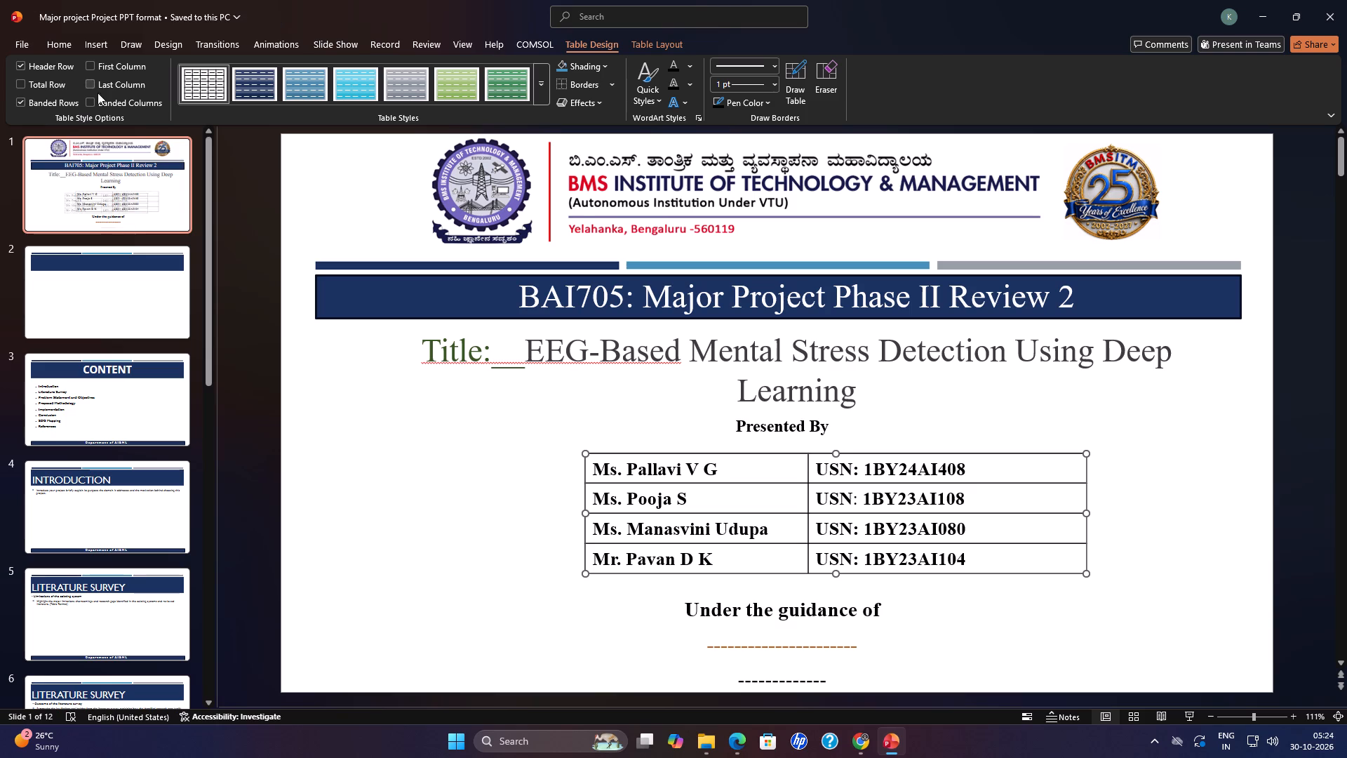
# Remove all borders from the presenters and USNs table.
pyautogui.rightClick(644, 455)
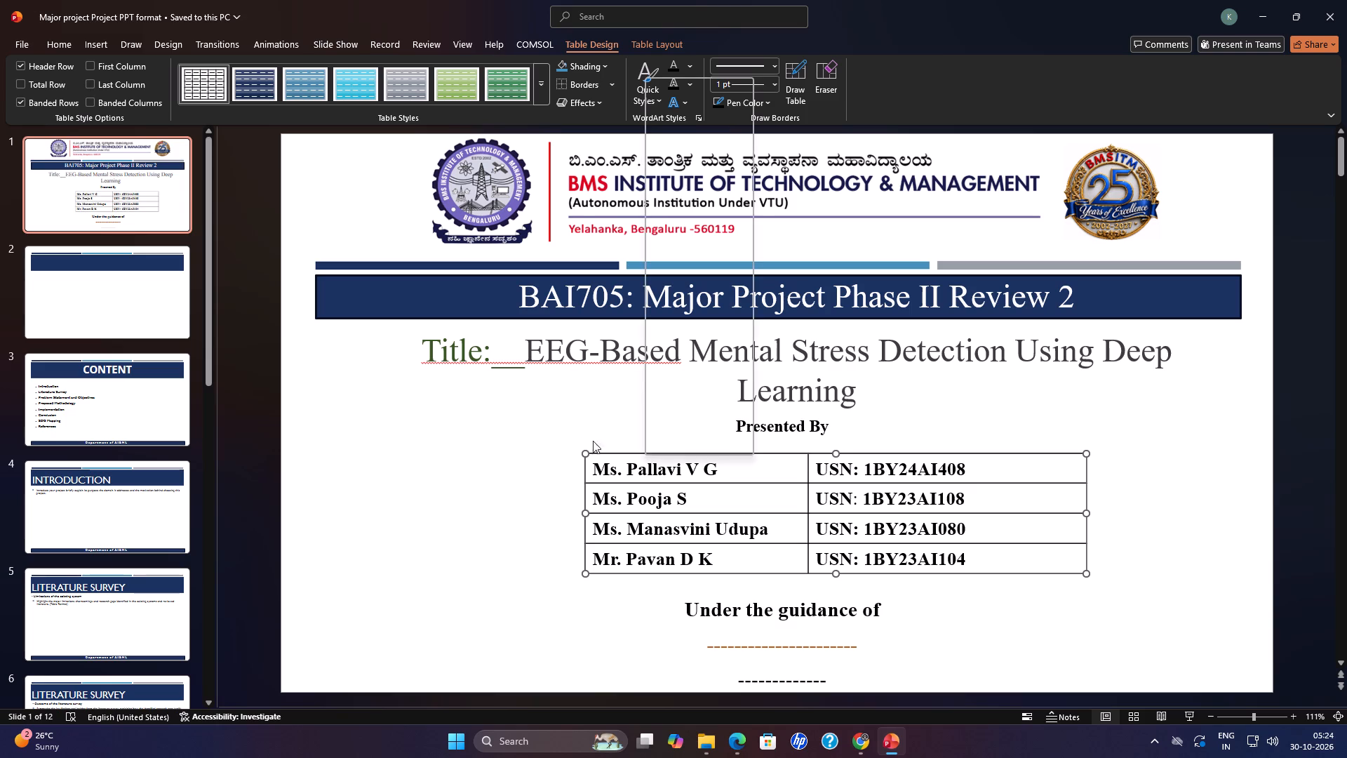
pyautogui.click(407, 391)
pyautogui.click(50, 39)
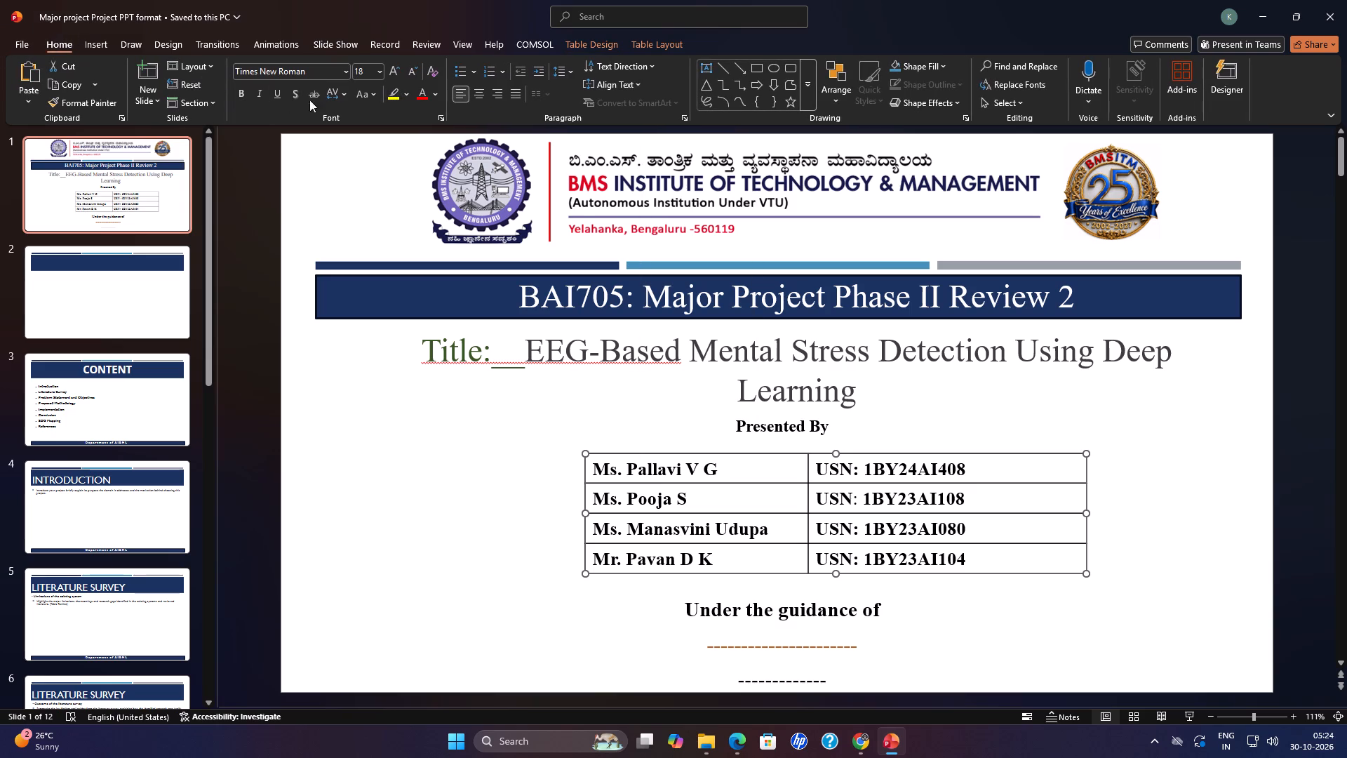
pyautogui.click(544, 93)
pyautogui.click(539, 95)
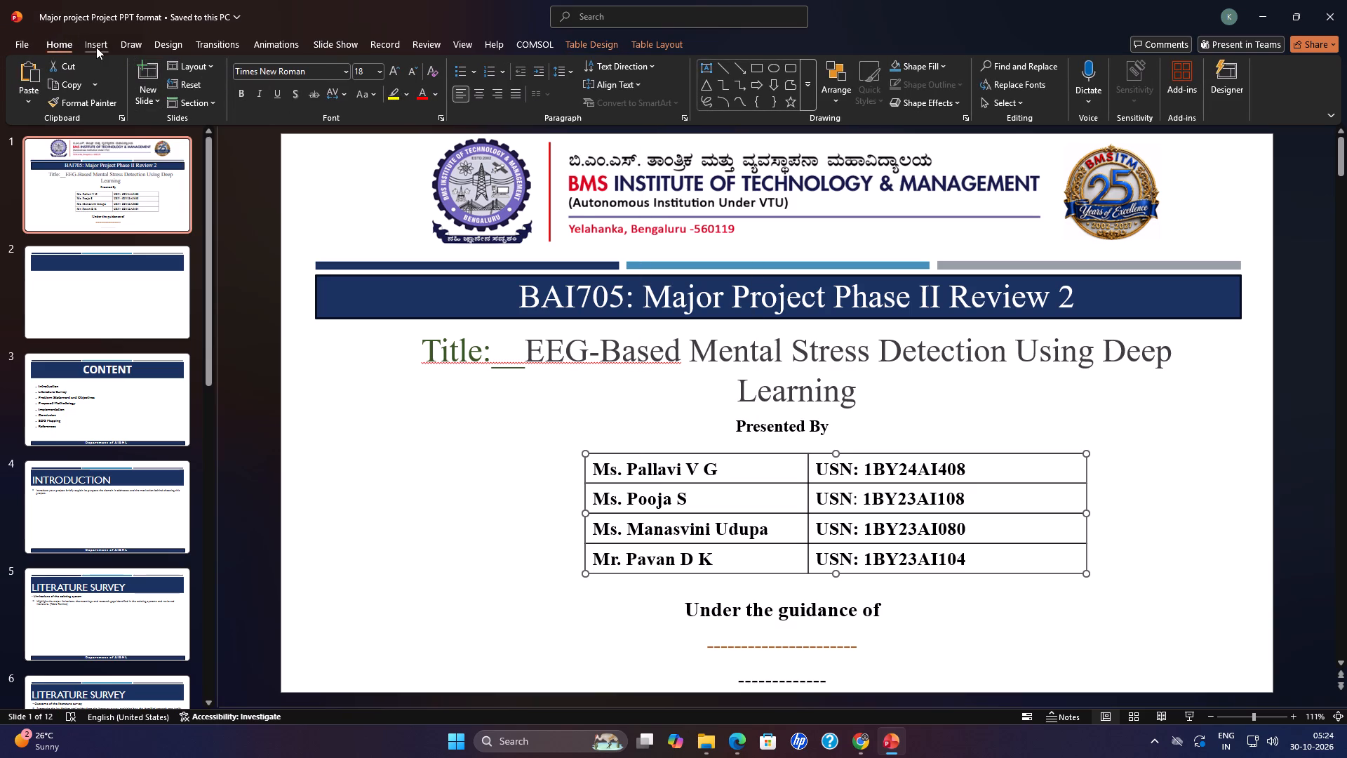
pyautogui.click(96, 47)
pyautogui.click(600, 34)
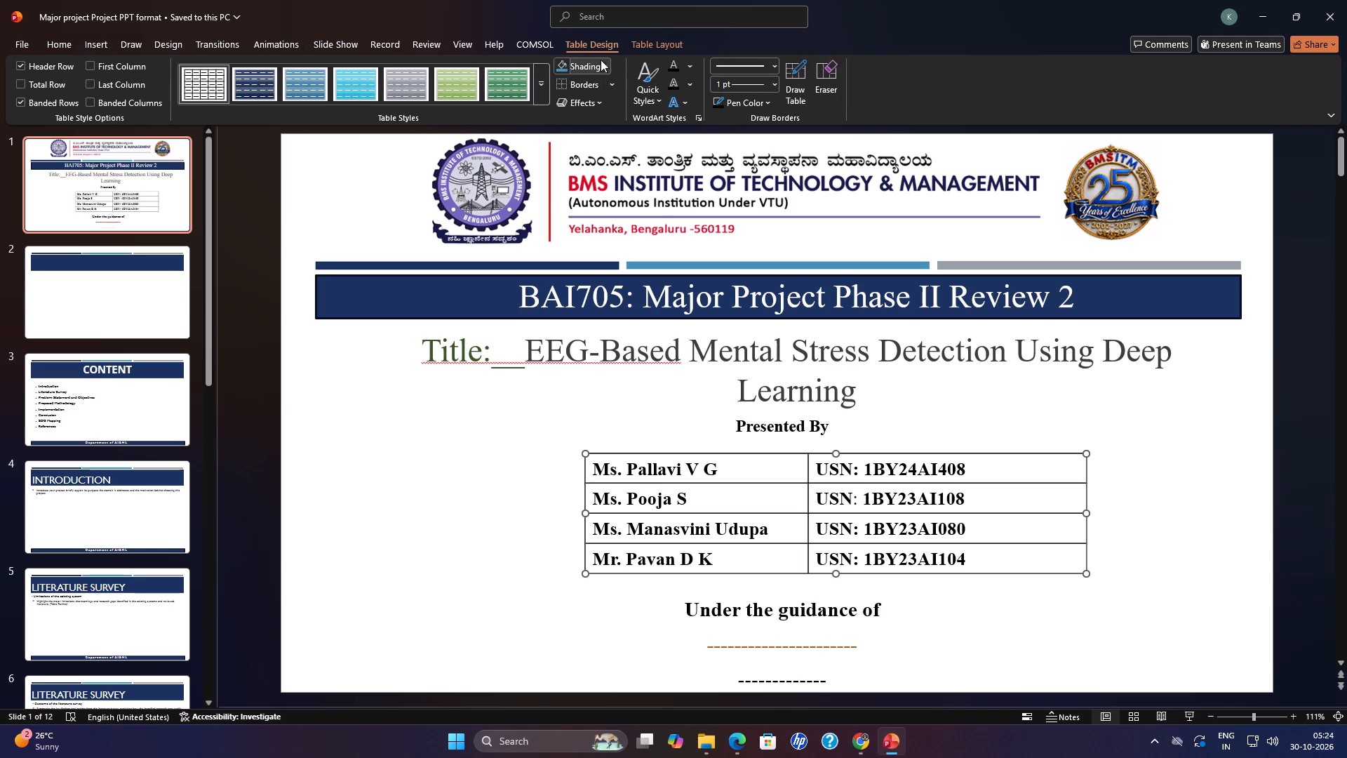
pyautogui.click(639, 44)
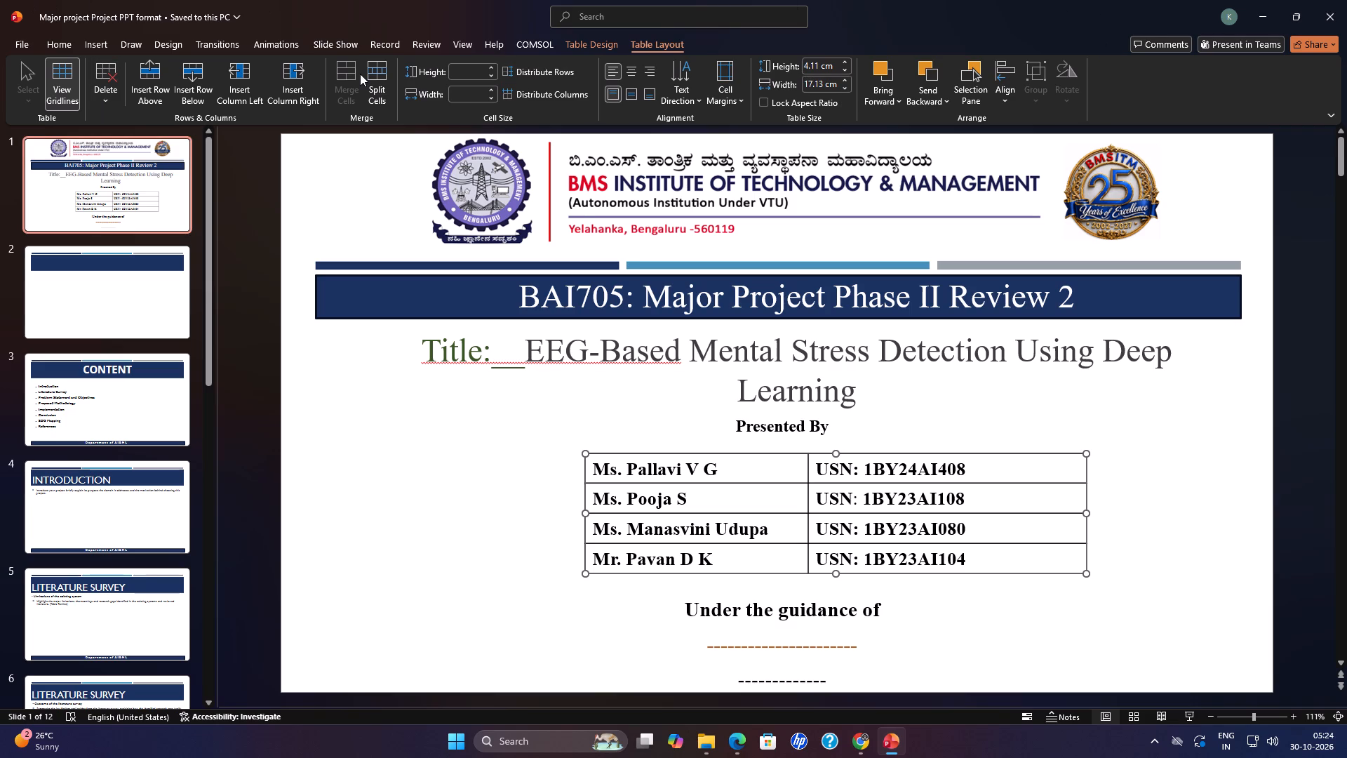
pyautogui.click(602, 39)
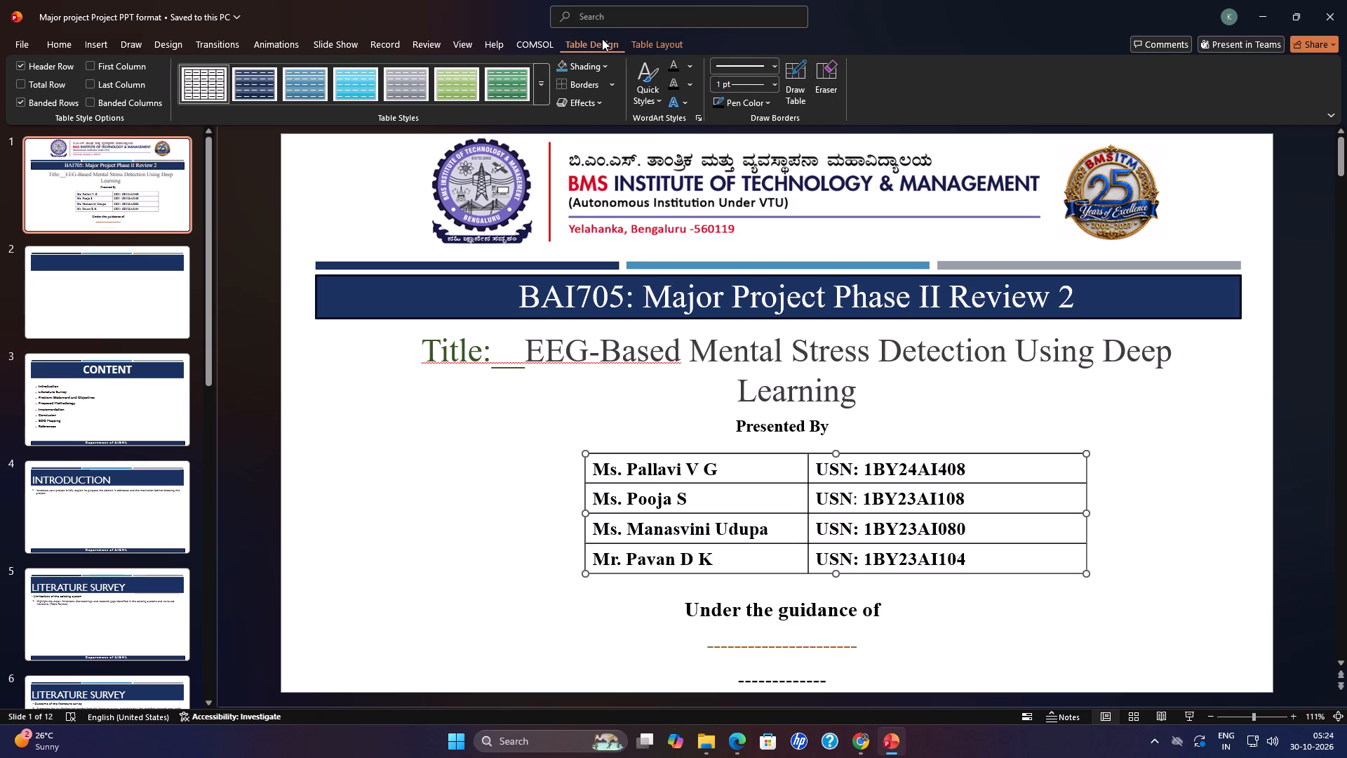
pyautogui.click(606, 81)
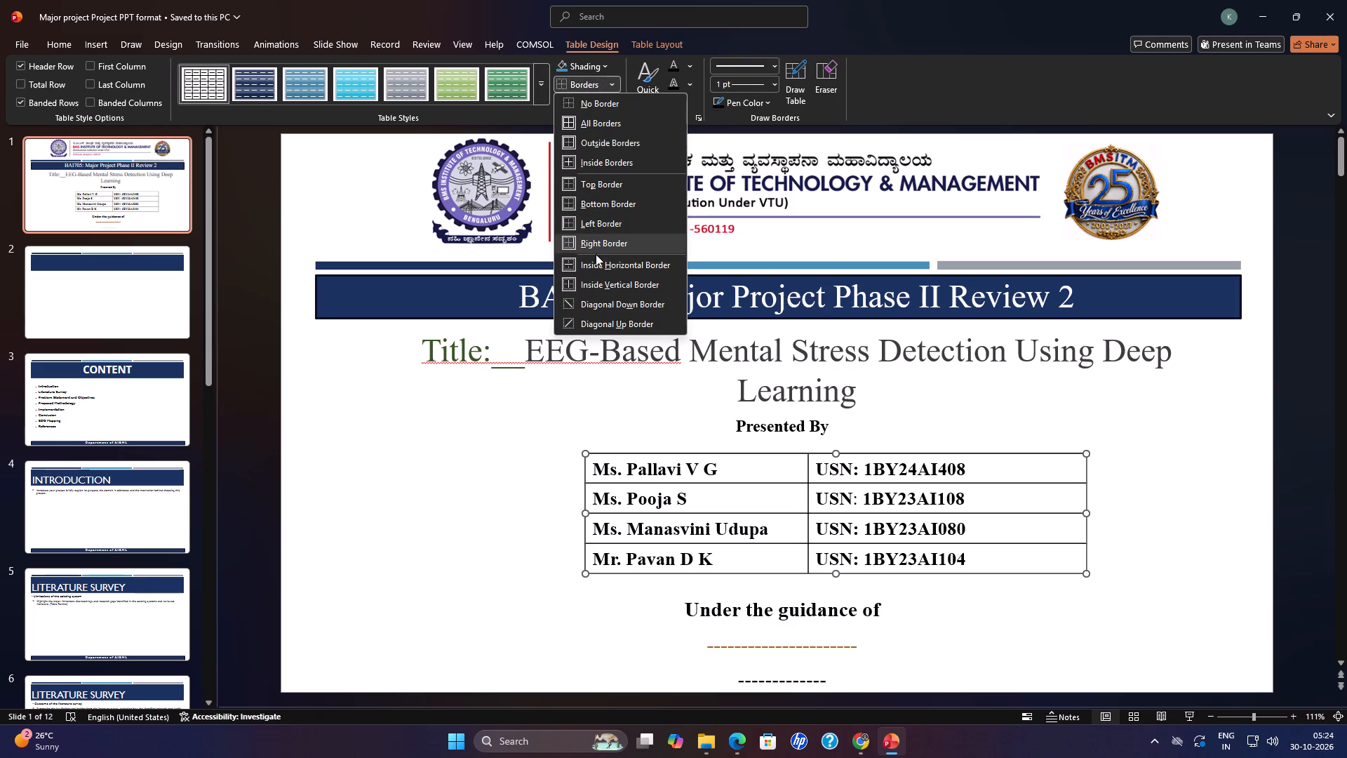
pyautogui.click(625, 100)
pyautogui.click(941, 419)
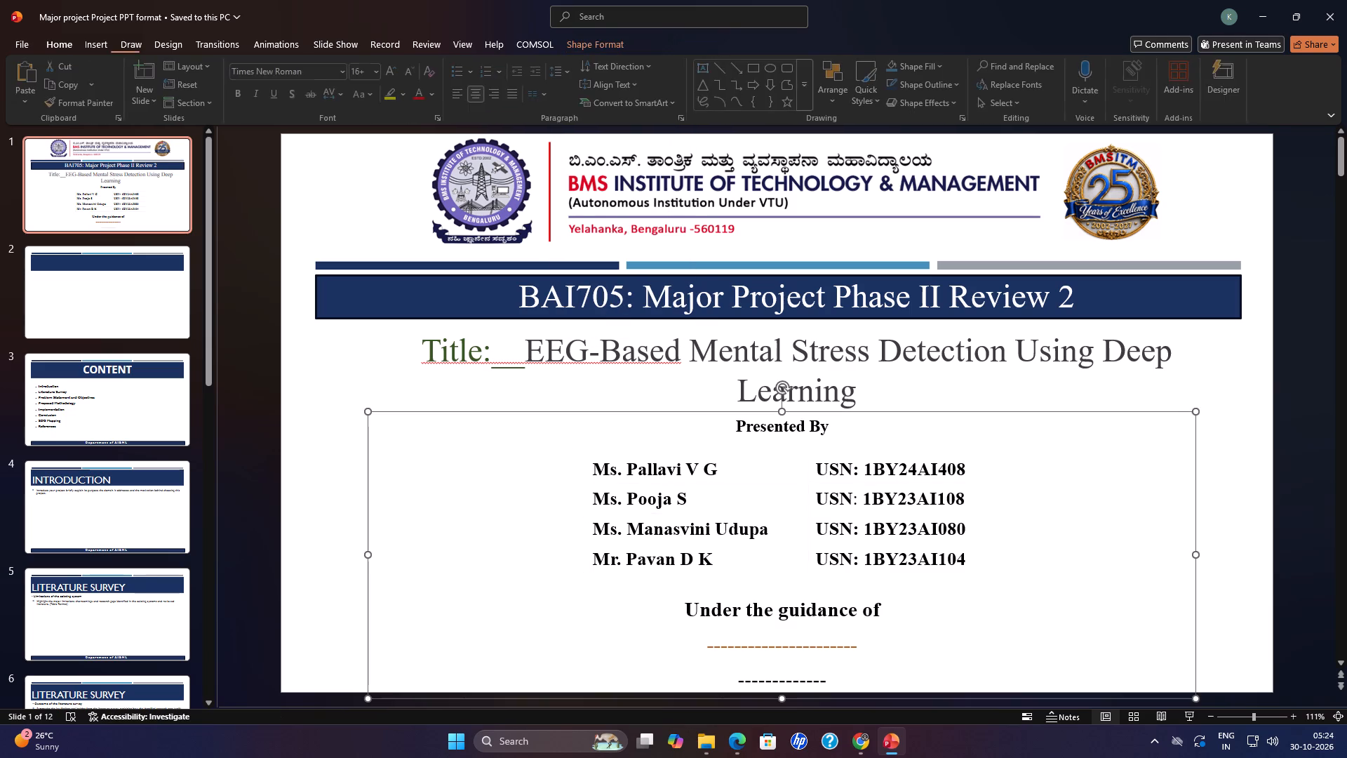
# Reposition the borderless presenters table slightly further right and down, between "Presented By" and "Under the guidance of".
pyautogui.click(873, 479)
pyautogui.moveTo(855, 453); pyautogui.dragTo(831, 457)
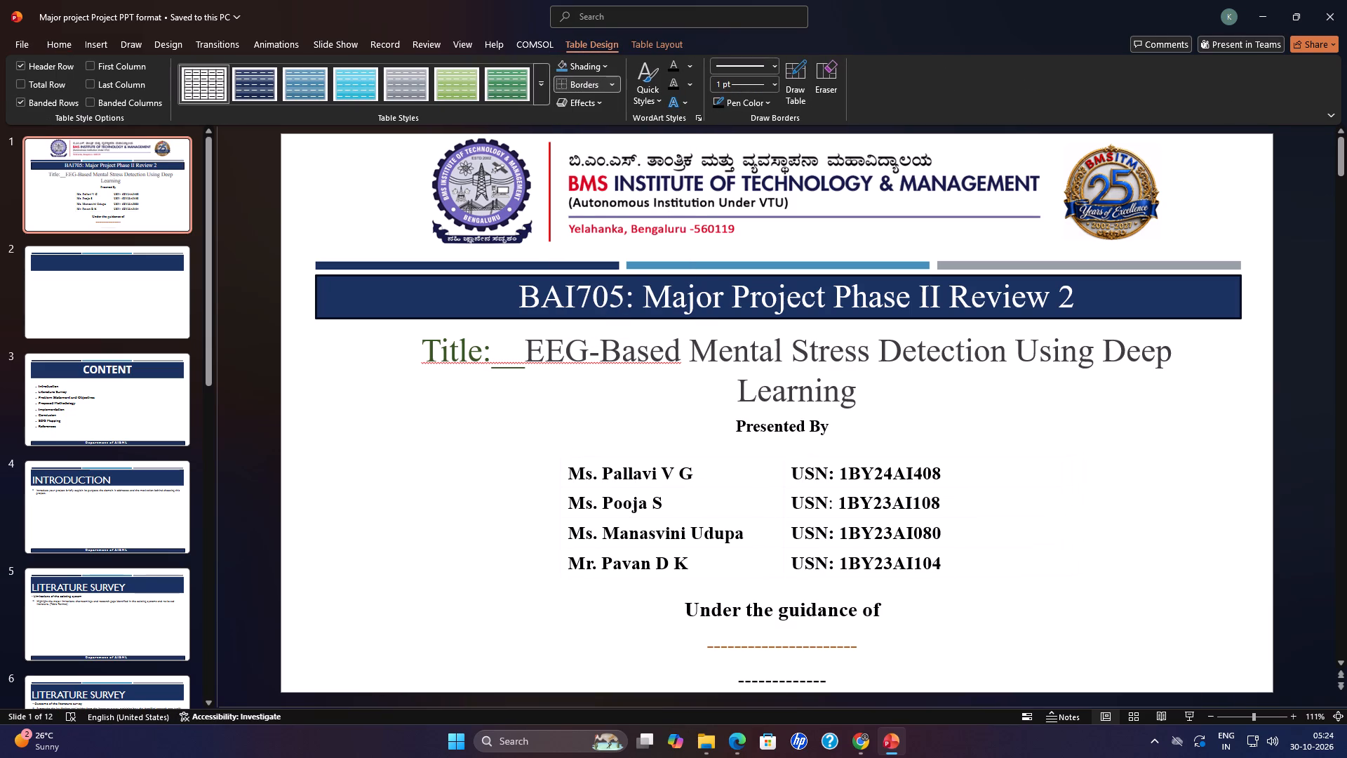
pyautogui.moveTo(831, 457); pyautogui.dragTo(873, 459)
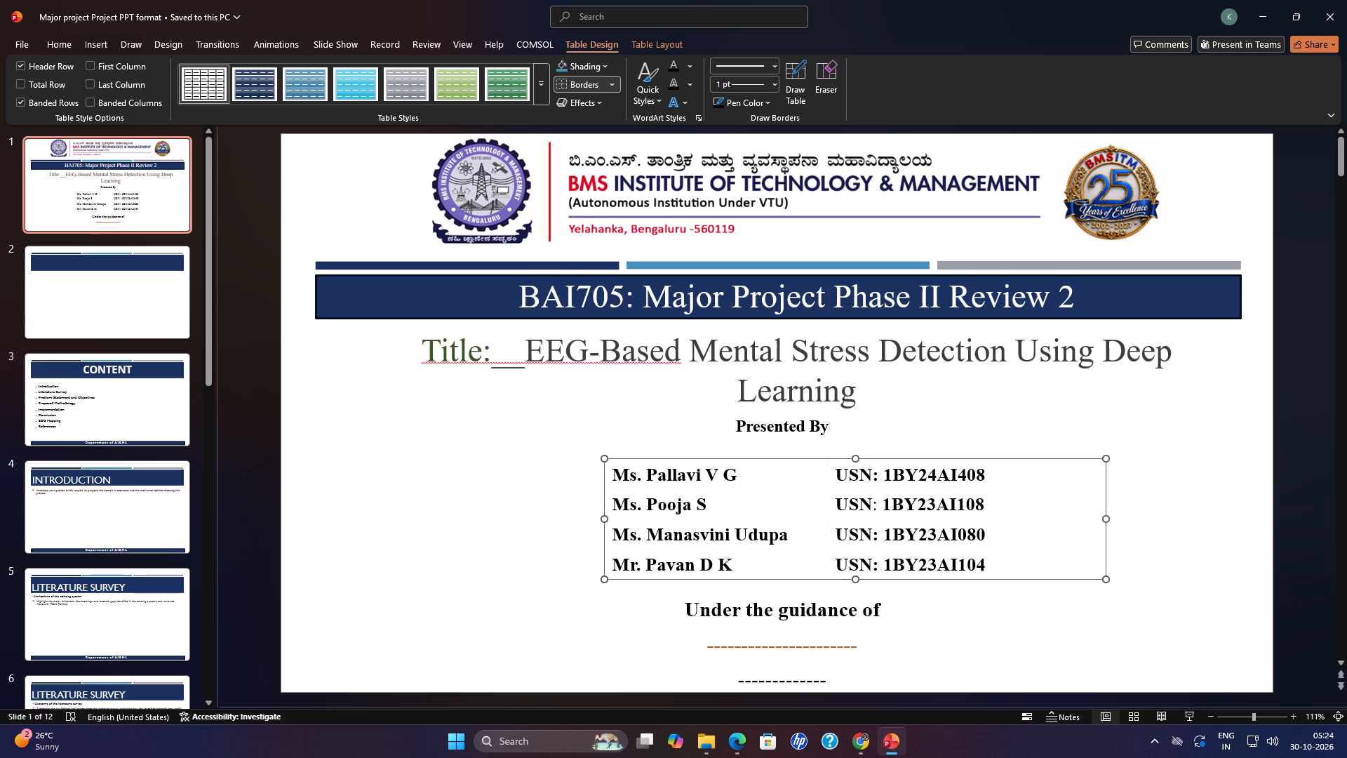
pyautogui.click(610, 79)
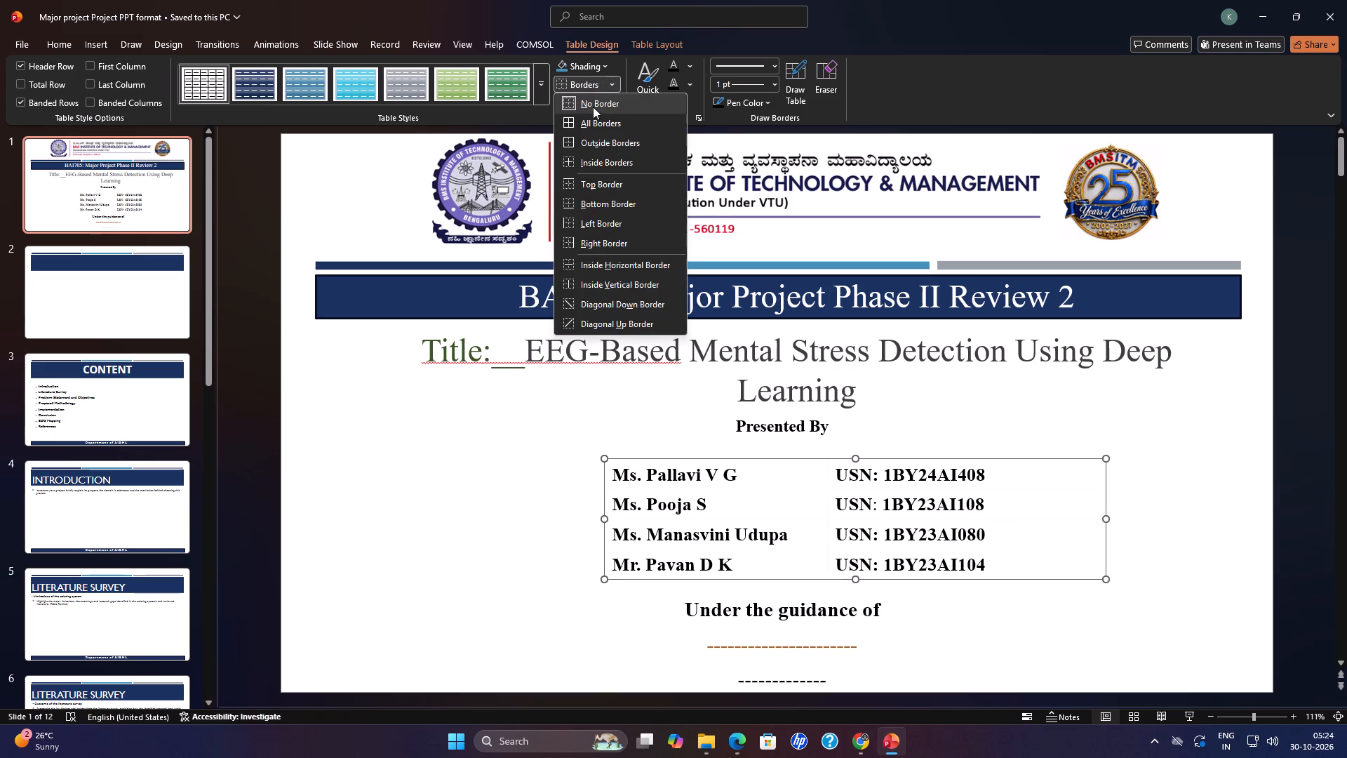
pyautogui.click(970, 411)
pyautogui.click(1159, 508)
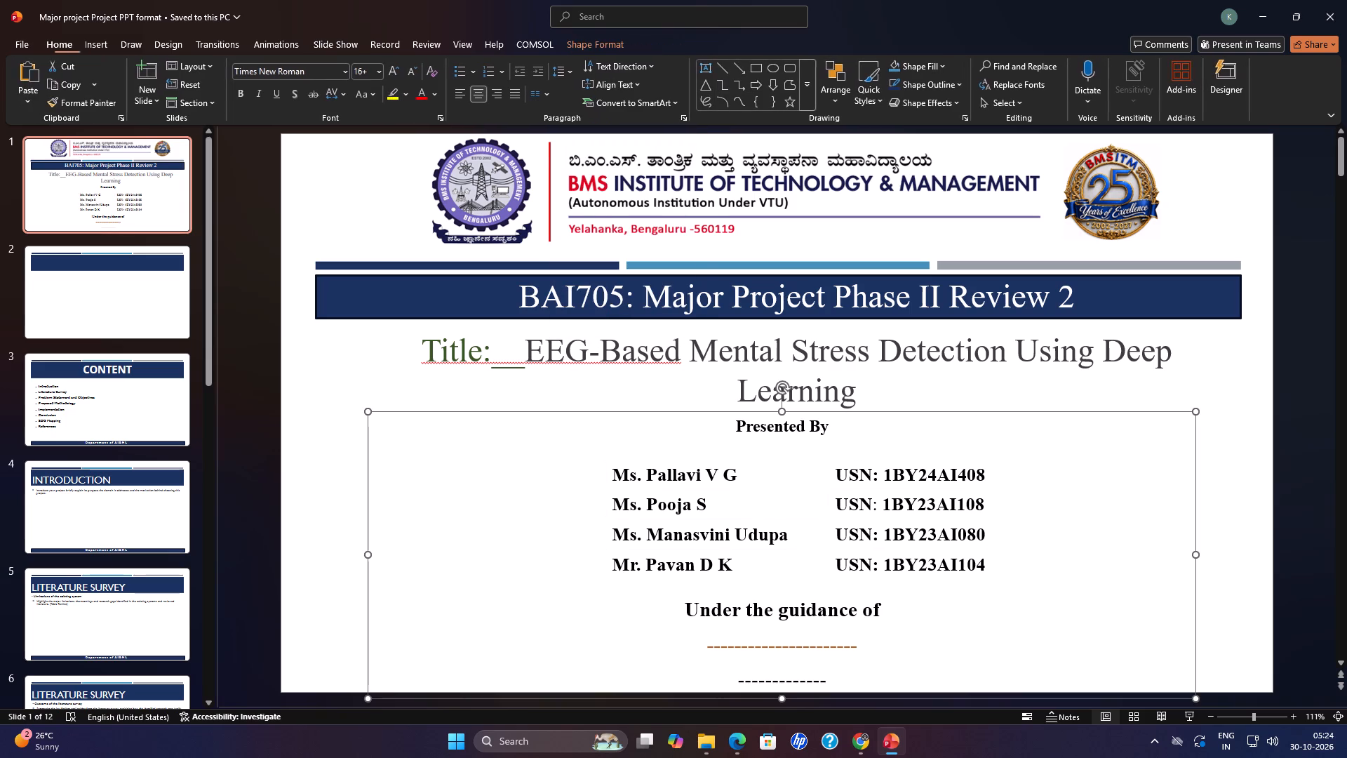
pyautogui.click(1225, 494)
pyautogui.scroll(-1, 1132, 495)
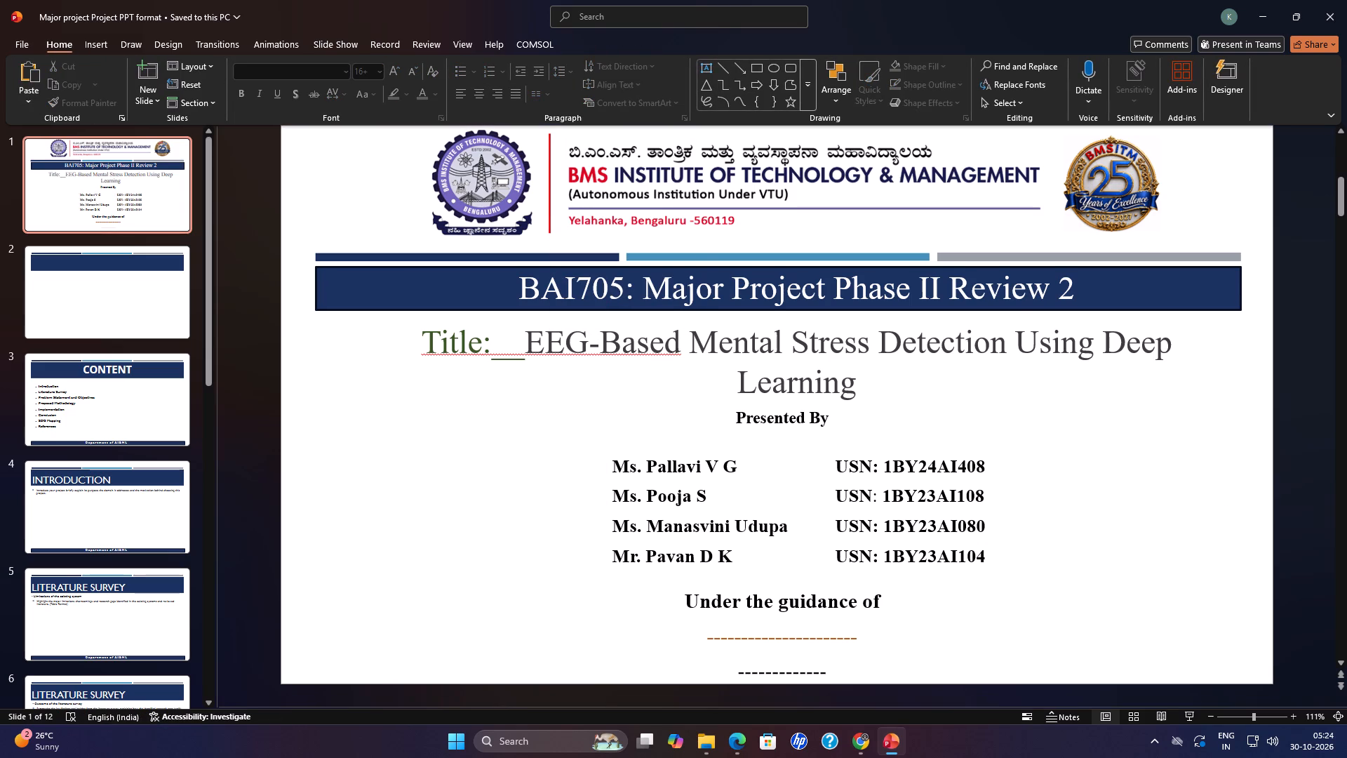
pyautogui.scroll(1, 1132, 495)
# Remove the underscored blank after "Title" so that only a colon separates it from "EEG-Based".
pyautogui.click(653, 340)
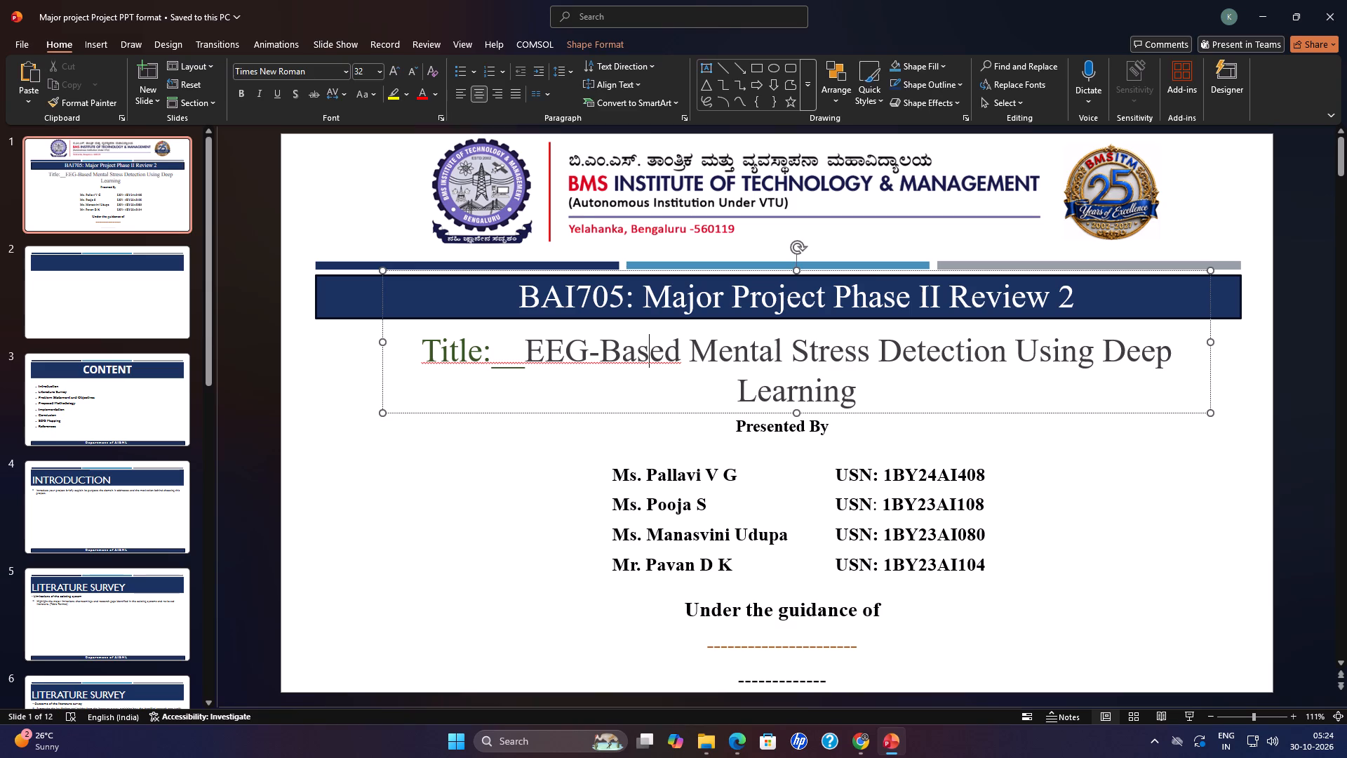
pyautogui.moveTo(525, 360); pyautogui.dragTo(481, 348)
pyautogui.press('BackSpace')
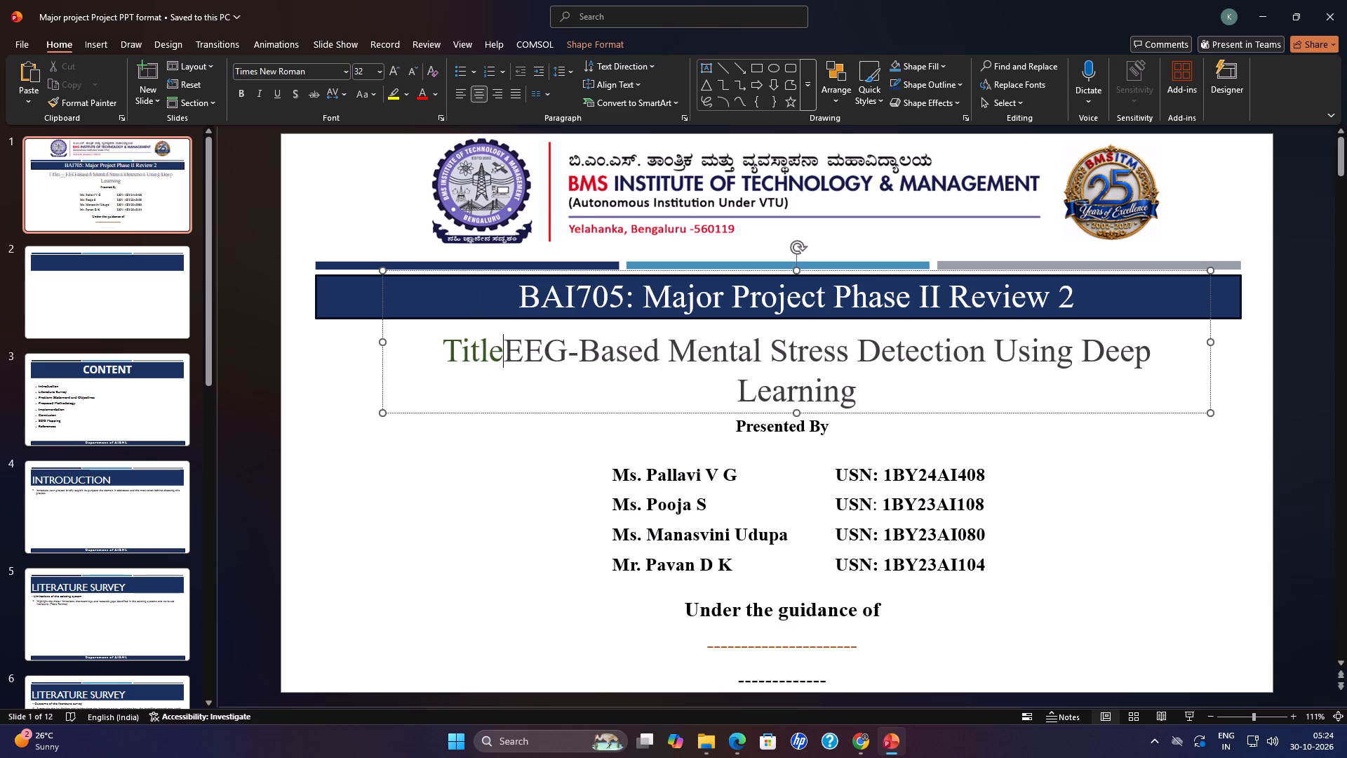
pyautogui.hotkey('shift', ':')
pyautogui.click(962, 433)
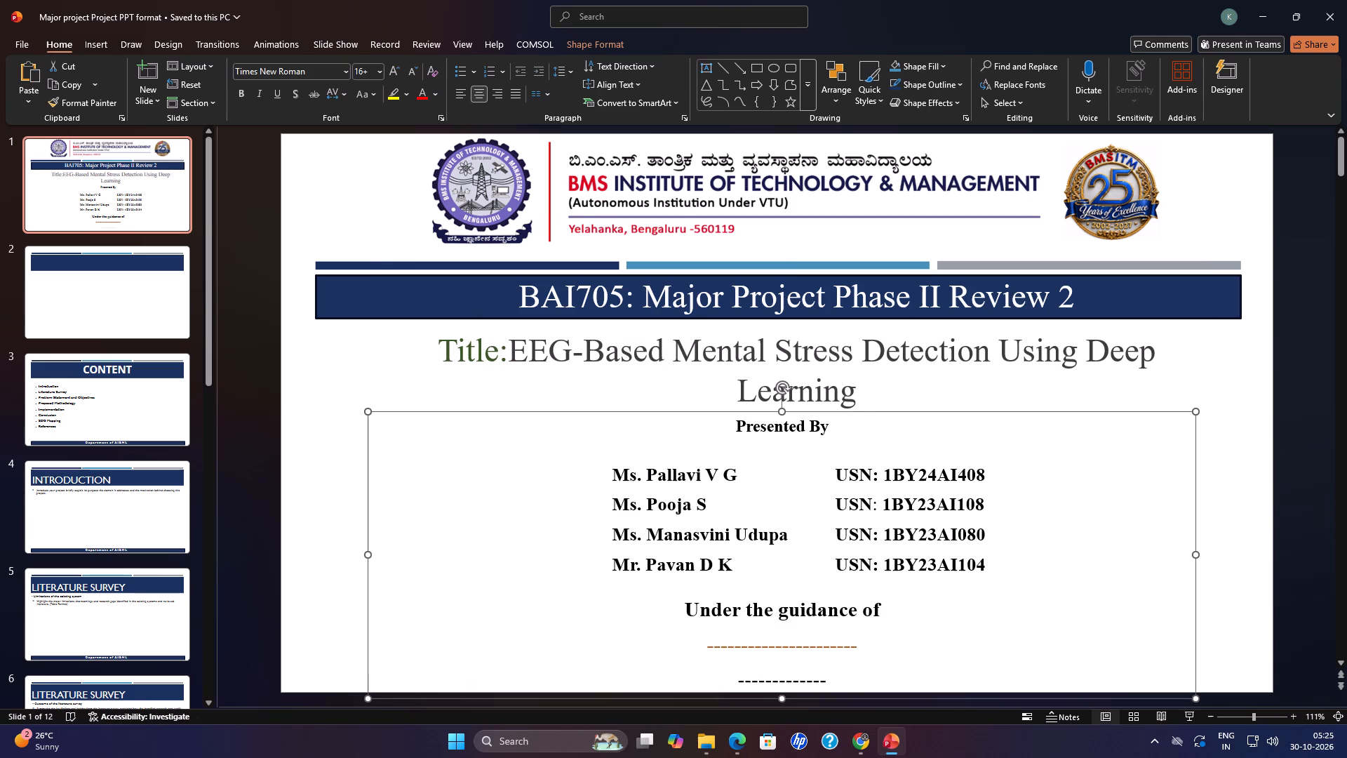
# Make the entire project title line, including "Title:", bold.
pyautogui.click(918, 364)
pyautogui.moveTo(889, 387); pyautogui.dragTo(449, 335)
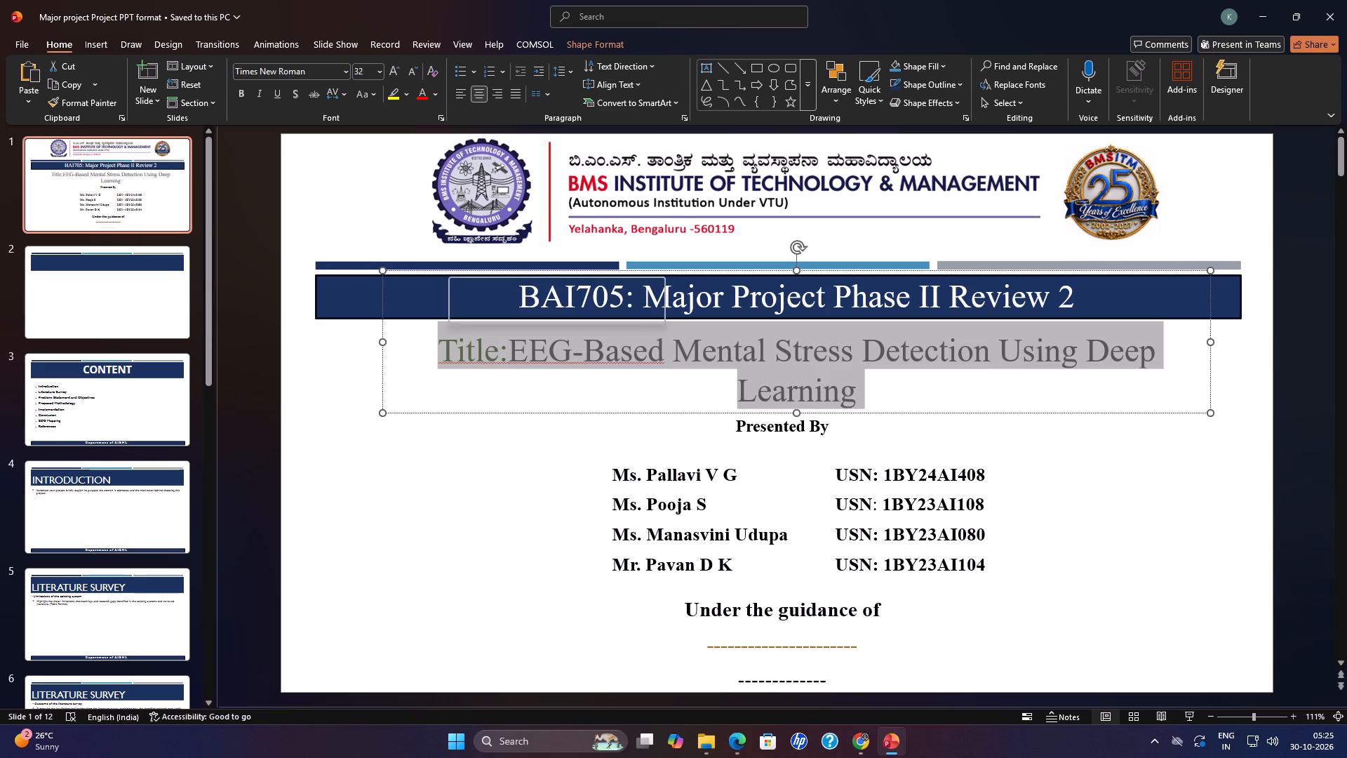
pyautogui.click(241, 96)
pyautogui.click(1079, 465)
# Move the "Presented By" text box slightly down, away from the project title.
pyautogui.click(845, 430)
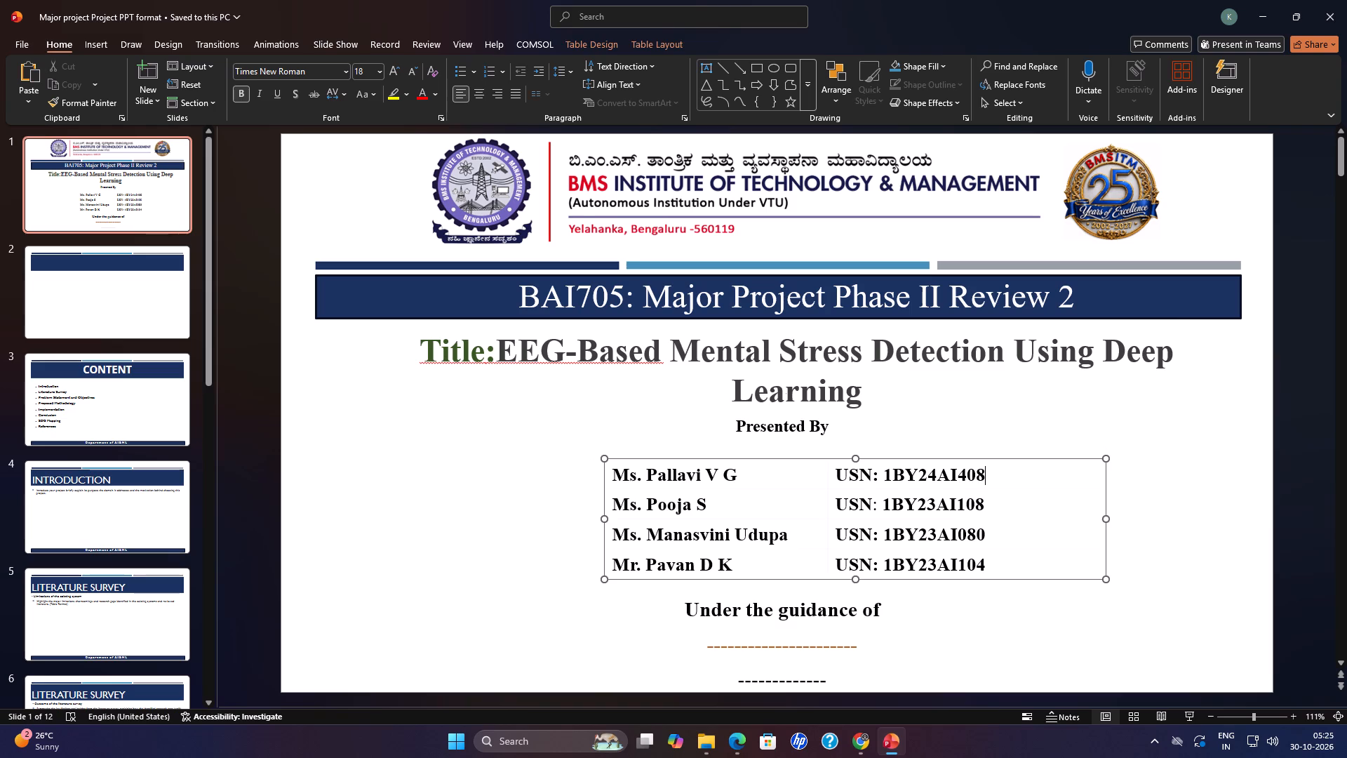
pyautogui.moveTo(862, 414); pyautogui.dragTo(863, 423)
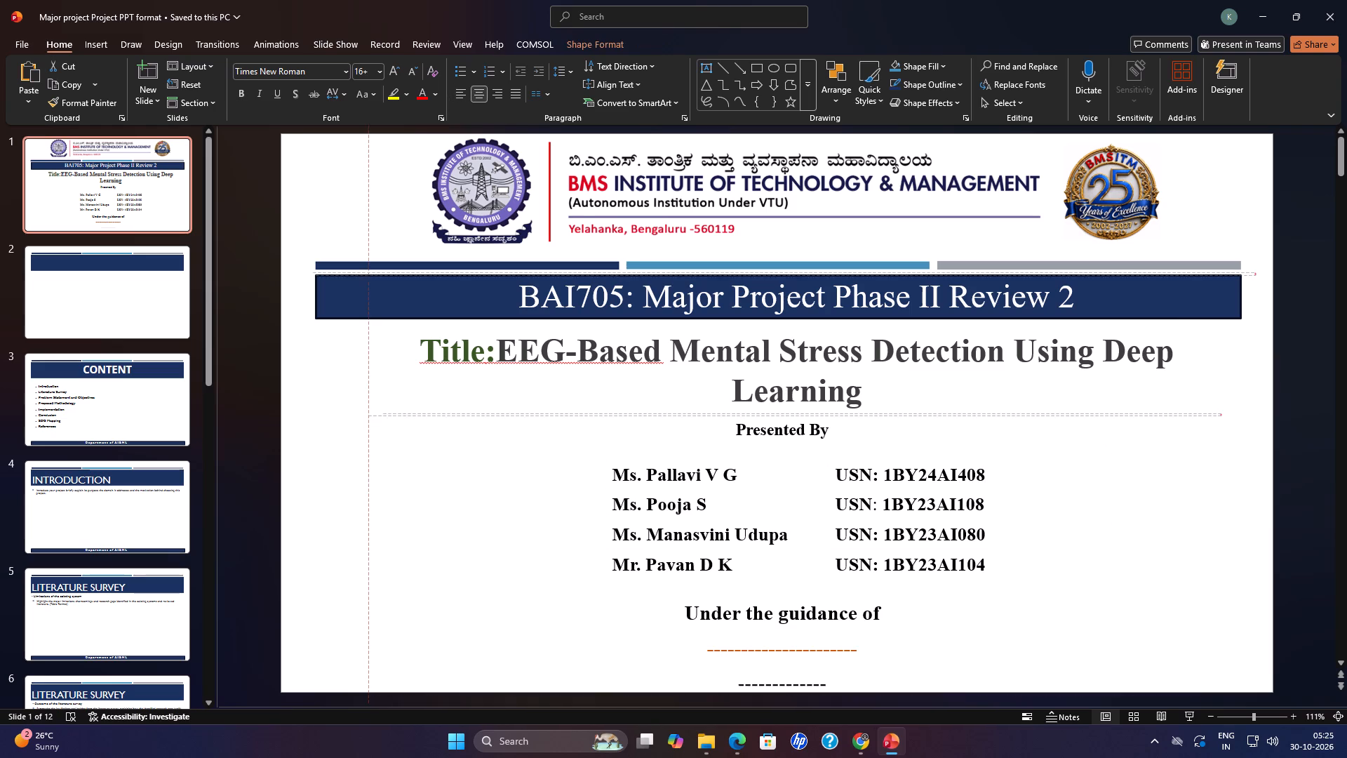
pyautogui.moveTo(863, 423); pyautogui.dragTo(864, 428)
pyautogui.click(935, 646)
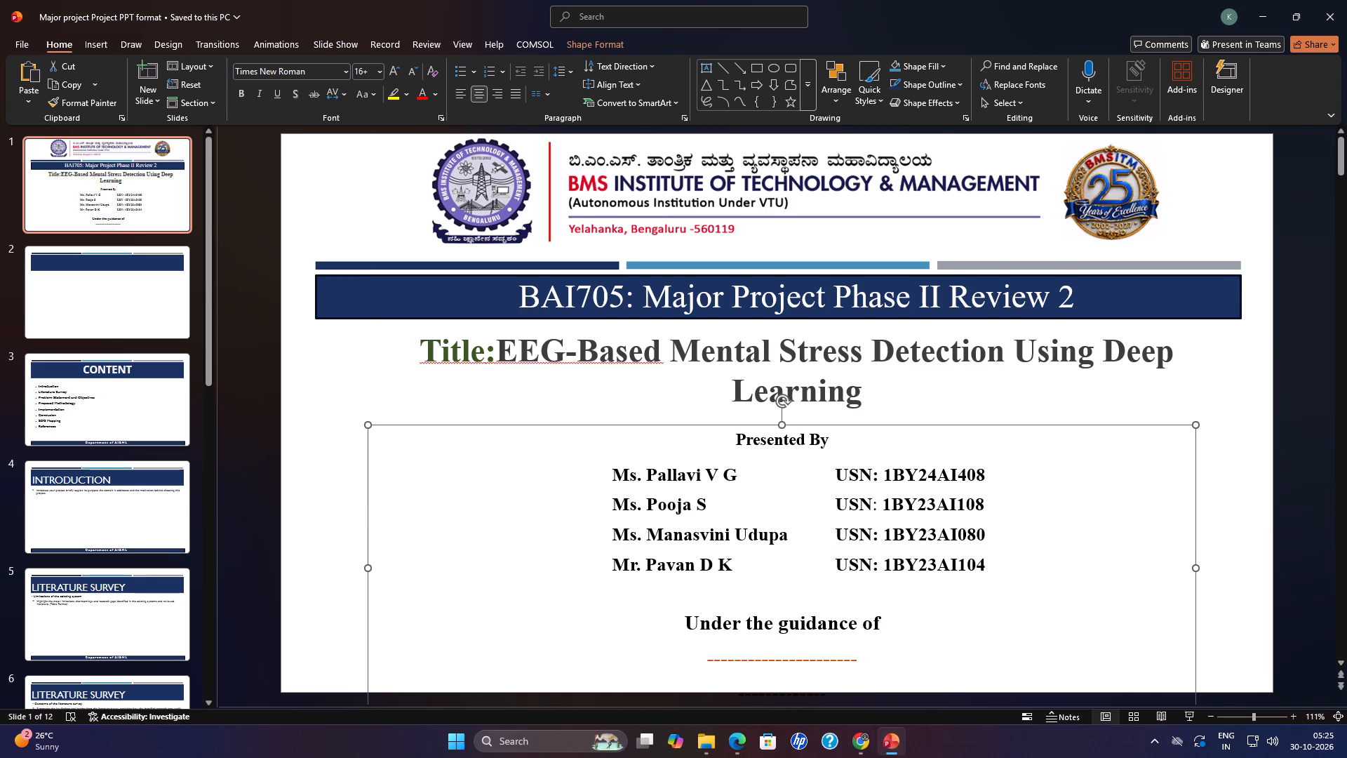
# Insert a blank line above "Under the guidance of" in its text box.
pyautogui.scroll(-2, 936, 632)
pyautogui.doubleClick(881, 571)
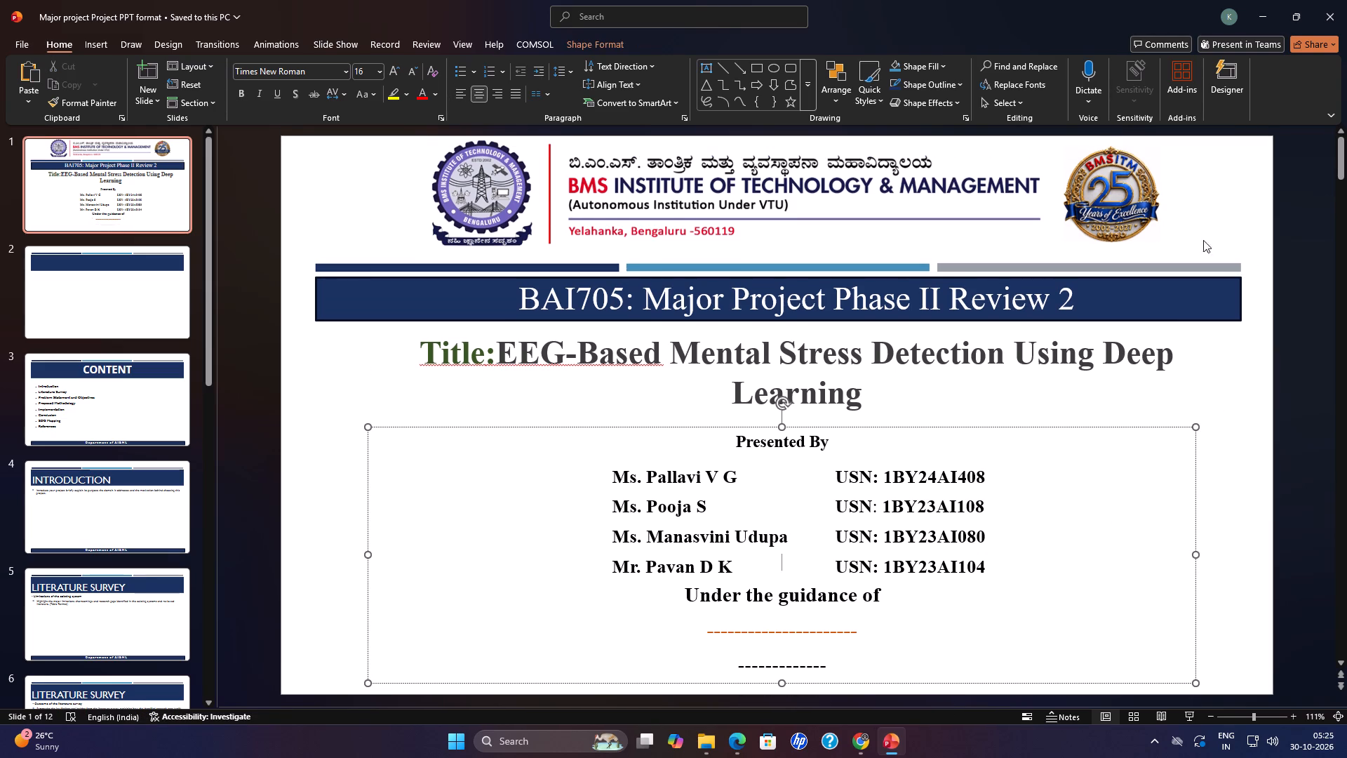
pyautogui.press('Return')
# Shift the text box with the BAI705 heading and project title slightly to the left.
pyautogui.click(925, 378)
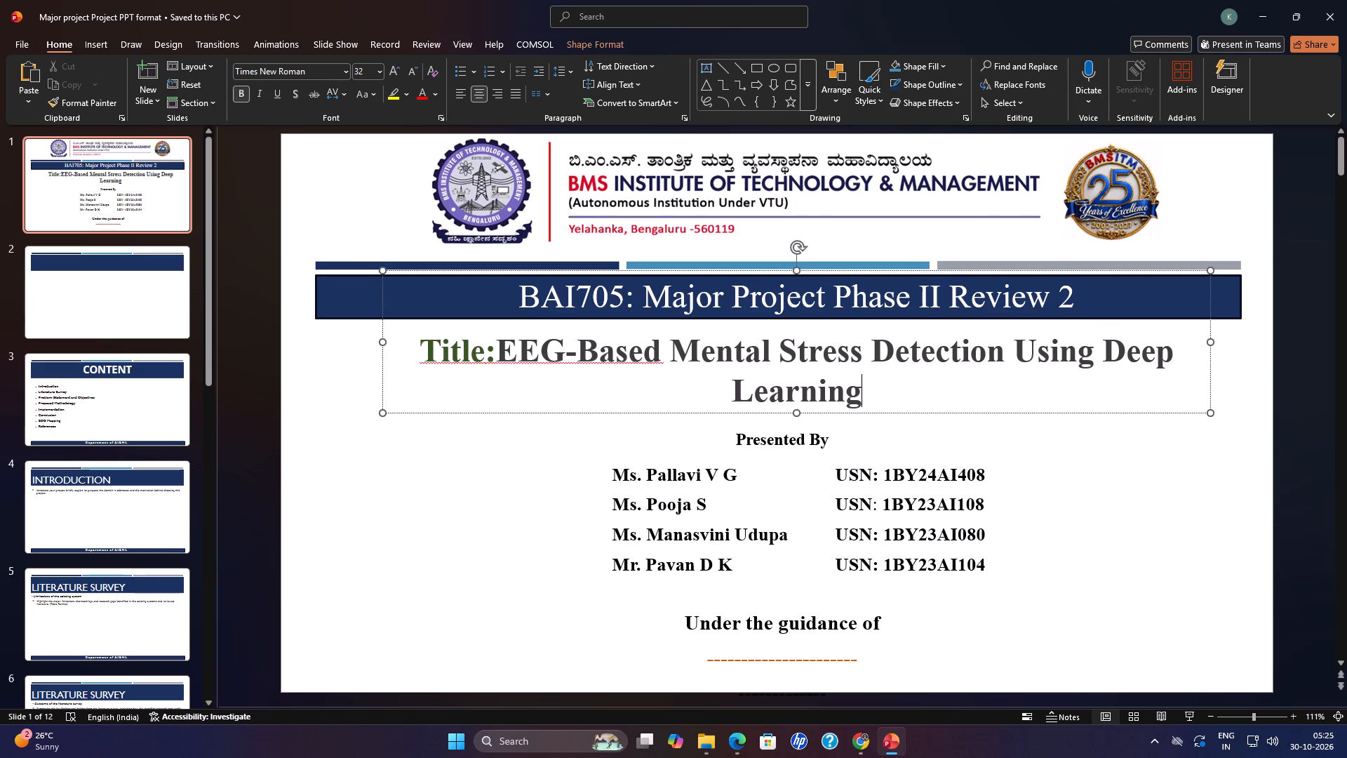
pyautogui.click(1192, 270)
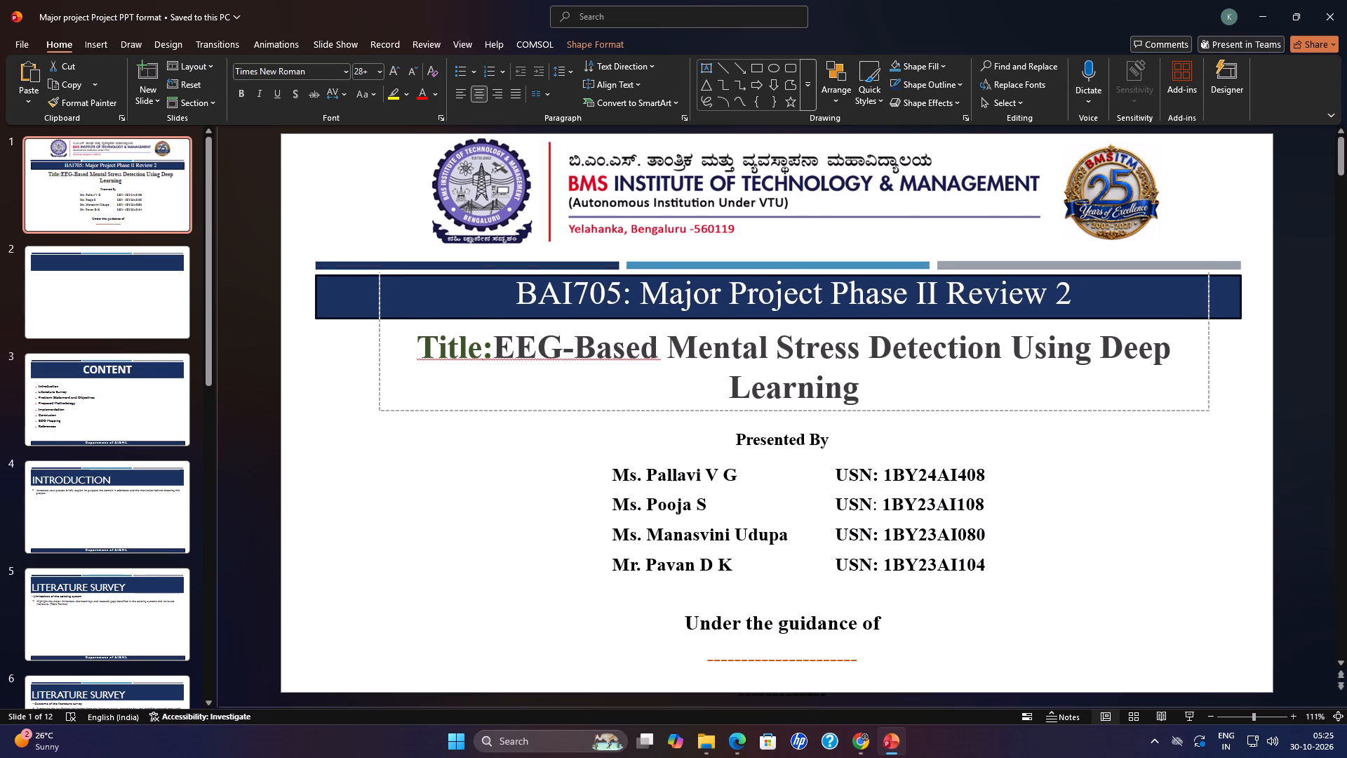
pyautogui.click(1099, 500)
# Move the "Presented By" text box slightly up so its lower dashed line fits on the slide.
pyautogui.click(967, 447)
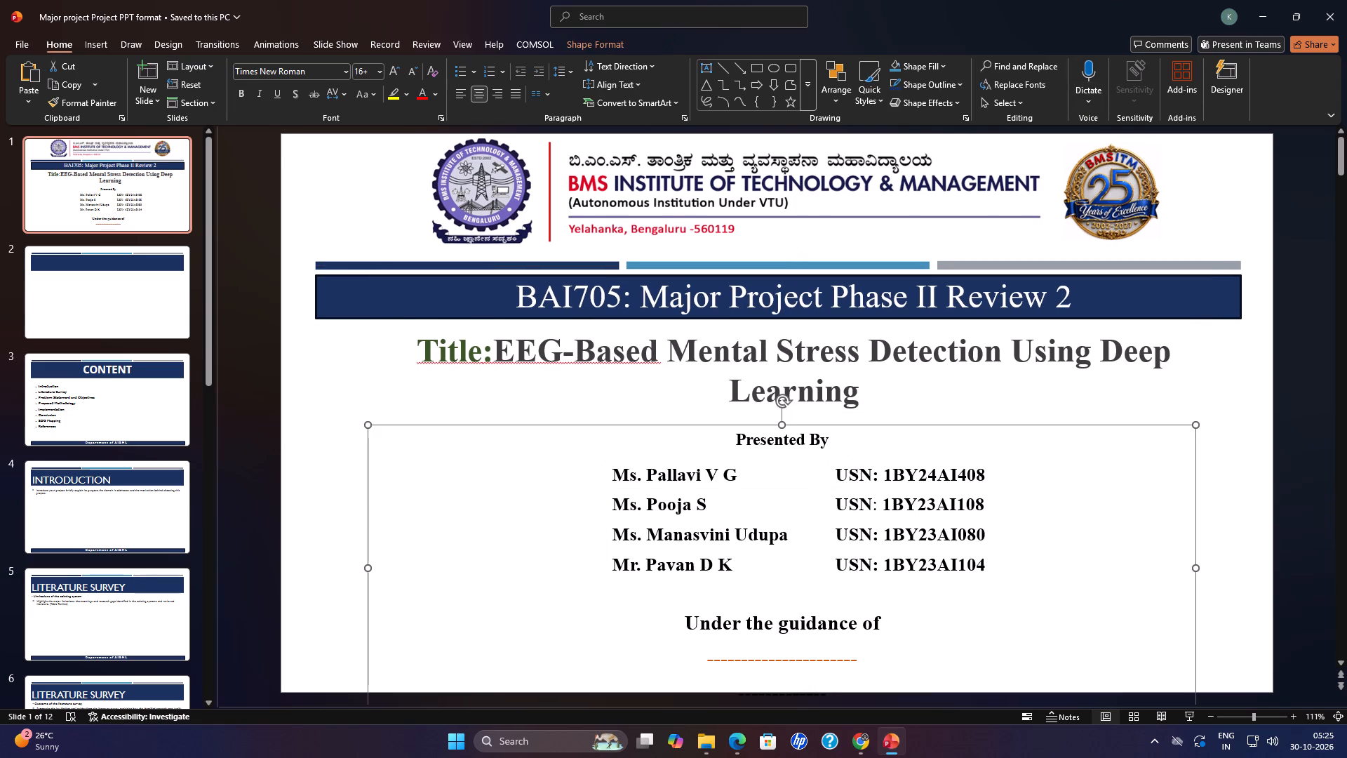
pyautogui.moveTo(1083, 420); pyautogui.dragTo(1086, 411)
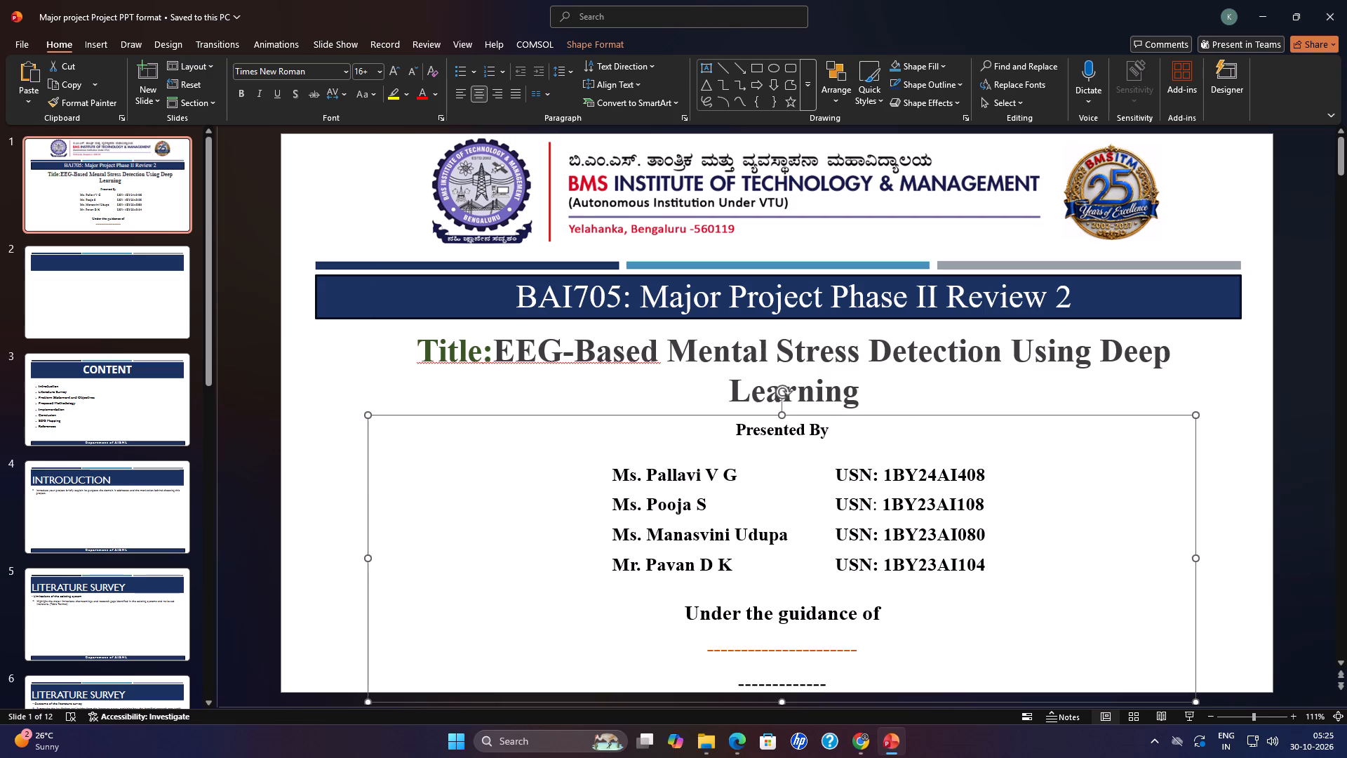
pyautogui.click(1131, 535)
# Begin editing the orange dashed placeholder line beneath "Under the guidance of".
pyautogui.click(779, 637)
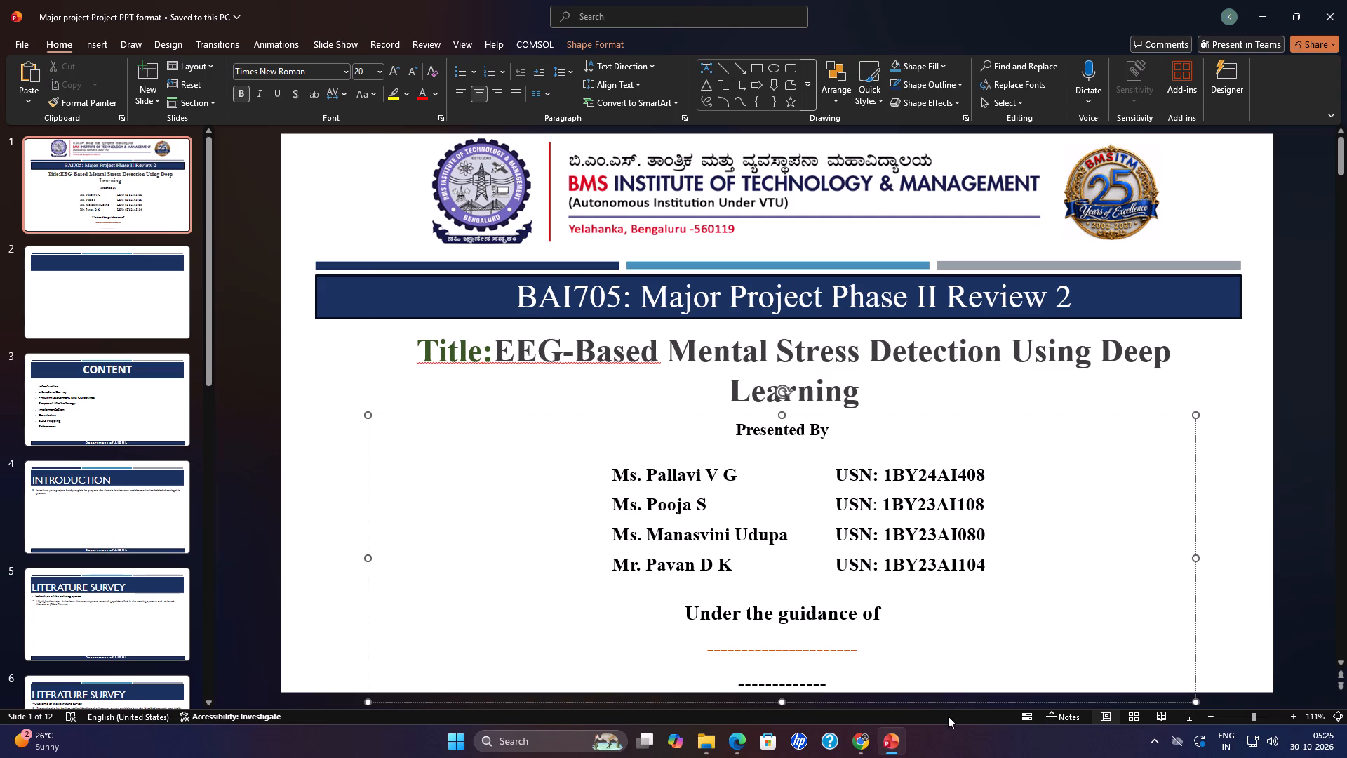
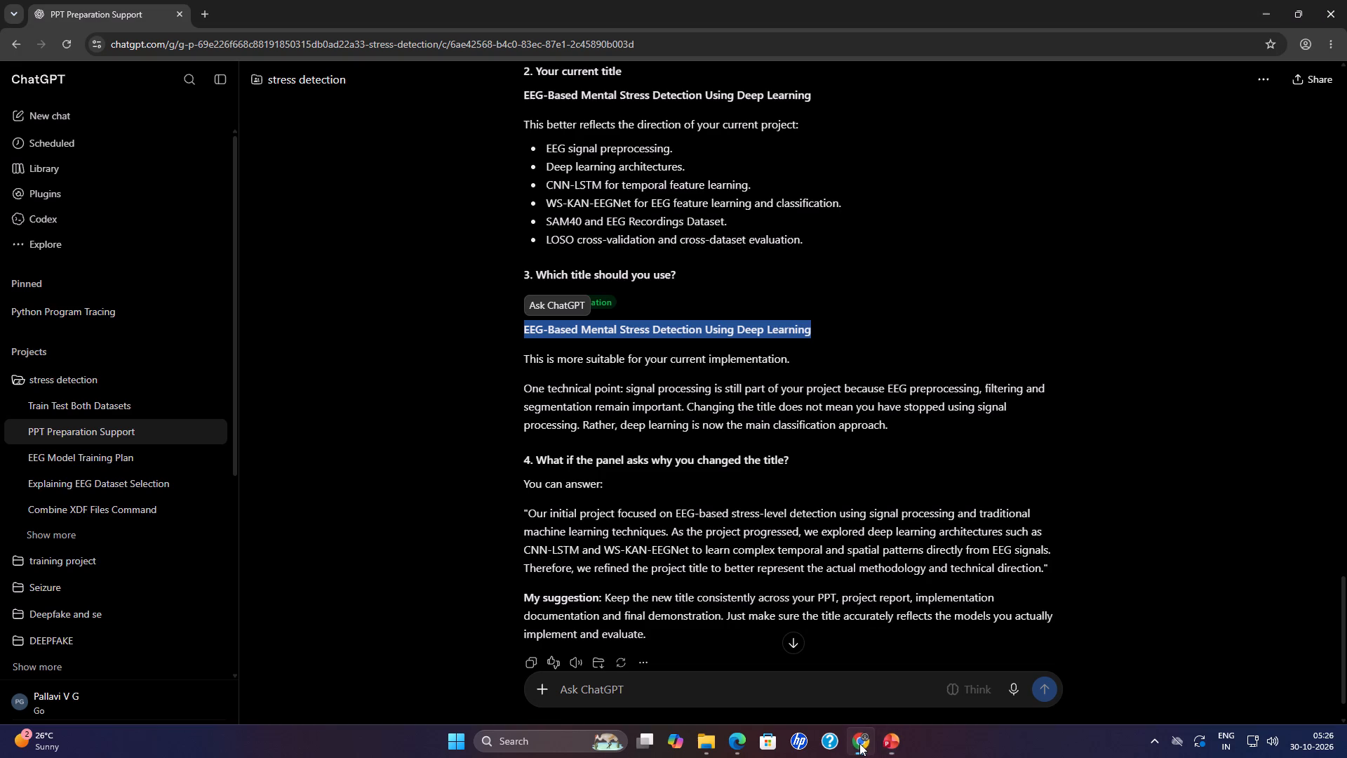
# Switch to the Major project PPT format deck and paste the copied guide's name into the orange dashed line beneath "Under the guidance of".
pyautogui.click(892, 740)
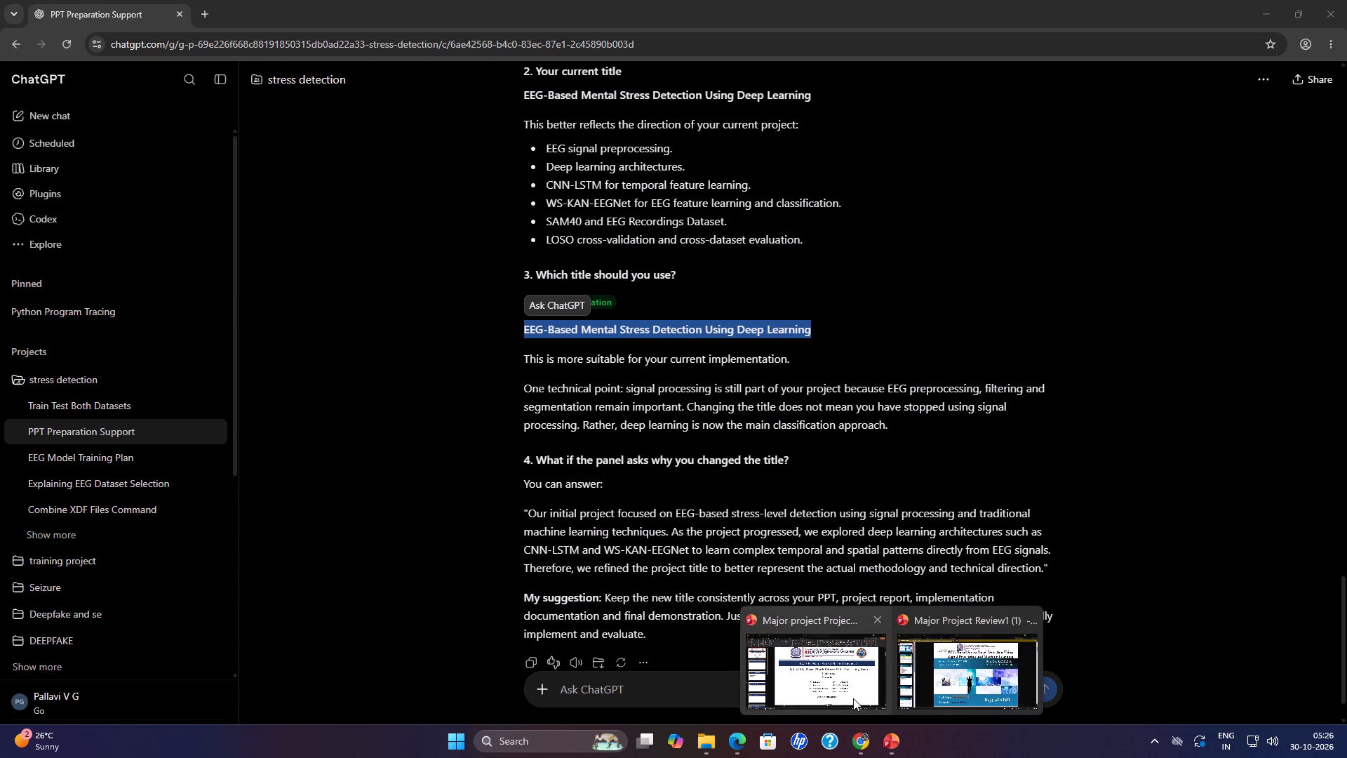
pyautogui.click(853, 698)
pyautogui.click(744, 627)
pyautogui.click(737, 618)
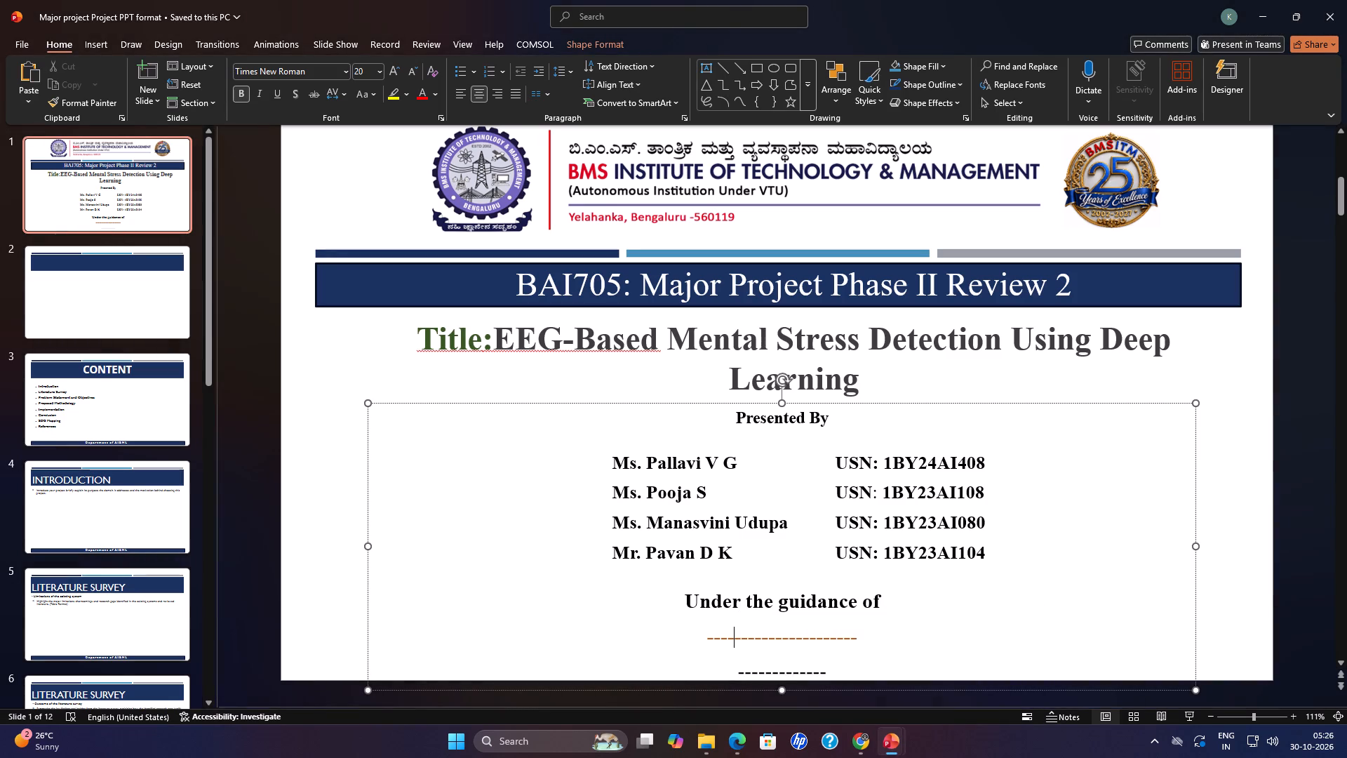
pyautogui.click(737, 618)
pyautogui.hotkey('ctrl', 'v')
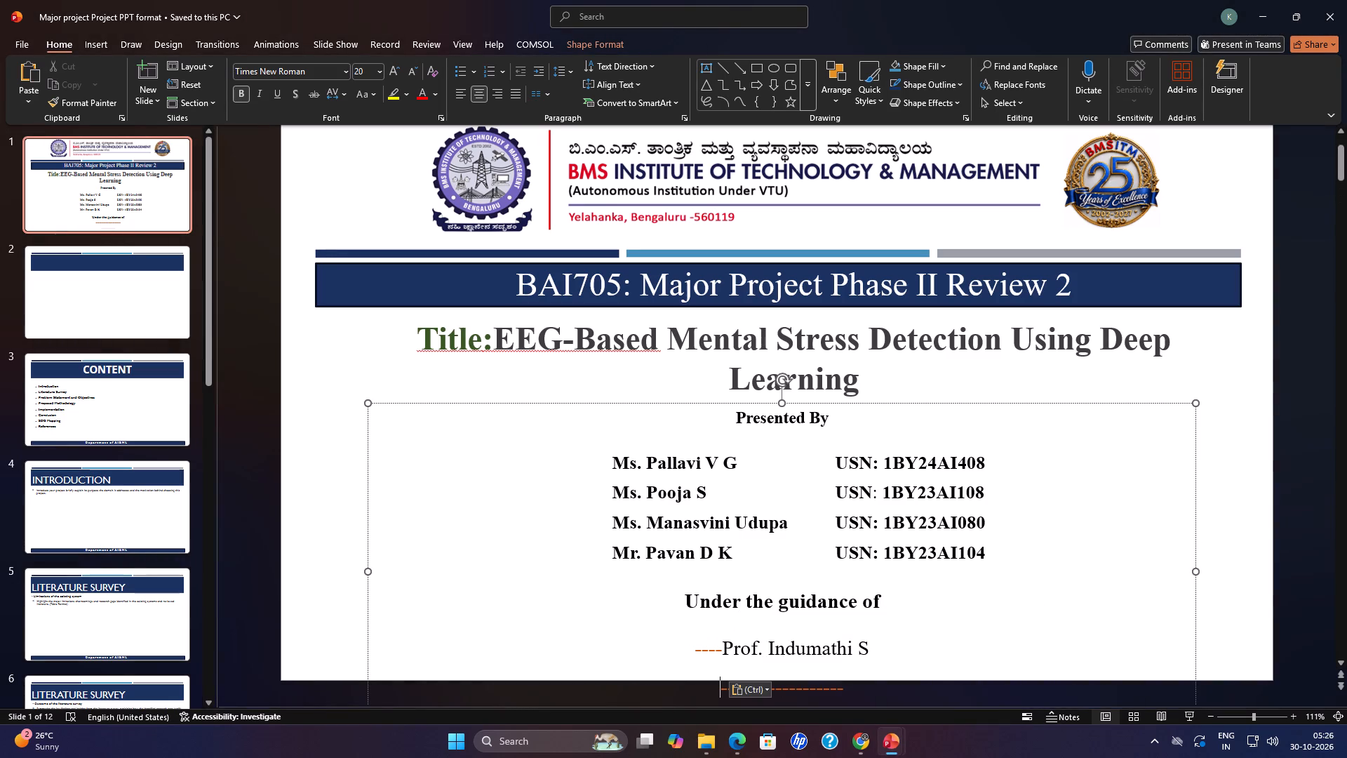
# Delete the leftover orange dashes before the guide's name, keeping the name on its own line.
pyautogui.scroll(-1, 826, 576)
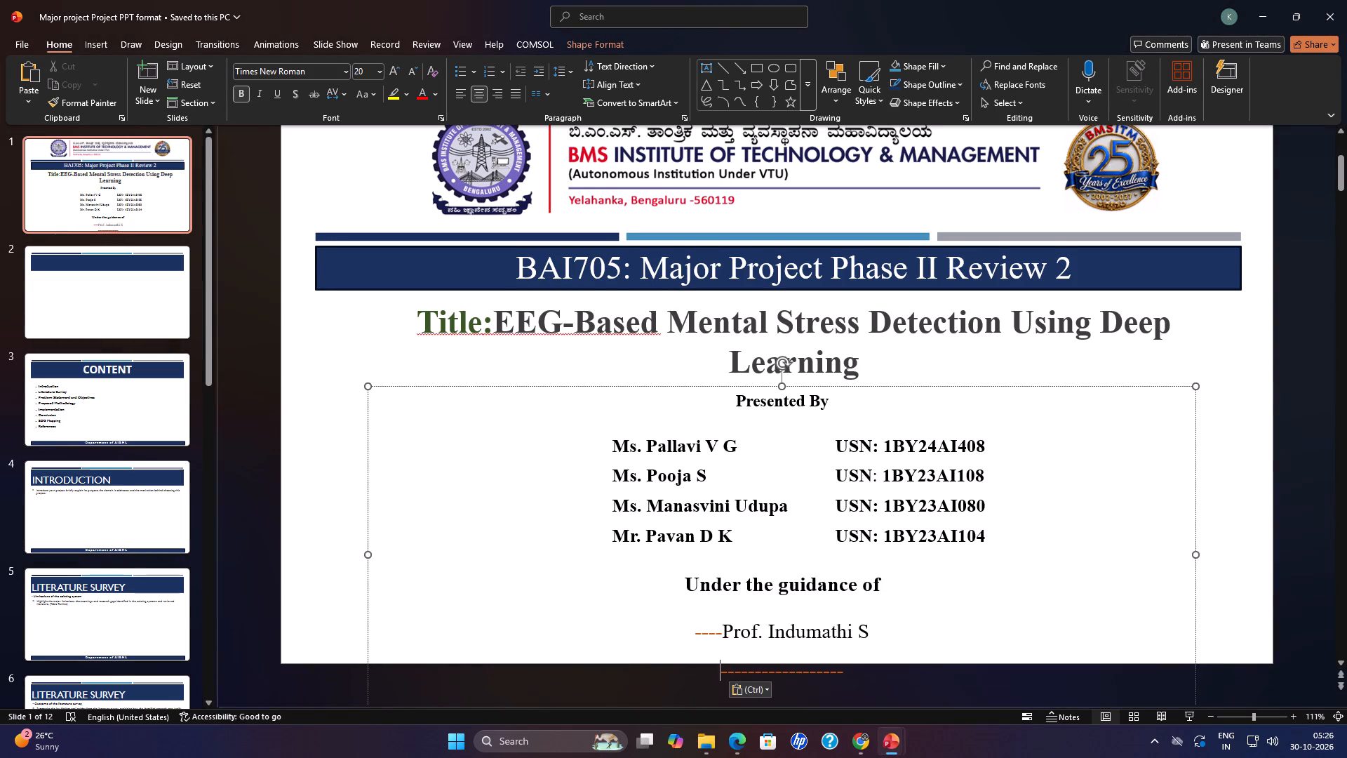
pyautogui.click(725, 630)
pyautogui.press('BackSpace')
pyautogui.press('BackSpace')
pyautogui.press('BackSpace')
pyautogui.press('BackSpace')
pyautogui.press('BackSpace')
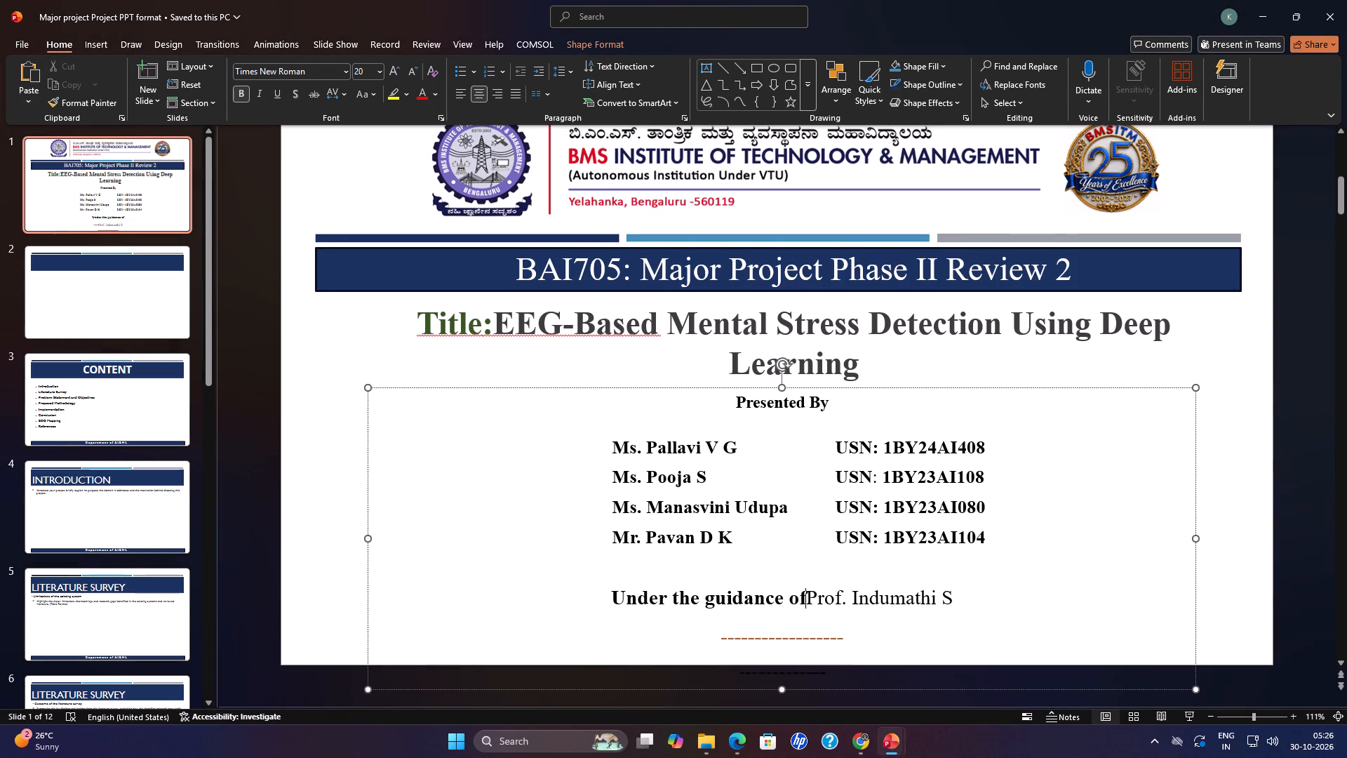
pyautogui.hotkey('ctrl', 'z')
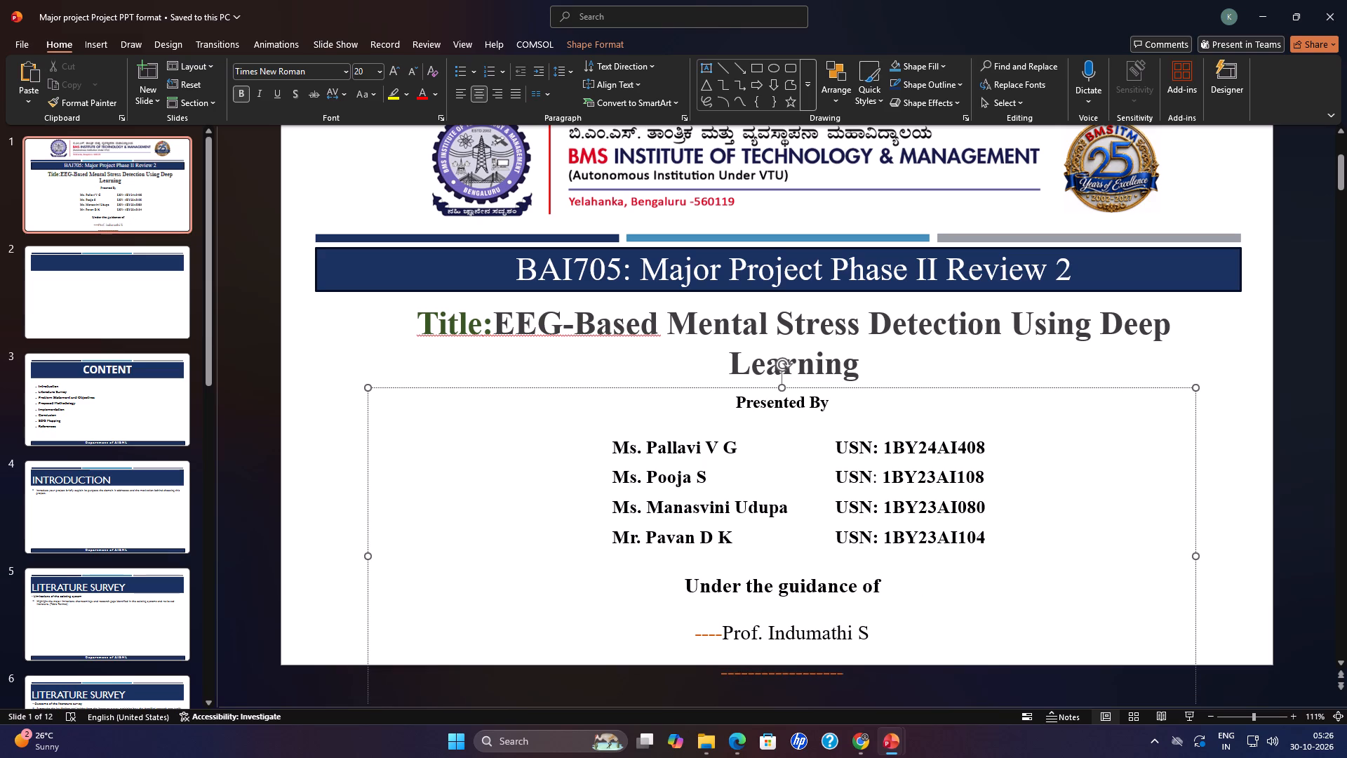
pyautogui.press('BackSpace')
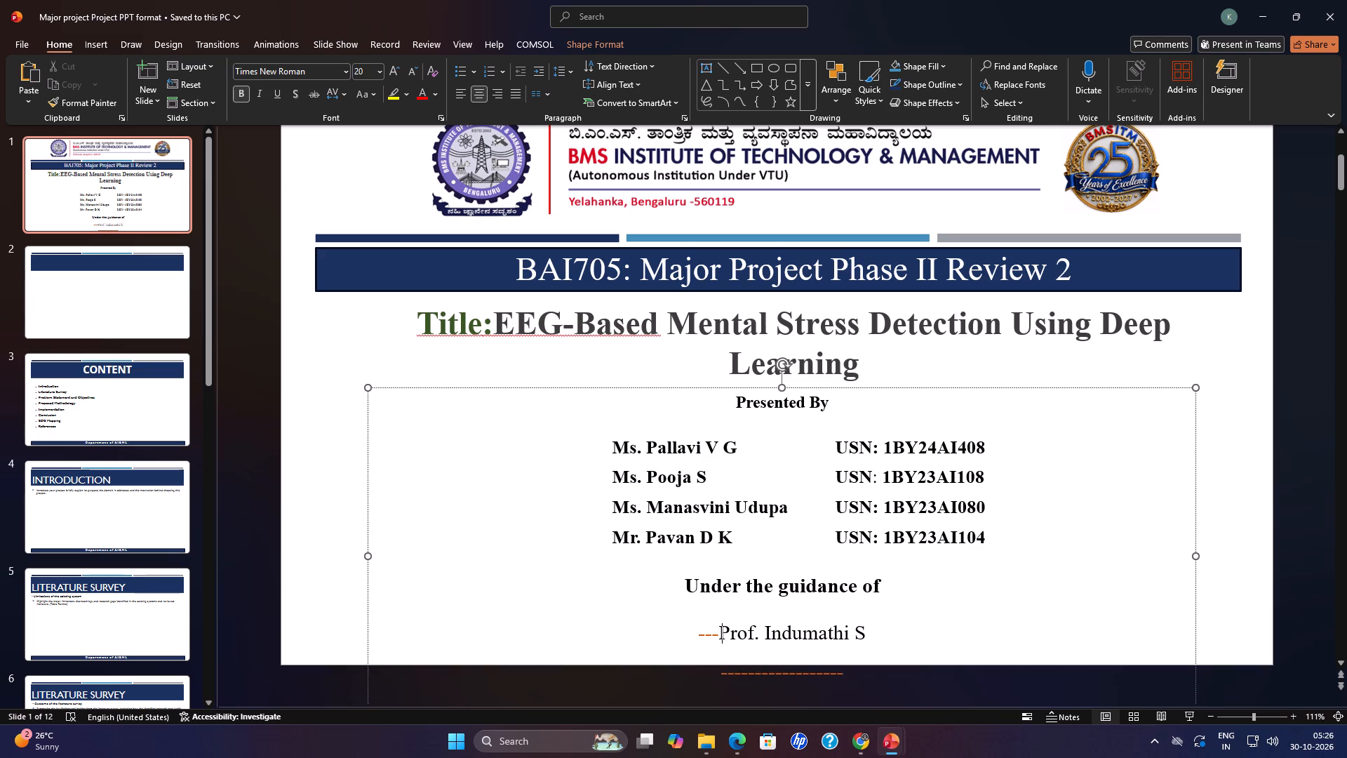
pyautogui.press('BackSpace')
pyautogui.press('BackSpace')
pyautogui.press('BackSpace')
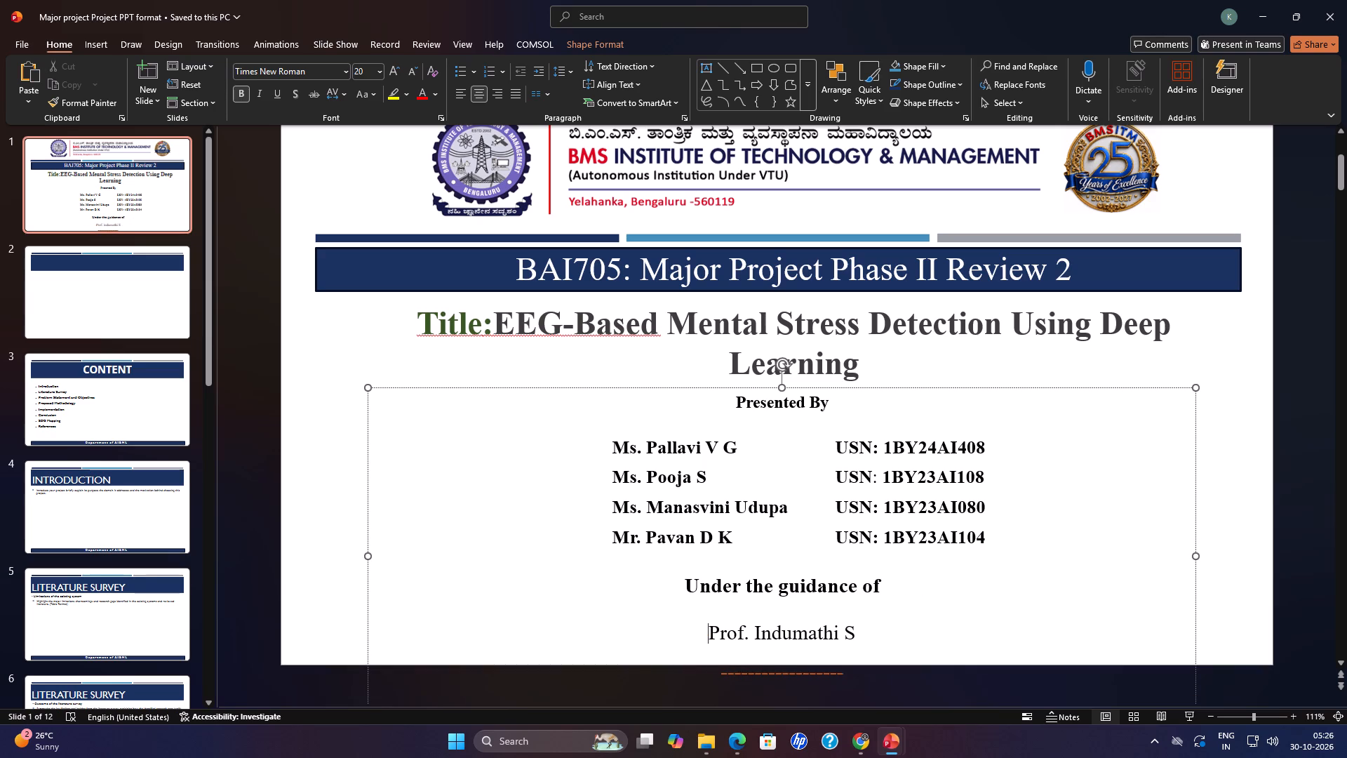
# Copy the designation "Assistant Professor" from the Major Project Review1 deck and paste it into the dashed line below the guide's name.
pyautogui.scroll(-1, 830, 640)
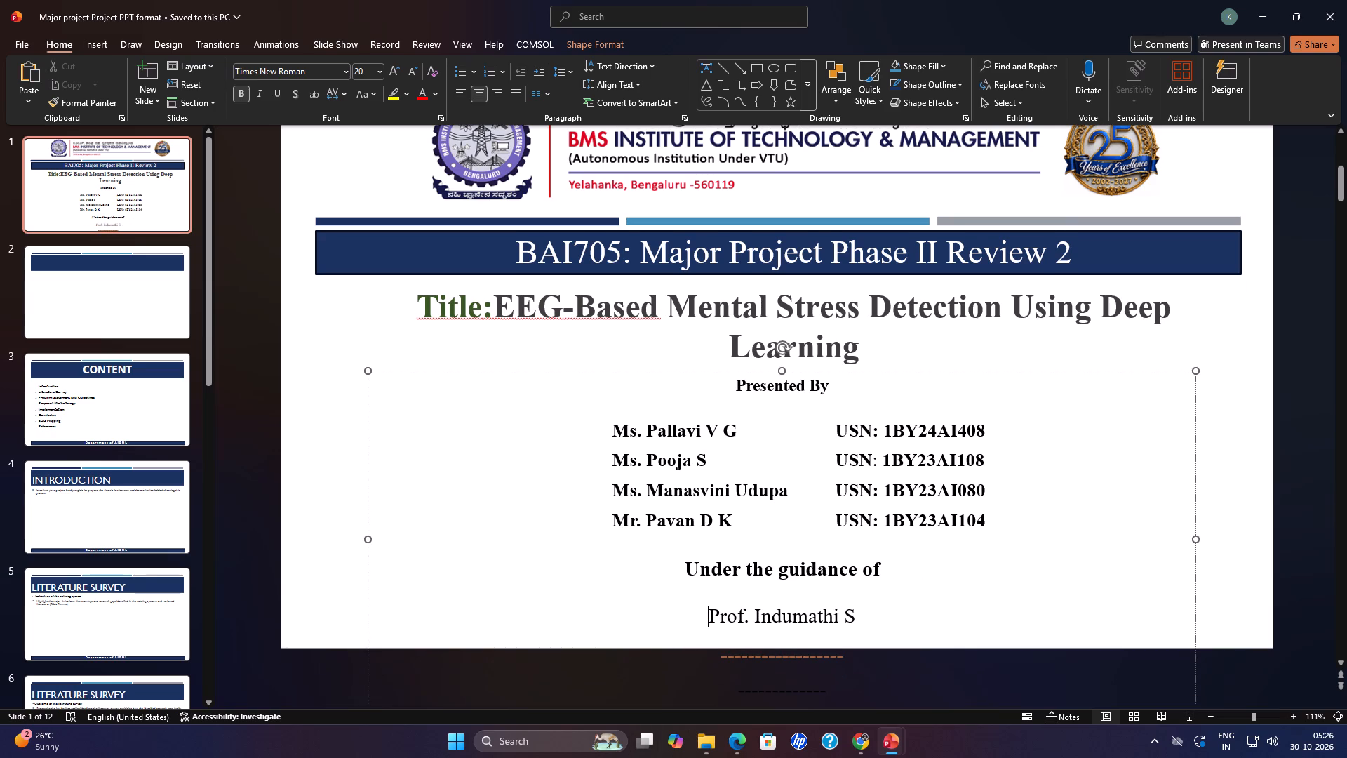
pyautogui.moveTo(843, 659); pyautogui.dragTo(732, 660)
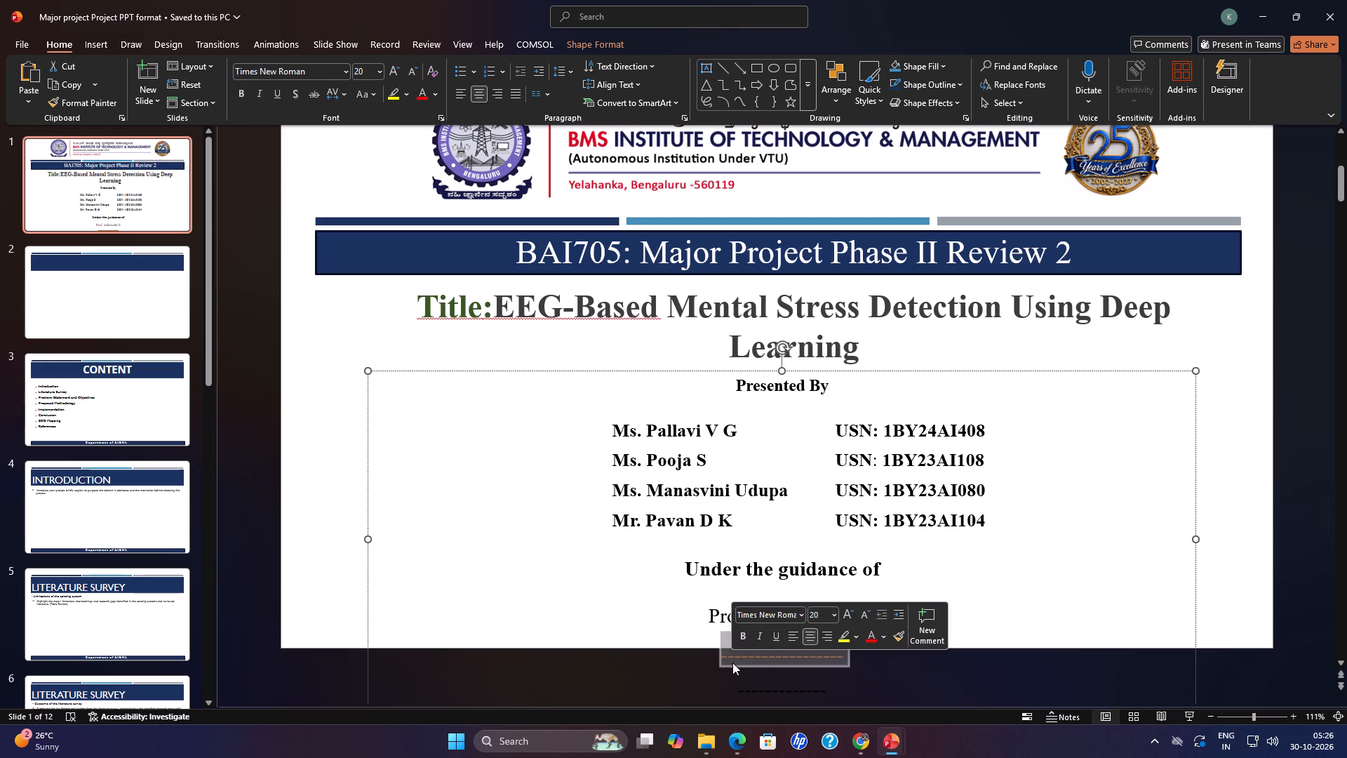
pyautogui.click(652, 627)
pyautogui.click(733, 637)
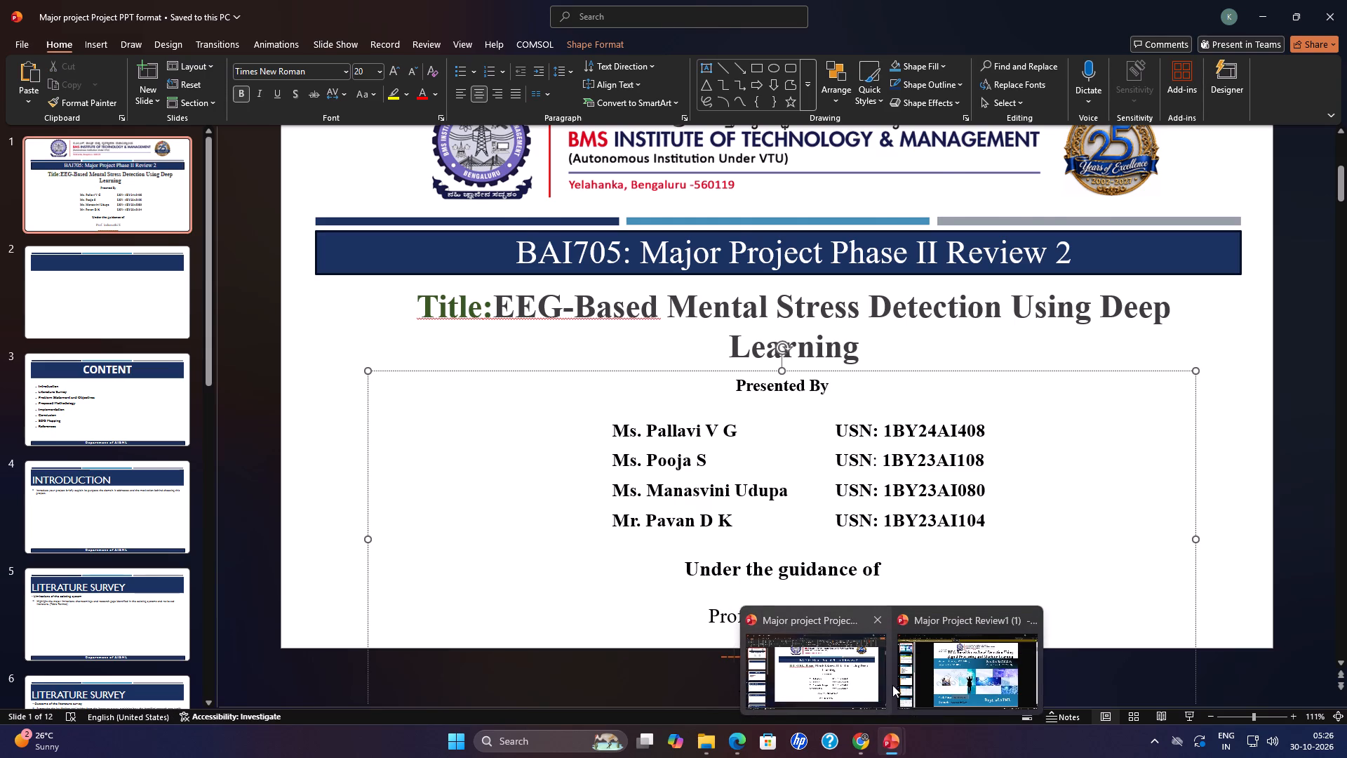
pyautogui.click(948, 681)
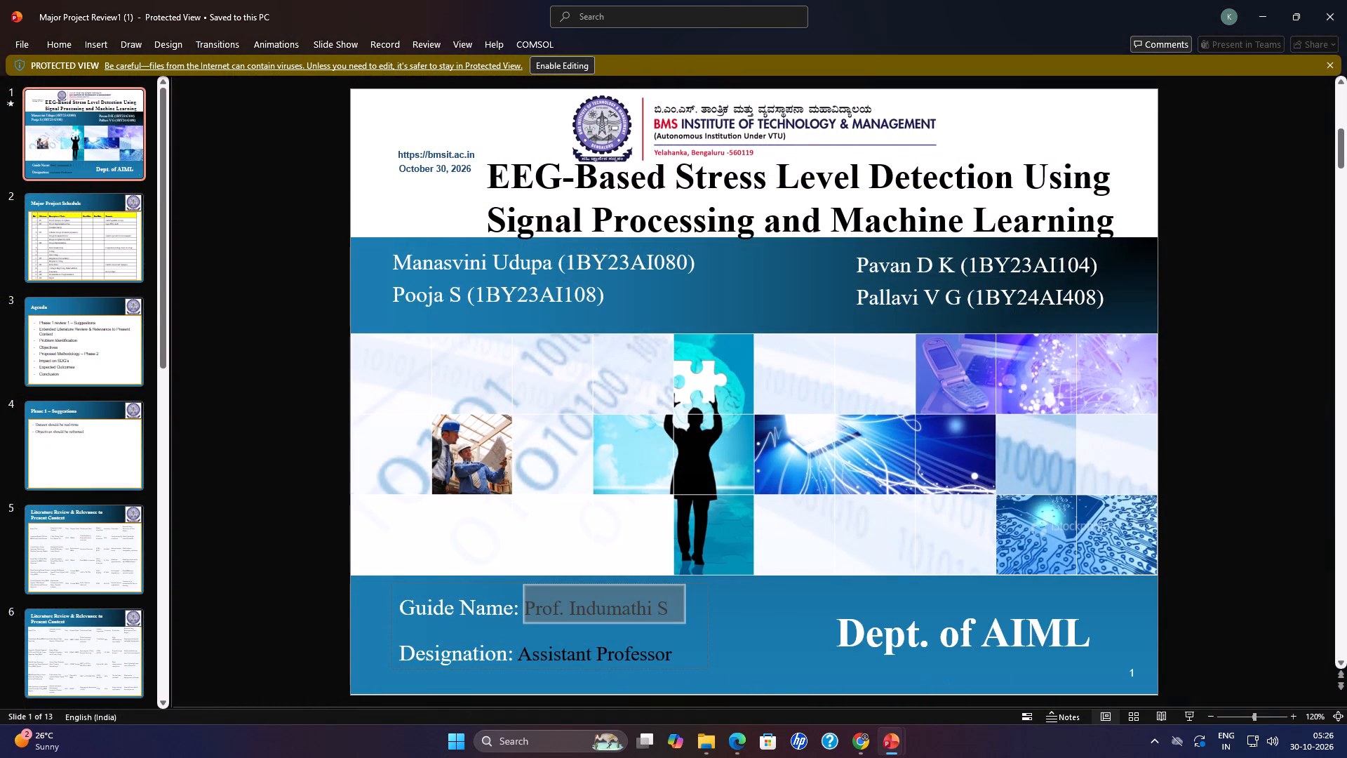
pyautogui.moveTo(522, 648); pyautogui.dragTo(684, 662)
pyautogui.hotkey('ctrl', 'c')
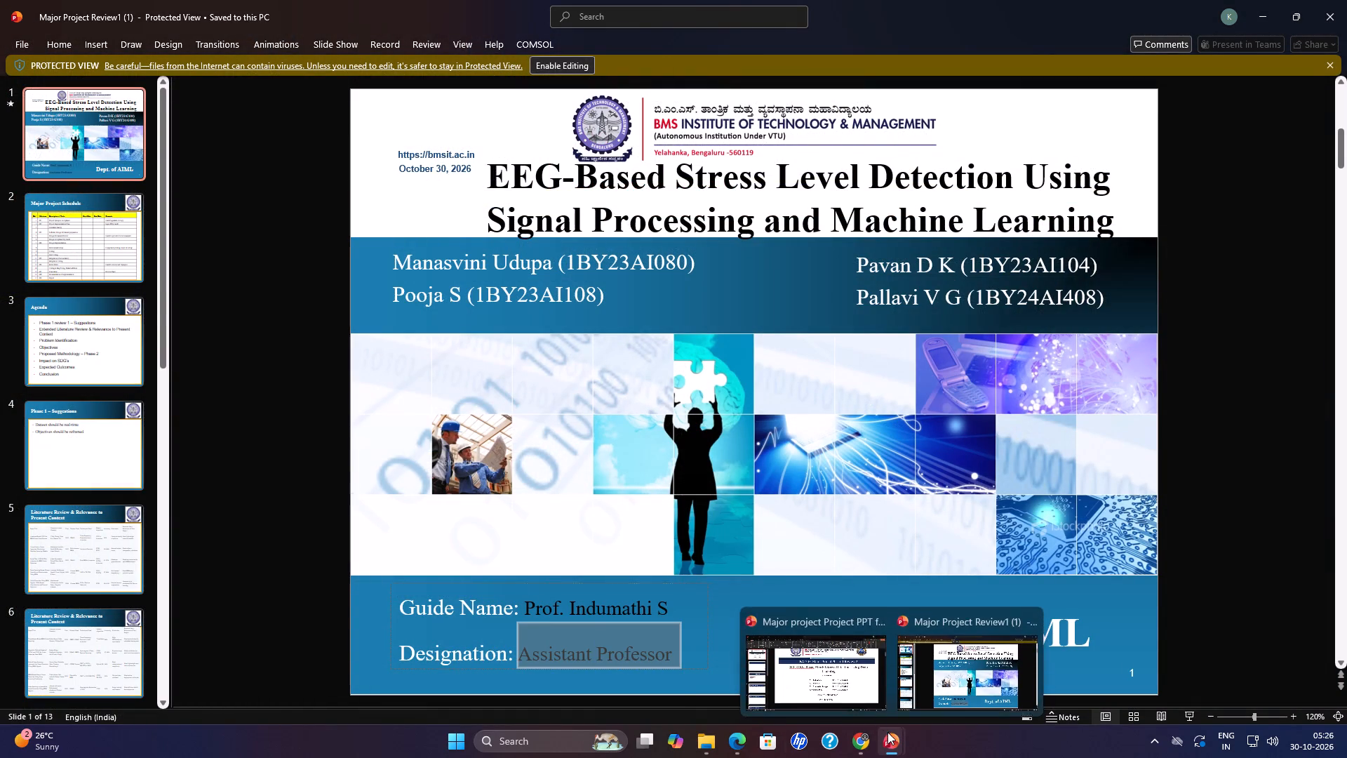
pyautogui.click(829, 686)
pyautogui.hotkey('ctrl', 'v')
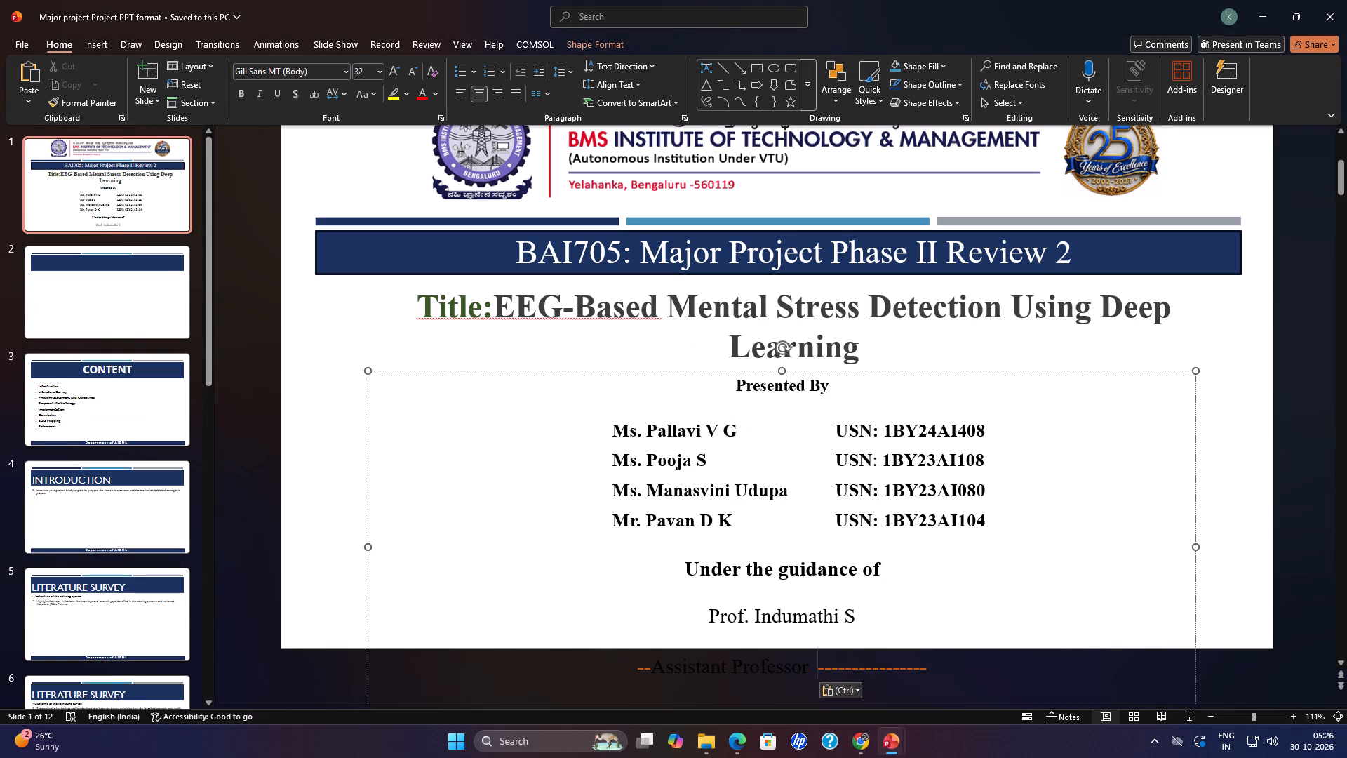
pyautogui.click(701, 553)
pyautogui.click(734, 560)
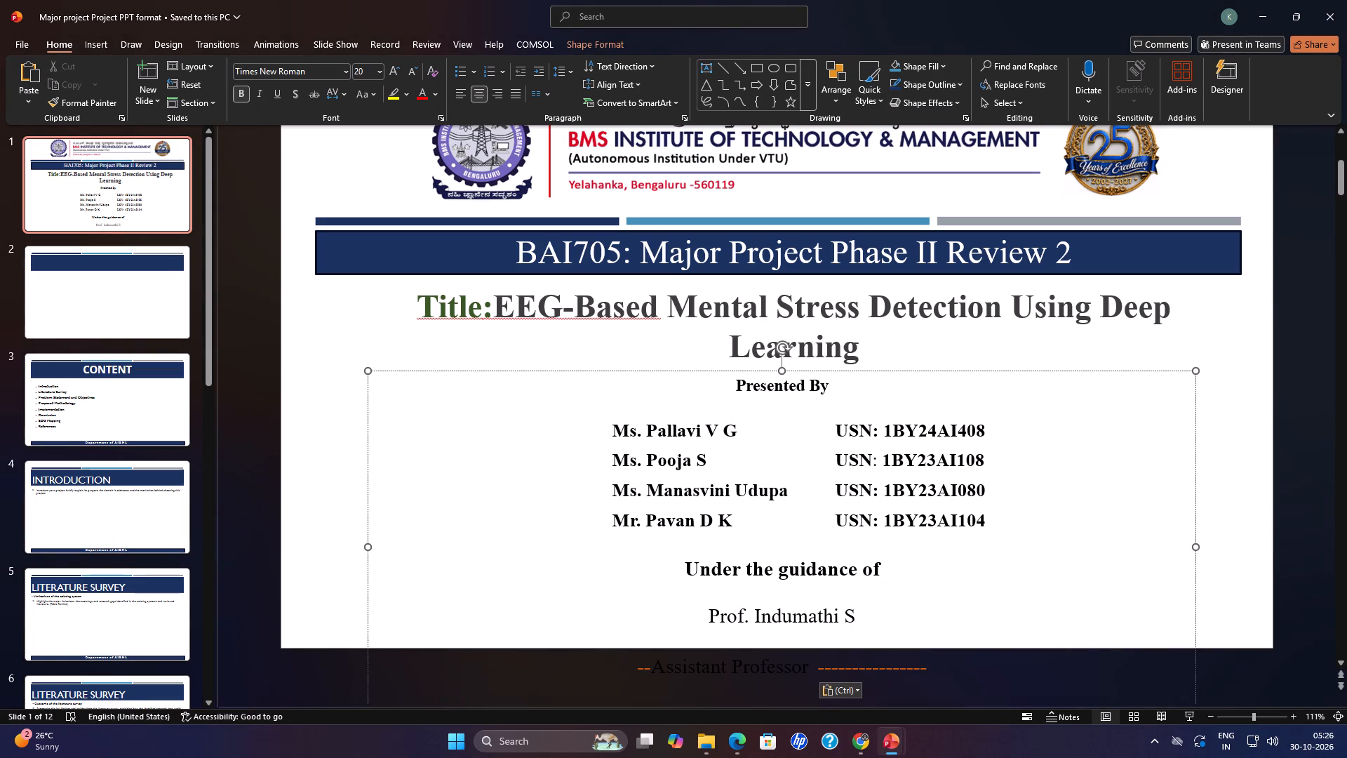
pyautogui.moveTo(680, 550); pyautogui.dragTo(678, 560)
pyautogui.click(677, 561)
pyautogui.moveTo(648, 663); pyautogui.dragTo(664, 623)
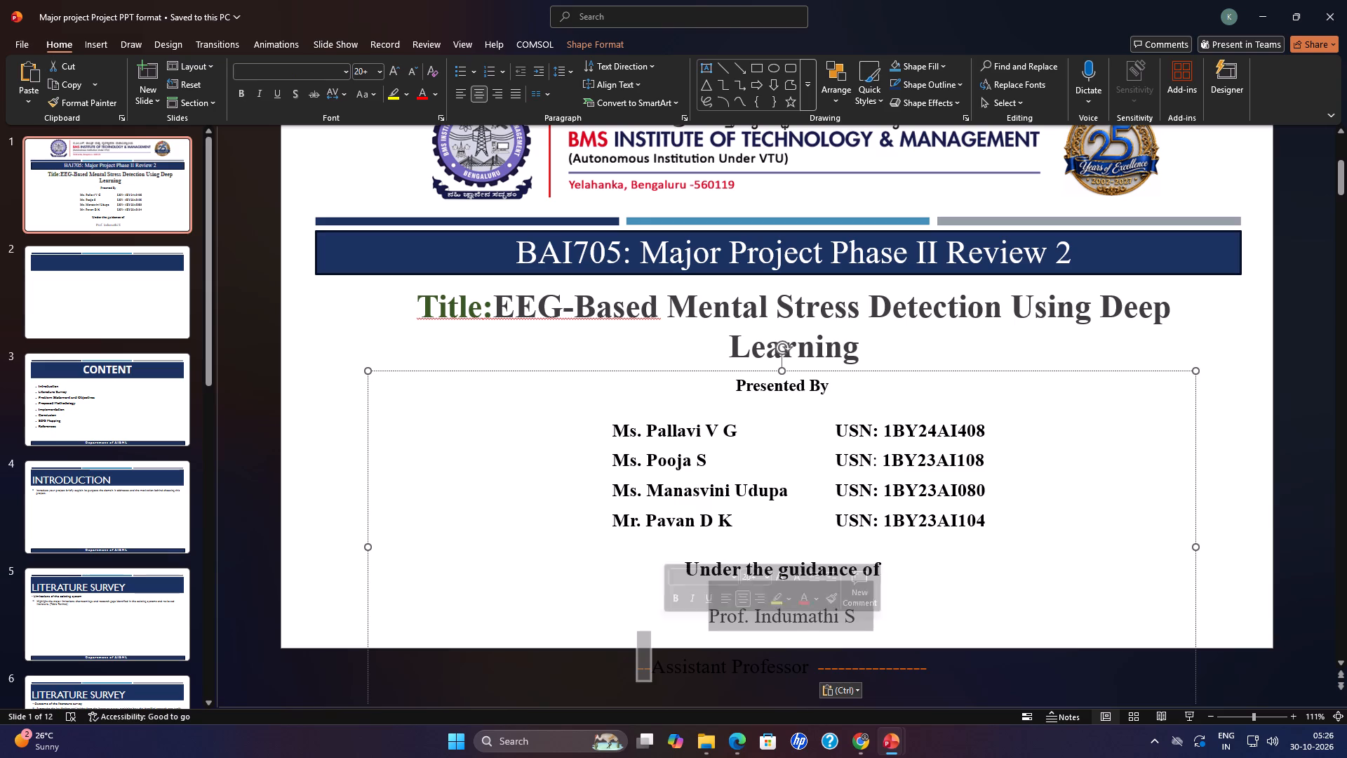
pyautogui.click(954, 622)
# Shift the "Presented By" and guide text box slightly right so it is centred beneath the project title.
pyautogui.scroll(-1, 1127, 623)
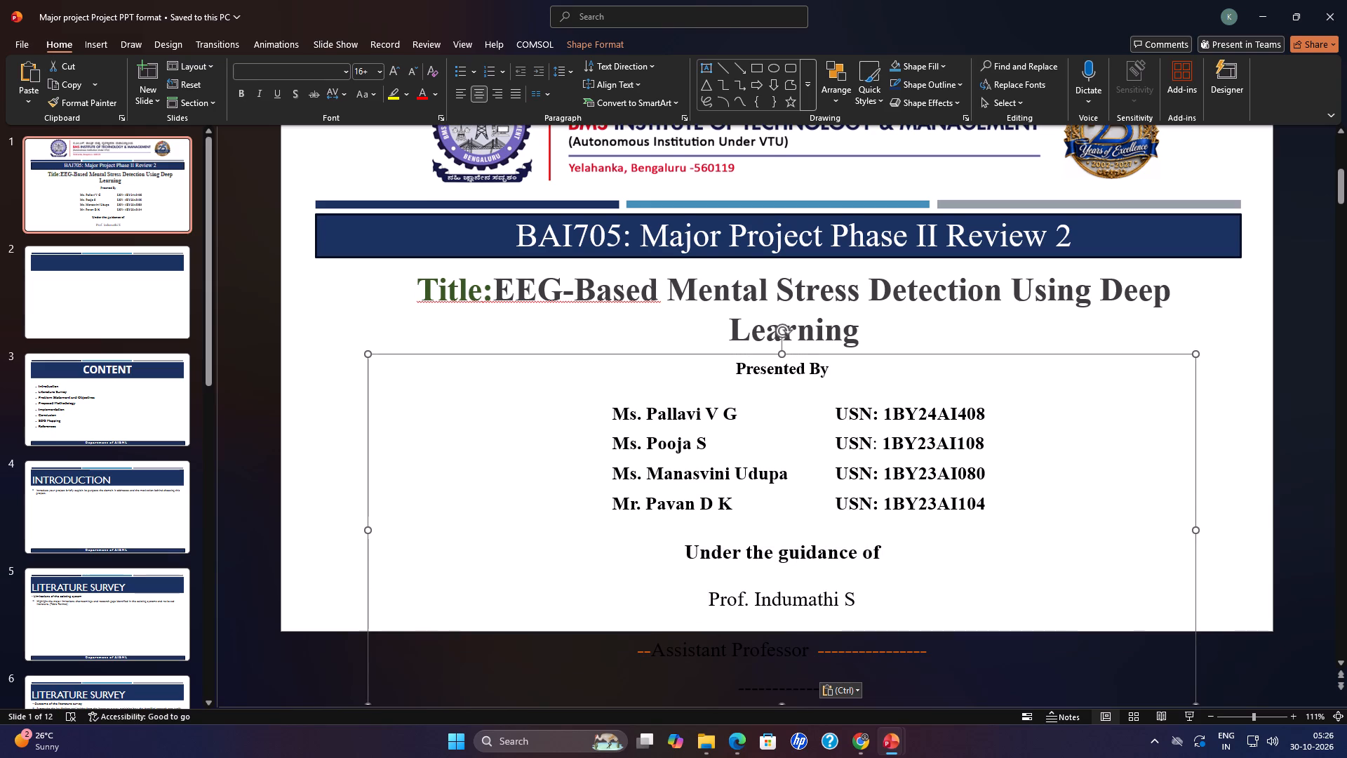
pyautogui.moveTo(1191, 683); pyautogui.dragTo(1196, 626)
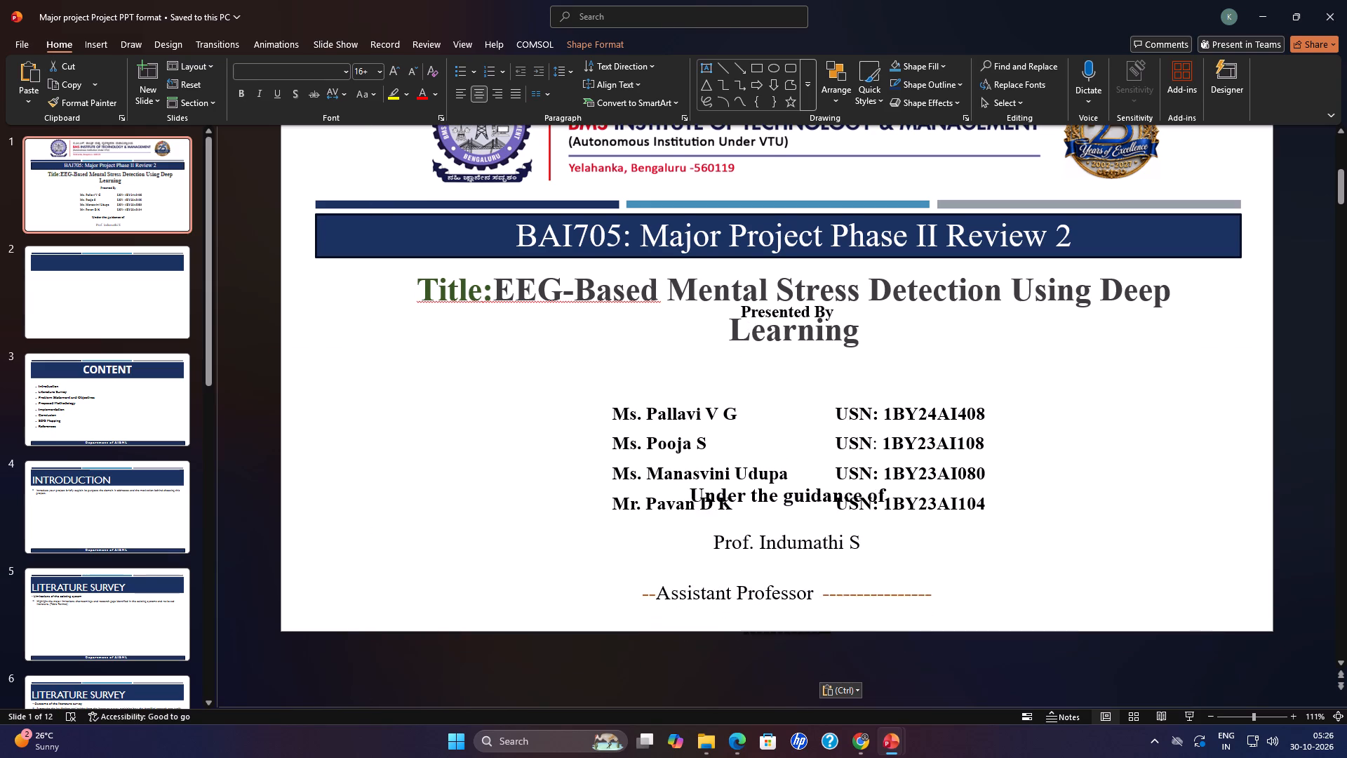
pyautogui.moveTo(1196, 626); pyautogui.dragTo(1225, 662)
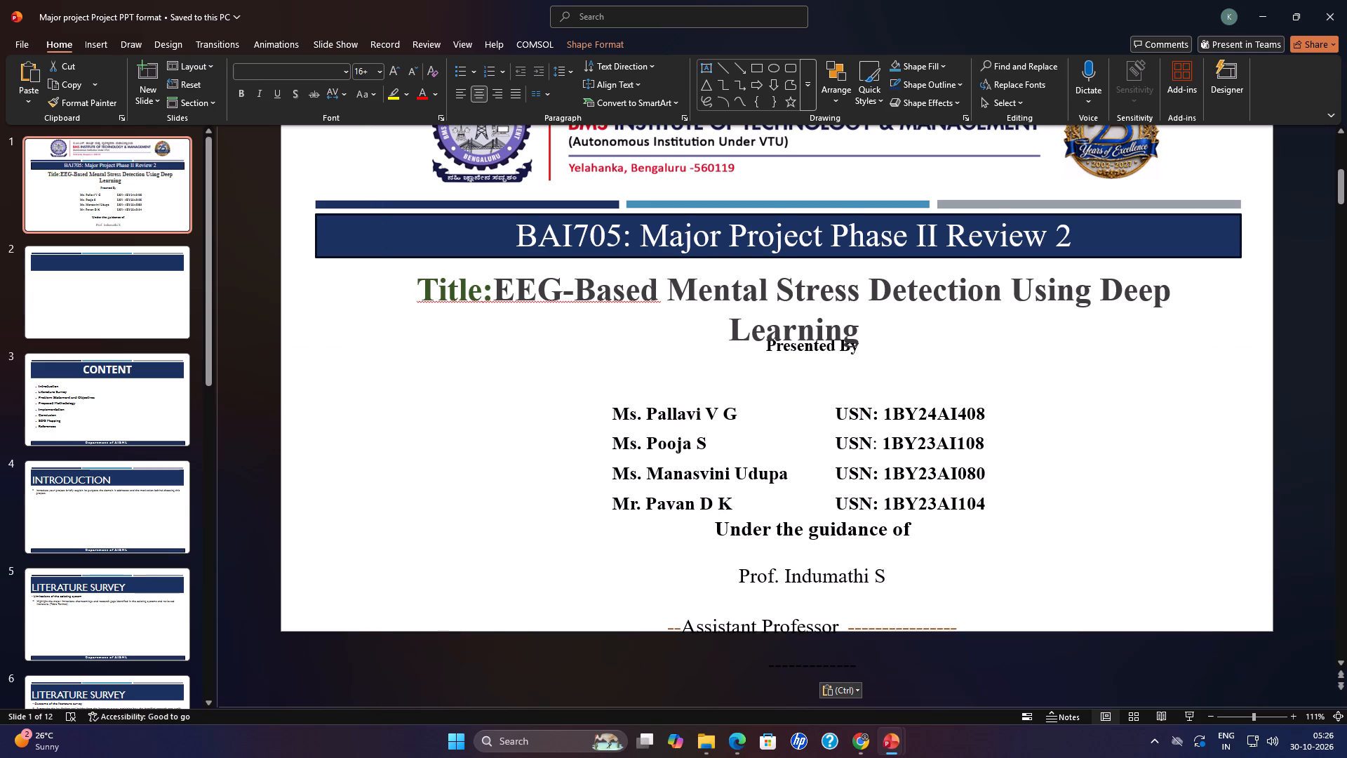
pyautogui.moveTo(1225, 662); pyautogui.dragTo(1238, 658)
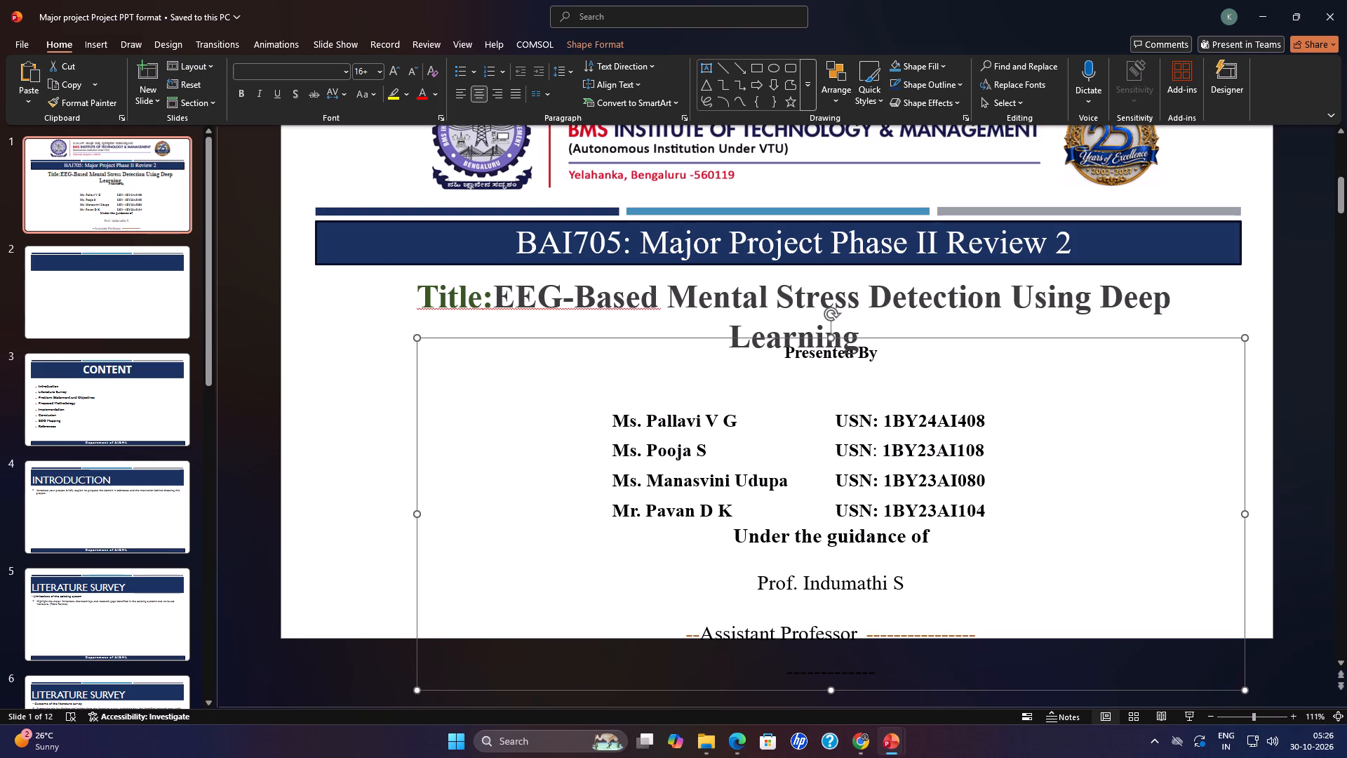
pyautogui.moveTo(950, 339); pyautogui.dragTo(939, 362)
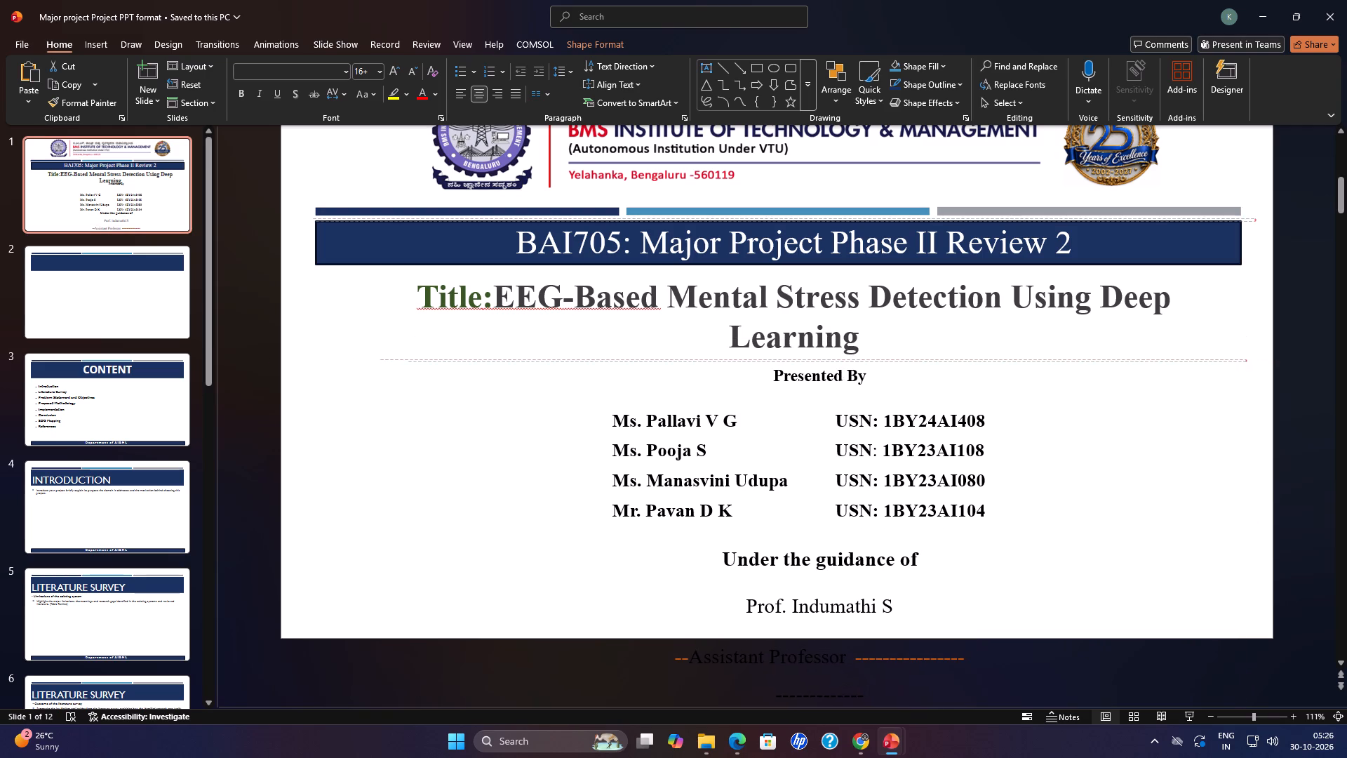
pyautogui.moveTo(939, 362); pyautogui.dragTo(916, 350)
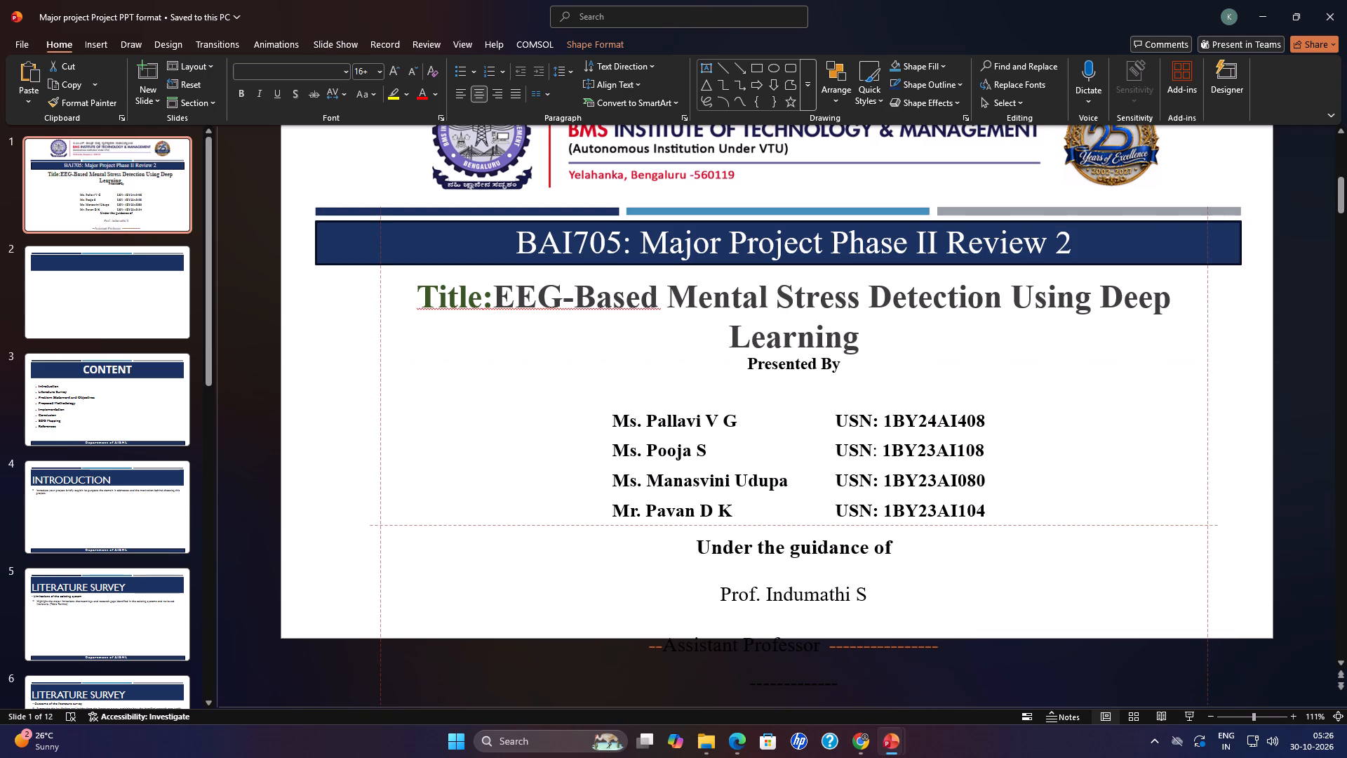
pyautogui.moveTo(916, 350); pyautogui.dragTo(916, 357)
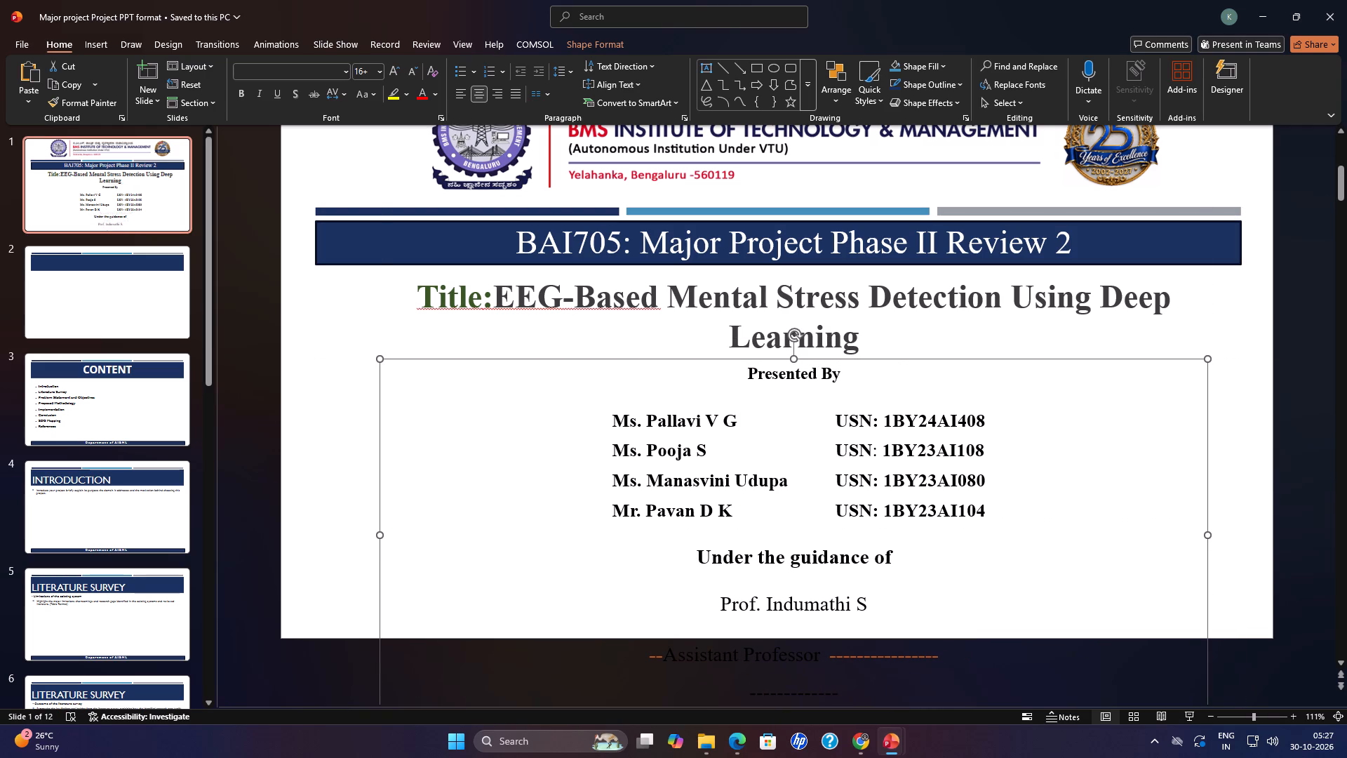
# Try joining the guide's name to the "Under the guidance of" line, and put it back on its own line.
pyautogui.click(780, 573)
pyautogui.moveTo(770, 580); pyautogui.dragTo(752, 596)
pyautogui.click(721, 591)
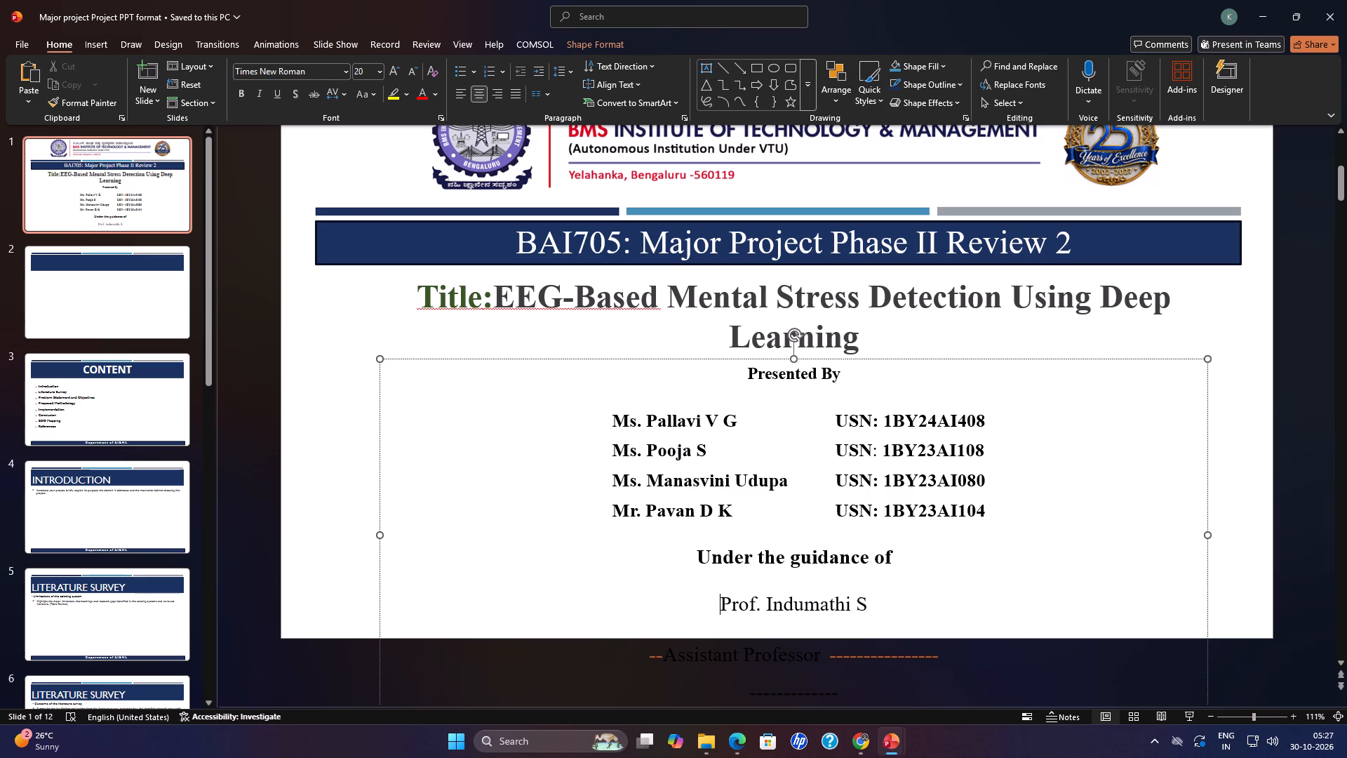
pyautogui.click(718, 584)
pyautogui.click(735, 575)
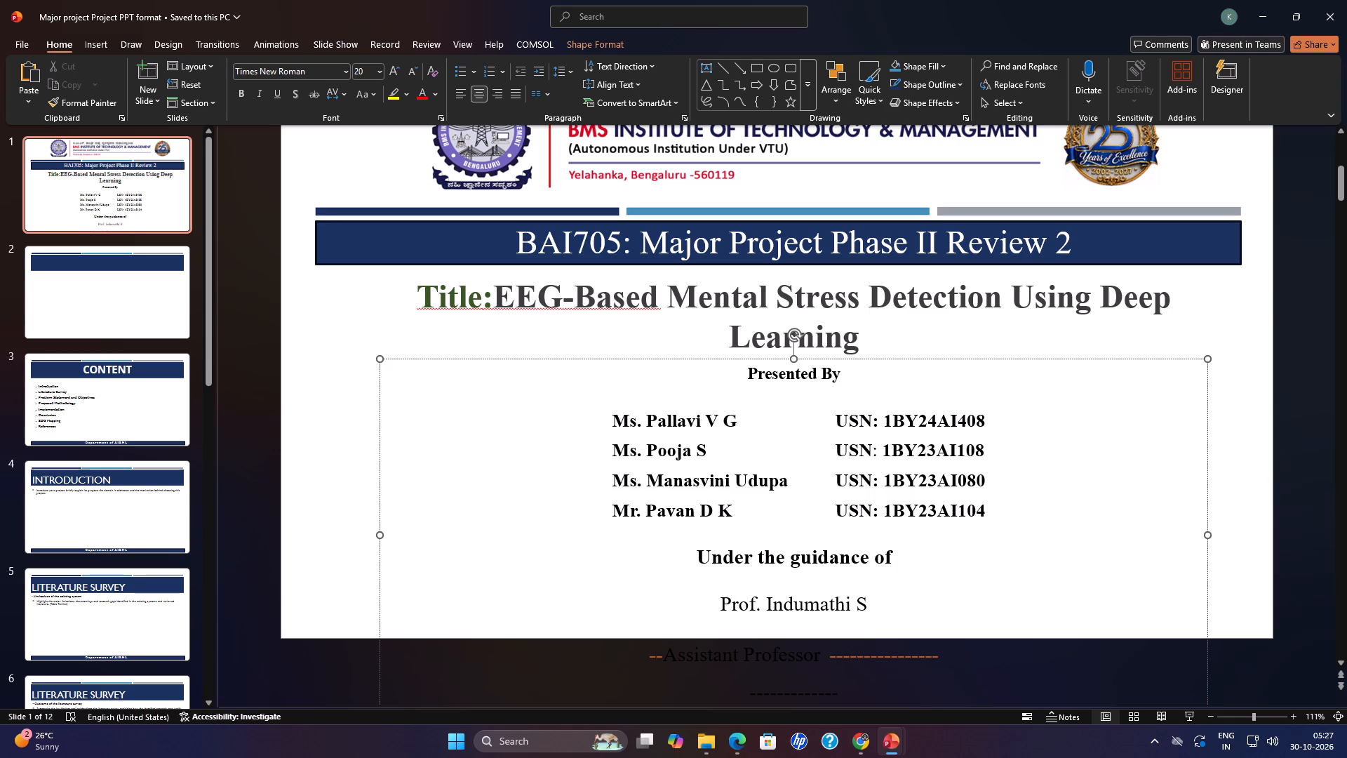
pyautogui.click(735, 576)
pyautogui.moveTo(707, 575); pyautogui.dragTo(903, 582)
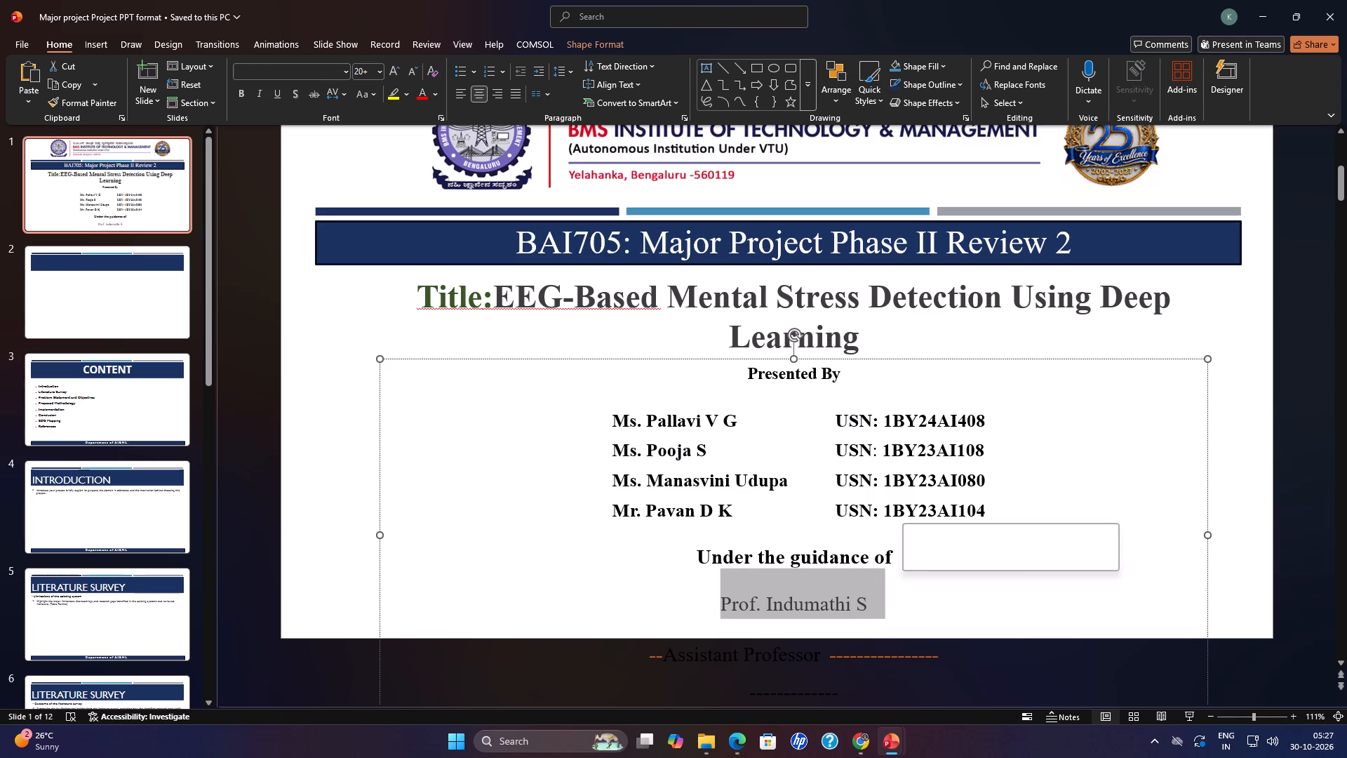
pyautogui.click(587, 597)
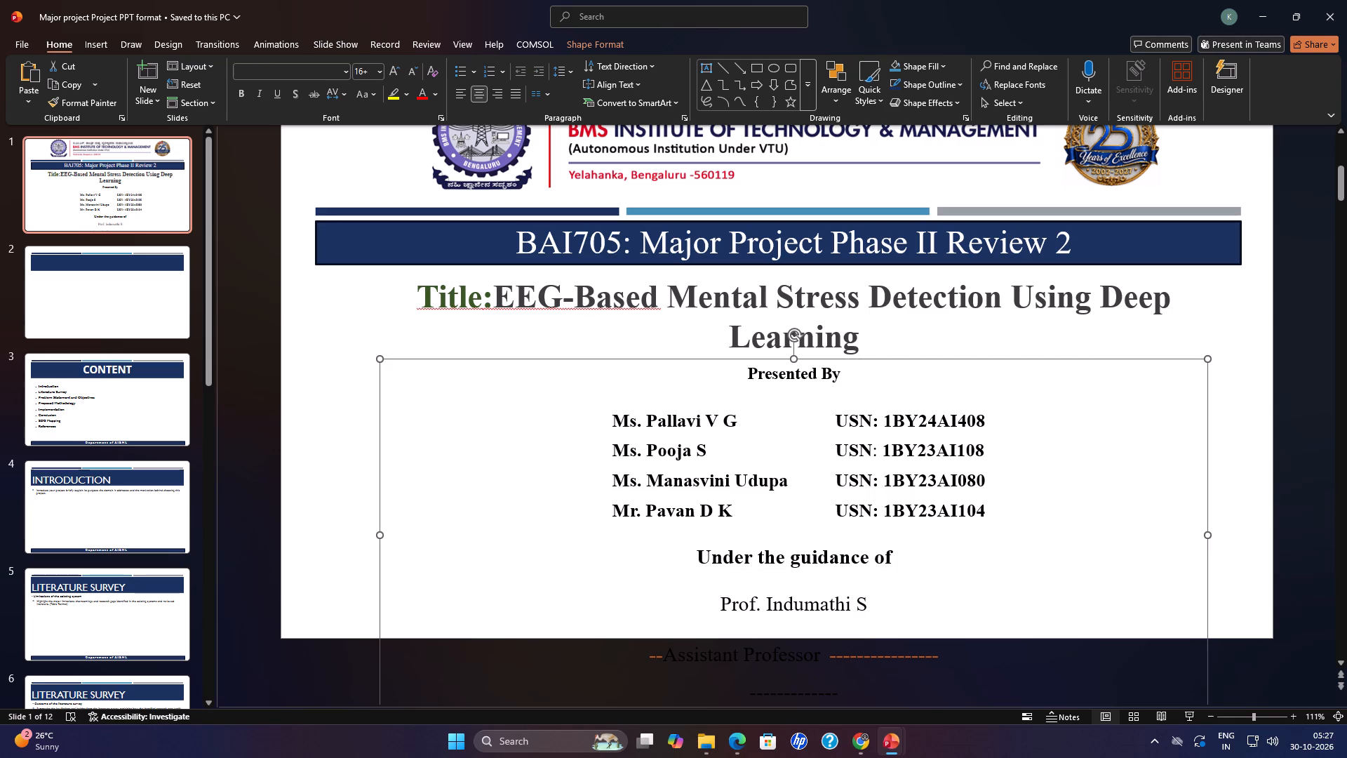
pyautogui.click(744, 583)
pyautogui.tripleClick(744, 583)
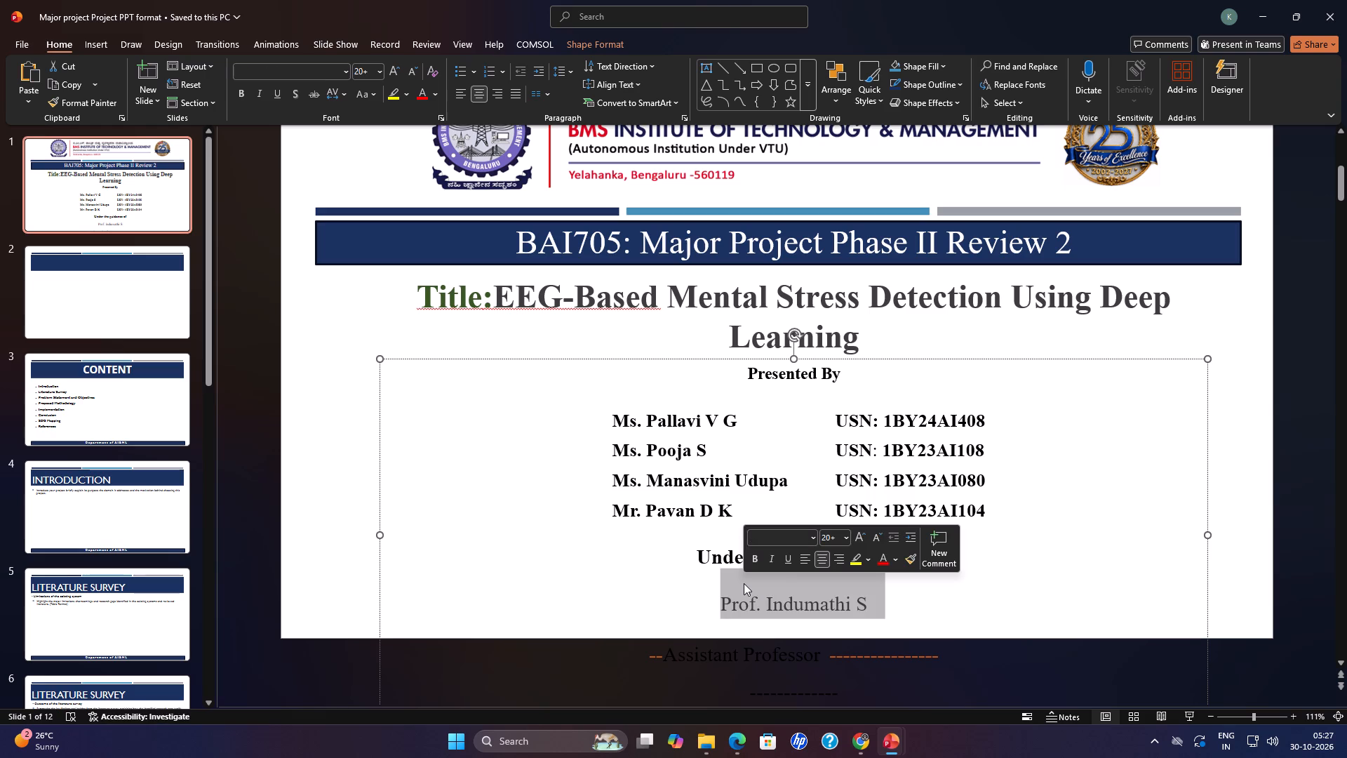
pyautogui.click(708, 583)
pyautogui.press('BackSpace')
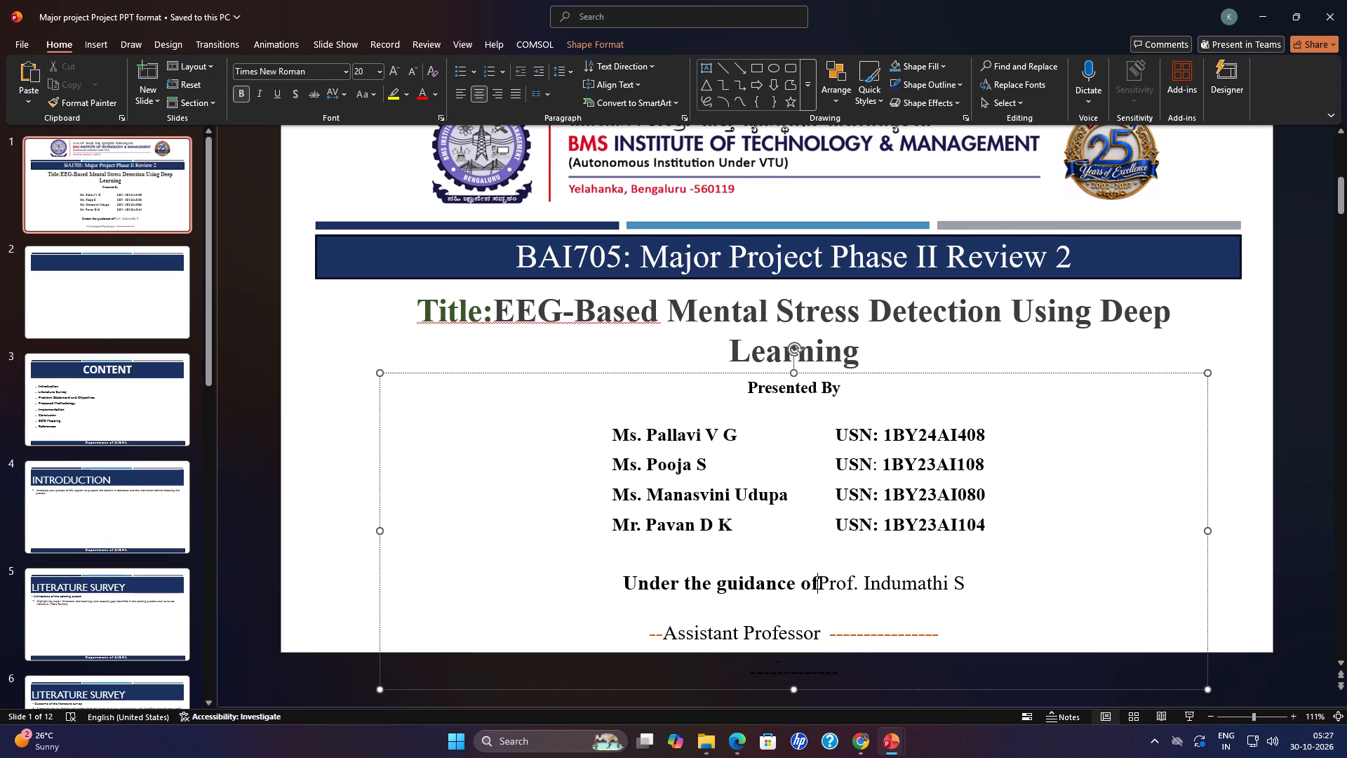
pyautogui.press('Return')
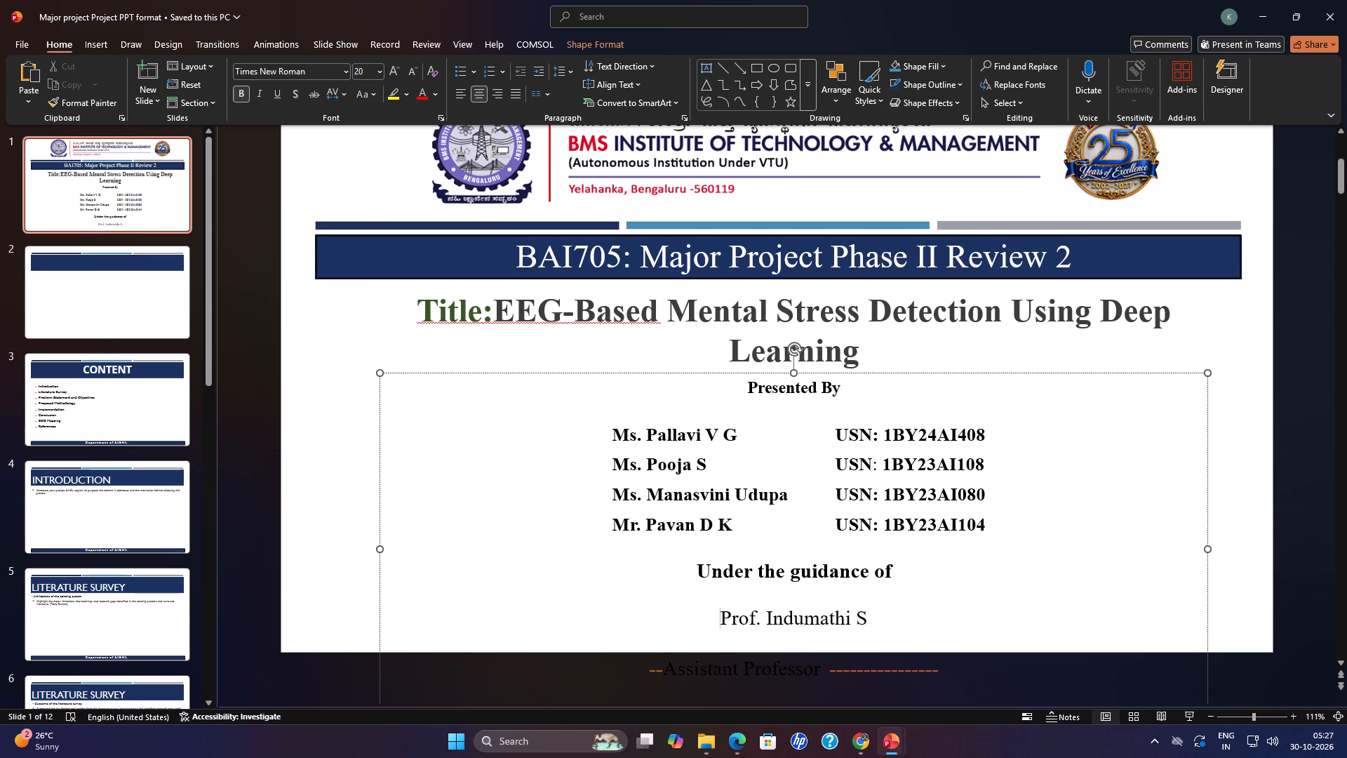
# Move the "Presented By" and guide text box slightly down, keeping it centred beneath the project title.
pyautogui.scroll(-1, 789, 596)
pyautogui.moveTo(641, 646); pyautogui.dragTo(651, 636)
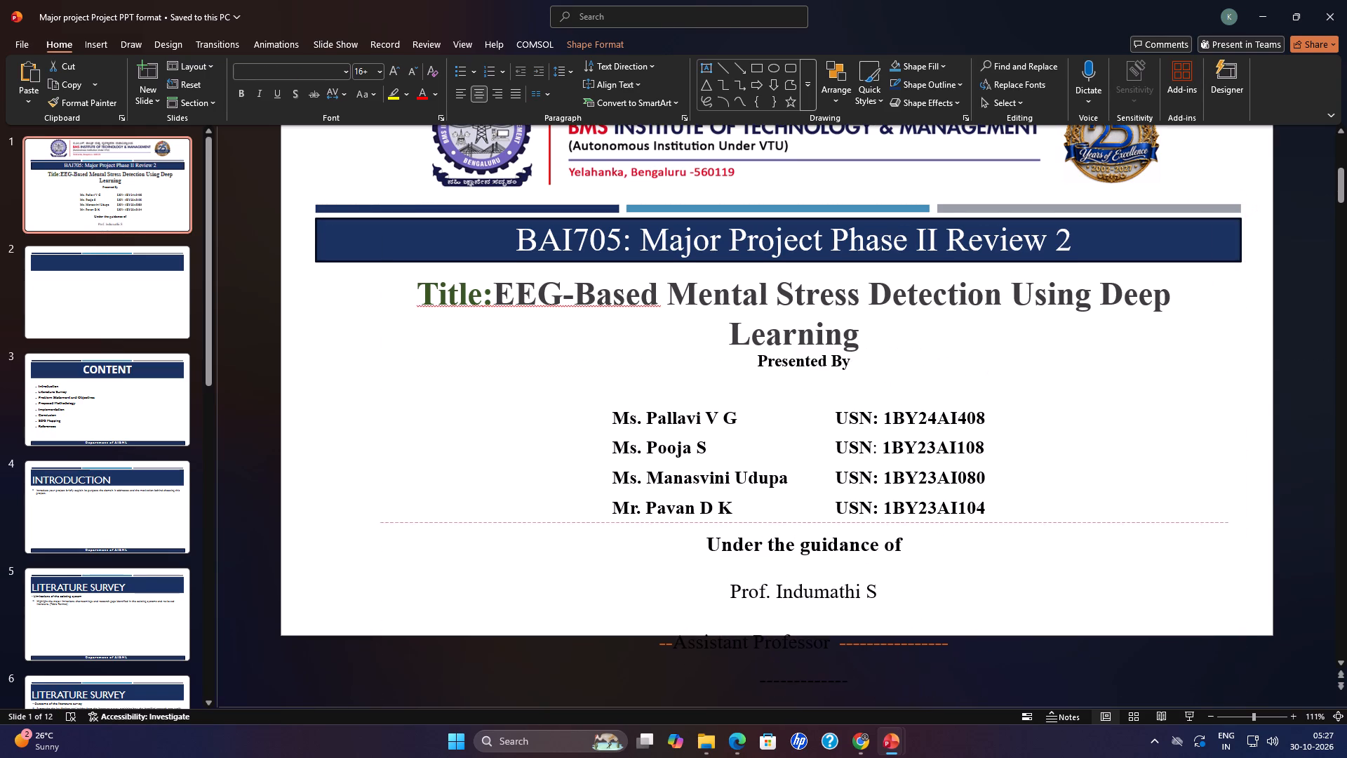
pyautogui.moveTo(651, 636); pyautogui.dragTo(651, 637)
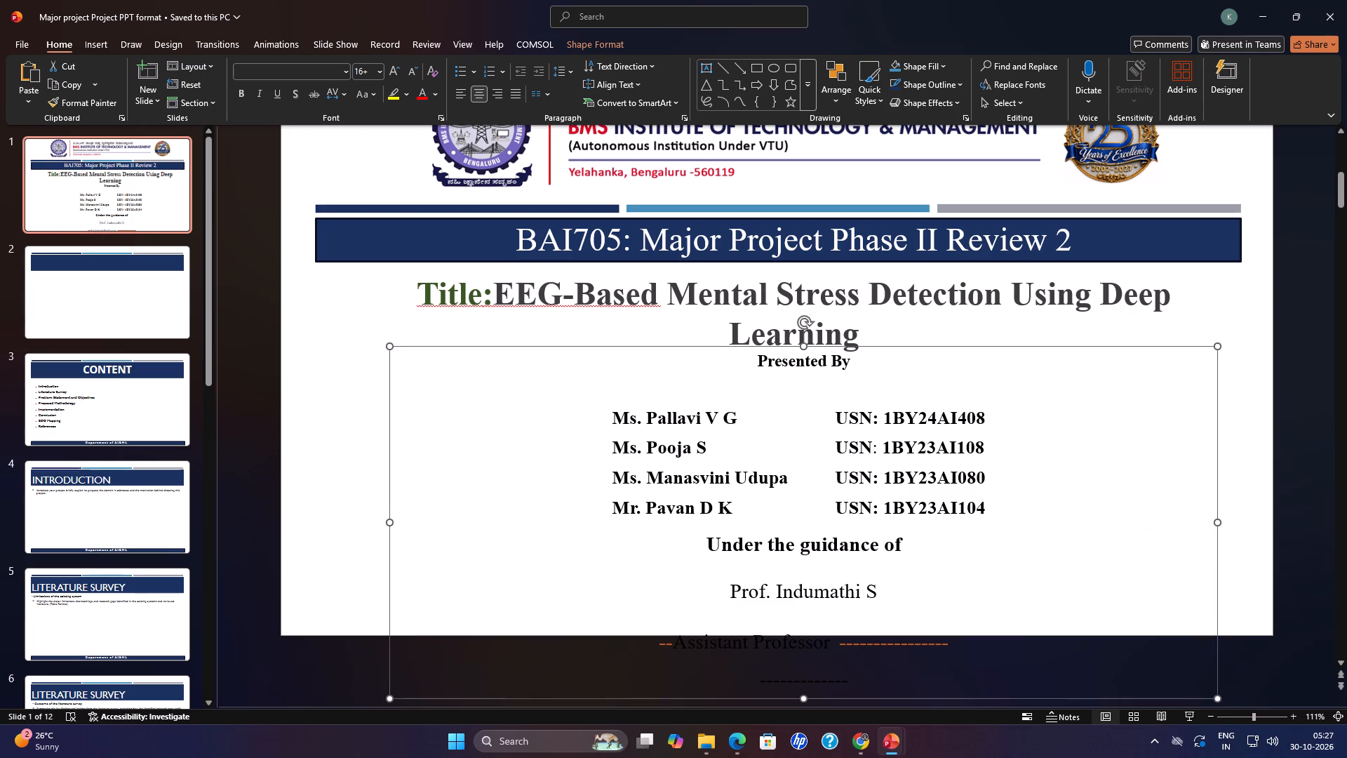
pyautogui.moveTo(1019, 345); pyautogui.dragTo(1011, 363)
# Set the spacing before the guide's name and "Assistant Professor" lines to 0 pt.
pyautogui.click(883, 617)
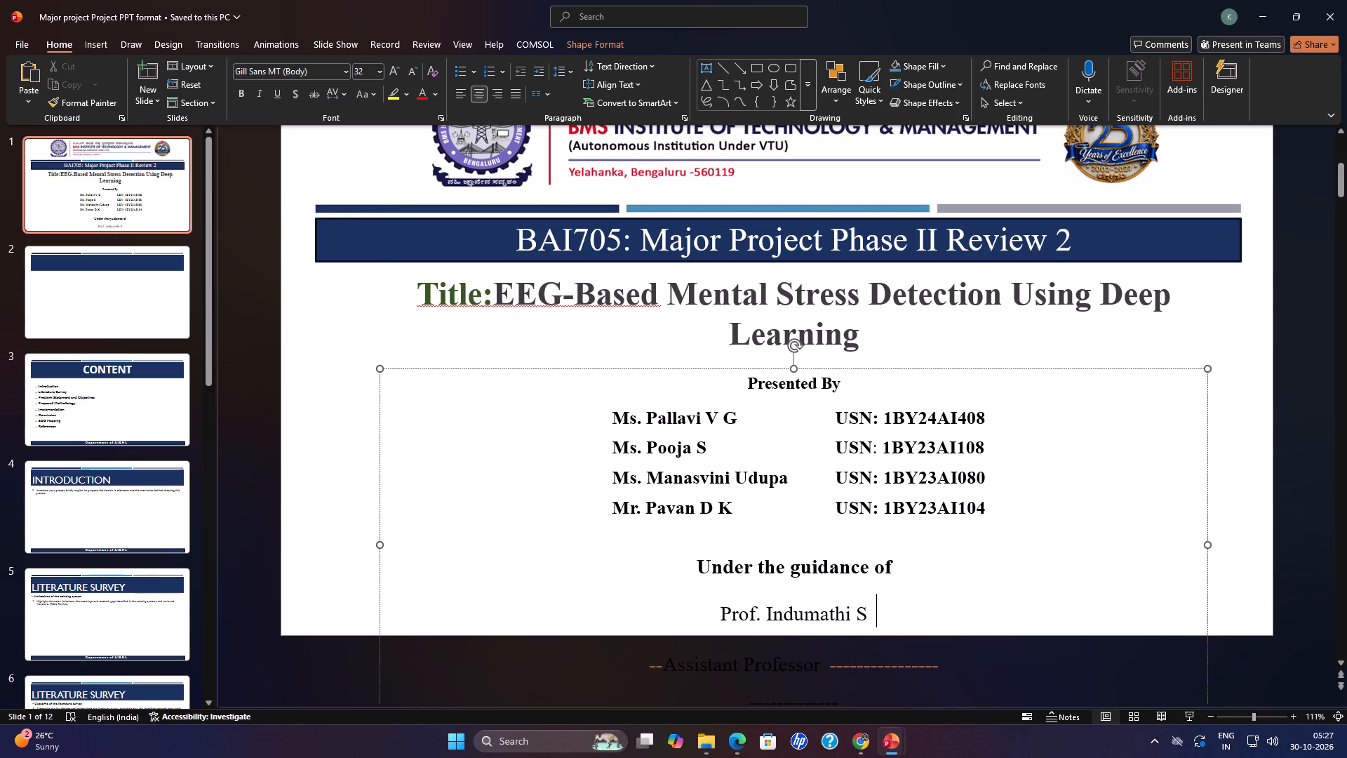
pyautogui.moveTo(862, 663); pyautogui.dragTo(697, 597)
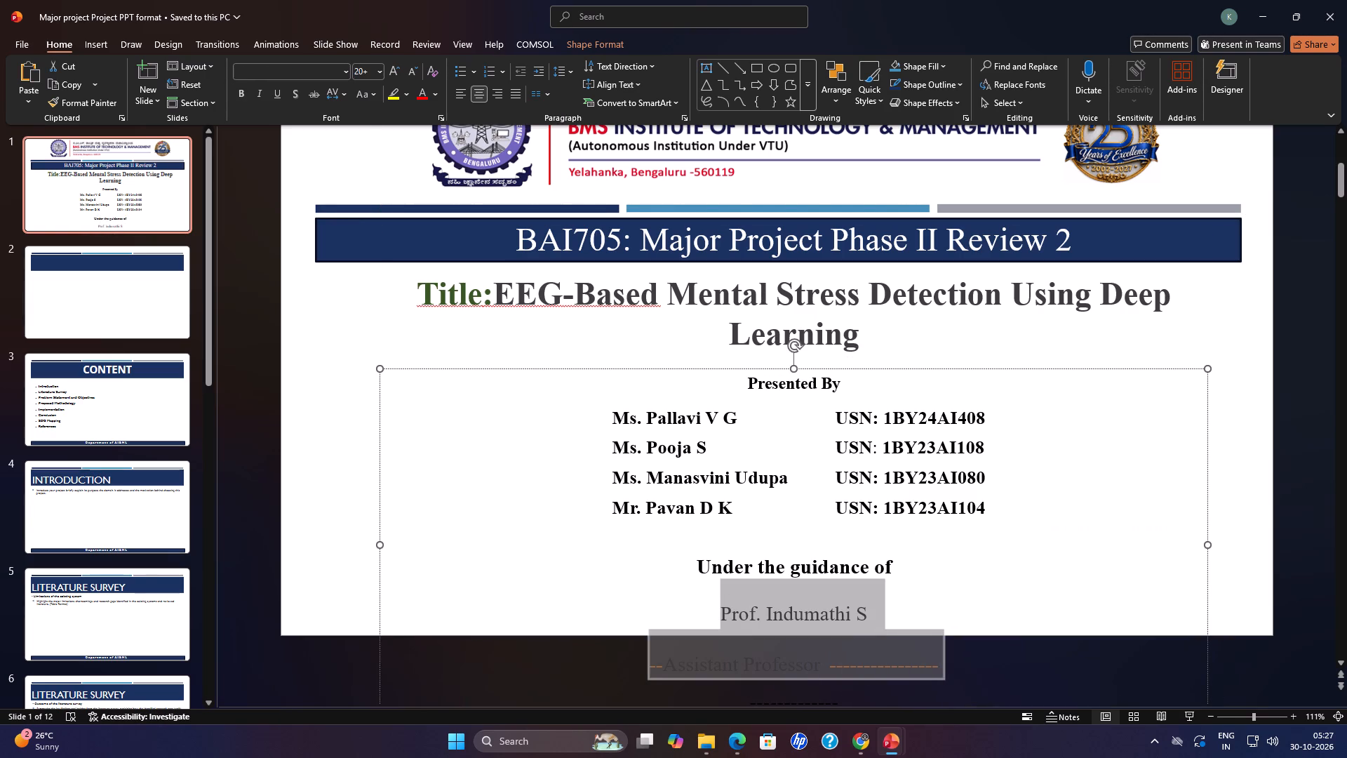
pyautogui.click(547, 93)
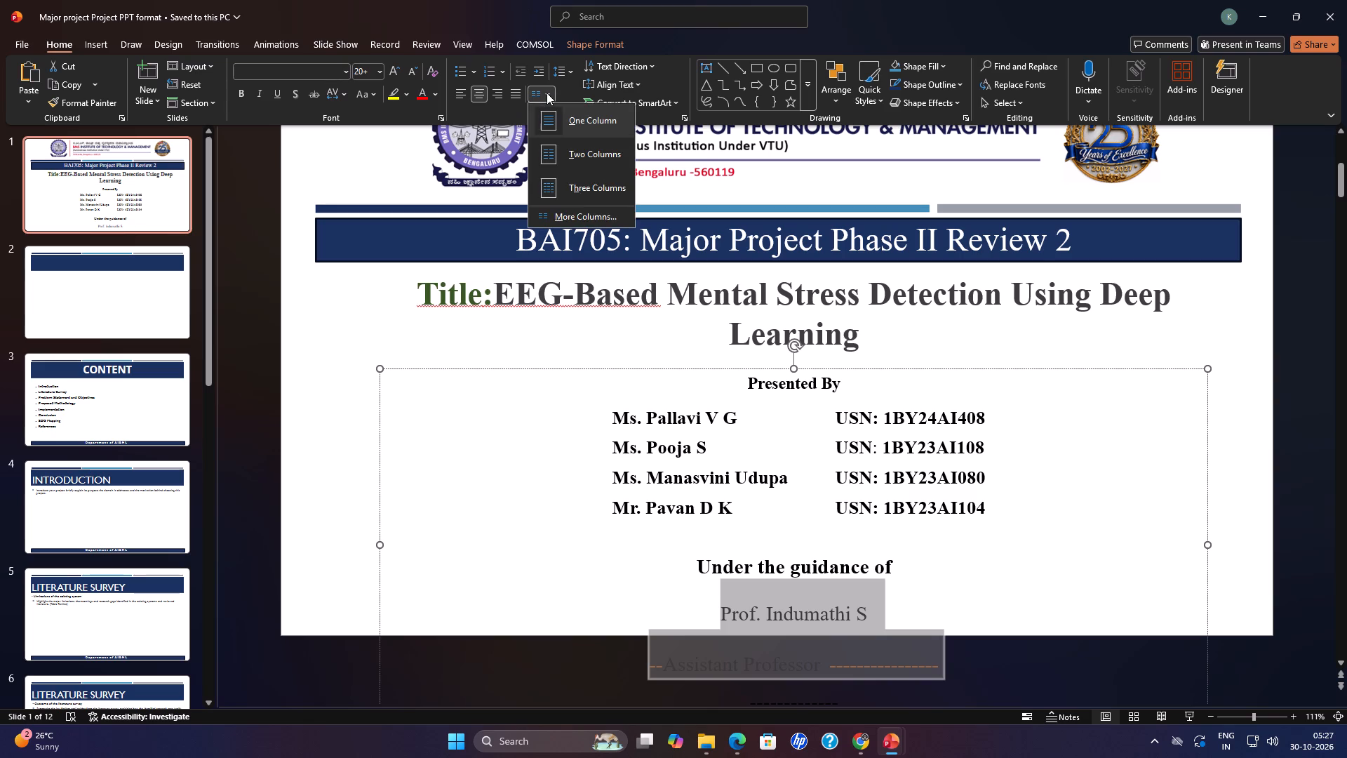
pyautogui.click(547, 93)
pyautogui.click(563, 67)
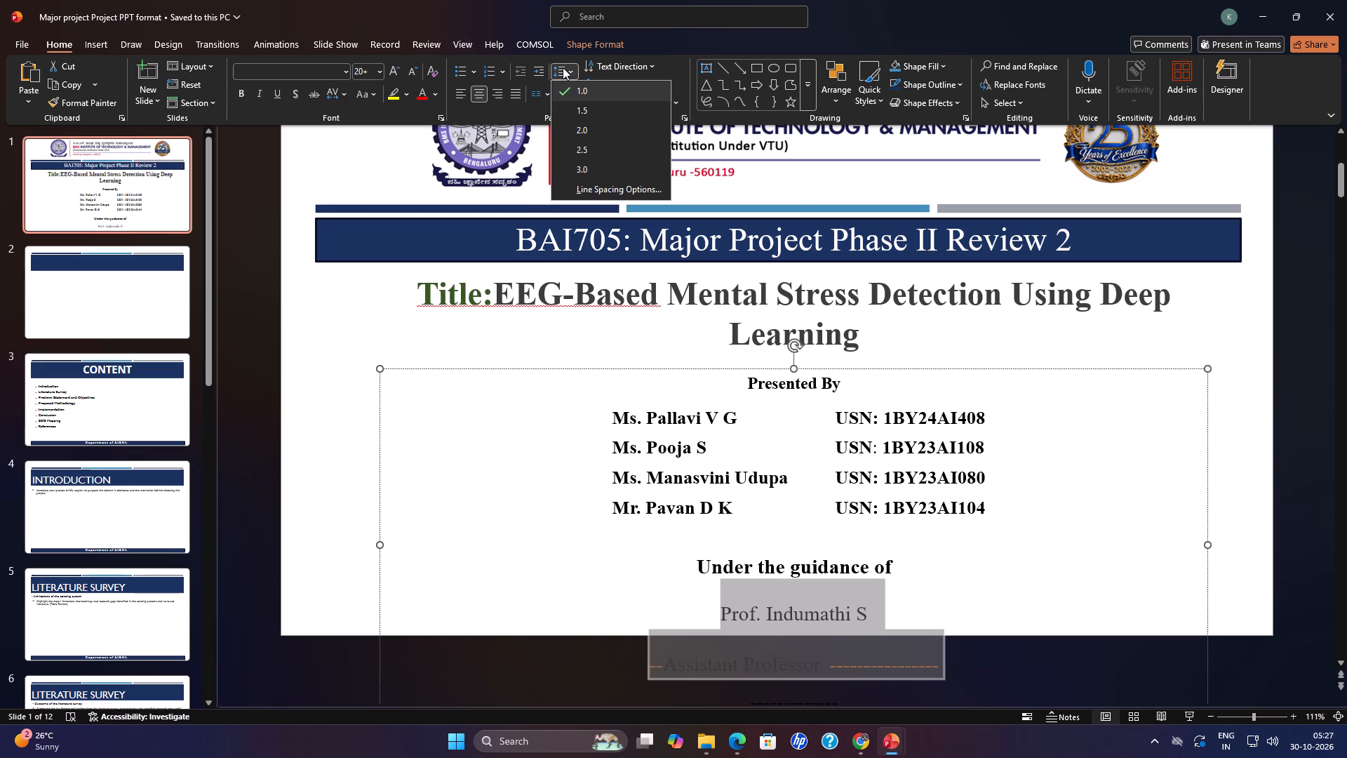
pyautogui.click(615, 197)
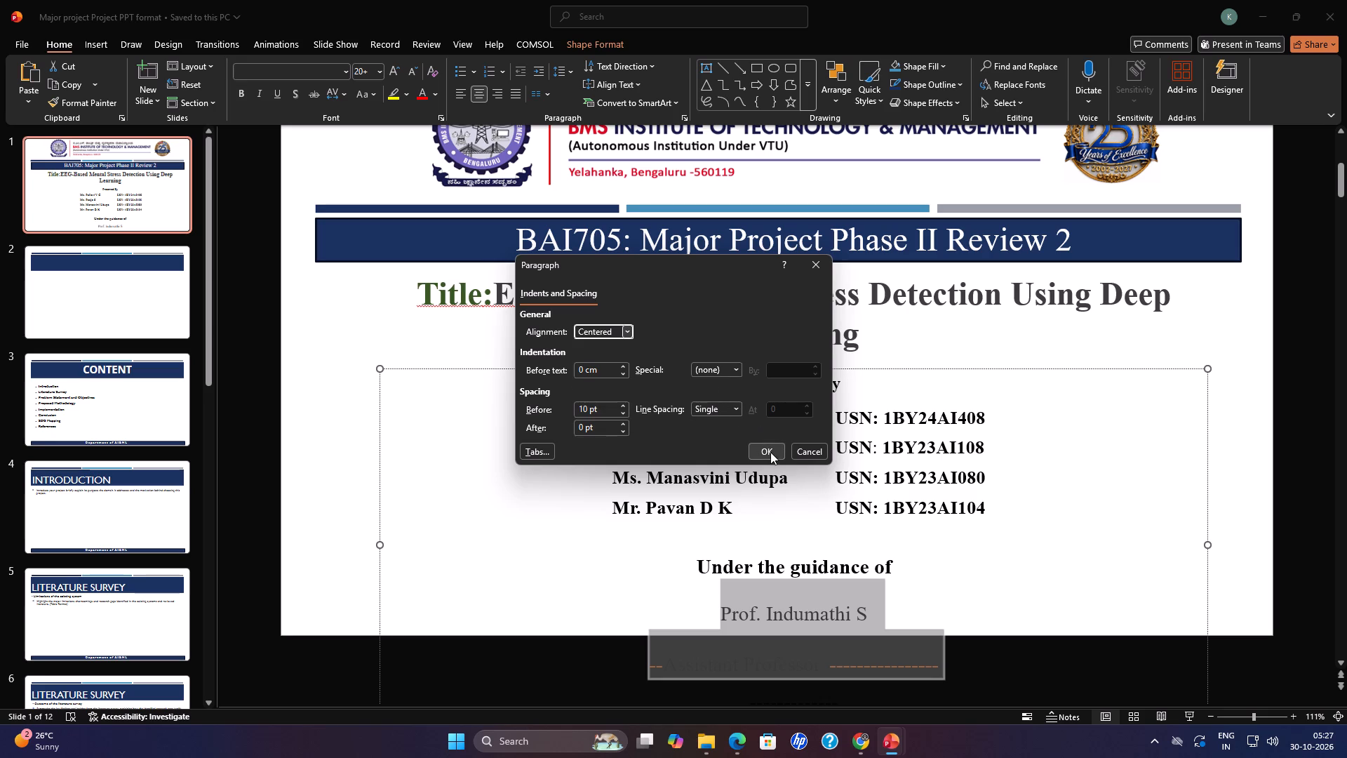
pyautogui.click(626, 402)
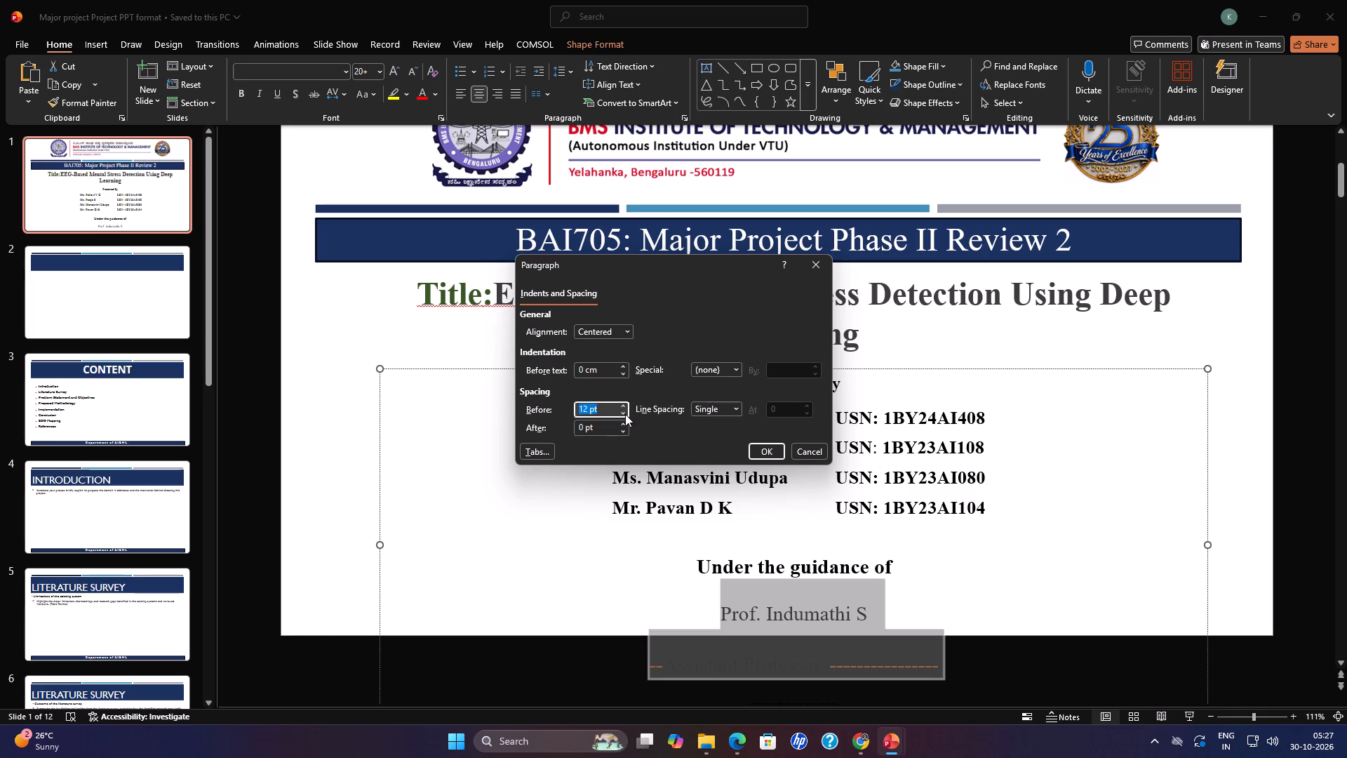
pyautogui.tripleClick(625, 414)
pyautogui.click(772, 456)
pyautogui.click(859, 630)
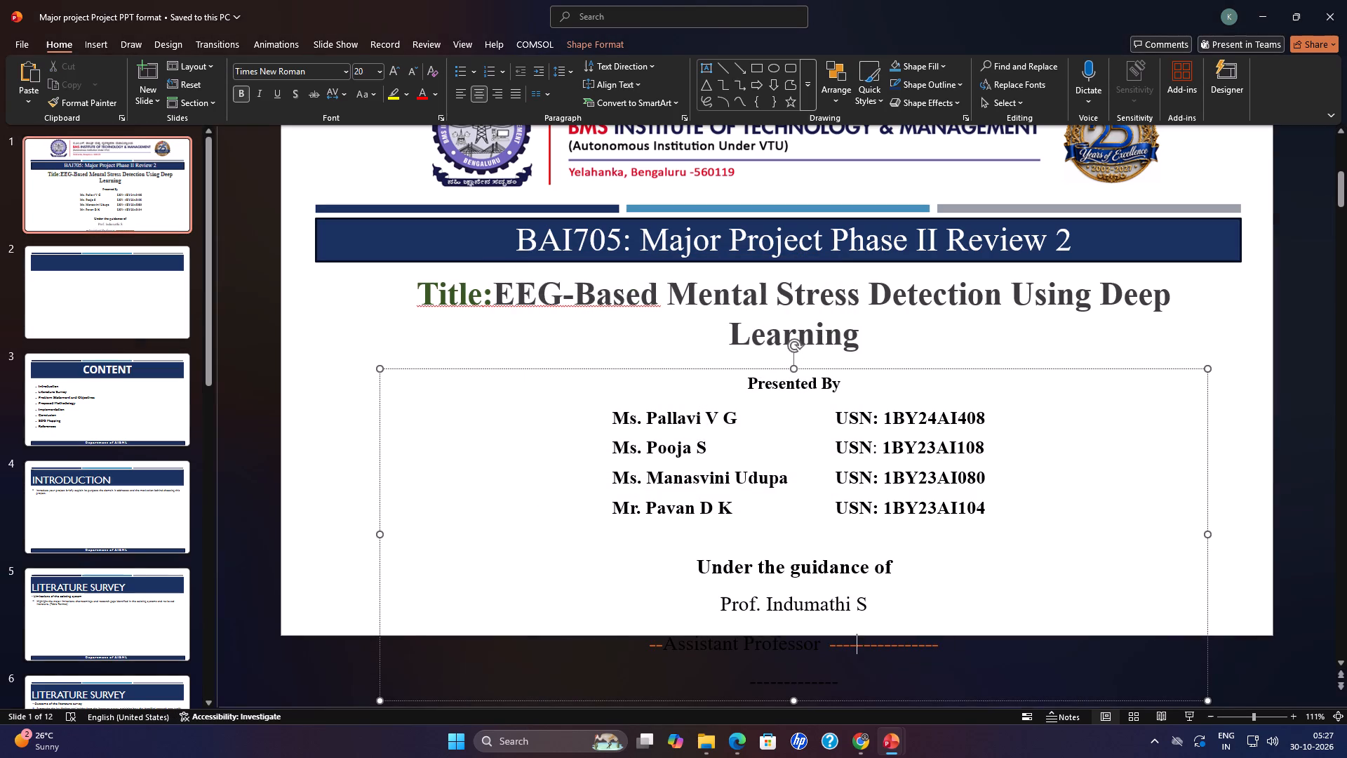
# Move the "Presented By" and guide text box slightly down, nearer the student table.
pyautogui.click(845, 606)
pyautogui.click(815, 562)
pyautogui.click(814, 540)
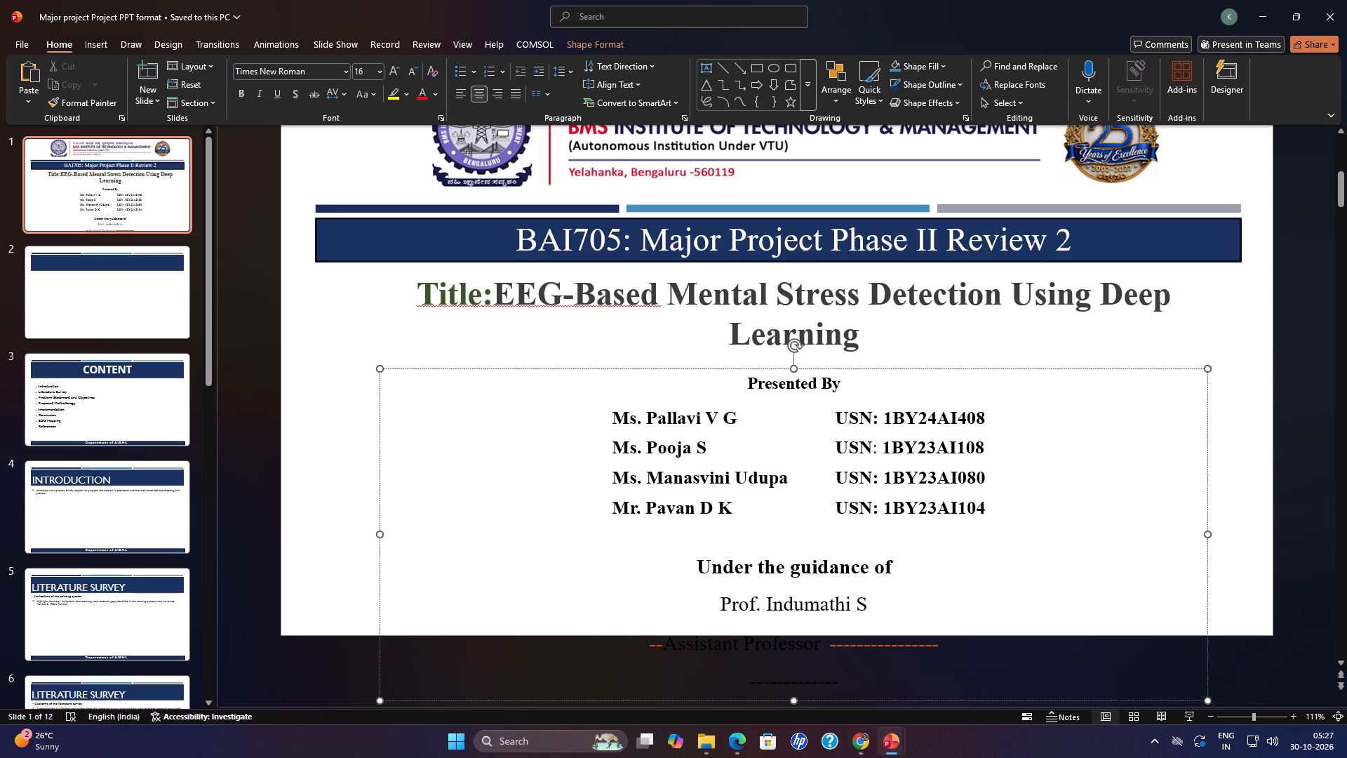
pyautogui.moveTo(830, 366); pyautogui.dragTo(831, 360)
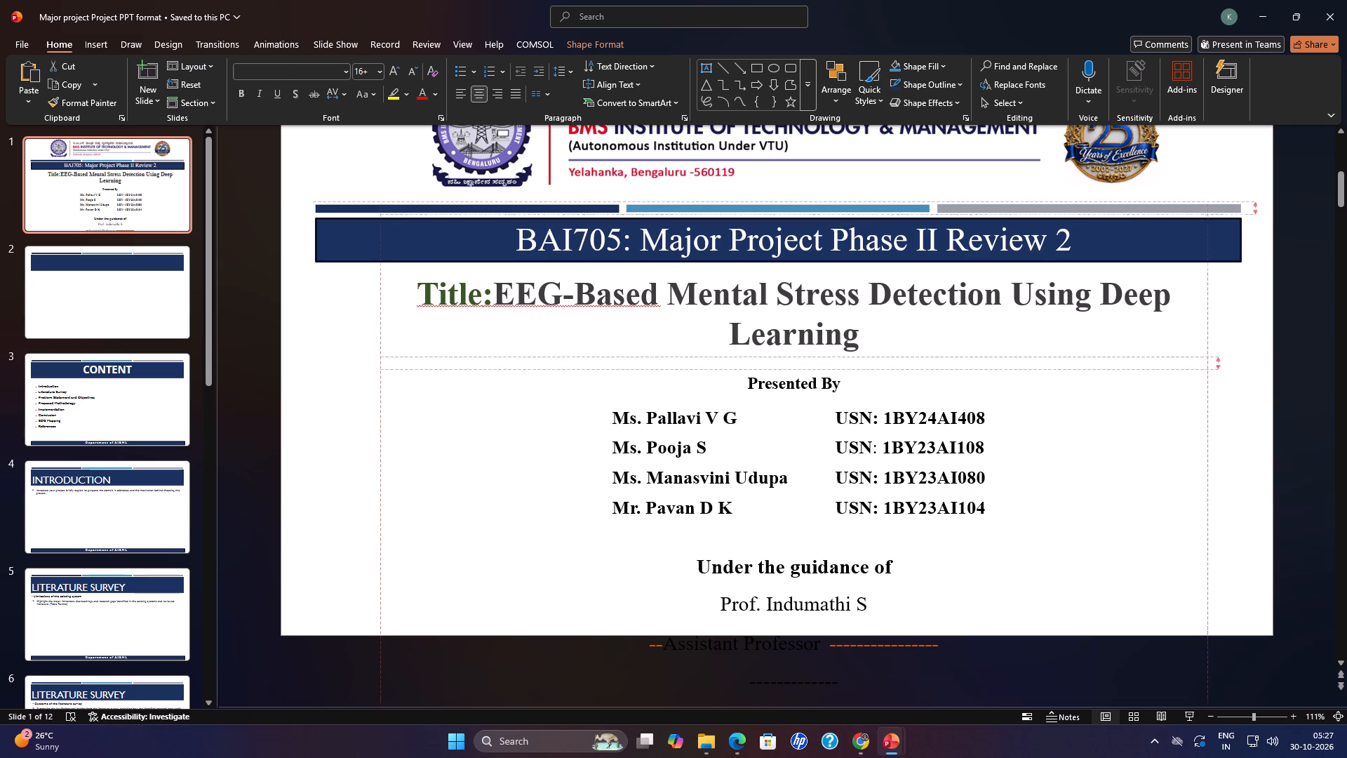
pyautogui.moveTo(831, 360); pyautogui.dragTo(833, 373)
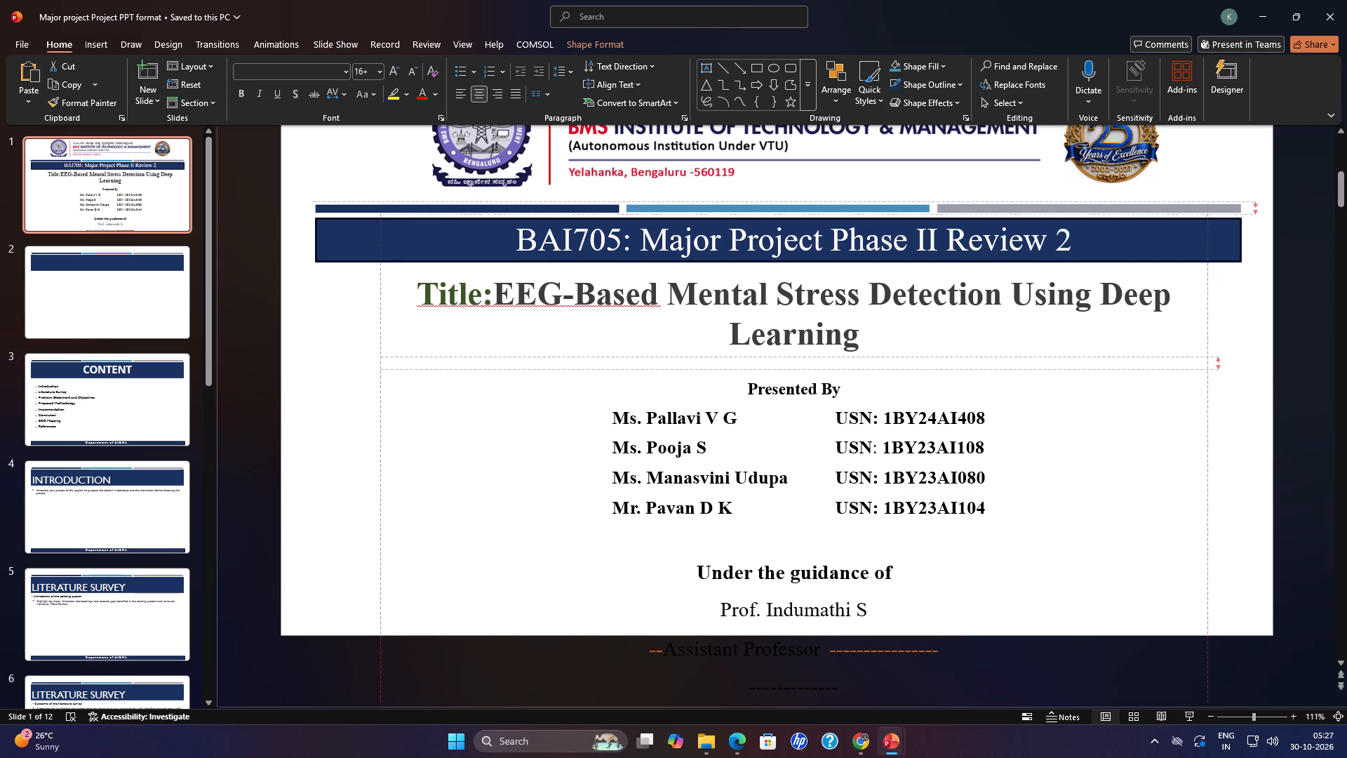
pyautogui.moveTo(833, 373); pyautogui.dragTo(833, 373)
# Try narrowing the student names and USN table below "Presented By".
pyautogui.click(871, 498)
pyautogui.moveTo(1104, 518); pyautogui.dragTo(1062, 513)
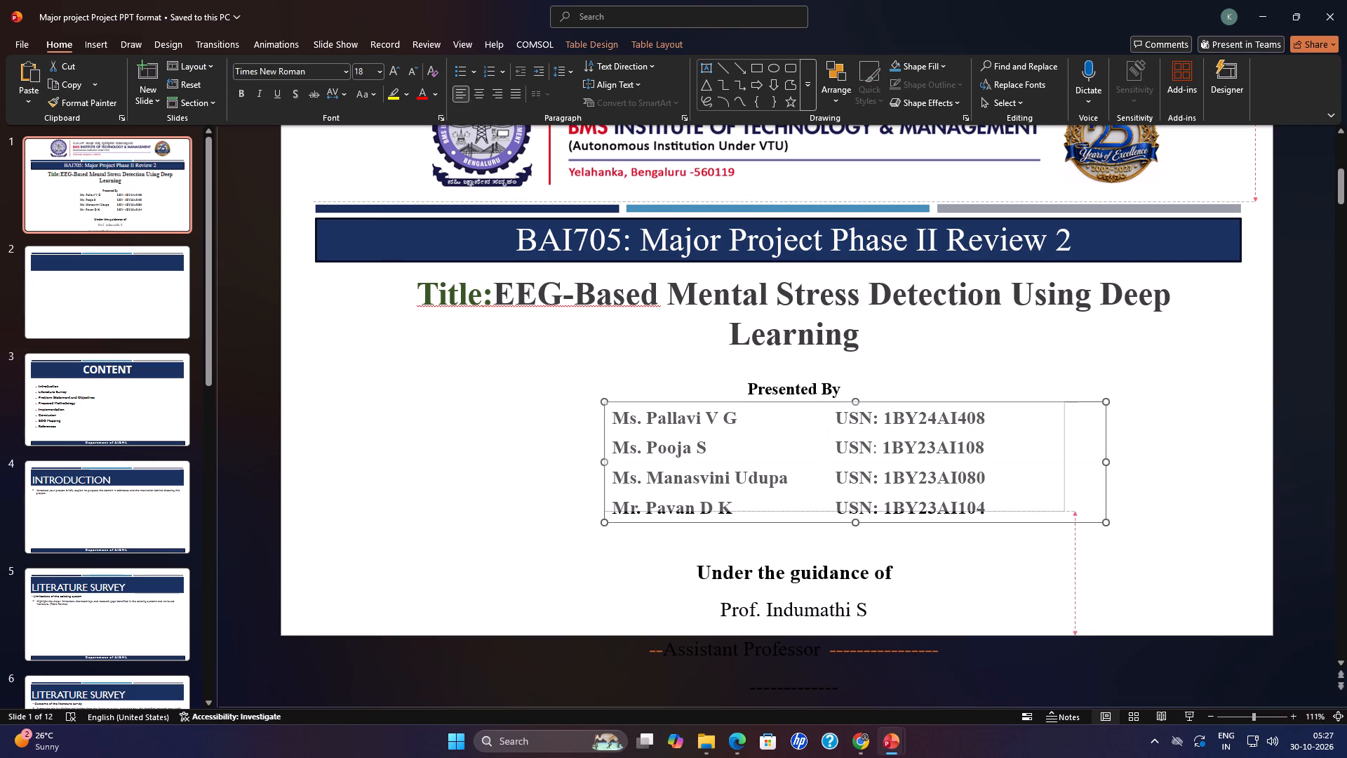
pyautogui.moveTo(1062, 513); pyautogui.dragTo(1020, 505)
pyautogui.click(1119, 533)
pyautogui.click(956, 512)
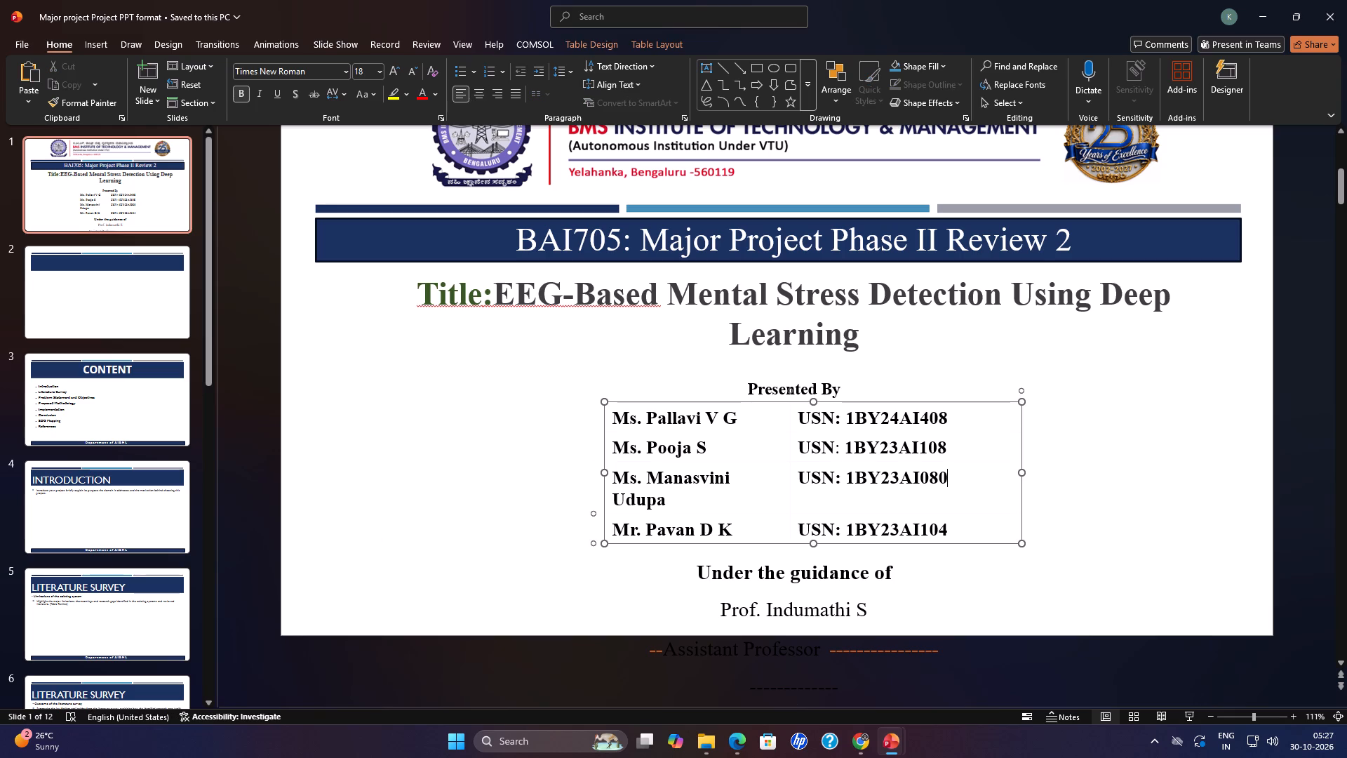
# Widen the student table so every name fits on one line, and reduce the third row's height to match the others.
pyautogui.moveTo(1021, 541); pyautogui.dragTo(1094, 523)
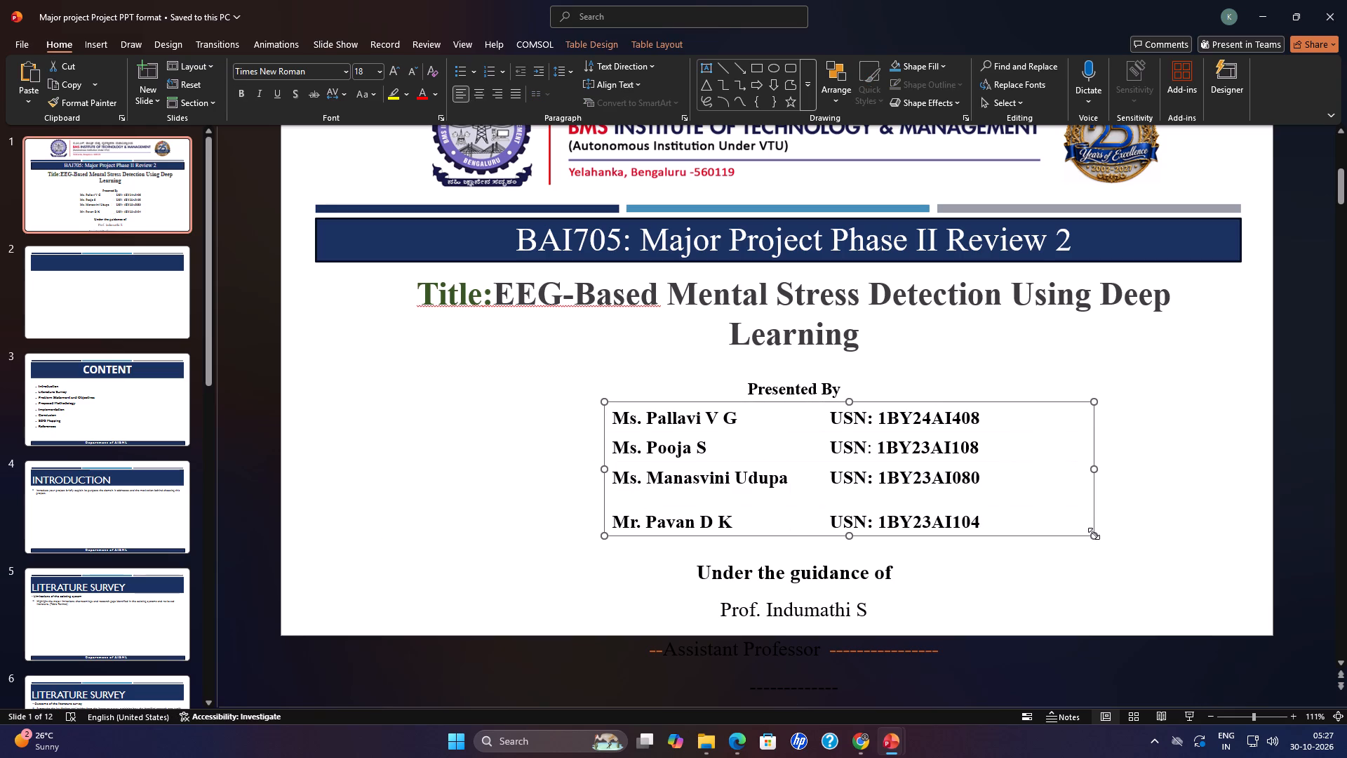
pyautogui.moveTo(1094, 533); pyautogui.dragTo(1129, 543)
pyautogui.click(678, 506)
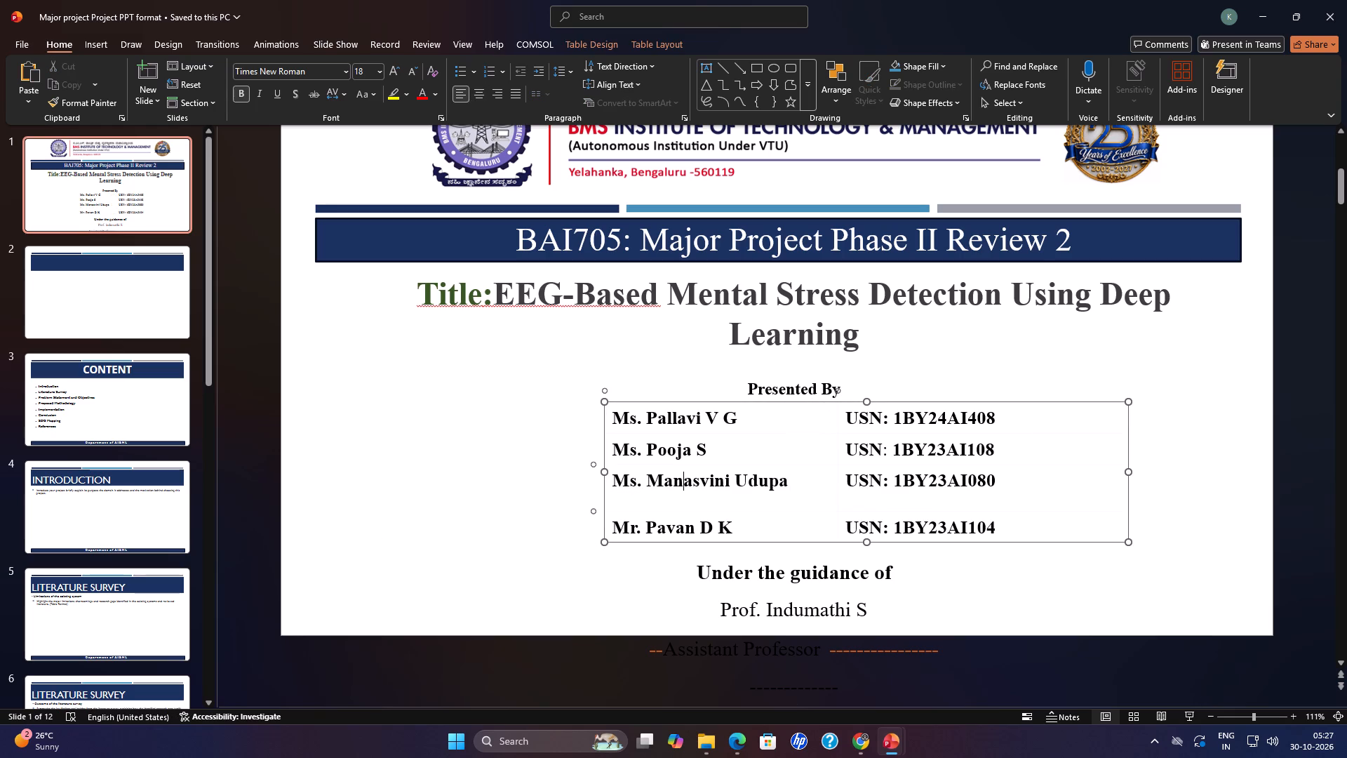
pyautogui.click(775, 502)
pyautogui.click(832, 508)
pyautogui.click(938, 507)
pyautogui.moveTo(631, 511); pyautogui.dragTo(636, 498)
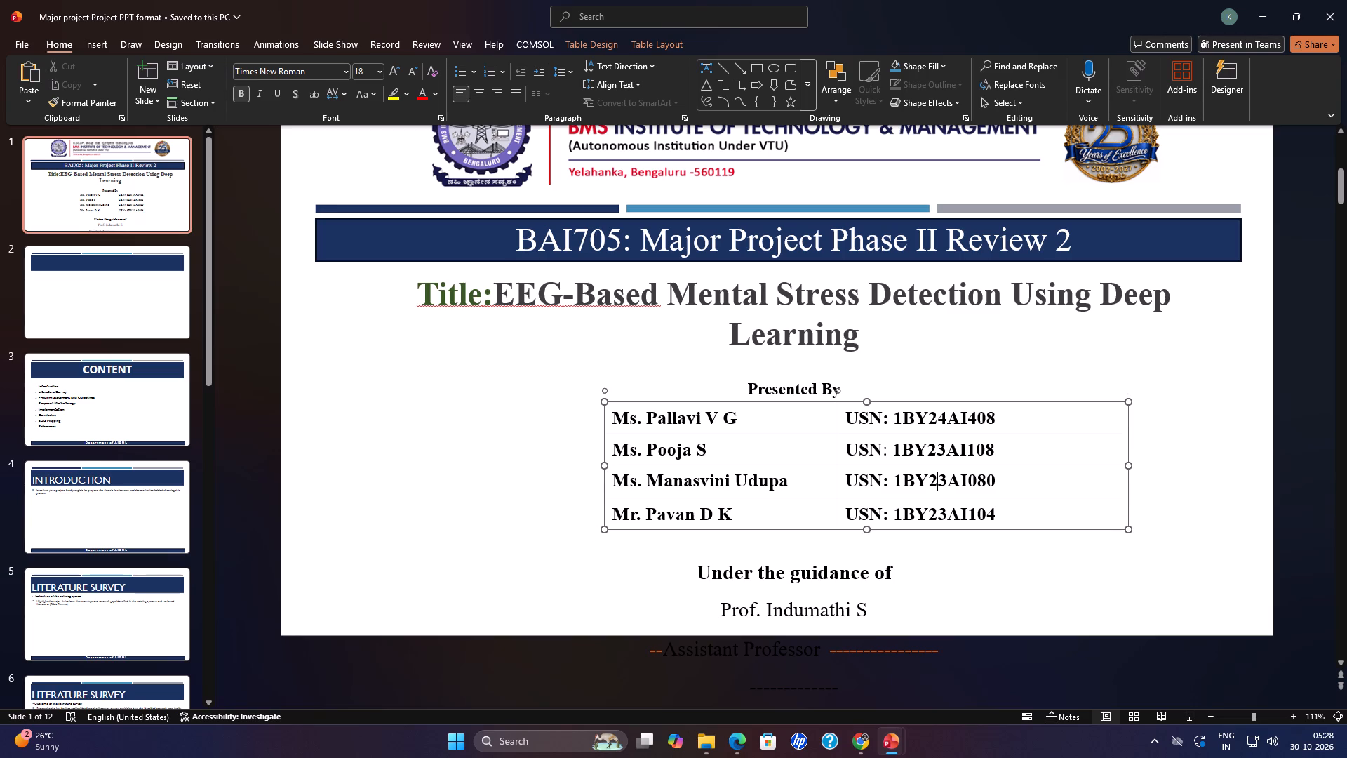
# Reduce all the text in the student names and USN table to 14 pt.
pyautogui.click(807, 538)
pyautogui.click(797, 508)
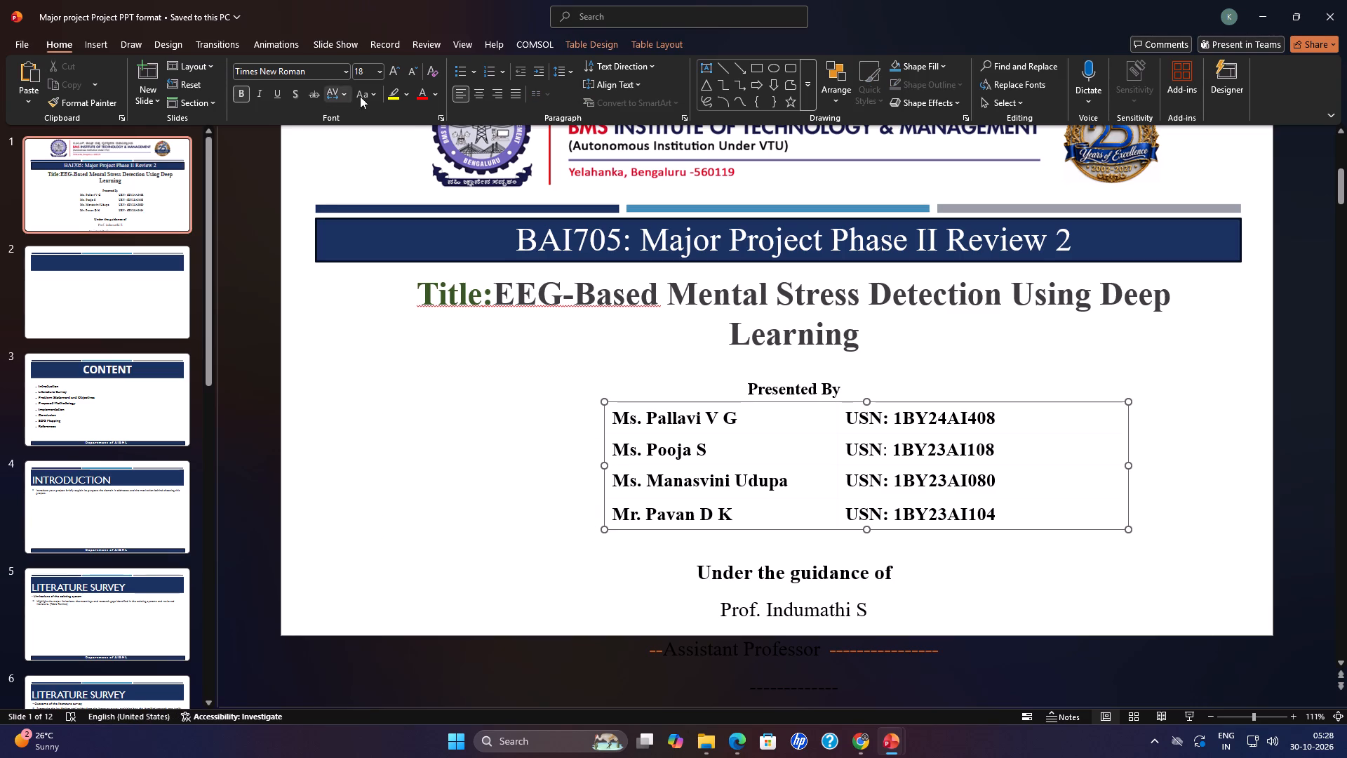
pyautogui.click(678, 405)
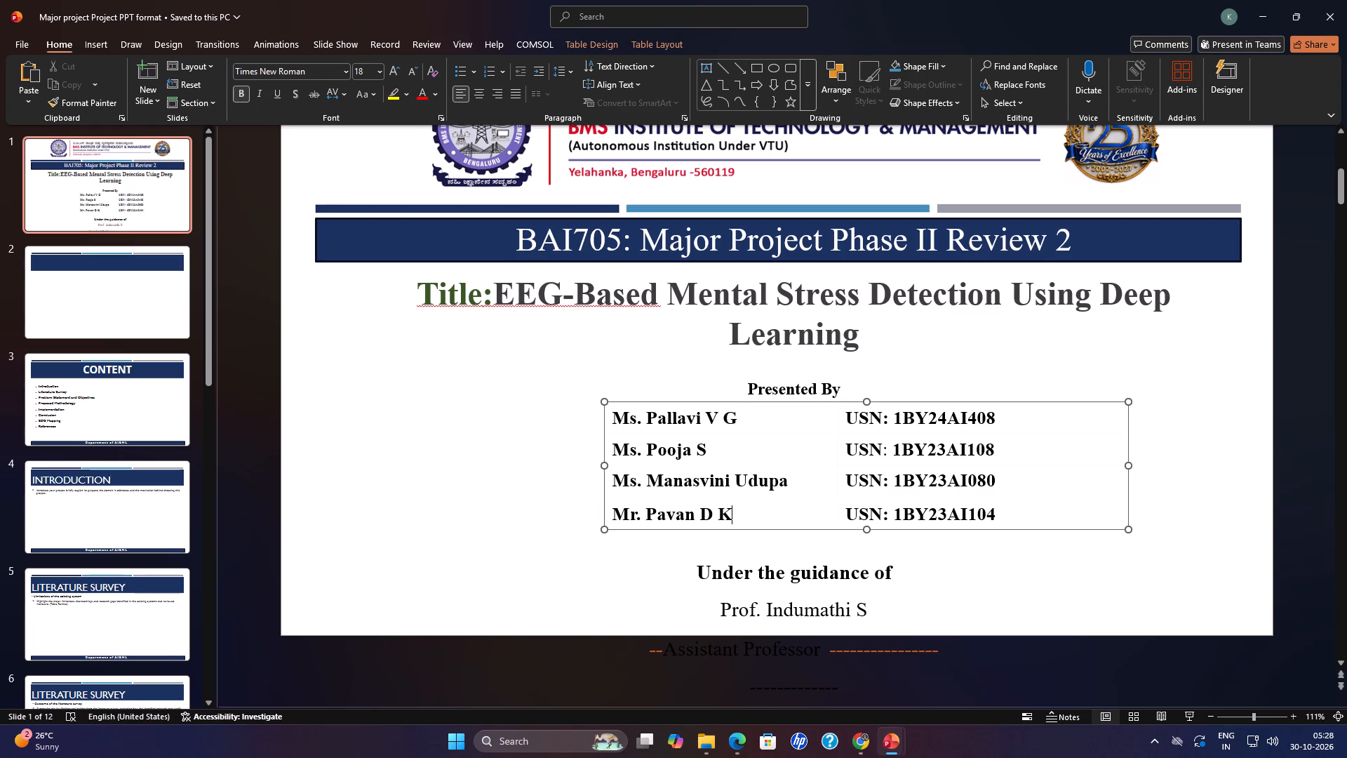
pyautogui.click(679, 400)
pyautogui.click(410, 69)
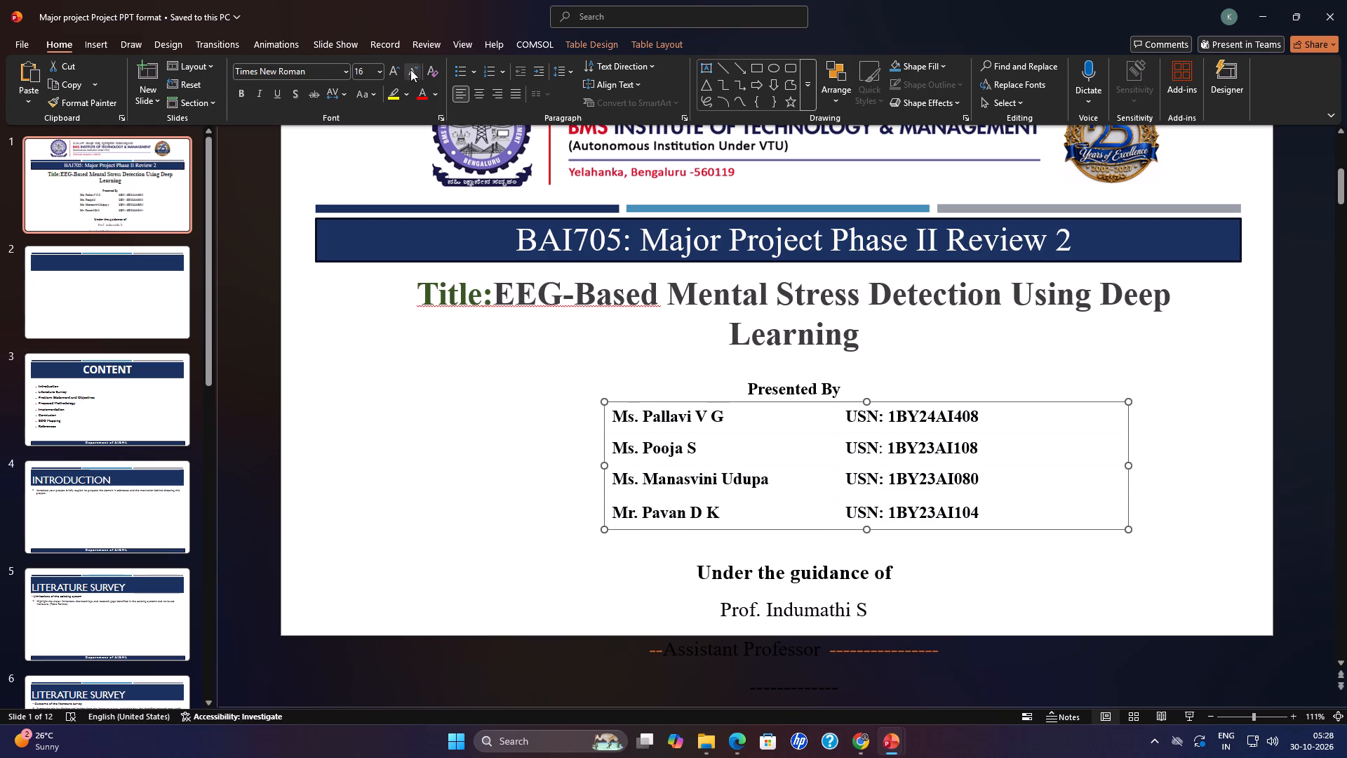
pyautogui.click(1137, 390)
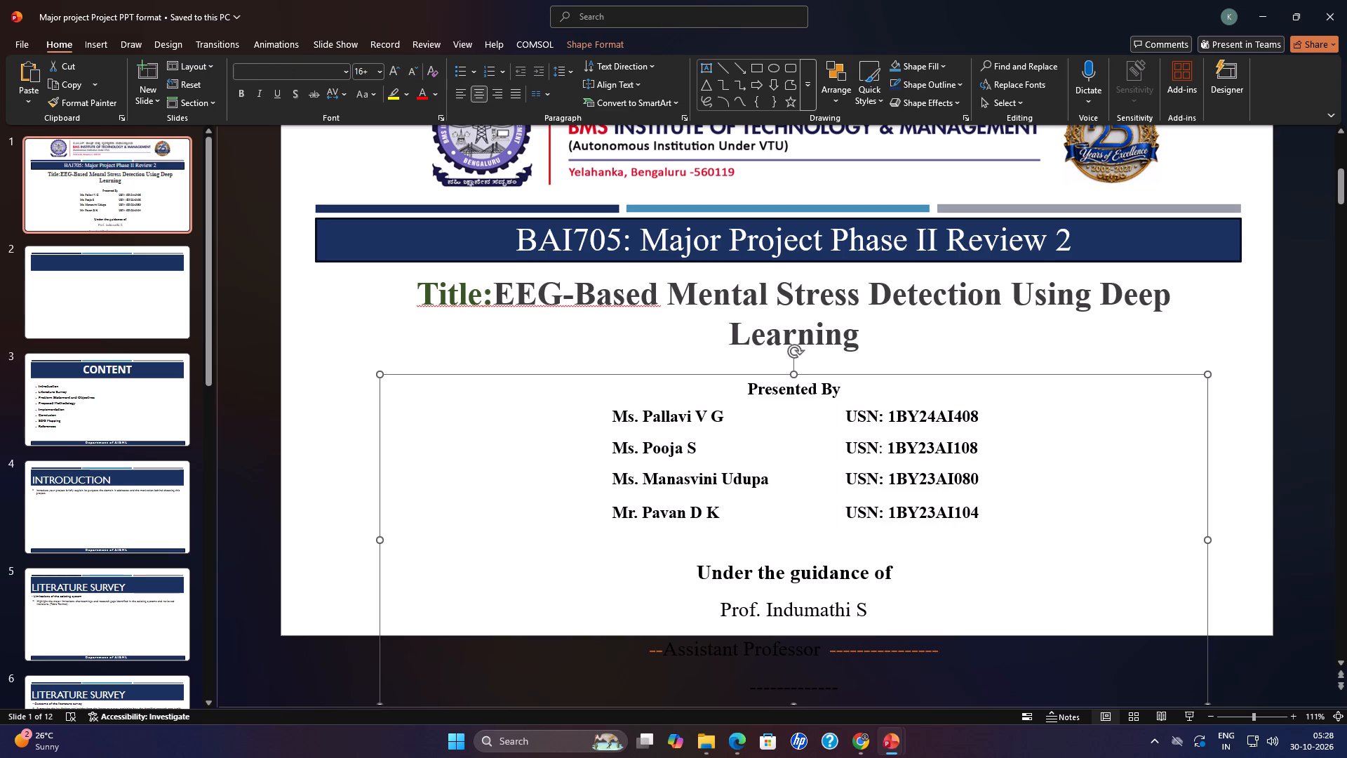
pyautogui.click(812, 627)
pyautogui.click(812, 555)
pyautogui.click(845, 446)
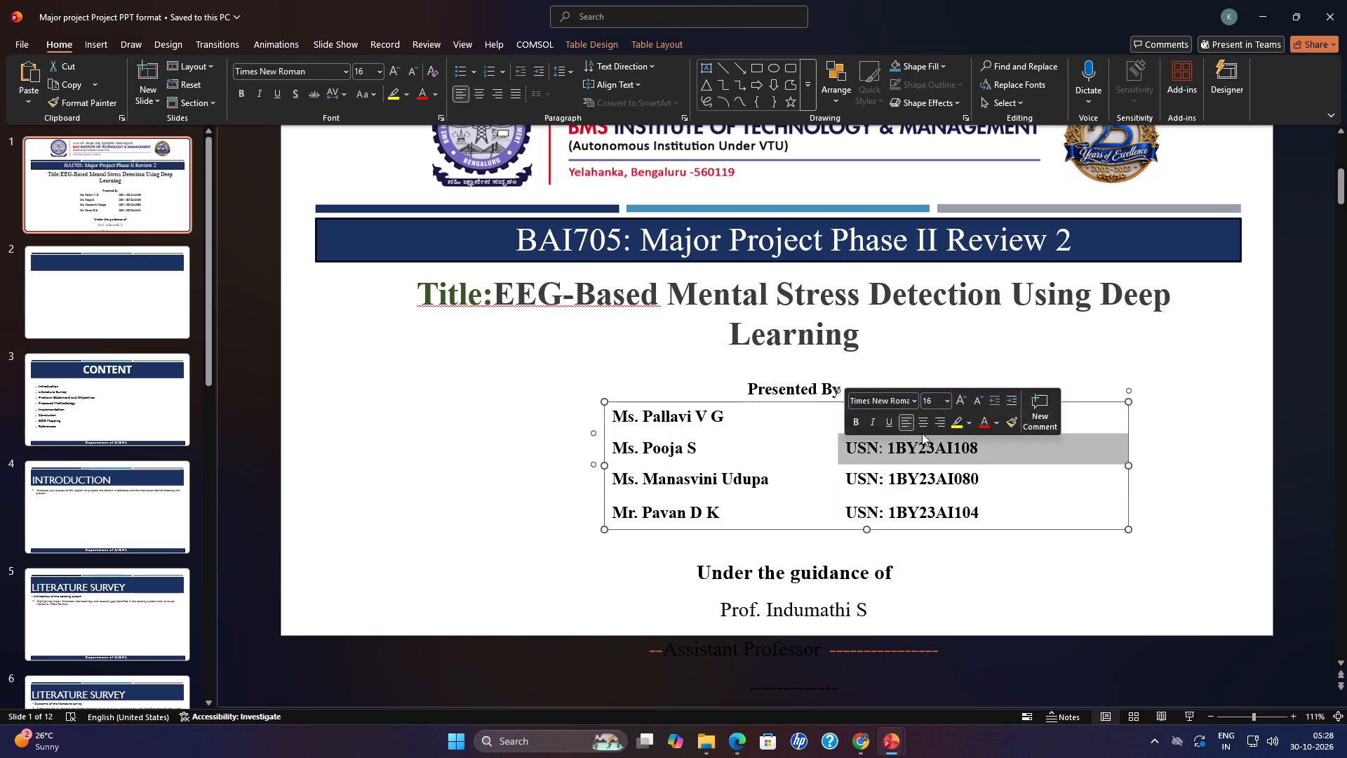
pyautogui.click(1161, 408)
pyautogui.click(1096, 395)
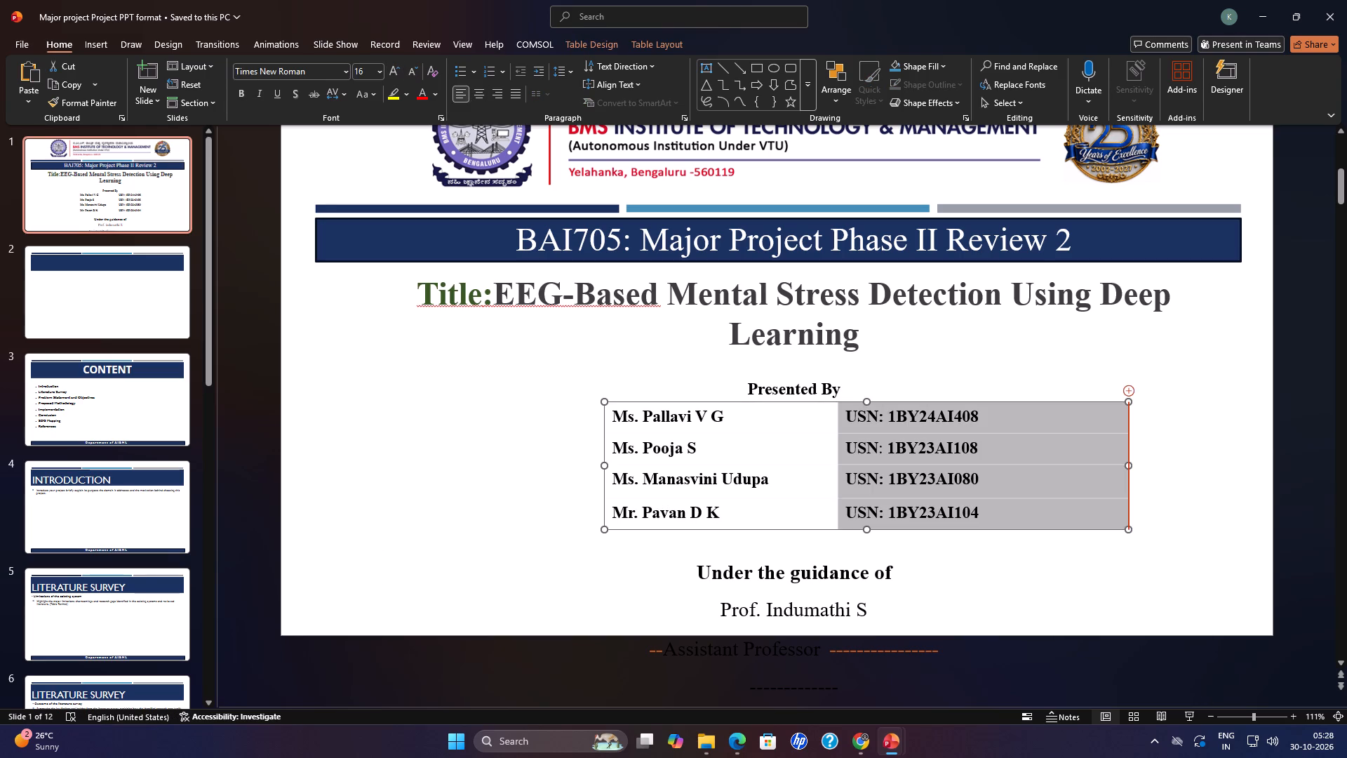
pyautogui.click(1101, 379)
pyautogui.click(1054, 409)
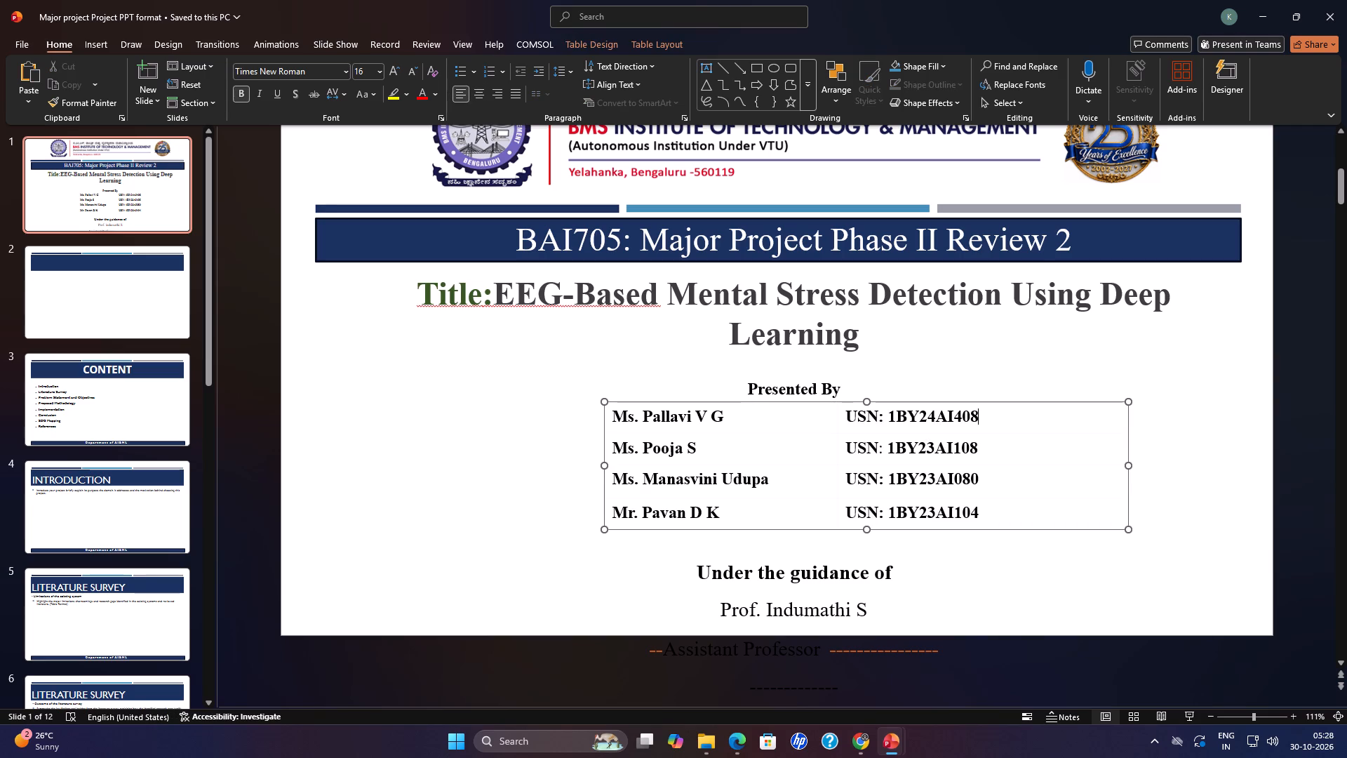
pyautogui.click(995, 401)
pyautogui.click(410, 69)
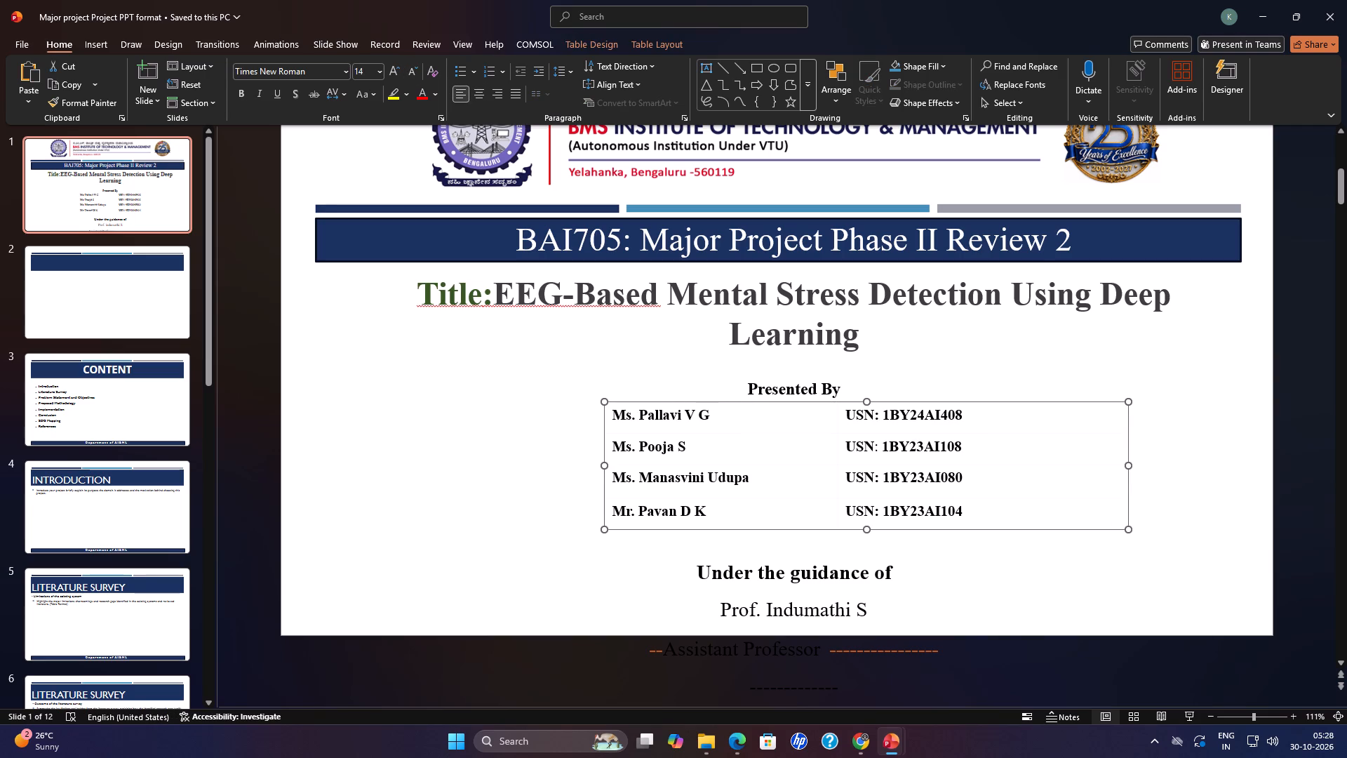
# Move the student names and USN table slightly right and down beneath "Presented By".
pyautogui.click(1188, 442)
pyautogui.click(933, 410)
pyautogui.moveTo(967, 400); pyautogui.dragTo(992, 408)
# Move the "Presented By" and guide text box up and slightly right so it is centred on the student table.
pyautogui.click(816, 646)
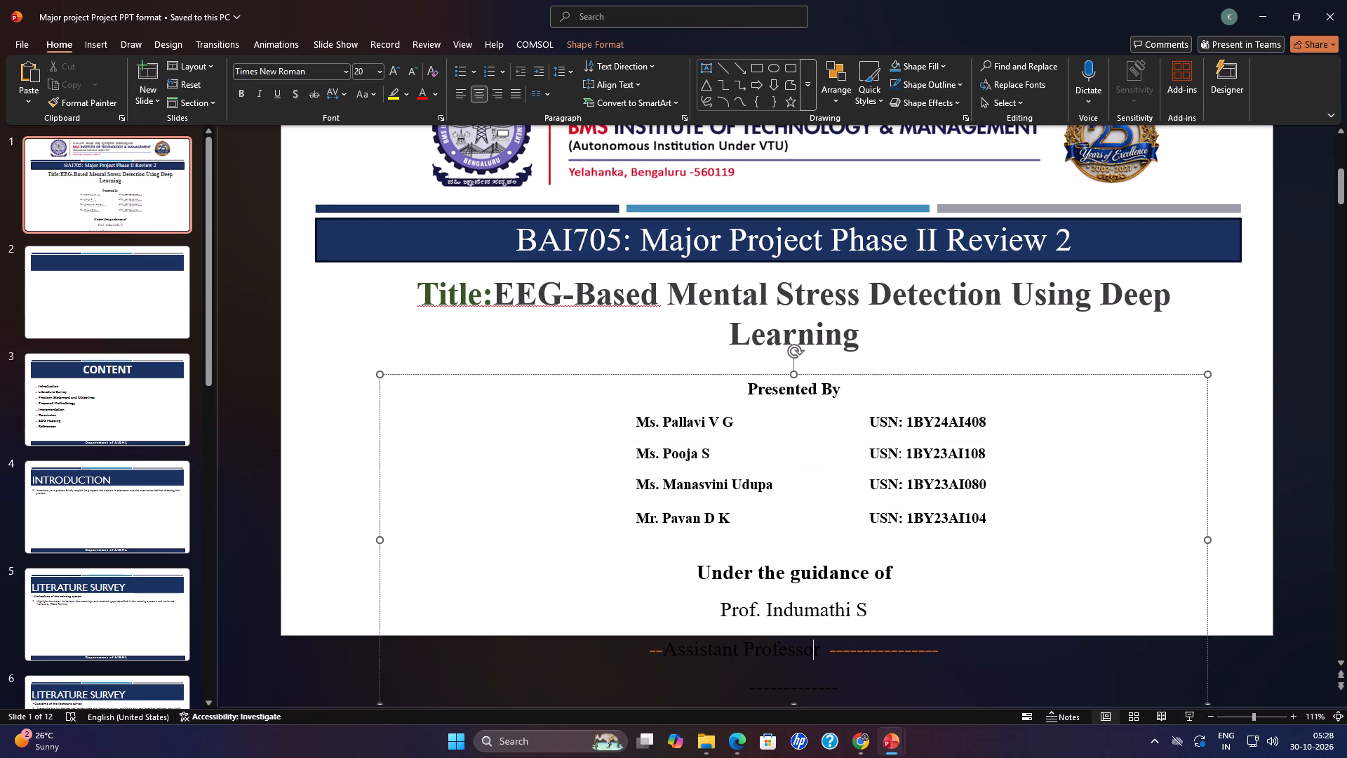
pyautogui.click(844, 601)
pyautogui.click(914, 571)
pyautogui.moveTo(970, 374); pyautogui.dragTo(973, 347)
pyautogui.moveTo(822, 628); pyautogui.dragTo(940, 644)
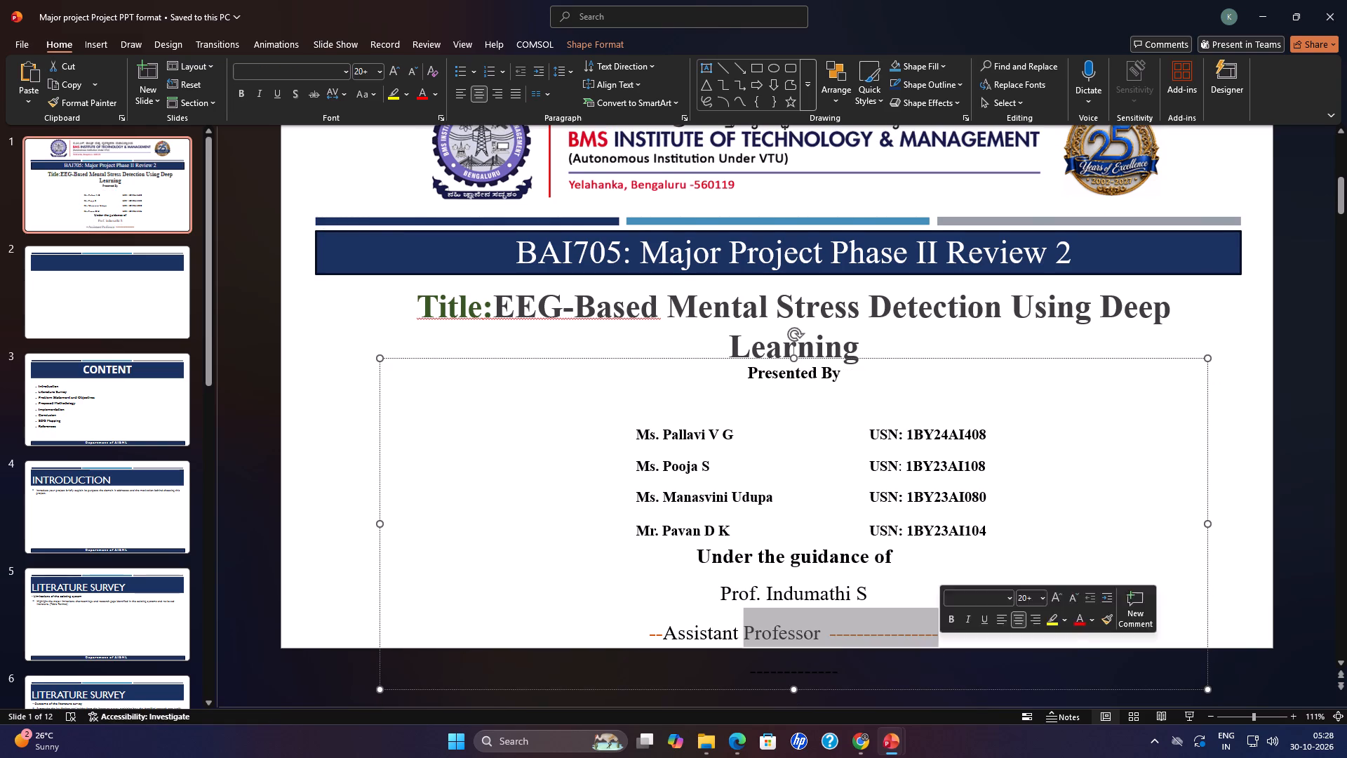
pyautogui.moveTo(953, 635); pyautogui.dragTo(936, 633)
pyautogui.click(947, 640)
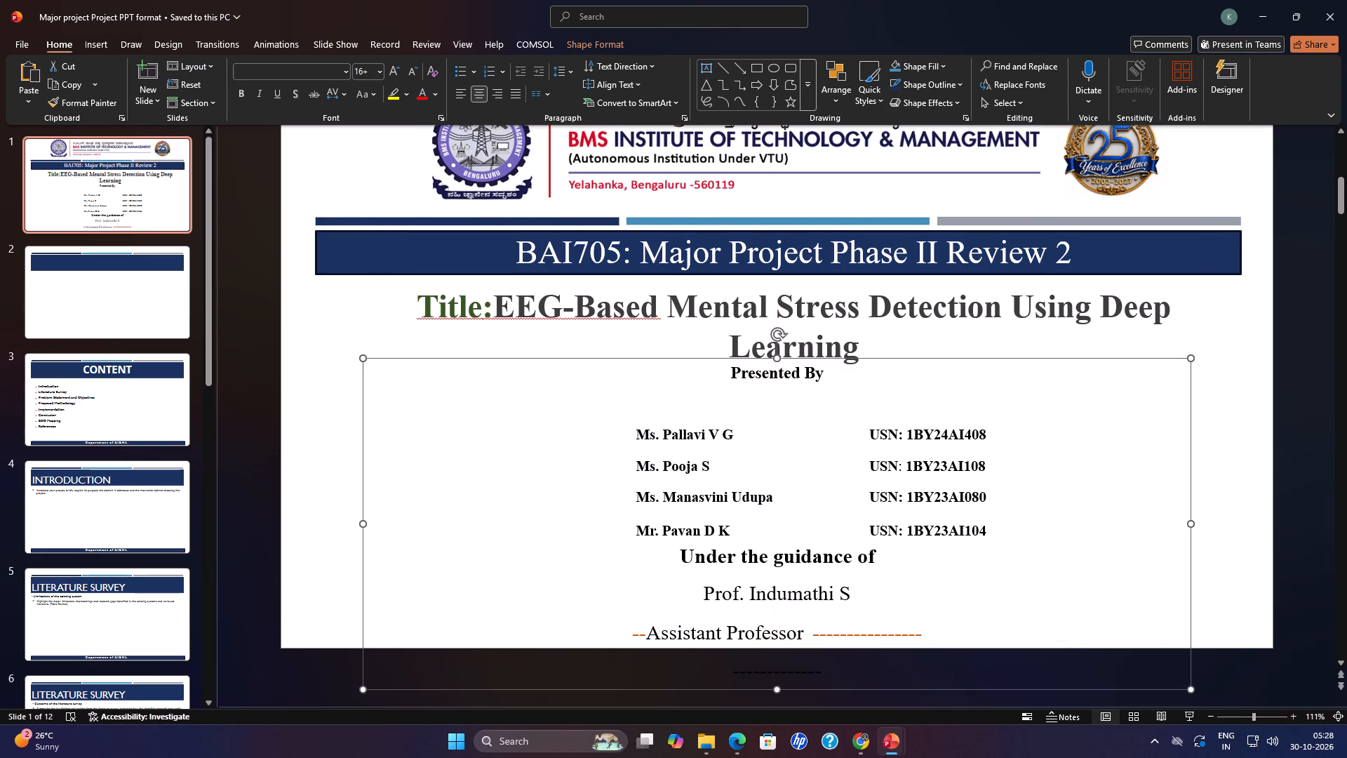
pyautogui.click(932, 355)
pyautogui.click(970, 390)
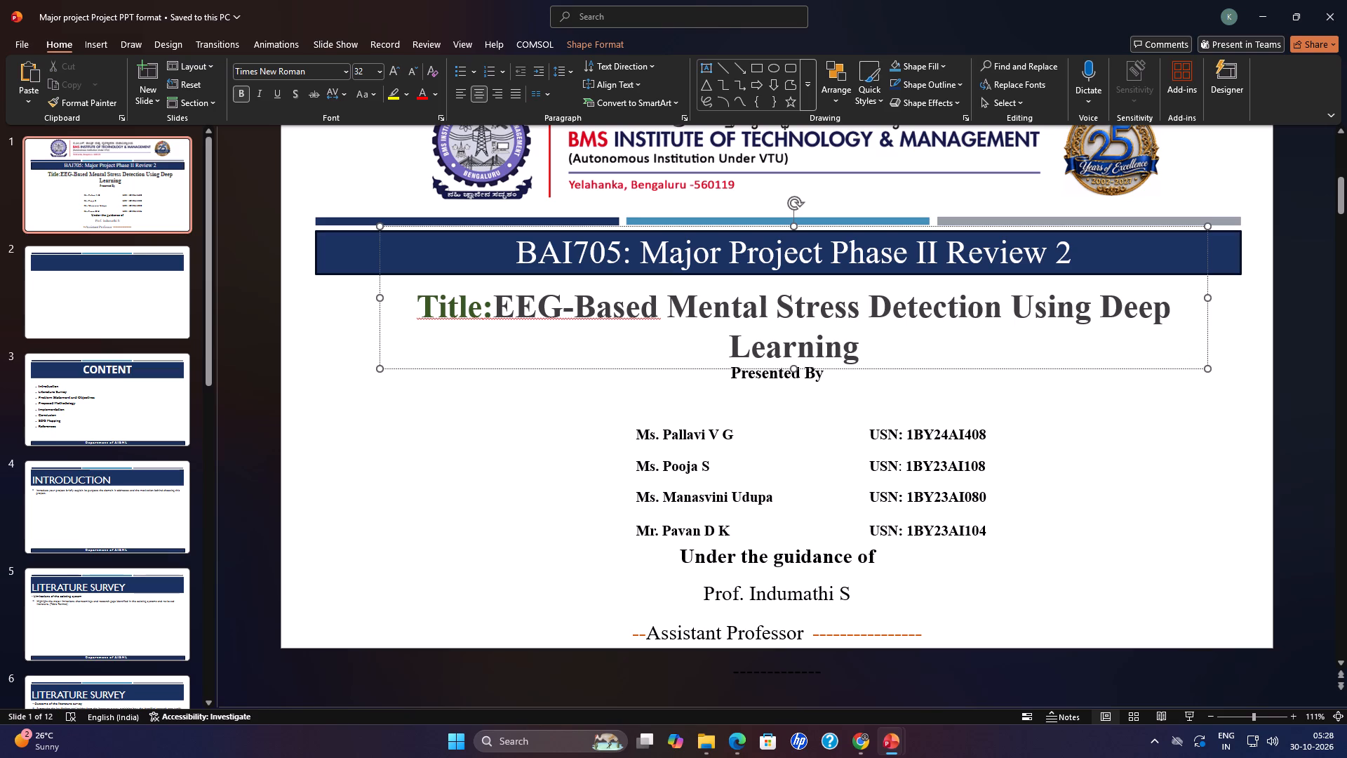
pyautogui.moveTo(1002, 359); pyautogui.dragTo(1031, 354)
# Delete the orange dashes before and after "Assistant Professor".
pyautogui.click(968, 641)
pyautogui.doubleClick(972, 630)
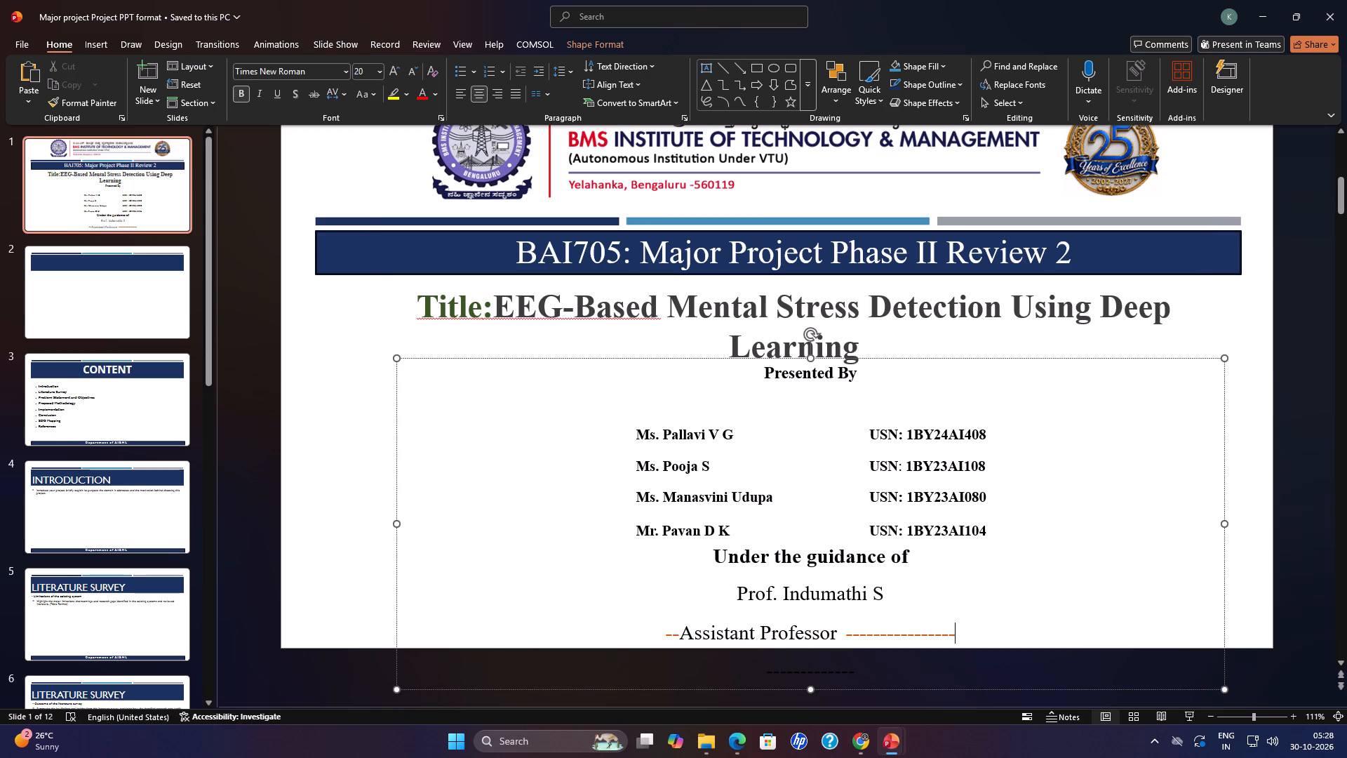
pyautogui.press('BackSpace')
pyautogui.press('BackSpace')
pyautogui.press('BackSpace')
pyautogui.press('BackSpace')
pyautogui.press('BackSpace')
pyautogui.press('BackSpace')
pyautogui.press('BackSpace')
pyautogui.press('BackSpace')
pyautogui.press('BackSpace')
pyautogui.press('BackSpace')
pyautogui.press('BackSpace')
pyautogui.press('BackSpace')
pyautogui.press('BackSpace')
pyautogui.press('BackSpace')
pyautogui.press('BackSpace')
pyautogui.press('BackSpace')
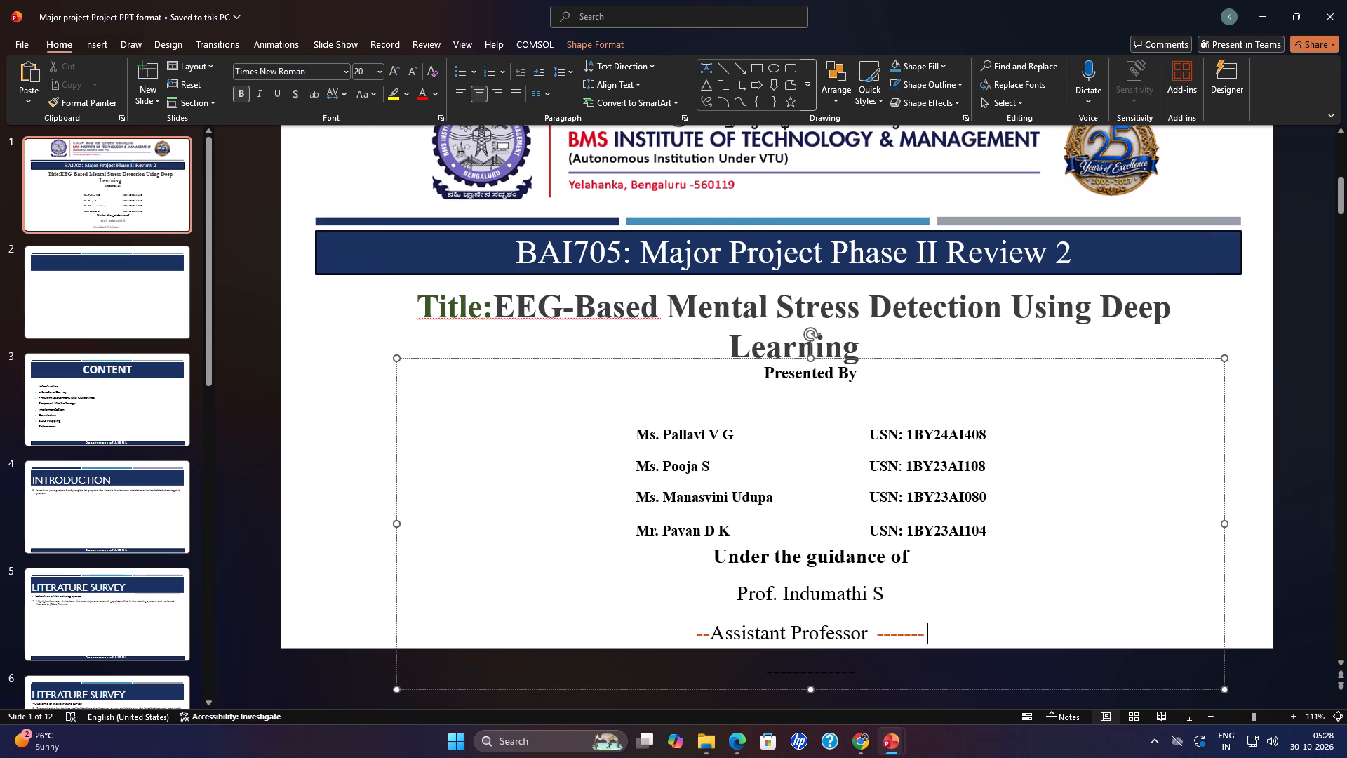
pyautogui.click(746, 637)
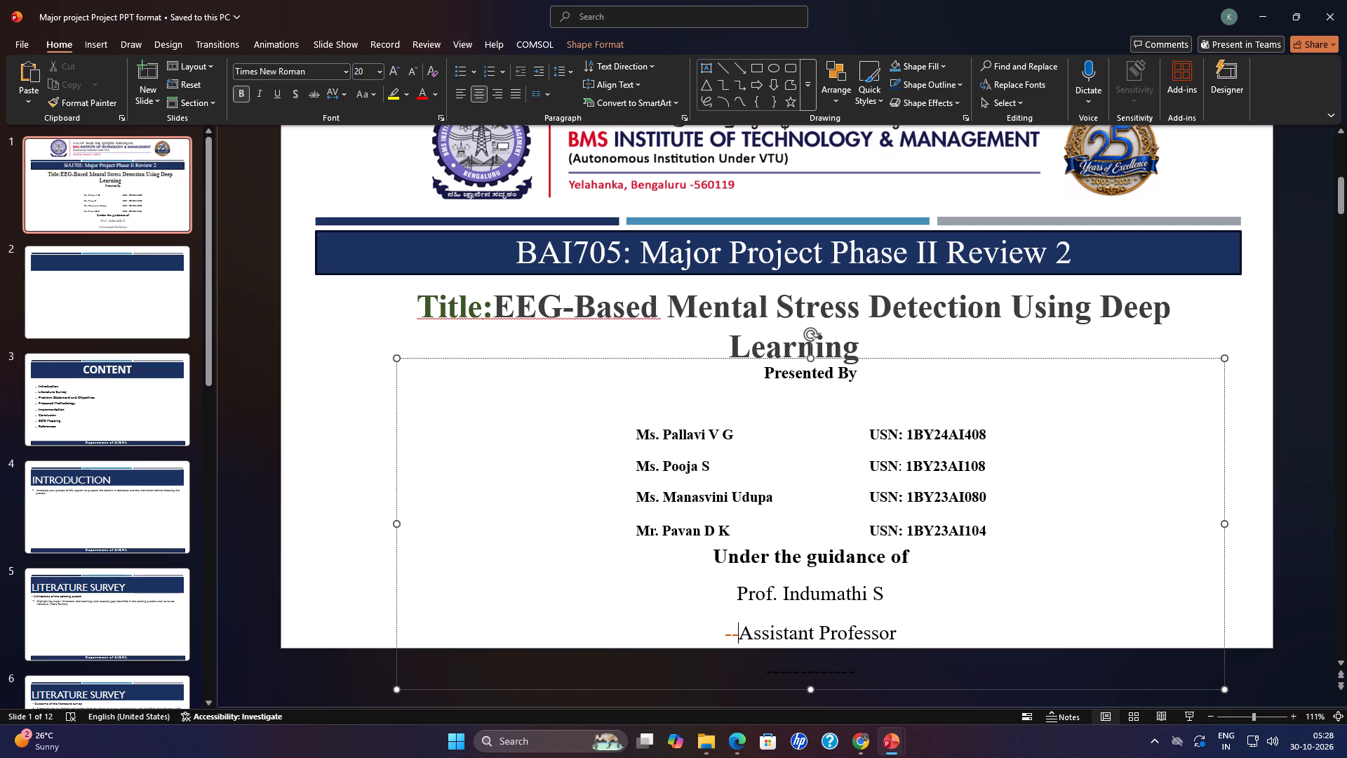
pyautogui.press('BackSpace')
pyautogui.press('BackSpace')
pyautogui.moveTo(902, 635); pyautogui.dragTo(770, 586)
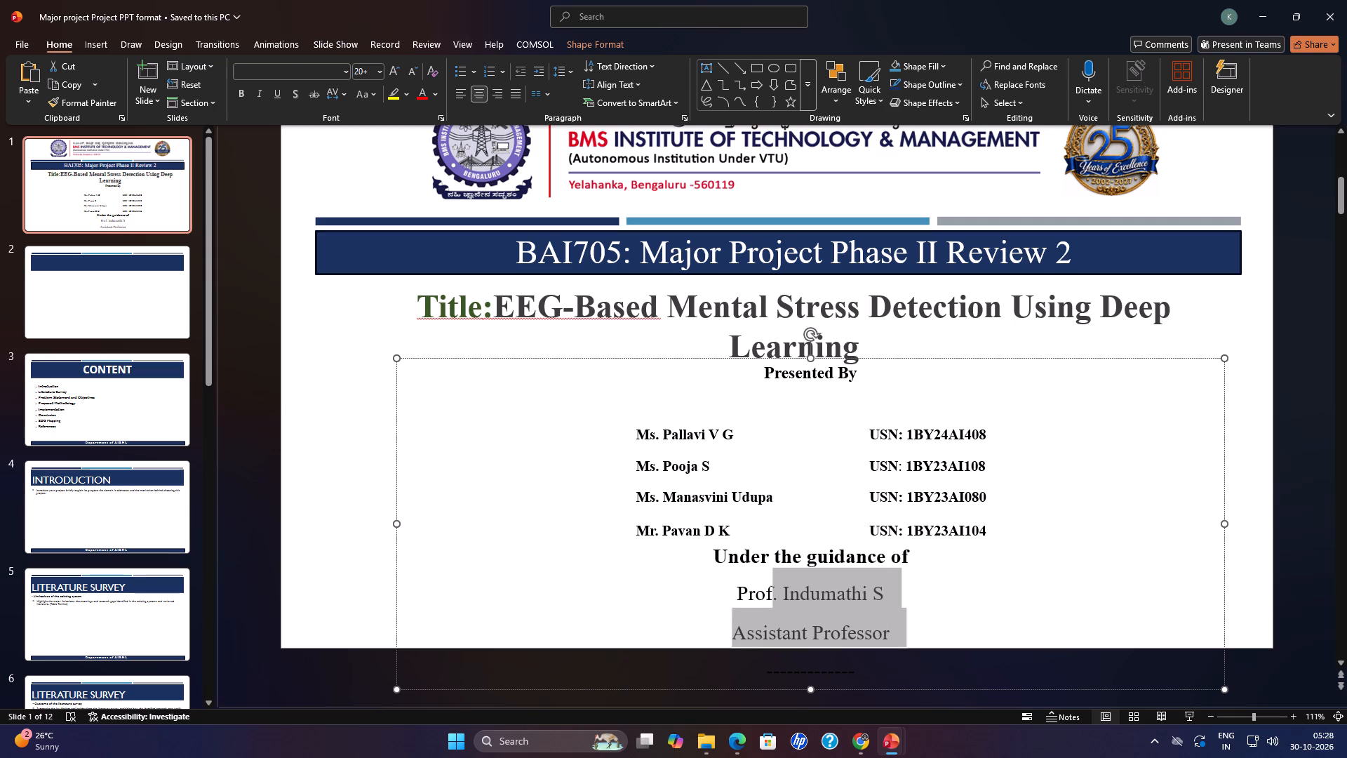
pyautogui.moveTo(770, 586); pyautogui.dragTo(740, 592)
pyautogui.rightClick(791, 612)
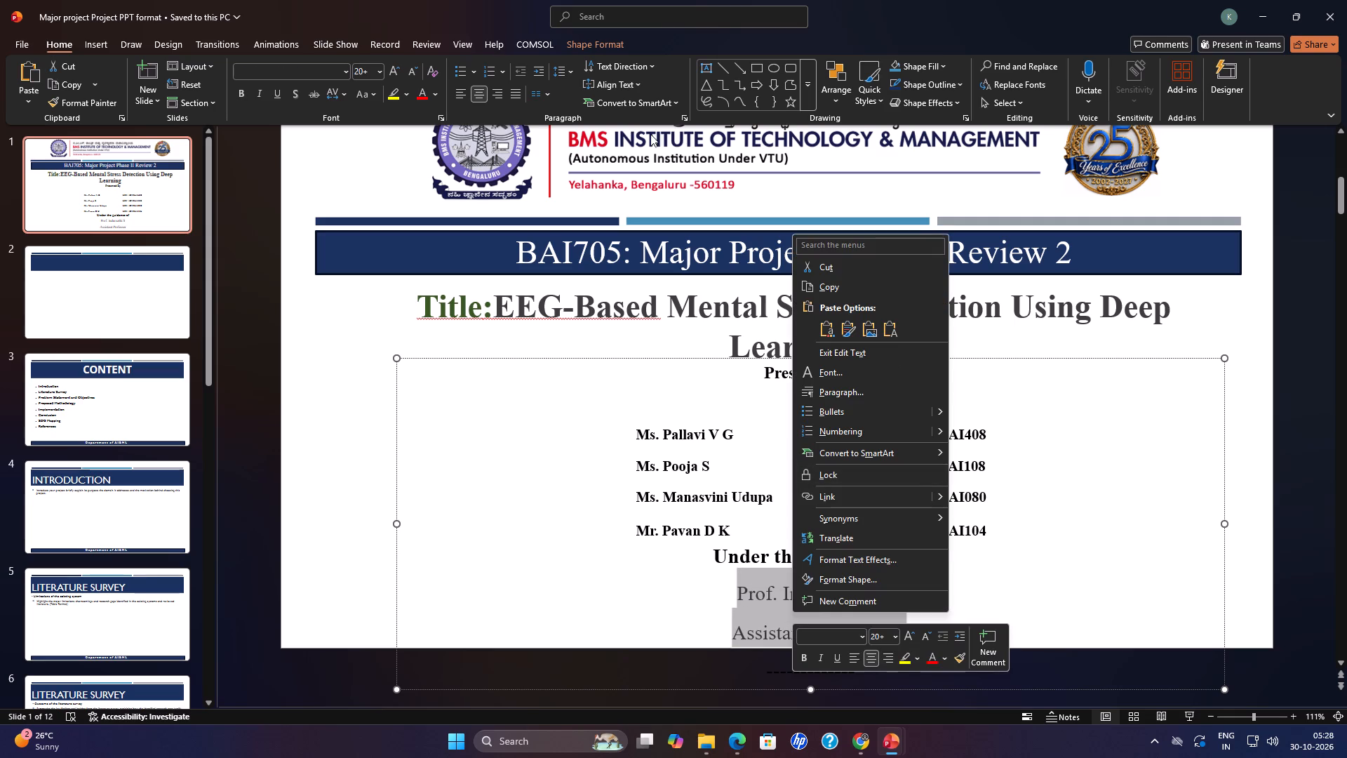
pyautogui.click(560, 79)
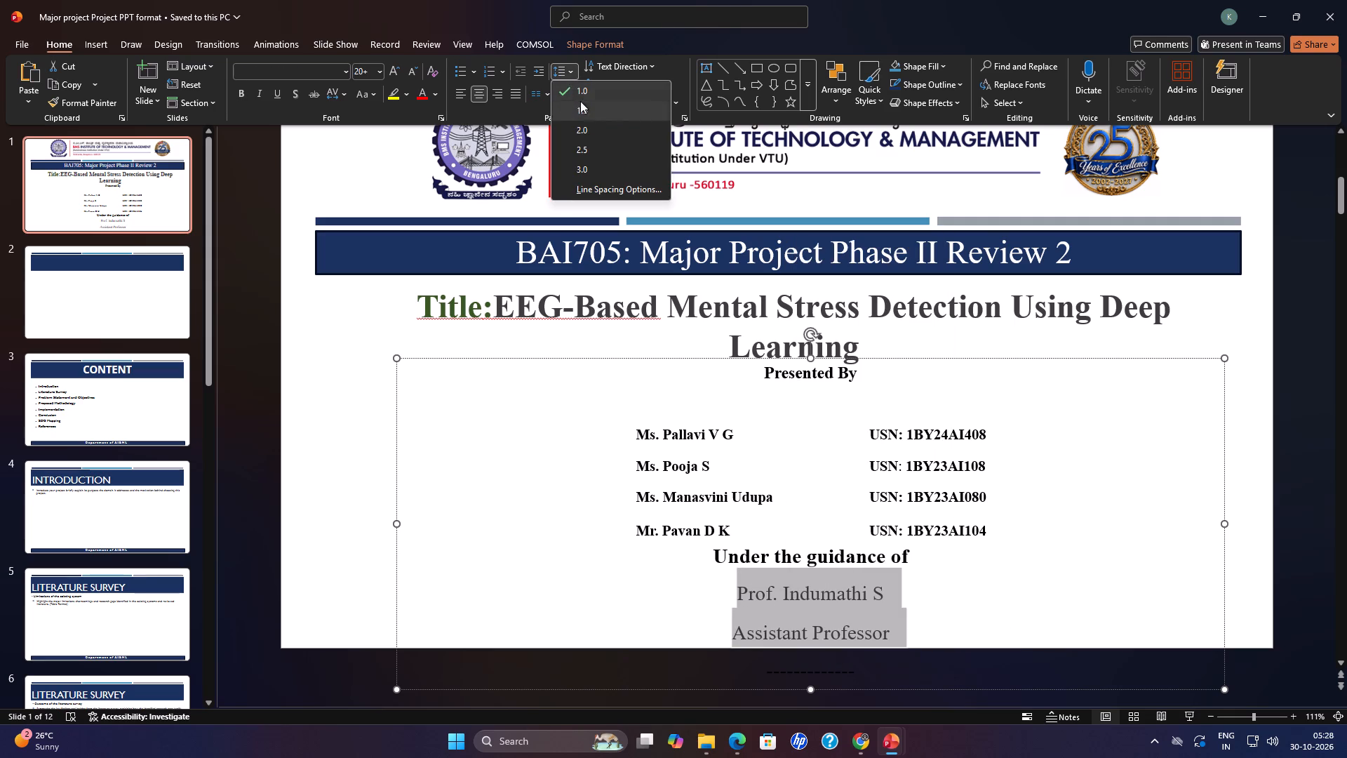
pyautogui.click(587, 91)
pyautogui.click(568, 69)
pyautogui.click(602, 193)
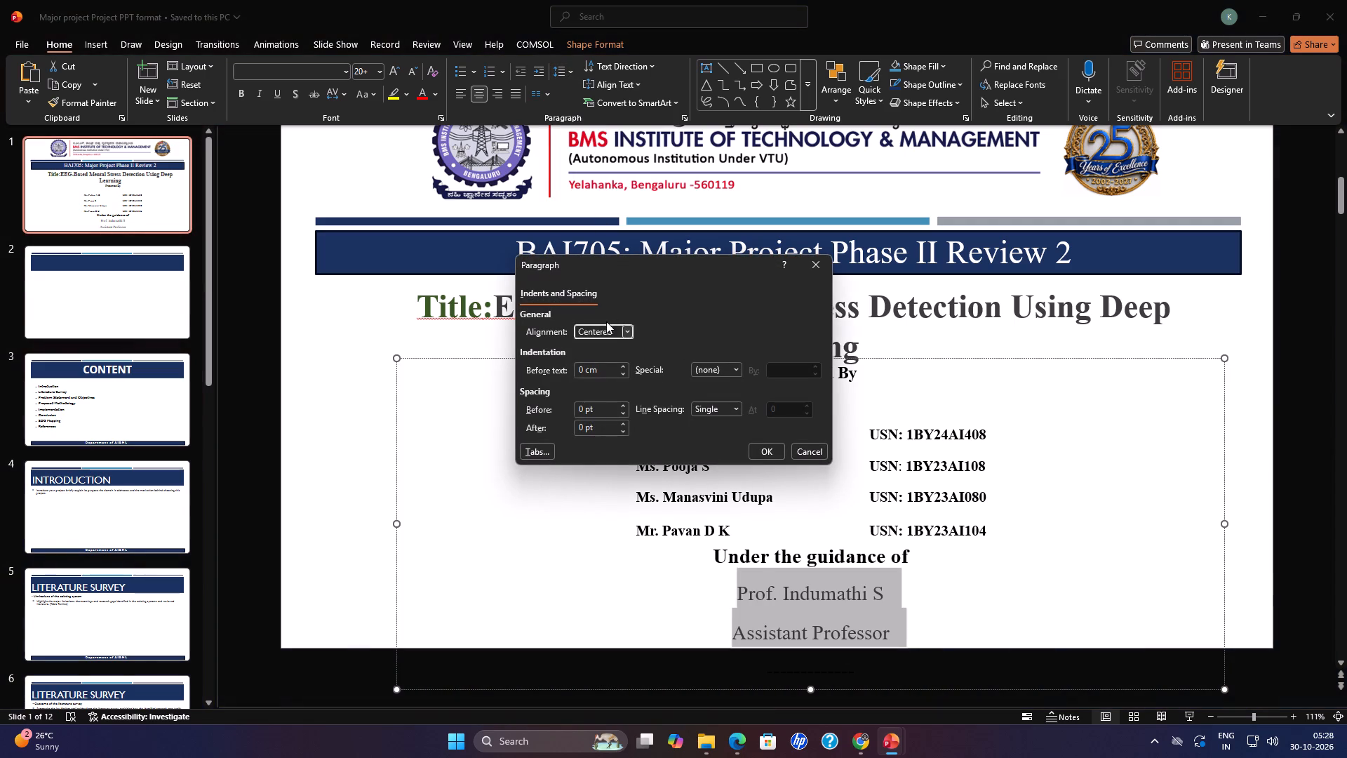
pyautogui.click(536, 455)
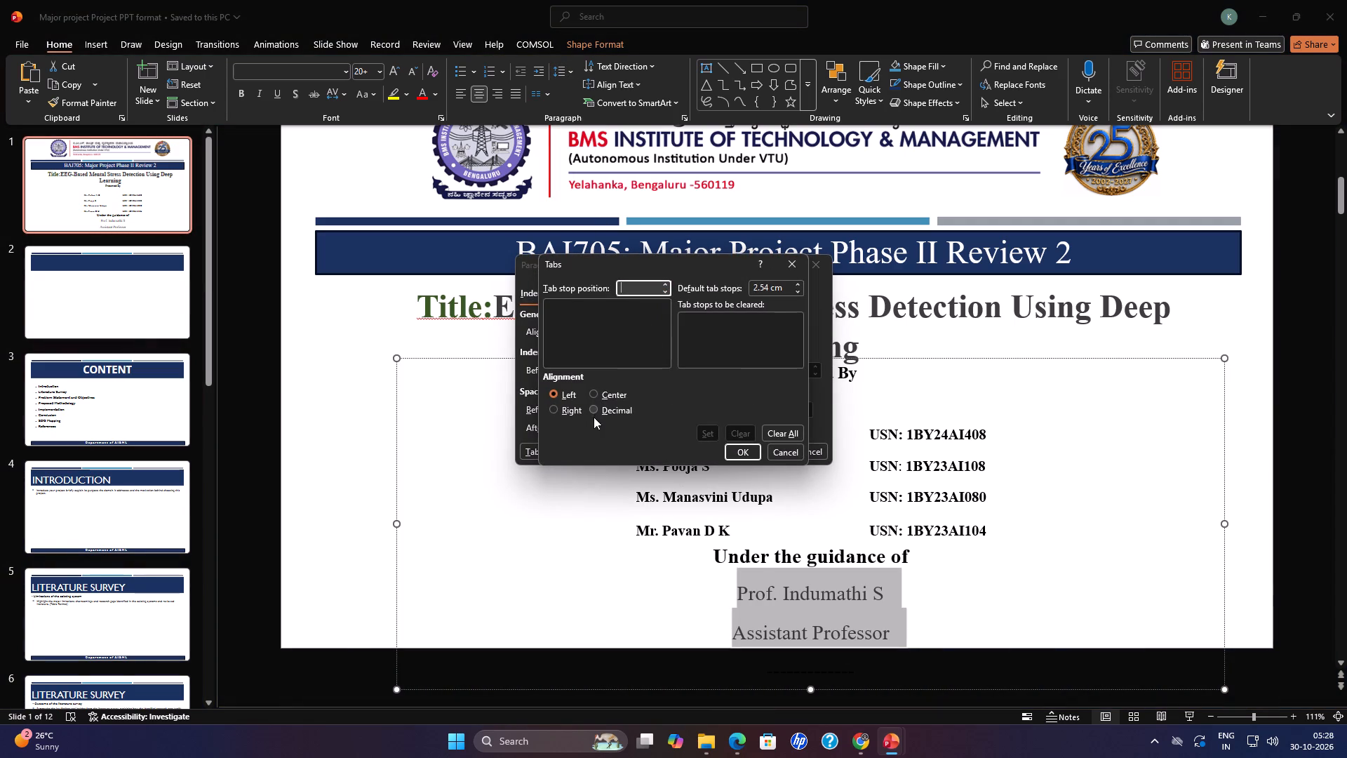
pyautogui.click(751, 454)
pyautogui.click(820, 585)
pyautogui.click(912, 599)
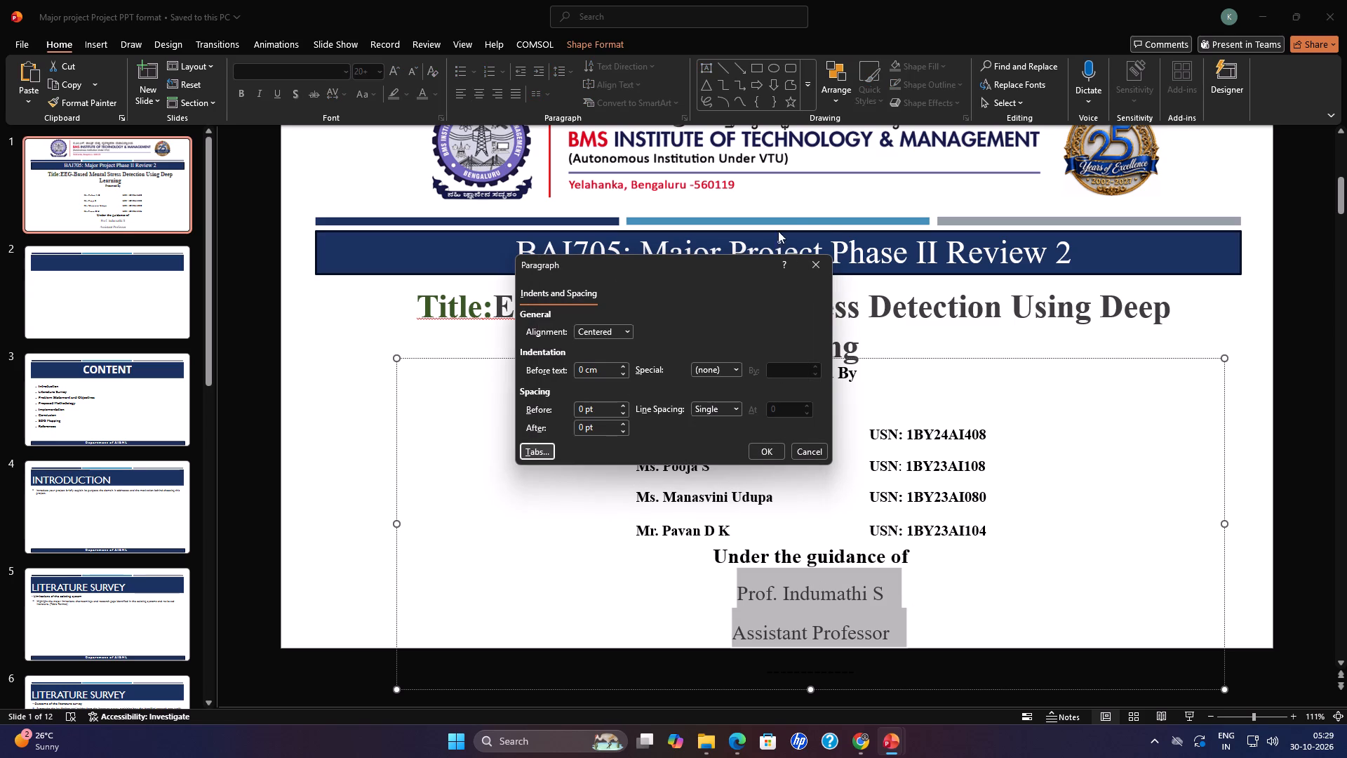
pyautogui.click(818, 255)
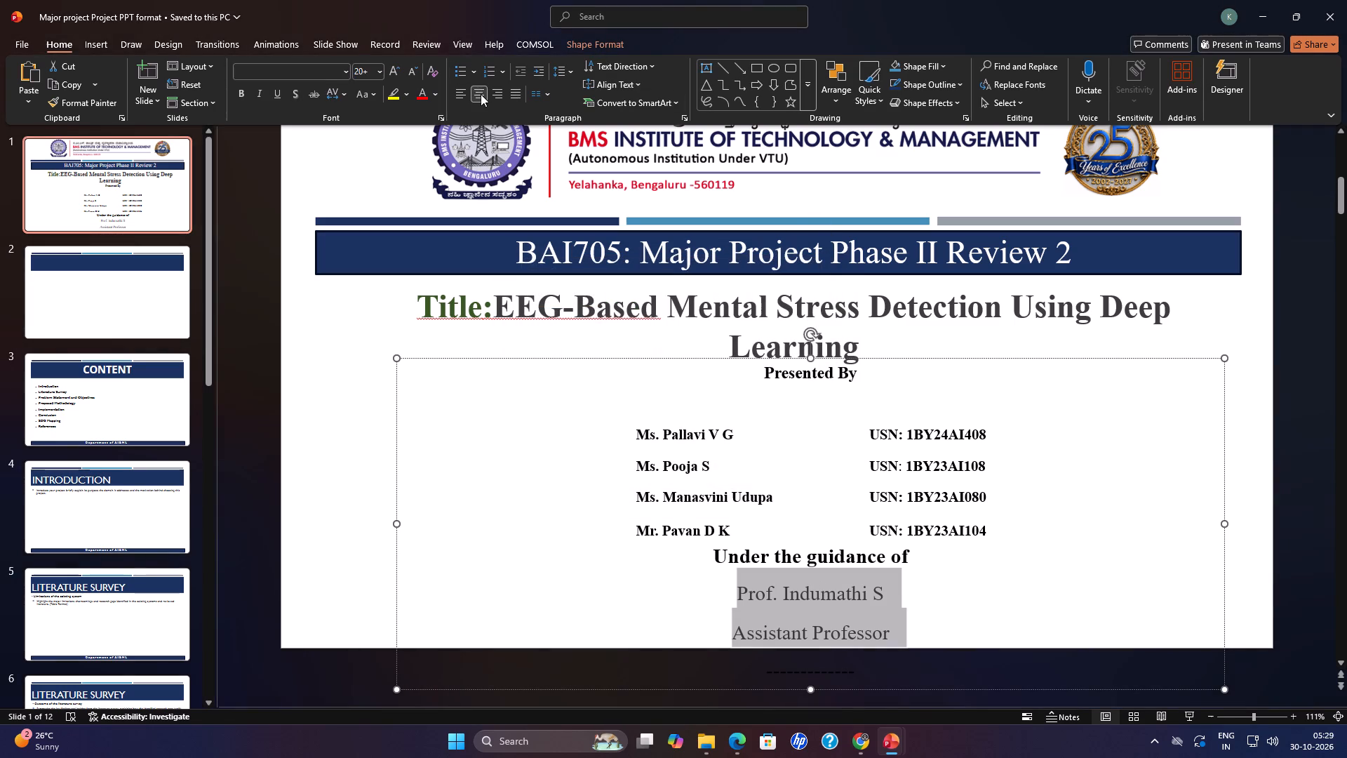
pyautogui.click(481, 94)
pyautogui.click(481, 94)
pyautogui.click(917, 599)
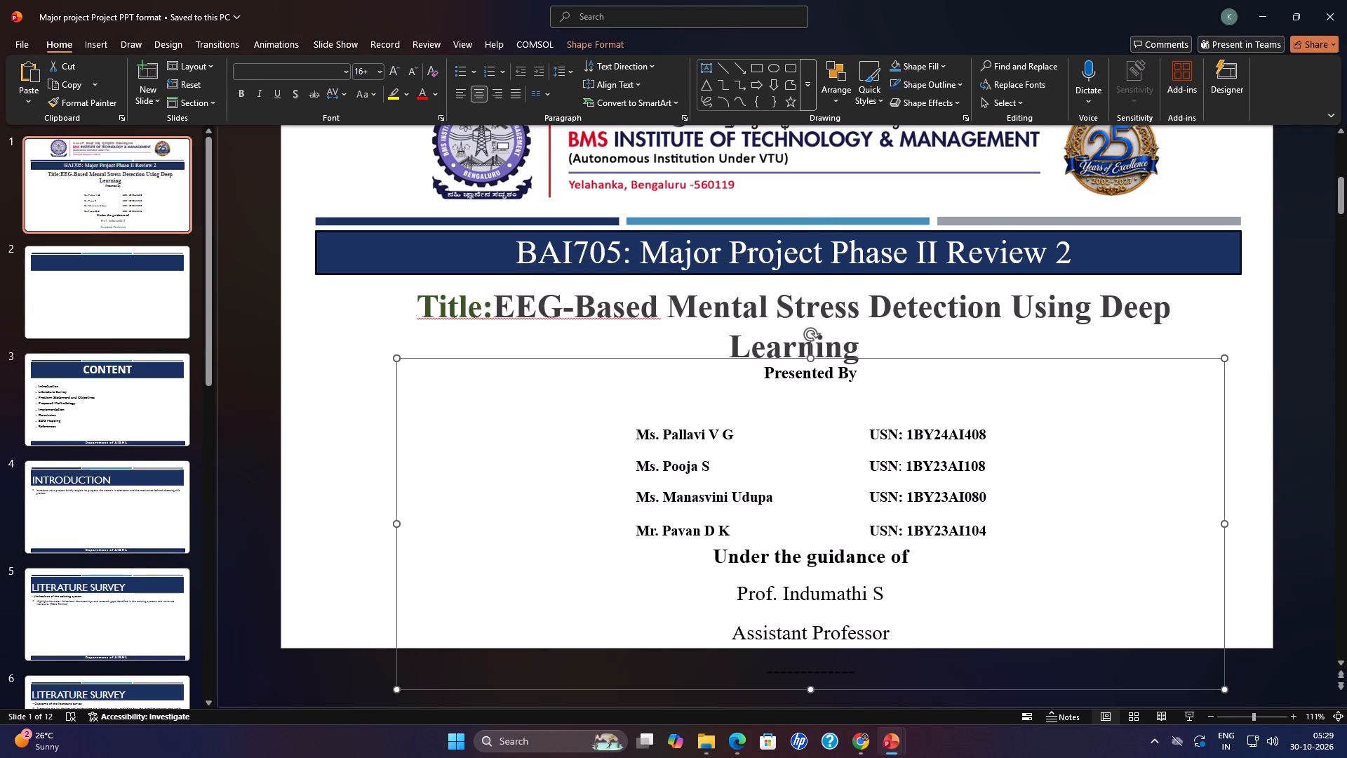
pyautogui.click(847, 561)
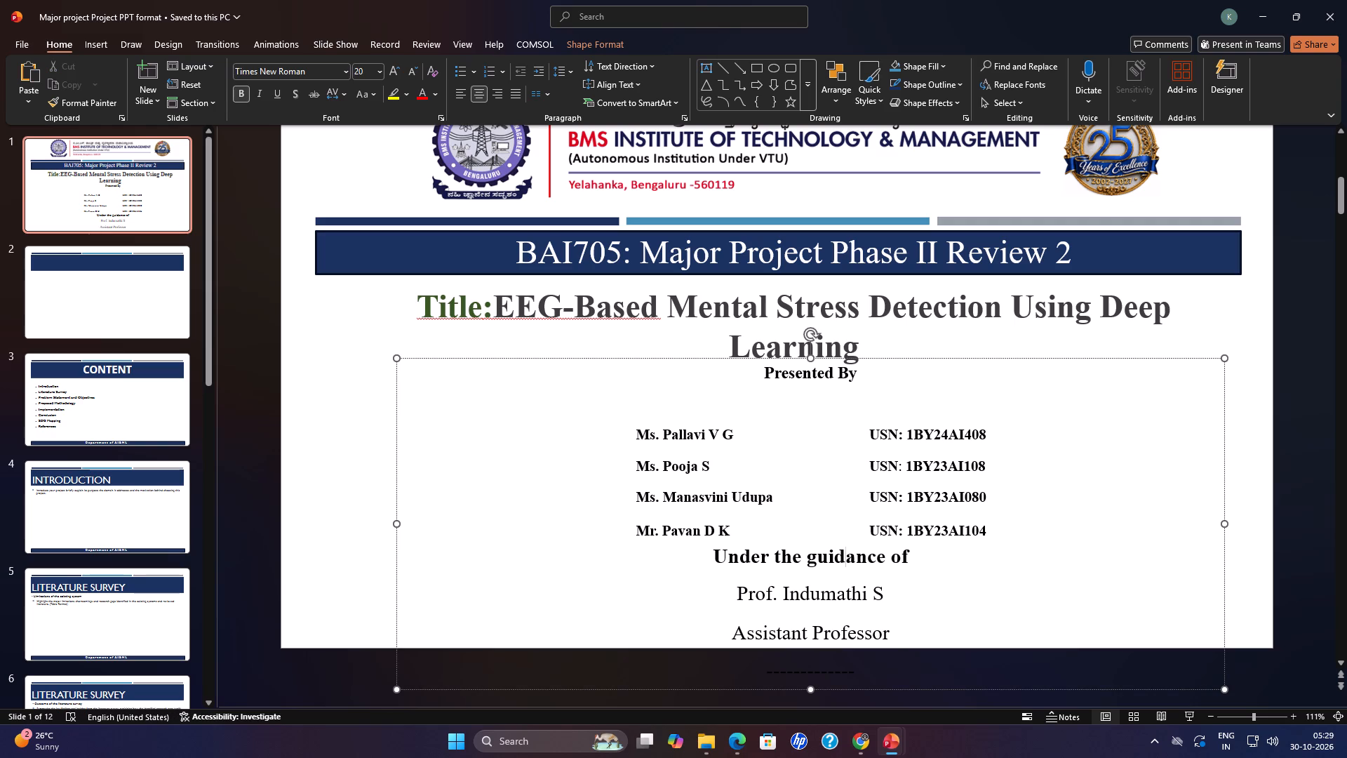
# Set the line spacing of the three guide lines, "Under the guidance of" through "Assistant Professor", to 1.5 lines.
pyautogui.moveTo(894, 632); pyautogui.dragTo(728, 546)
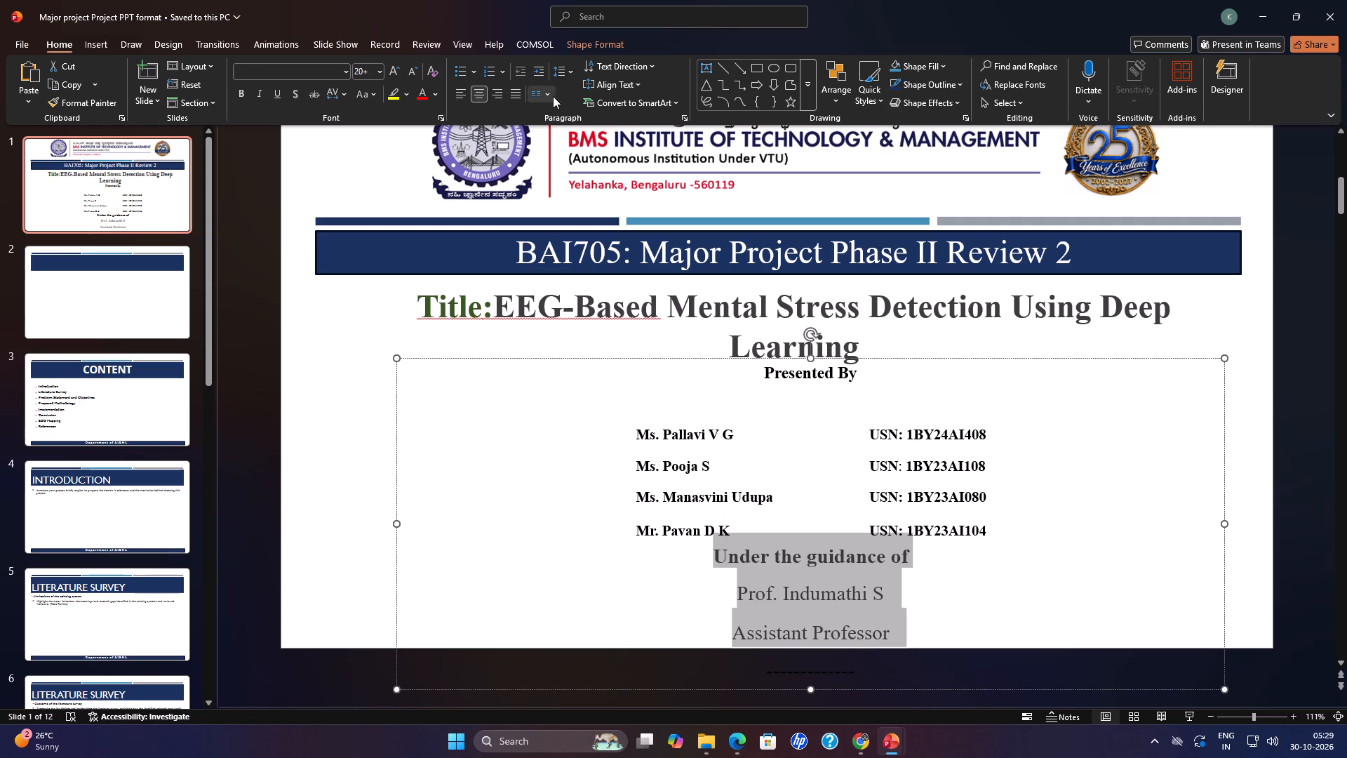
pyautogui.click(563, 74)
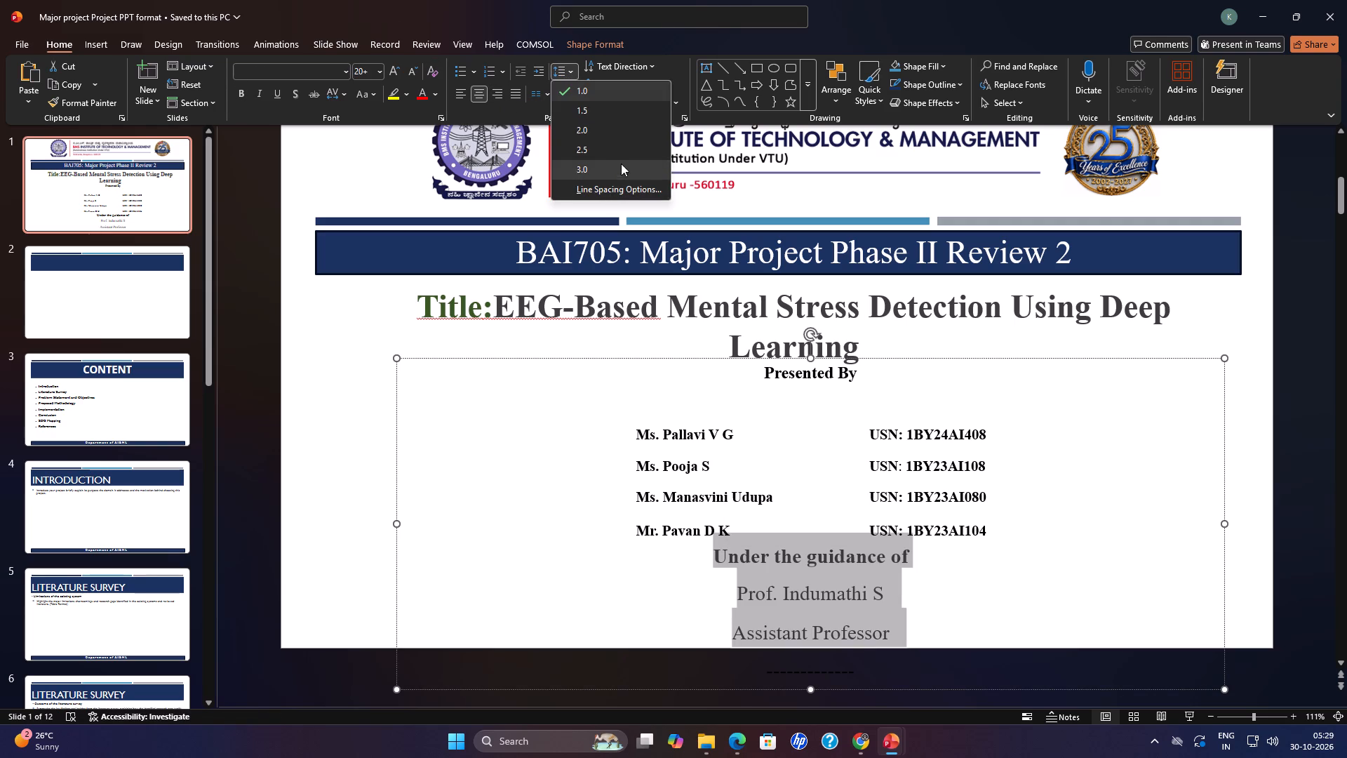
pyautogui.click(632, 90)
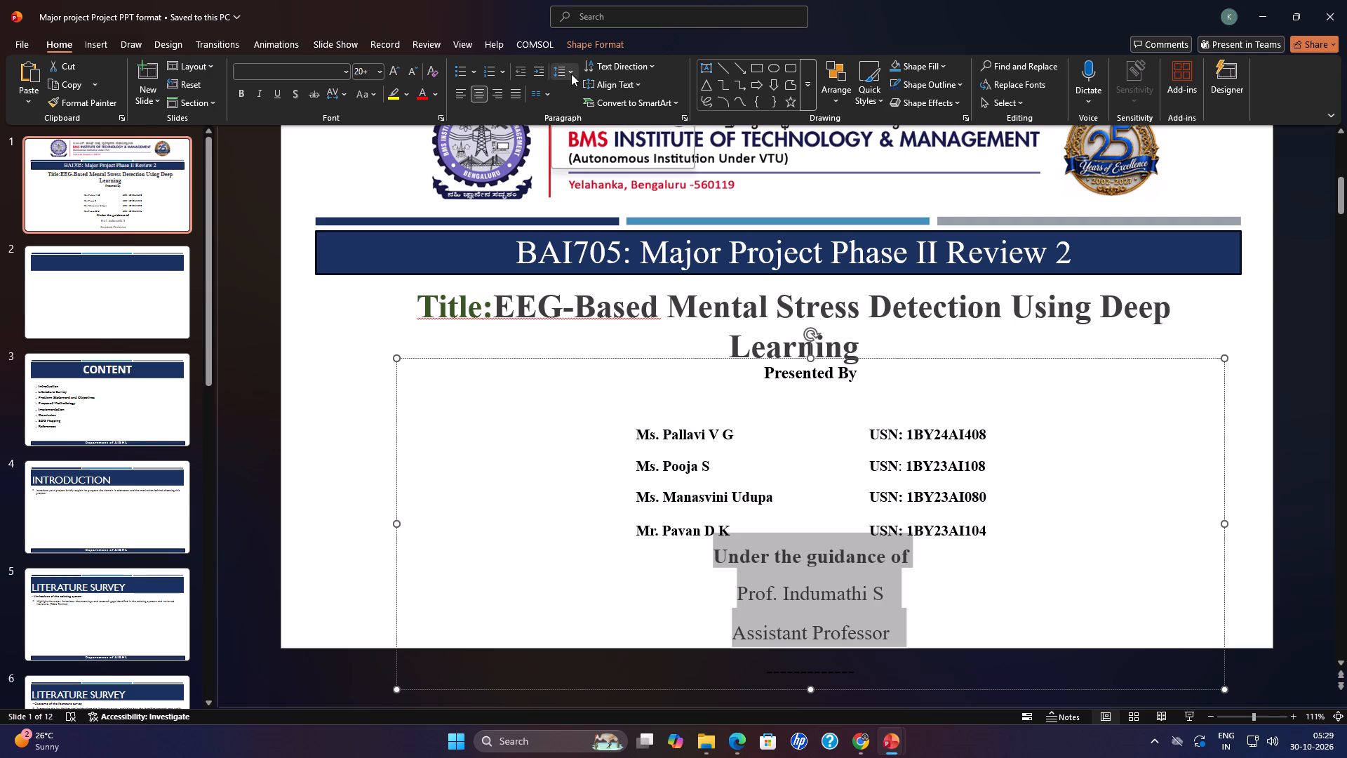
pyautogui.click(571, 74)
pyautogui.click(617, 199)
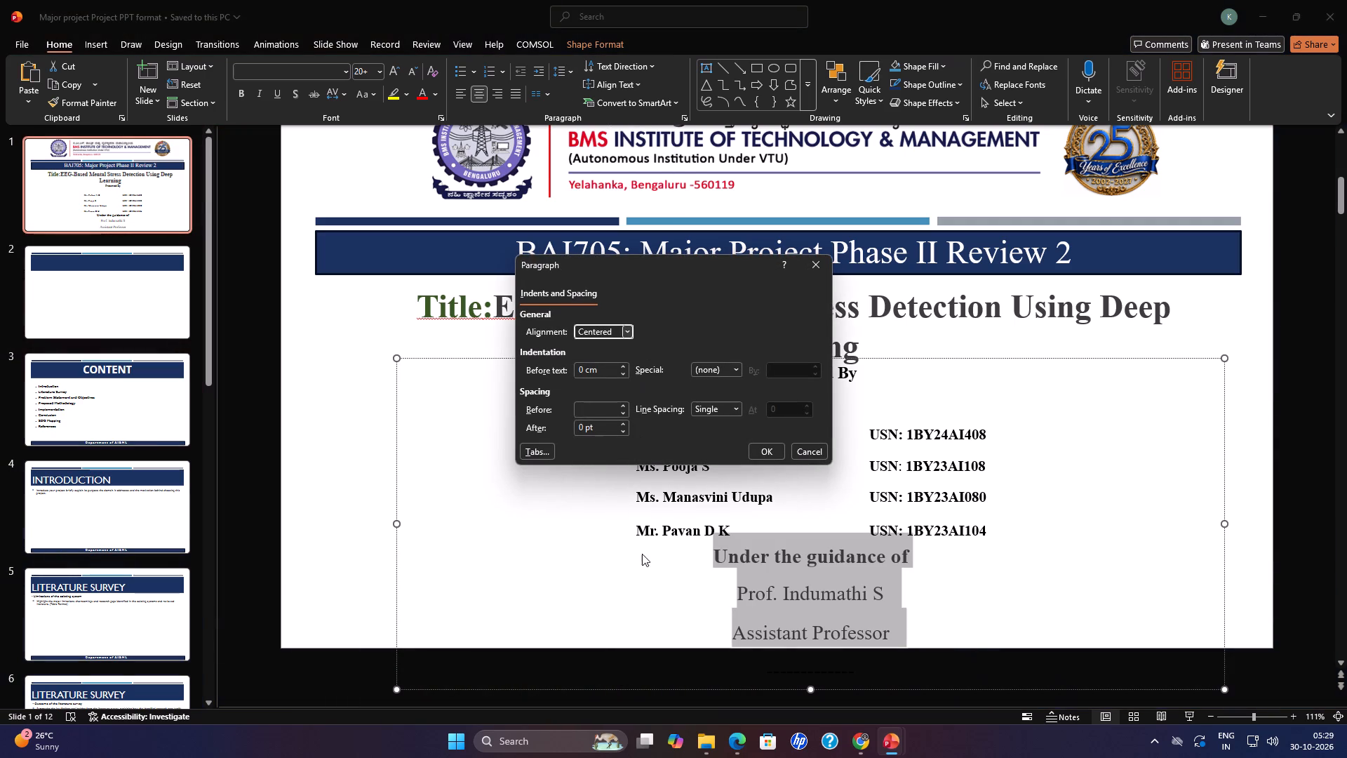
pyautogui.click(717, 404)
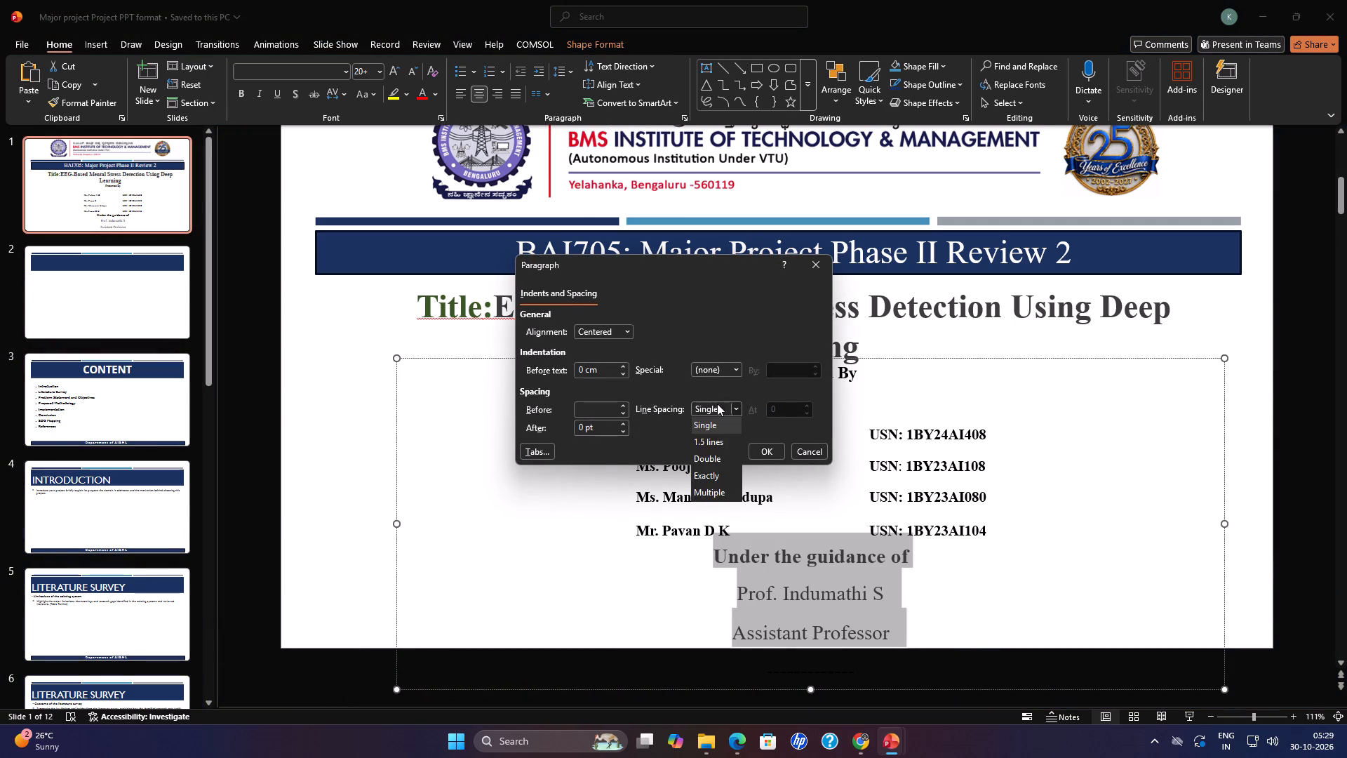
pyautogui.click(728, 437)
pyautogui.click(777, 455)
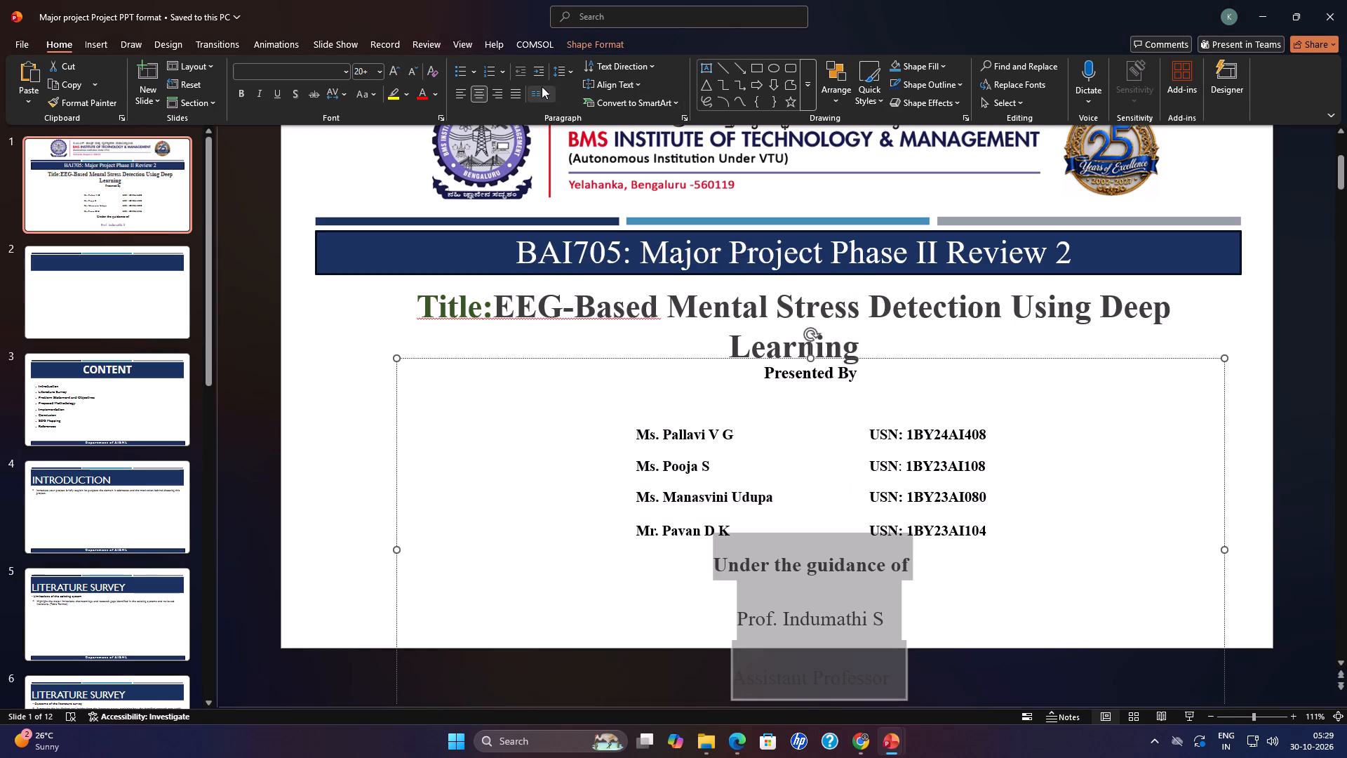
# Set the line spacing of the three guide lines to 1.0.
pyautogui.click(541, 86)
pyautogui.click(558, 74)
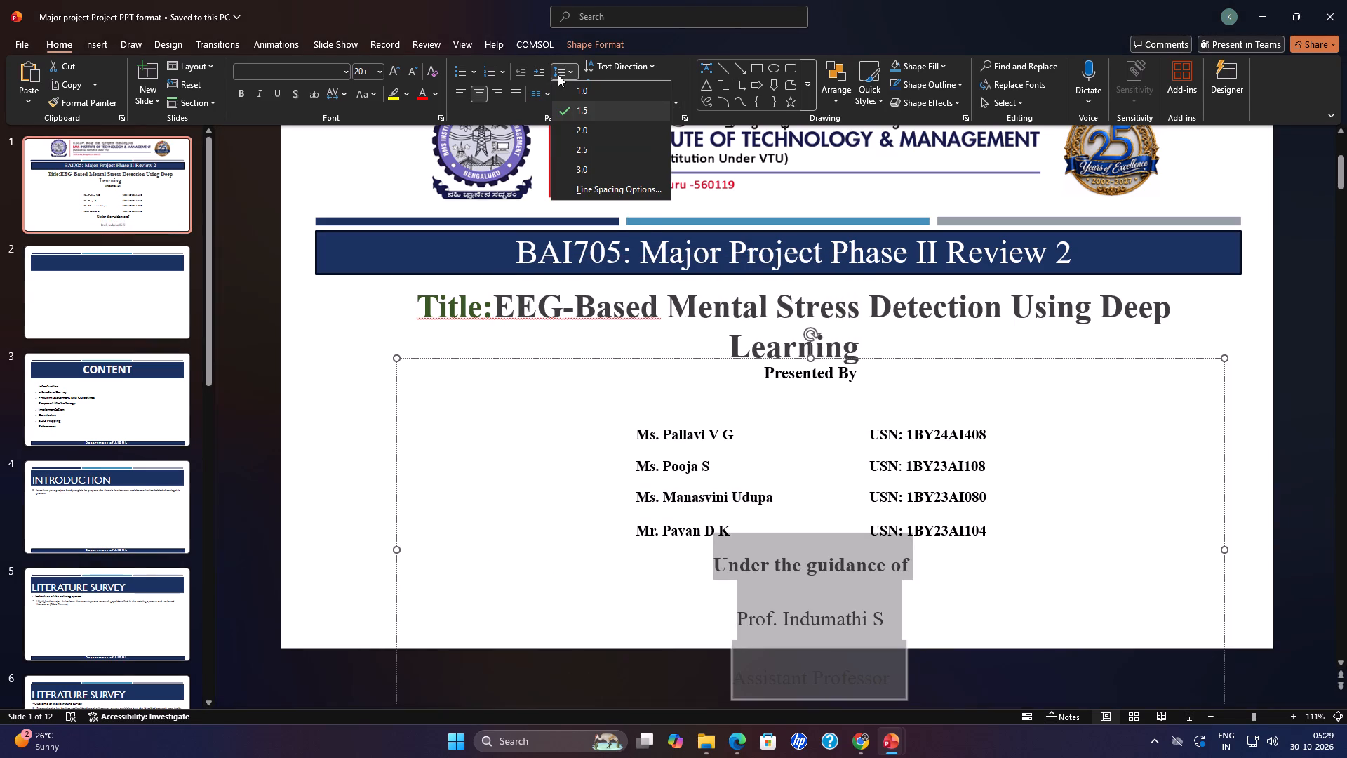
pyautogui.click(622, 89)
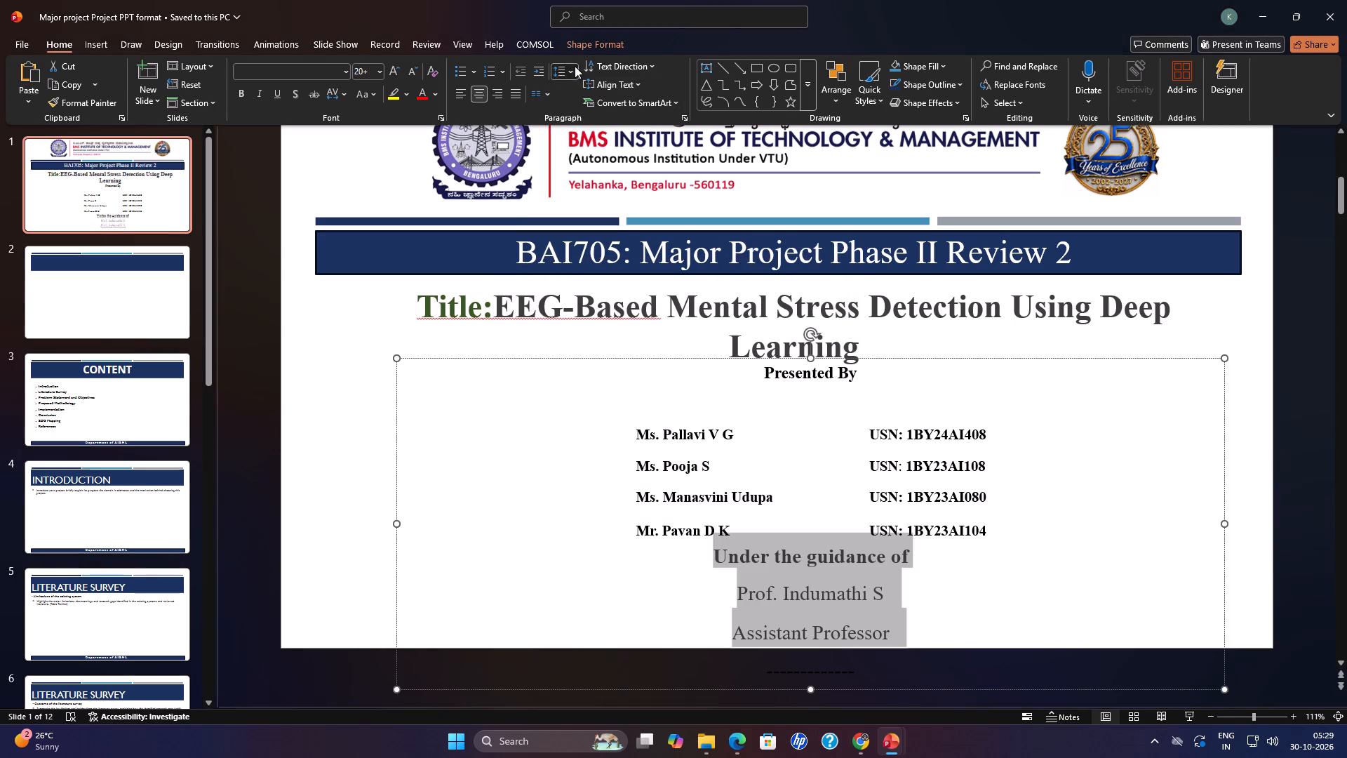
# Set the paragraph spacing before the three guide lines to 0 pt, keeping single line spacing.
pyautogui.click(575, 66)
pyautogui.click(604, 182)
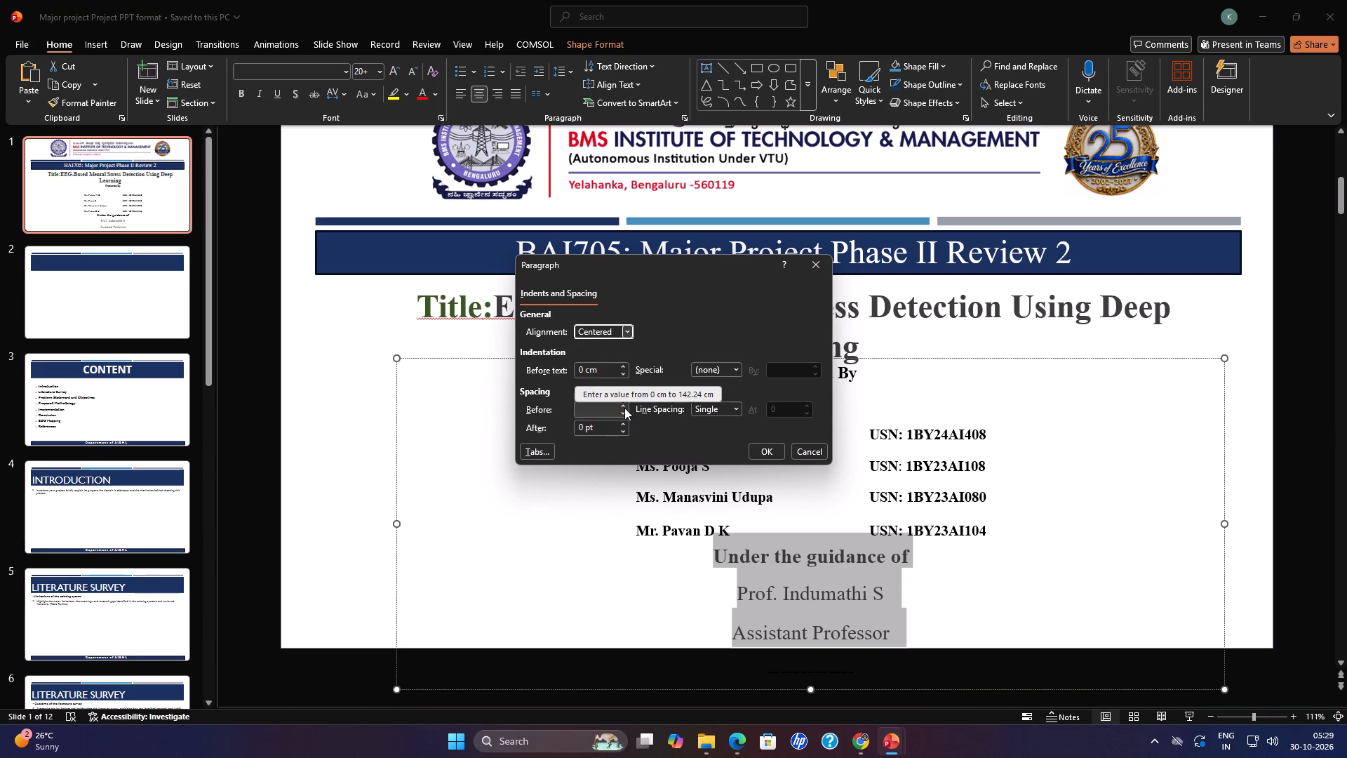
pyautogui.click(735, 371)
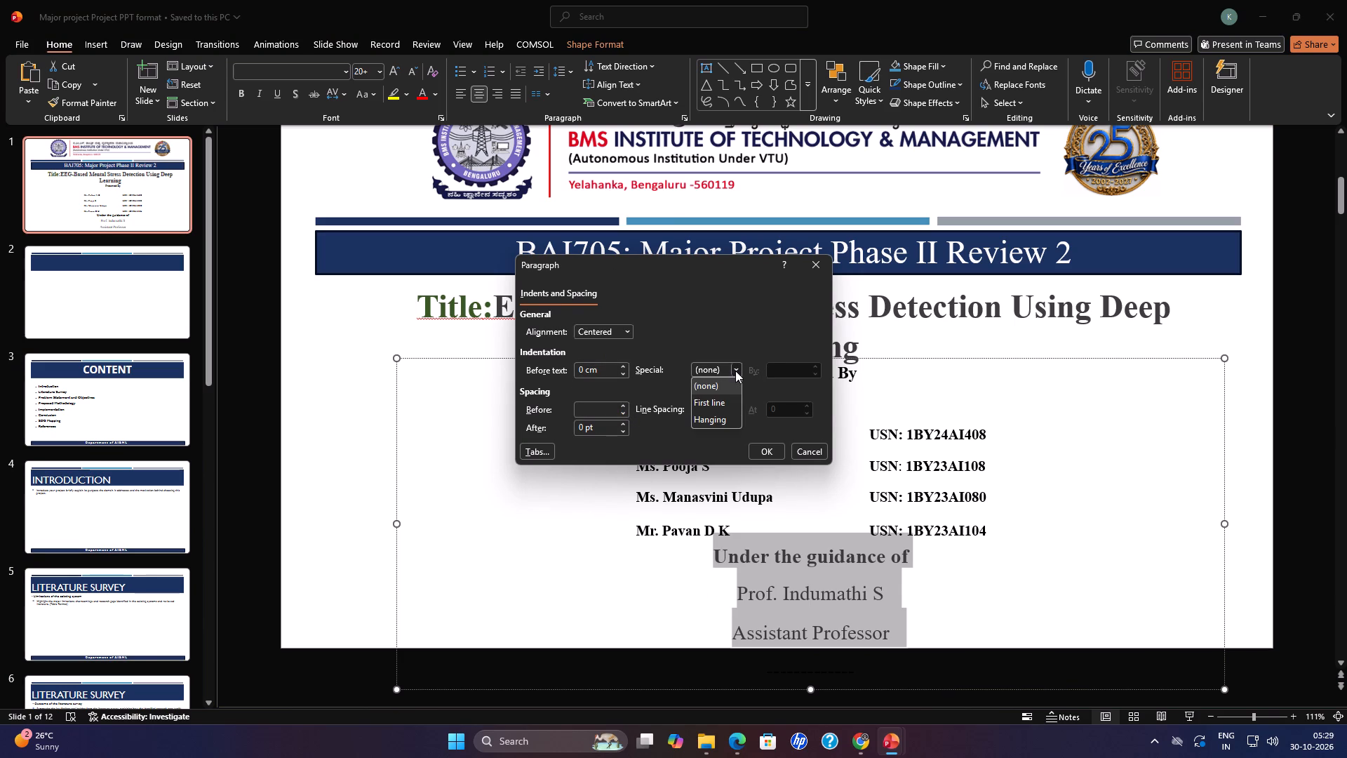
pyautogui.click(784, 421)
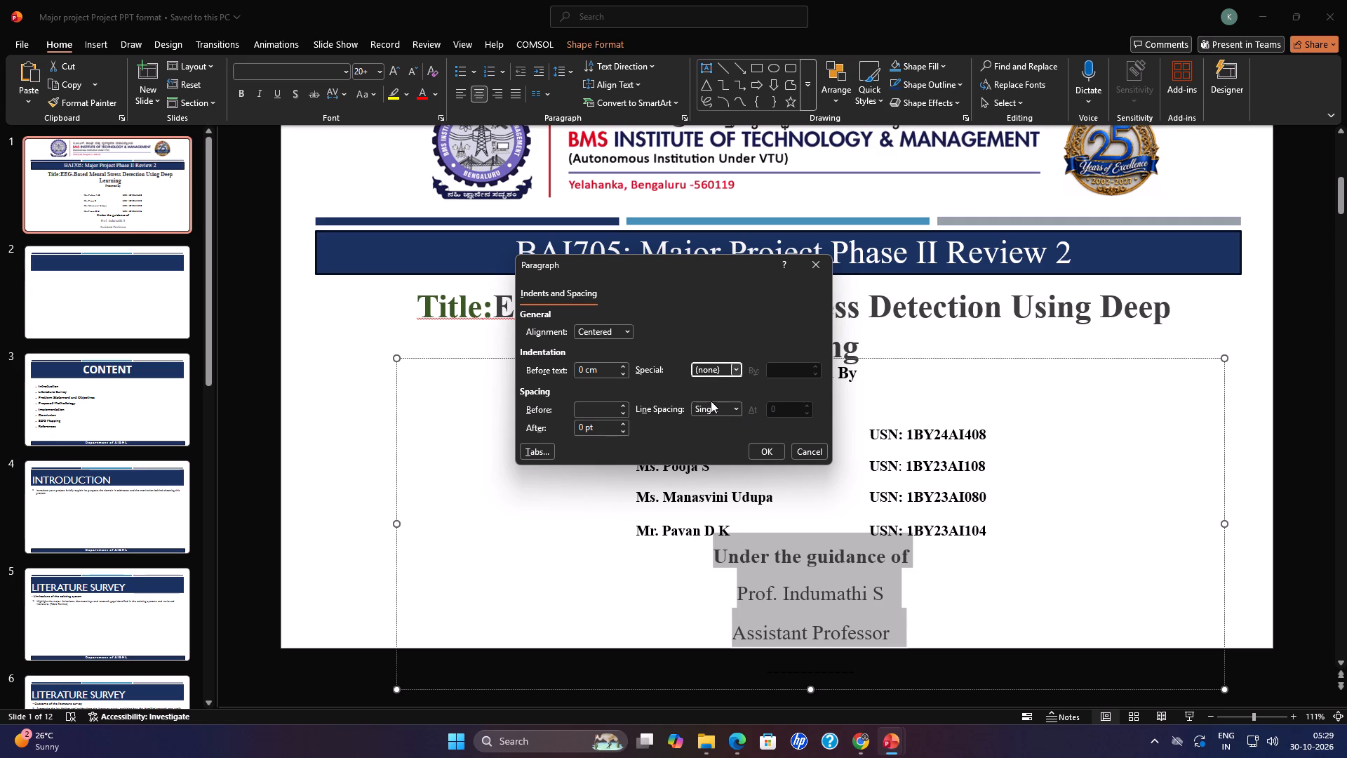
pyautogui.click(711, 401)
pyautogui.click(739, 408)
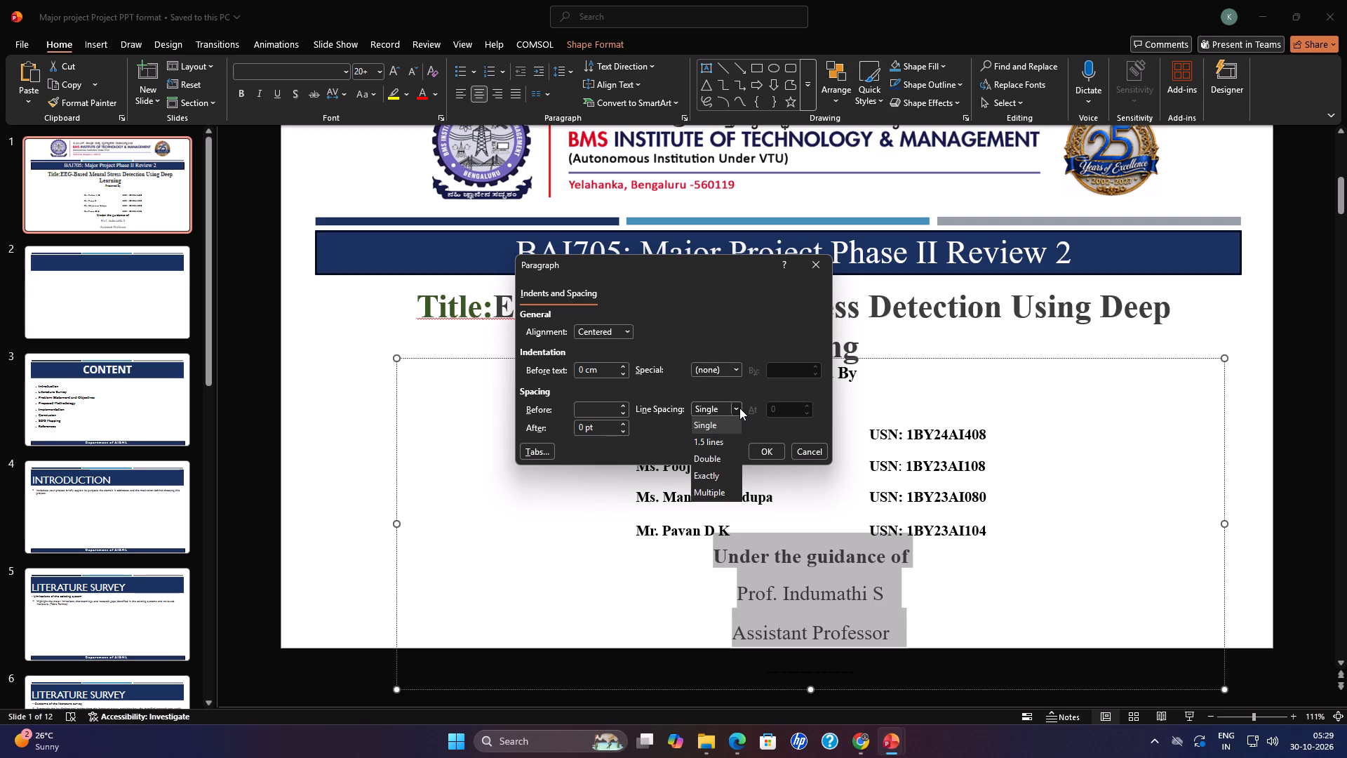
pyautogui.click(763, 438)
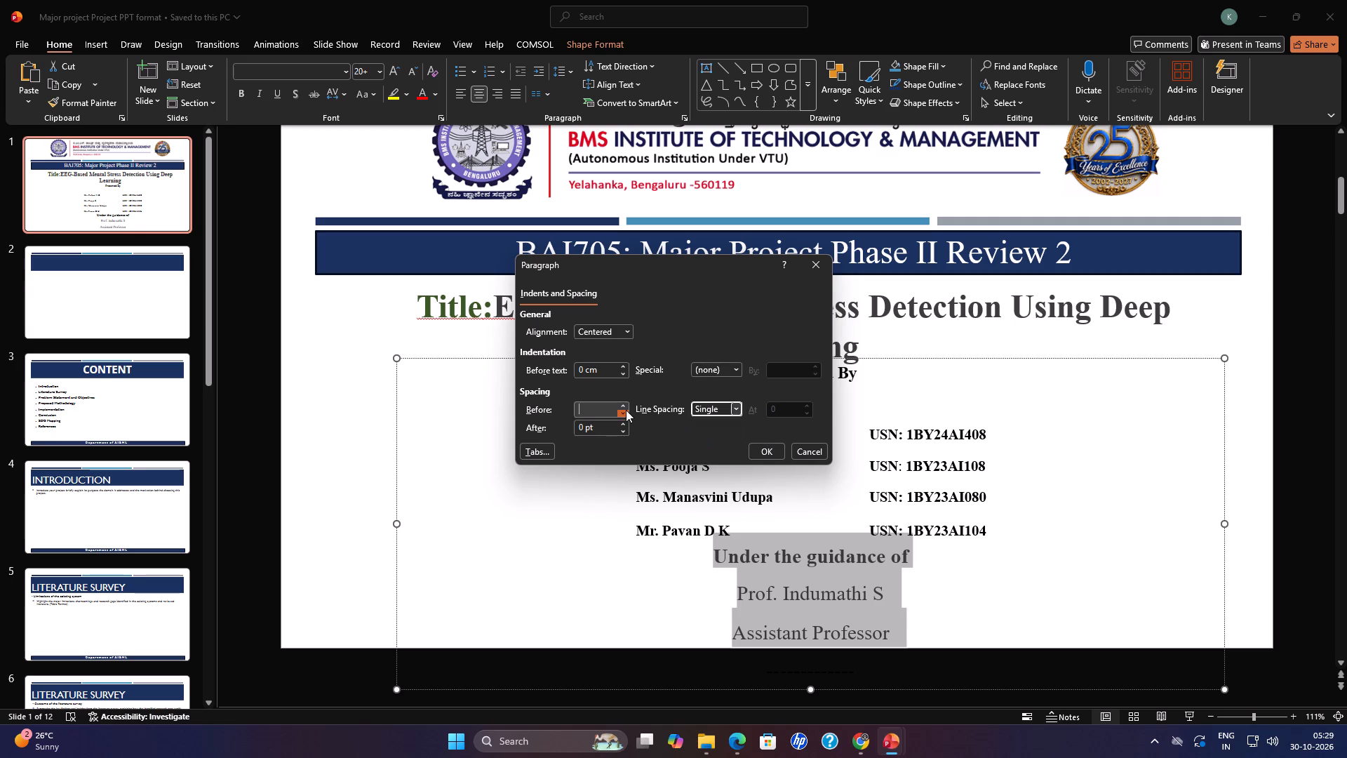
pyautogui.click(626, 410)
pyautogui.click(624, 396)
pyautogui.click(625, 404)
pyautogui.tripleClick(625, 404)
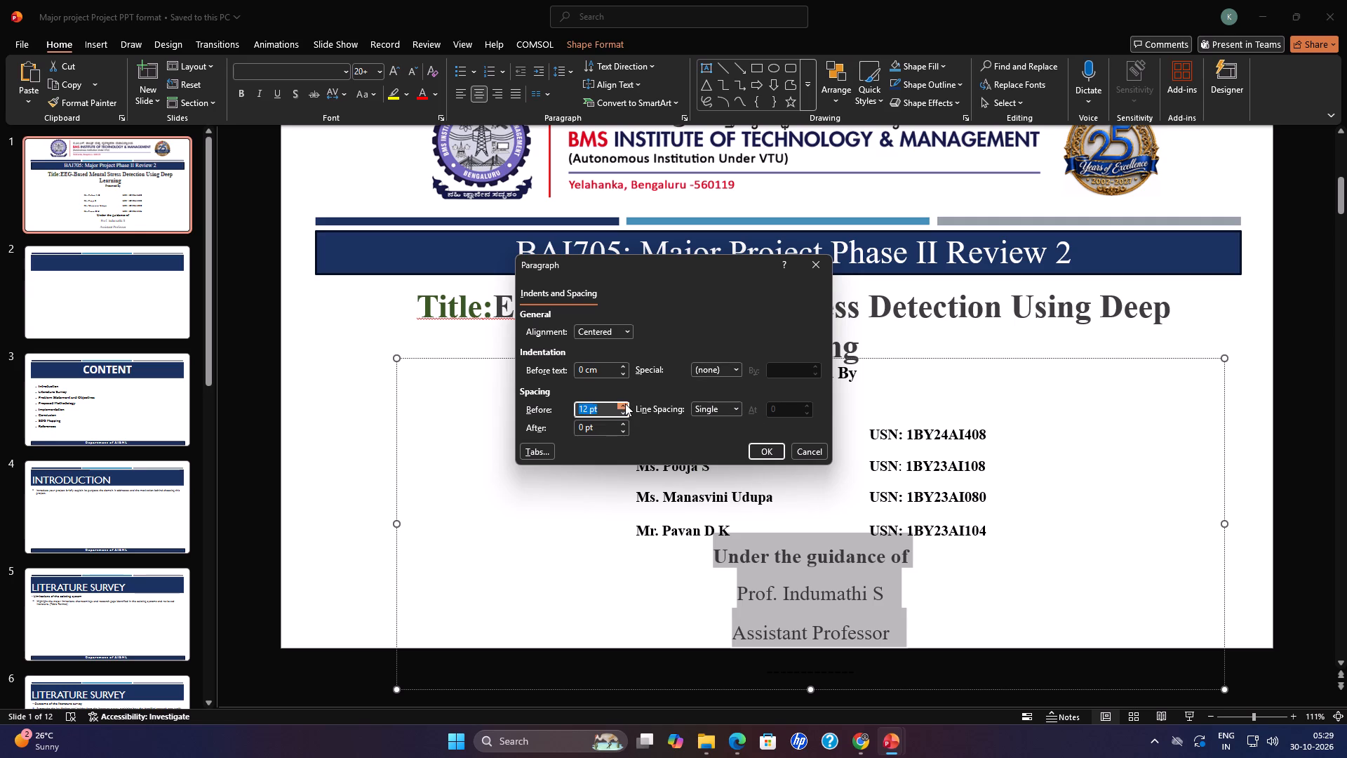
pyautogui.tripleClick(625, 413)
pyautogui.click(625, 413)
# Specify a centre-aligned tab stop at 0.1 cm for the guide lines and apply the paragraph settings.
pyautogui.click(518, 458)
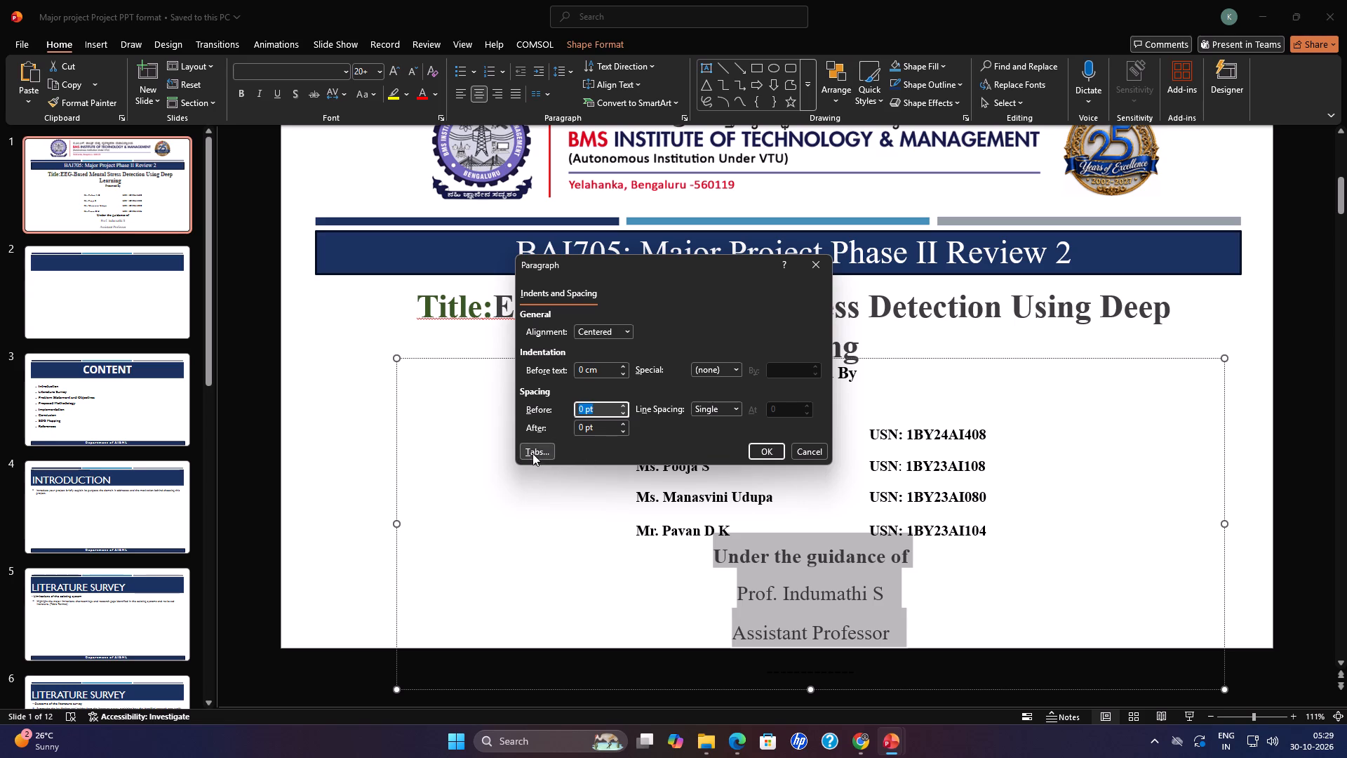
pyautogui.click(535, 453)
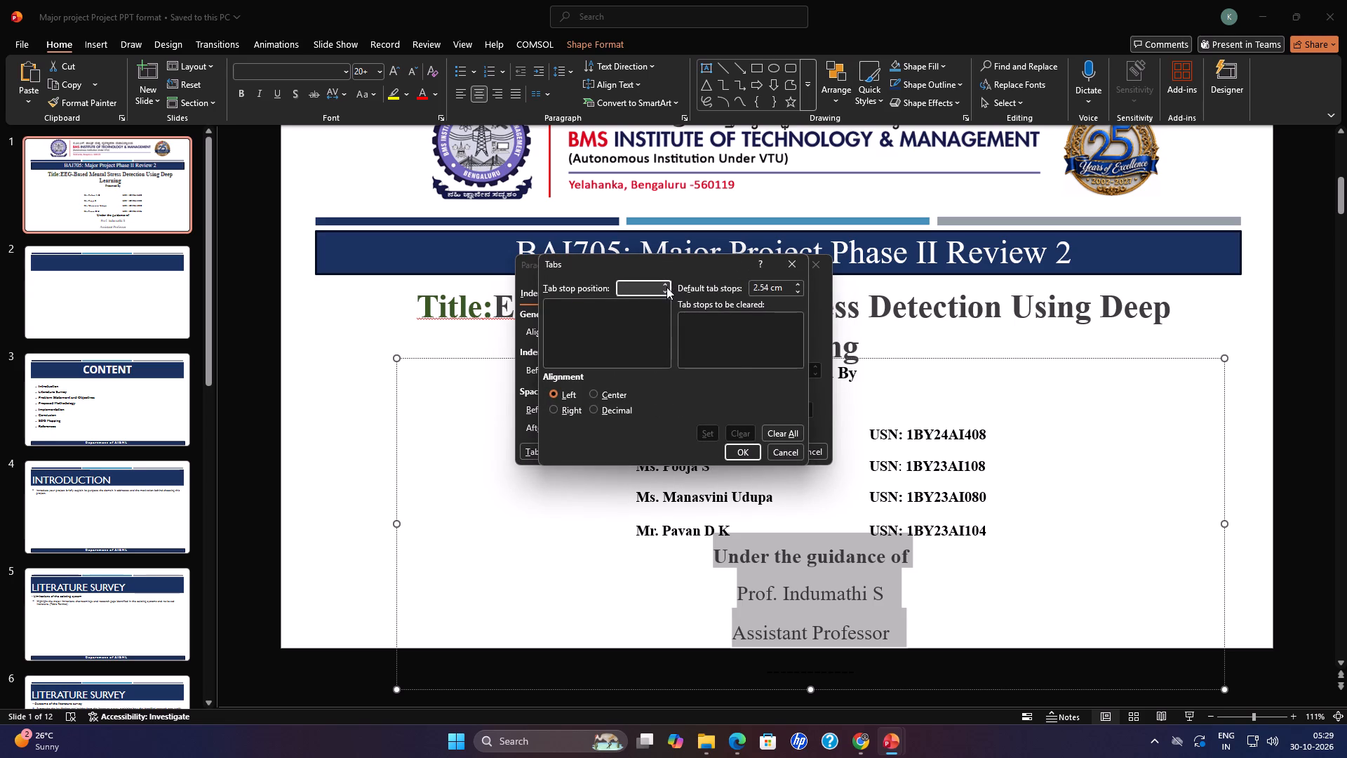
pyautogui.click(663, 289)
pyautogui.click(664, 287)
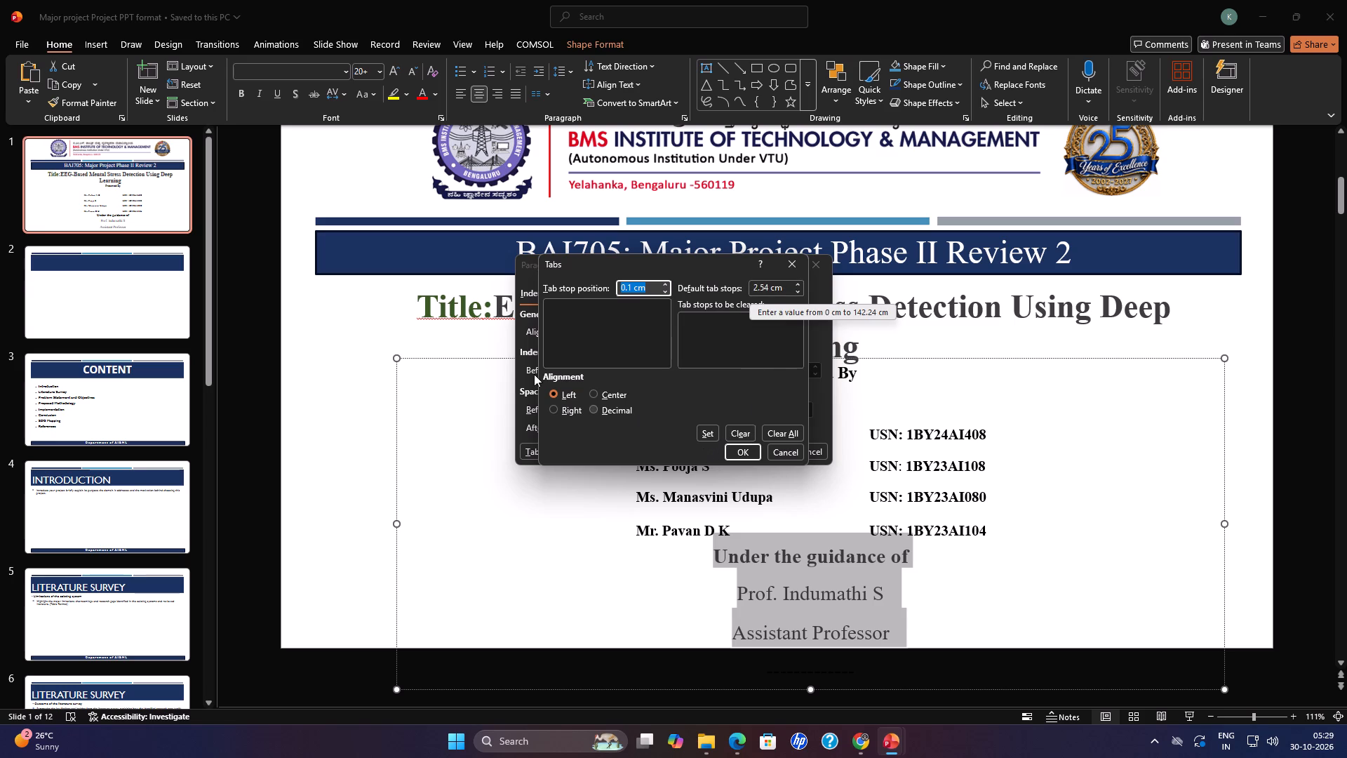
pyautogui.click(592, 386)
pyautogui.click(594, 394)
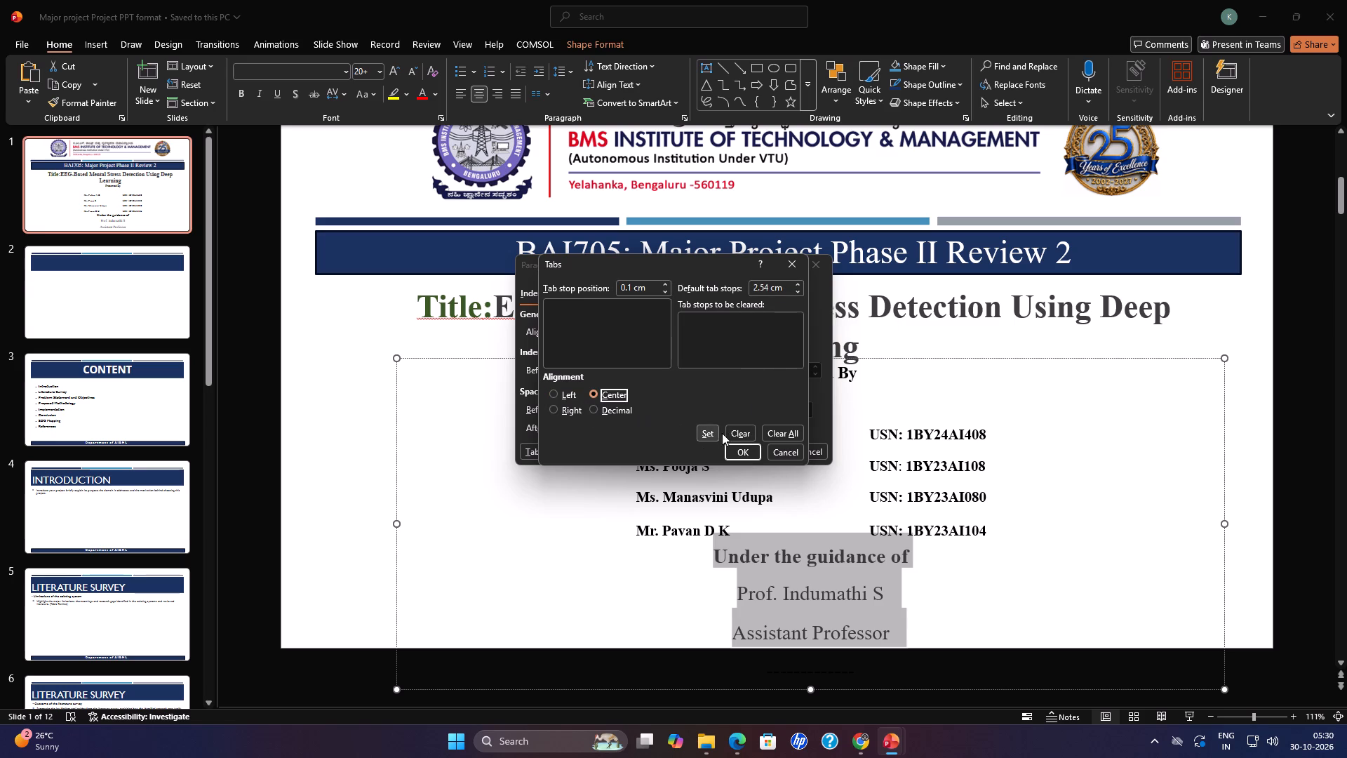
pyautogui.click(744, 454)
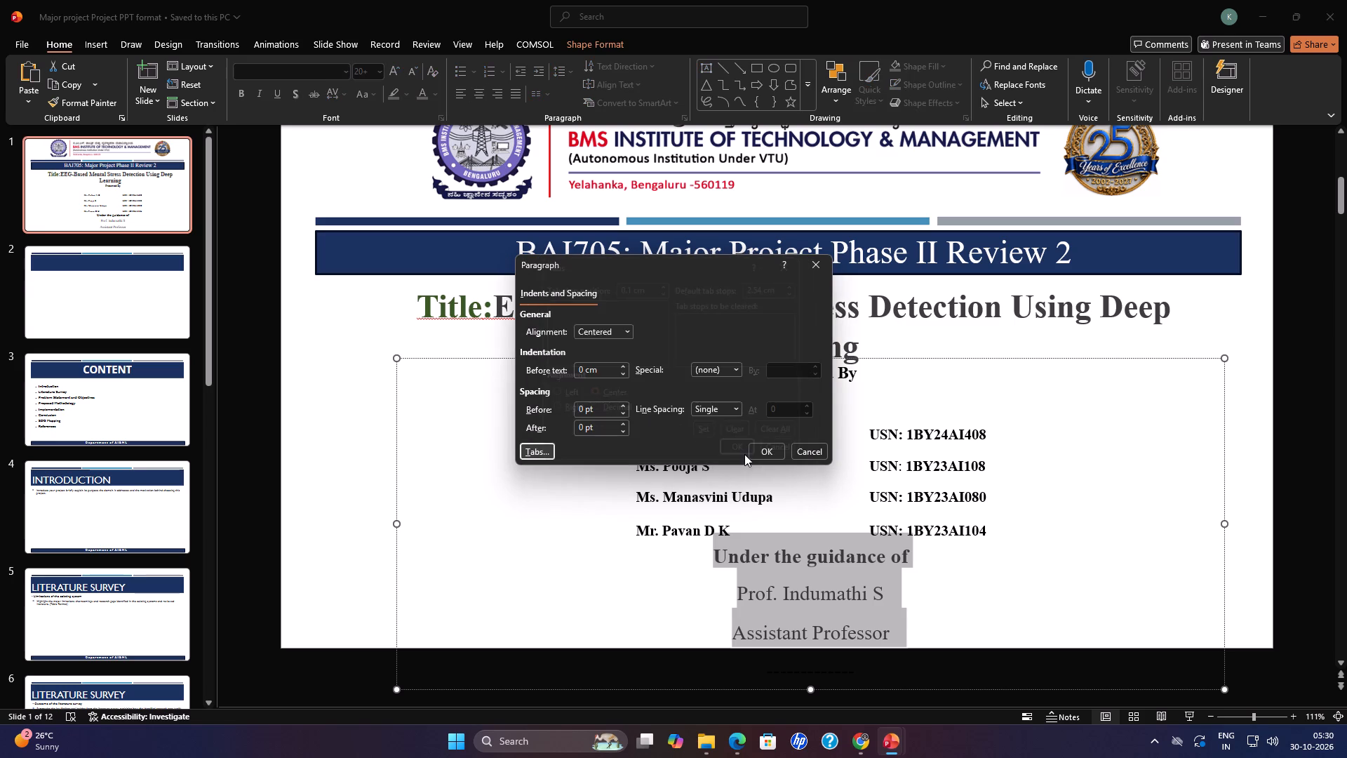
pyautogui.click(758, 453)
pyautogui.click(830, 568)
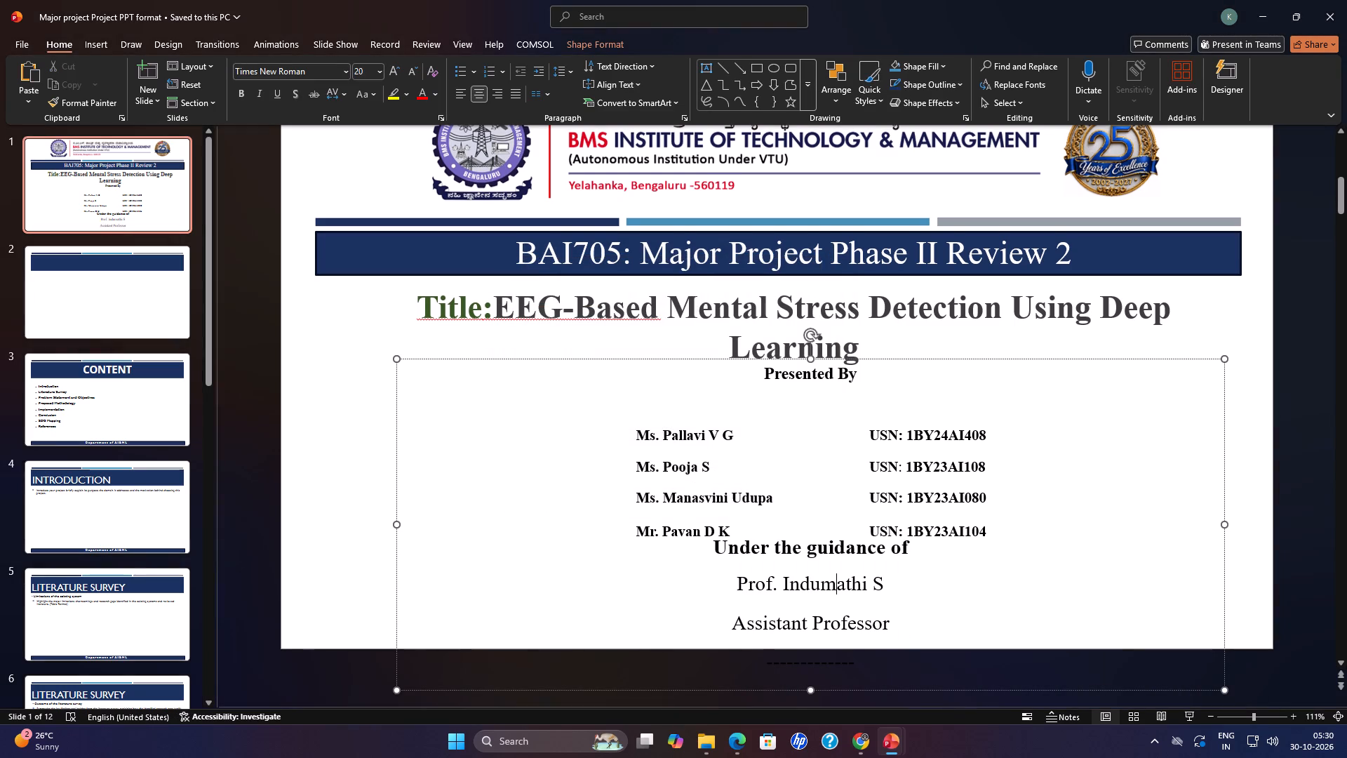
# Move the "Presented By" and guide text box slightly down and left so the guide heading clears the student table.
pyautogui.moveTo(965, 358); pyautogui.dragTo(960, 372)
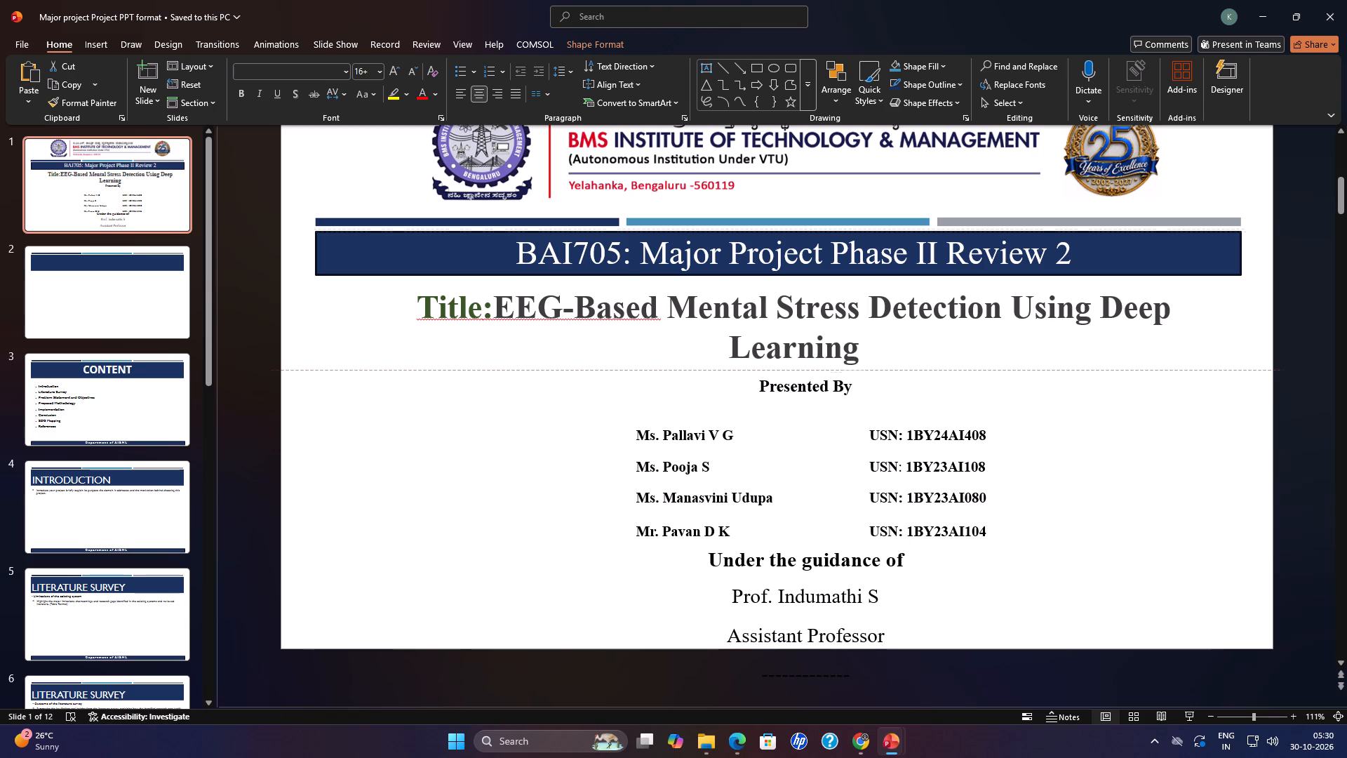
pyautogui.moveTo(960, 372); pyautogui.dragTo(960, 370)
pyautogui.click(1010, 349)
pyautogui.click(1026, 559)
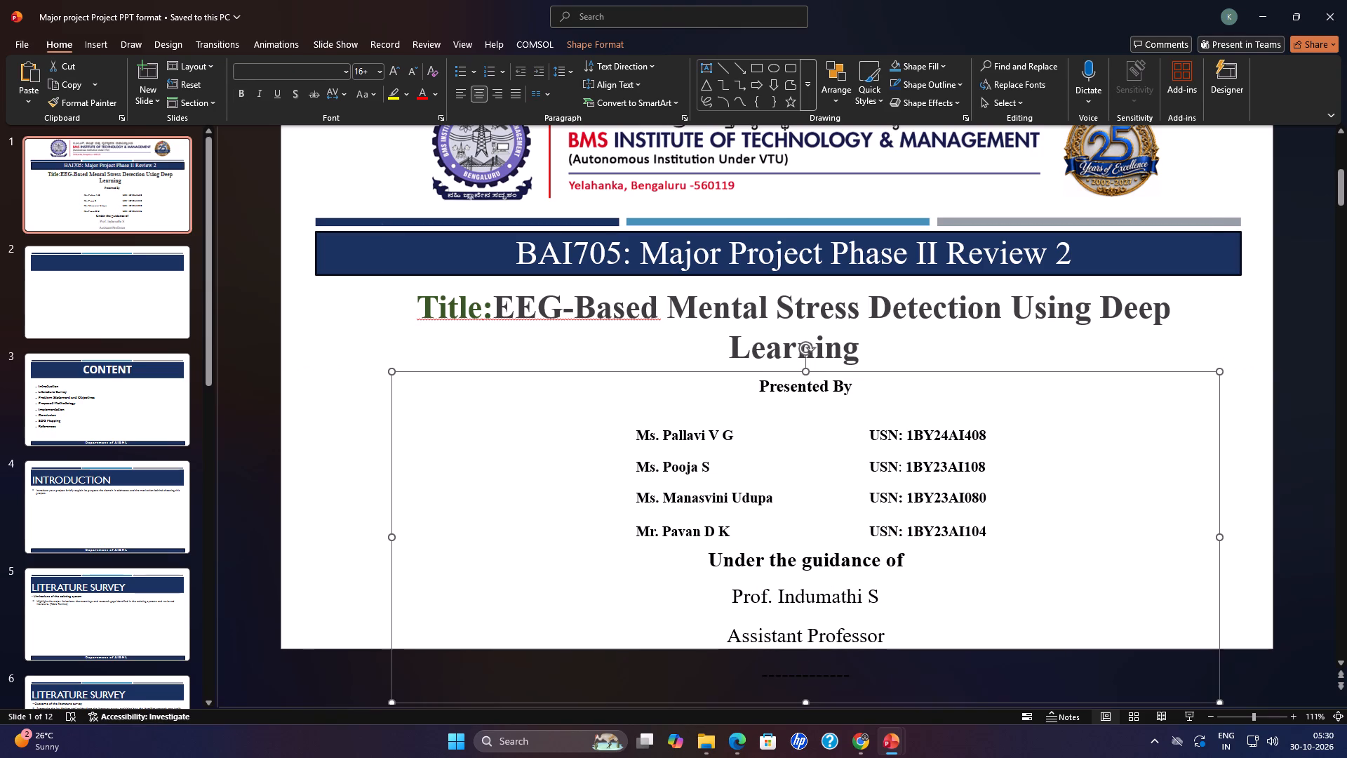
pyautogui.click(1234, 481)
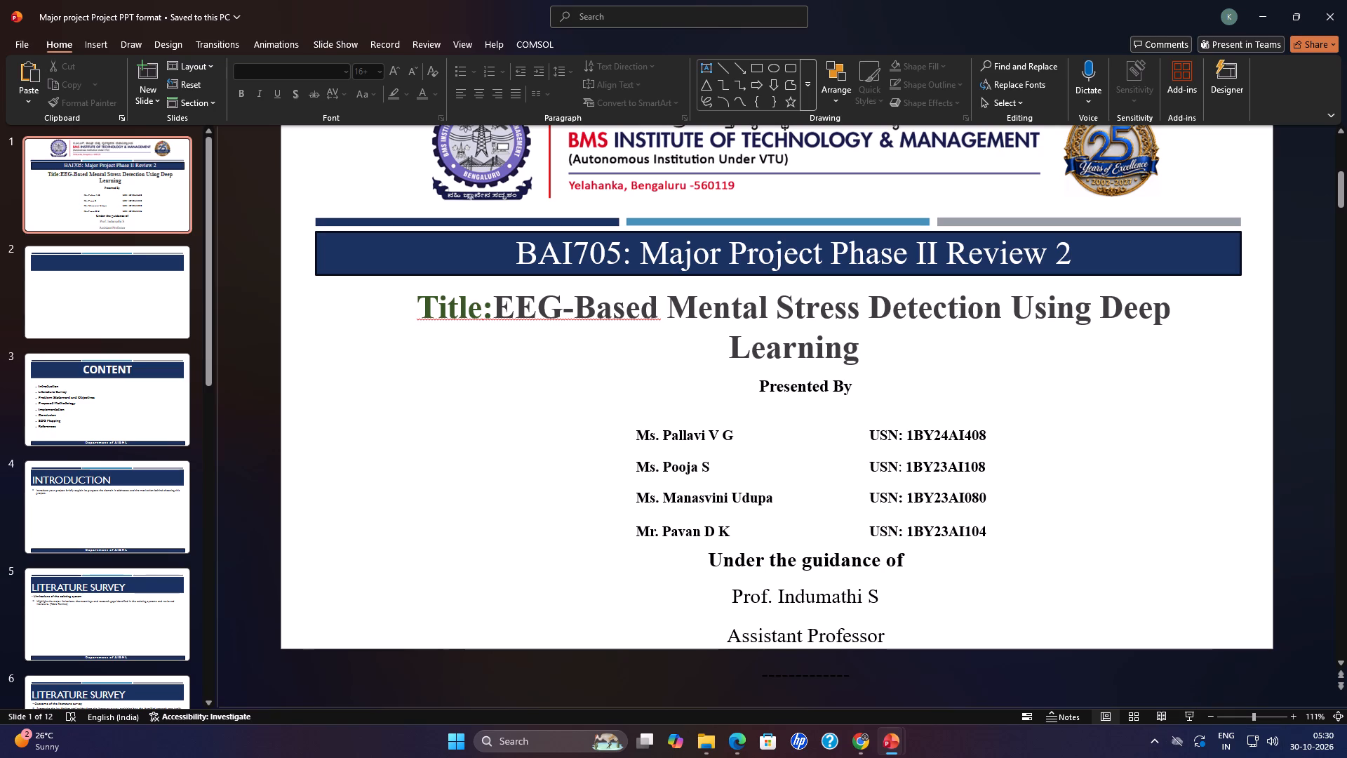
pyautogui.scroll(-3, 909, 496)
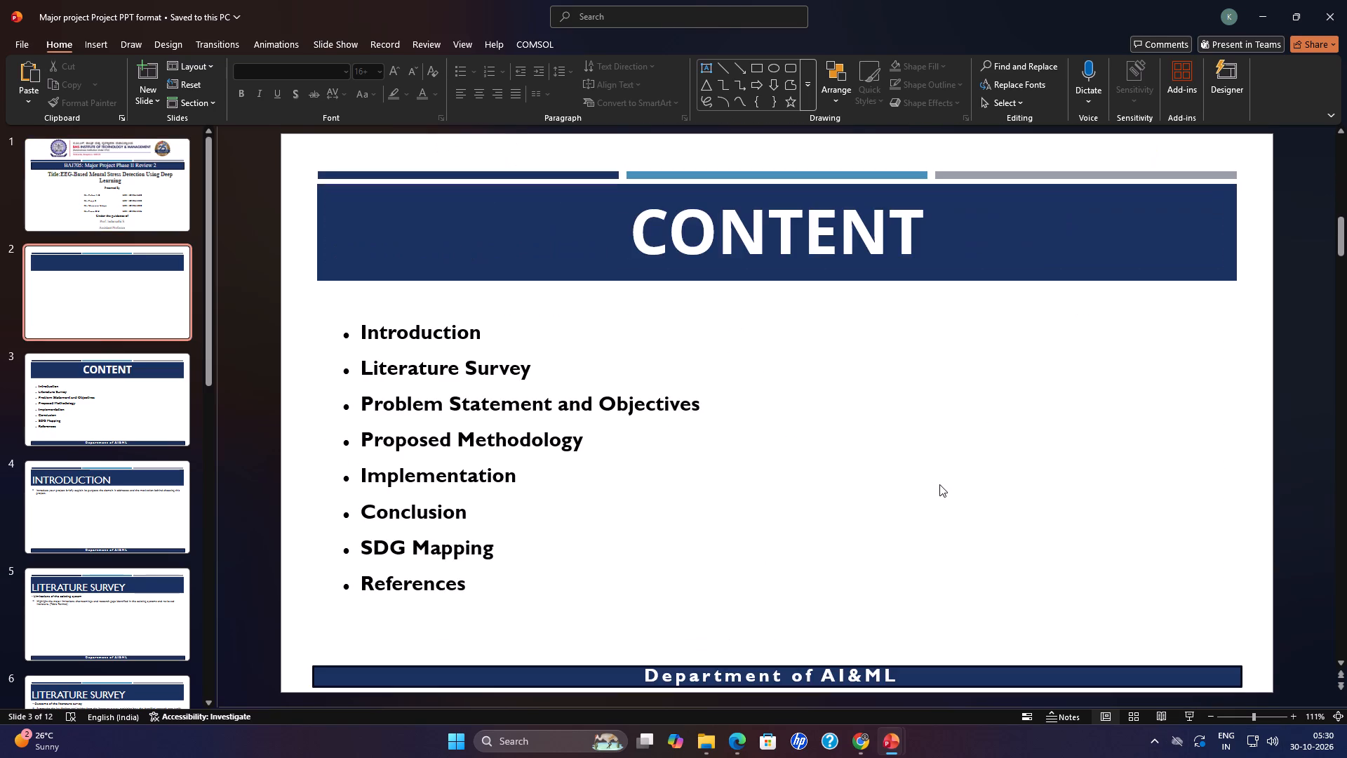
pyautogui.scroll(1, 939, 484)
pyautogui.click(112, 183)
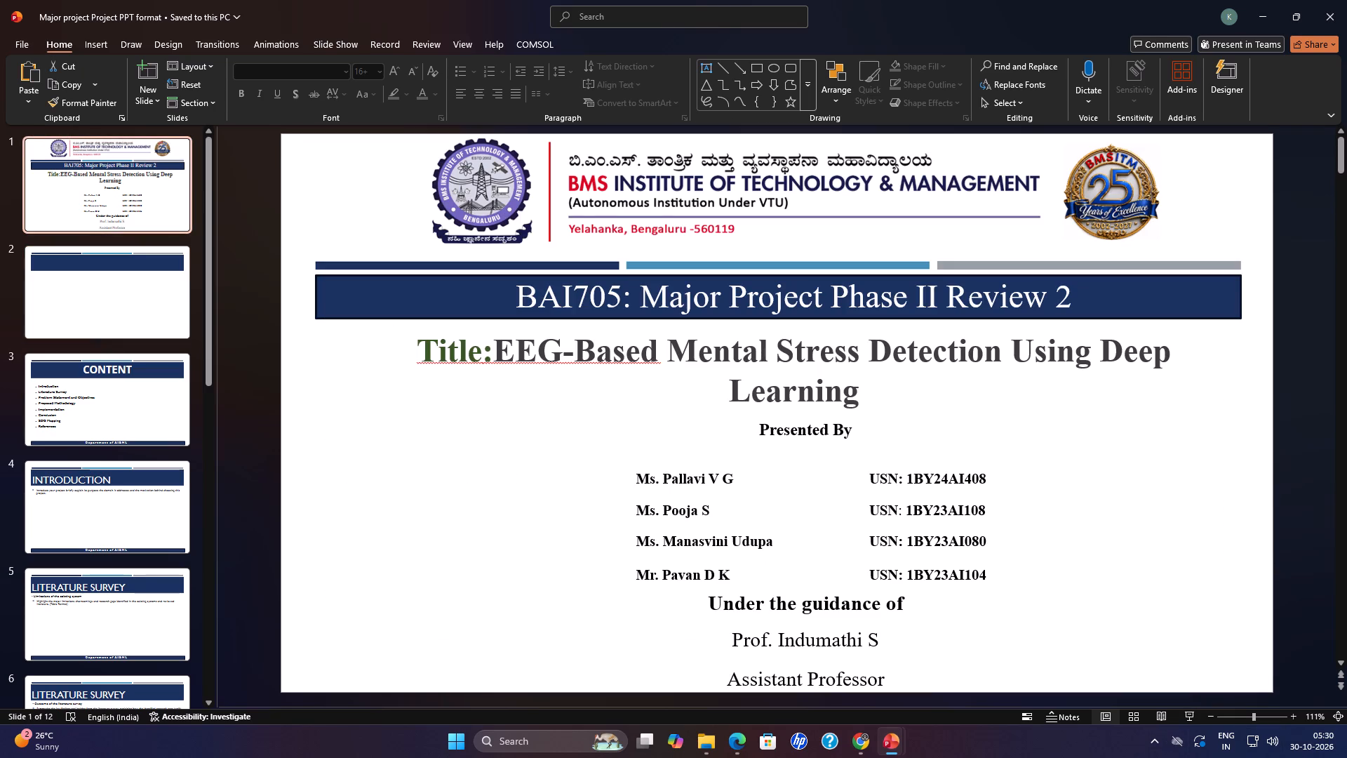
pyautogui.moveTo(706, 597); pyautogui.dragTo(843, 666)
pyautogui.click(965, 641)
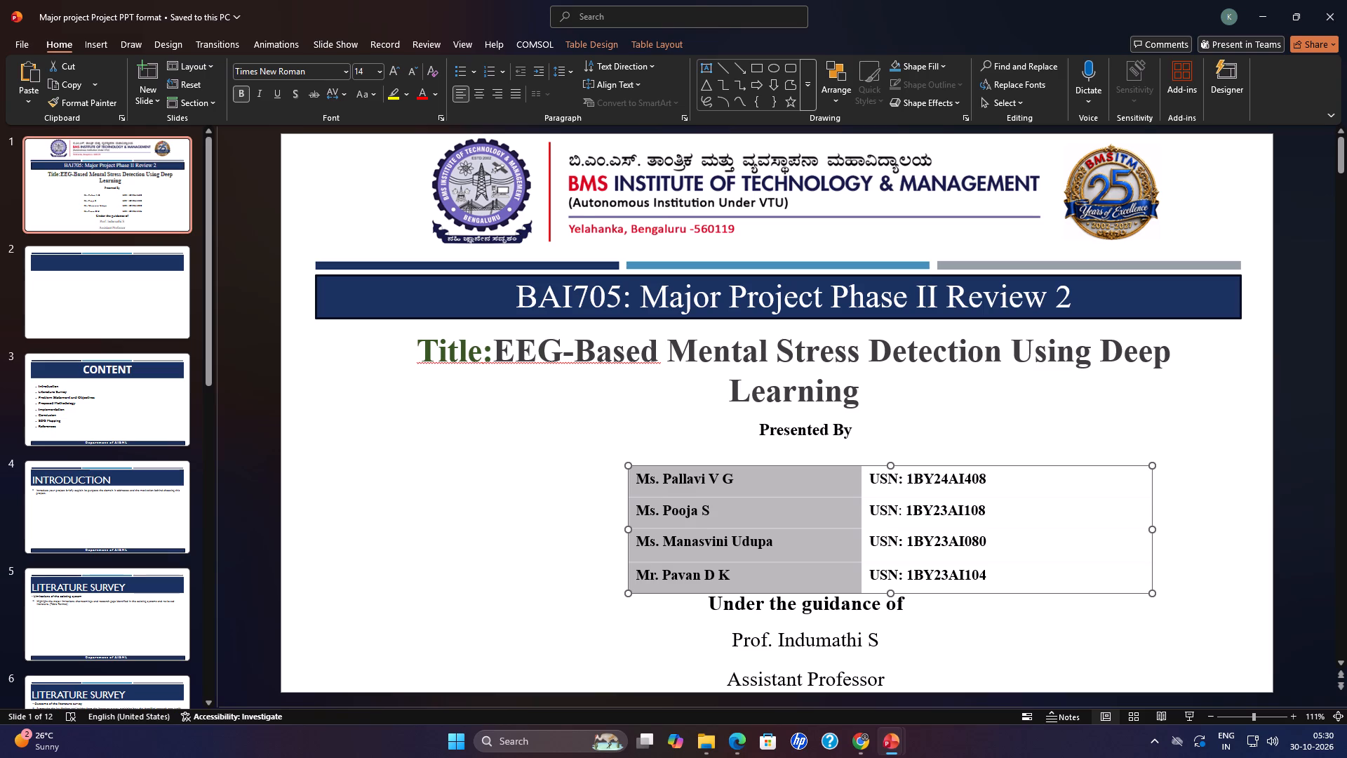
# Cut the blank second slide out of the presentation so the Content slide directly follows the title slide.
pyautogui.rightClick(72, 287)
pyautogui.rightClick(72, 287)
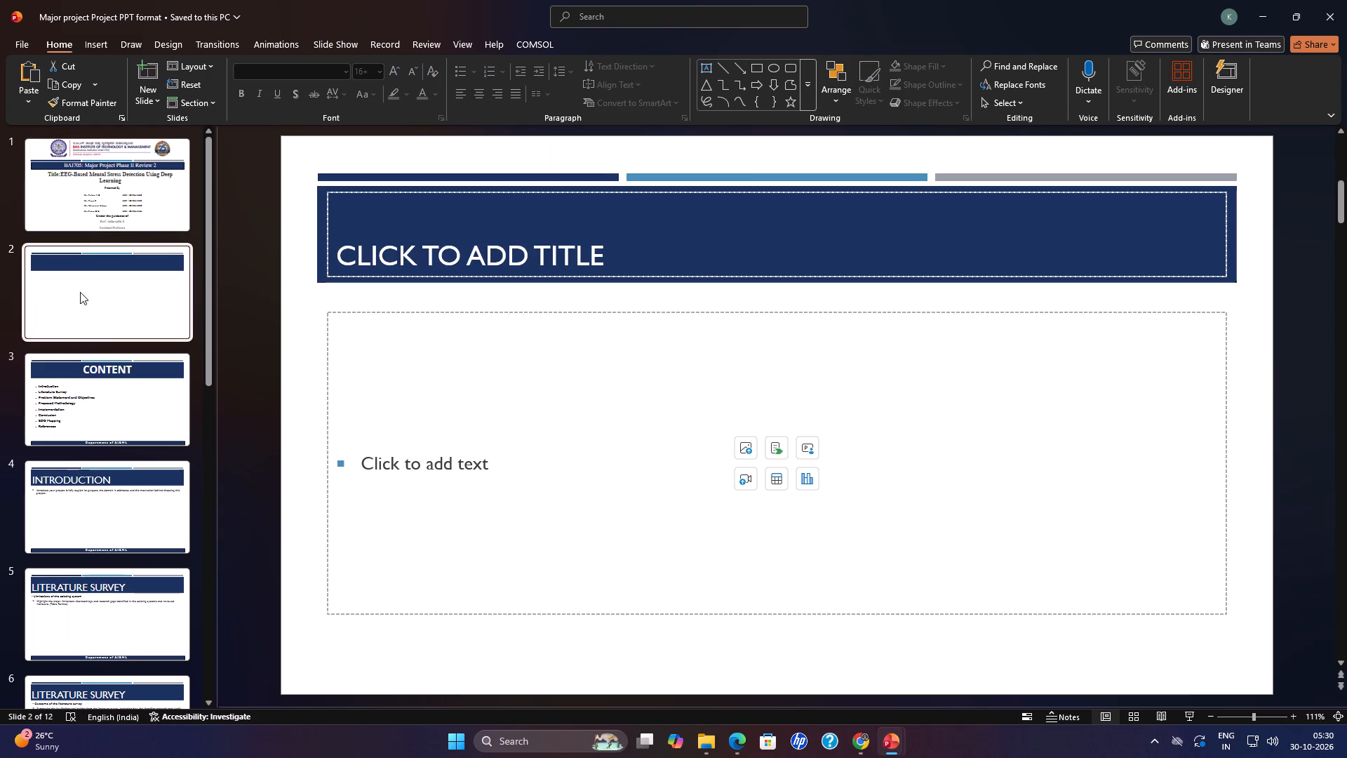
pyautogui.rightClick(80, 292)
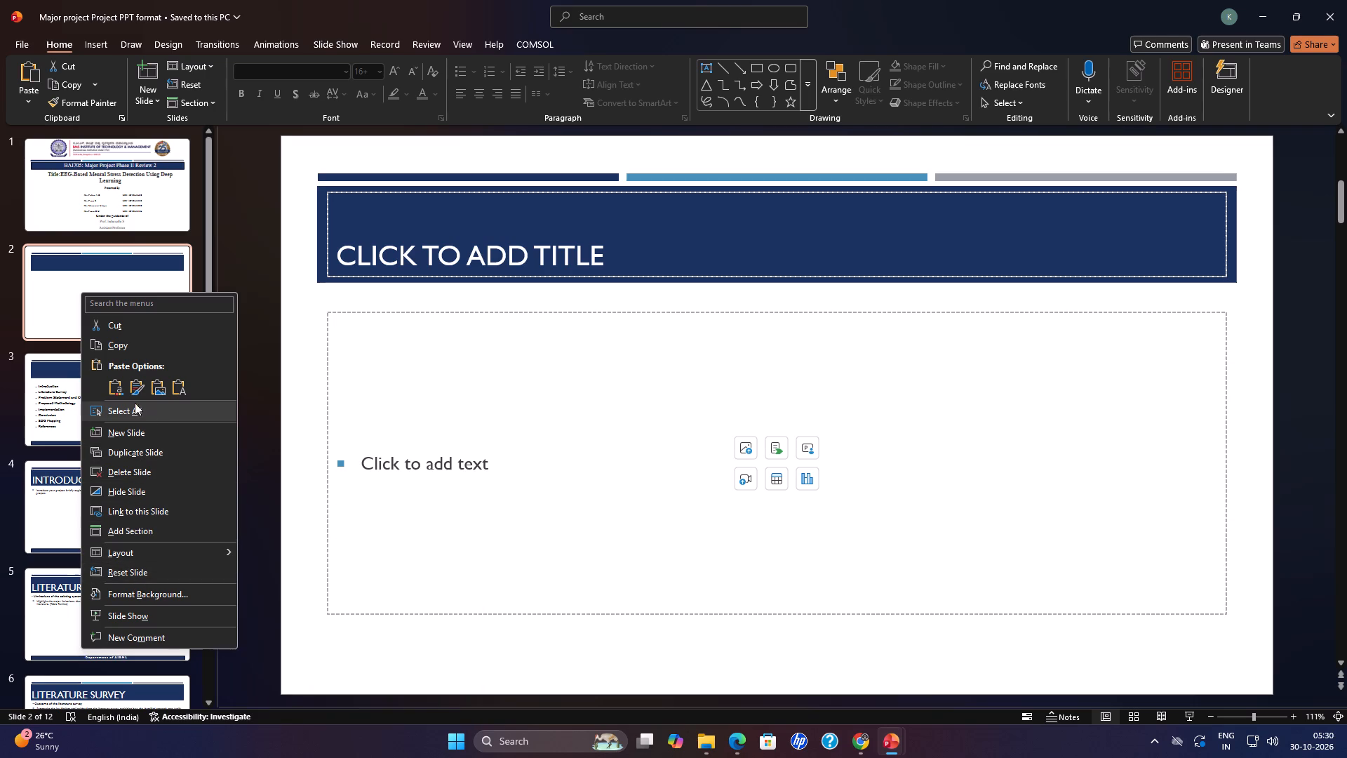
pyautogui.click(123, 326)
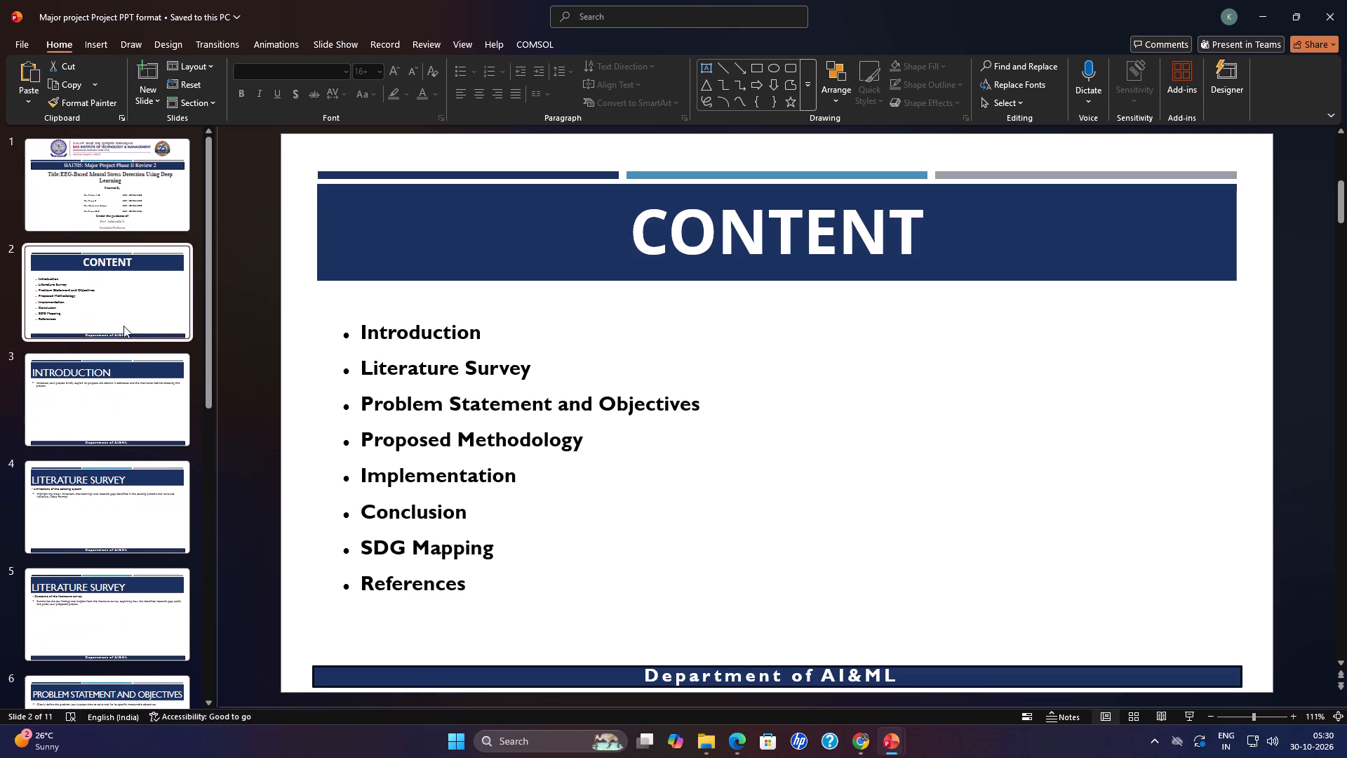
pyautogui.click(1065, 603)
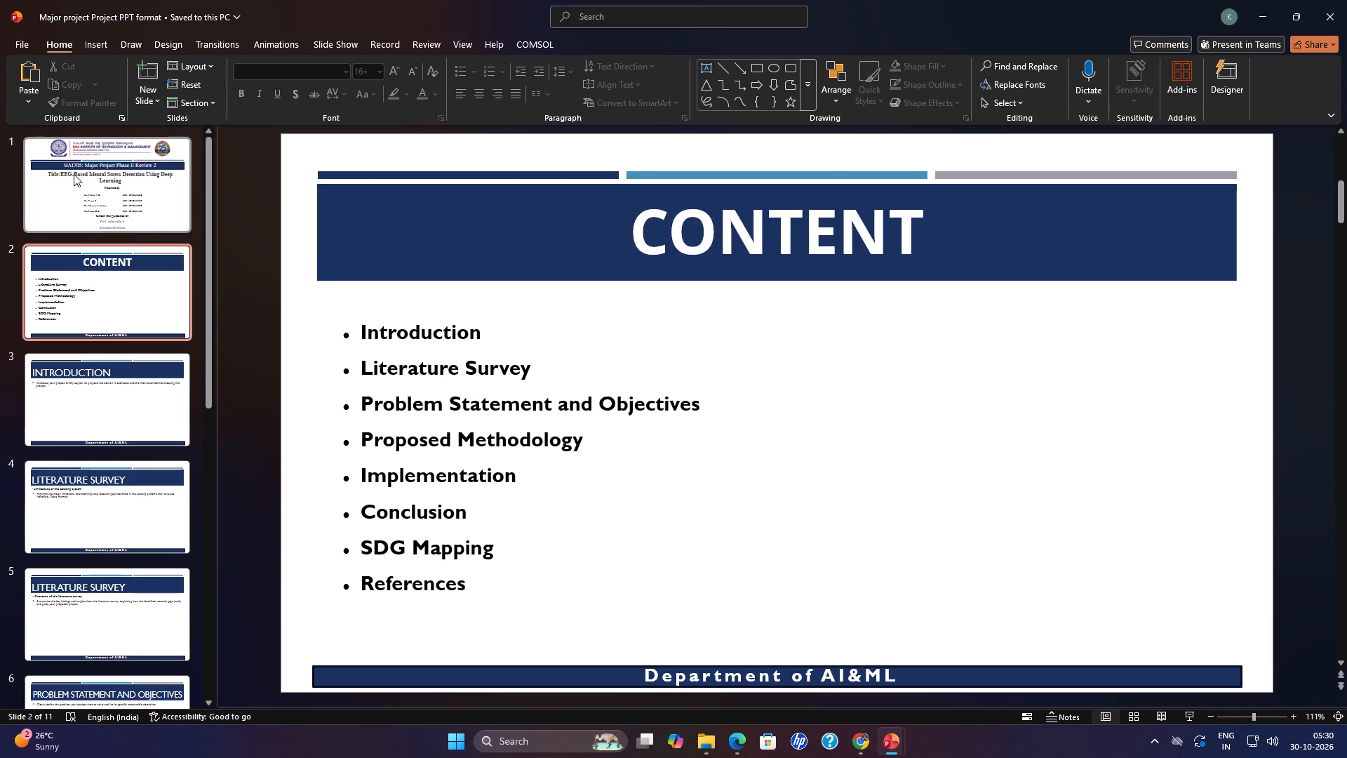
# Resize the student table on the title slide, extending it further left and tightening its rows to end above the guide heading.
pyautogui.click(98, 206)
pyautogui.click(738, 613)
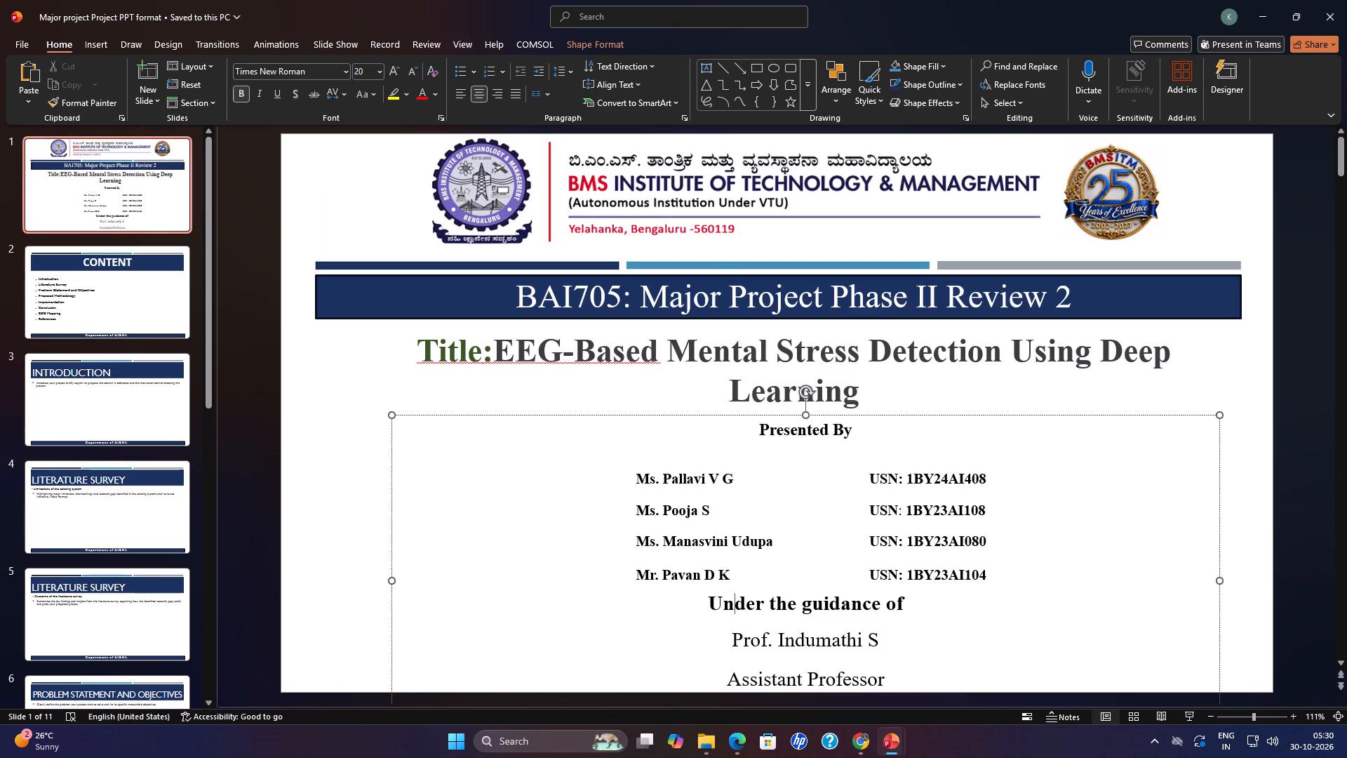
pyautogui.moveTo(707, 591); pyautogui.dragTo(736, 614)
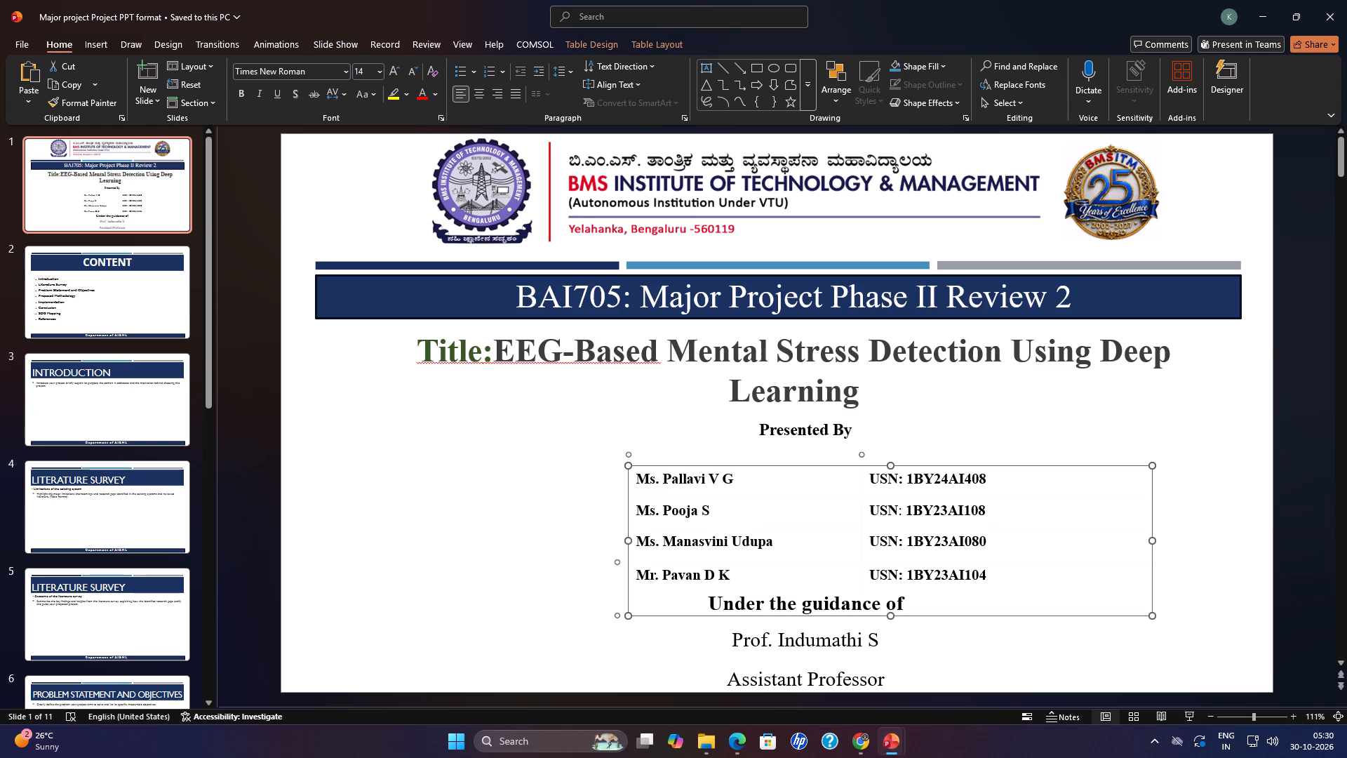
pyautogui.moveTo(626, 613); pyautogui.dragTo(596, 583)
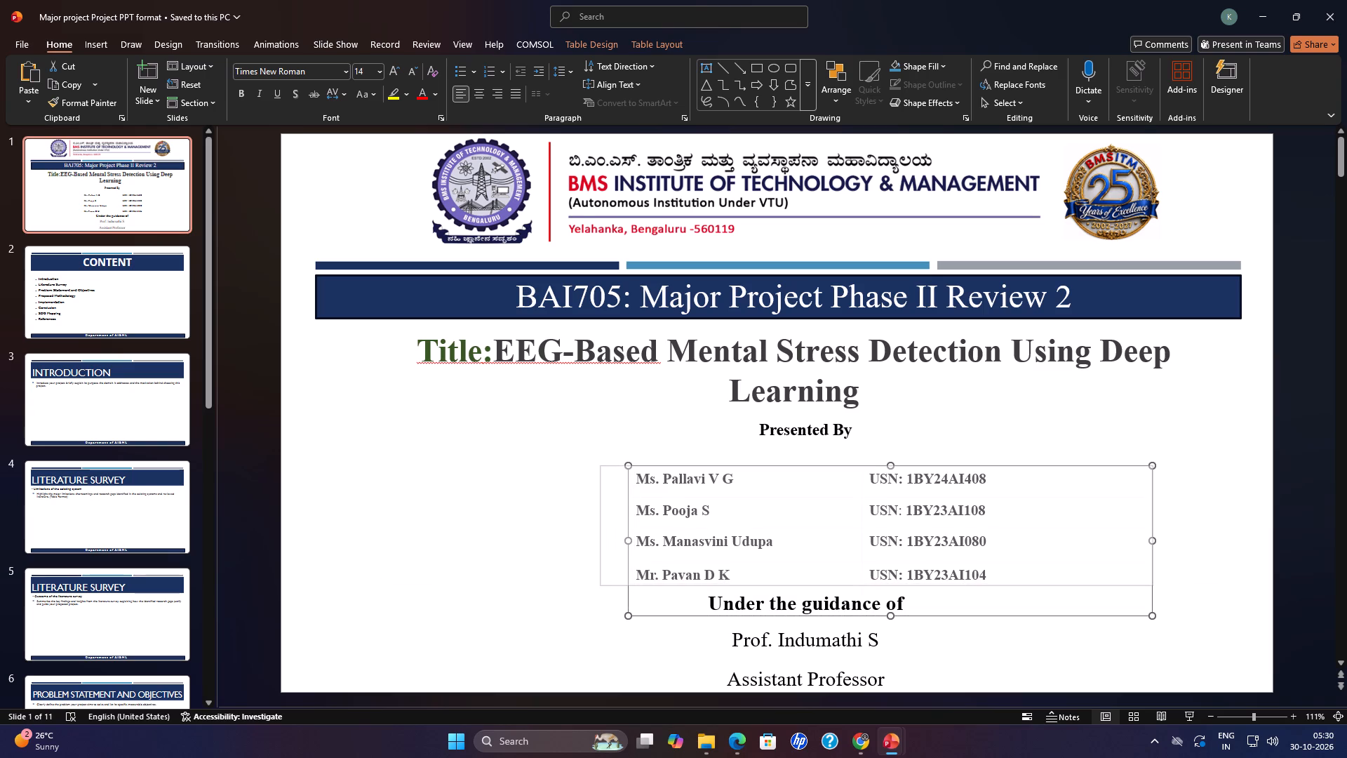
pyautogui.moveTo(596, 583); pyautogui.dragTo(594, 583)
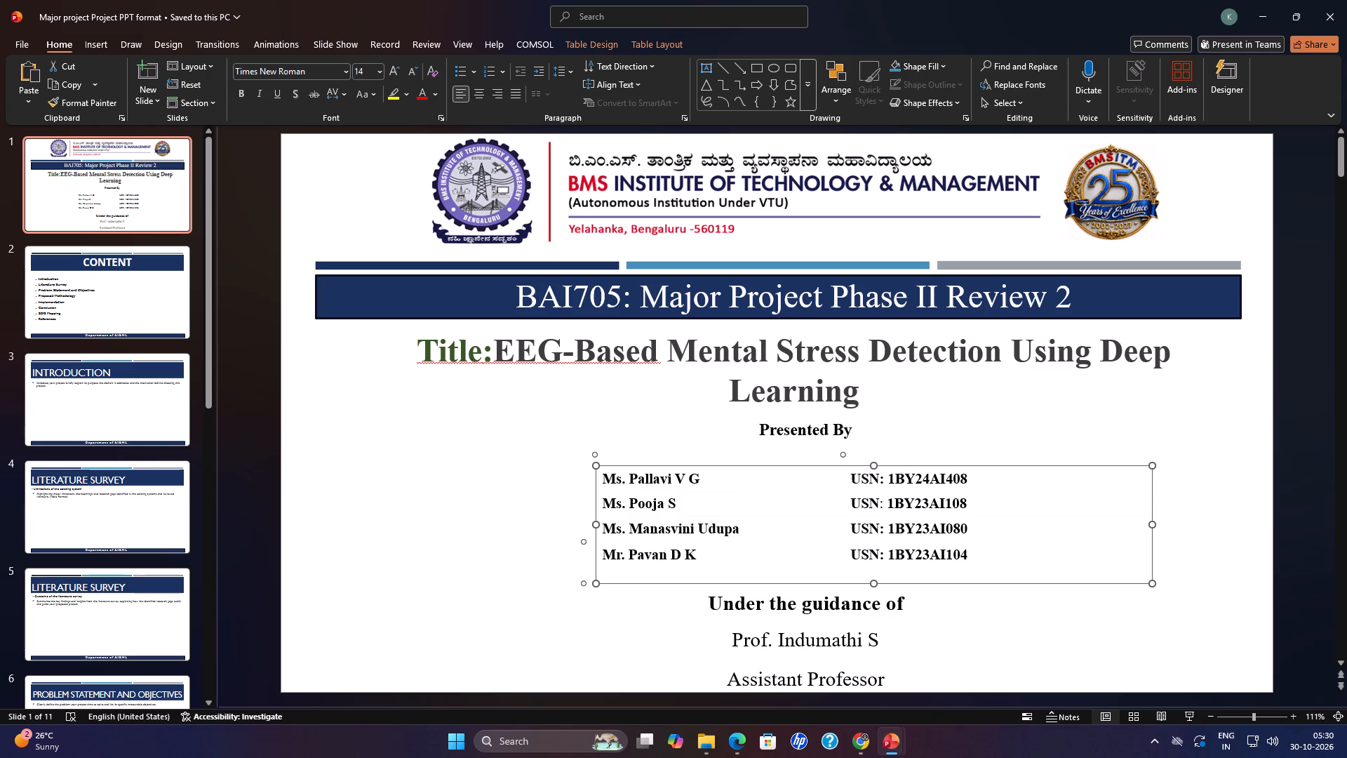
pyautogui.click(974, 649)
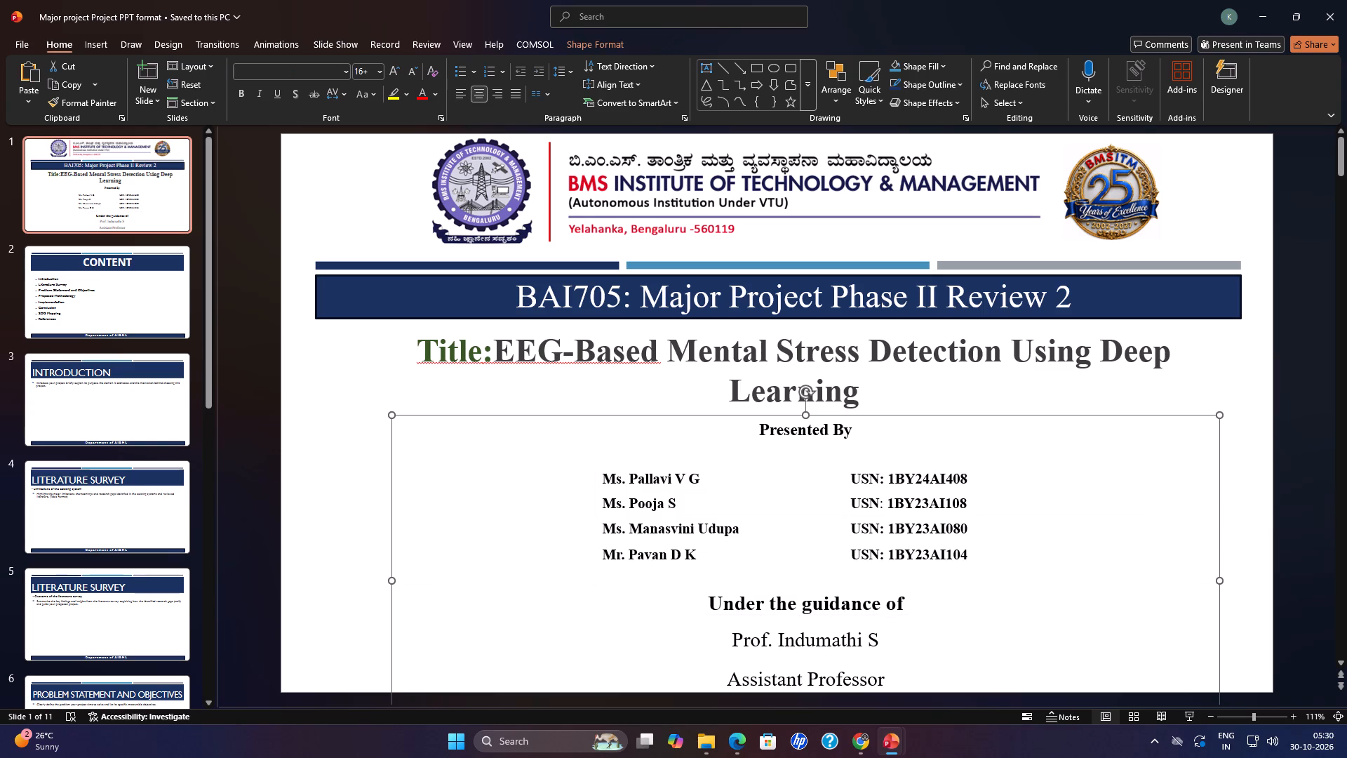
# Nudge the "Presented By" and guide text box slightly left and up.
pyautogui.scroll(-1, 825, 601)
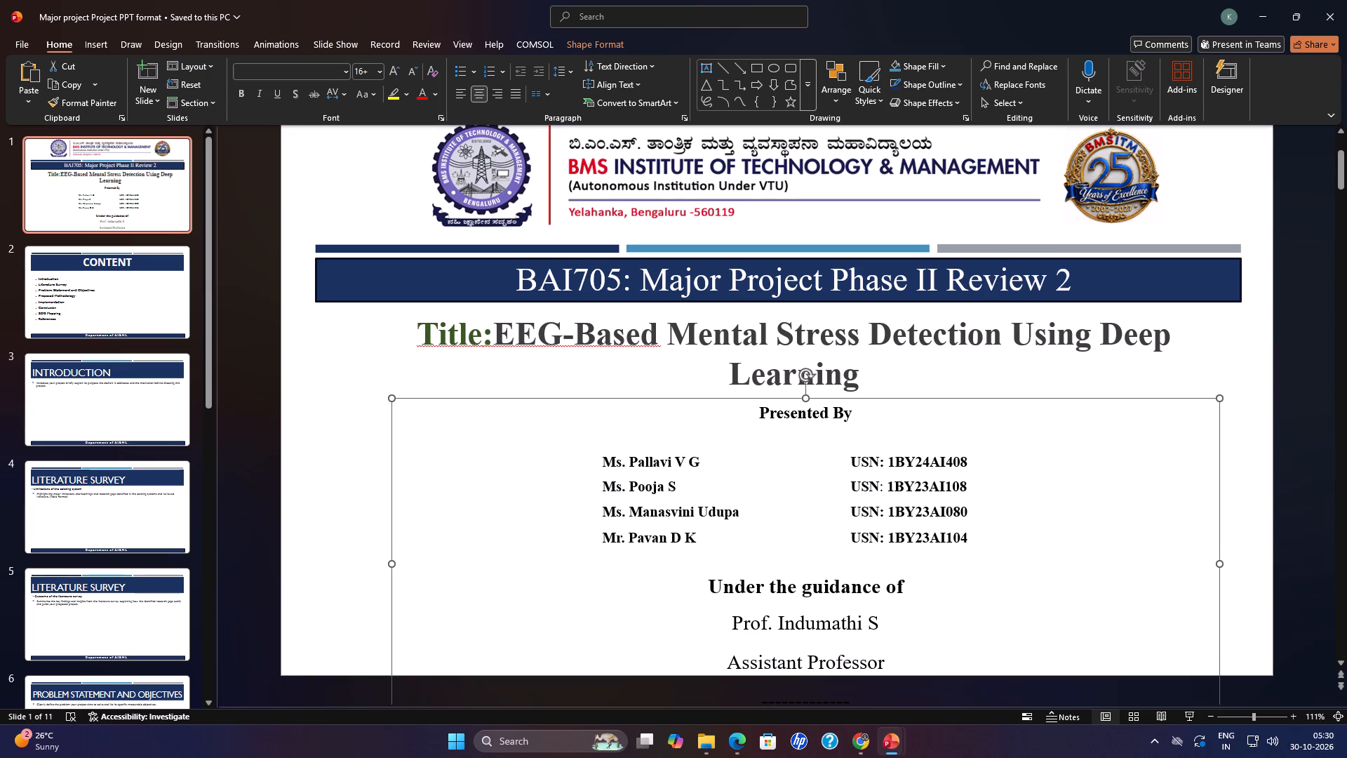
pyautogui.click(714, 583)
pyautogui.click(706, 580)
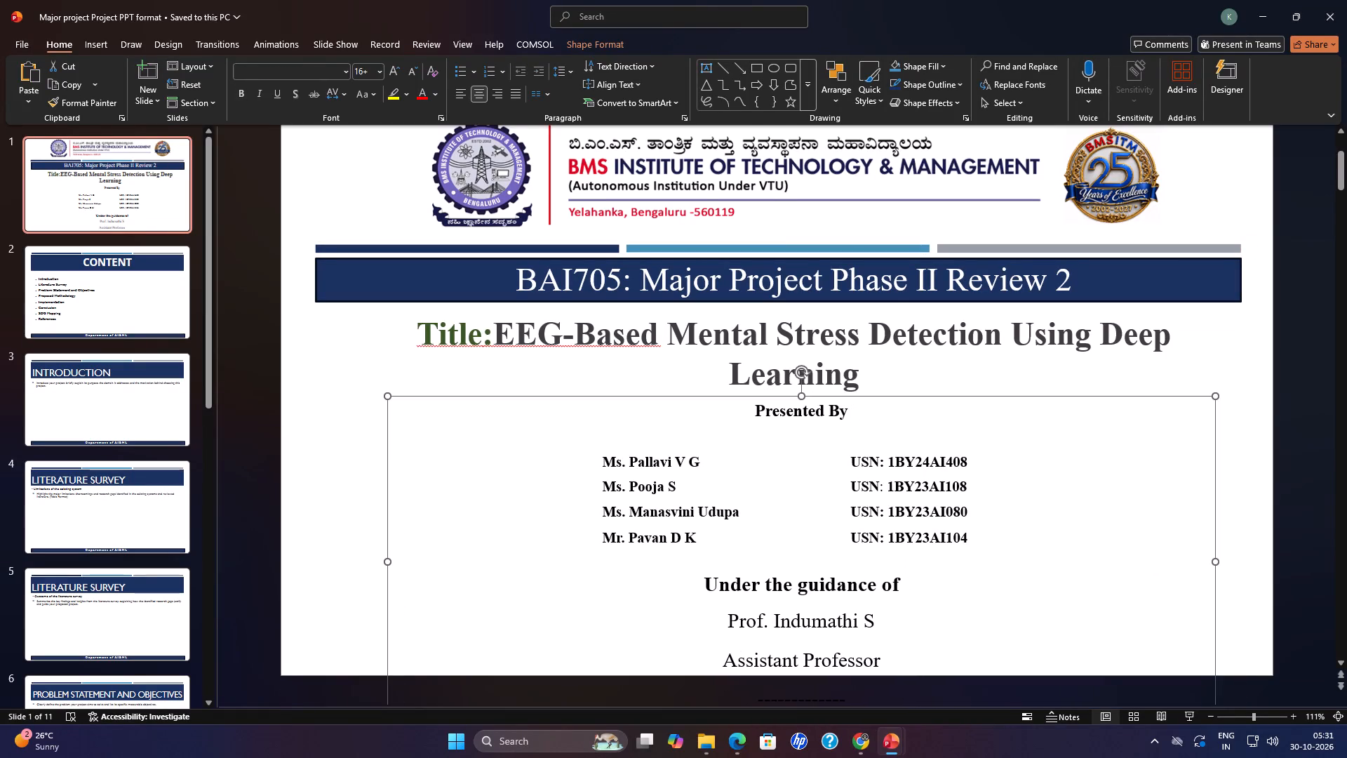
pyautogui.click(971, 656)
# Format the "Assistant Professor" line in bold Times New Roman.
pyautogui.doubleClick(863, 662)
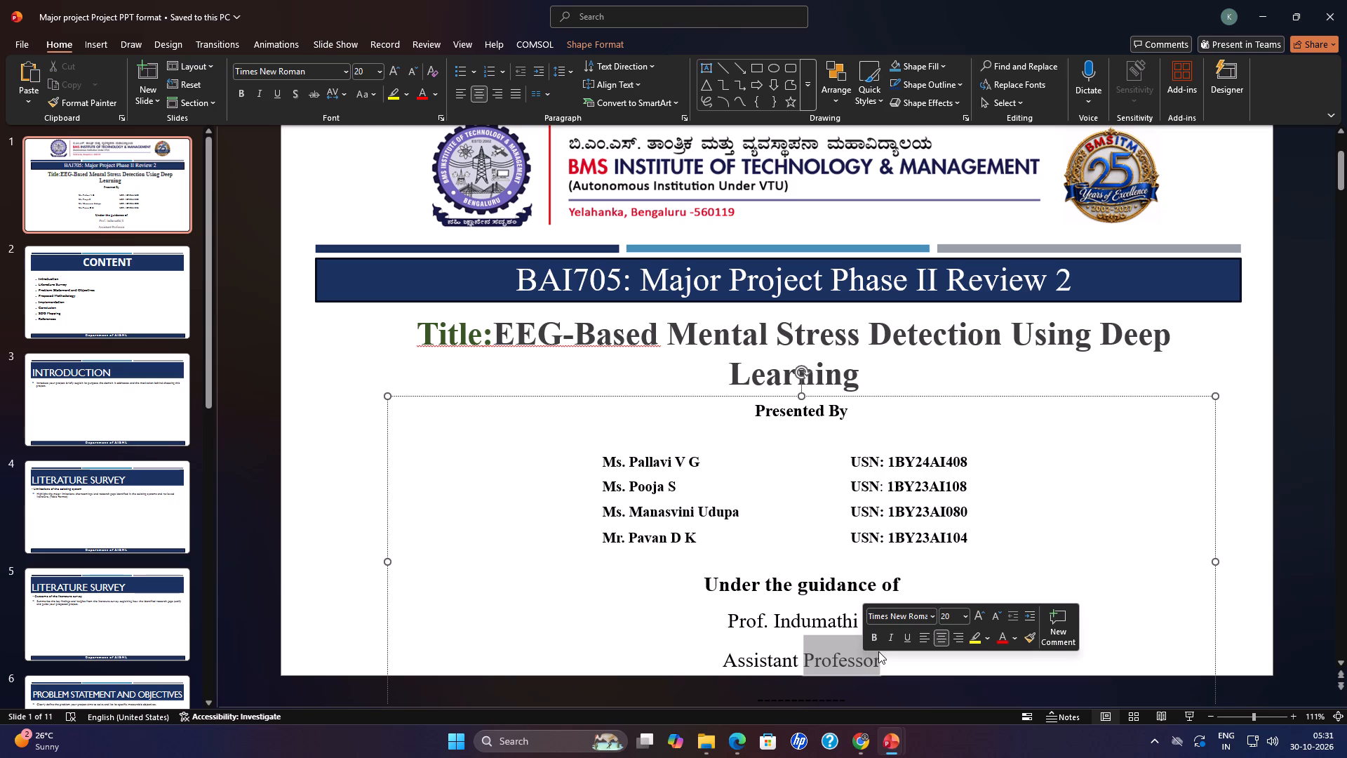
pyautogui.click(878, 651)
pyautogui.moveTo(727, 660); pyautogui.dragTo(774, 663)
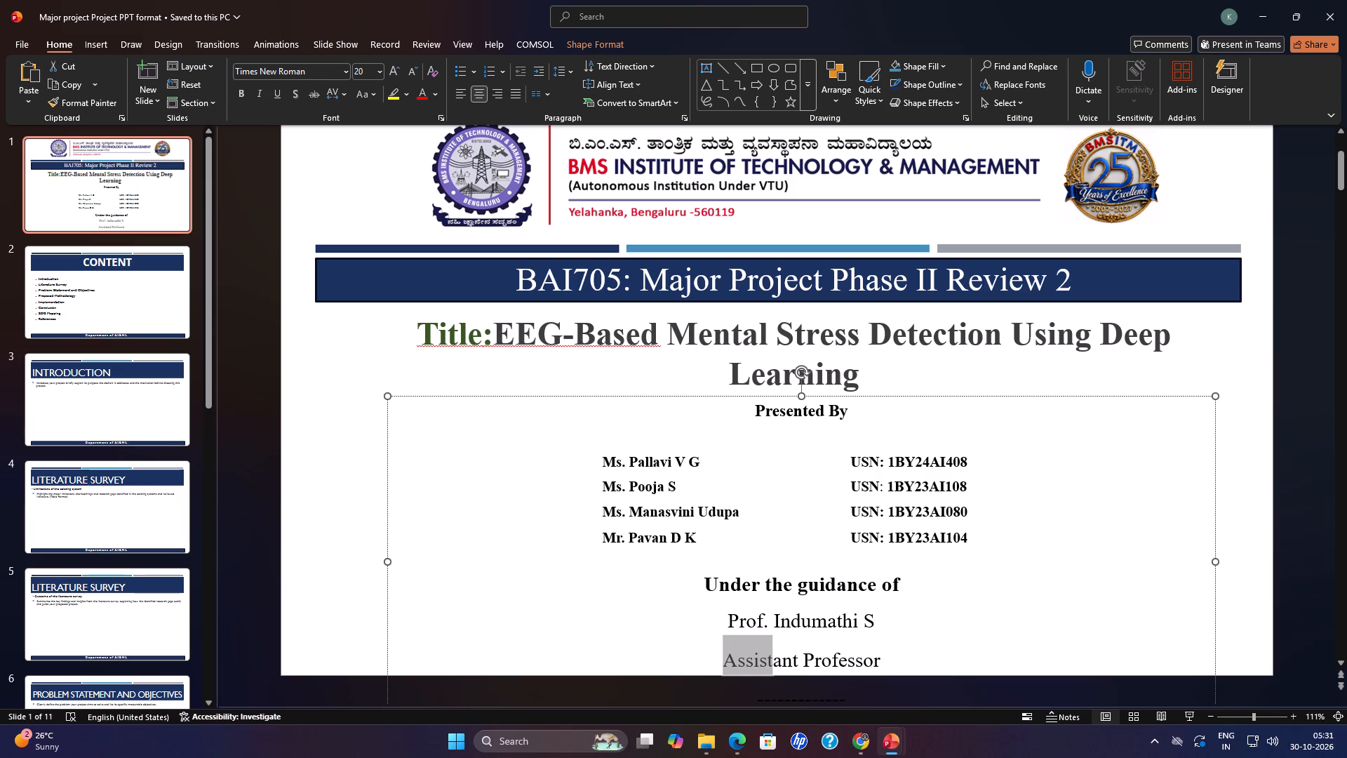
pyautogui.moveTo(774, 663); pyautogui.dragTo(879, 669)
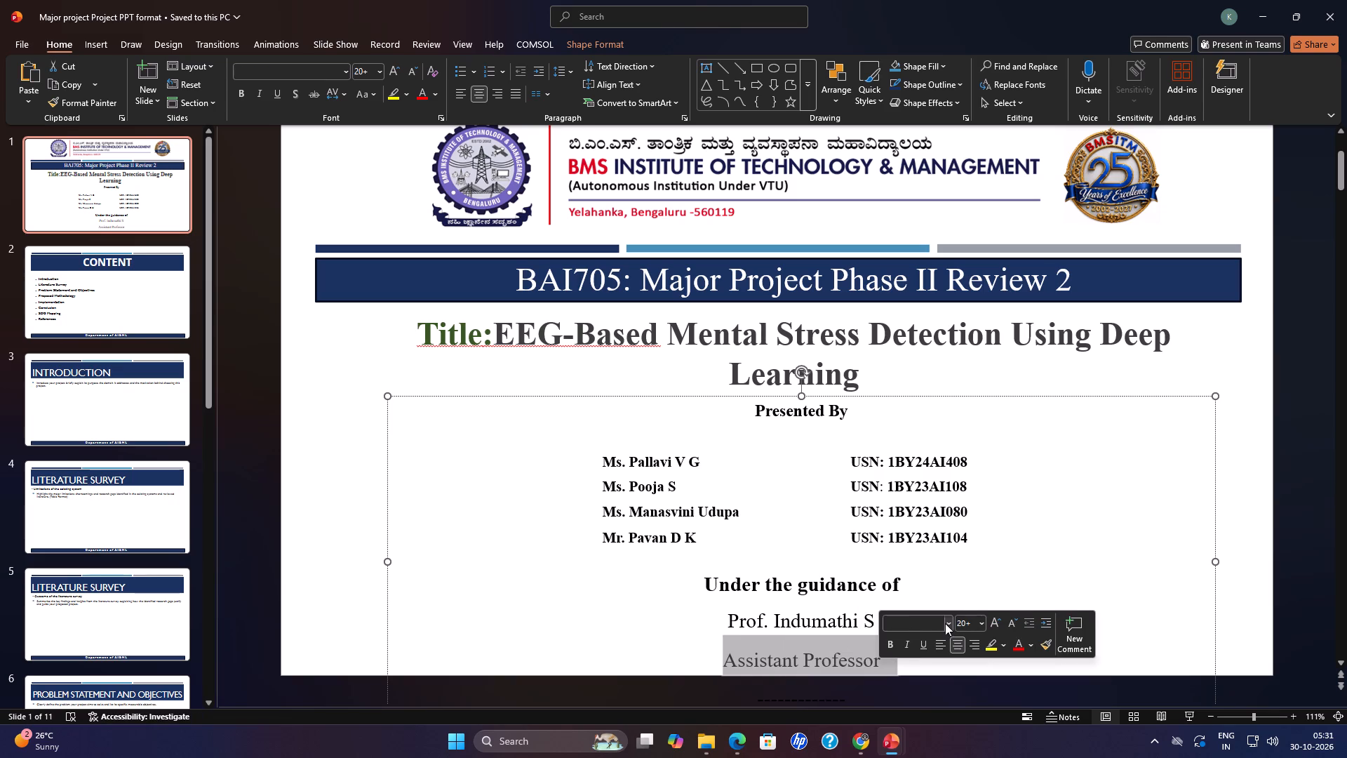
pyautogui.click(947, 625)
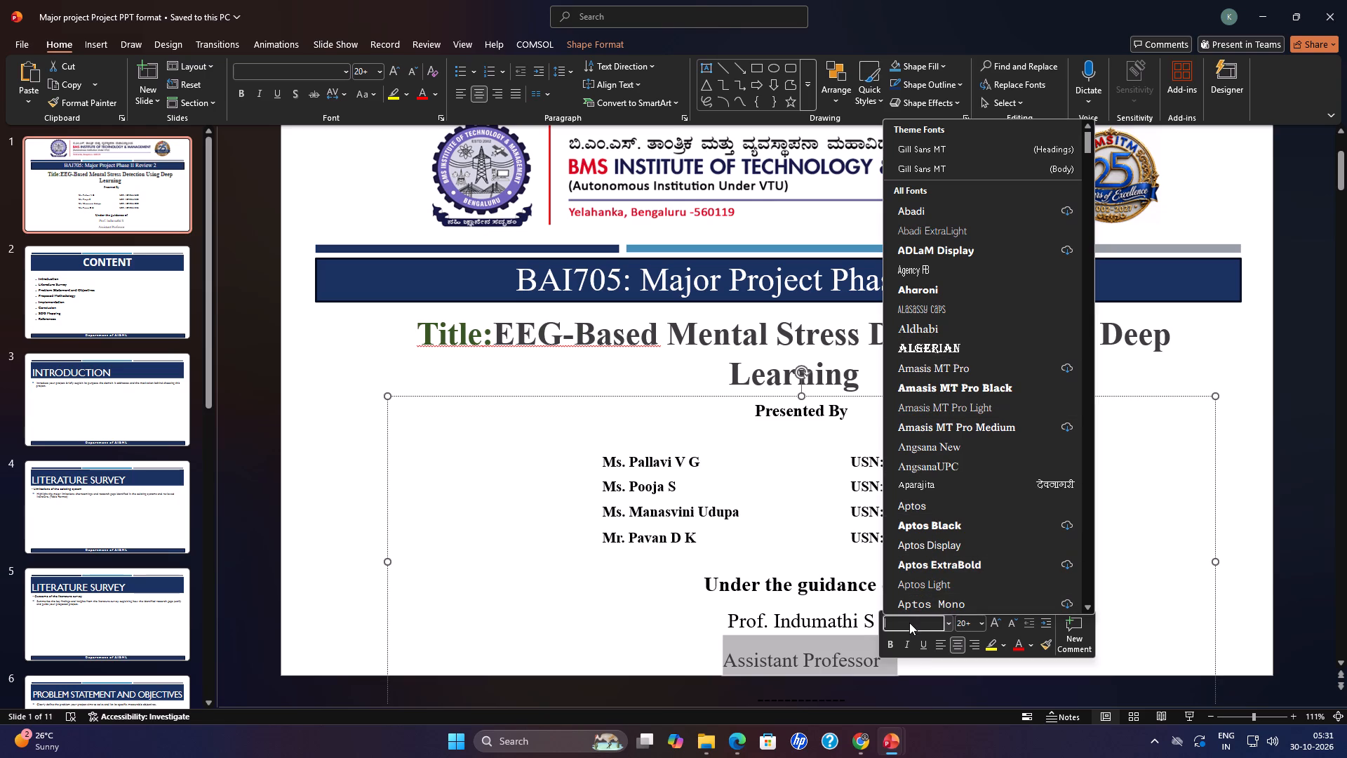
pyautogui.press('t')
pyautogui.write('im')
pyautogui.click(929, 603)
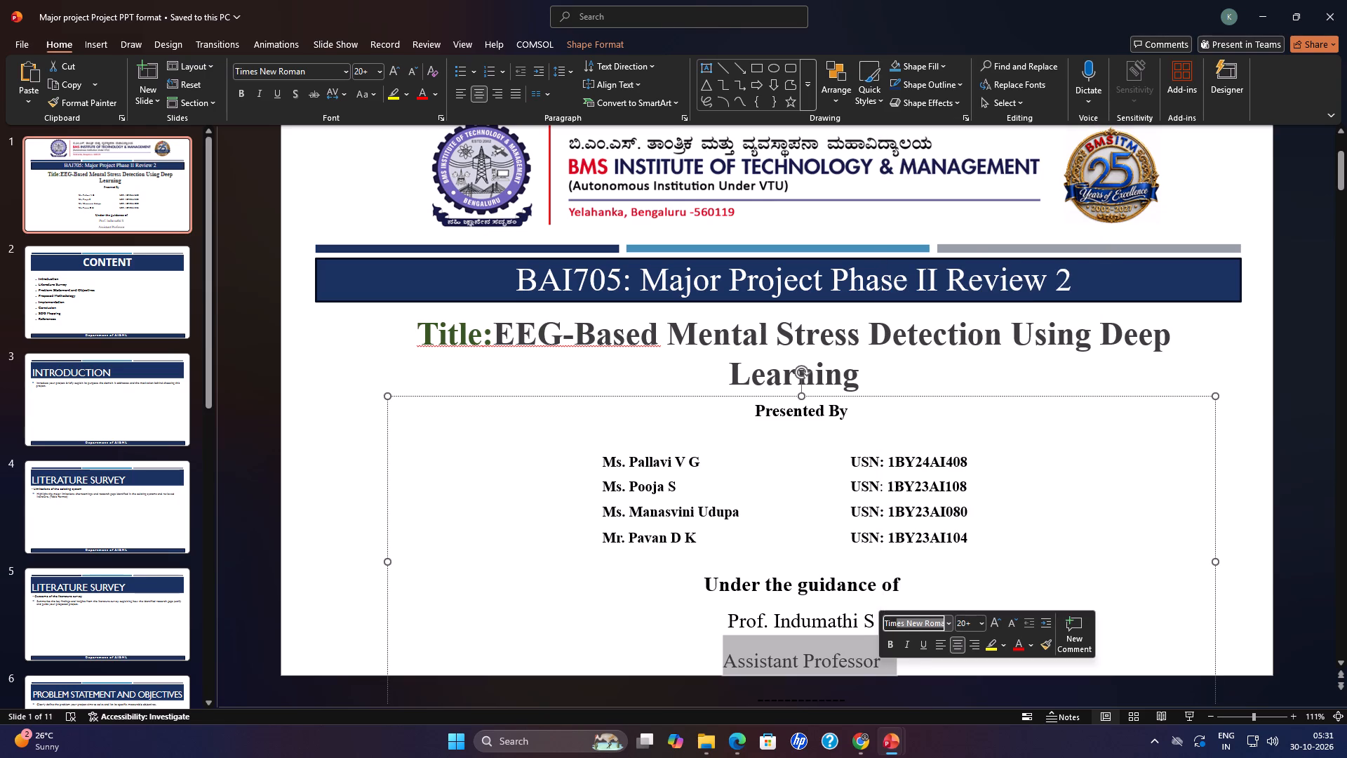
pyautogui.click(890, 642)
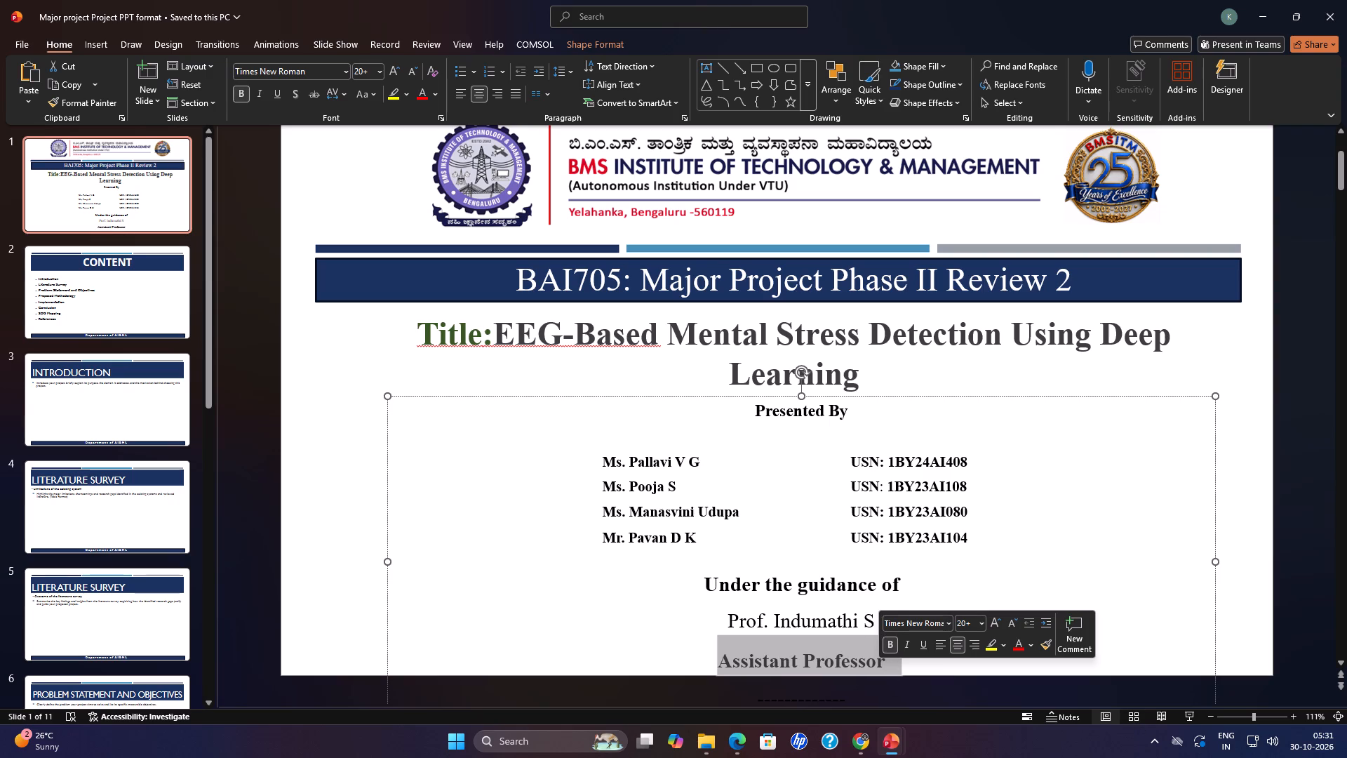
pyautogui.click(1115, 648)
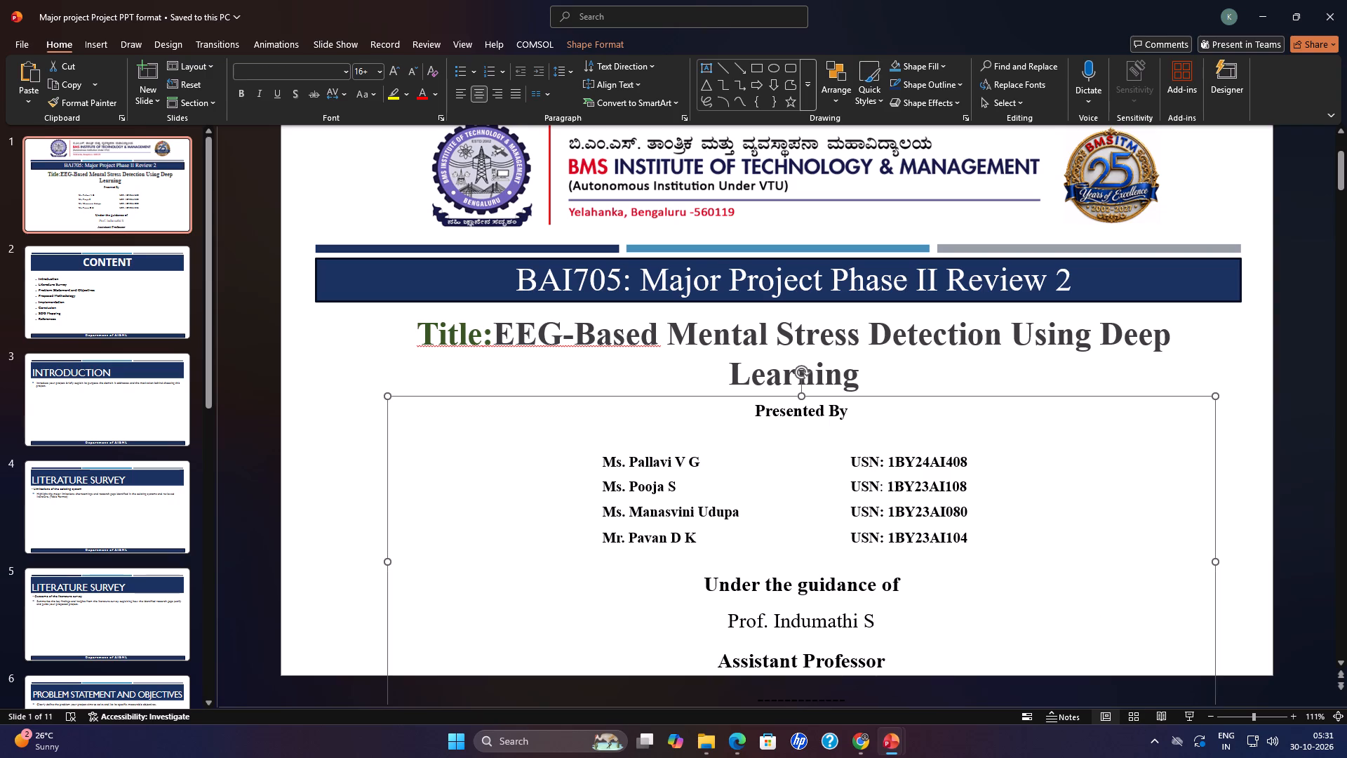
# Format the guide's name line in bold Times New Roman.
pyautogui.moveTo(874, 622); pyautogui.dragTo(737, 617)
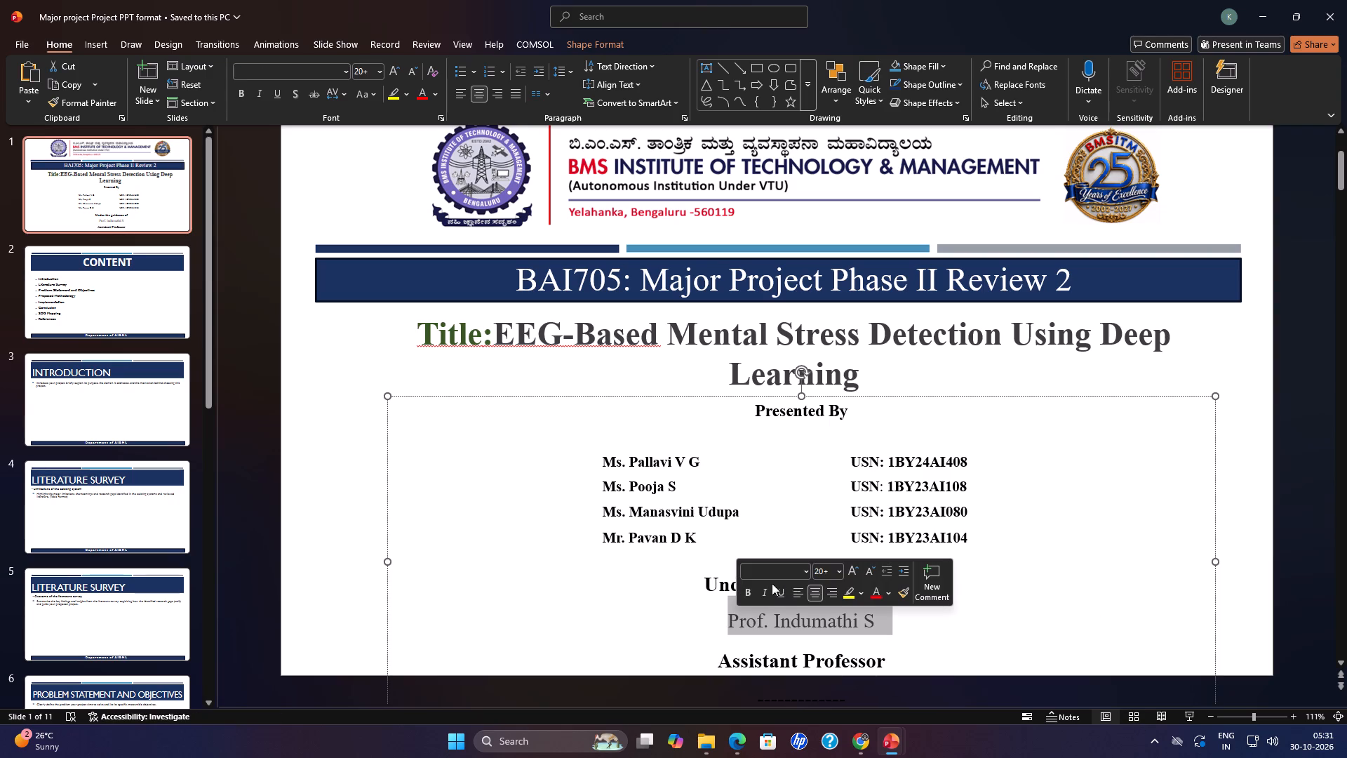
pyautogui.click(740, 589)
pyautogui.click(807, 571)
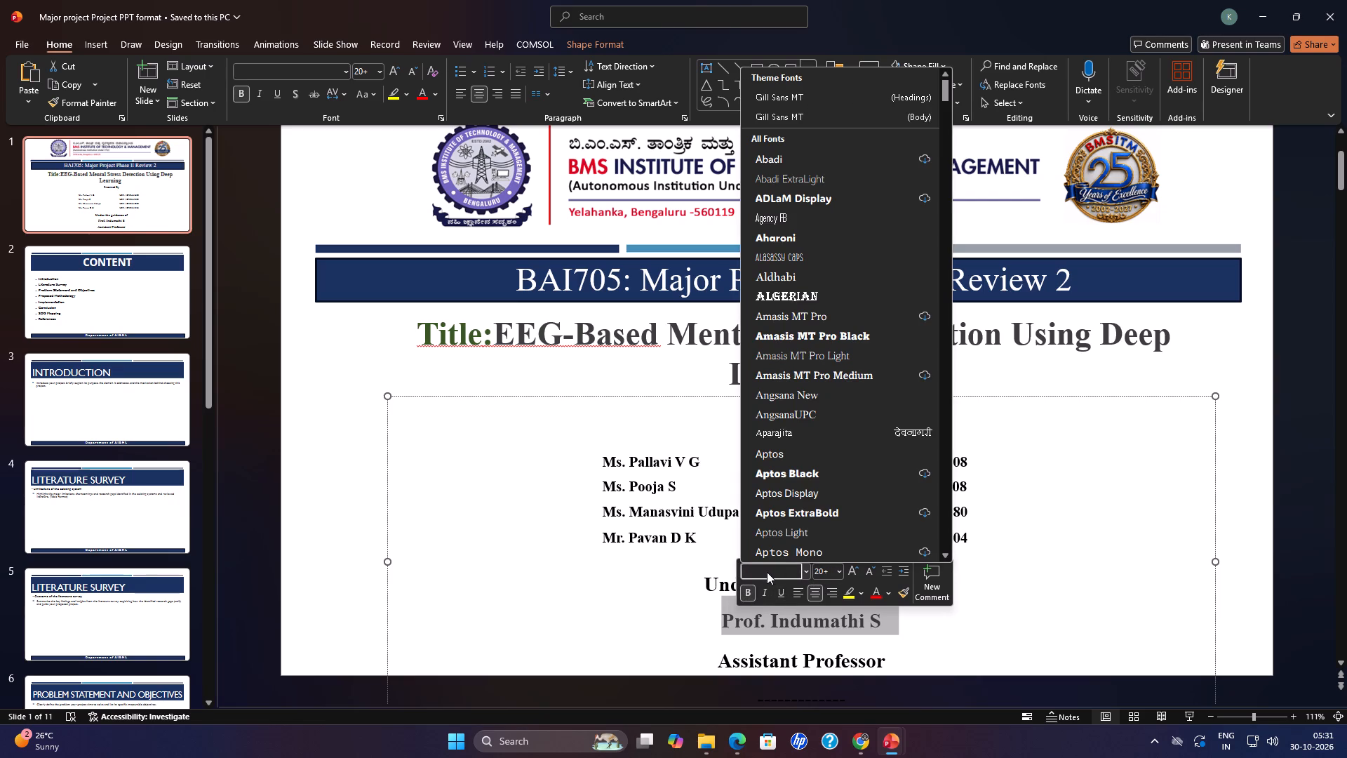
pyautogui.press('t')
pyautogui.press('i')
pyautogui.press('m')
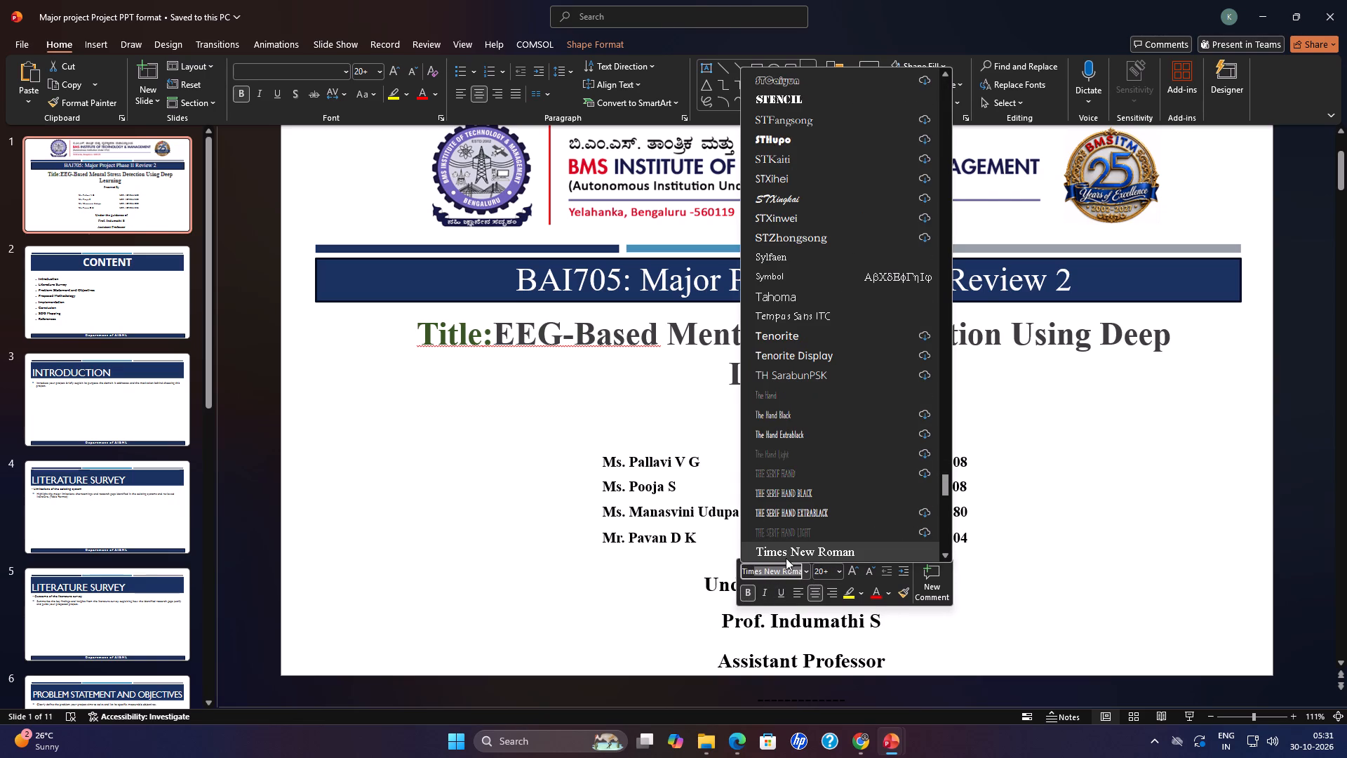
pyautogui.click(787, 552)
pyautogui.click(1015, 632)
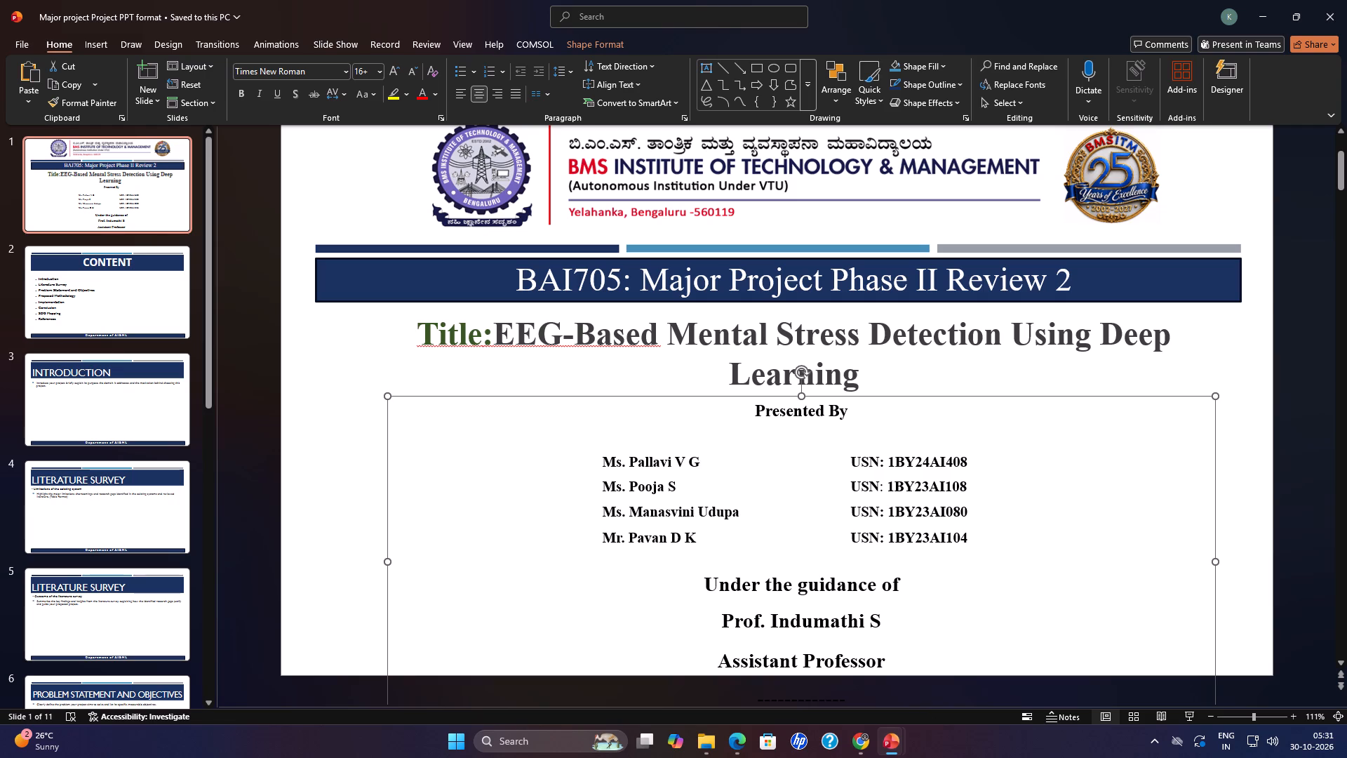
# Move the "Presented By" and guide text box left and up, centring it horizontally on the title slide.
pyautogui.scroll(-4, 873, 597)
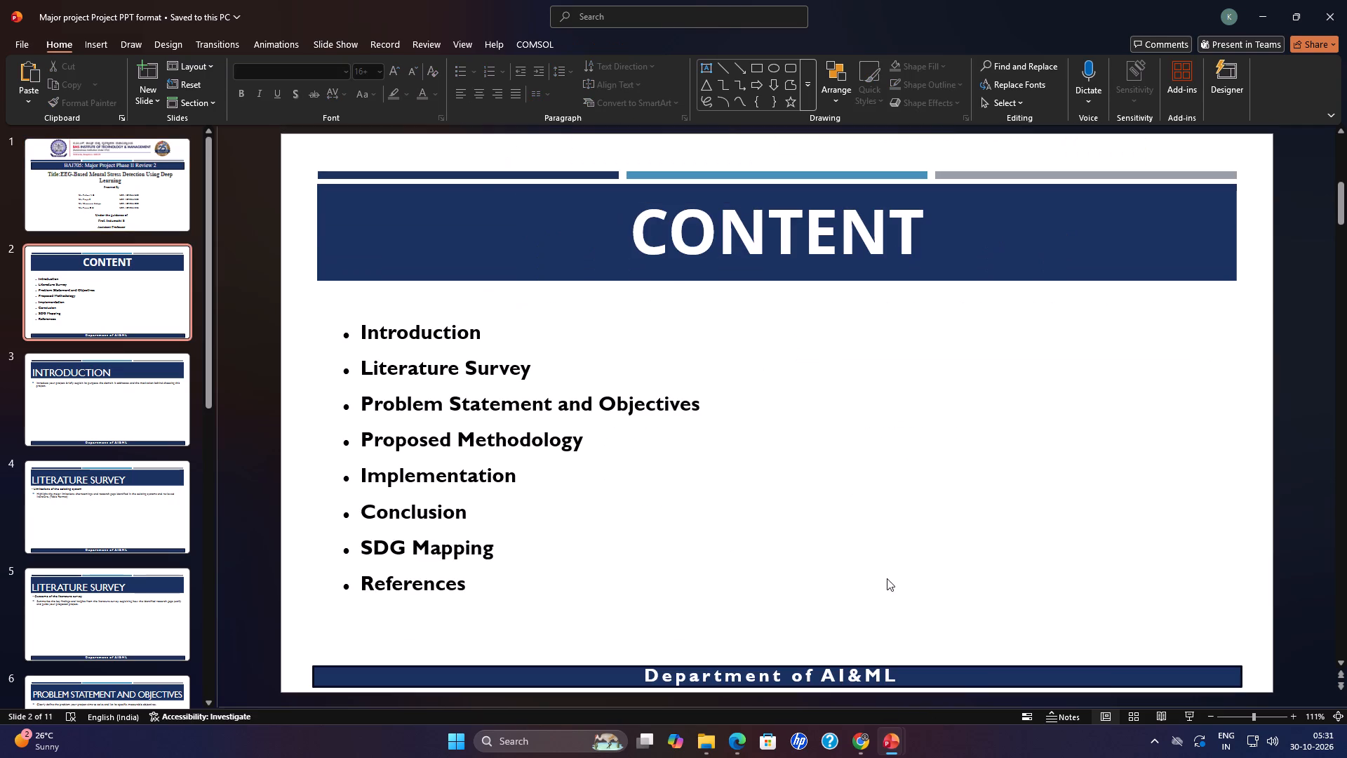
pyautogui.scroll(2, 886, 604)
pyautogui.click(1005, 592)
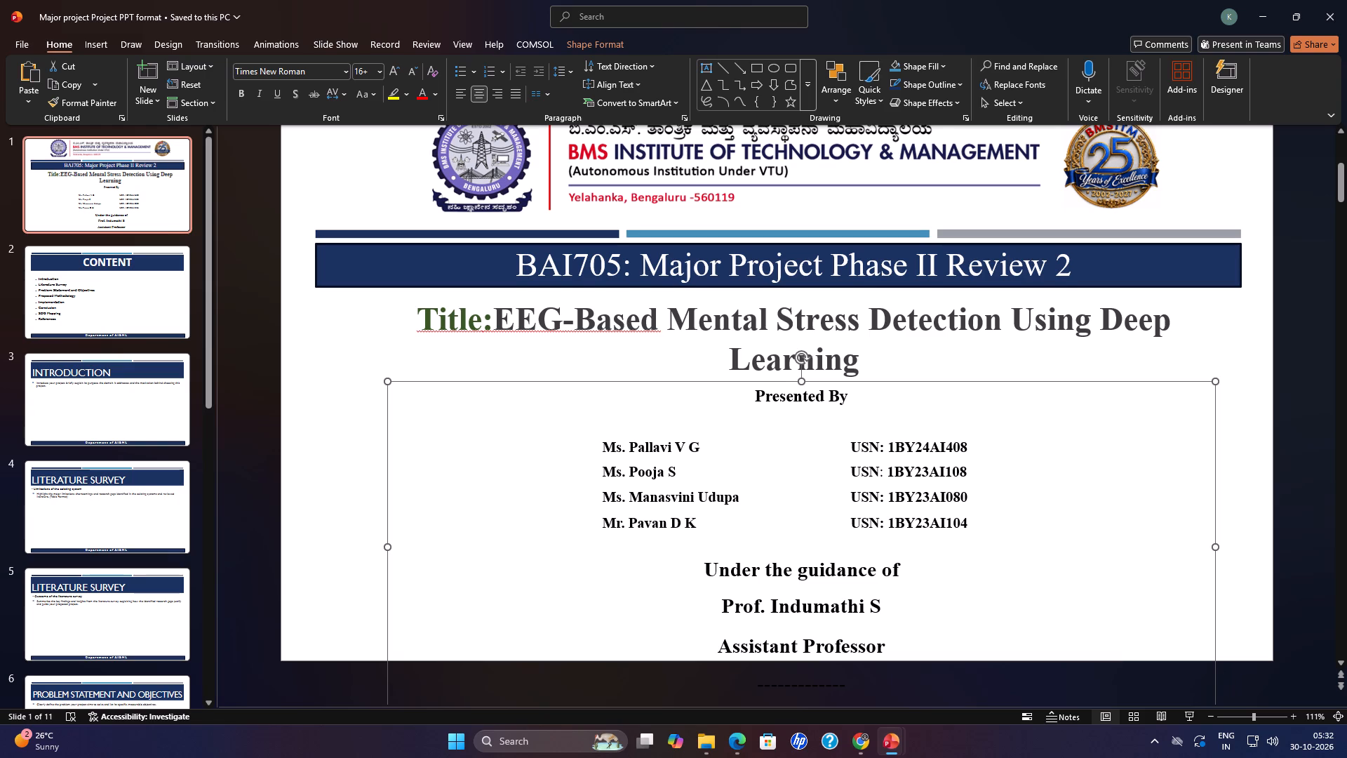
pyautogui.moveTo(1214, 701); pyautogui.dragTo(1193, 672)
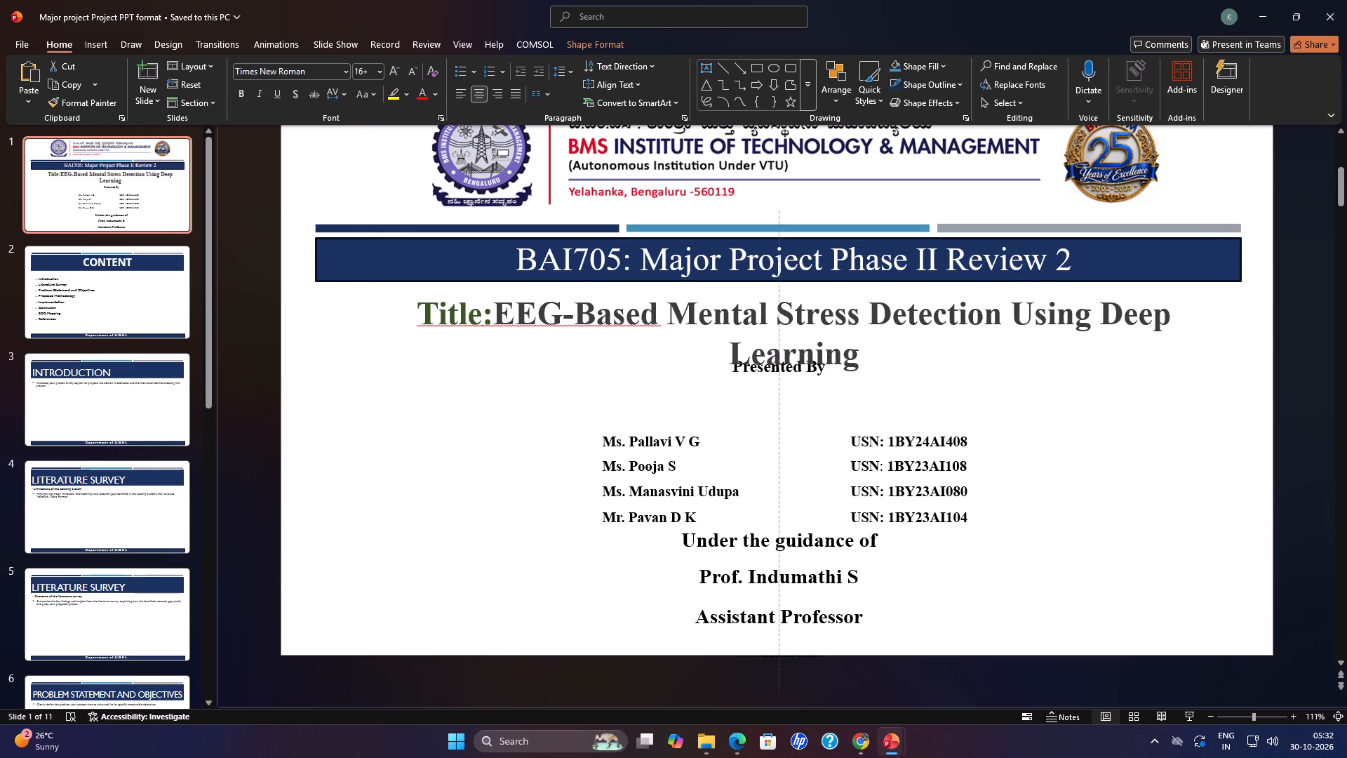
pyautogui.moveTo(1193, 672); pyautogui.dragTo(1193, 679)
pyautogui.click(1076, 448)
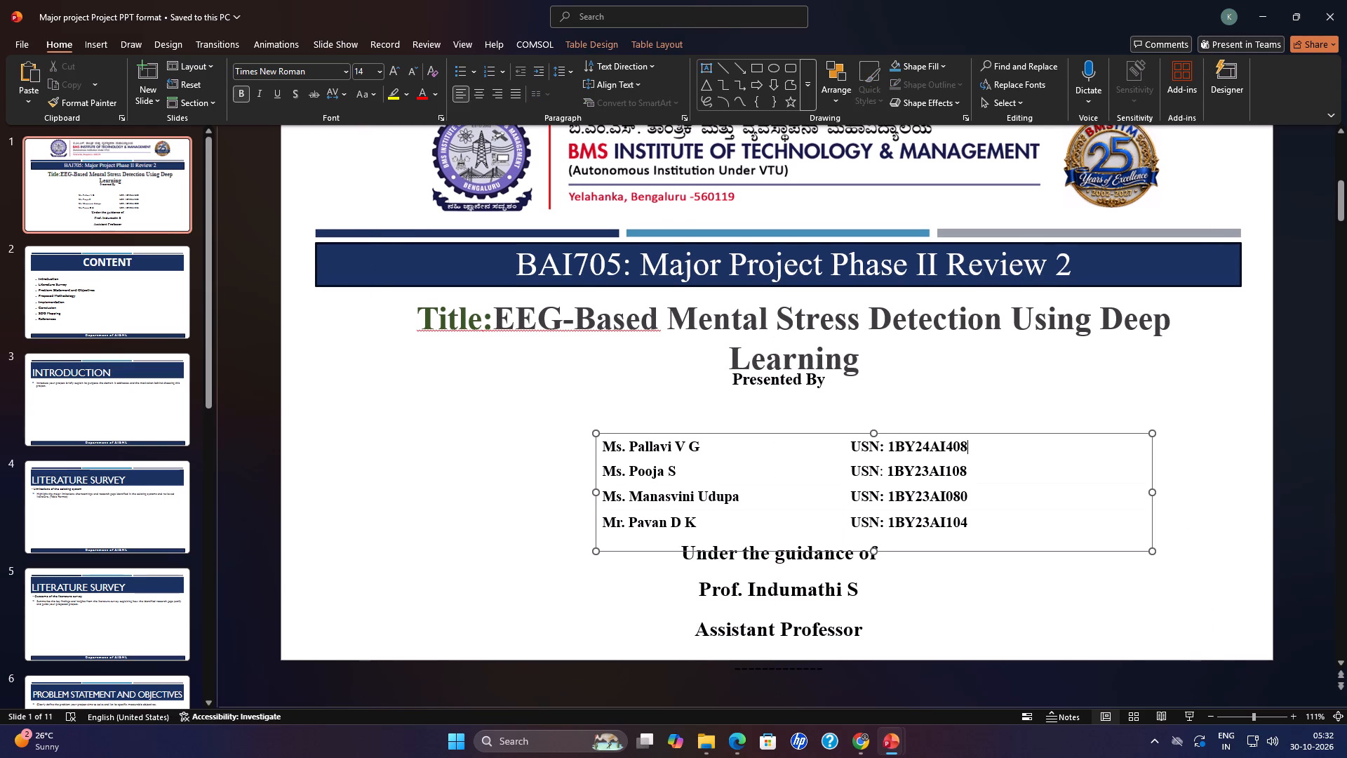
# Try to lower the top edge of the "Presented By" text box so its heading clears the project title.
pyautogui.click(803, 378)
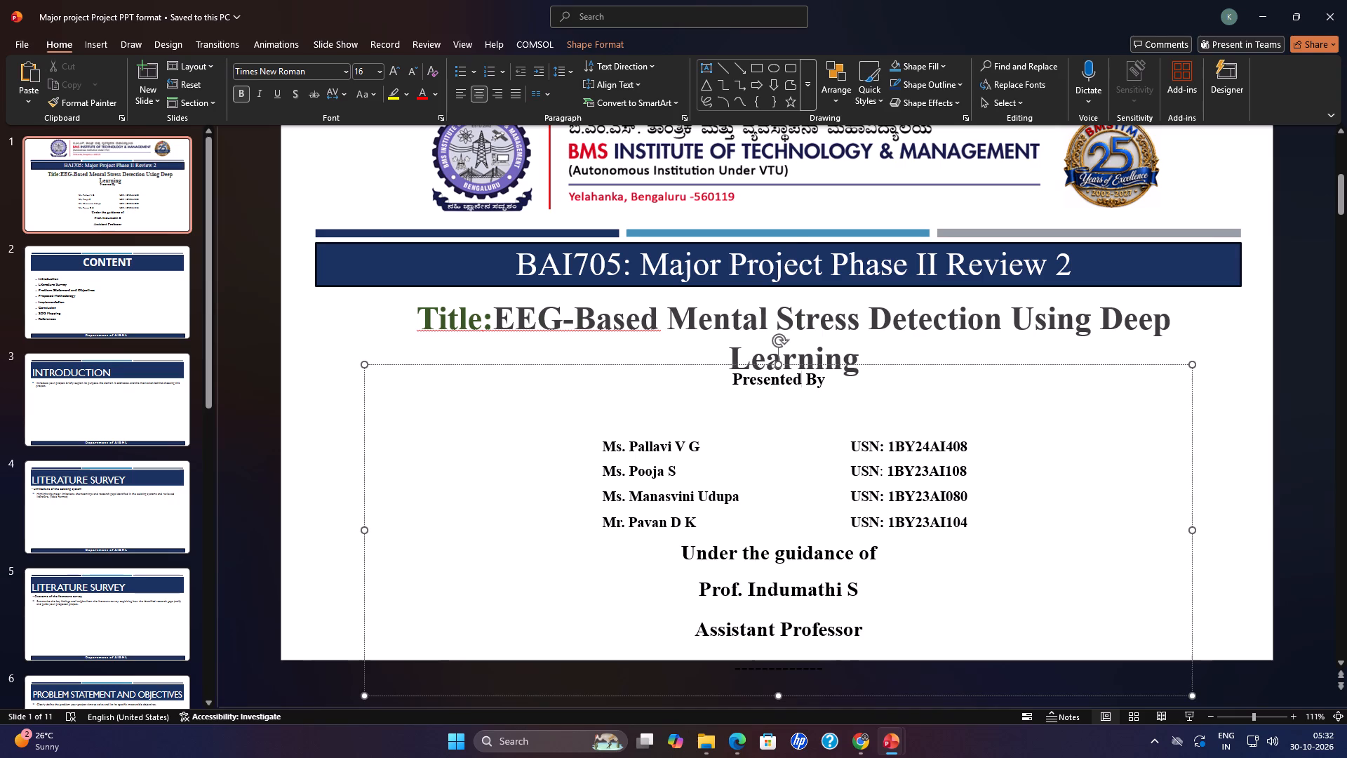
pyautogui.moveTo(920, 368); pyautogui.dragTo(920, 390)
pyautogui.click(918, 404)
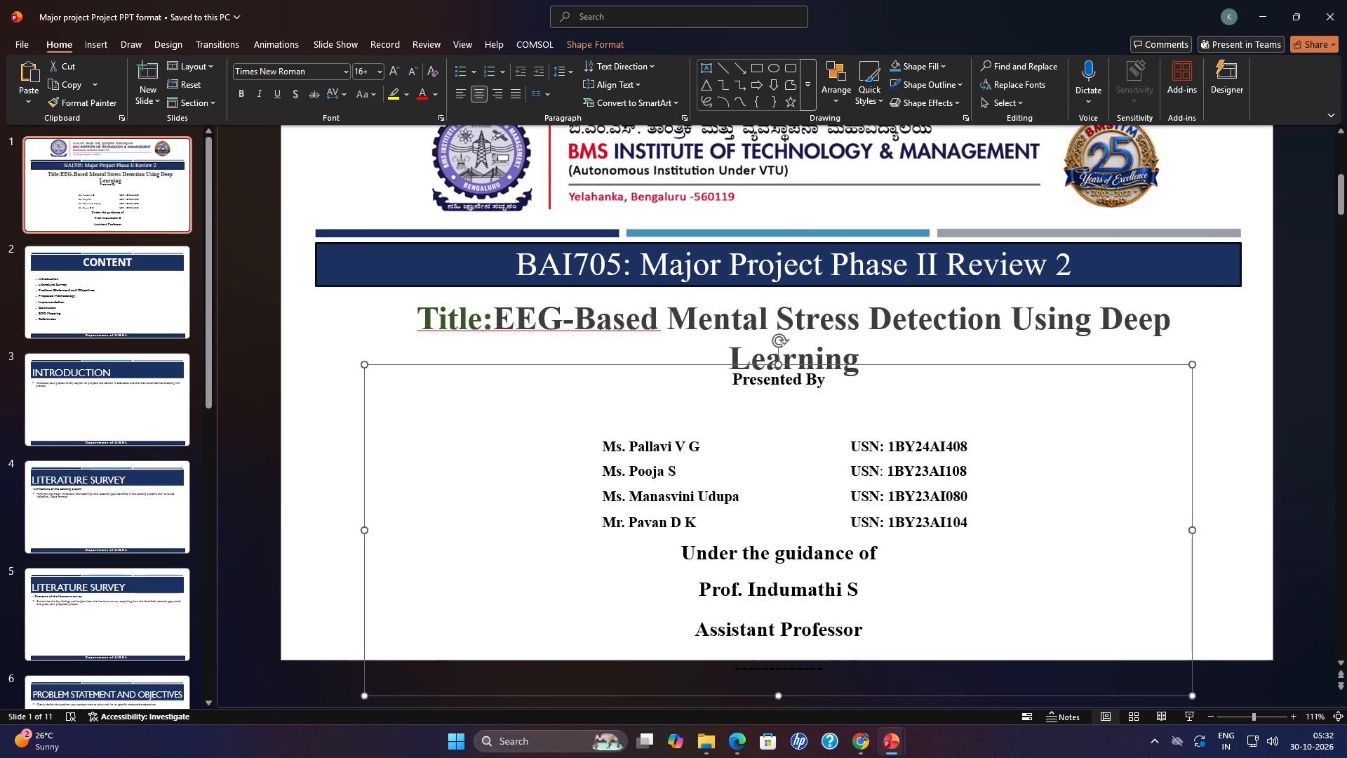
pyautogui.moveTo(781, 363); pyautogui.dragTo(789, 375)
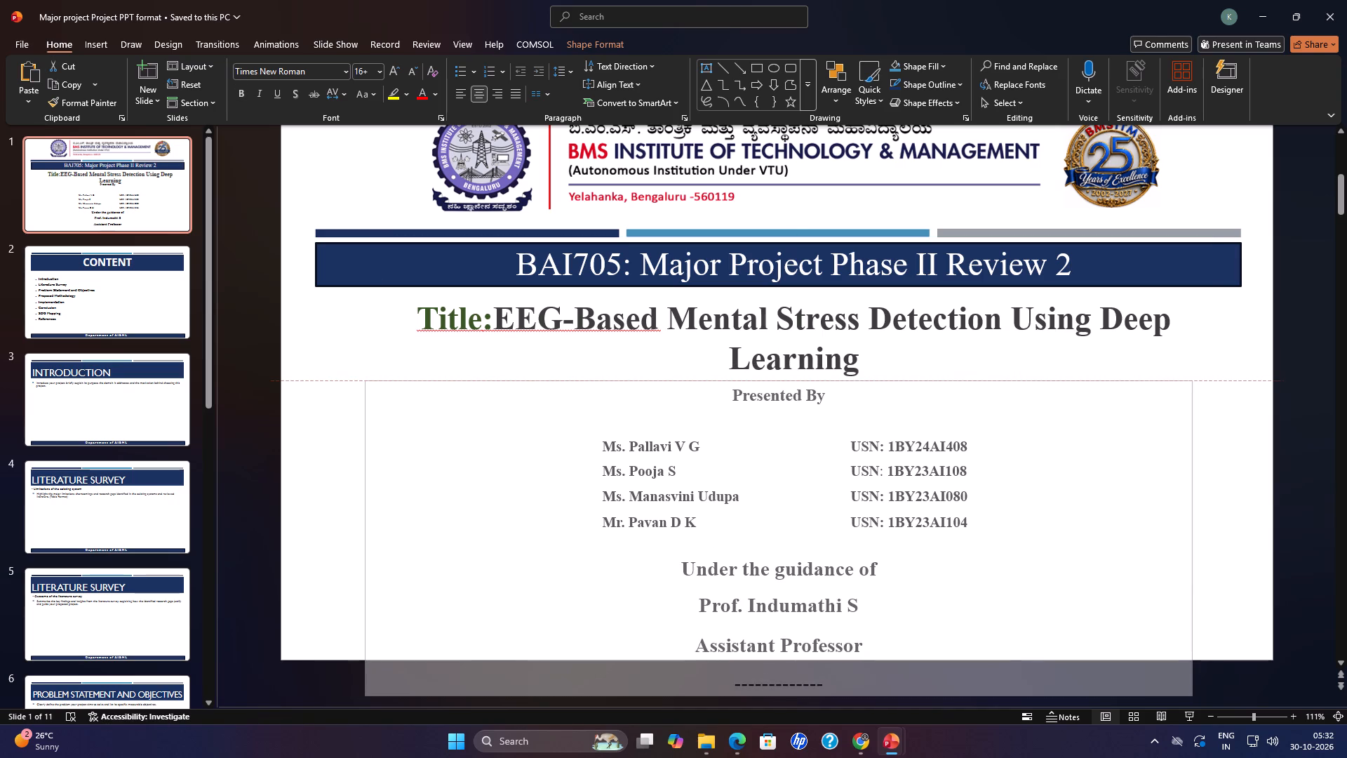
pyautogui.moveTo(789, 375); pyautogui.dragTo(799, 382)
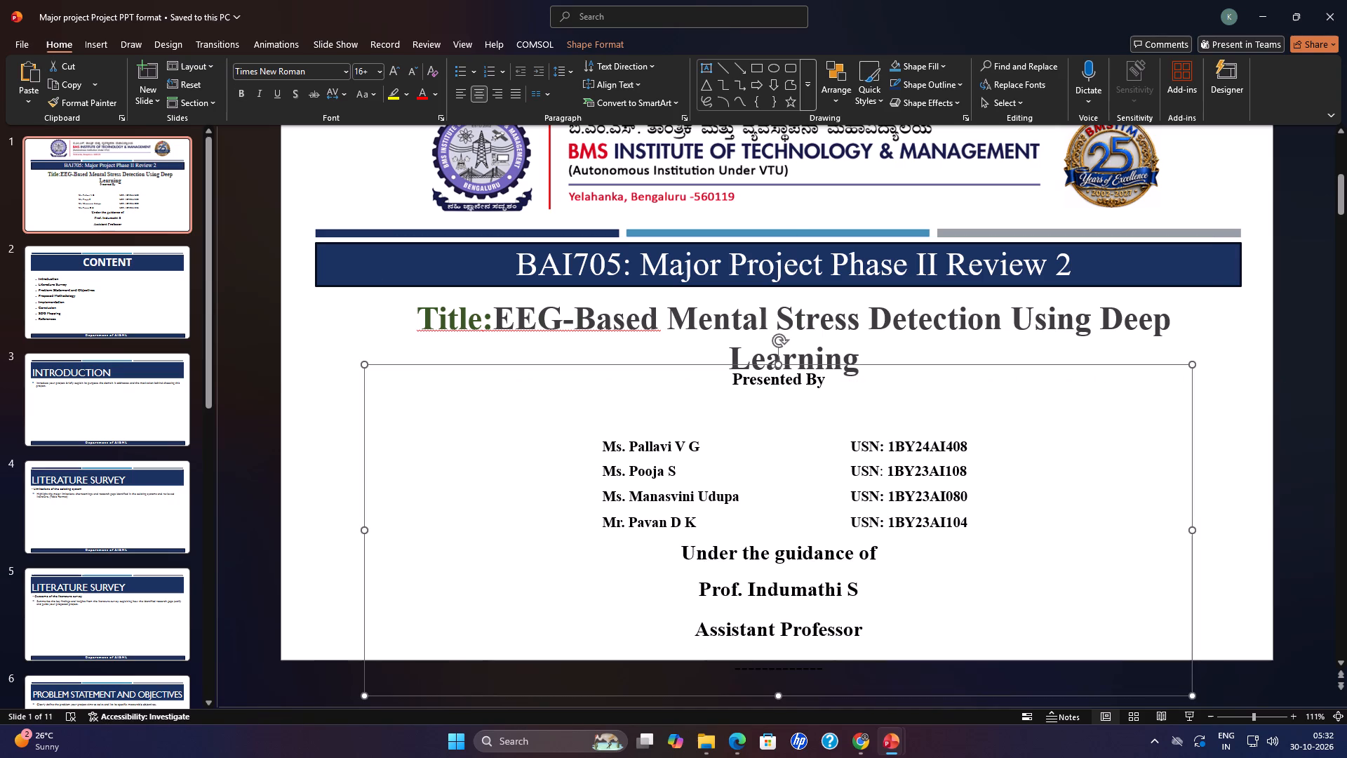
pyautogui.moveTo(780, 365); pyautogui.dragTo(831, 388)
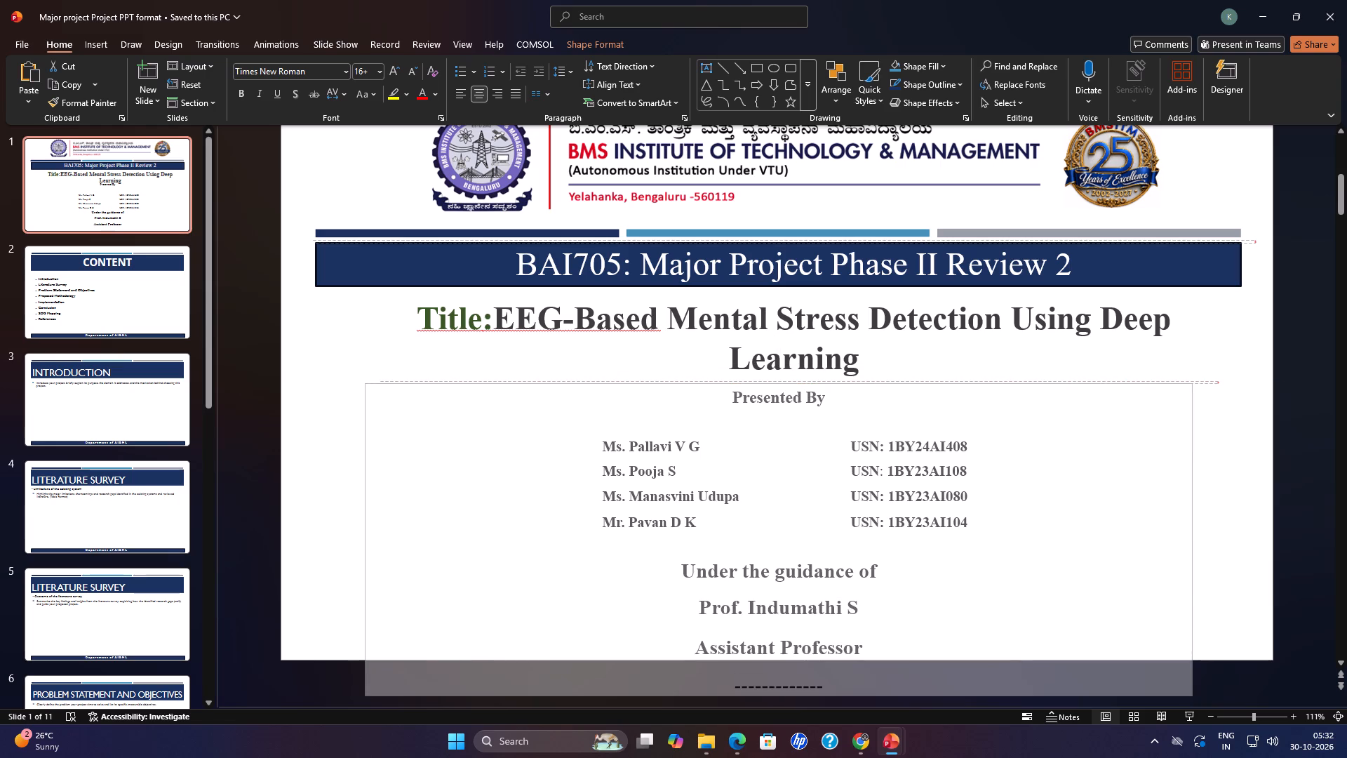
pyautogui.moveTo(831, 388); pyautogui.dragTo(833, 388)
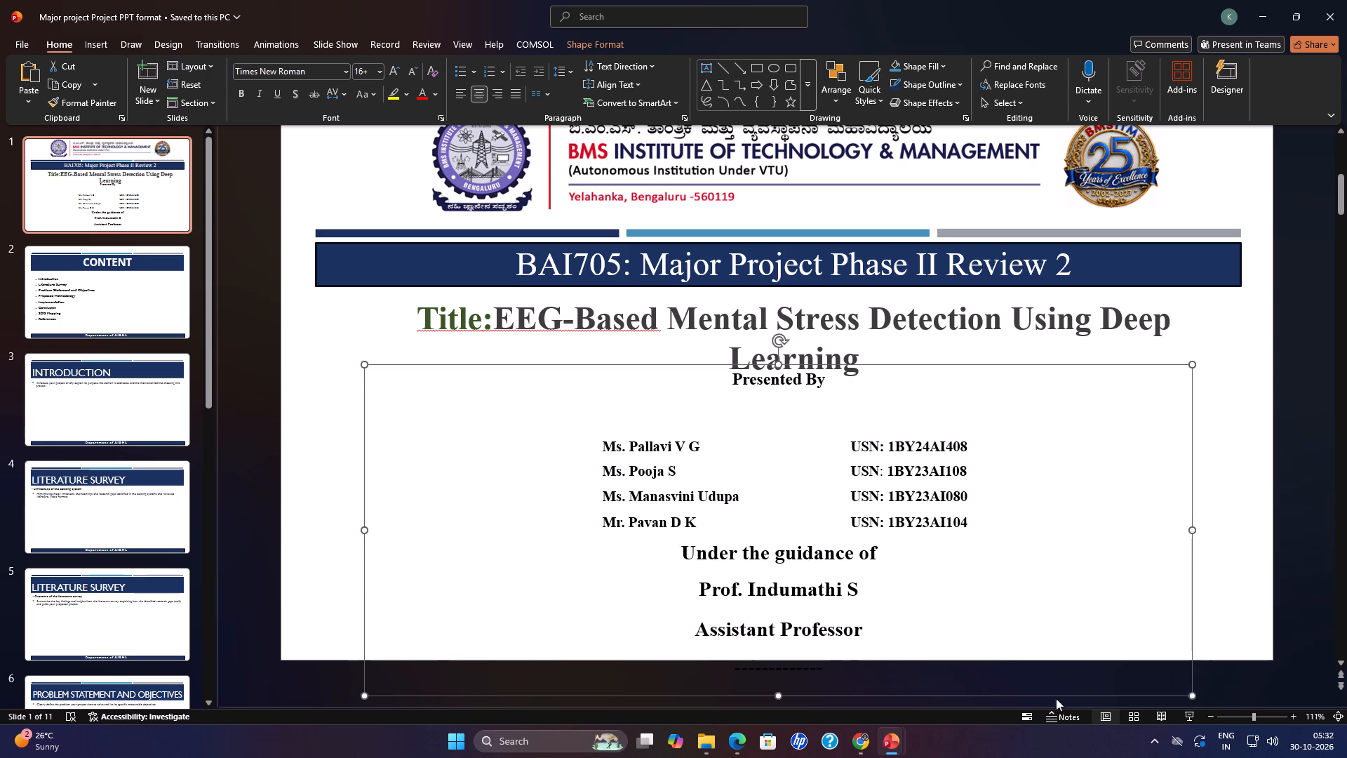
# Move the "Presented By" and guide text box slightly down so its heading sits clear below the project title.
pyautogui.click(1218, 634)
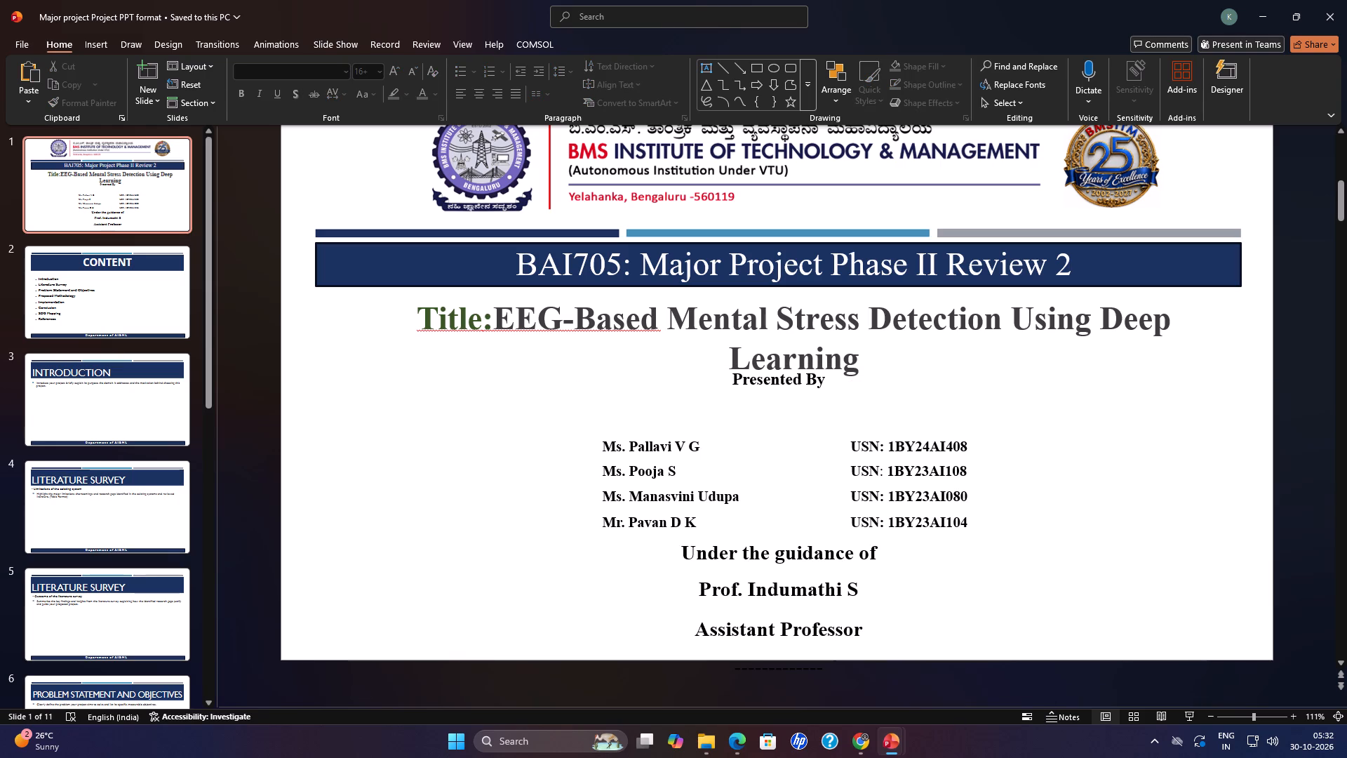
pyautogui.moveTo(735, 378); pyautogui.dragTo(754, 387)
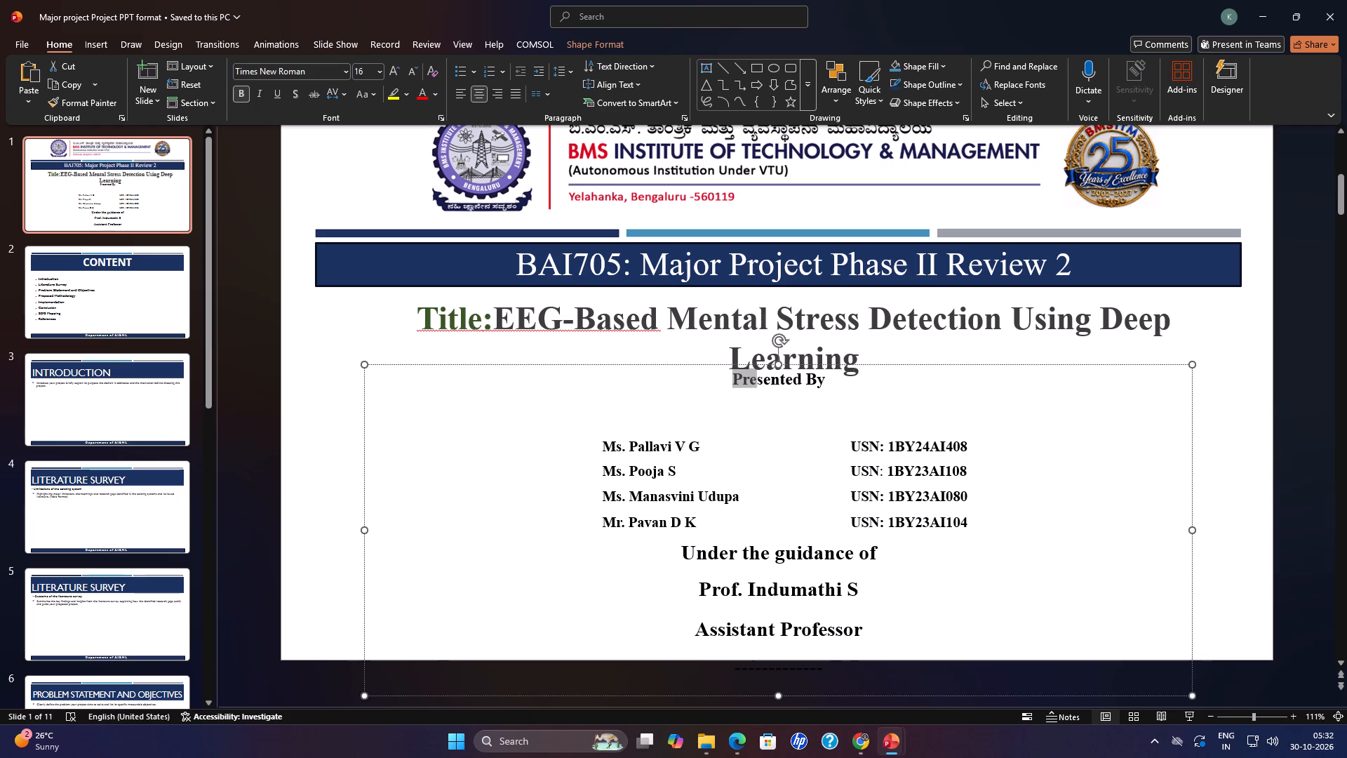
pyautogui.moveTo(644, 362); pyautogui.dragTo(649, 377)
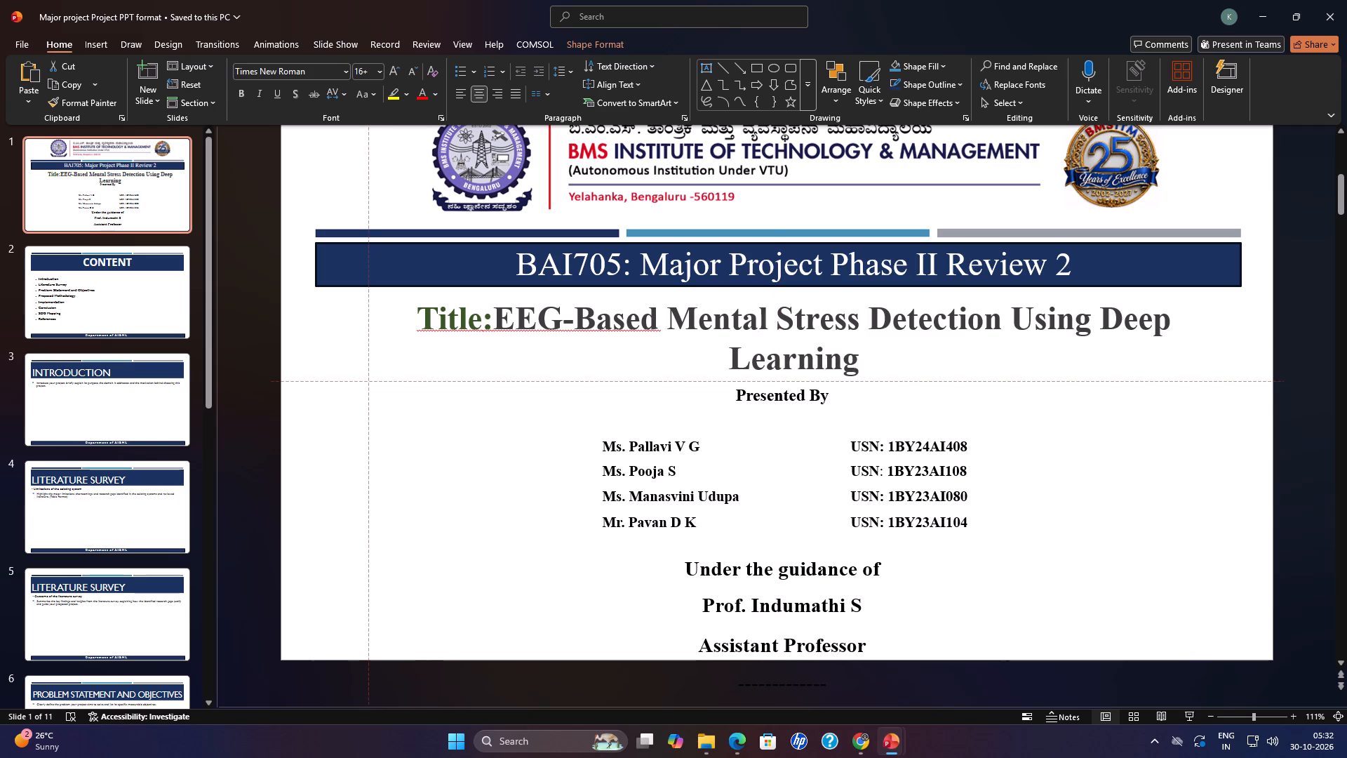
pyautogui.moveTo(649, 377); pyautogui.dragTo(649, 378)
pyautogui.click(1217, 464)
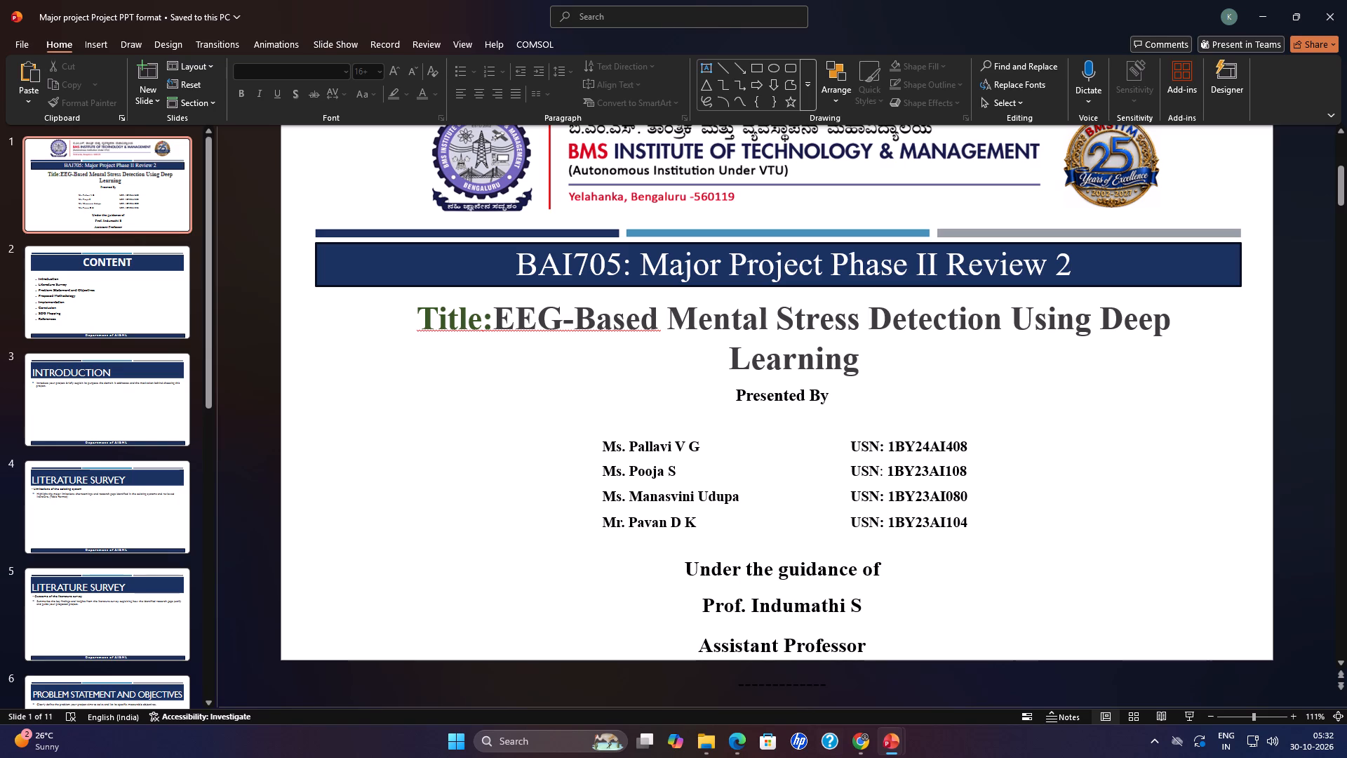
# On the CONTENT slide, change the font of the whole bulleted list, Introduction through References, to Times New Roman.
pyautogui.click(103, 298)
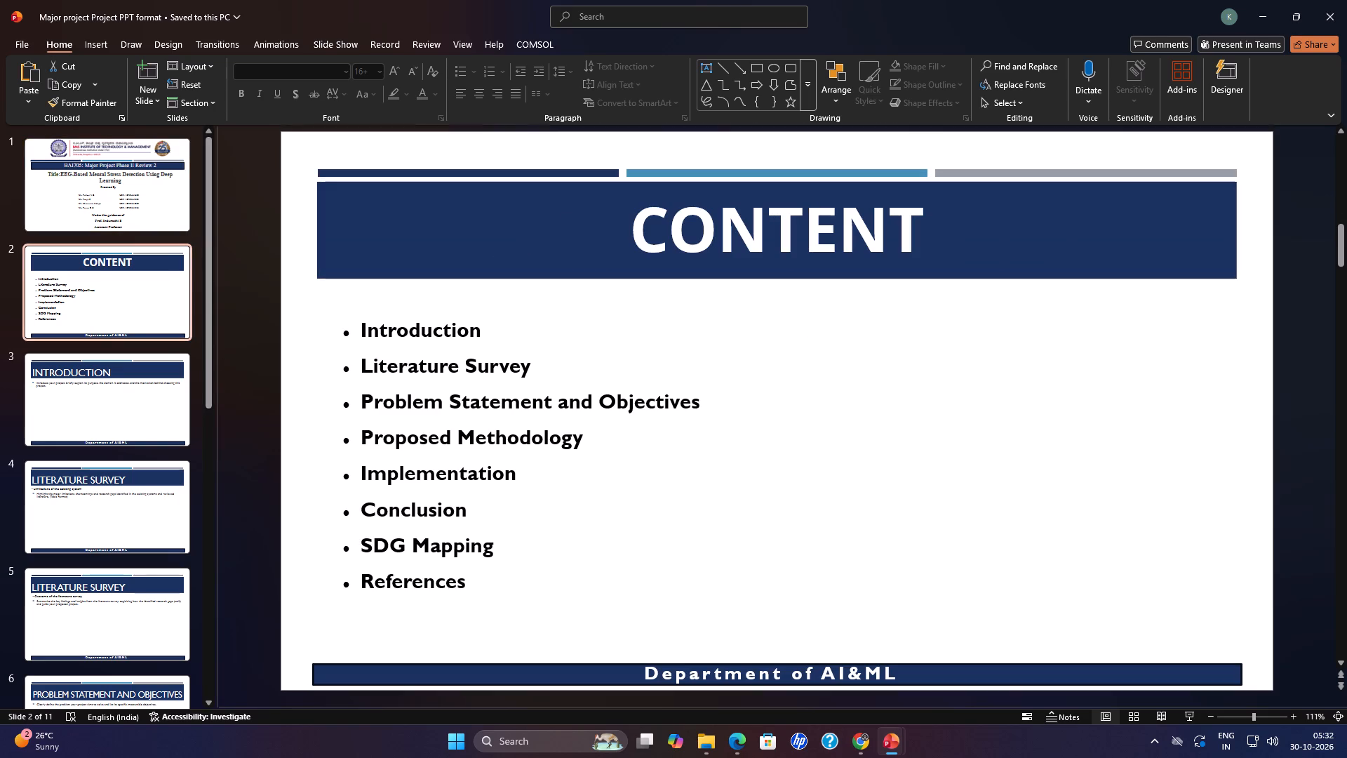
pyautogui.moveTo(358, 319); pyautogui.dragTo(462, 583)
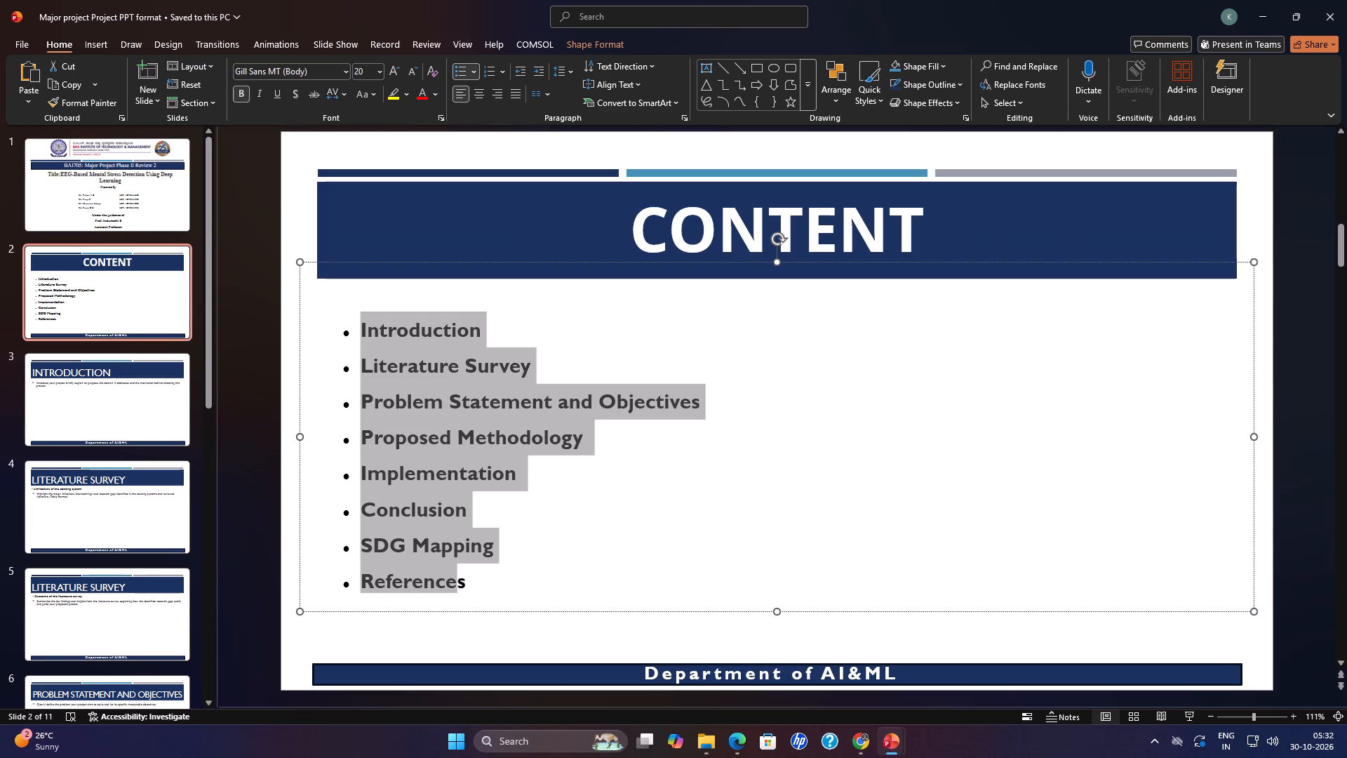
pyautogui.moveTo(462, 583); pyautogui.dragTo(504, 604)
pyautogui.rightClick(565, 569)
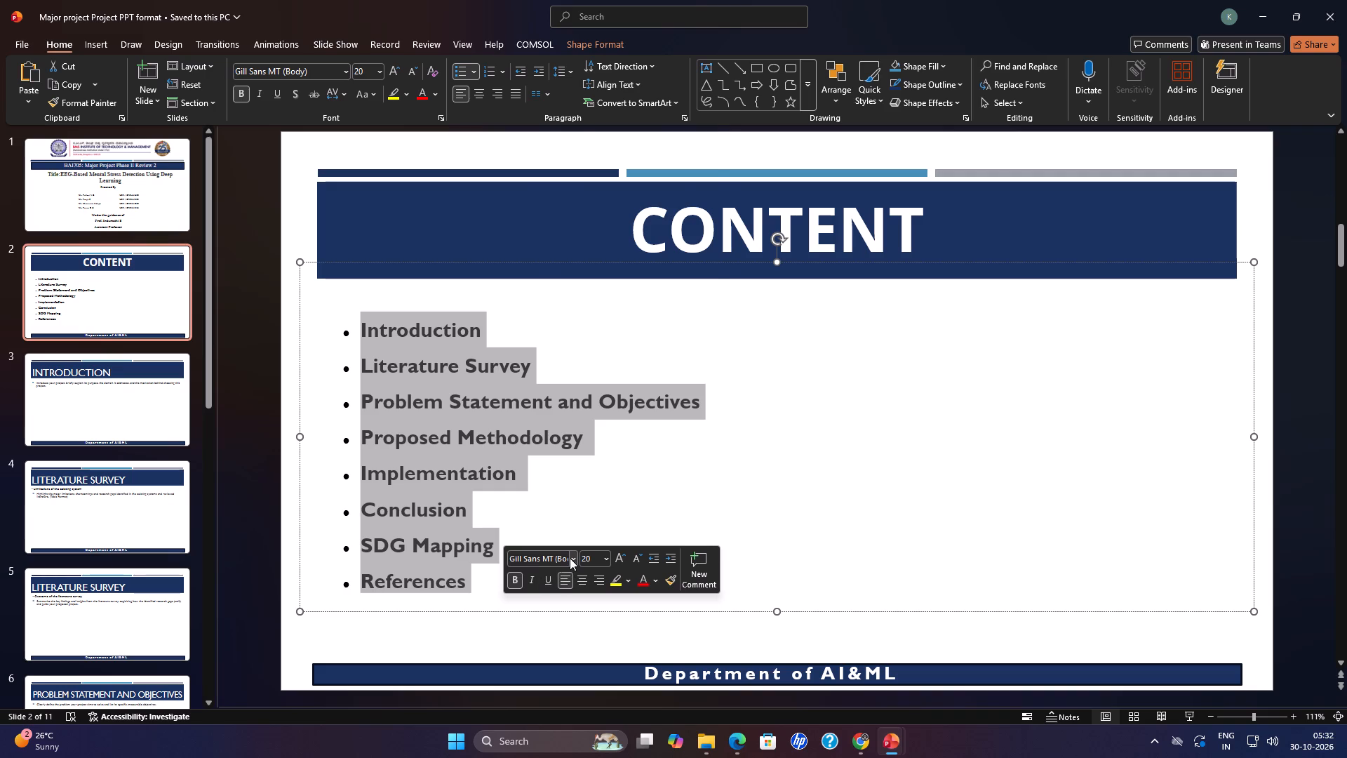
pyautogui.click(570, 558)
pyautogui.write('tim')
pyautogui.press('e')
pyautogui.press('s')
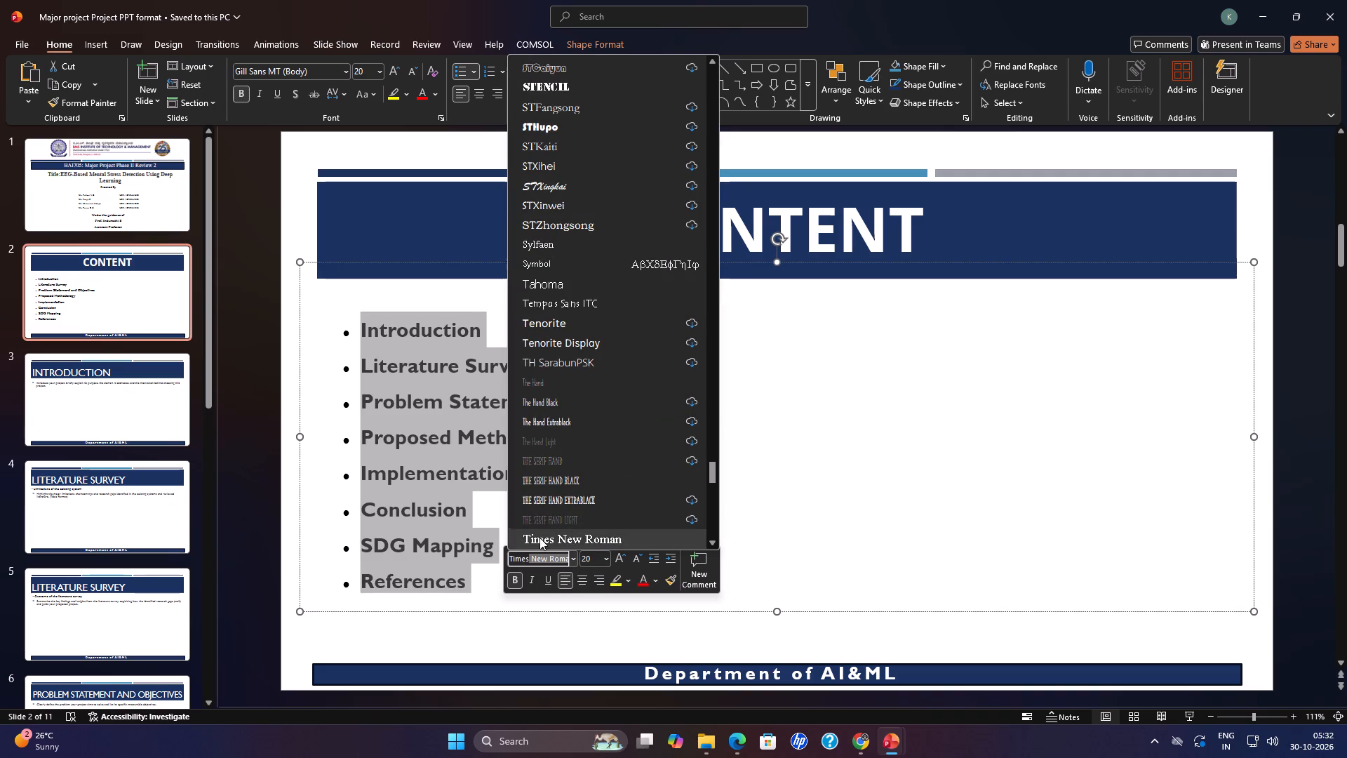
pyautogui.click(542, 538)
pyautogui.click(851, 461)
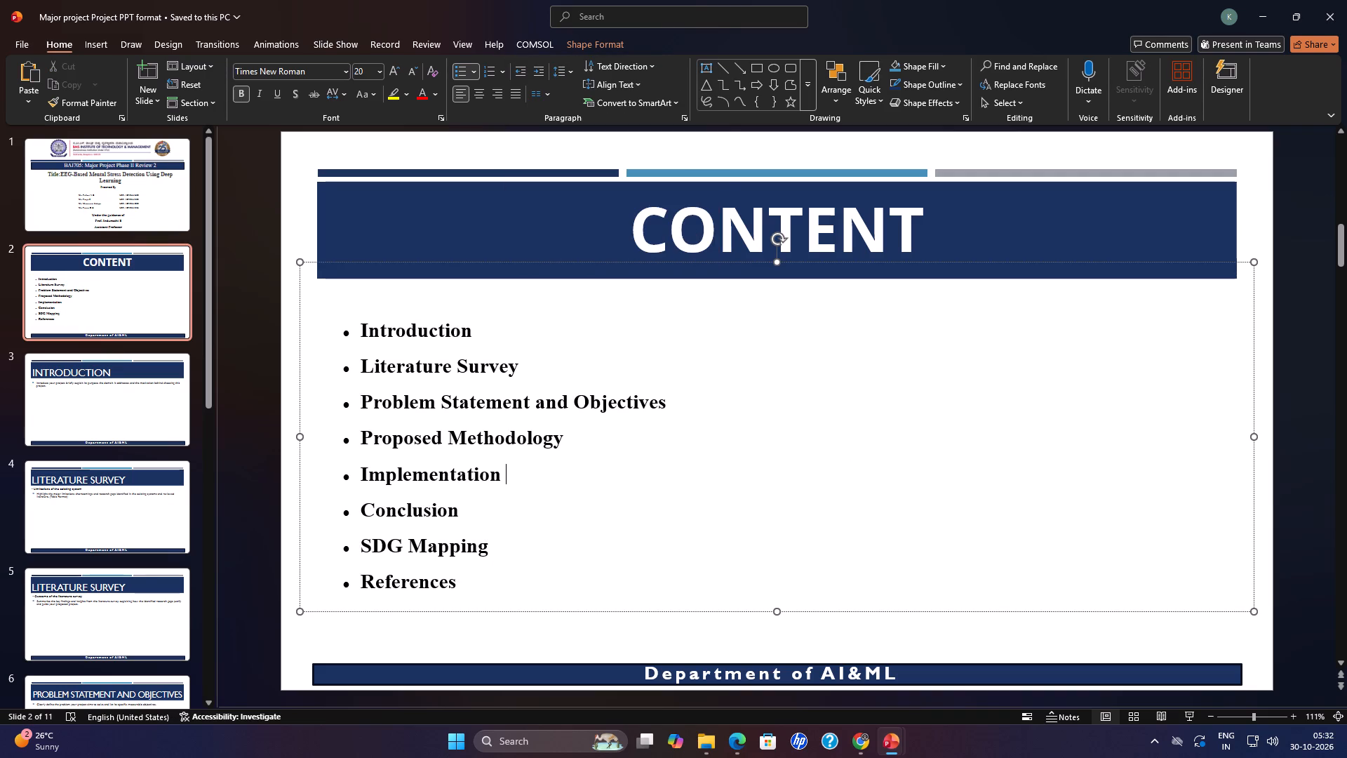
# Change the CONTENT slide's heading font to Times New Roman.
pyautogui.moveTo(626, 213); pyautogui.dragTo(927, 238)
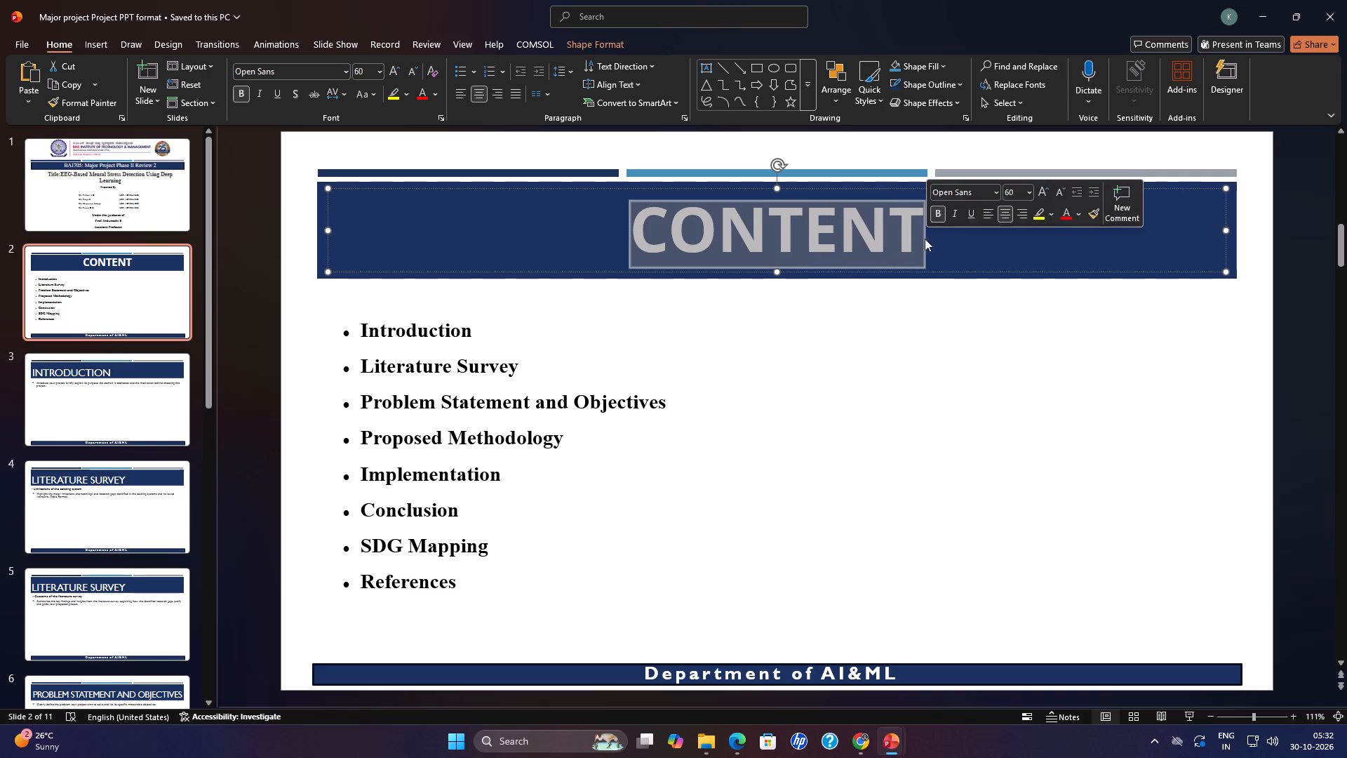
pyautogui.click(1000, 193)
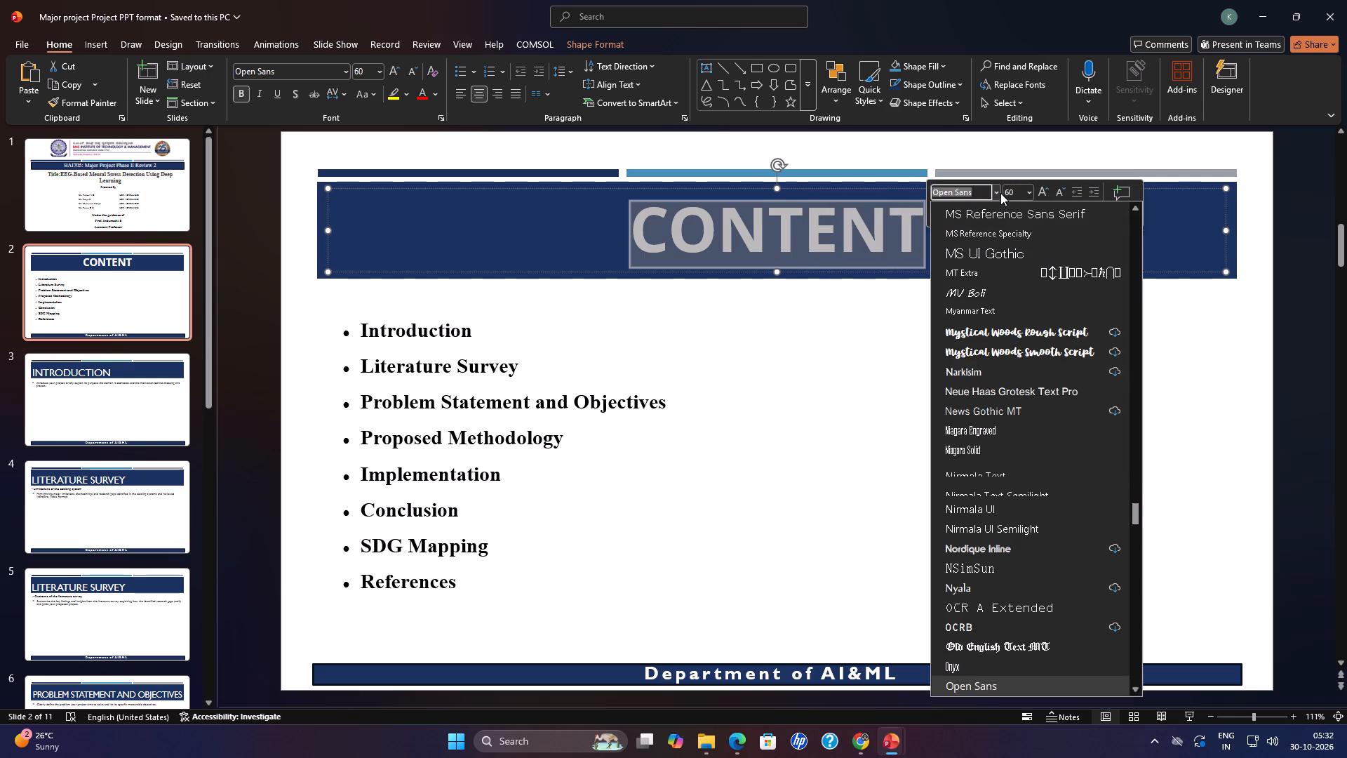
pyautogui.press('t')
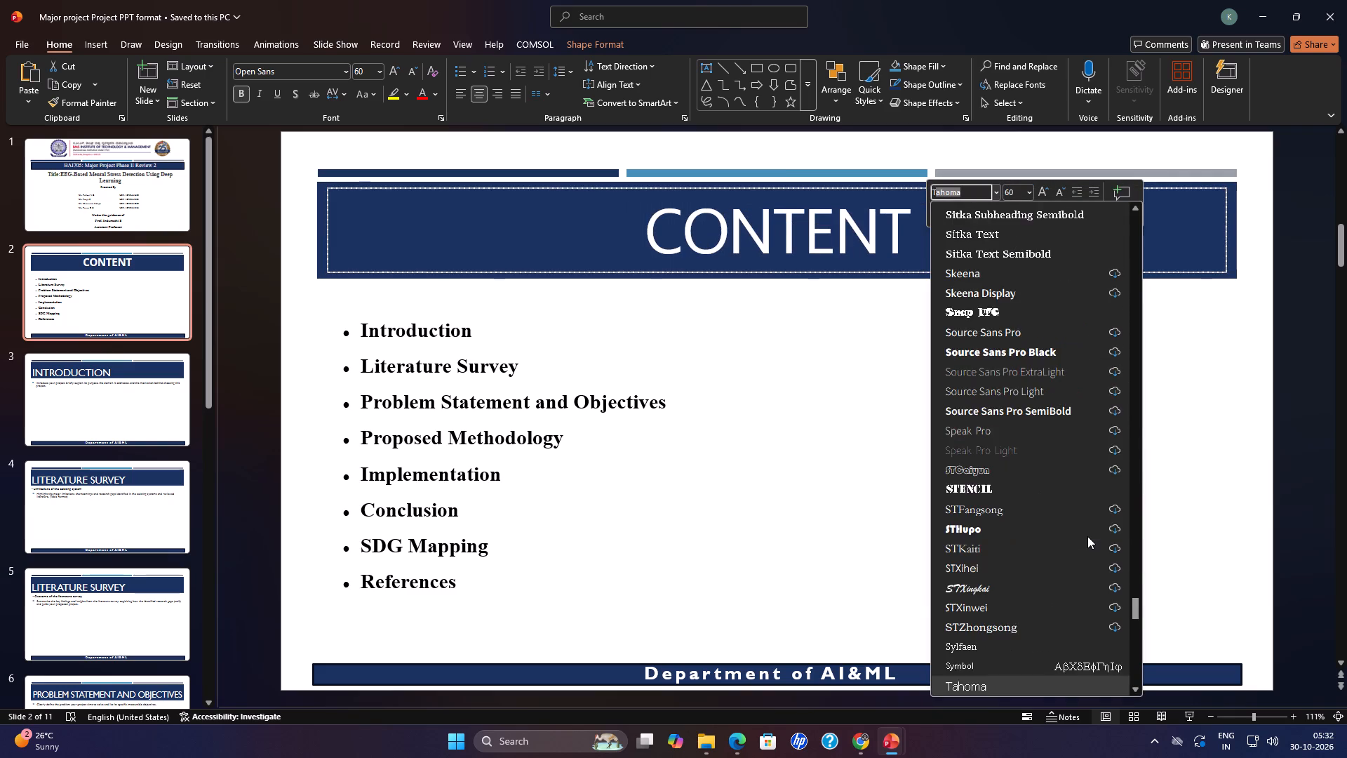
pyautogui.press('i')
pyautogui.press('m')
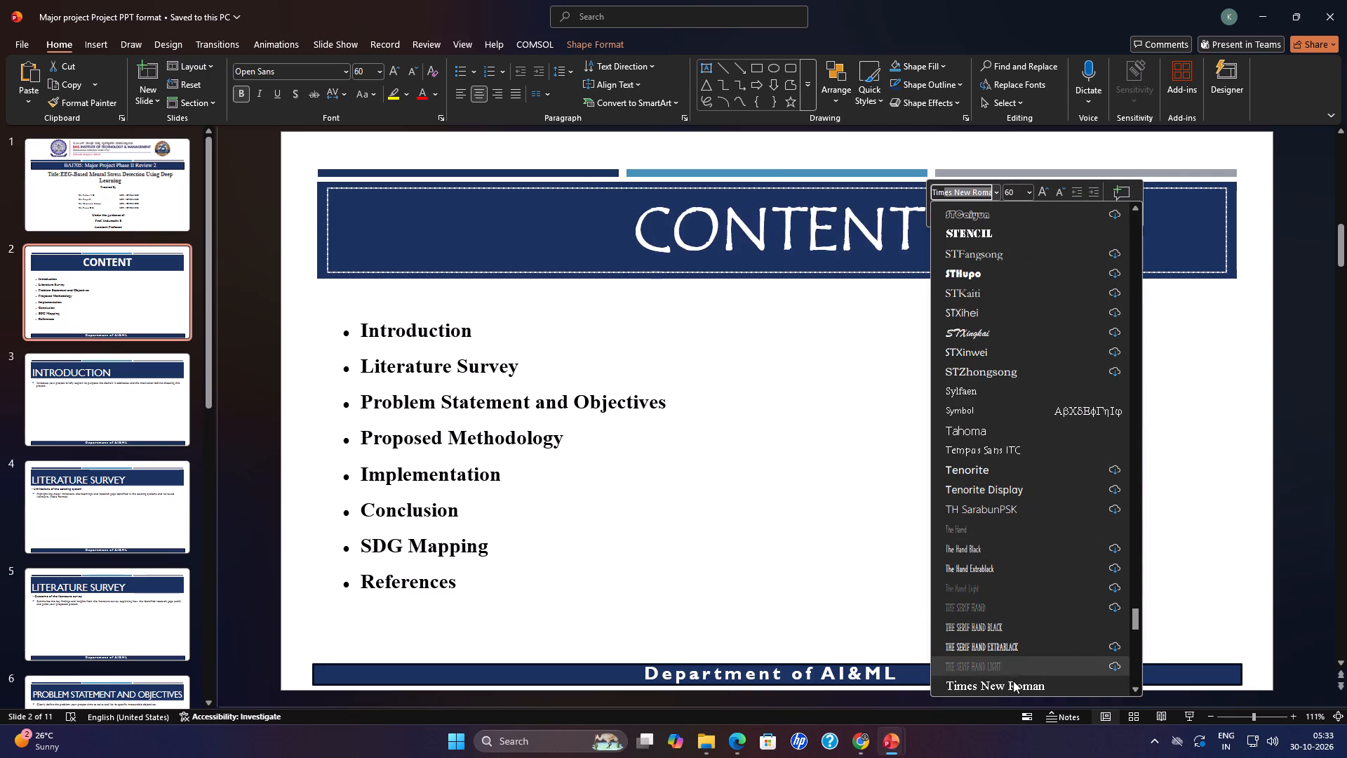
pyautogui.moveTo(1007, 671); pyautogui.dragTo(1010, 684)
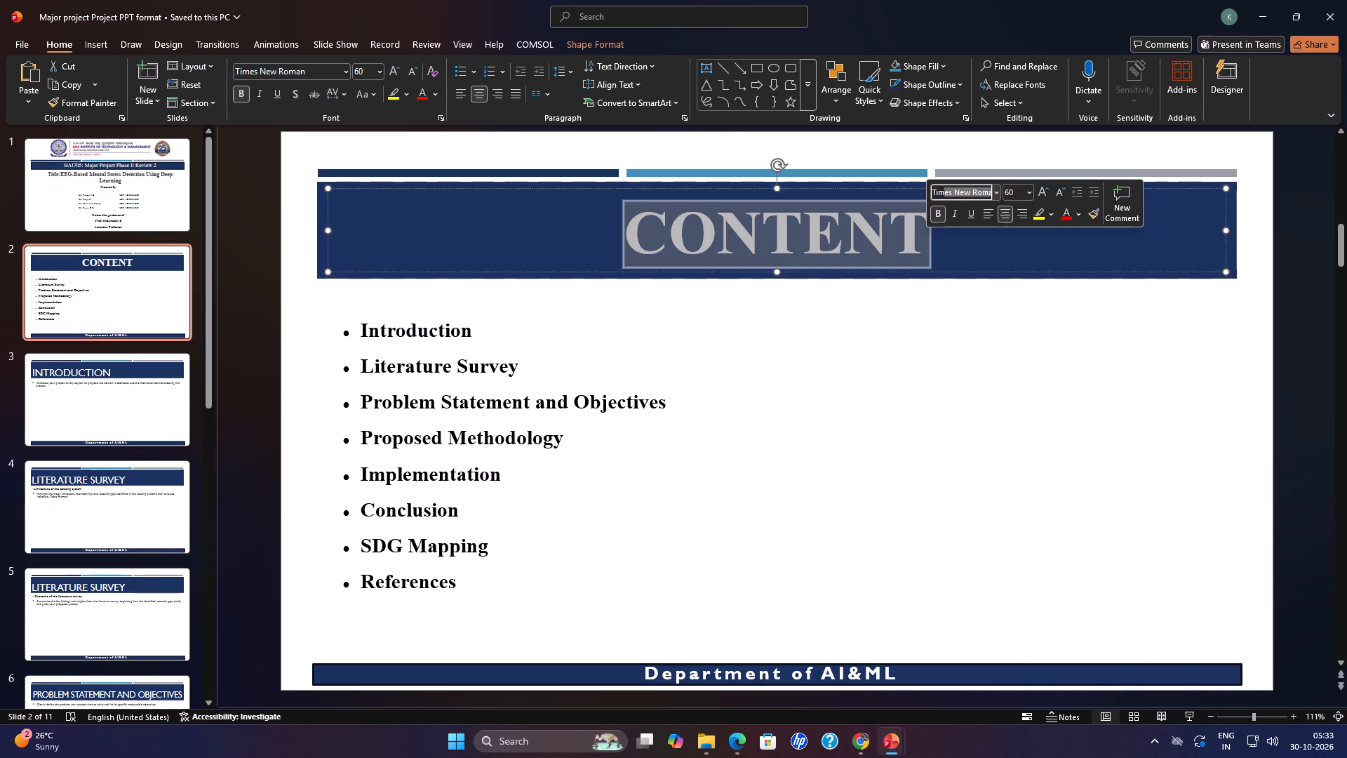
pyautogui.click(951, 487)
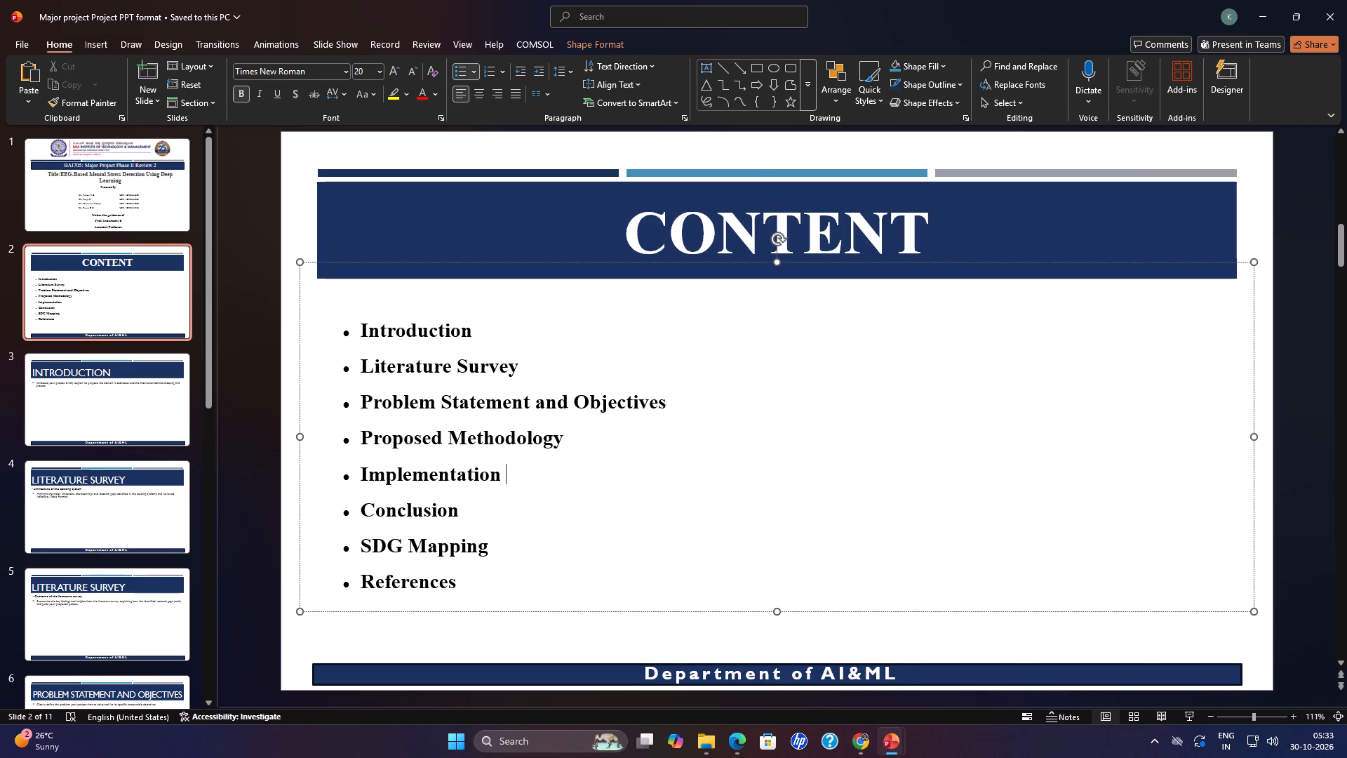
# Change the "Department of AI&ML" footer text on the CONTENT slide to Times New Roman.
pyautogui.moveTo(646, 670); pyautogui.dragTo(917, 680)
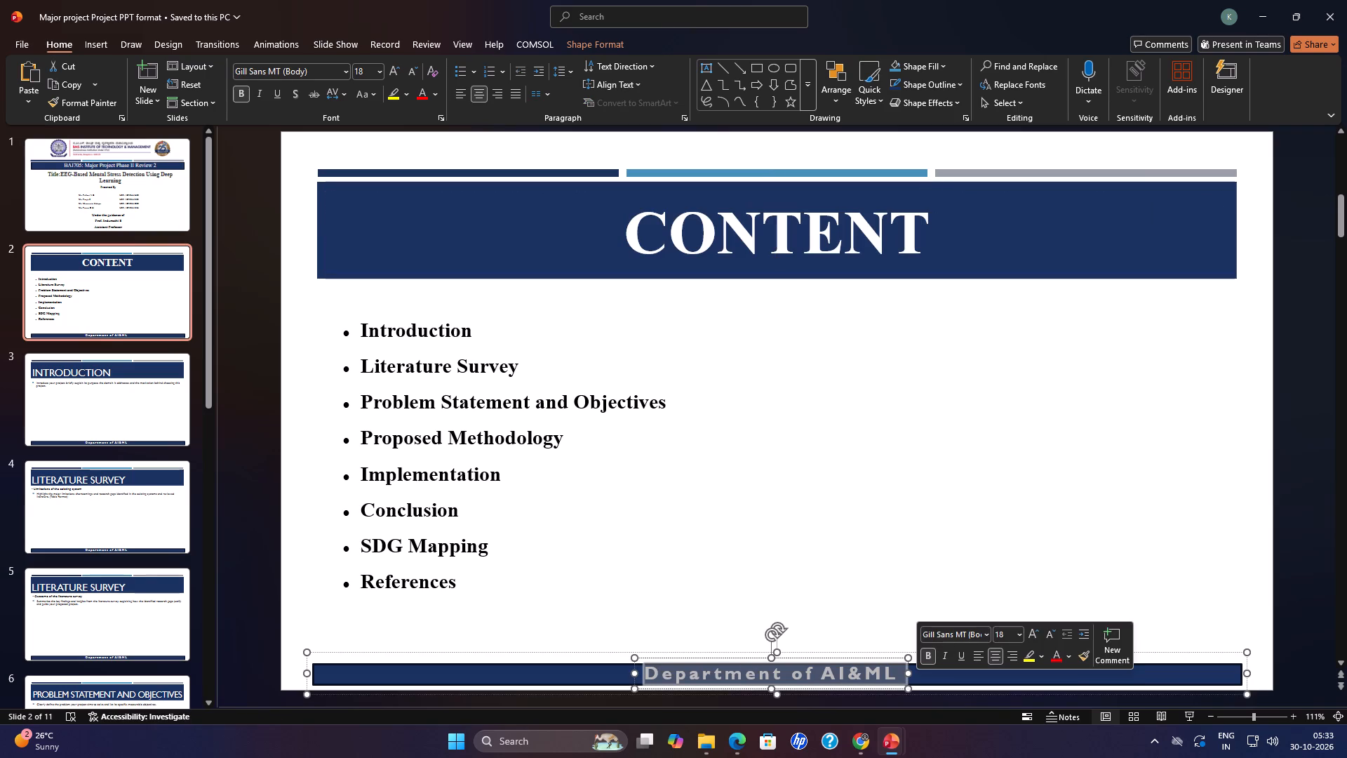
pyautogui.click(983, 634)
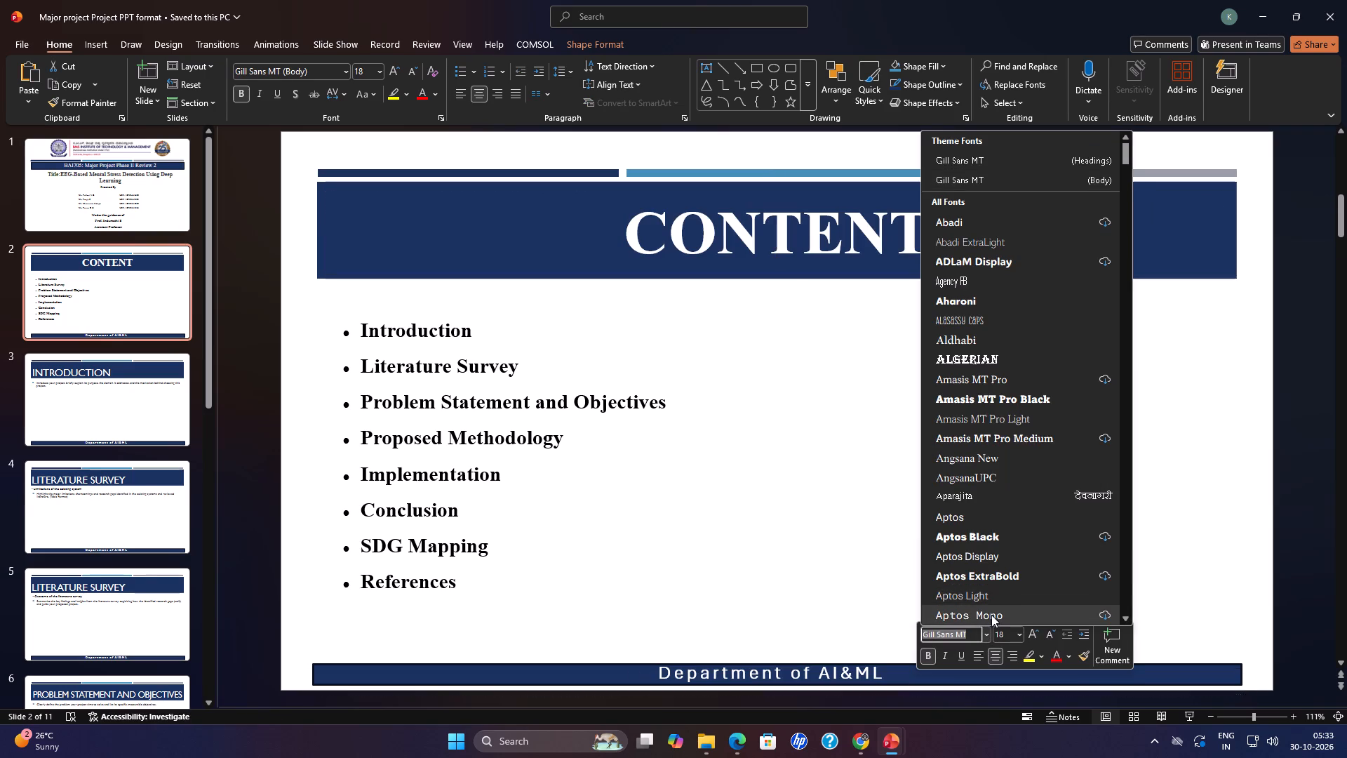
pyautogui.press('t')
pyautogui.press('i')
pyautogui.press('m')
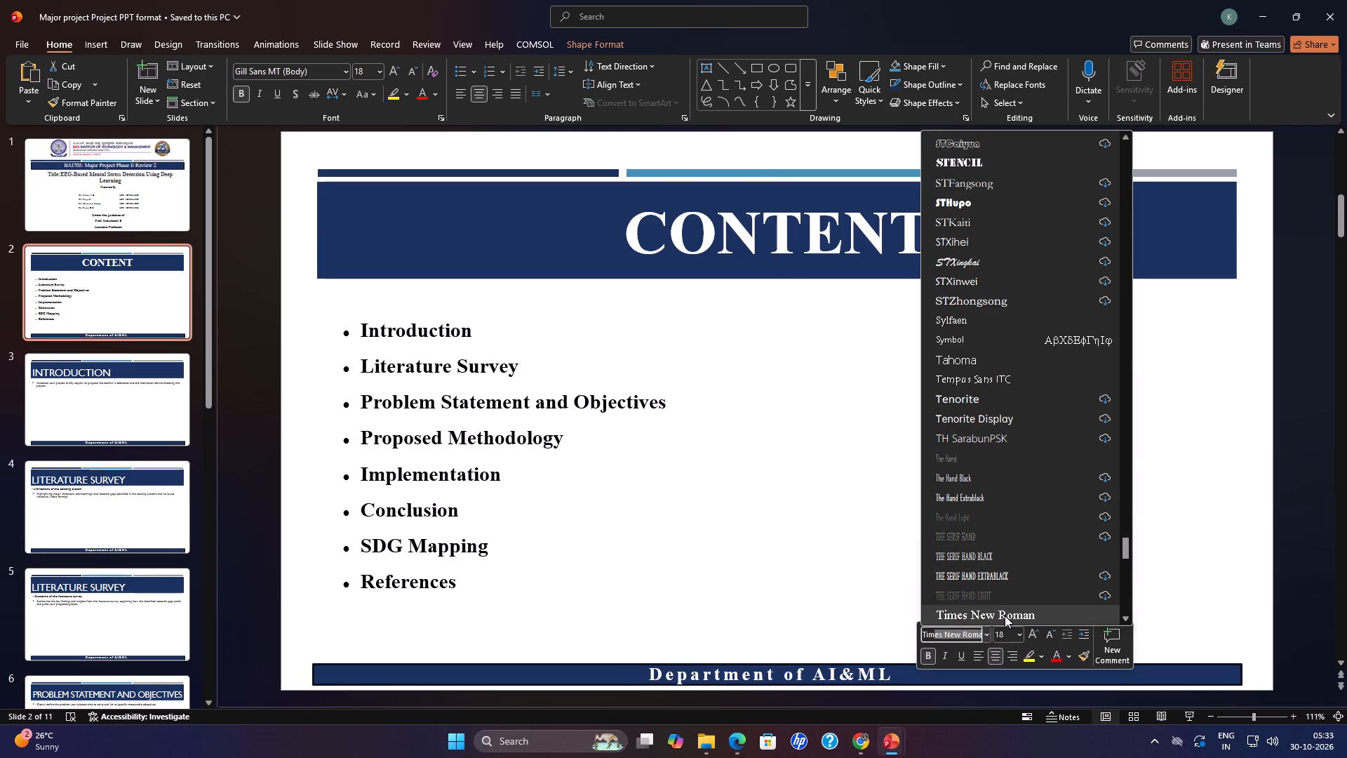
pyautogui.click(1000, 611)
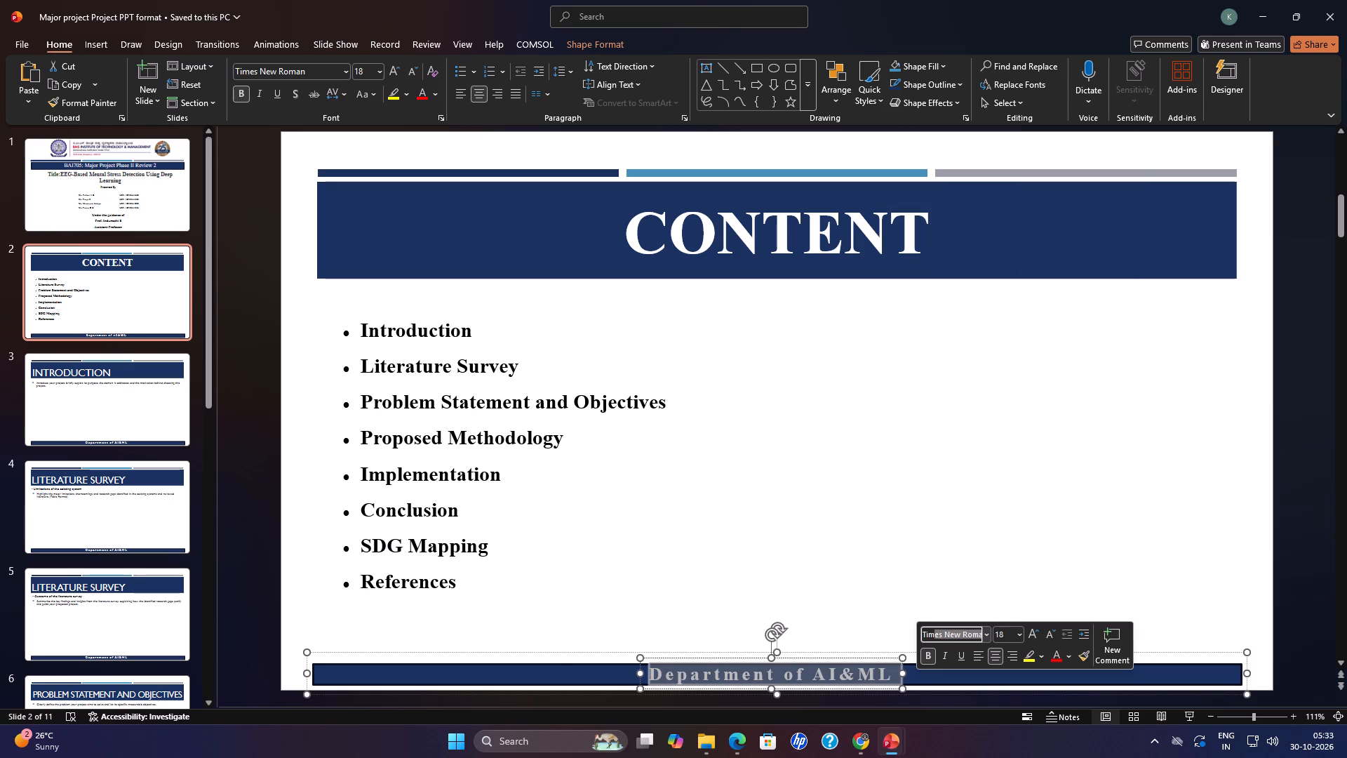
pyautogui.click(596, 600)
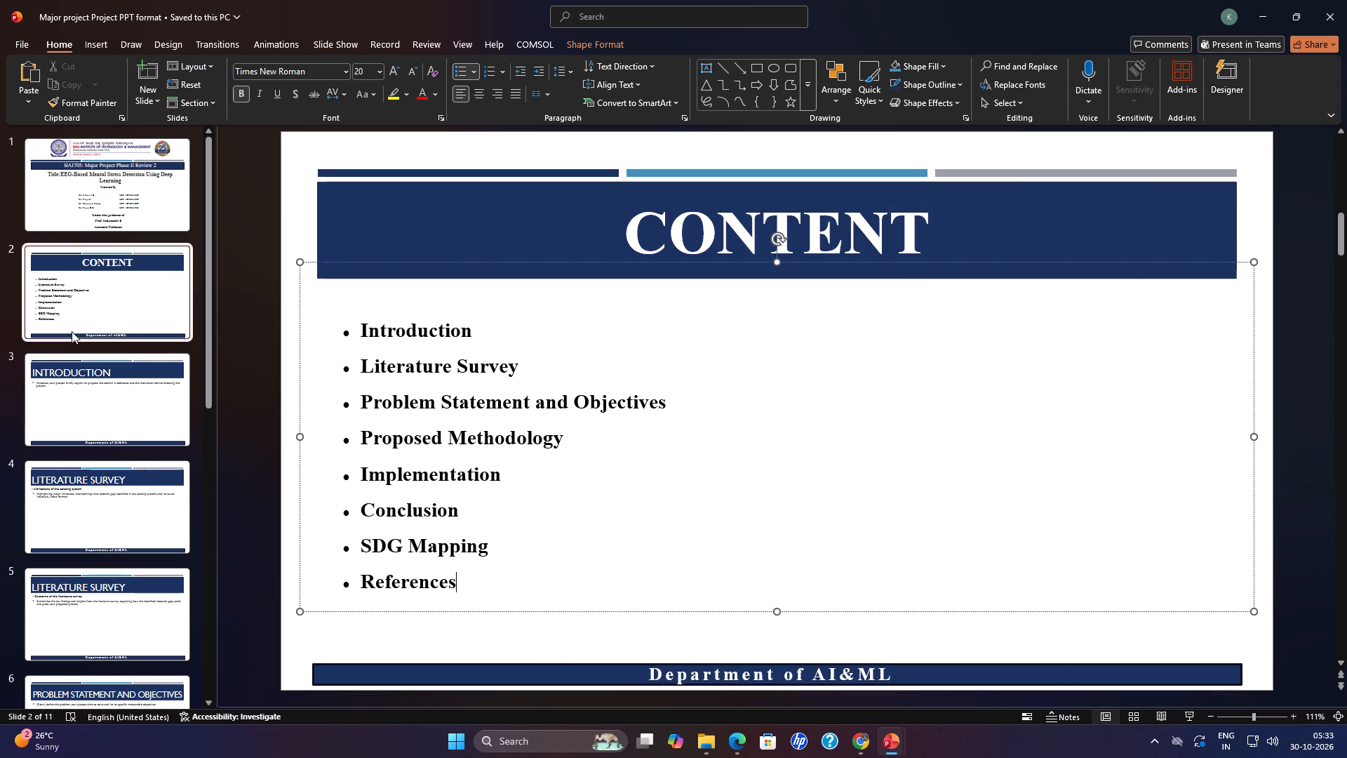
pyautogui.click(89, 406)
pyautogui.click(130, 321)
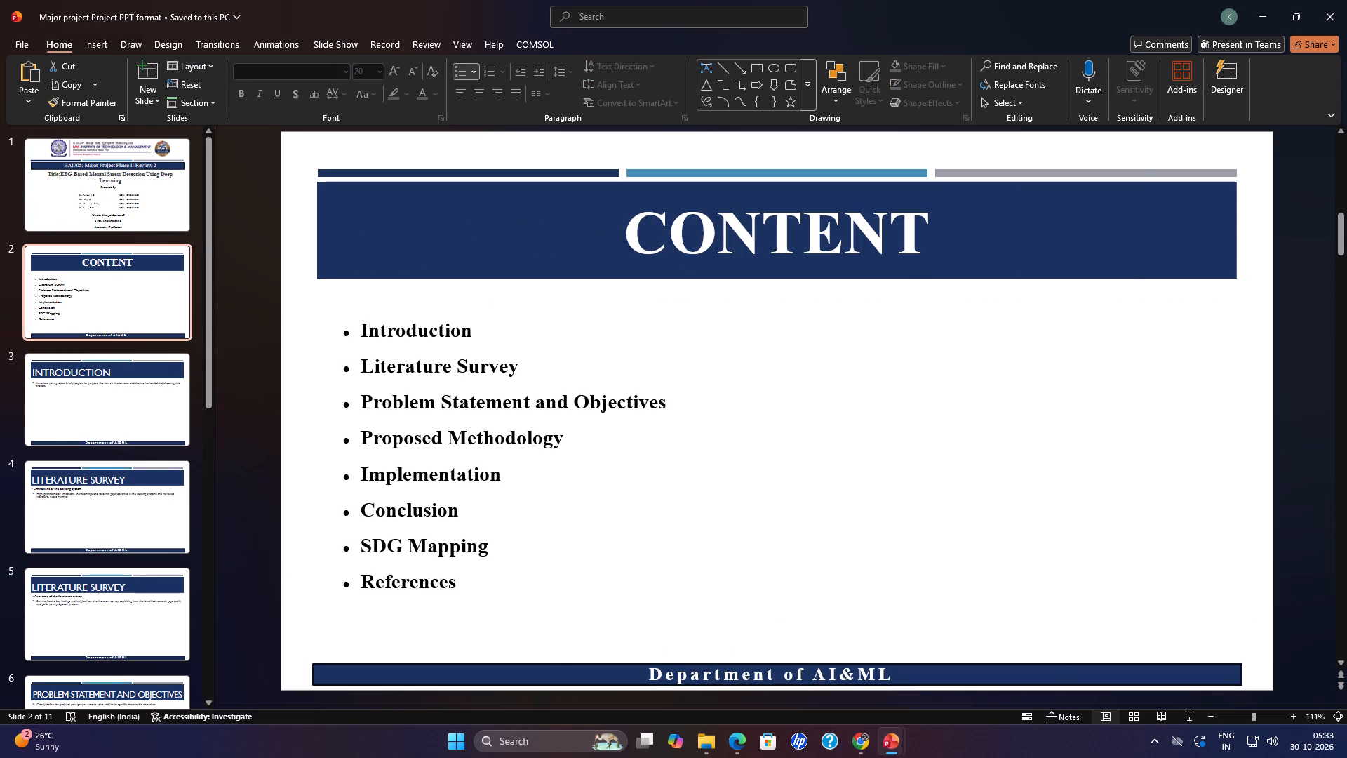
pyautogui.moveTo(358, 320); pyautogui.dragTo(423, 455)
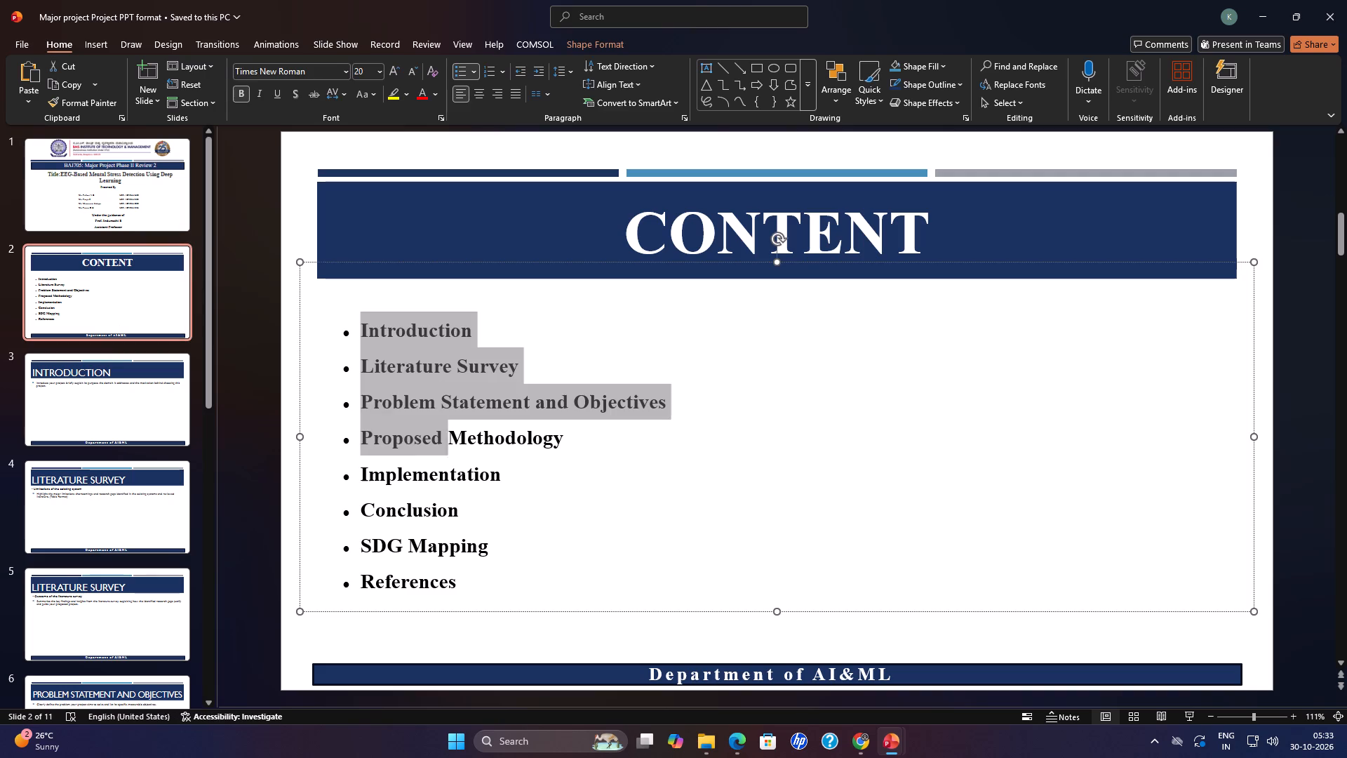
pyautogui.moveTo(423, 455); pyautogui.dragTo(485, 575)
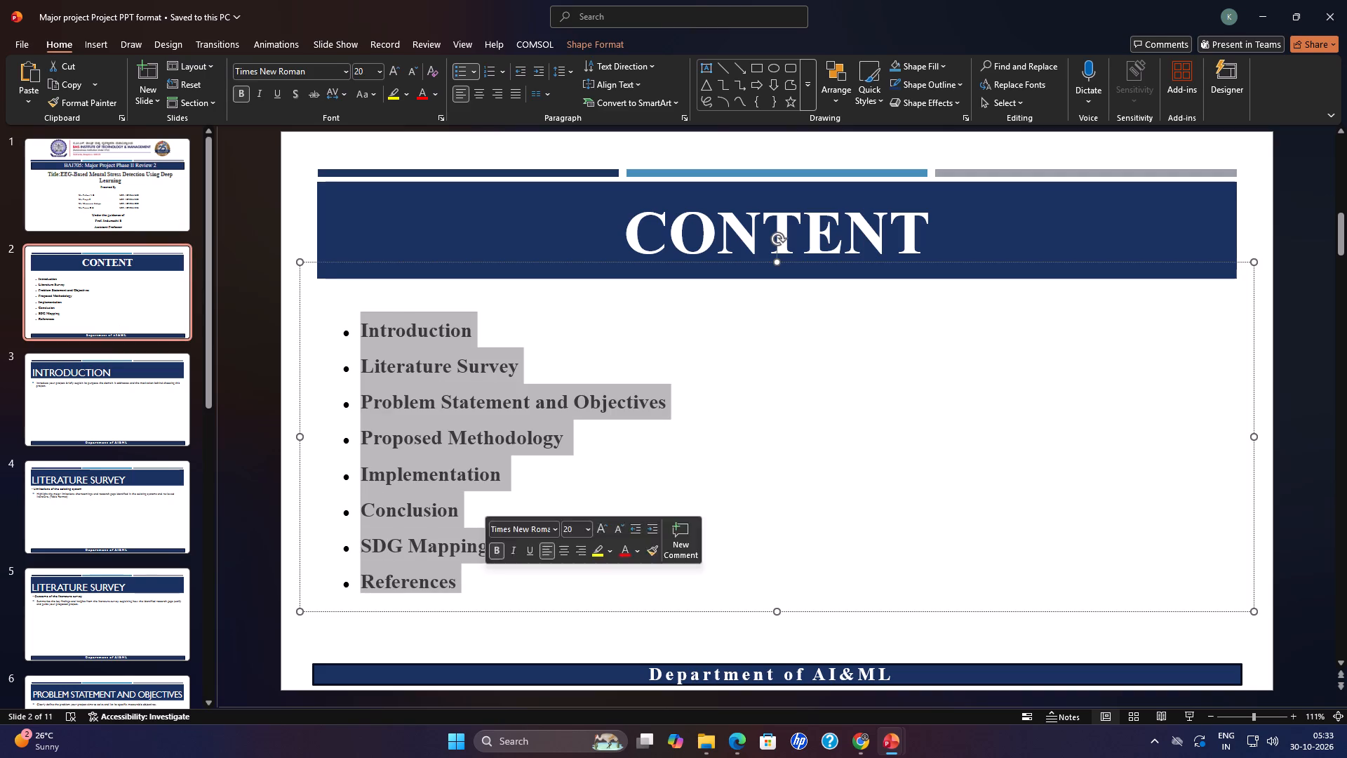
# On slide 3, change the INTRODUCTION heading font to Times New Roman.
pyautogui.click(130, 397)
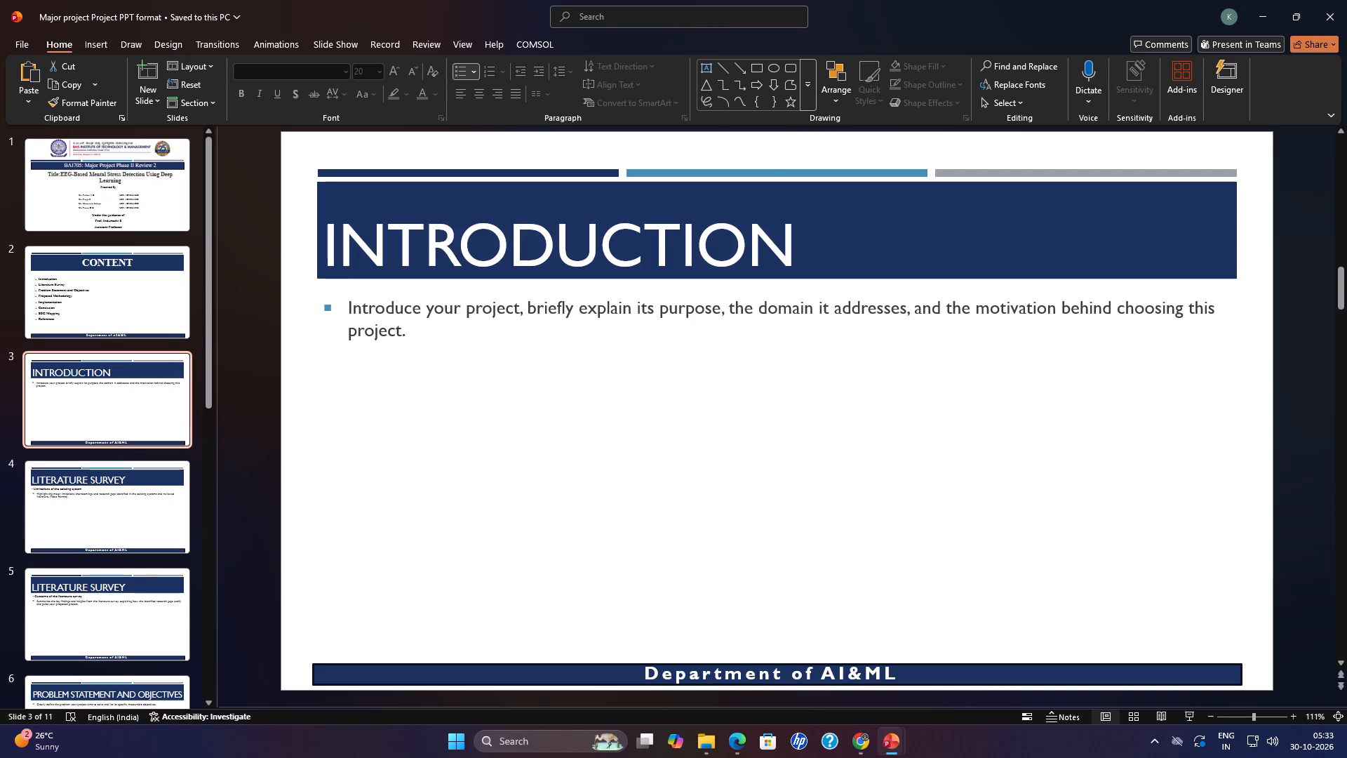
pyautogui.moveTo(327, 224); pyautogui.dragTo(802, 281)
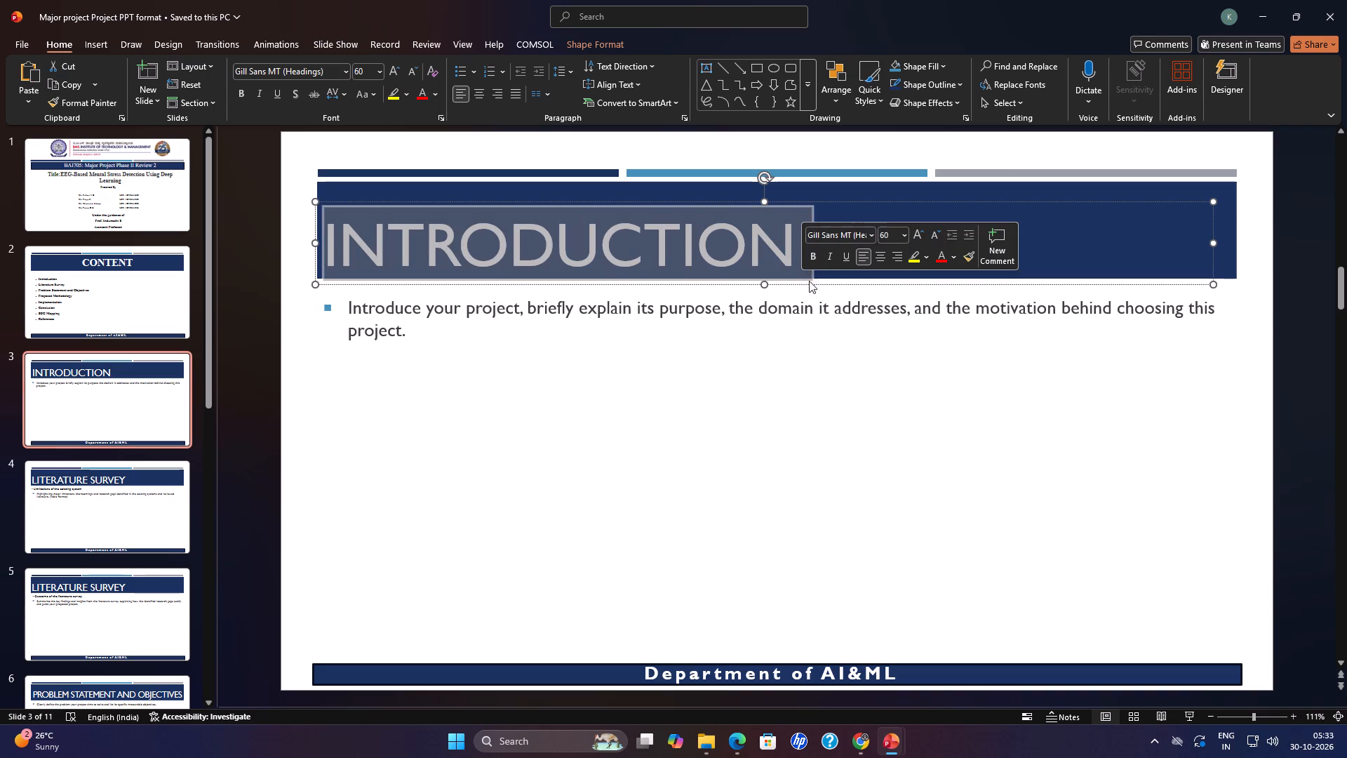
pyautogui.click(871, 232)
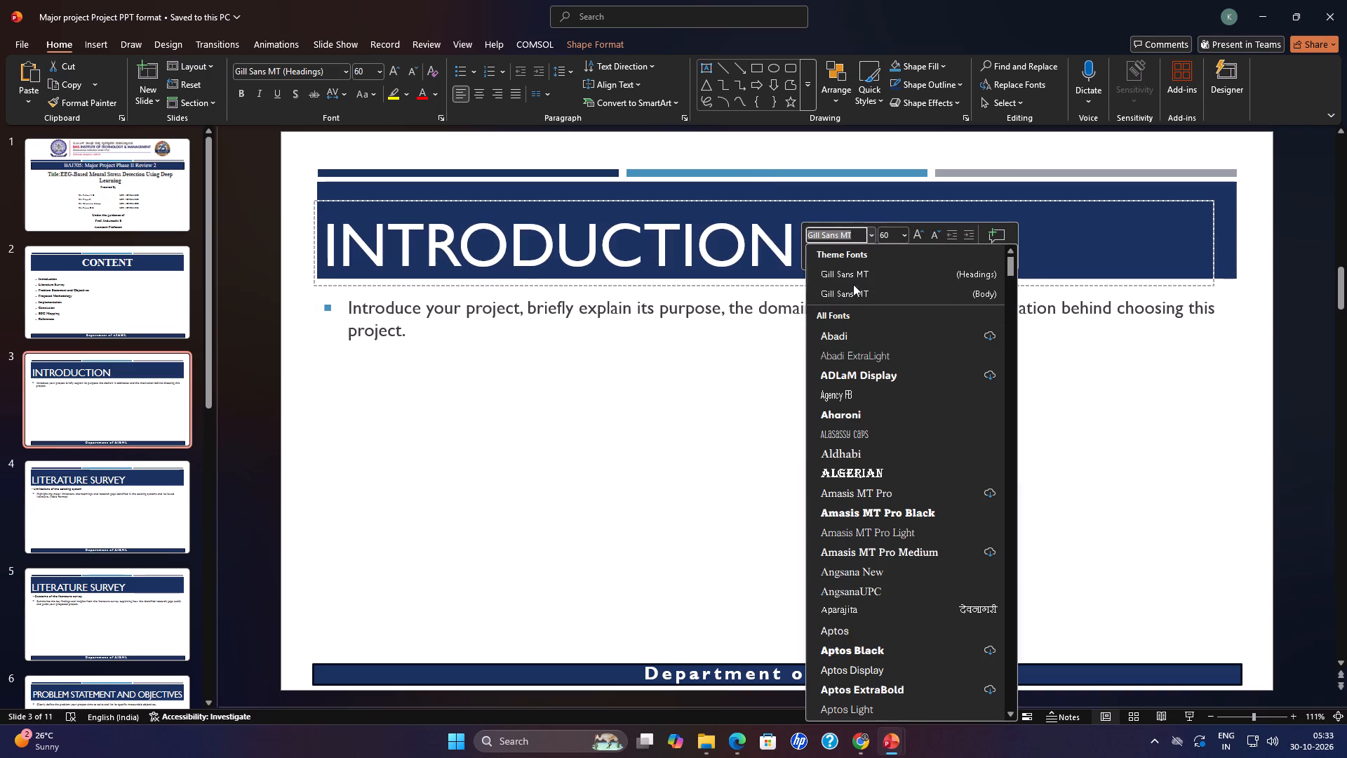
pyautogui.press('t')
pyautogui.press('i')
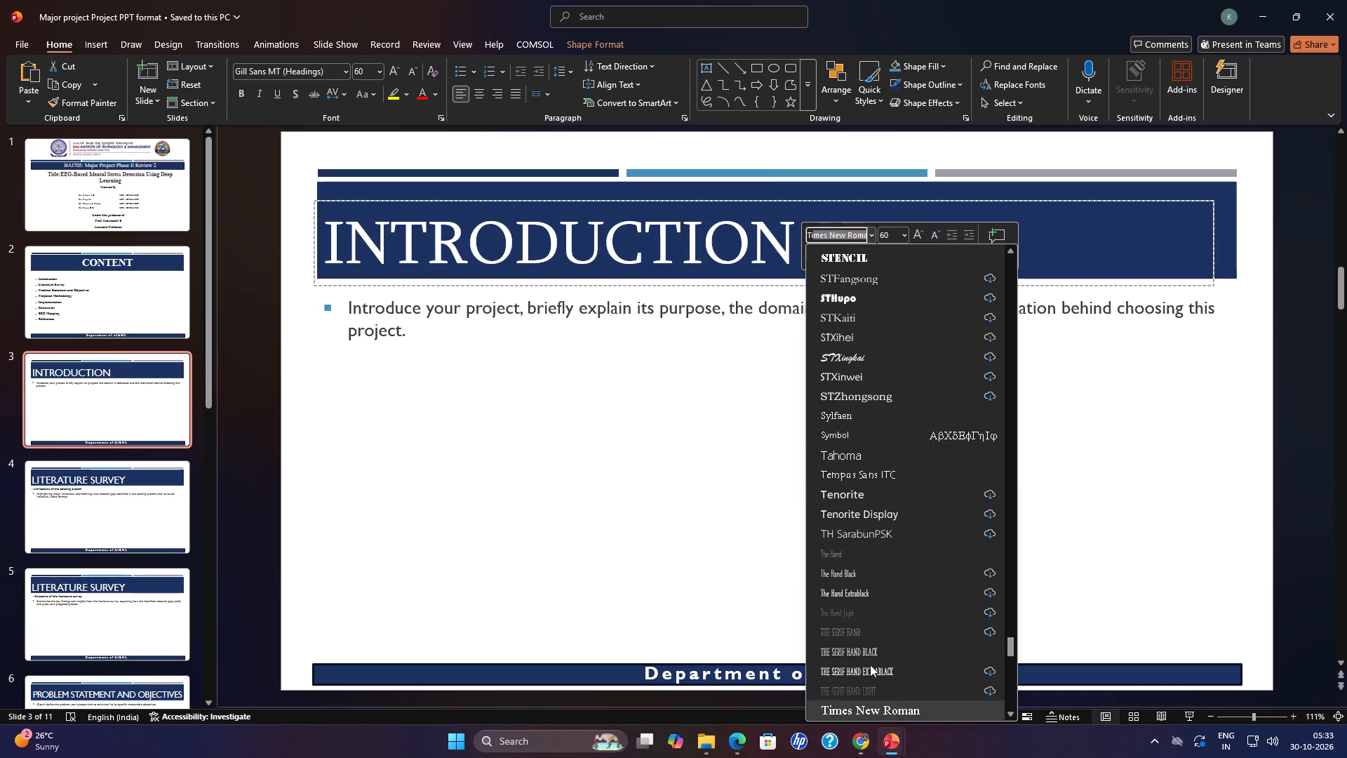
pyautogui.press('m')
pyautogui.click(880, 707)
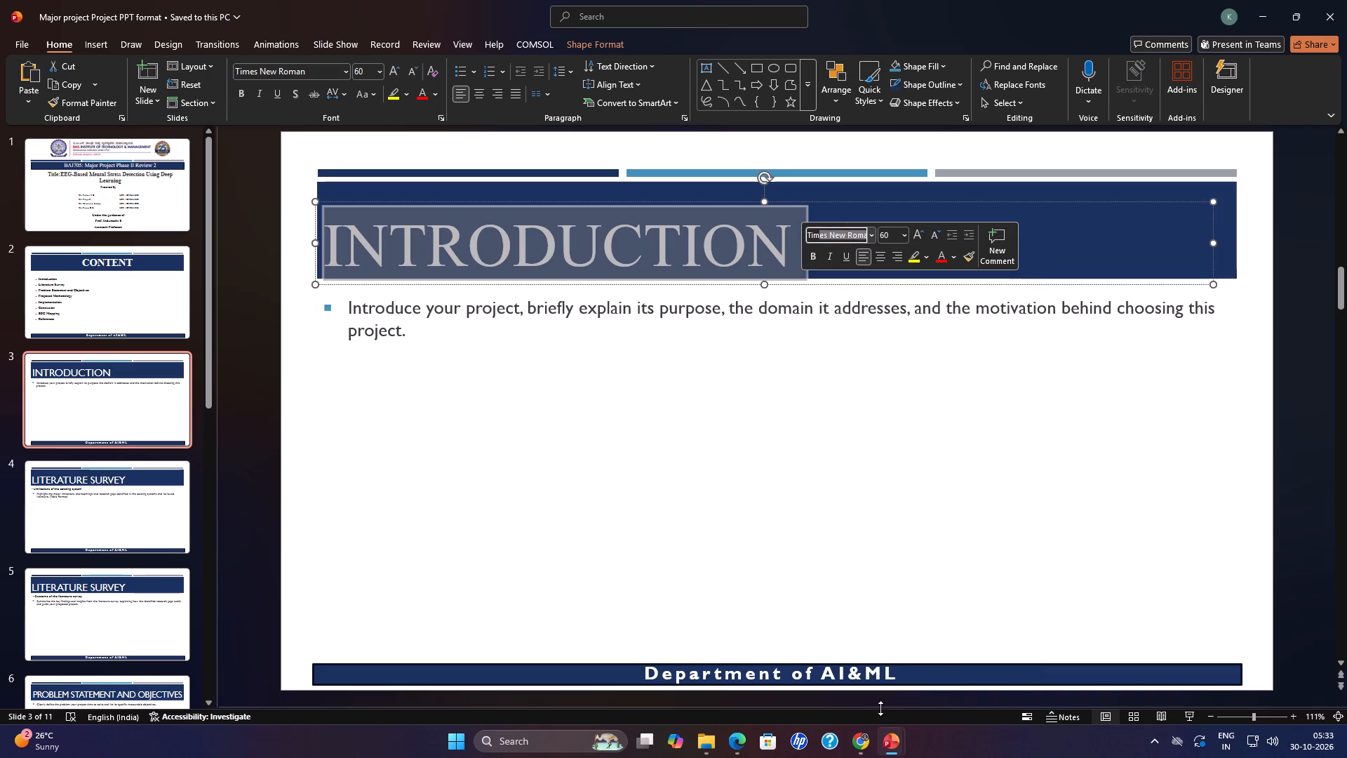
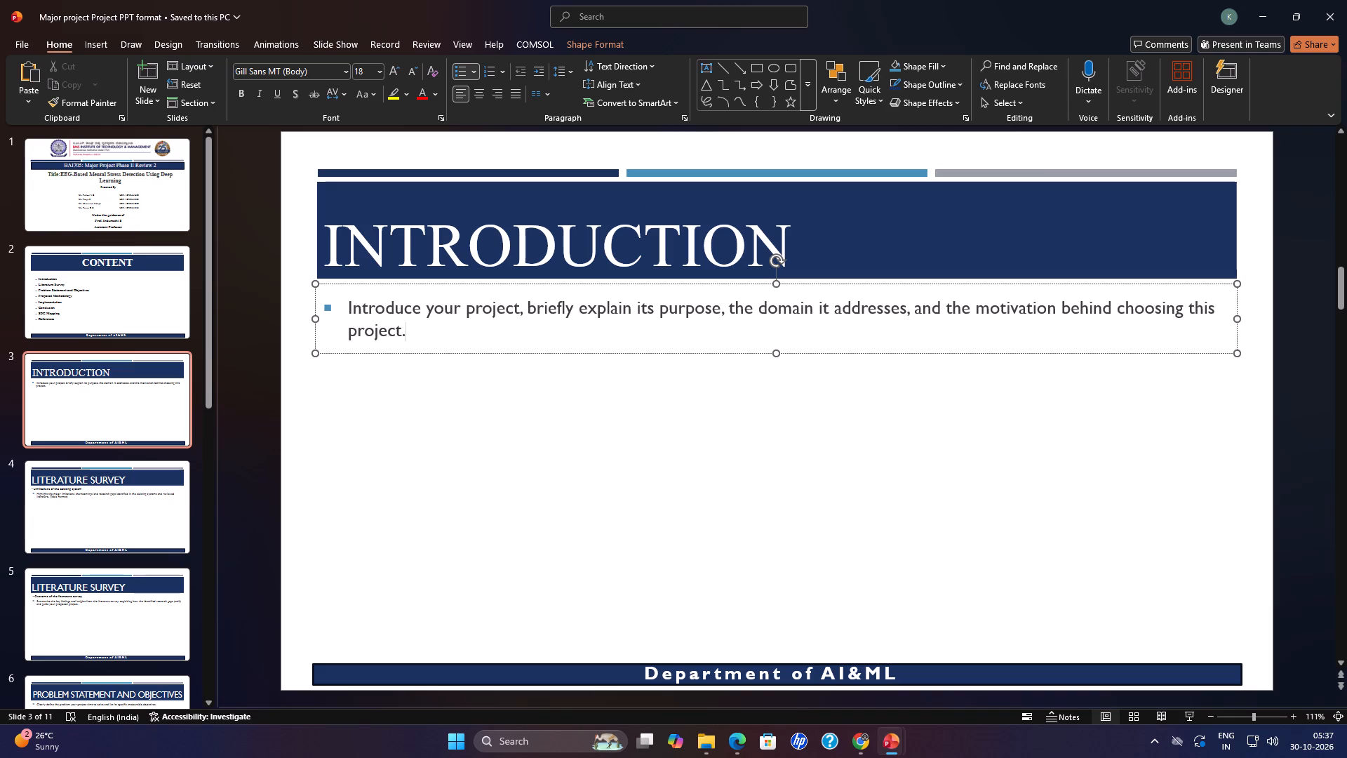
pyautogui.press('BackSpace')
pyautogui.press('BackSpace')
pyautogui.press('BackSpace')
pyautogui.press('BackSpace')
pyautogui.press('BackSpace')
pyautogui.press('BackSpace')
pyautogui.press('BackSpace')
pyautogui.press('BackSpace')
pyautogui.press('BackSpace')
pyautogui.press('BackSpace')
pyautogui.press('BackSpace')
pyautogui.press('BackSpace')
pyautogui.press('BackSpace')
pyautogui.press('BackSpace')
pyautogui.press('BackSpace')
pyautogui.press('BackSpace')
pyautogui.press('BackSpace')
pyautogui.press('BackSpace')
pyautogui.press('BackSpace')
pyautogui.press('BackSpace')
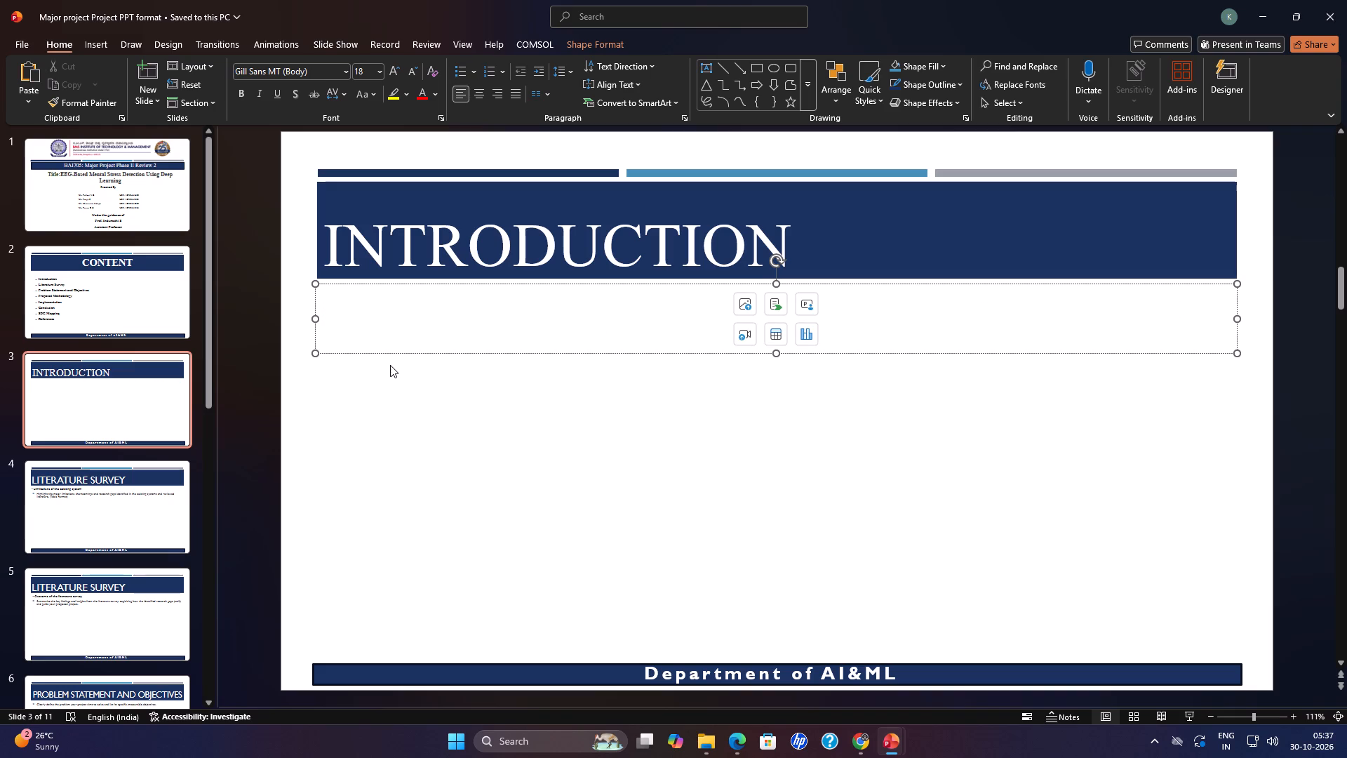
pyautogui.hotkey('ctrl', 'v')
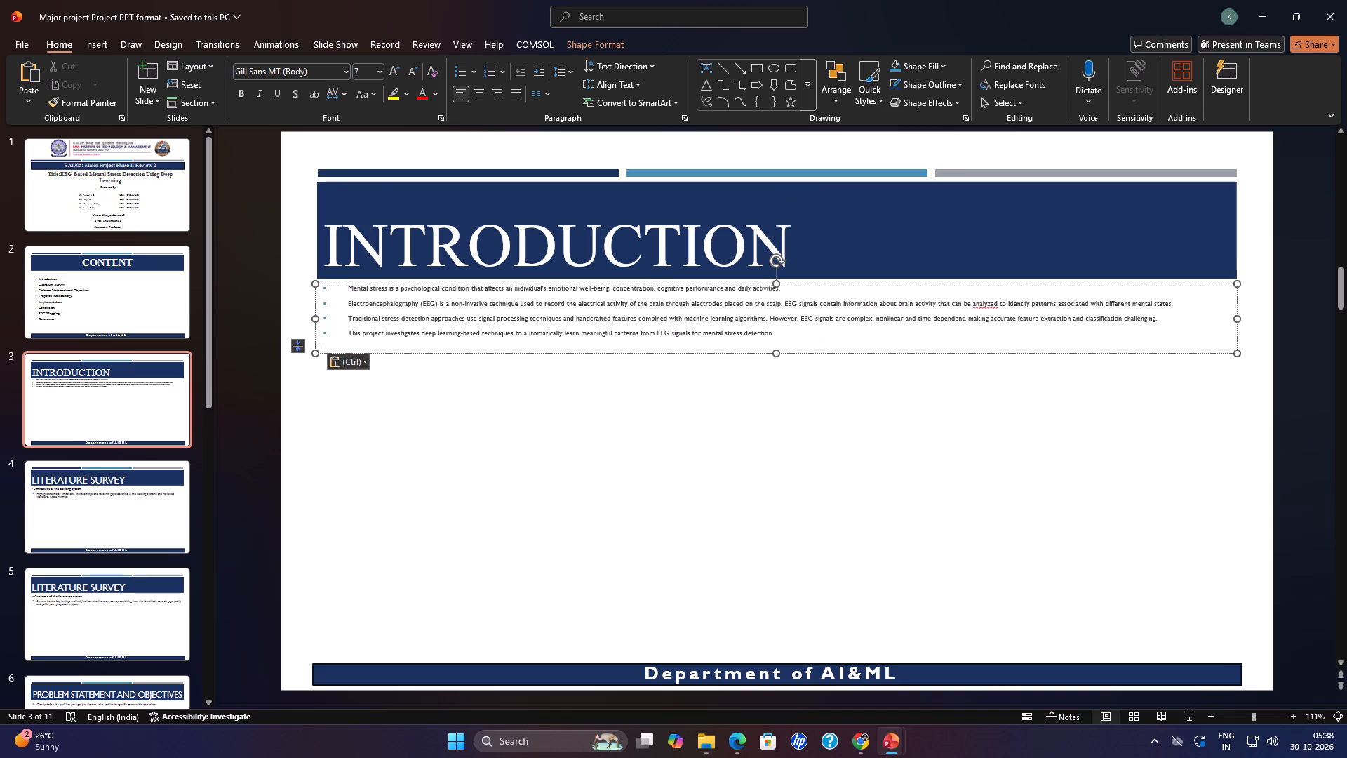
# Set the font size of all four pasted Introduction paragraphs on slide 3 to 15.
pyautogui.moveTo(344, 286); pyautogui.dragTo(615, 362)
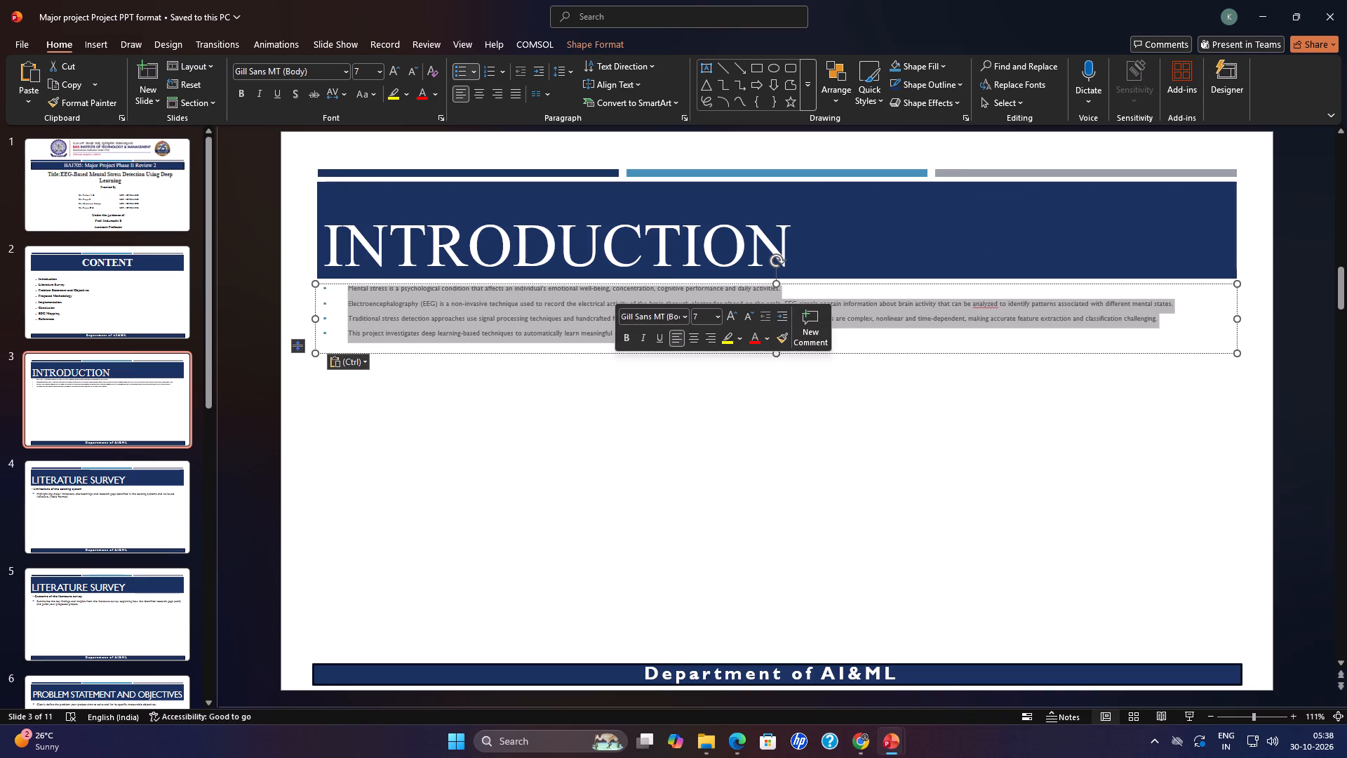
pyautogui.click(378, 71)
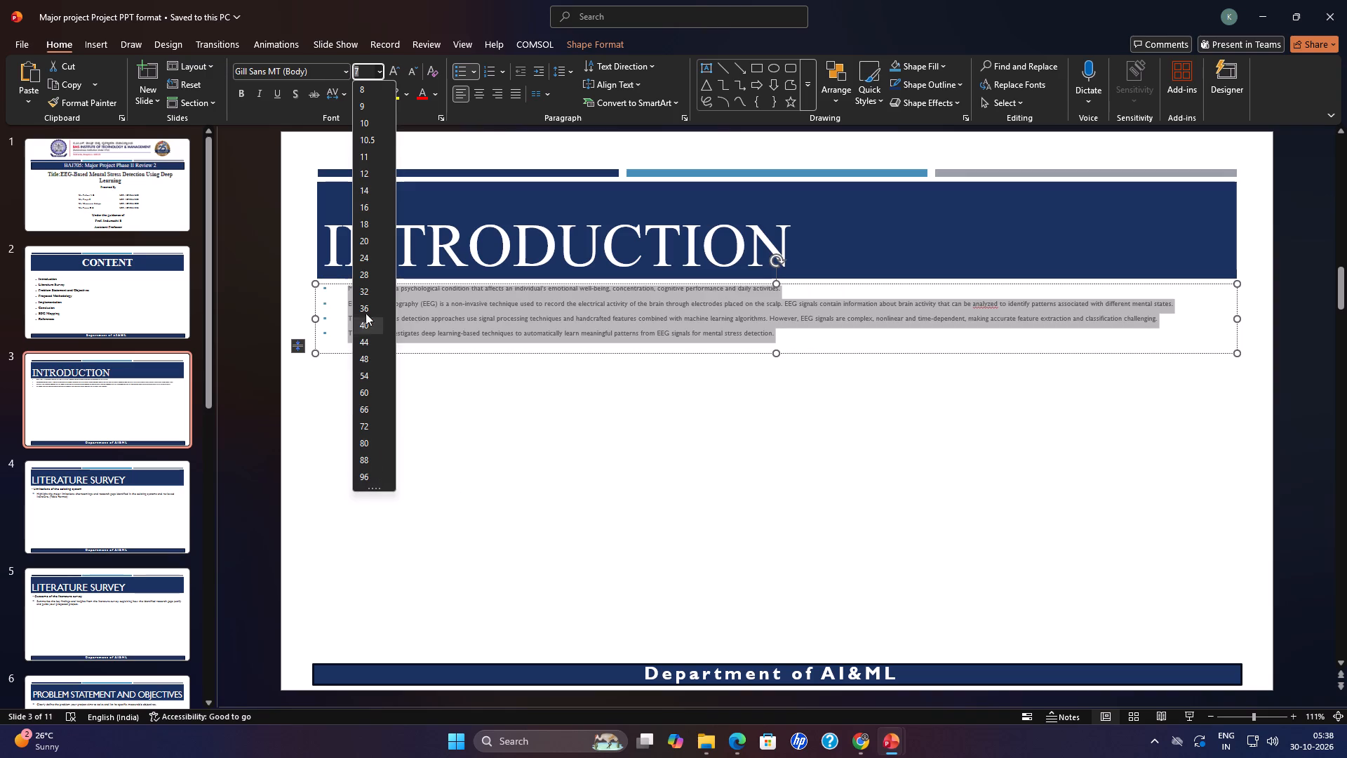
pyautogui.click(558, 554)
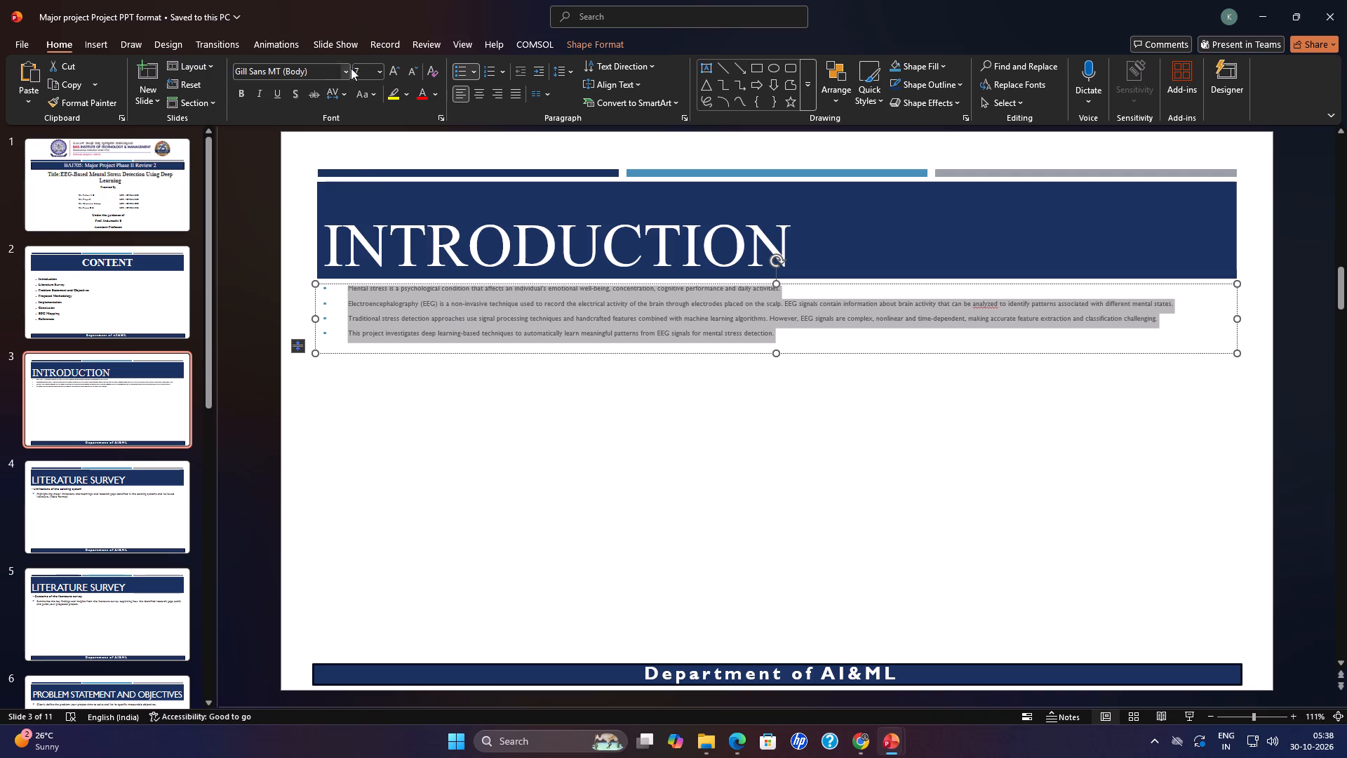
pyautogui.click(379, 72)
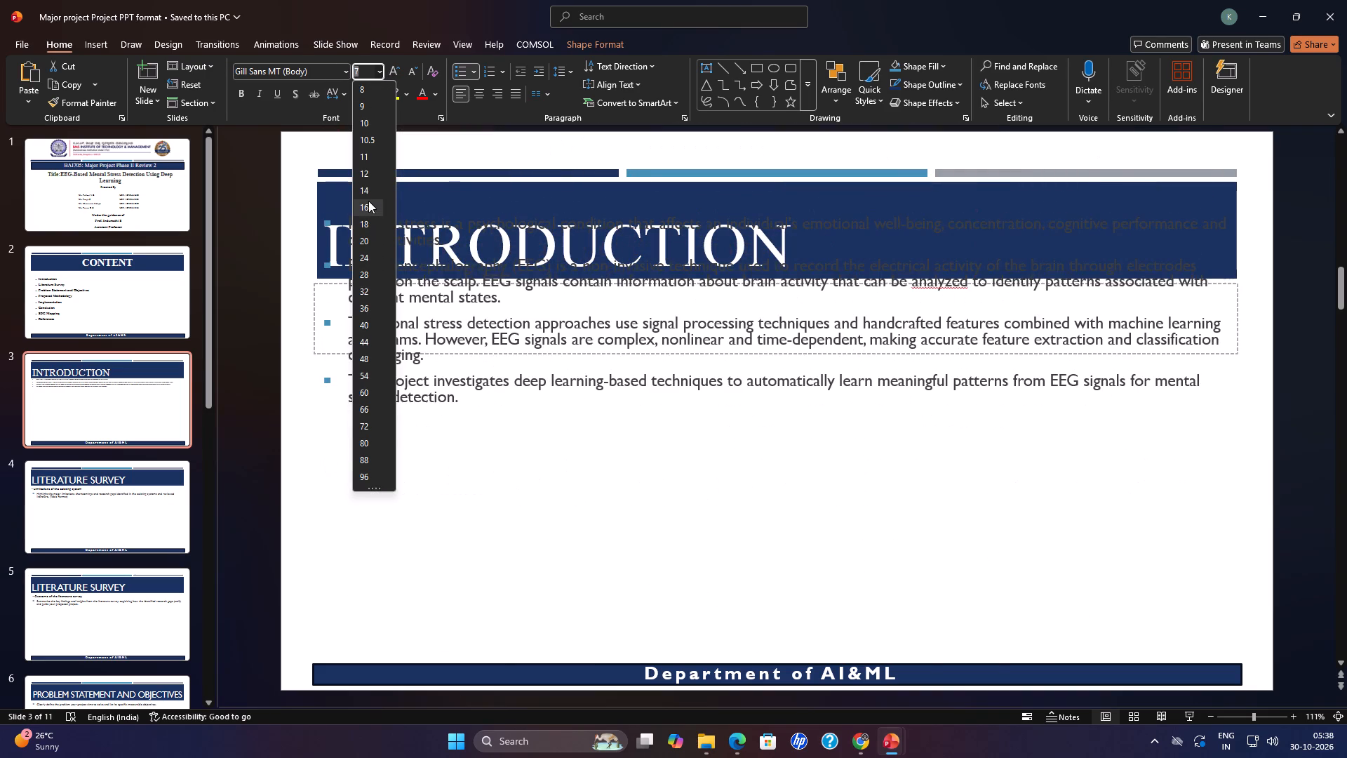
pyautogui.click(370, 71)
pyautogui.press('BackSpace')
pyautogui.press('1')
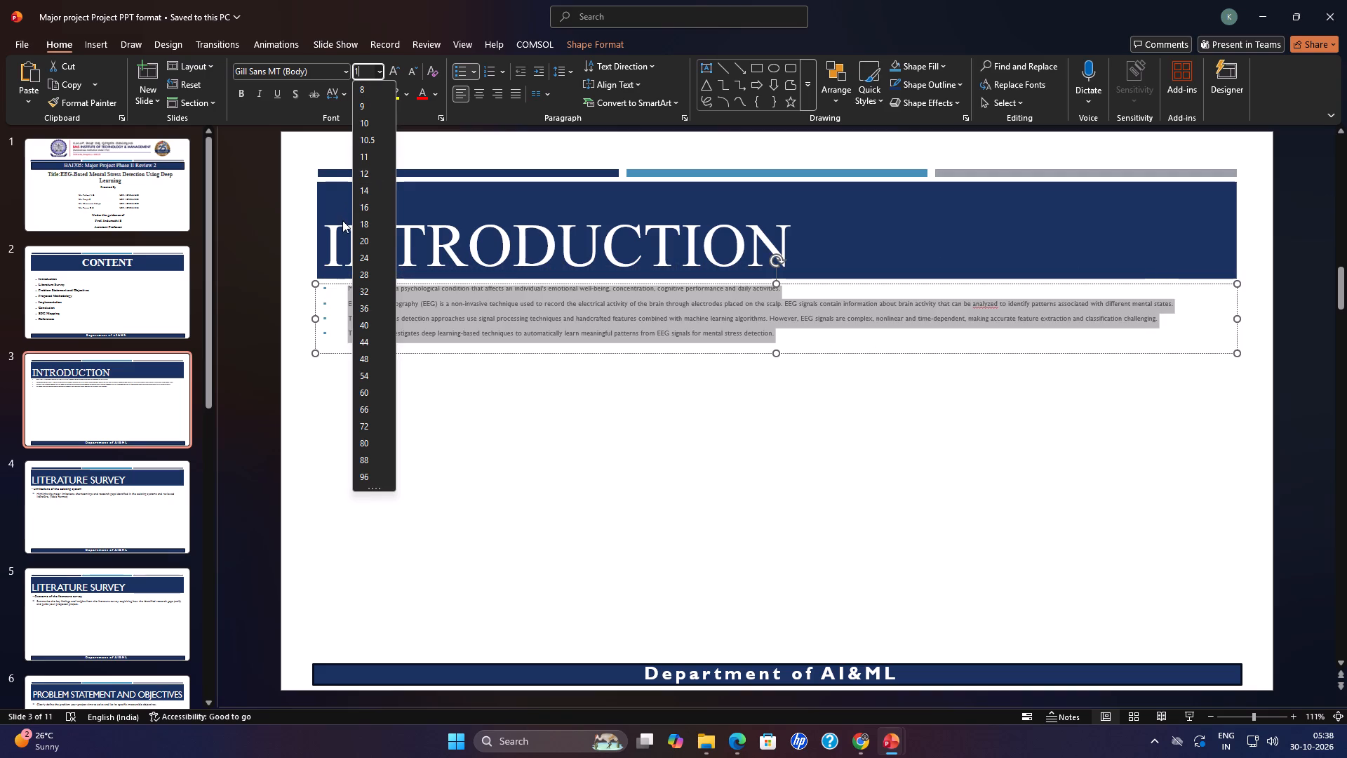
pyautogui.press('5')
pyautogui.press('Return')
pyautogui.click(400, 510)
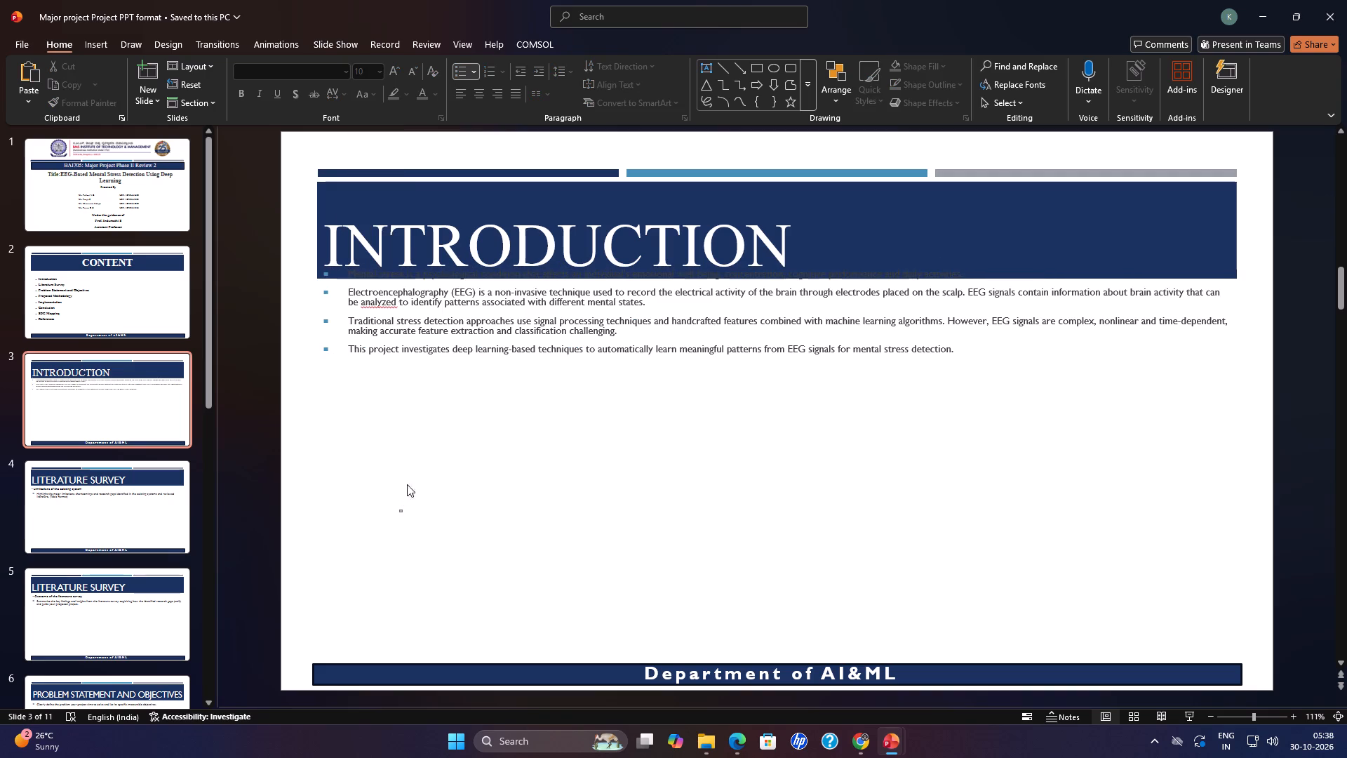
# Enlarge the Introduction body text box downward to just above the Department of AI&ML footer, slightly widening it.
pyautogui.click(949, 270)
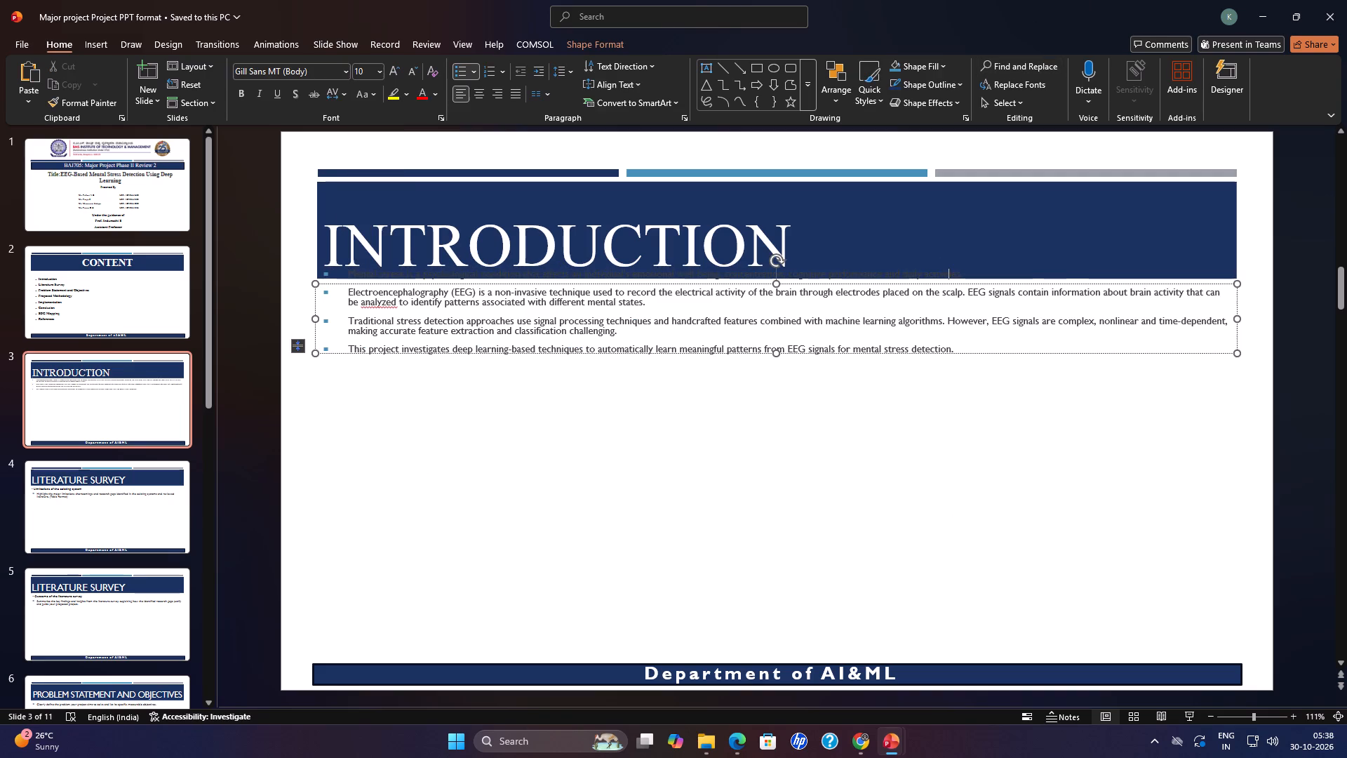
pyautogui.click(1232, 352)
pyautogui.moveTo(1236, 352); pyautogui.dragTo(1254, 596)
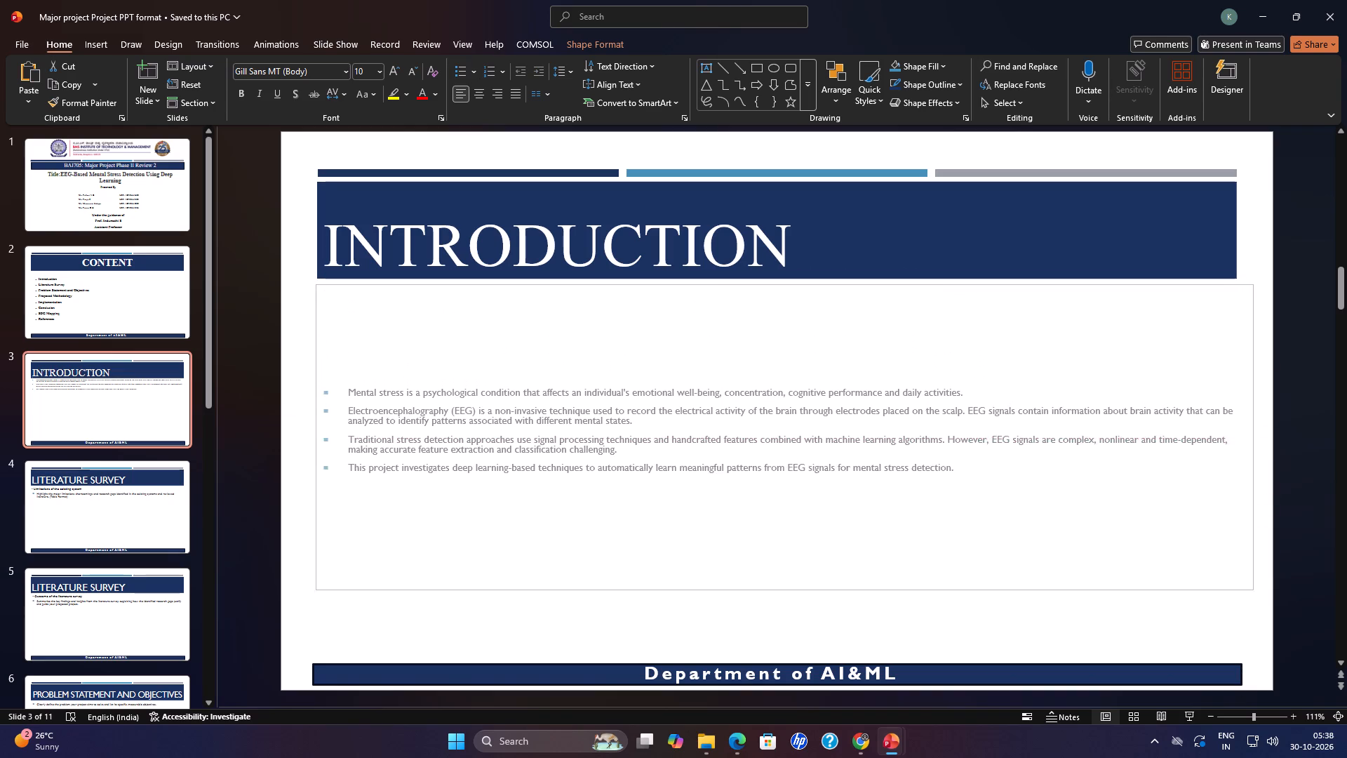
pyautogui.moveTo(1254, 596); pyautogui.dragTo(1254, 645)
pyautogui.click(924, 497)
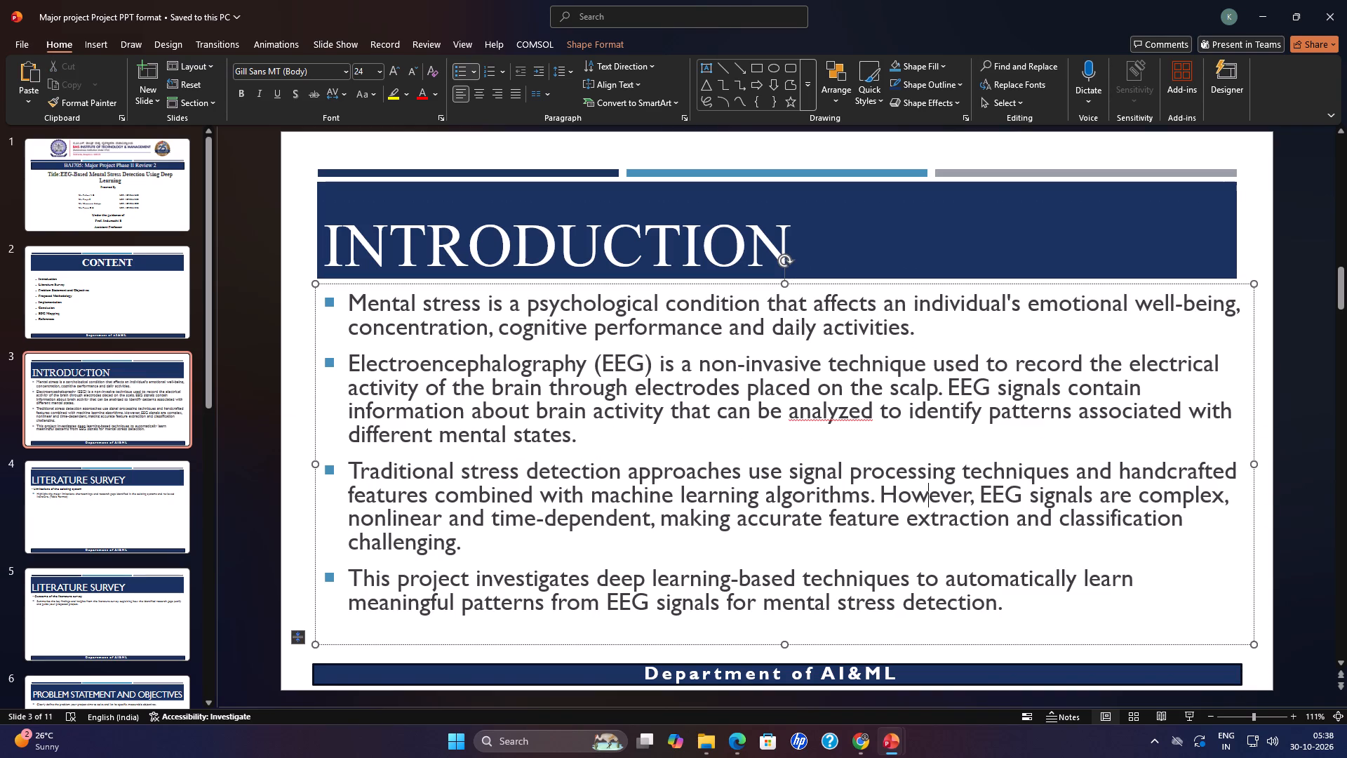
# Change the font of the whole Introduction body text to Times New Roman.
pyautogui.moveTo(1004, 614); pyautogui.dragTo(335, 302)
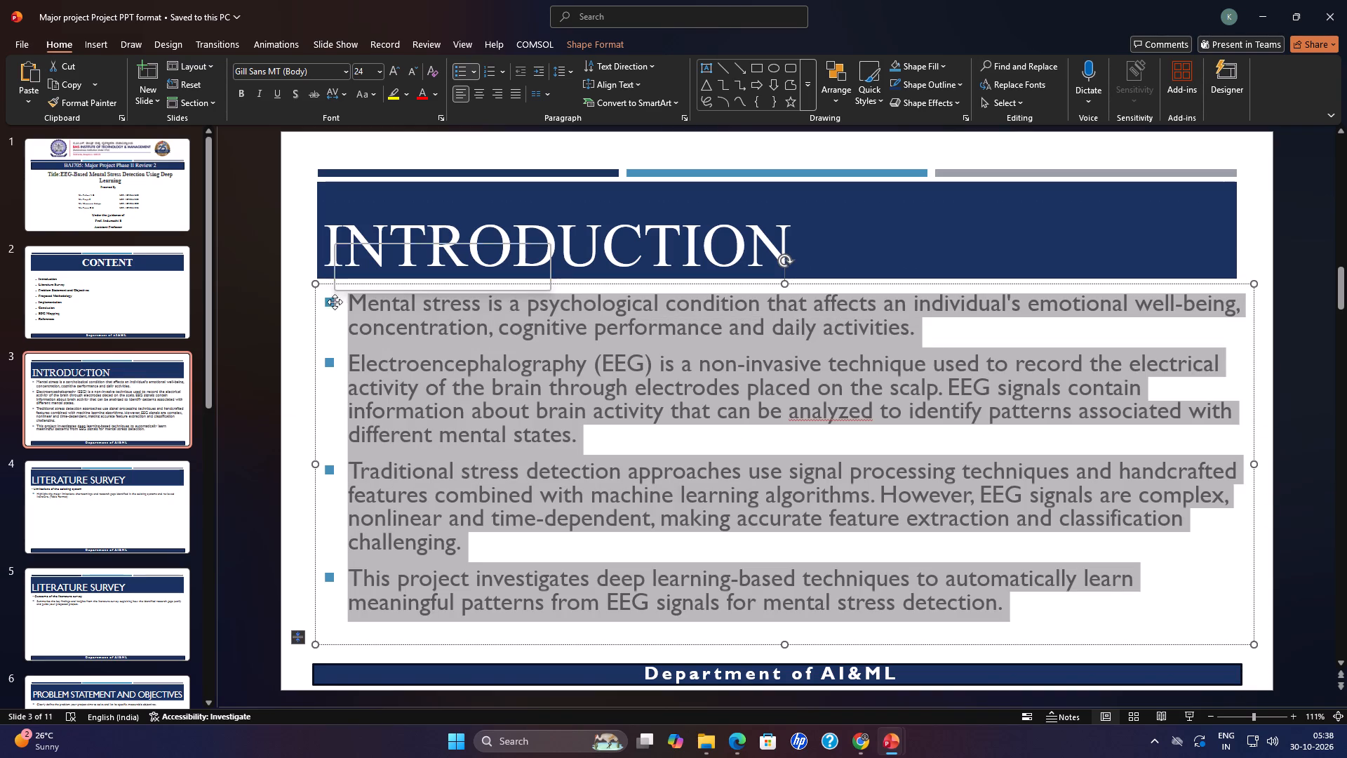
pyautogui.click(342, 71)
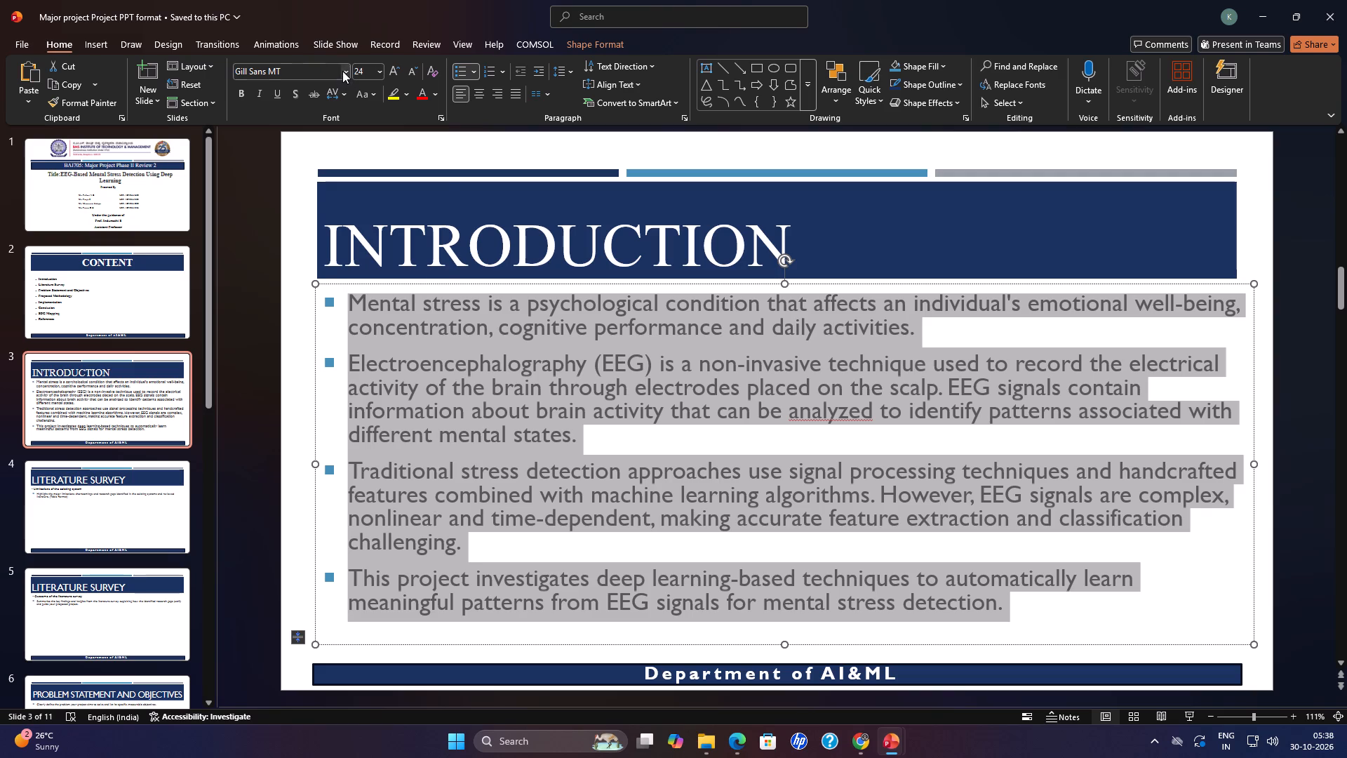
pyautogui.click(329, 172)
pyautogui.click(655, 361)
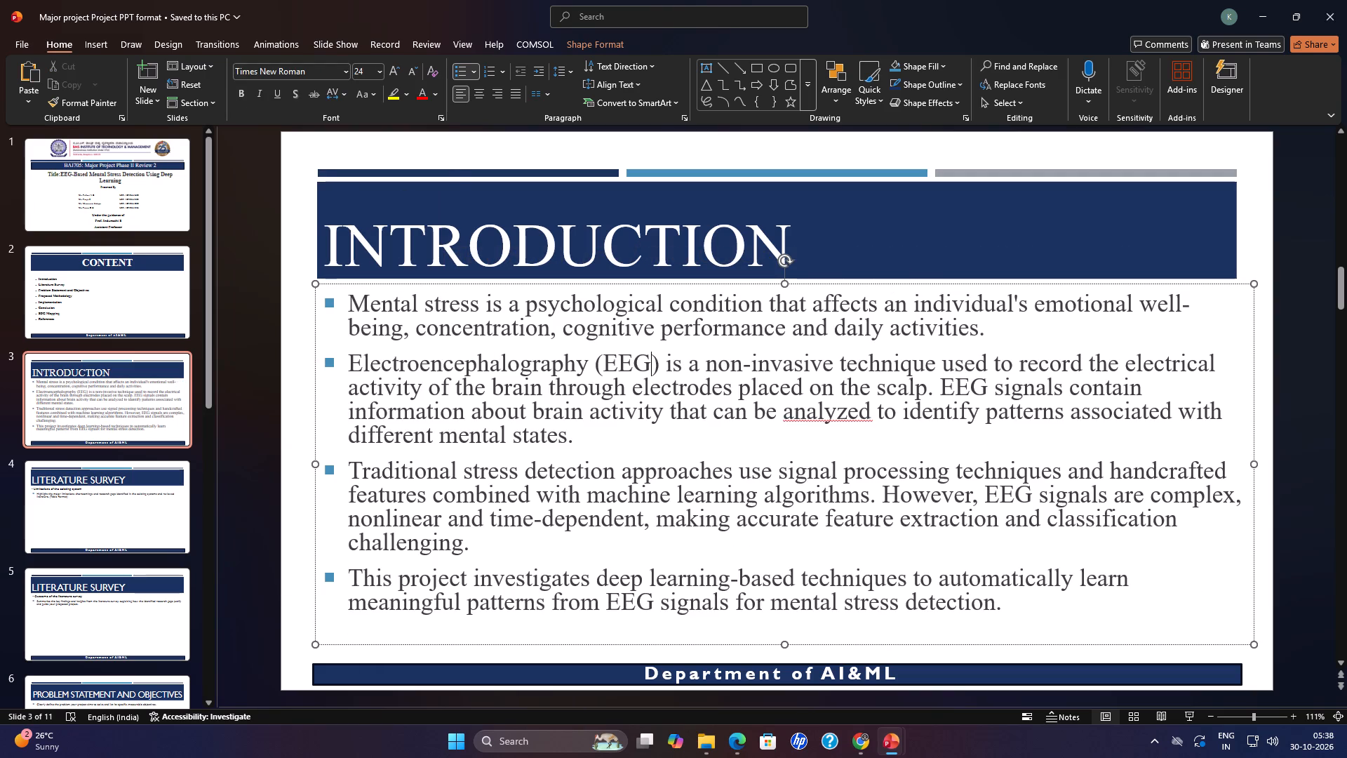
# Merge the four Introduction bullets into one continuous paragraph without a bullet marker.
pyautogui.click(342, 358)
pyautogui.scroll(1, 408, 349)
pyautogui.press('BackSpace')
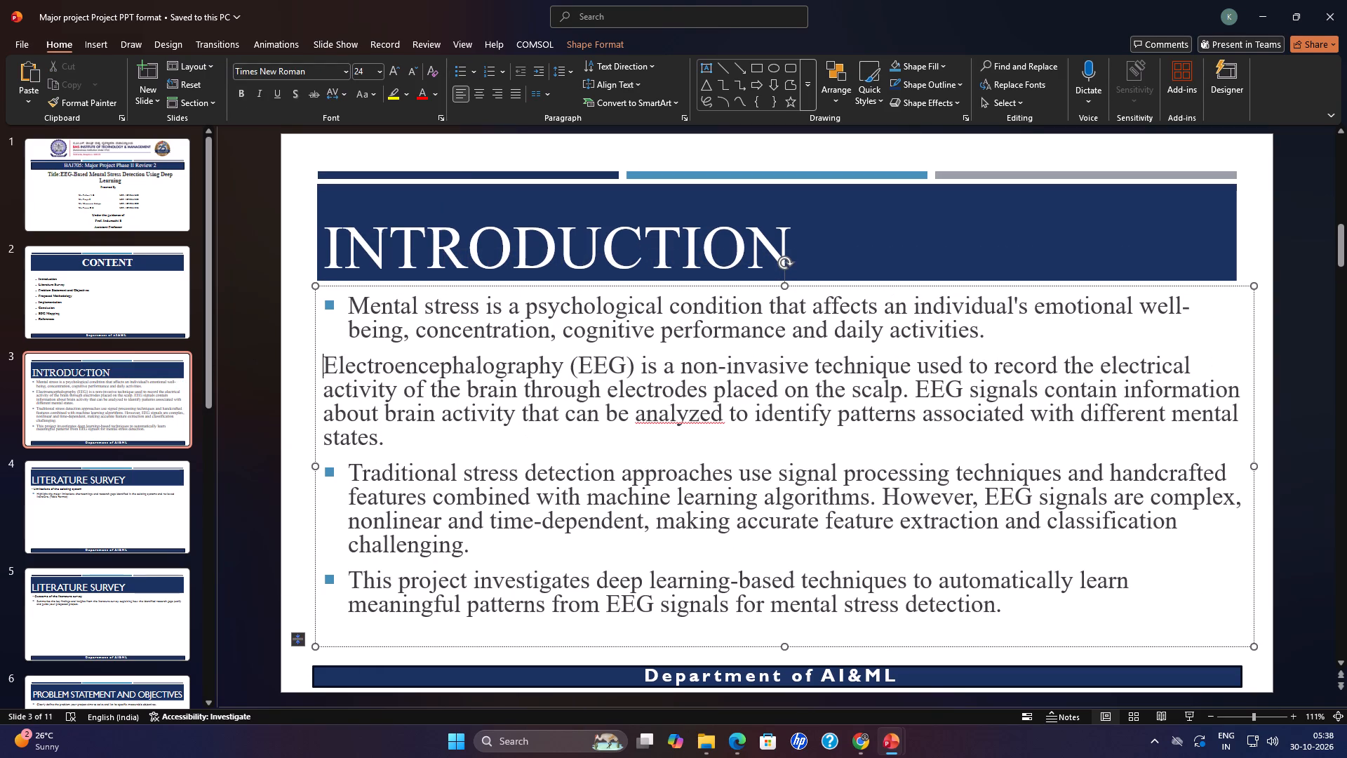
pyautogui.press('BackSpace')
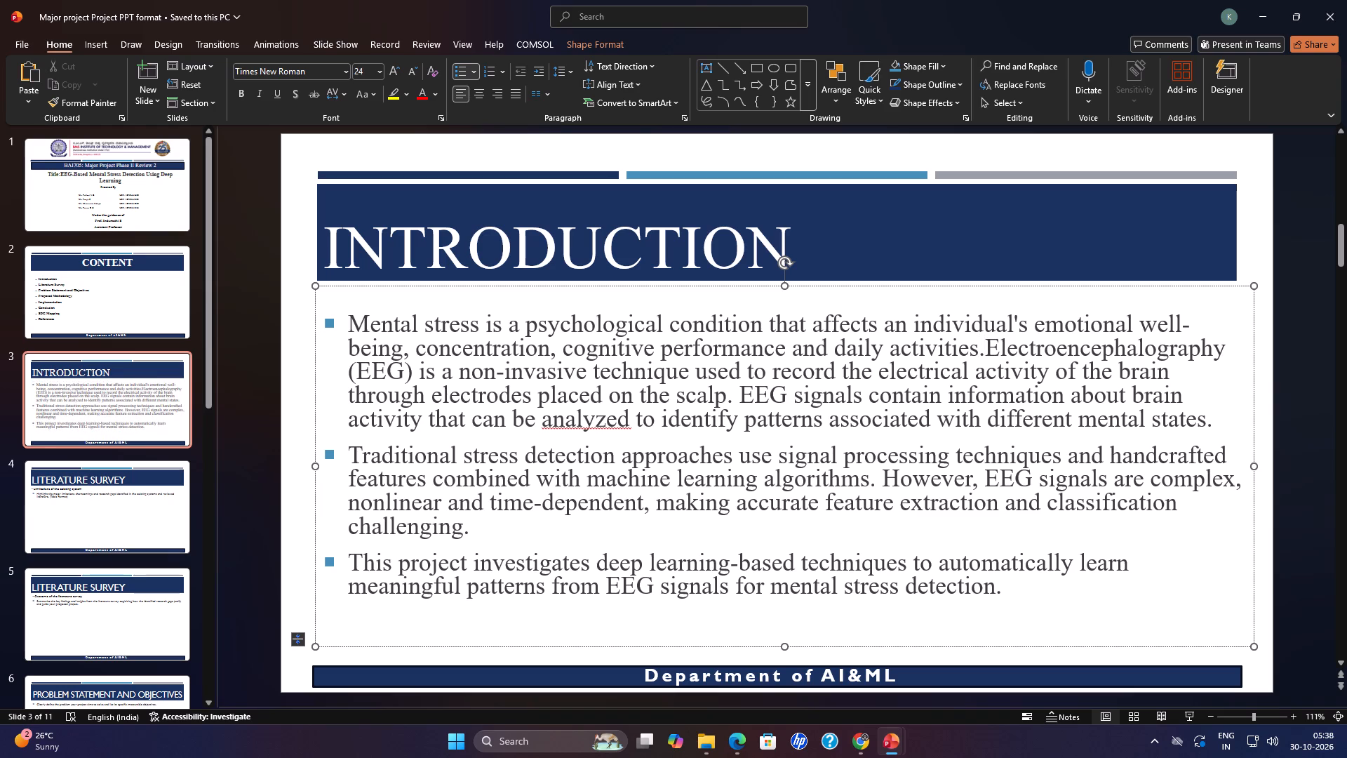
pyautogui.click(352, 455)
pyautogui.press('BackSpace')
pyautogui.press('BackSpace')
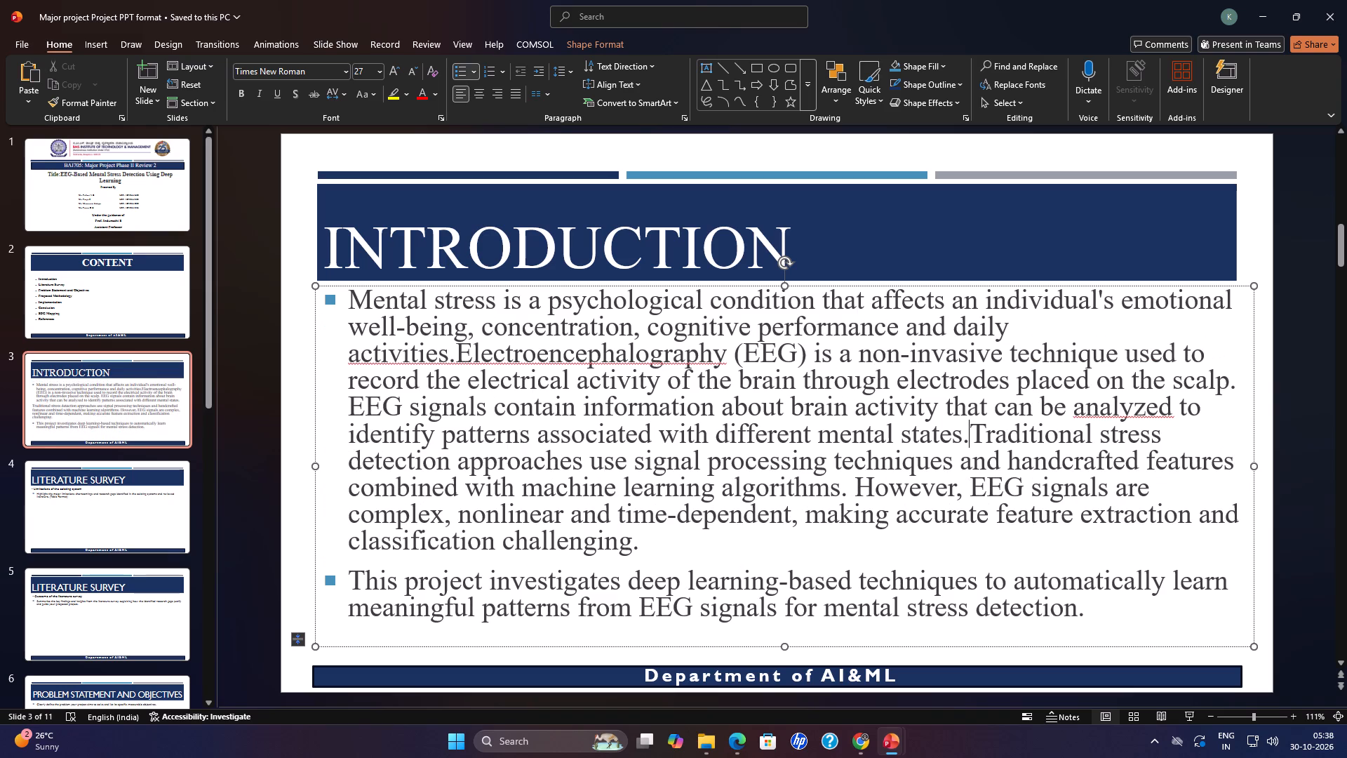
pyautogui.click(352, 583)
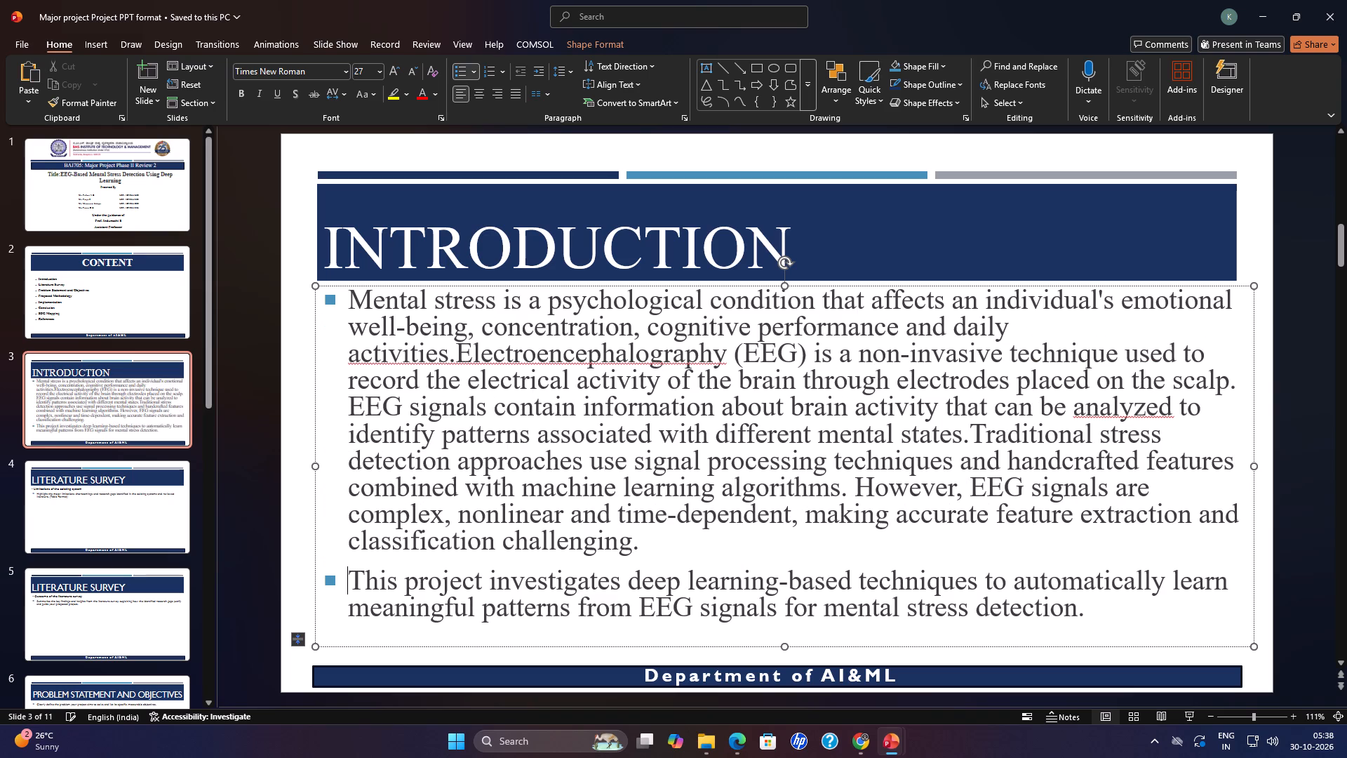
pyautogui.press('BackSpace')
pyautogui.press('BackSpace')
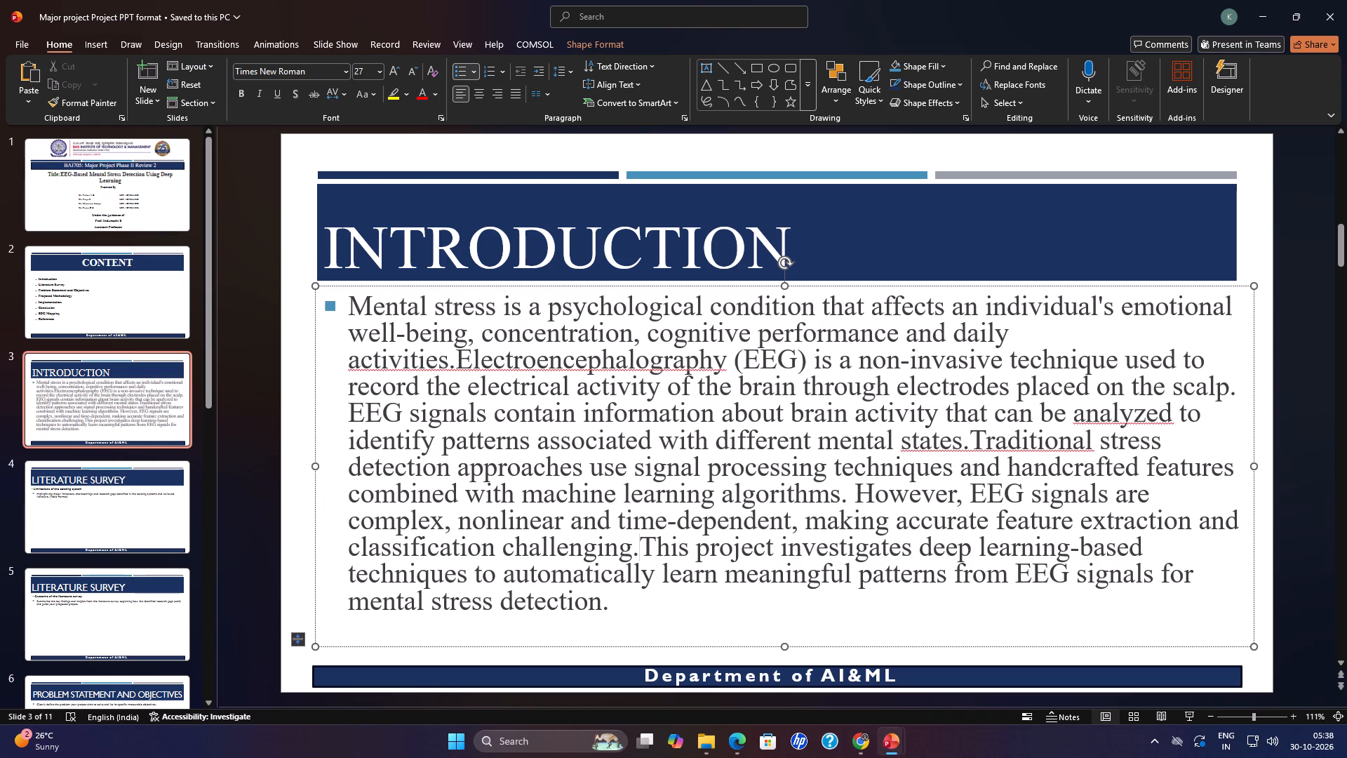
pyautogui.click(381, 69)
pyautogui.click(684, 627)
pyautogui.click(343, 301)
pyautogui.press('BackSpace')
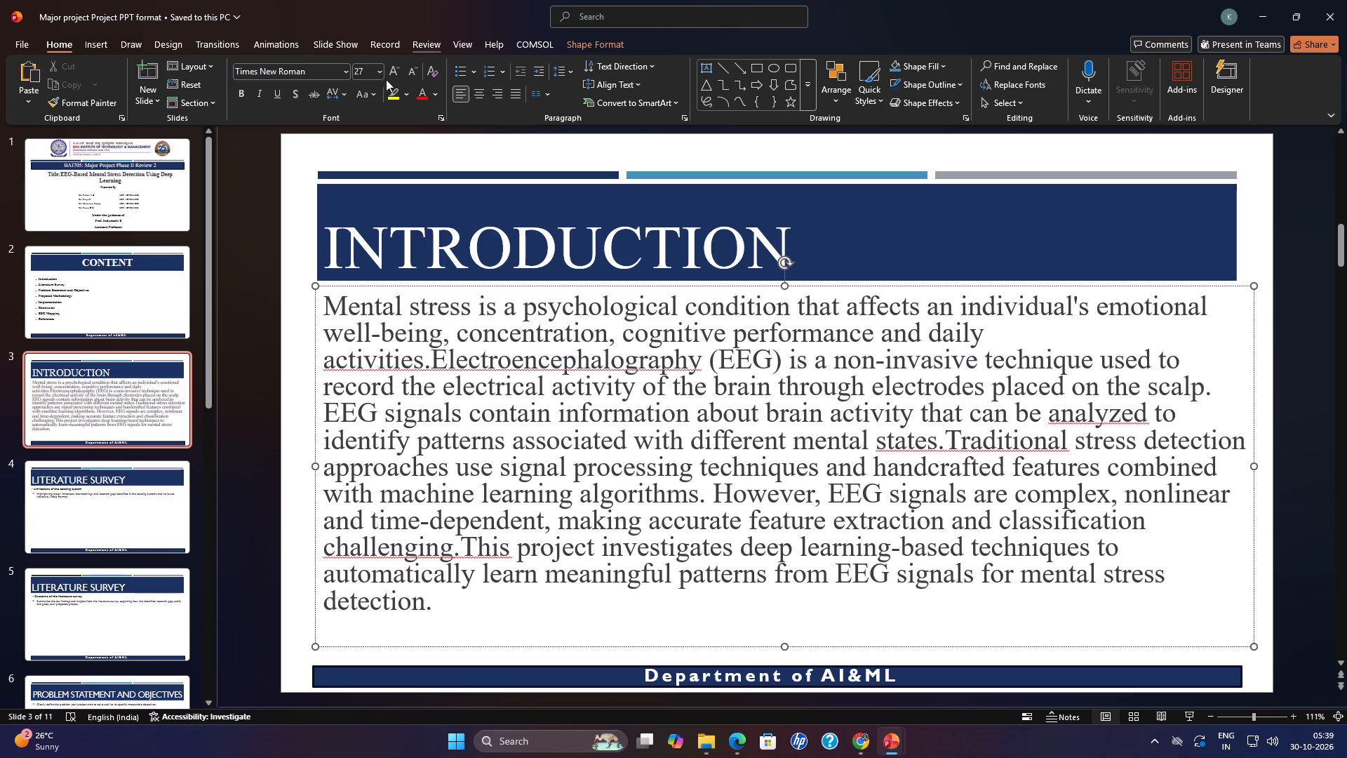
# Justify the merged Introduction paragraph.
pyautogui.moveTo(461, 598); pyautogui.dragTo(283, 277)
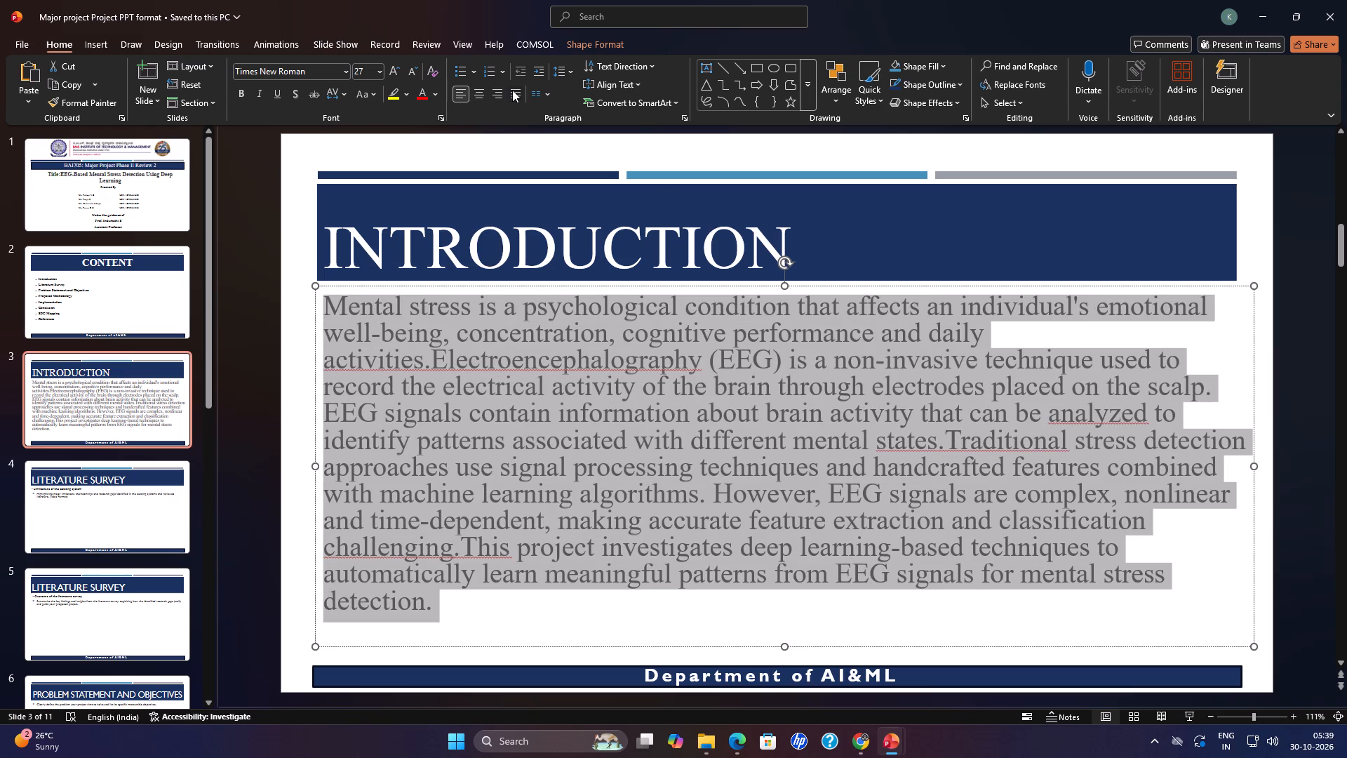
pyautogui.click(512, 90)
# Shrink the Introduction text box to about 60% of the slide's width, leaving the slide's right part empty.
pyautogui.moveTo(1255, 646); pyautogui.dragTo(918, 625)
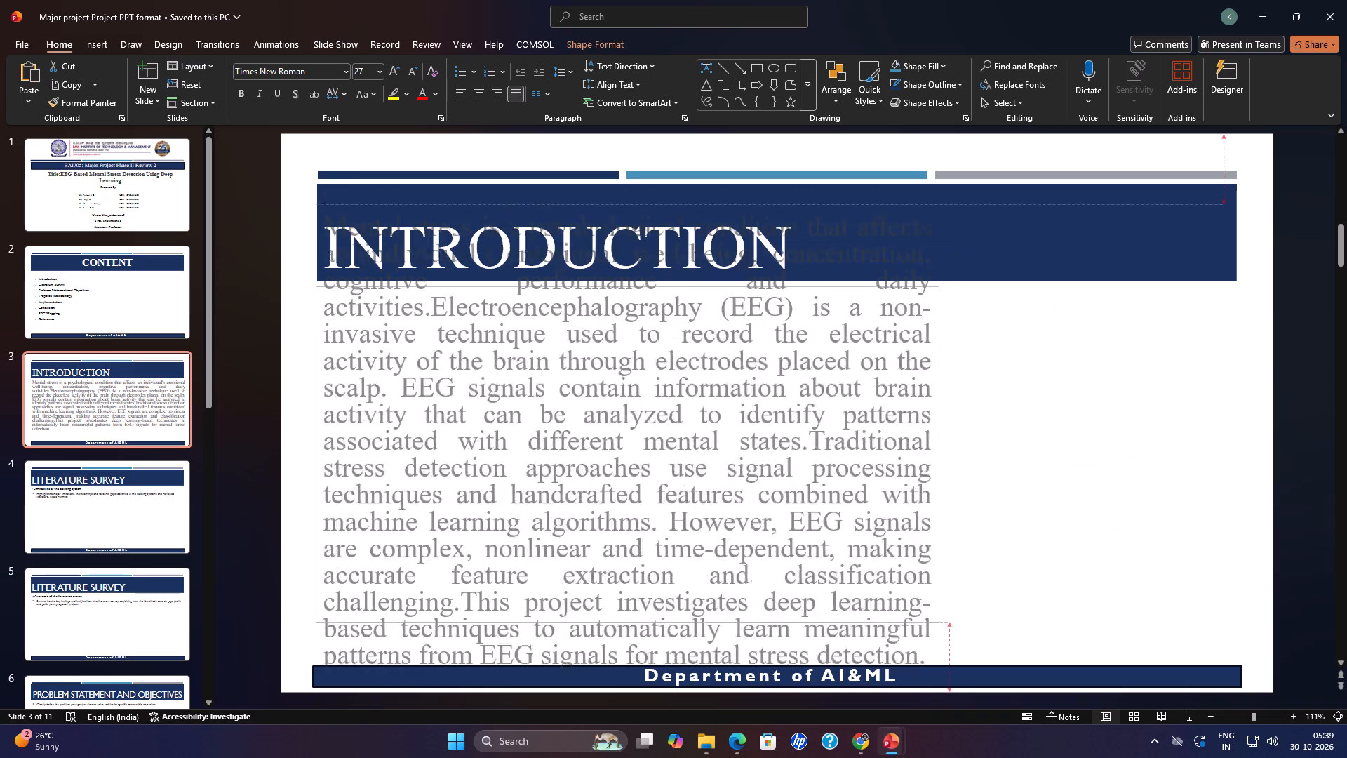
pyautogui.moveTo(918, 625); pyautogui.dragTo(909, 613)
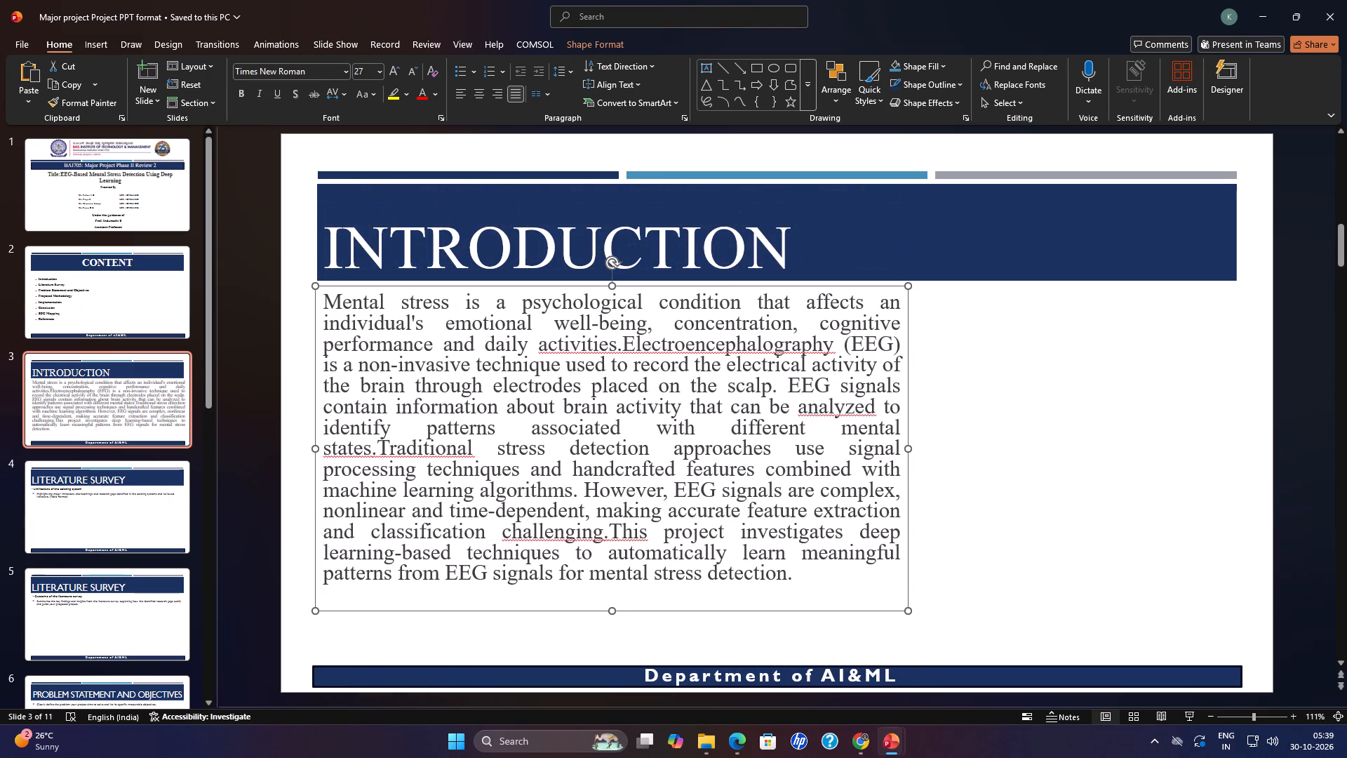
# Reduce the Introduction paragraph's font size to 20.
pyautogui.click(407, 70)
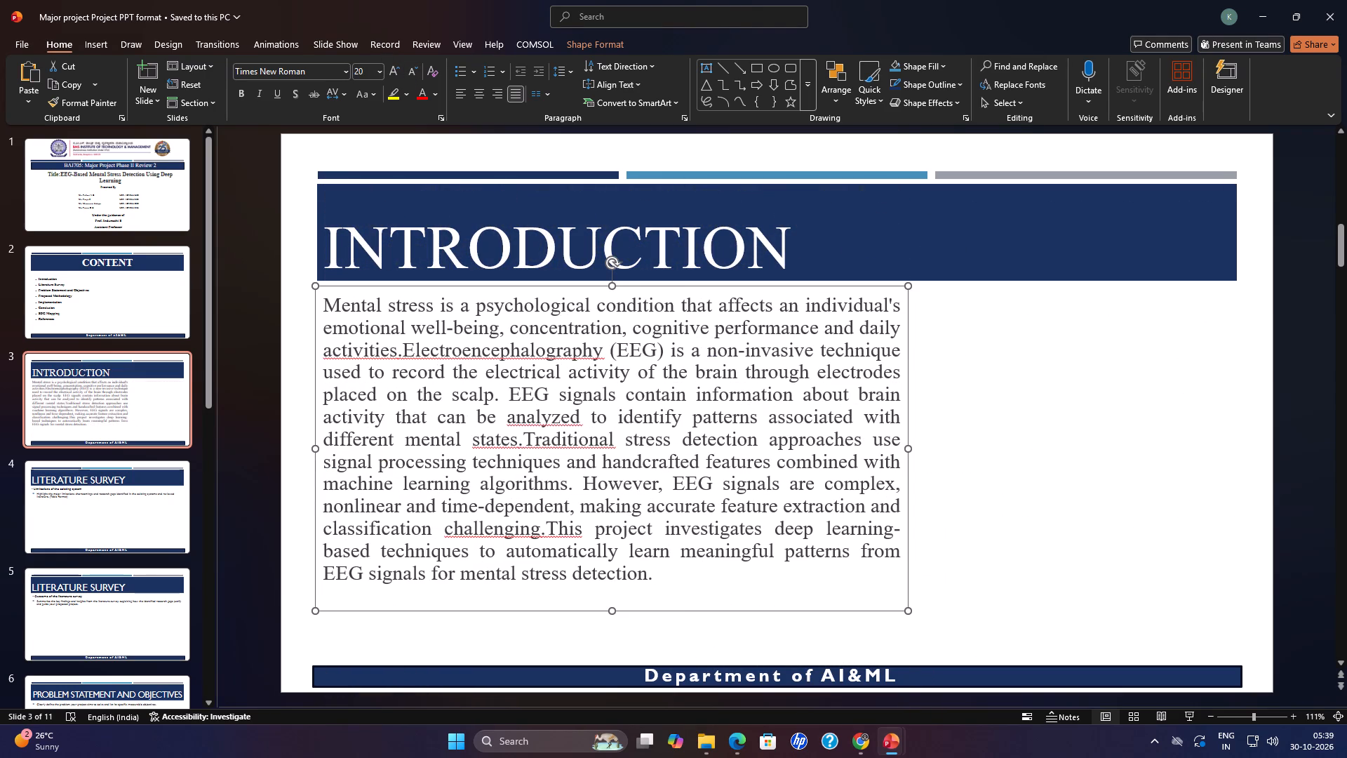
# Extend the Introduction text box down to the top edge of the Department of AI&ML footer.
pyautogui.click(813, 573)
pyautogui.moveTo(908, 610); pyautogui.dragTo(917, 653)
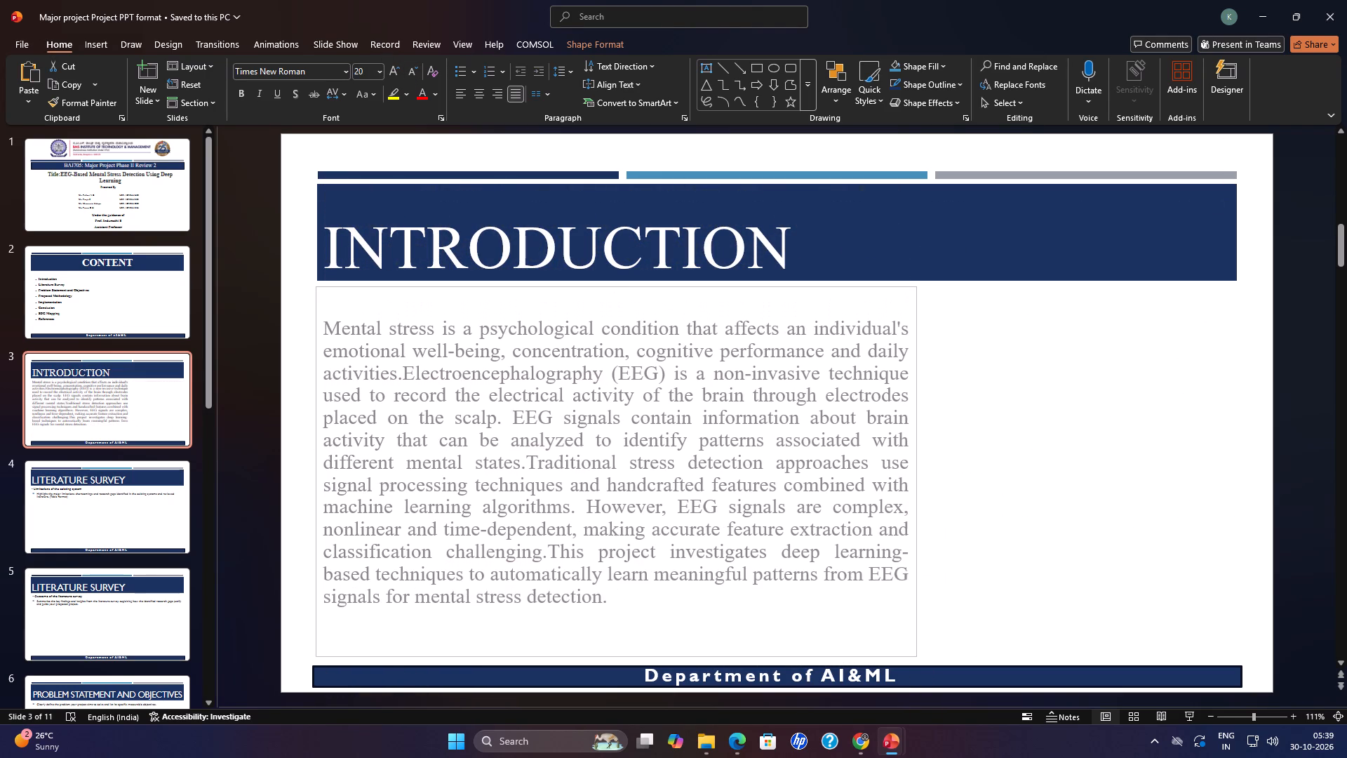
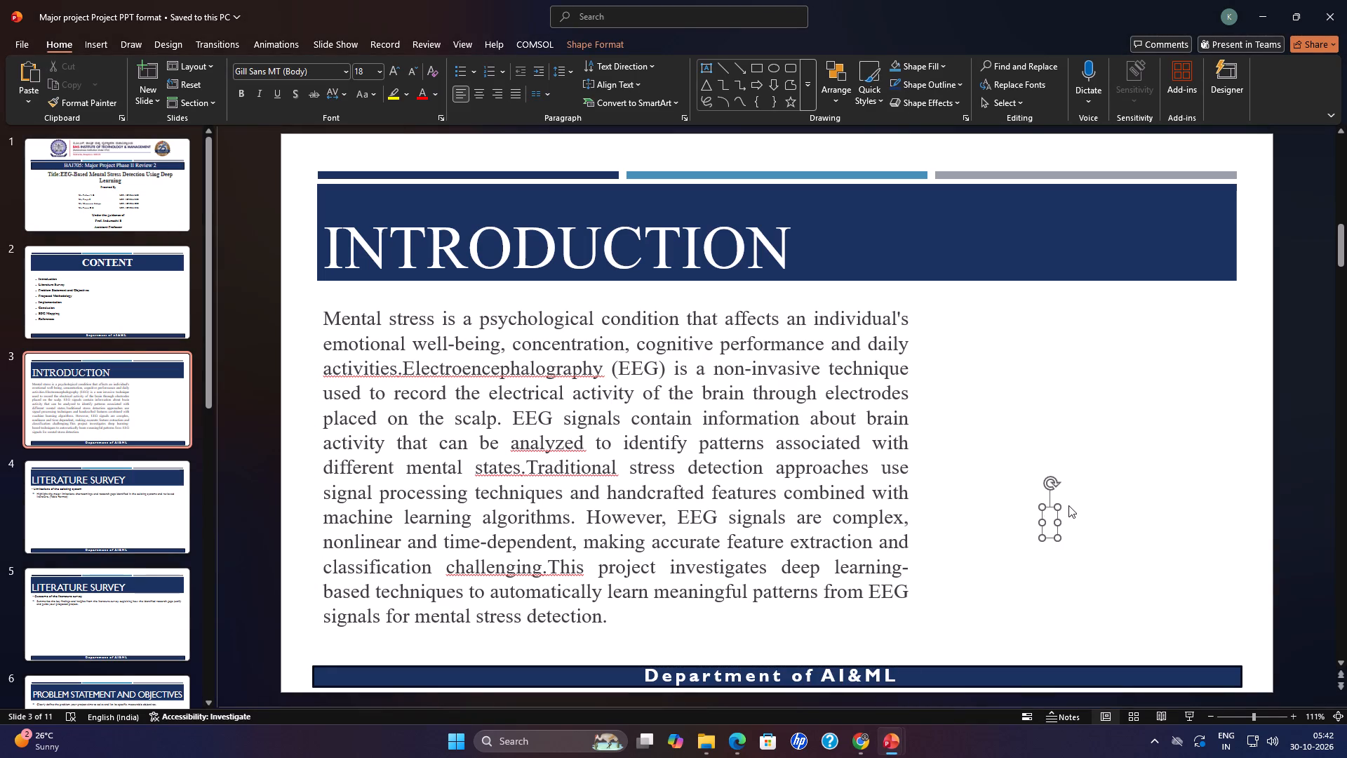
pyautogui.click(711, 745)
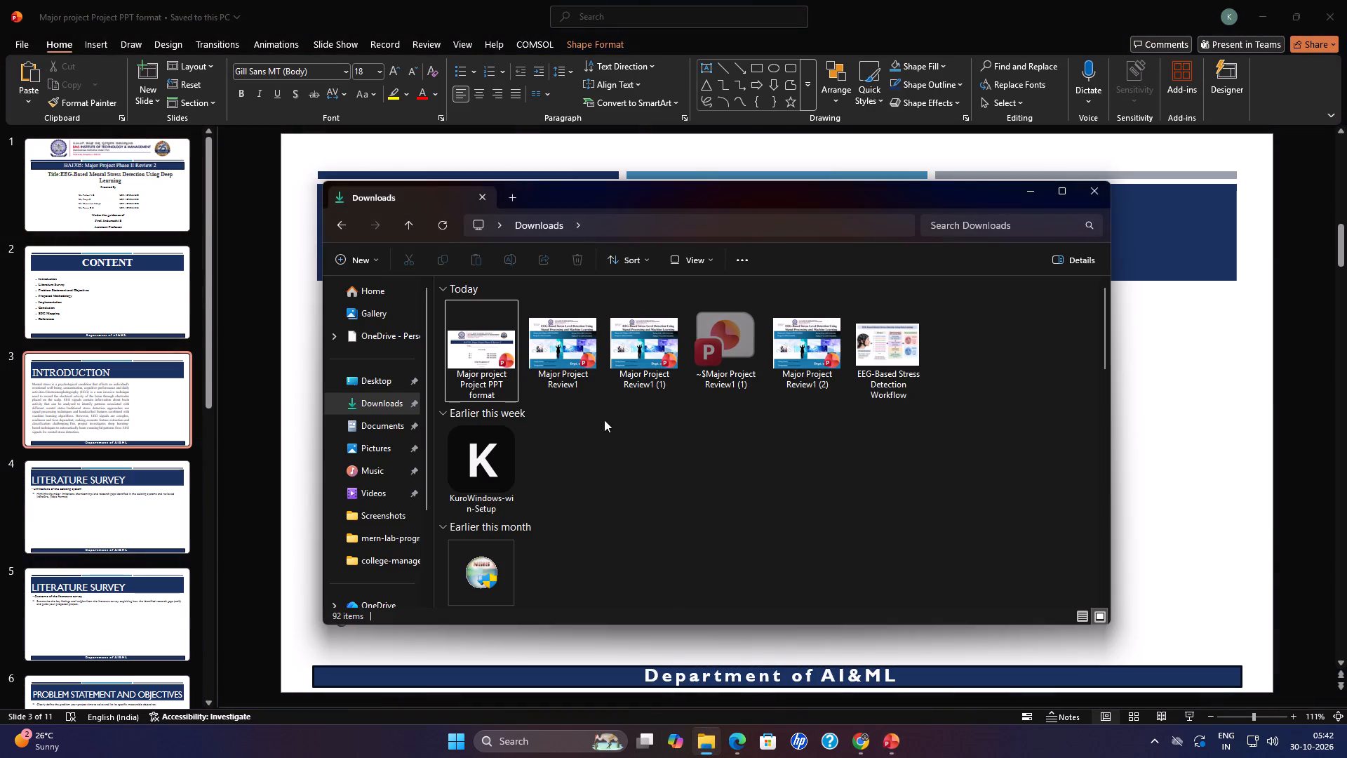
pyautogui.click(388, 397)
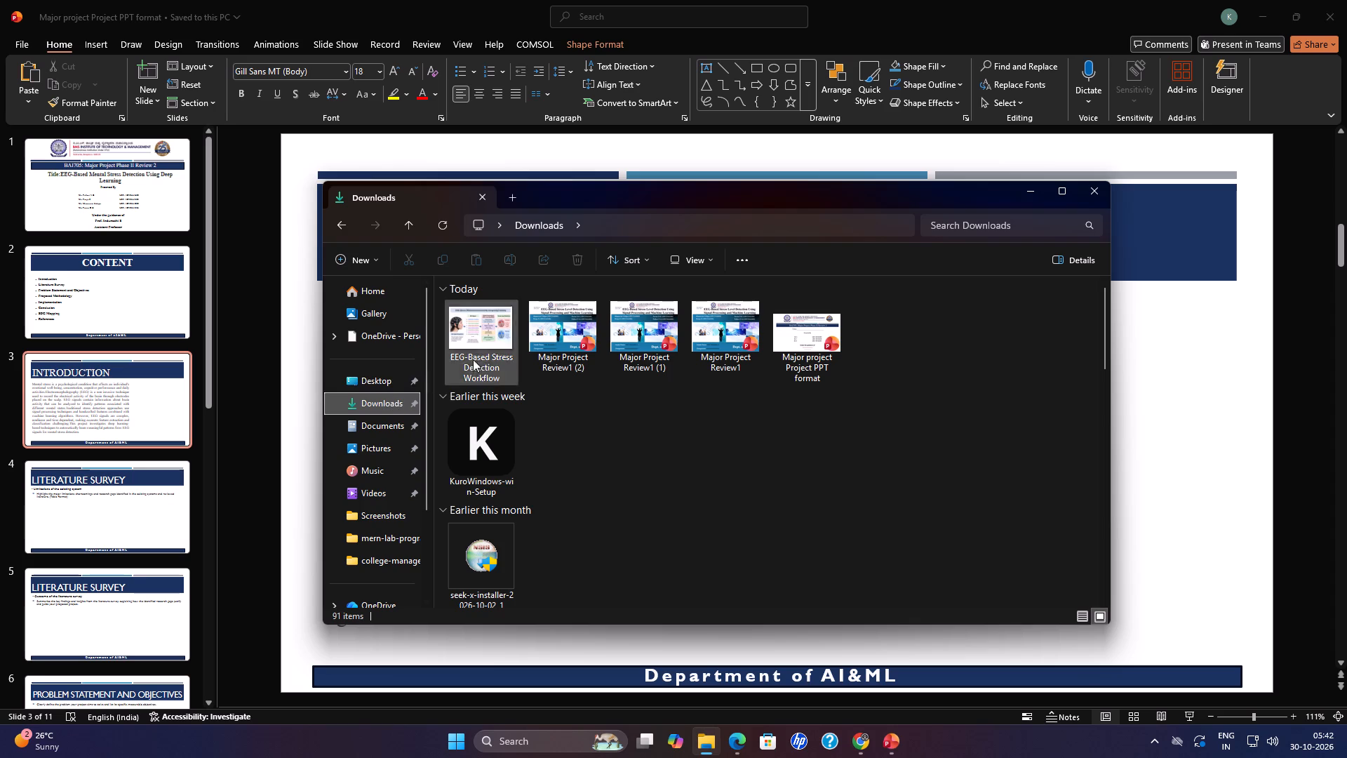
pyautogui.rightClick(485, 331)
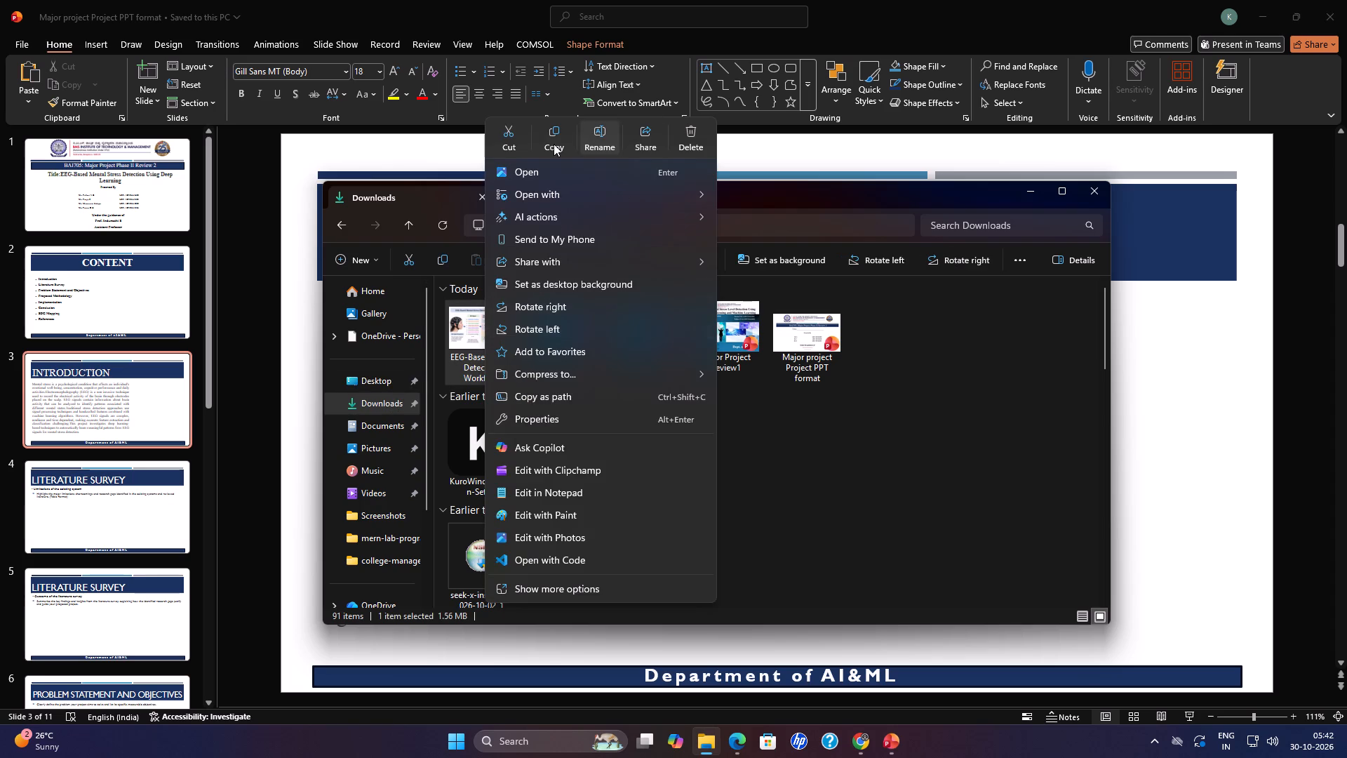
pyautogui.click(553, 140)
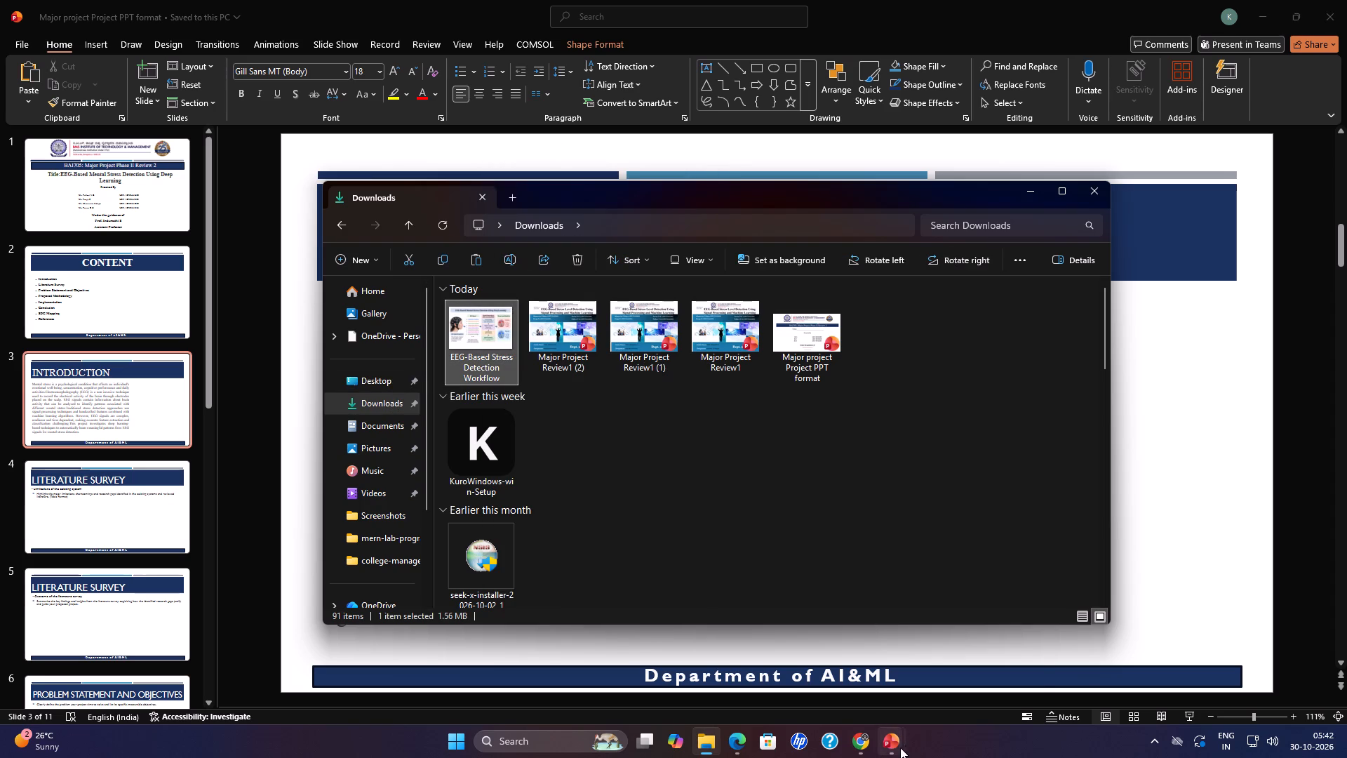
pyautogui.click(887, 750)
pyautogui.click(850, 690)
pyautogui.click(1054, 433)
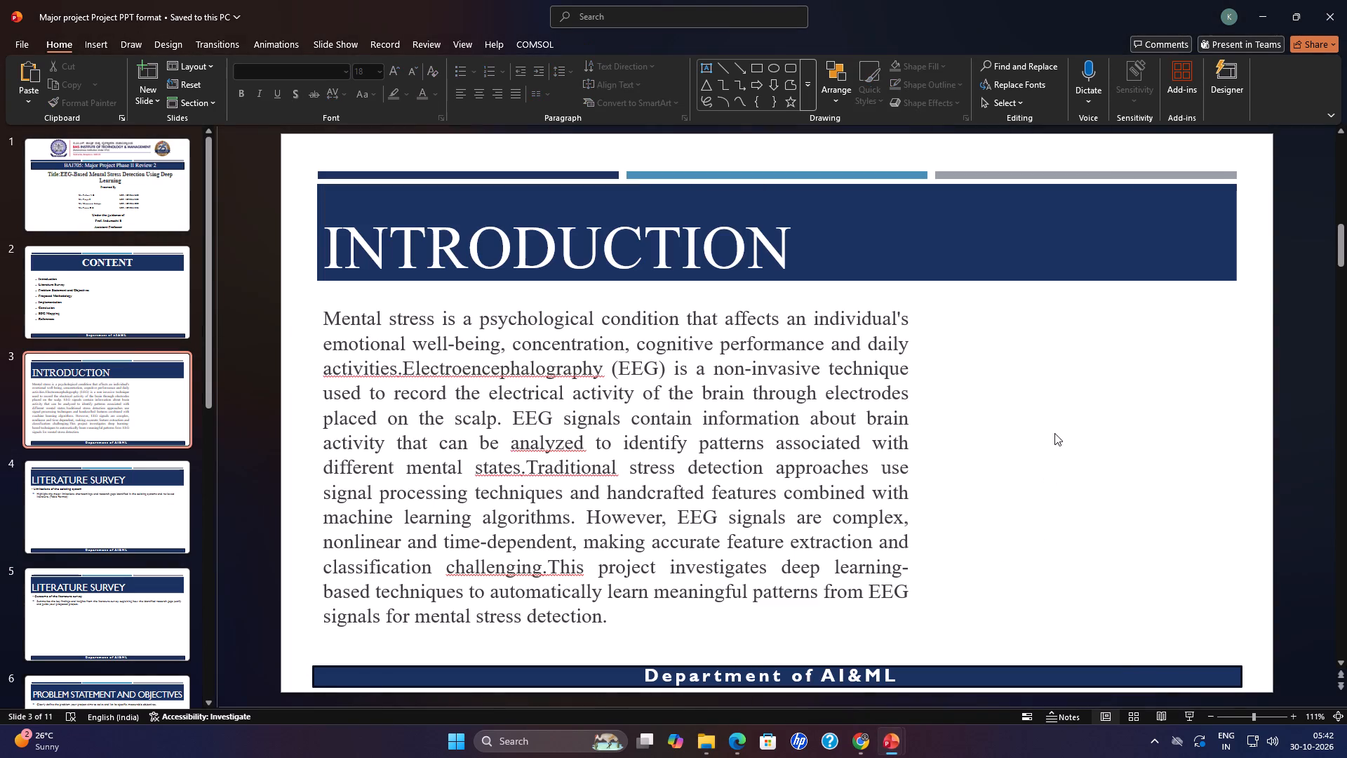
pyautogui.hotkey('ctrl', 'v')
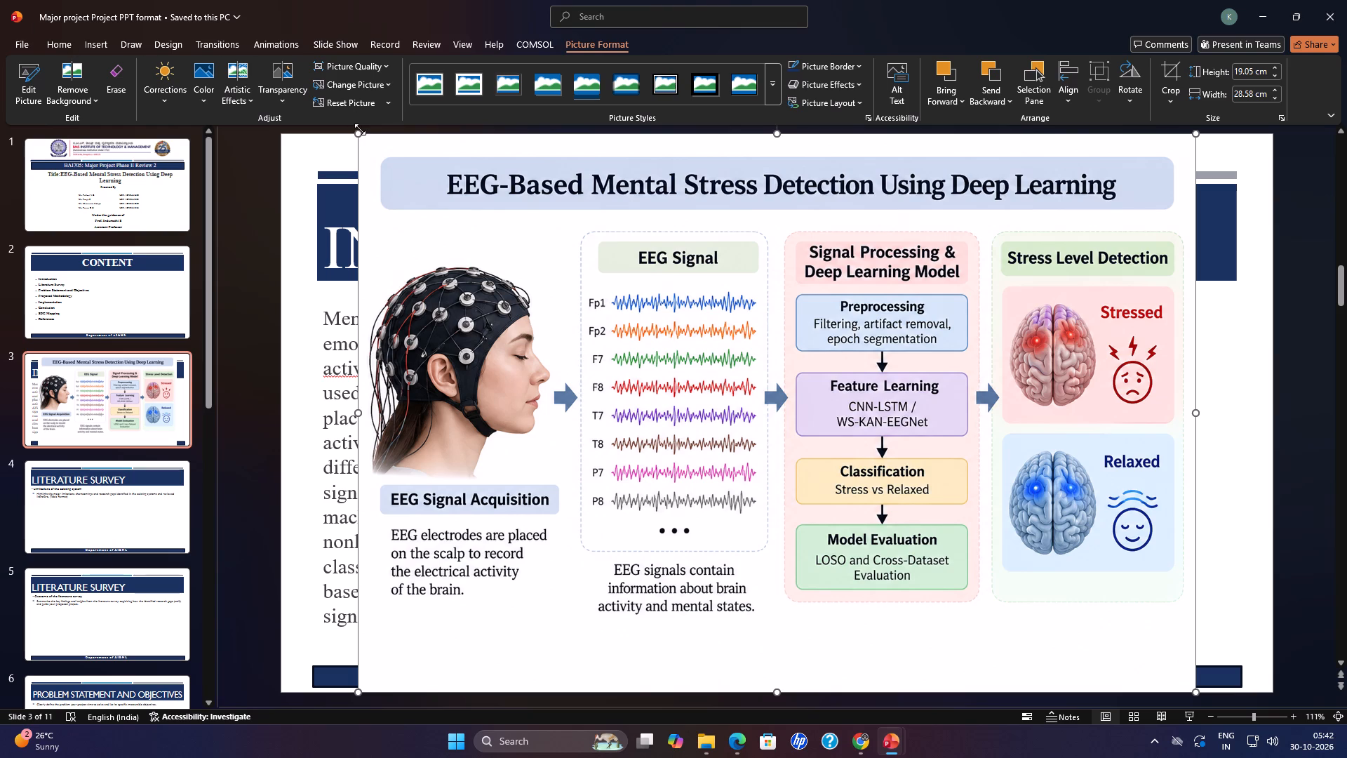
# Shrink the pasted workflow image to about 13.2 by 8.8 cm and move it to the right side of the Introduction slide.
pyautogui.moveTo(360, 132); pyautogui.dragTo(1346, 339)
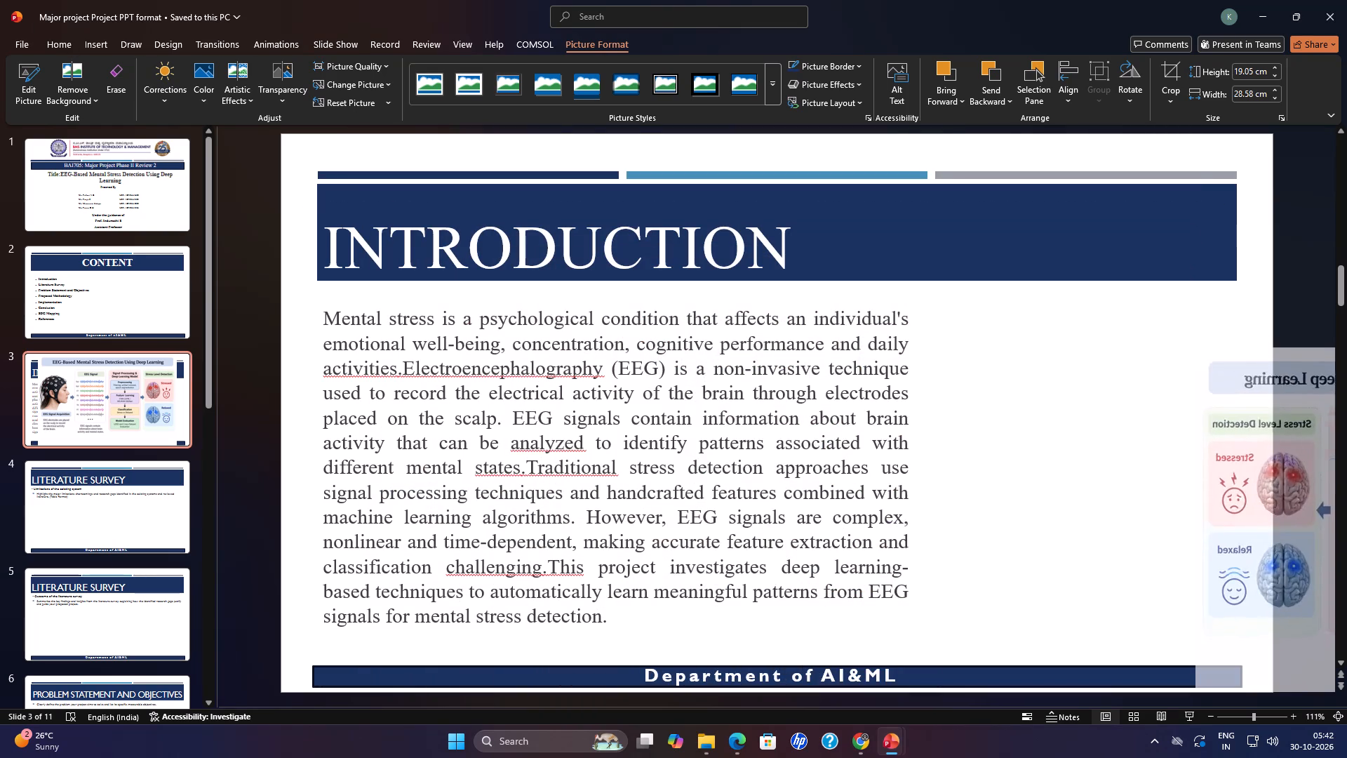
pyautogui.moveTo(1346, 339); pyautogui.dragTo(1171, 288)
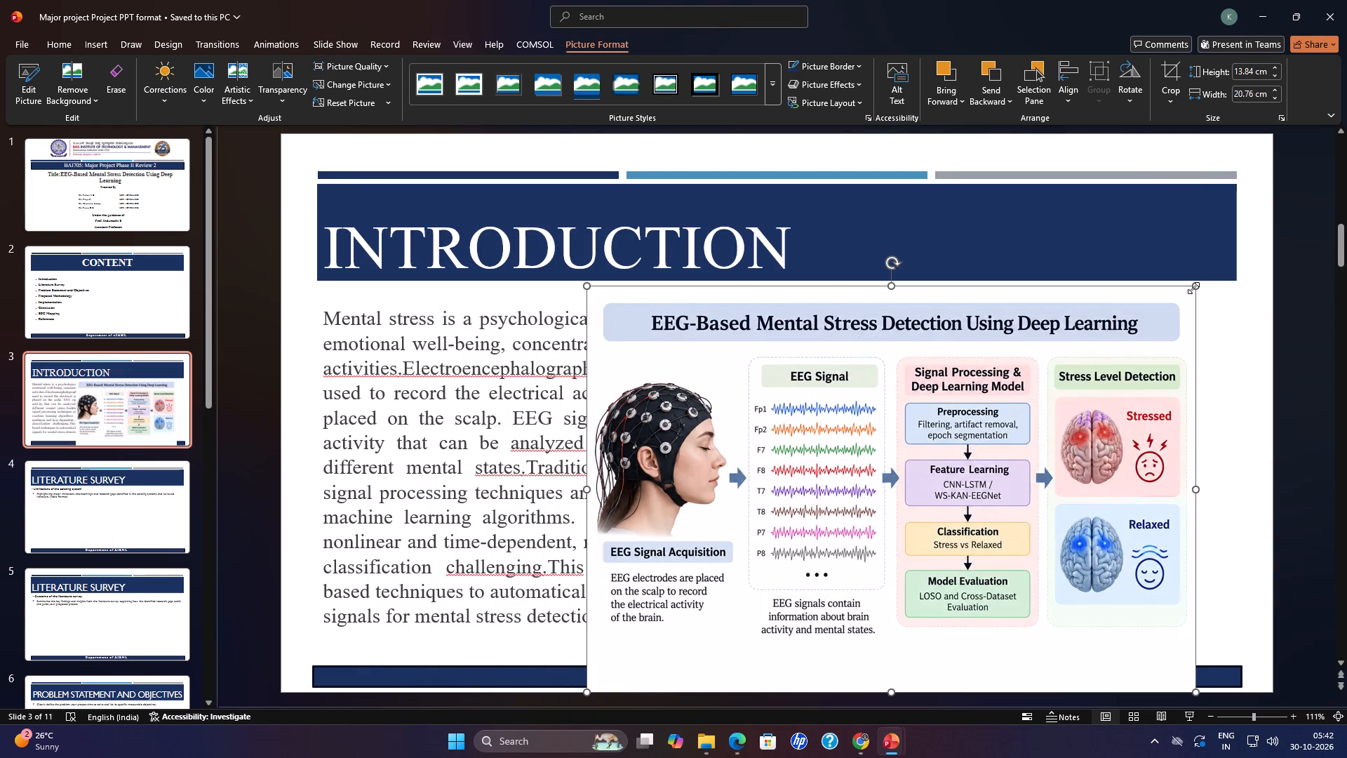
pyautogui.moveTo(1195, 288); pyautogui.dragTo(1029, 395)
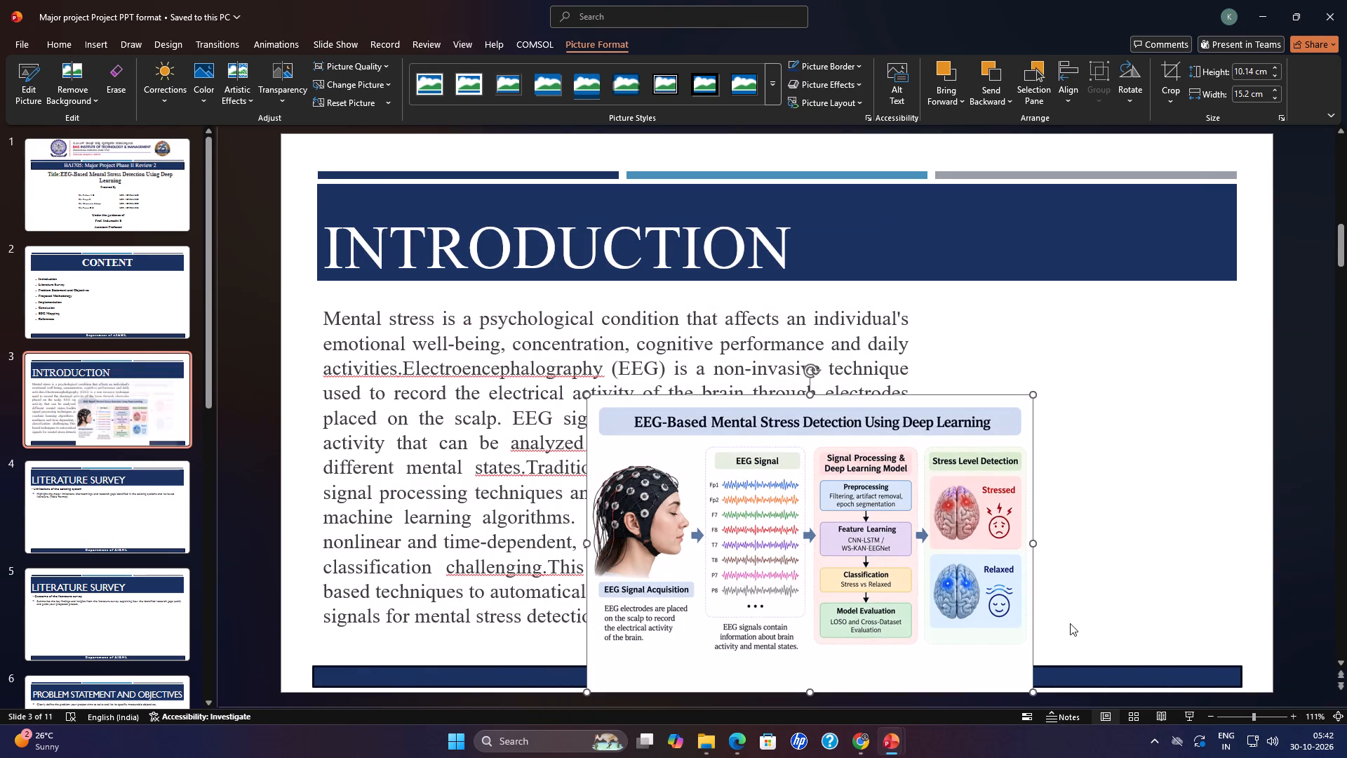
pyautogui.moveTo(1033, 690); pyautogui.dragTo(1019, 648)
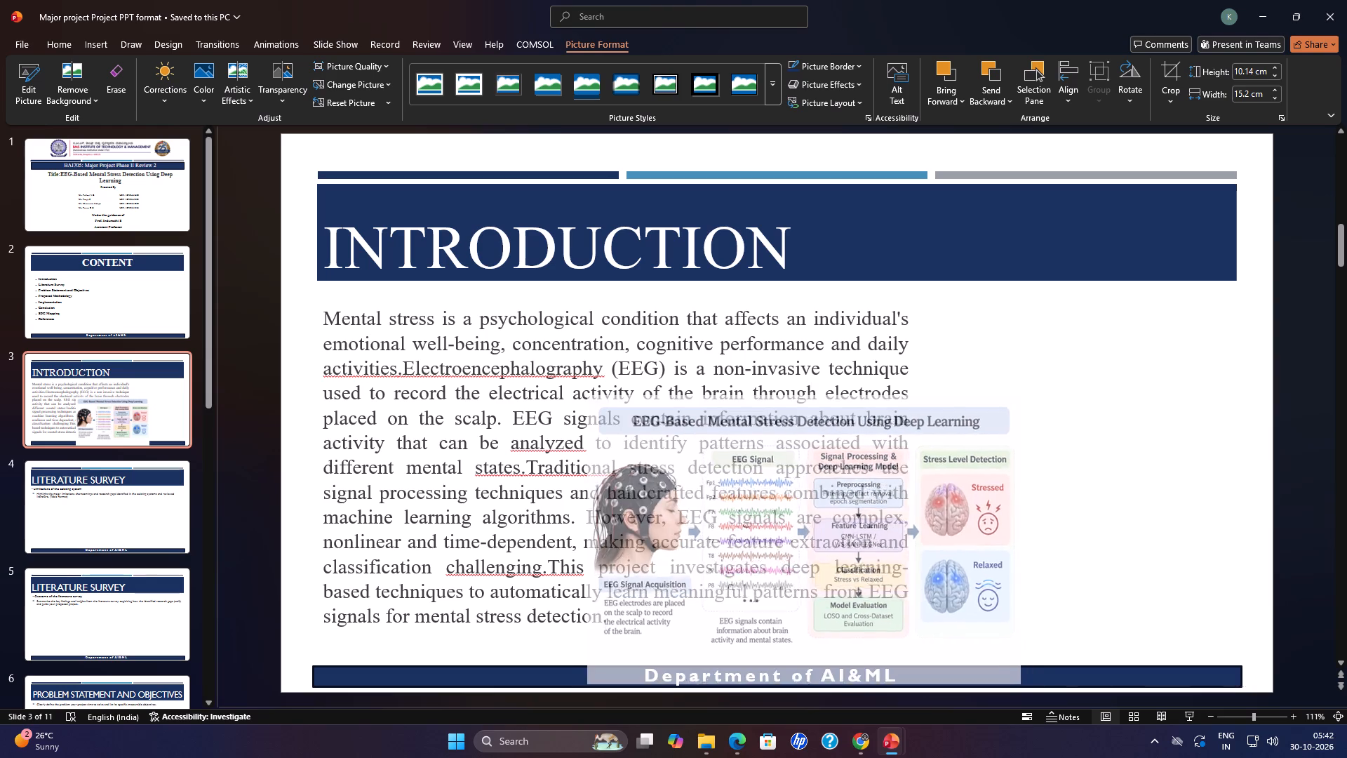
pyautogui.moveTo(1019, 648); pyautogui.dragTo(974, 514)
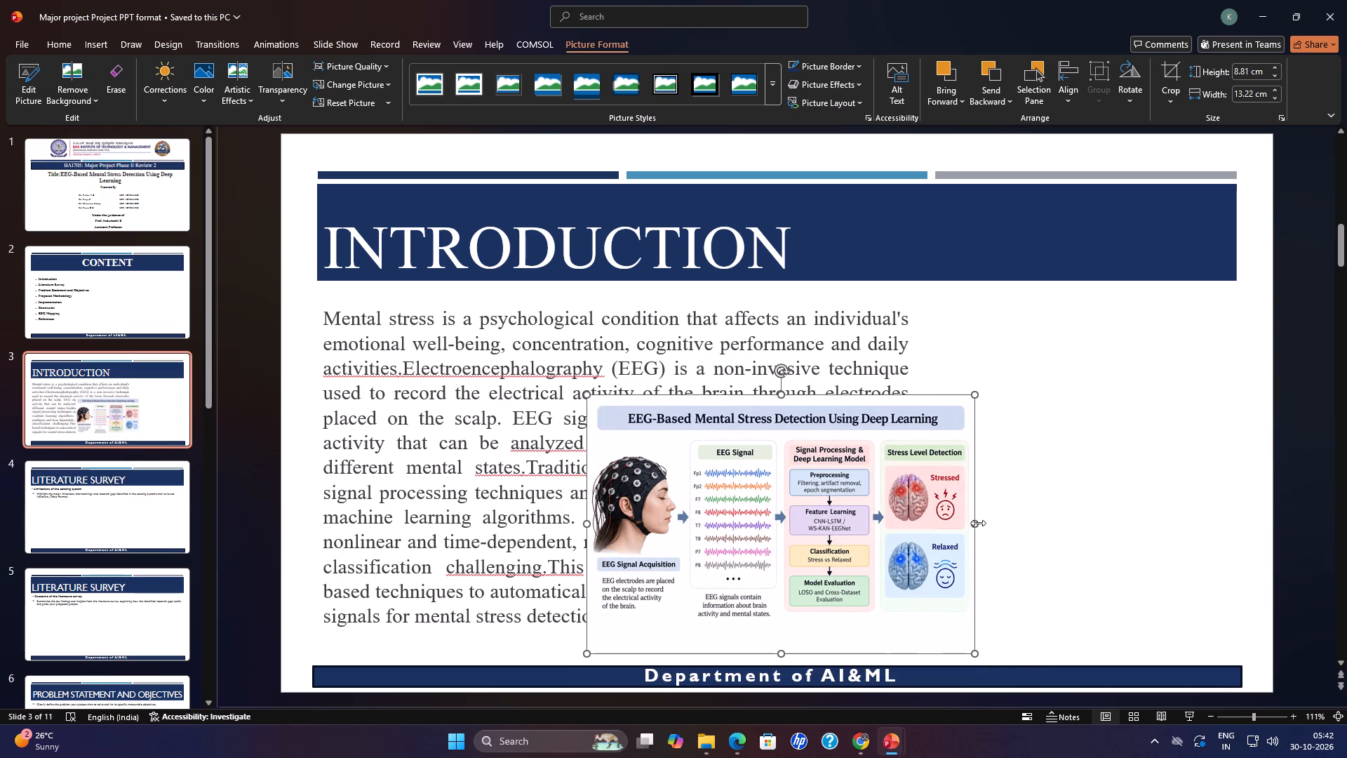
pyautogui.moveTo(803, 514); pyautogui.dragTo(1097, 459)
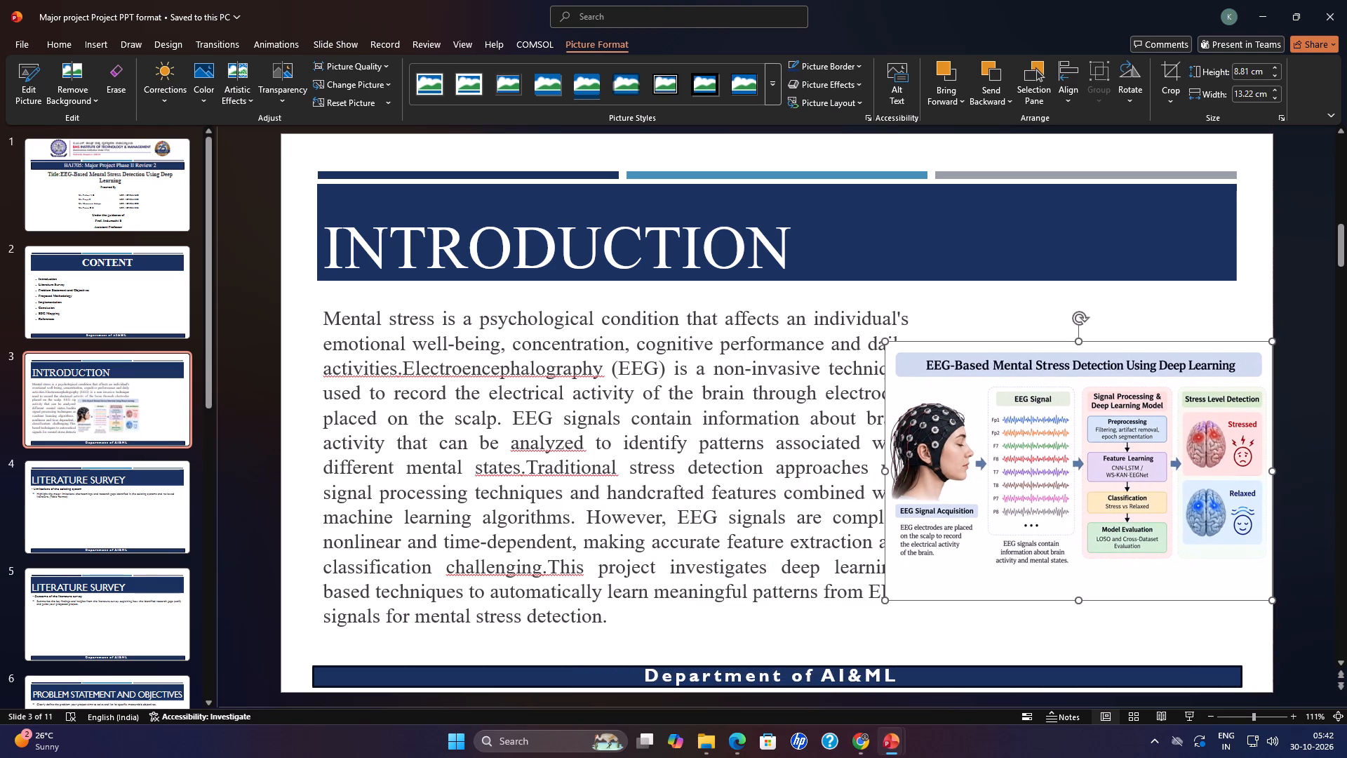
# Reduce the workflow image to about 10.5 by 7 cm so it fits between the Introduction paragraph and the slide's right margin.
pyautogui.moveTo(887, 338); pyautogui.dragTo(911, 362)
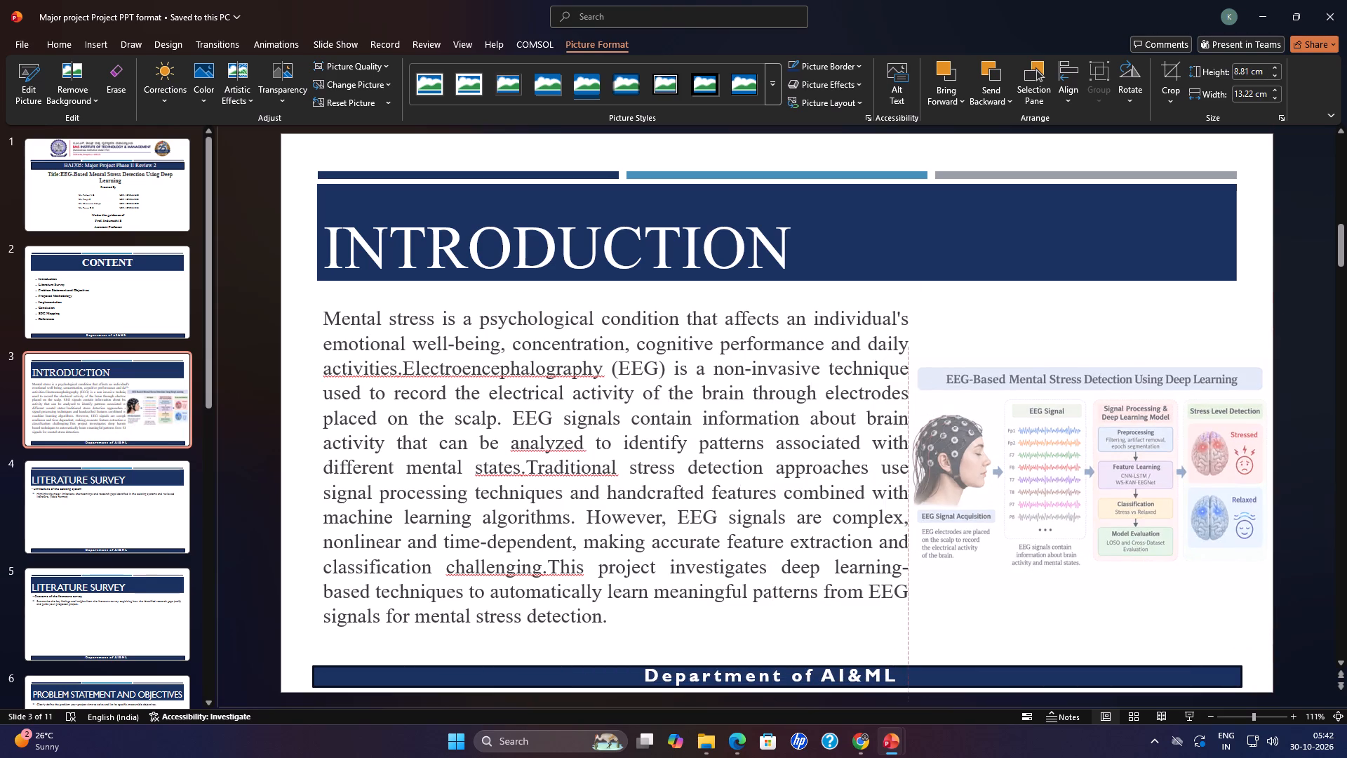
pyautogui.moveTo(911, 362); pyautogui.dragTo(939, 372)
pyautogui.moveTo(1268, 371); pyautogui.dragTo(1267, 372)
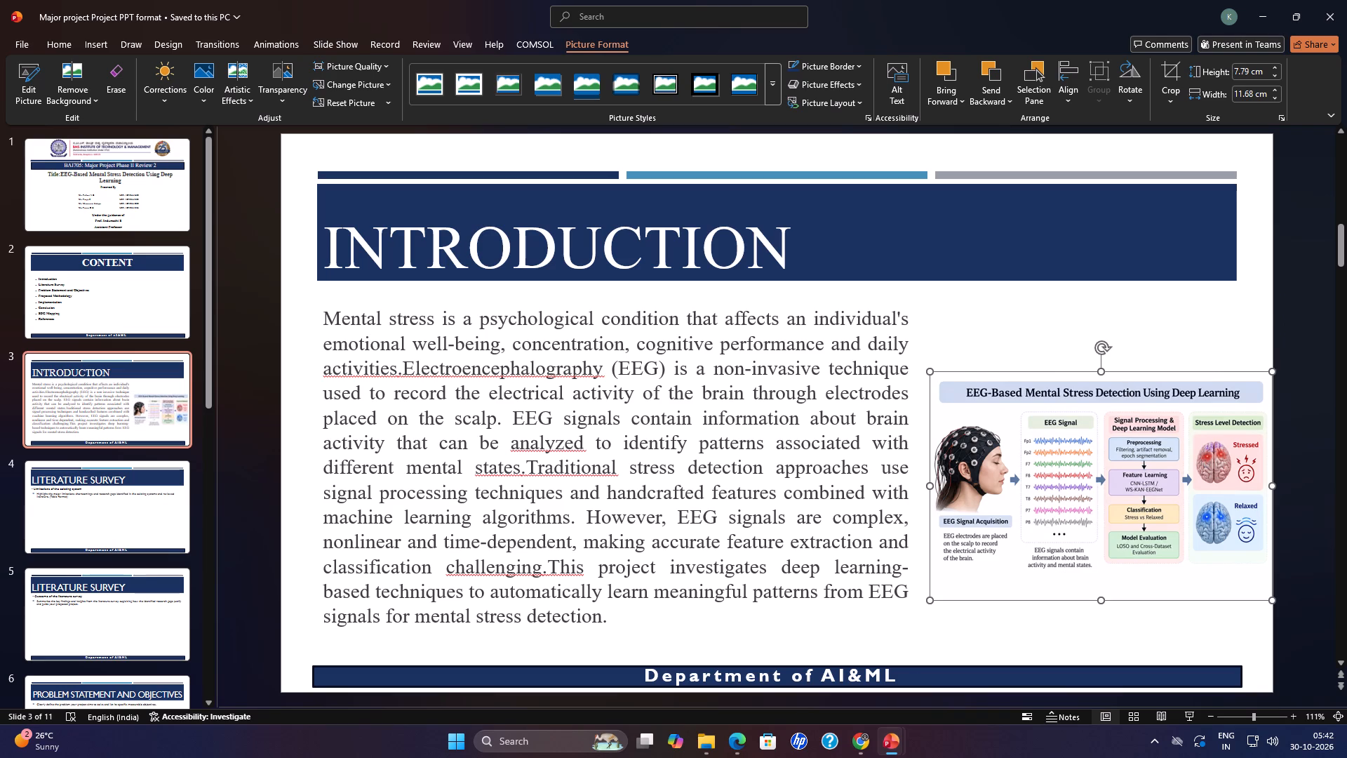
pyautogui.moveTo(1267, 372); pyautogui.dragTo(1235, 390)
pyautogui.moveTo(1248, 597); pyautogui.dragTo(1240, 559)
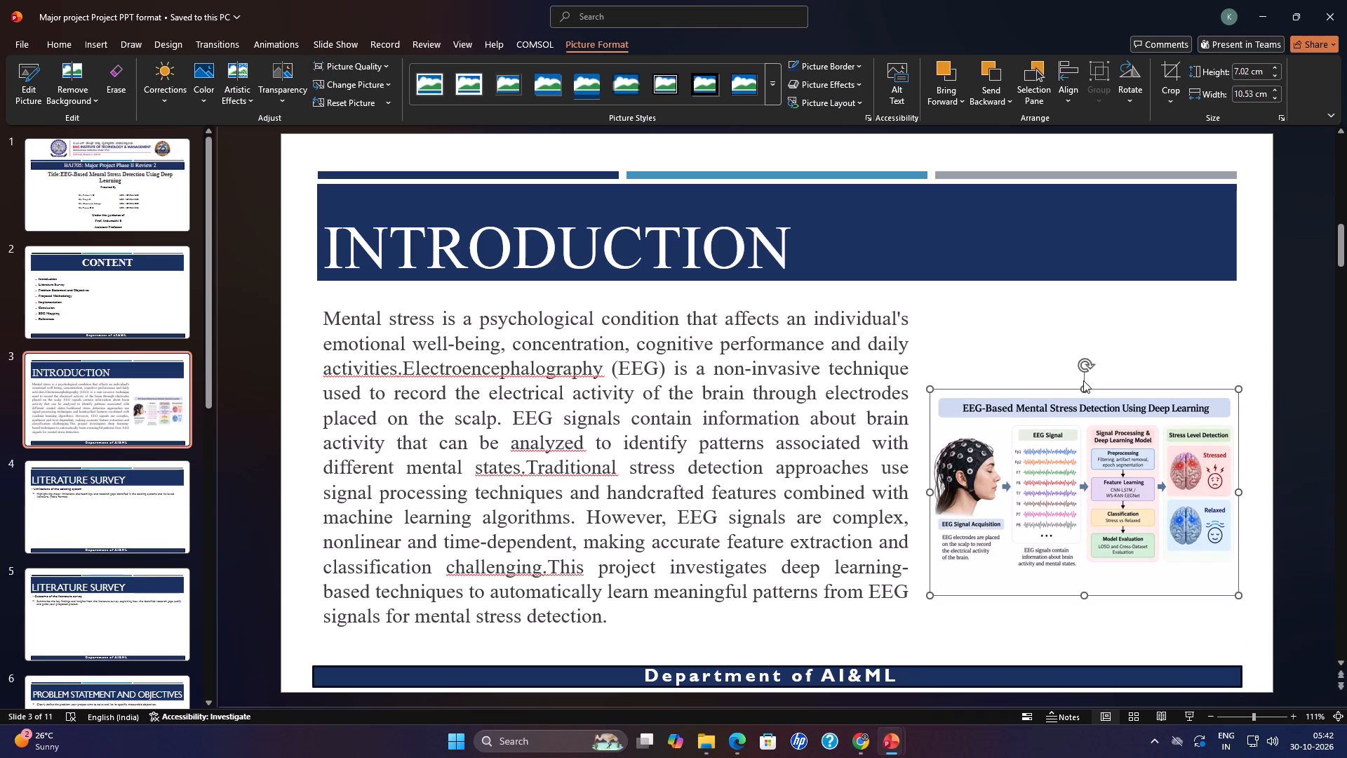
# Stretch the workflow image vertically so it spans from the Introduction paragraph's first line to just above its last two lines.
pyautogui.moveTo(1083, 381); pyautogui.dragTo(1085, 372)
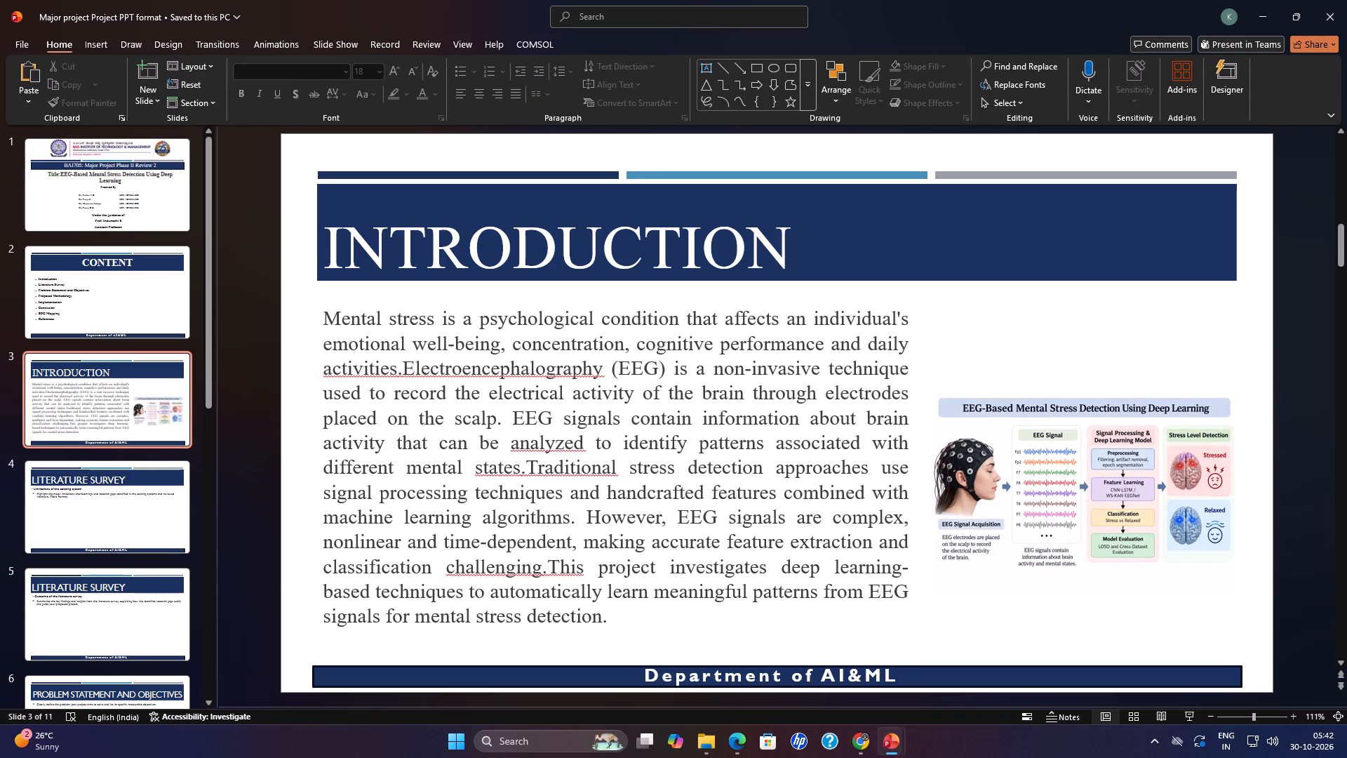
pyautogui.click(1140, 466)
pyautogui.moveTo(1086, 387); pyautogui.dragTo(1092, 333)
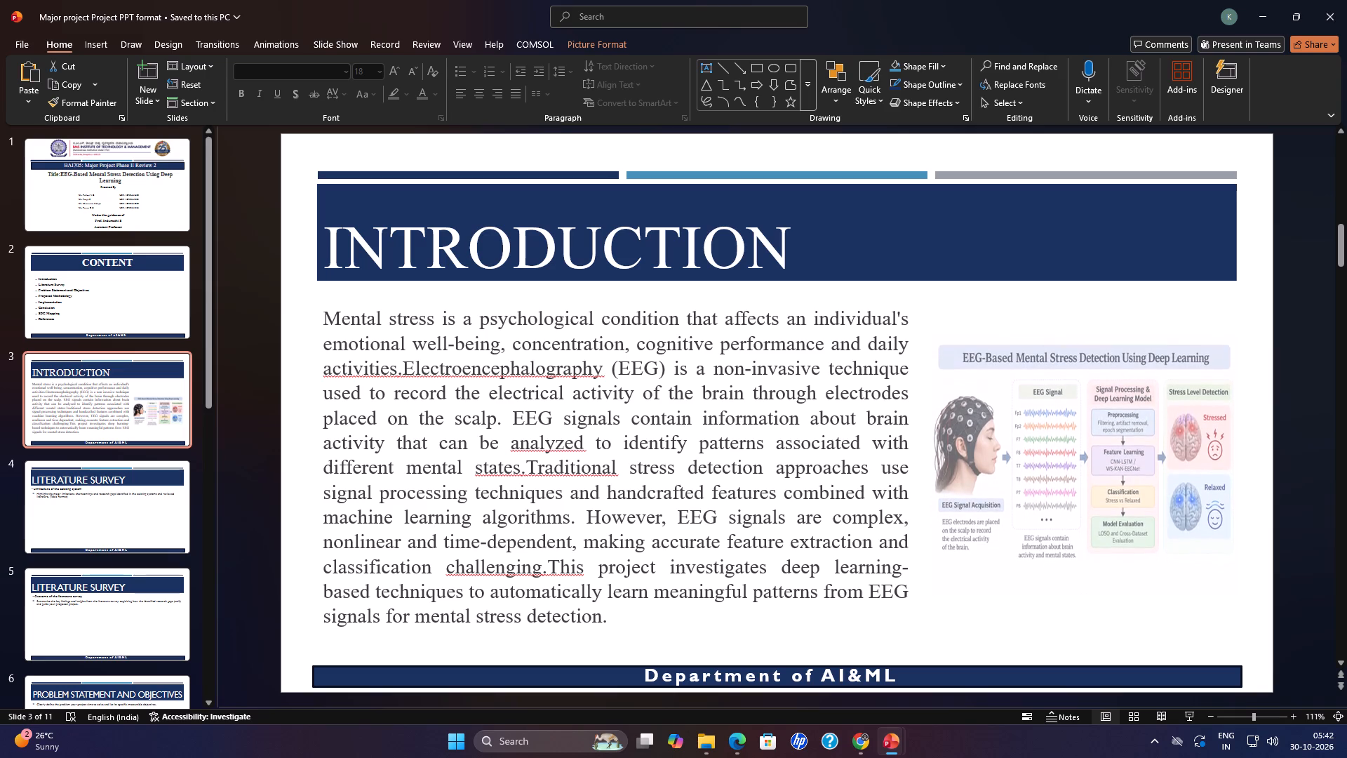
pyautogui.moveTo(1092, 333); pyautogui.dragTo(1094, 324)
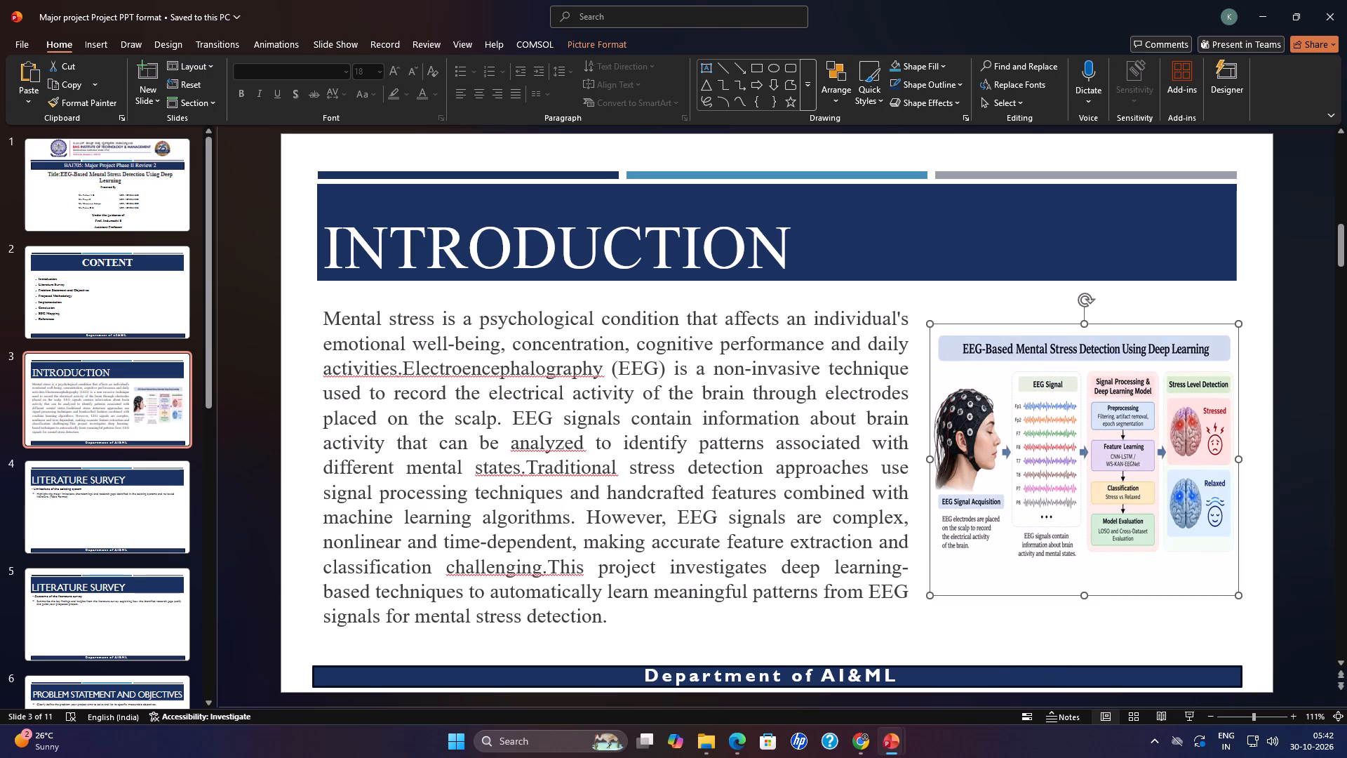
pyautogui.moveTo(1085, 596); pyautogui.dragTo(1089, 571)
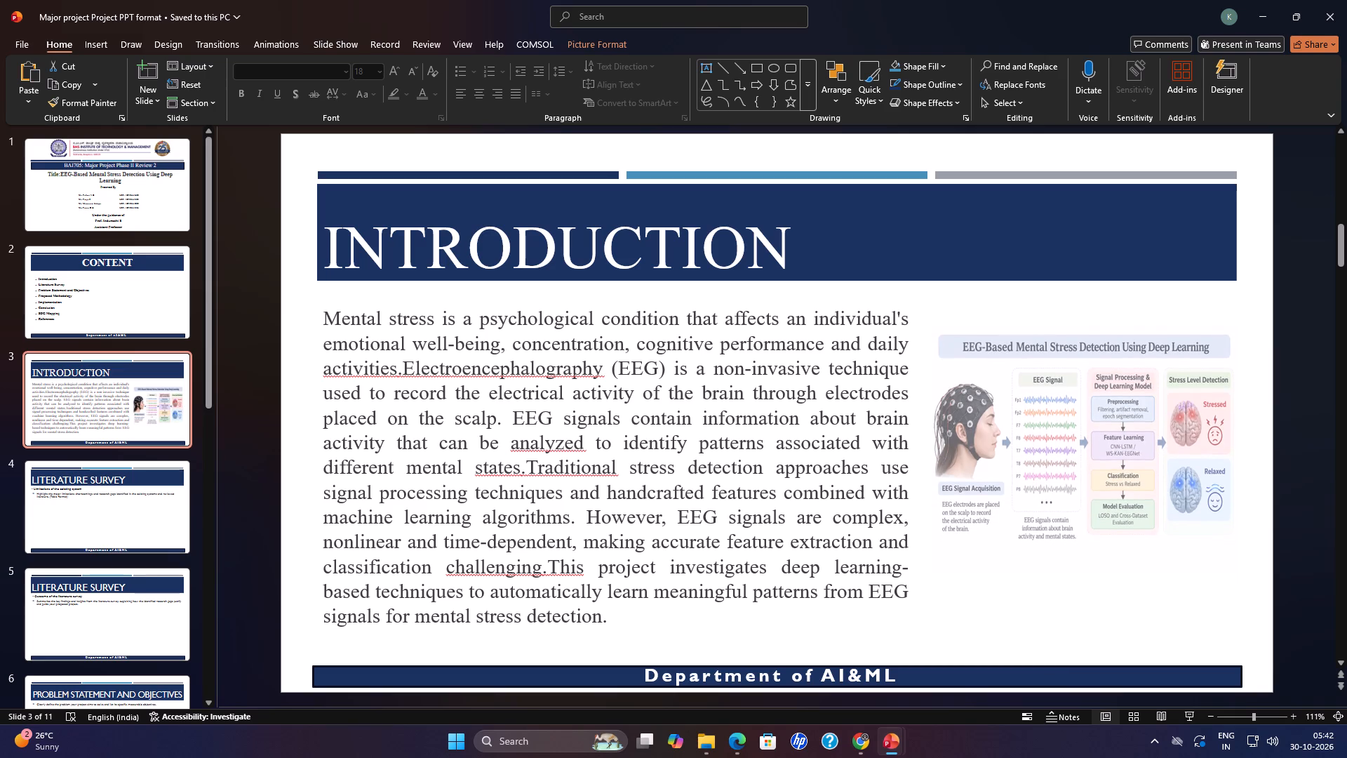
pyautogui.moveTo(1089, 571); pyautogui.dragTo(1088, 585)
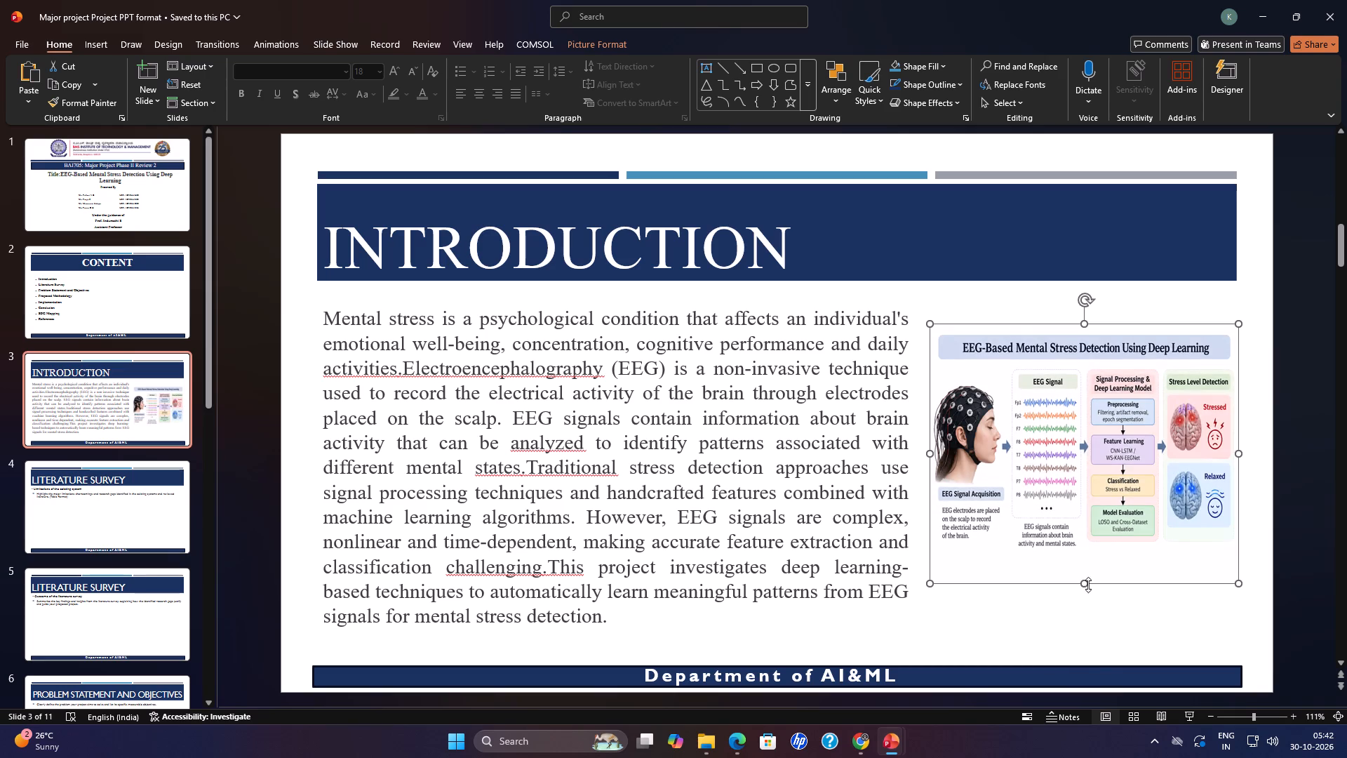
pyautogui.click(1095, 632)
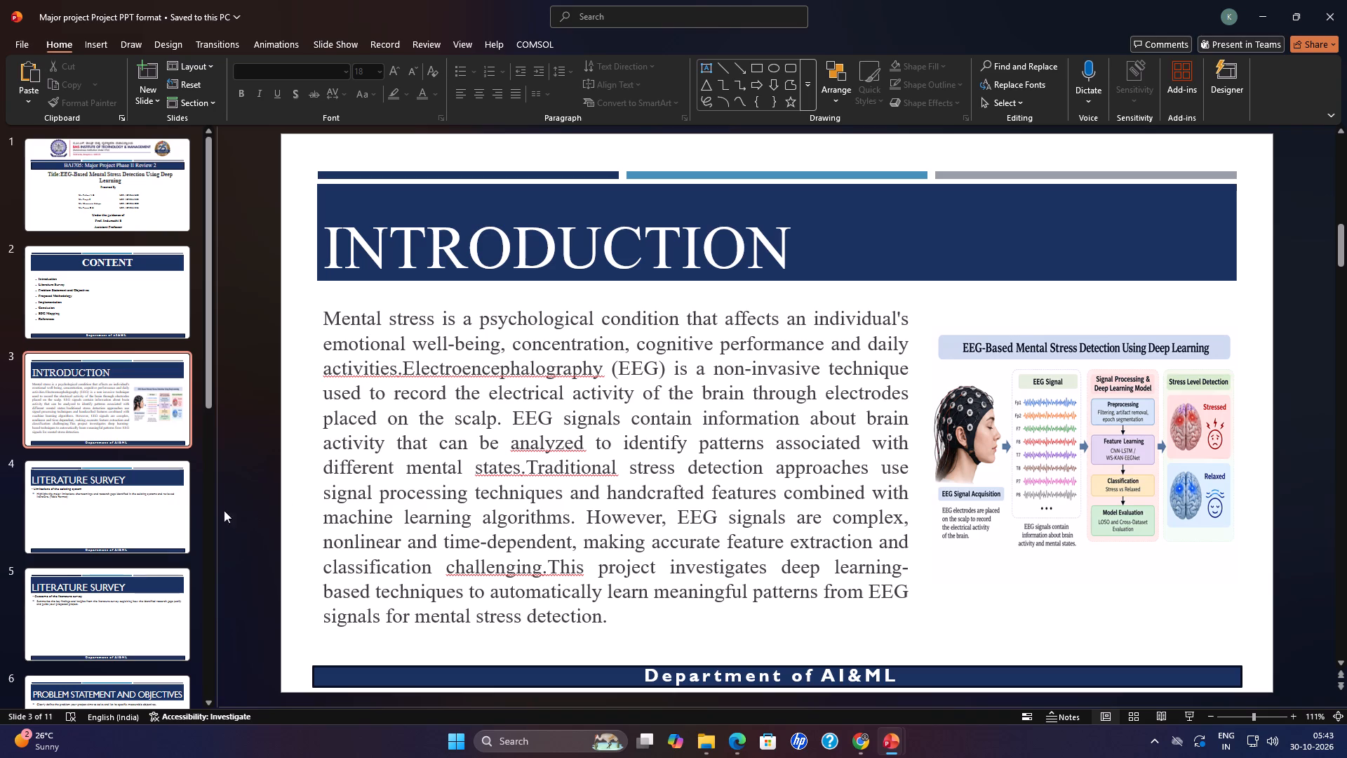
pyautogui.click(165, 512)
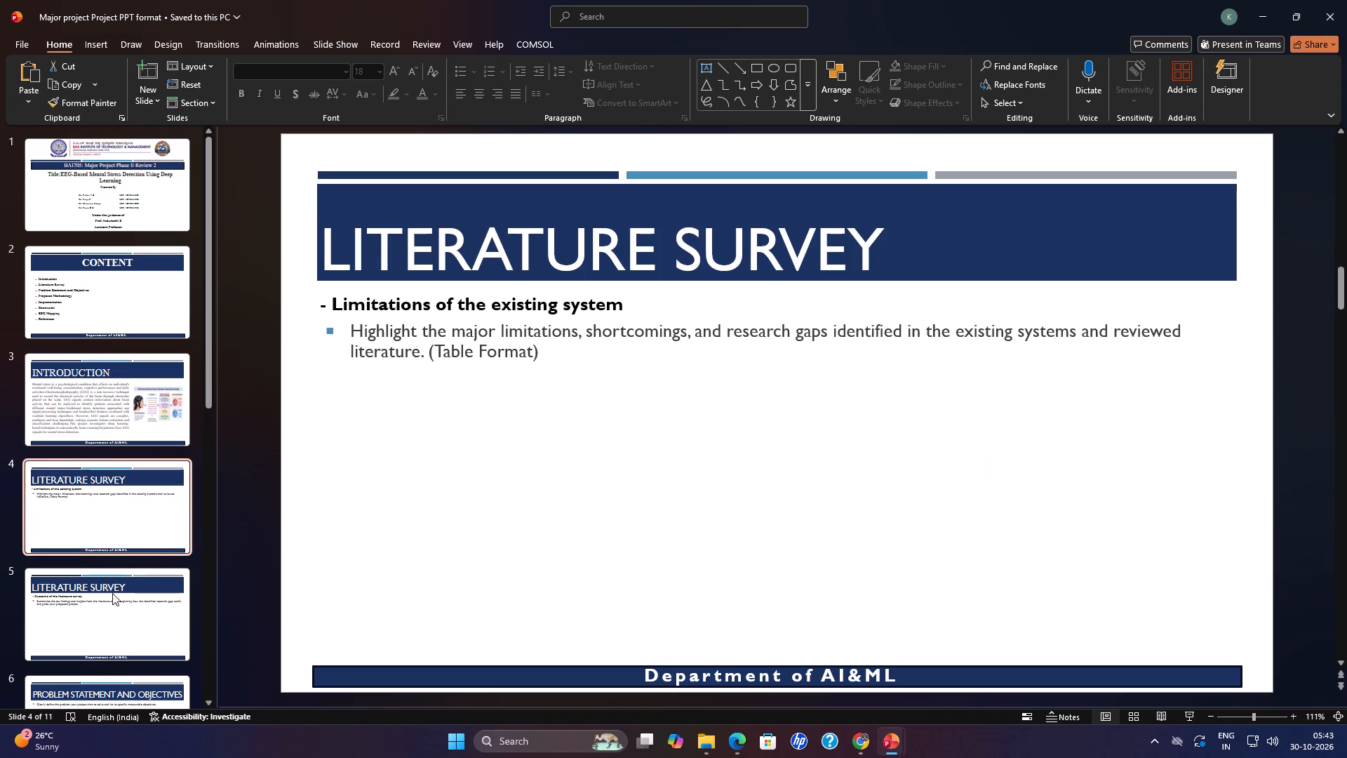
pyautogui.scroll(-3, 38, 507)
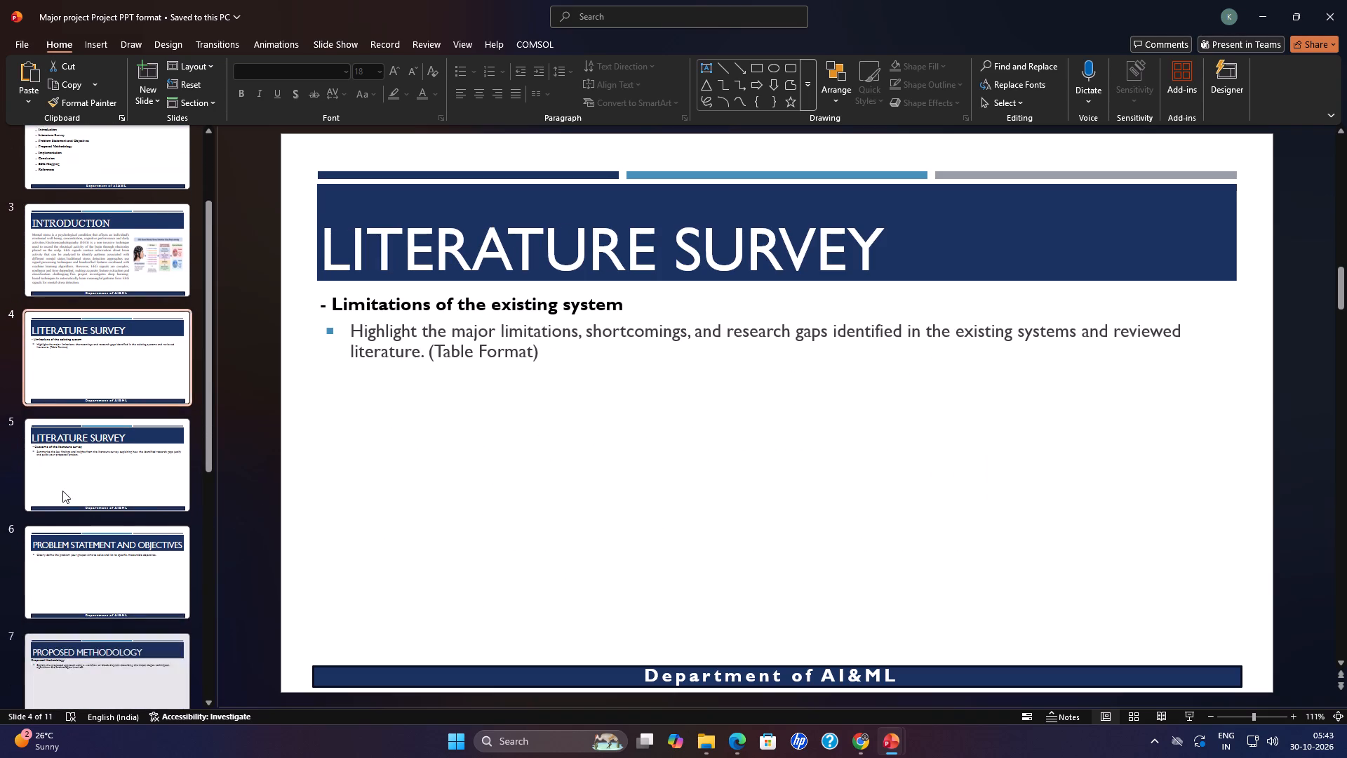
pyautogui.click(60, 556)
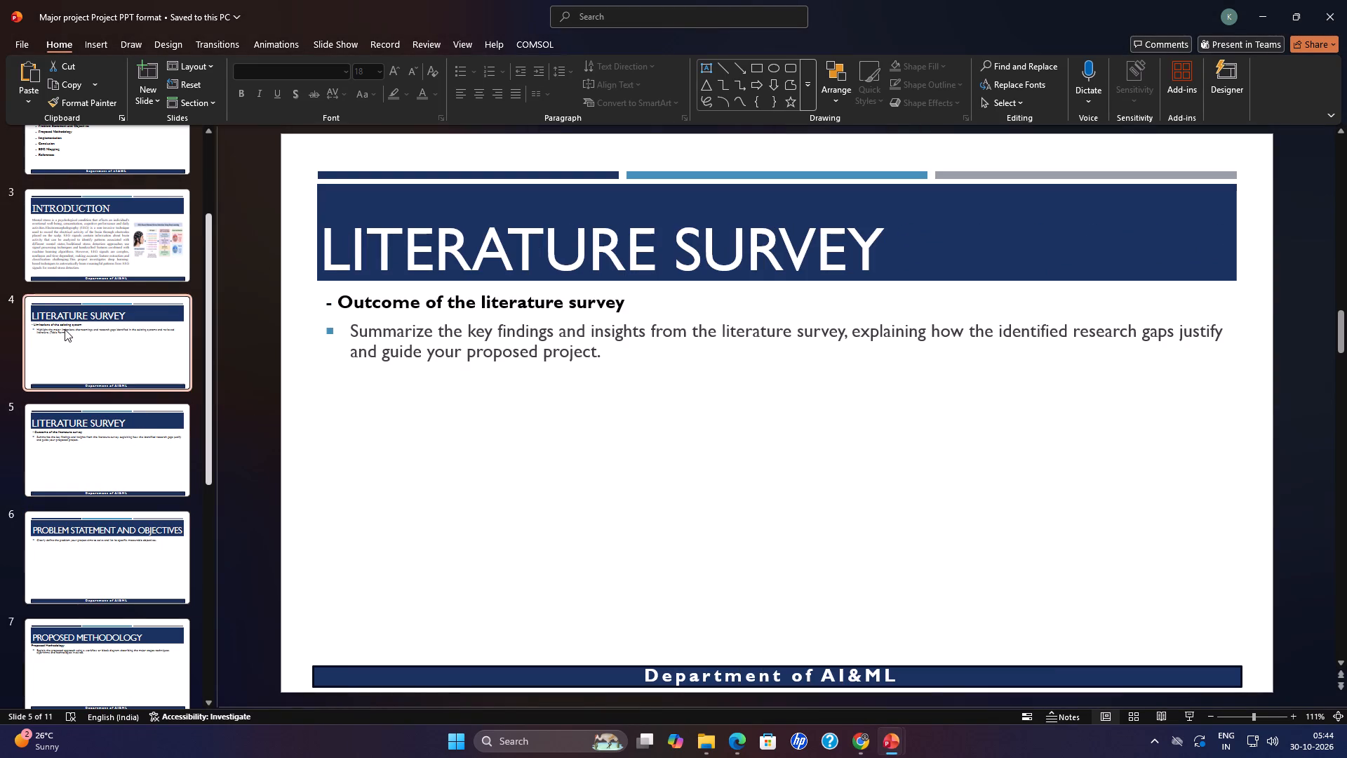
pyautogui.moveTo(326, 239); pyautogui.dragTo(917, 284)
pyautogui.click(984, 239)
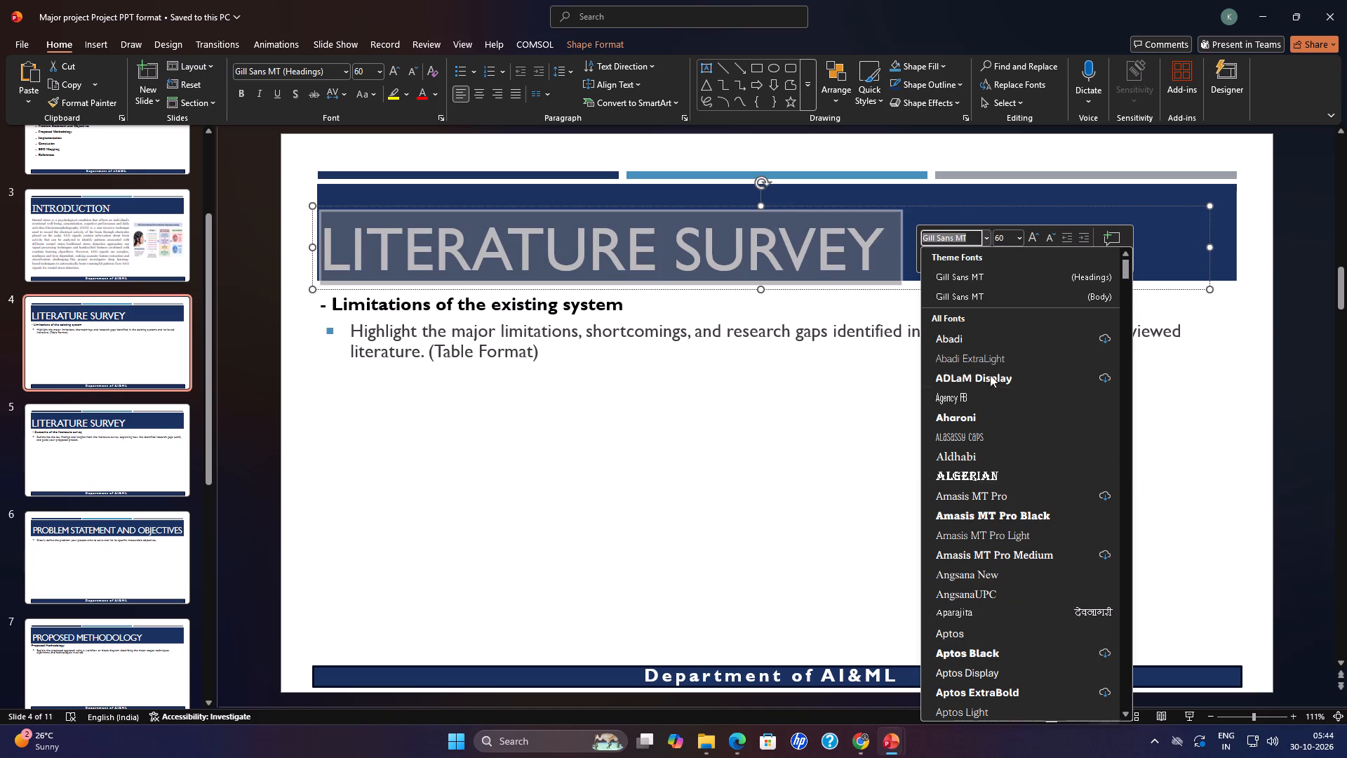
pyautogui.press('t')
pyautogui.write('im')
pyautogui.click(985, 707)
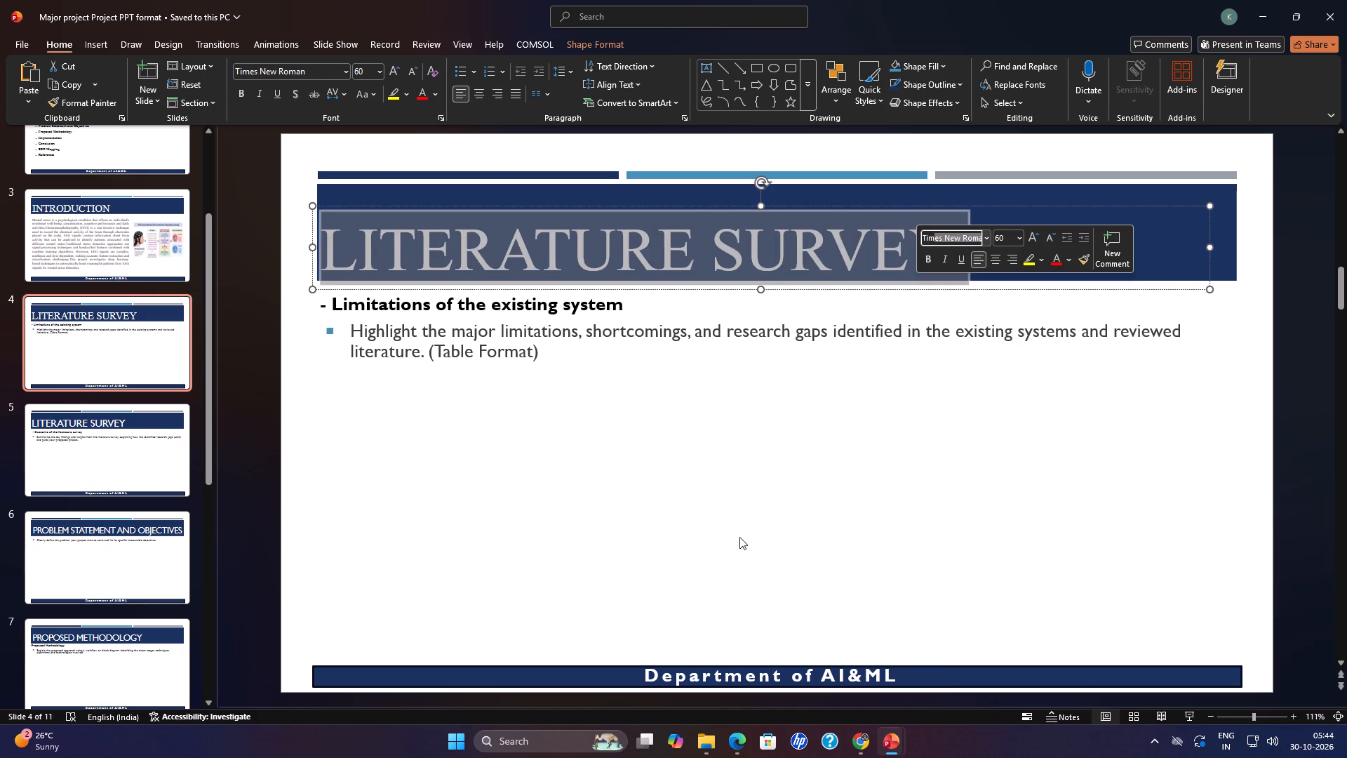
pyautogui.click(724, 509)
# Change the "Limitations of the existing system" subheading on slide 4 to Times New Roman.
pyautogui.moveTo(330, 298); pyautogui.dragTo(464, 312)
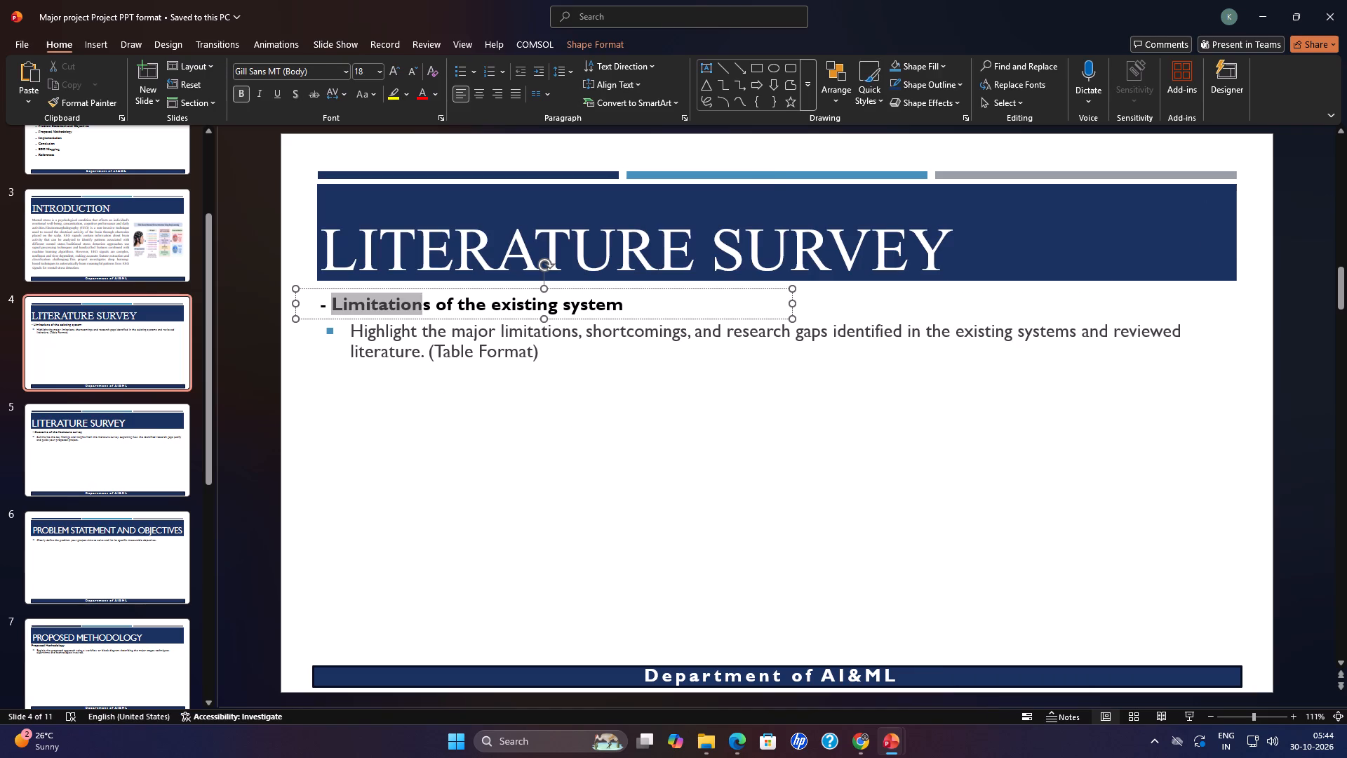
pyautogui.moveTo(464, 312); pyautogui.dragTo(624, 308)
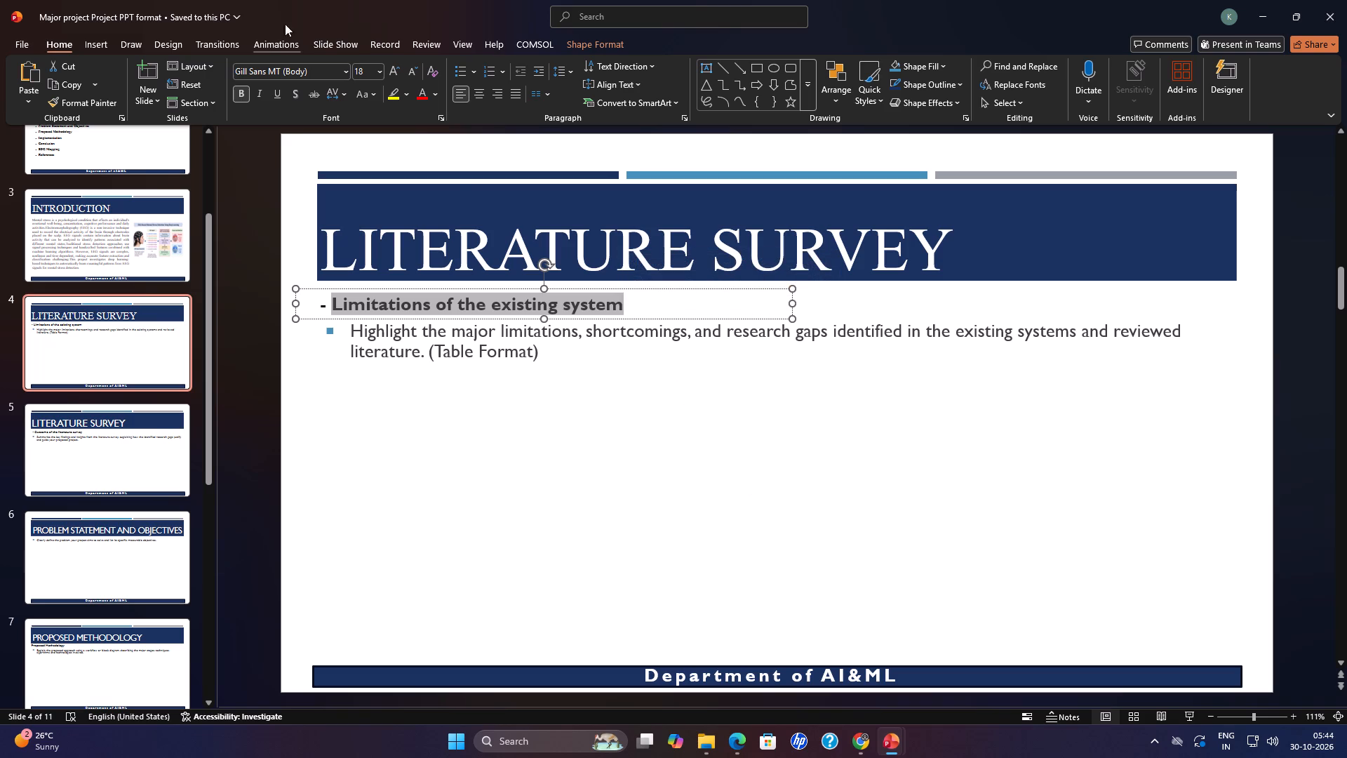
pyautogui.click(348, 67)
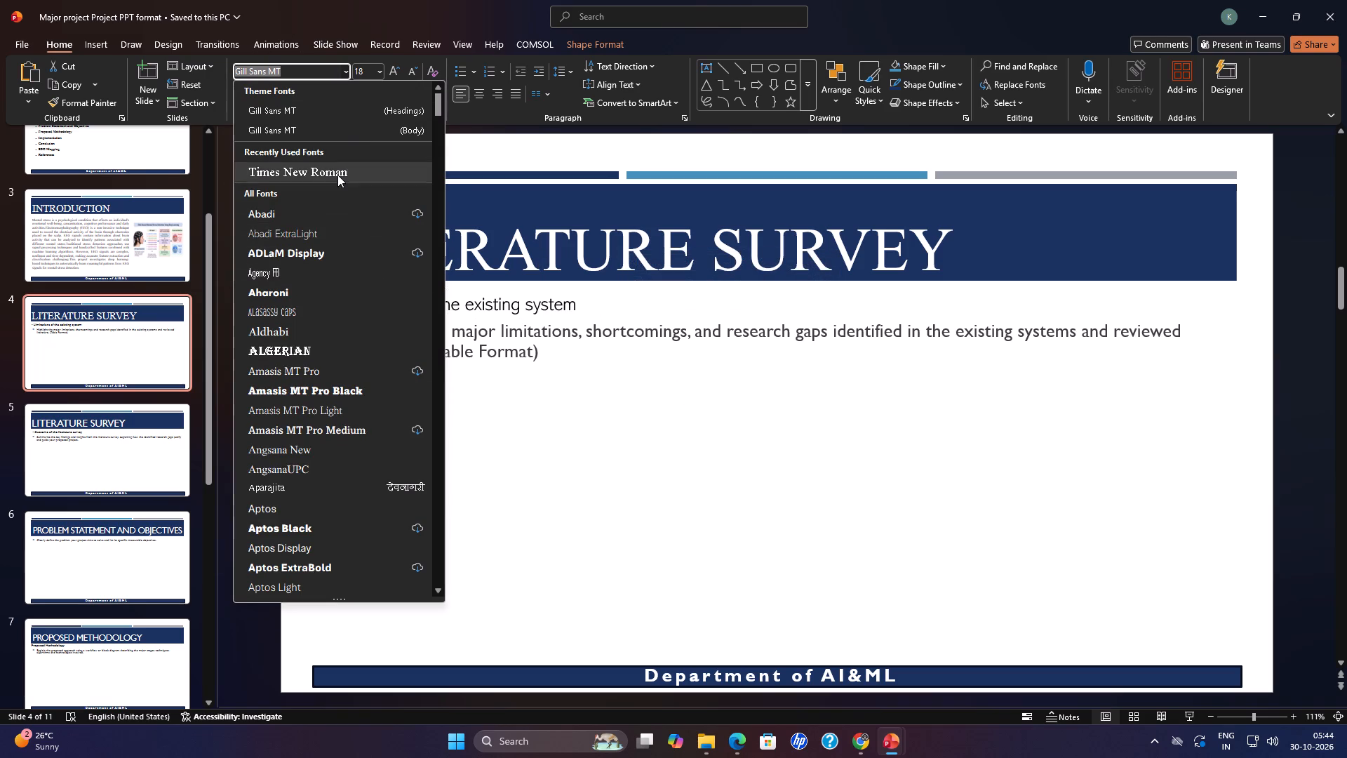
pyautogui.click(337, 171)
pyautogui.click(561, 397)
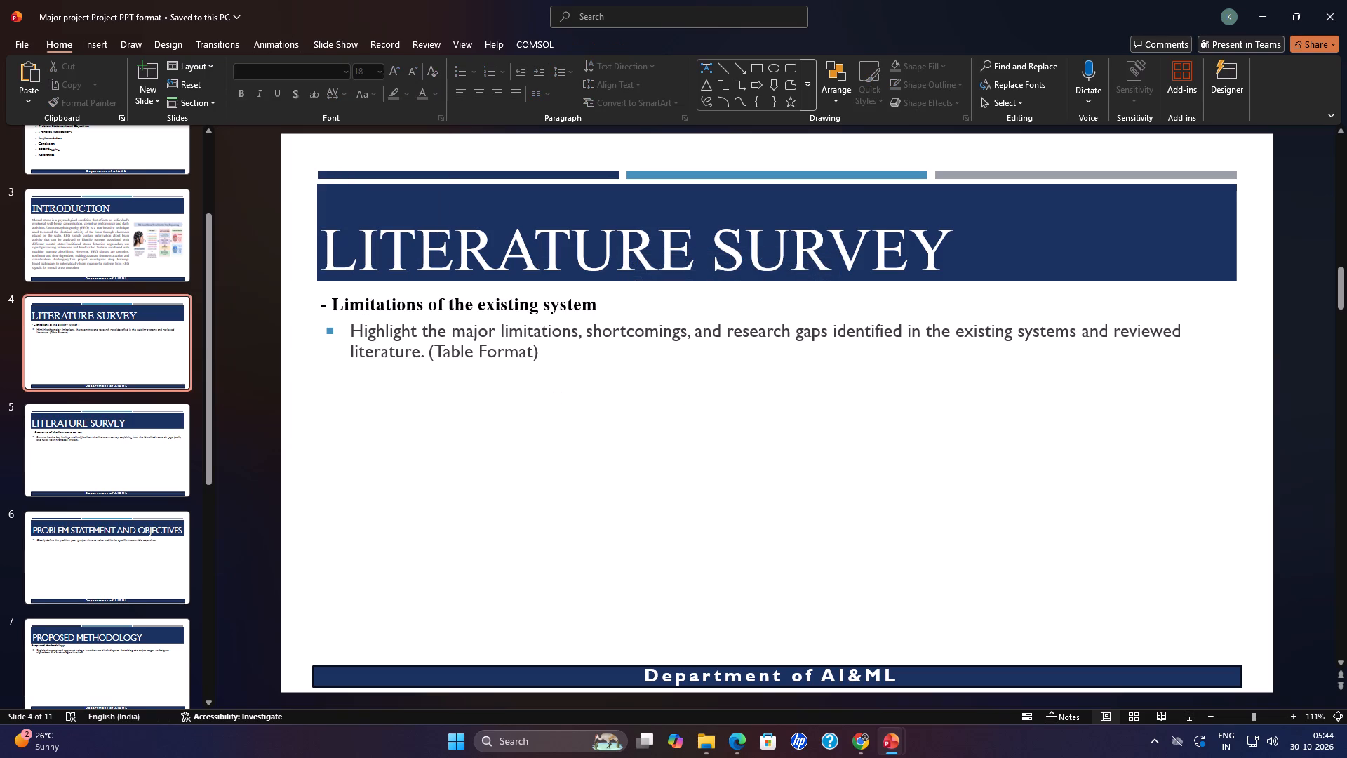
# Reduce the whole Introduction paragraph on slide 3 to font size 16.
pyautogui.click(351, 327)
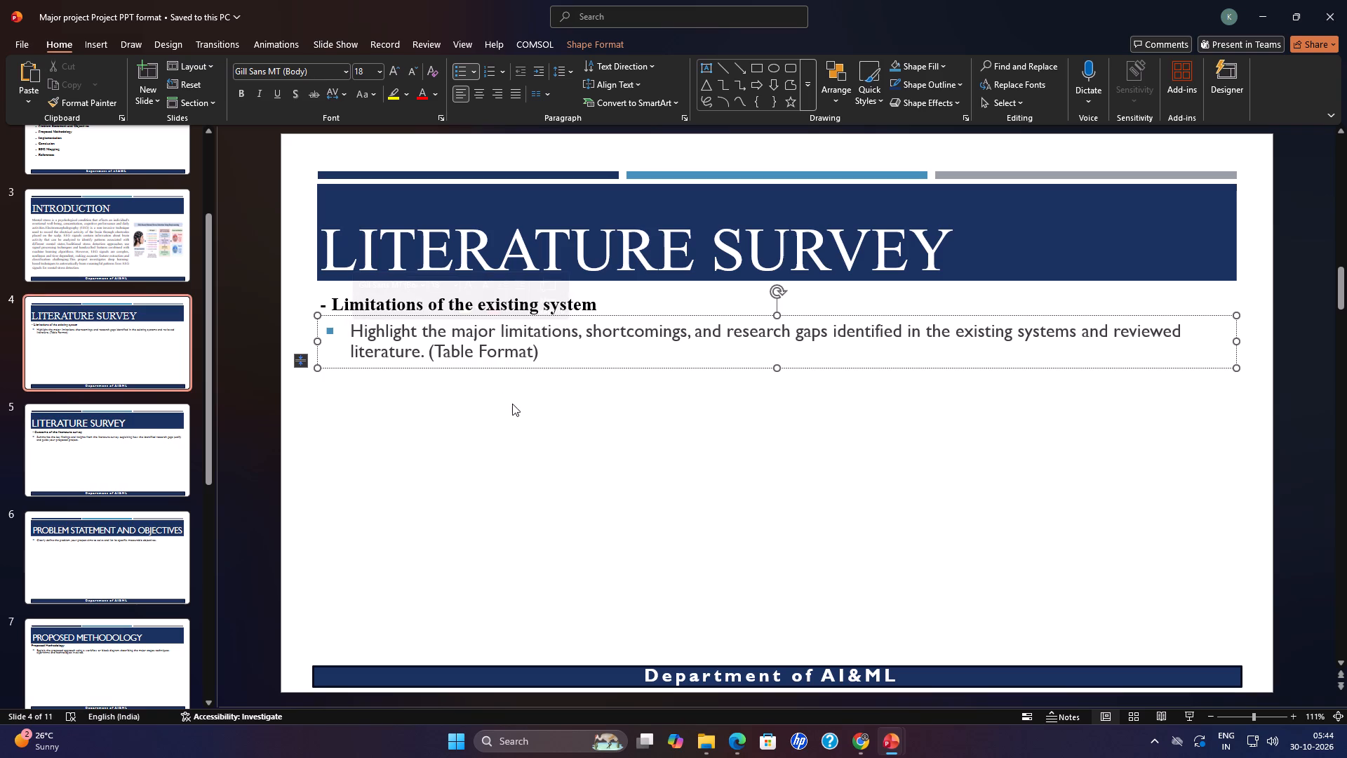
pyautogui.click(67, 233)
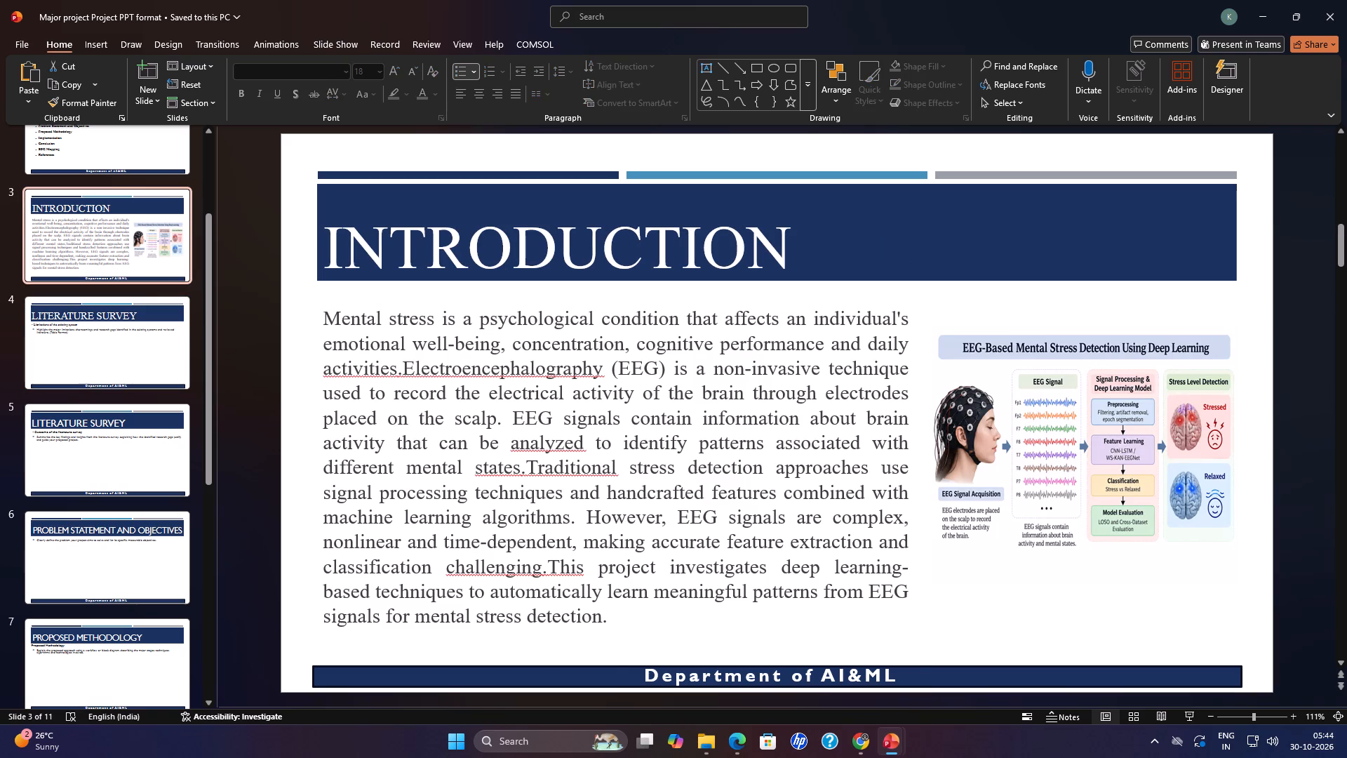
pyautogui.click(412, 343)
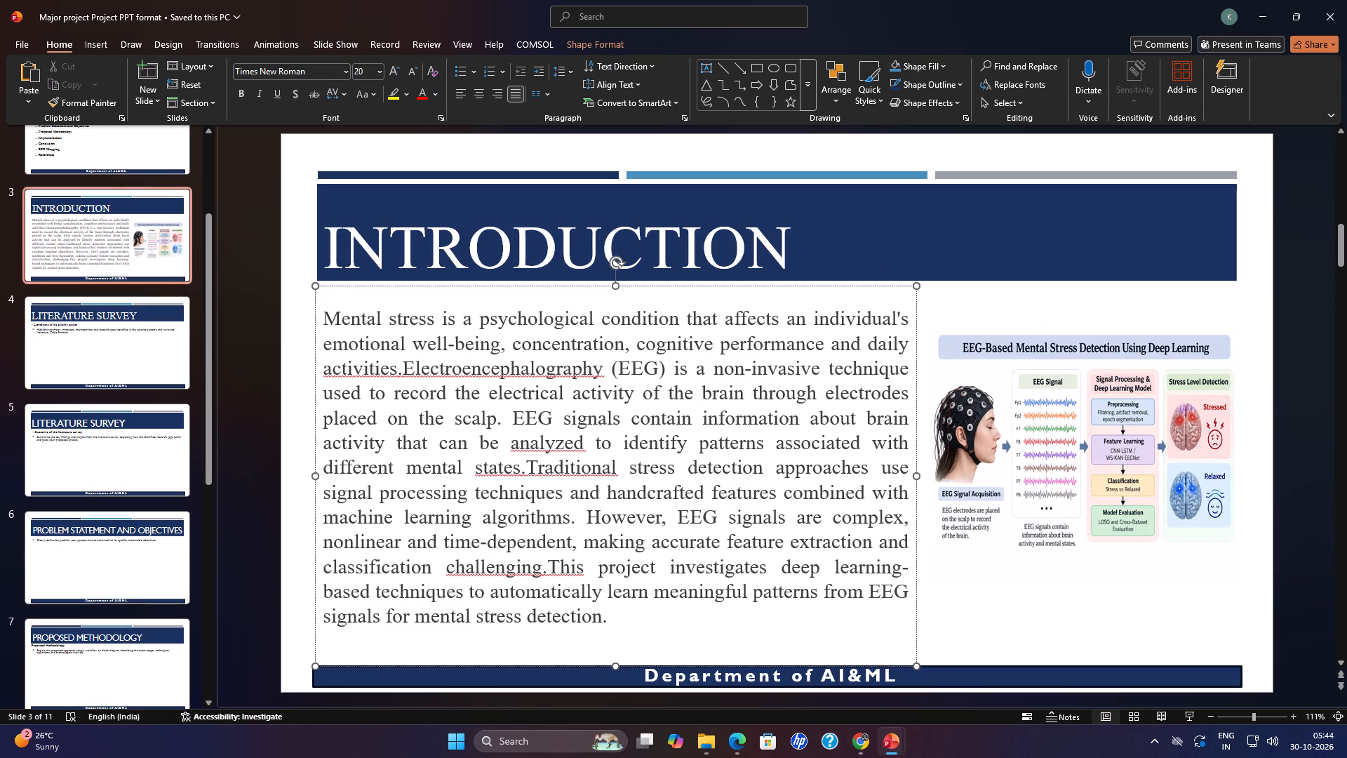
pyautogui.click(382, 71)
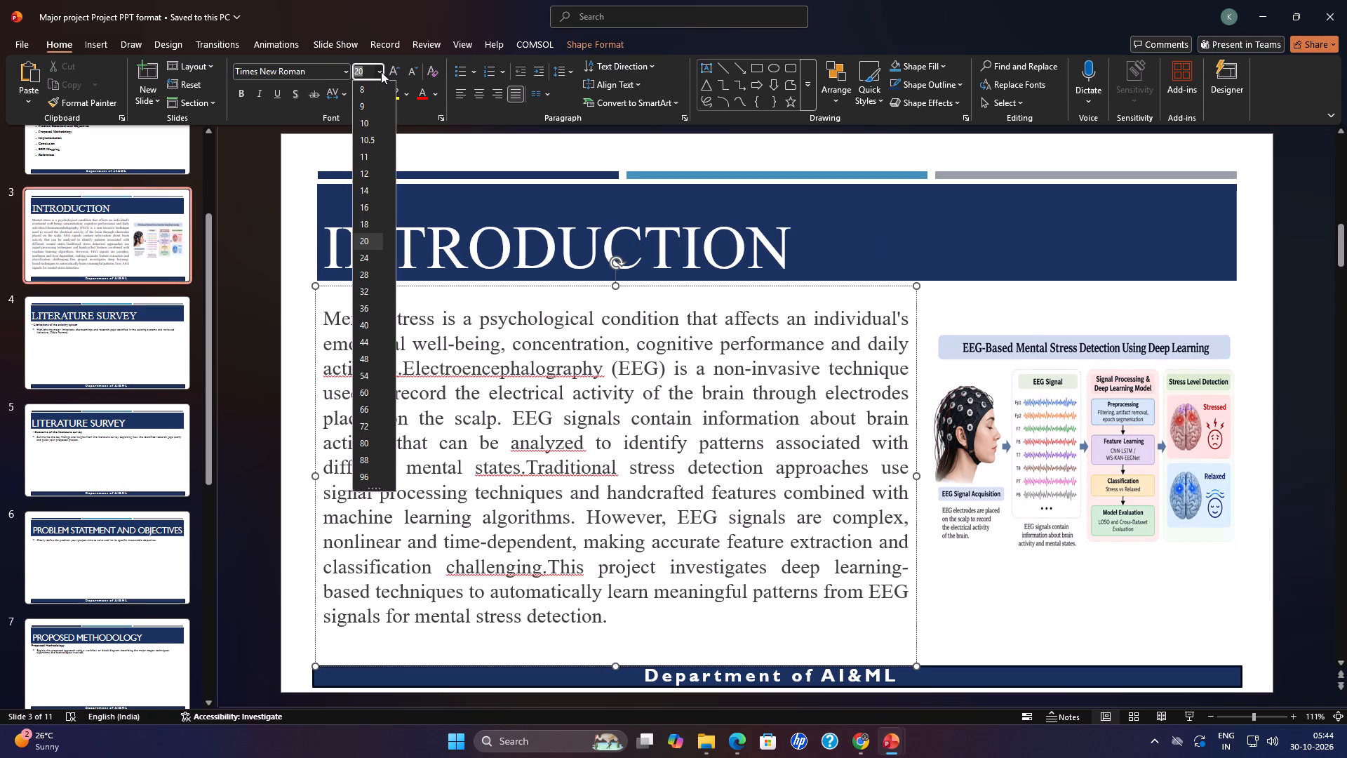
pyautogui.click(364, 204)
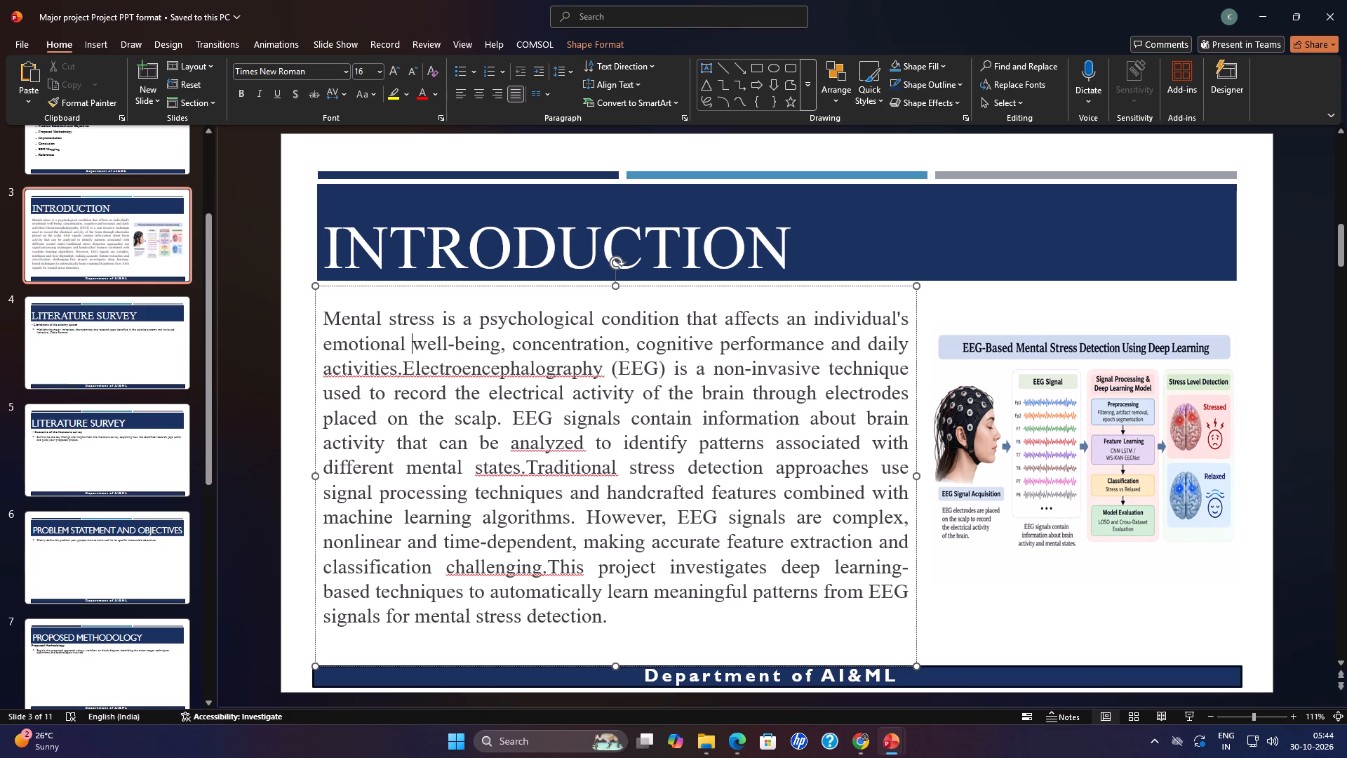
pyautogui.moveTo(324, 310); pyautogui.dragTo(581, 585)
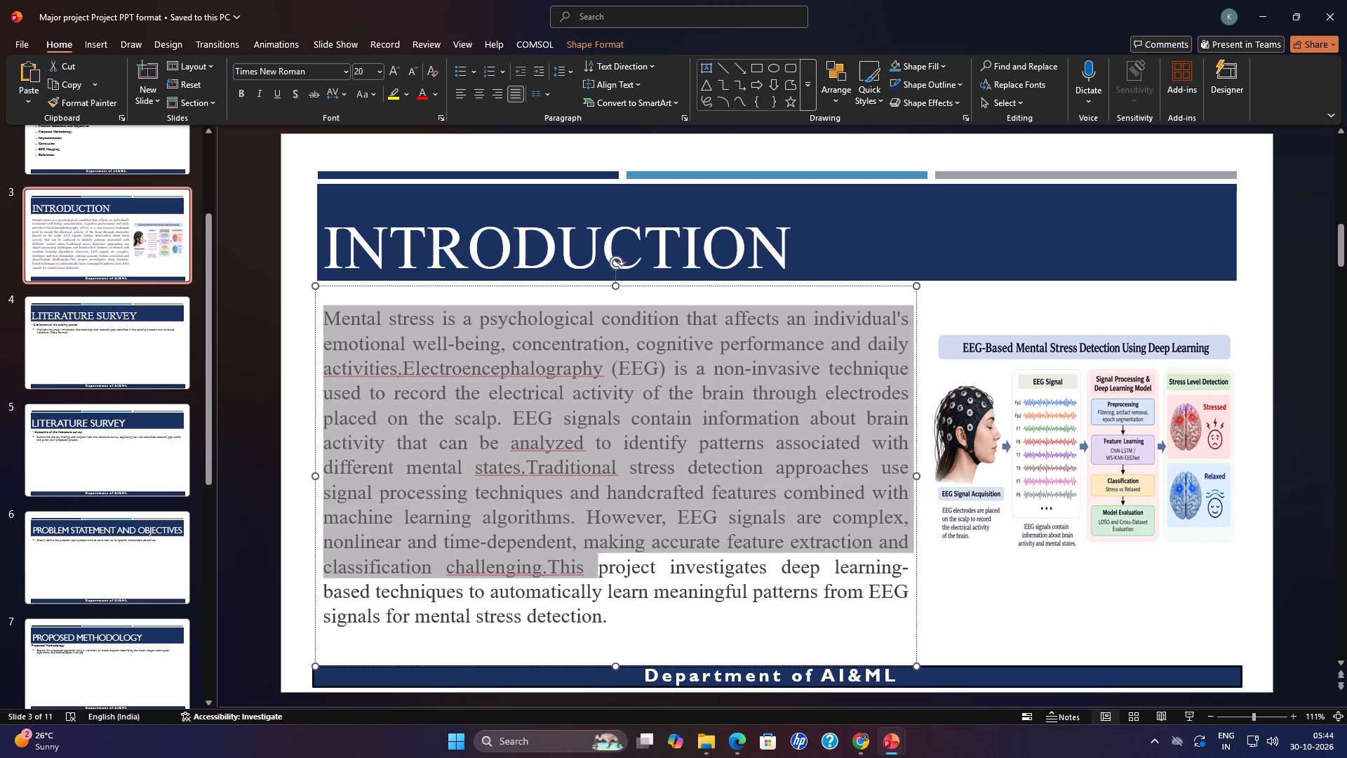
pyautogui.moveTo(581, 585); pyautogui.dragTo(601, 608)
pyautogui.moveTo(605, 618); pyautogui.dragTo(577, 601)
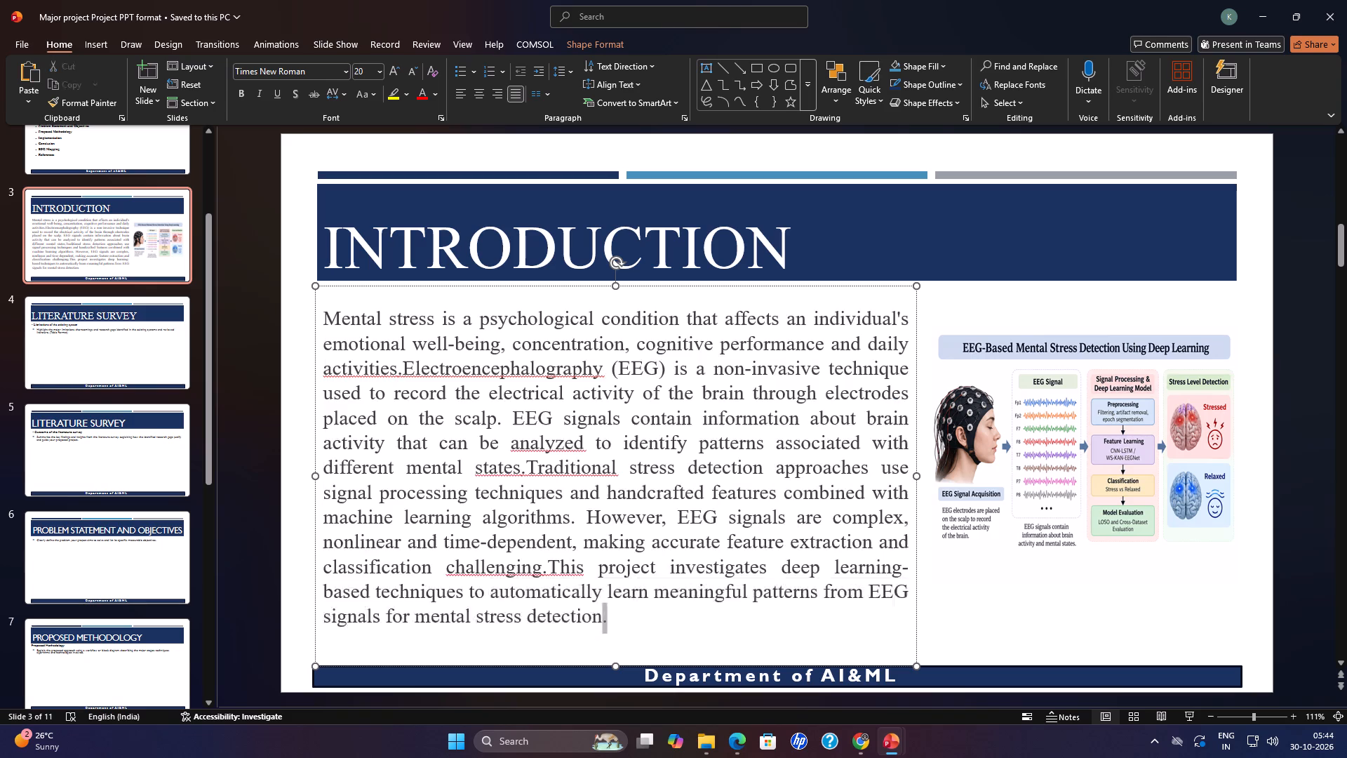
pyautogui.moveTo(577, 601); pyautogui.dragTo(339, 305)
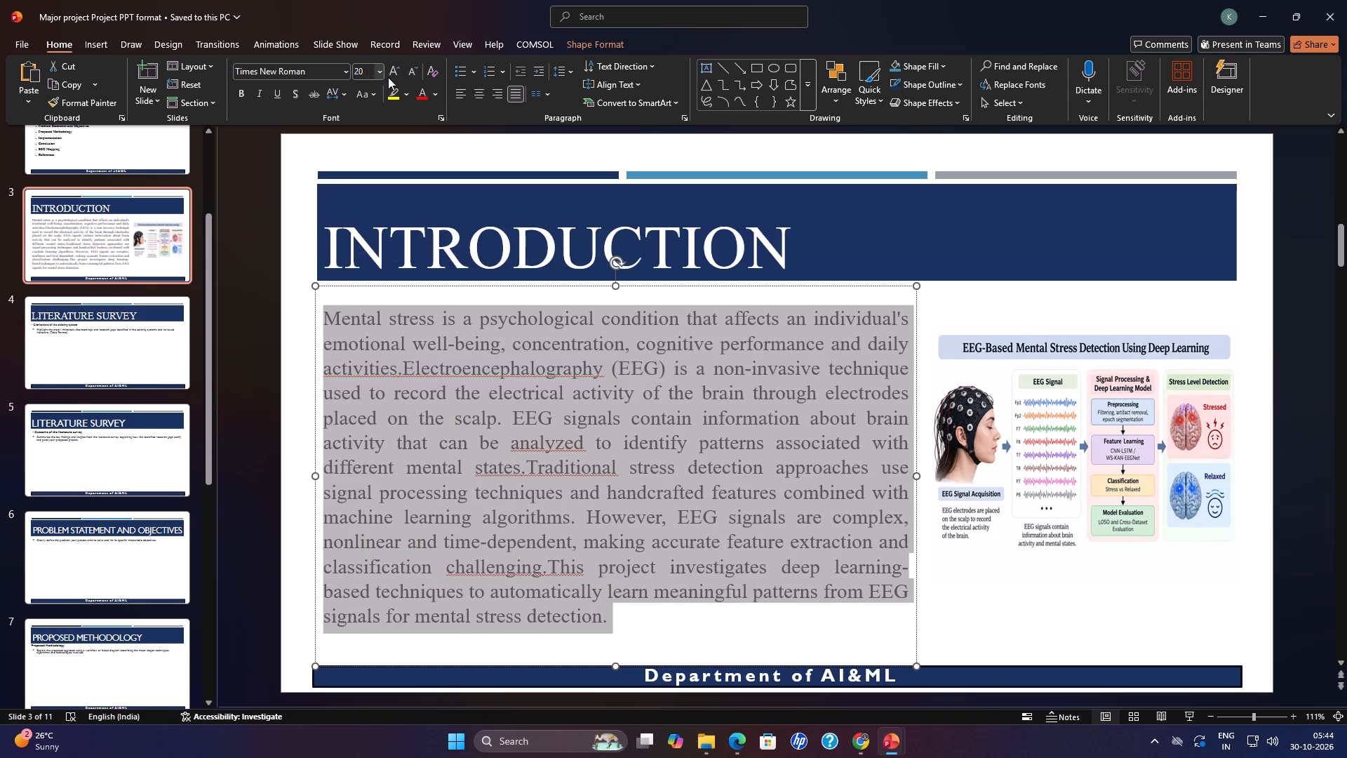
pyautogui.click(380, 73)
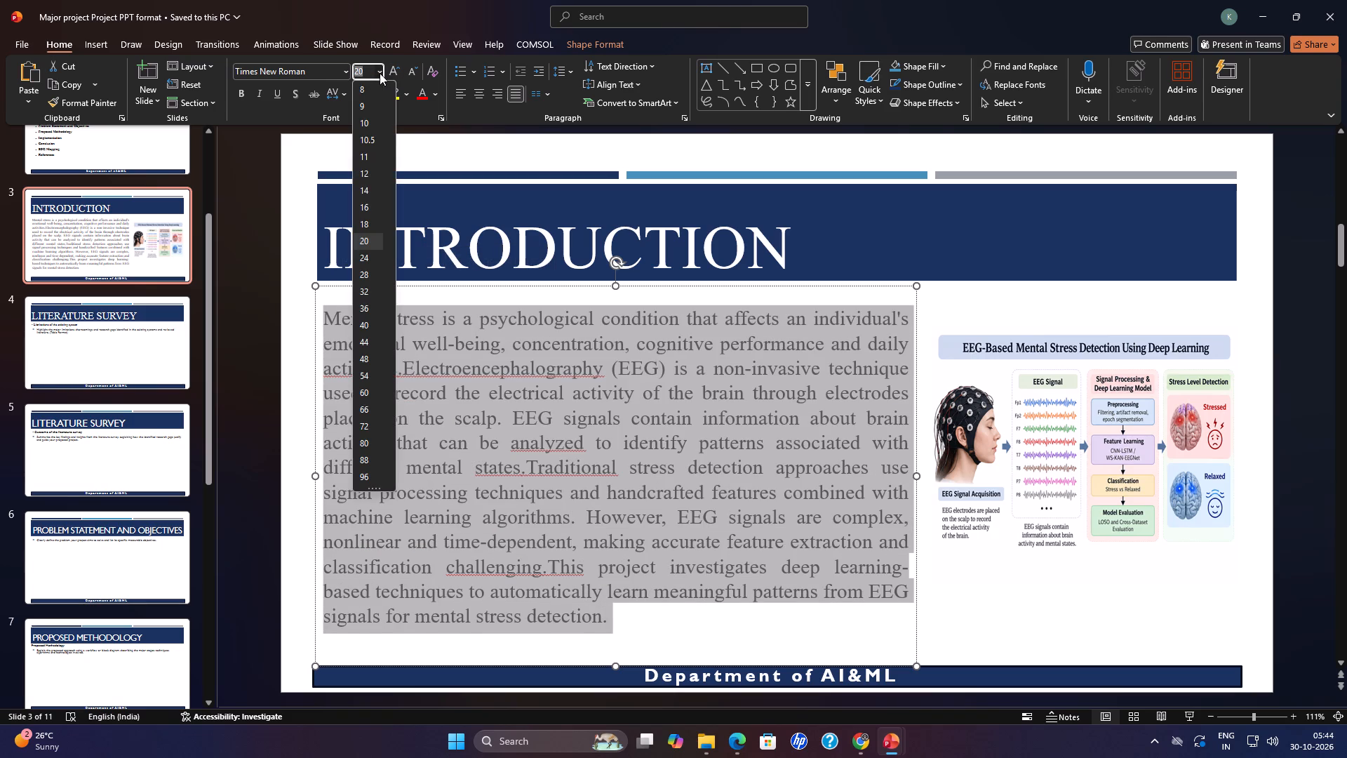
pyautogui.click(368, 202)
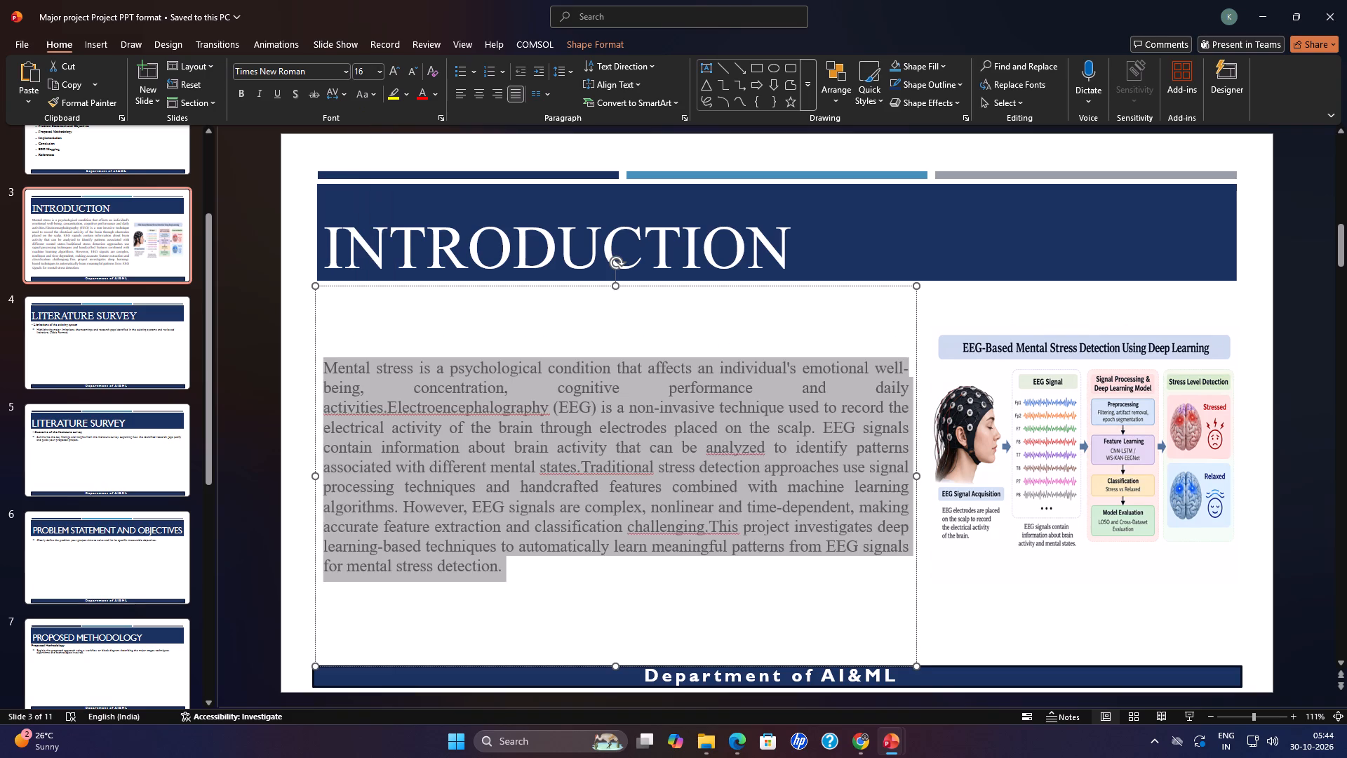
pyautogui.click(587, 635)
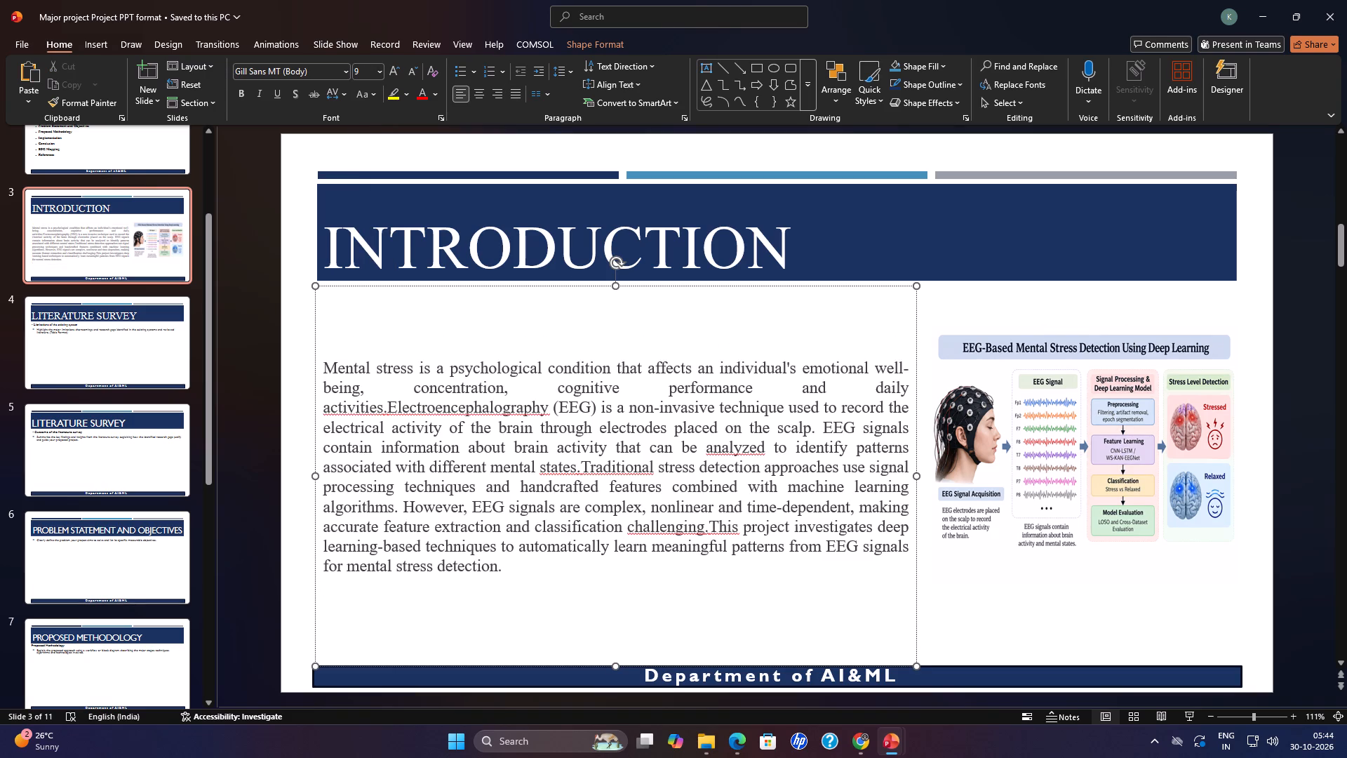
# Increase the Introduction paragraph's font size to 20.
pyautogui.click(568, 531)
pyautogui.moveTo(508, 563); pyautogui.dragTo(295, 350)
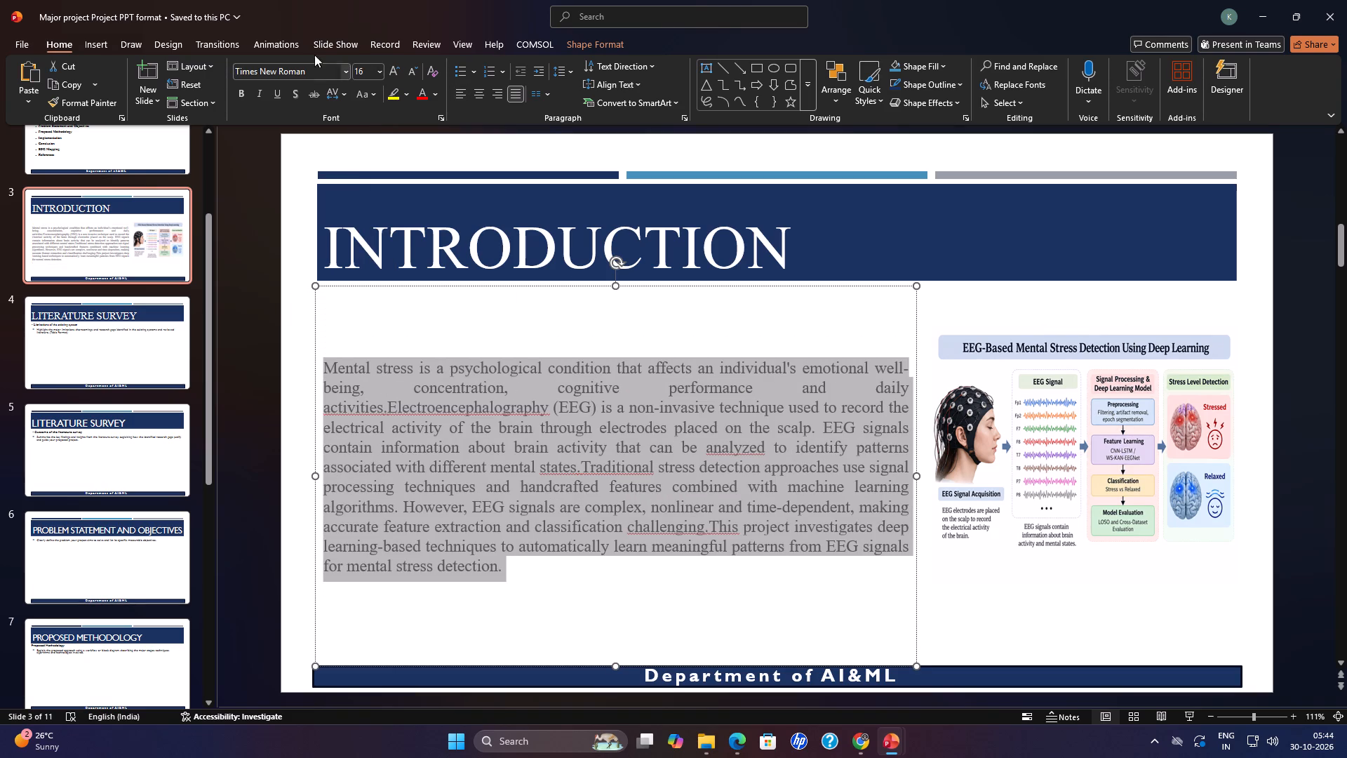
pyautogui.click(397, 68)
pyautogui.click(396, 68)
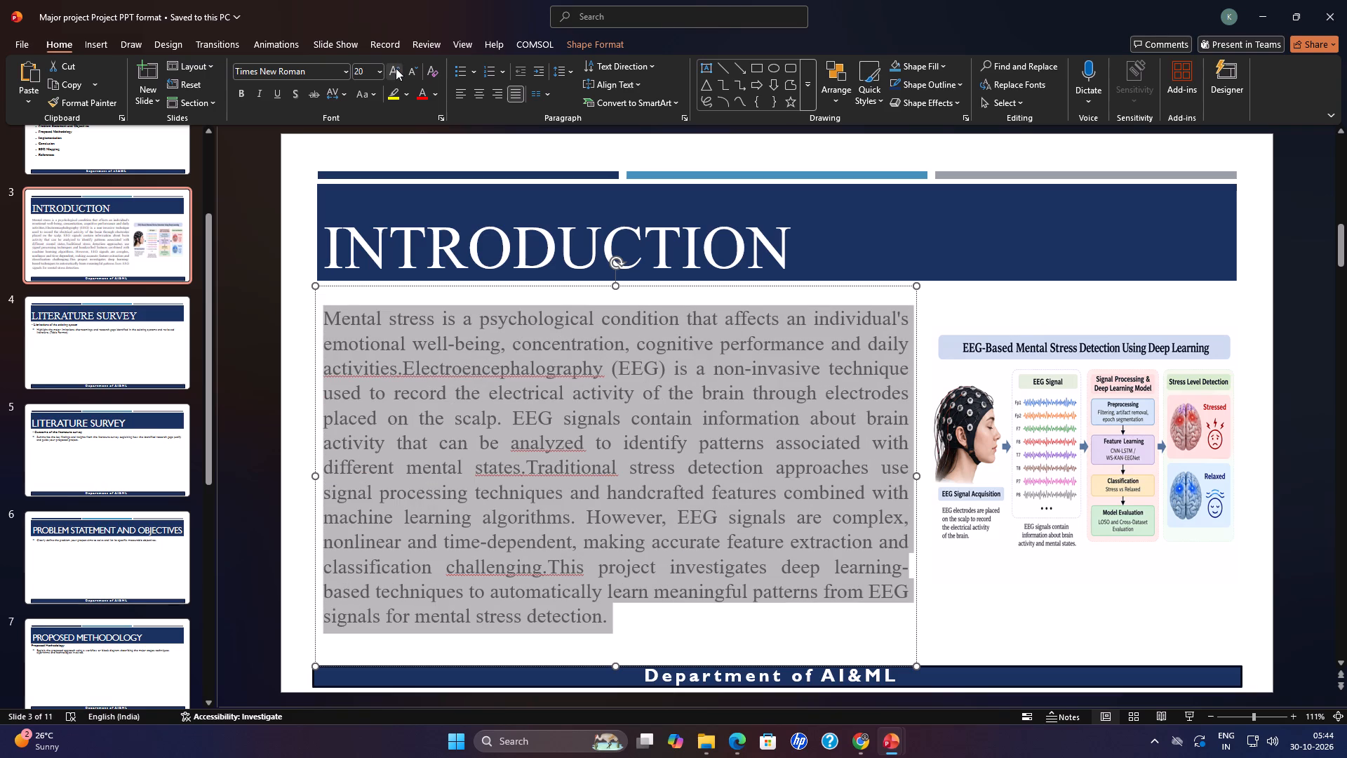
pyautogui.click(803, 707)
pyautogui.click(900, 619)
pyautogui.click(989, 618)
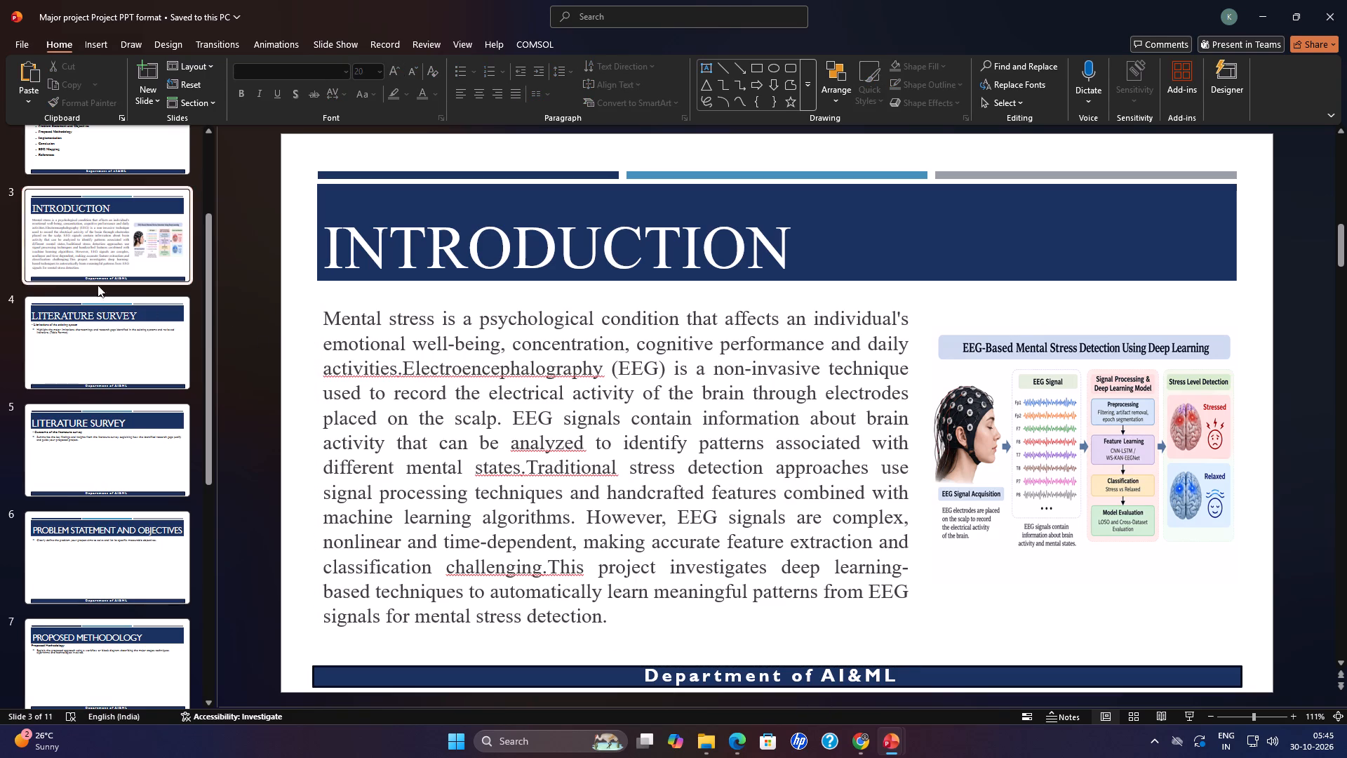
# Check the font size of slide 4's bullet text and set the whole Introduction paragraph on slide 3 to size 18.
pyautogui.click(156, 380)
pyautogui.click(384, 348)
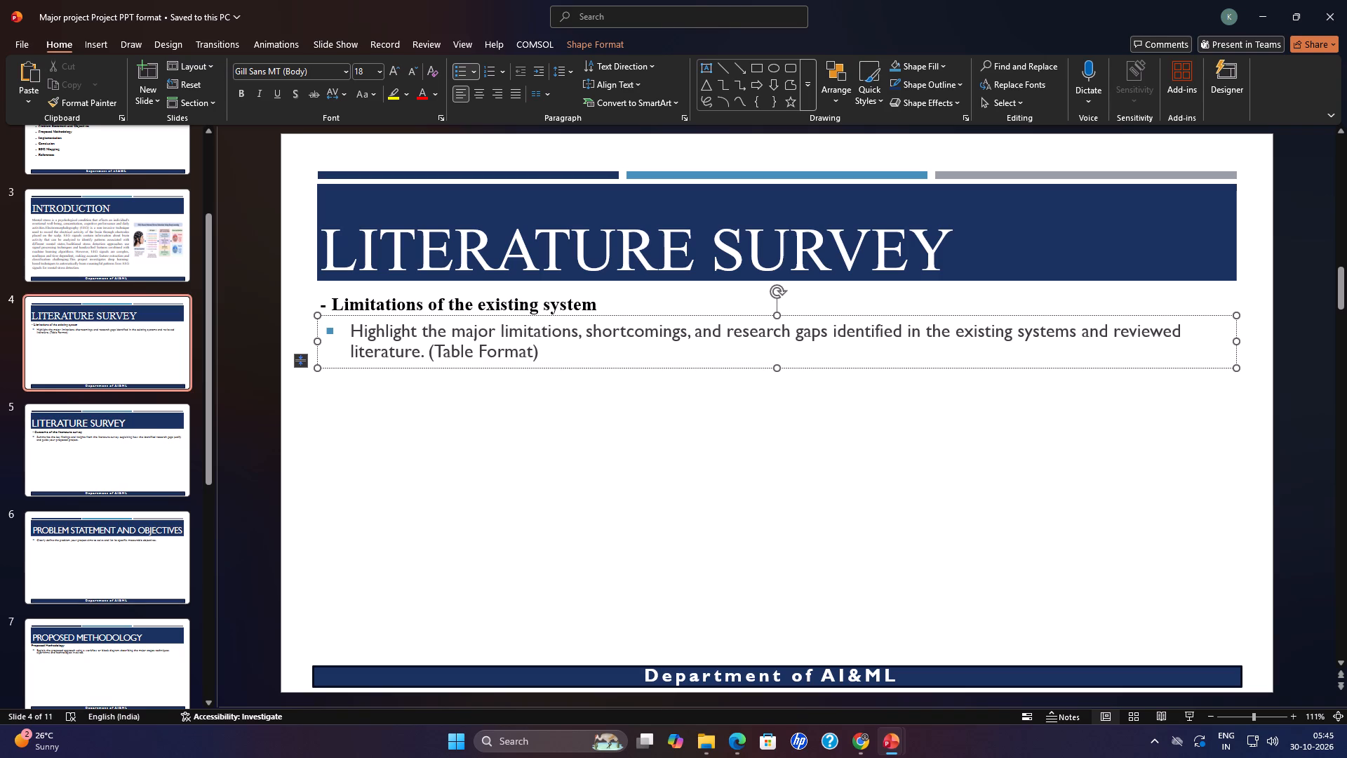
pyautogui.moveTo(356, 331); pyautogui.dragTo(542, 365)
pyautogui.click(518, 458)
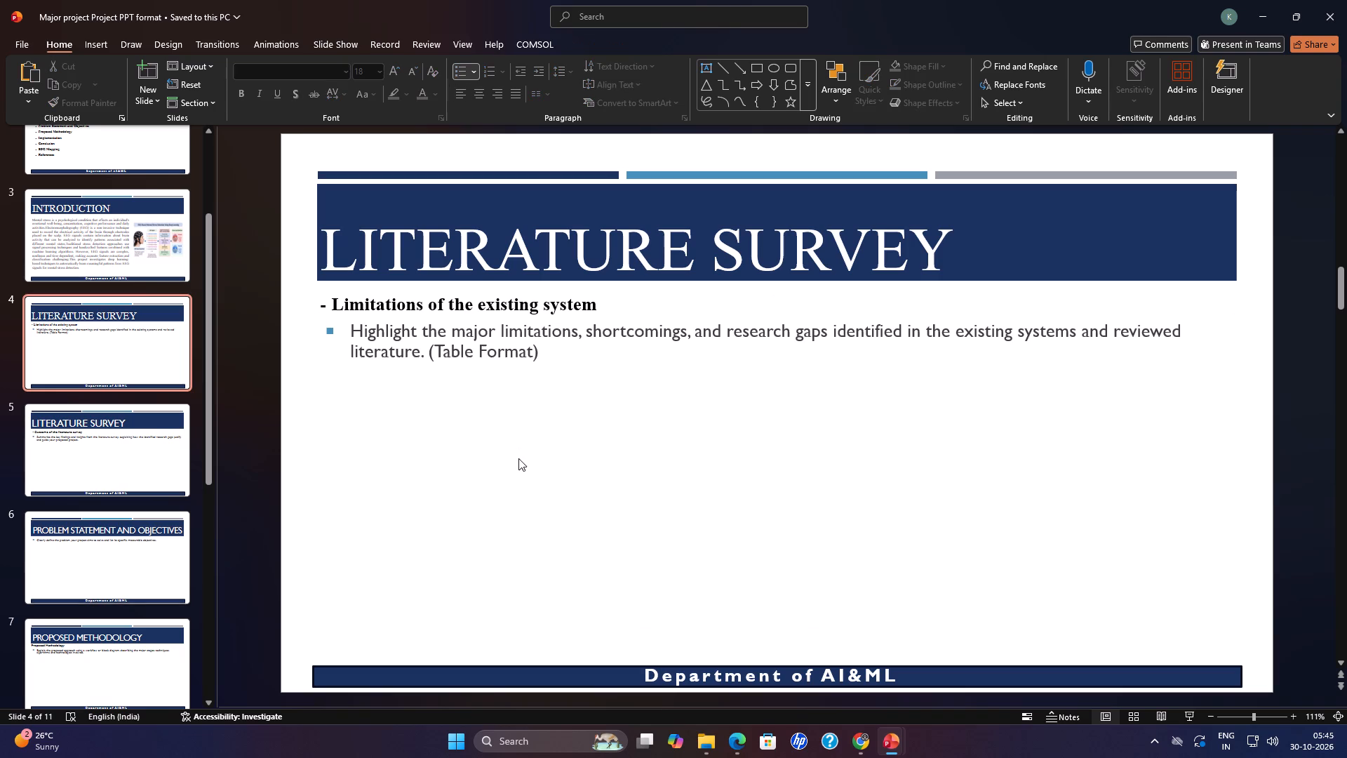
pyautogui.click(115, 245)
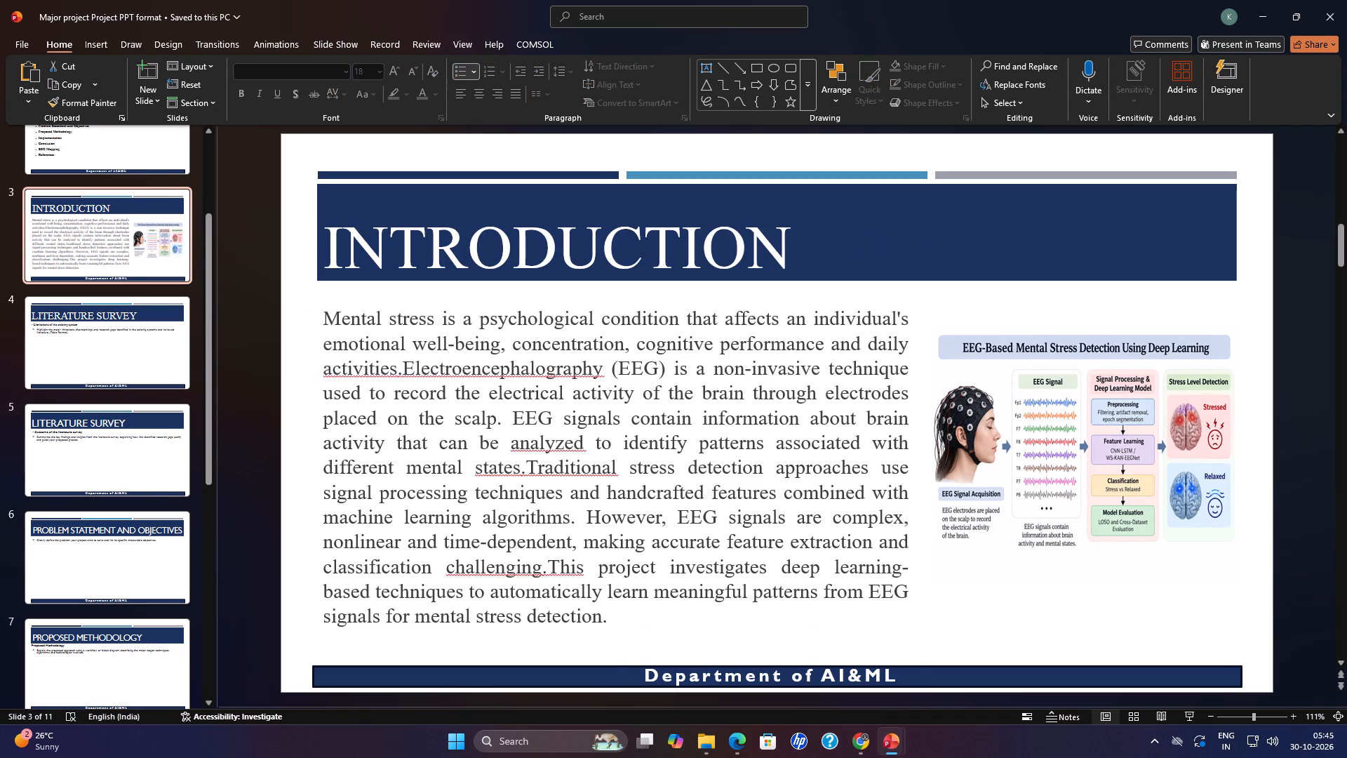
pyautogui.moveTo(328, 312); pyautogui.dragTo(617, 620)
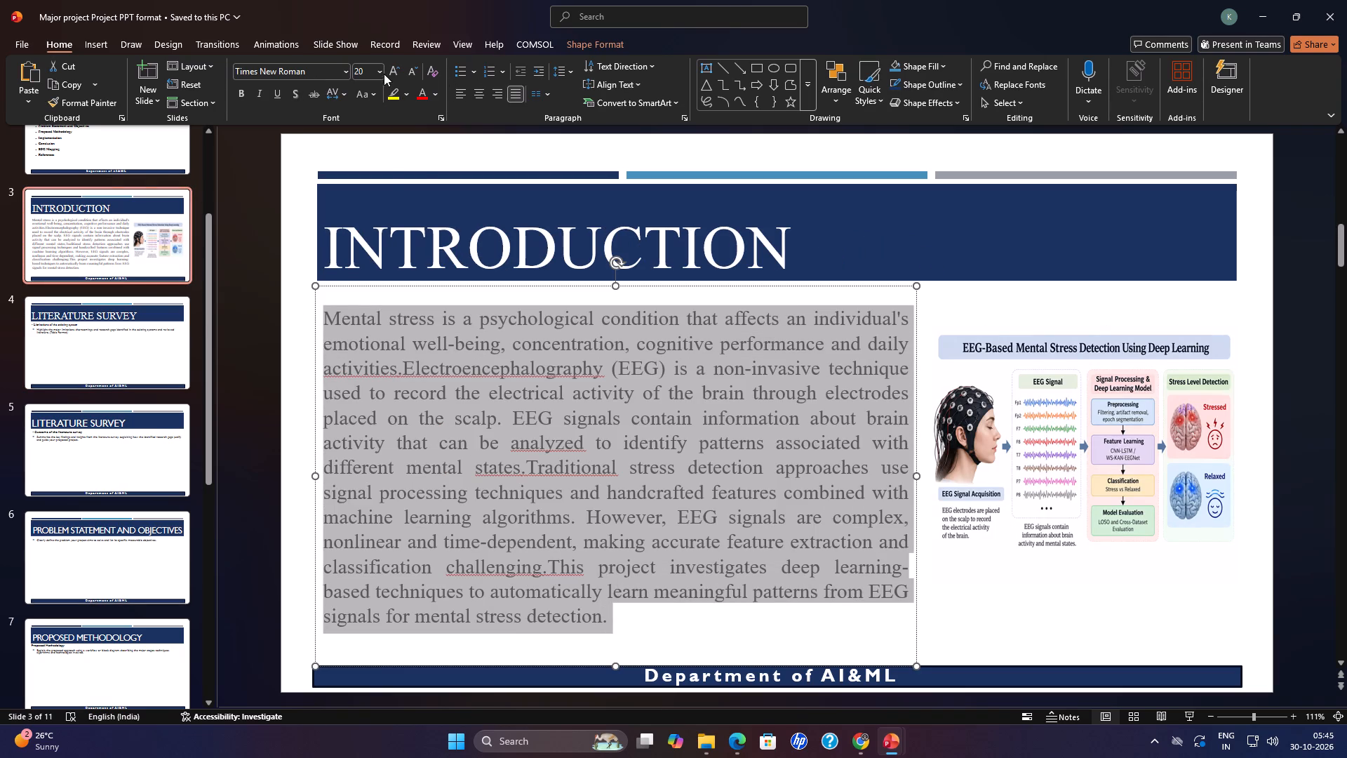
pyautogui.click(382, 72)
pyautogui.click(363, 220)
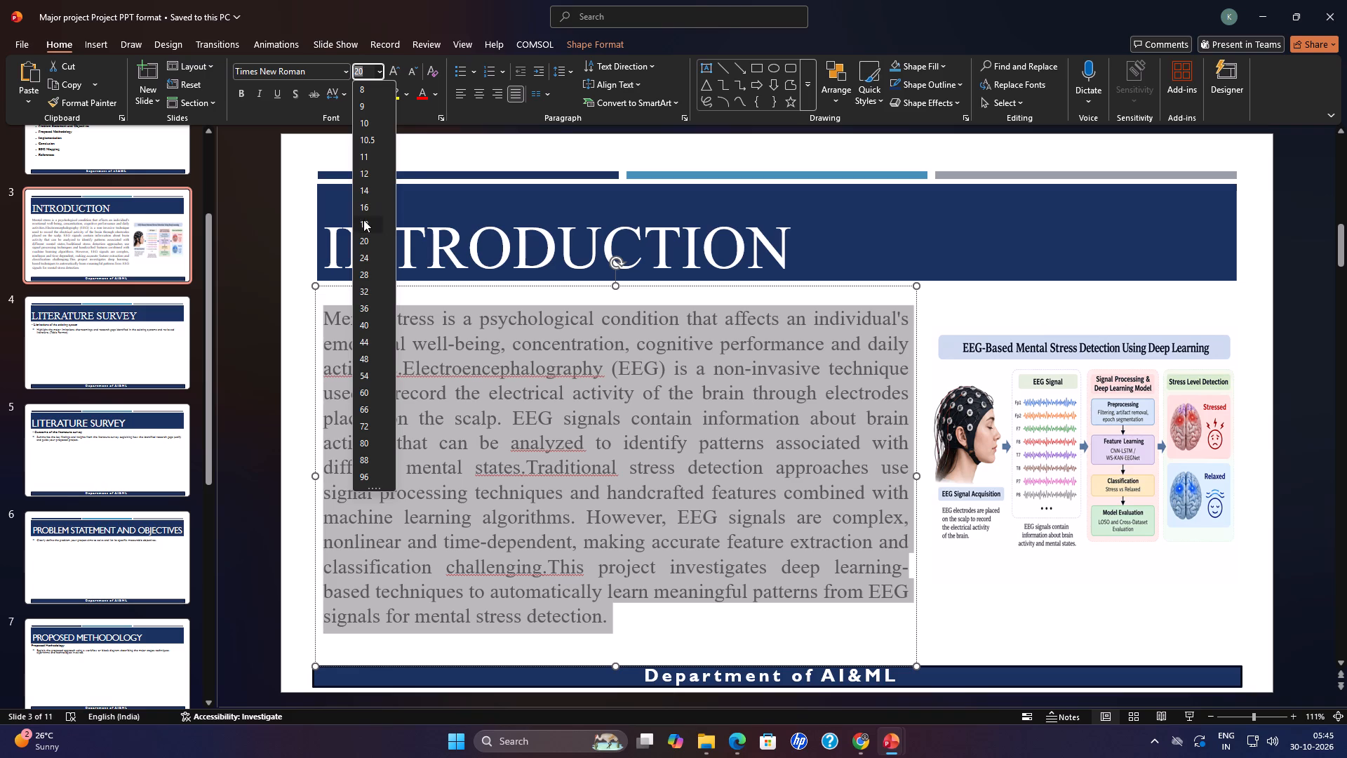
pyautogui.click(751, 619)
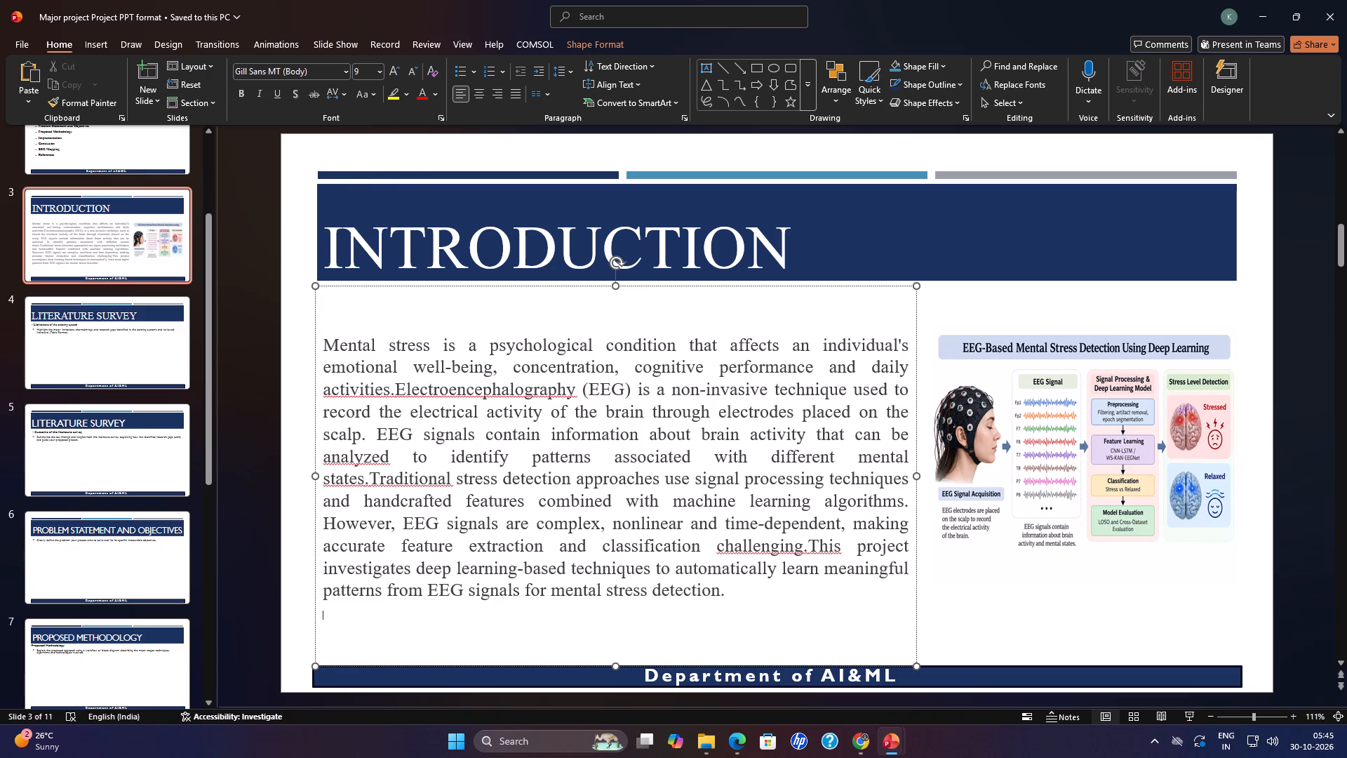
# Check the font and size of slide 4's "Limitations of the existing system" subheading and the bullet text below it.
pyautogui.click(682, 625)
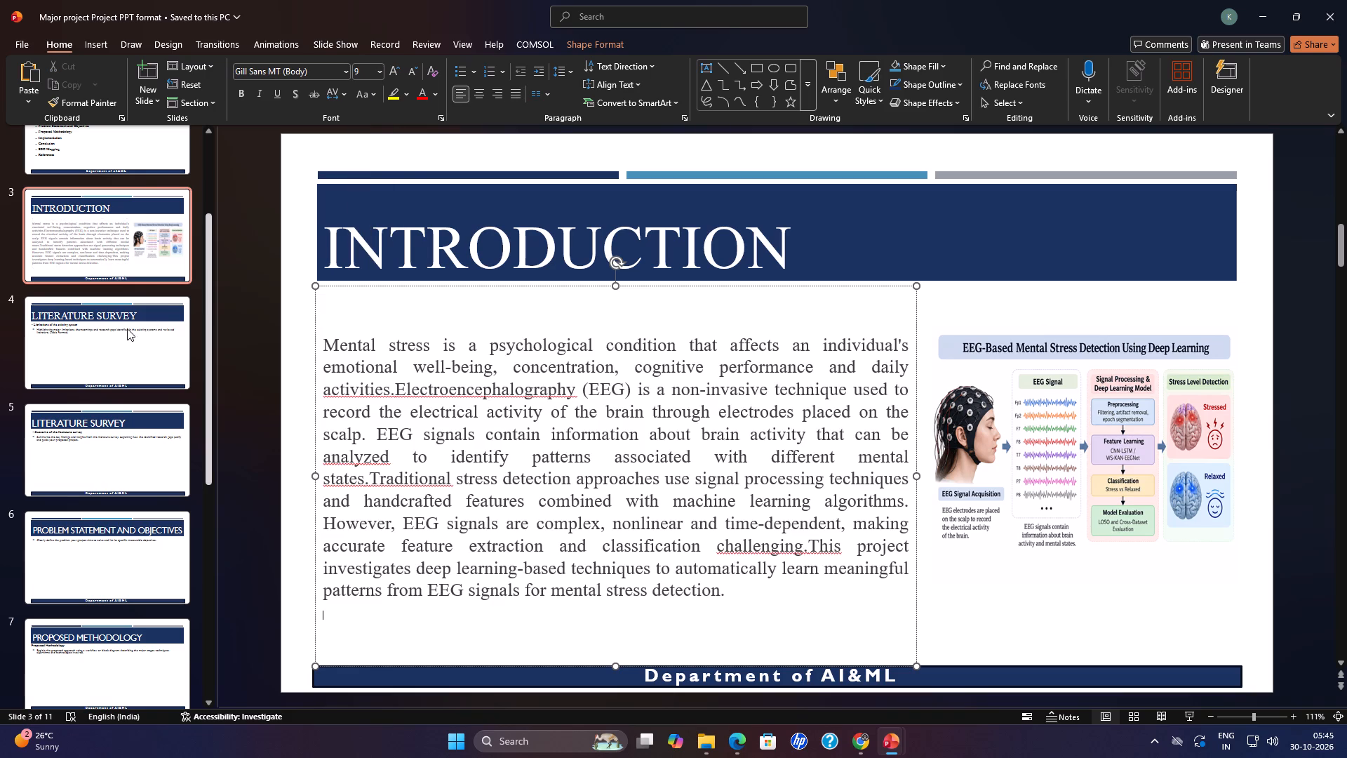
pyautogui.click(126, 337)
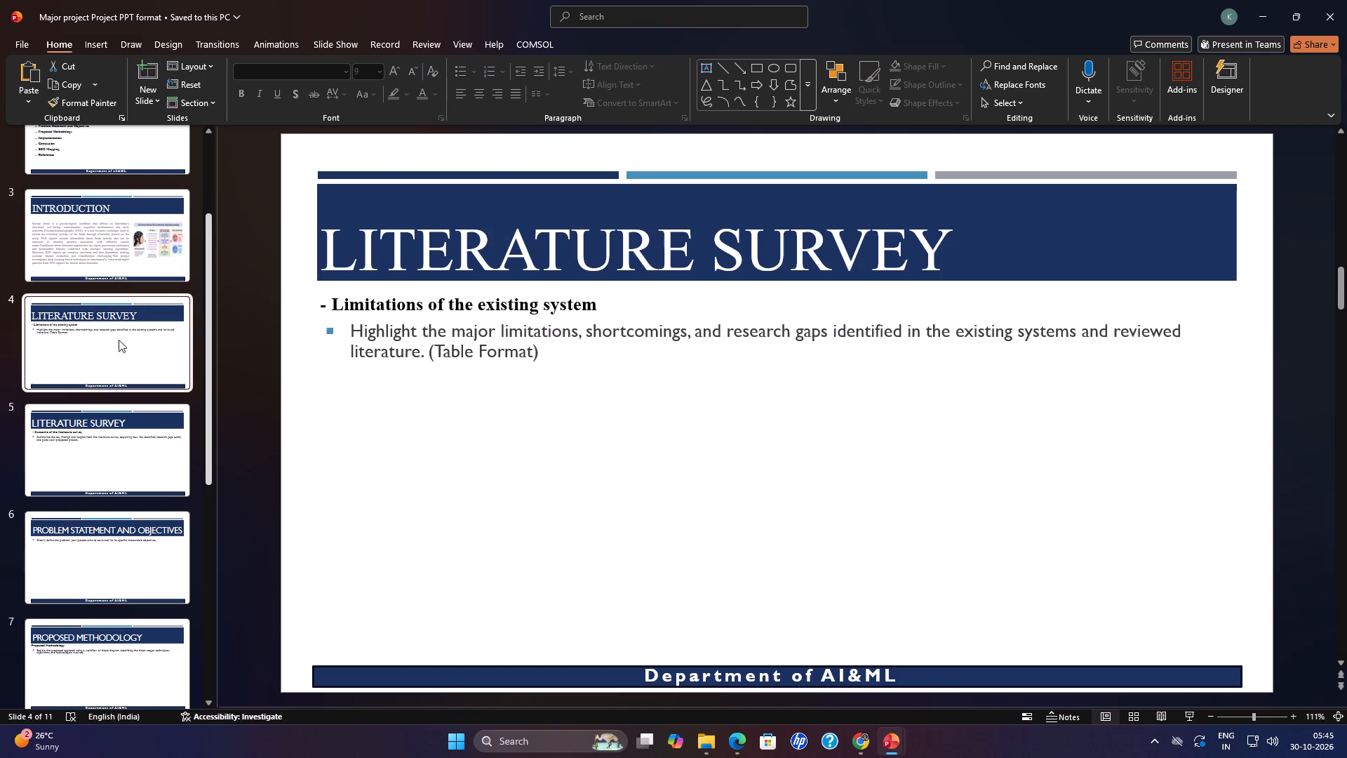
pyautogui.moveTo(338, 305); pyautogui.dragTo(364, 317)
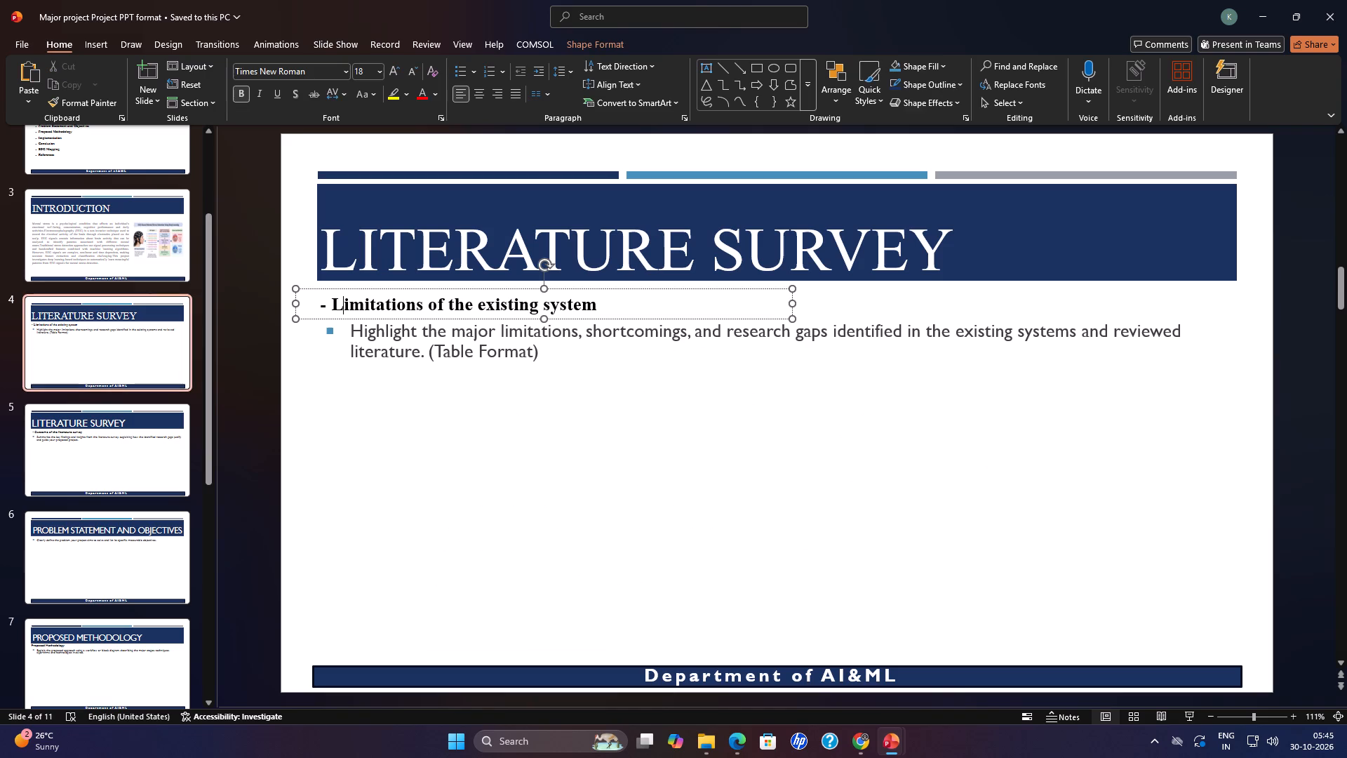
pyautogui.moveTo(364, 317); pyautogui.dragTo(620, 338)
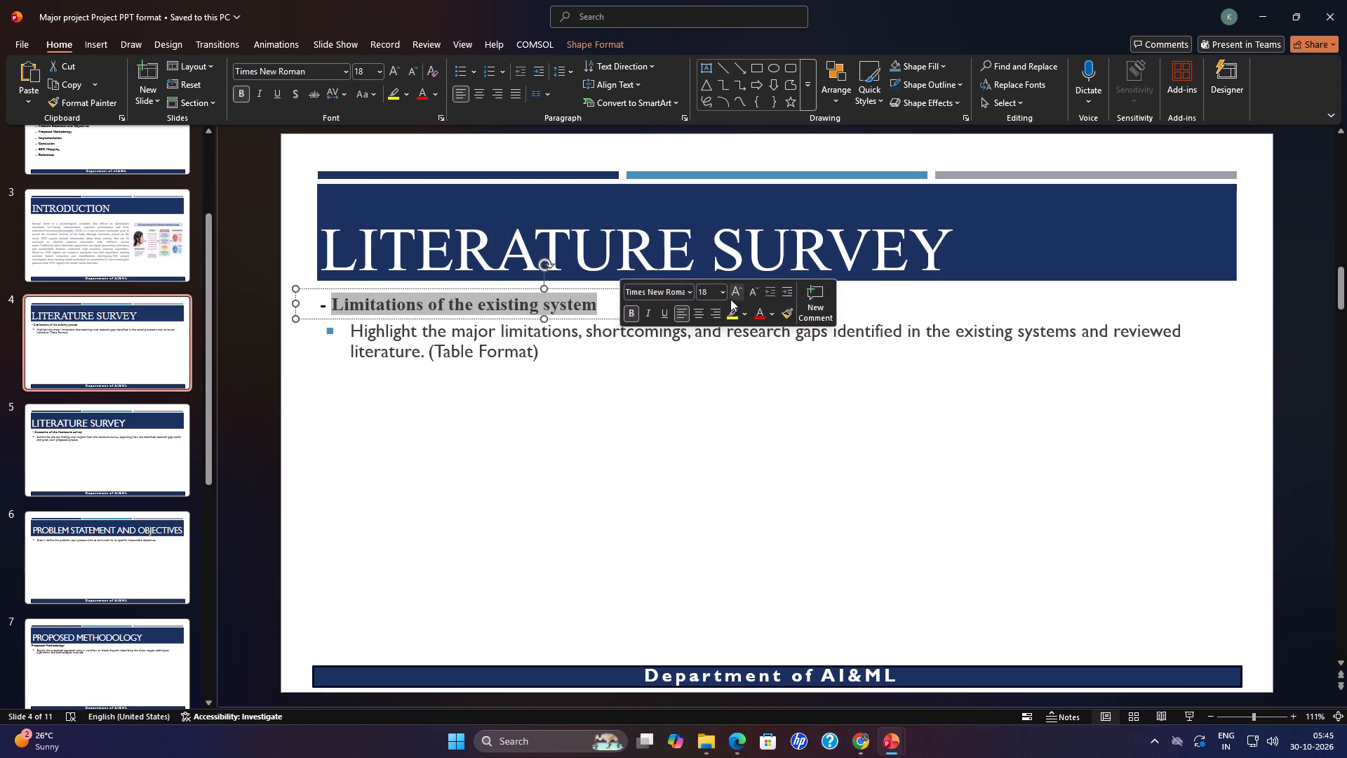
pyautogui.click(664, 477)
pyautogui.click(363, 336)
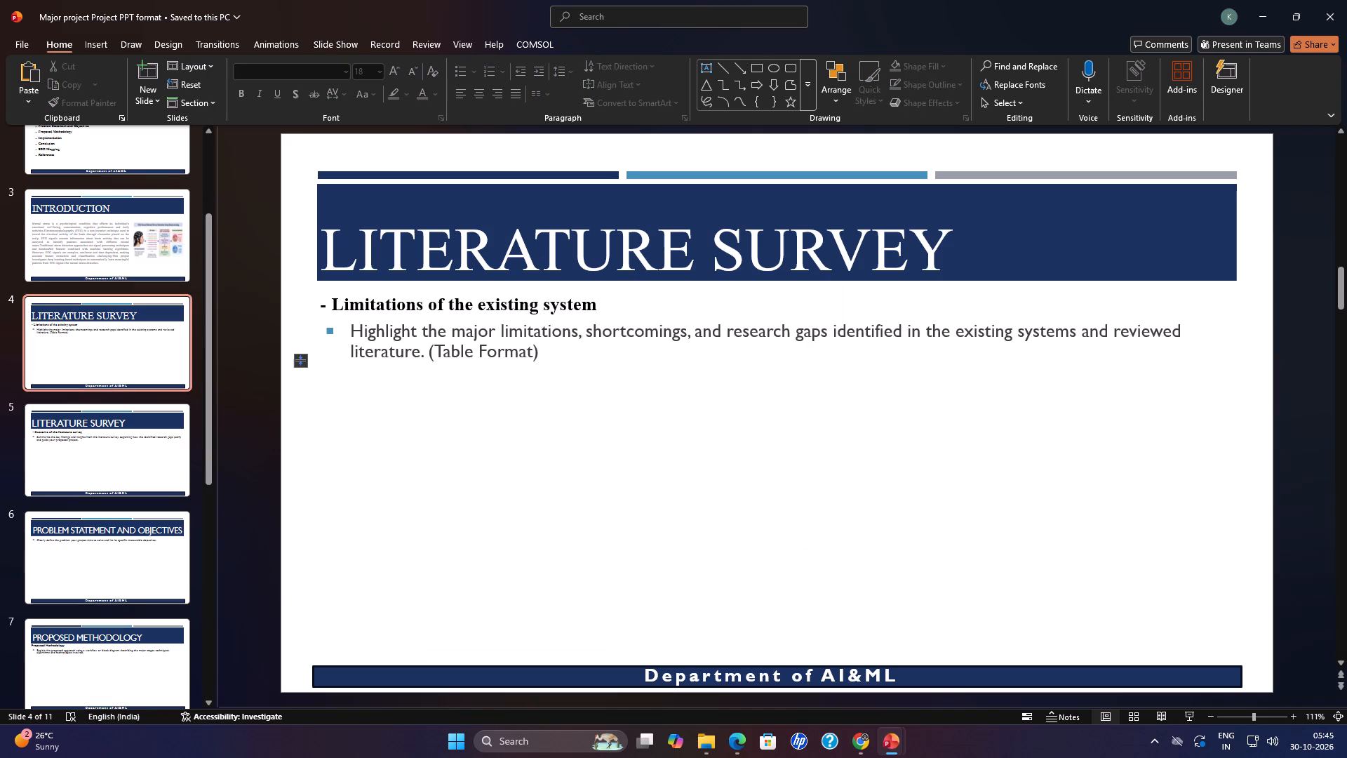
pyautogui.click(409, 415)
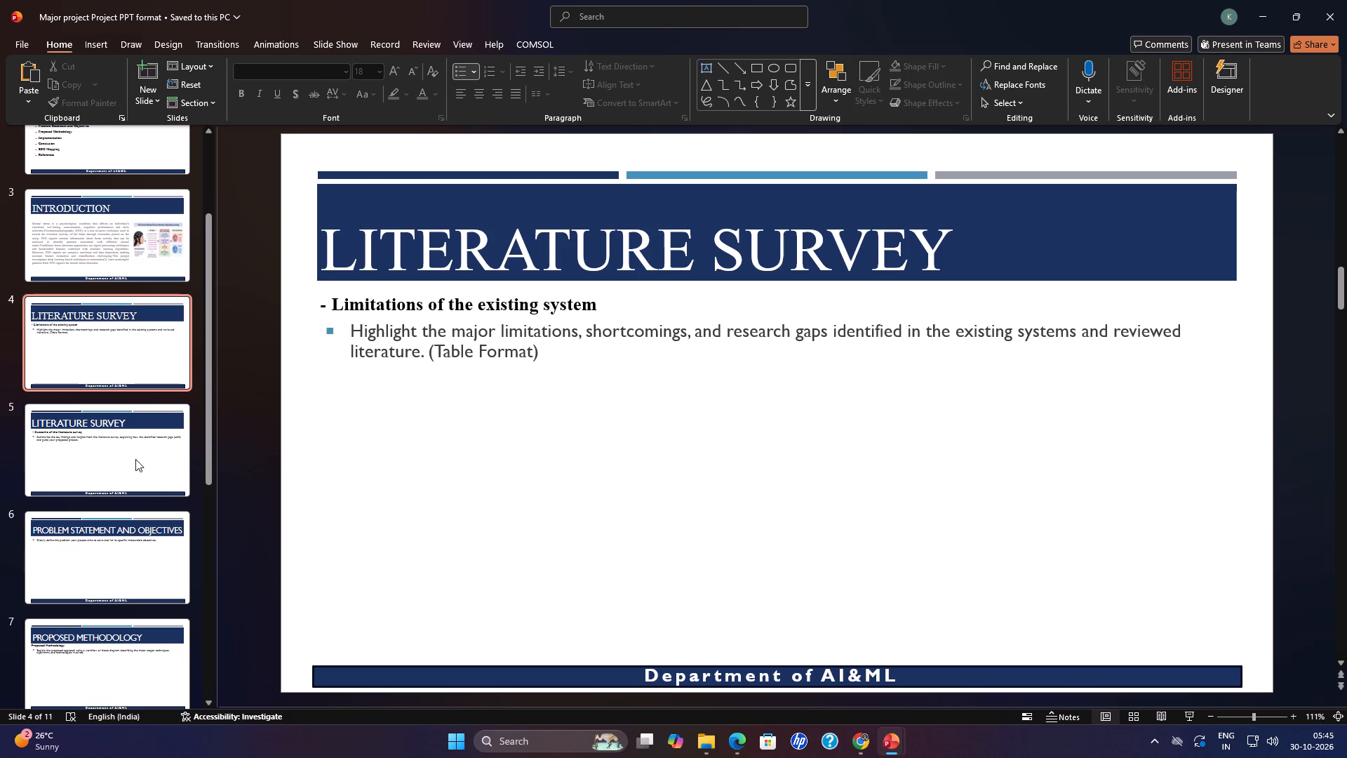
# Change the "Literature Survey" title on slide 5 to Times New Roman.
pyautogui.click(138, 460)
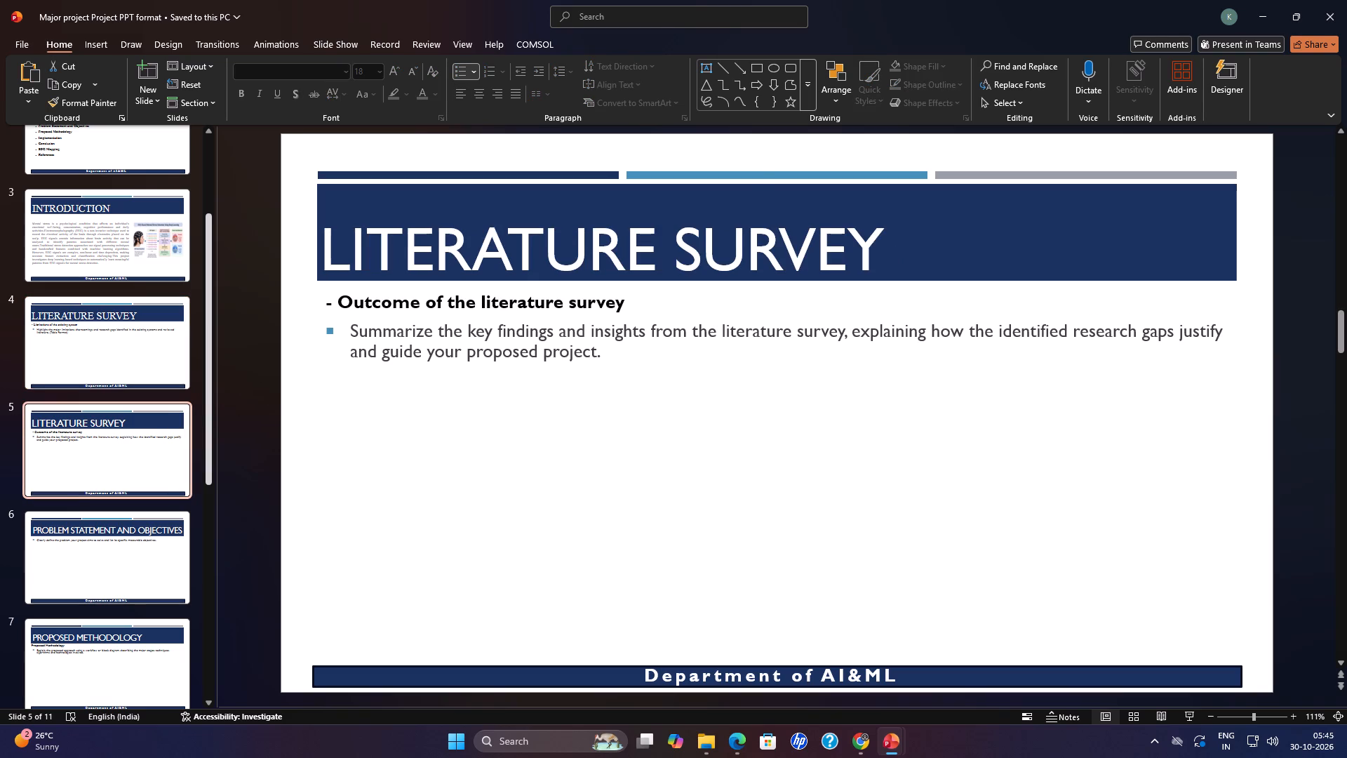
pyautogui.moveTo(322, 246); pyautogui.dragTo(929, 286)
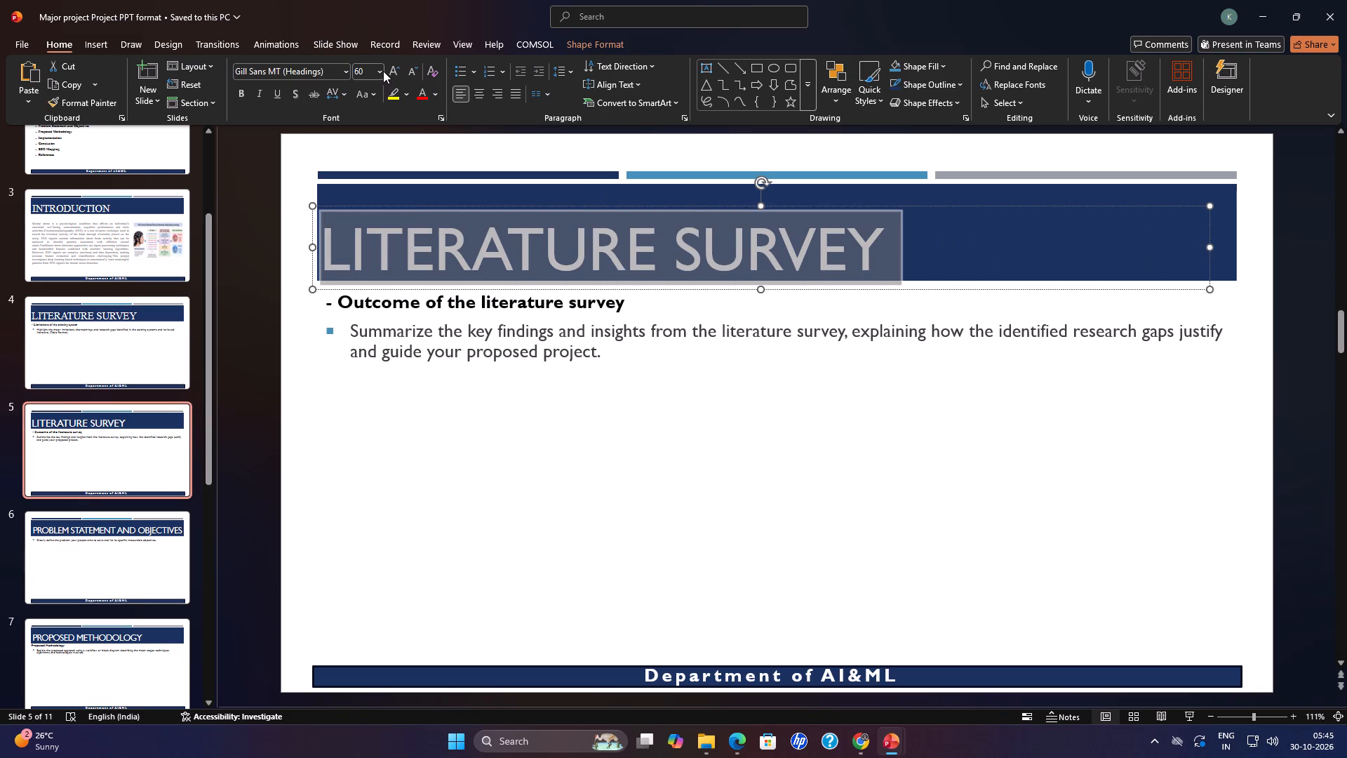
pyautogui.click(346, 72)
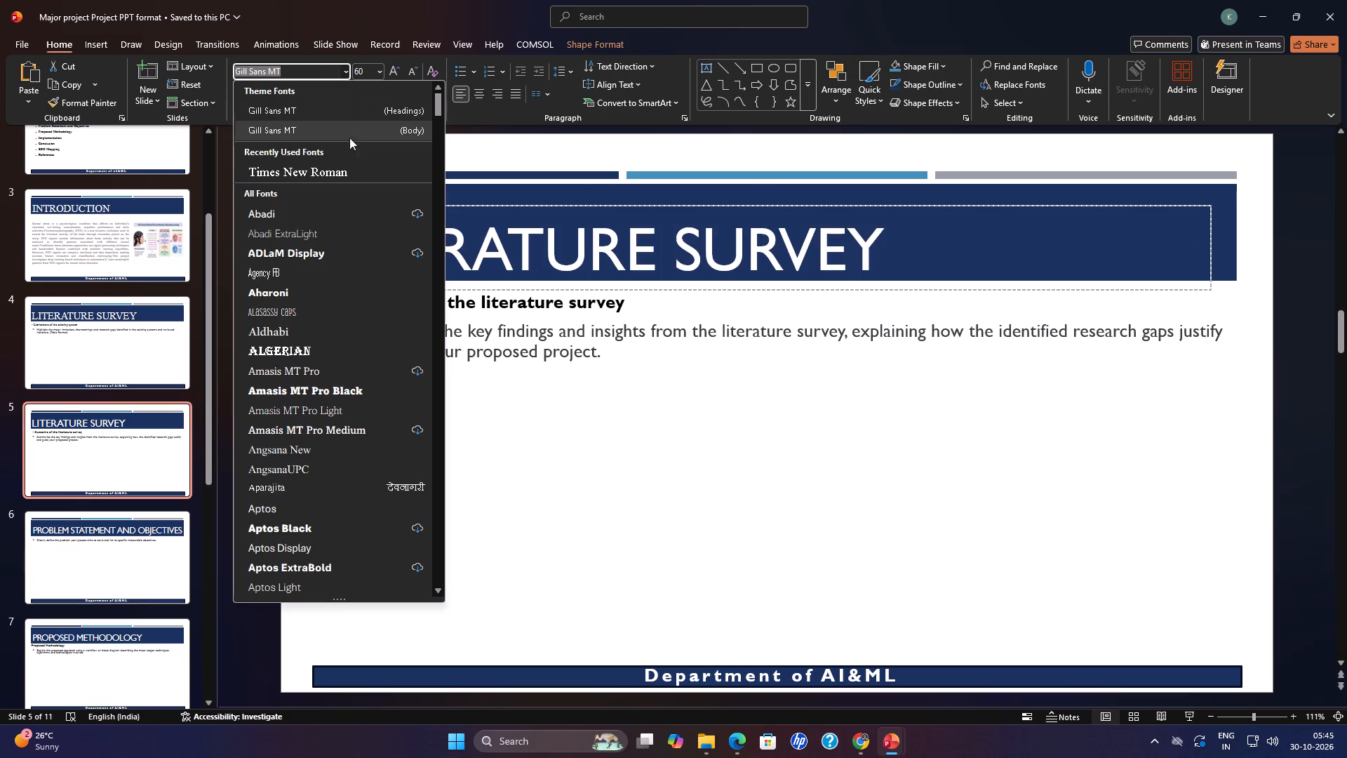
pyautogui.click(334, 175)
pyautogui.click(553, 444)
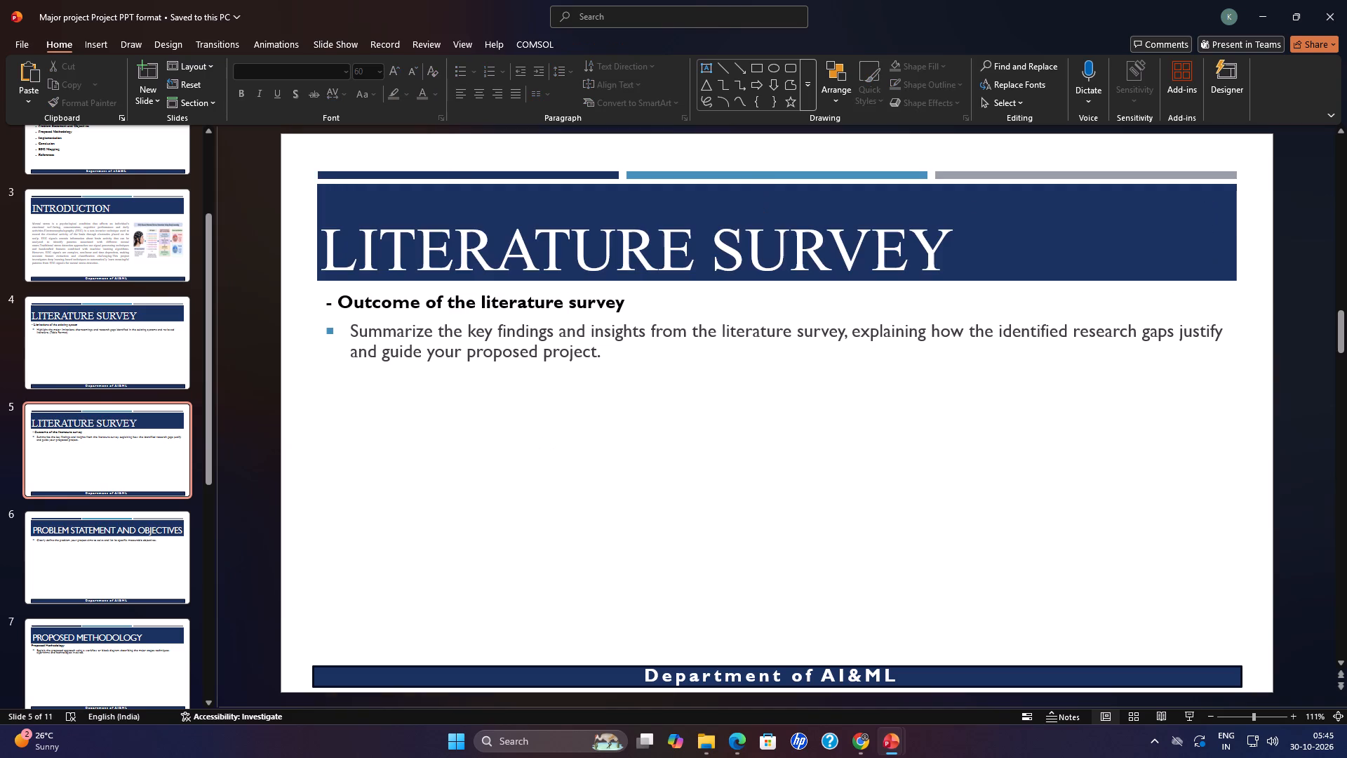
# Change the "Outcome of the literature survey" subheading on slide 5 to Times New Roman.
pyautogui.moveTo(340, 296); pyautogui.dragTo(633, 314)
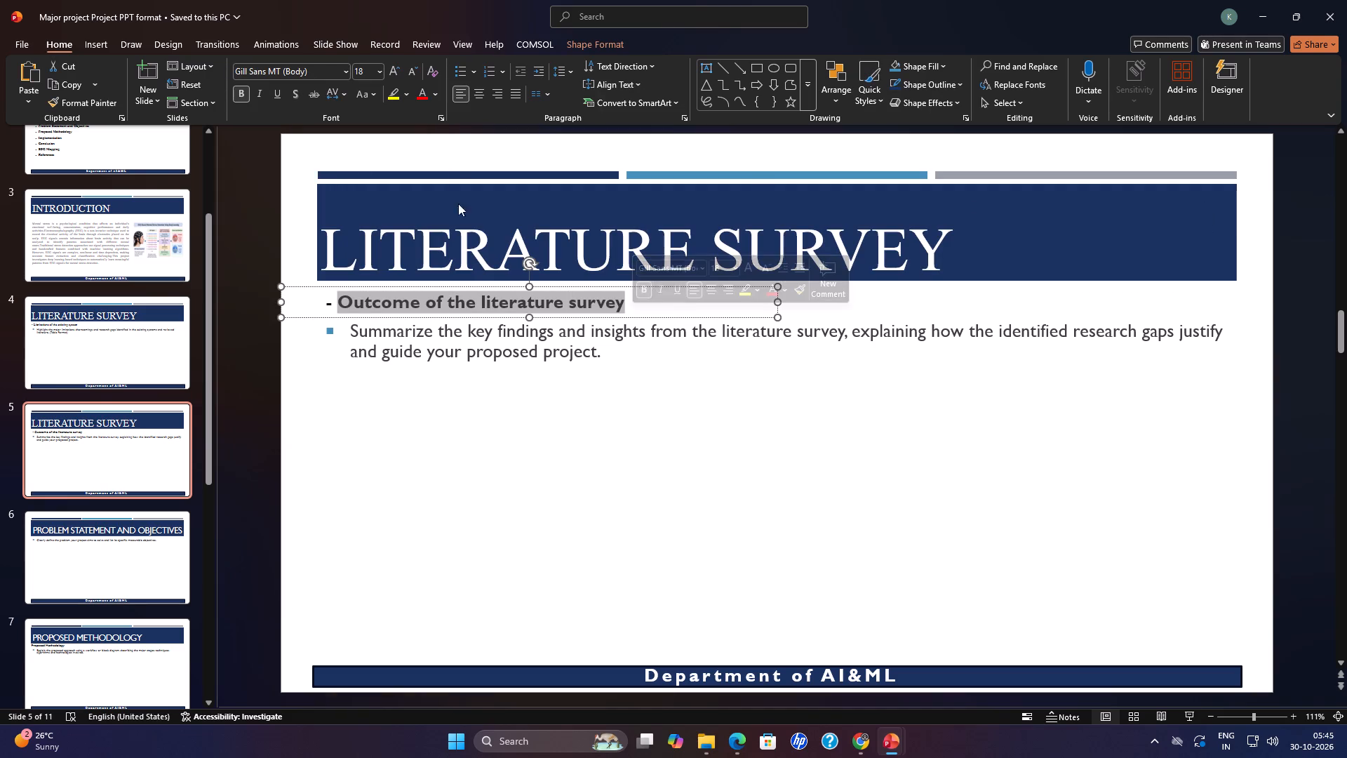
pyautogui.click(343, 74)
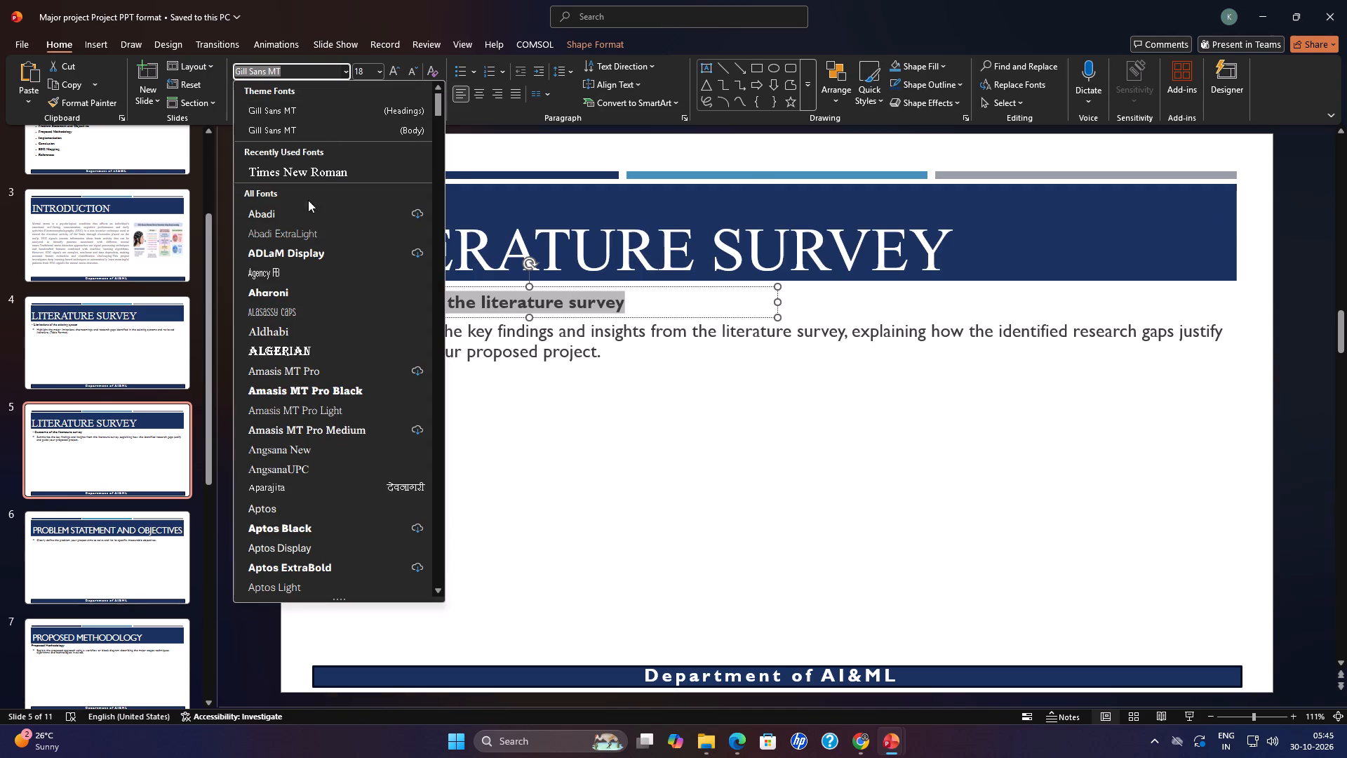
pyautogui.click(306, 181)
pyautogui.click(377, 366)
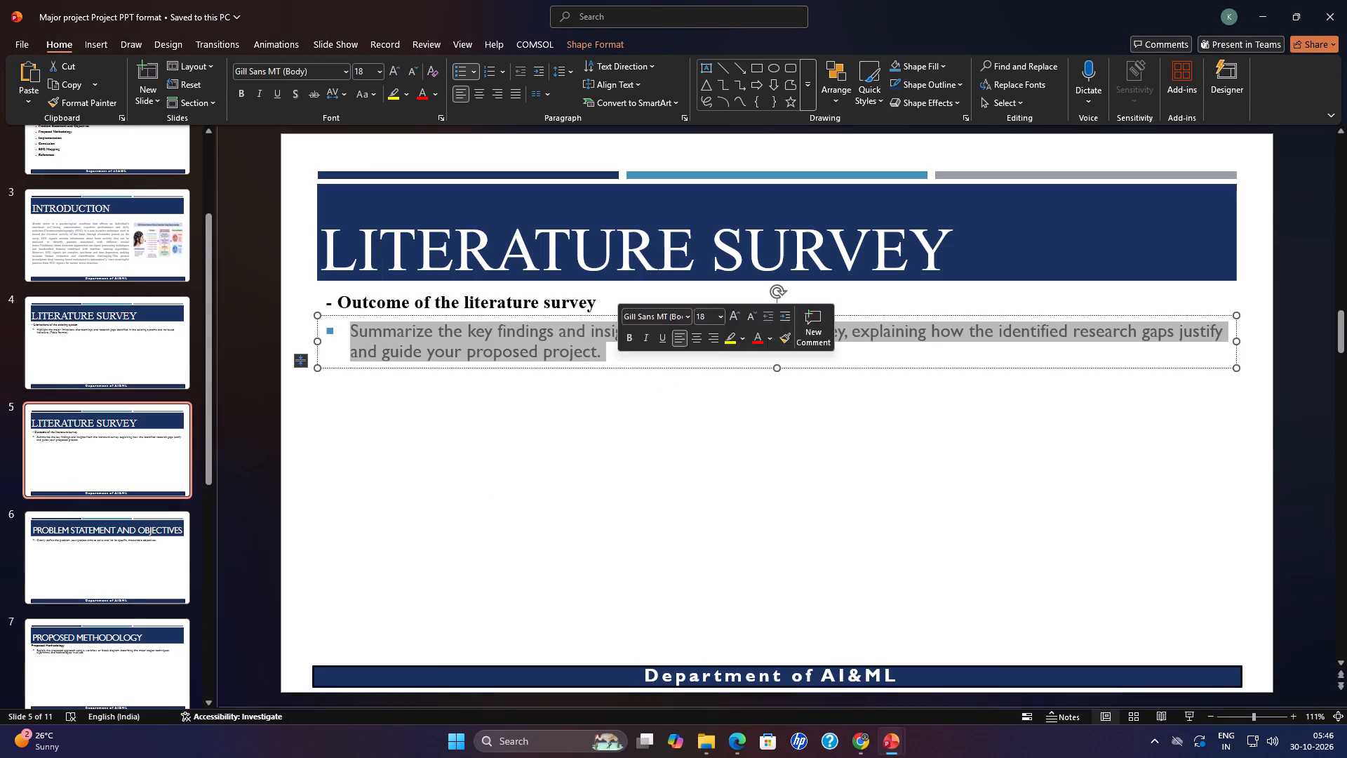
pyautogui.press('Delete')
pyautogui.click(350, 339)
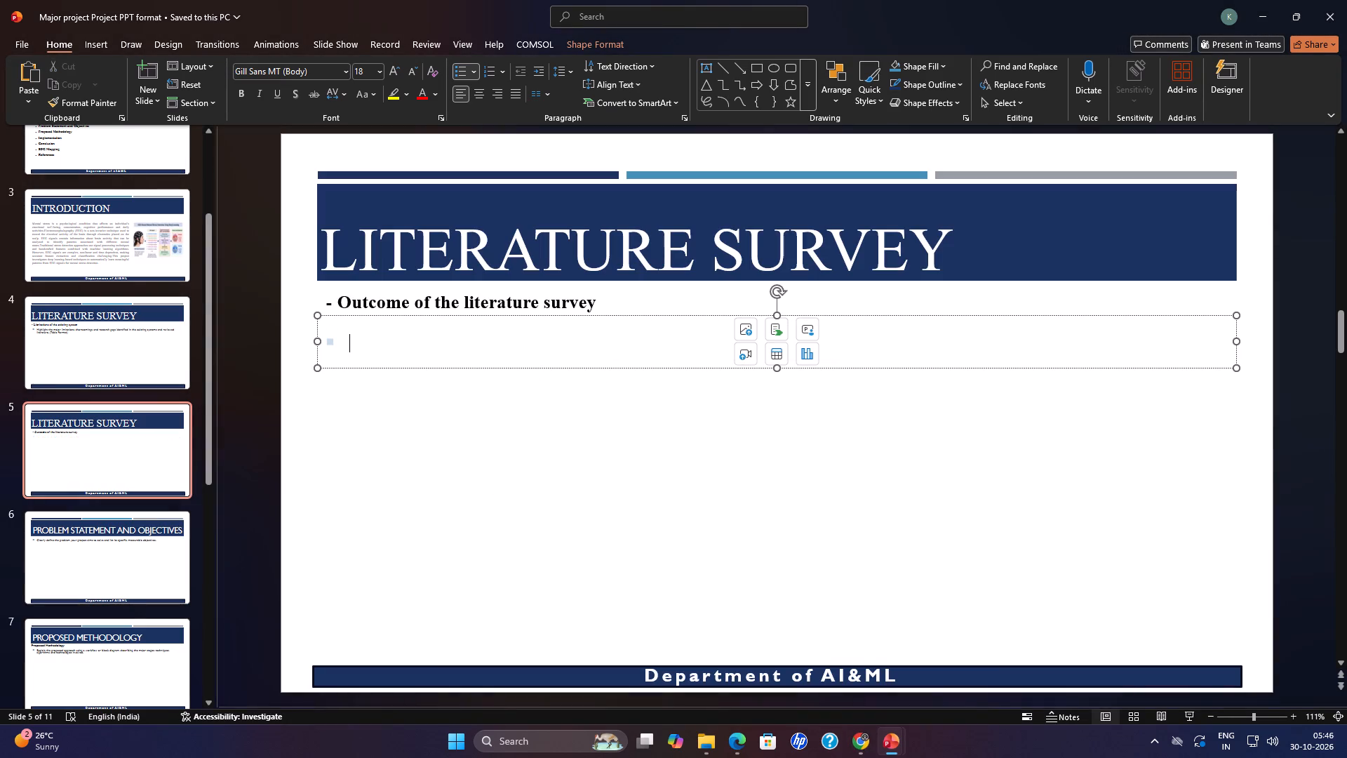
pyautogui.press('BackSpace')
pyautogui.press('BackSpace')
pyautogui.press('BackSpace')
pyautogui.click(339, 325)
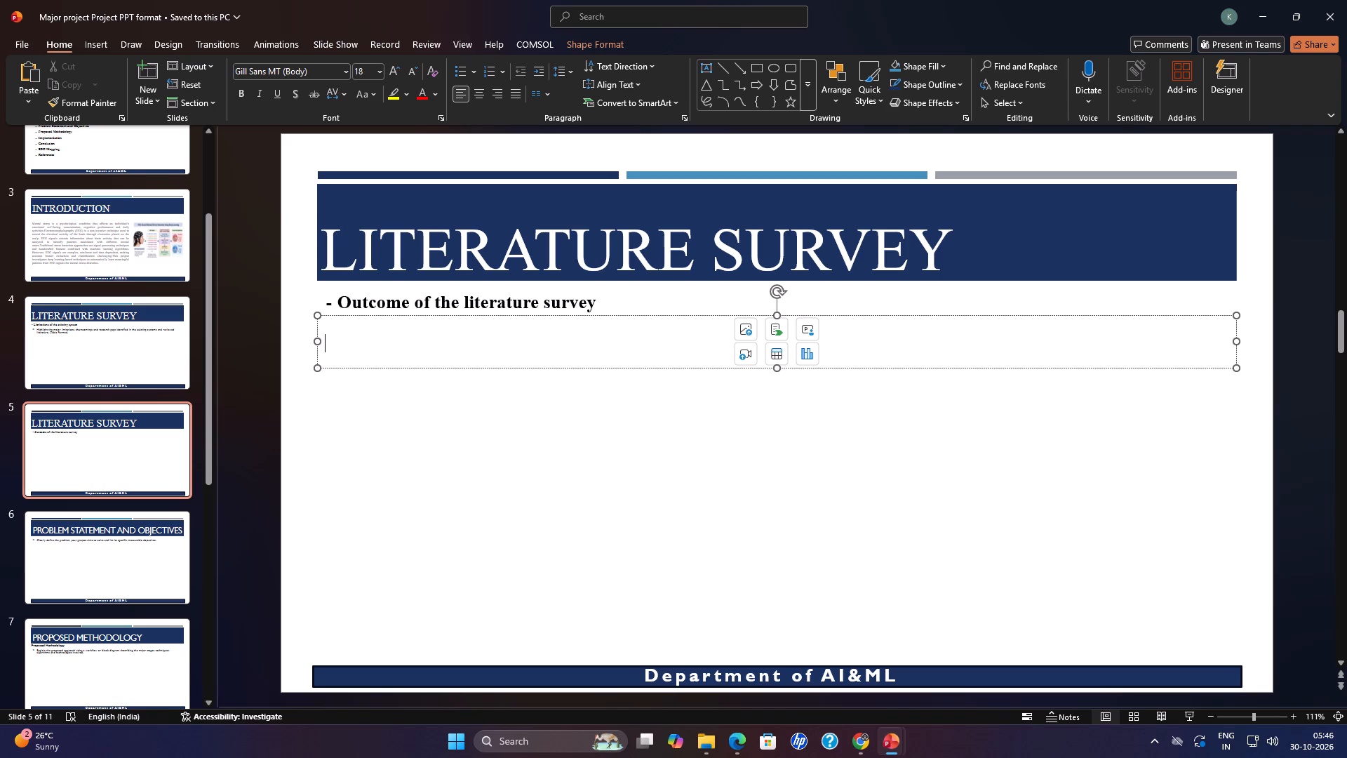
pyautogui.click(341, 326)
pyautogui.hotkey('ctrl', 'v')
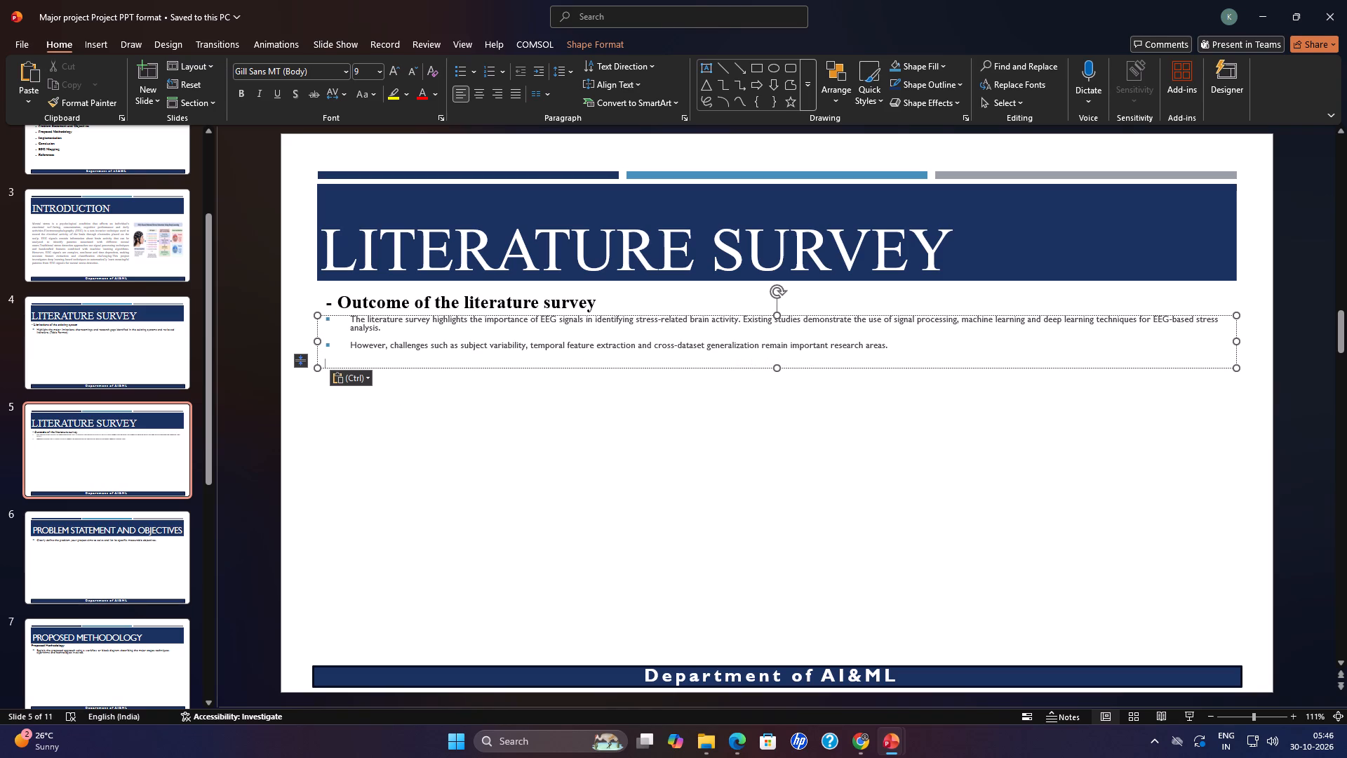
# Set both pasted paragraphs under the subheading on slide 5 to font size 18.
pyautogui.moveTo(348, 316); pyautogui.dragTo(360, 318)
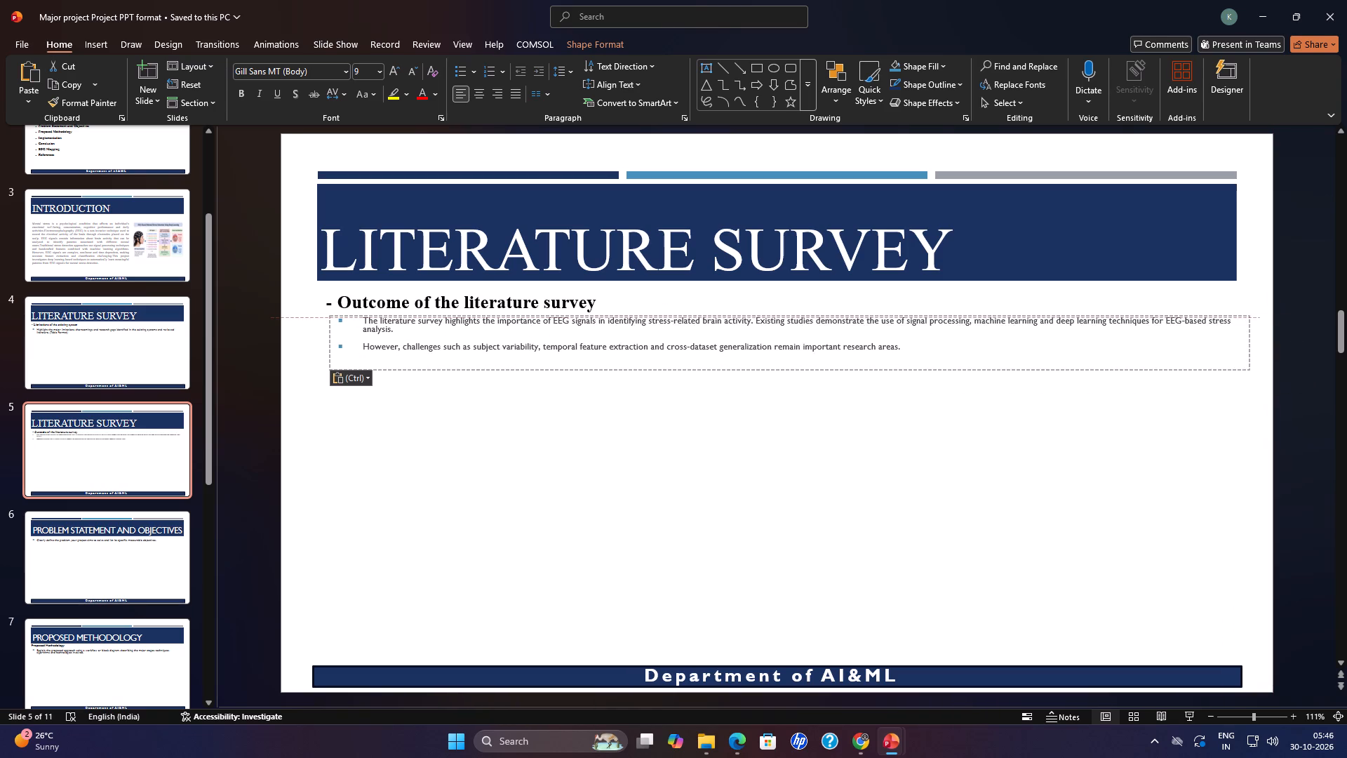
pyautogui.moveTo(360, 318); pyautogui.dragTo(341, 314)
pyautogui.click(410, 345)
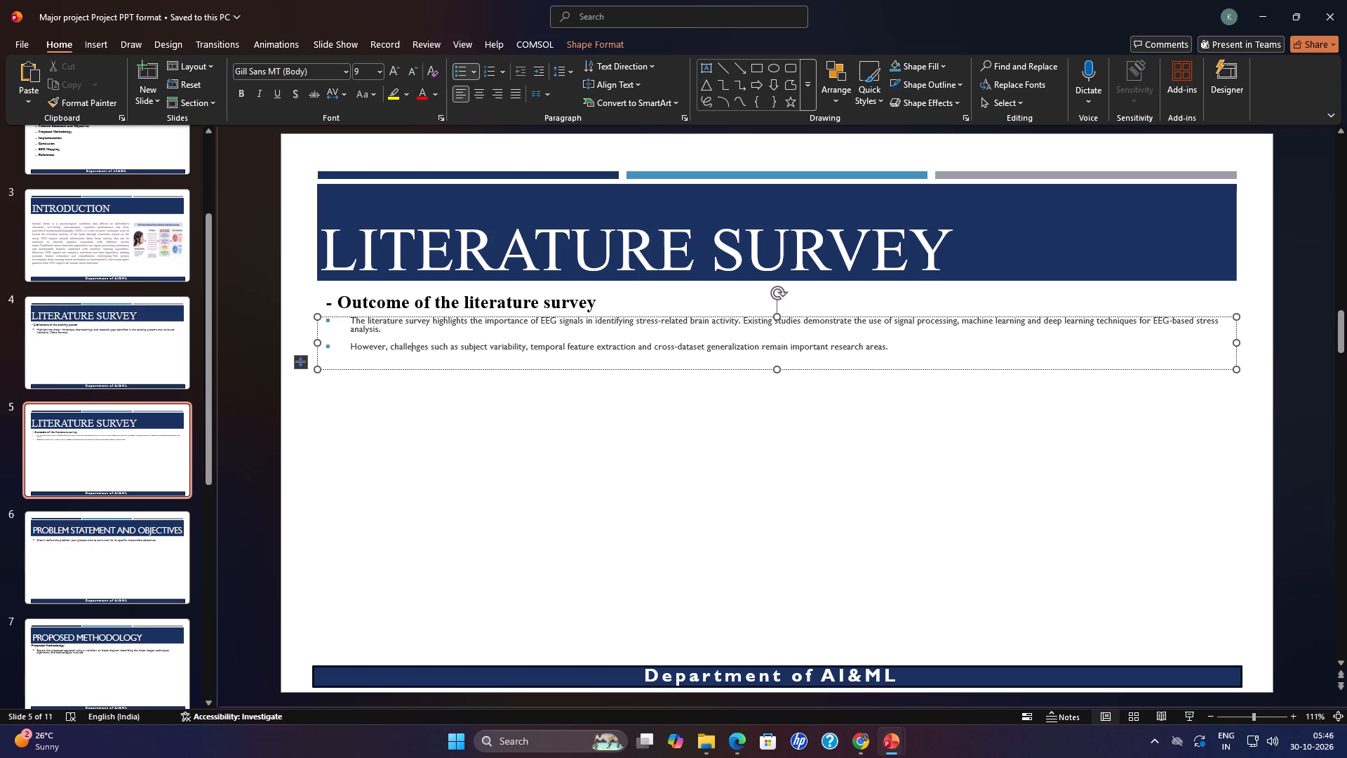
pyautogui.moveTo(352, 320); pyautogui.dragTo(862, 368)
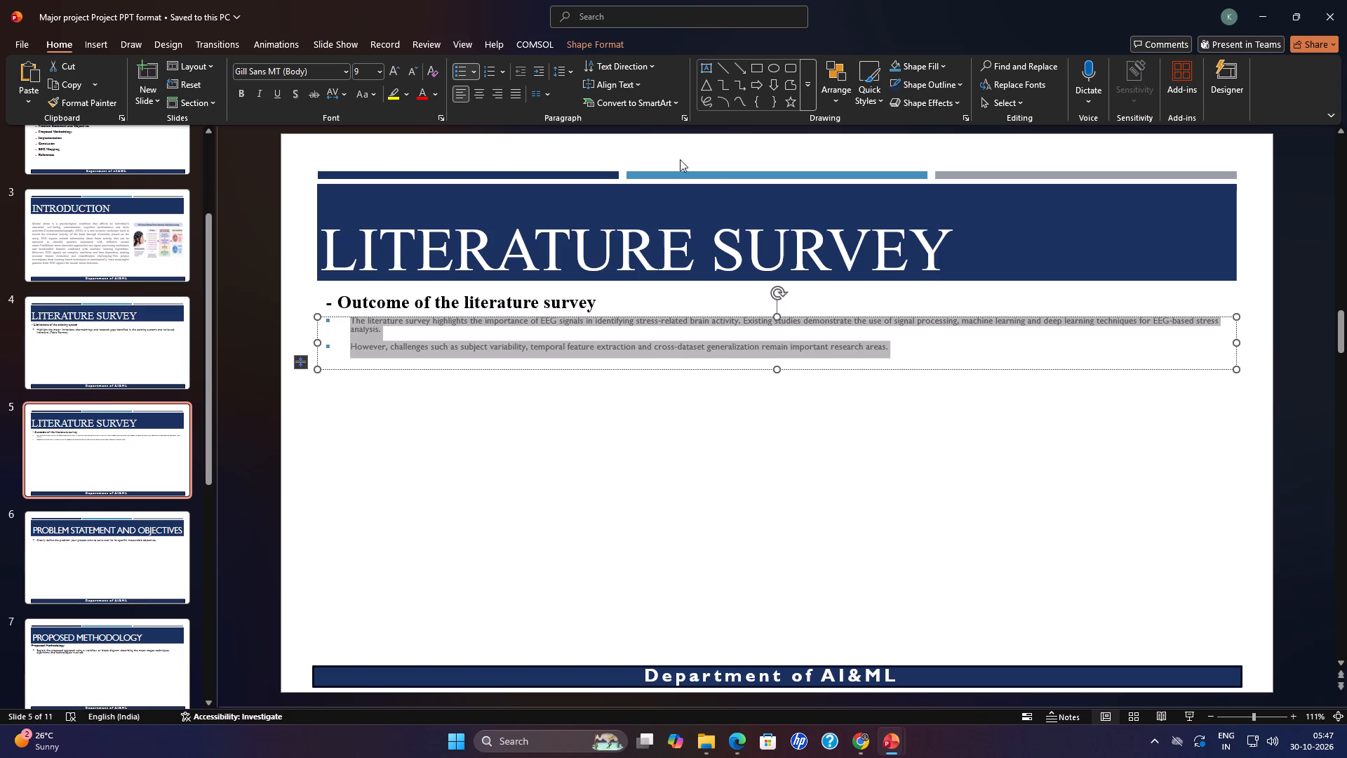
pyautogui.click(374, 69)
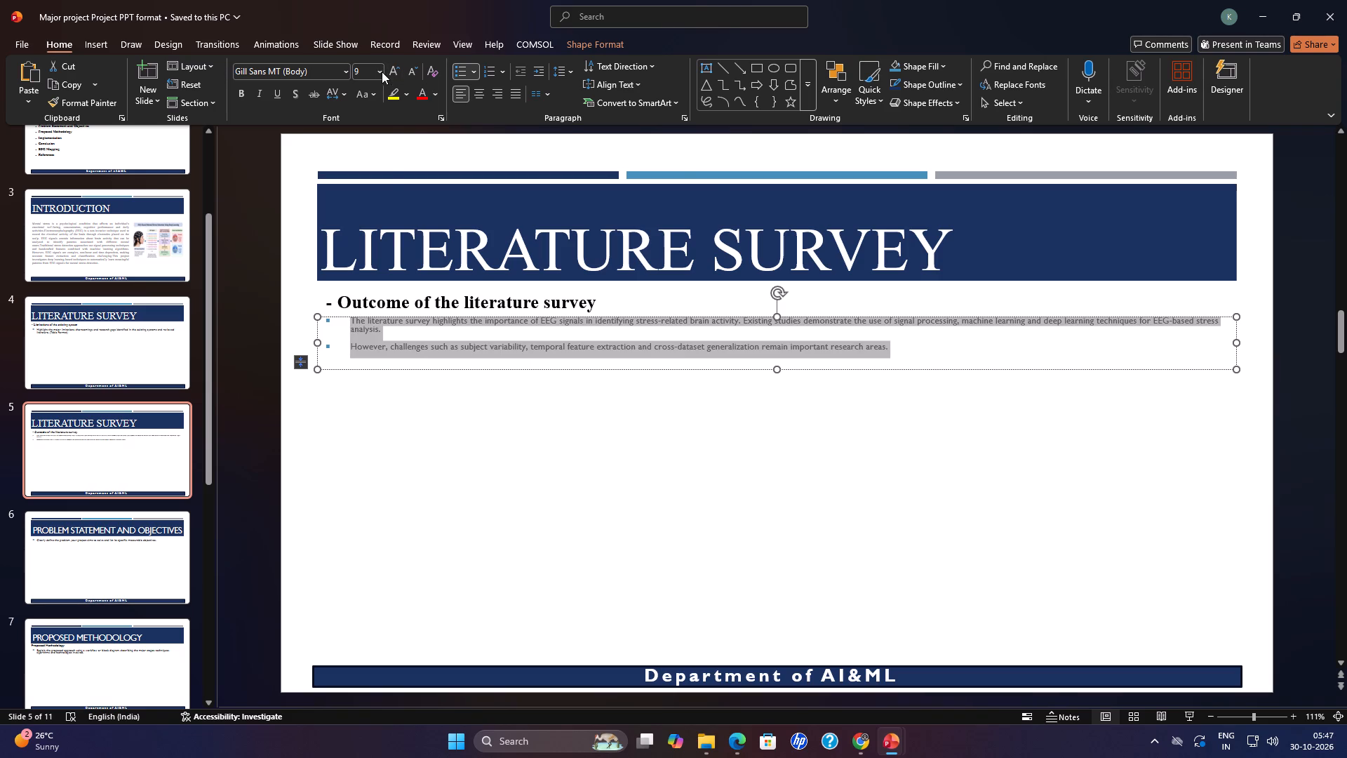
pyautogui.click(382, 72)
pyautogui.click(370, 218)
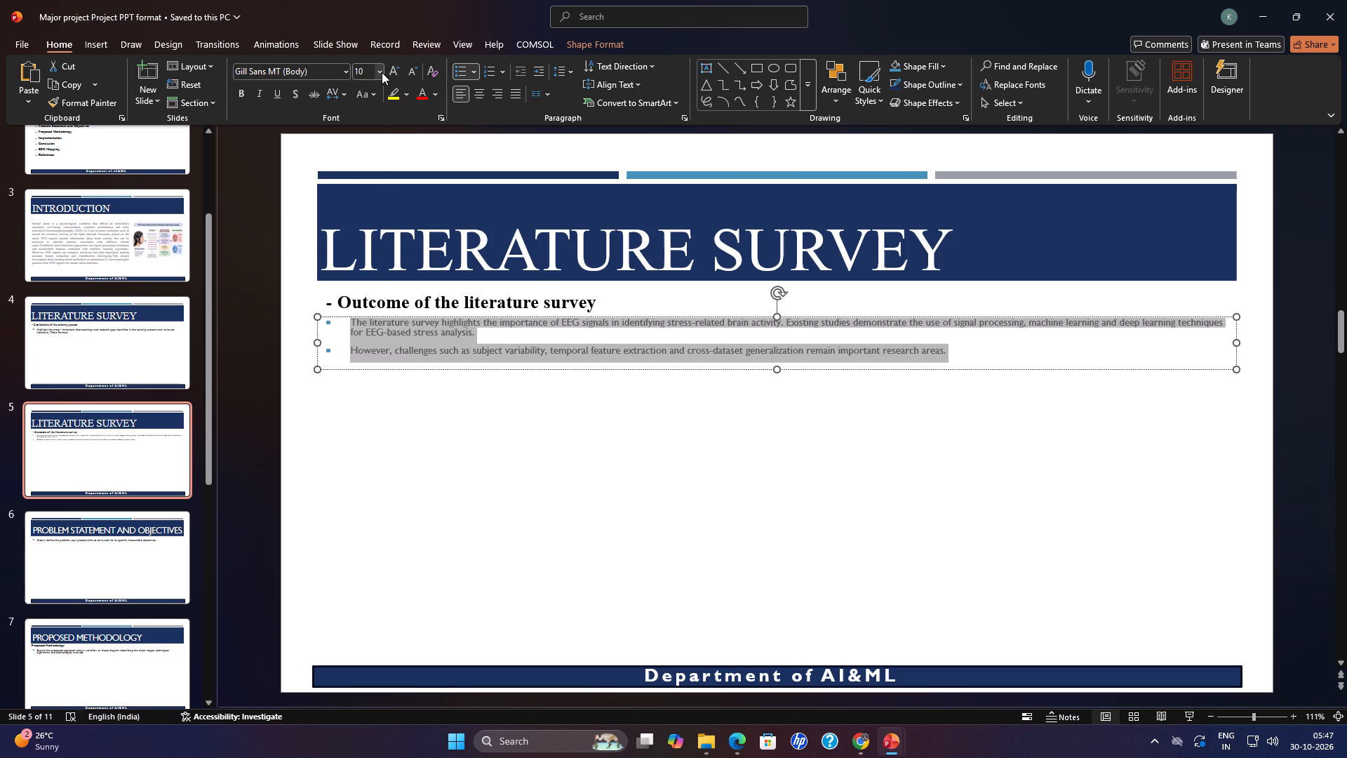
pyautogui.click(382, 72)
pyautogui.click(366, 224)
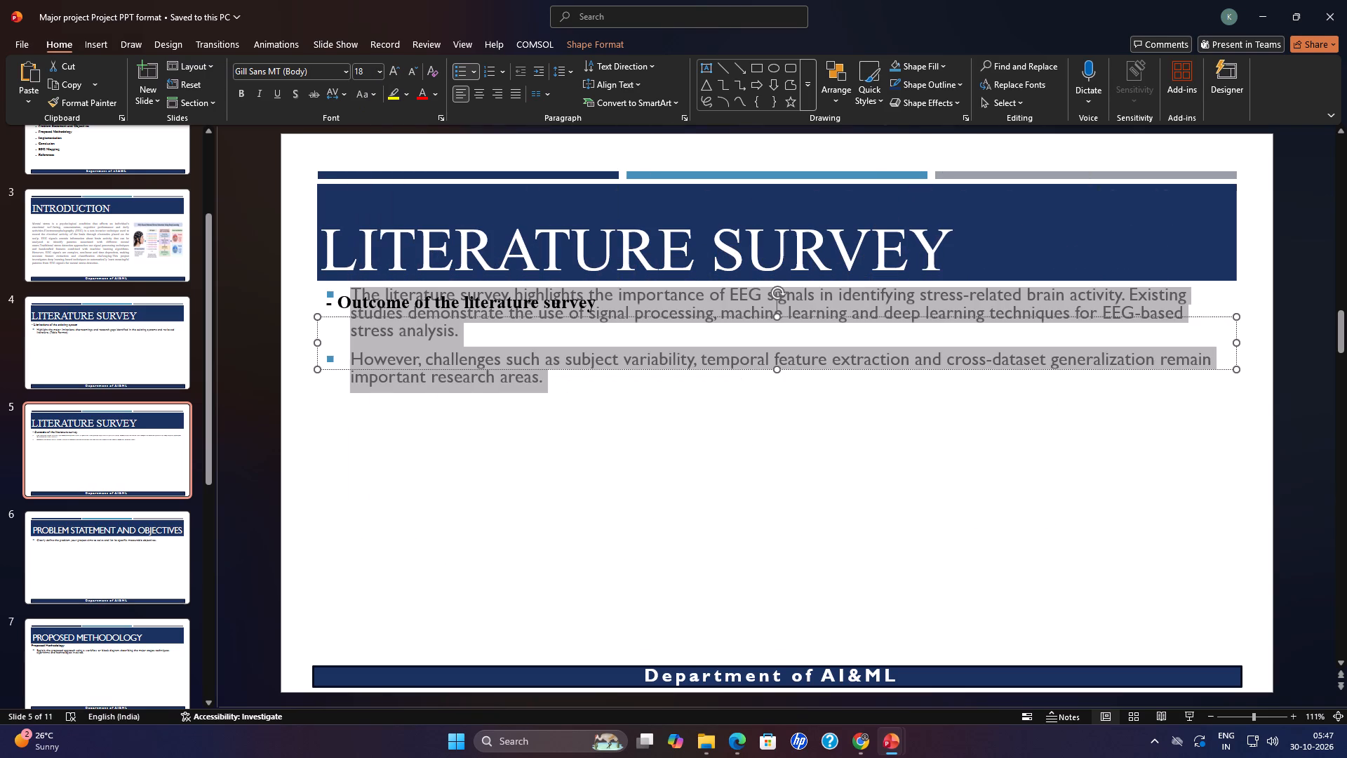
# Change both pasted outcome paragraphs on slide 5 to Times New Roman.
pyautogui.click(344, 74)
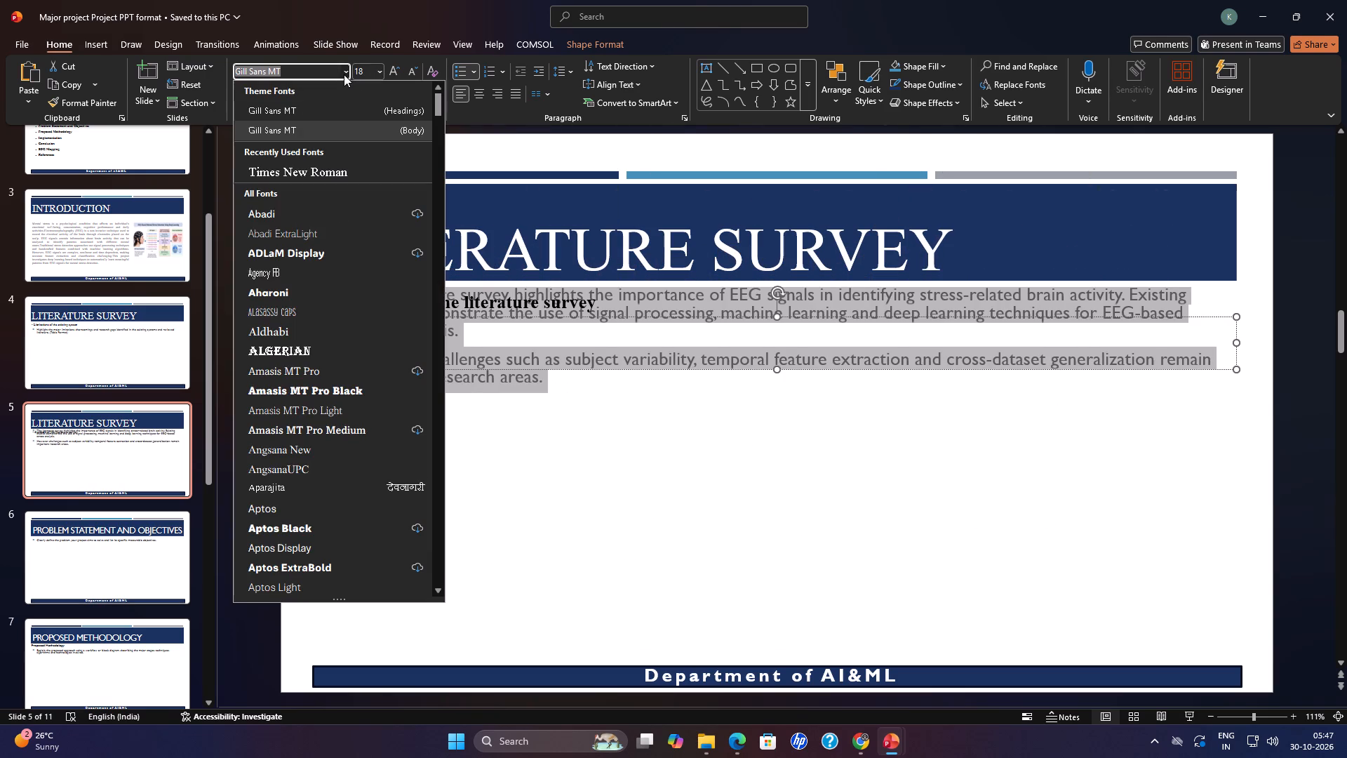
pyautogui.click(310, 171)
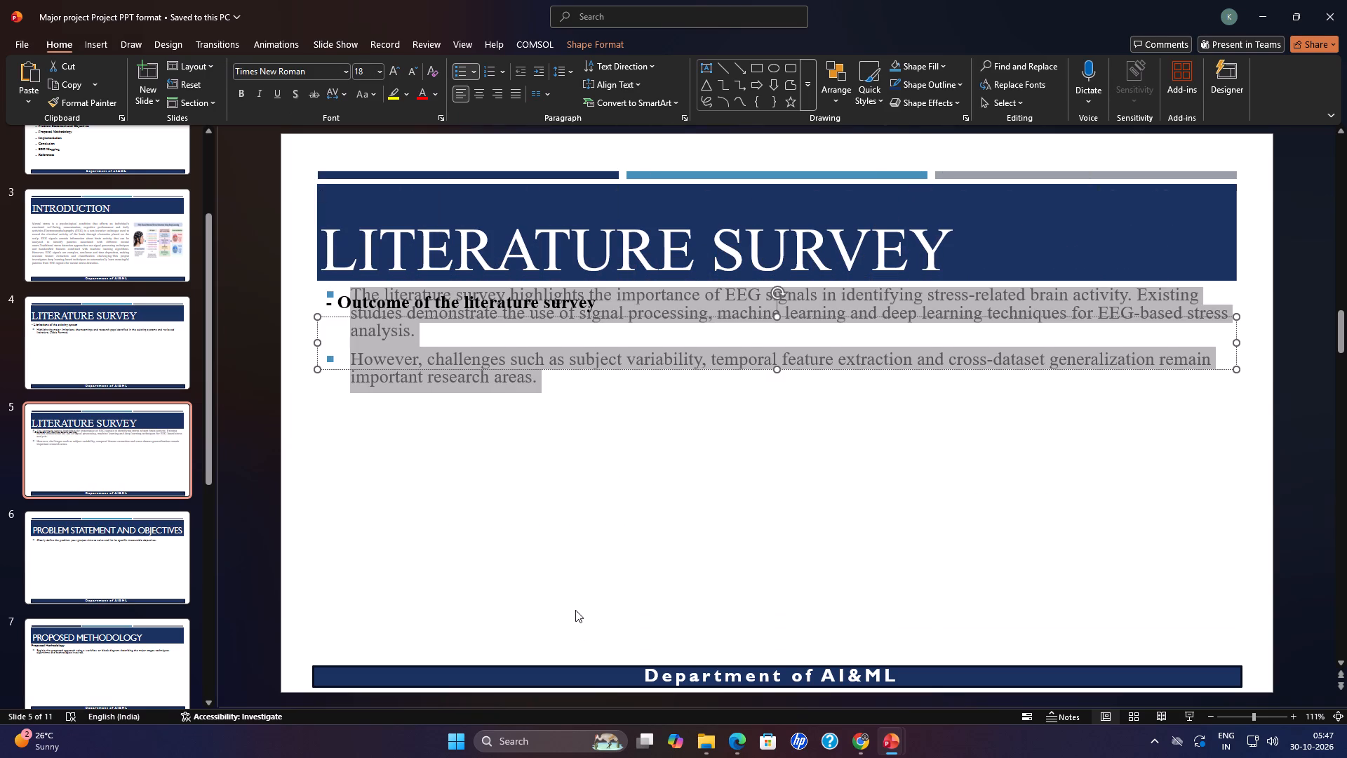
pyautogui.click(575, 610)
# Move the outcome paragraphs' text box down so the text sits just below the "Outcome of the literature survey" subheading on slide 5.
pyautogui.moveTo(732, 309); pyautogui.dragTo(733, 309)
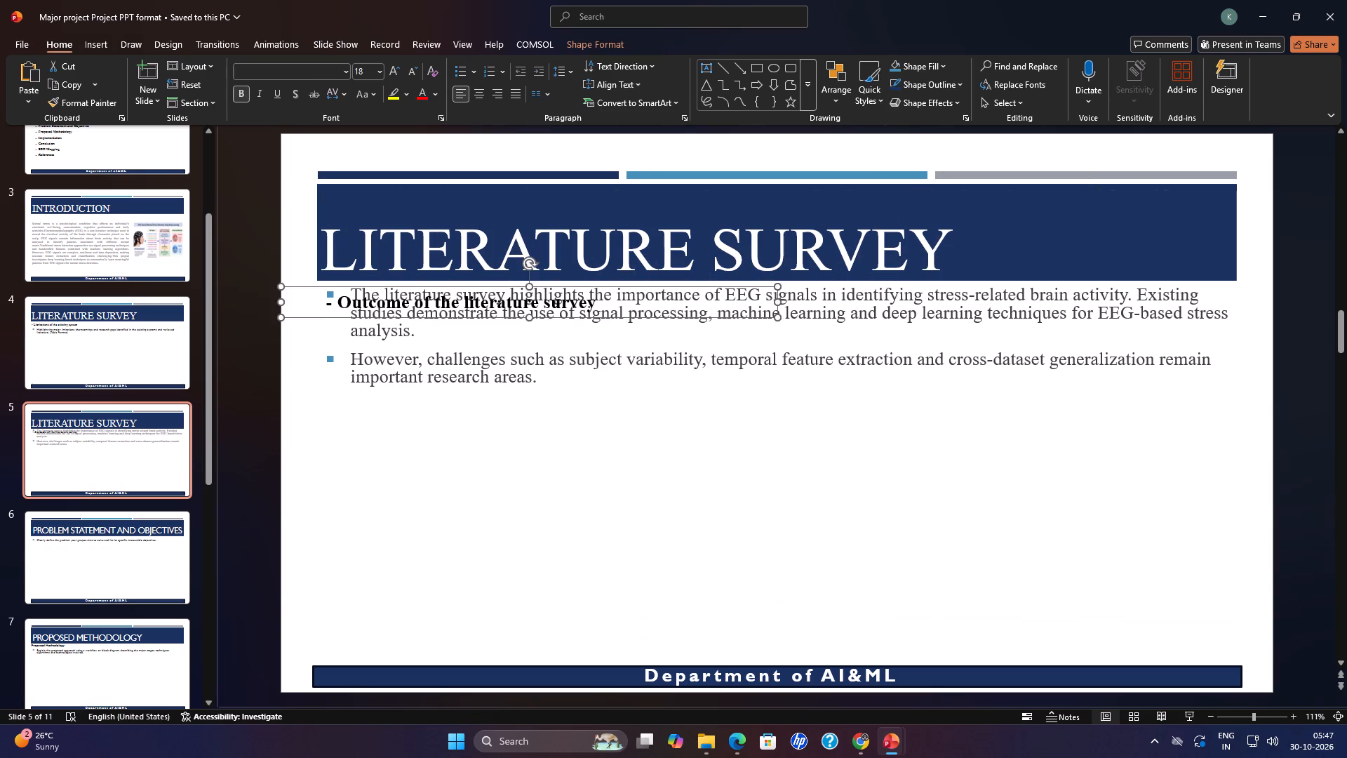
pyautogui.moveTo(733, 309); pyautogui.dragTo(742, 306)
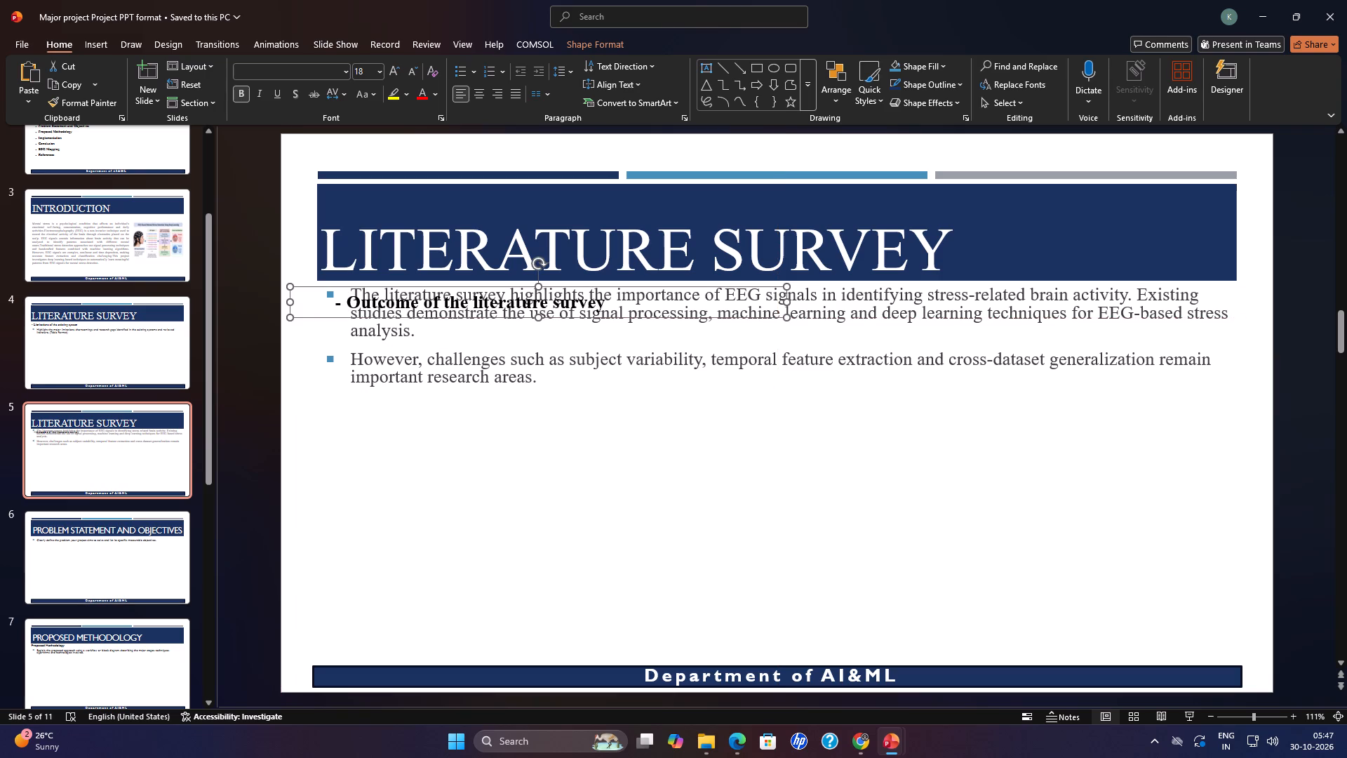
pyautogui.moveTo(759, 363); pyautogui.dragTo(747, 385)
pyautogui.click(715, 424)
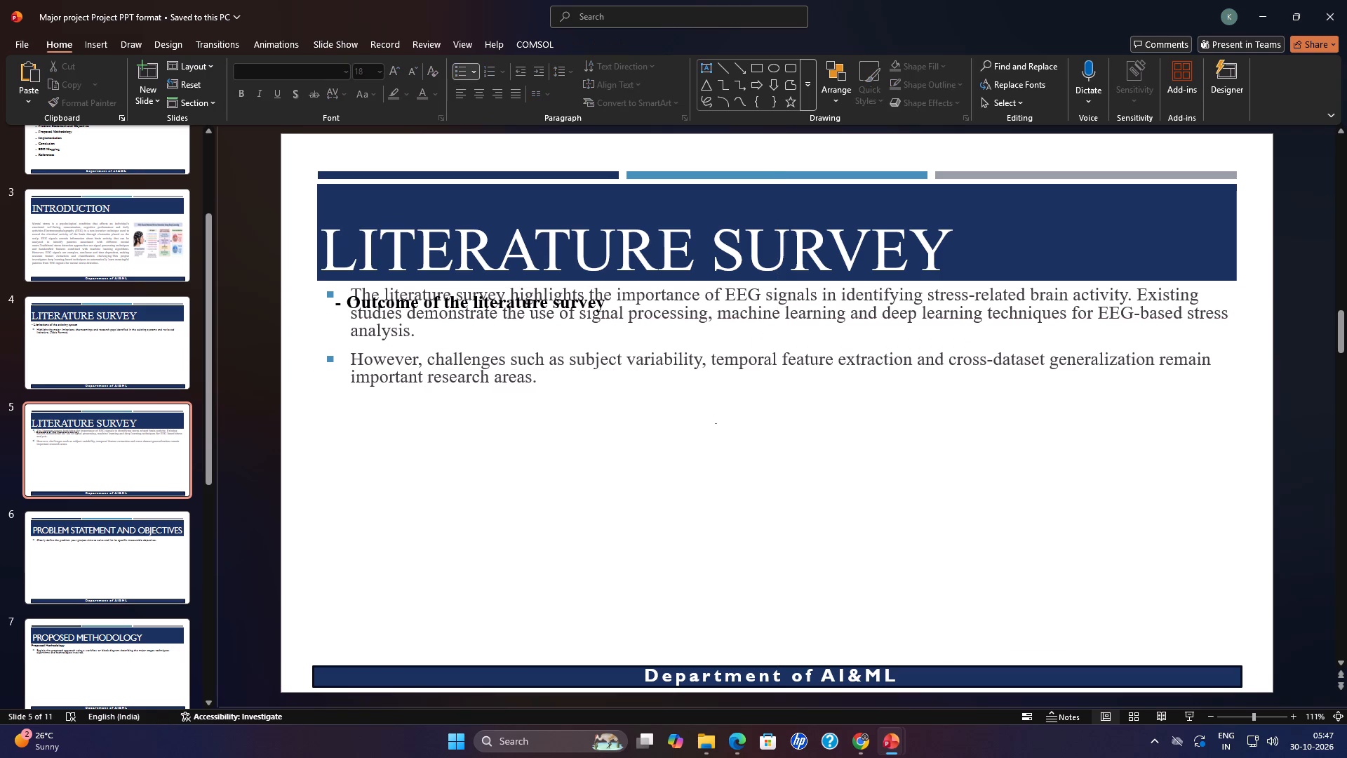
pyautogui.click(712, 364)
pyautogui.moveTo(772, 370); pyautogui.dragTo(775, 418)
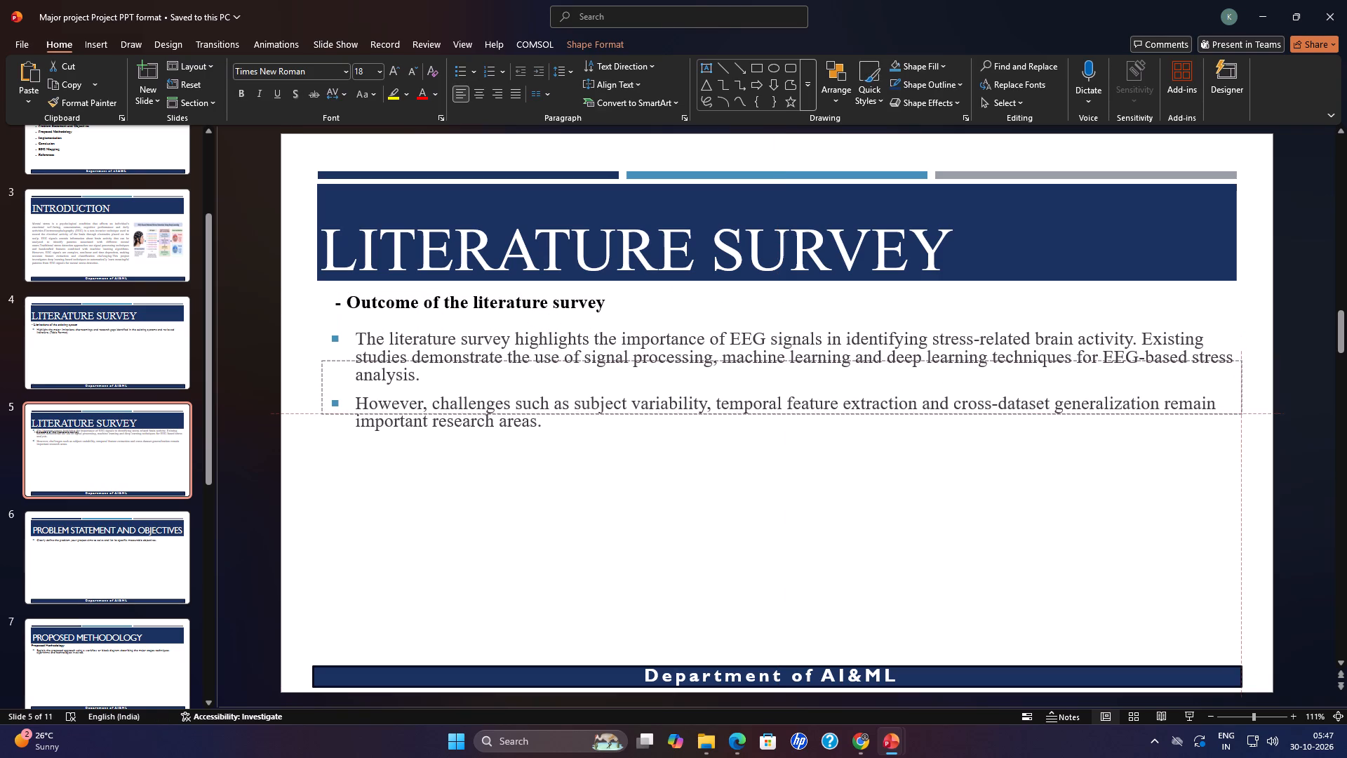
pyautogui.moveTo(775, 418); pyautogui.dragTo(765, 408)
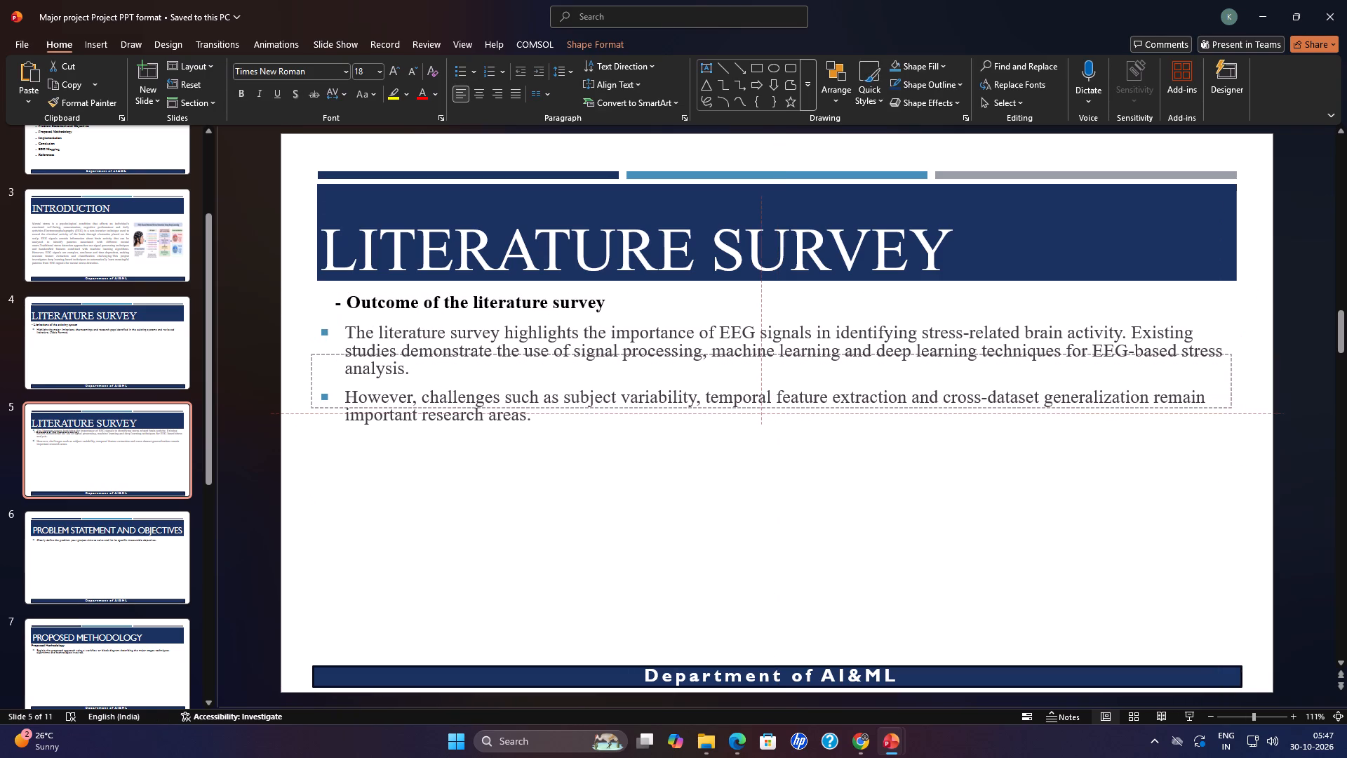
pyautogui.moveTo(765, 408); pyautogui.dragTo(772, 407)
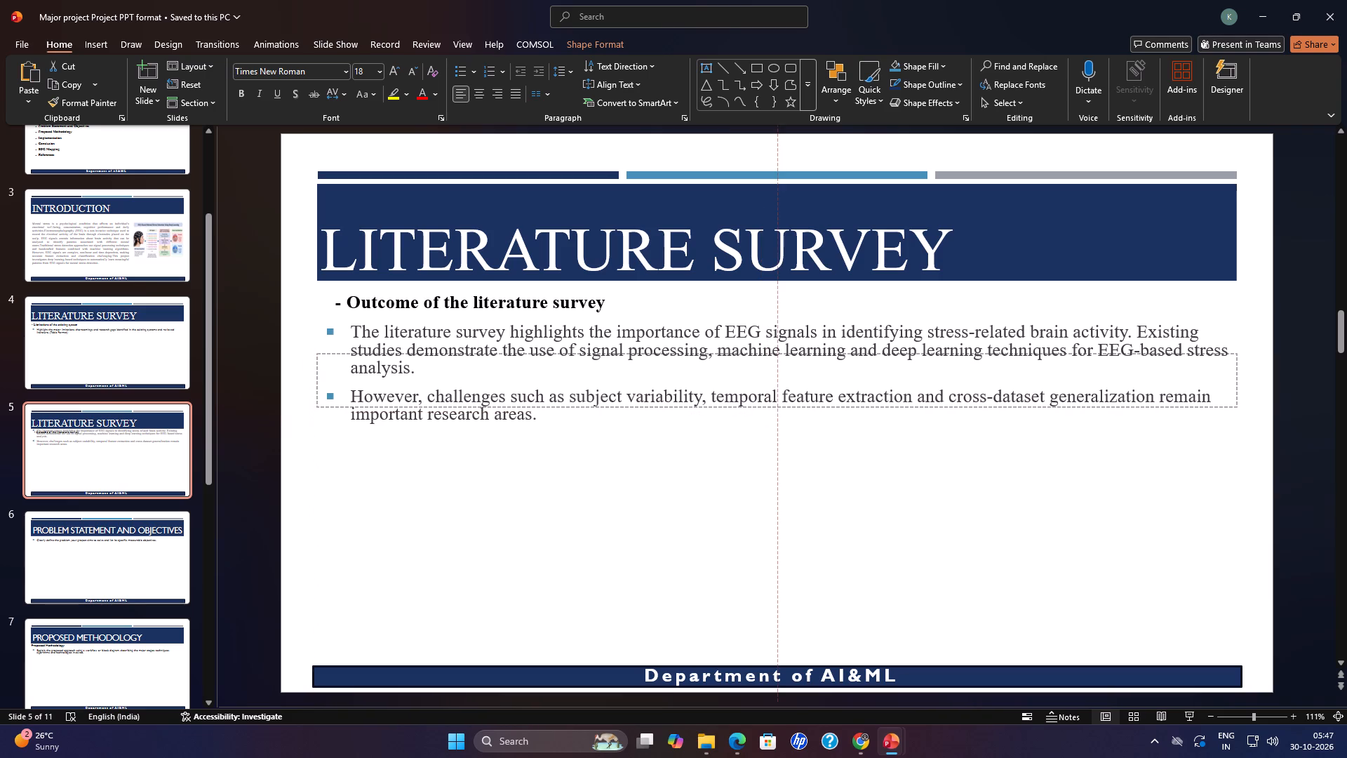
pyautogui.moveTo(772, 407); pyautogui.dragTo(765, 404)
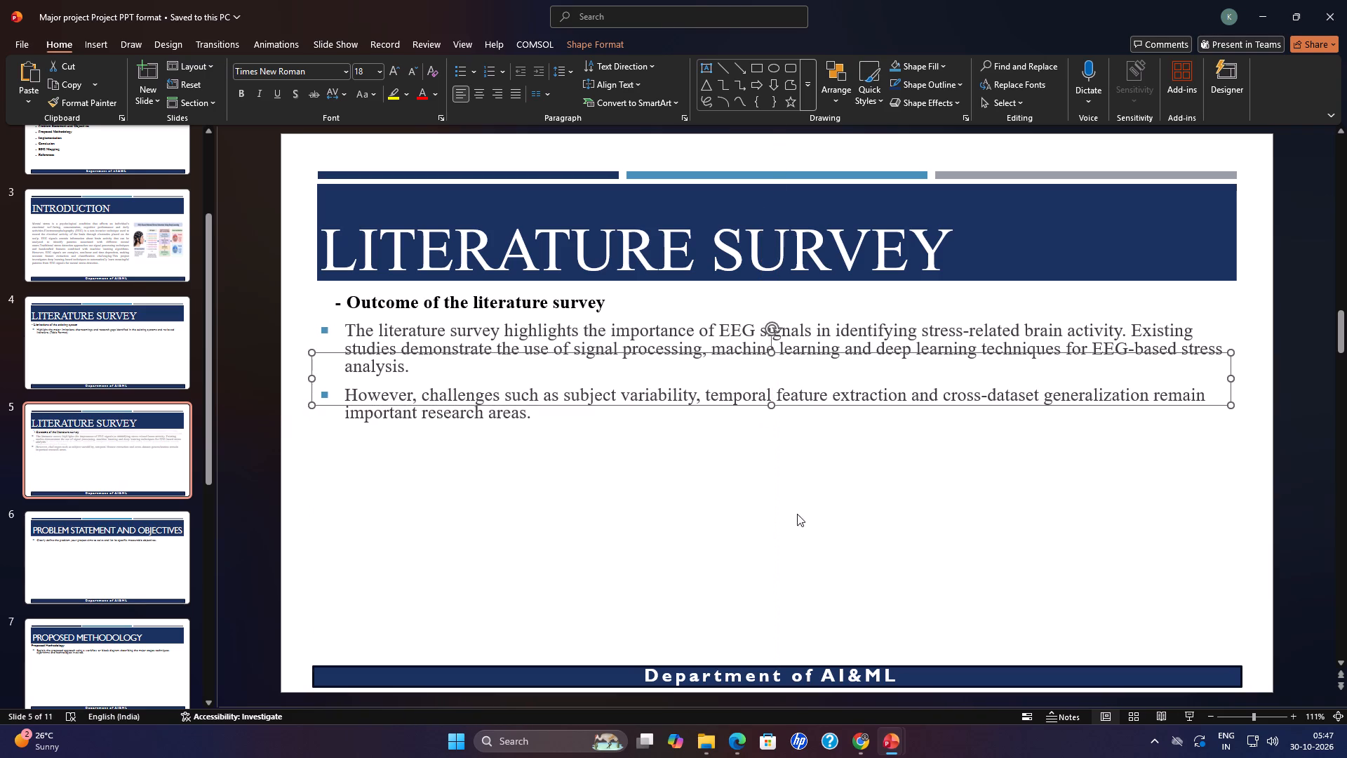
pyautogui.click(788, 510)
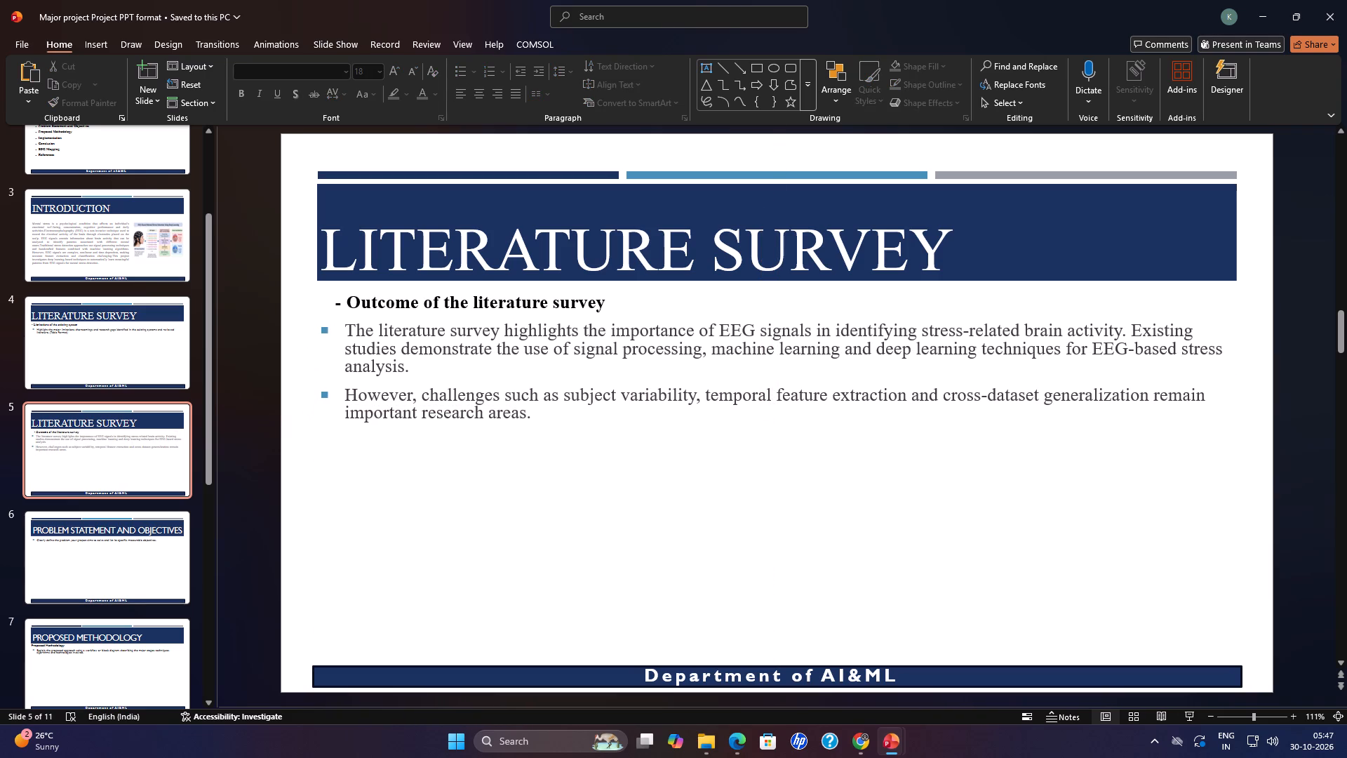
# Merge the "However, challenges such as subject variability" paragraph into the end of the first outcome paragraph on slide 5.
pyautogui.click(344, 394)
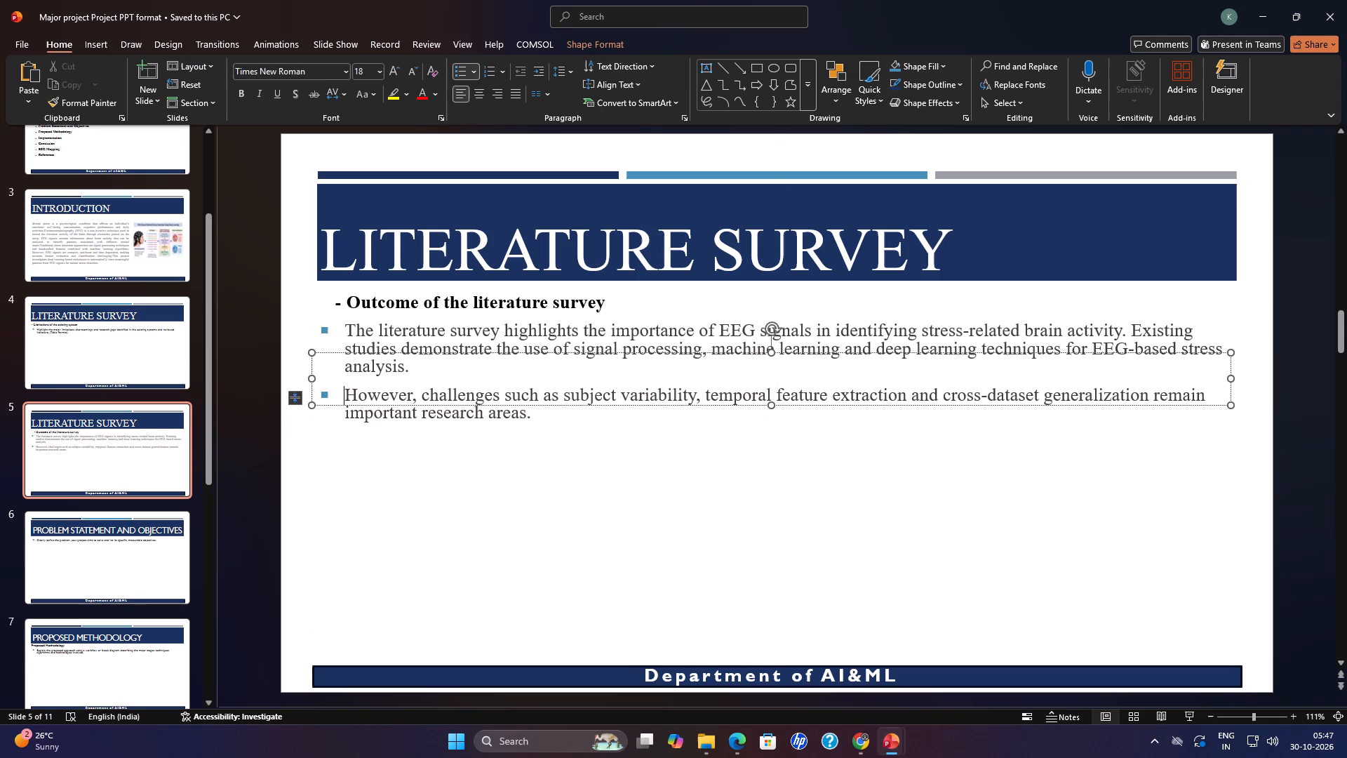
pyautogui.press('BackSpace')
pyautogui.press('BackSpace')
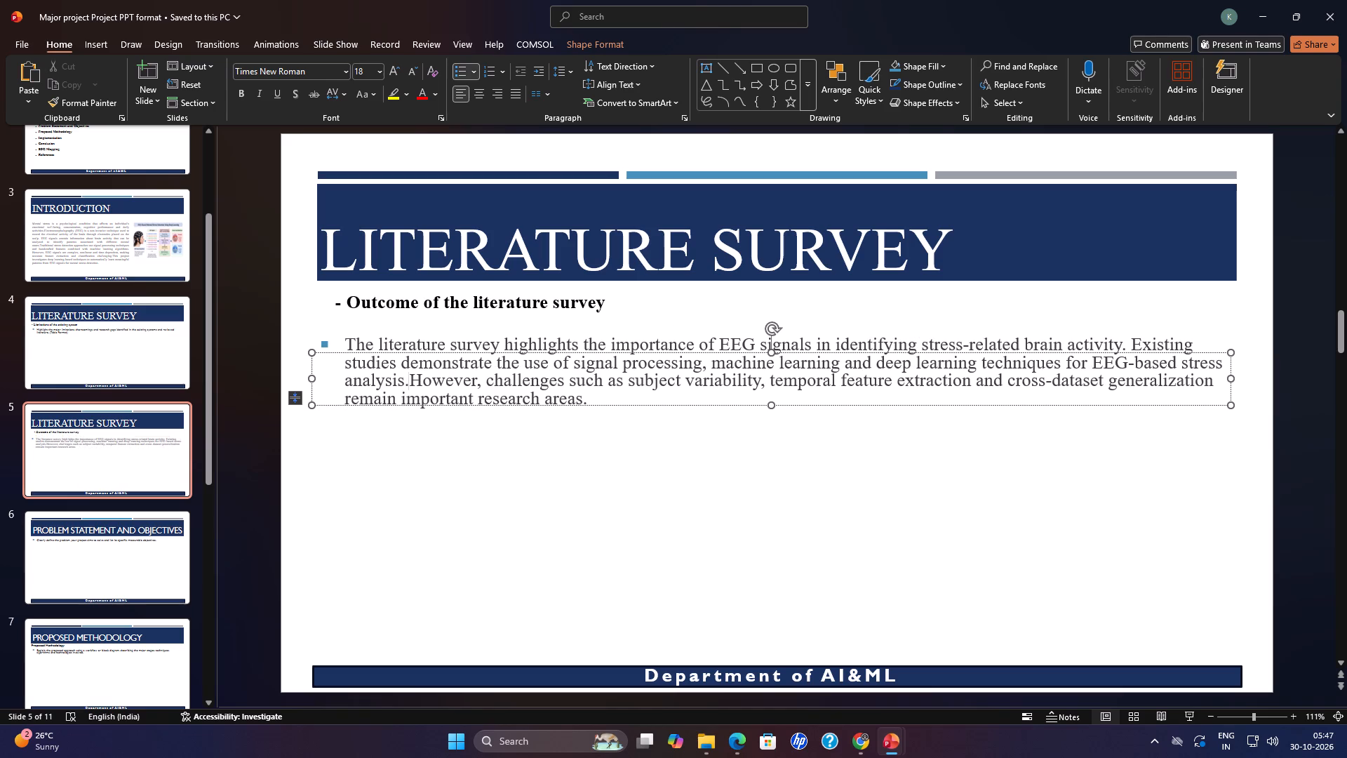
# Remove the bullet from the start of the merged outcome paragraph on slide 5.
pyautogui.click(353, 340)
pyautogui.click(338, 346)
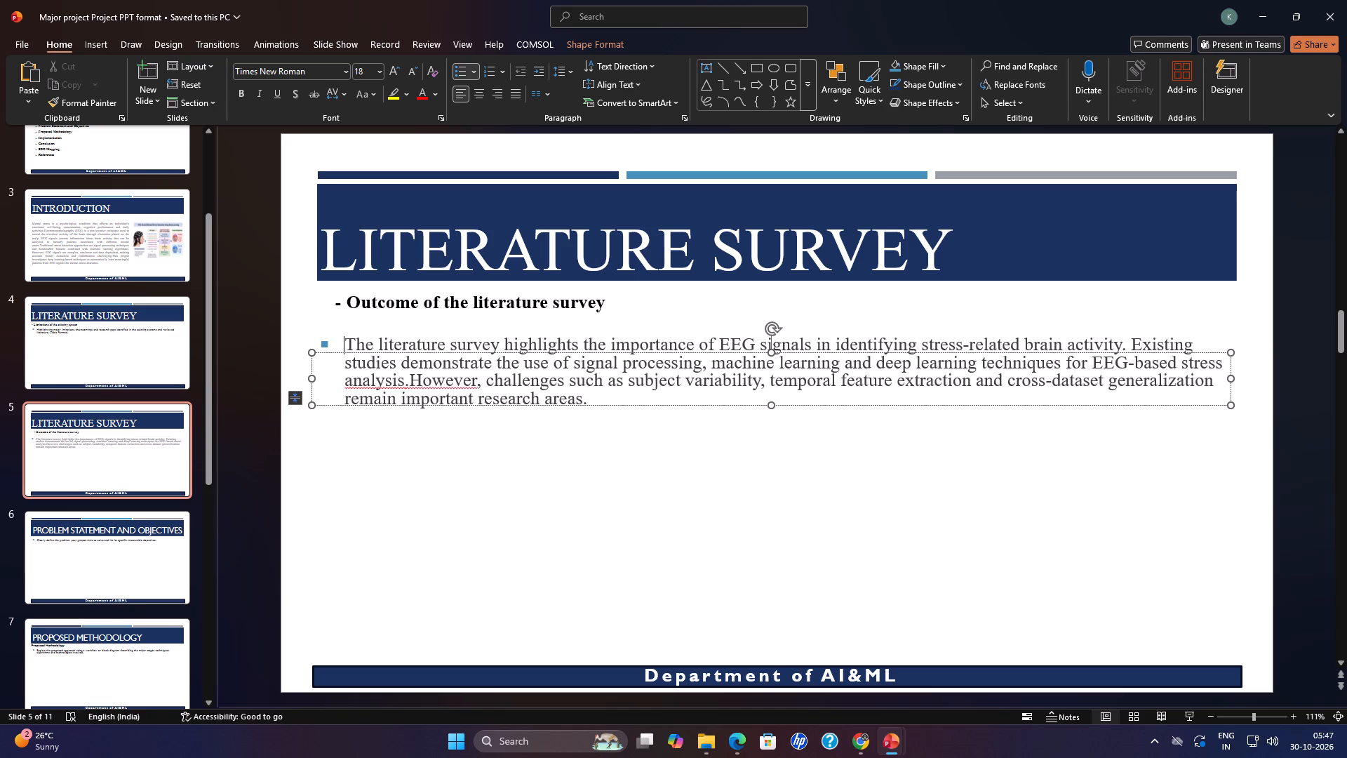
pyautogui.press('BackSpace')
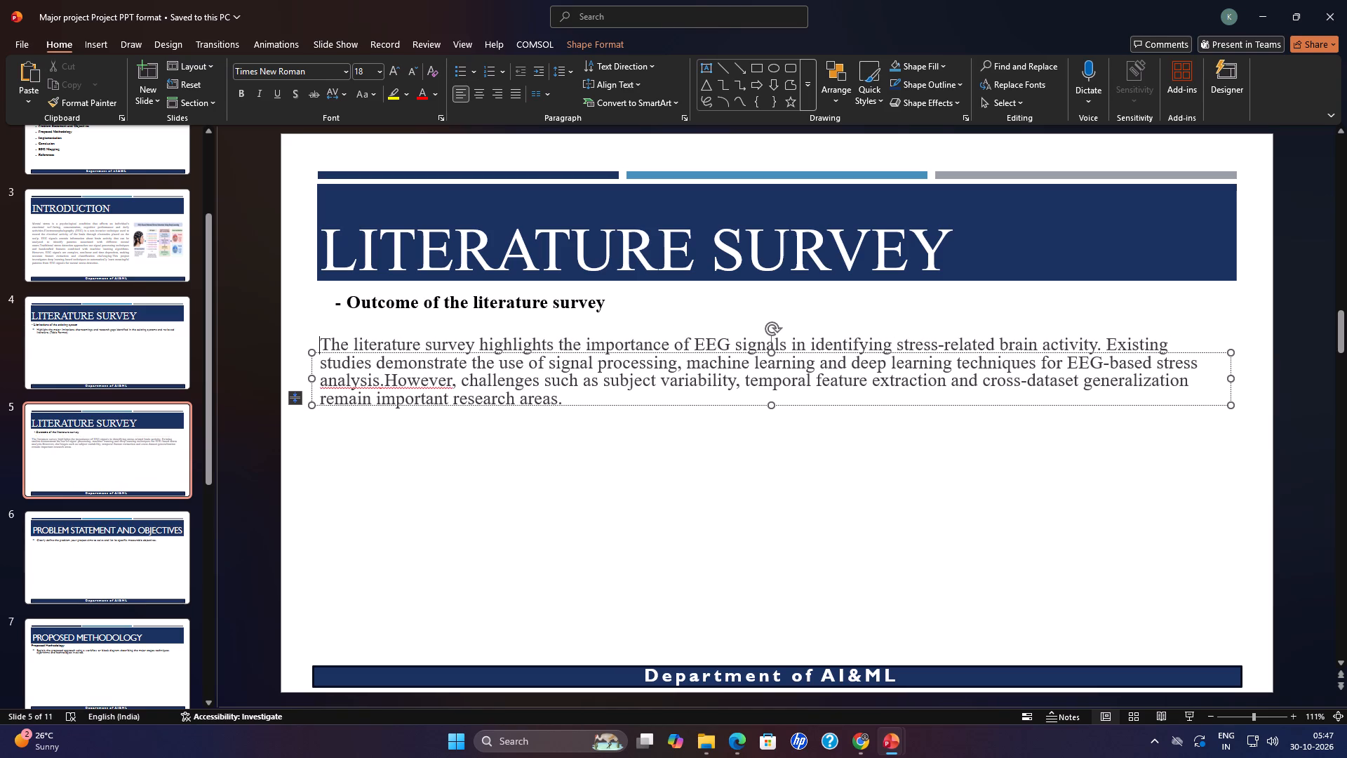
pyautogui.press('space')
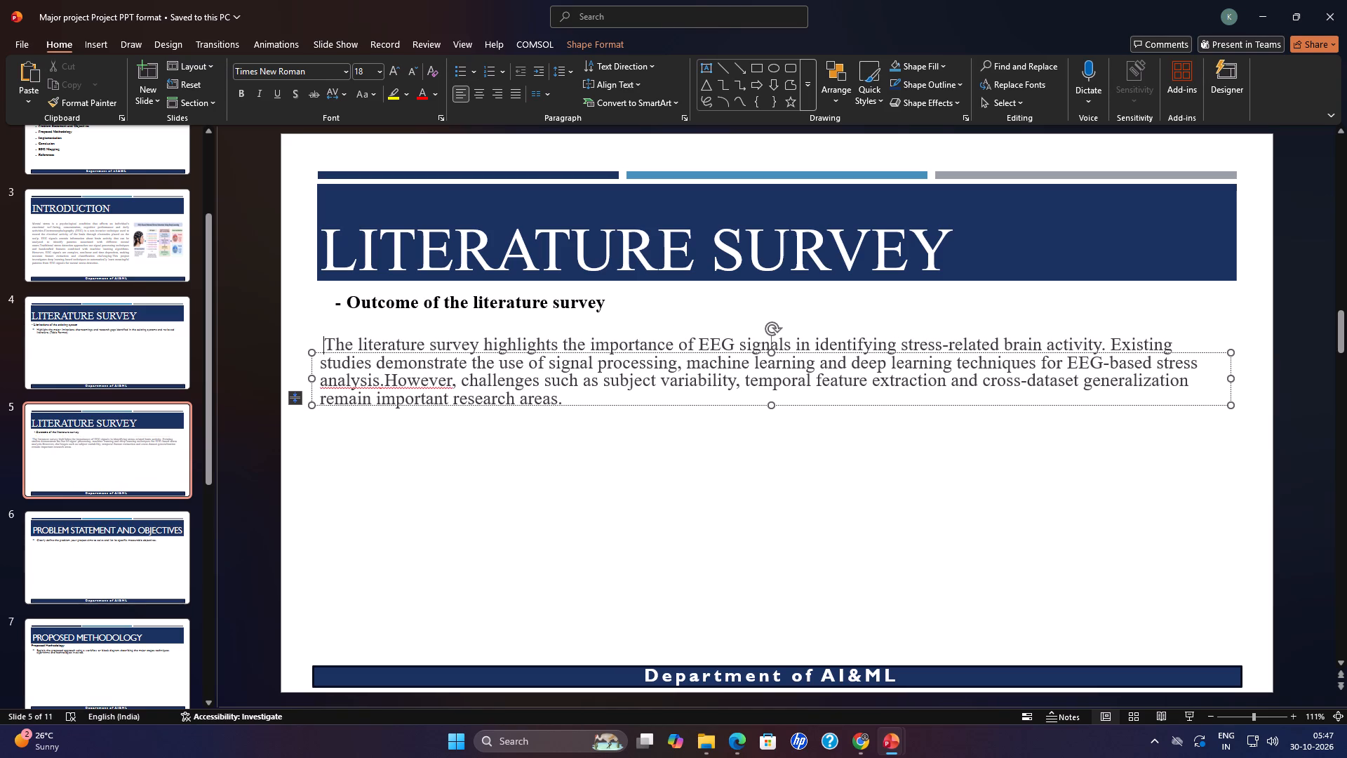
pyautogui.press('BackSpace')
pyautogui.hotkey('ctrl', 'z')
pyautogui.hotkey('ctrl', 'z')
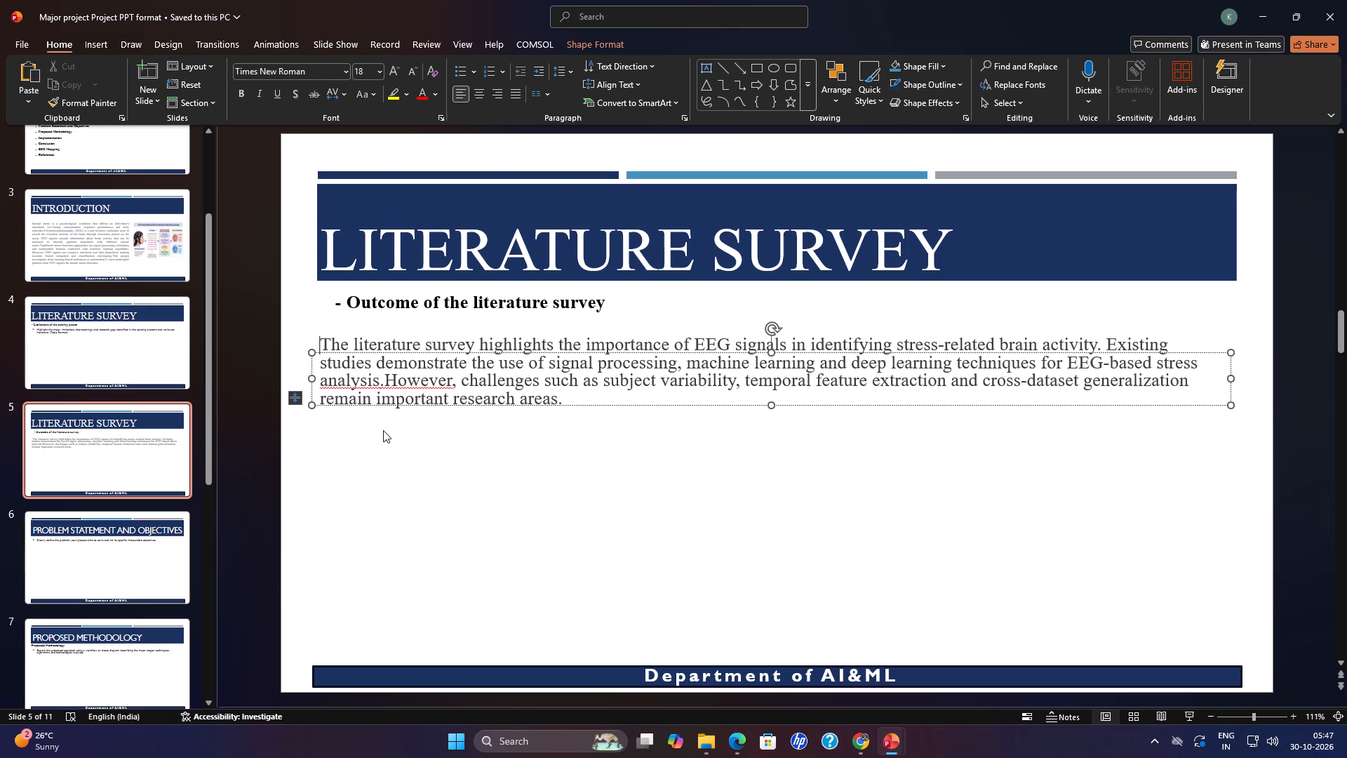
pyautogui.click(379, 435)
pyautogui.click(572, 442)
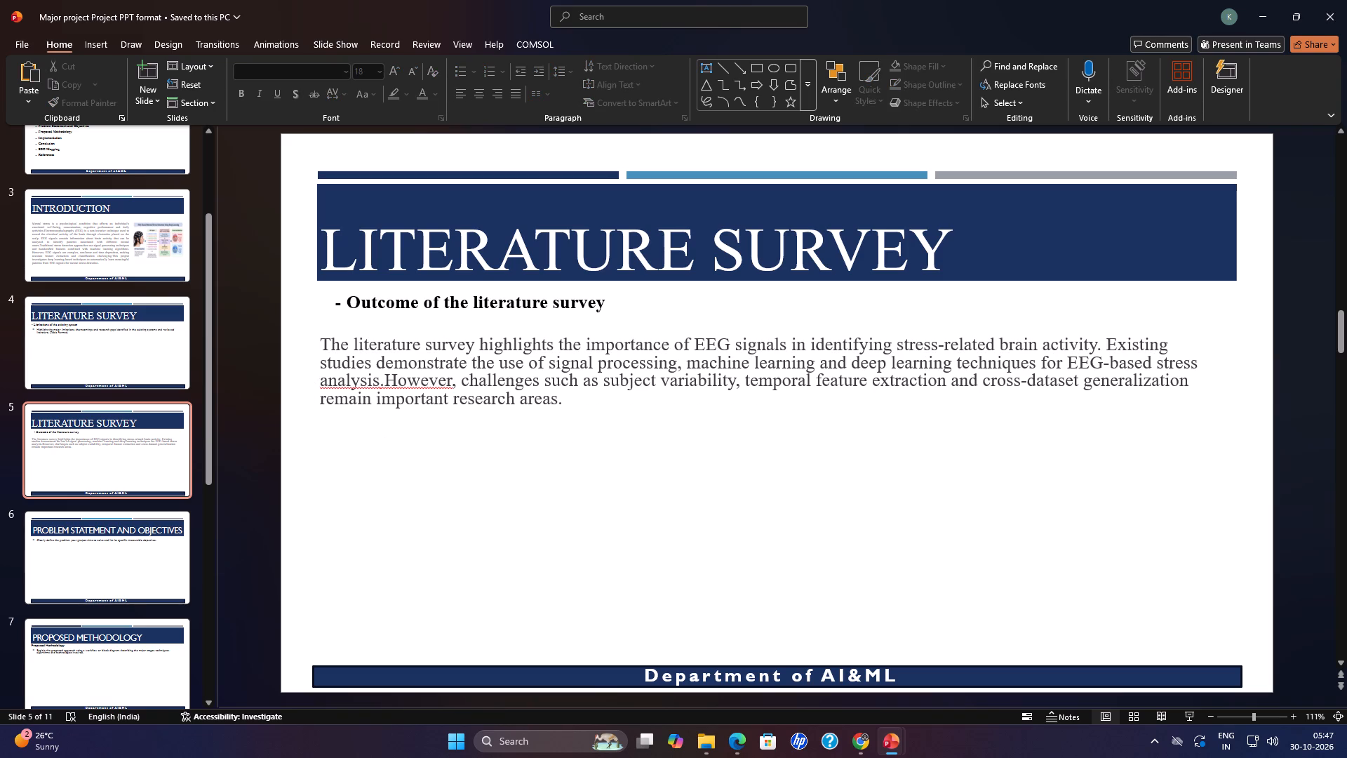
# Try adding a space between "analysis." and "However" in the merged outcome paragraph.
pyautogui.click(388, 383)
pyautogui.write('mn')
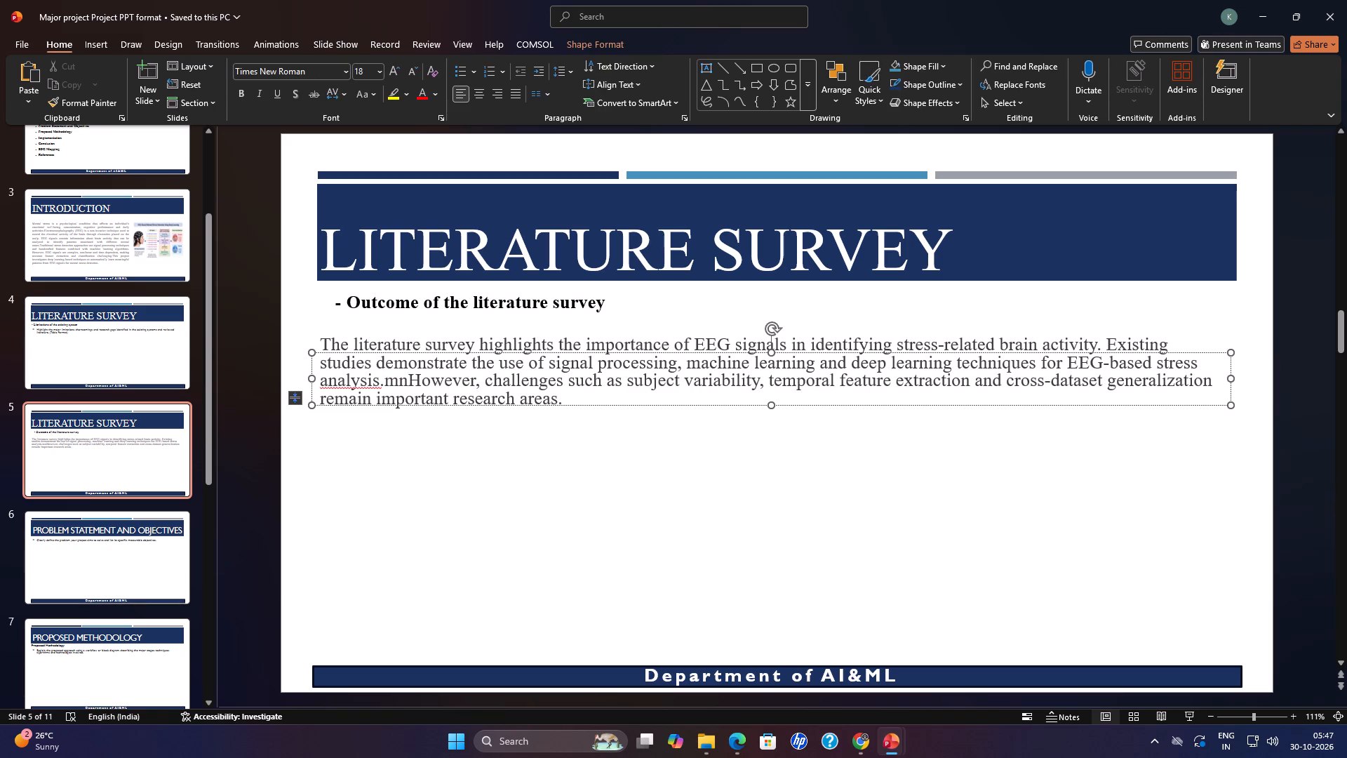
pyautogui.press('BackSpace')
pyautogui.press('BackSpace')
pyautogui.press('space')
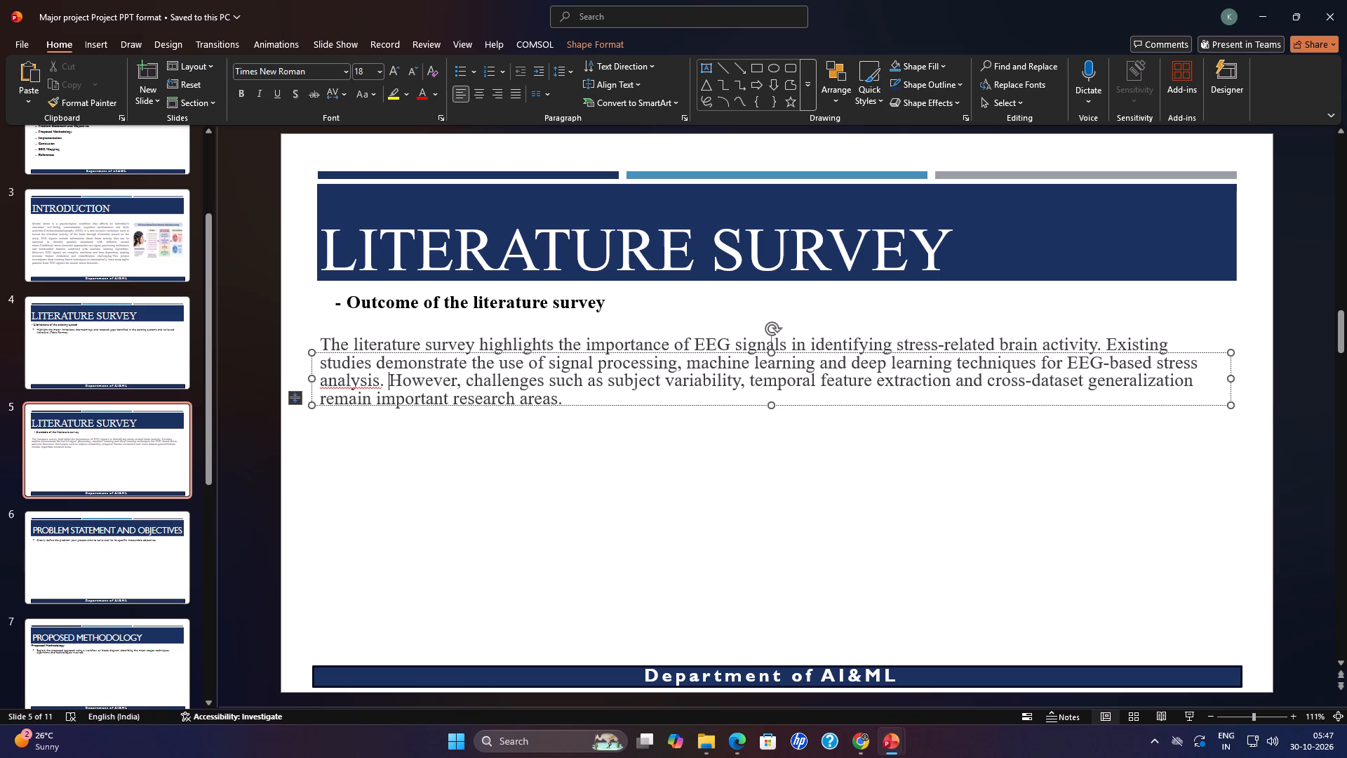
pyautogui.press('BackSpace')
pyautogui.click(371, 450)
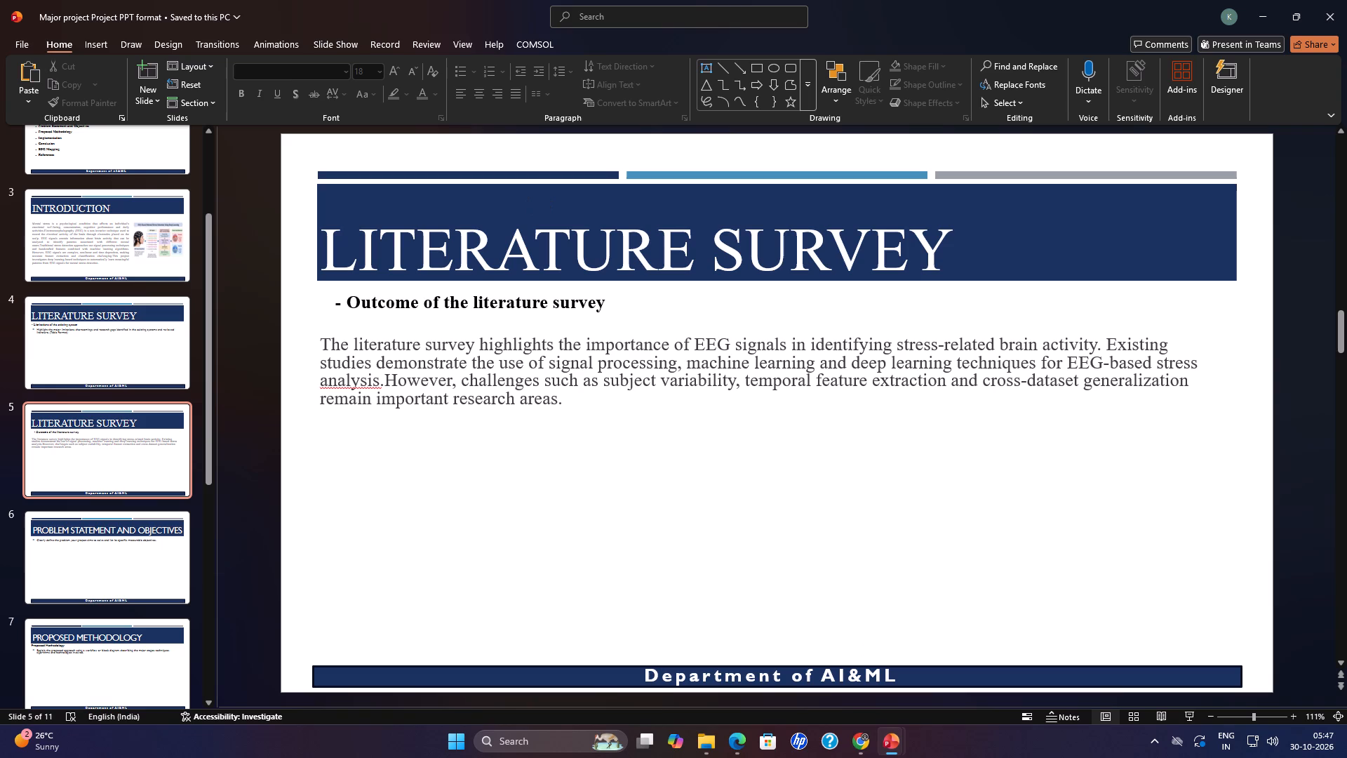
pyautogui.click(857, 734)
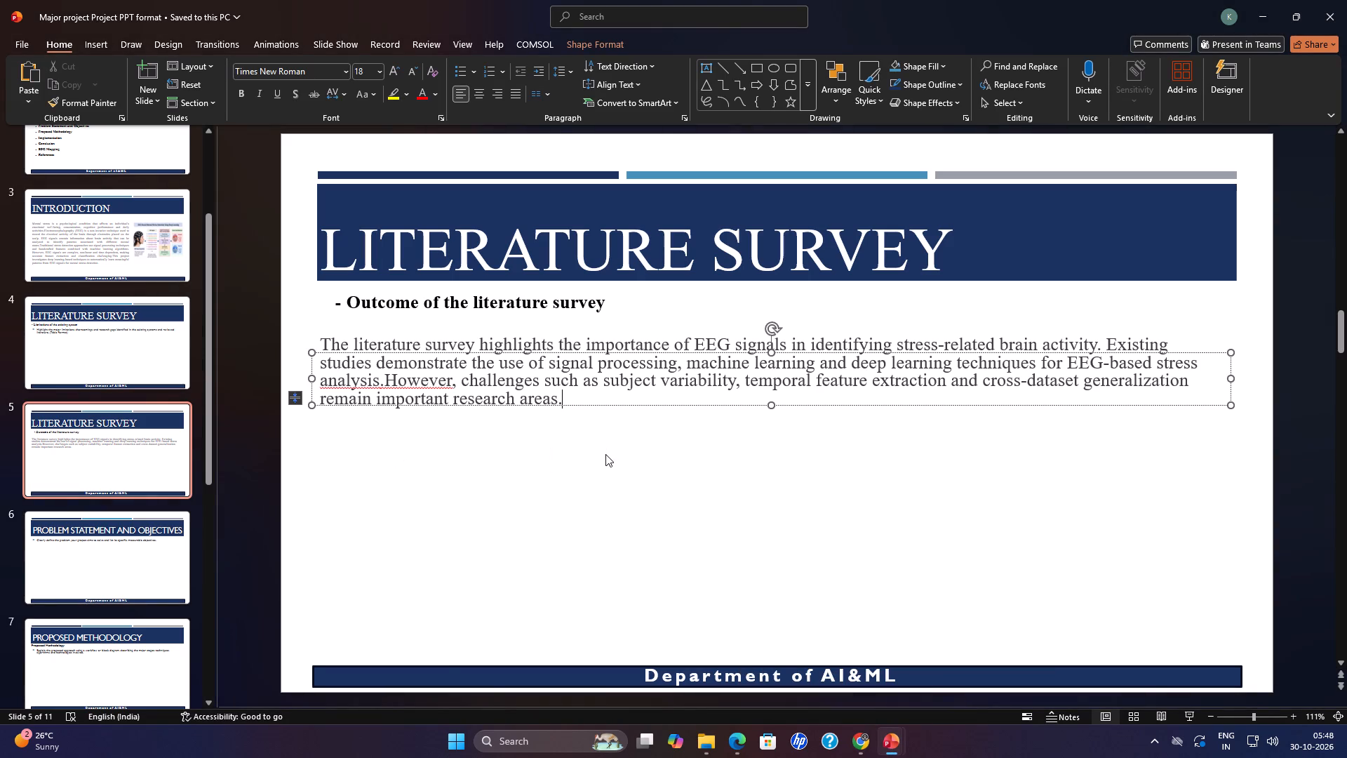
pyautogui.press('Return')
pyautogui.press('Return')
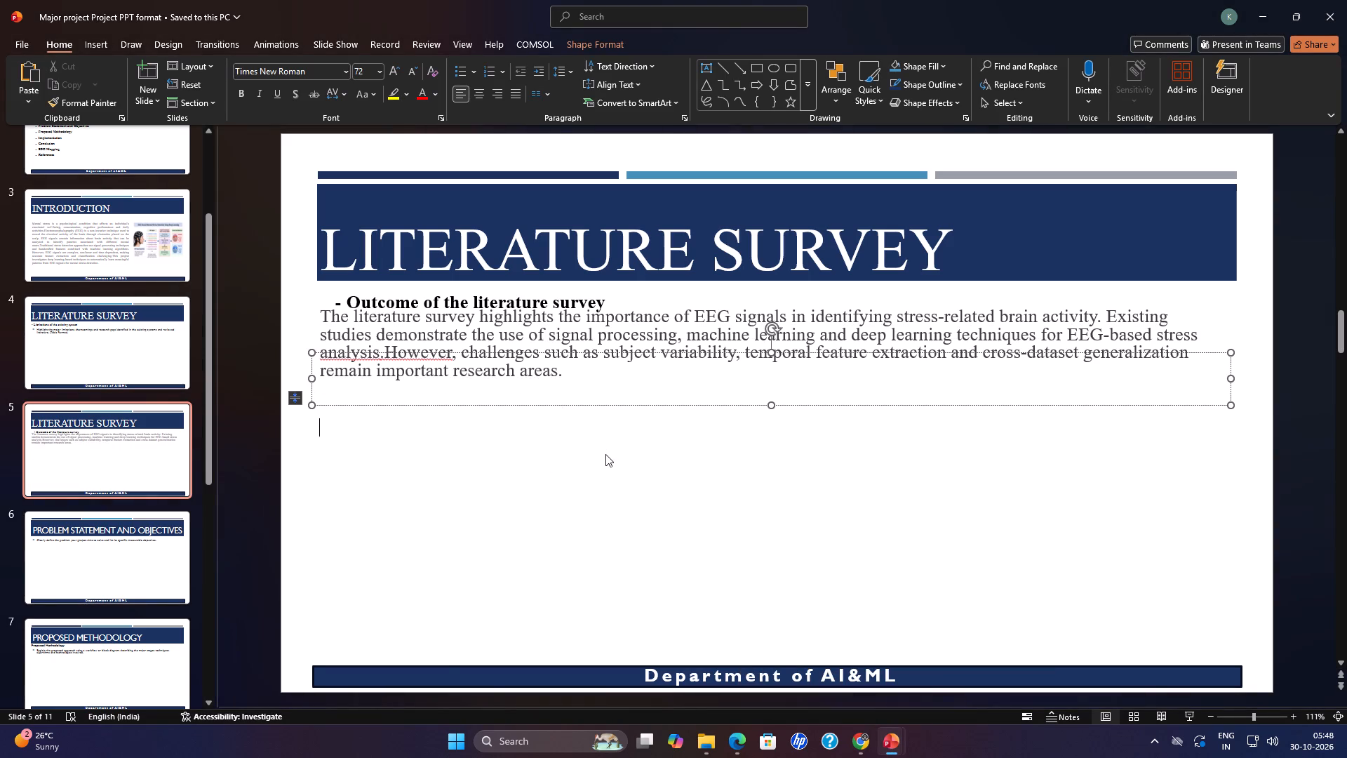
pyautogui.press('Return')
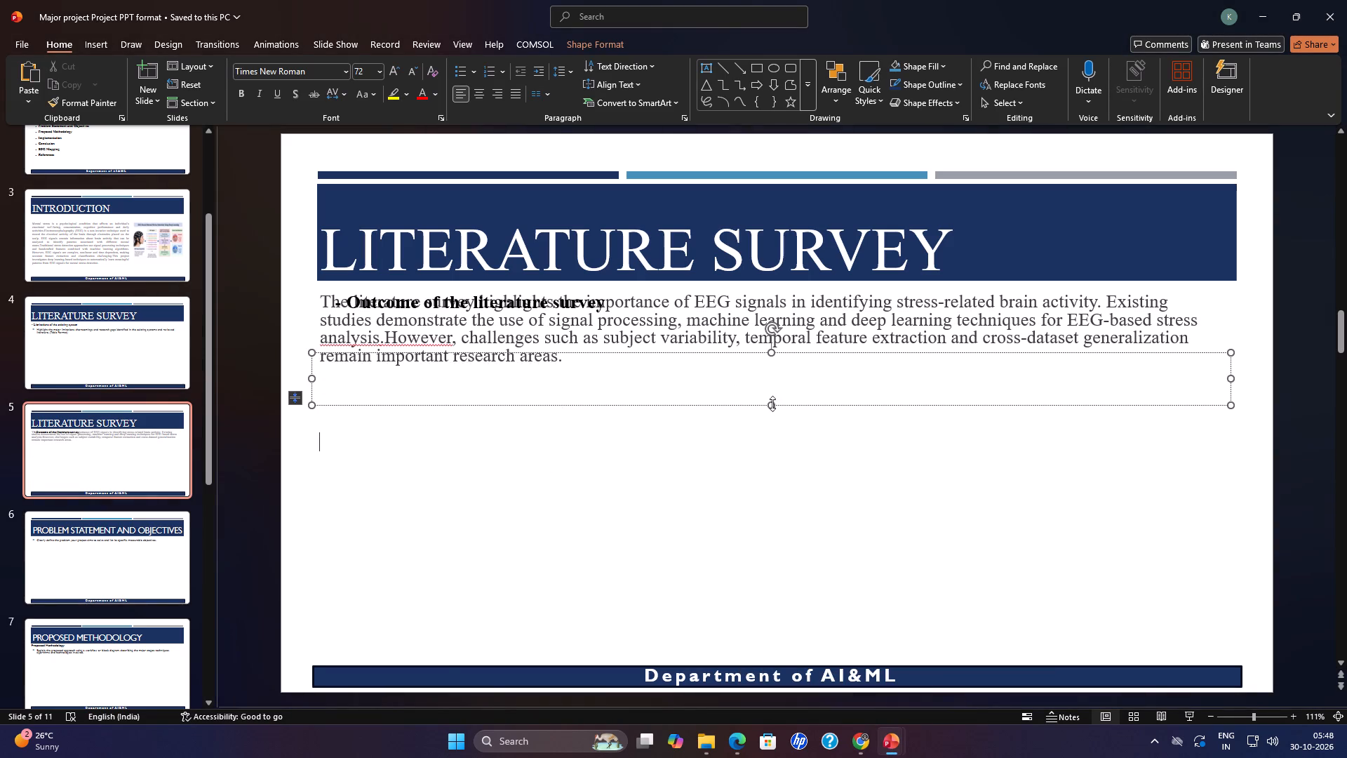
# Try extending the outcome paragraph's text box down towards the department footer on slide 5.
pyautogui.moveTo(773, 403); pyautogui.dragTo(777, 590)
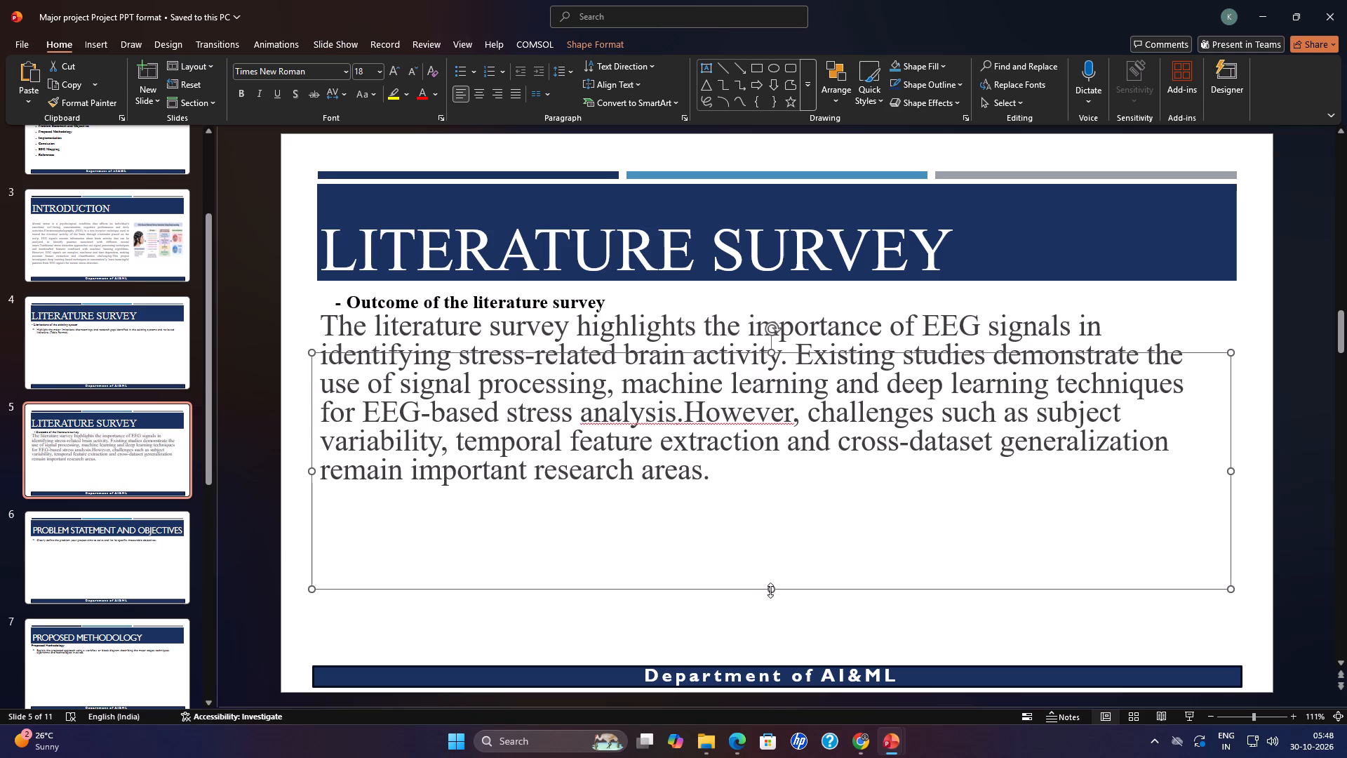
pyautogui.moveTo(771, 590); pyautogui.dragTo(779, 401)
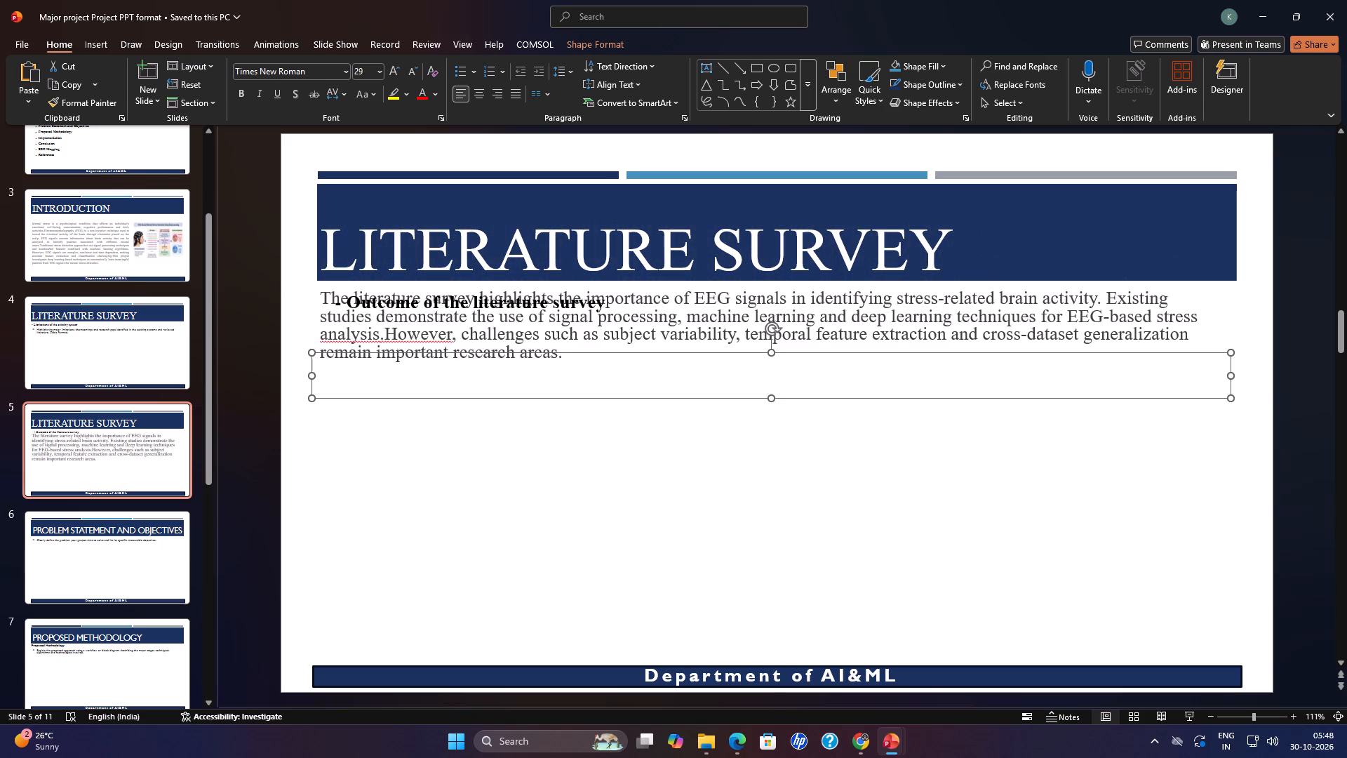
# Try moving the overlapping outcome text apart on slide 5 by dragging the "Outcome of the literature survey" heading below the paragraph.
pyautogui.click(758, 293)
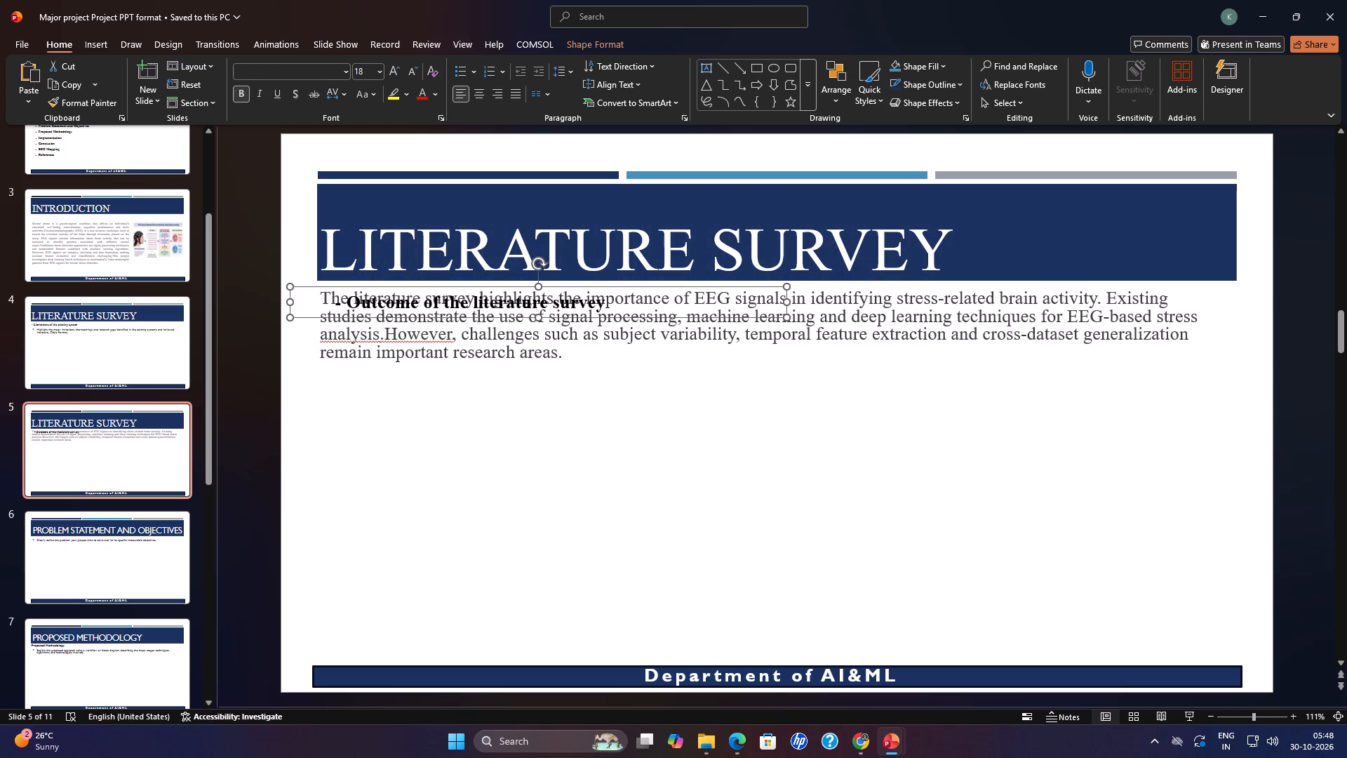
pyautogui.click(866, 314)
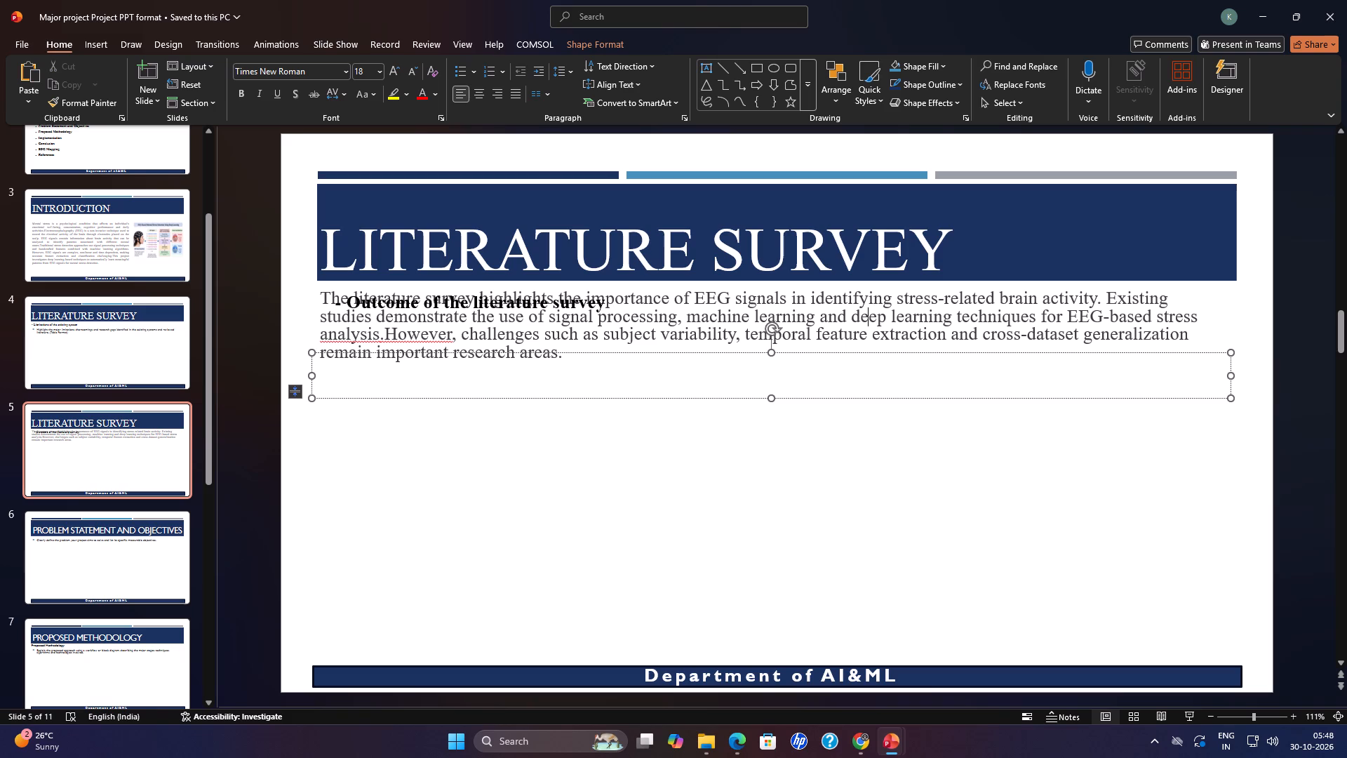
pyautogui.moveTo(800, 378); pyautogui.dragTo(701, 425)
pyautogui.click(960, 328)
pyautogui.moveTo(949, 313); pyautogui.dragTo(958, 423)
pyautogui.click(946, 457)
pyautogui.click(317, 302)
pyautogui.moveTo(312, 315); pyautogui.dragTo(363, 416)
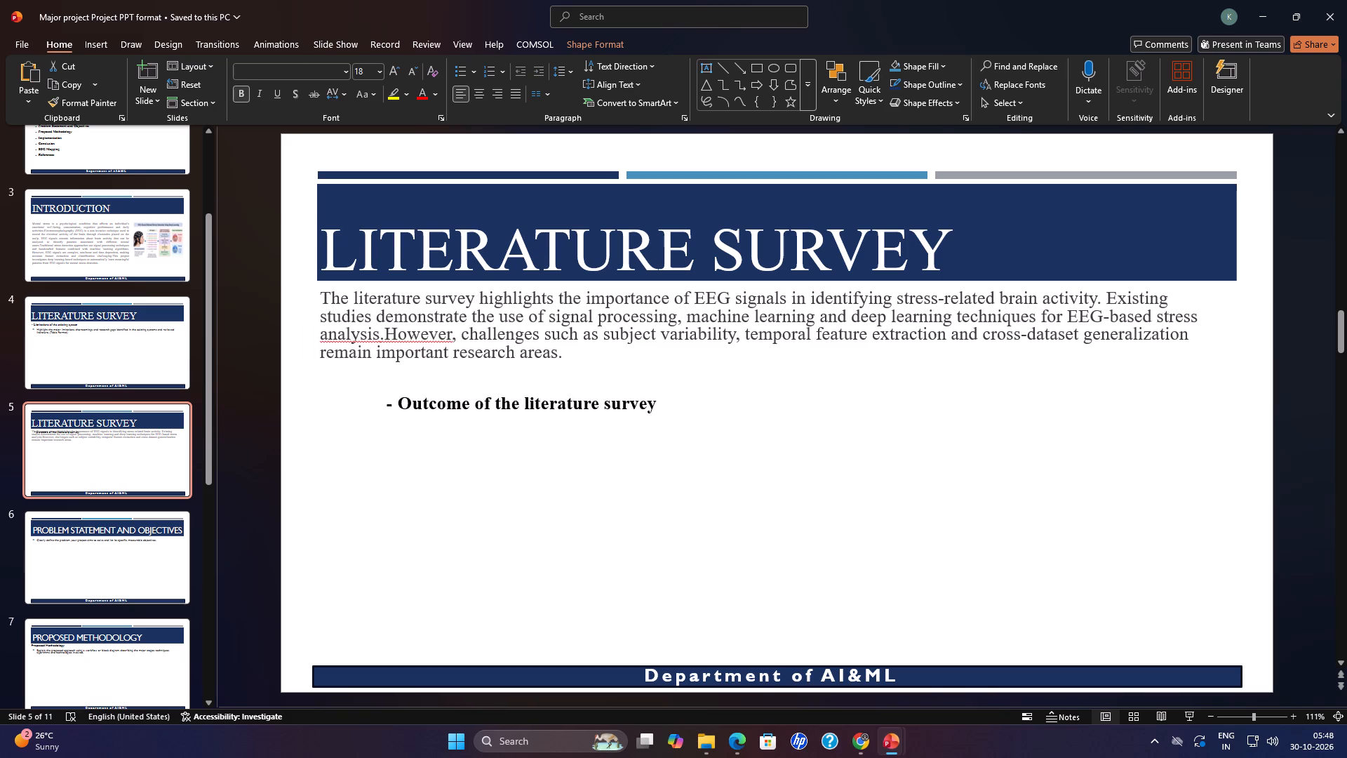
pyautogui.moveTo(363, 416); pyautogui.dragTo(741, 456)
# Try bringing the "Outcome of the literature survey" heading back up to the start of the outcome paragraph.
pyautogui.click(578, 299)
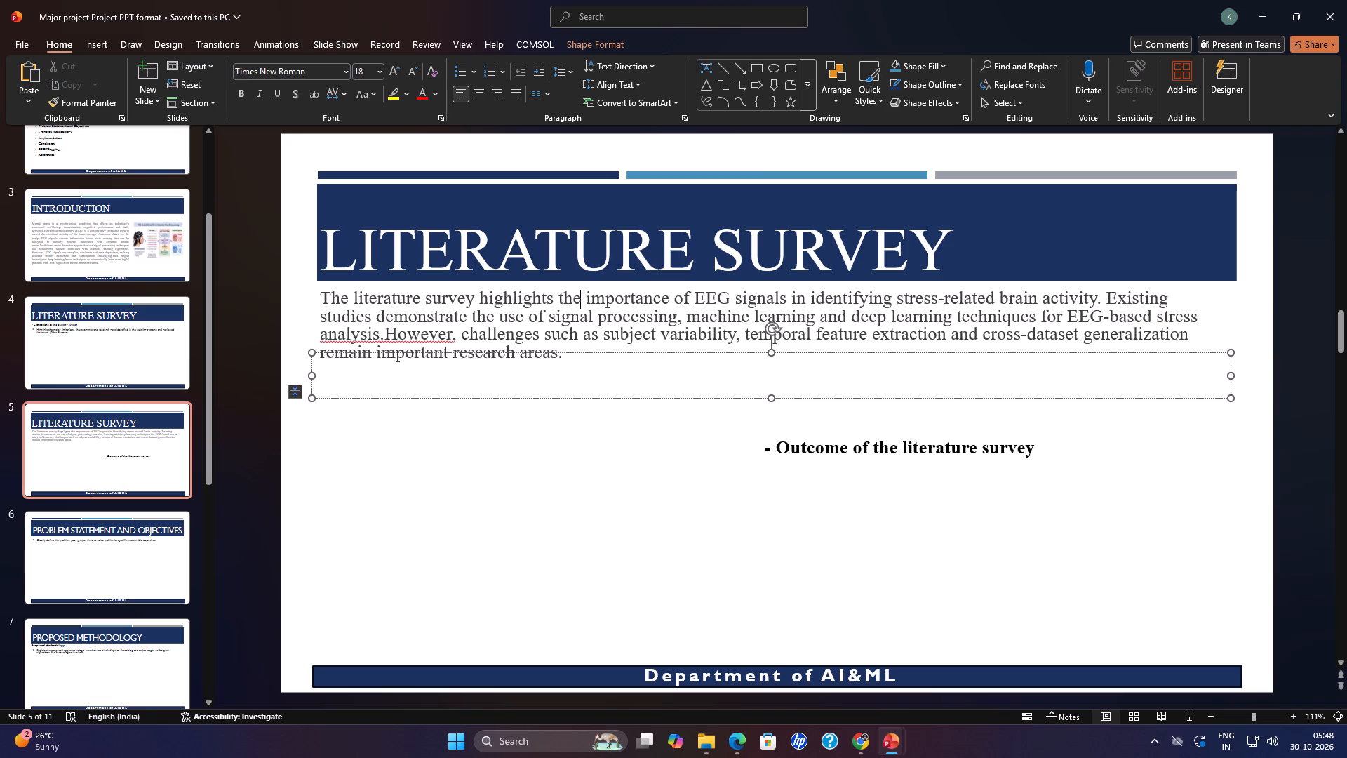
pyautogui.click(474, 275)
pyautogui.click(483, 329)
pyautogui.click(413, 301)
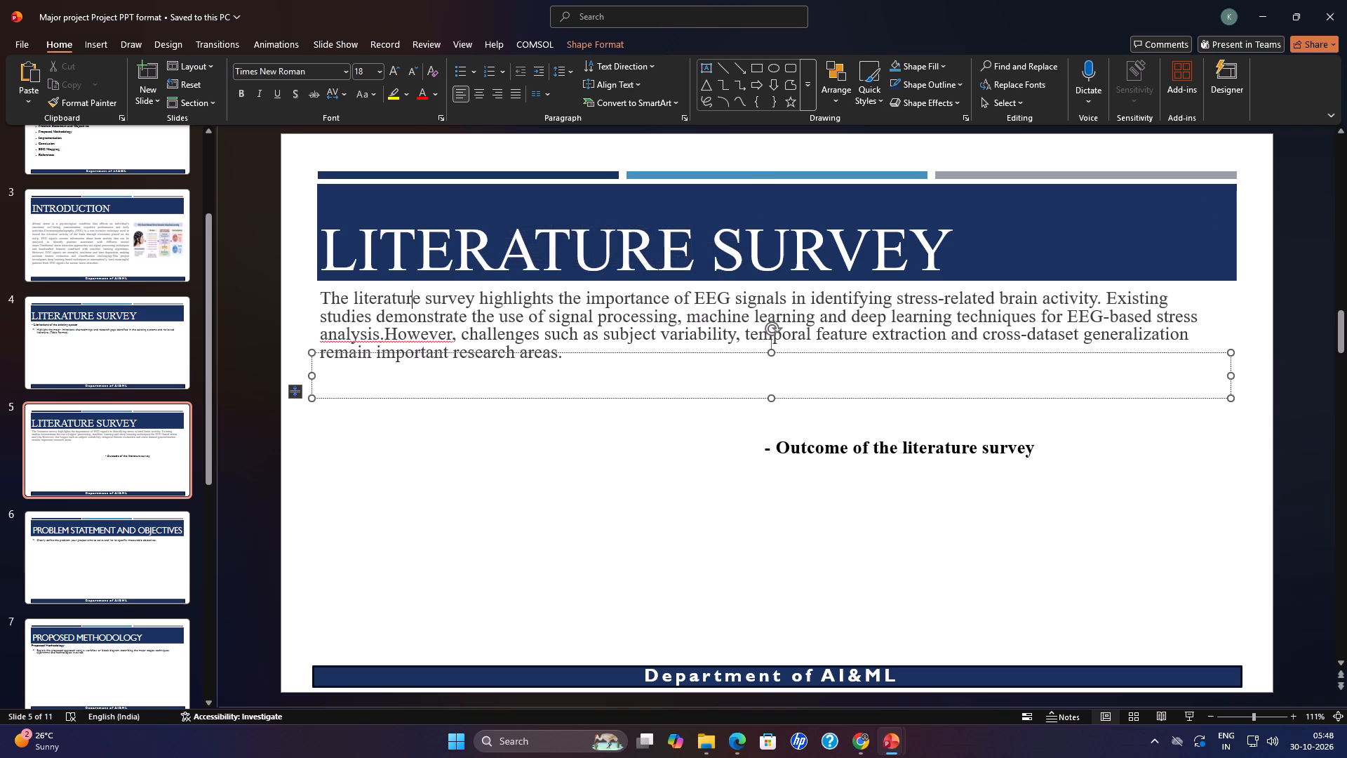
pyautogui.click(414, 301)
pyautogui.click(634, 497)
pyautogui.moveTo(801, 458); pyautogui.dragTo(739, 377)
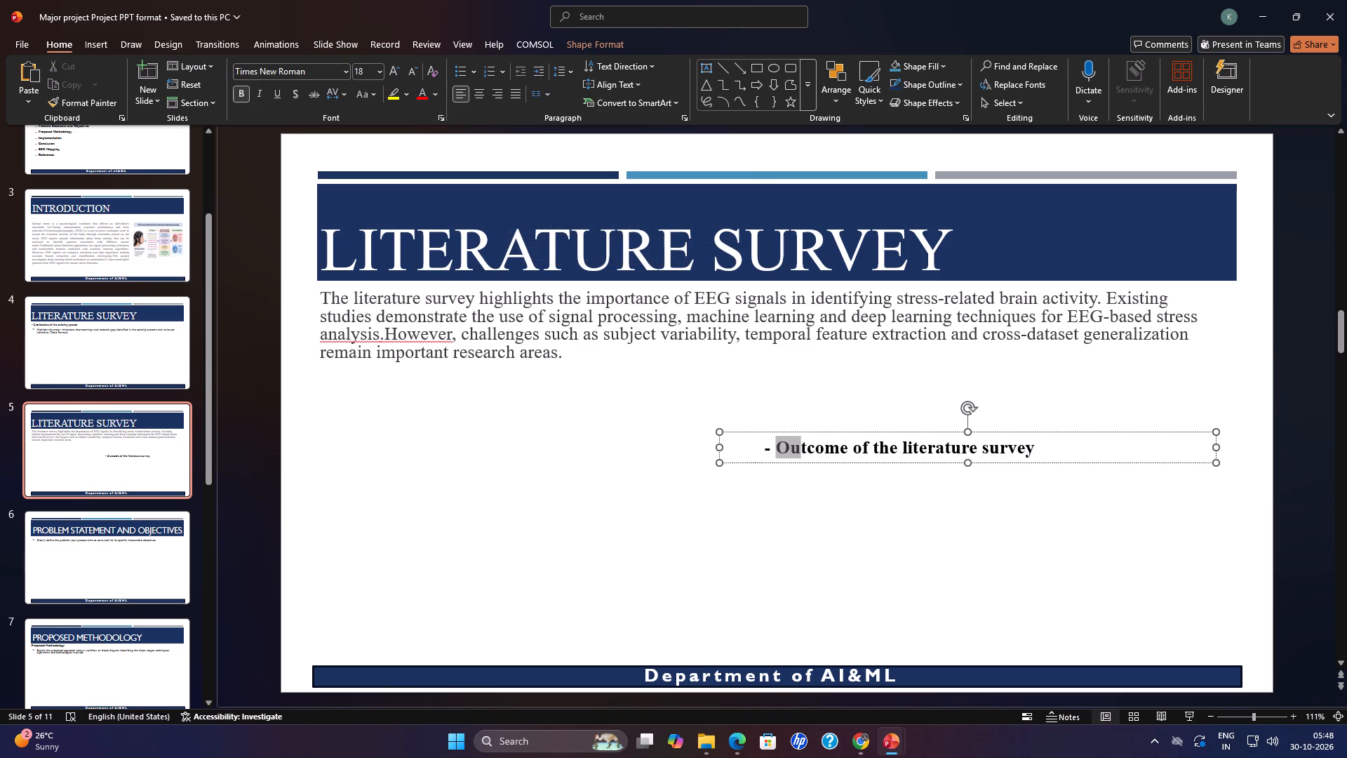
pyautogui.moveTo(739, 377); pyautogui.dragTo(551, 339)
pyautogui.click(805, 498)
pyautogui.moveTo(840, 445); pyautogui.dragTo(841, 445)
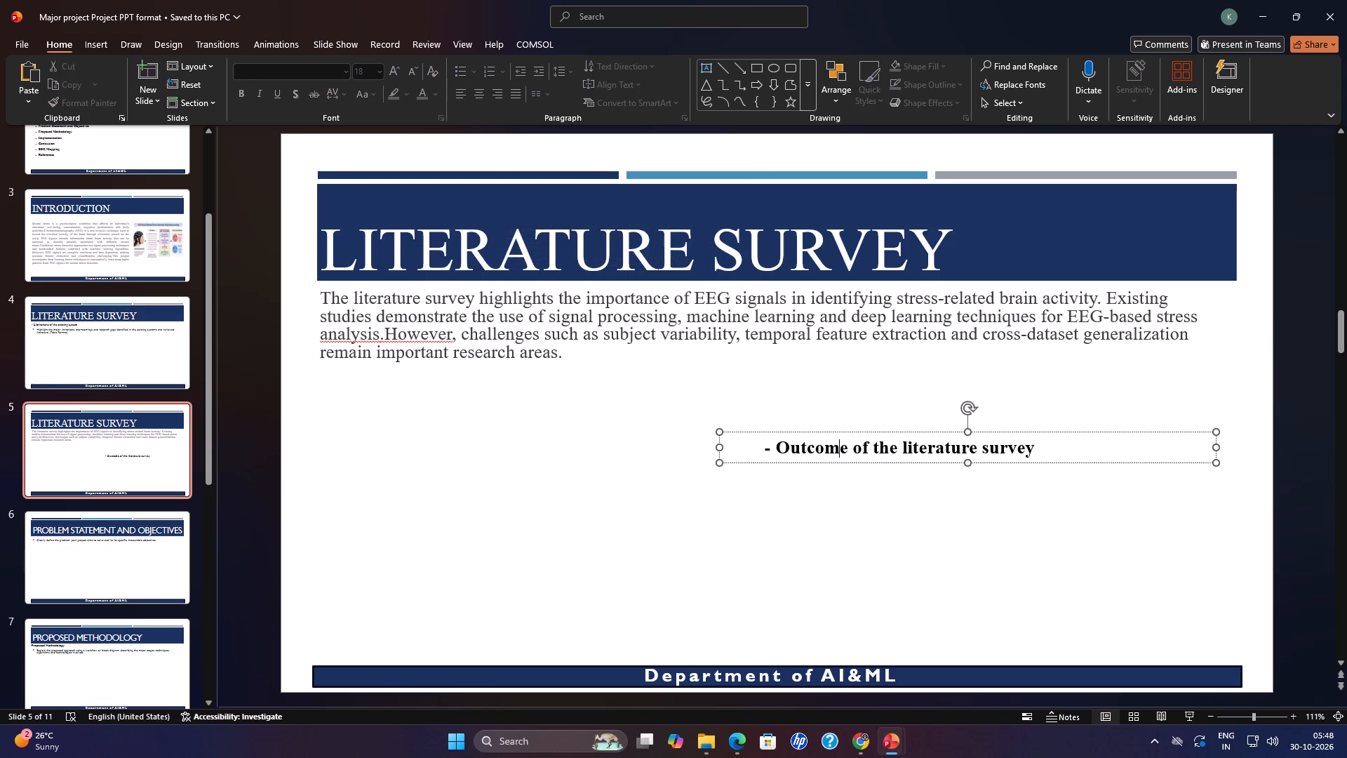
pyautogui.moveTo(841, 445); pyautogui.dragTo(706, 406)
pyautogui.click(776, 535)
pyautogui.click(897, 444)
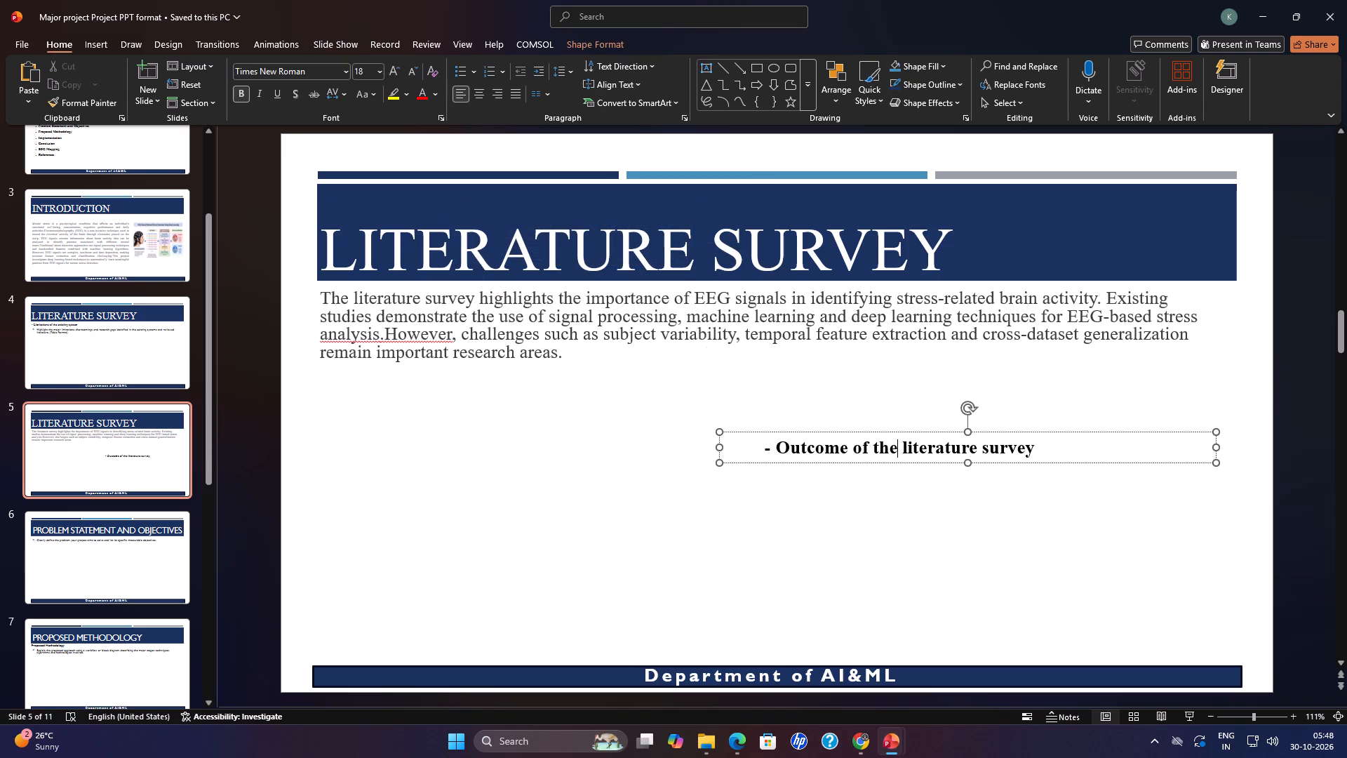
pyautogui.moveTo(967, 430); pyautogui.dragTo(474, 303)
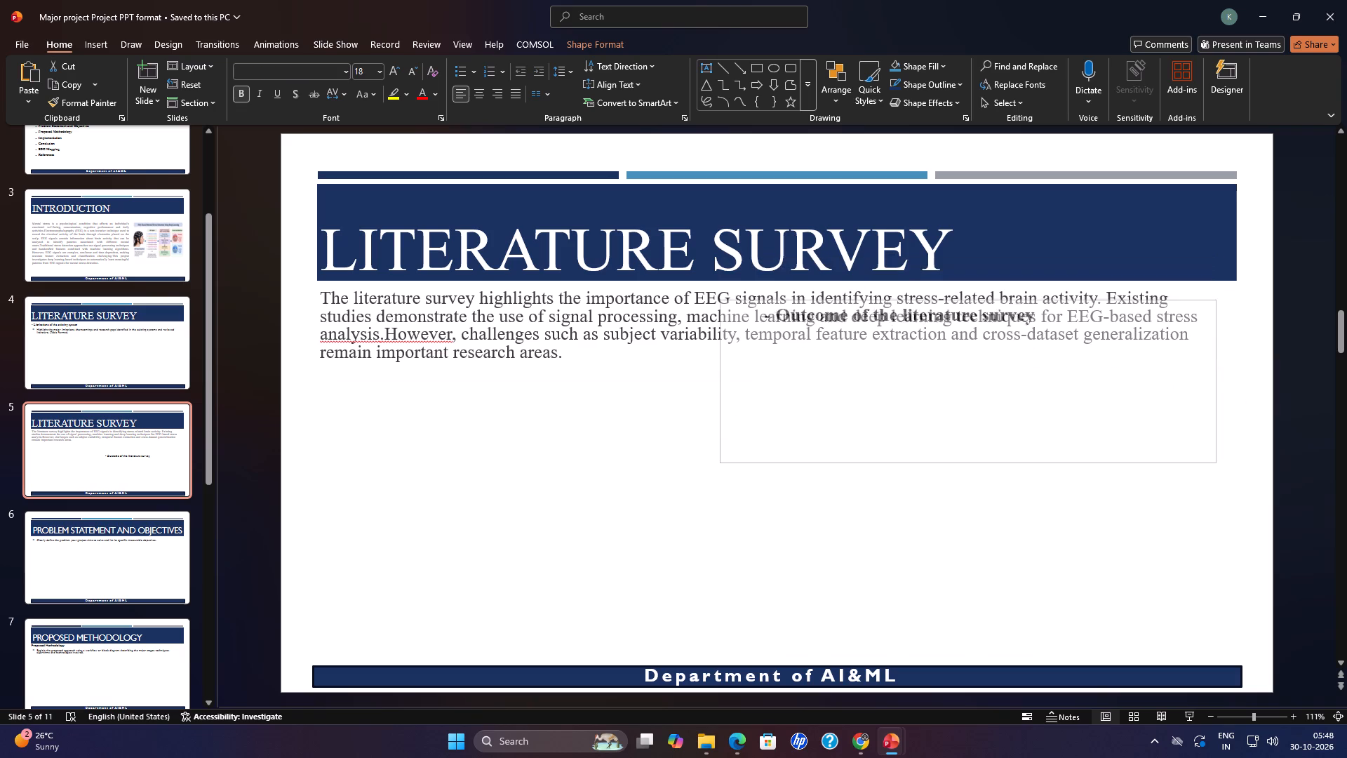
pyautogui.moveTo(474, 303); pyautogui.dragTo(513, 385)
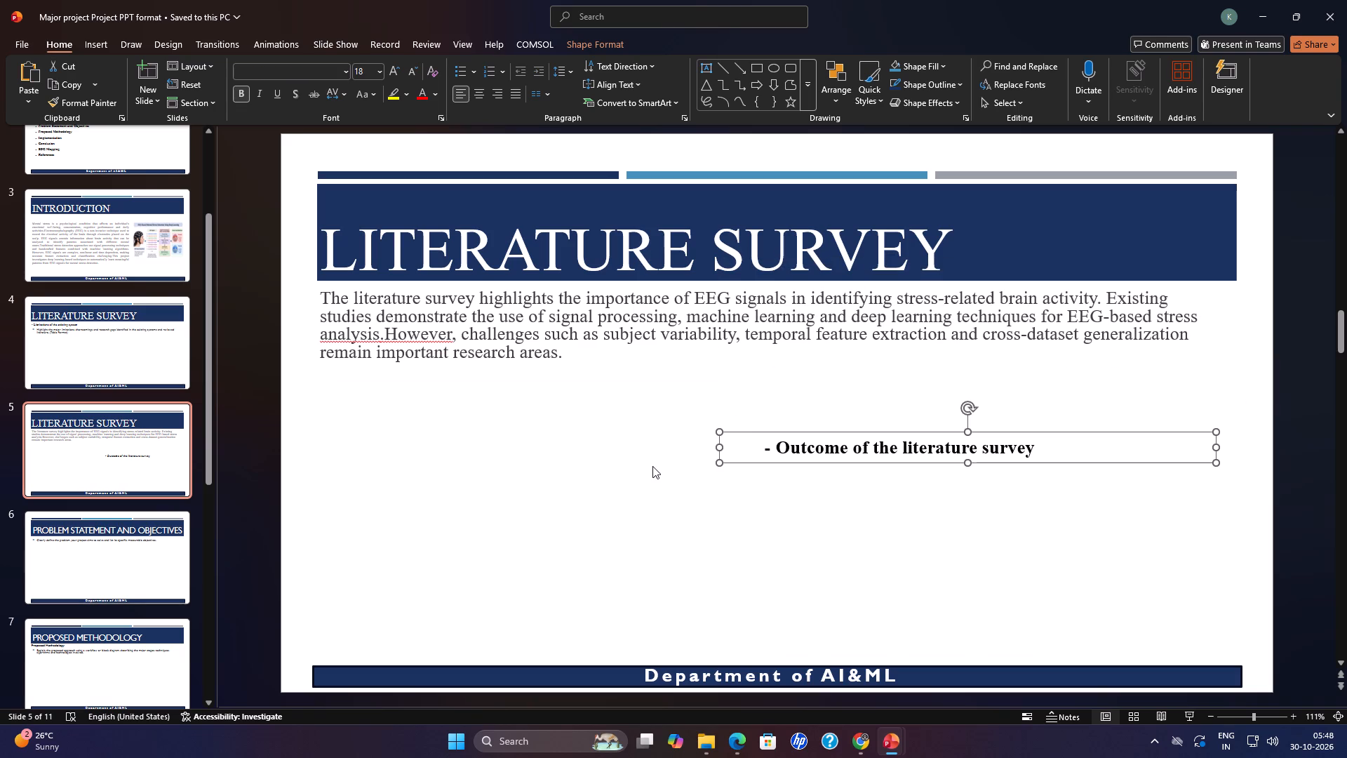
# Undo the heading moves and the line breaks added after the outcome paragraph on slide 5.
pyautogui.hotkey('ctrl', 'z')
pyautogui.hotkey('ctrl', 'z')
pyautogui.hotkey('ctrl', 'z')
pyautogui.hotkey('ctrl', 'z')
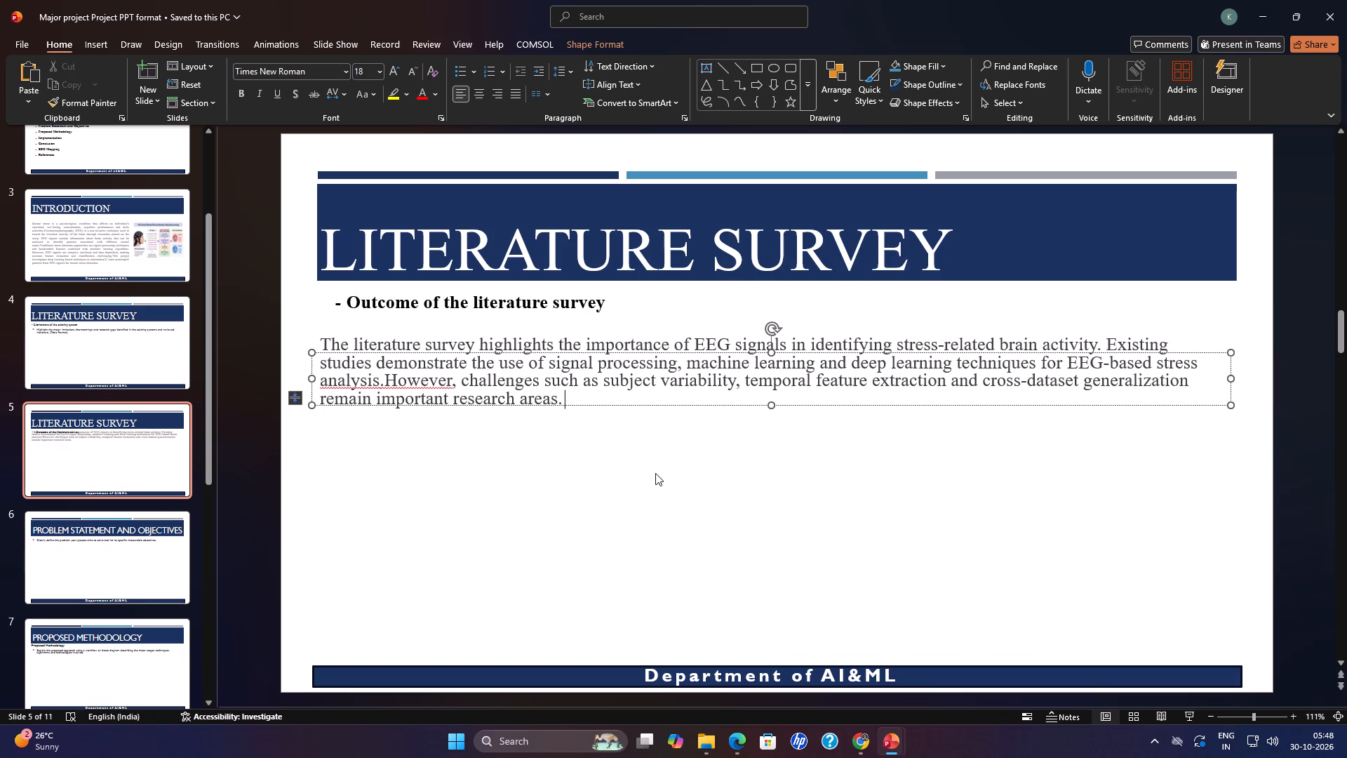
pyautogui.click(703, 510)
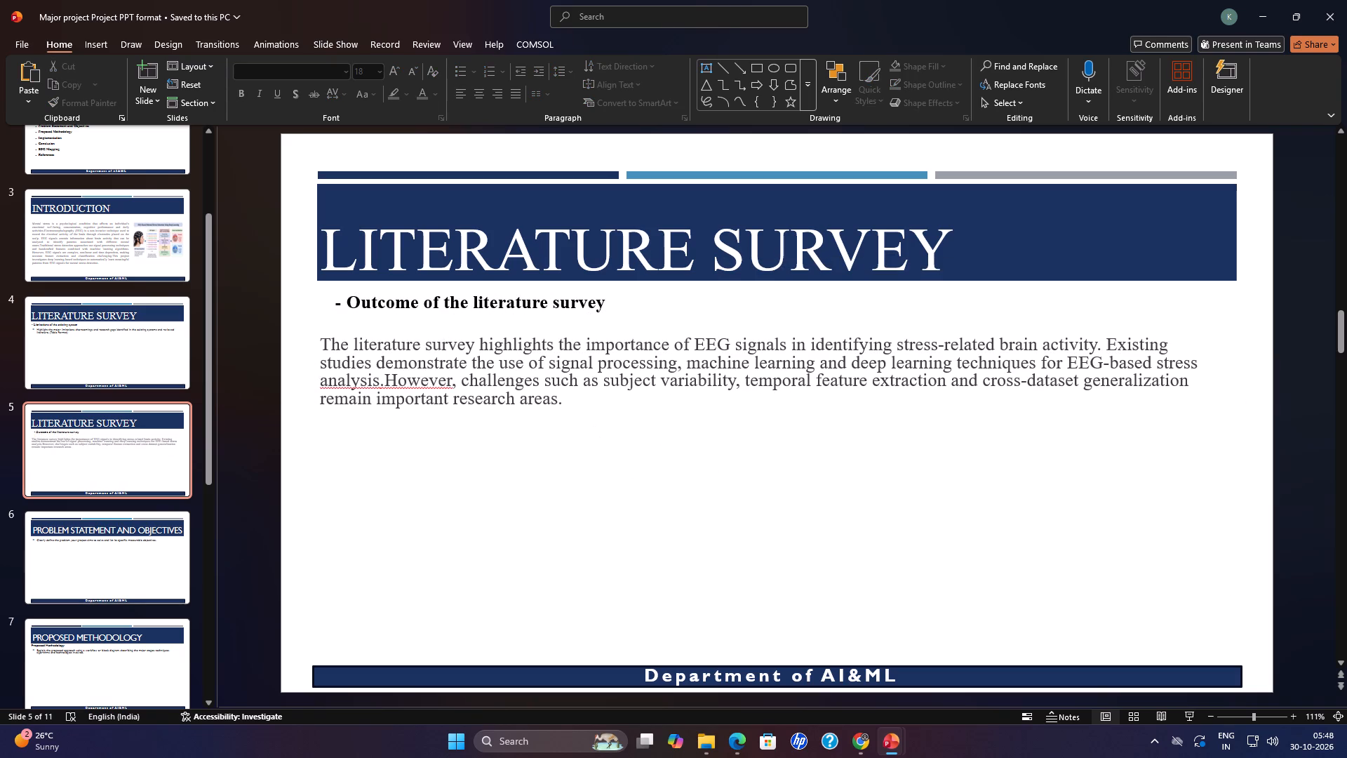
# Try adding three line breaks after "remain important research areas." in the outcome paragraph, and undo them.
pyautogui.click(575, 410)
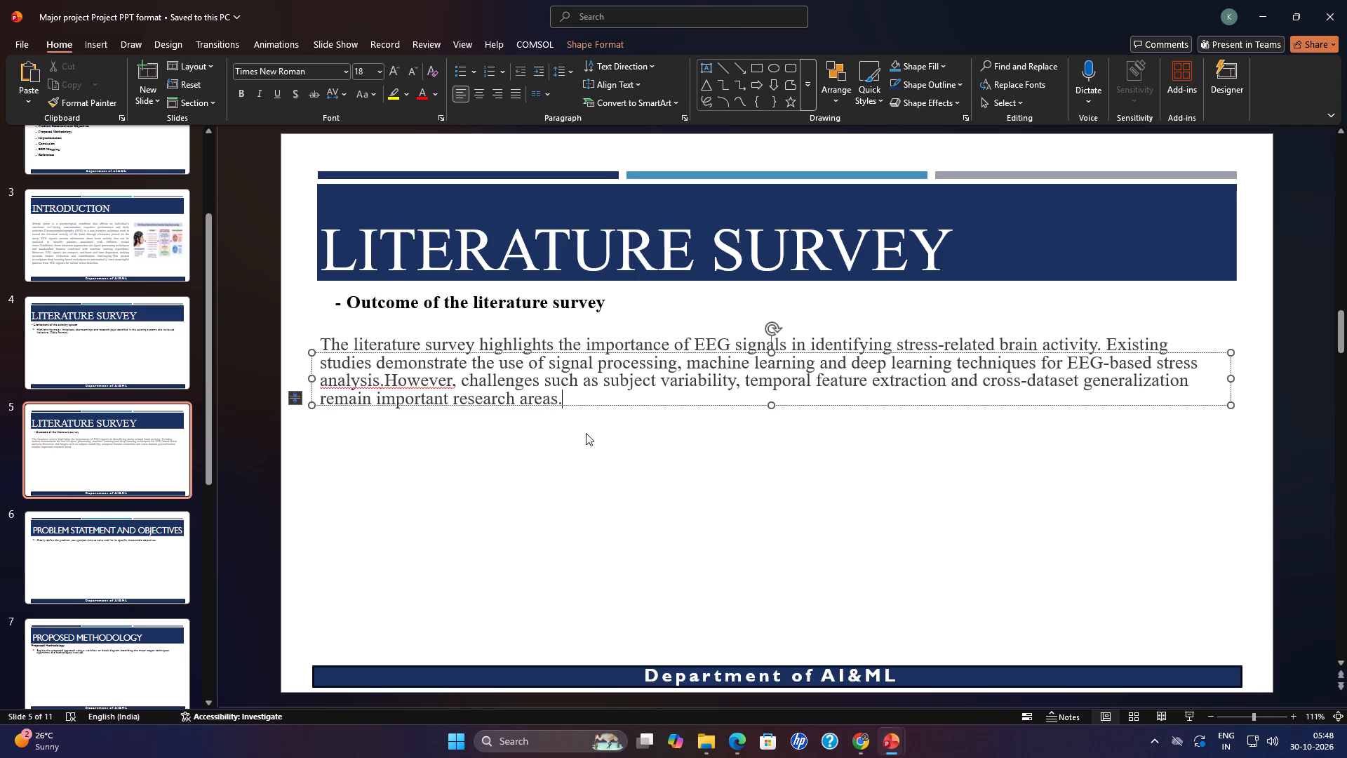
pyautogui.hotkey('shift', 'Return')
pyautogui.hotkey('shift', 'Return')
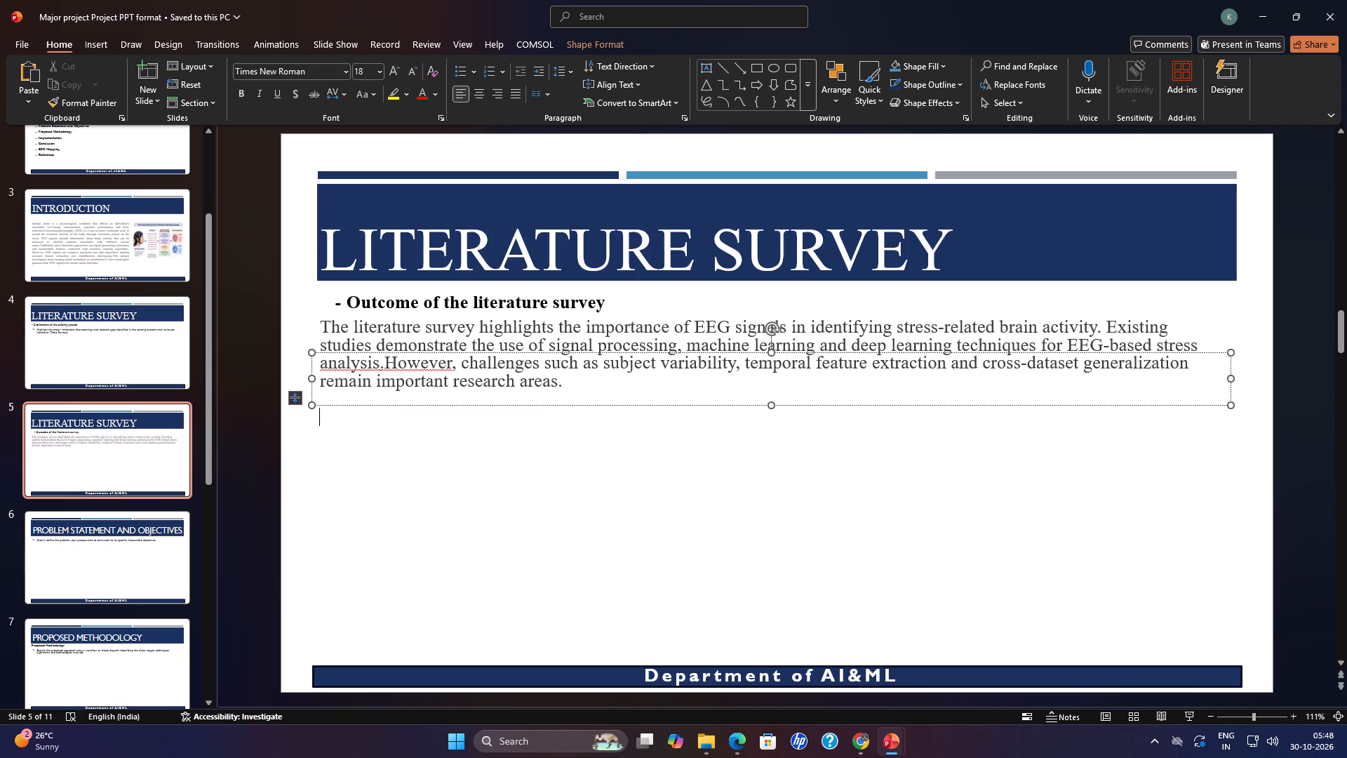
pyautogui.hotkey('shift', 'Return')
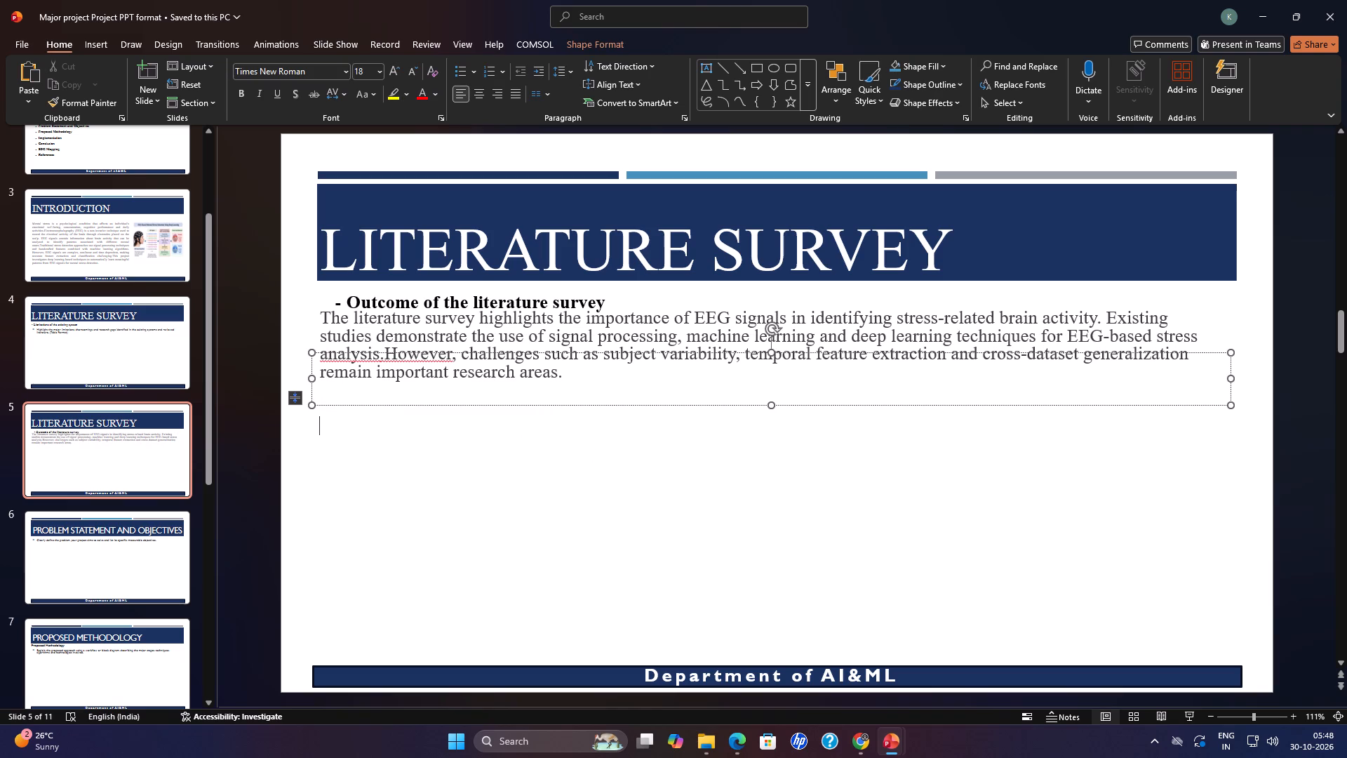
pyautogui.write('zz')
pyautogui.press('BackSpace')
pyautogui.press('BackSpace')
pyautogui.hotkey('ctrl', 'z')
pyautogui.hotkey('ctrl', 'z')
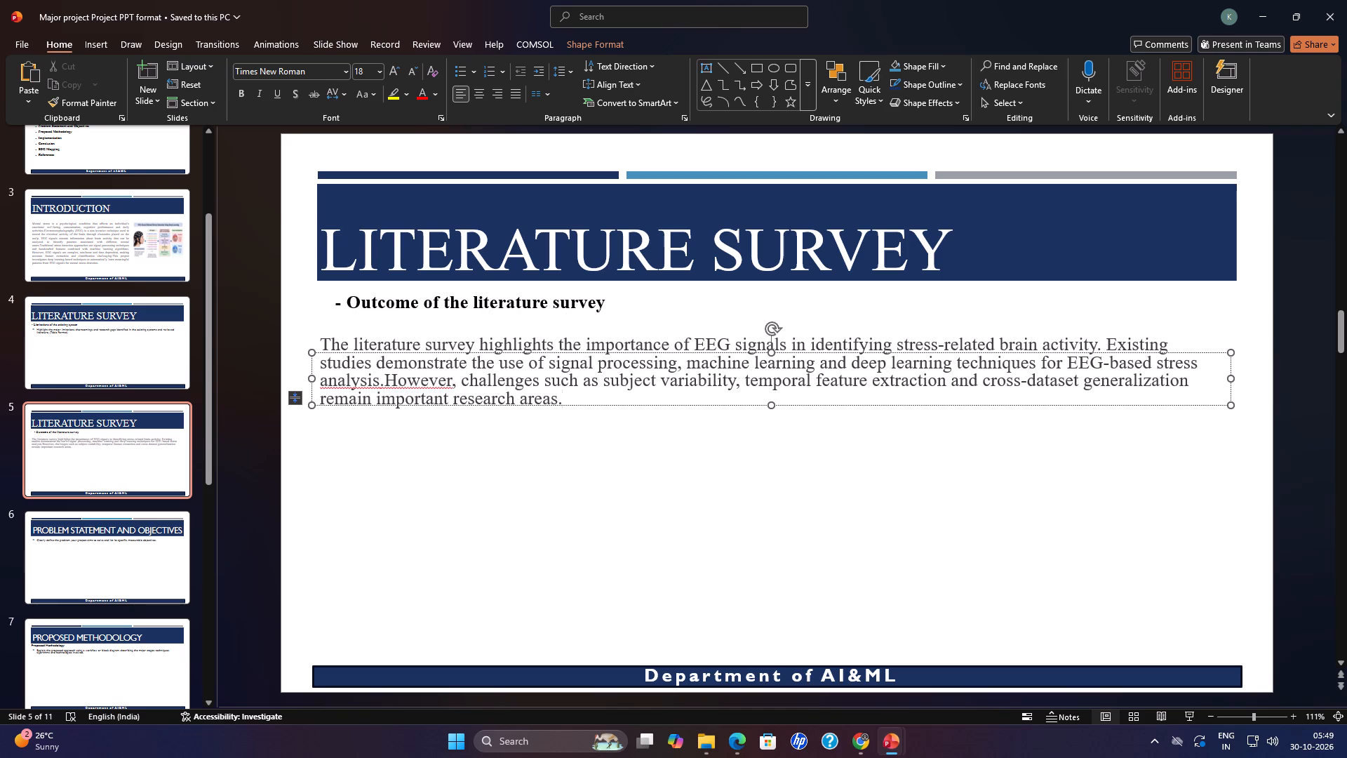
# Paste the six copied key findings below slide 5's outcome paragraph, widening their text box so each bullet fits on one line.
pyautogui.click(594, 521)
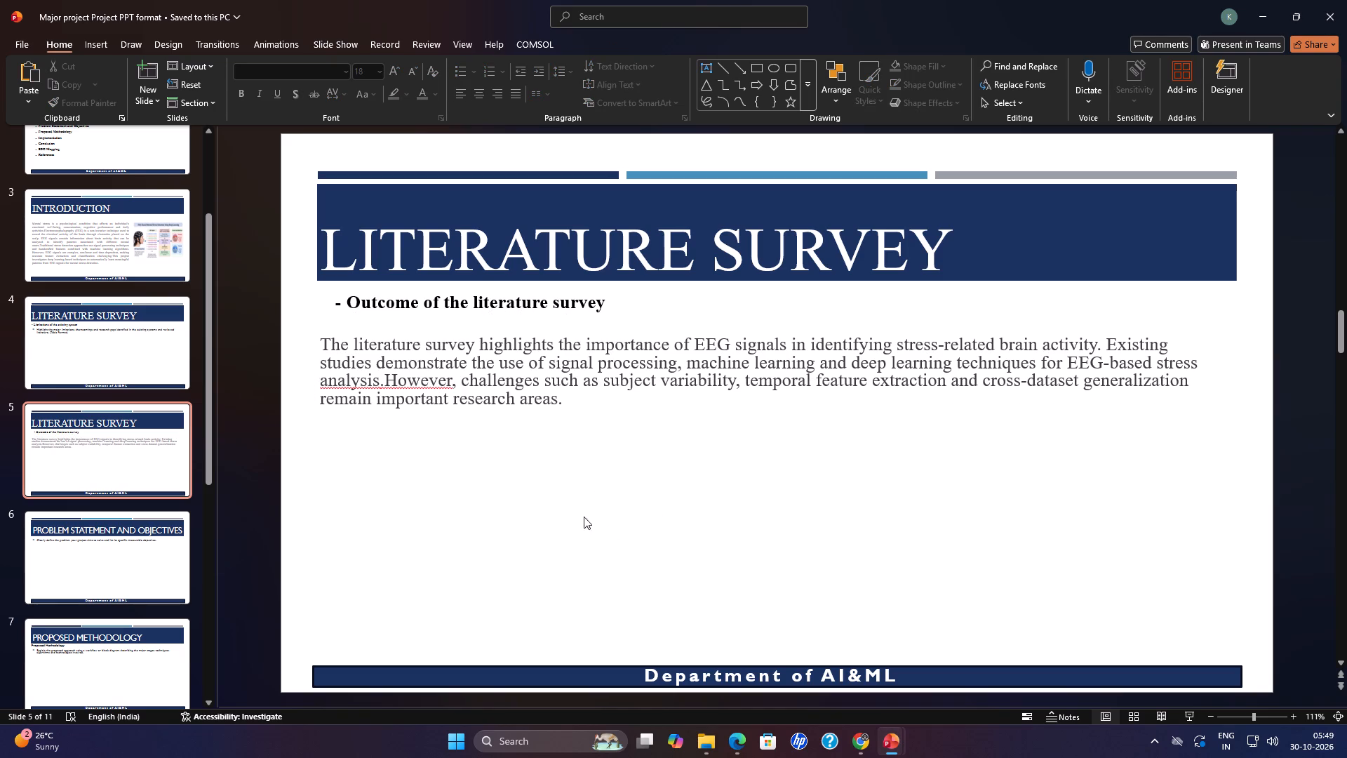
pyautogui.click(564, 510)
pyautogui.hotkey('ctrl', 'v')
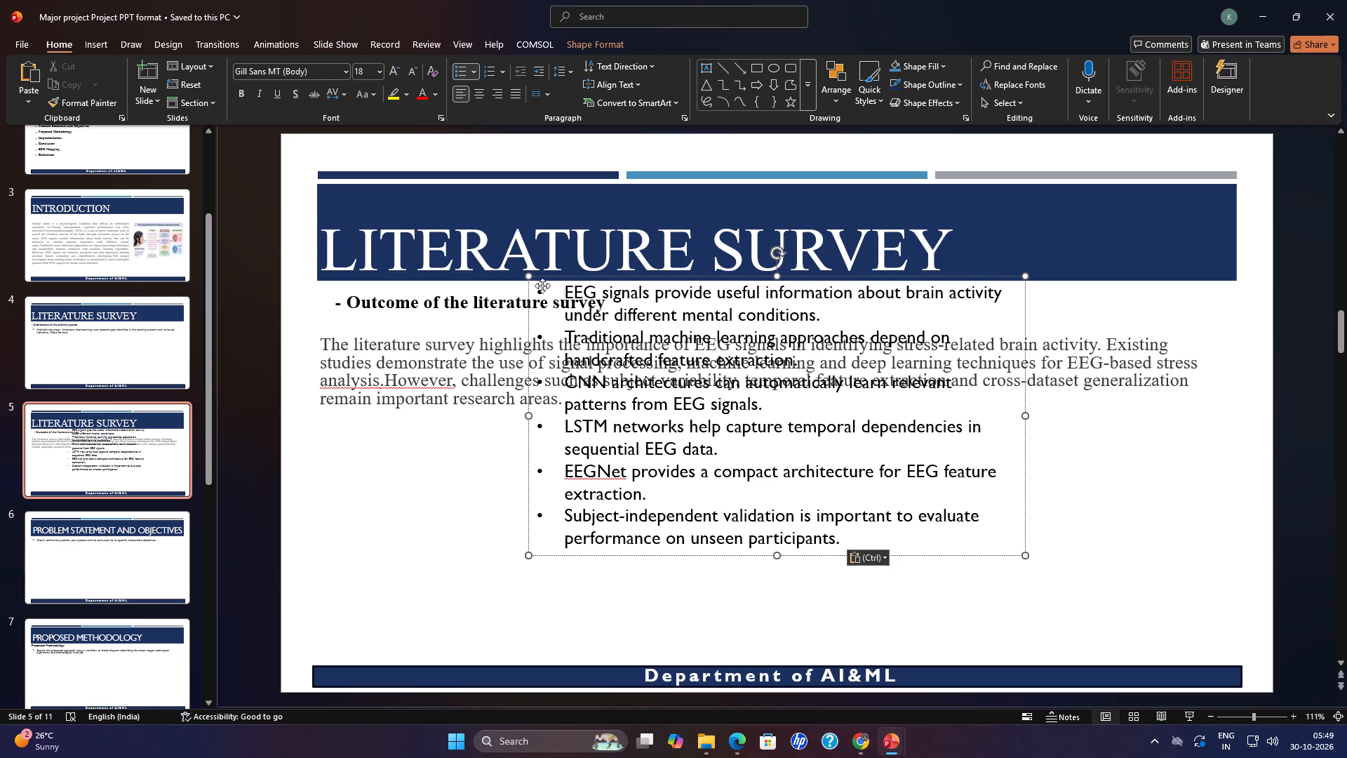
pyautogui.moveTo(531, 277); pyautogui.dragTo(328, 428)
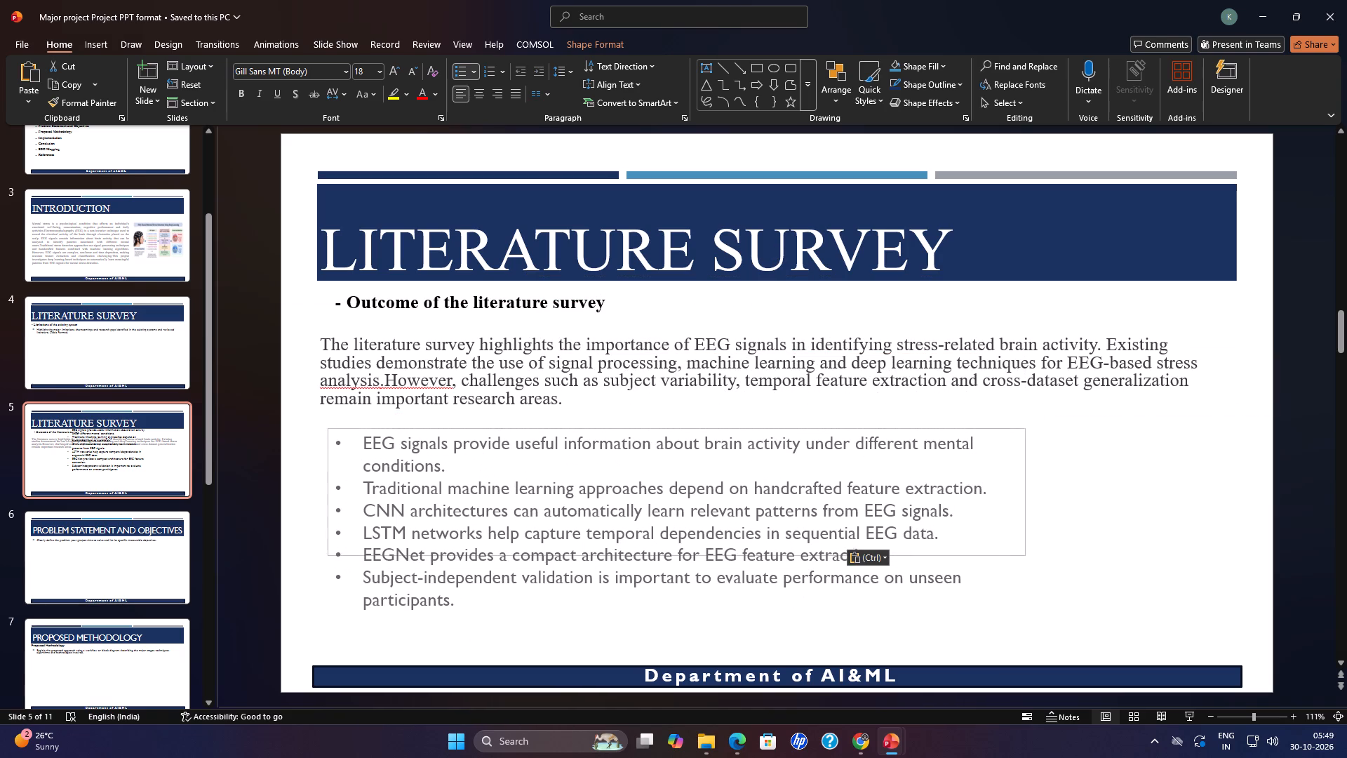
pyautogui.moveTo(328, 428); pyautogui.dragTo(326, 443)
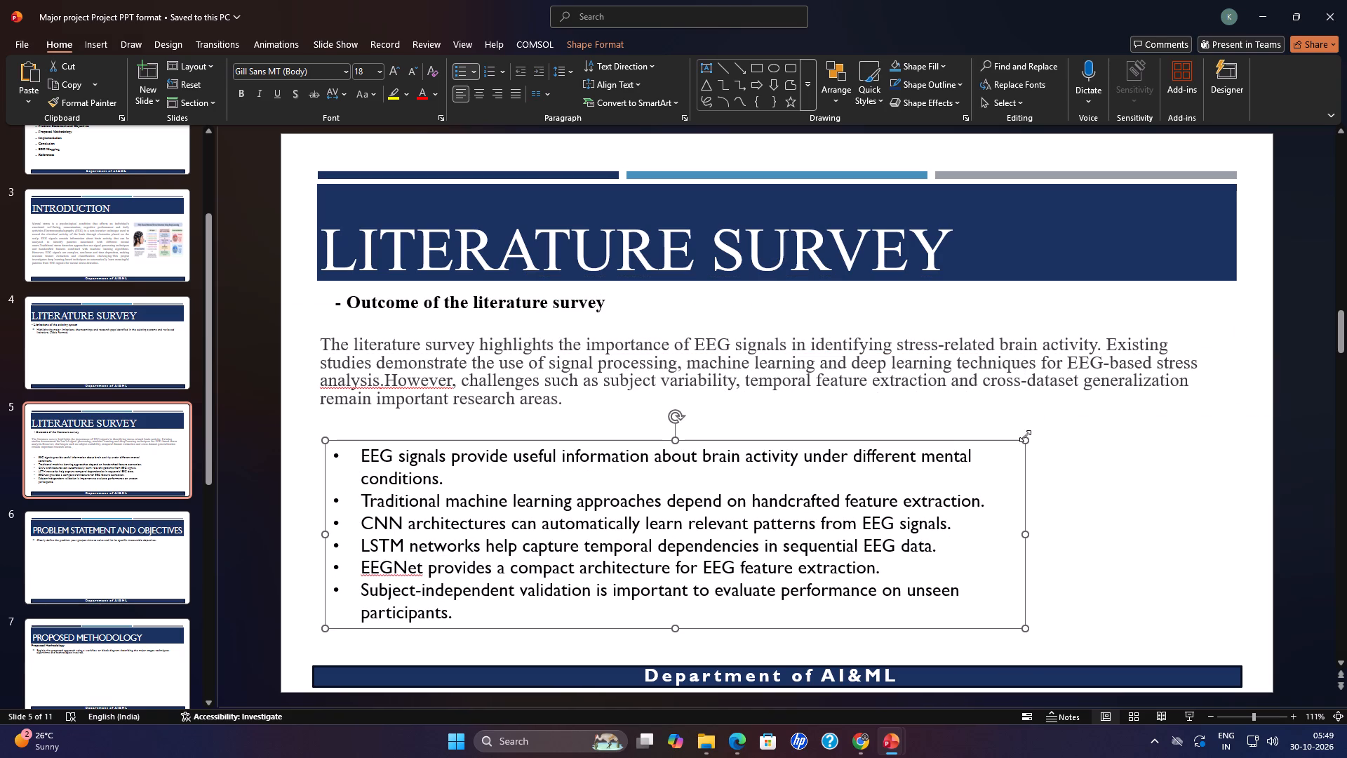
pyautogui.moveTo(1024, 438); pyautogui.dragTo(1165, 460)
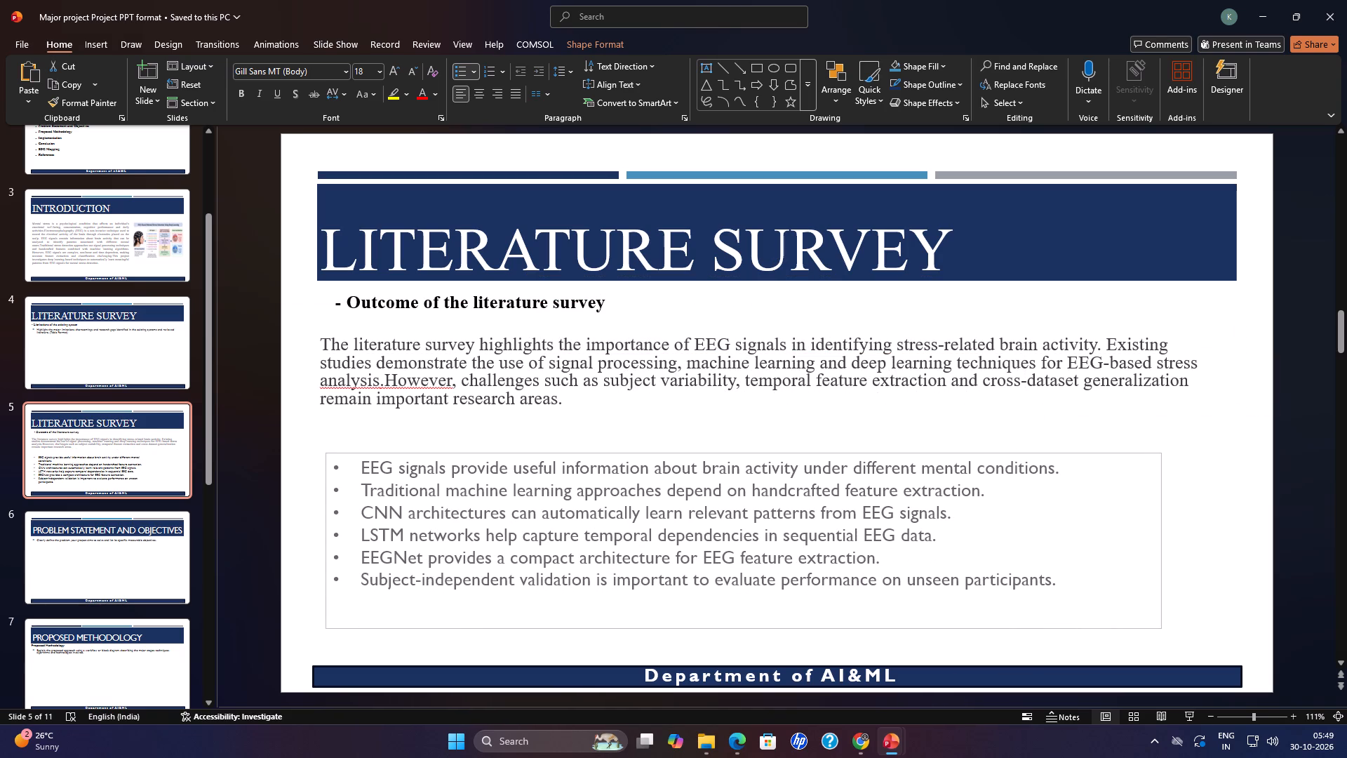
pyautogui.moveTo(1165, 460); pyautogui.dragTo(1165, 466)
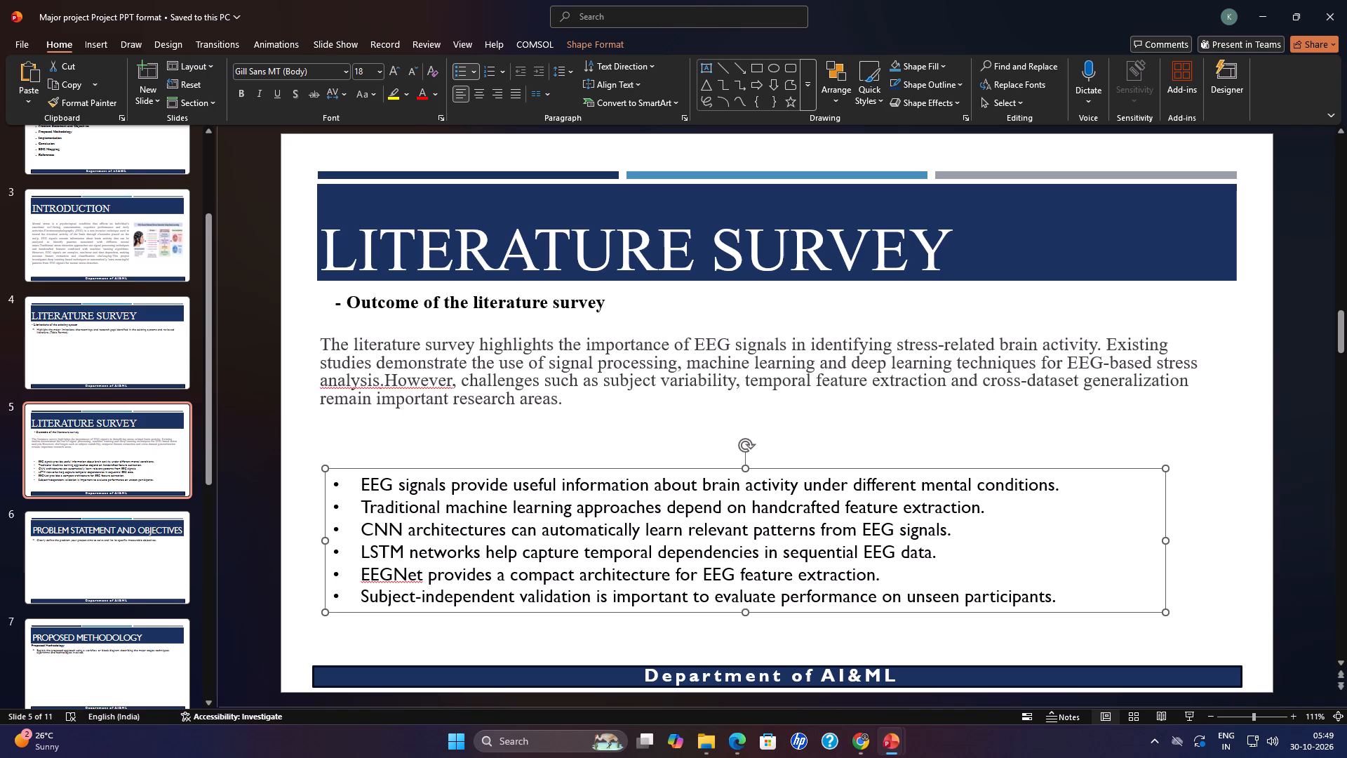
pyautogui.click(853, 415)
# Set the font of all six key findings bullets on slide 5 to Times New Roman.
pyautogui.click(359, 496)
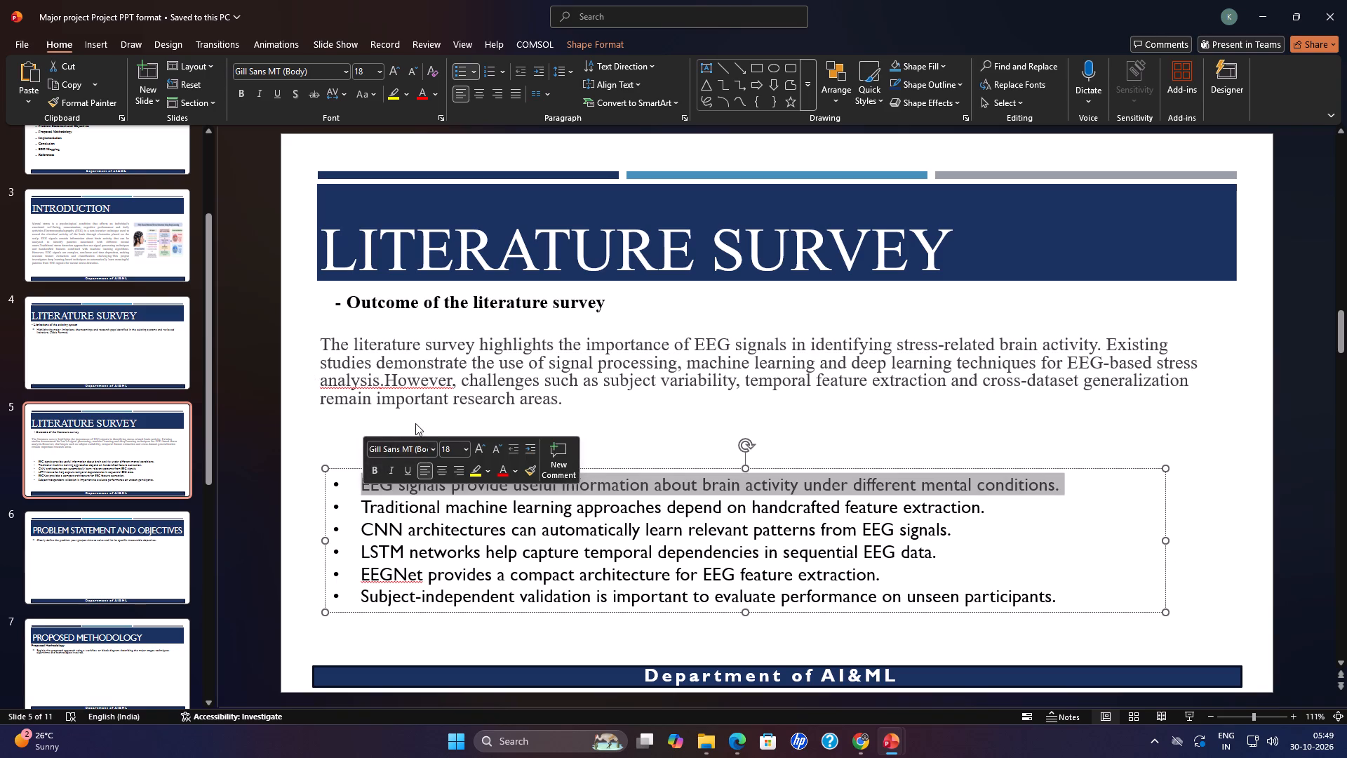
pyautogui.click(419, 423)
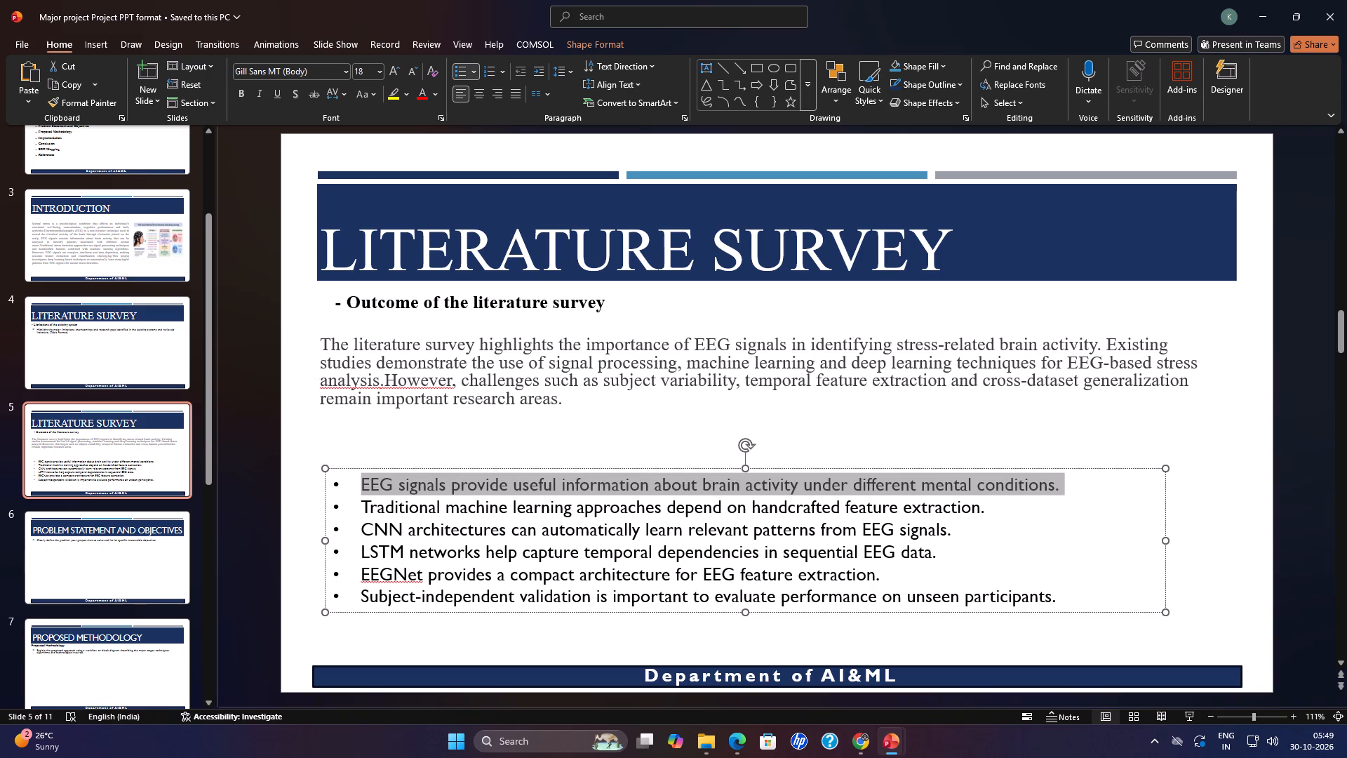
pyautogui.moveTo(360, 479); pyautogui.dragTo(1047, 616)
pyautogui.click(1072, 591)
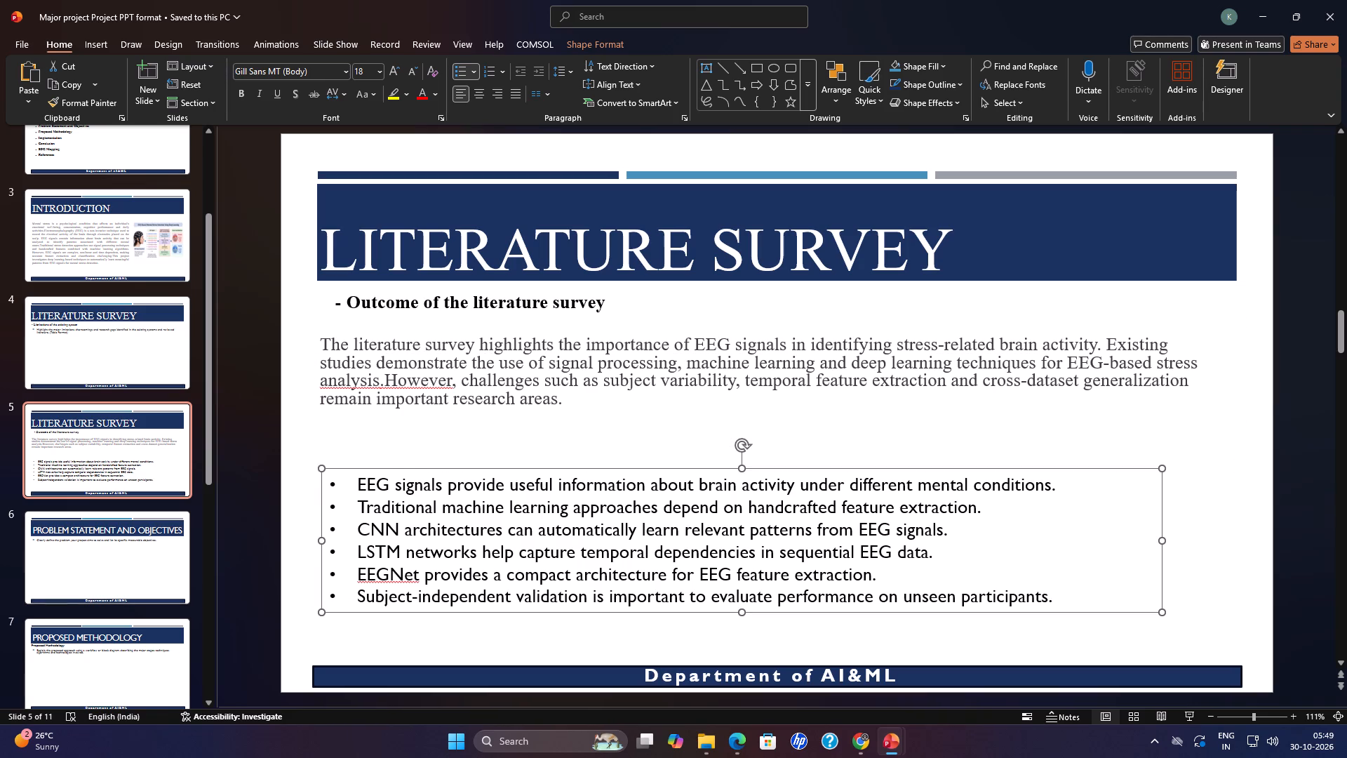
pyautogui.moveTo(354, 481); pyautogui.dragTo(1085, 611)
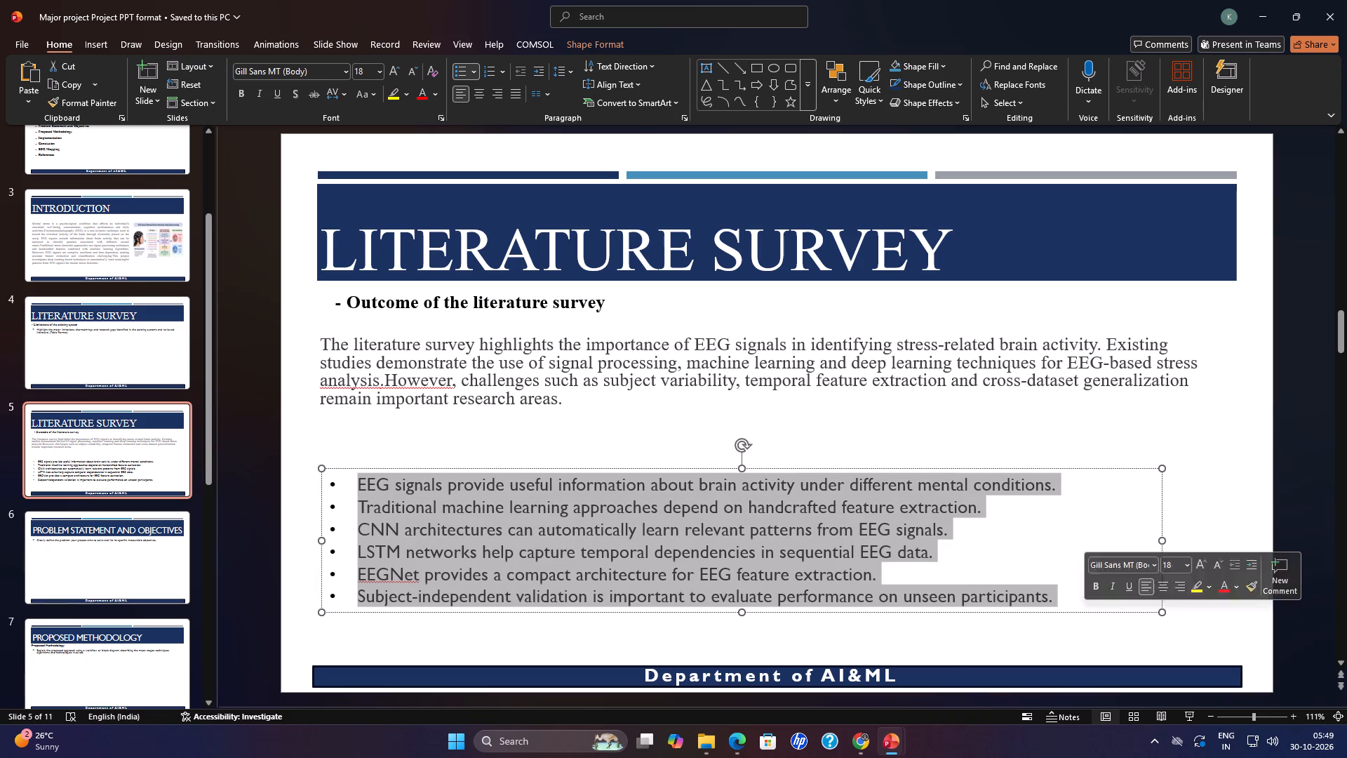
pyautogui.click(1155, 567)
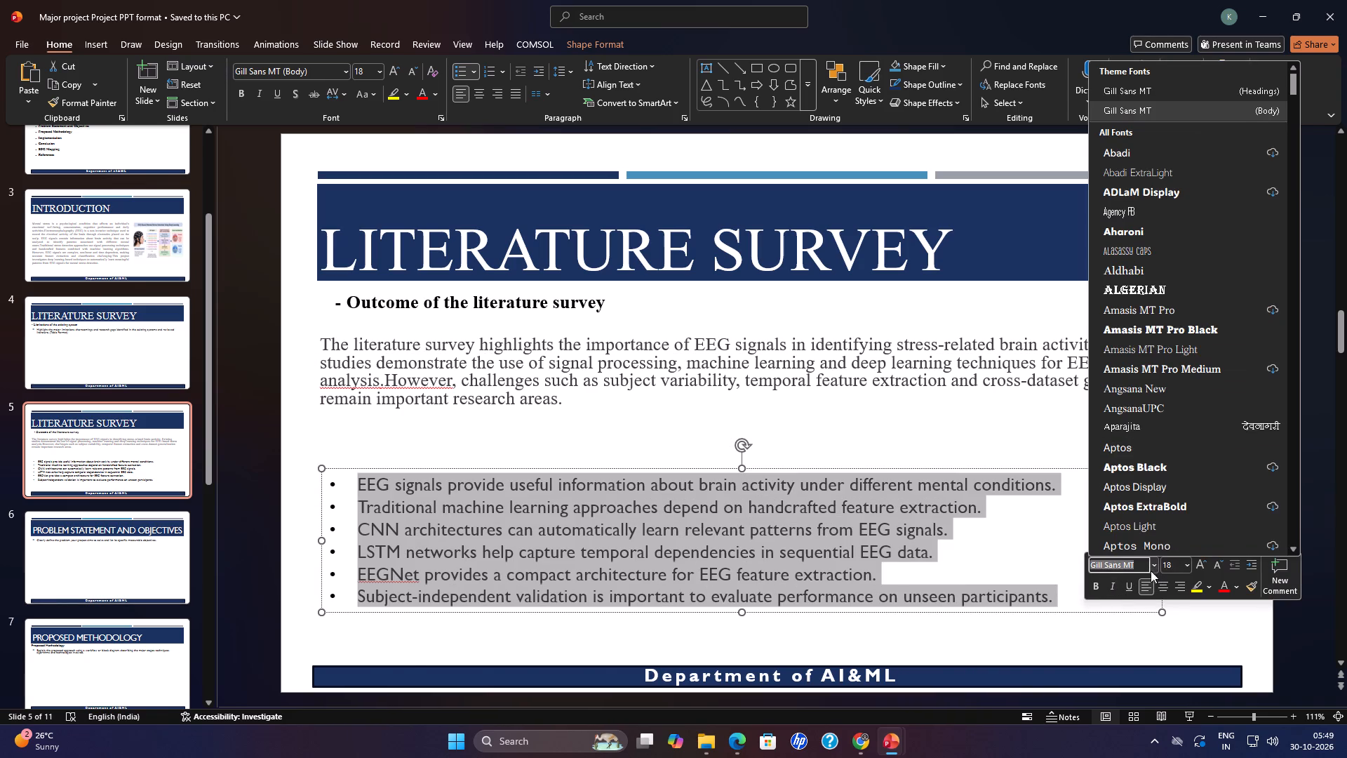
pyautogui.press('t')
pyautogui.press('i')
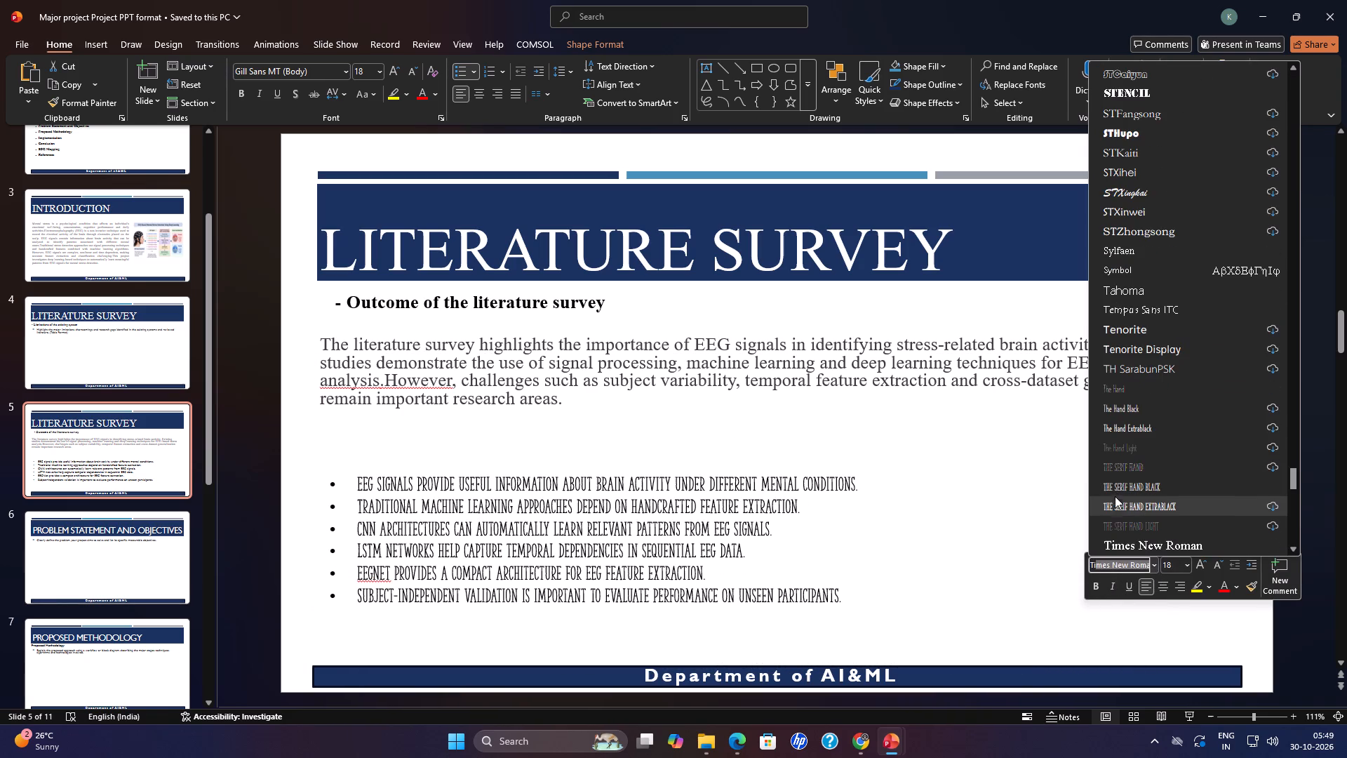
pyautogui.press('m')
pyautogui.press('e')
pyautogui.click(1122, 536)
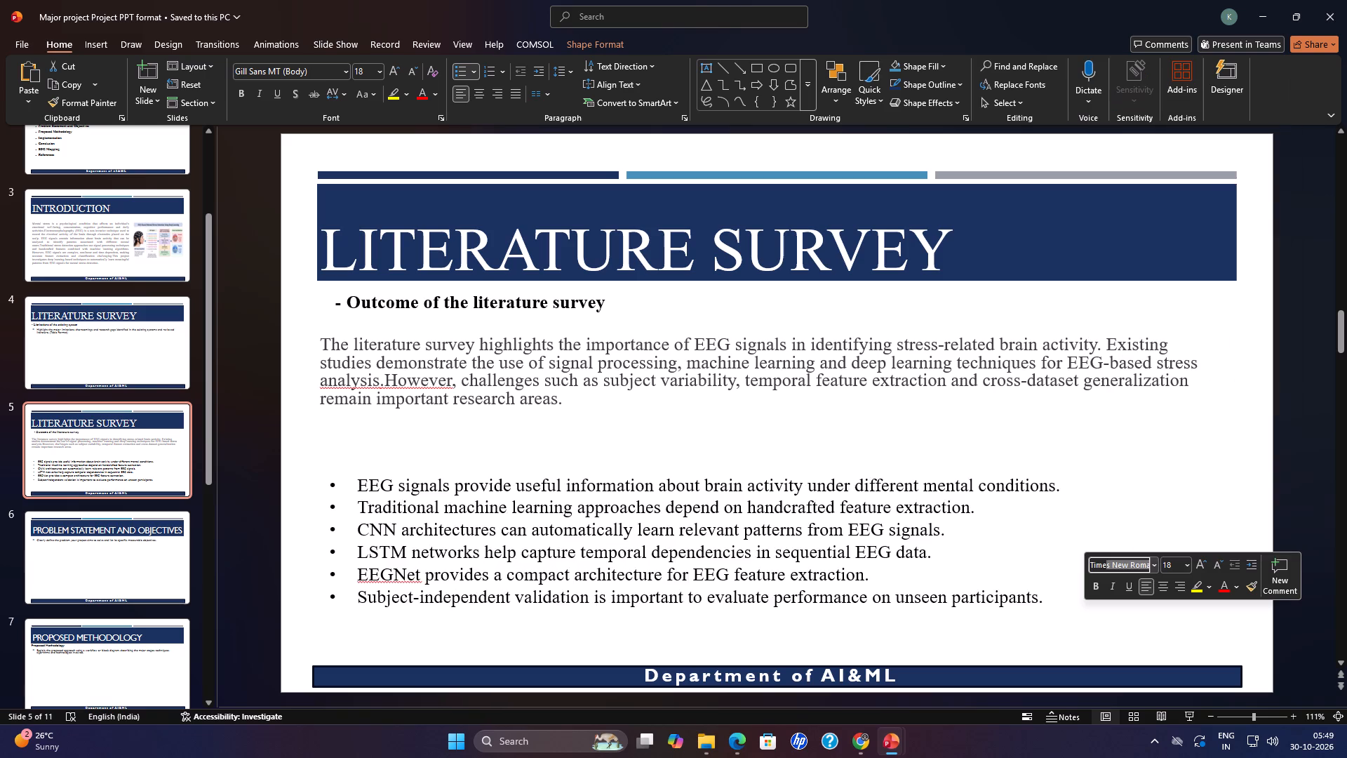
pyautogui.click(1026, 428)
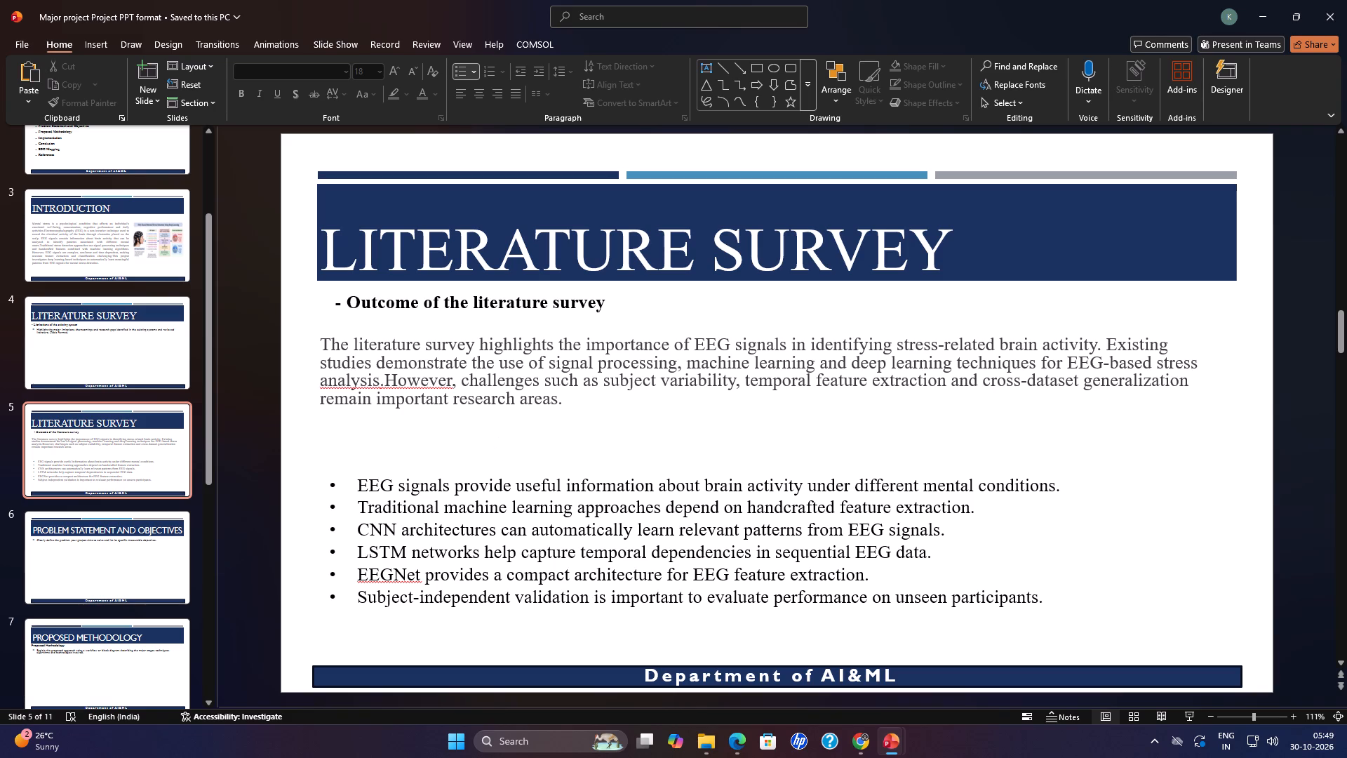
# Narrow the outcome paragraph's text box on slide 5 from its left edge so the text starts slightly further in.
pyautogui.click(400, 304)
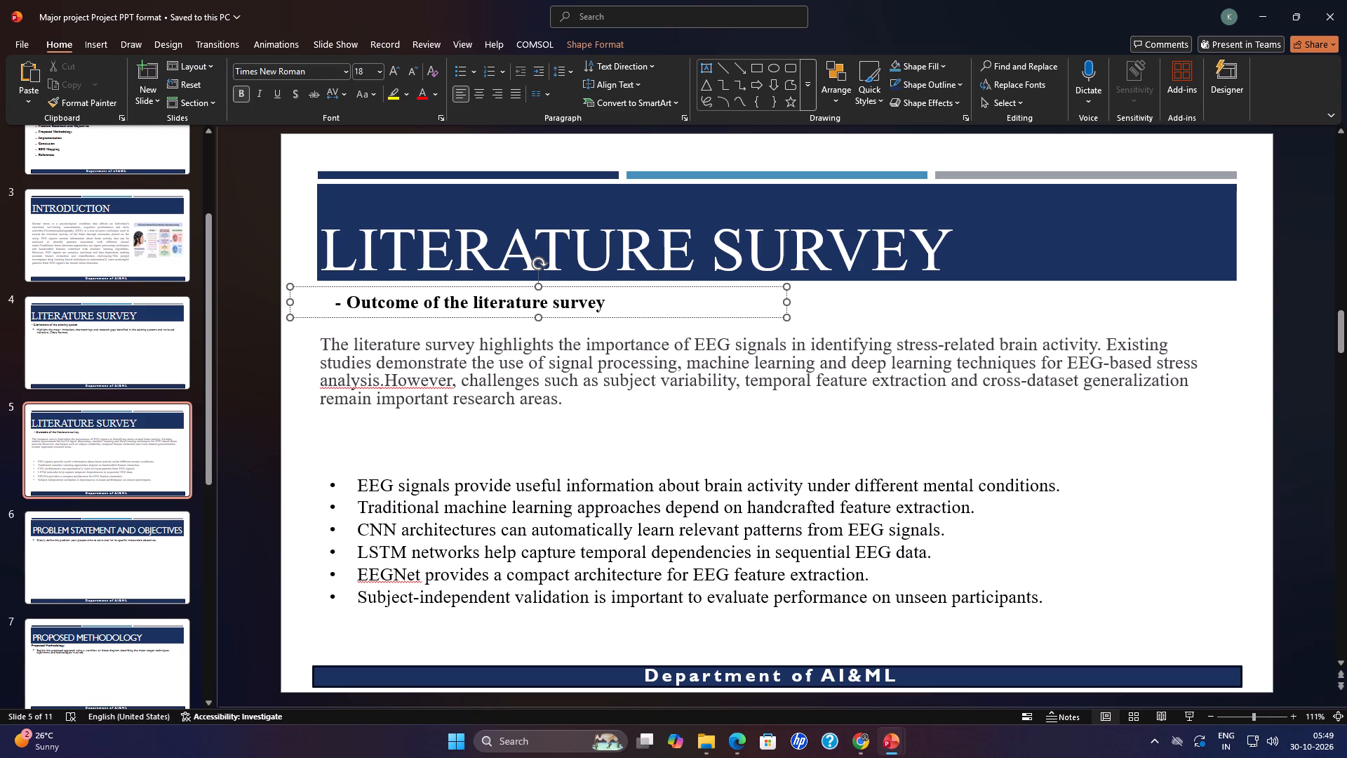
pyautogui.click(452, 383)
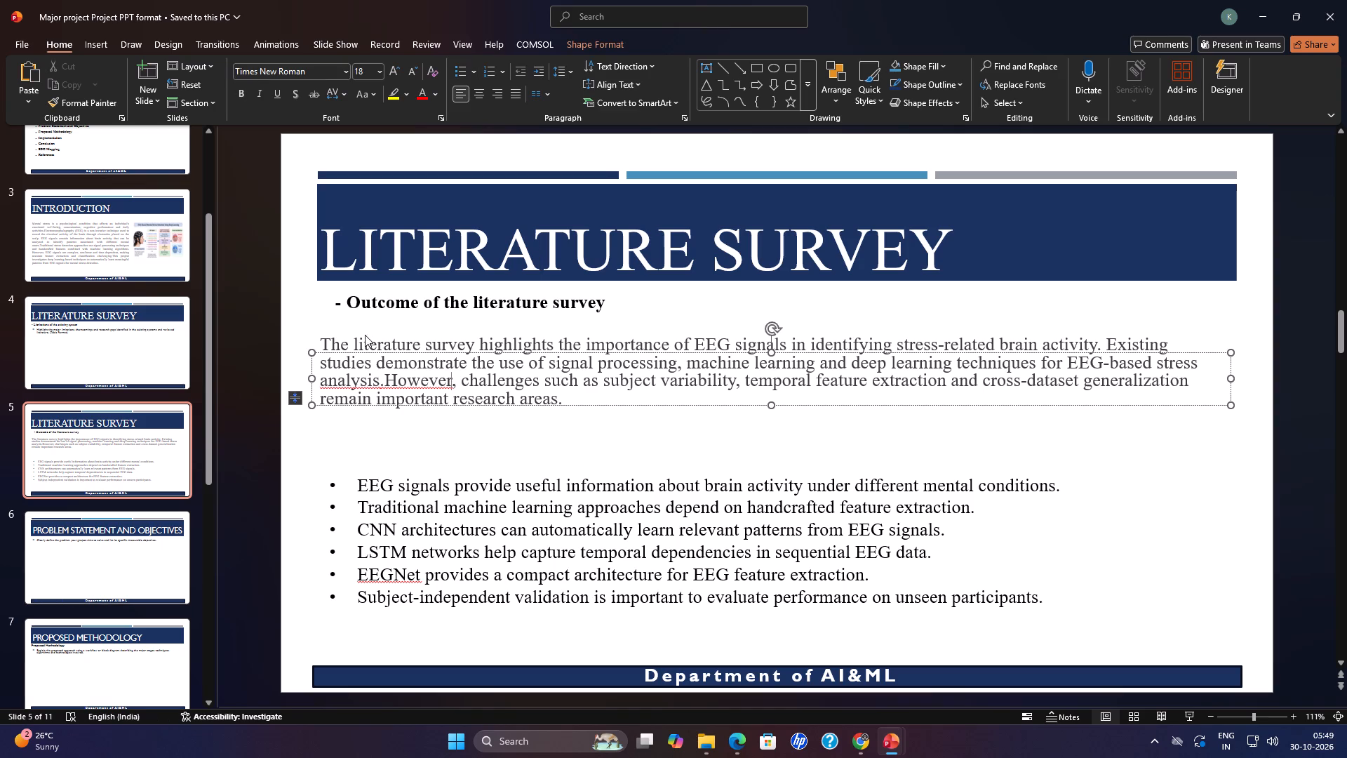
pyautogui.click(363, 341)
pyautogui.moveTo(310, 350); pyautogui.dragTo(316, 347)
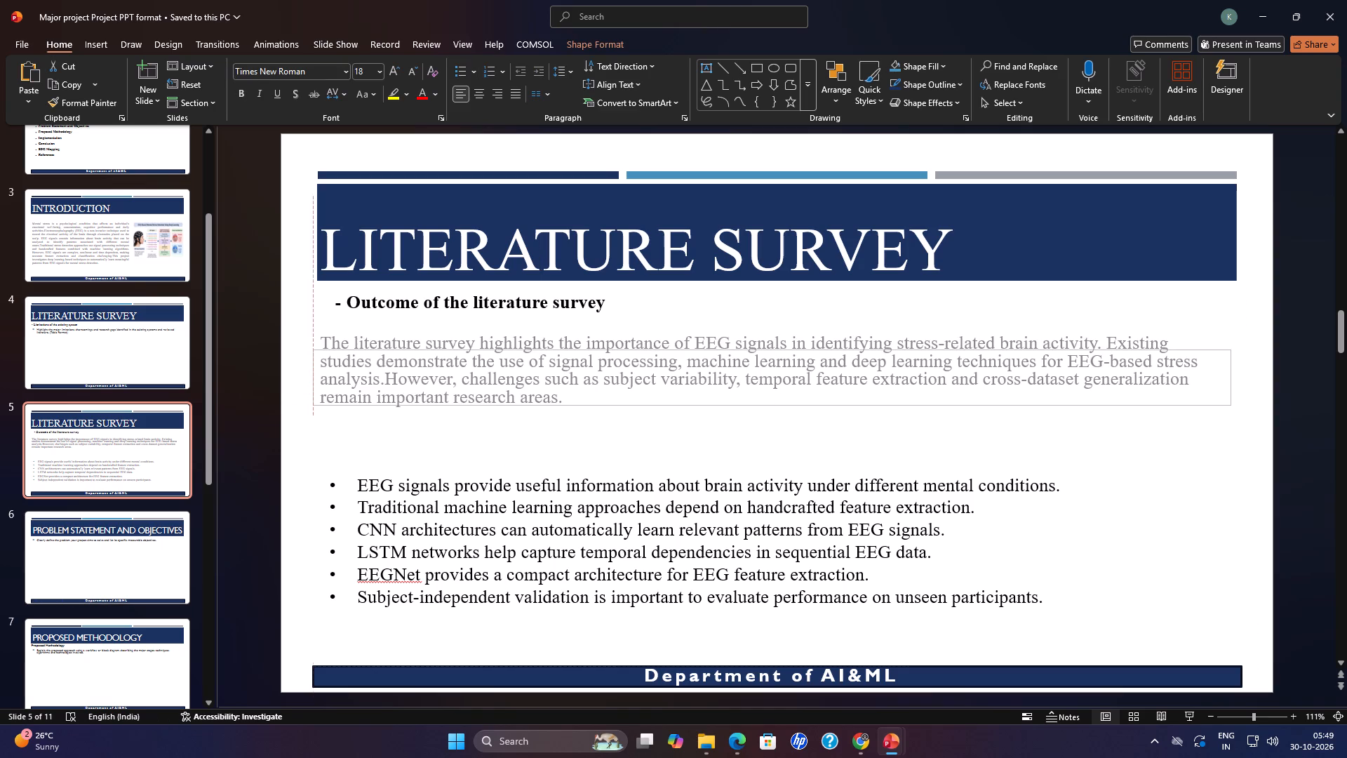
pyautogui.moveTo(316, 347); pyautogui.dragTo(320, 365)
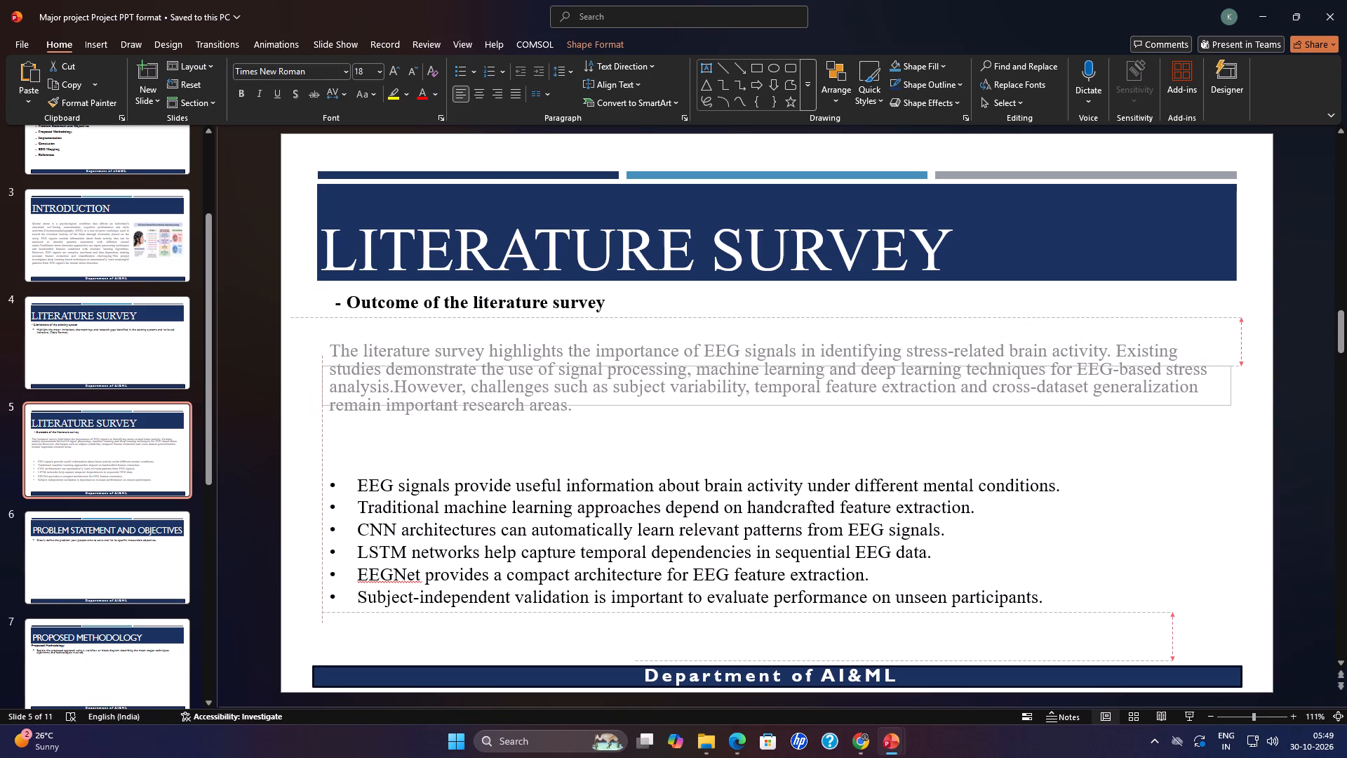
pyautogui.moveTo(320, 365); pyautogui.dragTo(310, 361)
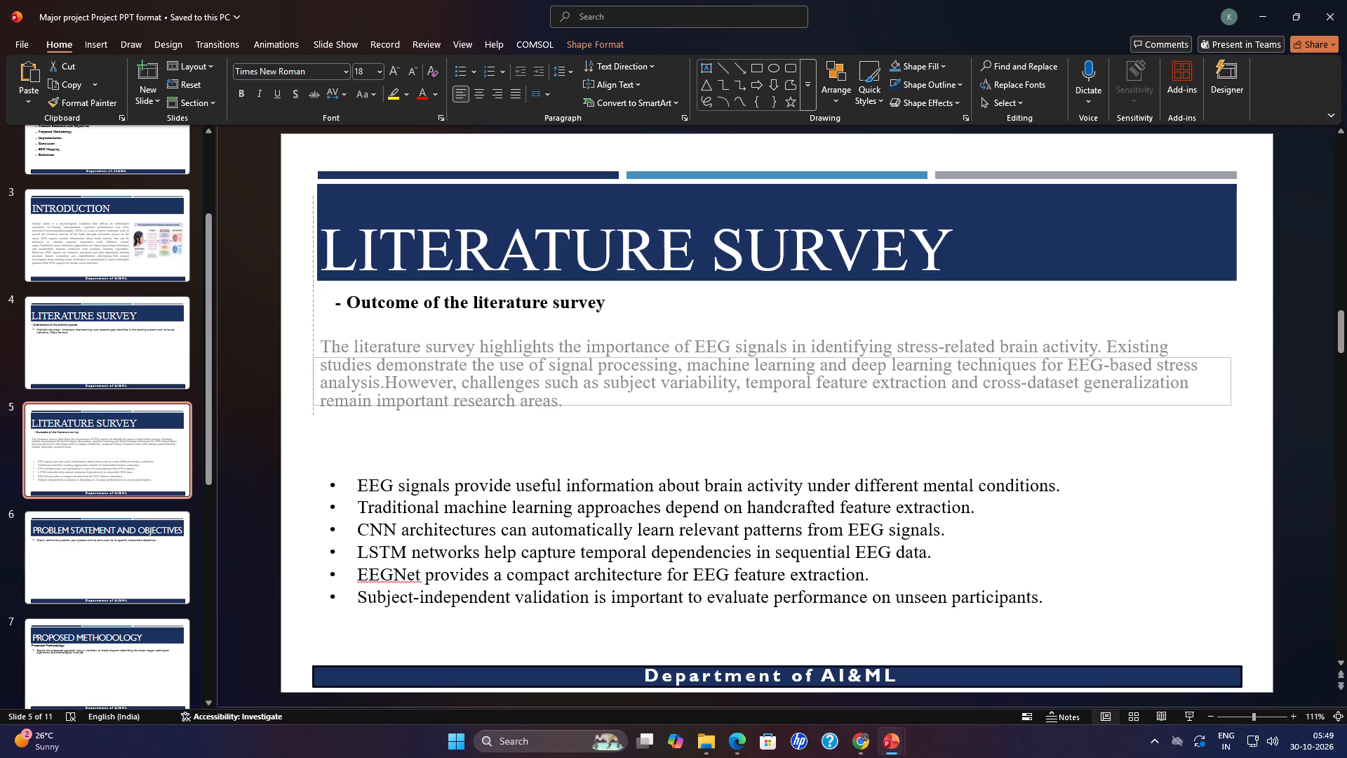
pyautogui.moveTo(310, 361); pyautogui.dragTo(321, 364)
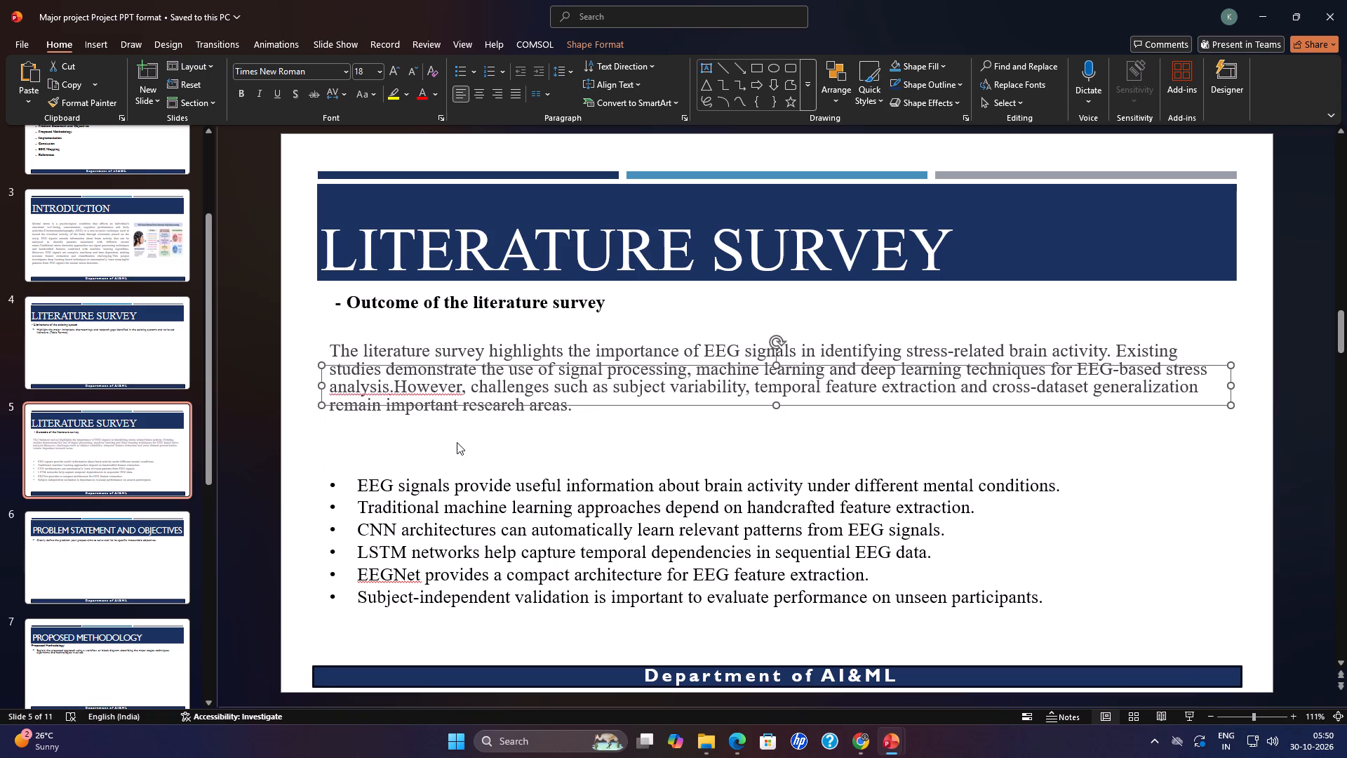
pyautogui.click(462, 443)
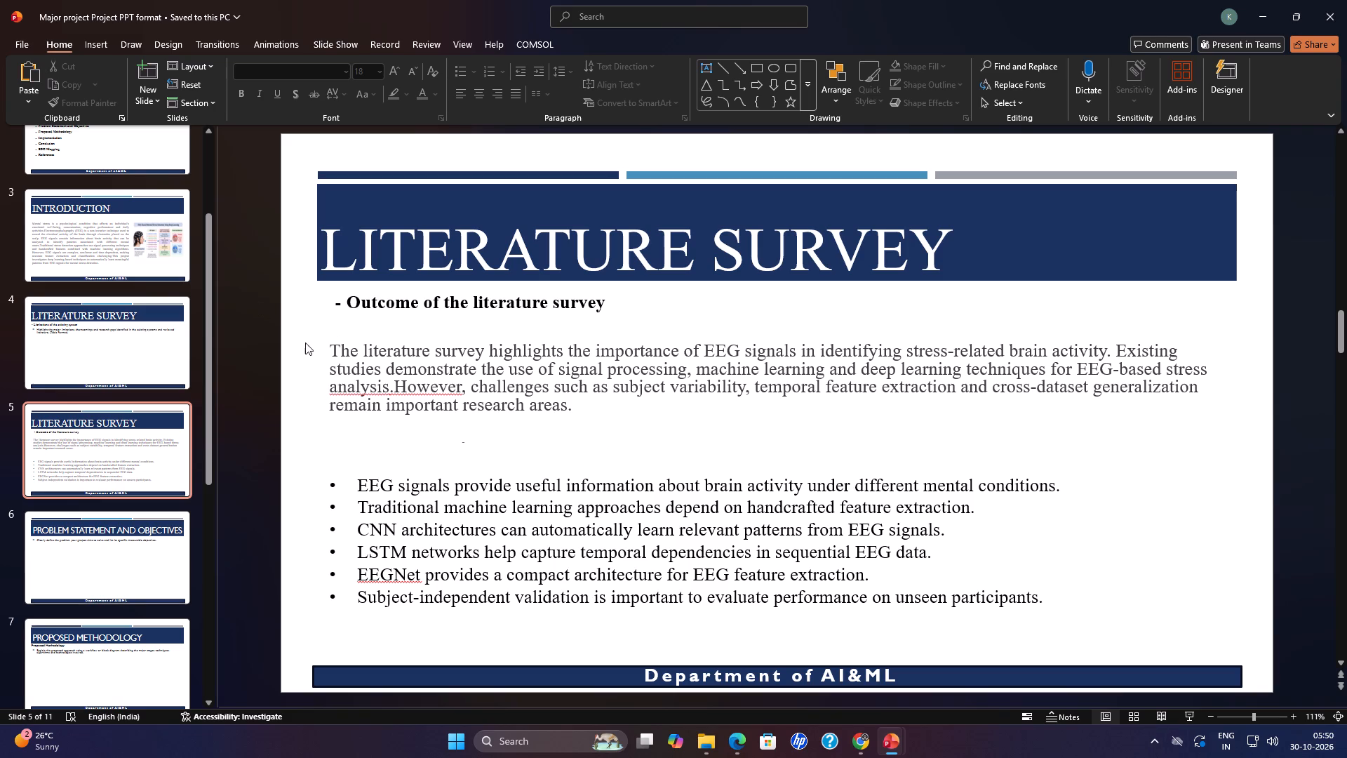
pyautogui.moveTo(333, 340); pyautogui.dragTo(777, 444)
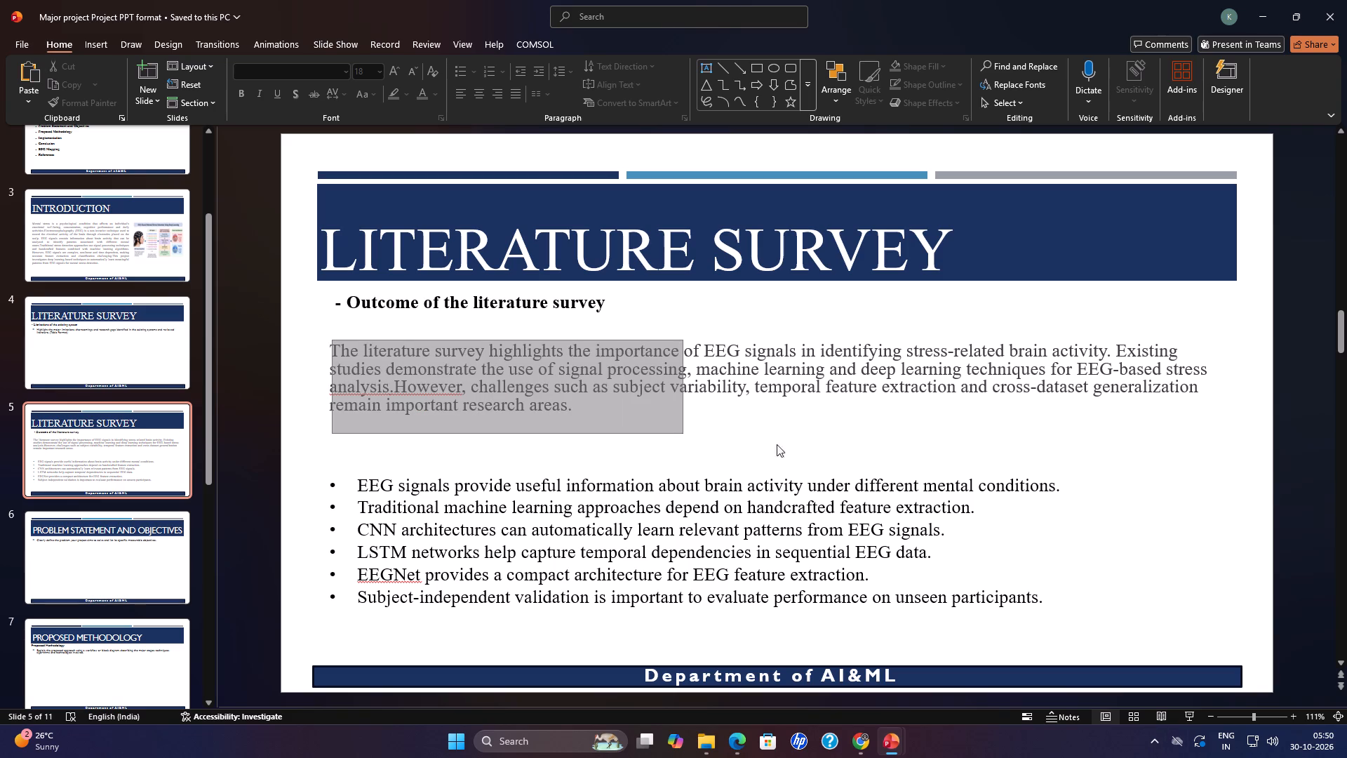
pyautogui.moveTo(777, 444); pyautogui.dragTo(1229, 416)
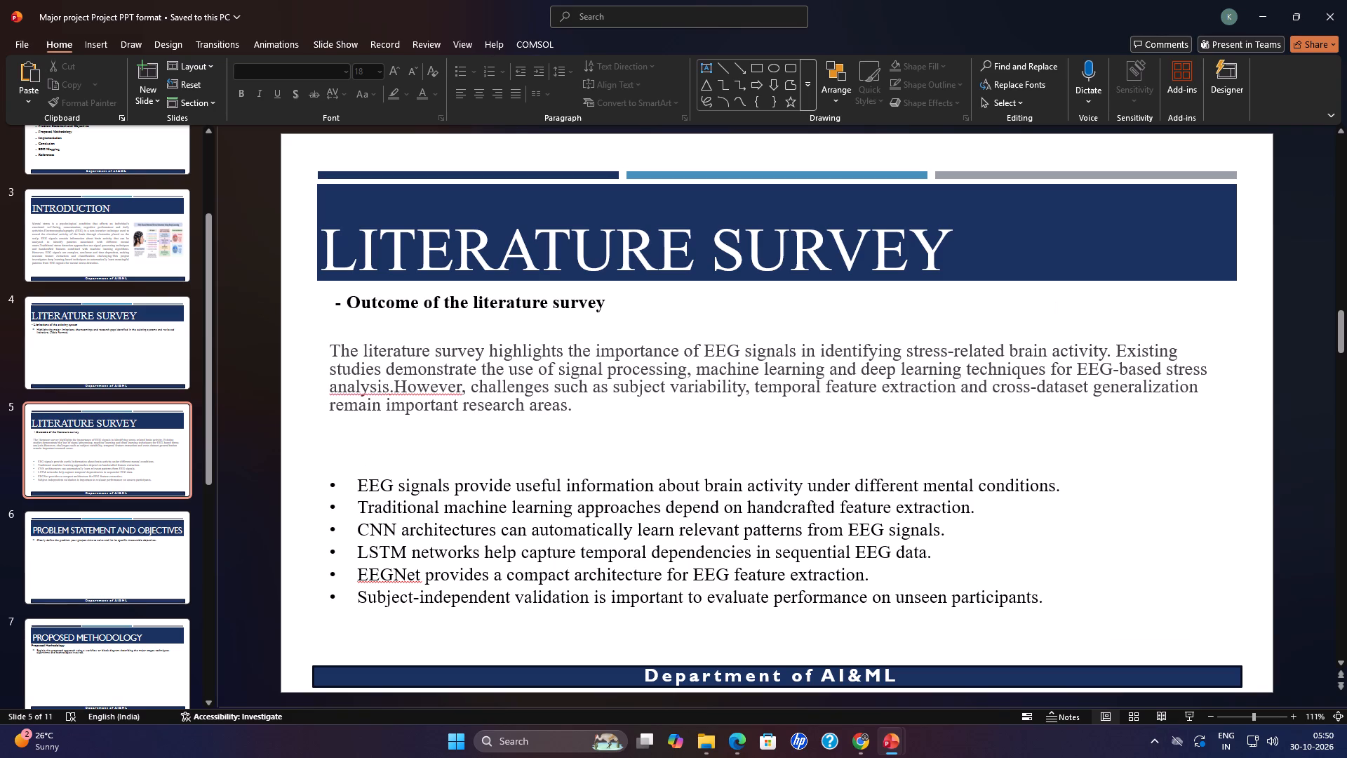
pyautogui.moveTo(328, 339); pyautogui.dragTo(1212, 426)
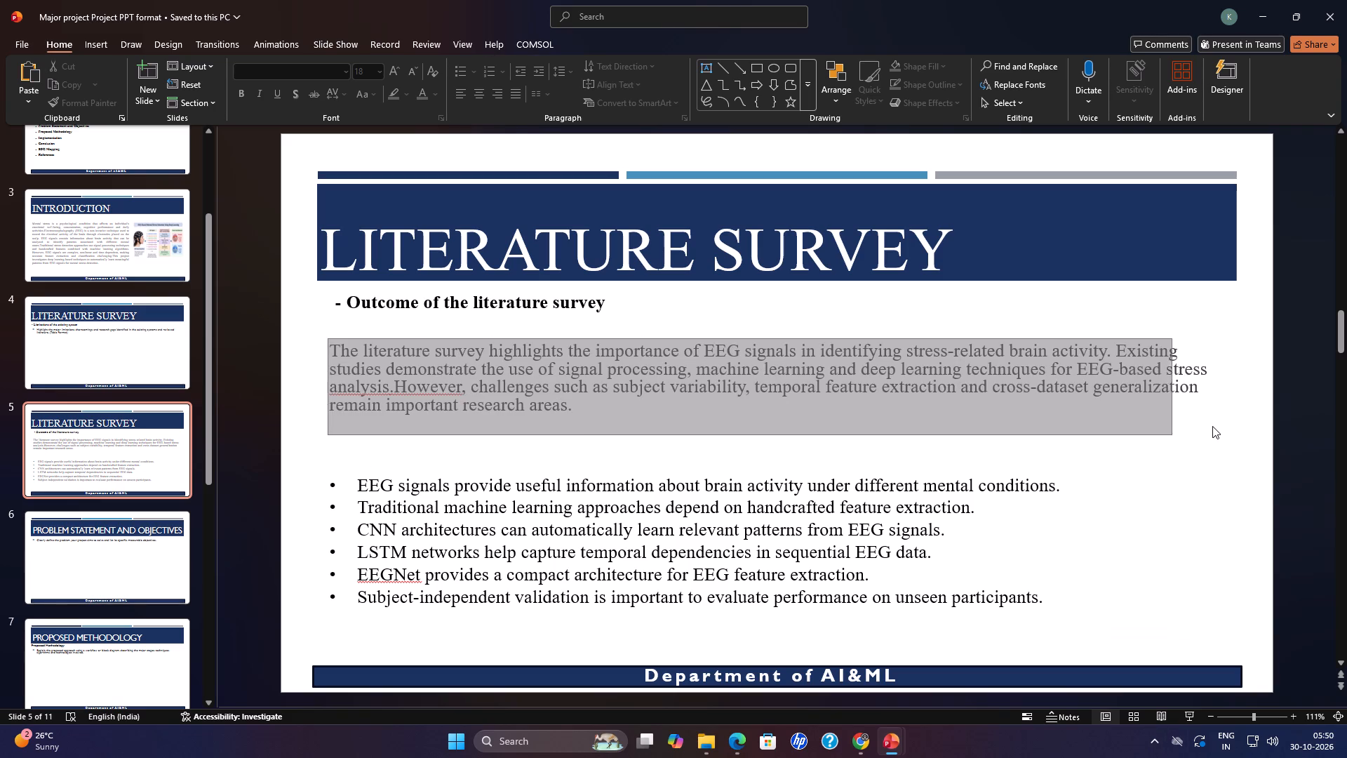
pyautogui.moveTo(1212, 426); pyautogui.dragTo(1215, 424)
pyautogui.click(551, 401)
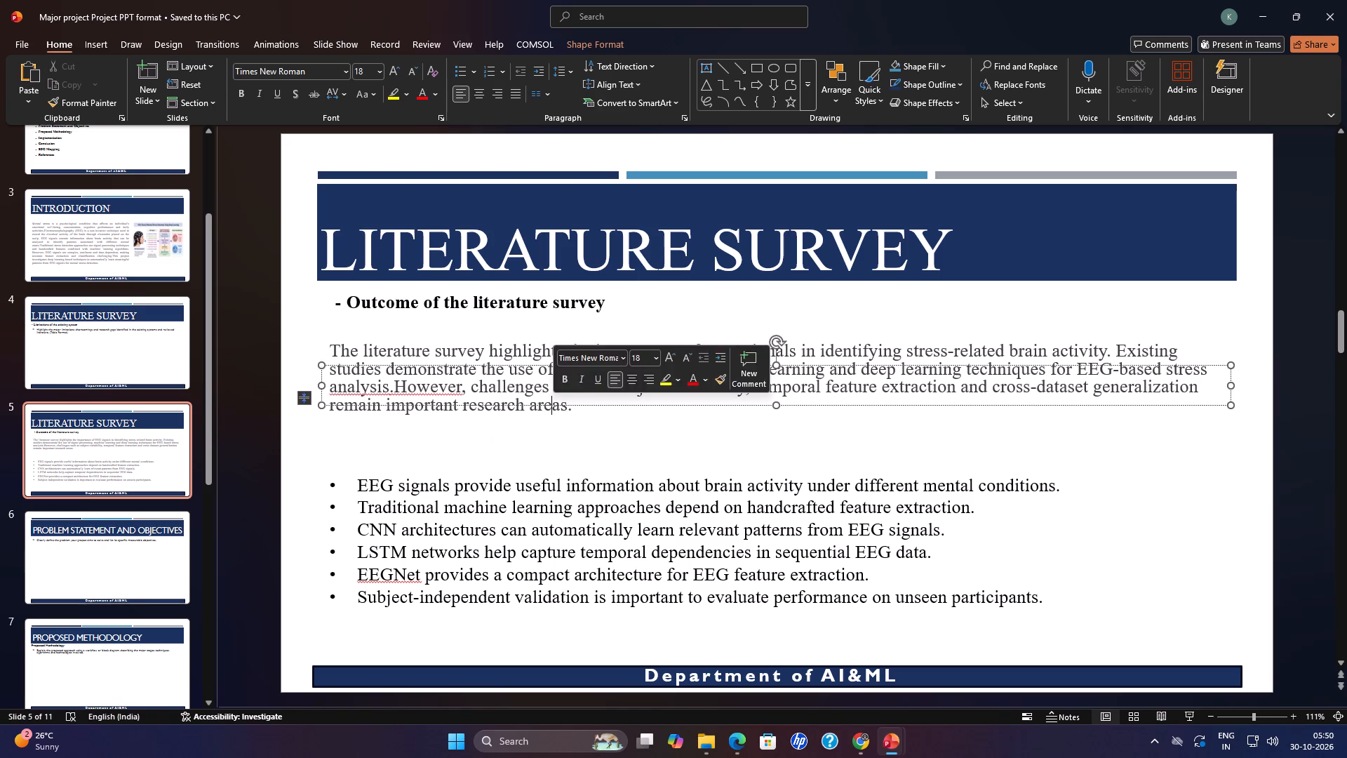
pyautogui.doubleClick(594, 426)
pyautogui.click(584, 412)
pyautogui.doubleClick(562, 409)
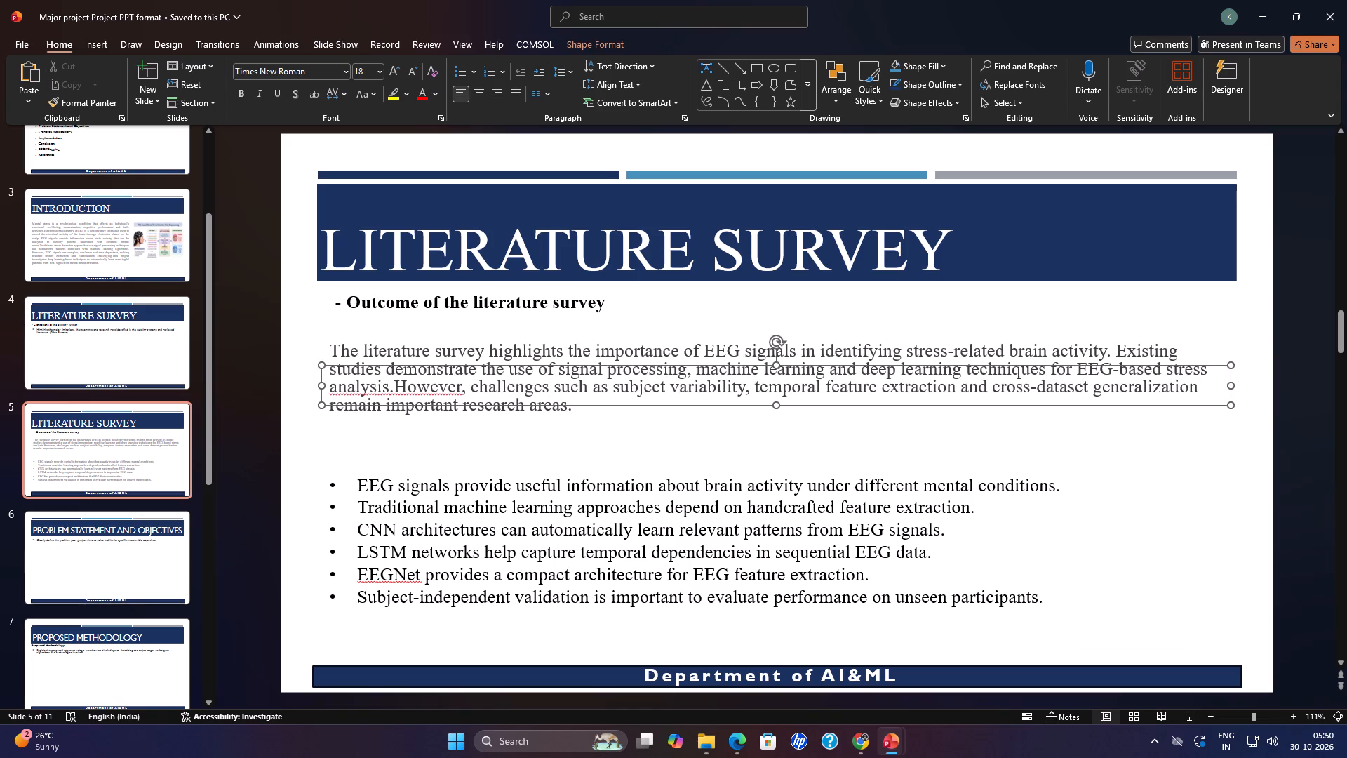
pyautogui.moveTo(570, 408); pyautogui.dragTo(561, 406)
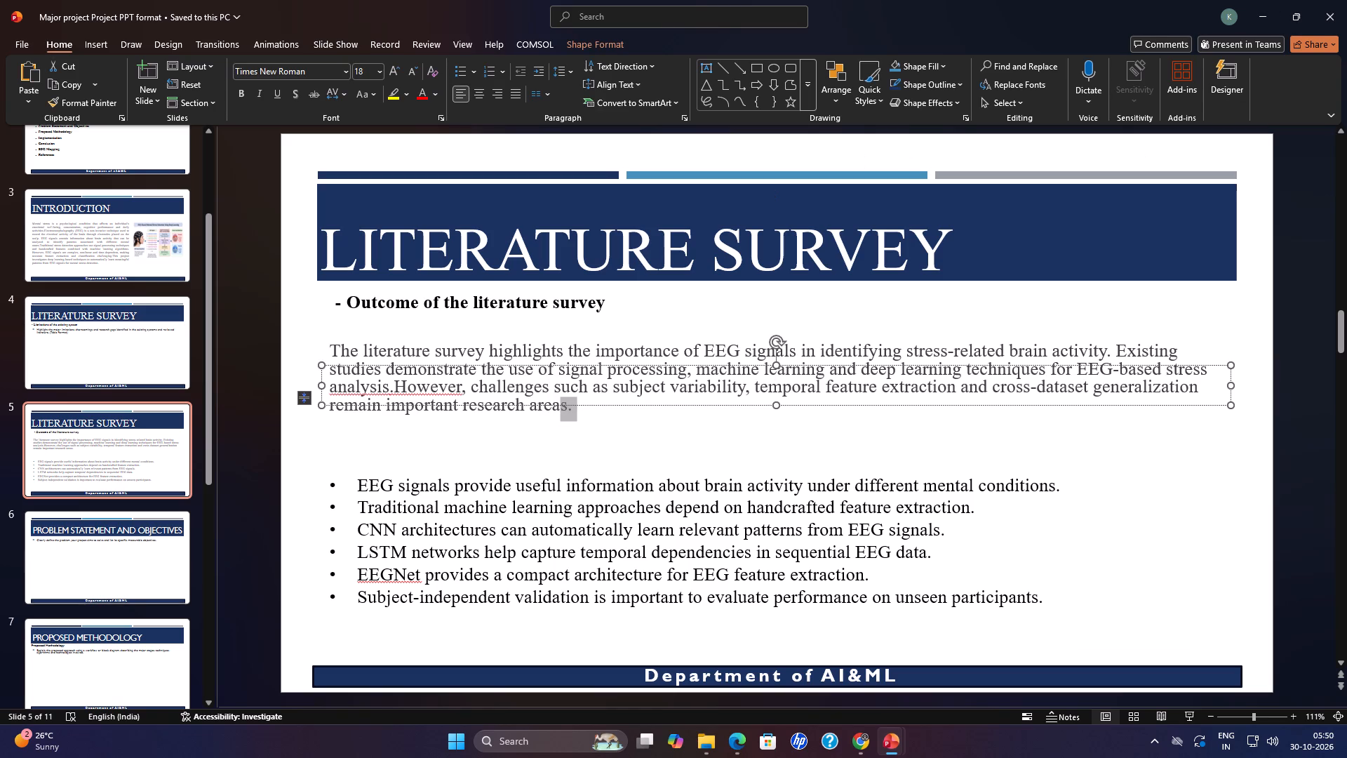
# Enlarge the outcome paragraph's text box on slide 5 to enclose all four lines, and place it just below the outcome heading.
pyautogui.click(786, 366)
pyautogui.moveTo(794, 366); pyautogui.dragTo(794, 345)
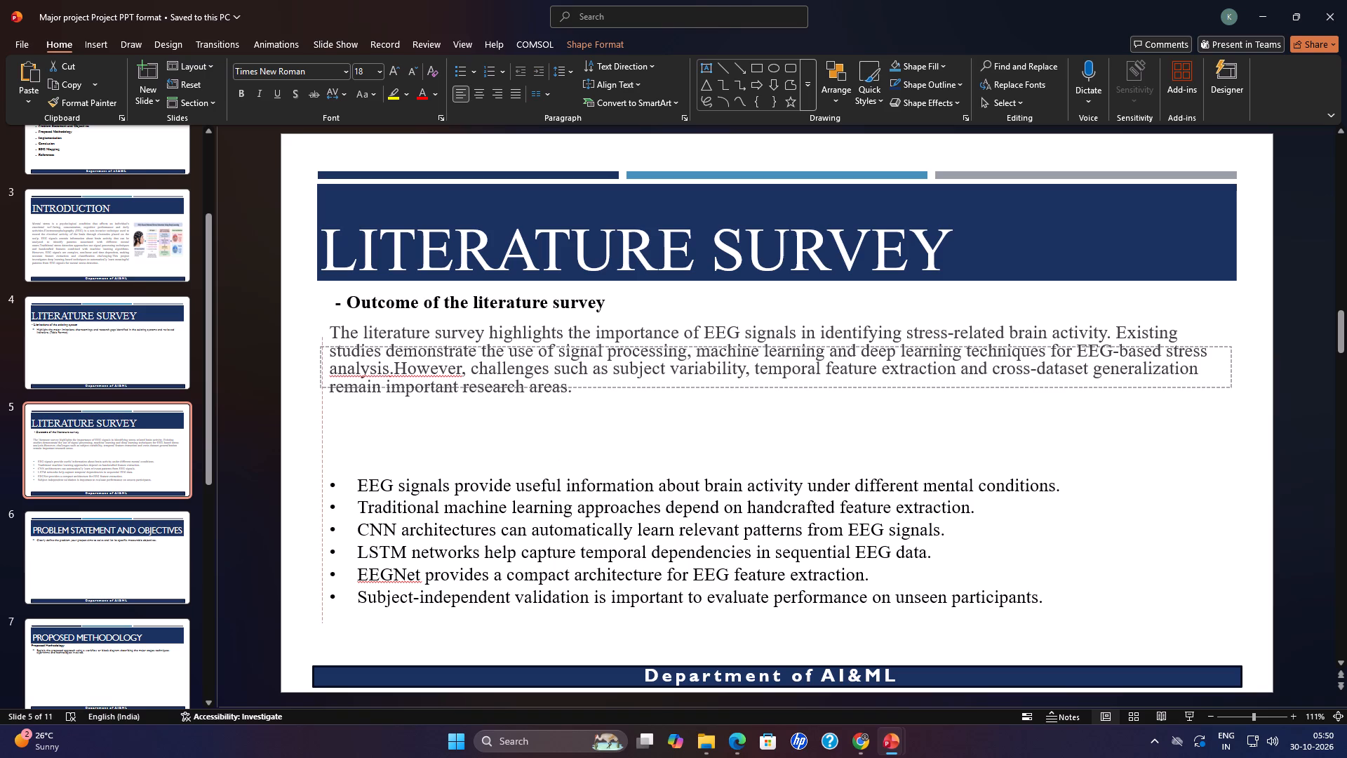
pyautogui.moveTo(794, 345); pyautogui.dragTo(814, 412)
pyautogui.moveTo(820, 411); pyautogui.dragTo(812, 367)
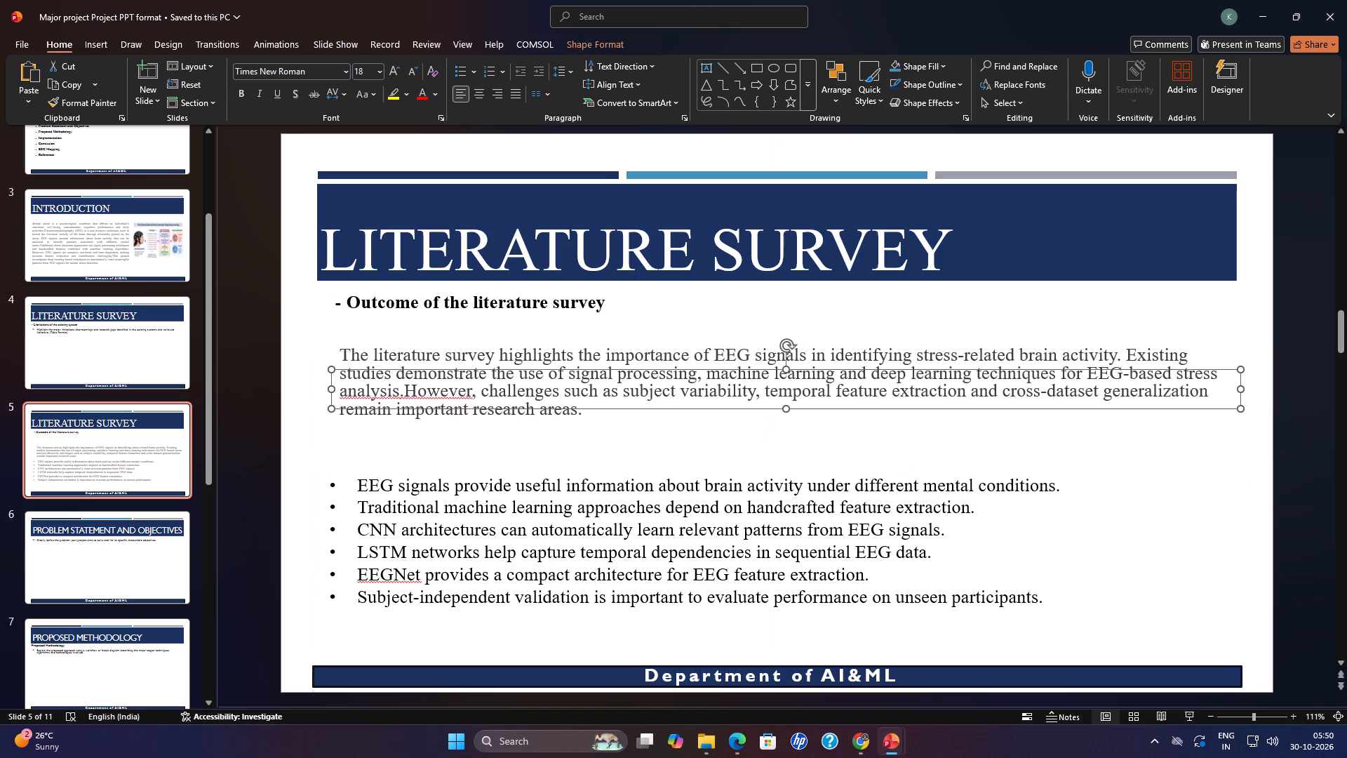
pyautogui.click(818, 409)
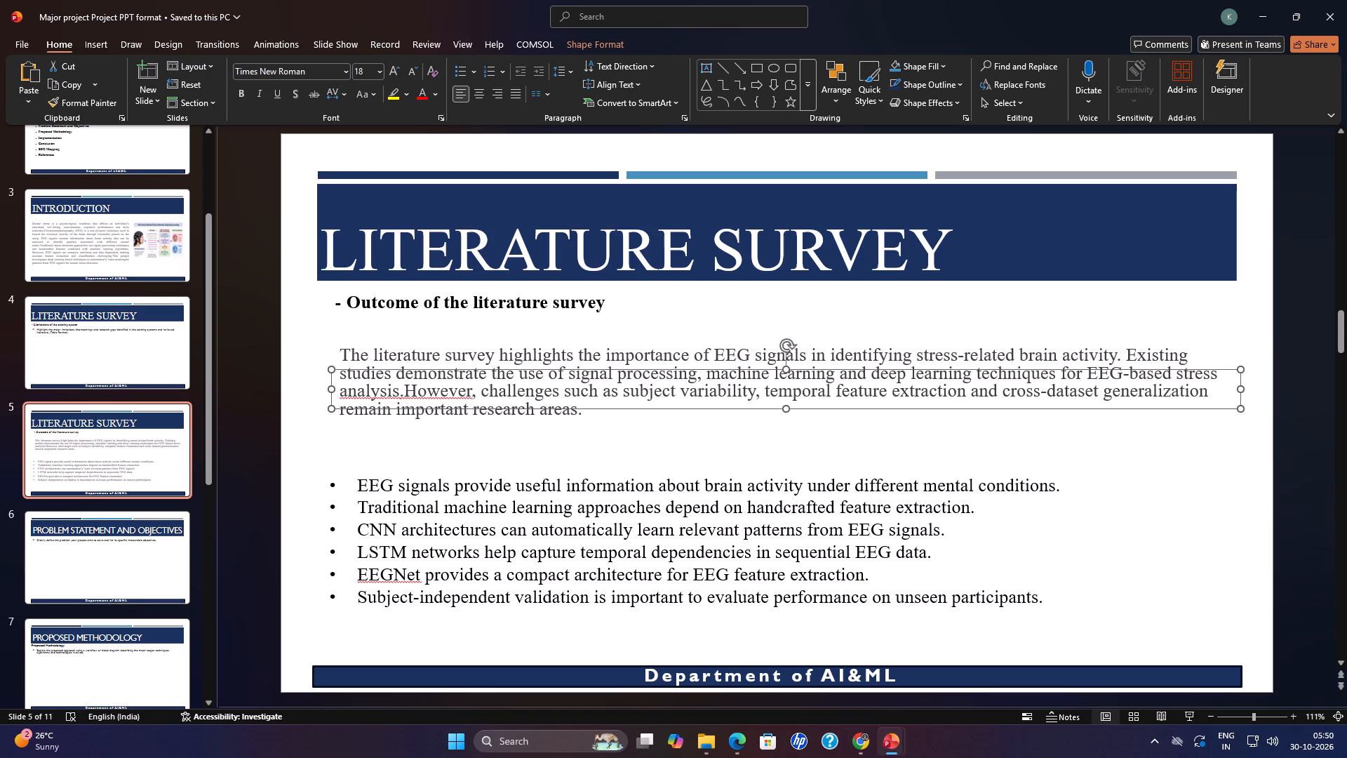
pyautogui.moveTo(786, 409); pyautogui.dragTo(791, 463)
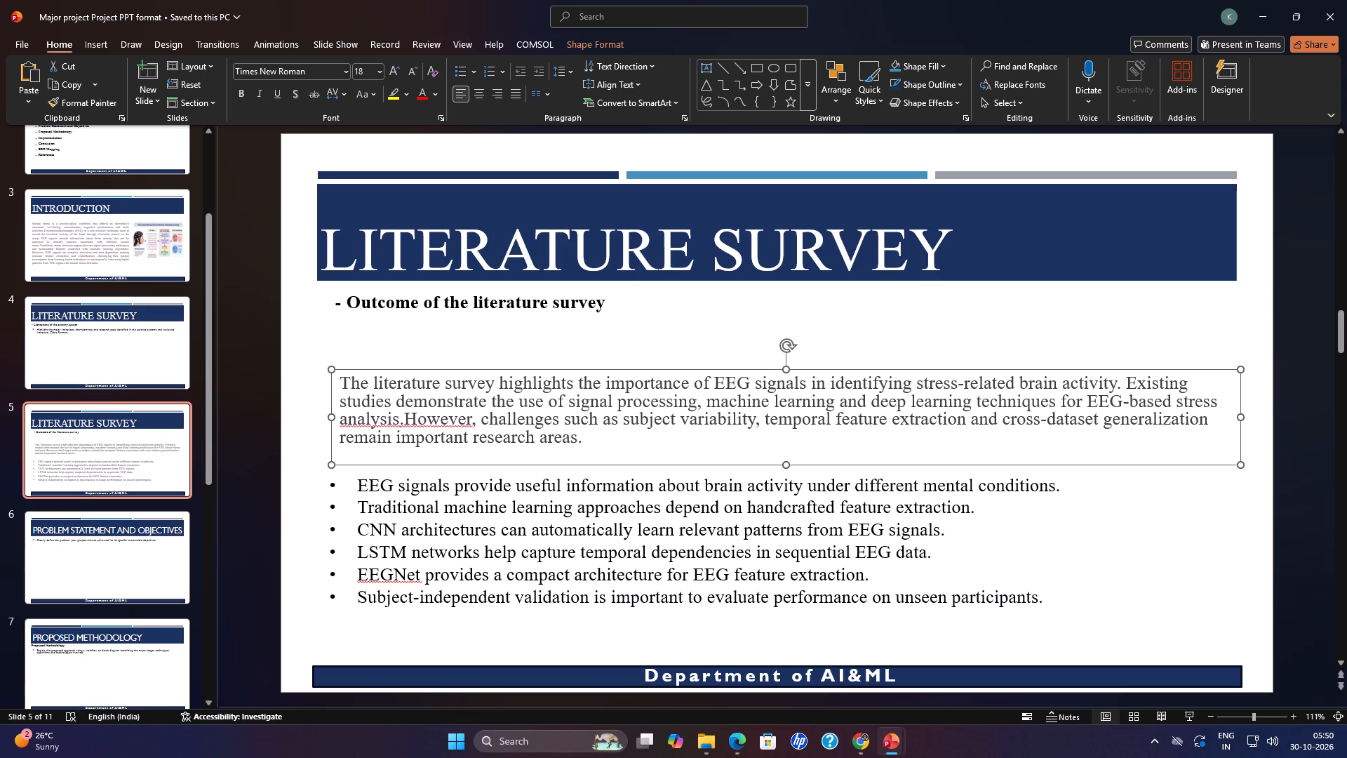
pyautogui.moveTo(785, 371); pyautogui.dragTo(789, 338)
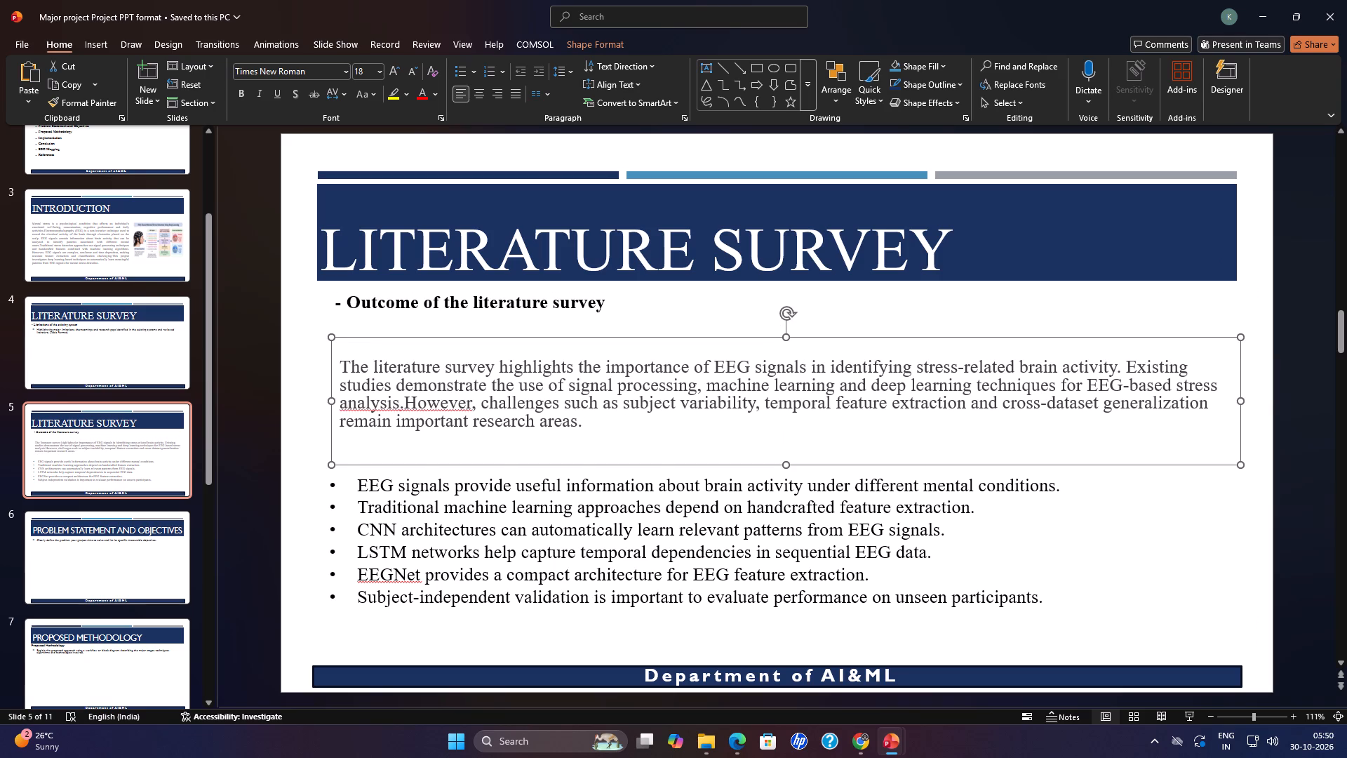
pyautogui.moveTo(805, 338); pyautogui.dragTo(805, 311)
pyautogui.click(833, 346)
pyautogui.click(832, 390)
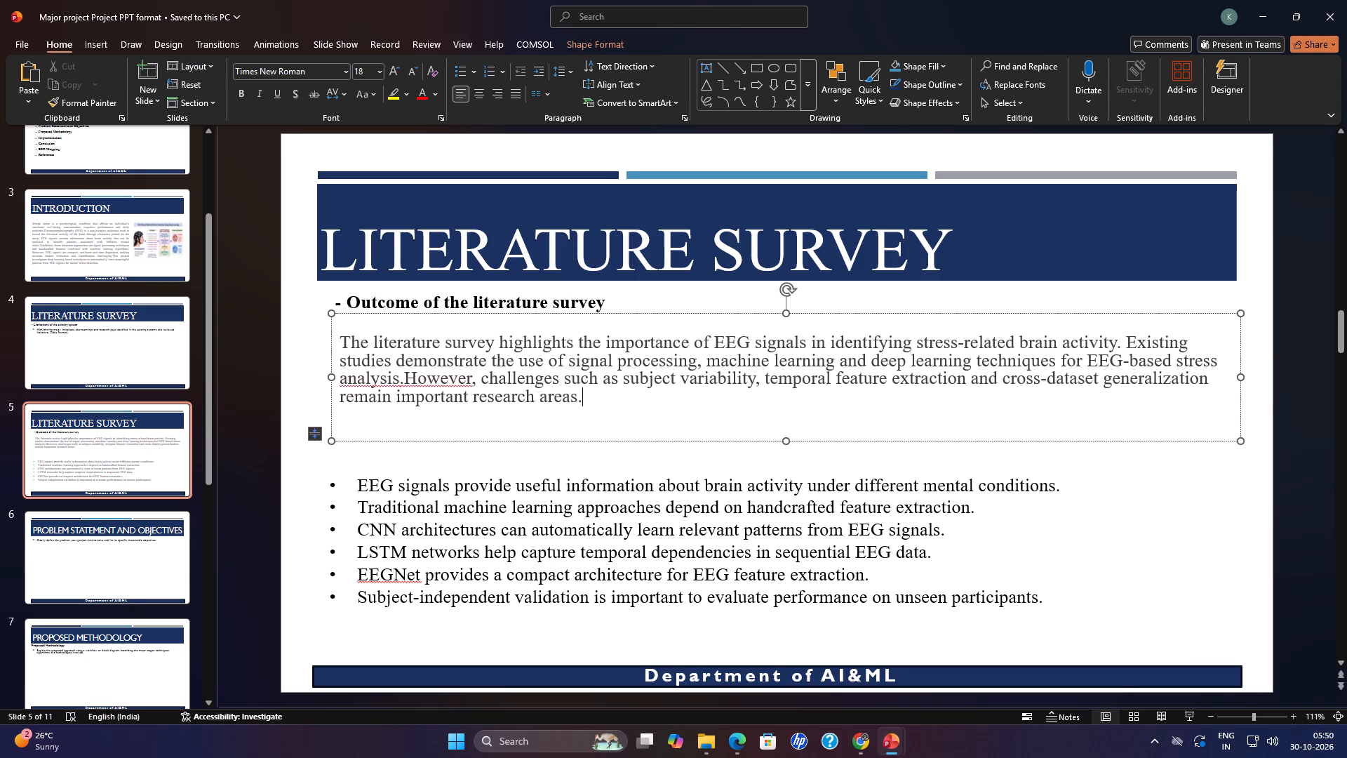
# Justify the whole outcome paragraph on slide 5.
pyautogui.moveTo(579, 404); pyautogui.dragTo(346, 320)
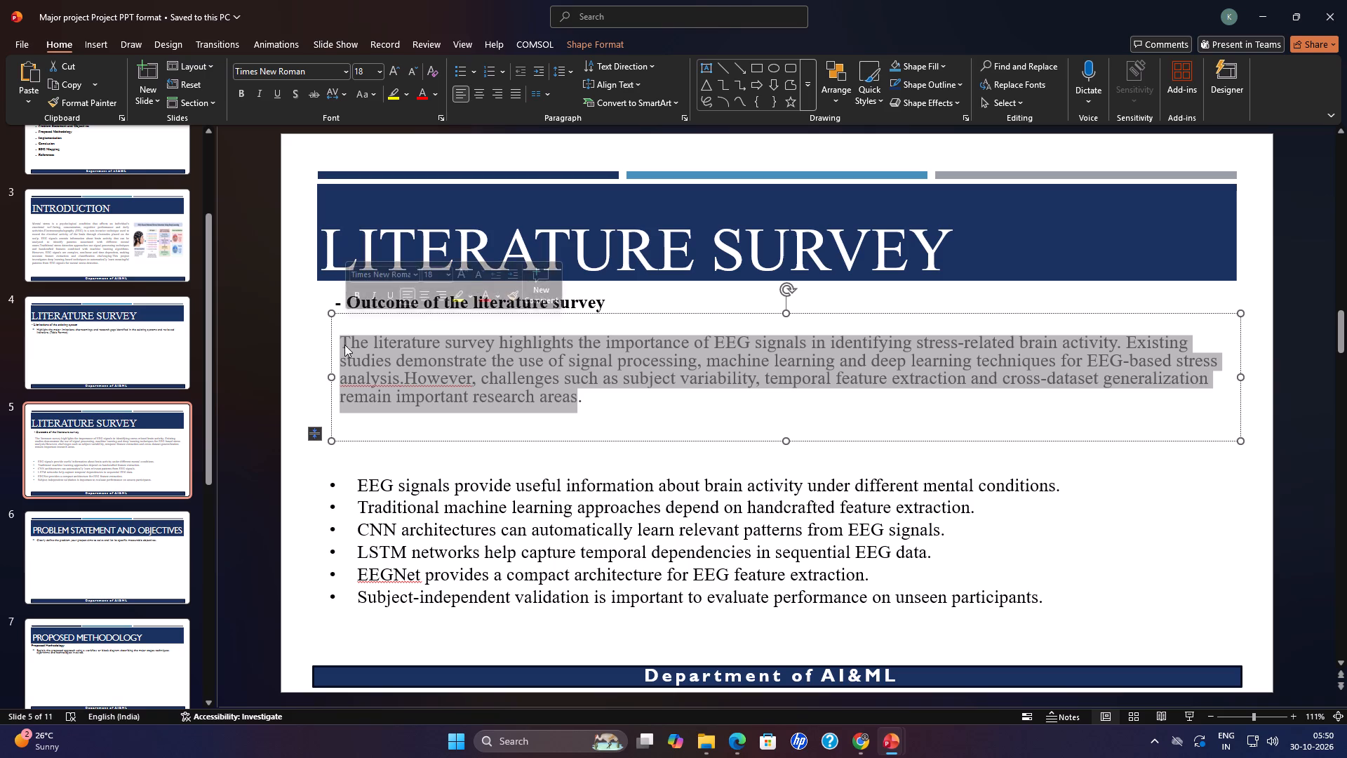
pyautogui.click(344, 333)
pyautogui.click(337, 338)
pyautogui.click(344, 333)
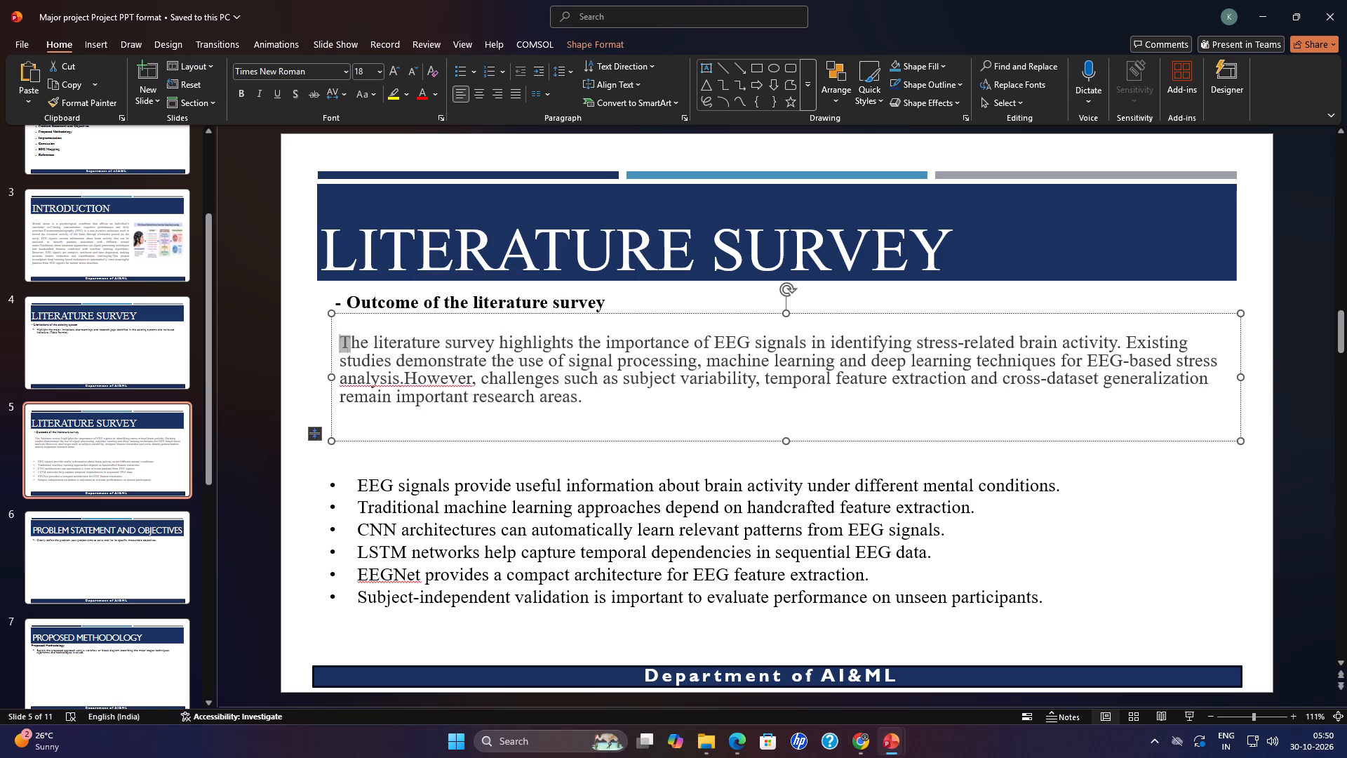
pyautogui.moveTo(344, 334); pyautogui.dragTo(604, 411)
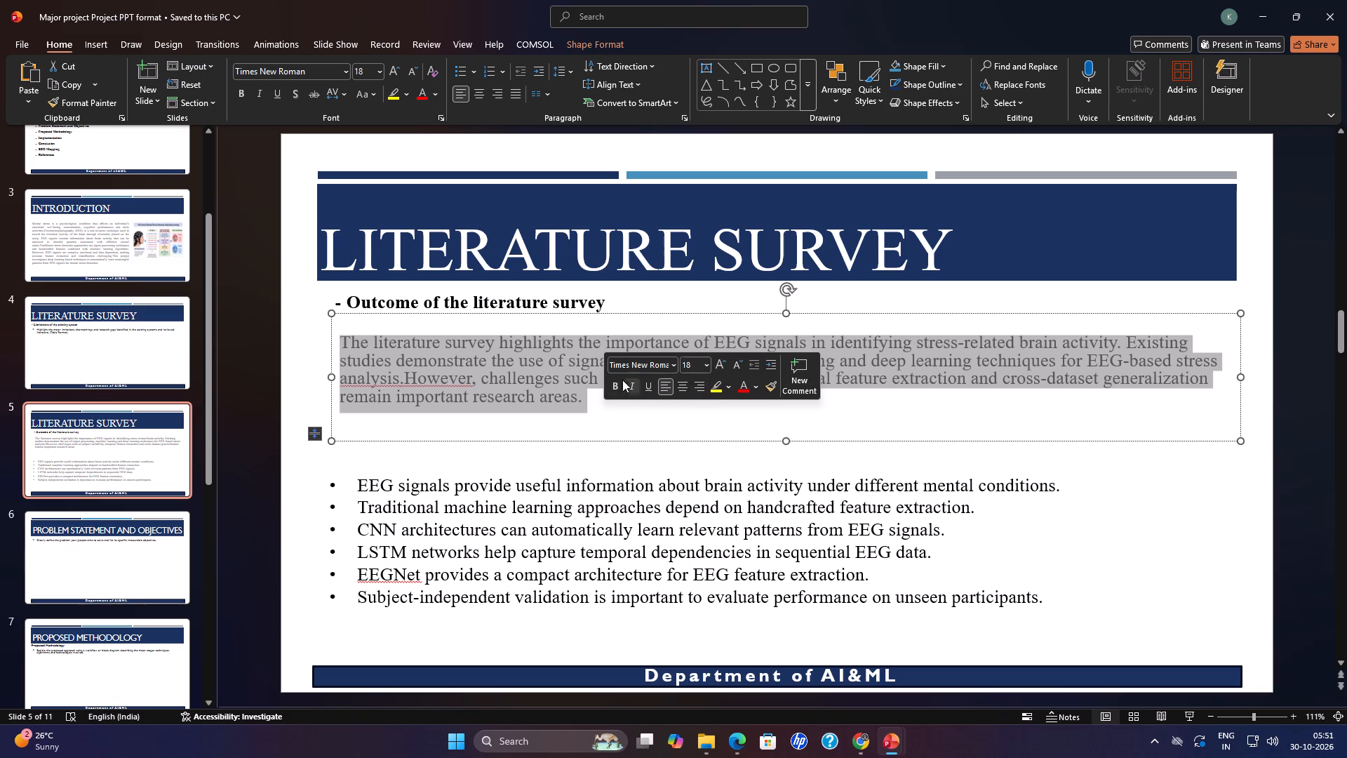
pyautogui.click(514, 90)
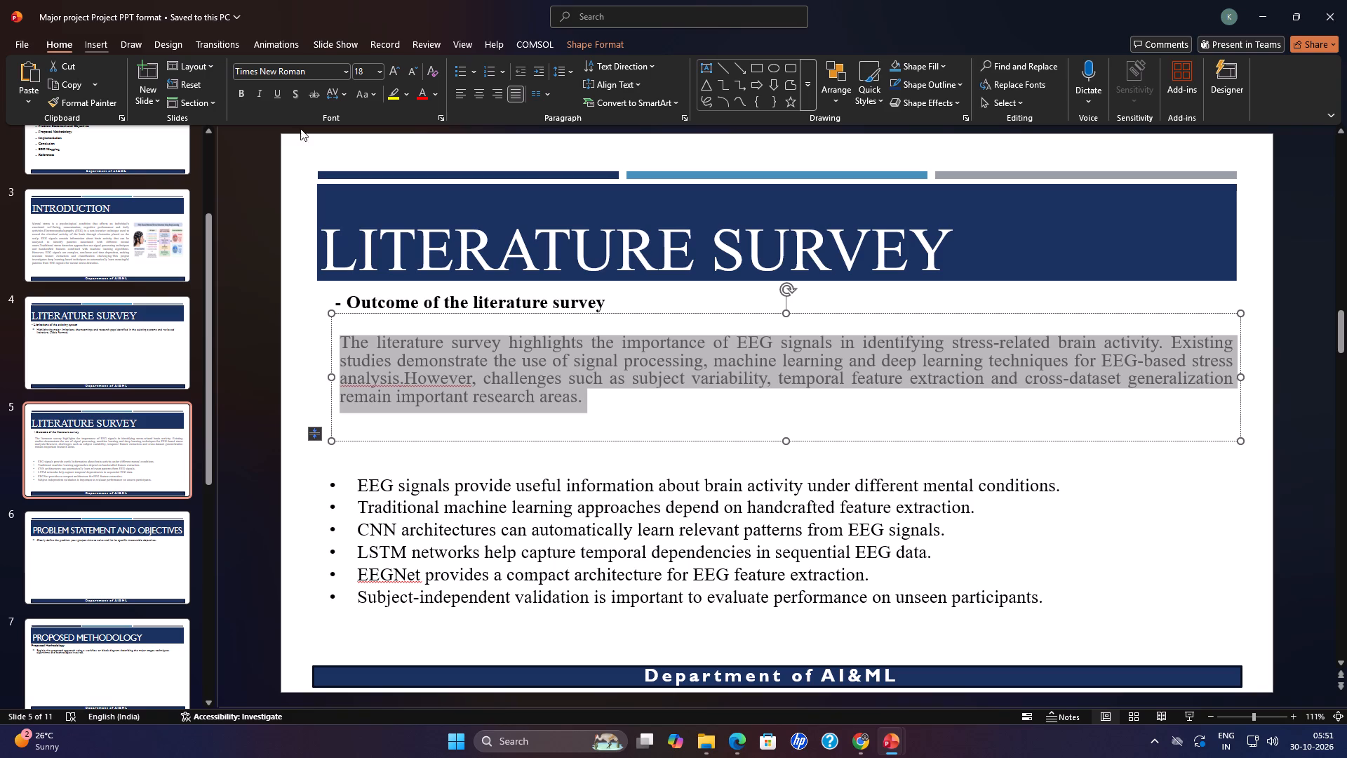
# Justify all six key findings bullets on slide 5.
pyautogui.click(577, 463)
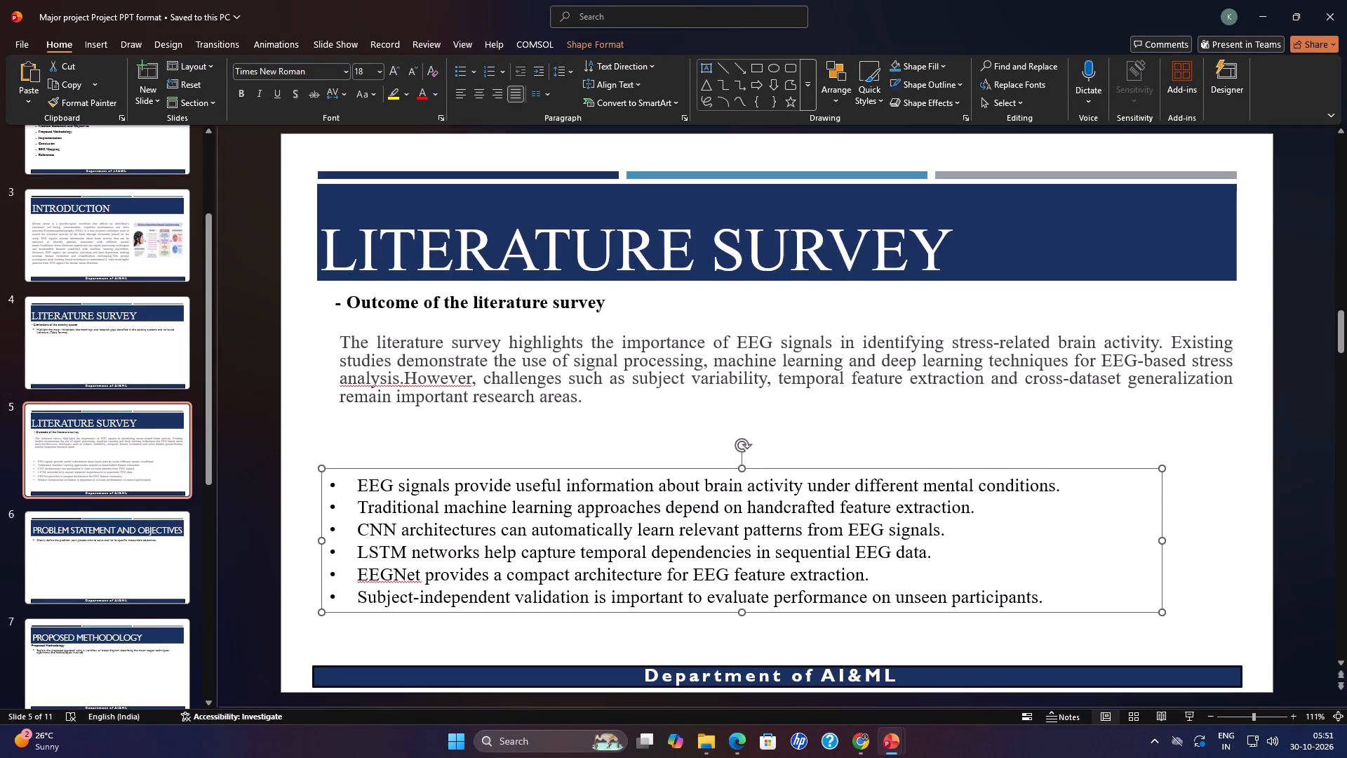
pyautogui.moveTo(358, 482); pyautogui.dragTo(1045, 606)
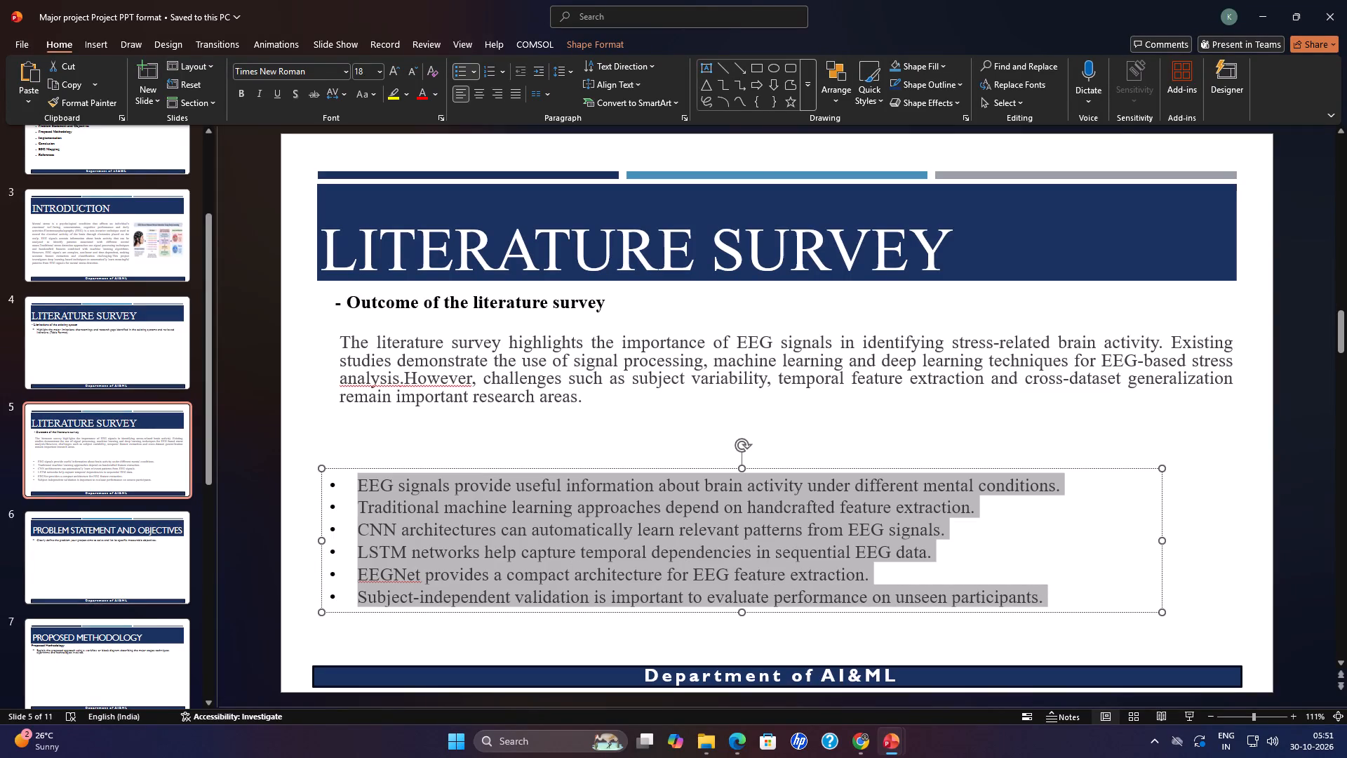
pyautogui.moveTo(1045, 606); pyautogui.dragTo(1045, 606)
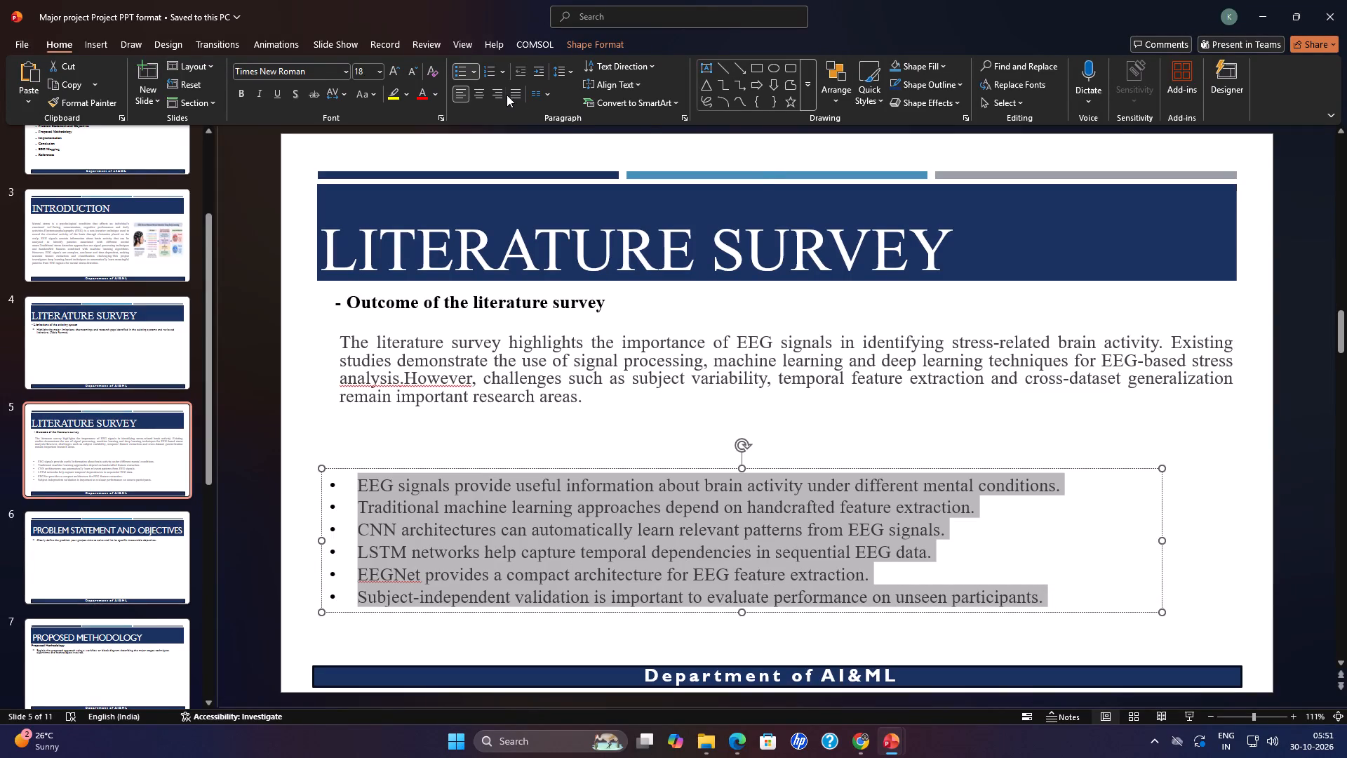
pyautogui.click(516, 93)
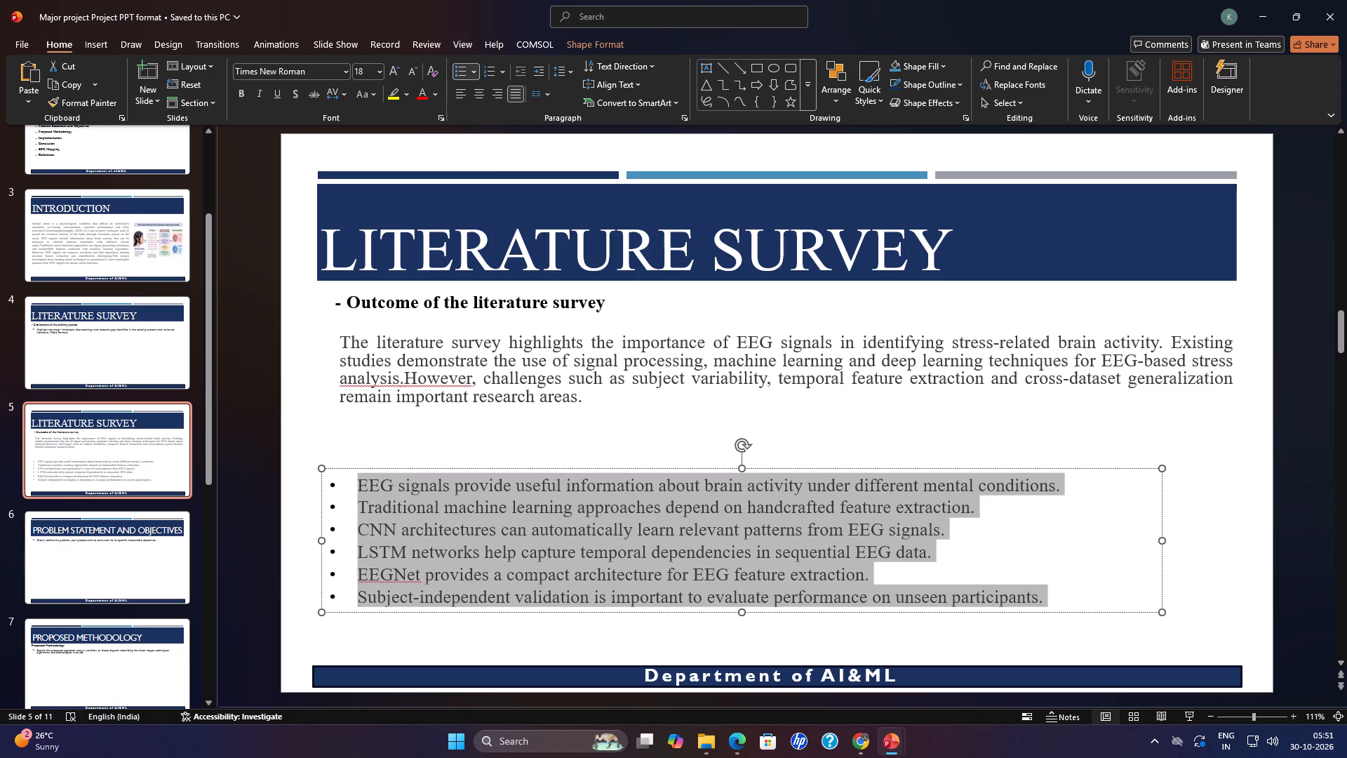
pyautogui.click(987, 406)
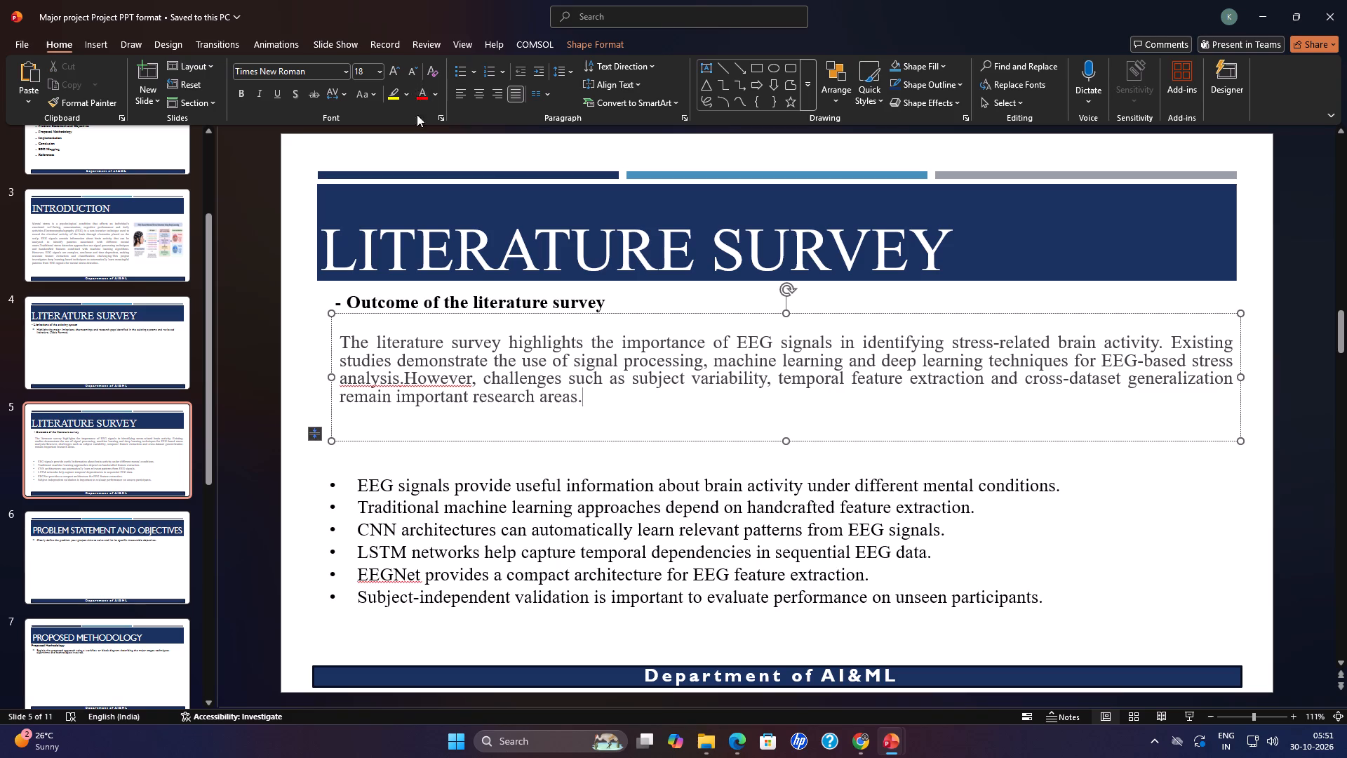
pyautogui.click(317, 394)
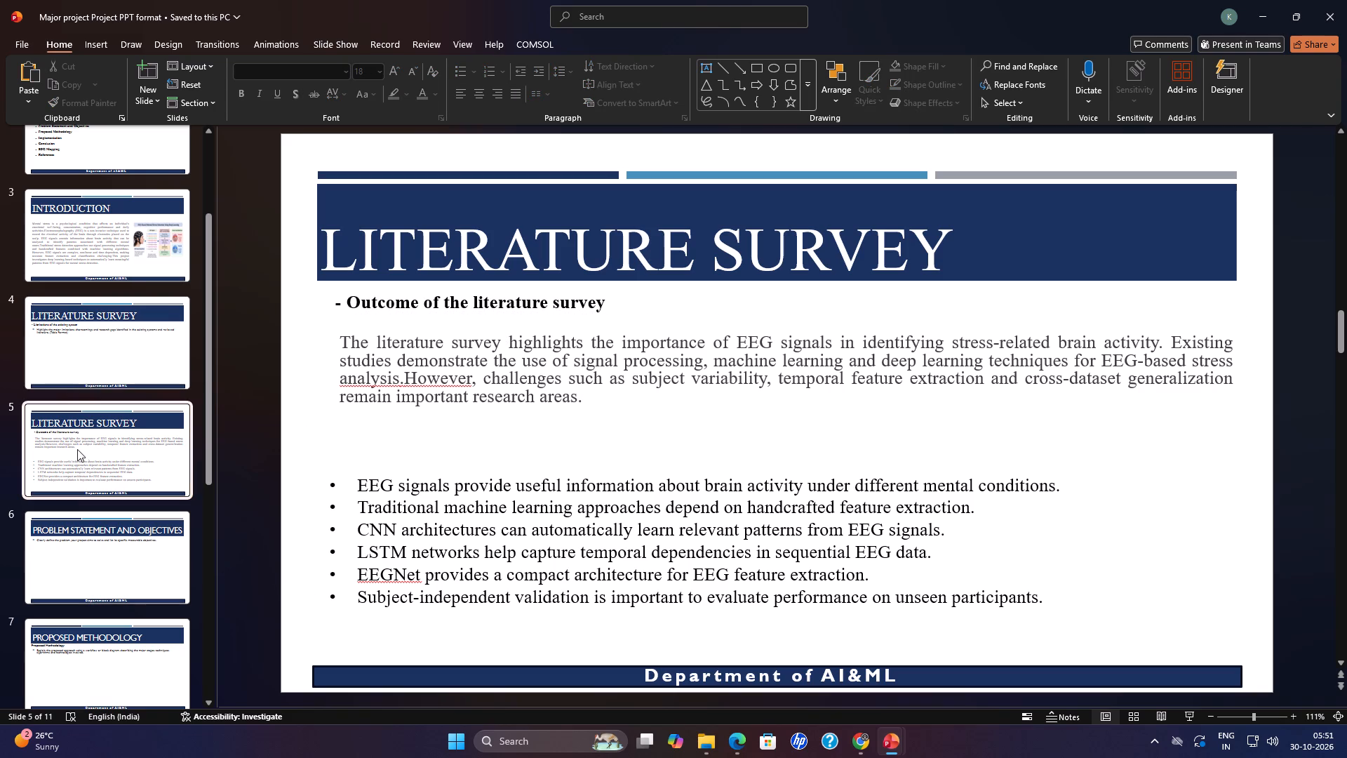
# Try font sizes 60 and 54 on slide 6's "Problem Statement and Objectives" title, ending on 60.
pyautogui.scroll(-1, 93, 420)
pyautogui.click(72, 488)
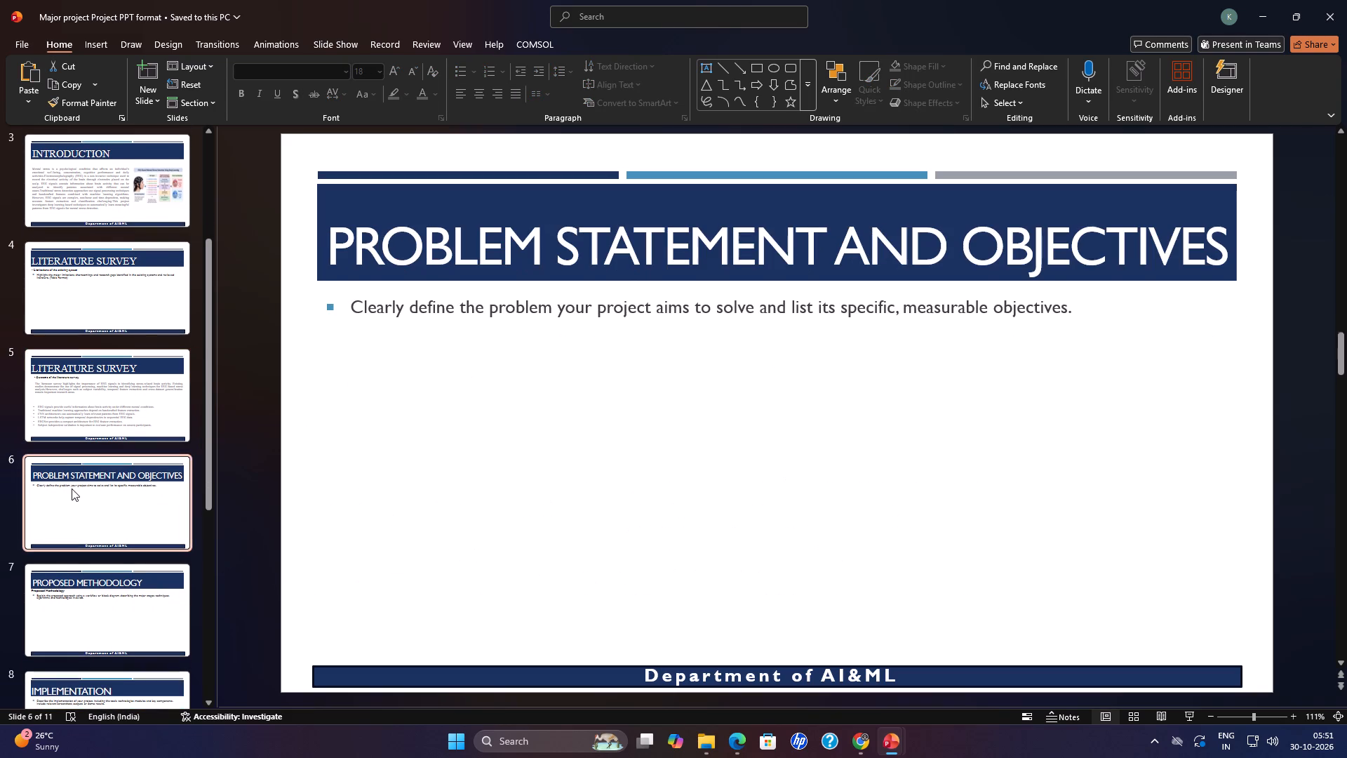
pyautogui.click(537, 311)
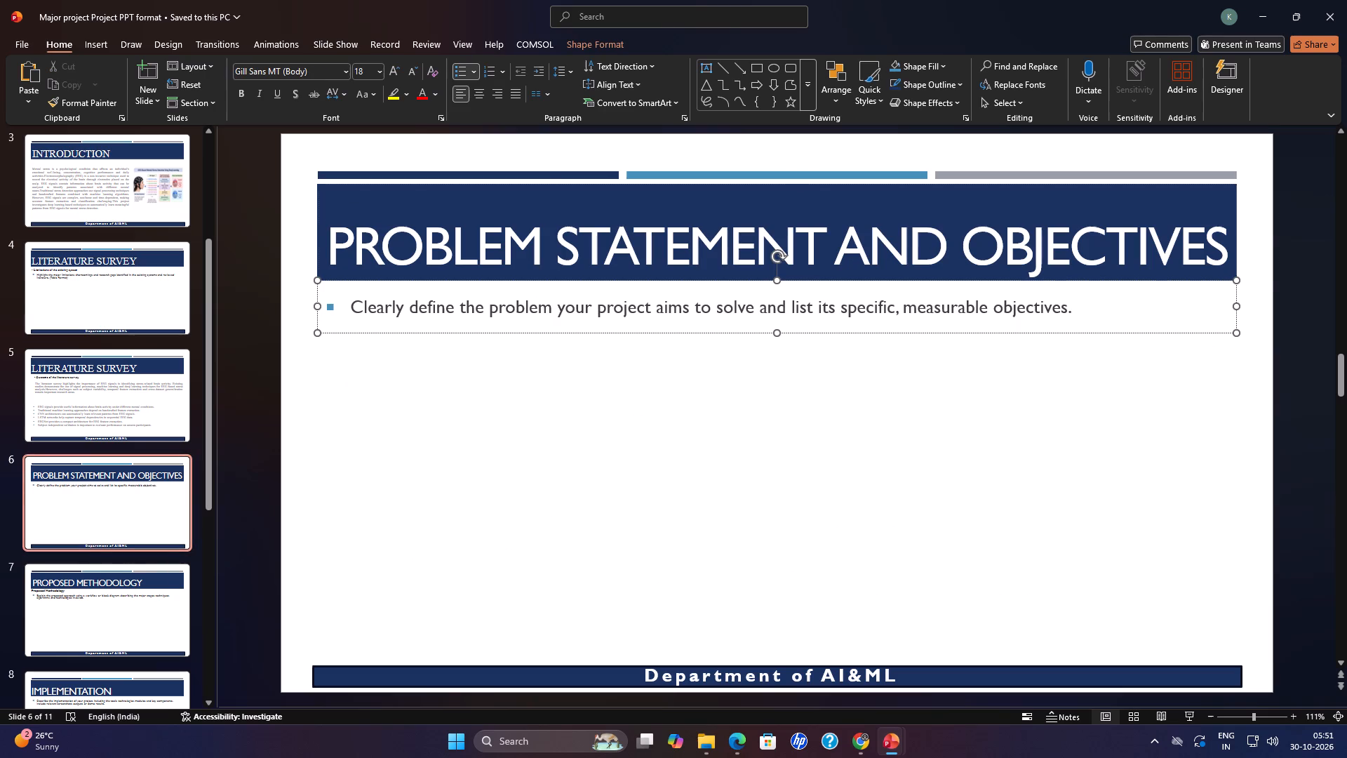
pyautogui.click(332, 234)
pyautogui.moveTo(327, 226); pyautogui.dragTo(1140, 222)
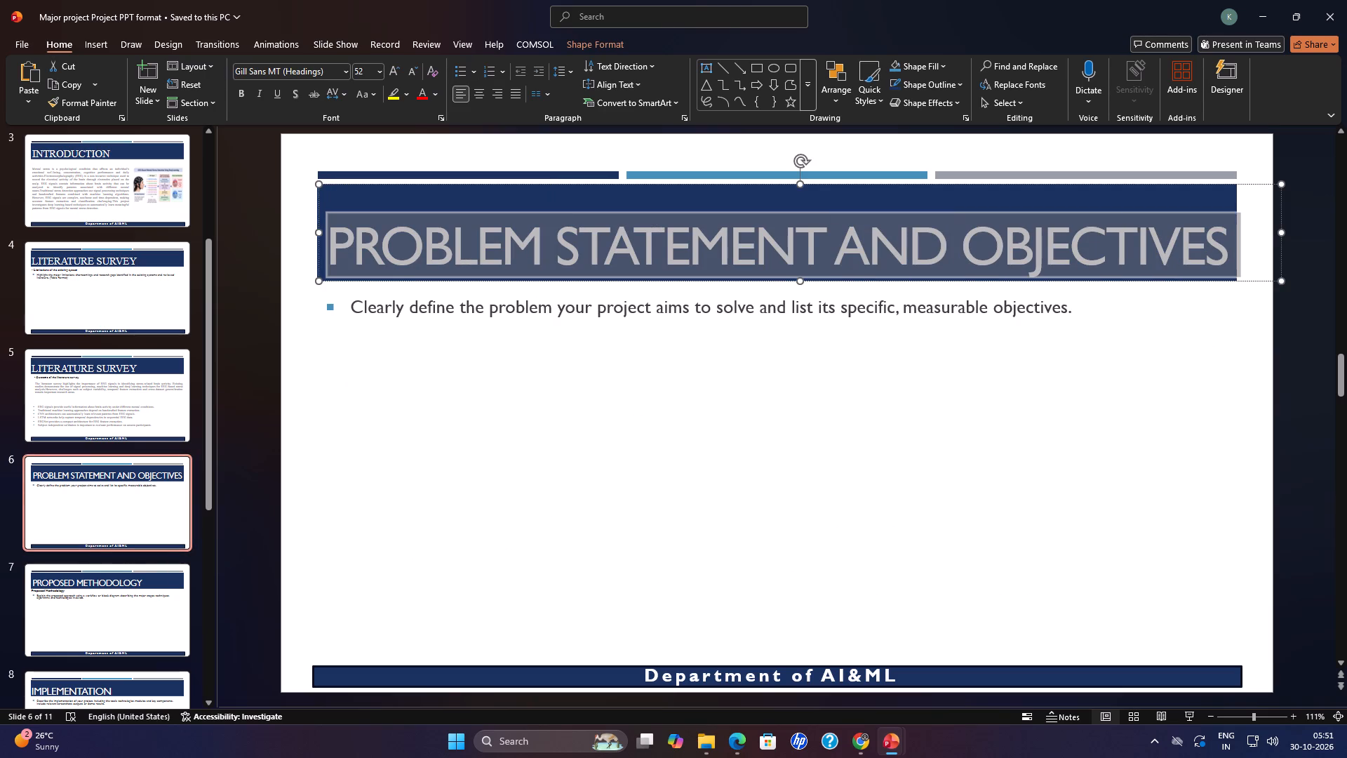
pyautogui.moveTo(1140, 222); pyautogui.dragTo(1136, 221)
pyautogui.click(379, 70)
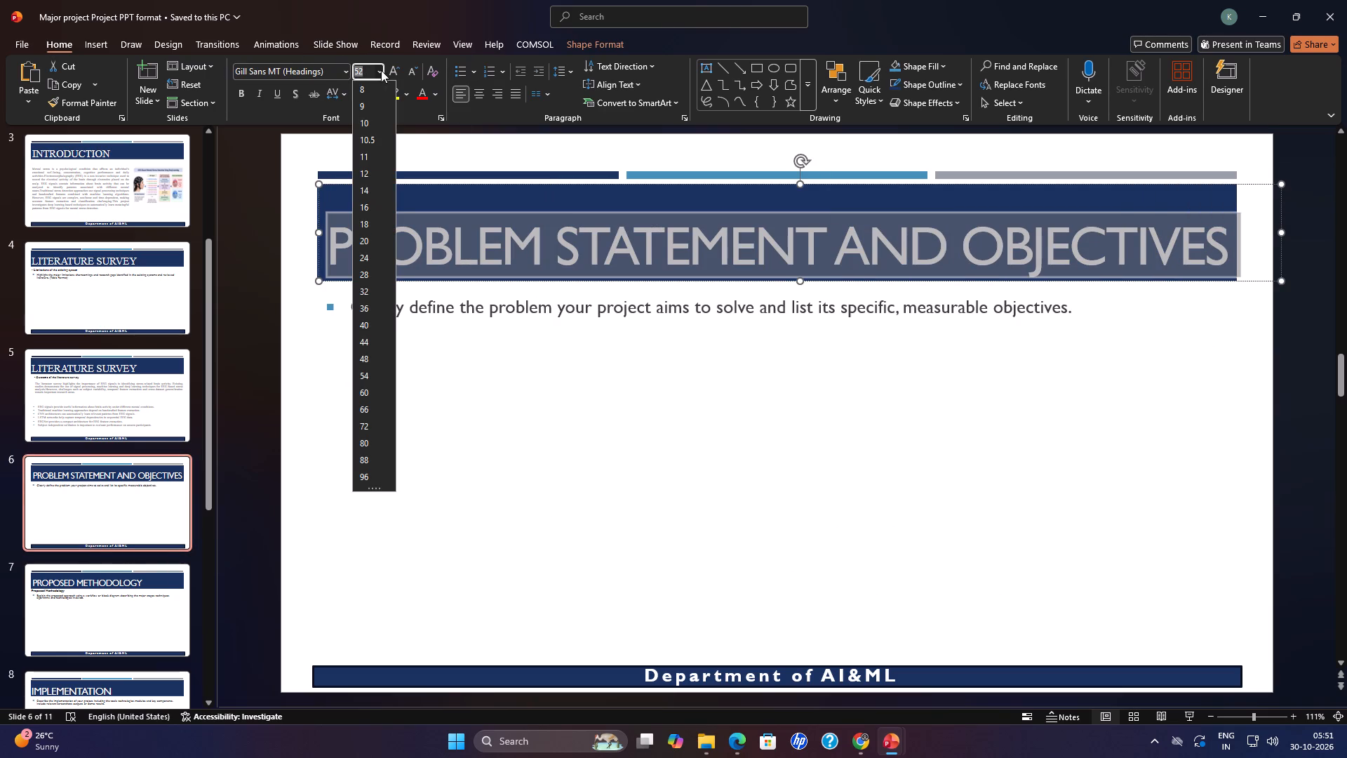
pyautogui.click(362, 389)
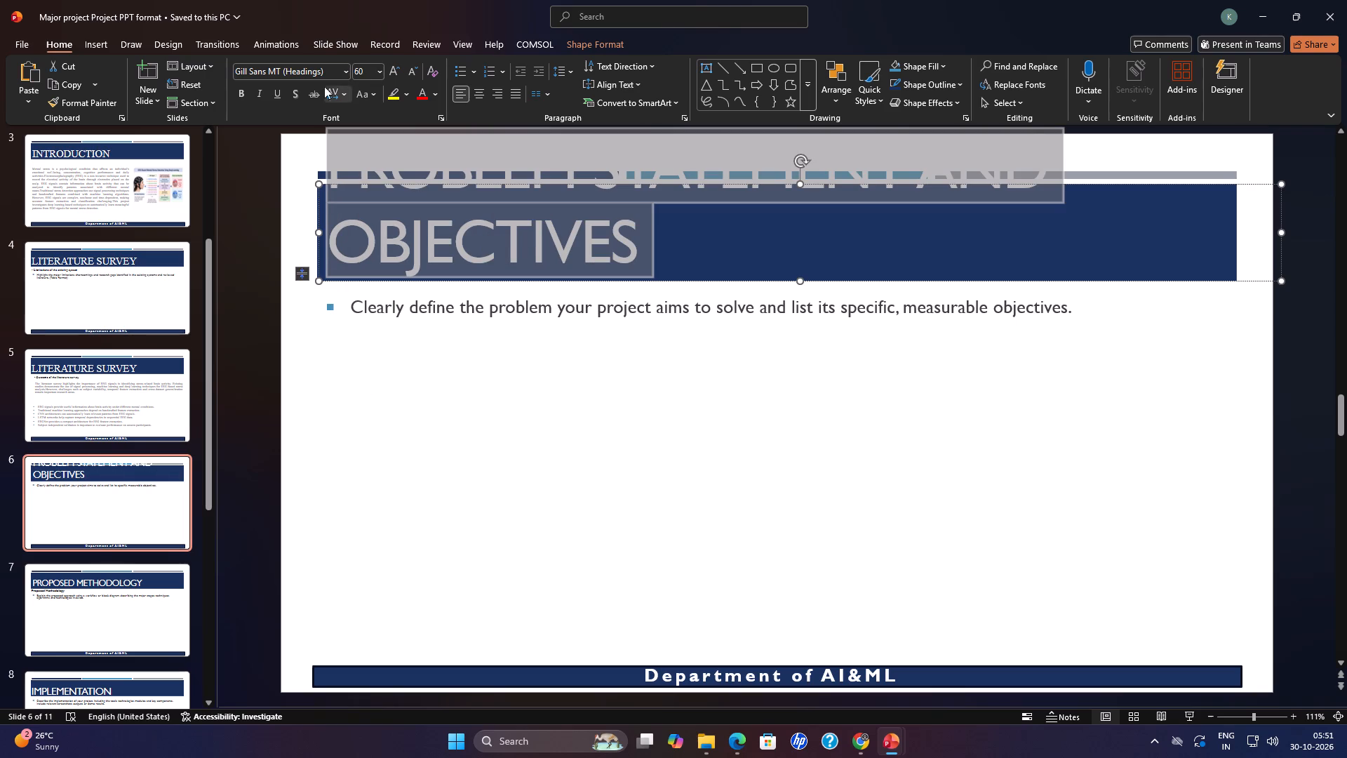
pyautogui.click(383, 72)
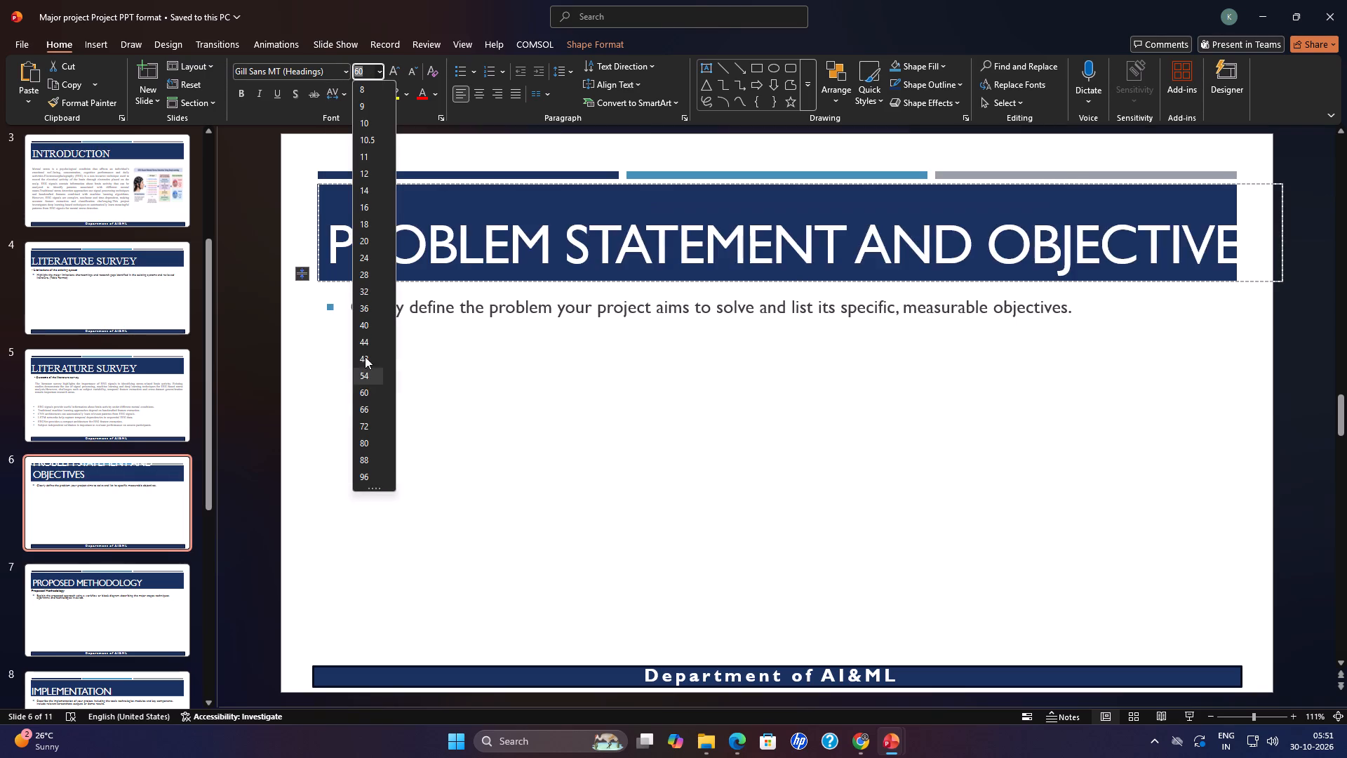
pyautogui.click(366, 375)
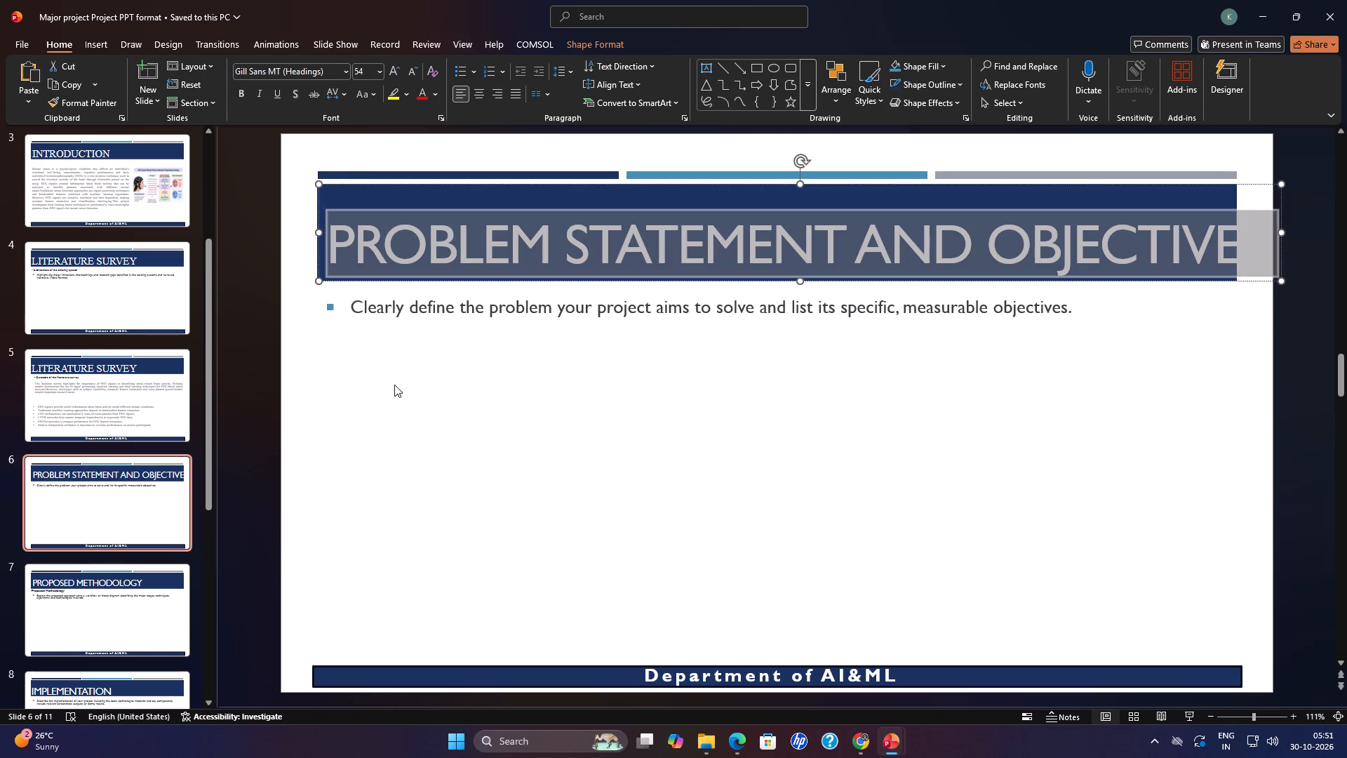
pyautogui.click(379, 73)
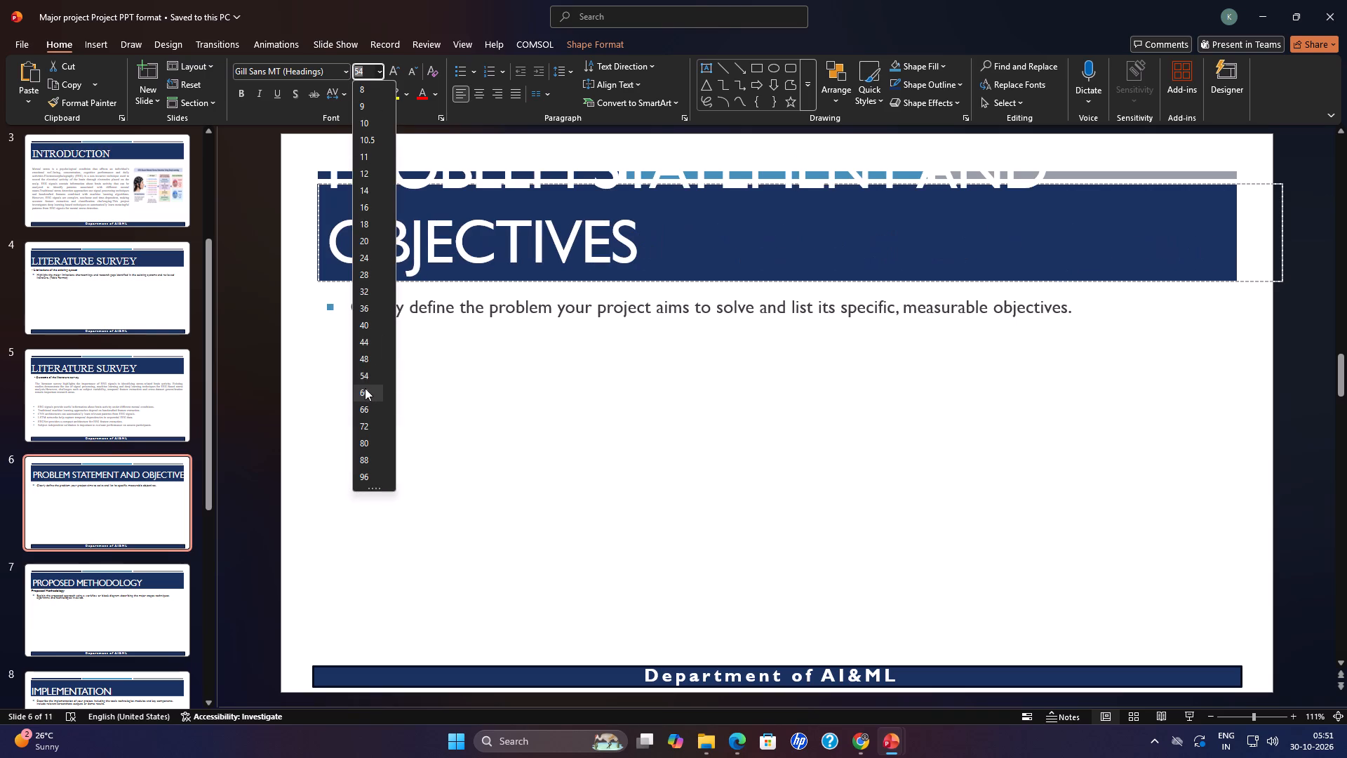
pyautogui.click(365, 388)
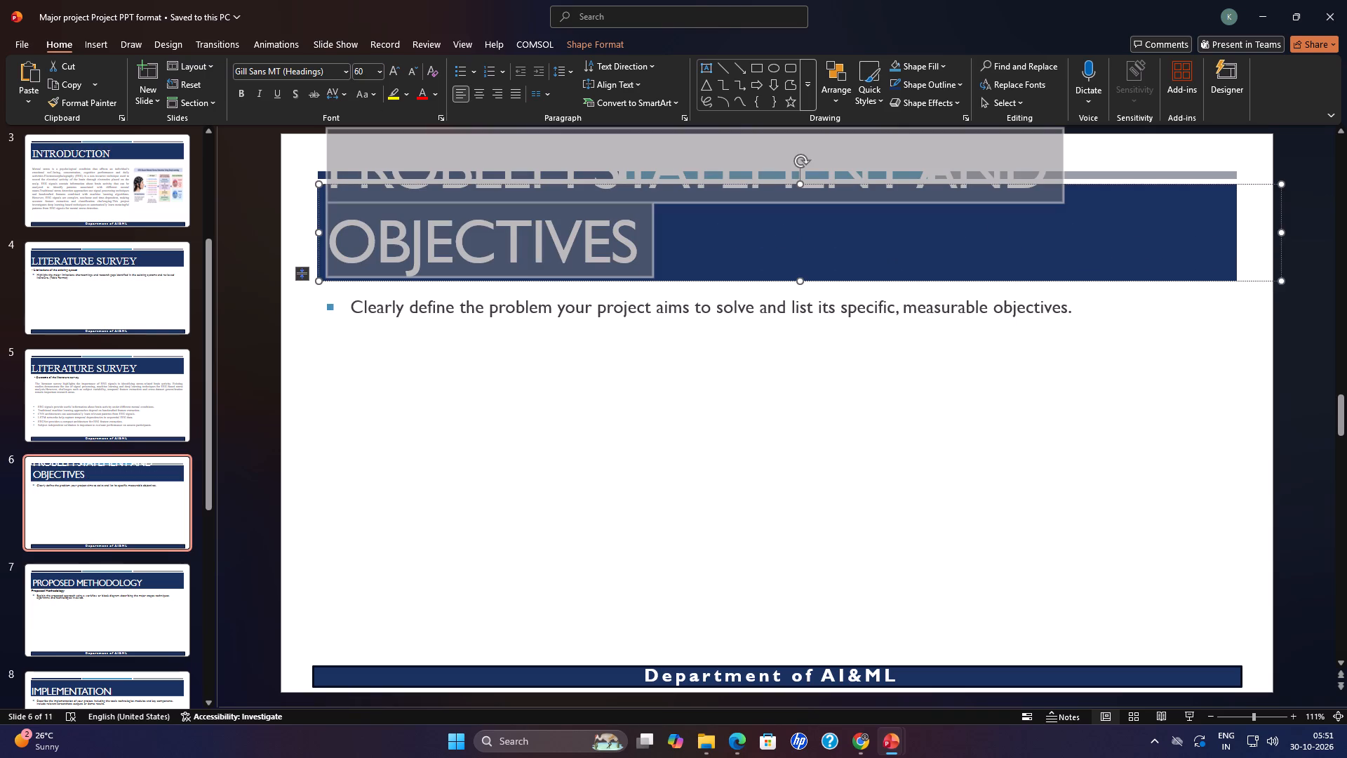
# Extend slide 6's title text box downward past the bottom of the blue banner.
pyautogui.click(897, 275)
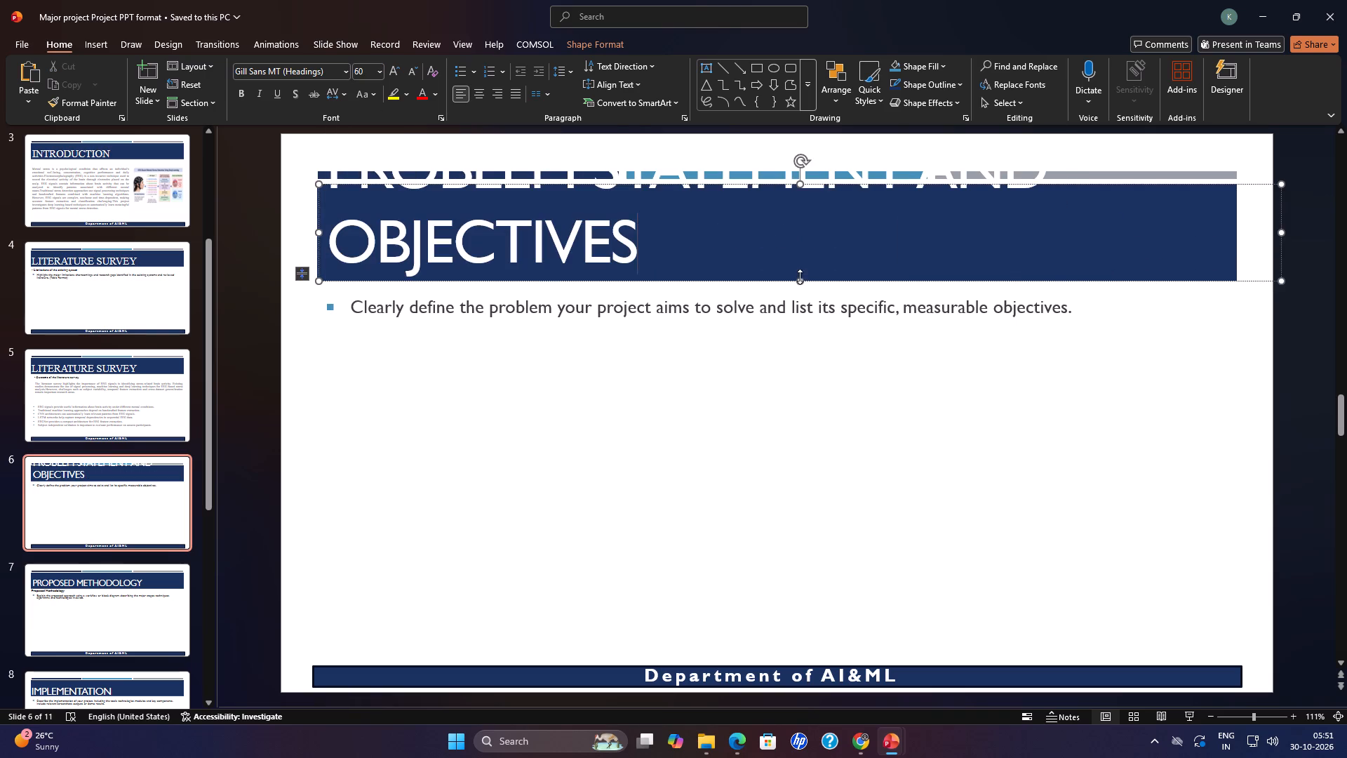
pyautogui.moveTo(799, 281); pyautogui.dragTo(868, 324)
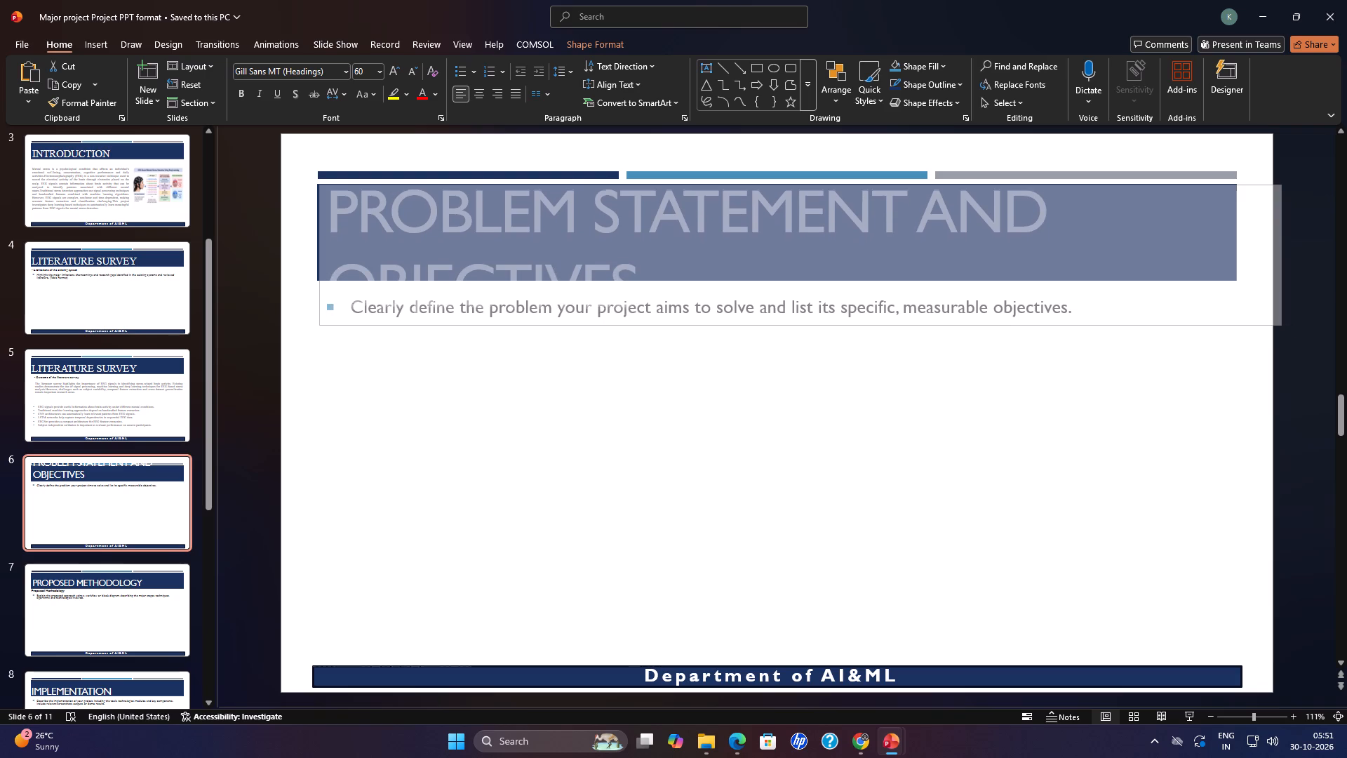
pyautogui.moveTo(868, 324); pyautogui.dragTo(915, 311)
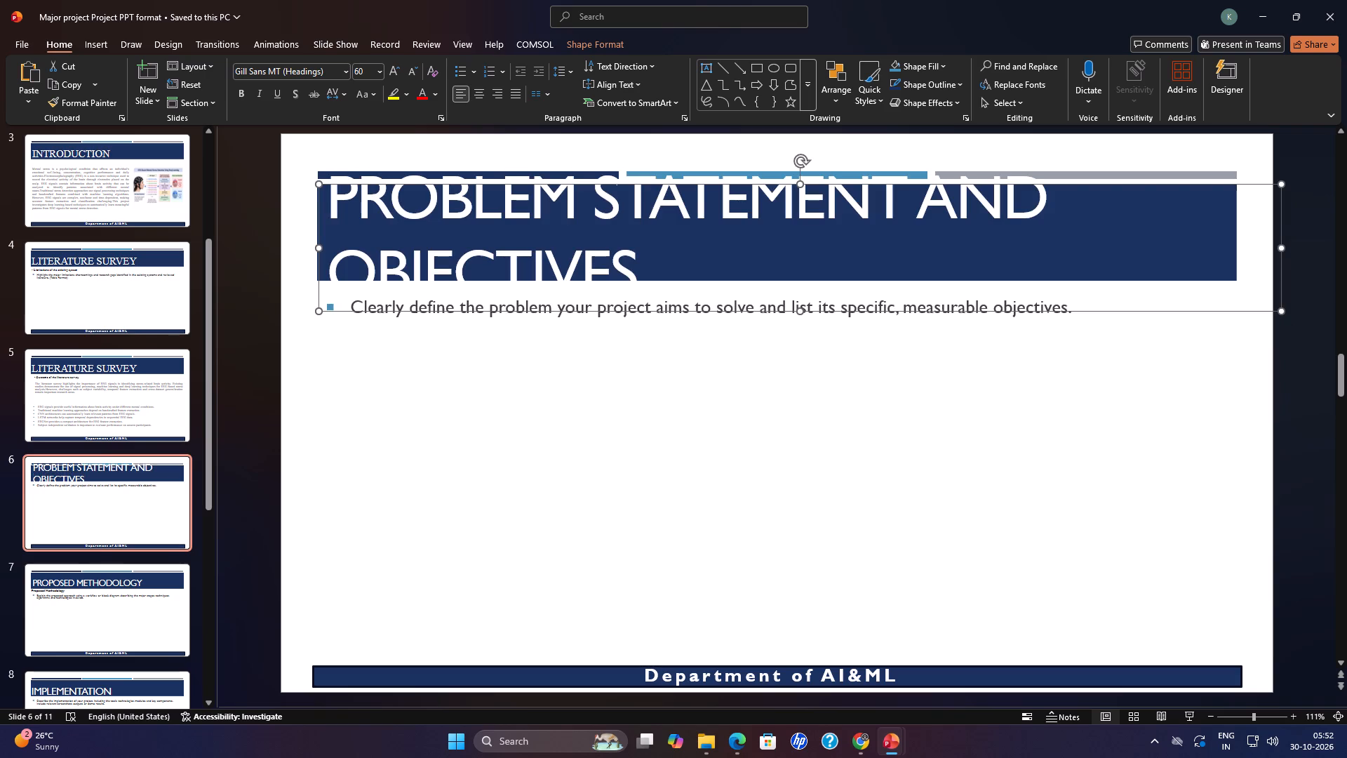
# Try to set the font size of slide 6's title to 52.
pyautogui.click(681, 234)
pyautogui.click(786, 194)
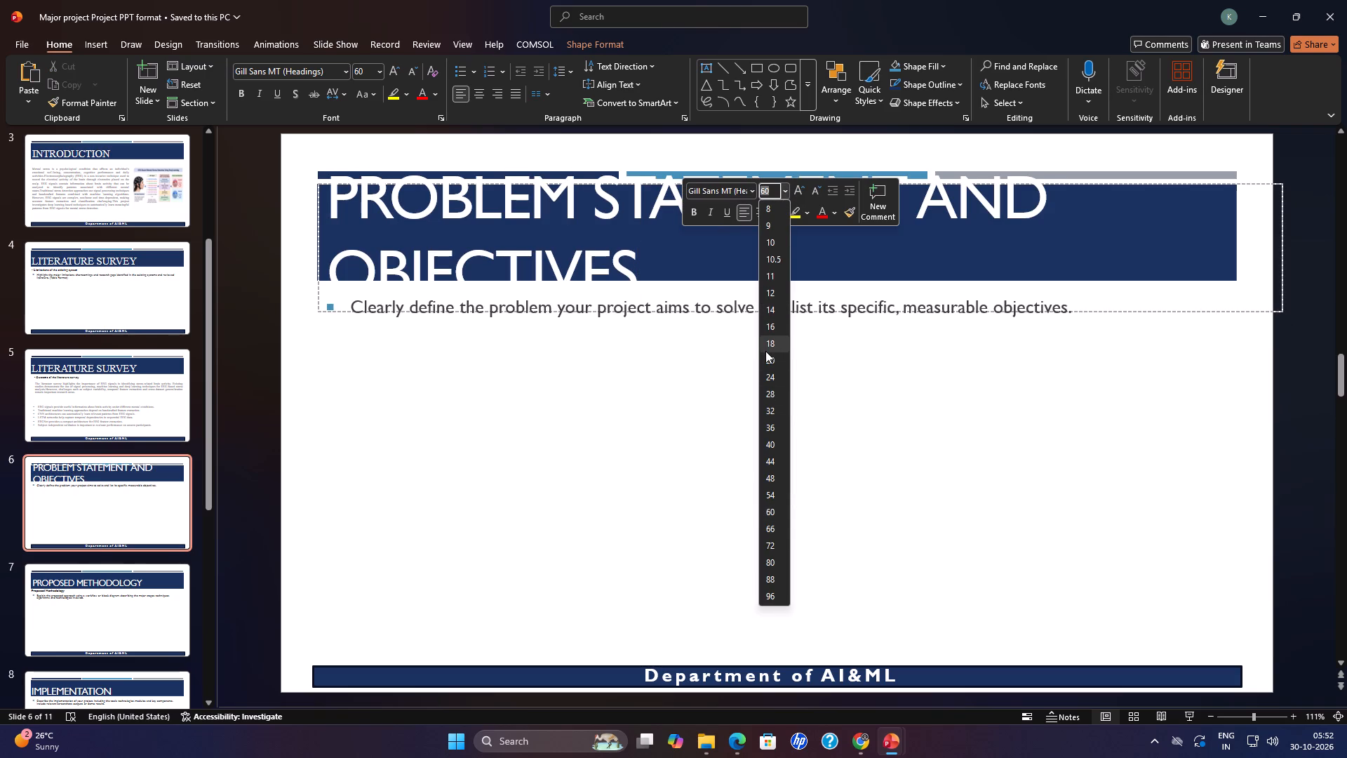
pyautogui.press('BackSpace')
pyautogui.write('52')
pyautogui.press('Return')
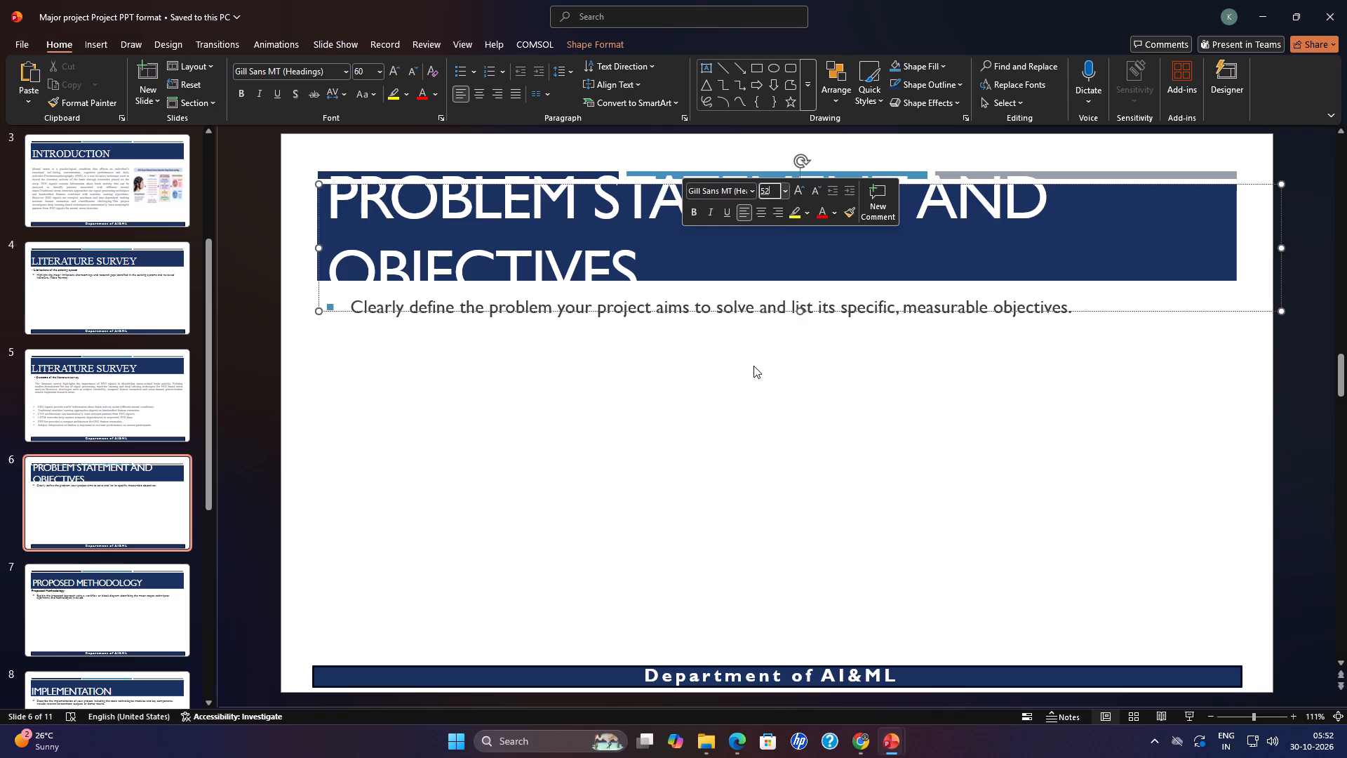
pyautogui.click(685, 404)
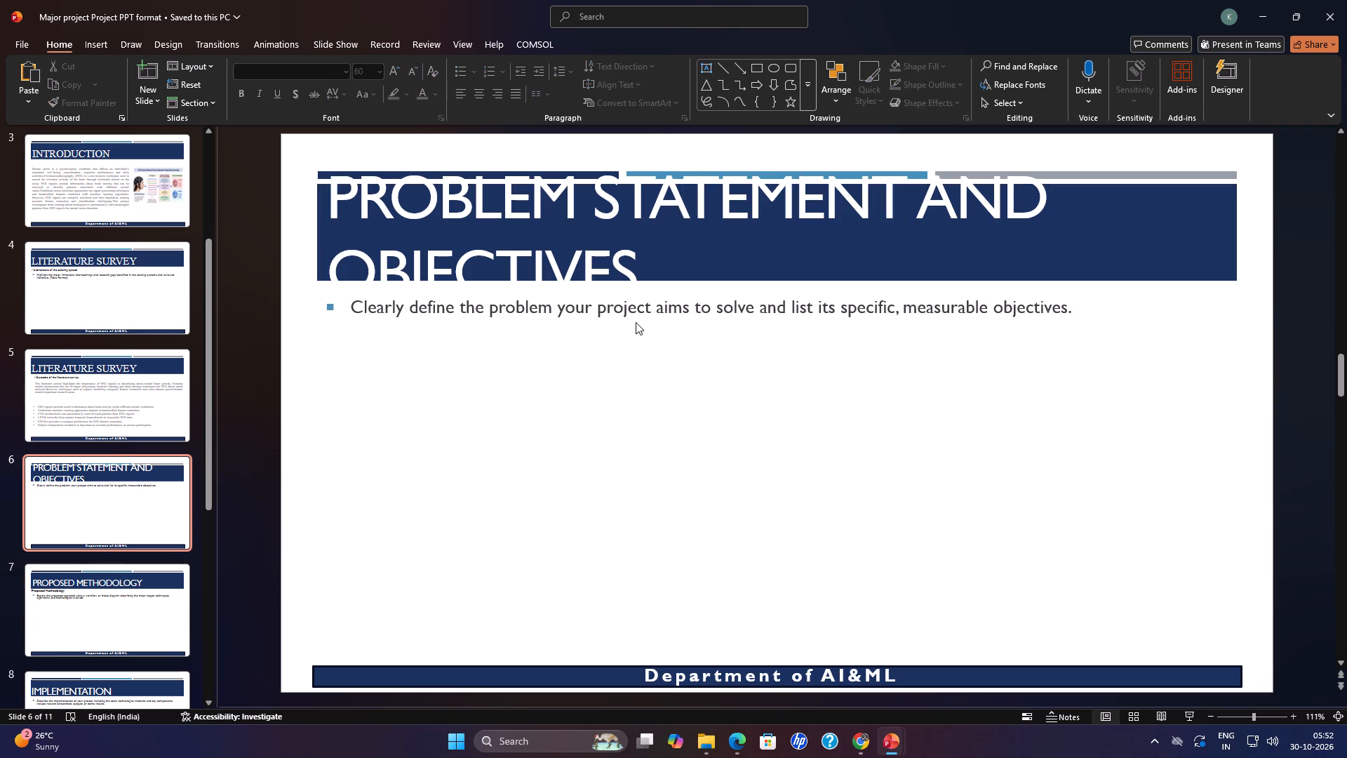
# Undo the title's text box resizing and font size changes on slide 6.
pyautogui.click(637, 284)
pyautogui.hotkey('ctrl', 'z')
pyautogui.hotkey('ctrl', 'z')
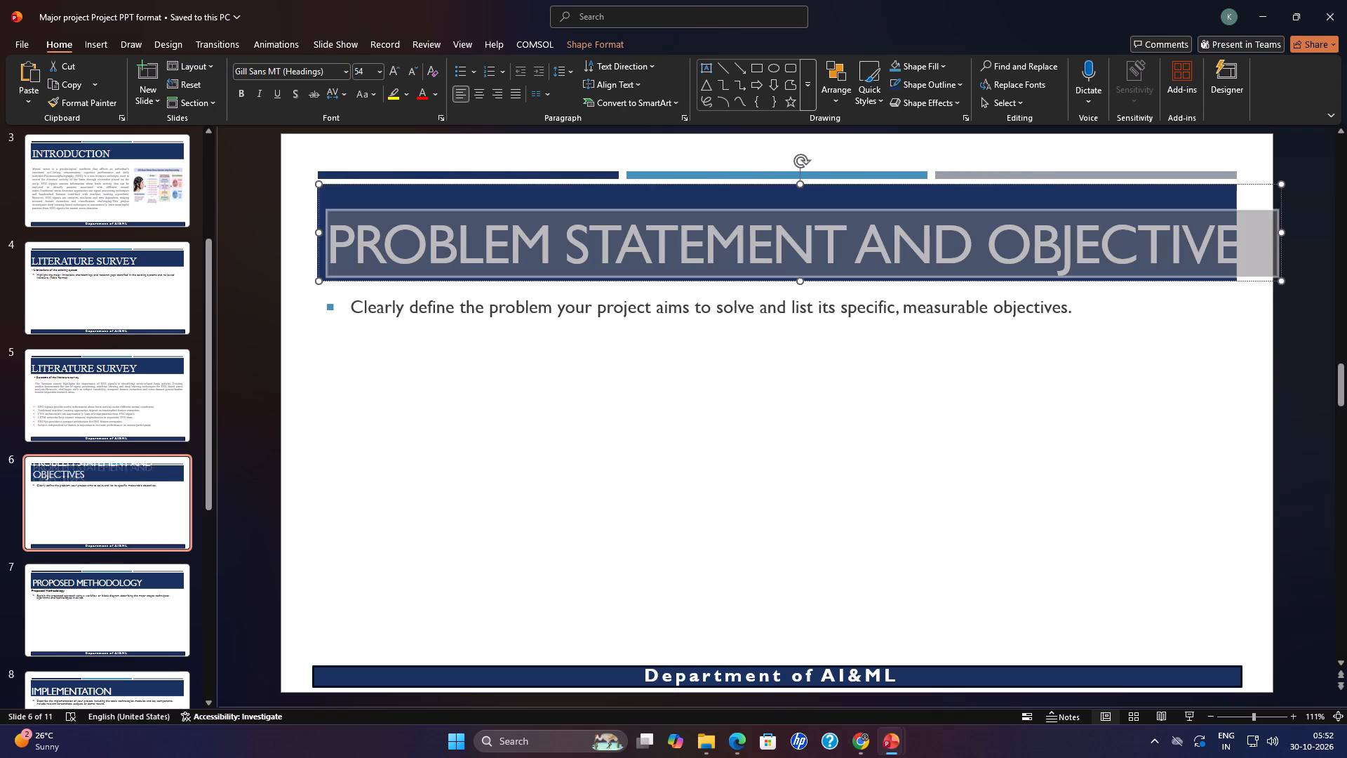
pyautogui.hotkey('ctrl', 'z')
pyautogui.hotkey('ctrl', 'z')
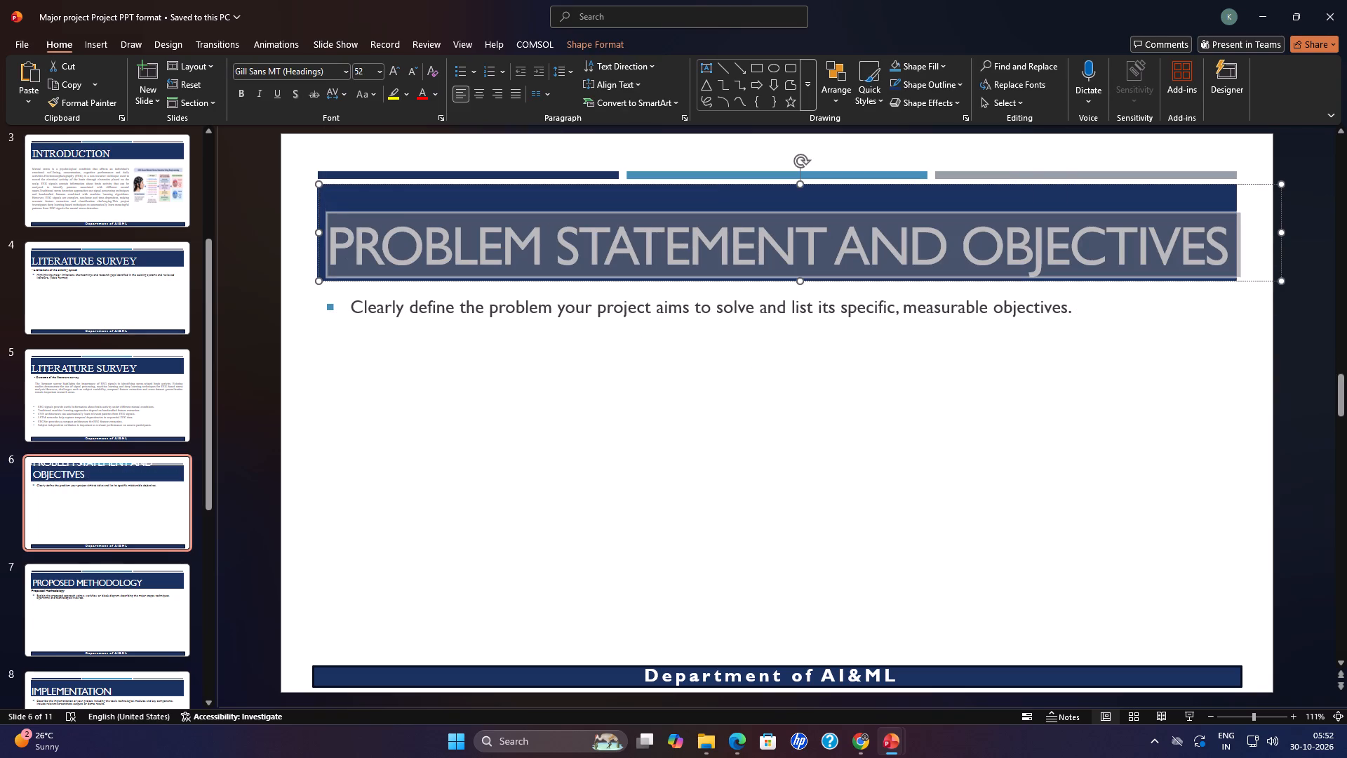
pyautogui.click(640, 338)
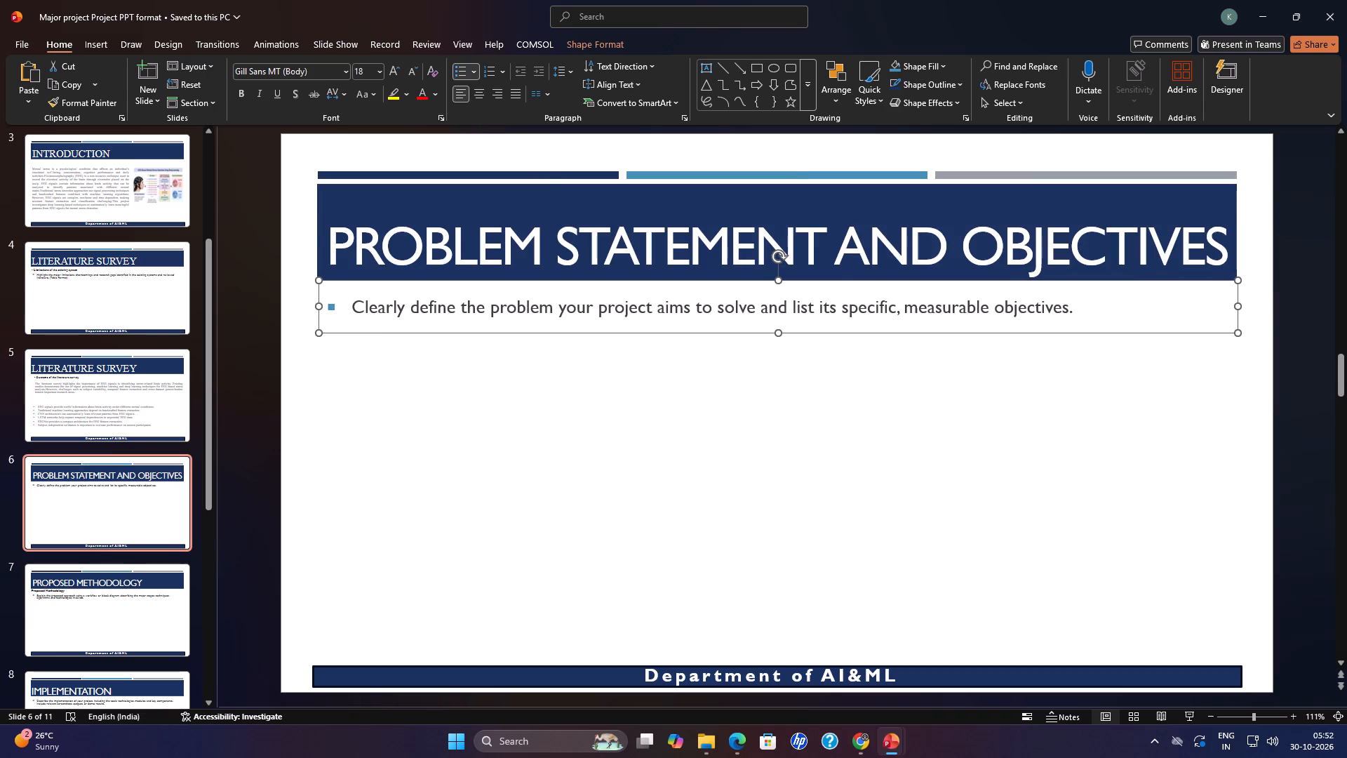
# Change the font of slide 6's whole title to Times New Roman.
pyautogui.moveTo(329, 234); pyautogui.dragTo(1081, 238)
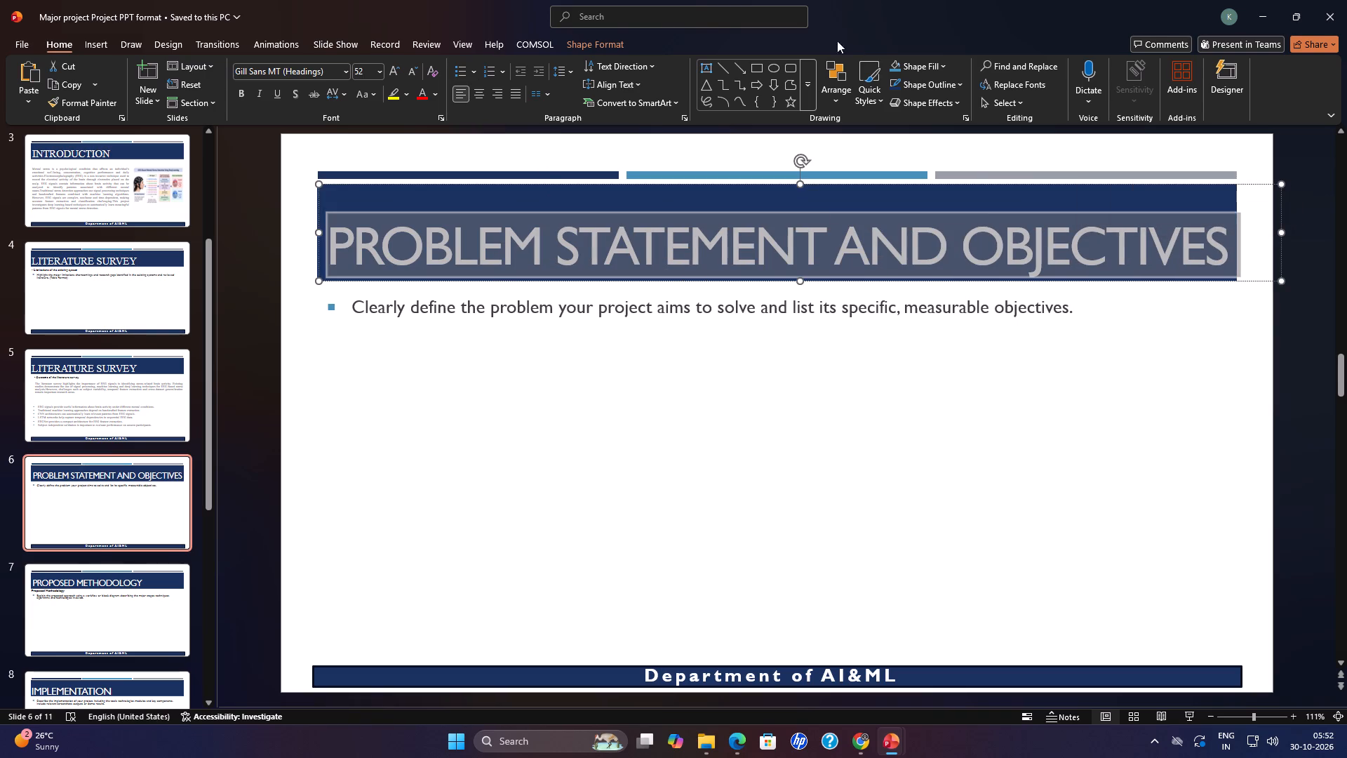
pyautogui.click(346, 77)
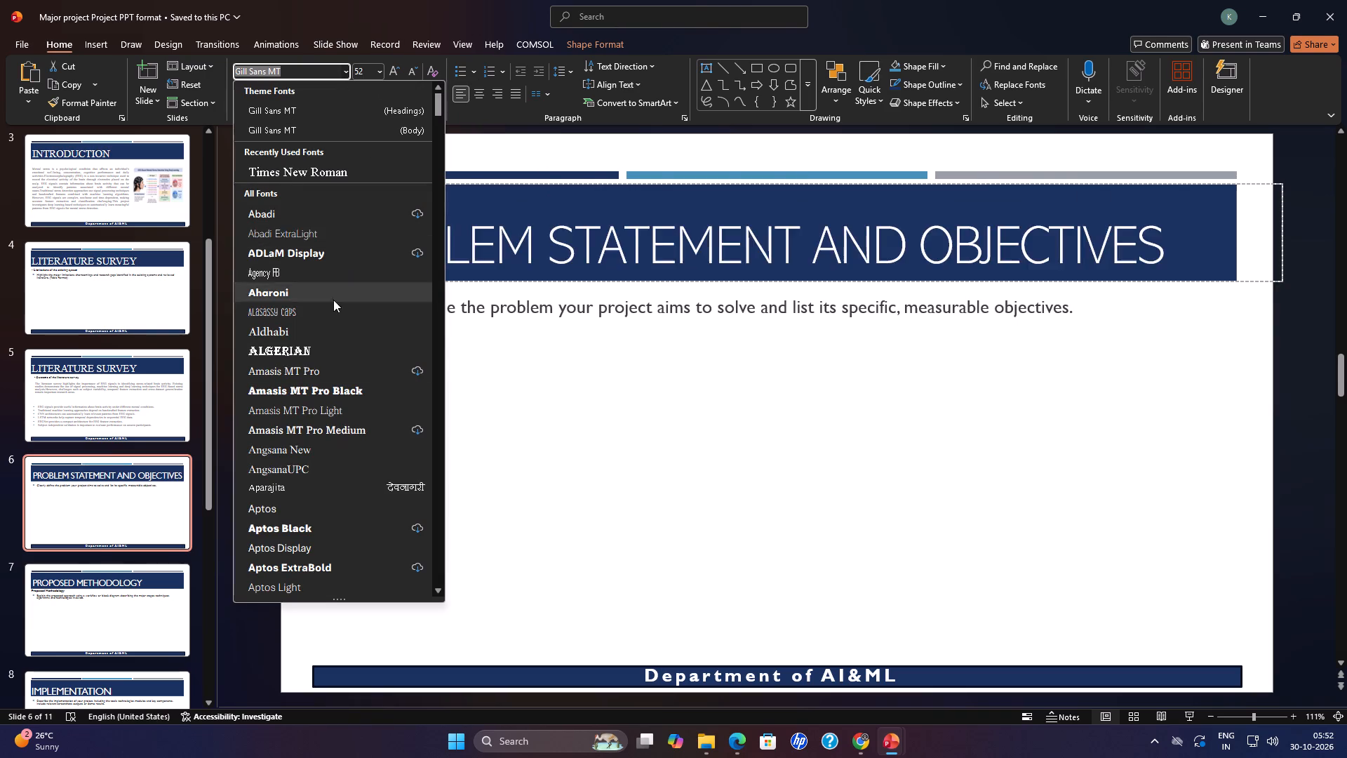
pyautogui.click(332, 163)
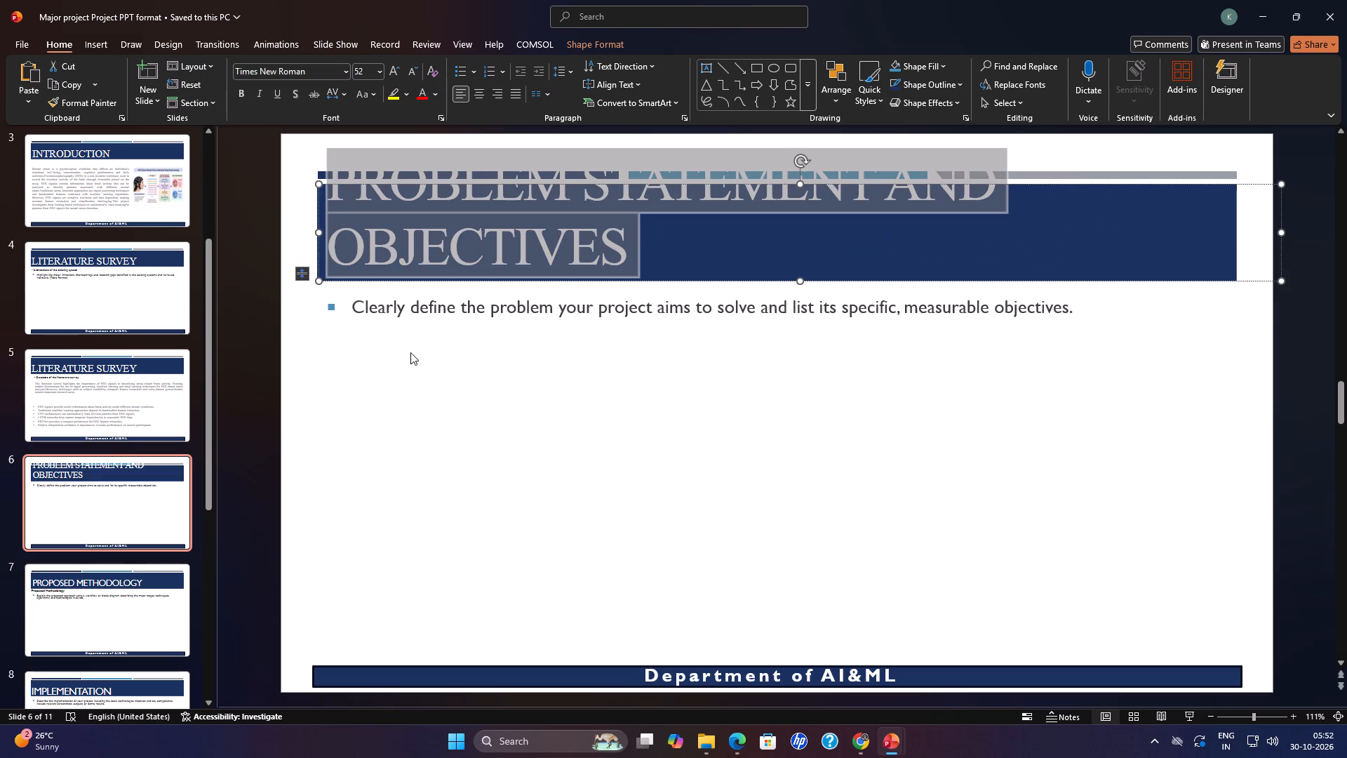
pyautogui.click(550, 406)
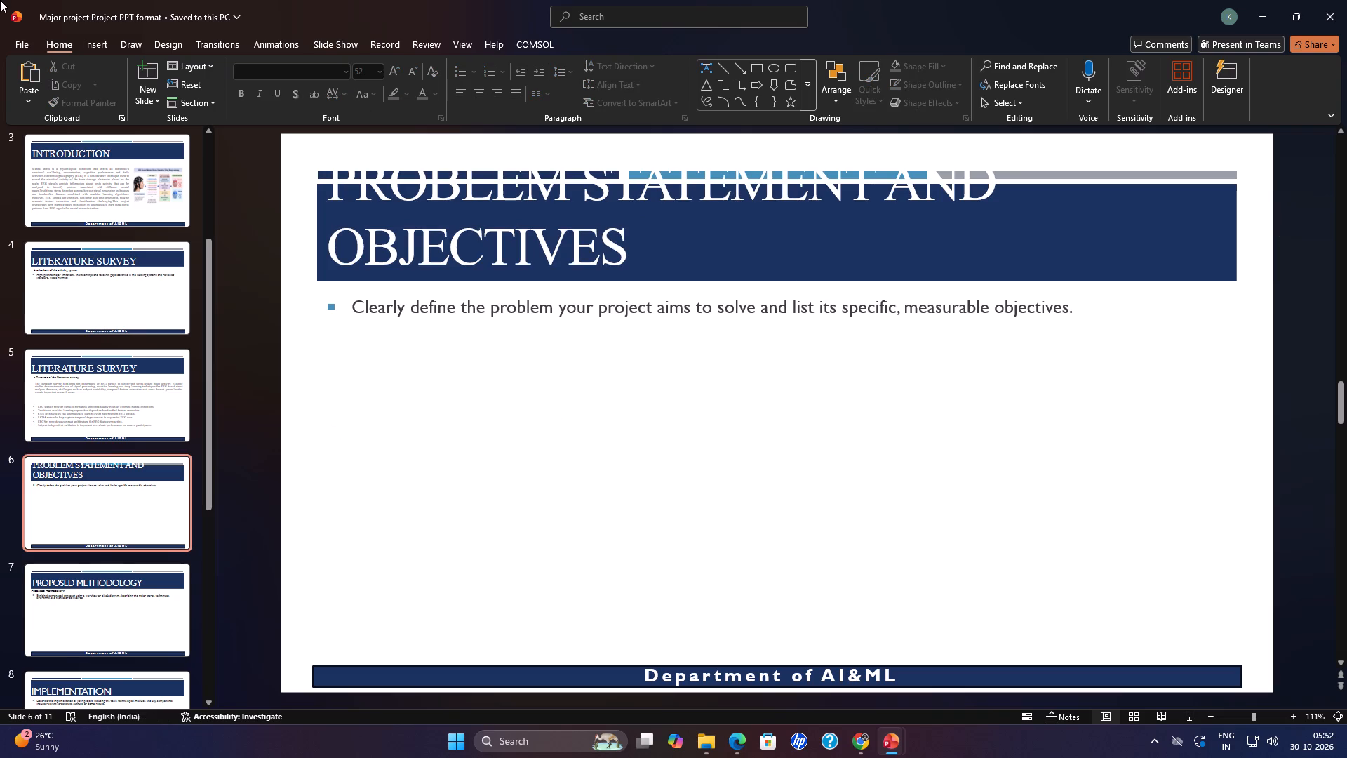
# Enlarge slide 6's title text box by extending its bottom edge below the banner, shifting the two-line title down.
pyautogui.click(970, 158)
pyautogui.click(798, 181)
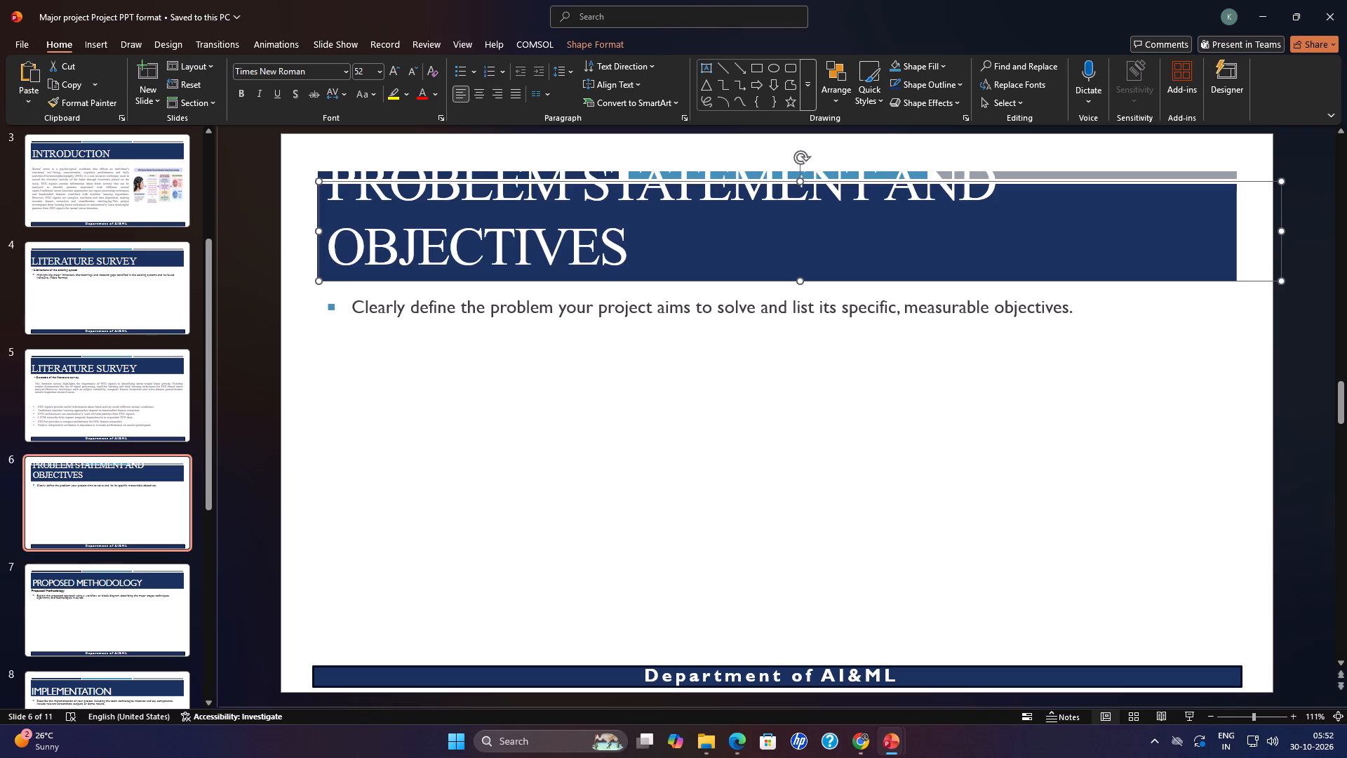
pyautogui.moveTo(760, 227); pyautogui.dragTo(775, 258)
pyautogui.moveTo(662, 223); pyautogui.dragTo(749, 258)
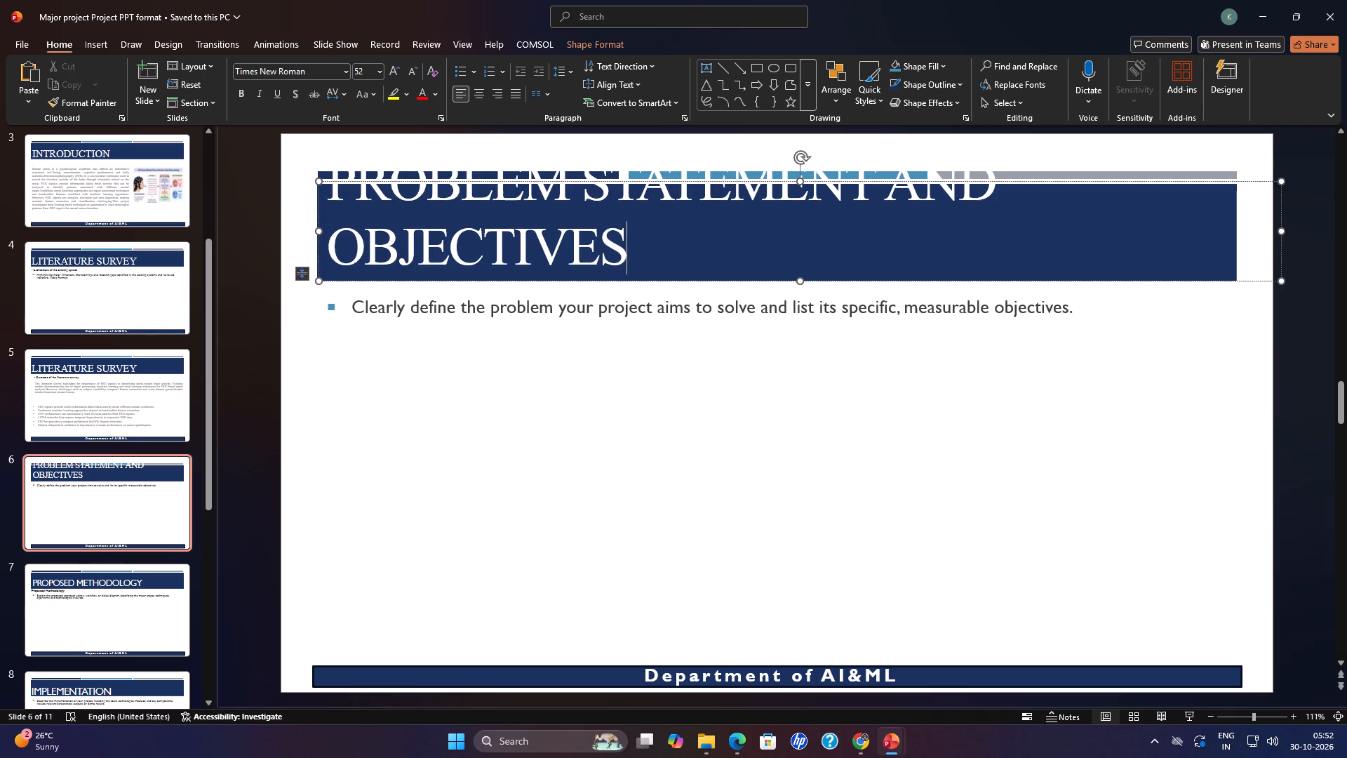
pyautogui.moveTo(749, 258); pyautogui.dragTo(768, 252)
pyautogui.moveTo(803, 282); pyautogui.dragTo(869, 318)
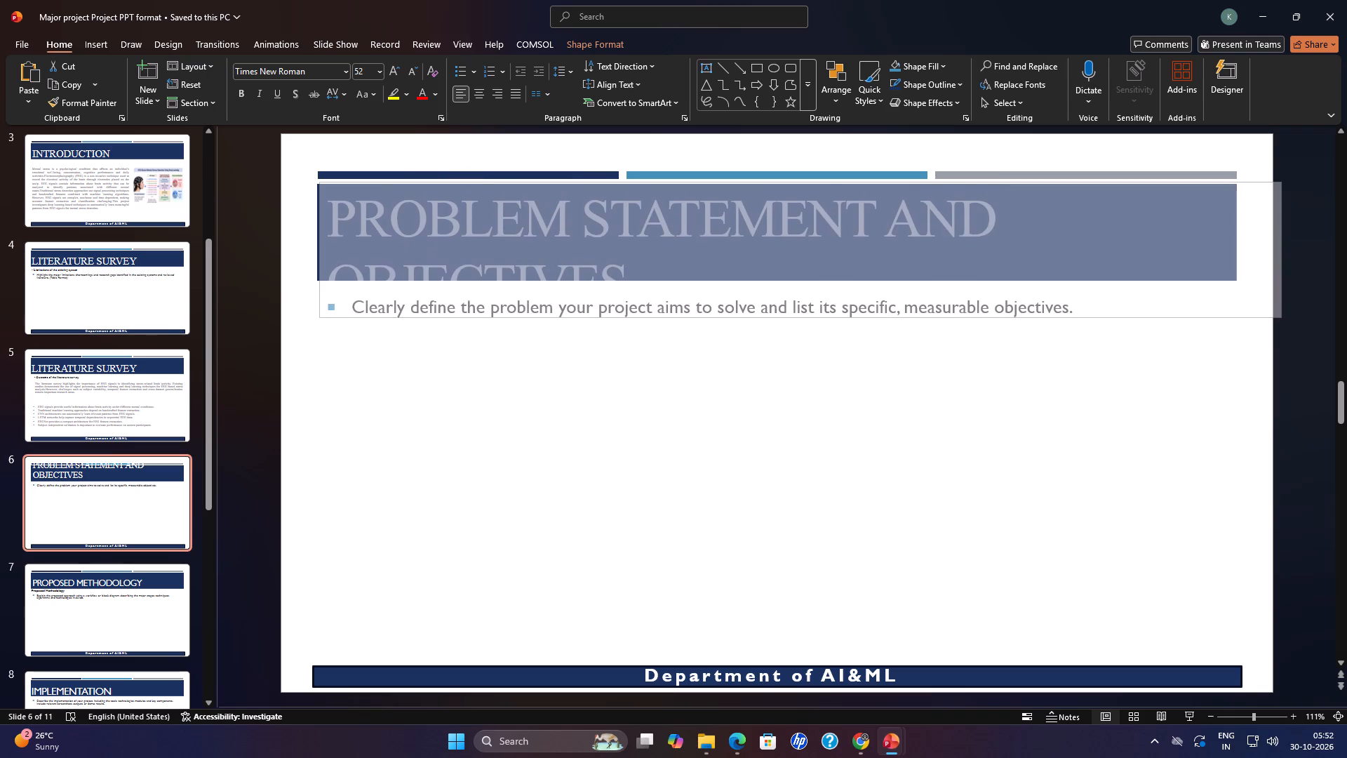
pyautogui.moveTo(869, 318); pyautogui.dragTo(877, 300)
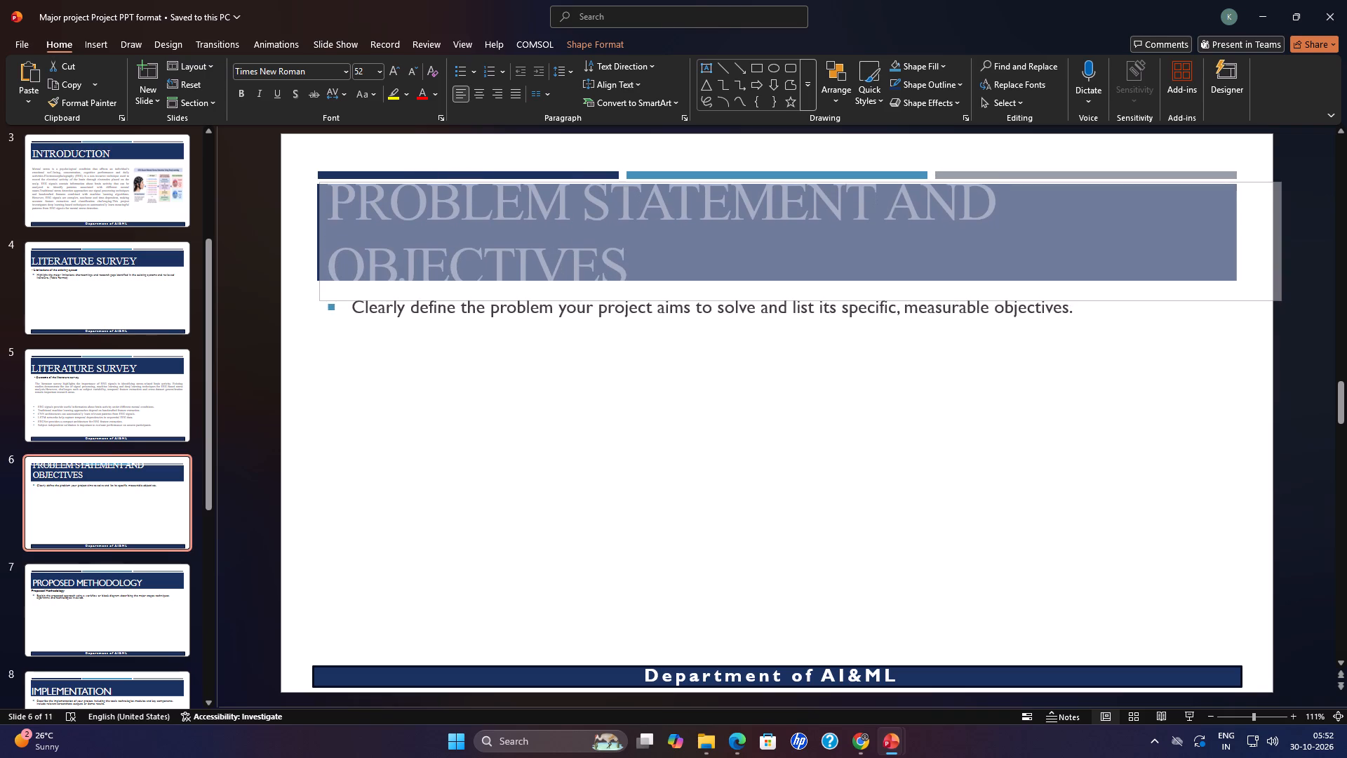
pyautogui.moveTo(877, 300); pyautogui.dragTo(877, 304)
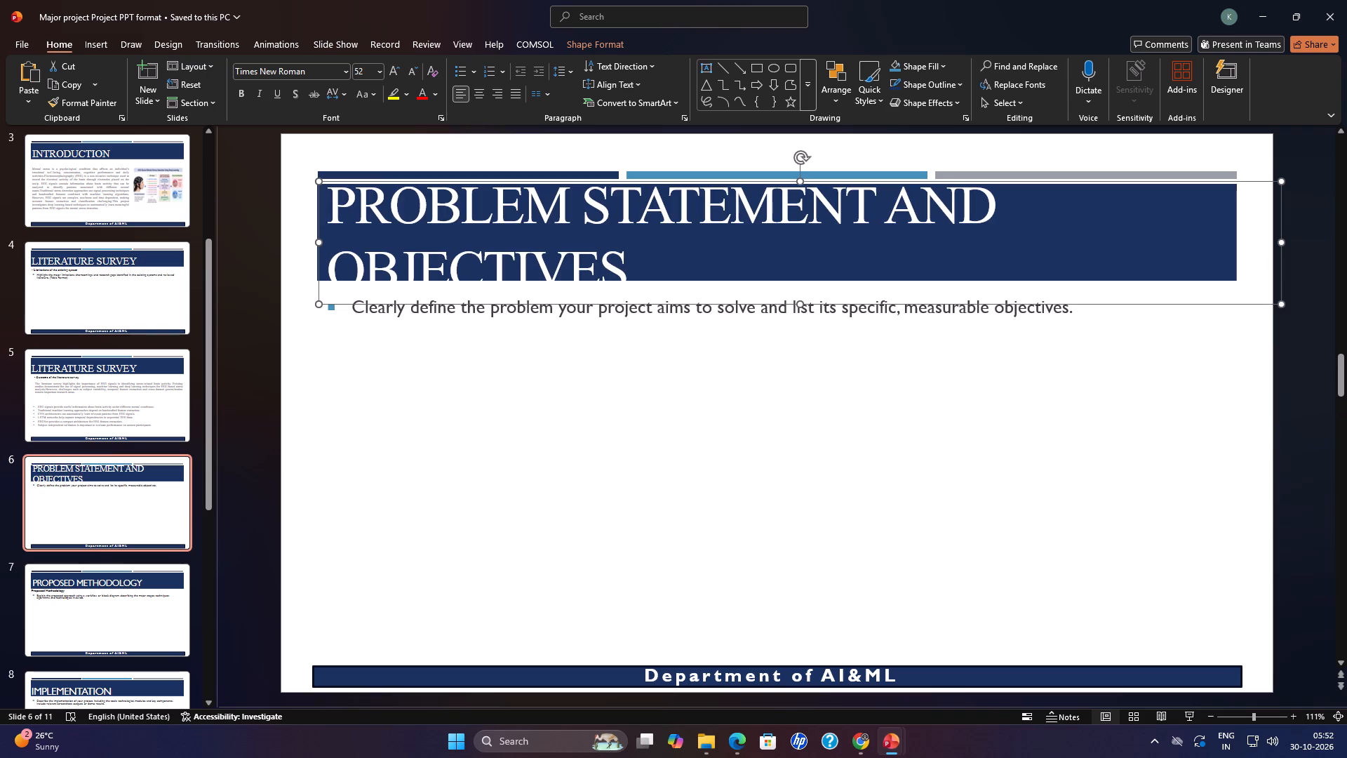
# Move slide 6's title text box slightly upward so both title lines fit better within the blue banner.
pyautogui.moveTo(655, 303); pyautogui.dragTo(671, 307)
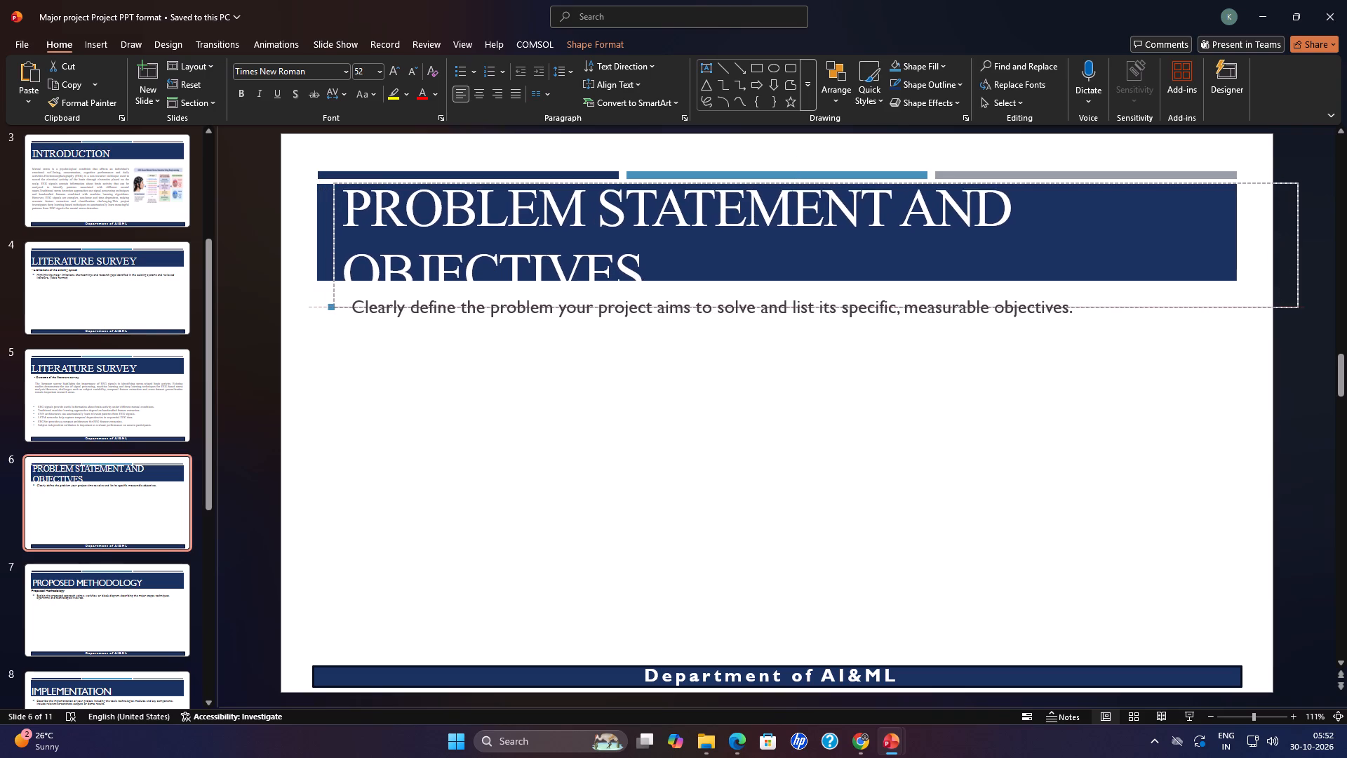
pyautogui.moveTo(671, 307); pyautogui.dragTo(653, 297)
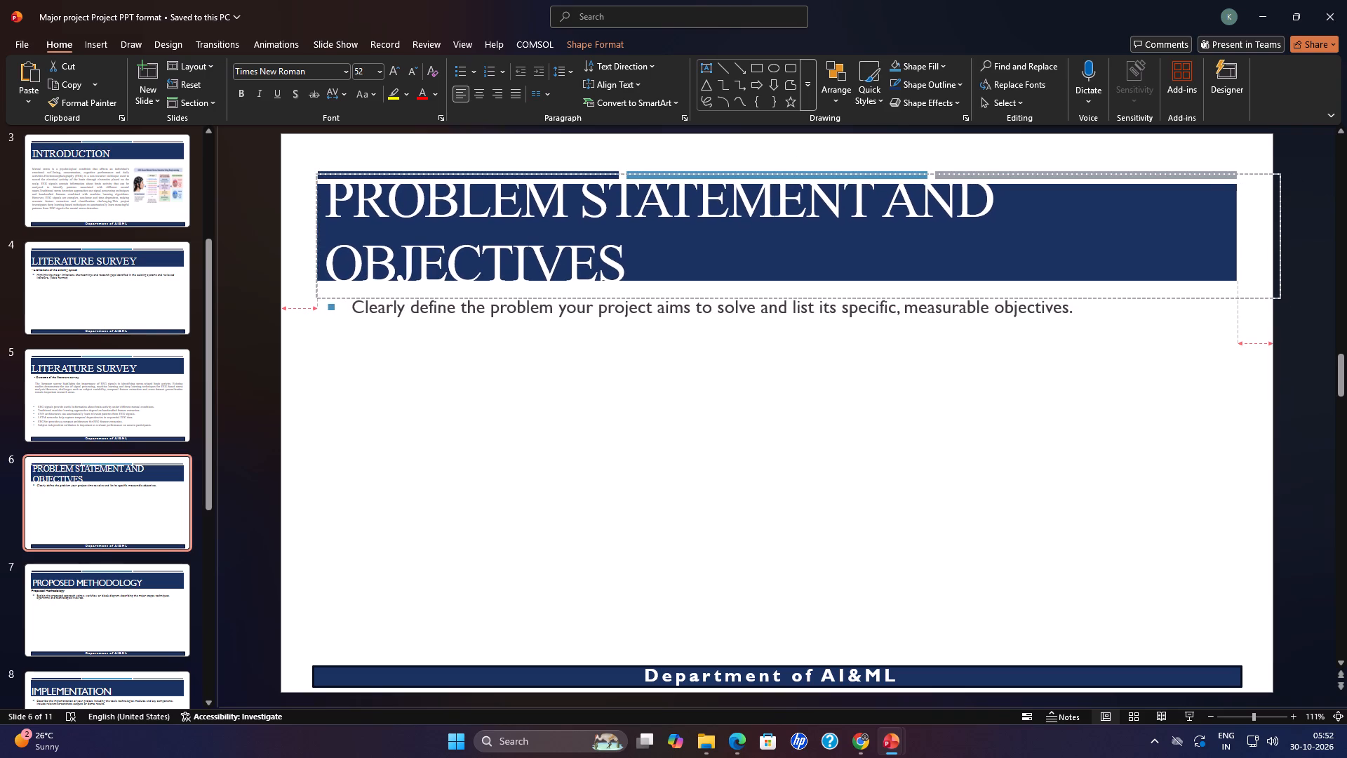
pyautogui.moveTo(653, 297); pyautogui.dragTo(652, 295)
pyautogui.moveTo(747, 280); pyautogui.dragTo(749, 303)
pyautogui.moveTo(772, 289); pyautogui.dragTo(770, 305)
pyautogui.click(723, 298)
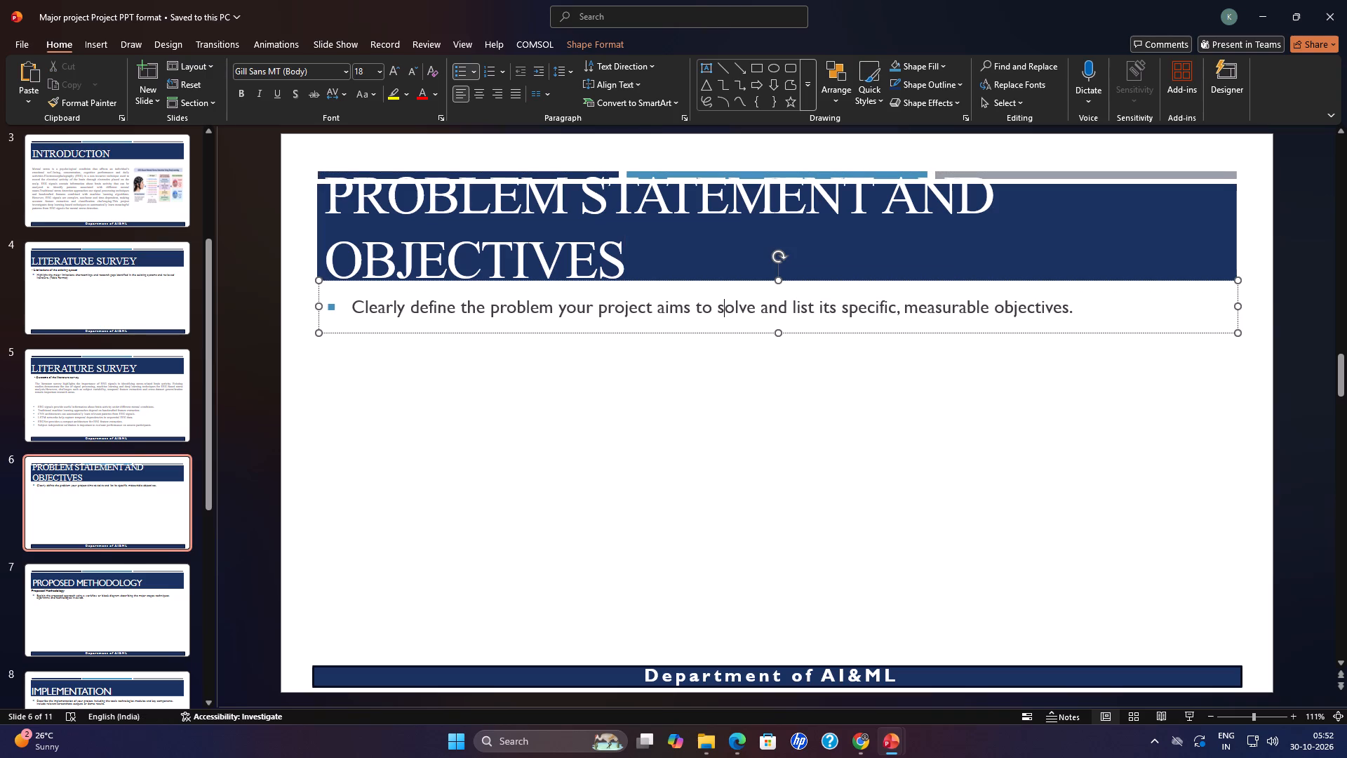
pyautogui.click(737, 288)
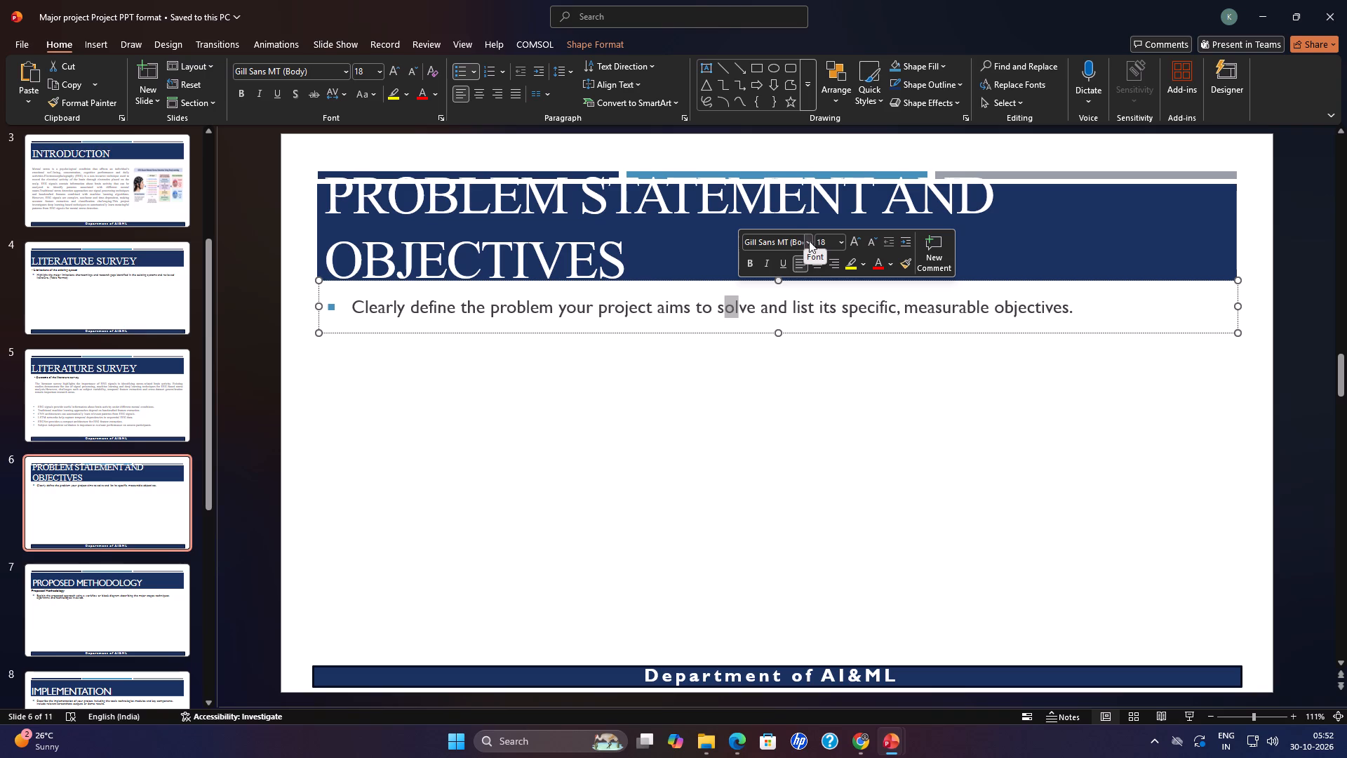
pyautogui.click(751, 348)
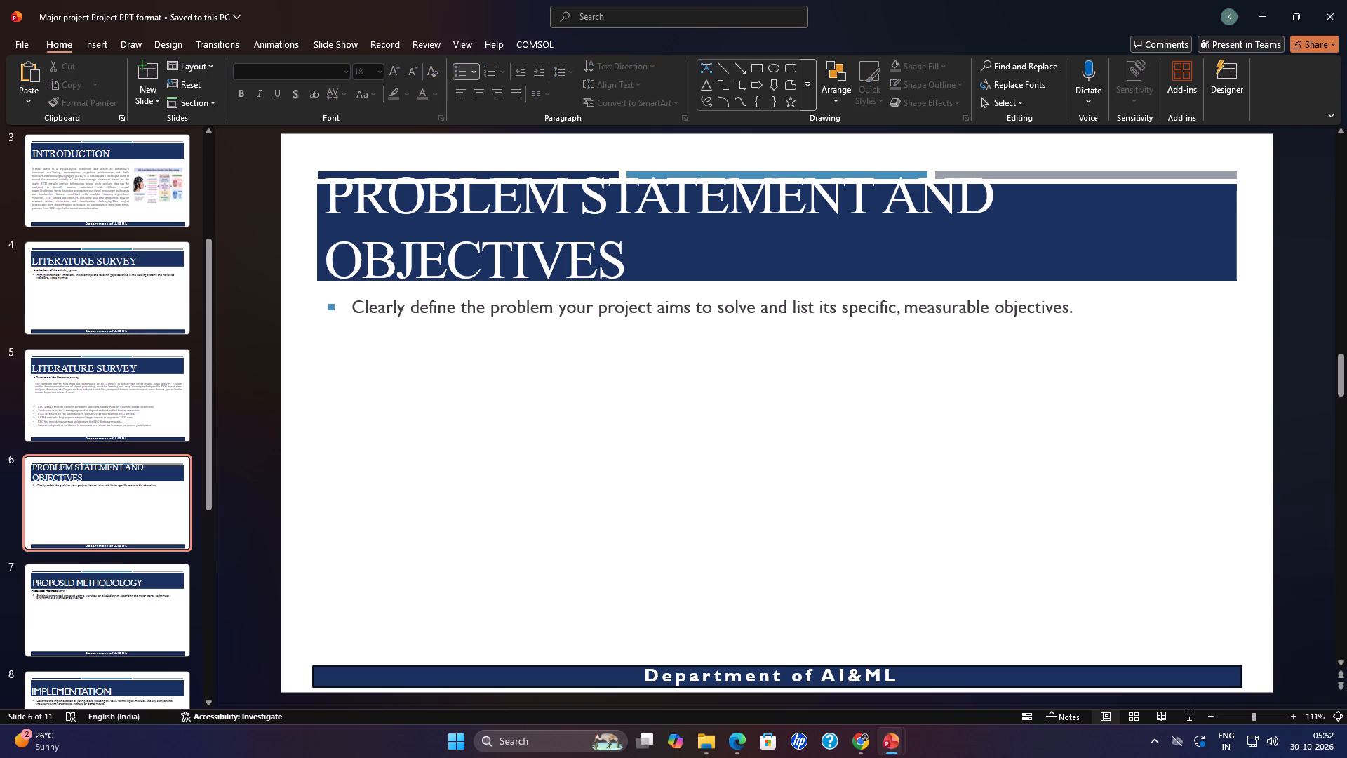
# Shift slide 6's title text box slightly right and down, and narrow it so its right edge meets the blue banner's end.
pyautogui.click(699, 279)
pyautogui.moveTo(803, 296); pyautogui.dragTo(858, 317)
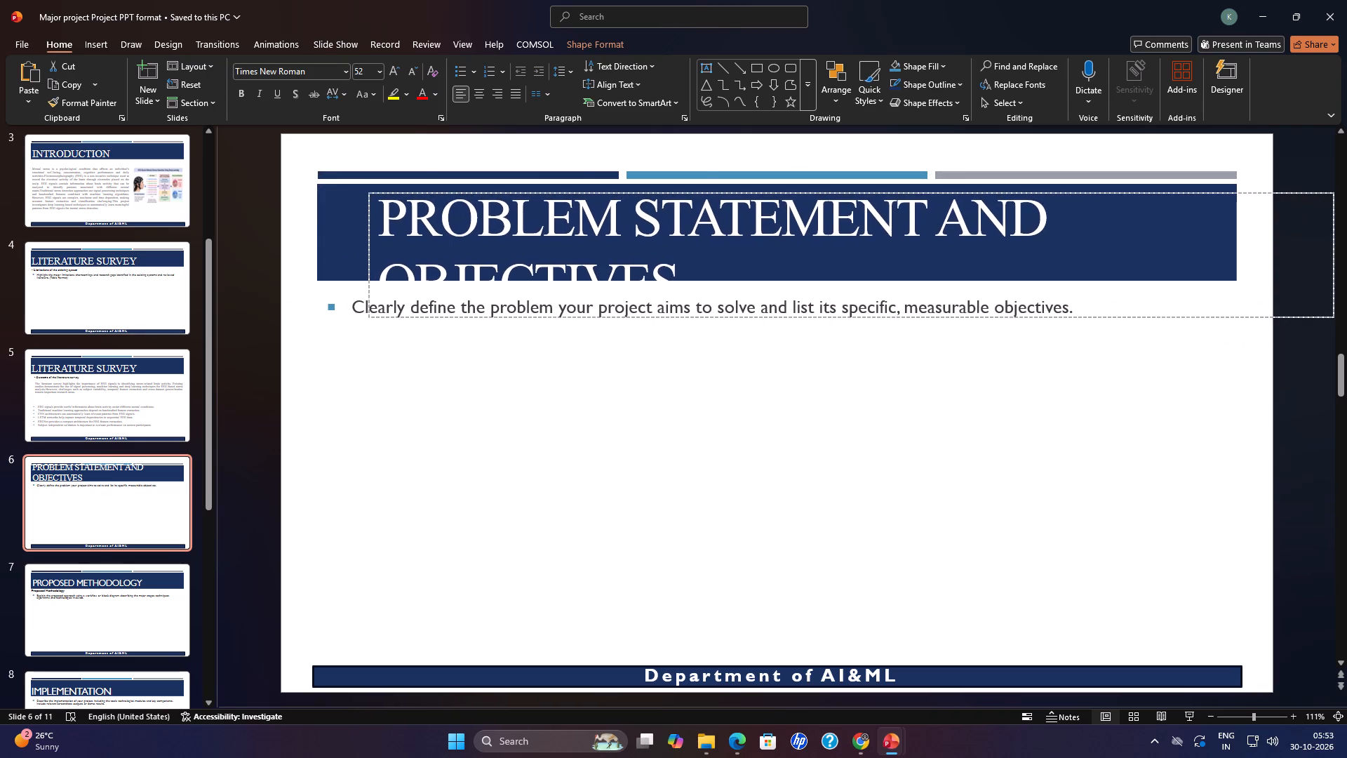
pyautogui.moveTo(858, 317); pyautogui.dragTo(820, 307)
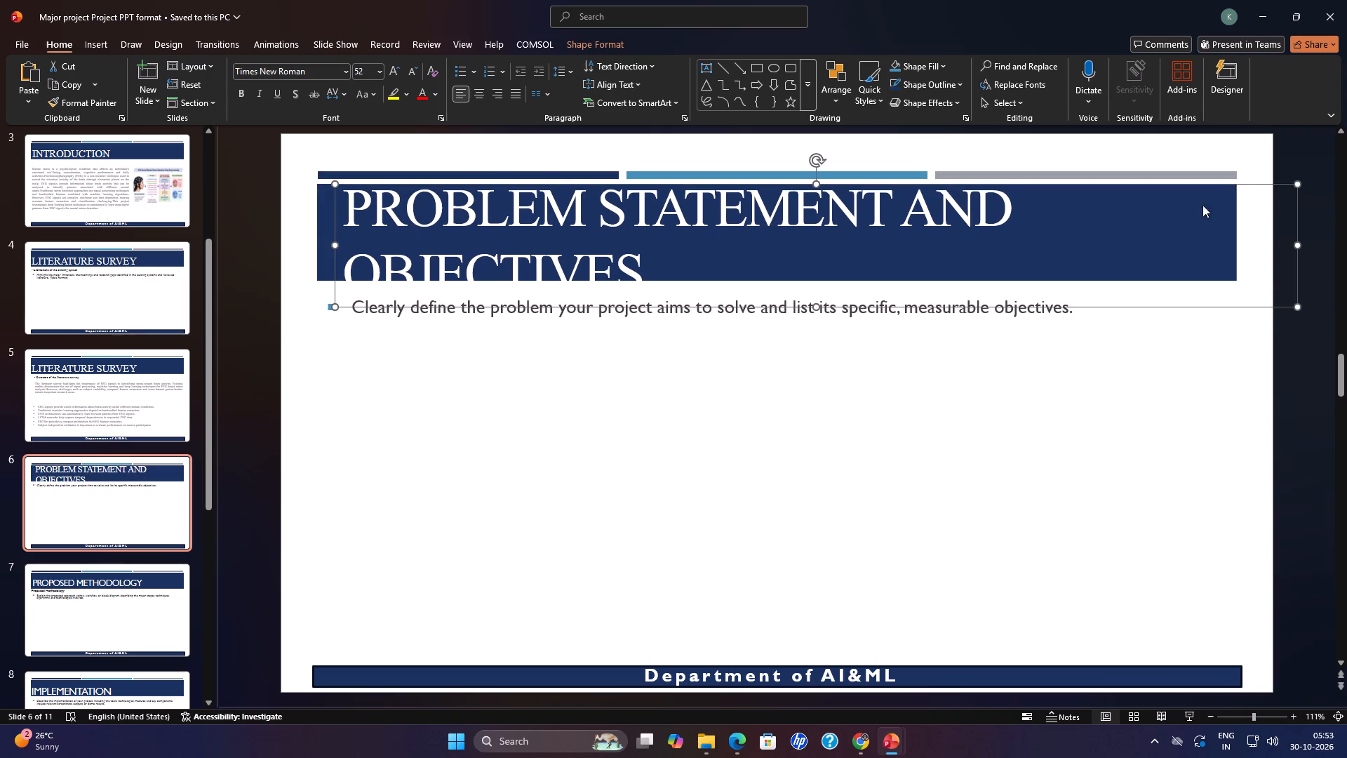
pyautogui.moveTo(1295, 246); pyautogui.dragTo(1264, 245)
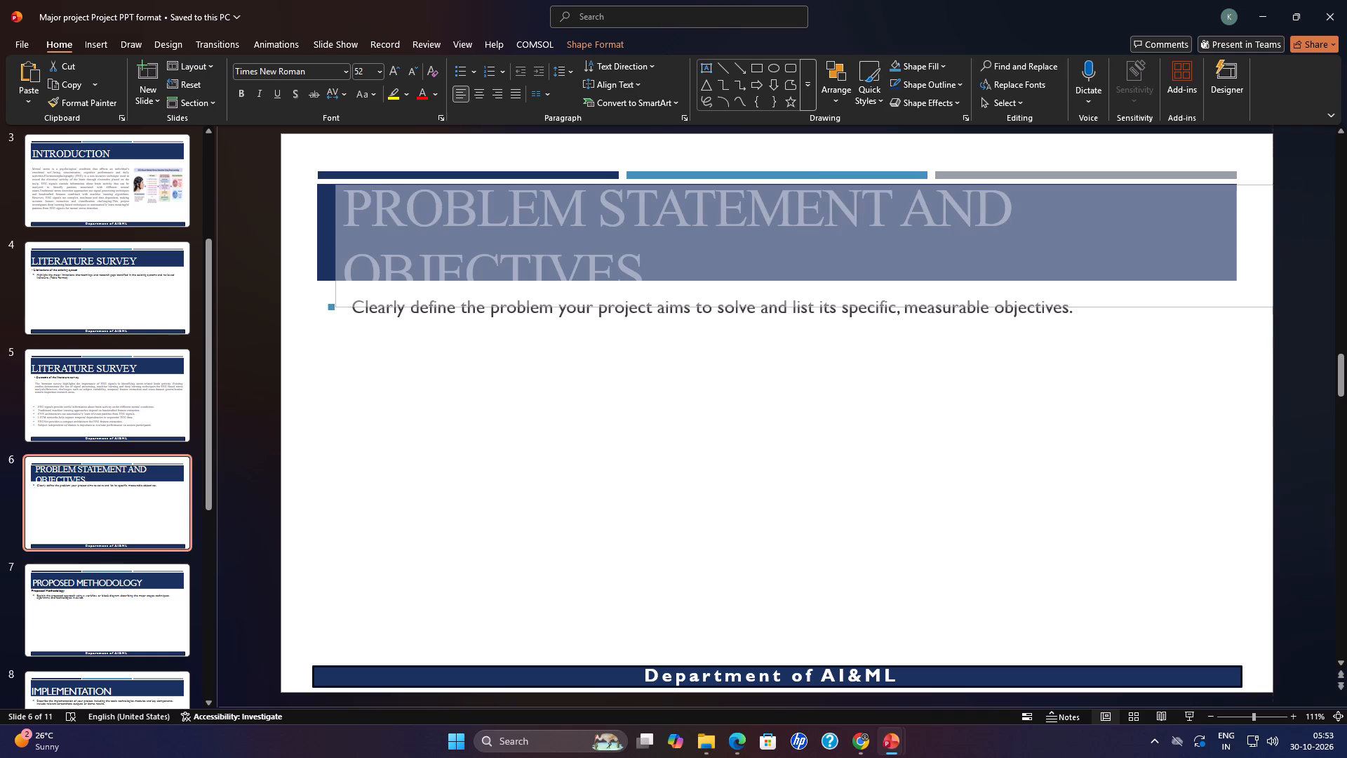
pyautogui.moveTo(1264, 245); pyautogui.dragTo(1236, 204)
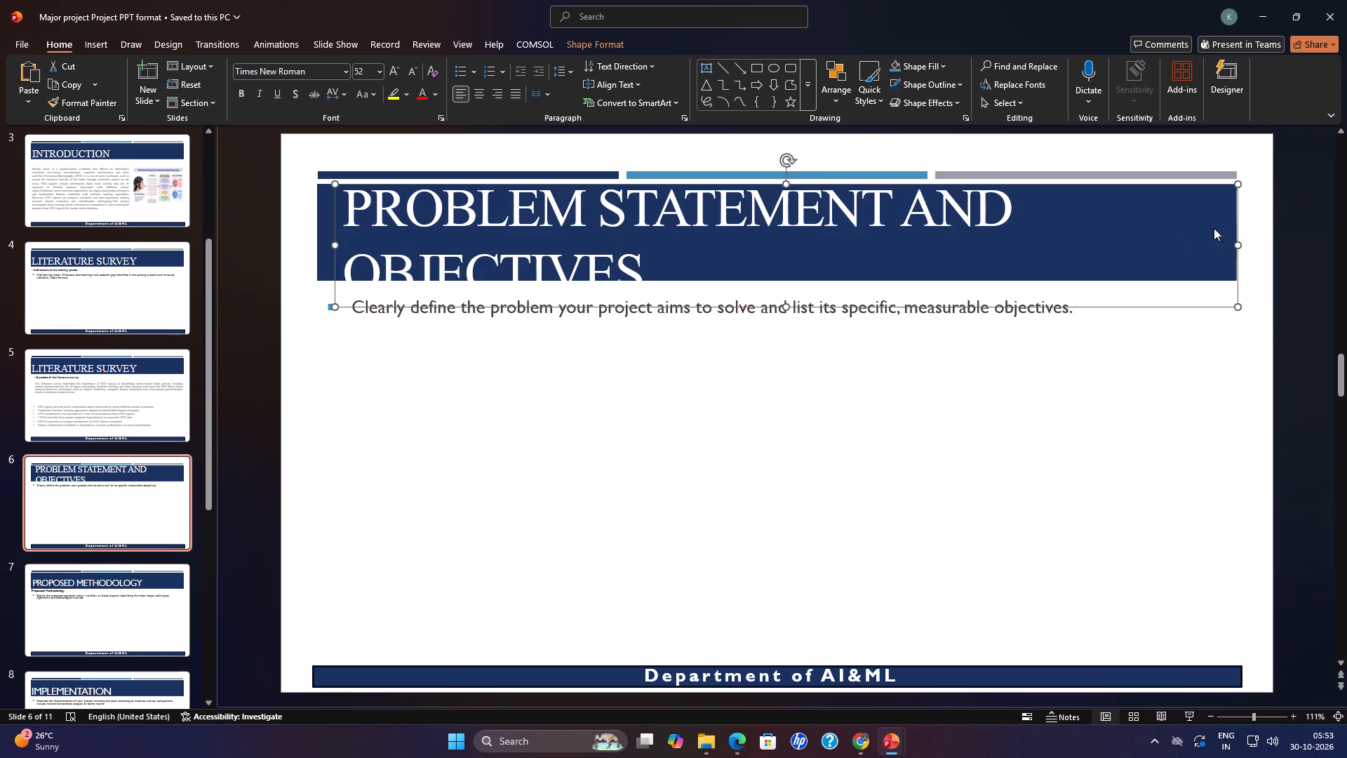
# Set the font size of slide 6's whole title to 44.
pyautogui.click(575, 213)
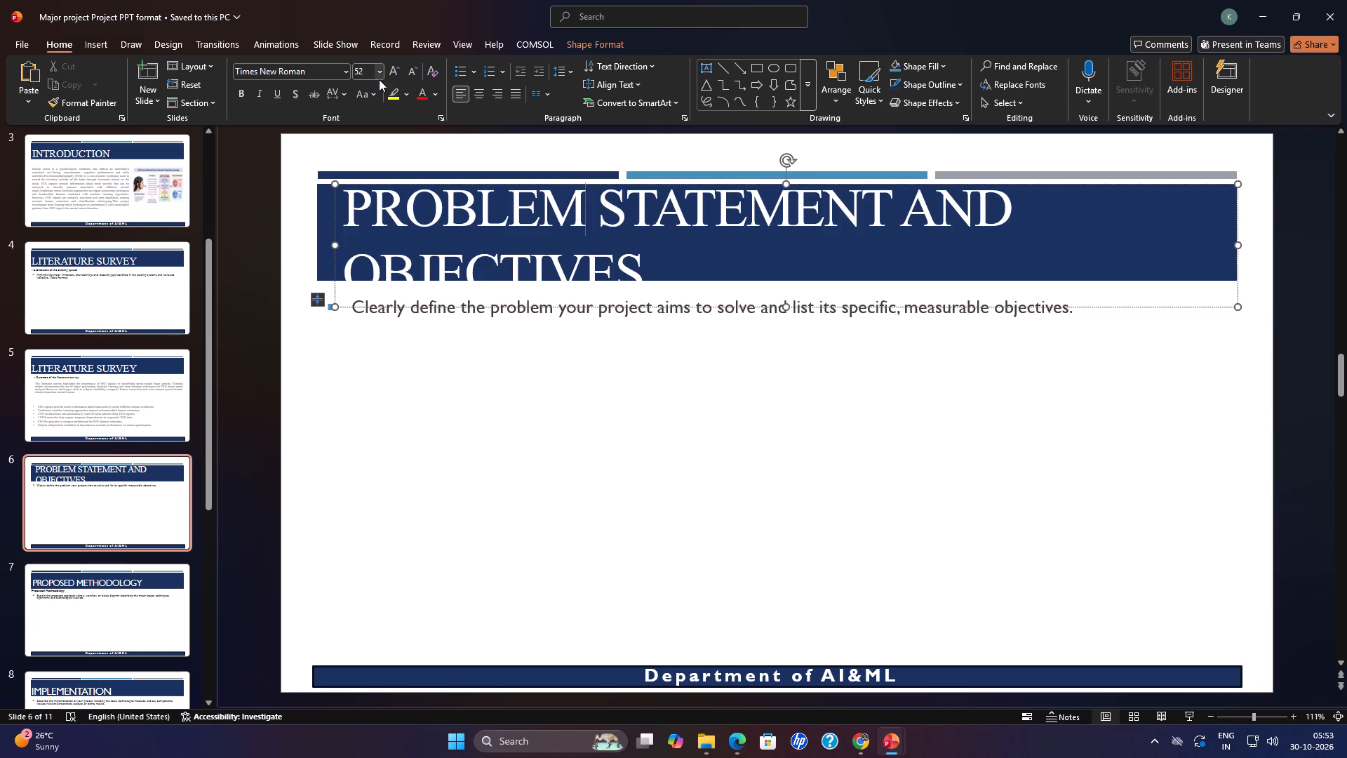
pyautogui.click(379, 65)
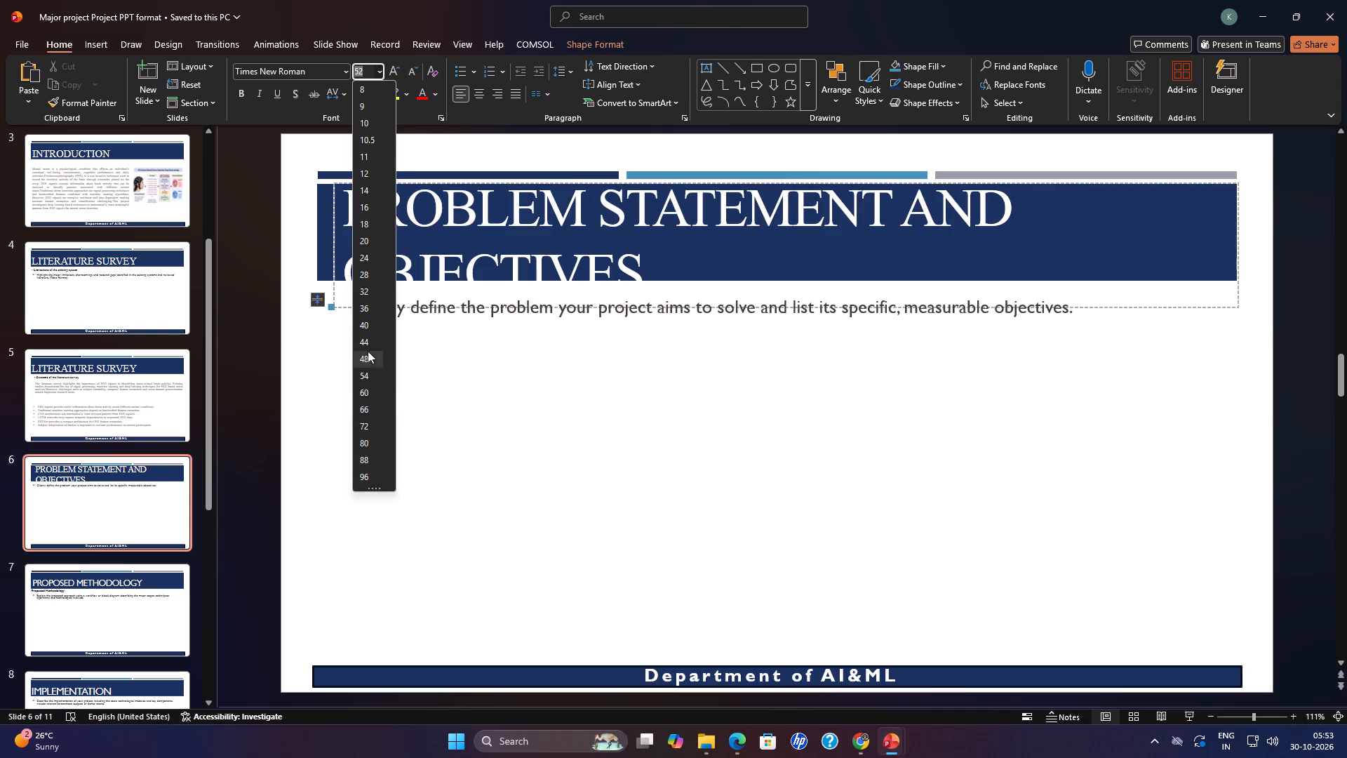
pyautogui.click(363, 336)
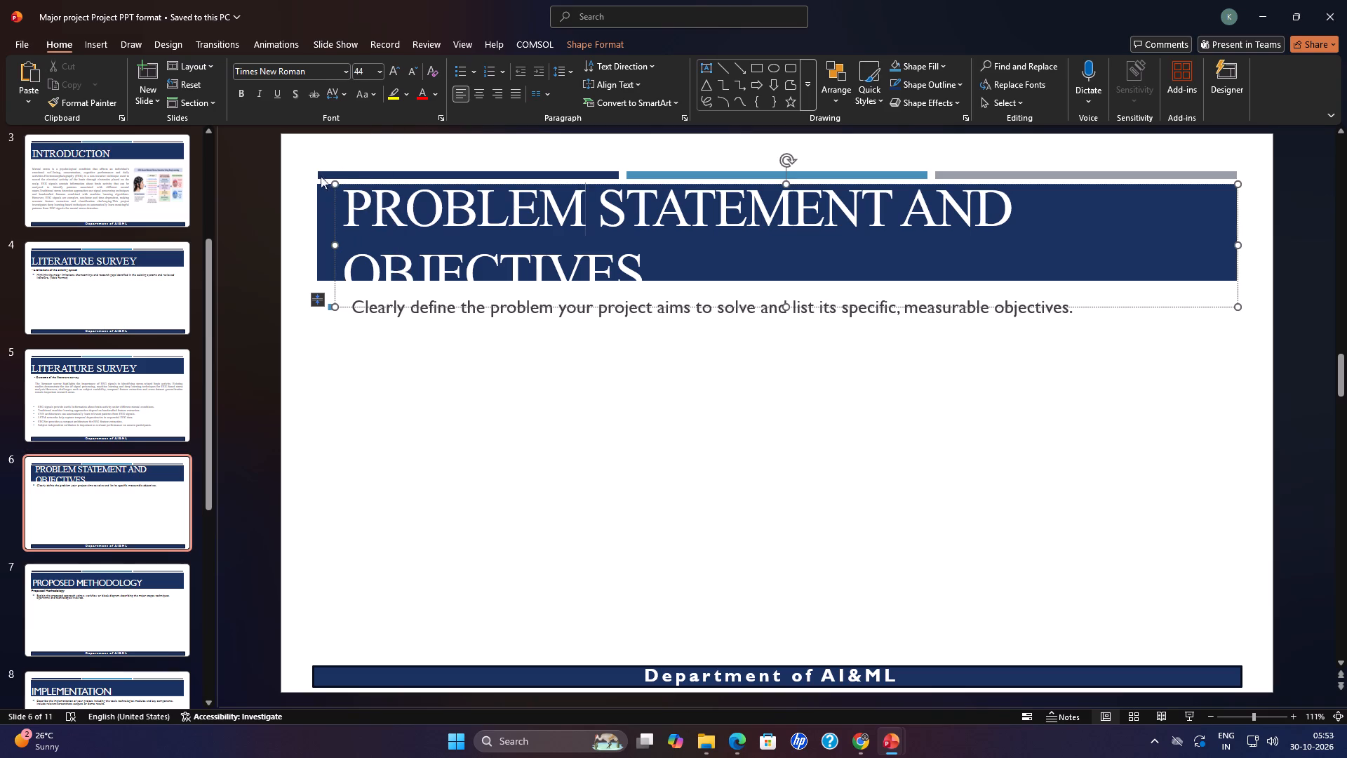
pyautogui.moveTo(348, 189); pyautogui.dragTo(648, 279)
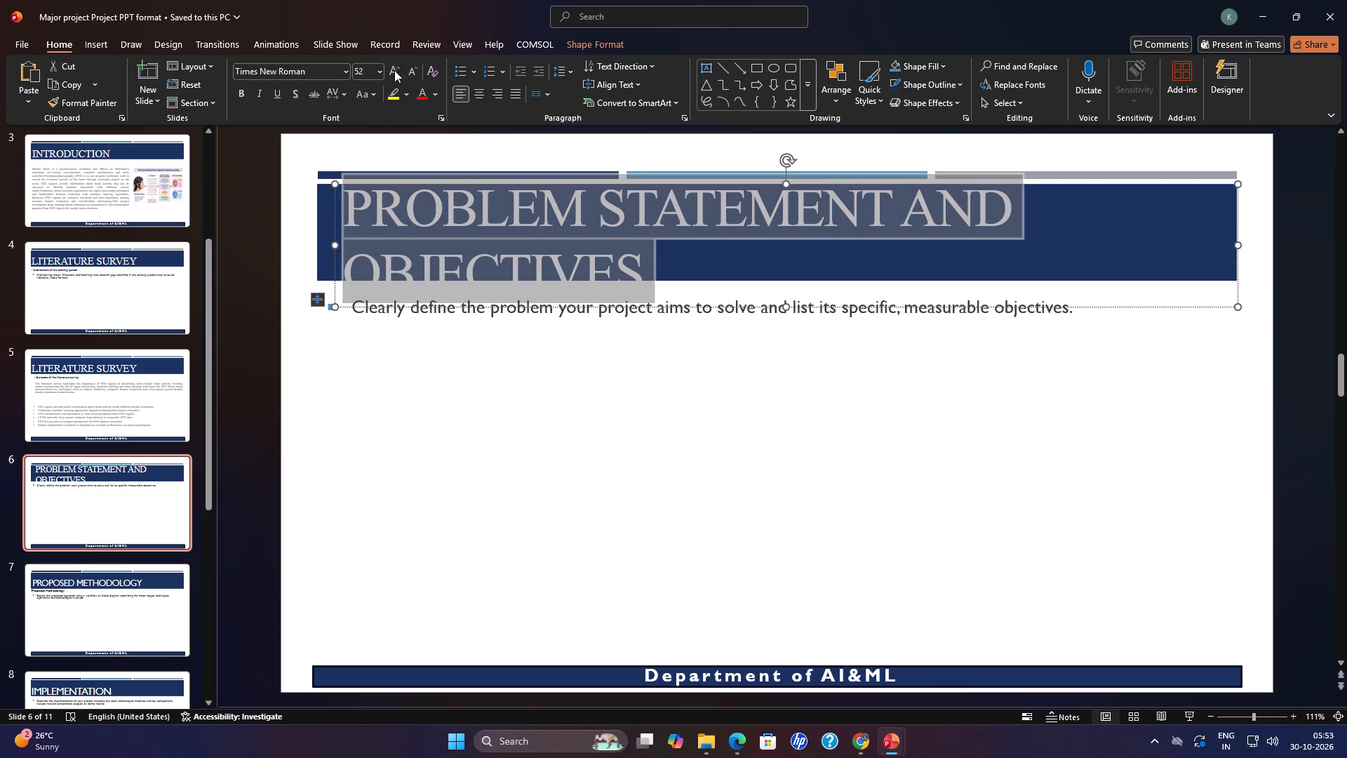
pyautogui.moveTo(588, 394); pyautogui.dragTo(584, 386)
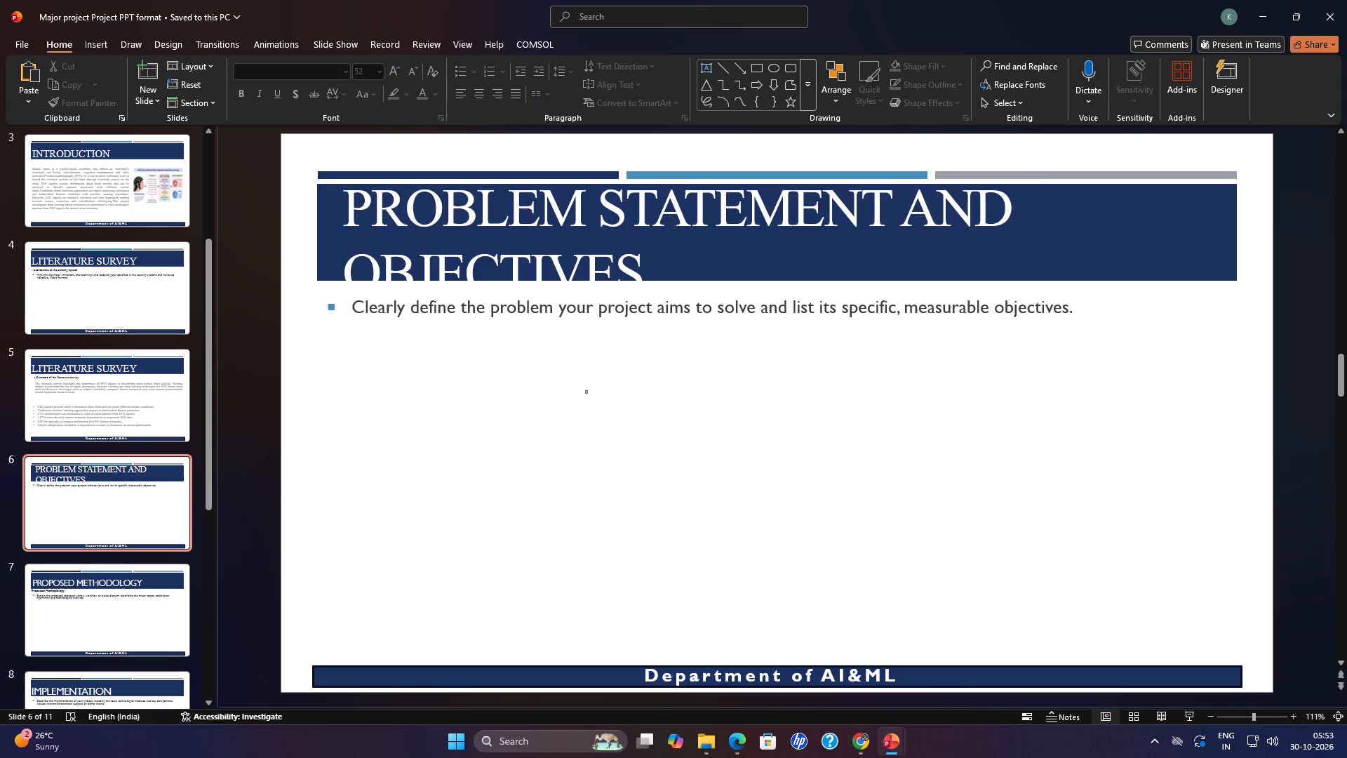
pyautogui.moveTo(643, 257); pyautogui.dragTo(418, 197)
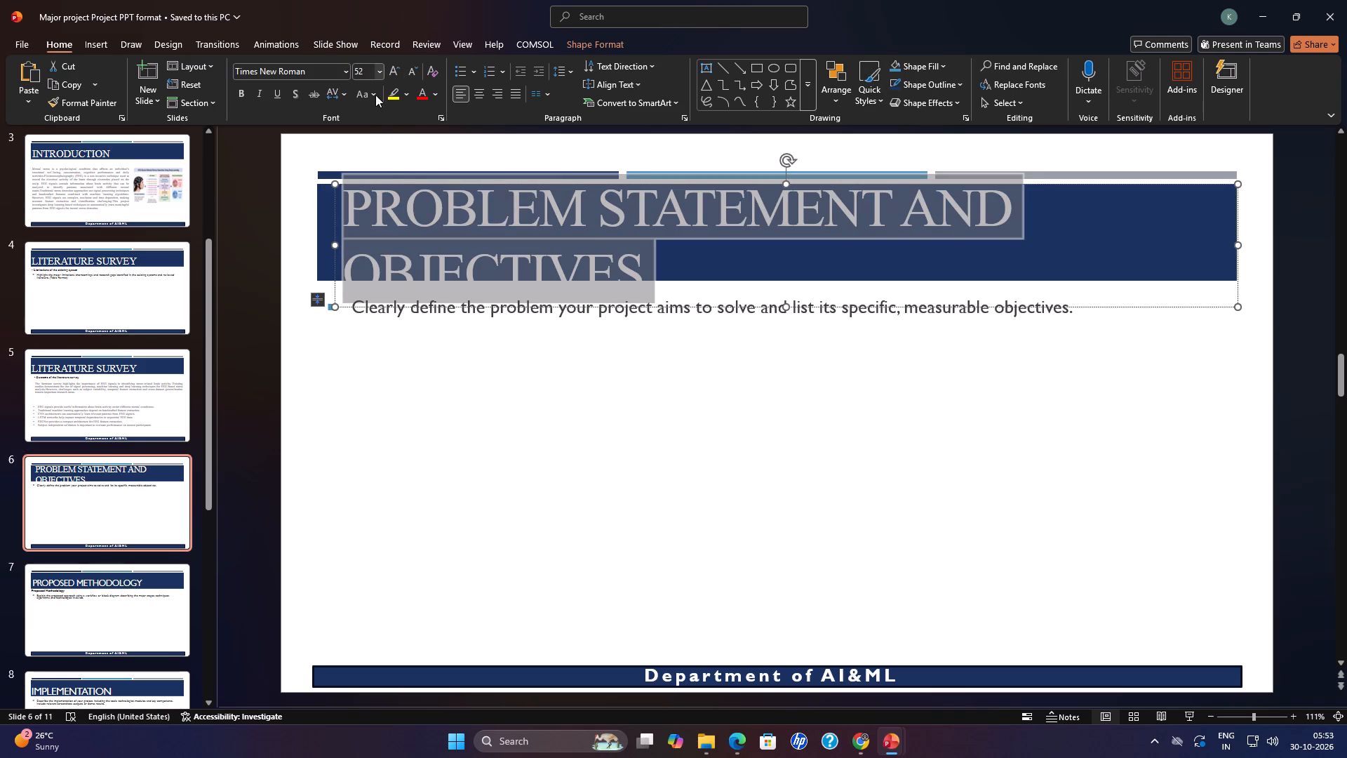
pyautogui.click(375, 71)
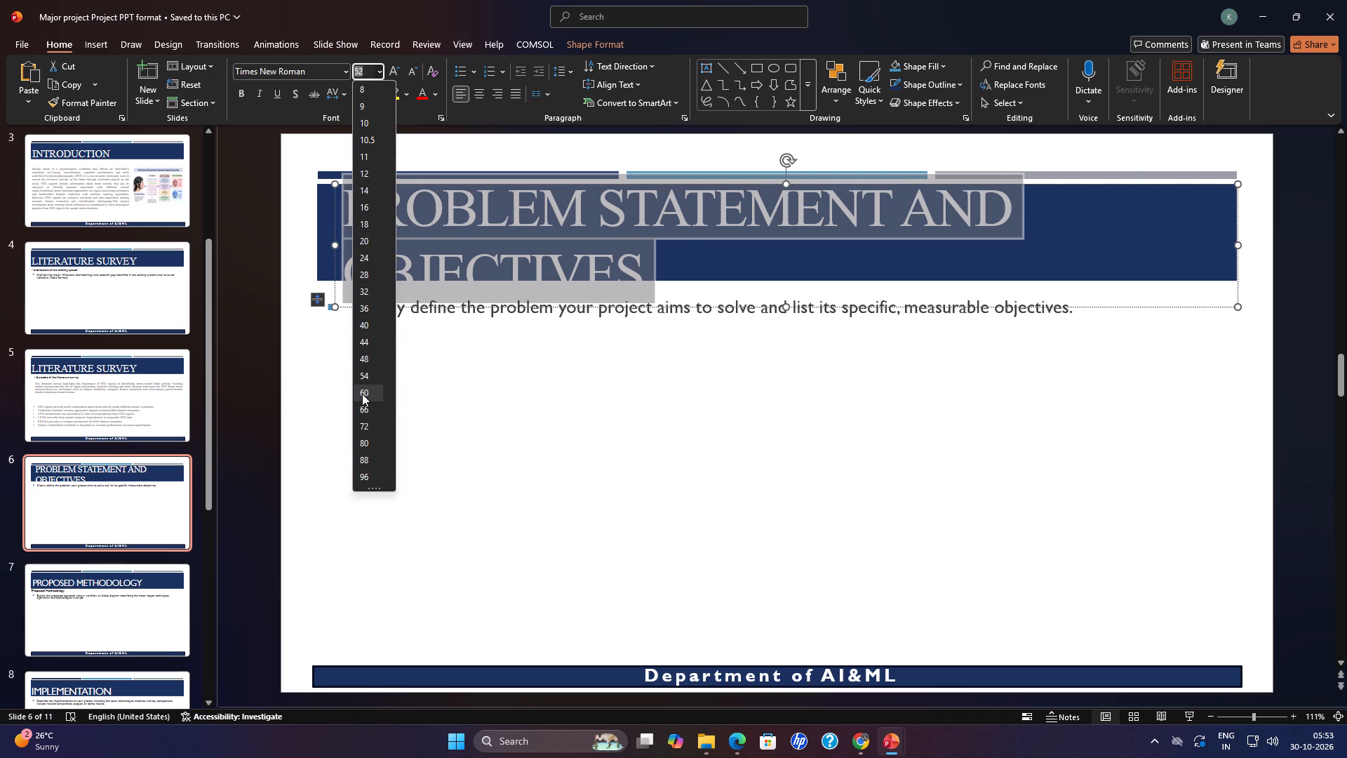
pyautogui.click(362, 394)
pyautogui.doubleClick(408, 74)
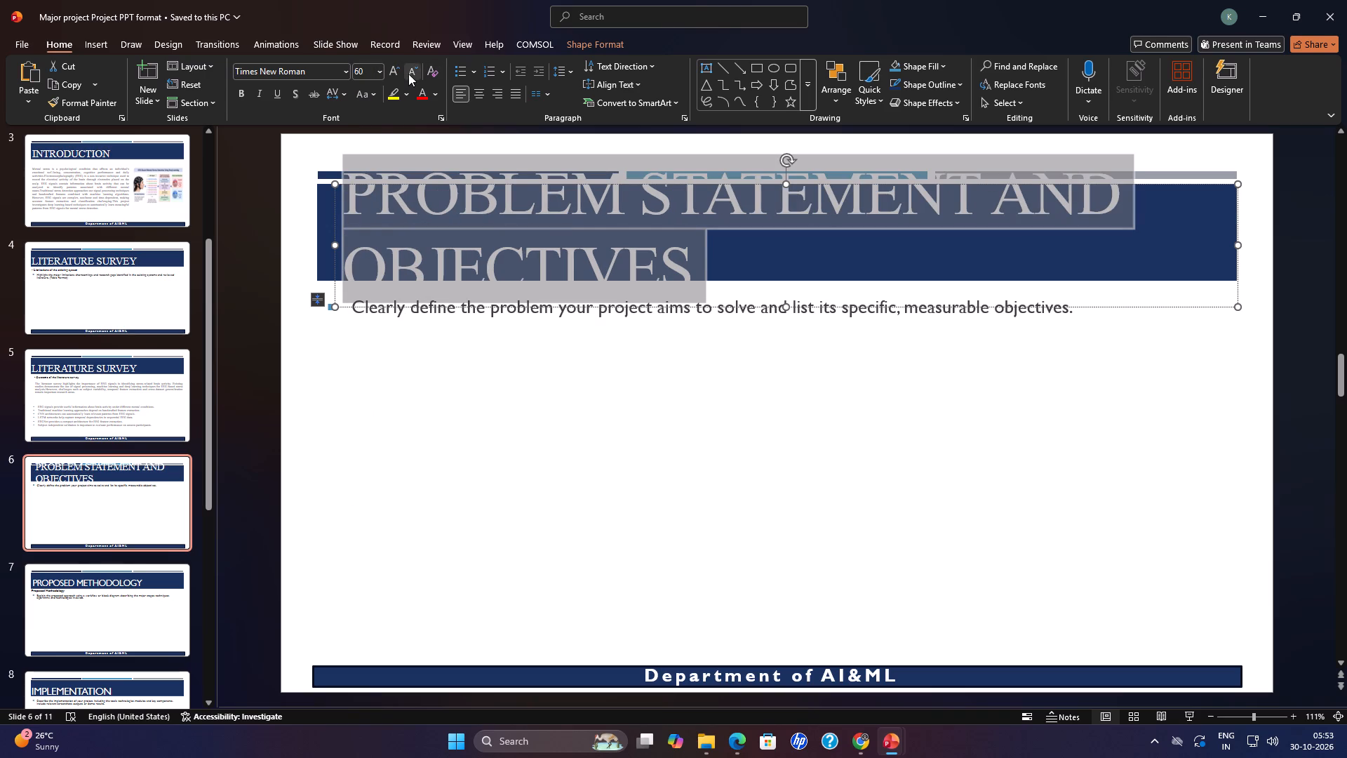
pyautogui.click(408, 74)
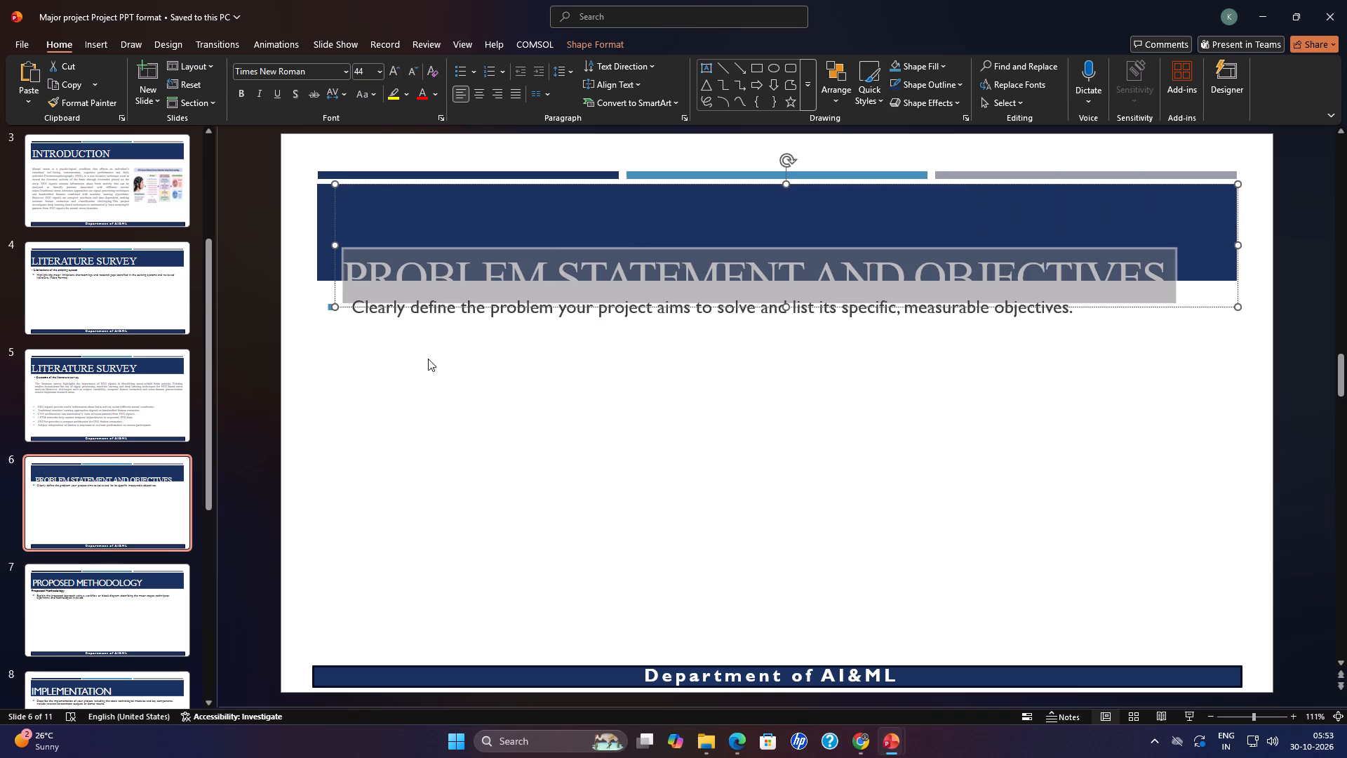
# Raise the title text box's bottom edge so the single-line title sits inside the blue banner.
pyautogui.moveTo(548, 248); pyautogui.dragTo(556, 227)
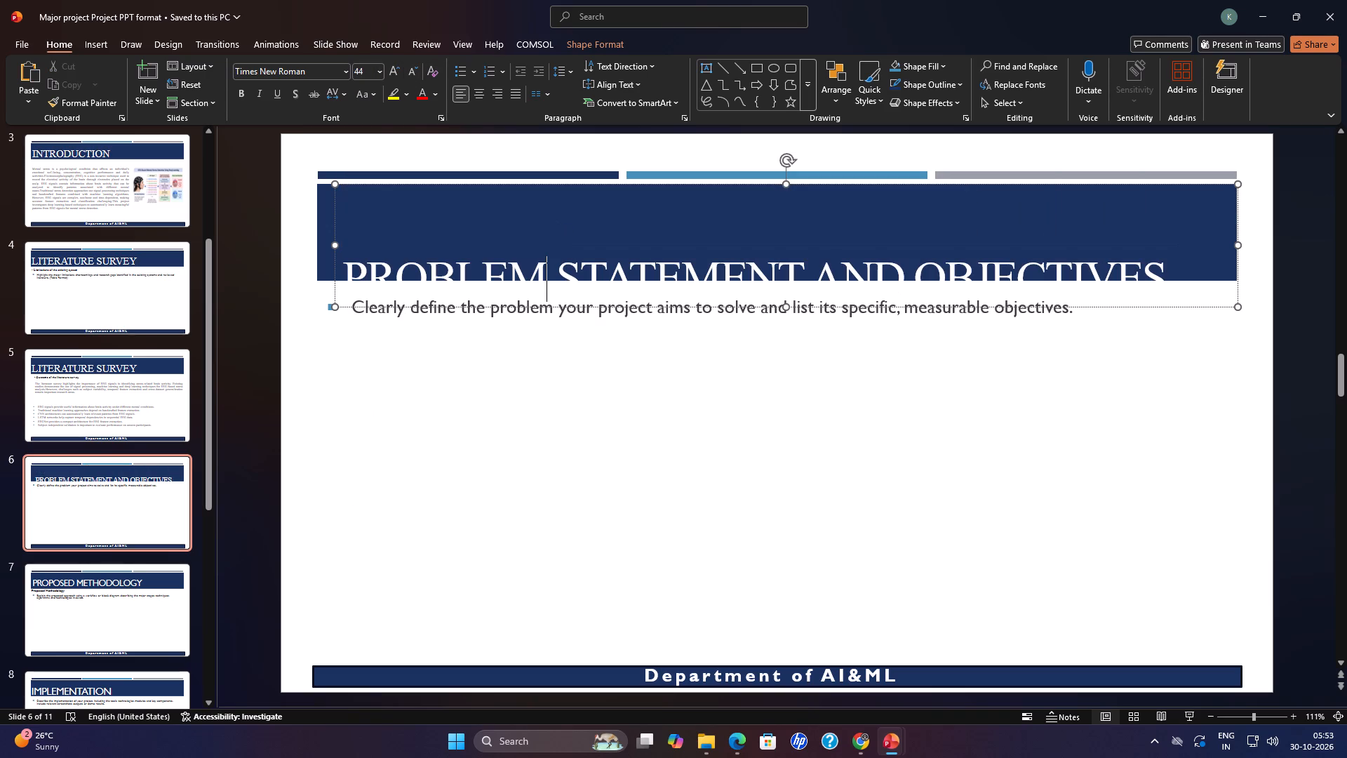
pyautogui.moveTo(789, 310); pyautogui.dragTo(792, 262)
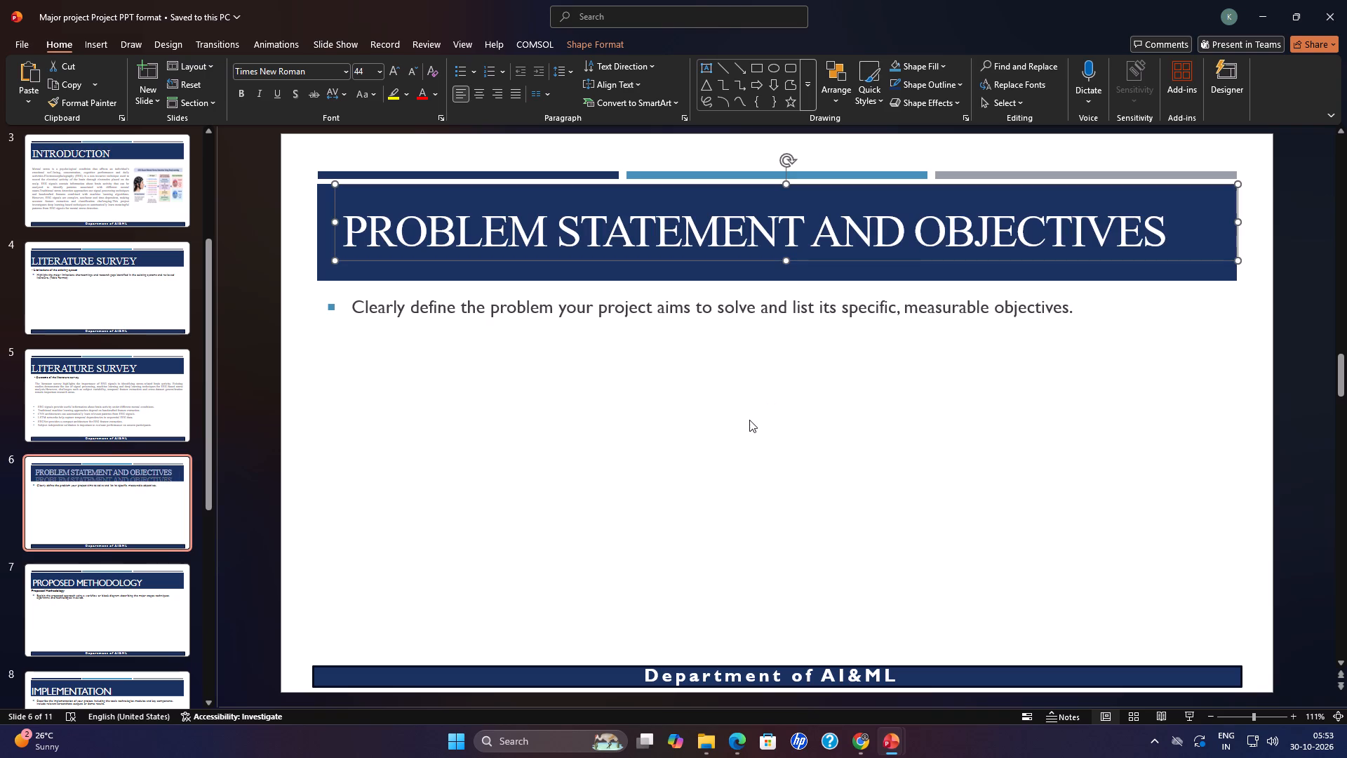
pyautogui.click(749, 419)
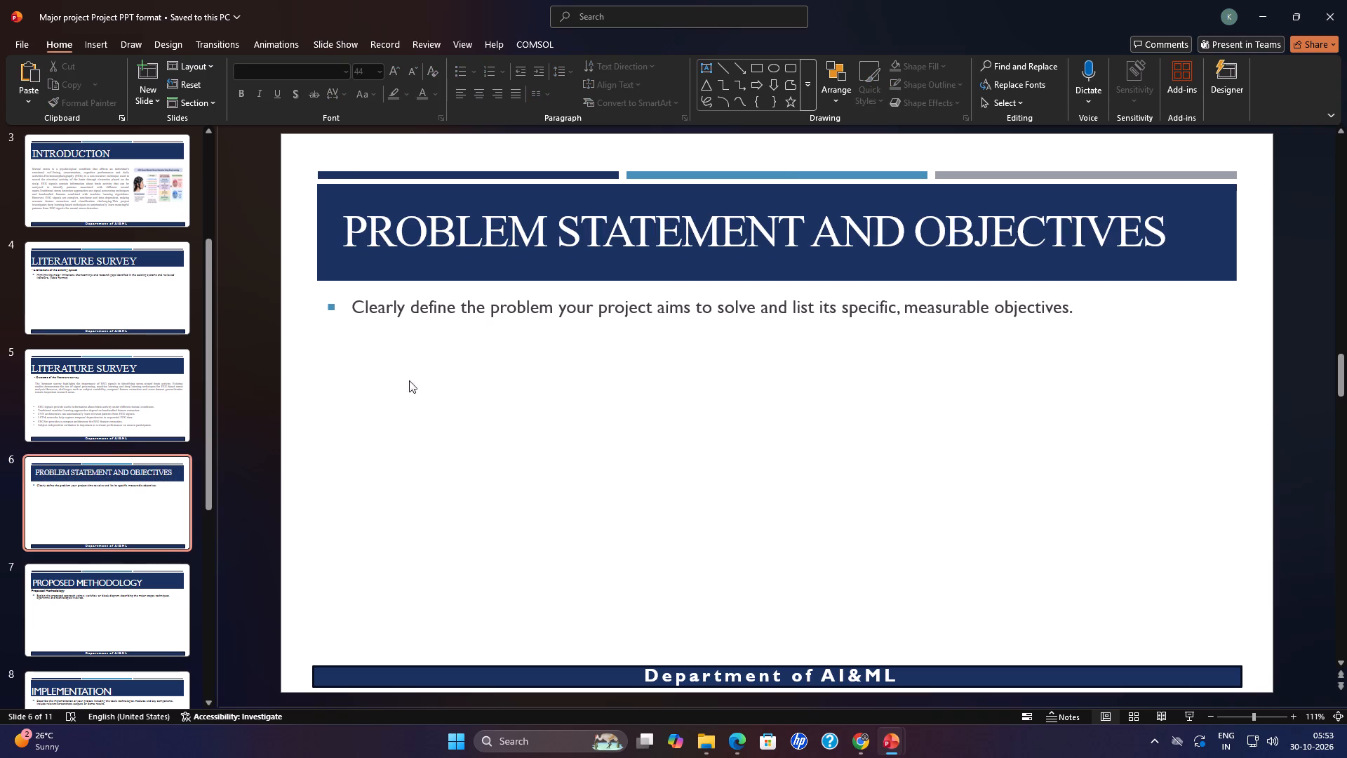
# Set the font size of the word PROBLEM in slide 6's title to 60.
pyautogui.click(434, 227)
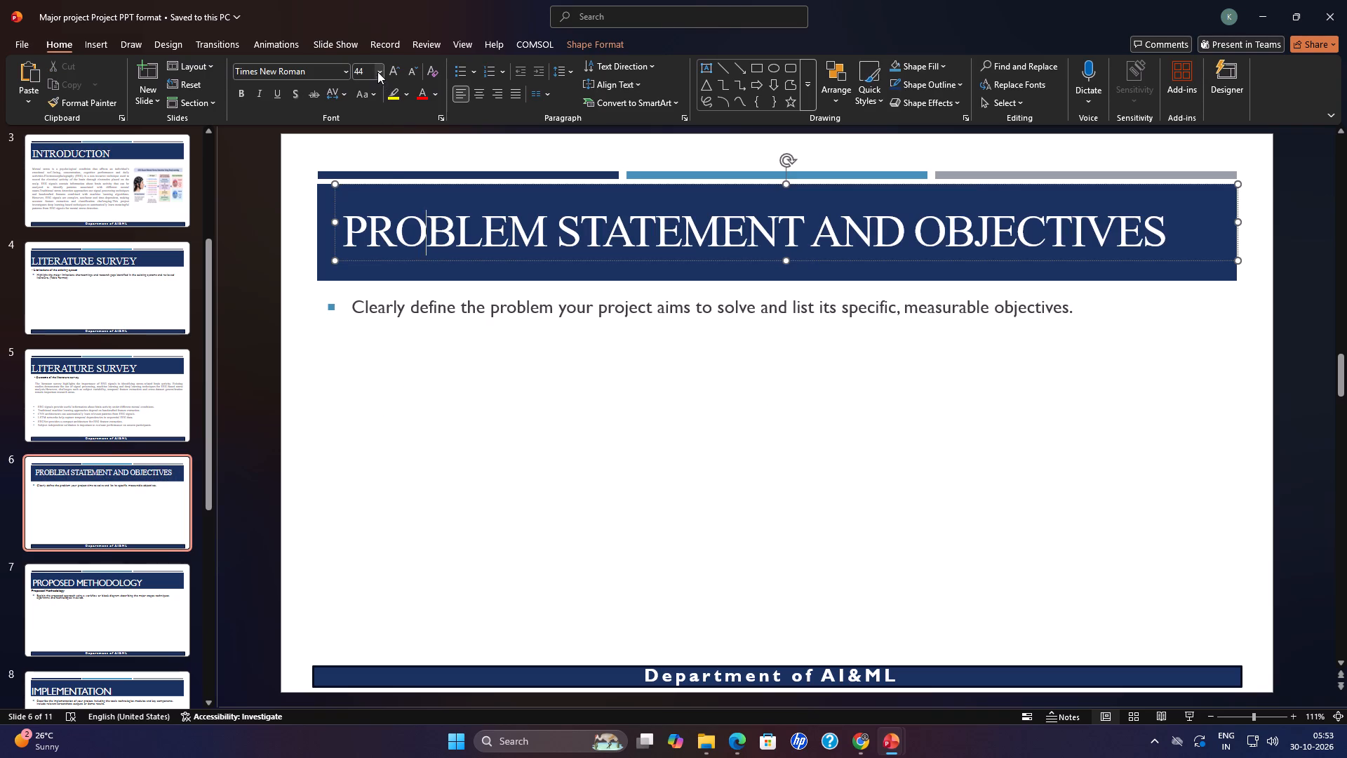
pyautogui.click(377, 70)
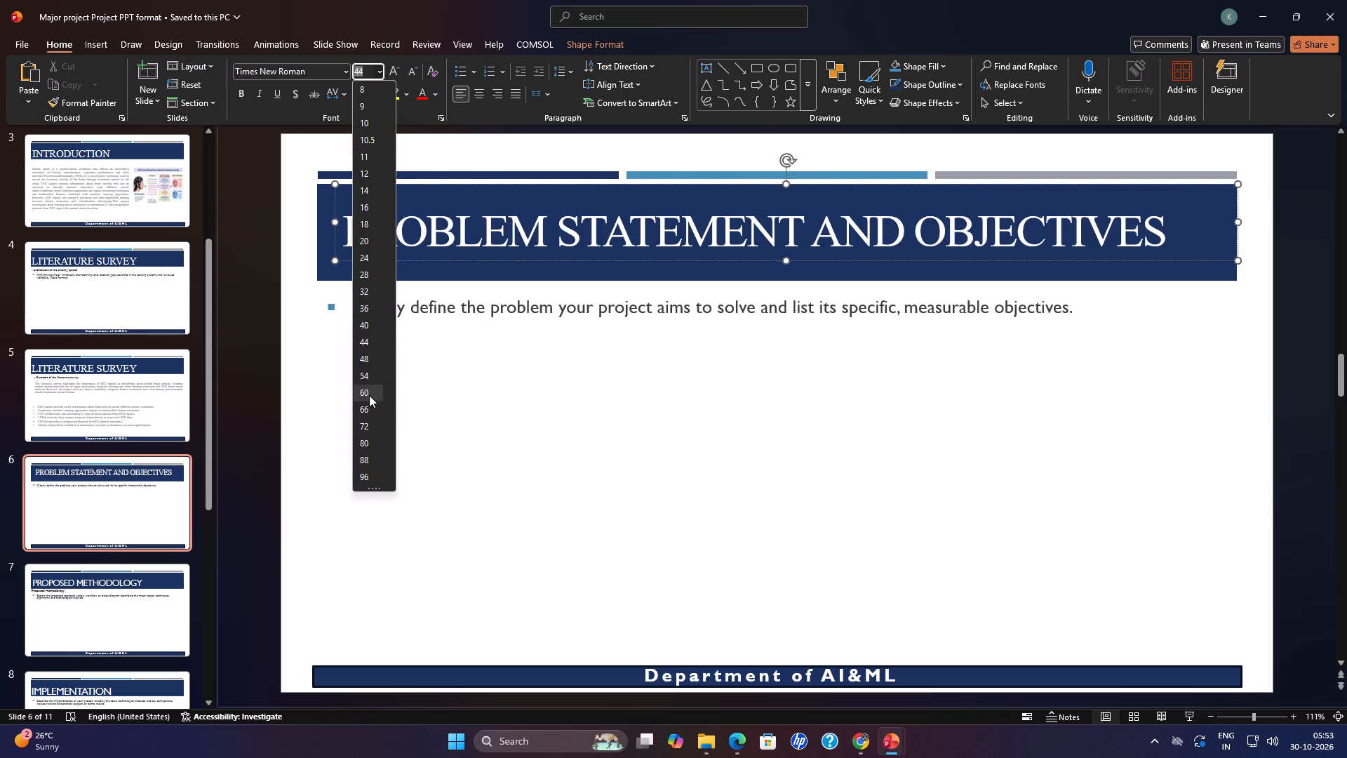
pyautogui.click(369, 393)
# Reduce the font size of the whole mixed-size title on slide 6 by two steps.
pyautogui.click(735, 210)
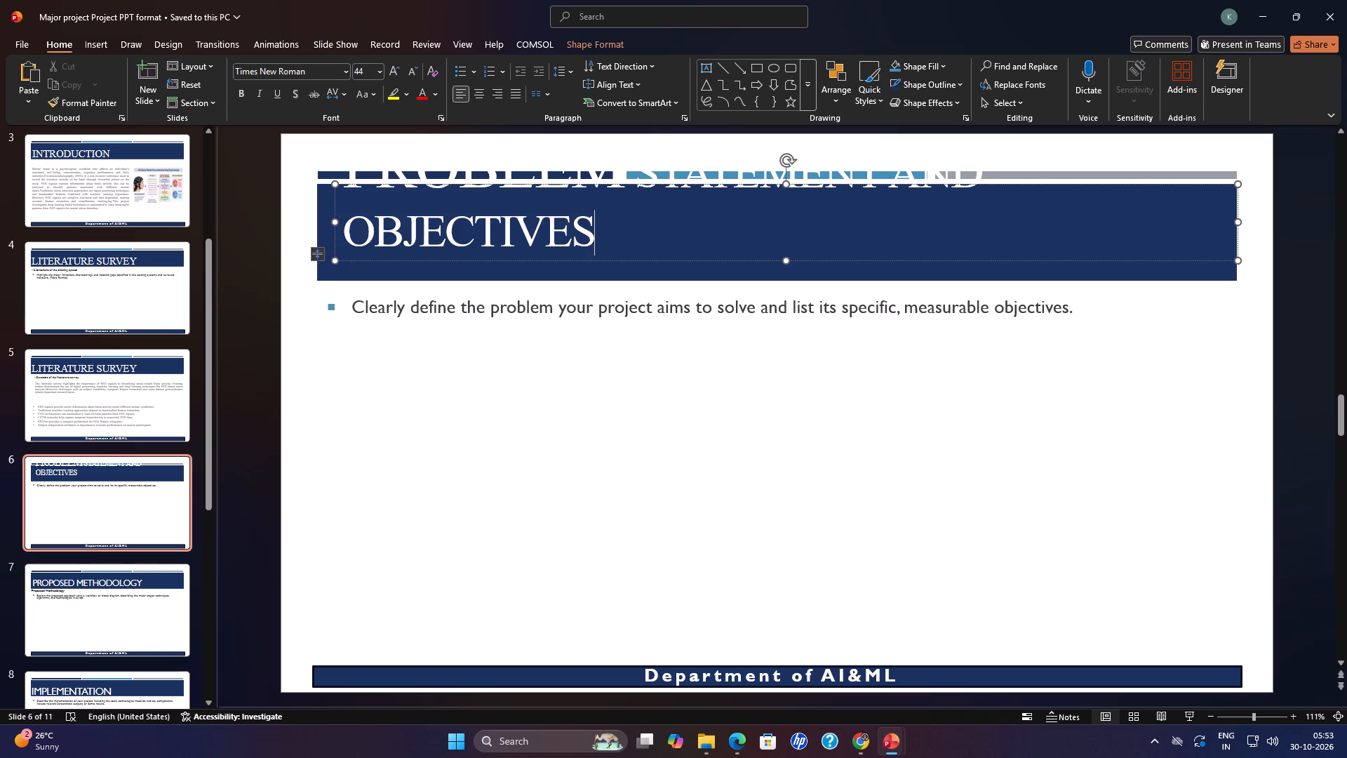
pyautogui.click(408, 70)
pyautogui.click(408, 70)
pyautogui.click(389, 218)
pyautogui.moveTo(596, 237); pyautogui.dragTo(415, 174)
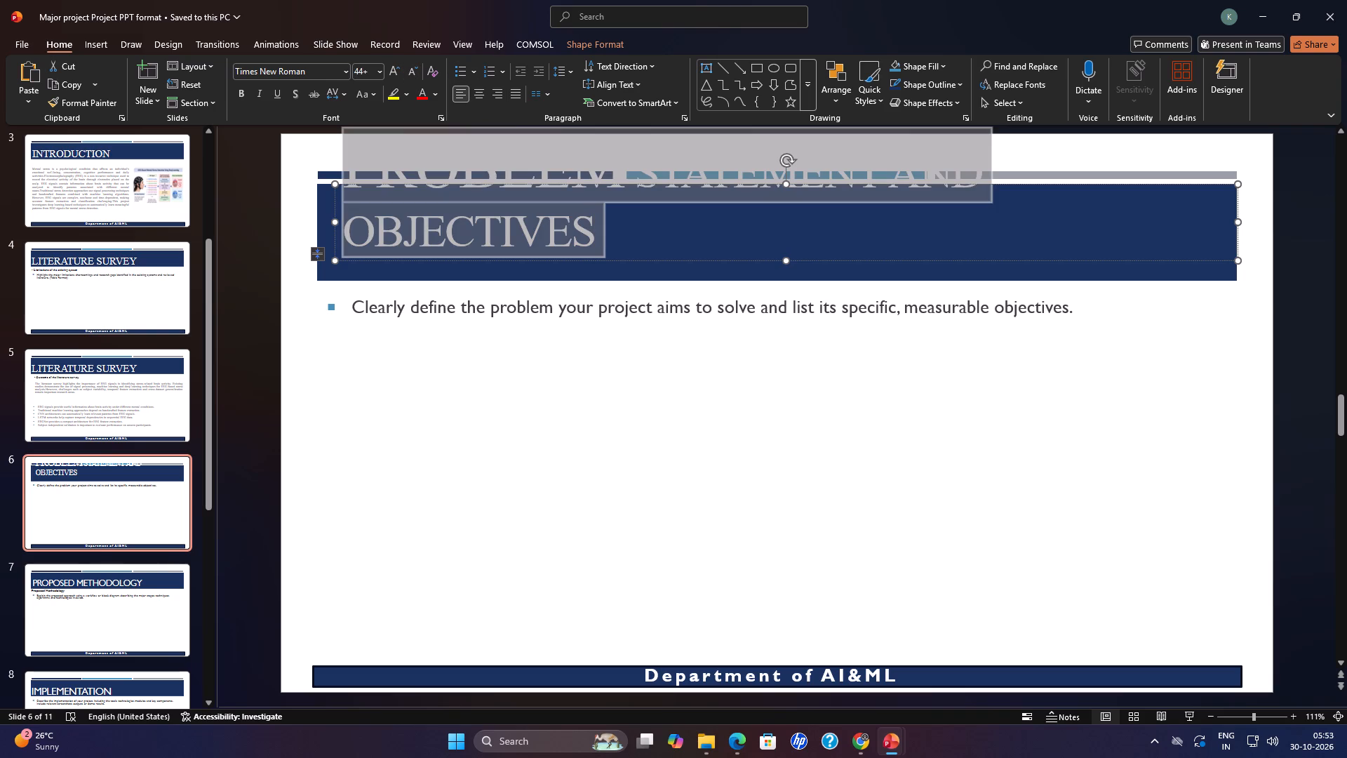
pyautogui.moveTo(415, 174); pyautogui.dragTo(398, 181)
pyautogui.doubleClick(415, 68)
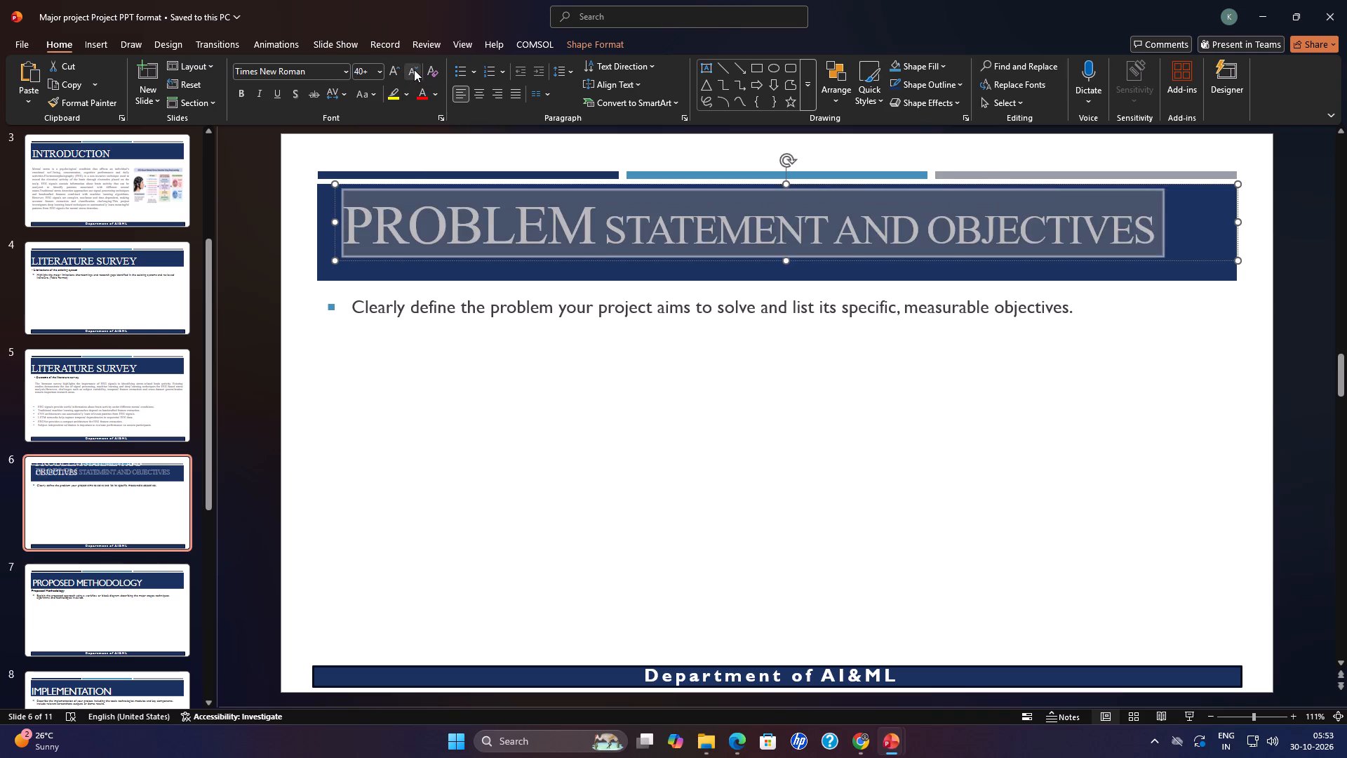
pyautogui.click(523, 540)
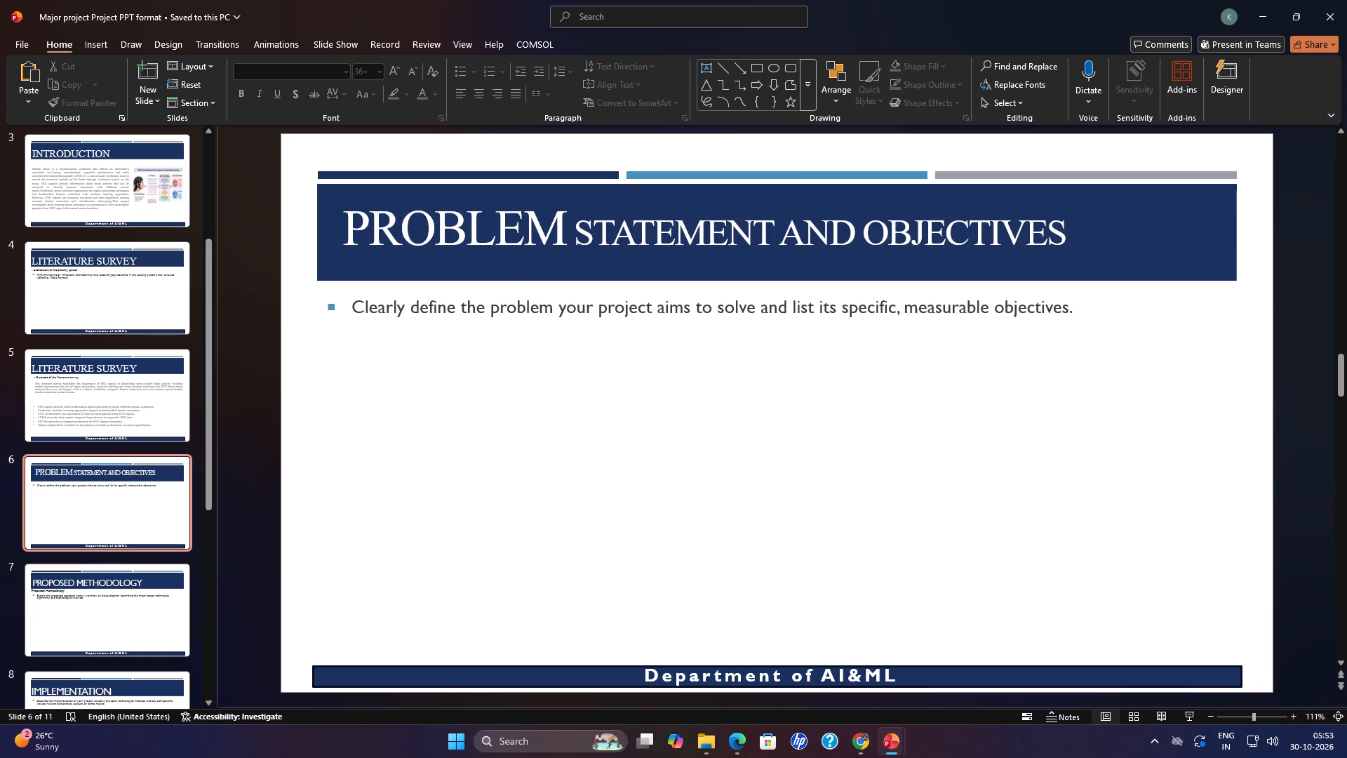
# Set slide 6's whole title to a uniform font size of 60.
pyautogui.click(612, 244)
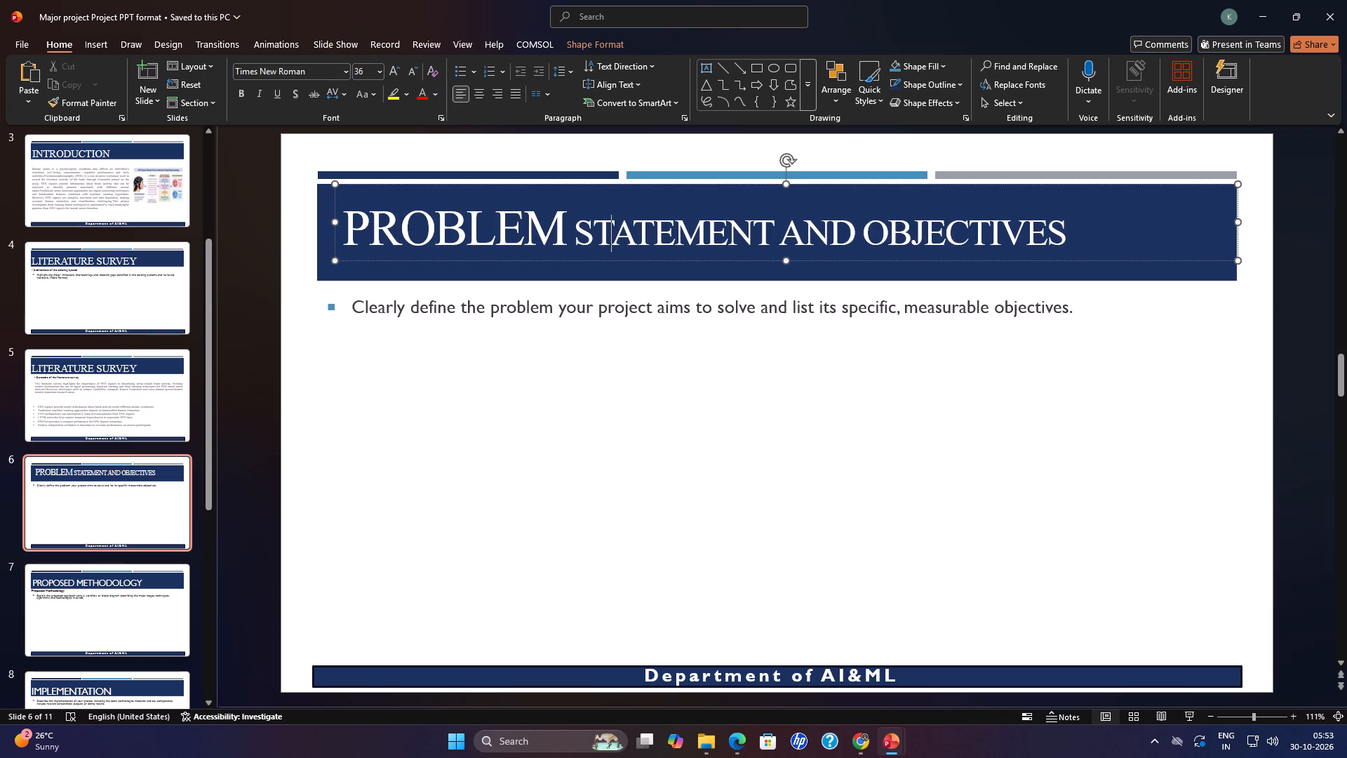
pyautogui.moveTo(1062, 225); pyautogui.dragTo(388, 233)
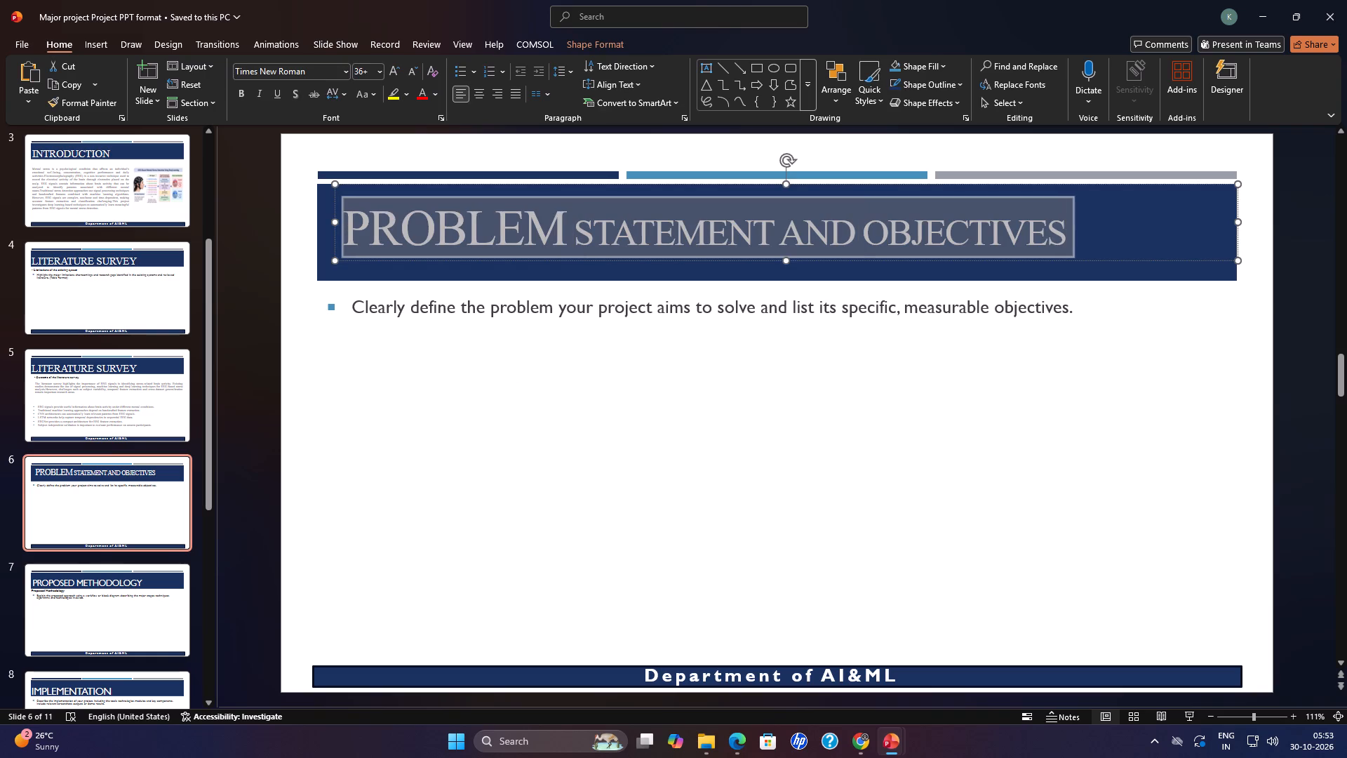
pyautogui.moveTo(388, 233); pyautogui.dragTo(387, 232)
pyautogui.click(380, 68)
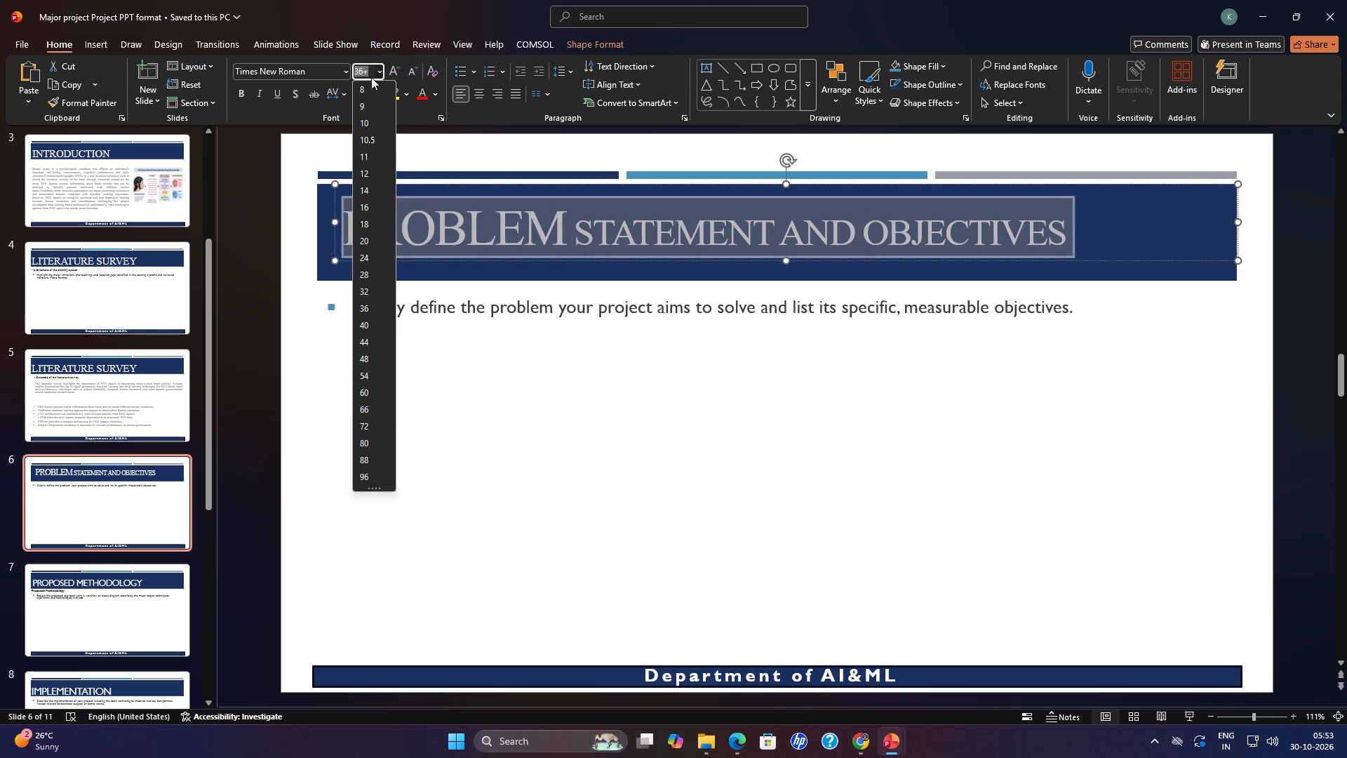
pyautogui.click(369, 393)
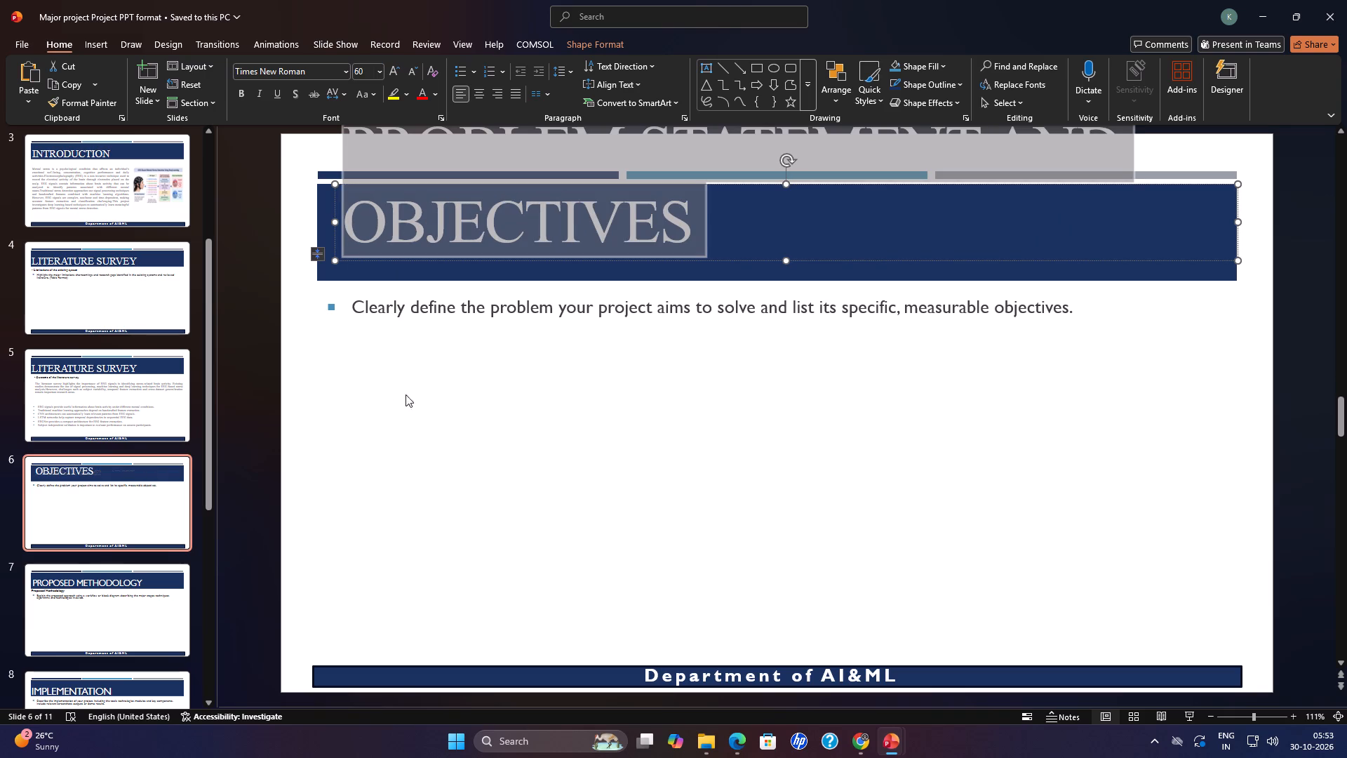
# Extend the title text box's bottom edge below the blue banner, bringing the title's first line down into the banner.
pyautogui.scroll(2, 895, 249)
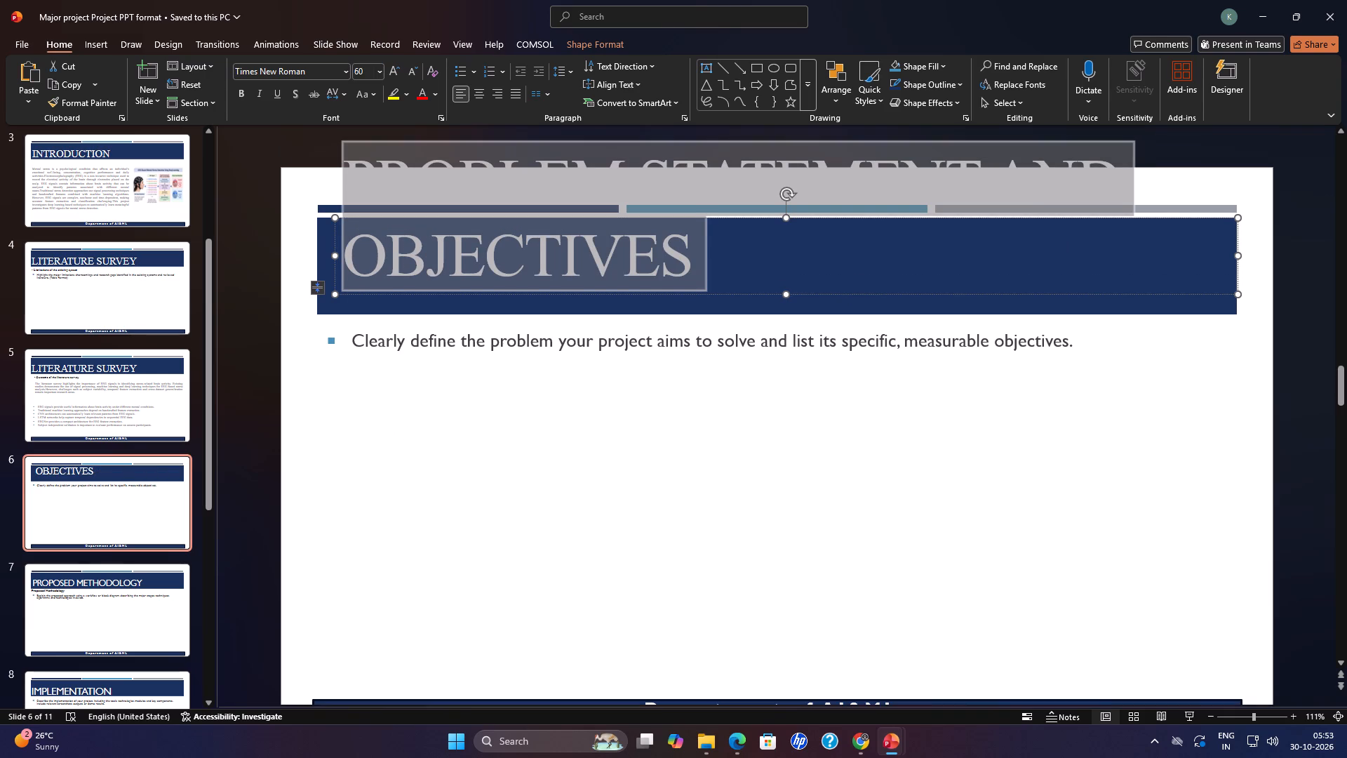
pyautogui.moveTo(787, 293); pyautogui.dragTo(816, 395)
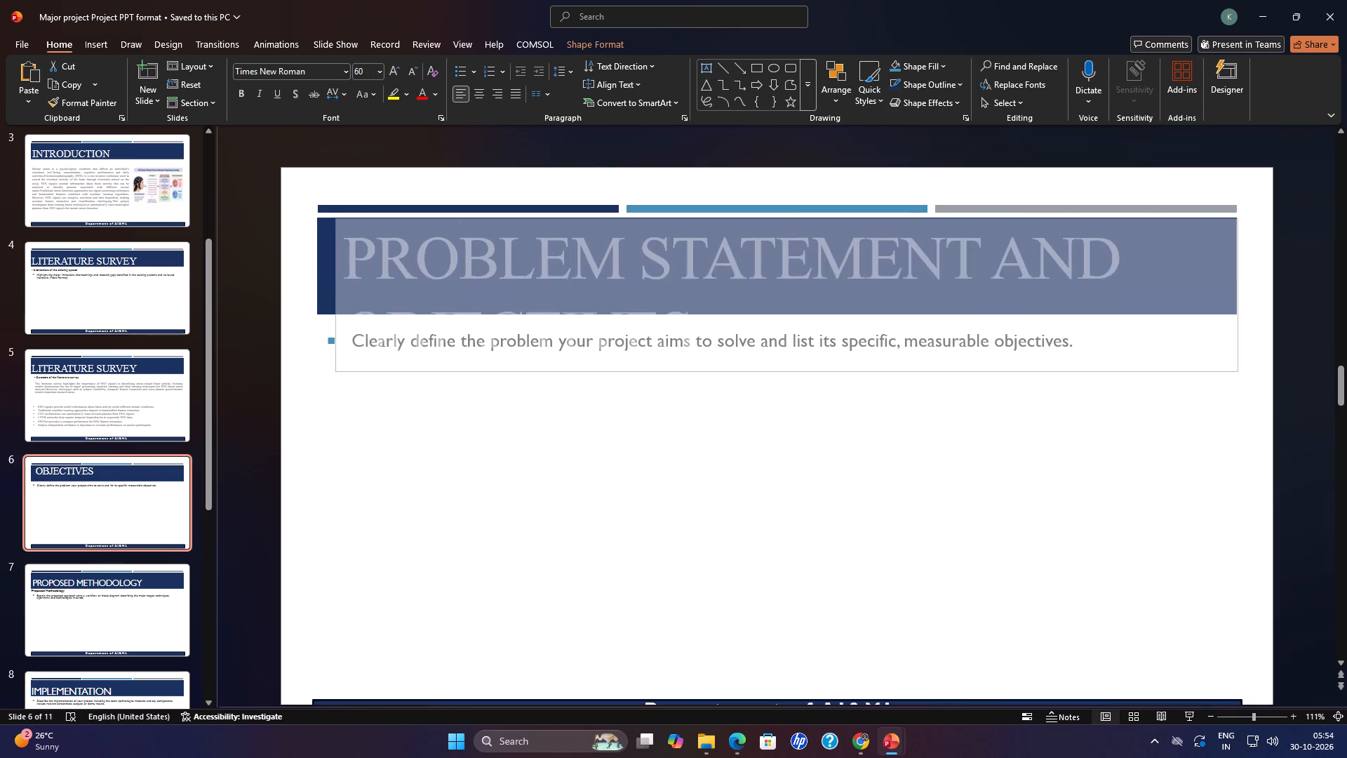
pyautogui.moveTo(816, 395); pyautogui.dragTo(832, 378)
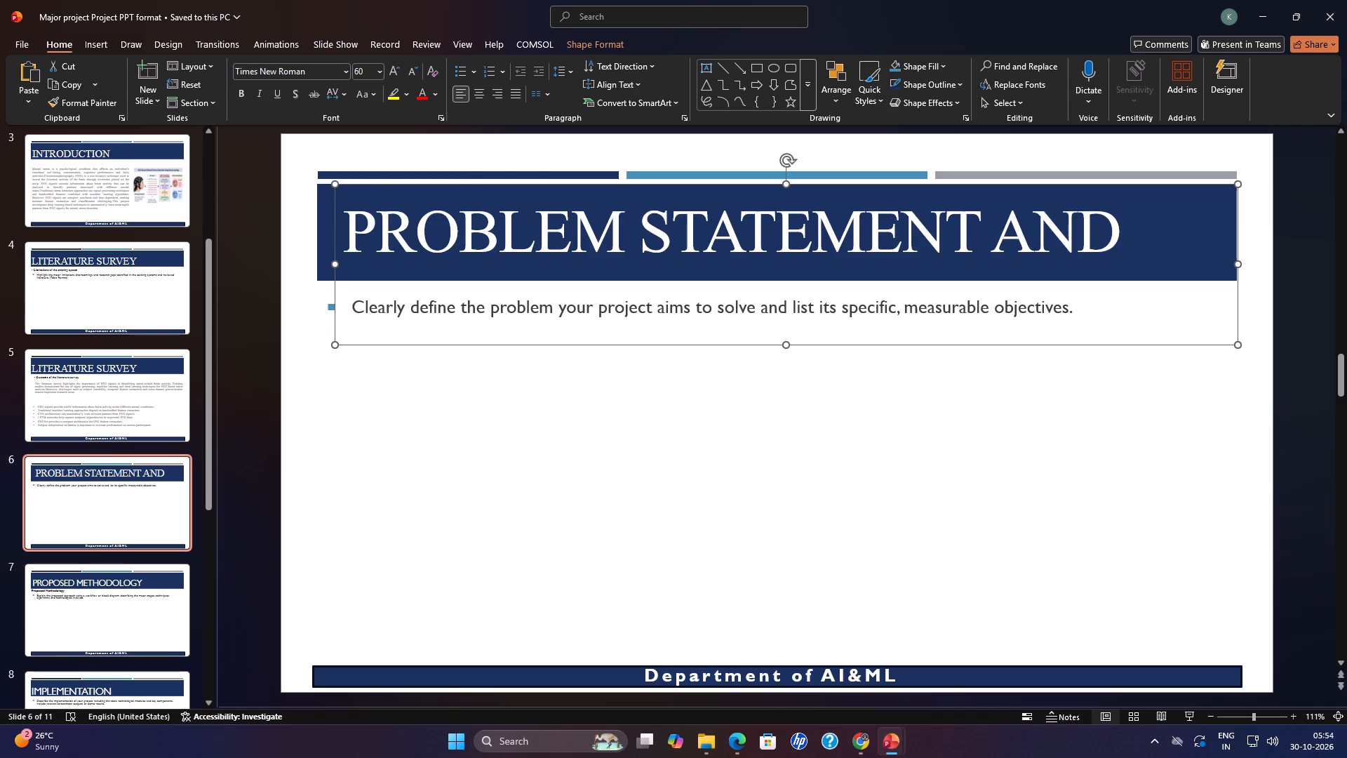
# Reduce the font size of slide 6's whole title to 48.
pyautogui.moveTo(344, 205); pyautogui.dragTo(1169, 282)
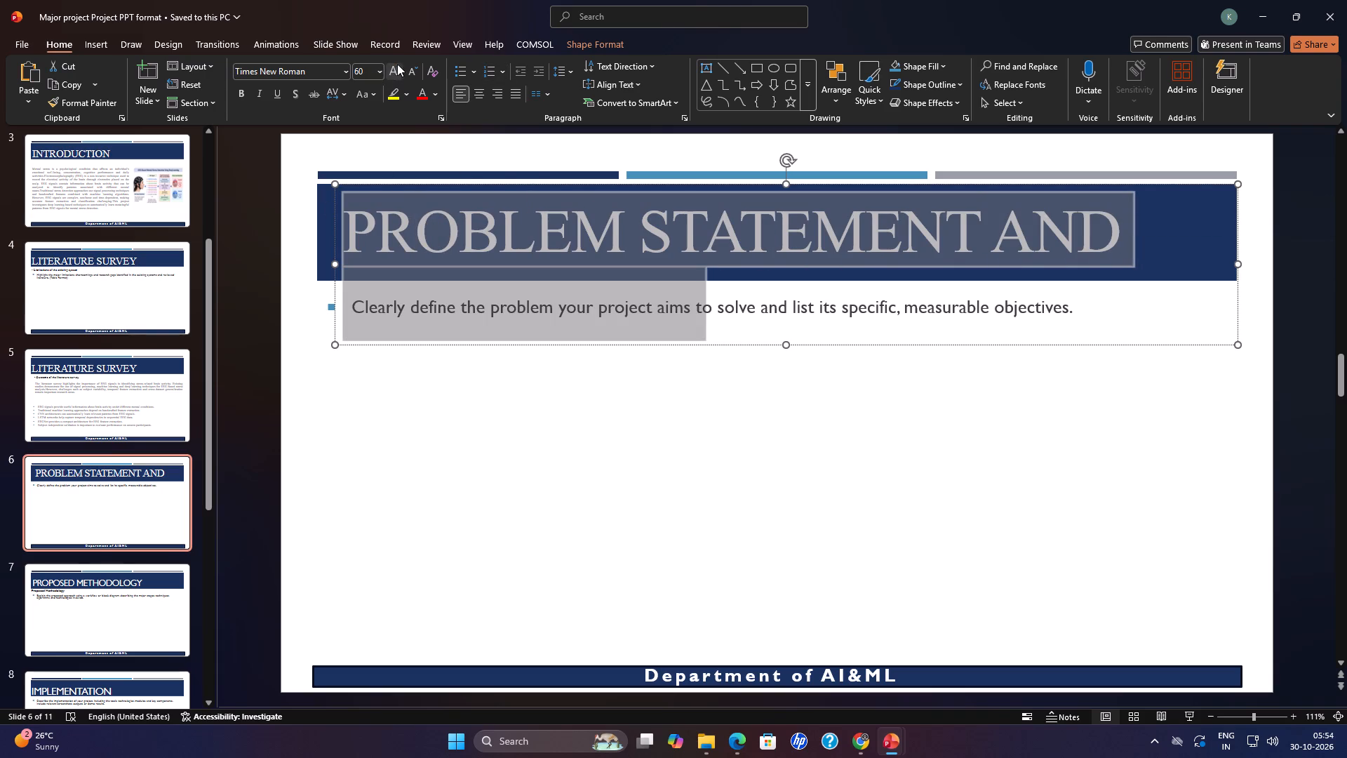
pyautogui.click(415, 71)
pyautogui.click(415, 71)
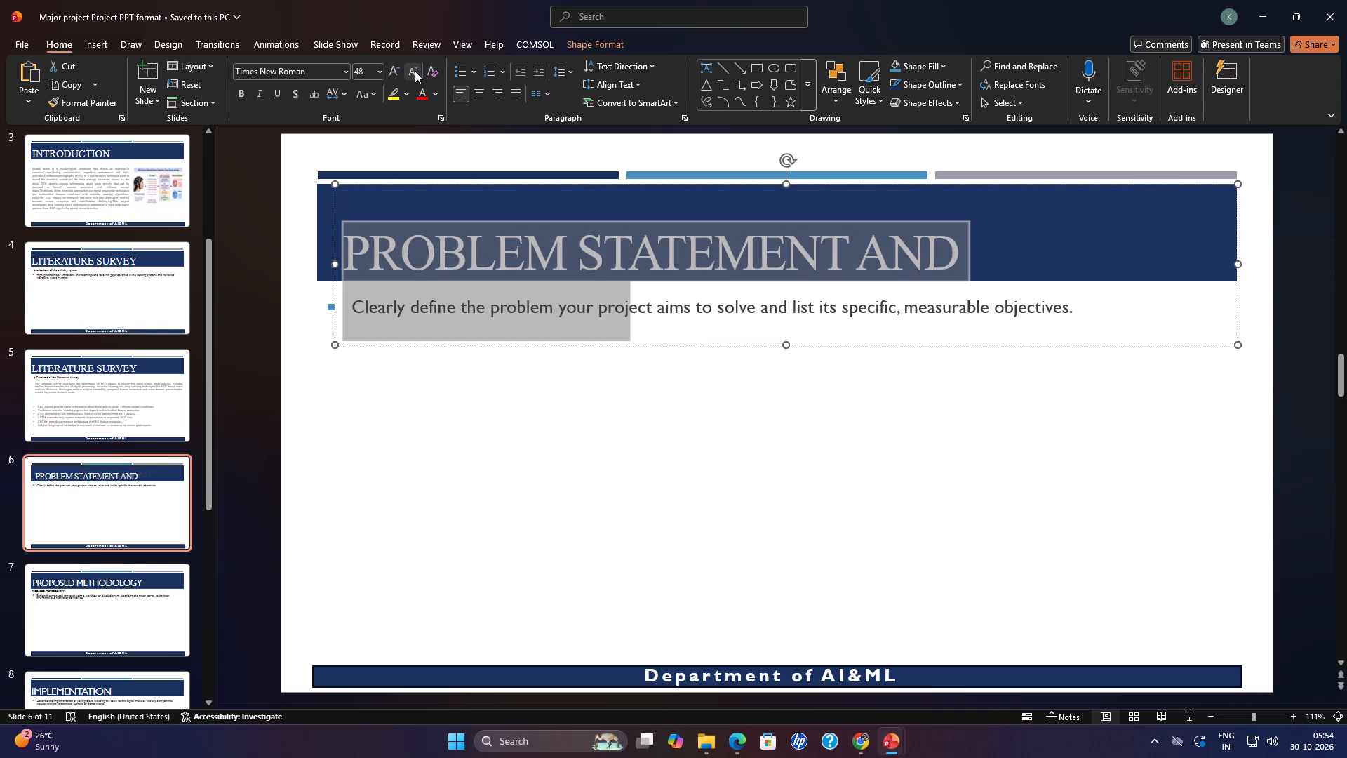
pyautogui.click(563, 496)
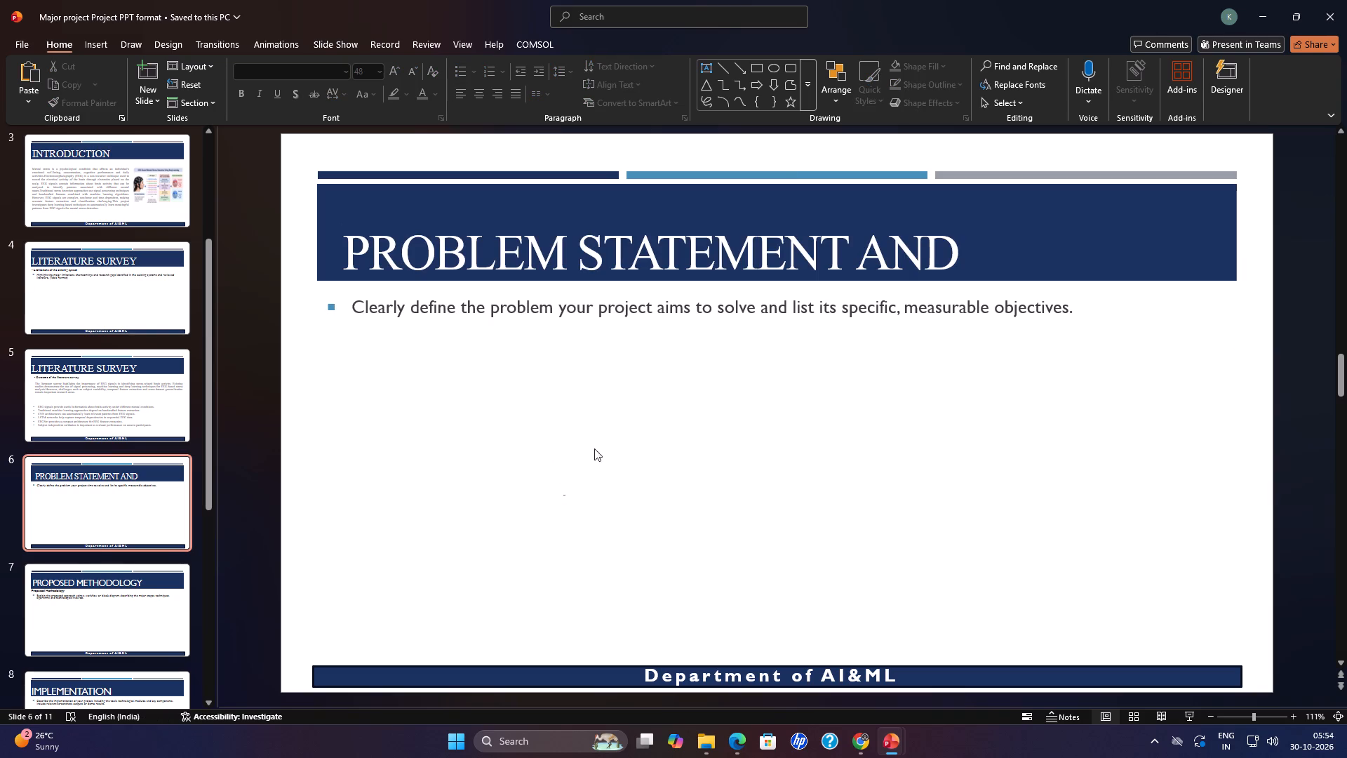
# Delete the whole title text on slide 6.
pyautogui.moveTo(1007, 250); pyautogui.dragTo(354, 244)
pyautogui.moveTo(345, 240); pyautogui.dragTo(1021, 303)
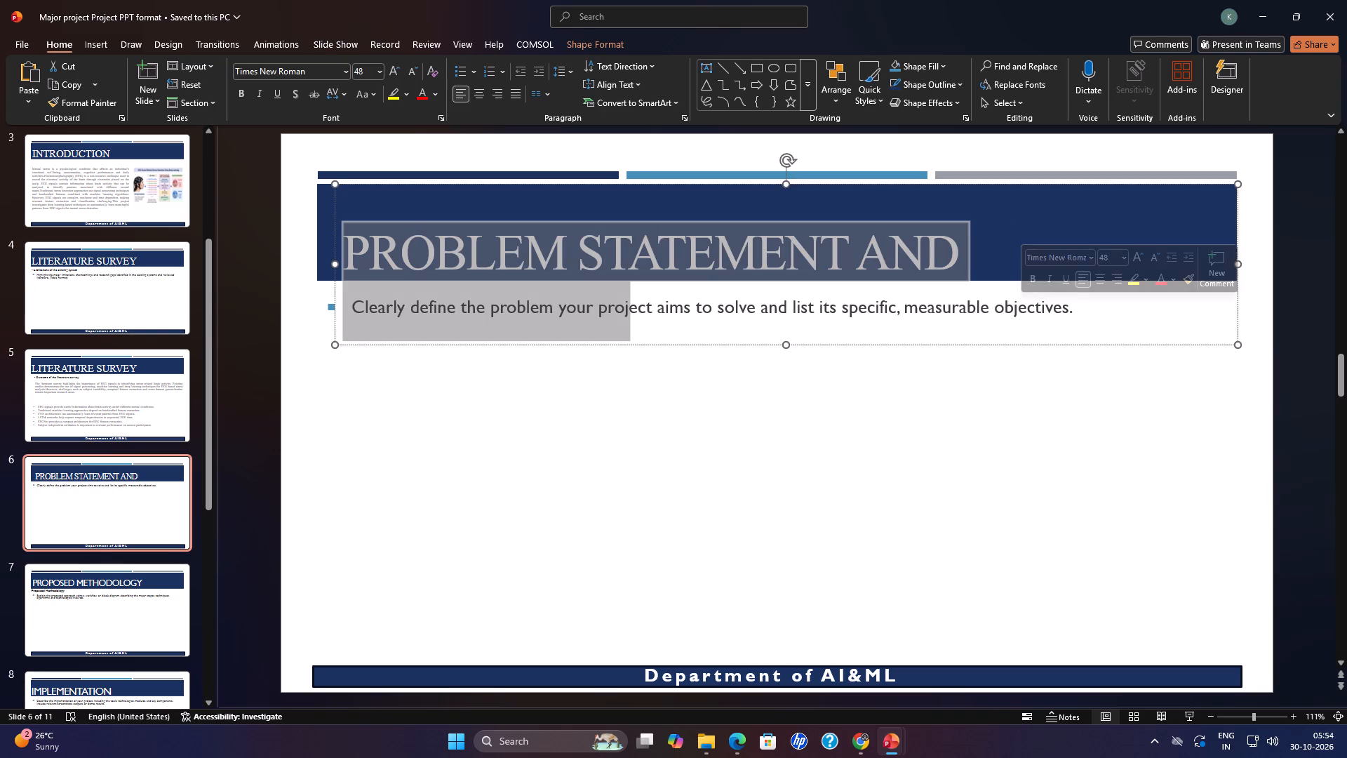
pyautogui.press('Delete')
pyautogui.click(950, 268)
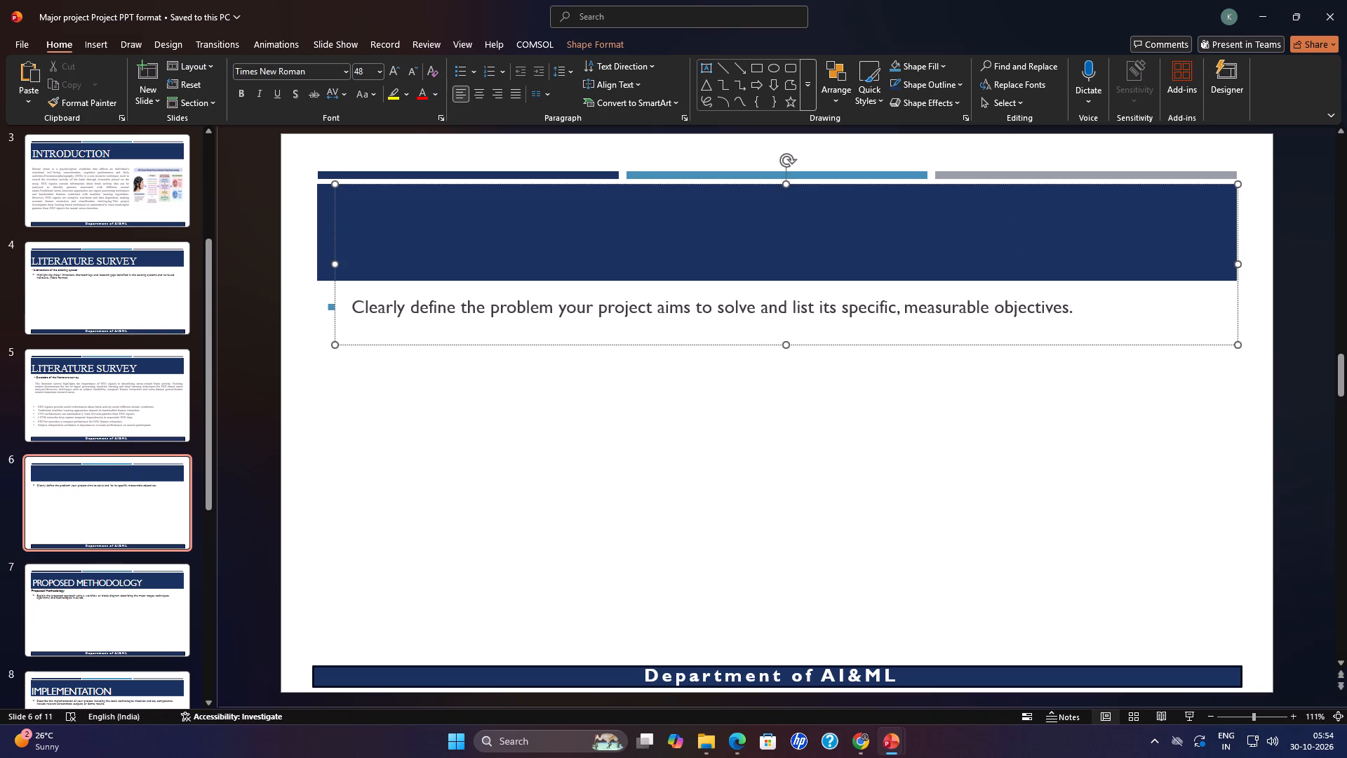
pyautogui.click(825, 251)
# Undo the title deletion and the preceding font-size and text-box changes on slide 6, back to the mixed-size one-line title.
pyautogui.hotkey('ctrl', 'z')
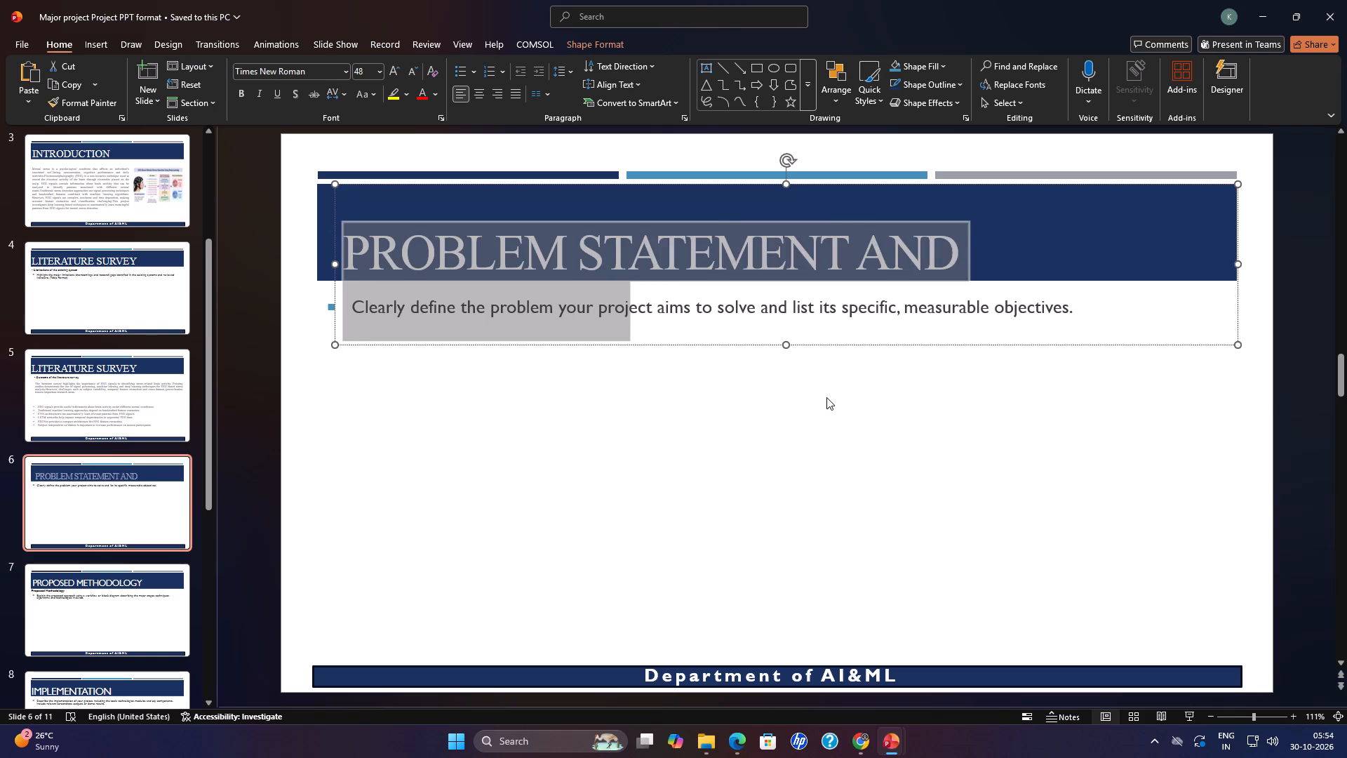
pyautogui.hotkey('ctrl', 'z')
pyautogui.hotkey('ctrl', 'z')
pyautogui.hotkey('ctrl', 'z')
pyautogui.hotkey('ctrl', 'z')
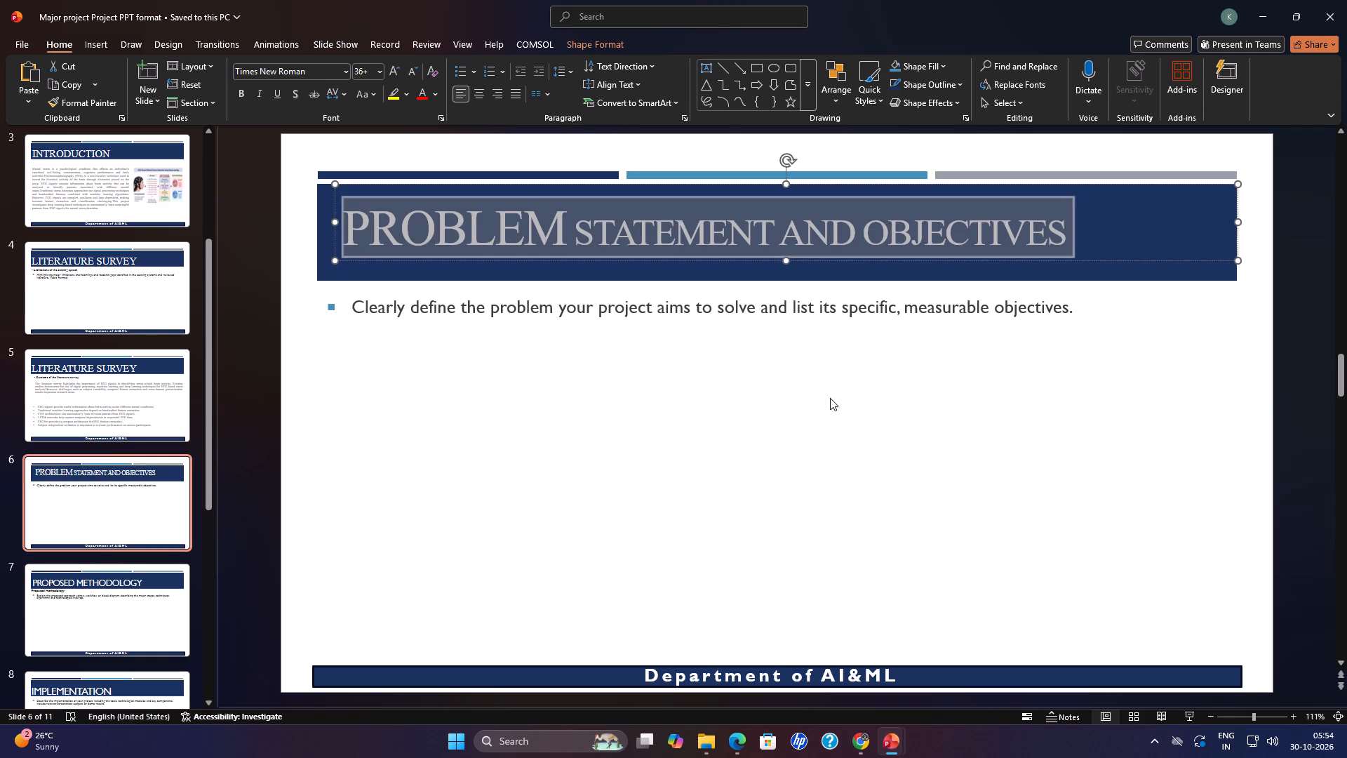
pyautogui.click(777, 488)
# Set both PROBLEM and STATEMENT AND OBJECTIVES in slide 6's title to font size 60.
pyautogui.moveTo(553, 229); pyautogui.dragTo(419, 205)
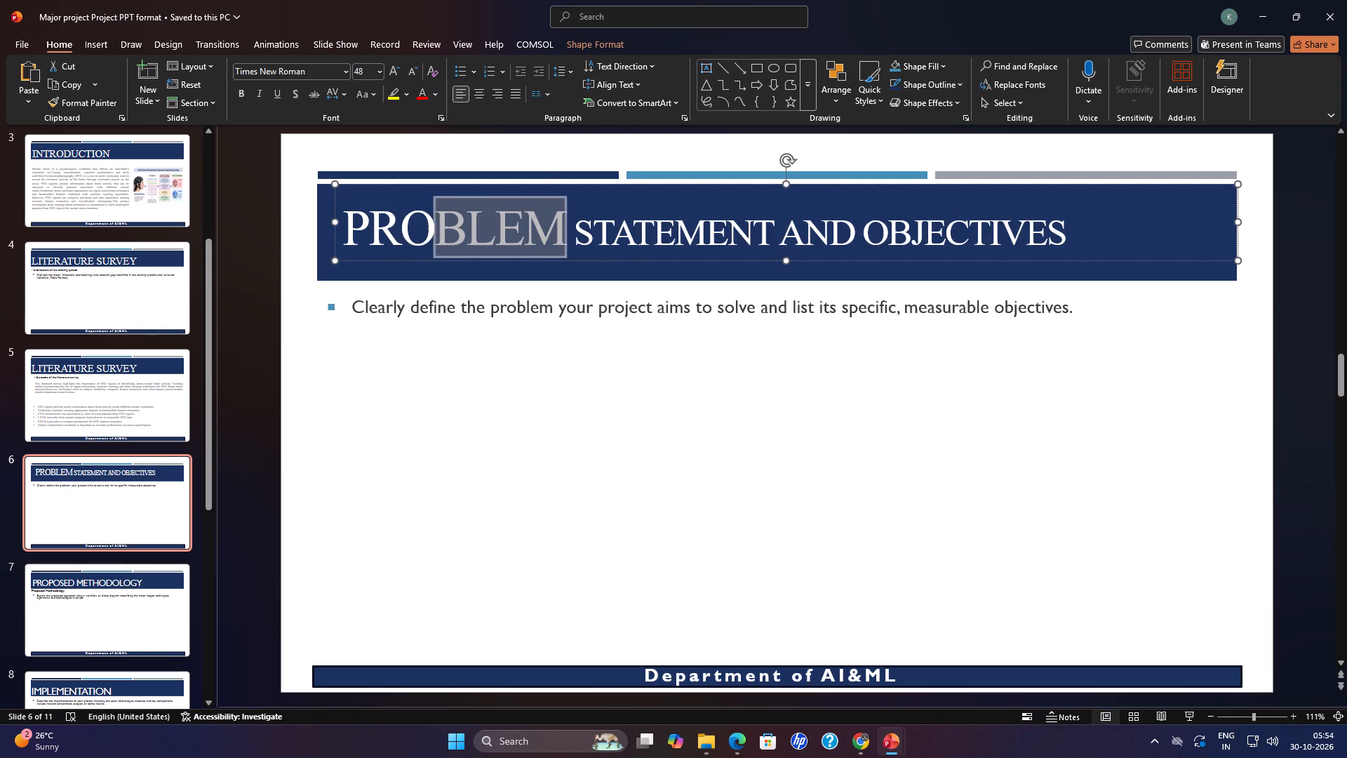
pyautogui.moveTo(419, 205); pyautogui.dragTo(333, 189)
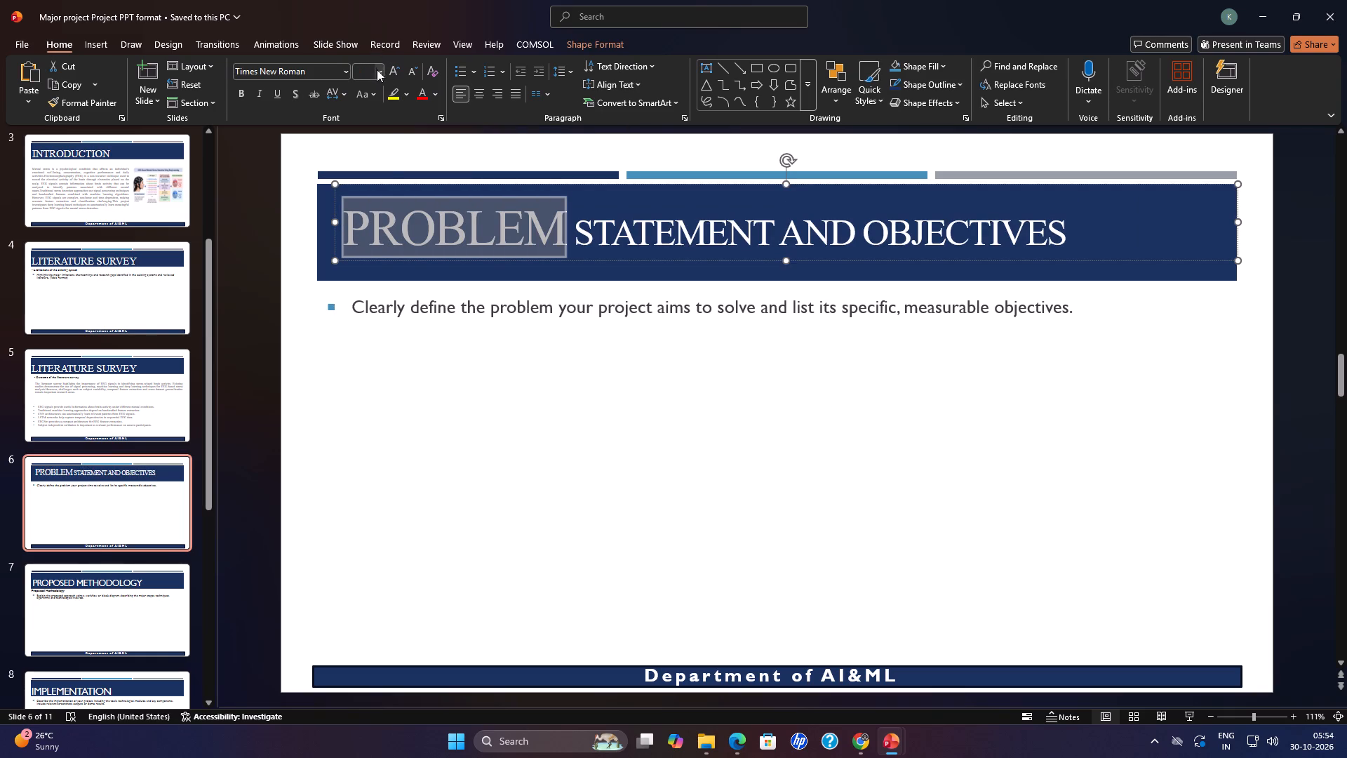
pyautogui.click(379, 71)
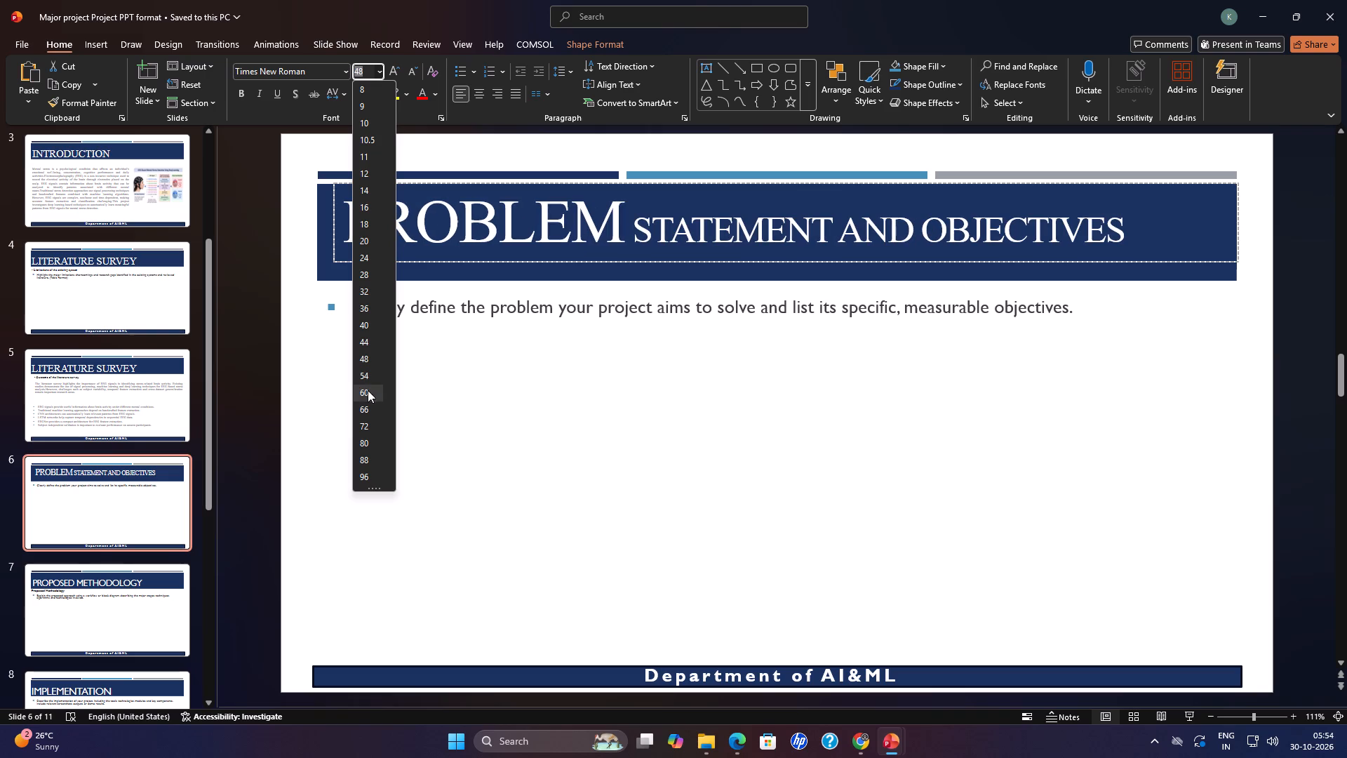
pyautogui.click(366, 392)
pyautogui.moveTo(637, 220); pyautogui.dragTo(638, 222)
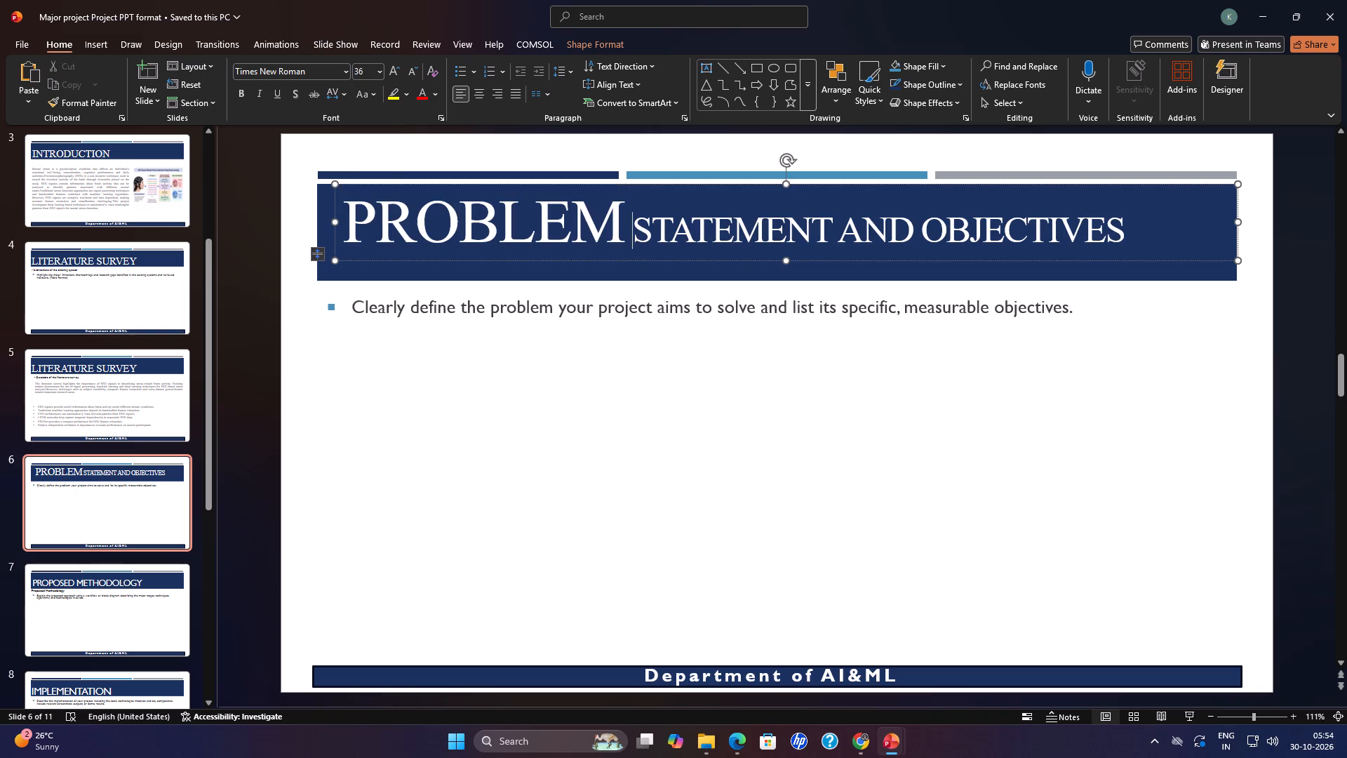
pyautogui.moveTo(638, 222); pyautogui.dragTo(1127, 237)
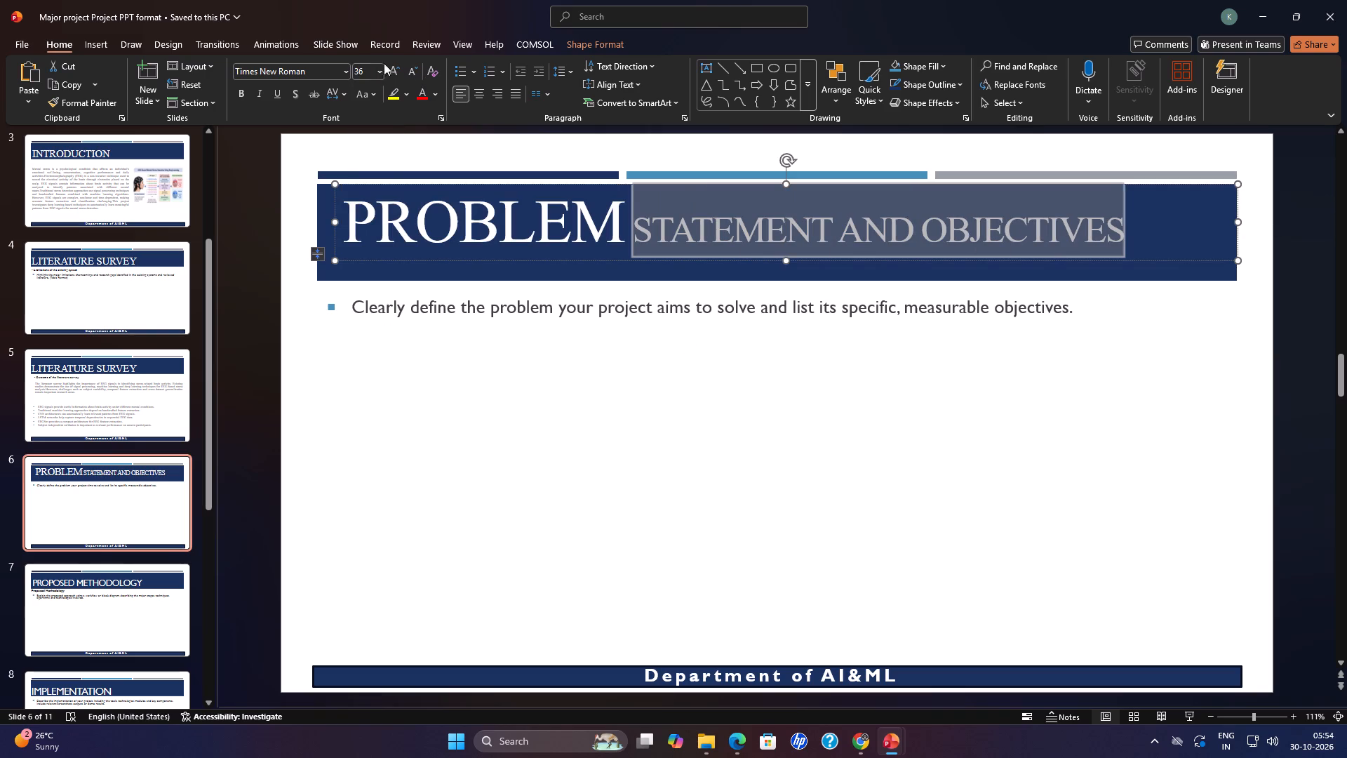
pyautogui.click(379, 69)
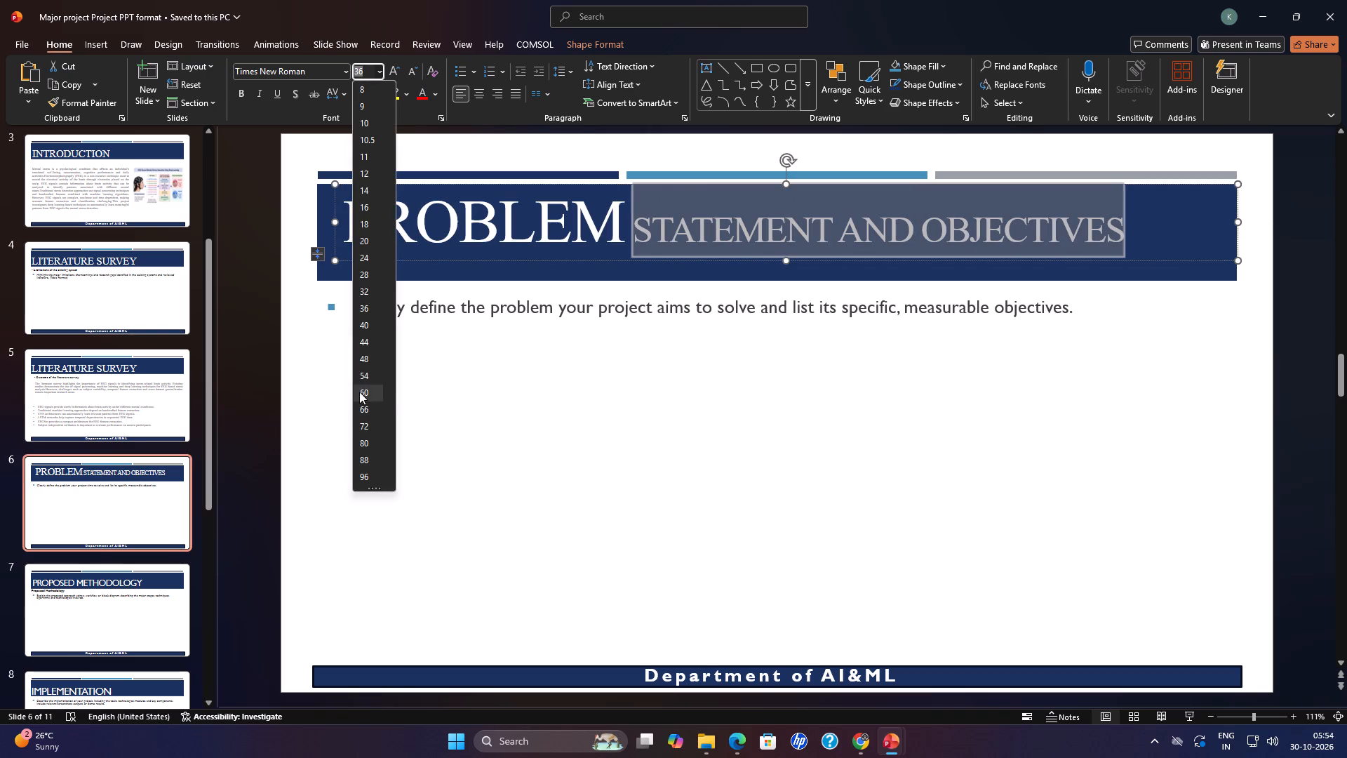
pyautogui.click(359, 390)
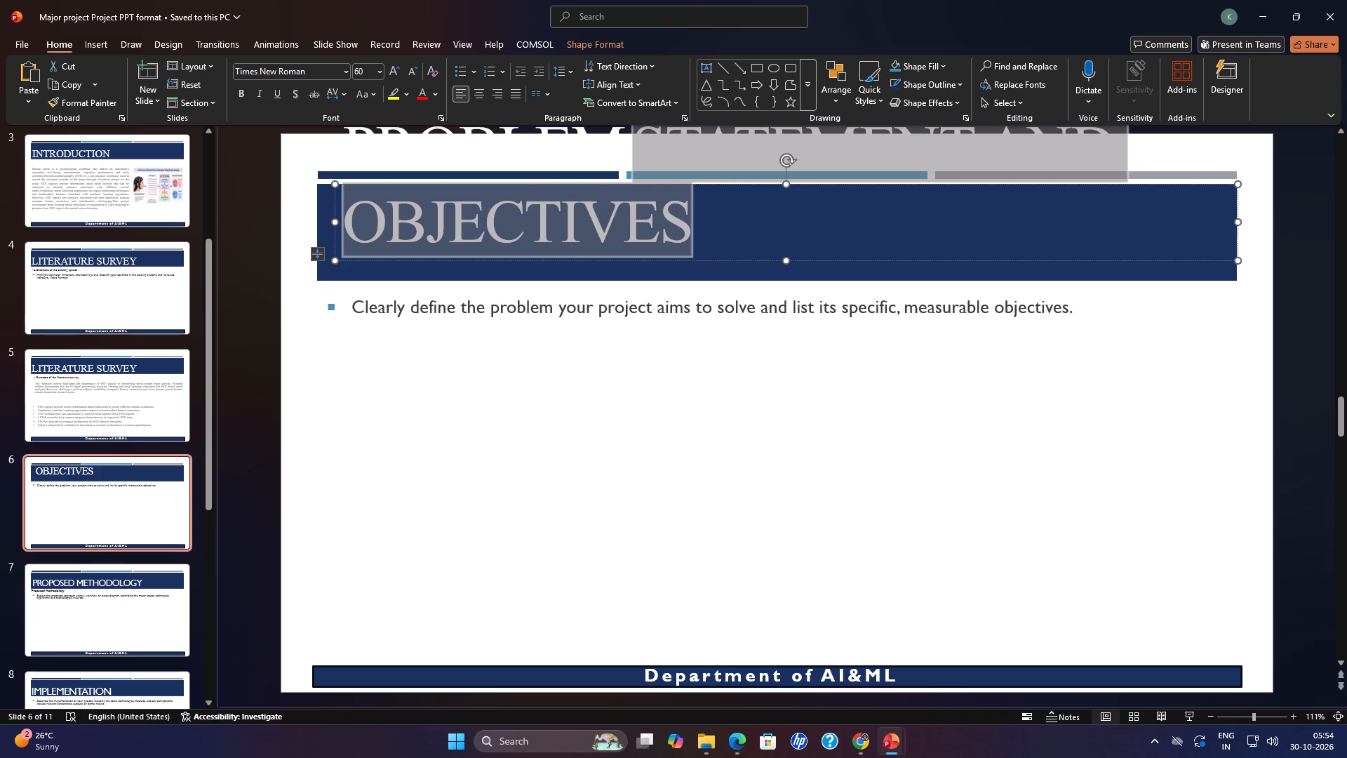
pyautogui.click(849, 341)
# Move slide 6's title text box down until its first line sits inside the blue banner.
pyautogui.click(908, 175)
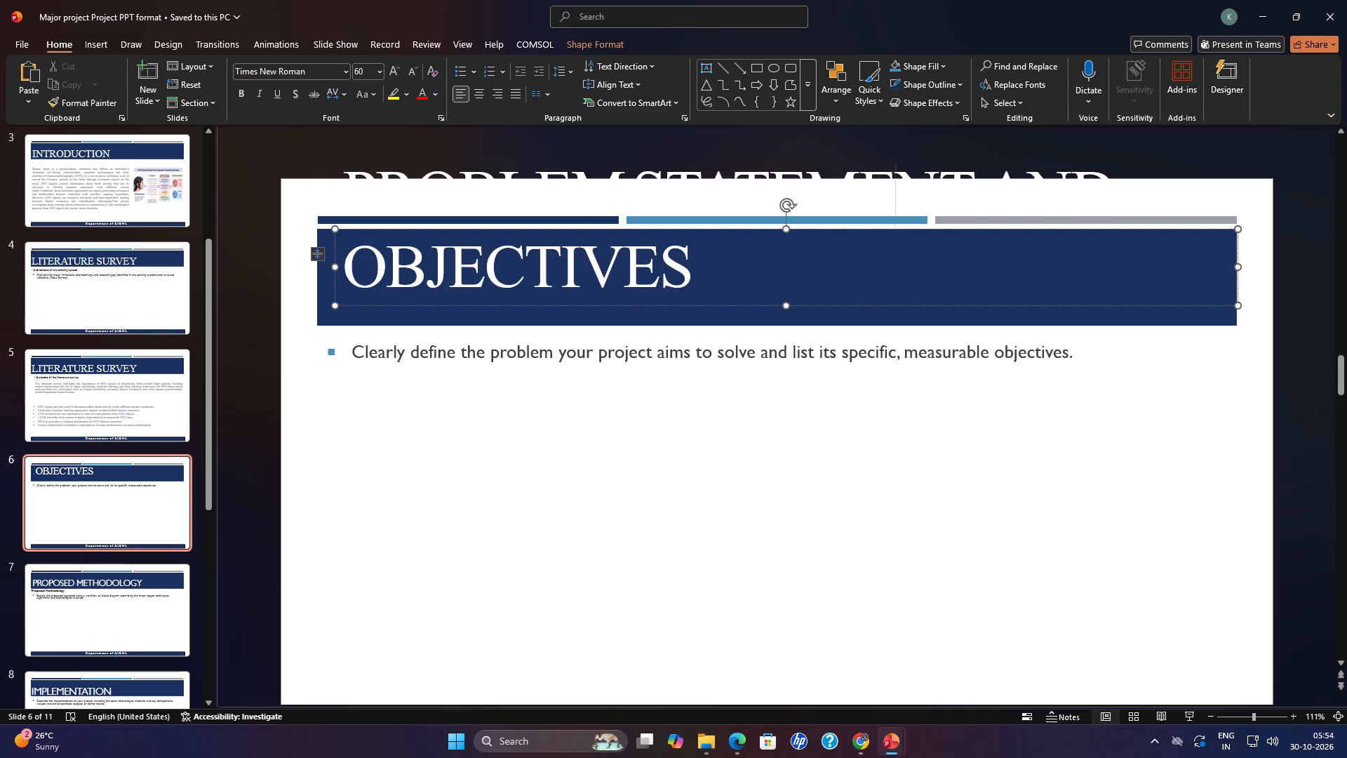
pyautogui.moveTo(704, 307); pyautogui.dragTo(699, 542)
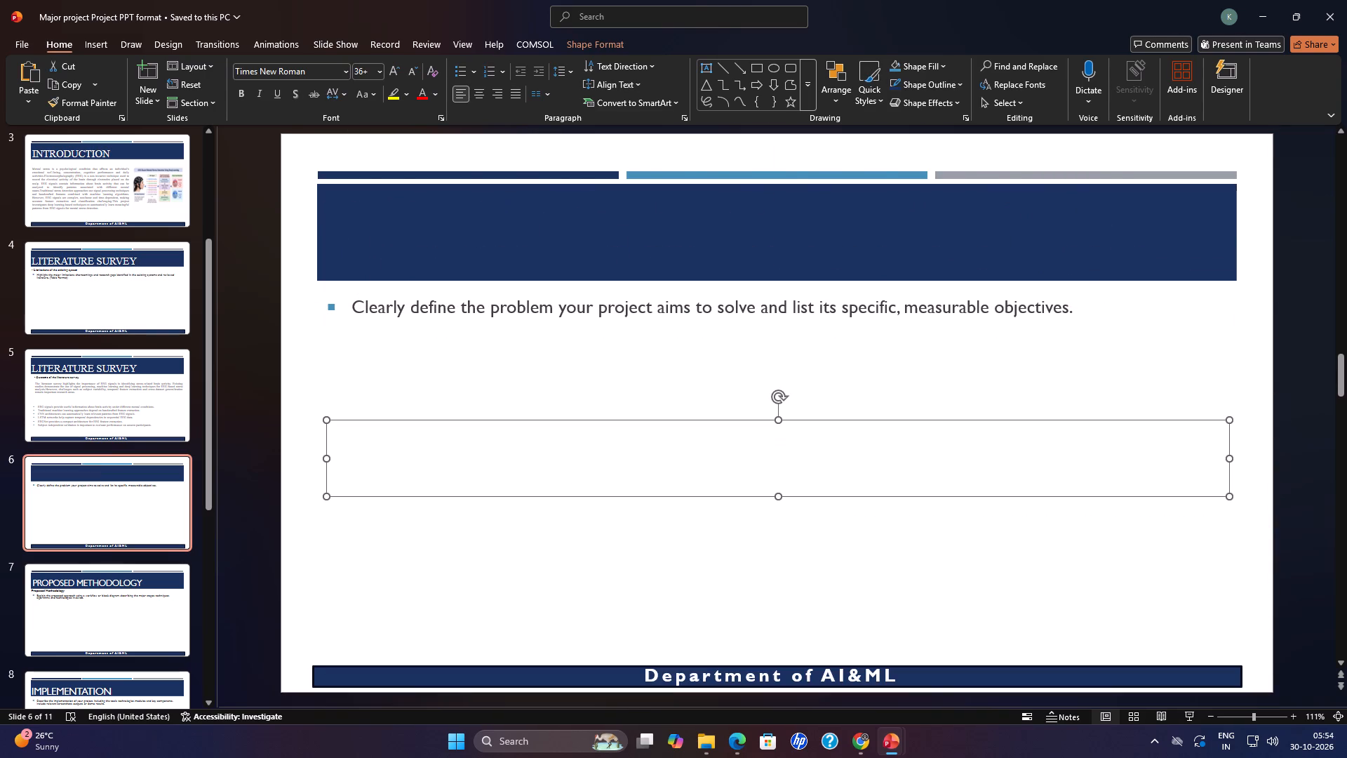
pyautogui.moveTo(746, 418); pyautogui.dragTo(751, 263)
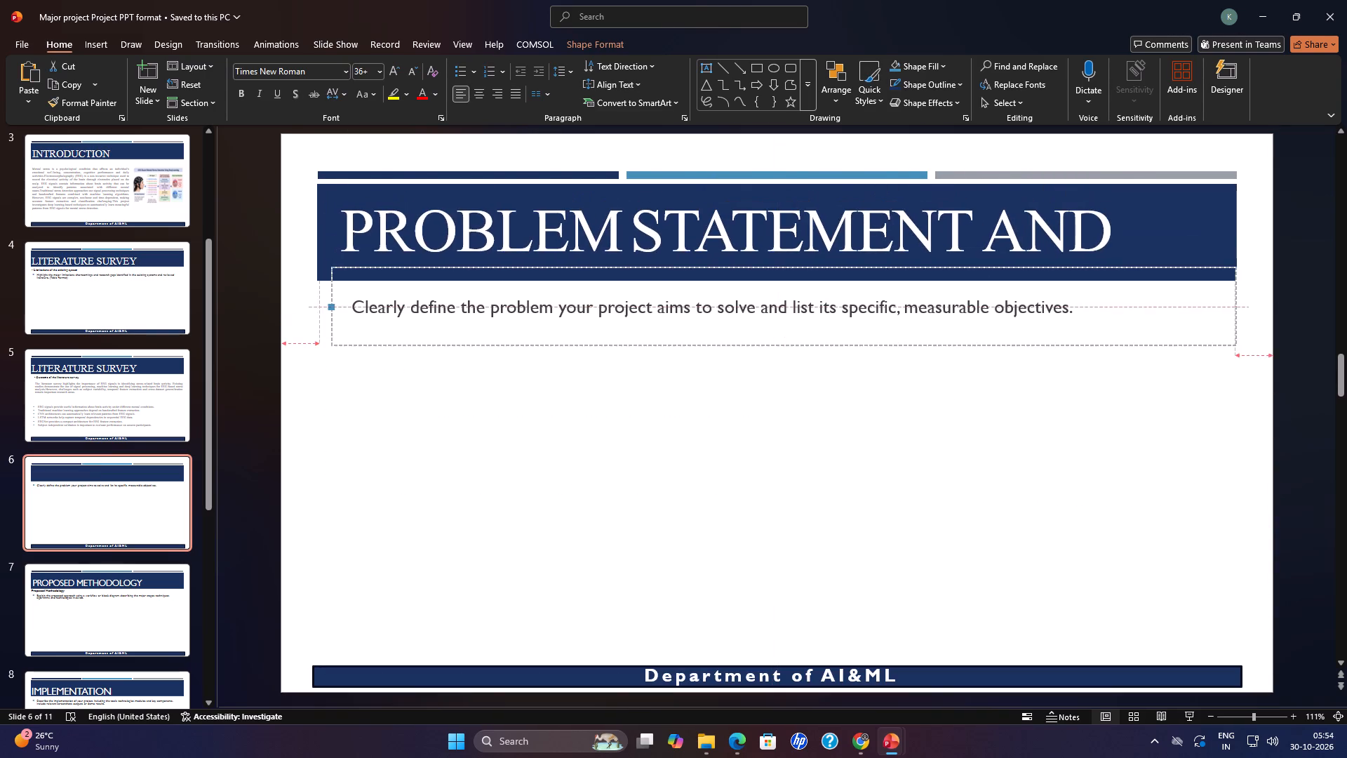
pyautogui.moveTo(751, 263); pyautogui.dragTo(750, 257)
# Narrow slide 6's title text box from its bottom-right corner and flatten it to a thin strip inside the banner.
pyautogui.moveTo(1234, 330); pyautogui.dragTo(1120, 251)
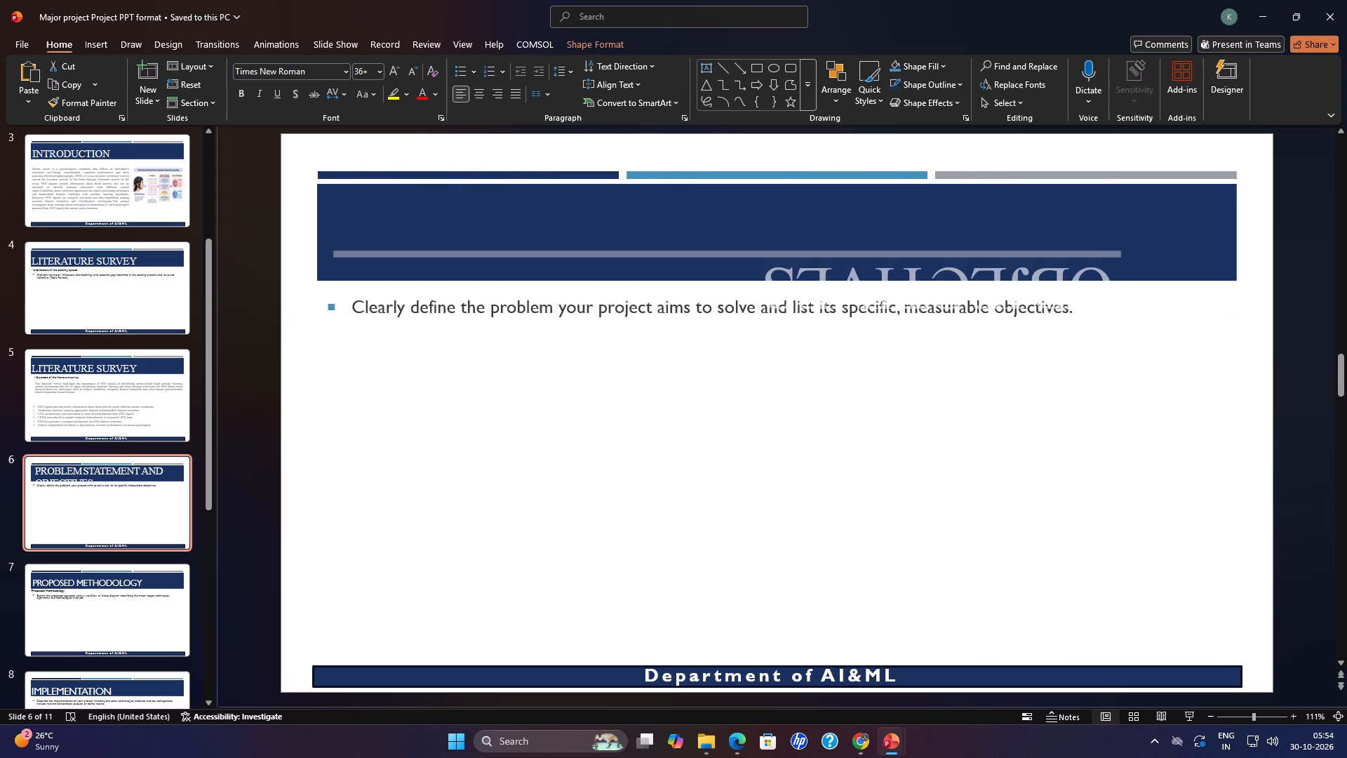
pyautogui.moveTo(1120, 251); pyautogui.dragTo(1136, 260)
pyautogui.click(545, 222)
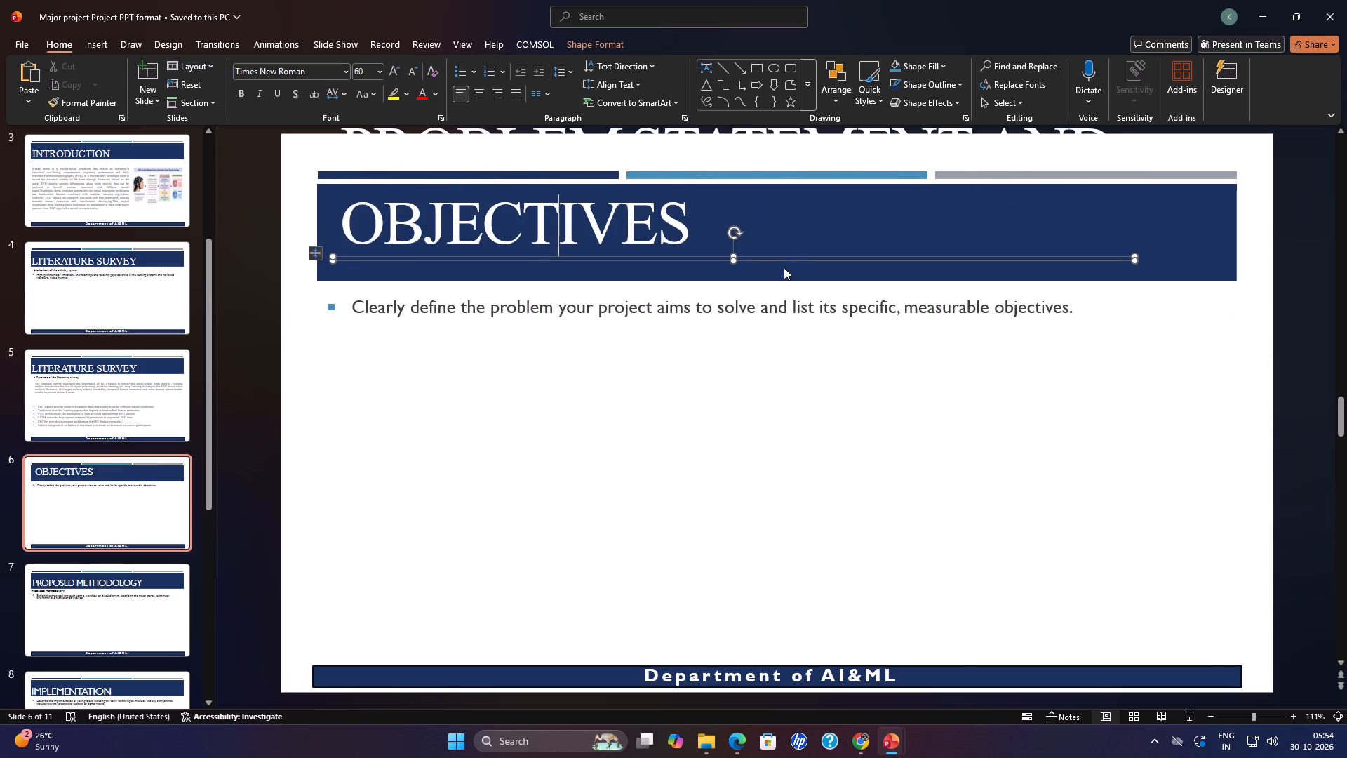
# Enlarge the flattened title text box on slide 6 and position it so the title's first line lies within the banner.
pyautogui.moveTo(787, 260); pyautogui.dragTo(778, 501)
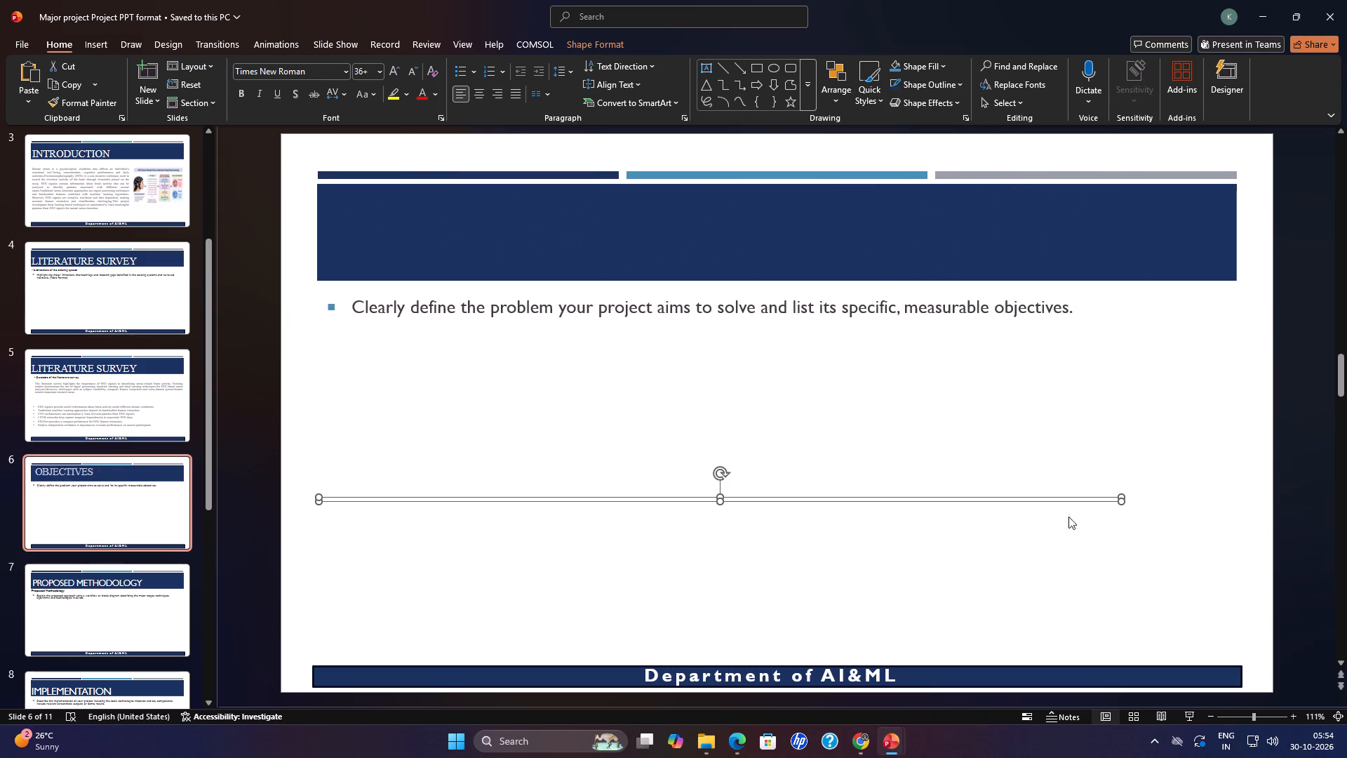
pyautogui.moveTo(1119, 493); pyautogui.dragTo(1141, 358)
pyautogui.moveTo(894, 361); pyautogui.dragTo(906, 190)
pyautogui.click(370, 70)
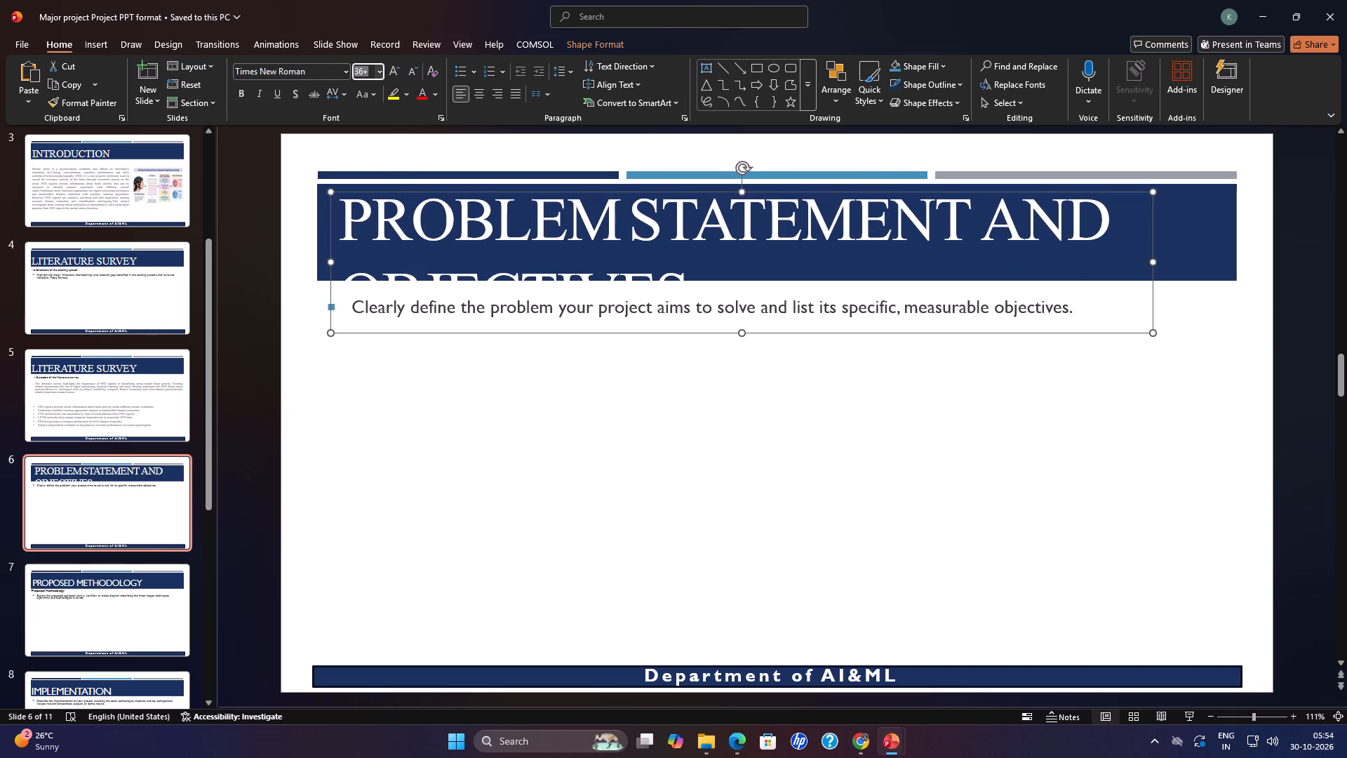
pyautogui.click(381, 68)
# Check the title formatting and font size on slide 3 (INTRODUCTION) and slide 2 (CONTENT).
pyautogui.click(109, 194)
pyautogui.click(109, 193)
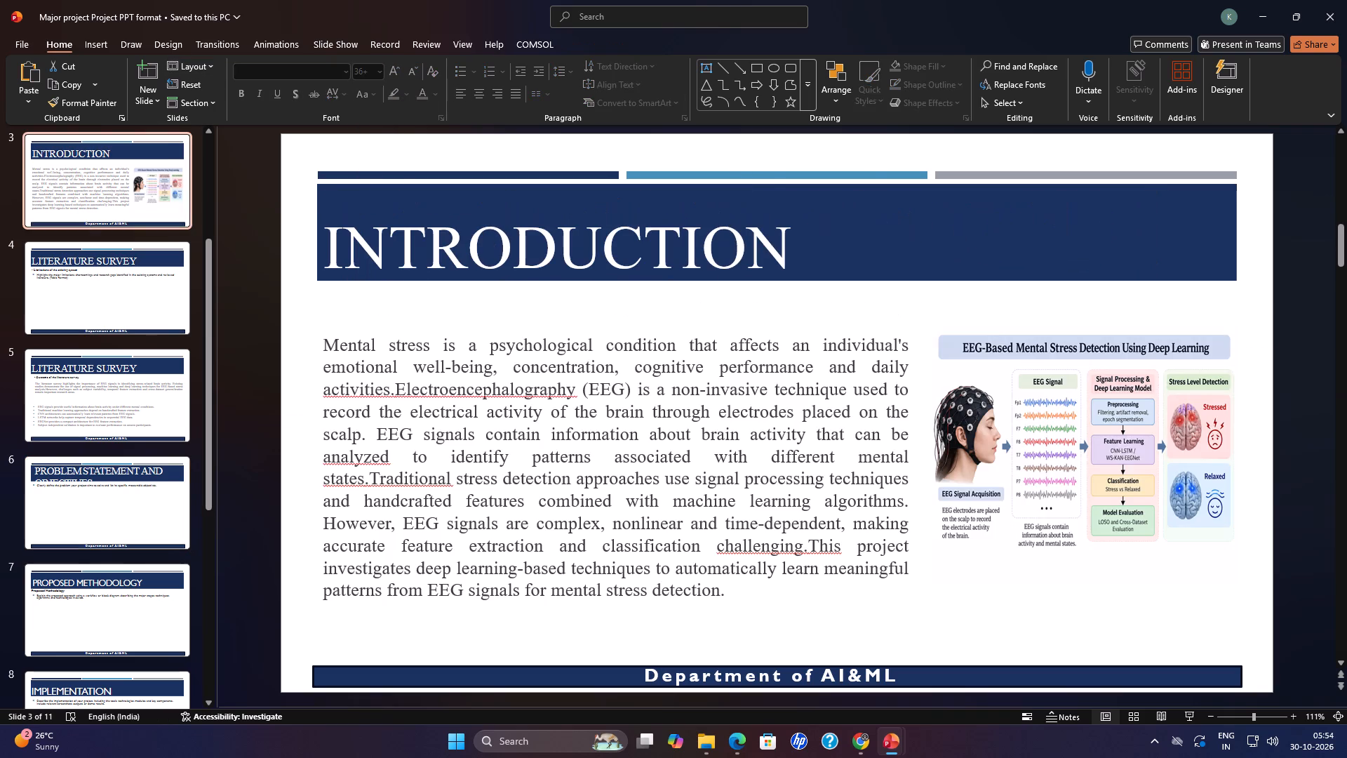
pyautogui.click(438, 239)
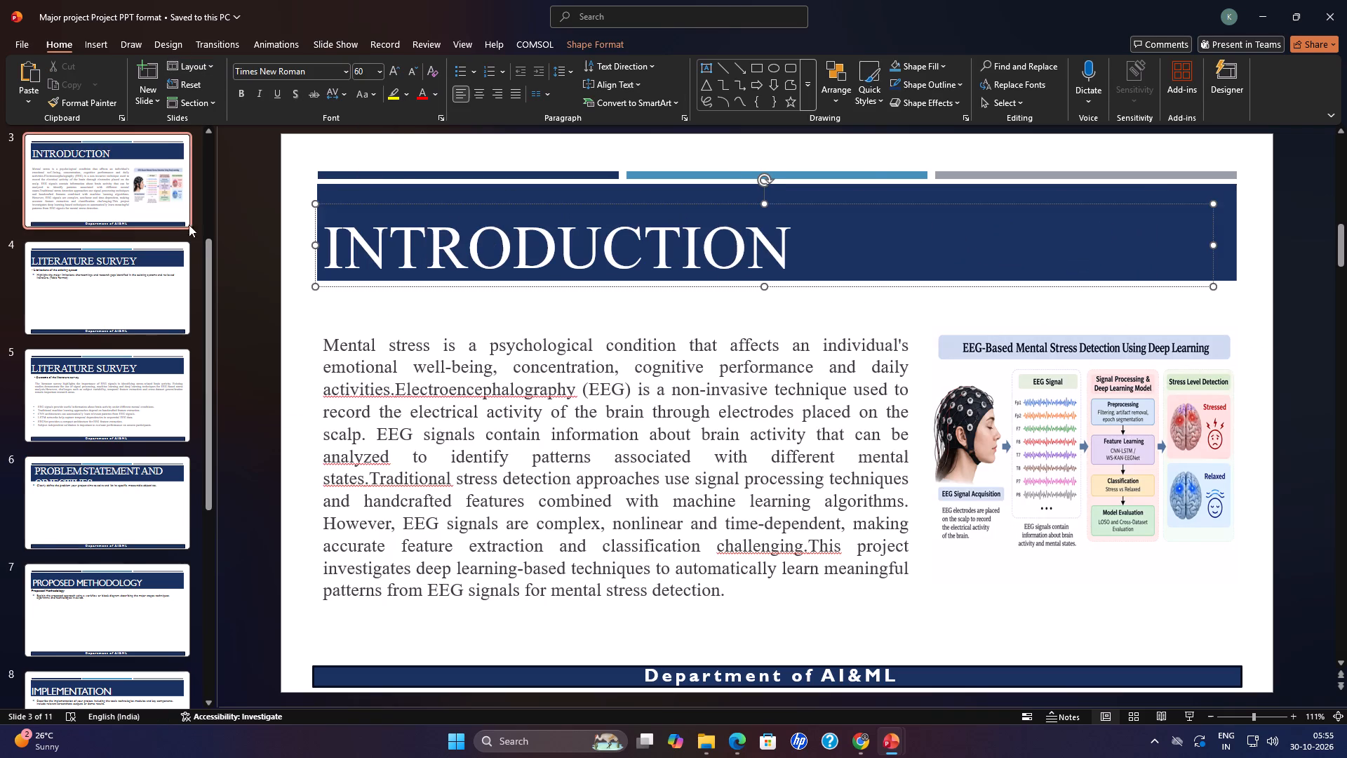
pyautogui.scroll(10, 79, 260)
pyautogui.click(145, 293)
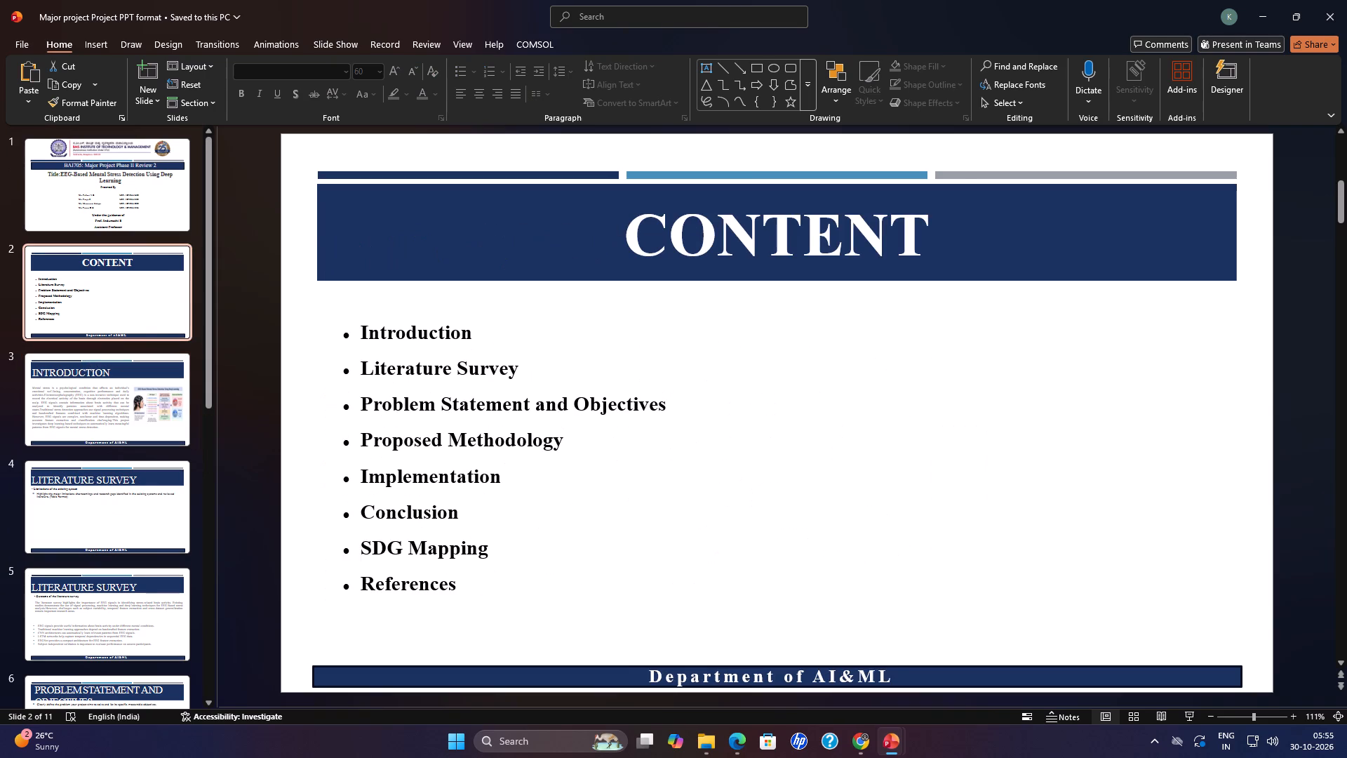
pyautogui.click(752, 219)
pyautogui.click(105, 387)
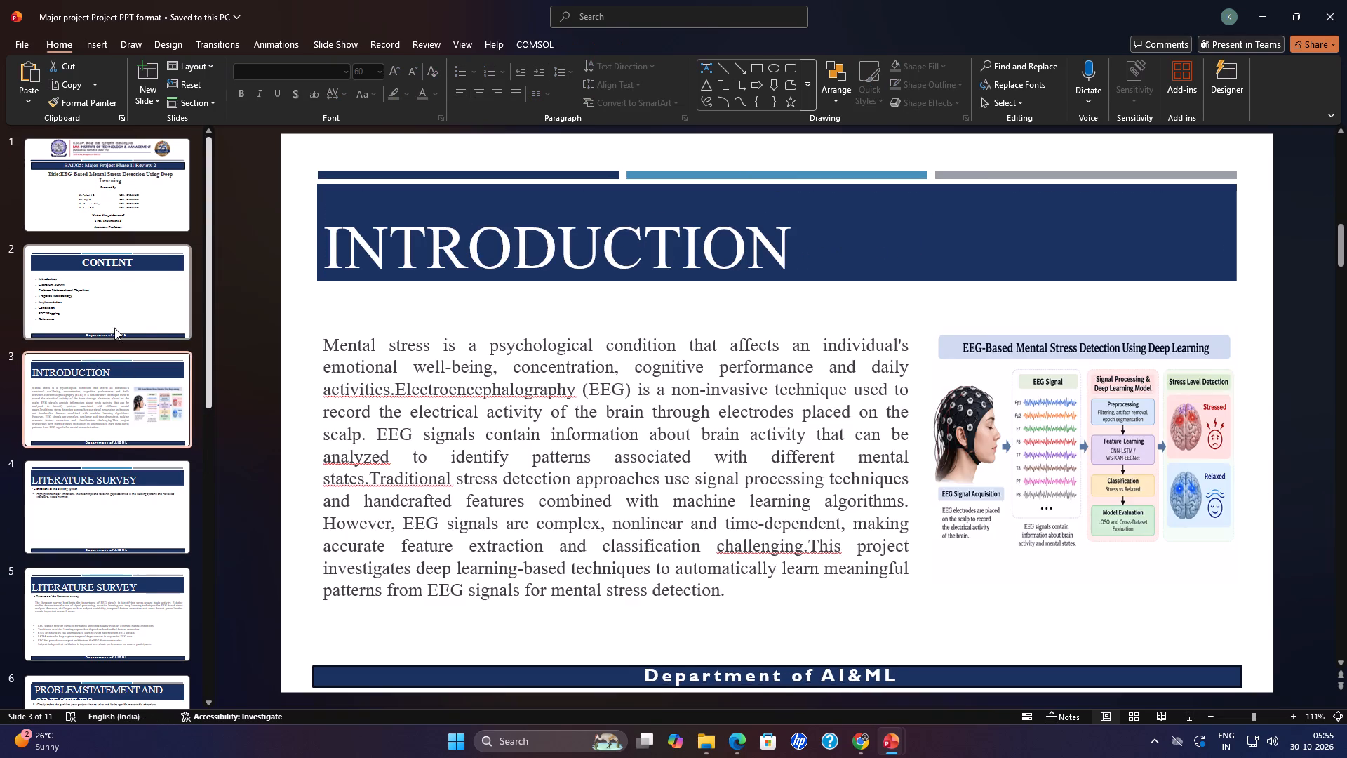
# Set the CONTENT title on slide 2 to font size 40.
pyautogui.click(120, 265)
pyautogui.click(782, 247)
pyautogui.click(803, 191)
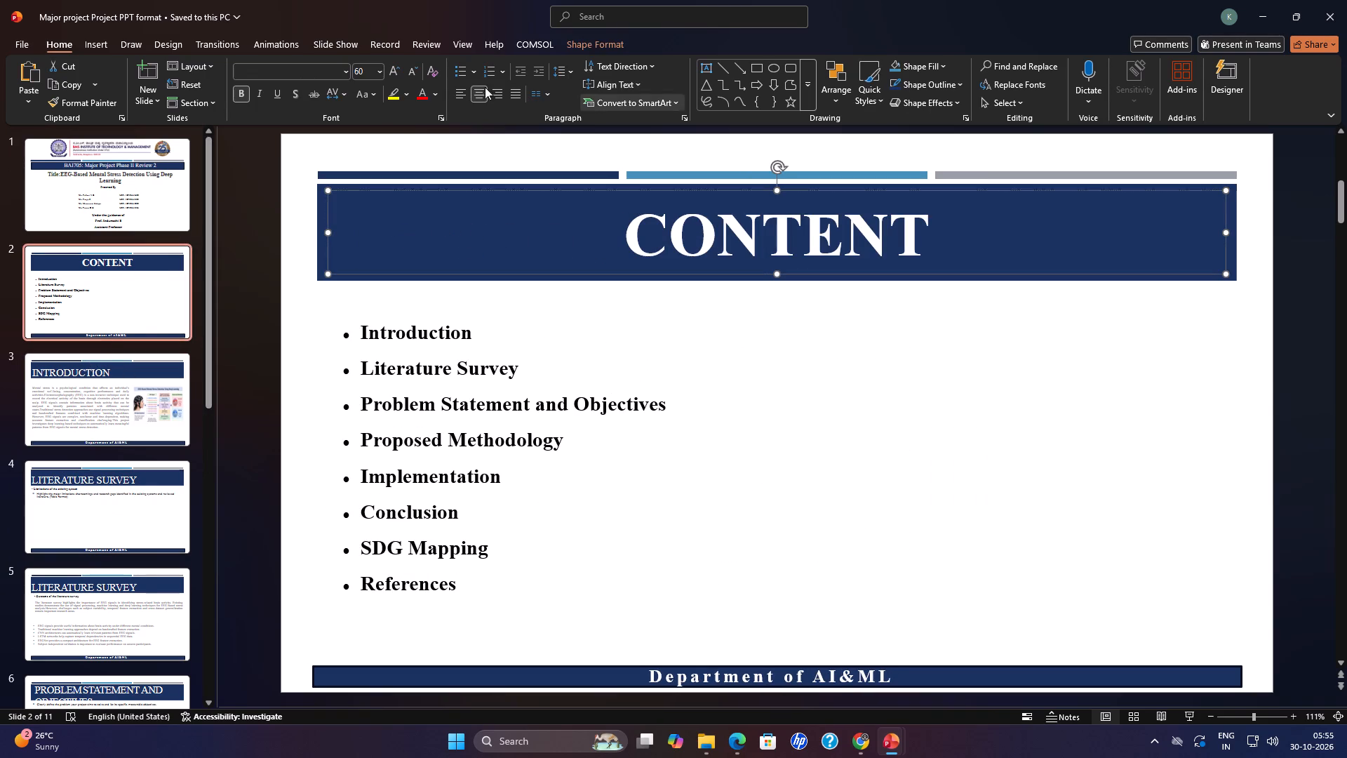
pyautogui.click(380, 77)
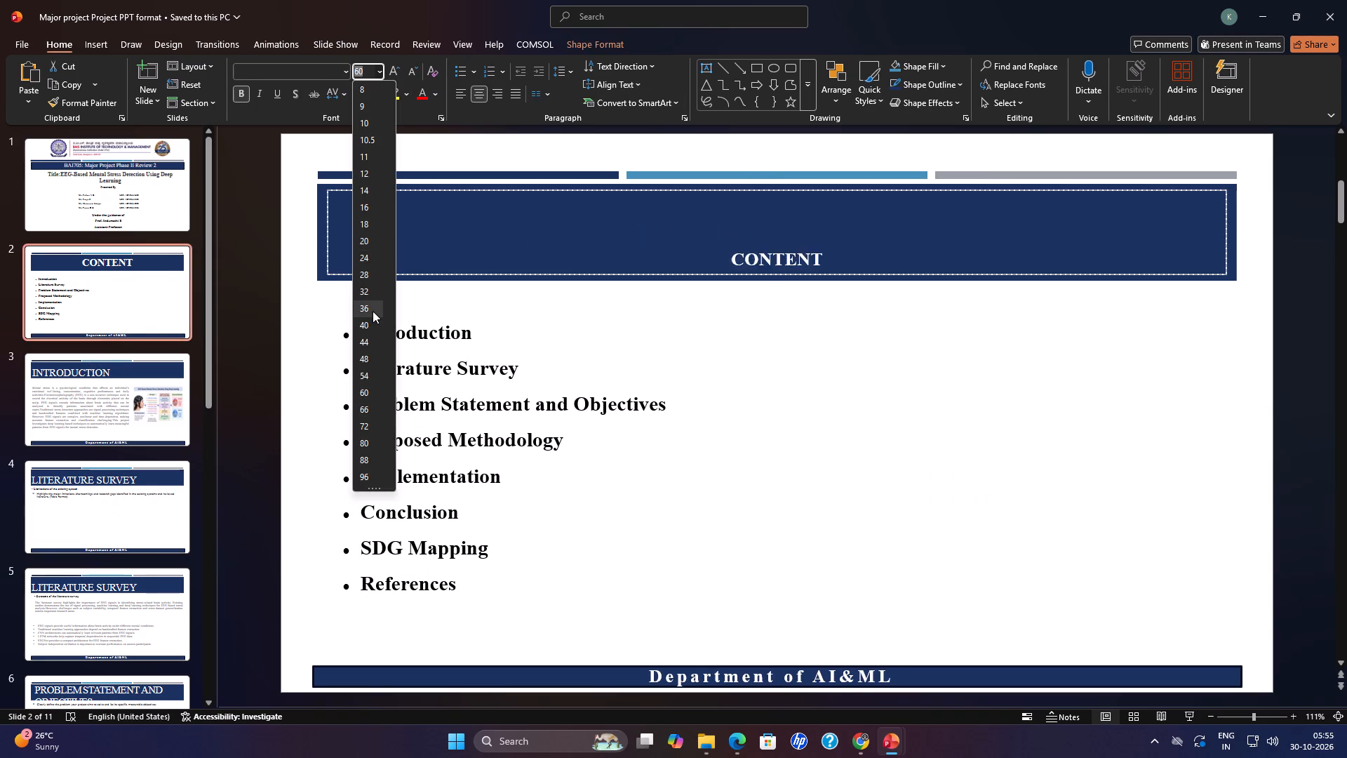
pyautogui.click(377, 325)
# Move the CONTENT title box slightly up so the text sits vertically centred in the blue banner.
pyautogui.click(855, 228)
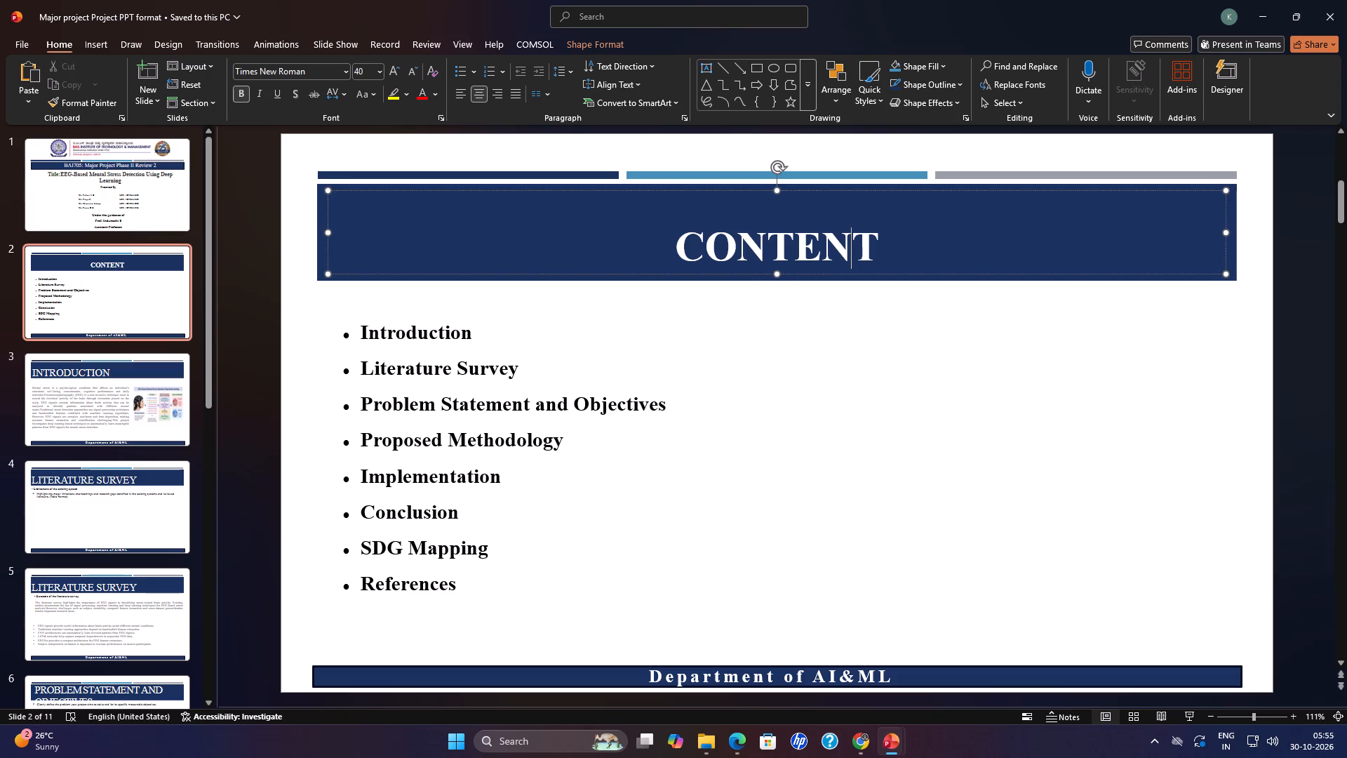
pyautogui.moveTo(855, 191); pyautogui.dragTo(856, 178)
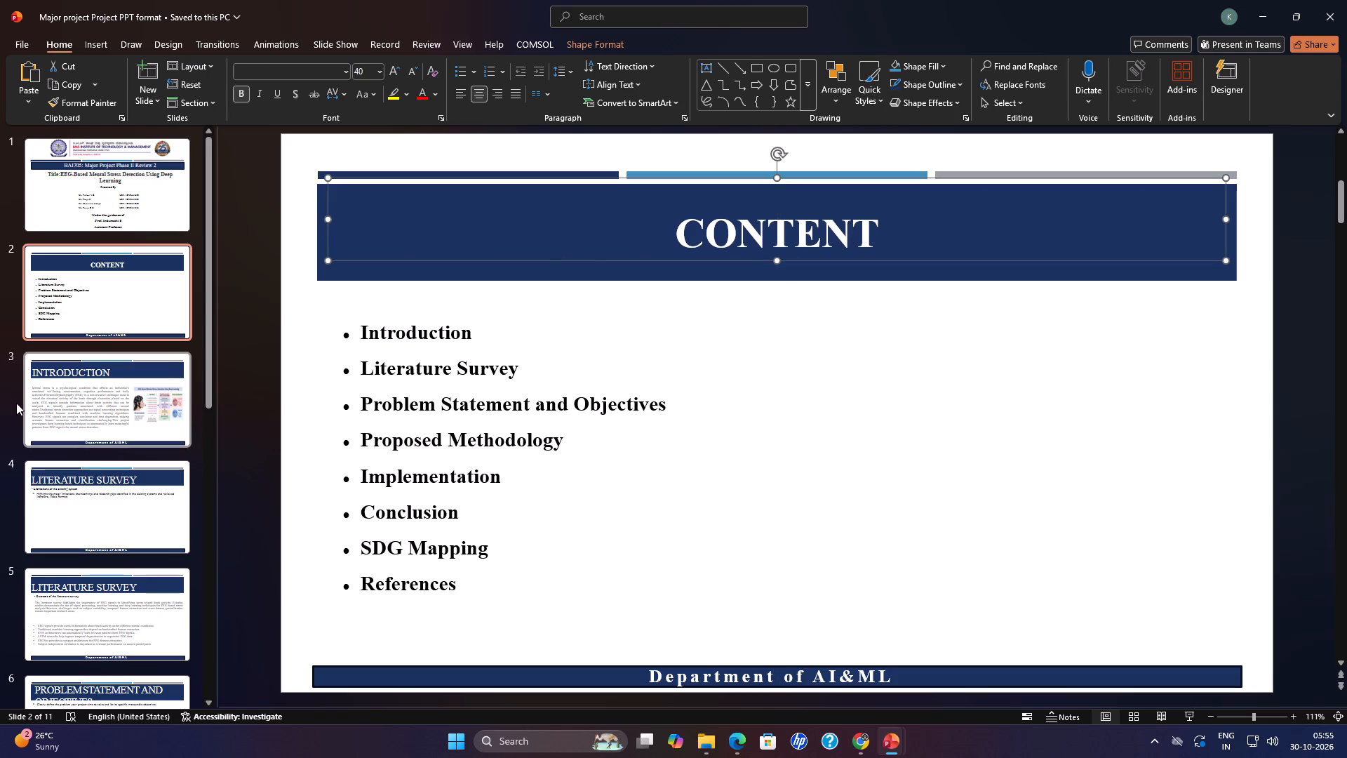
# Set the INTRODUCTION title on slide 3 to font size 40.
pyautogui.click(81, 413)
pyautogui.click(514, 243)
pyautogui.click(562, 201)
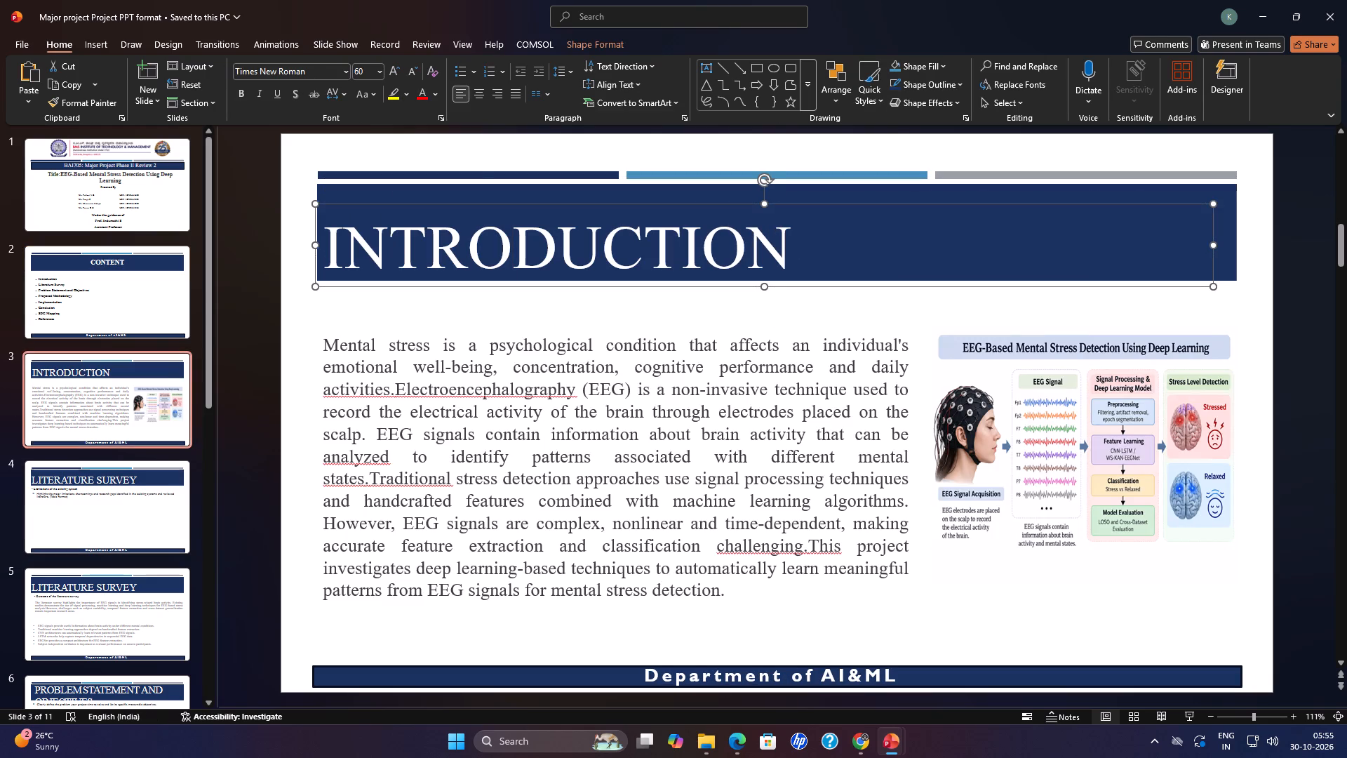
pyautogui.click(384, 71)
pyautogui.moveTo(328, 249); pyautogui.dragTo(944, 296)
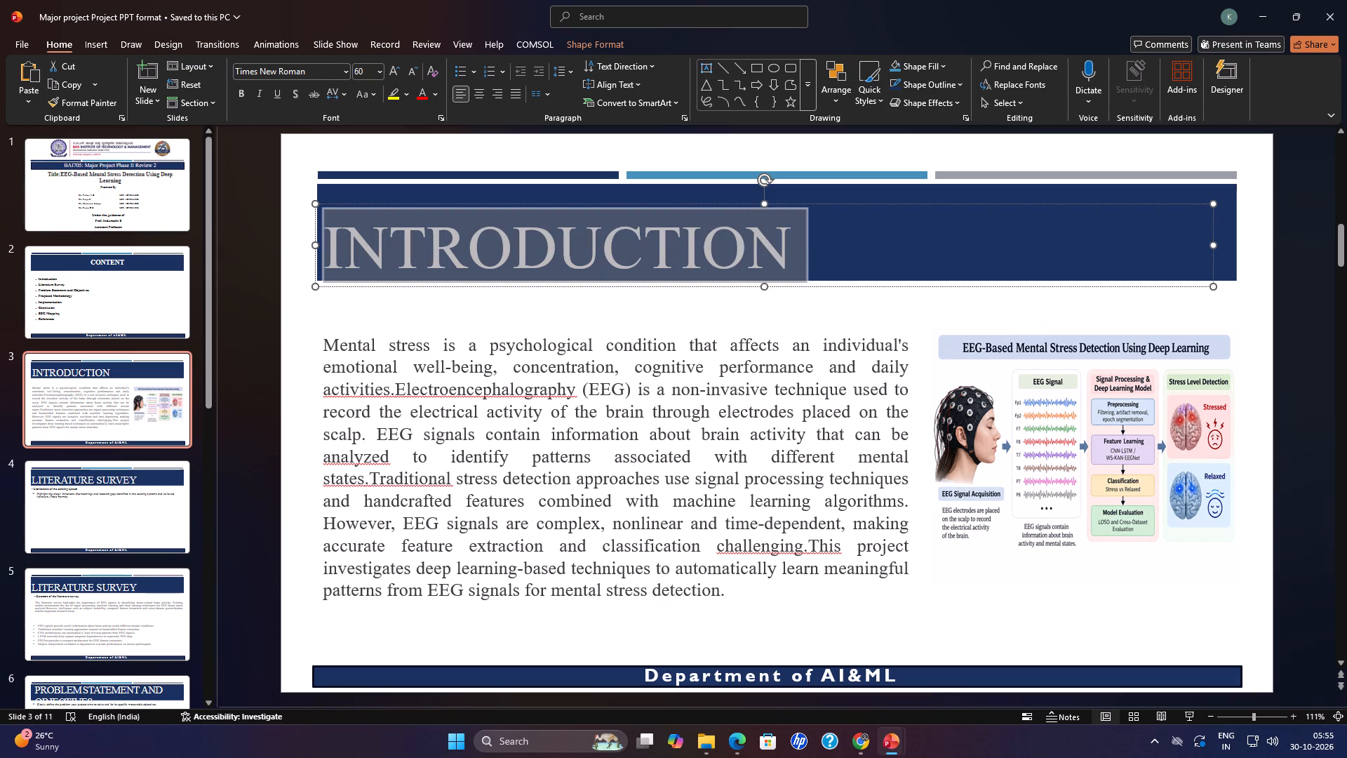
pyautogui.moveTo(944, 296); pyautogui.dragTo(931, 286)
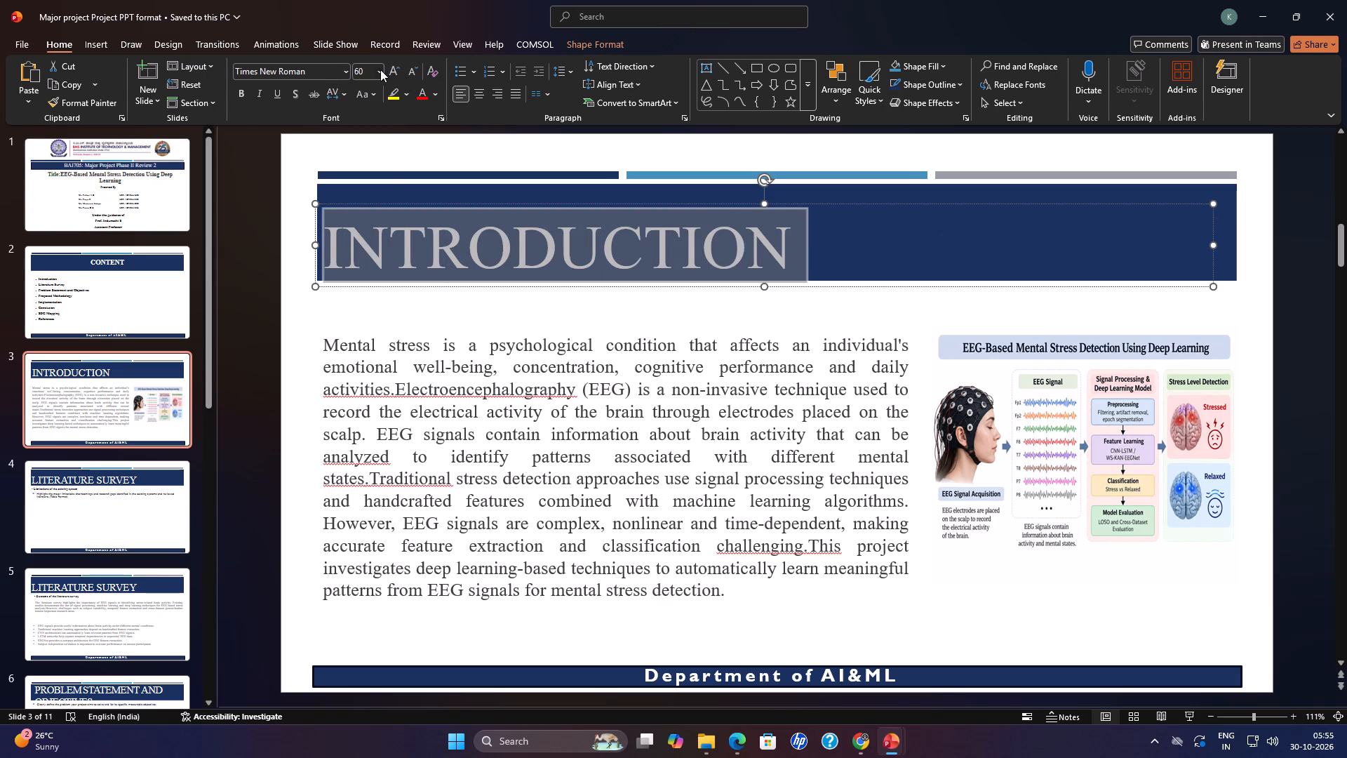
pyautogui.click(380, 69)
pyautogui.click(363, 319)
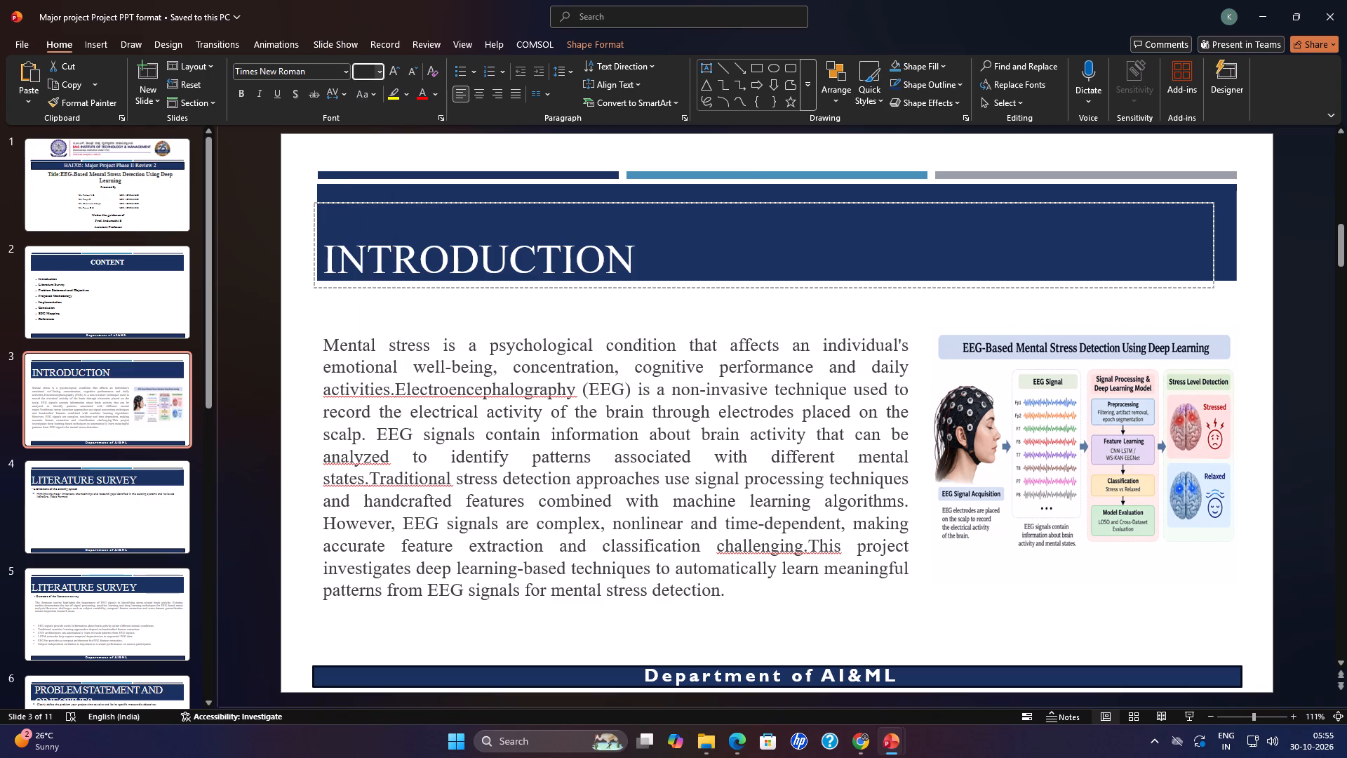
pyautogui.click(497, 321)
pyautogui.moveTo(532, 253); pyautogui.dragTo(545, 243)
# Shorten the INTRODUCTION title box on slide 3 from below so the text sits vertically centred in the blue banner.
pyautogui.click(692, 262)
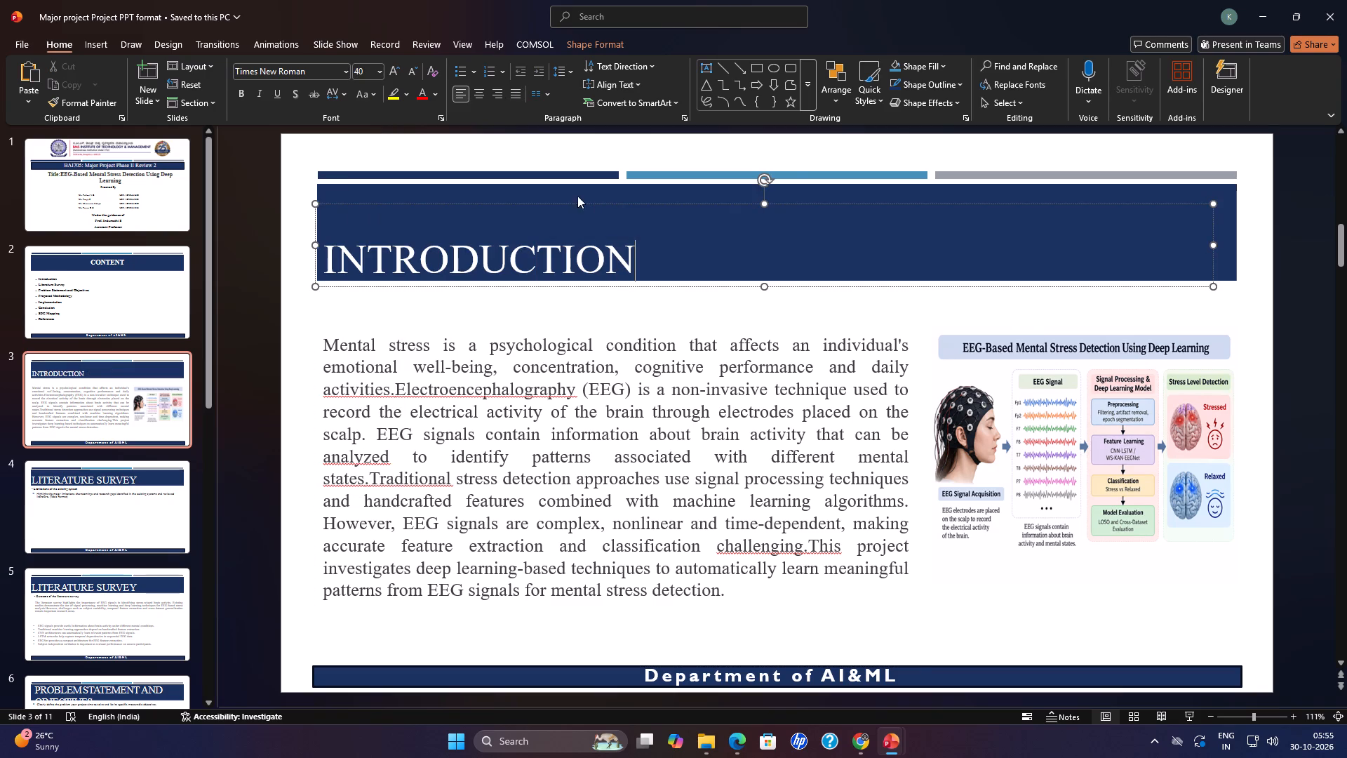
pyautogui.click(580, 224)
pyautogui.click(667, 263)
pyautogui.moveTo(763, 286); pyautogui.dragTo(769, 262)
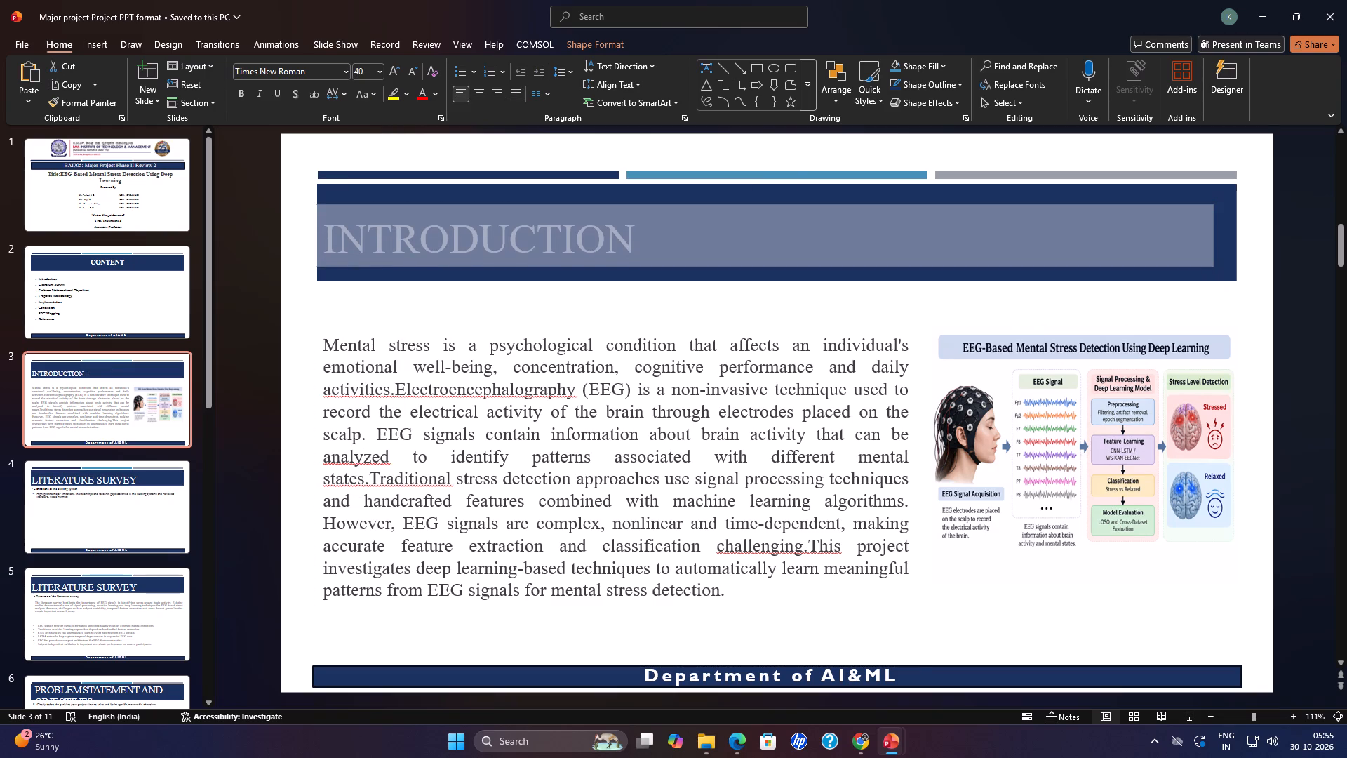
pyautogui.moveTo(769, 262); pyautogui.dragTo(770, 257)
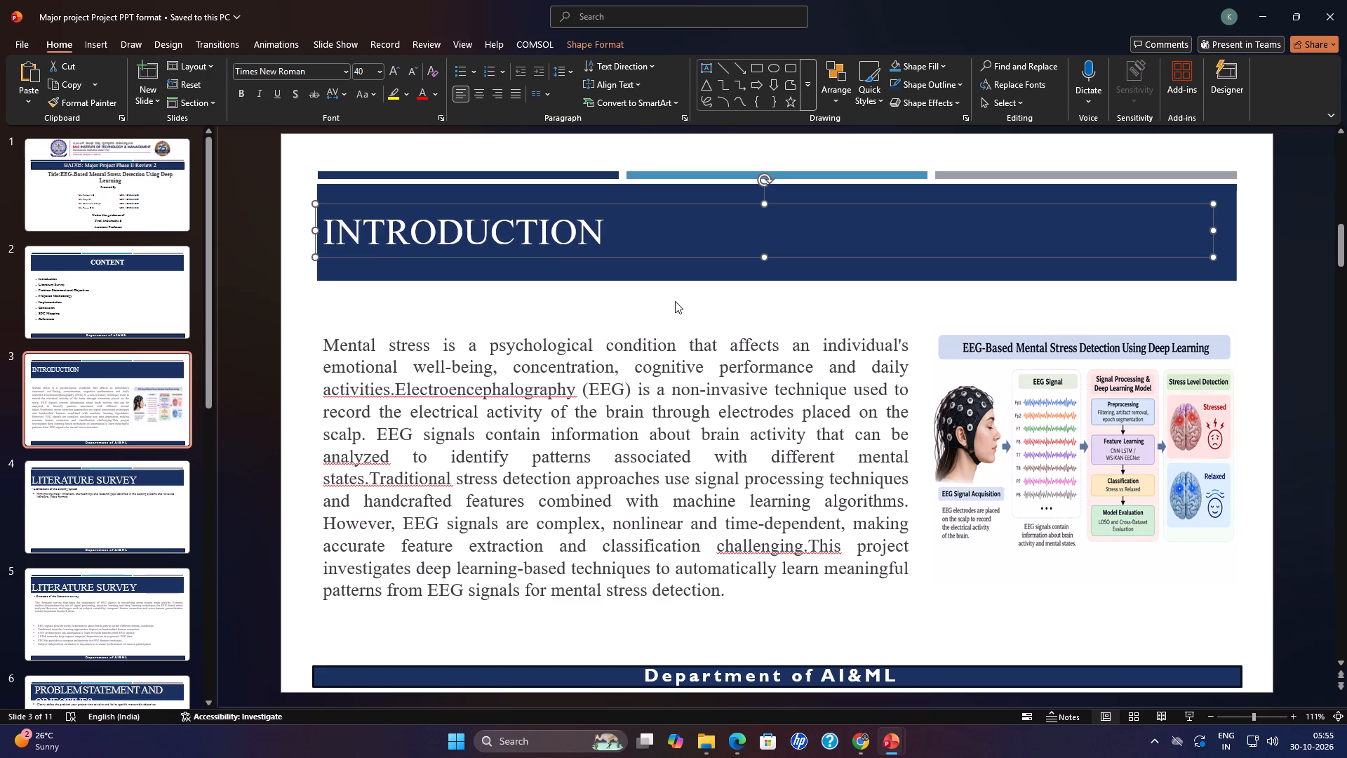
pyautogui.click(668, 301)
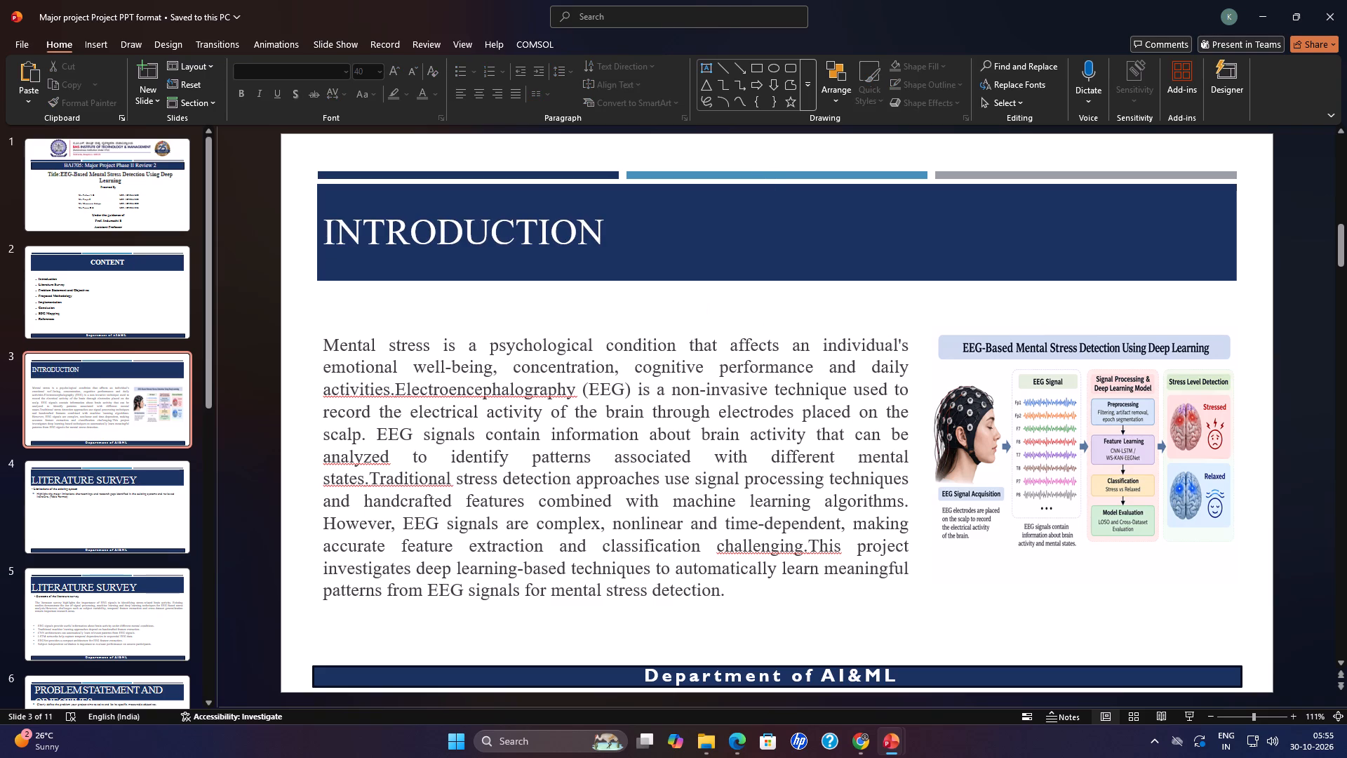
# Set the LITERATURE SURVEY title on slide 4 to font size 40.
pyautogui.click(105, 484)
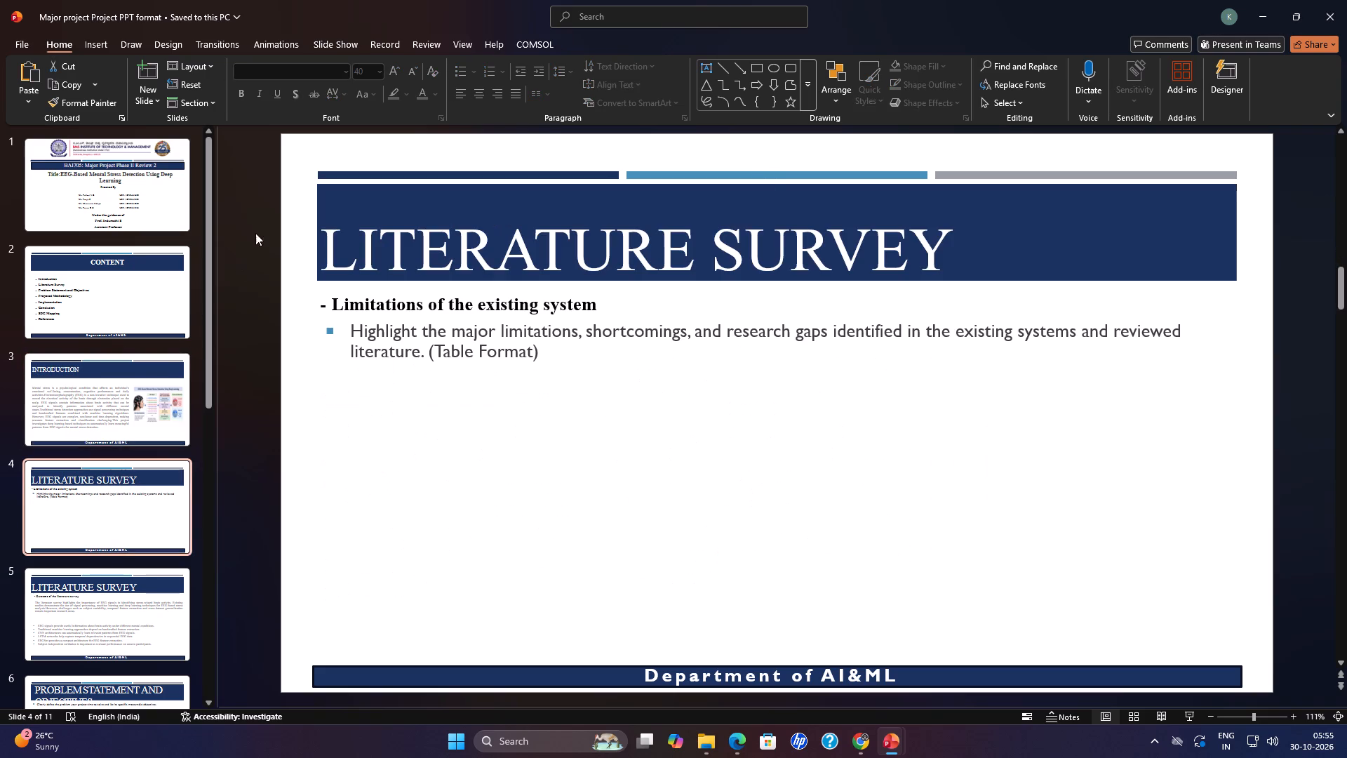
pyautogui.moveTo(327, 245); pyautogui.dragTo(928, 241)
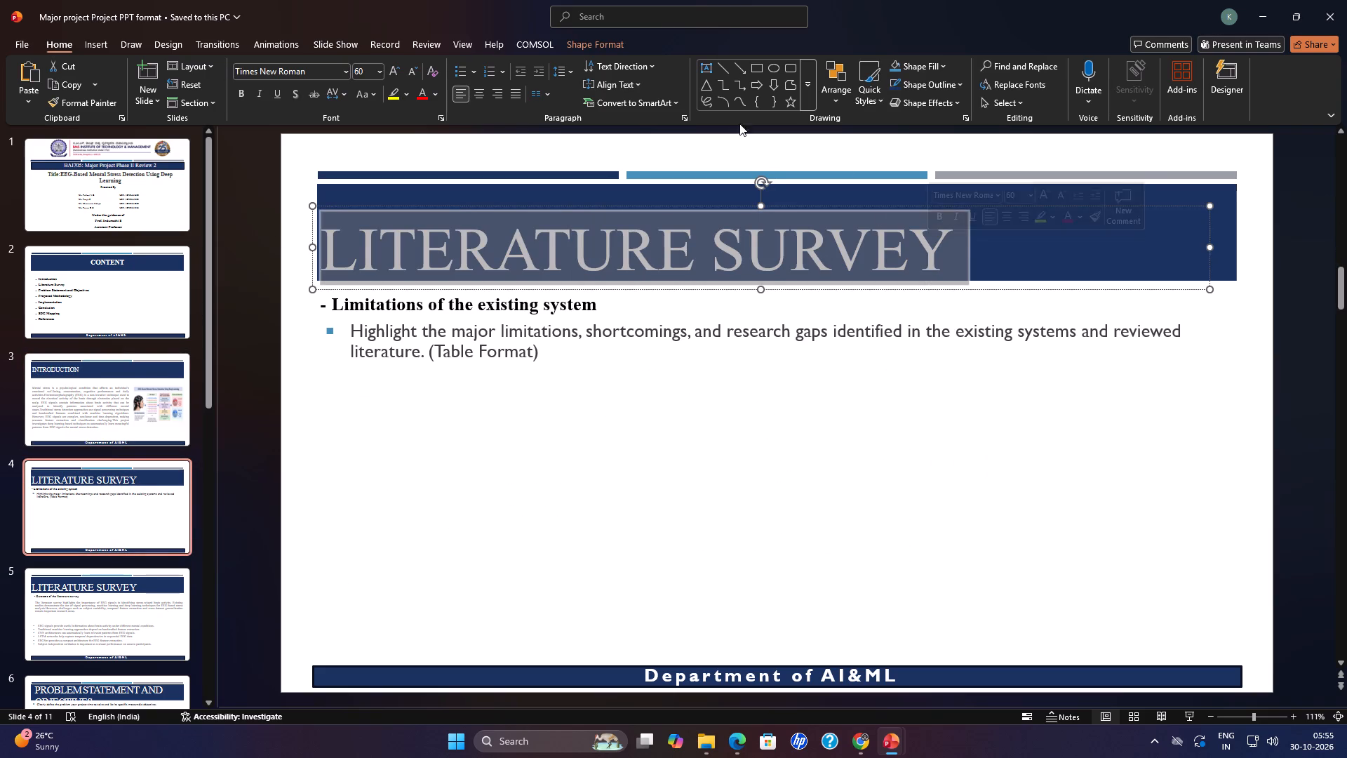
pyautogui.click(381, 69)
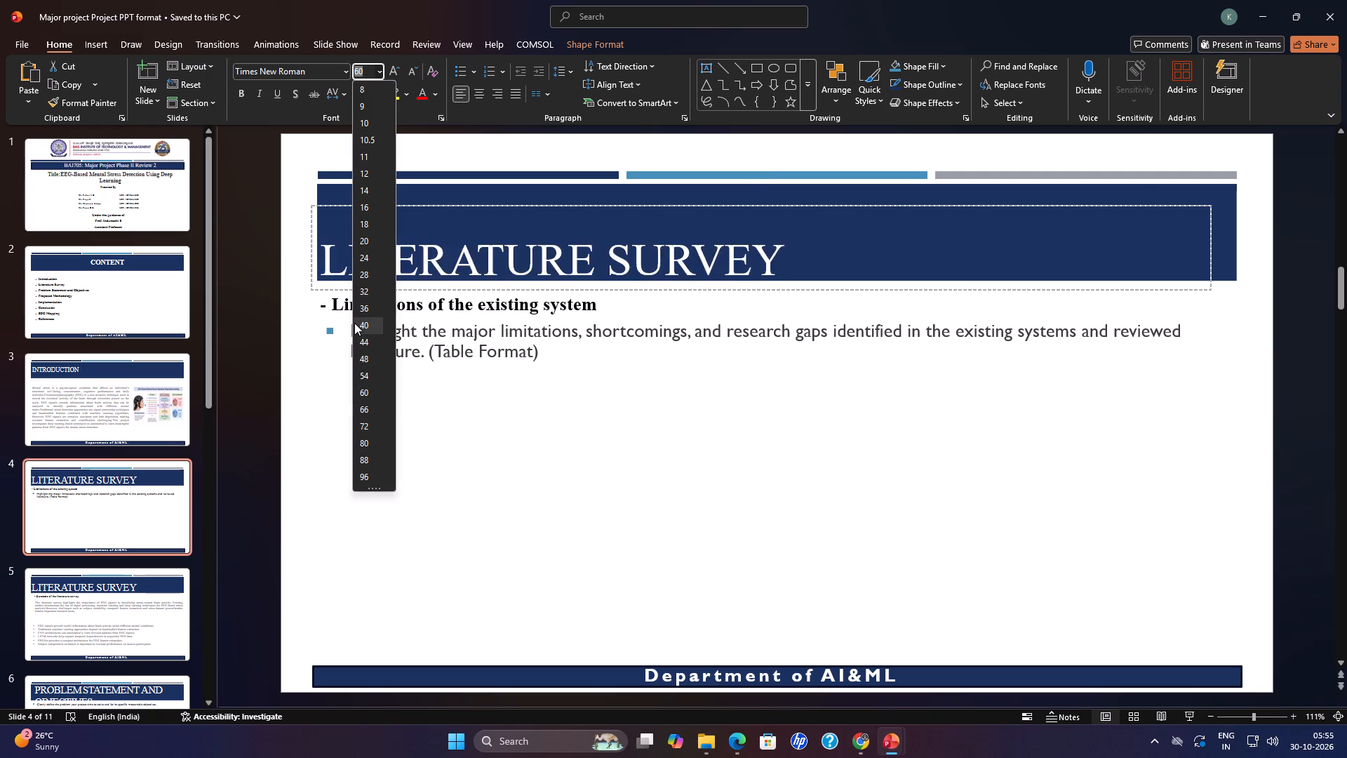
pyautogui.click(356, 322)
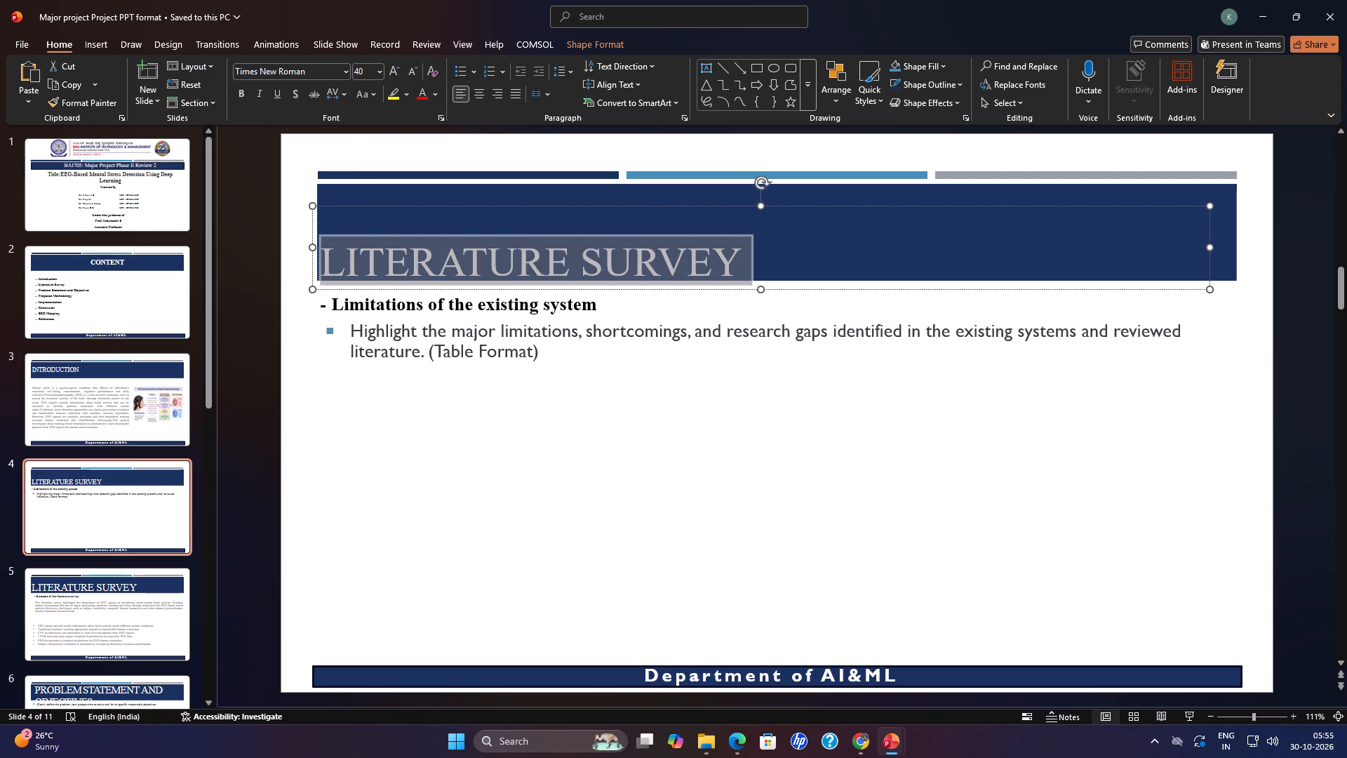
# Adjust the top and bottom edges of slide 4's title box so the text sits vertically centred in the banner.
pyautogui.moveTo(760, 207); pyautogui.dragTo(766, 190)
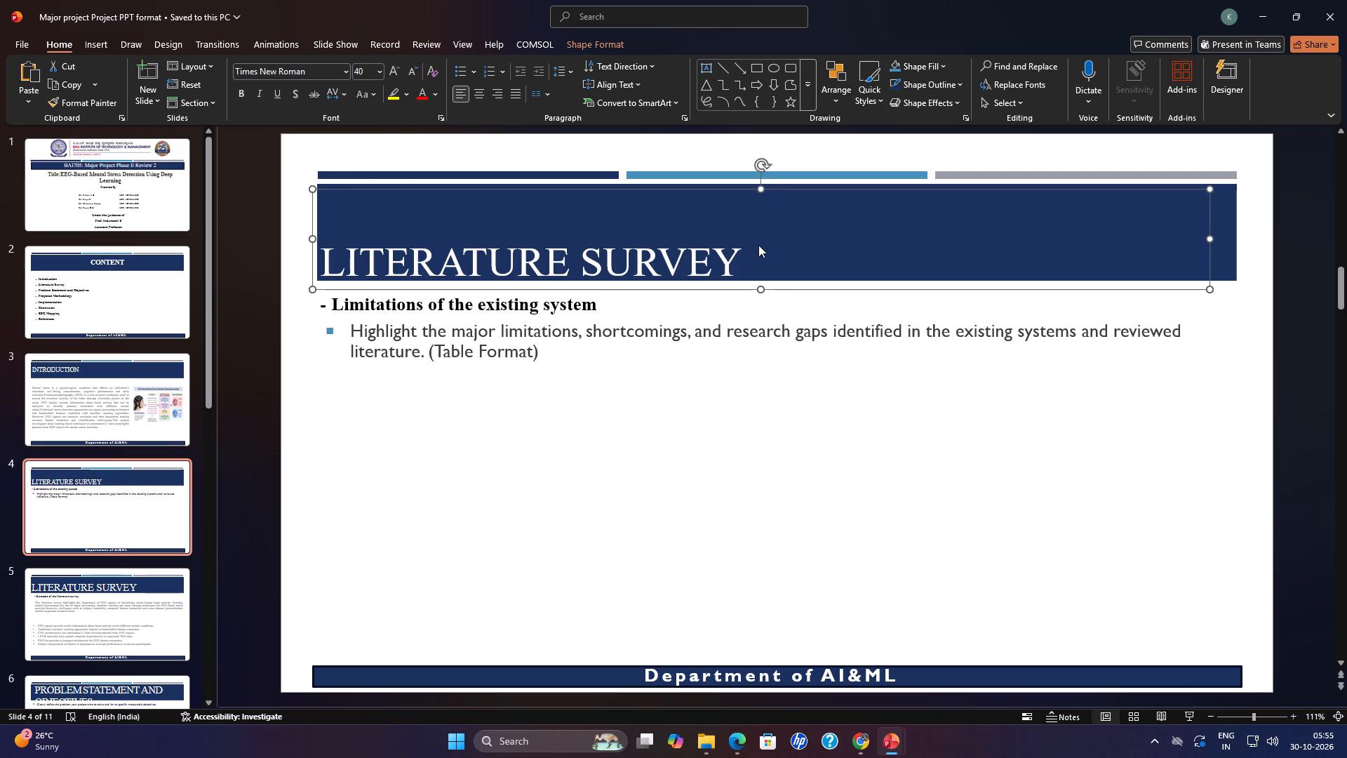
pyautogui.moveTo(759, 286); pyautogui.dragTo(763, 255)
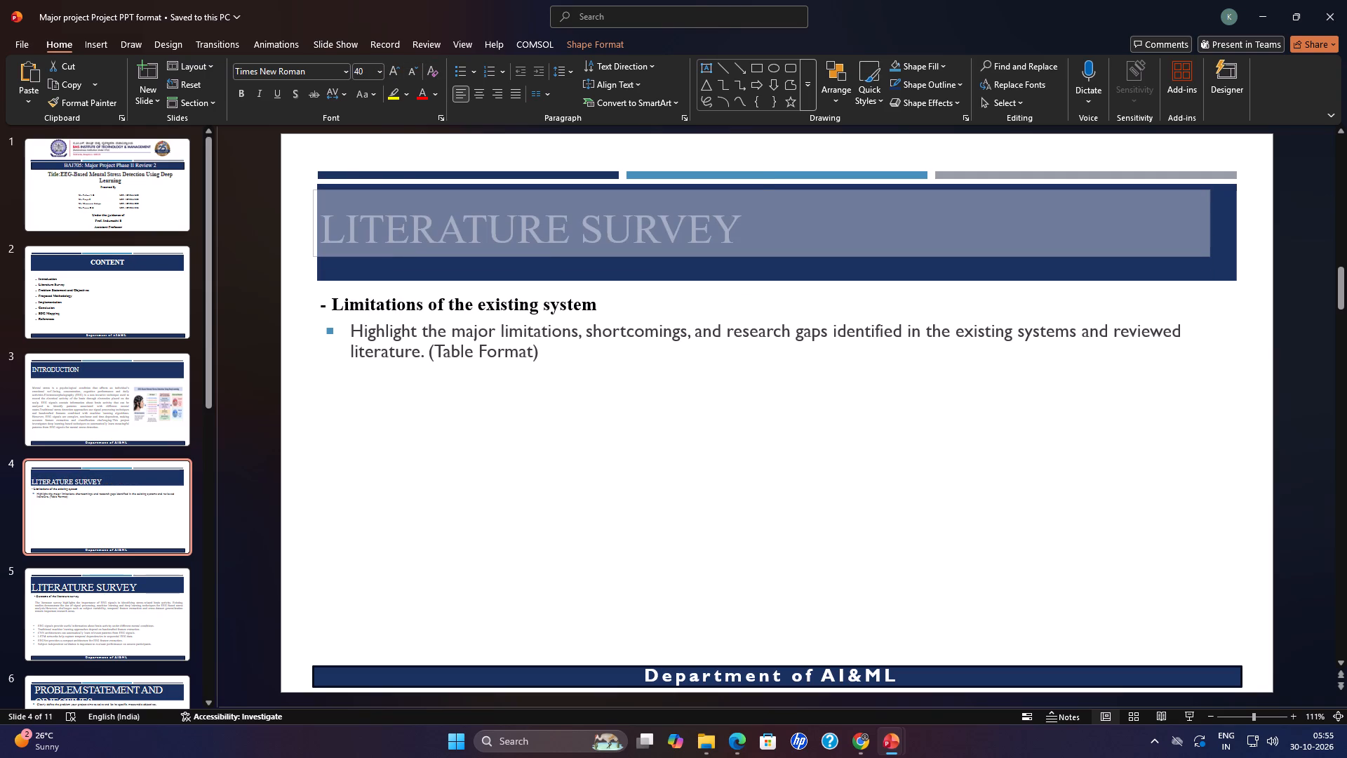
pyautogui.moveTo(763, 255); pyautogui.dragTo(763, 260)
pyautogui.click(788, 416)
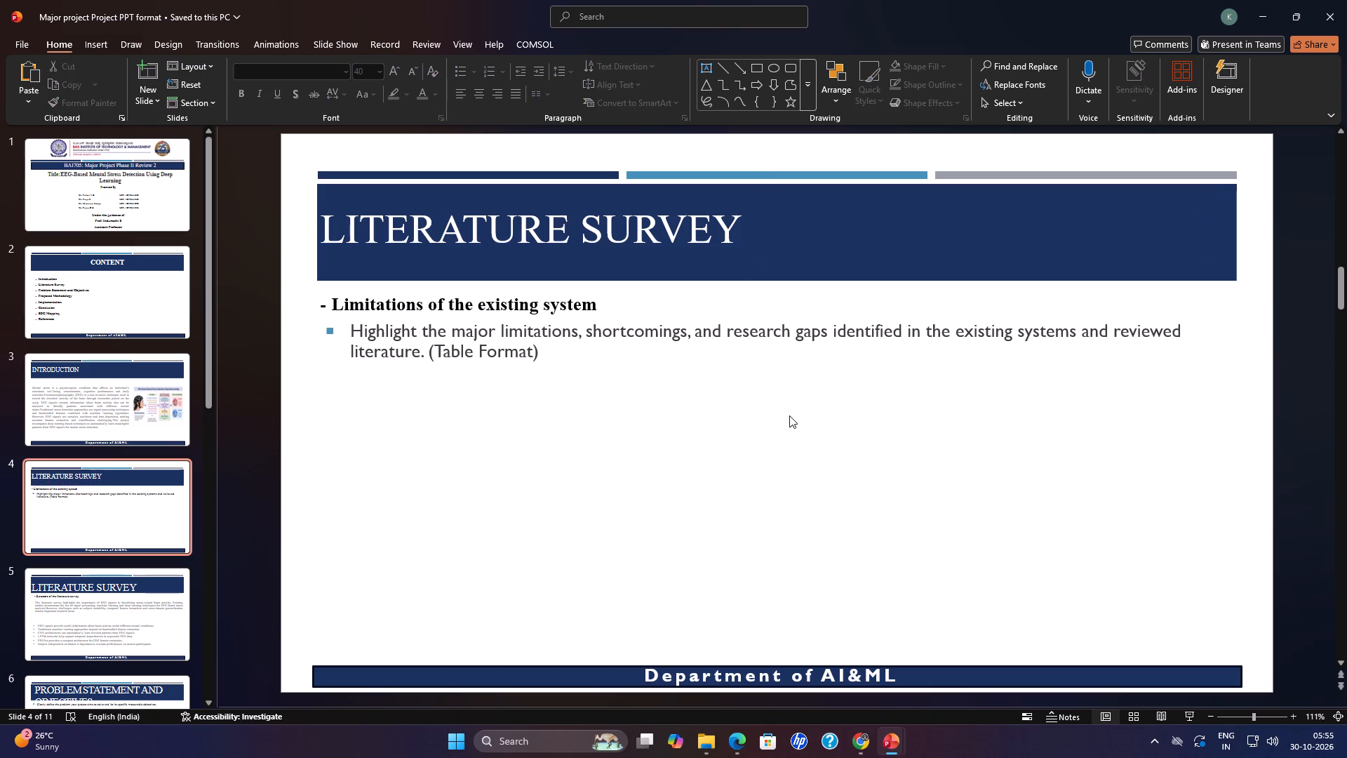
# Set the LITERATURE SURVEY title on slide 5 to font size 40.
pyautogui.click(117, 535)
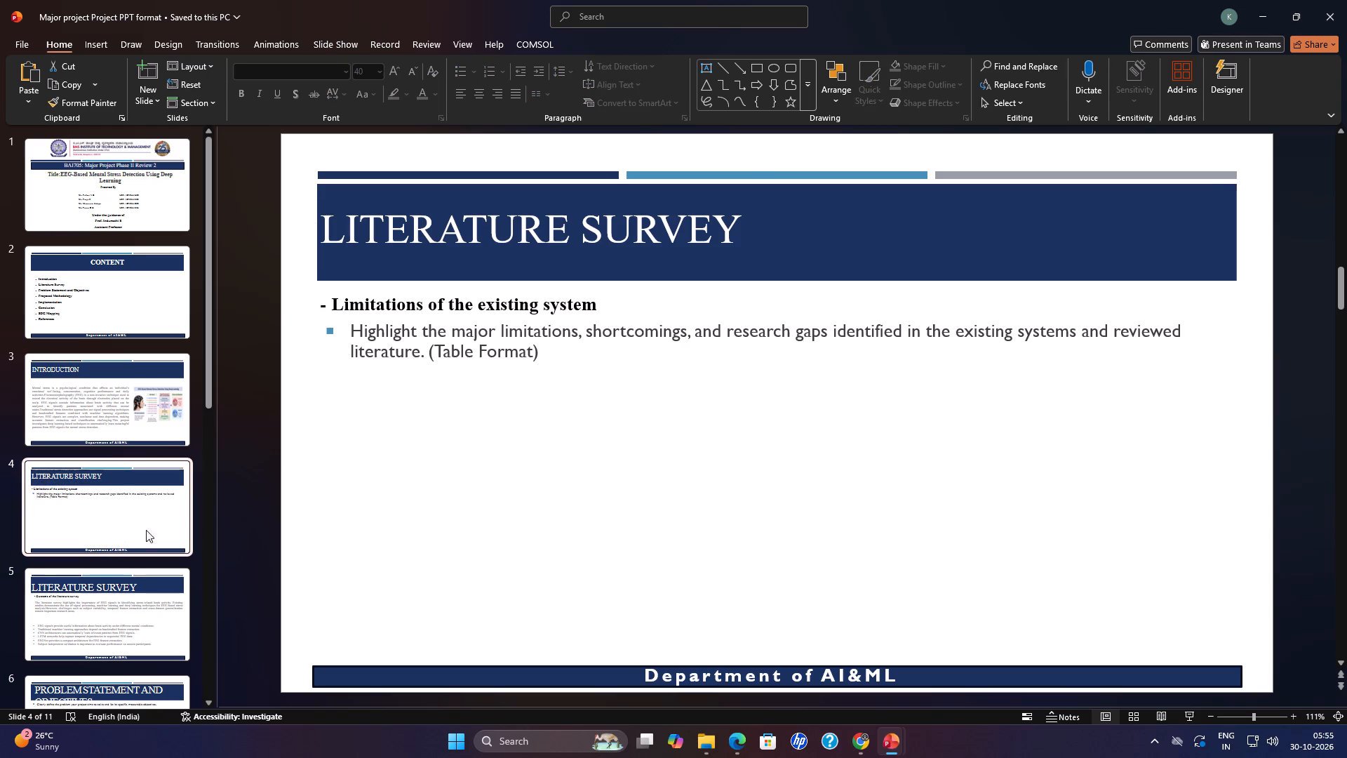
pyautogui.click(119, 639)
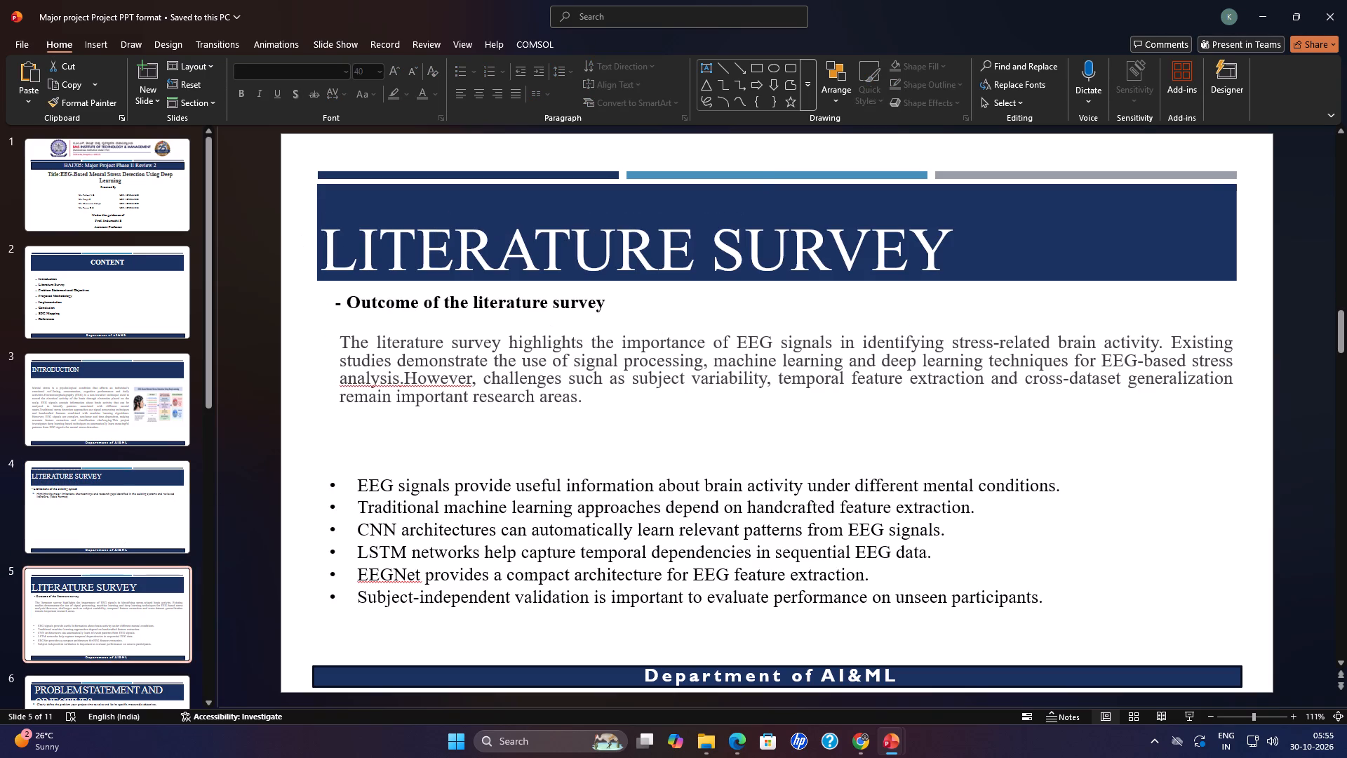
pyautogui.click(334, 247)
pyautogui.click(308, 239)
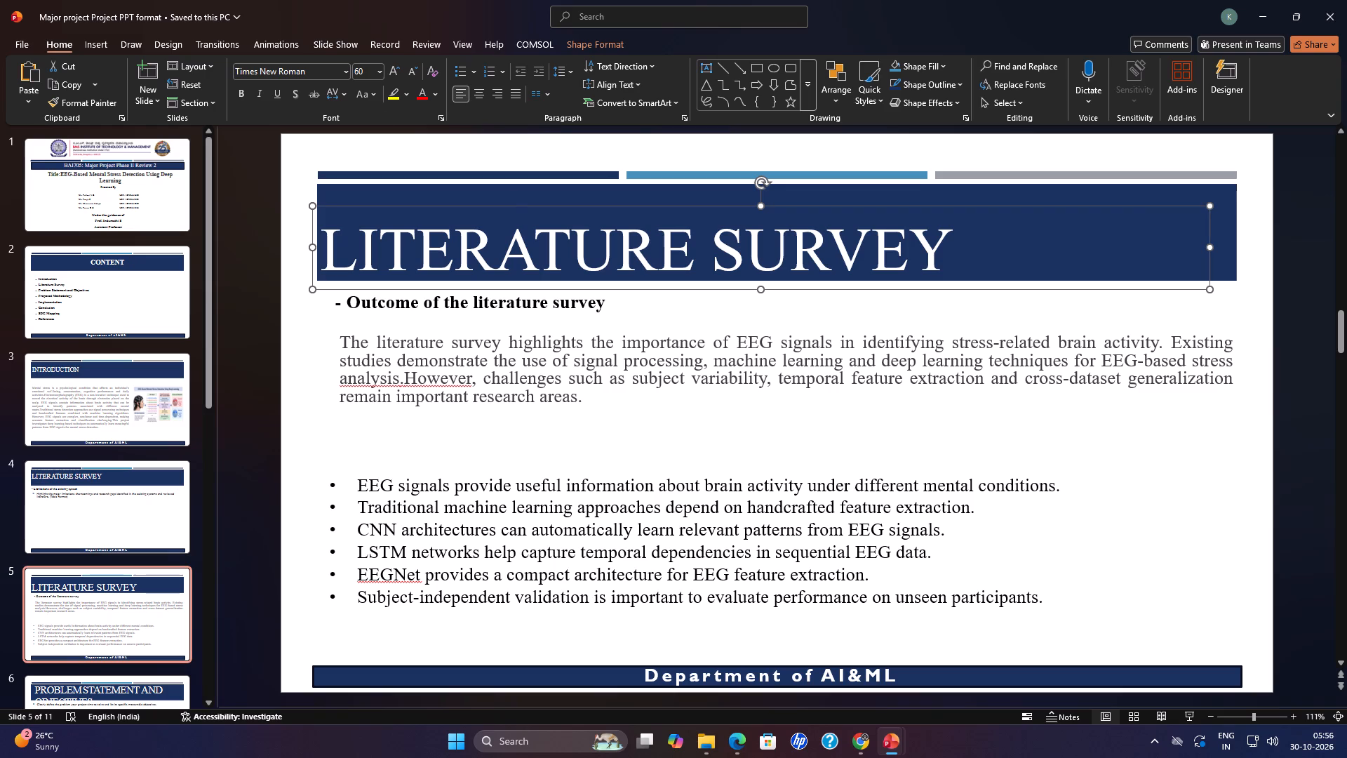
pyautogui.click(379, 68)
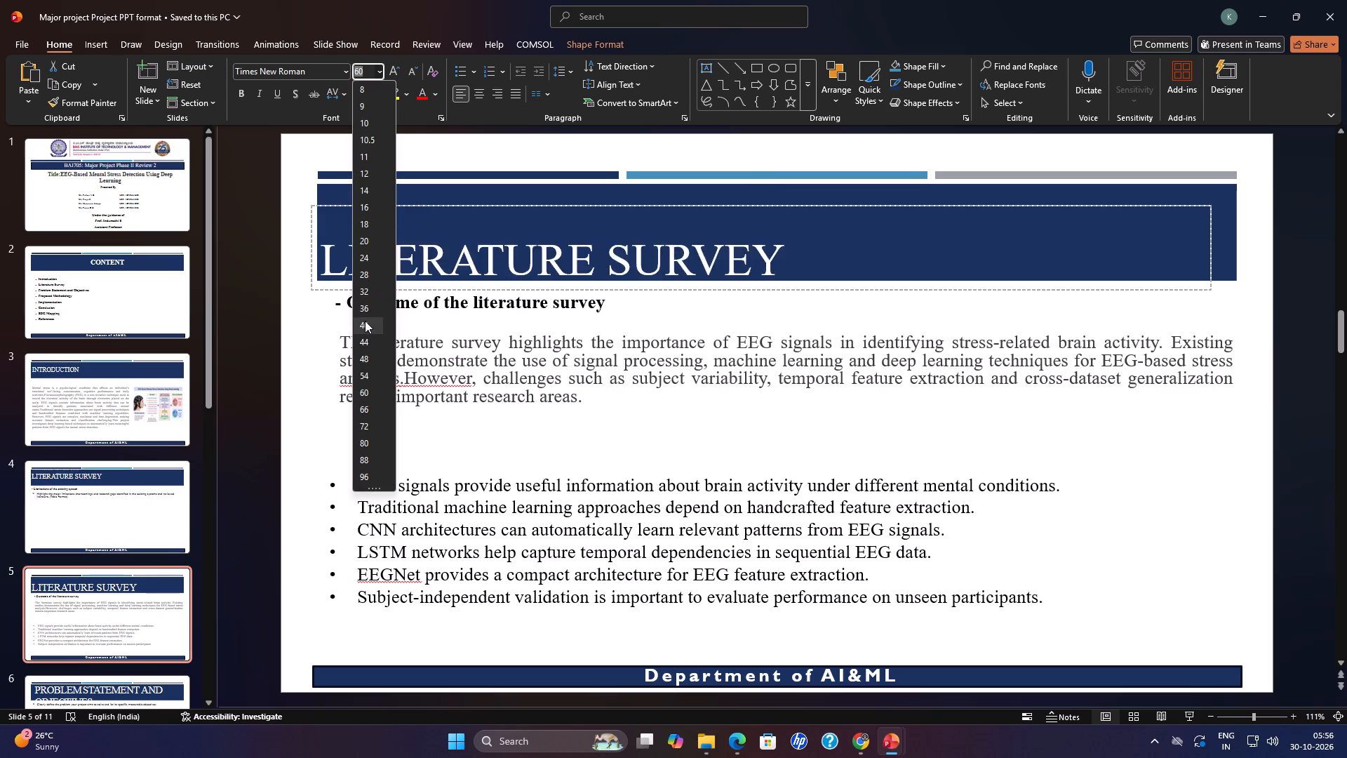
pyautogui.click(365, 321)
# Shorten slide 5's title box from below so the text sits vertically centred in the banner.
pyautogui.moveTo(764, 286); pyautogui.dragTo(764, 287)
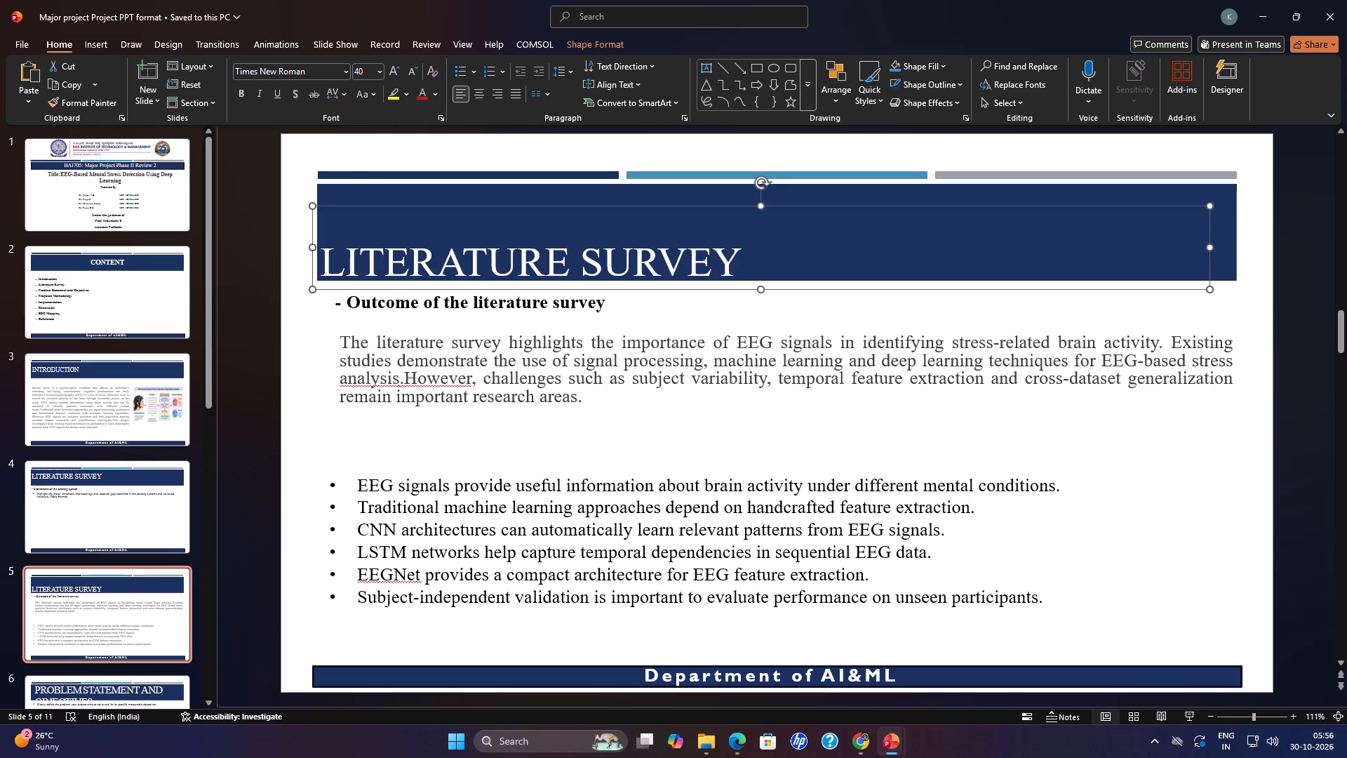
pyautogui.moveTo(764, 287); pyautogui.dragTo(765, 263)
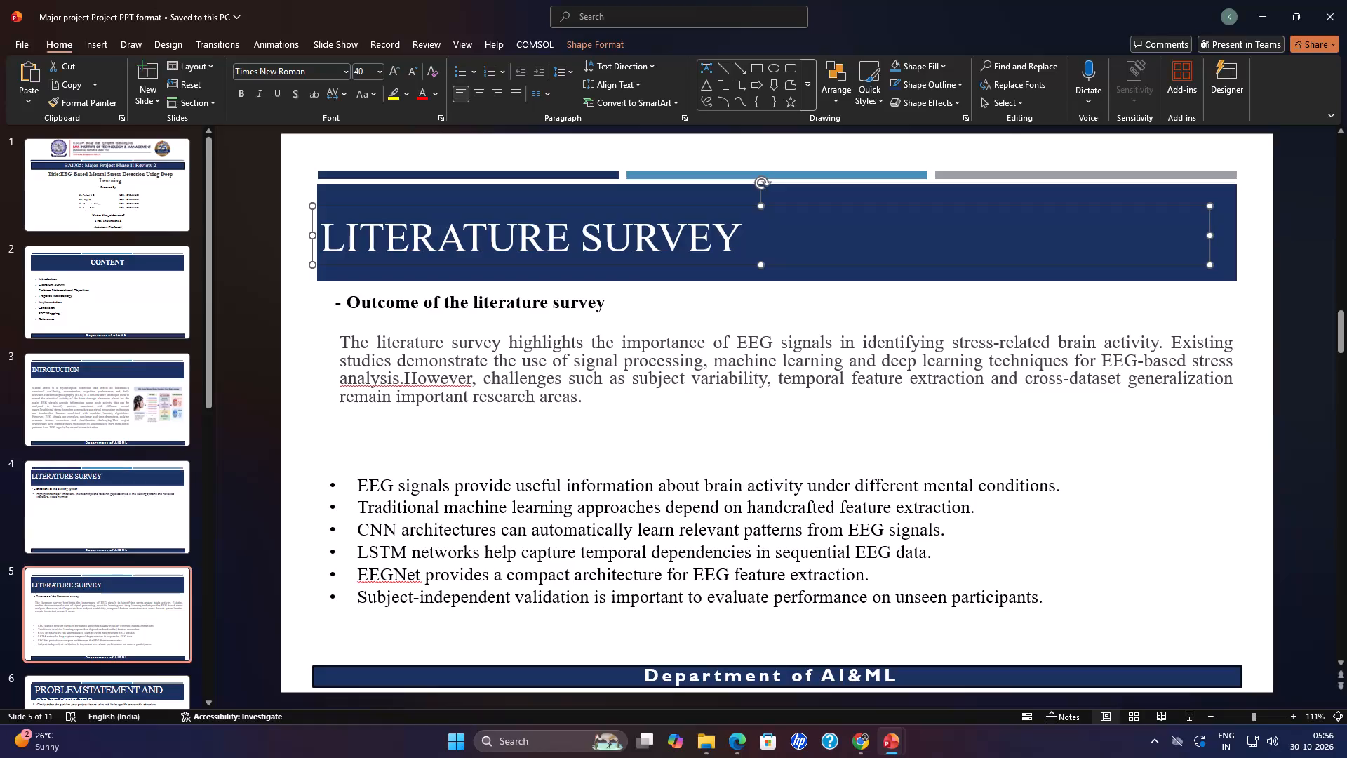
pyautogui.click(724, 437)
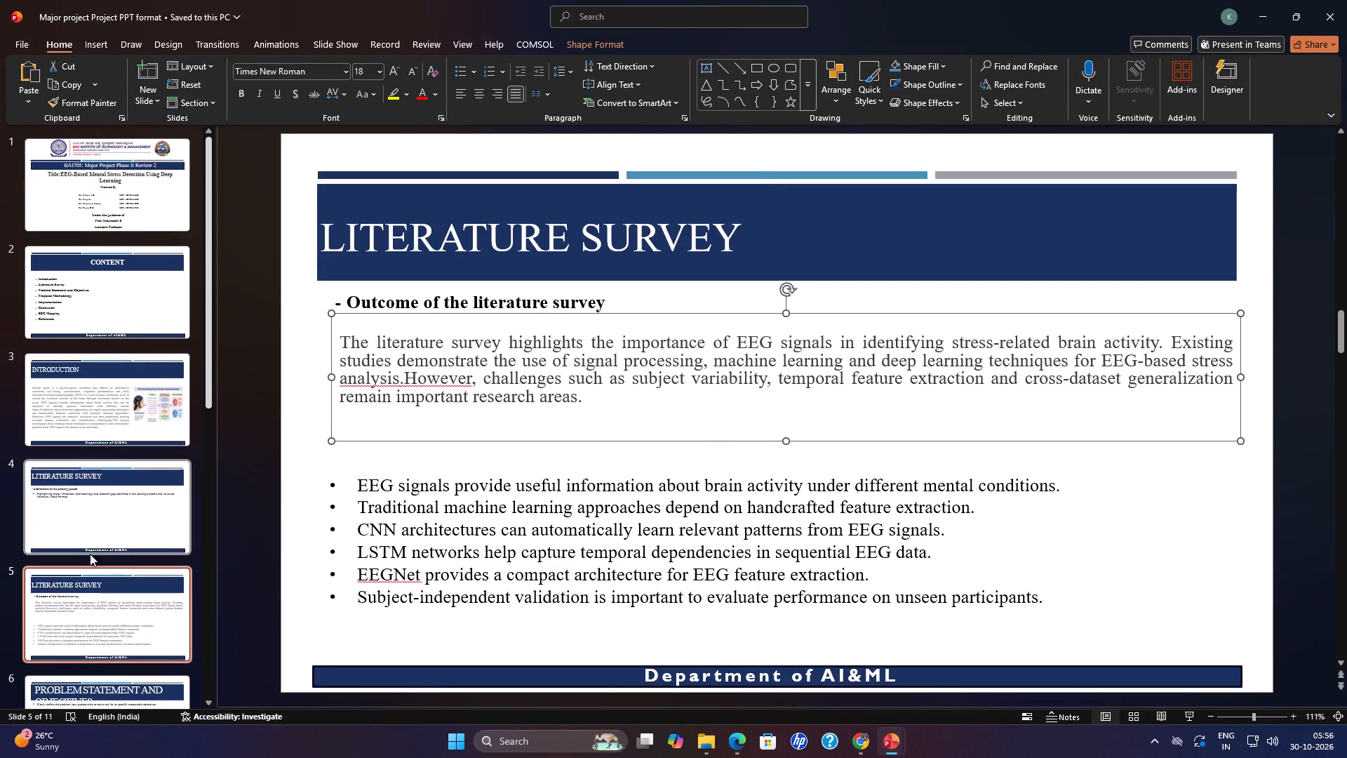
# Set the word PROBLEM in slide 6's title to font size 40.
pyautogui.scroll(-1, 74, 435)
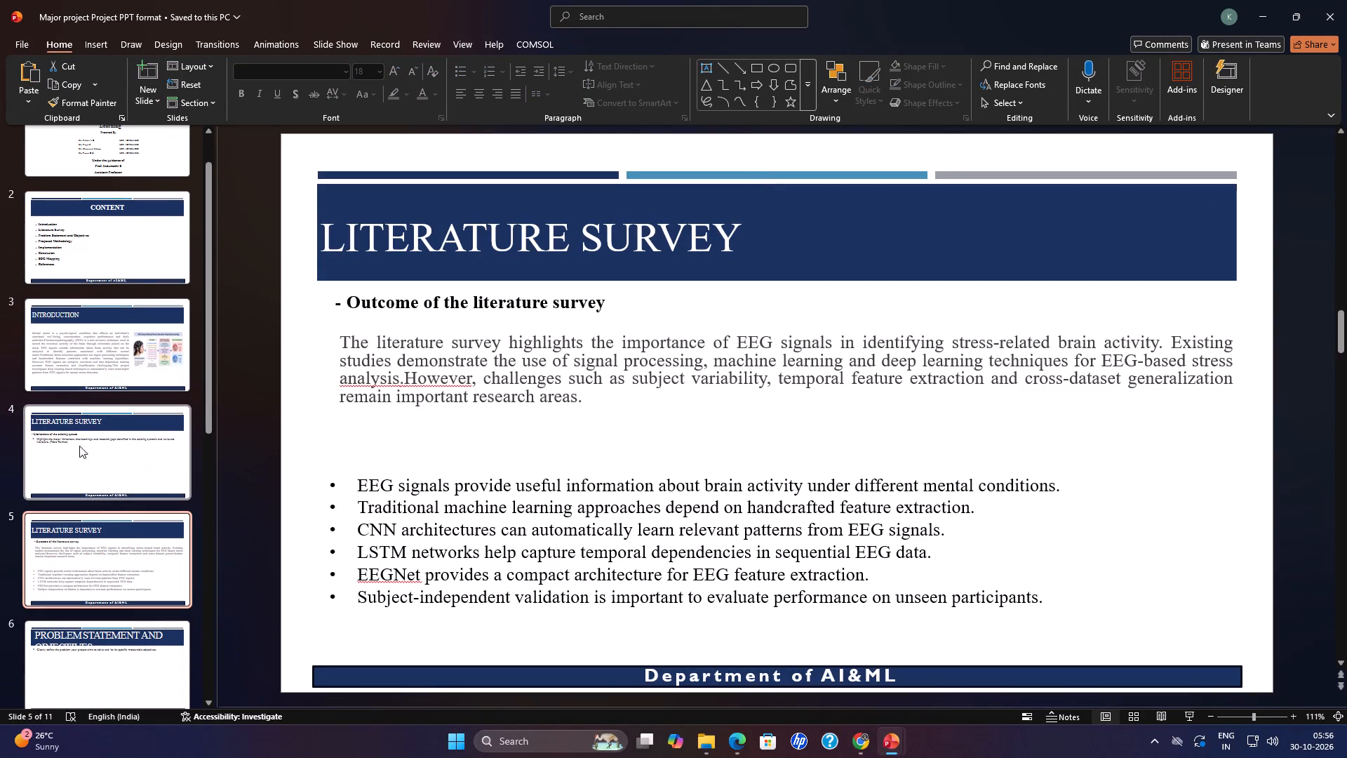
pyautogui.click(86, 576)
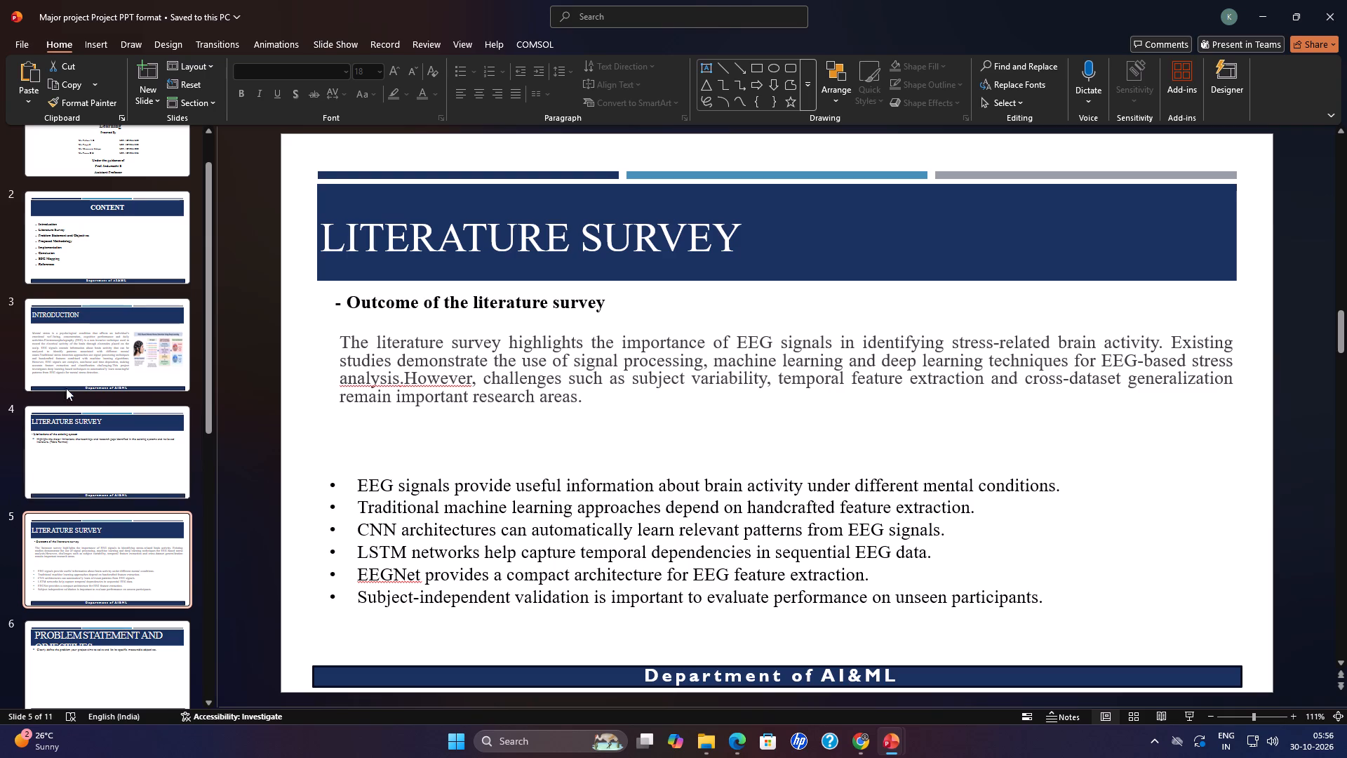
pyautogui.scroll(-2, 78, 512)
pyautogui.click(71, 541)
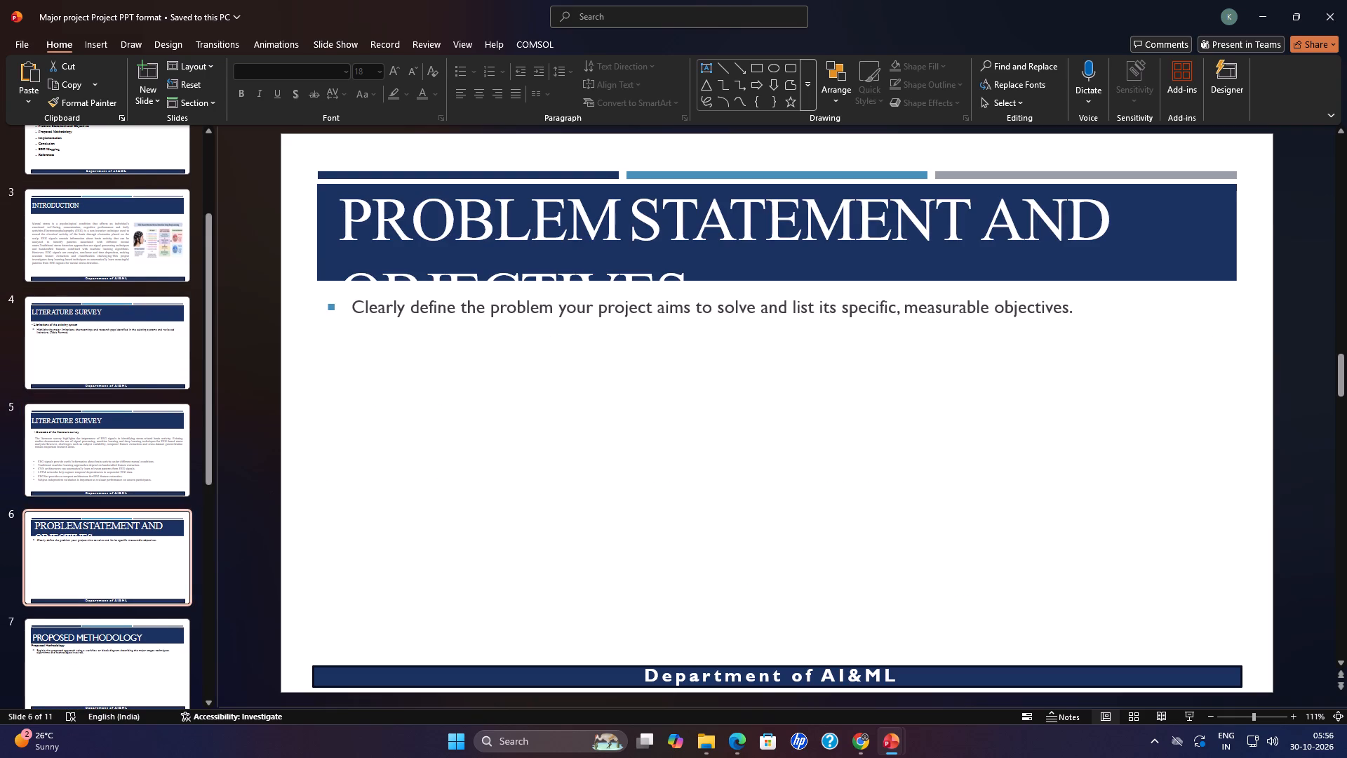
pyautogui.click(490, 236)
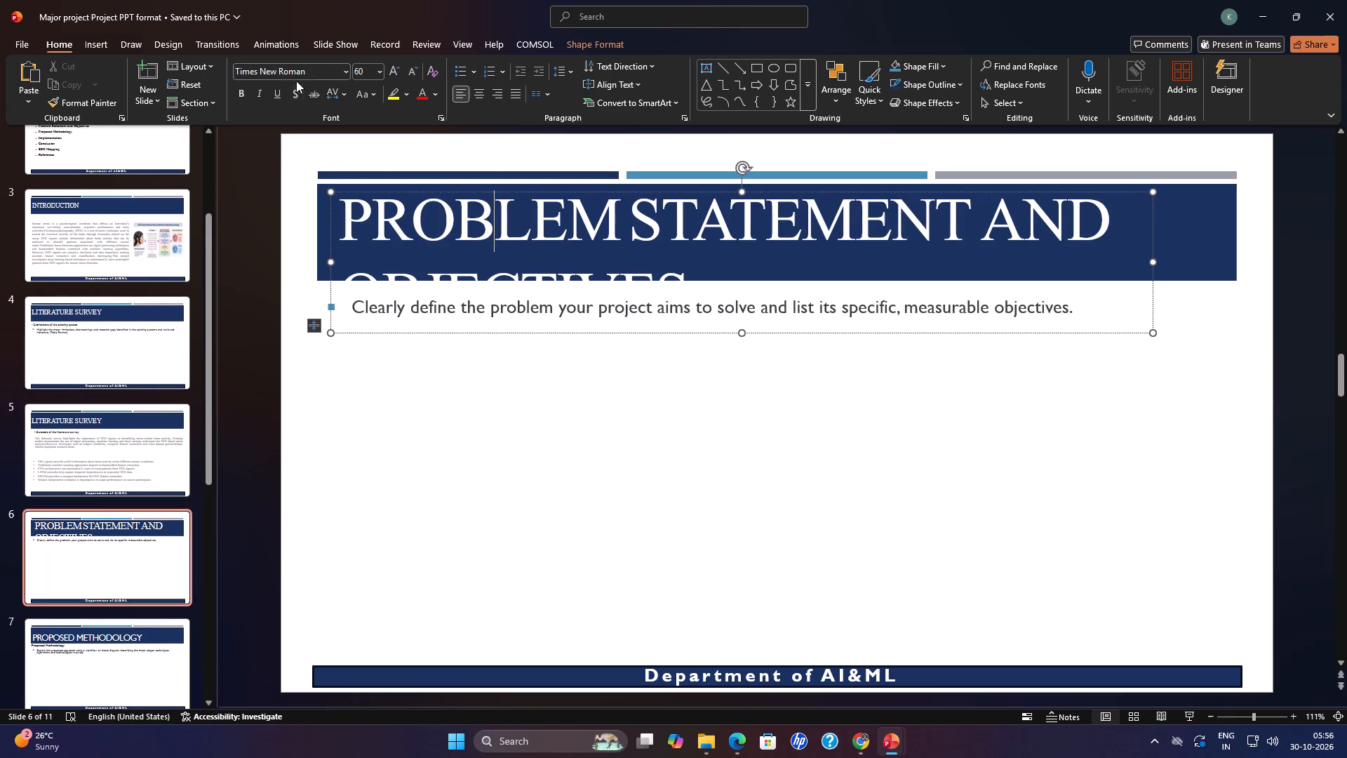
pyautogui.click(379, 73)
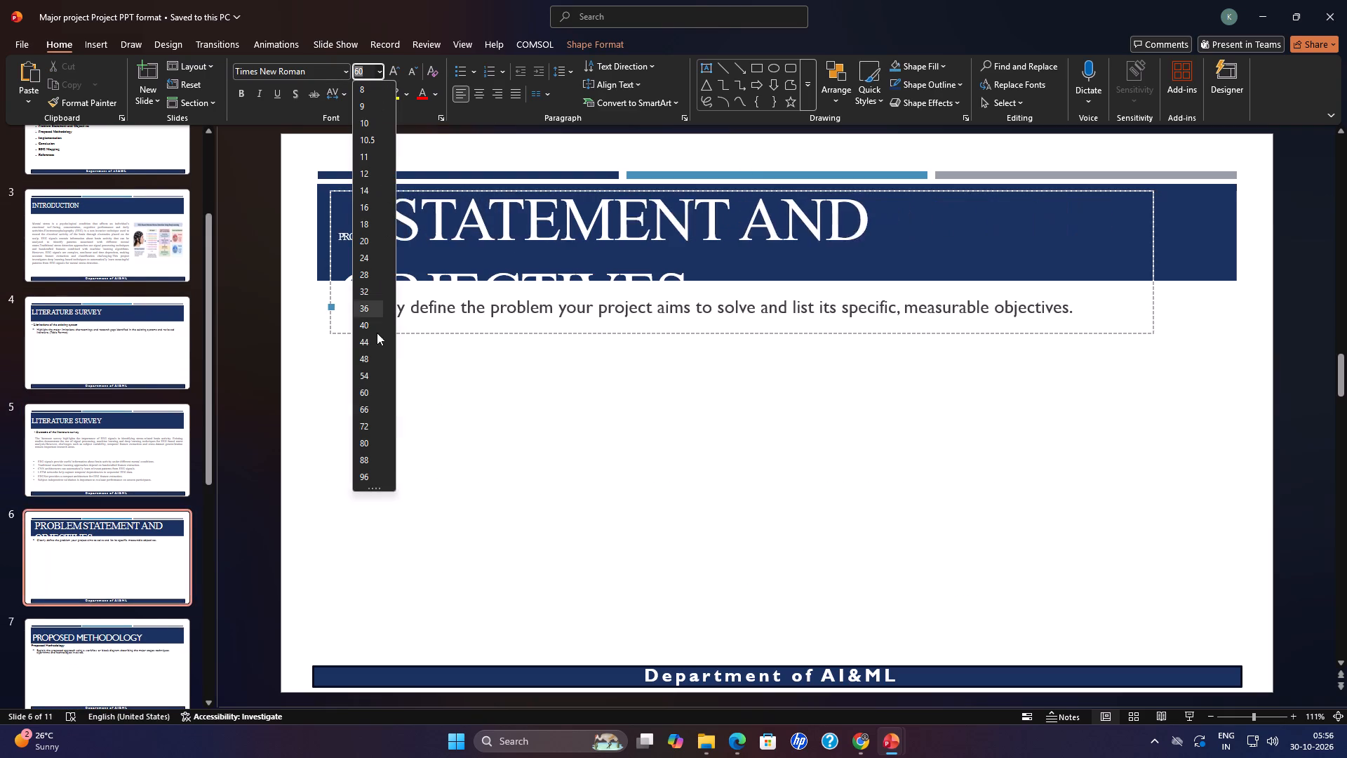
pyautogui.click(362, 320)
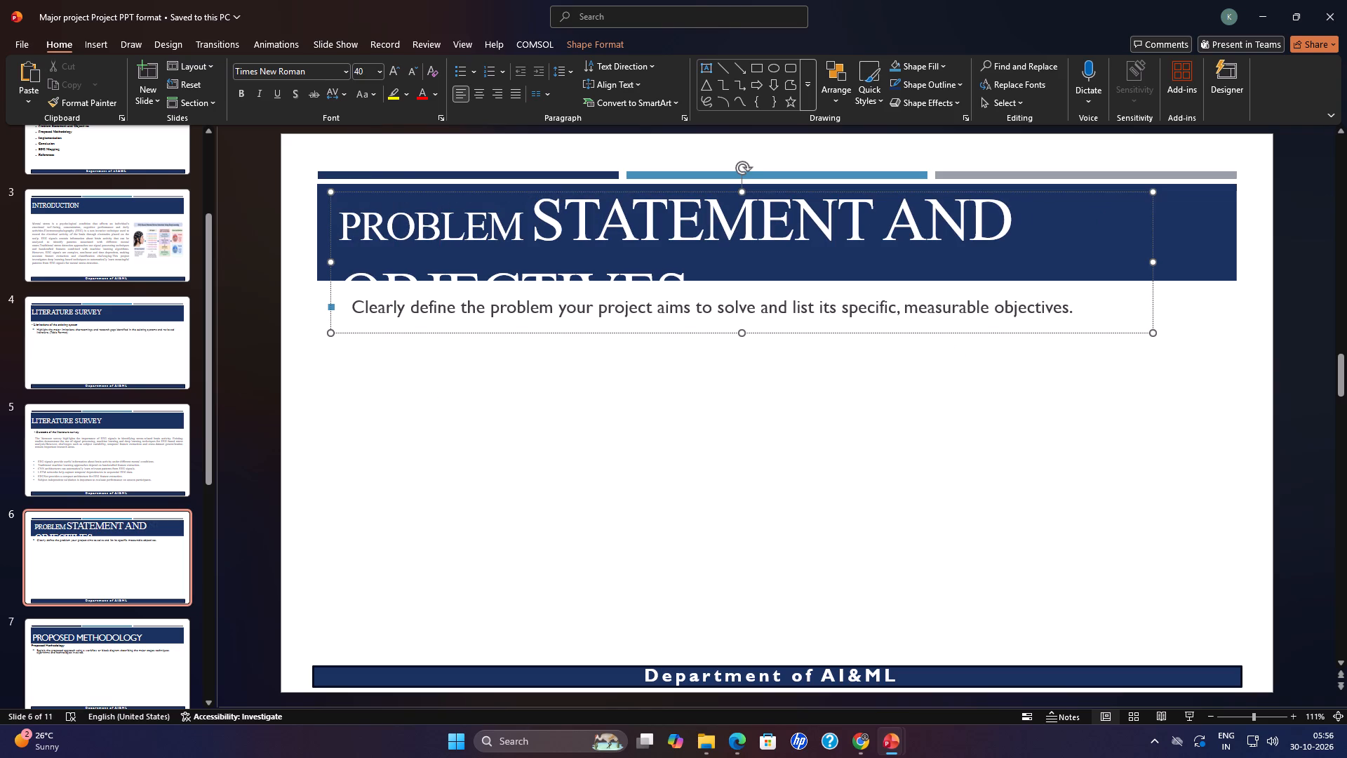
# Fit slide 6's title on one line within the banner by reducing its text three size steps and shortening its box from below.
pyautogui.moveTo(739, 332); pyautogui.dragTo(770, 312)
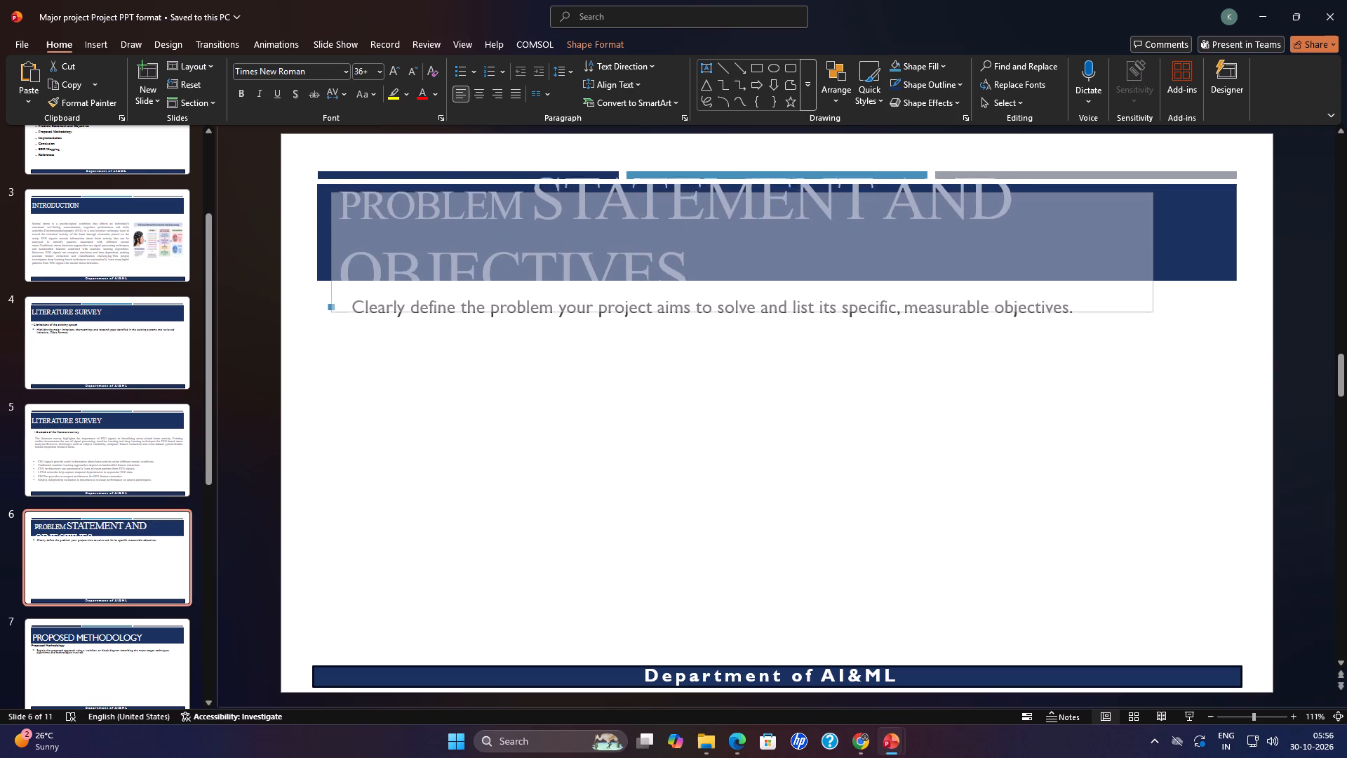
pyautogui.moveTo(770, 312); pyautogui.dragTo(796, 295)
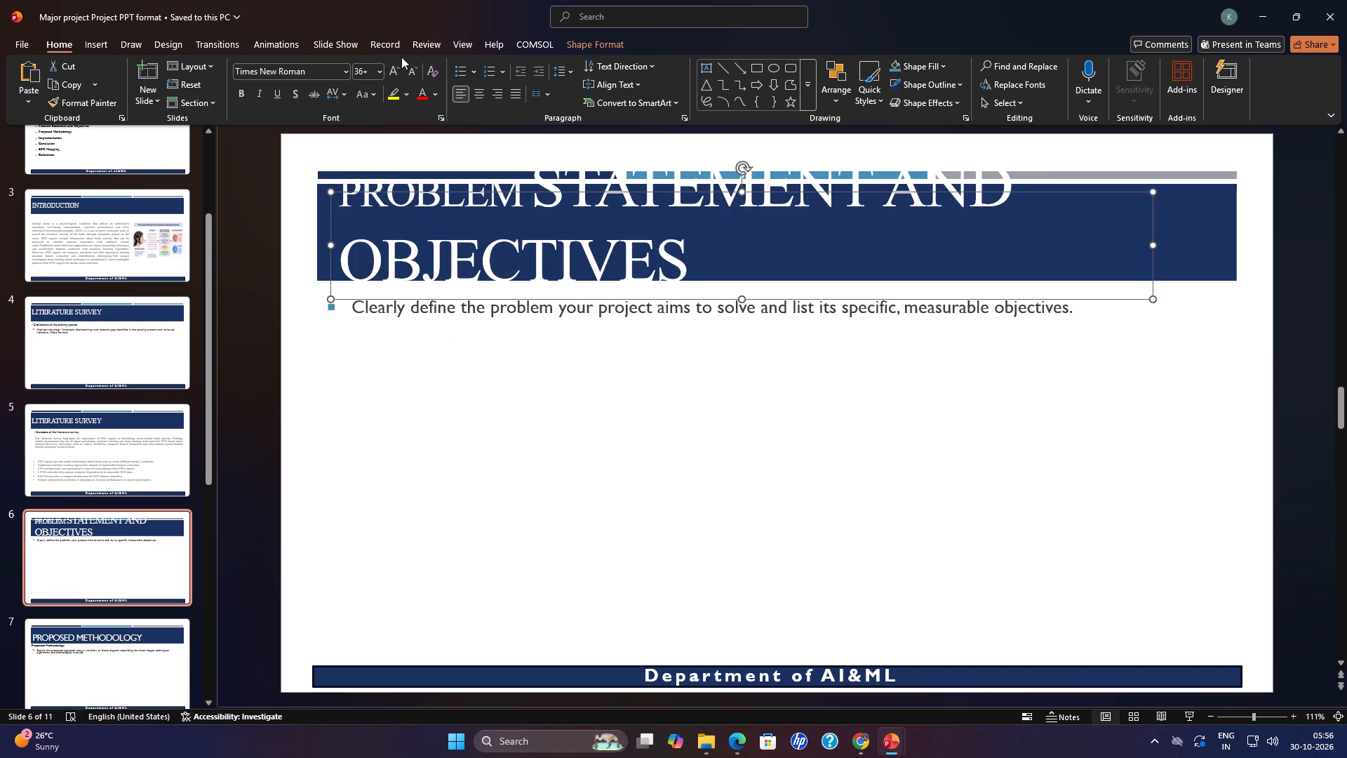
pyautogui.click(413, 67)
pyautogui.click(414, 67)
pyautogui.click(414, 67)
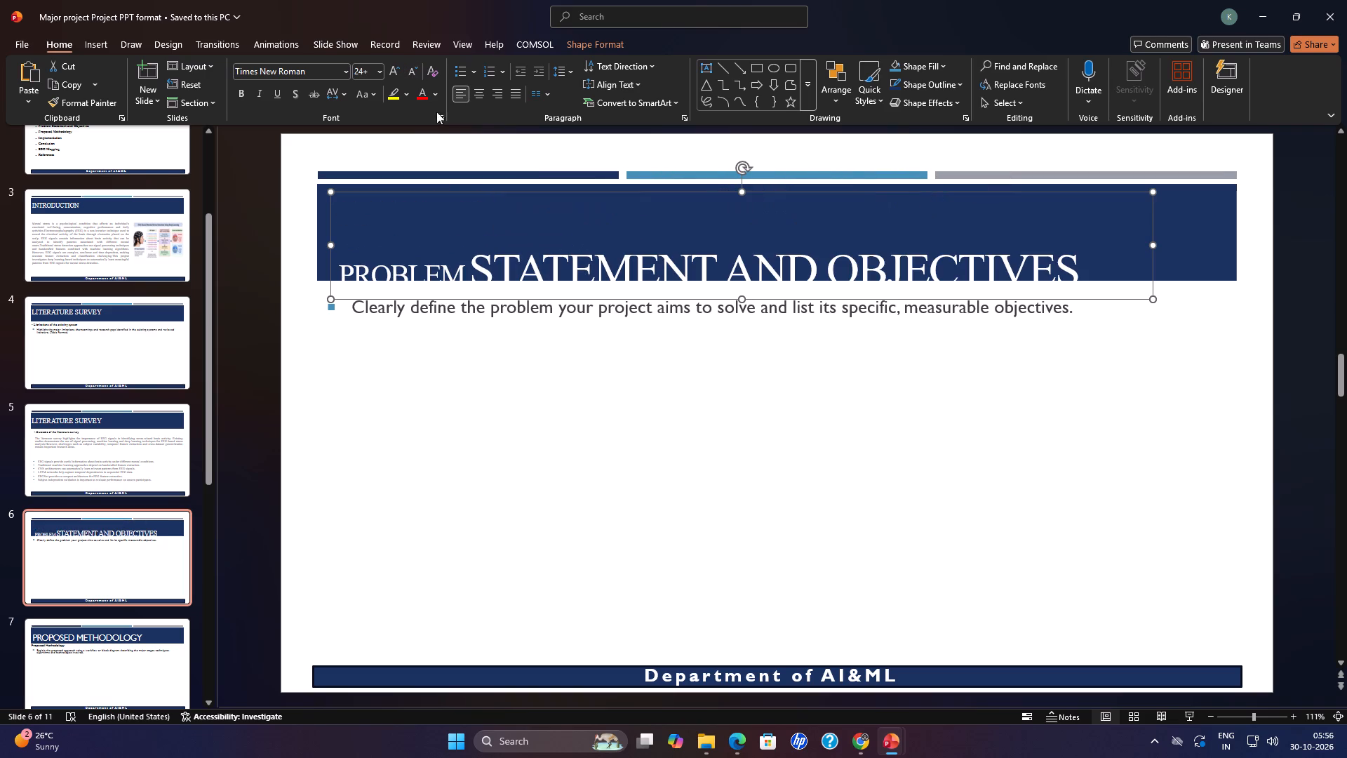
pyautogui.moveTo(740, 300); pyautogui.dragTo(745, 268)
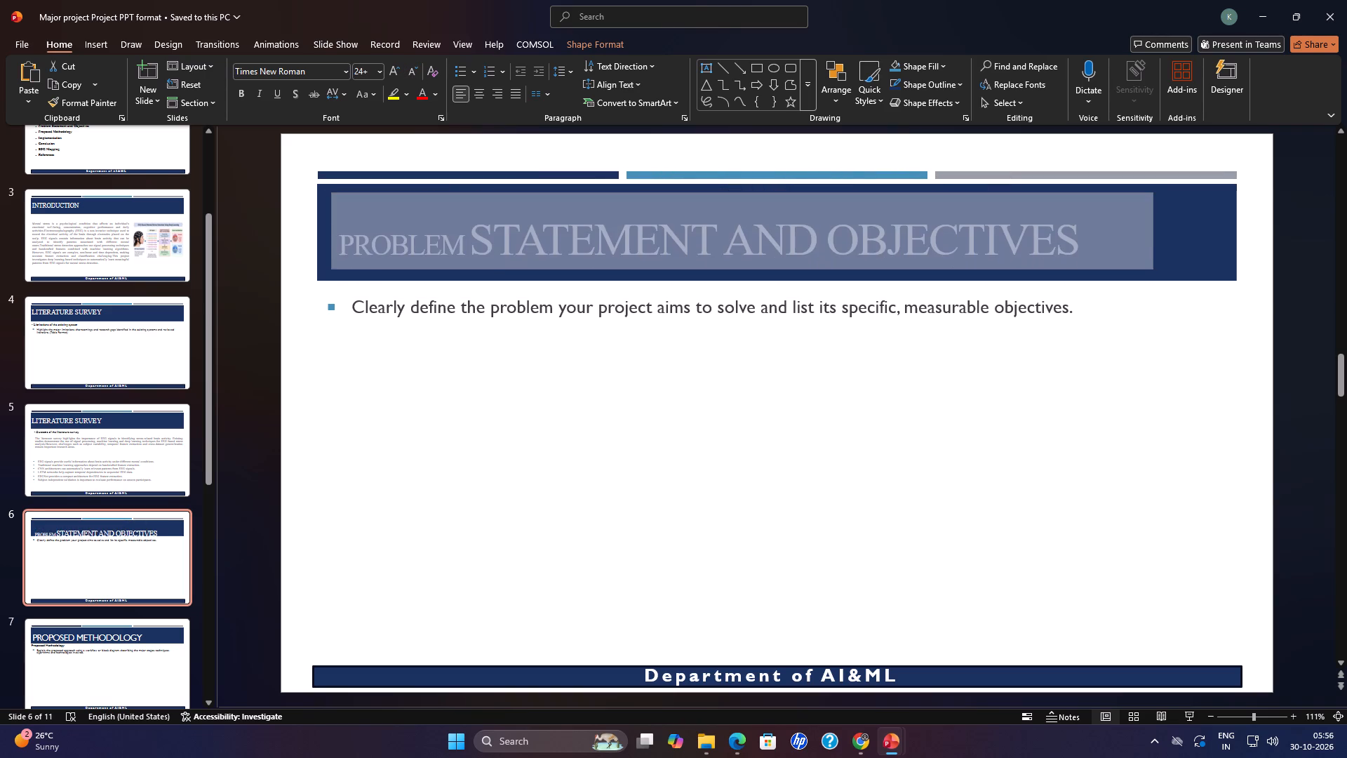
pyautogui.moveTo(745, 268); pyautogui.dragTo(745, 267)
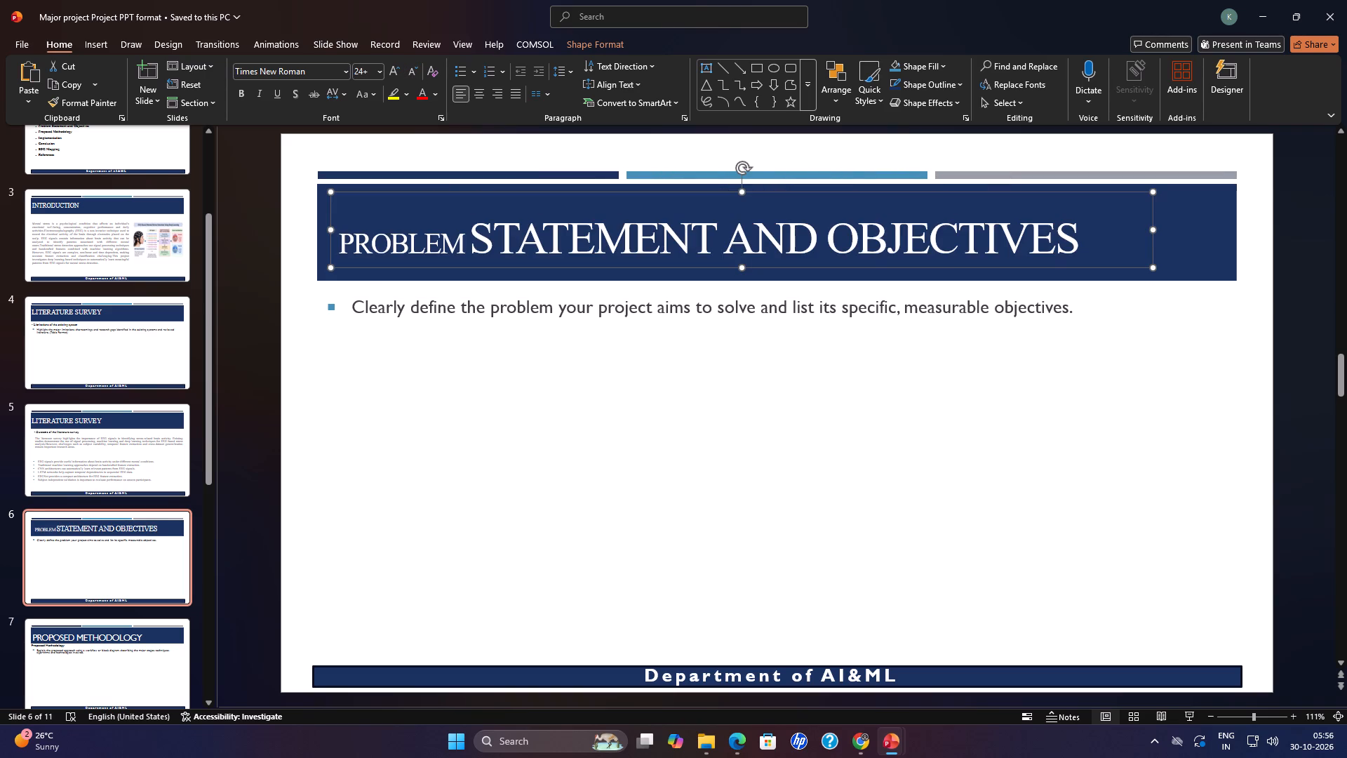
# Set the words STATEMENT AND OBJECTIVES in slide 6's title to font size 40.
pyautogui.moveTo(474, 240); pyautogui.dragTo(1018, 255)
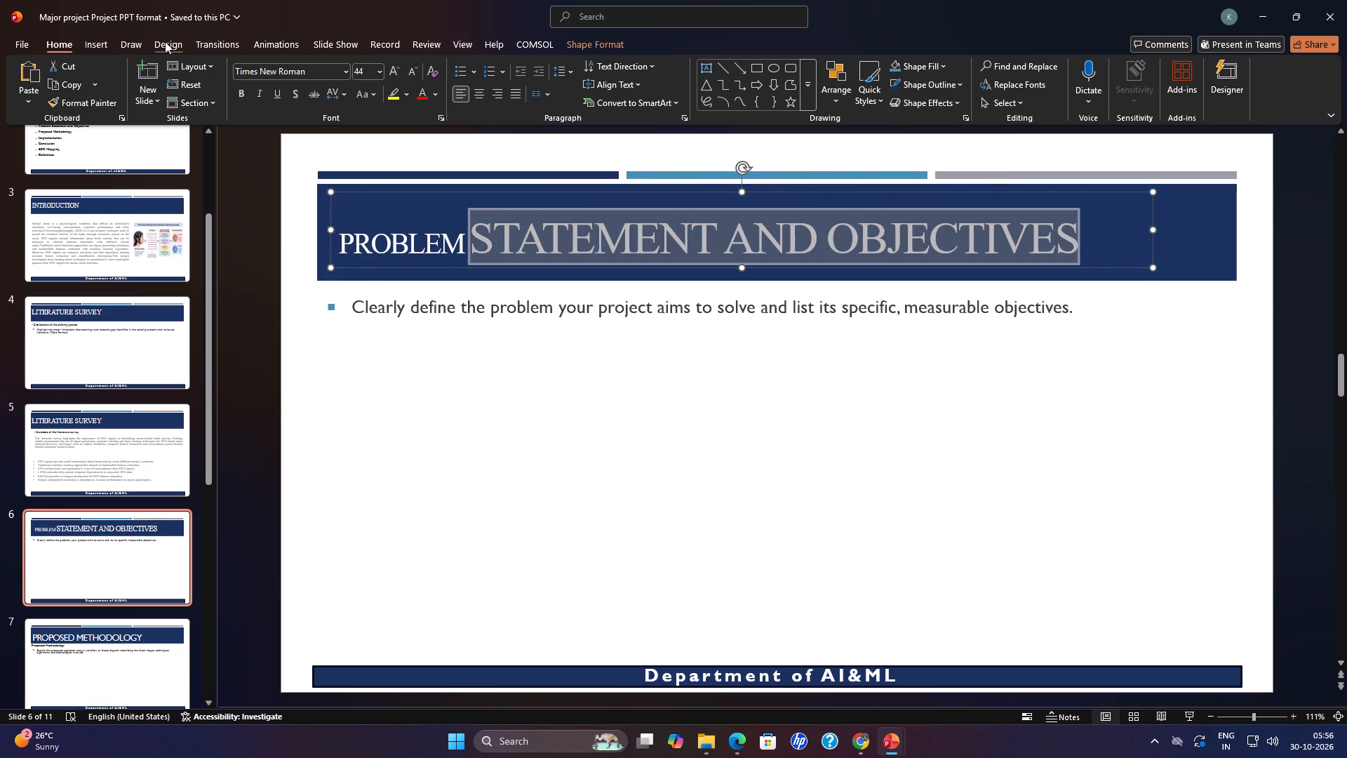
pyautogui.click(382, 74)
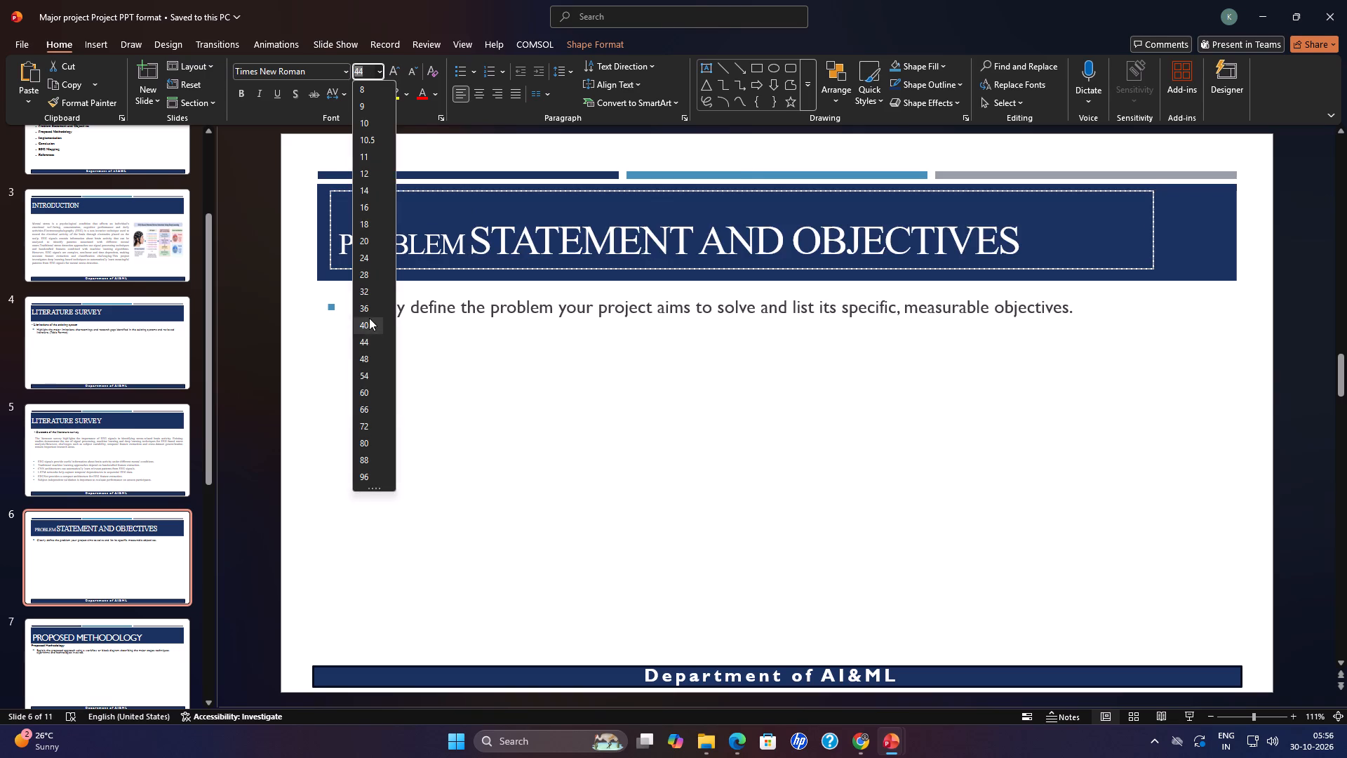
pyautogui.click(369, 318)
pyautogui.click(497, 420)
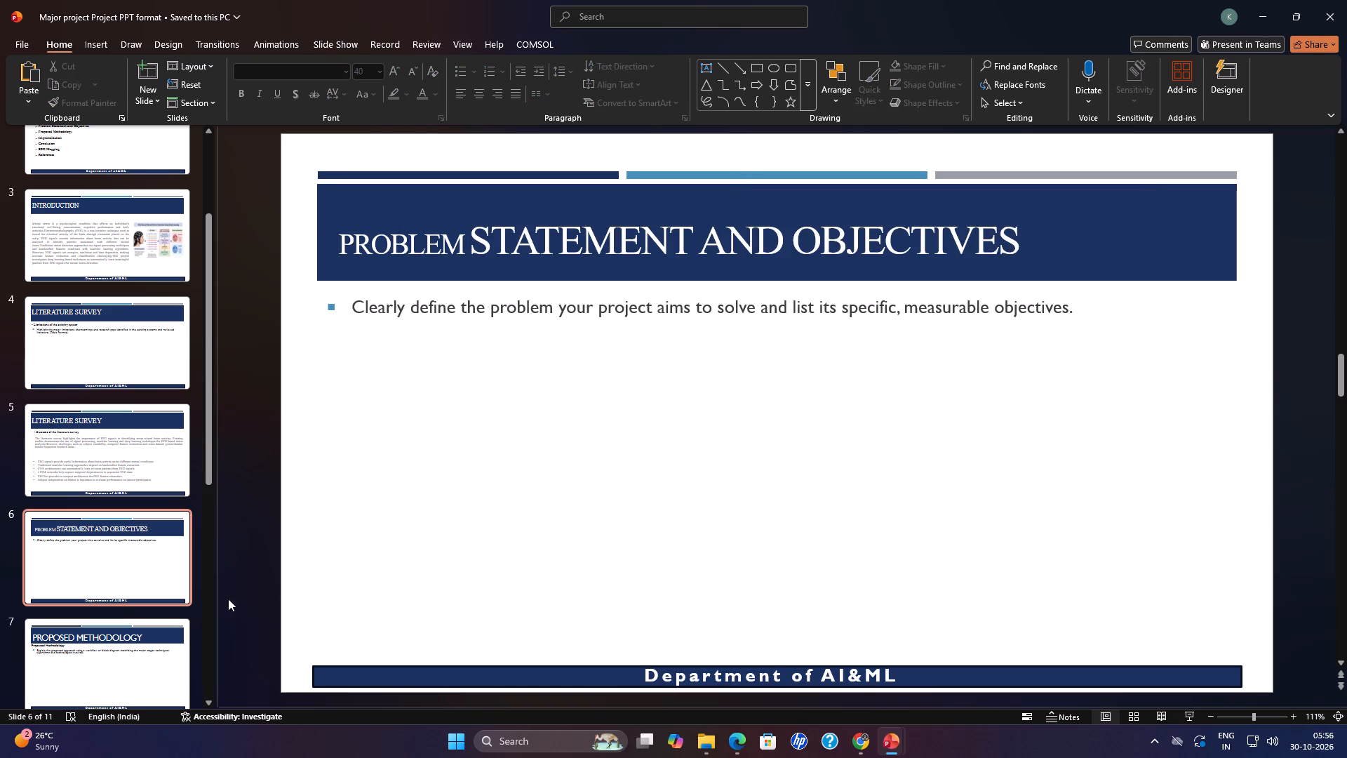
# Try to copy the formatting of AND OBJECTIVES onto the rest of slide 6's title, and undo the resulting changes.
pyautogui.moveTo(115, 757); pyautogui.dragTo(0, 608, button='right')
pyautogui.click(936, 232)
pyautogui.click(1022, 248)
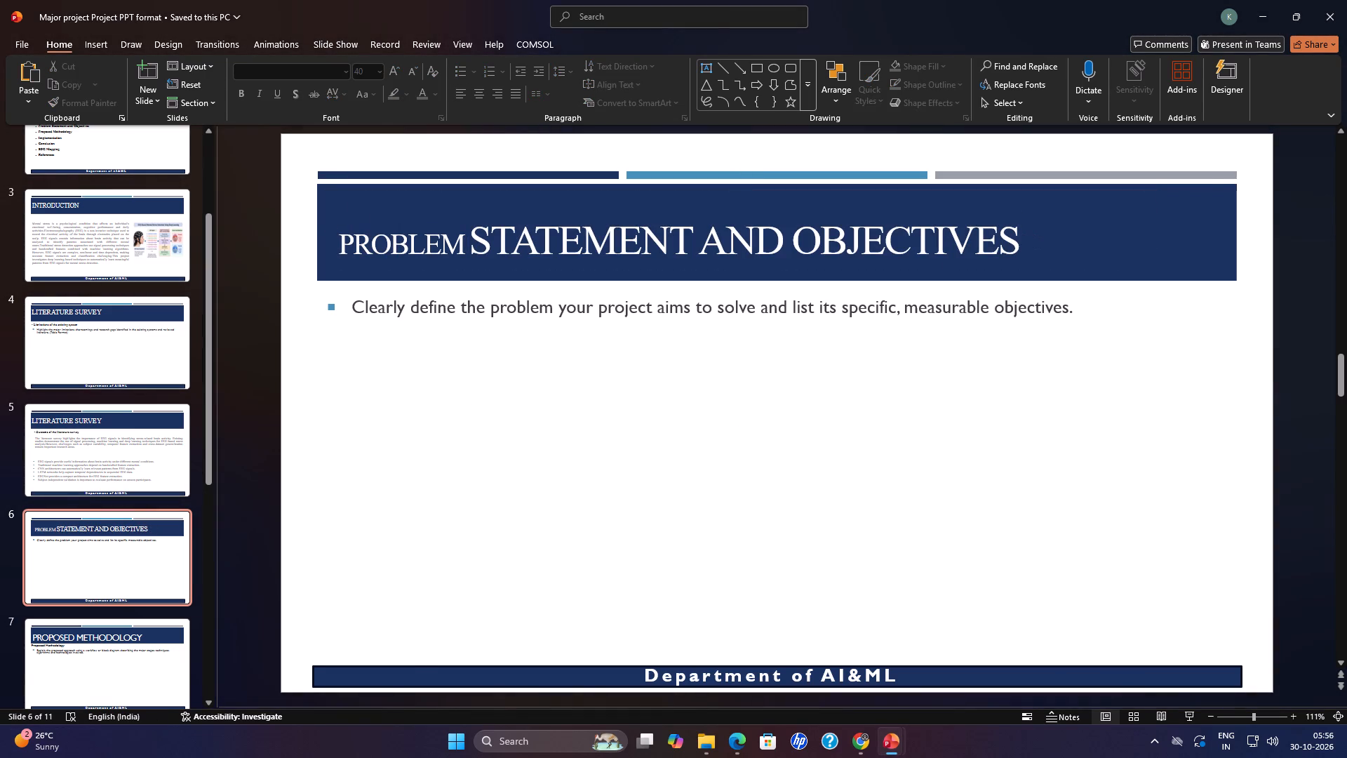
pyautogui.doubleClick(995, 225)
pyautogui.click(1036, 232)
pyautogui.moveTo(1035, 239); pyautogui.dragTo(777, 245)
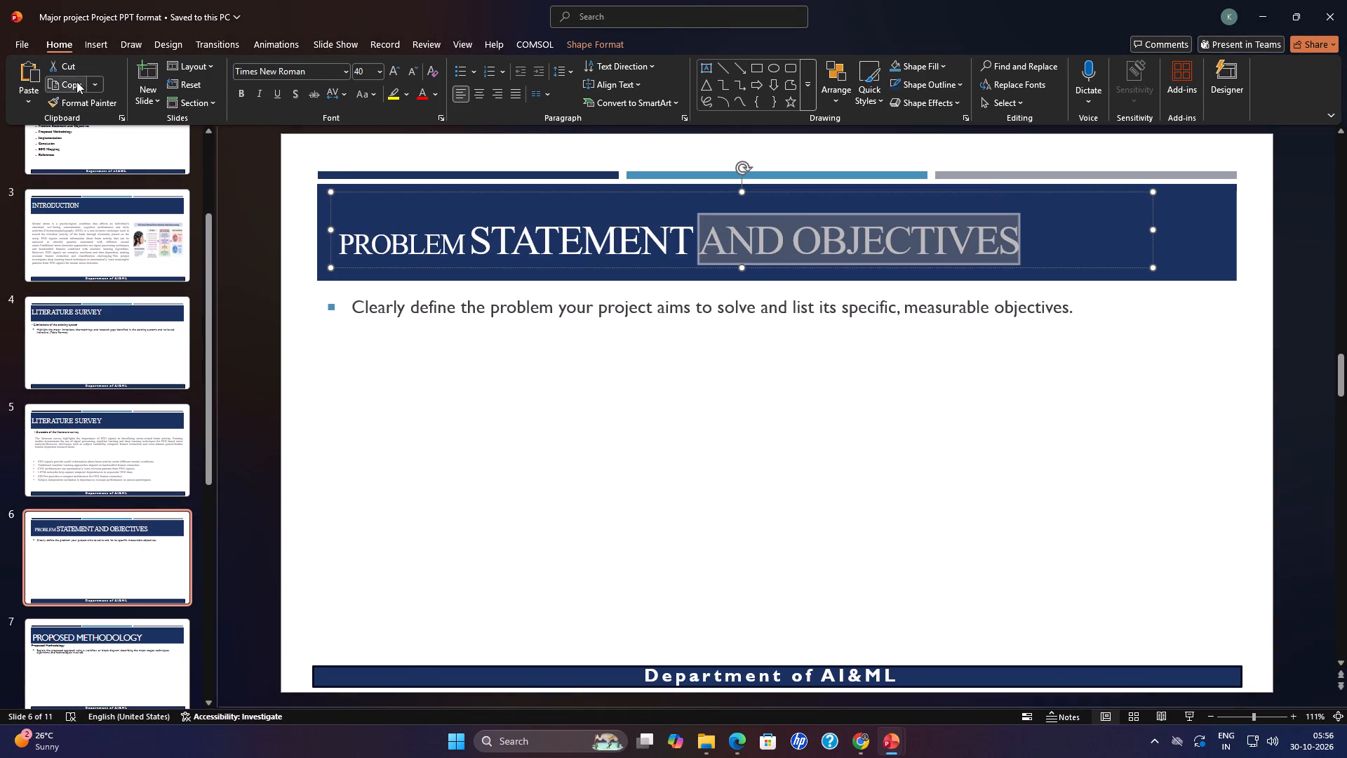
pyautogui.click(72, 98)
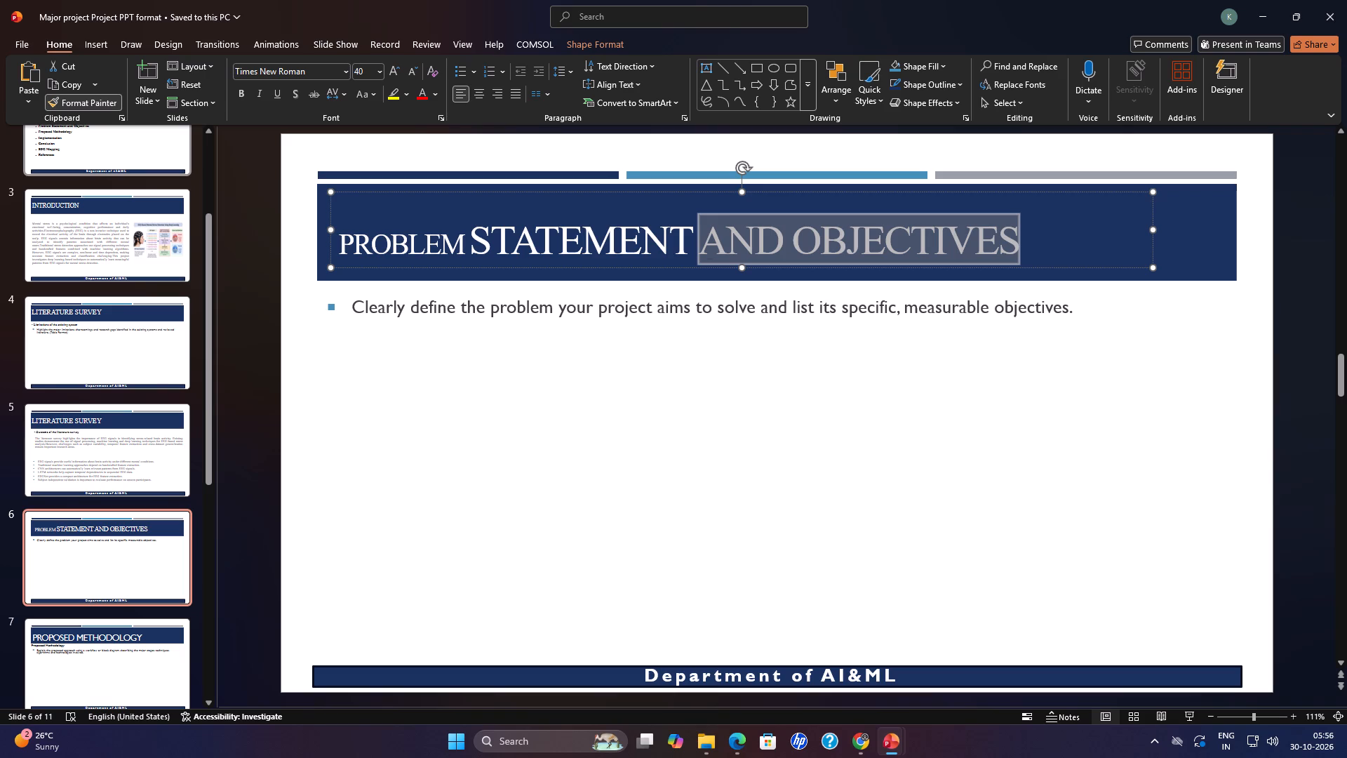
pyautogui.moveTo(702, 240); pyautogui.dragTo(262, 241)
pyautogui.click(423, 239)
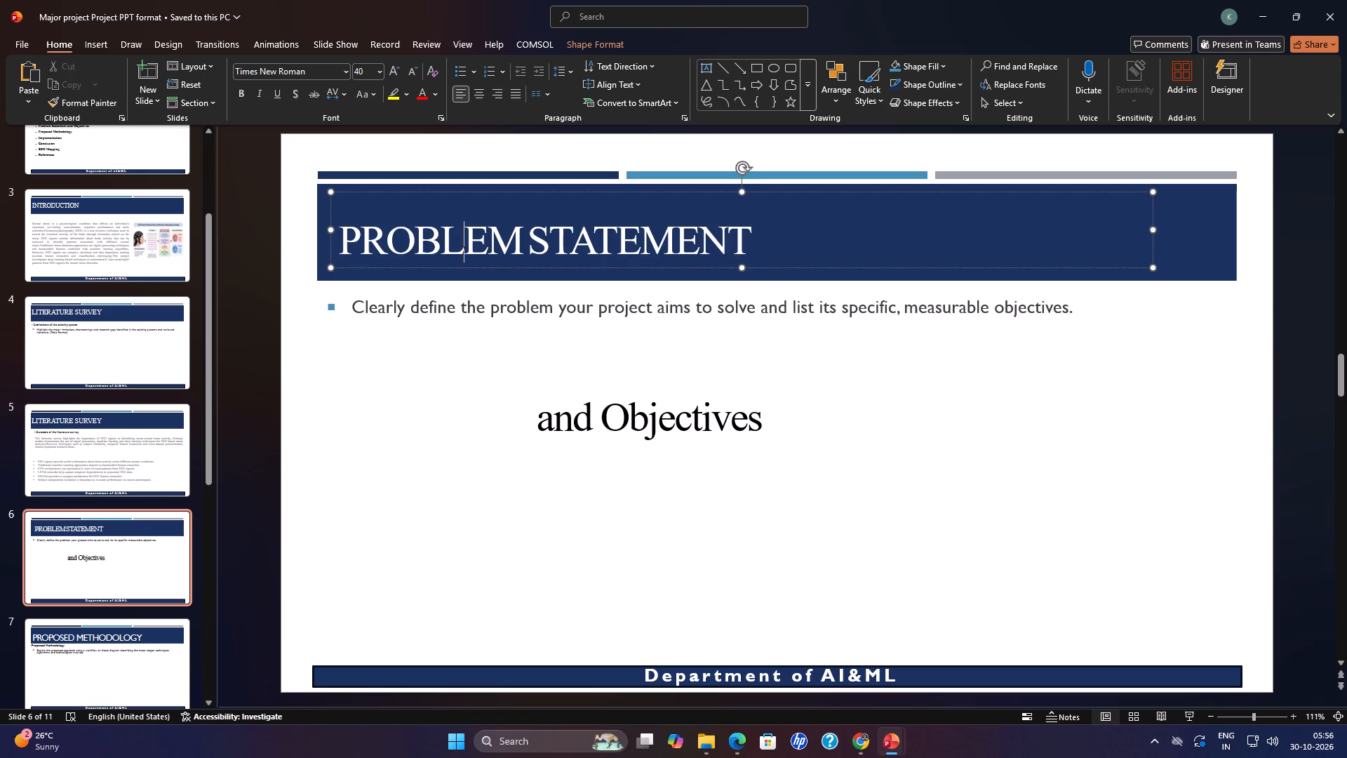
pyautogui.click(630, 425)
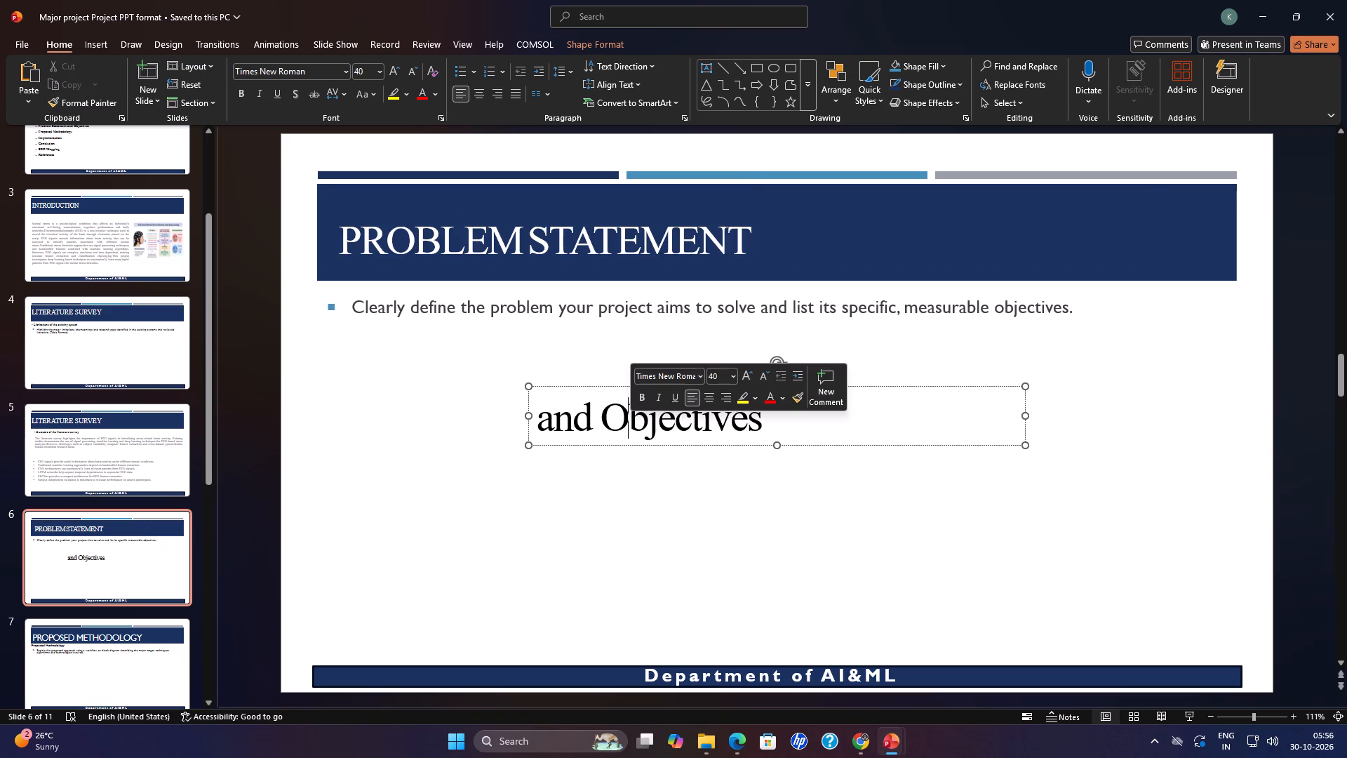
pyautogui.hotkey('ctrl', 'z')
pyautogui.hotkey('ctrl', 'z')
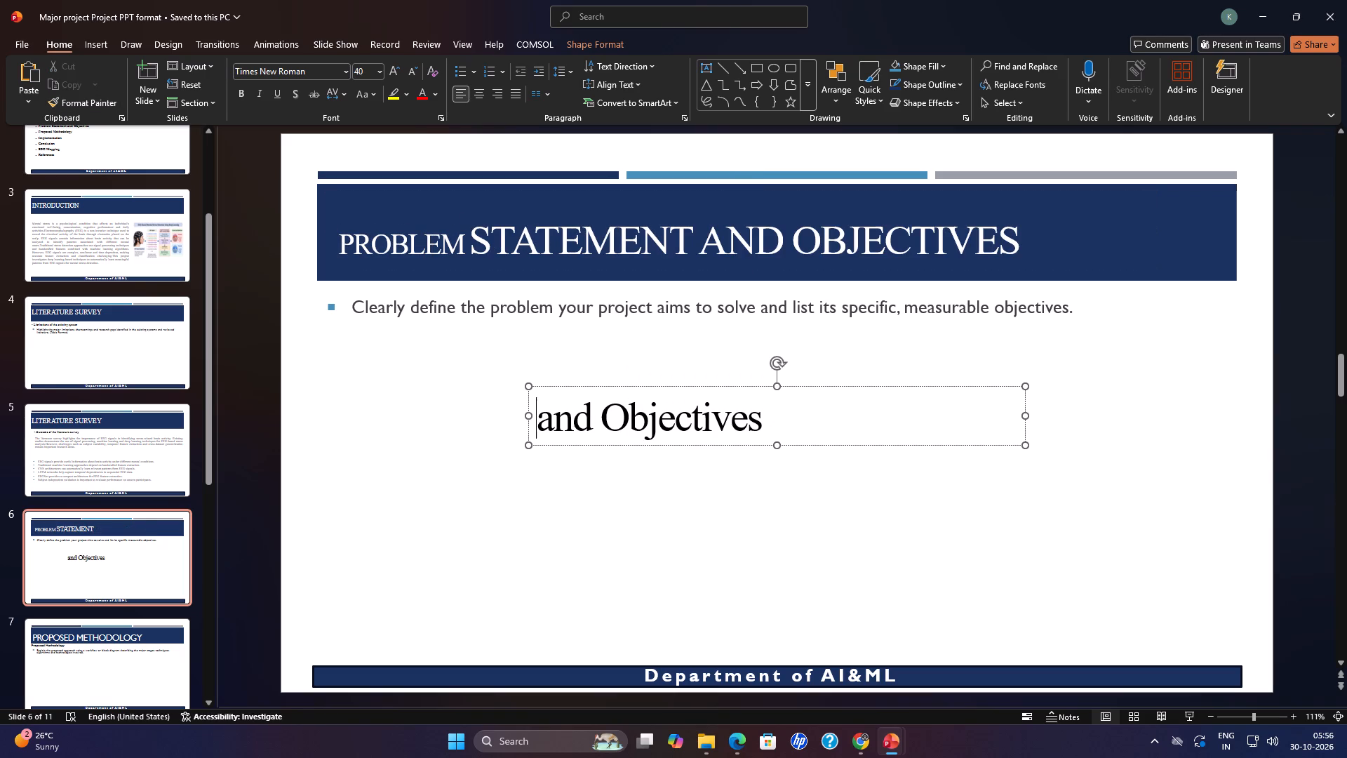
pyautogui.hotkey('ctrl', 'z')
# Copy the size 40 formatting of OBJECTIVES onto the words PROBLEM STATEMENT in slide 6's title with Format Painter.
pyautogui.click(913, 241)
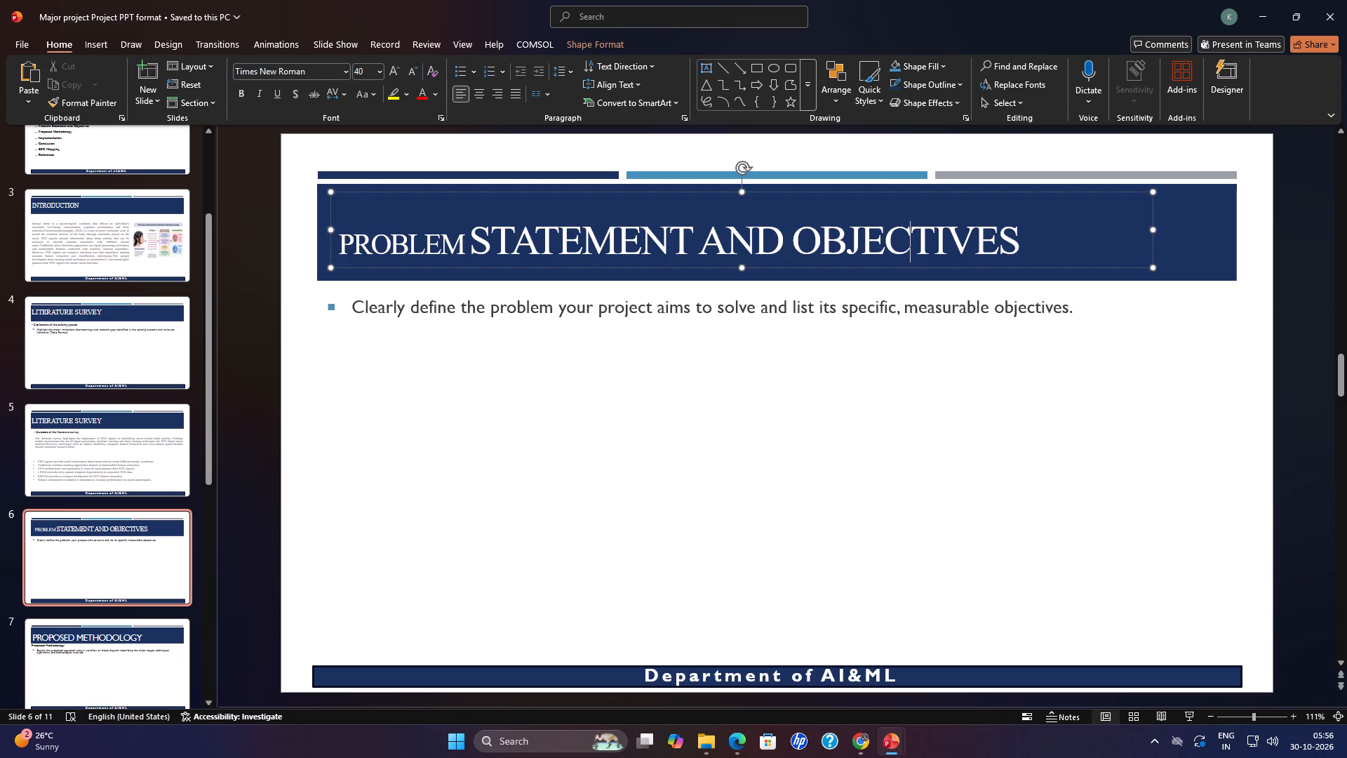
pyautogui.moveTo(1025, 234); pyautogui.dragTo(842, 254)
pyautogui.click(90, 99)
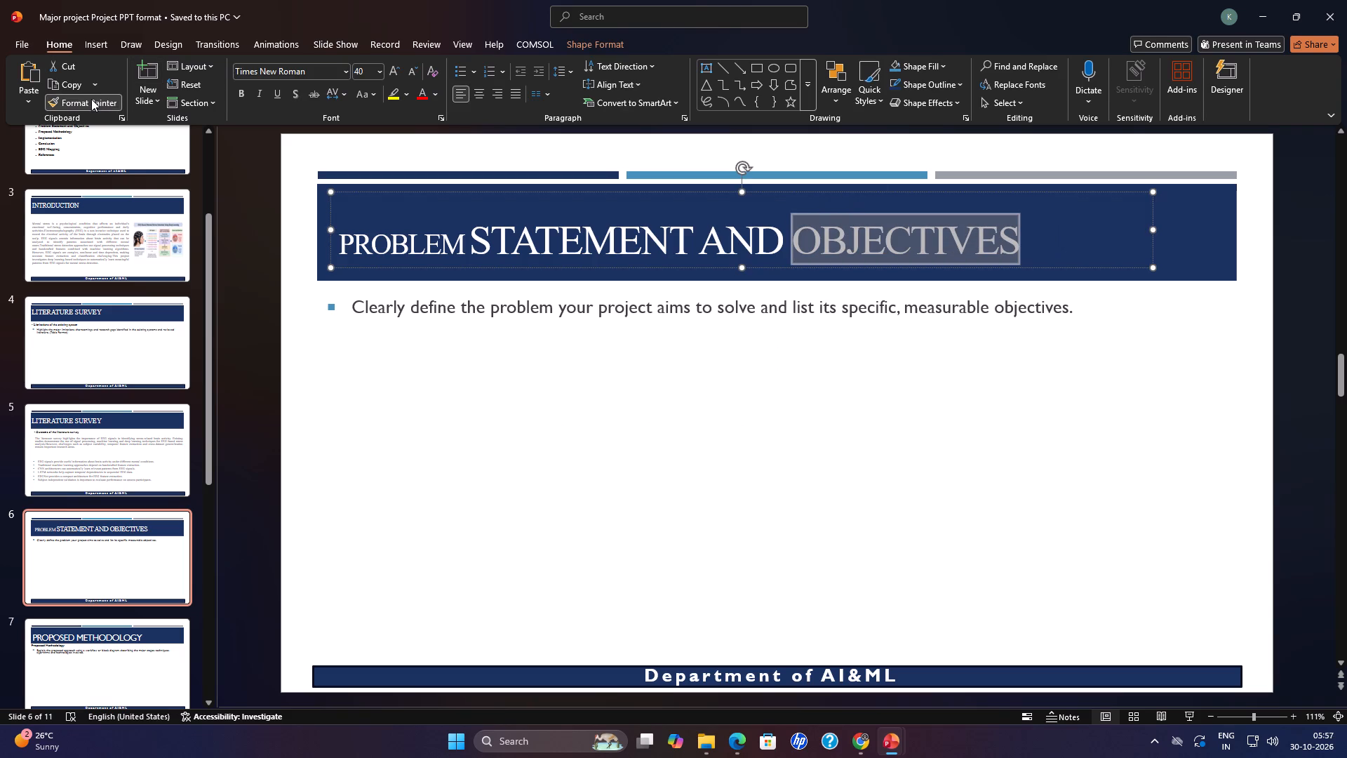
pyautogui.moveTo(344, 237); pyautogui.dragTo(626, 248)
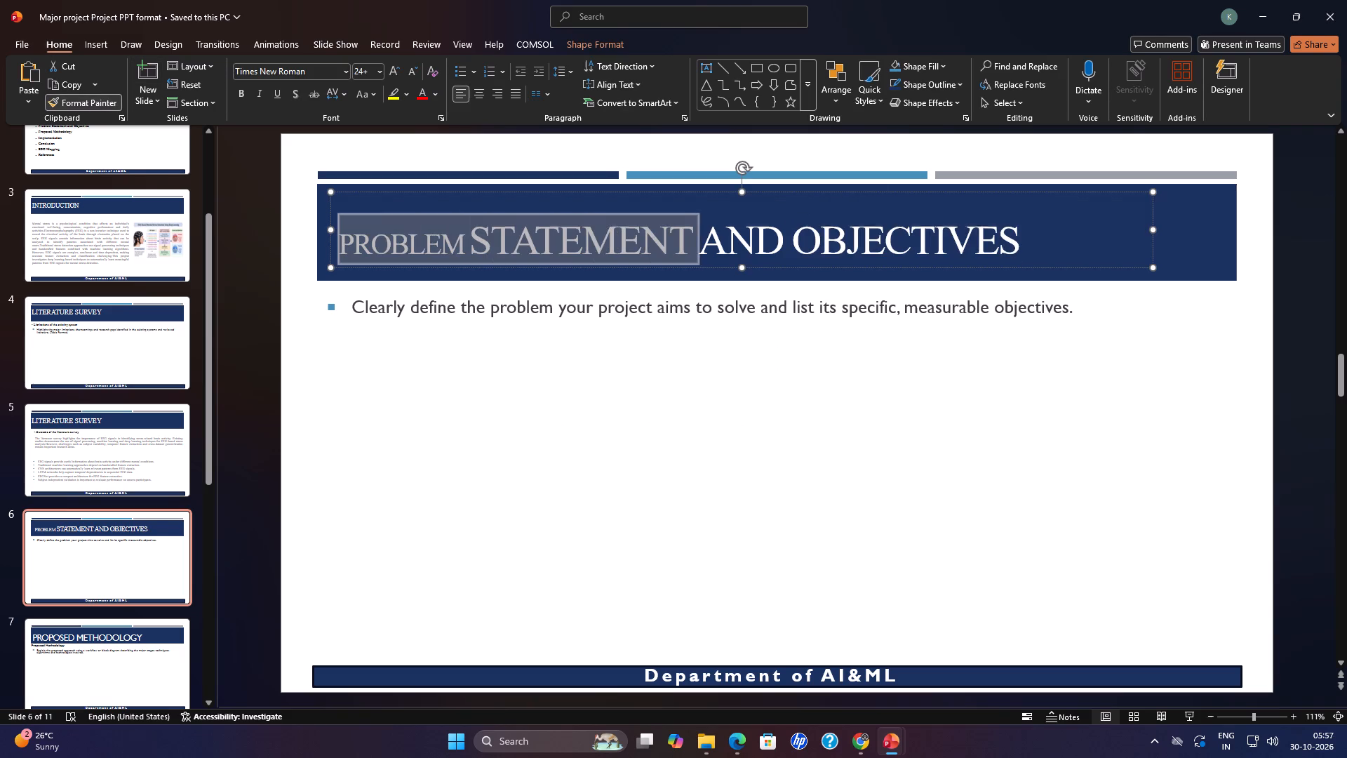
pyautogui.moveTo(626, 248); pyautogui.dragTo(631, 246)
pyautogui.click(784, 241)
pyautogui.click(755, 239)
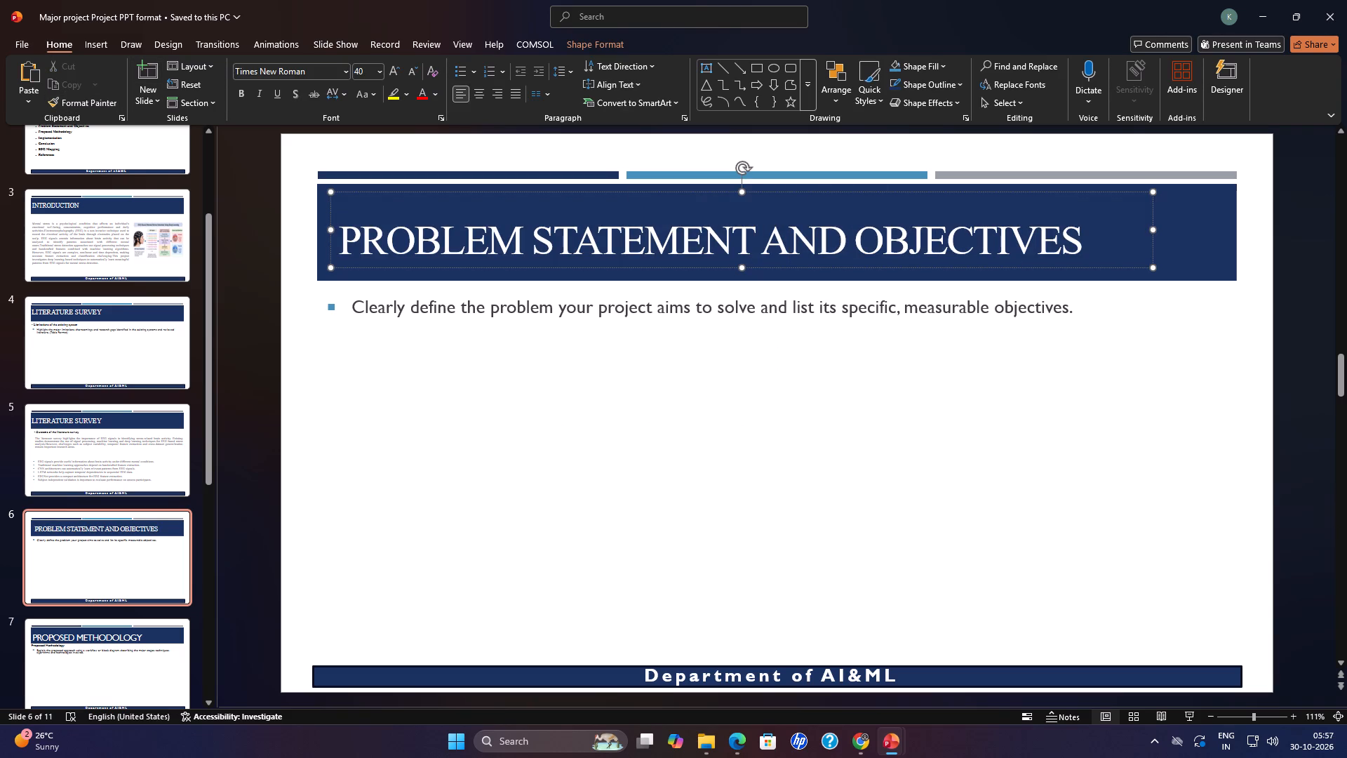
pyautogui.click(530, 234)
pyautogui.click(866, 256)
# Resize slide 6's body text box so its upper edge sits just below the banner and its lower edge extends well down the slide.
pyautogui.scroll(1, 851, 220)
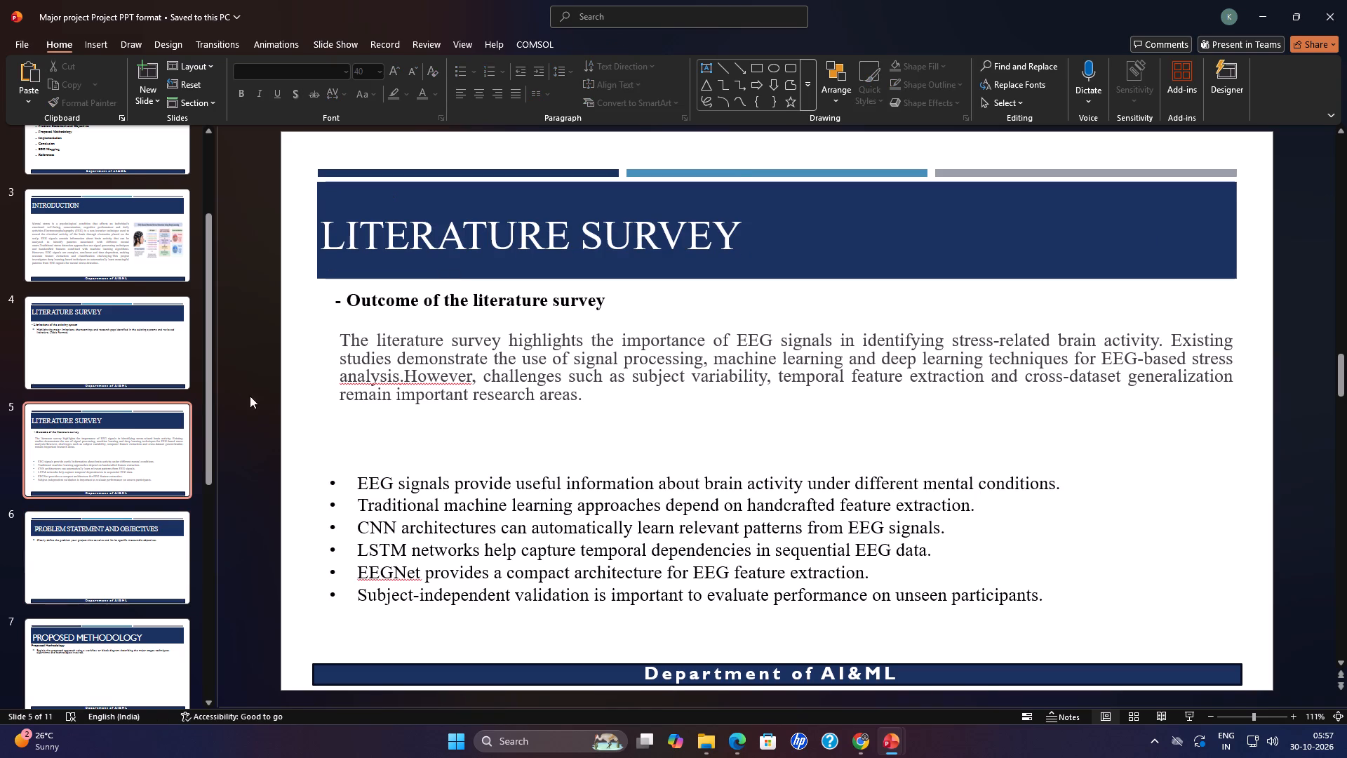
pyautogui.click(112, 580)
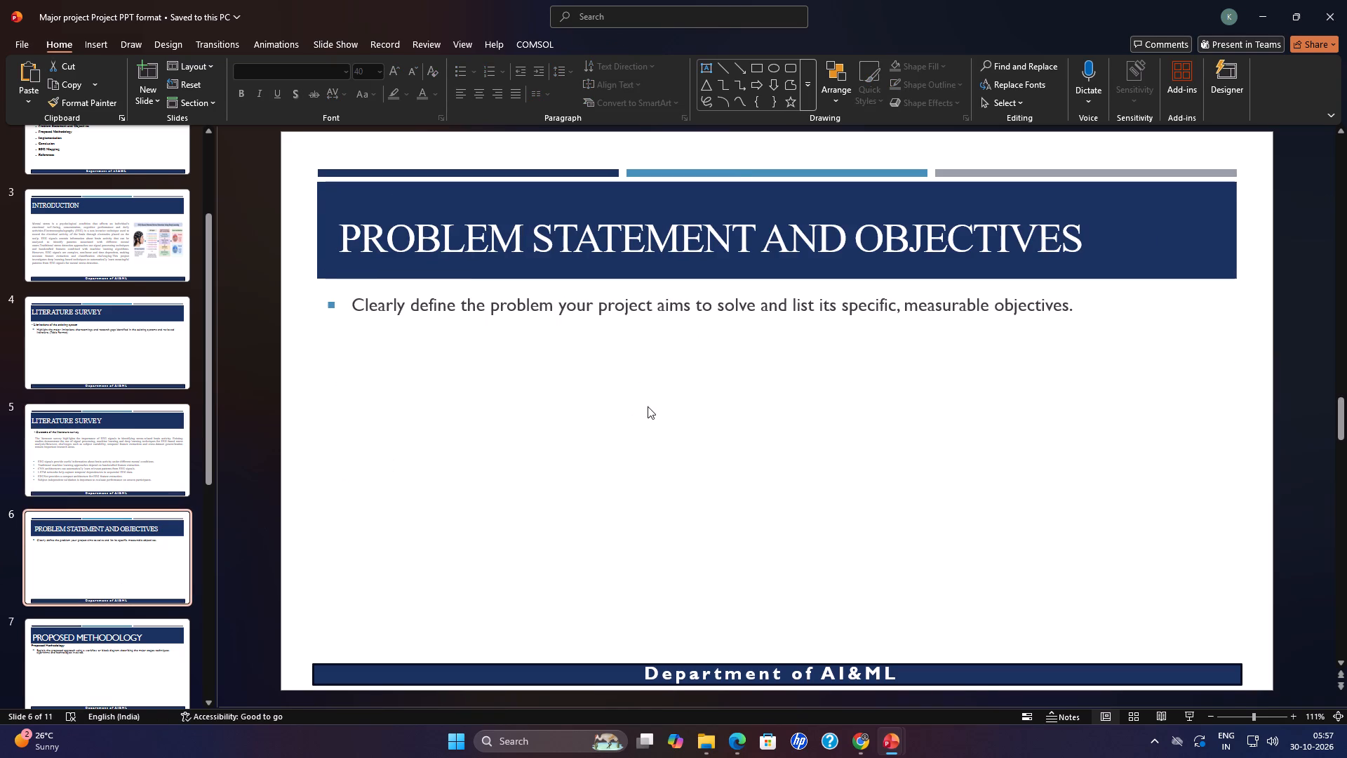
pyautogui.click(613, 306)
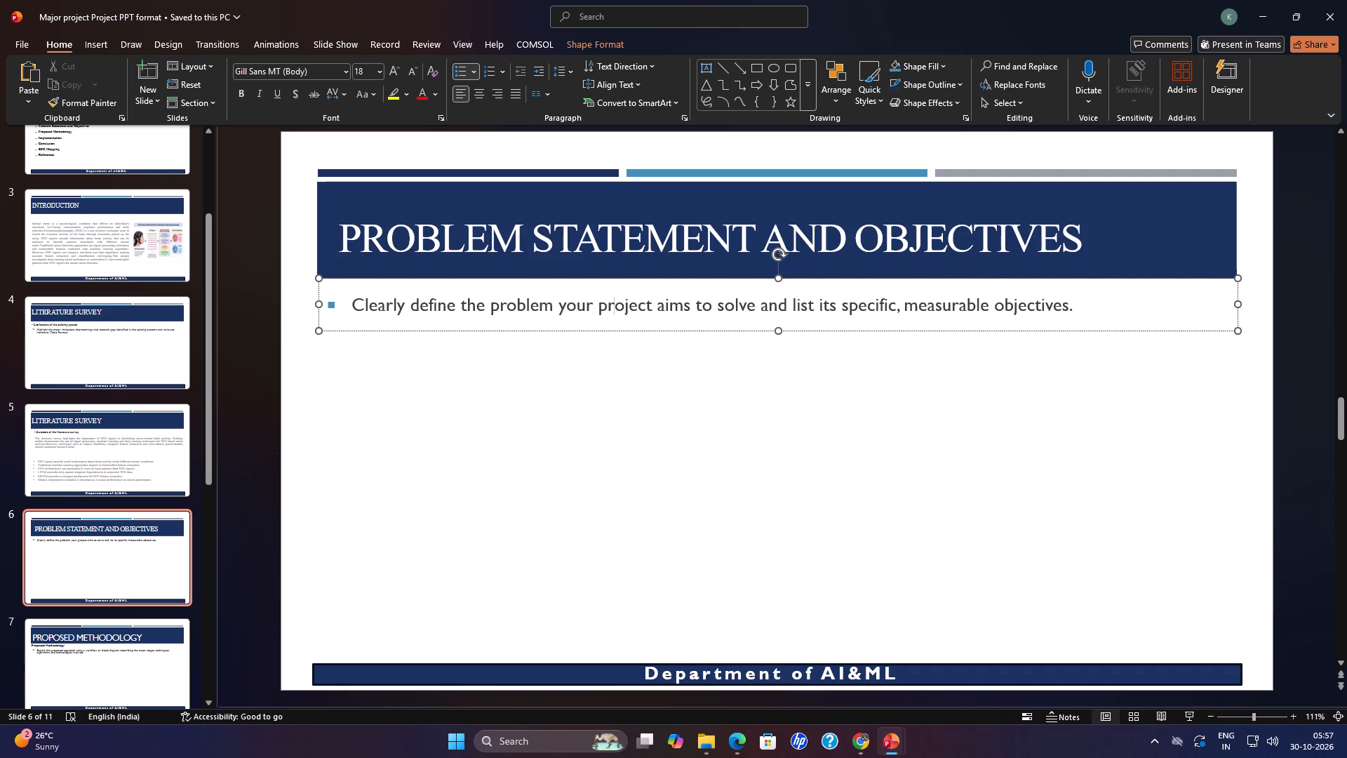
pyautogui.click(551, 418)
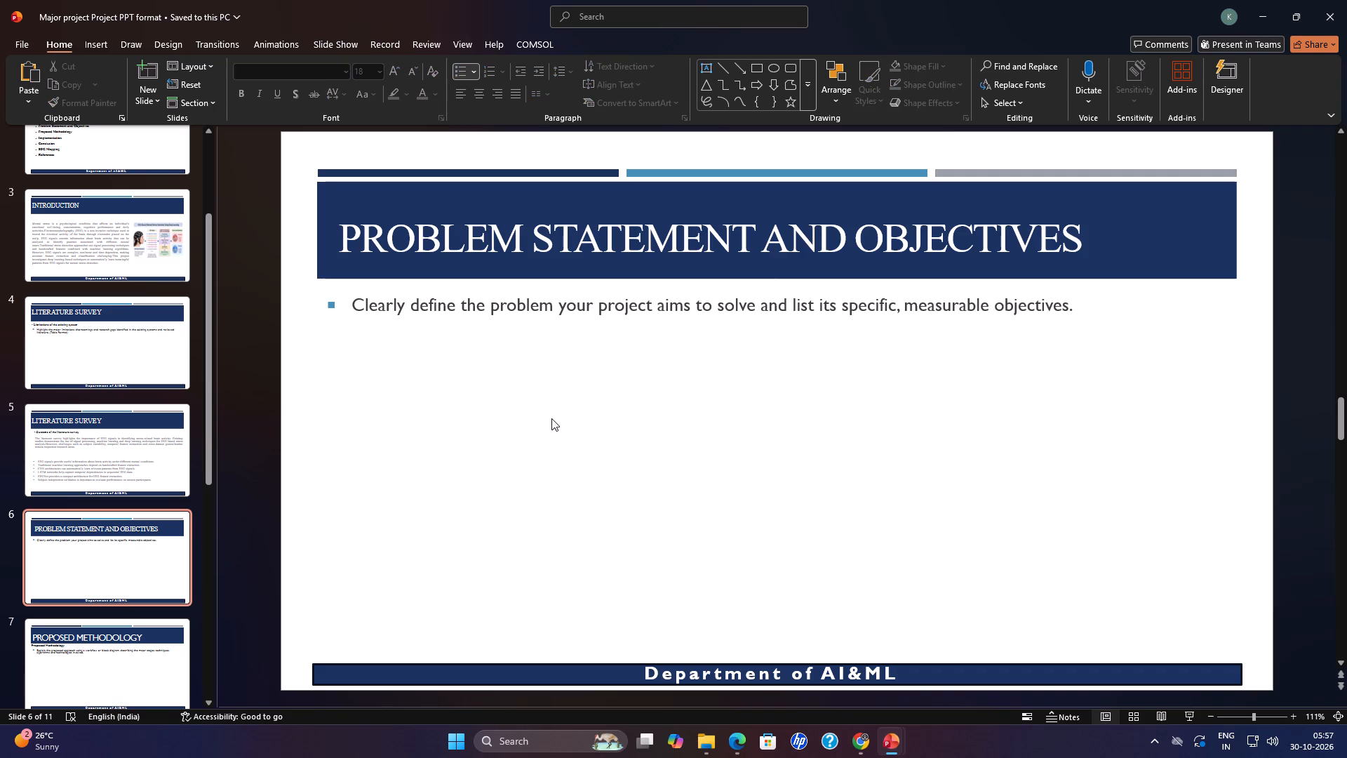
pyautogui.click(1087, 310)
pyautogui.click(1048, 306)
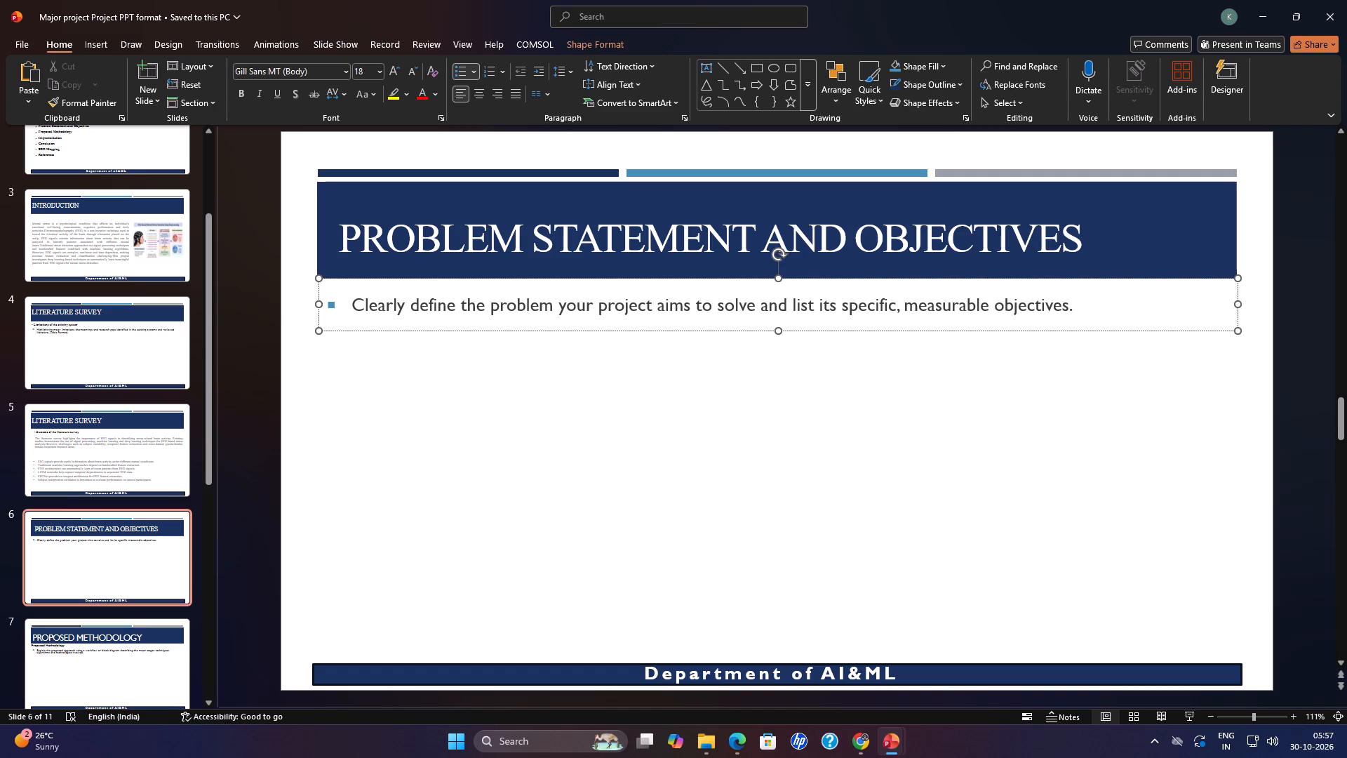
pyautogui.moveTo(780, 277); pyautogui.dragTo(798, 296)
pyautogui.moveTo(776, 330); pyautogui.dragTo(773, 539)
pyautogui.click(1160, 433)
pyautogui.click(1106, 425)
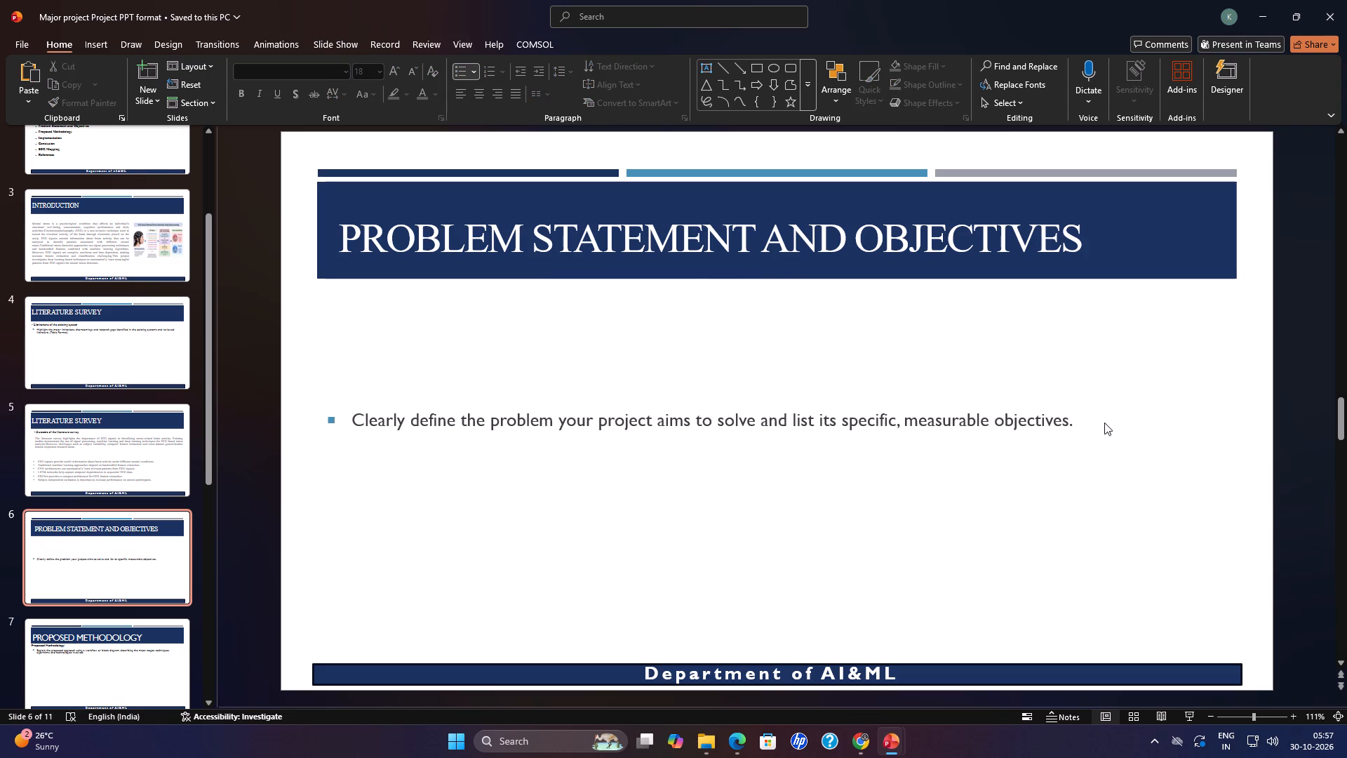
# Delete the whole placeholder sentence about defining the problem and objectives from slide 6's body text box.
pyautogui.click(1066, 424)
pyautogui.click(1075, 427)
pyautogui.press('BackSpace')
pyautogui.press('BackSpace')
pyautogui.press('BackSpace')
pyautogui.press('BackSpace')
pyautogui.press('BackSpace')
pyautogui.press('BackSpace')
pyautogui.press('BackSpace')
pyautogui.press('BackSpace')
pyautogui.press('BackSpace')
pyautogui.press('BackSpace')
pyautogui.press('BackSpace')
pyautogui.press('BackSpace')
pyautogui.press('BackSpace')
pyautogui.press('BackSpace')
pyautogui.press('BackSpace')
pyautogui.press('BackSpace')
pyautogui.press('BackSpace')
pyautogui.press('BackSpace')
pyautogui.press('BackSpace')
pyautogui.press('BackSpace')
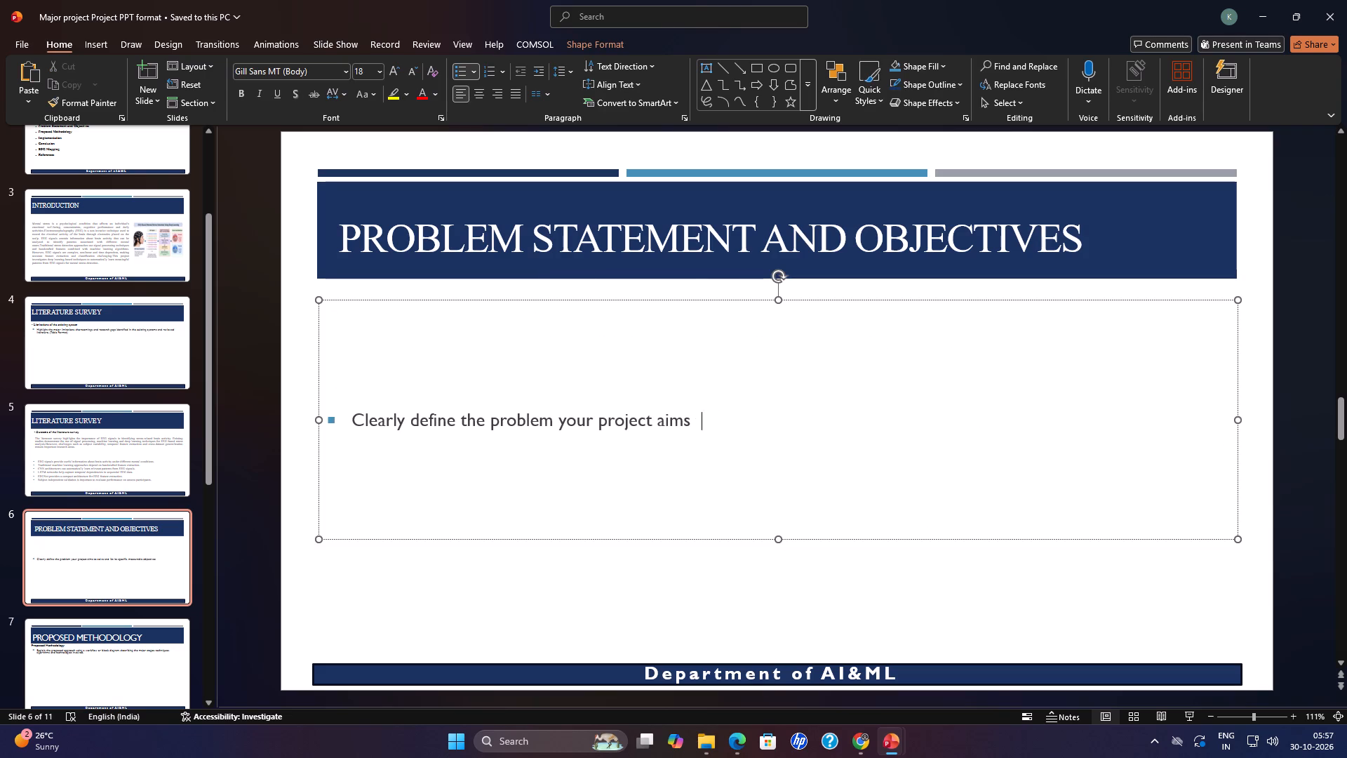
pyautogui.press('BackSpace')
pyautogui.press('BackSpace')
pyautogui.press('BackSpace')
pyautogui.press('BackSpace')
pyautogui.press('BackSpace')
pyautogui.press('BackSpace')
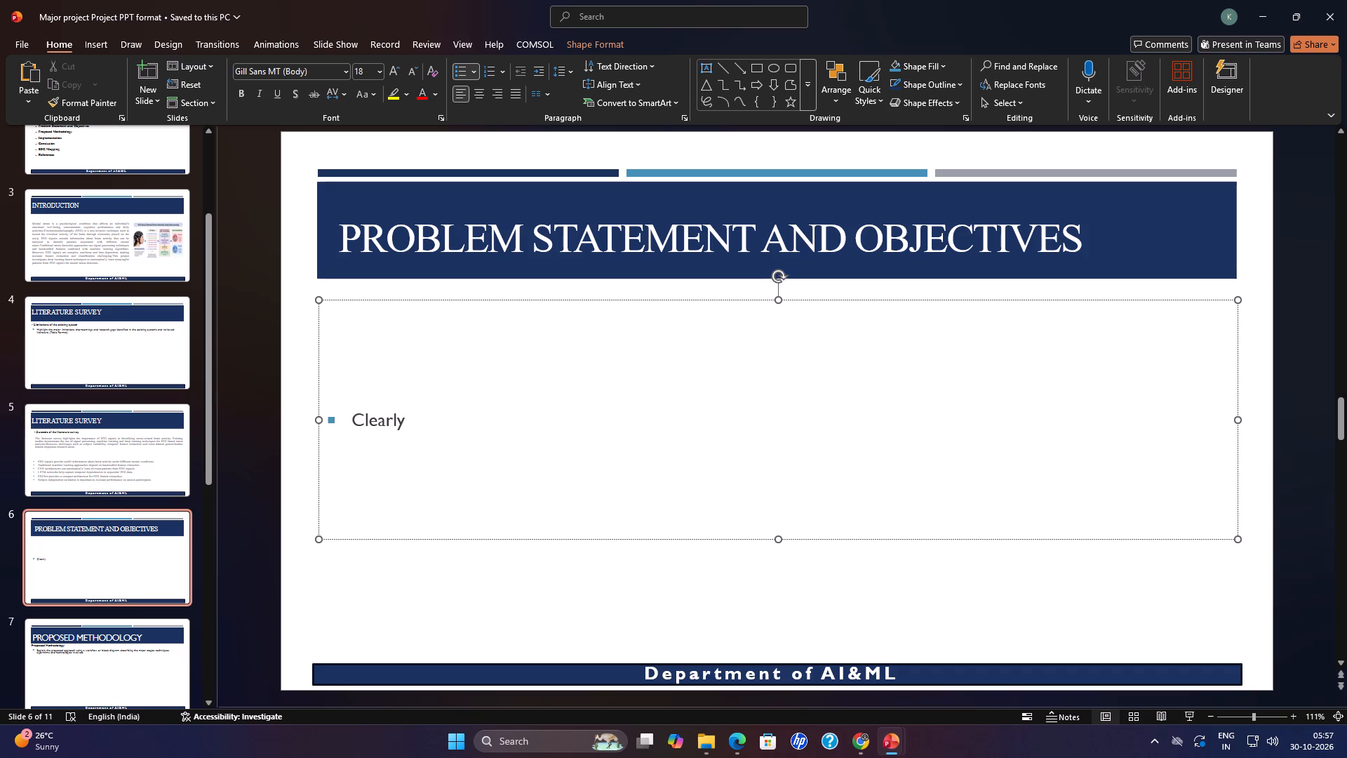
pyautogui.press('BackSpace')
pyautogui.press('BackSpace')
pyautogui.press('BackSpace')
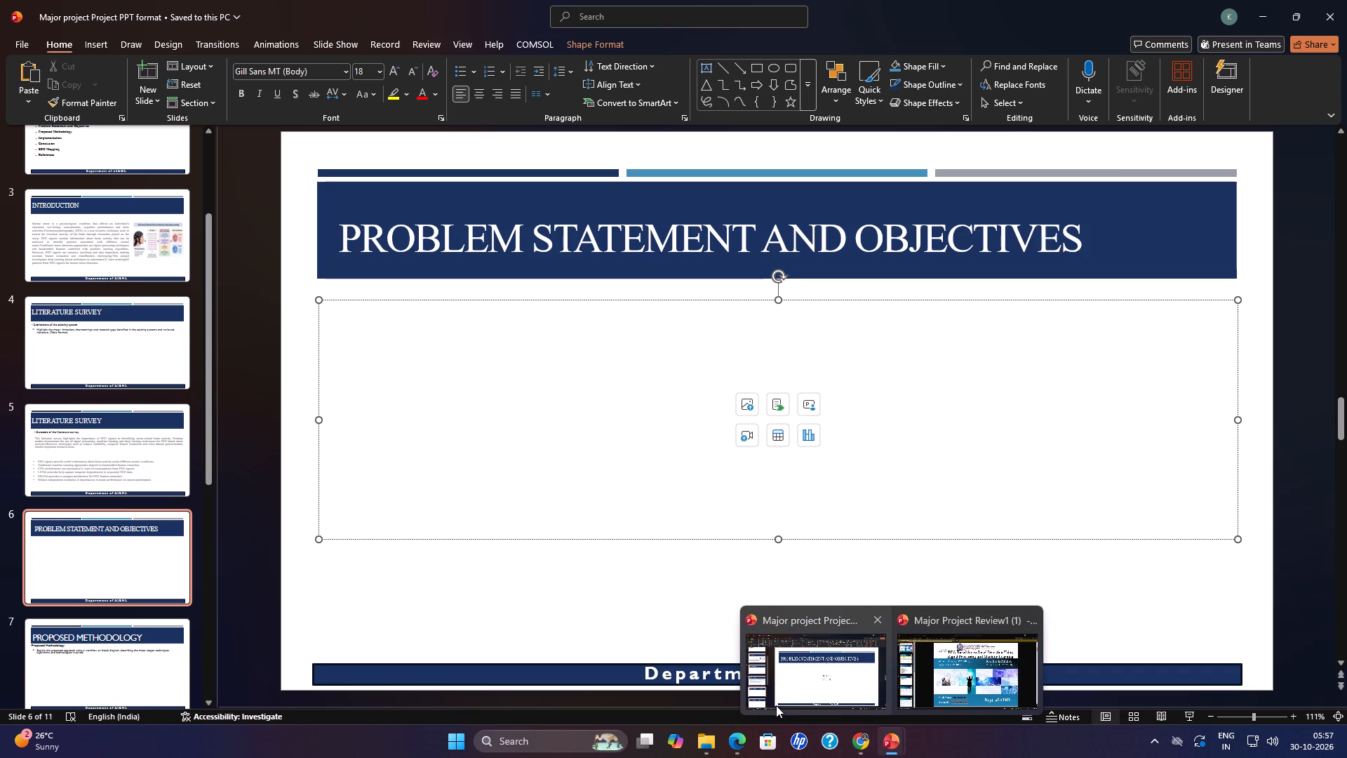
pyautogui.click(862, 744)
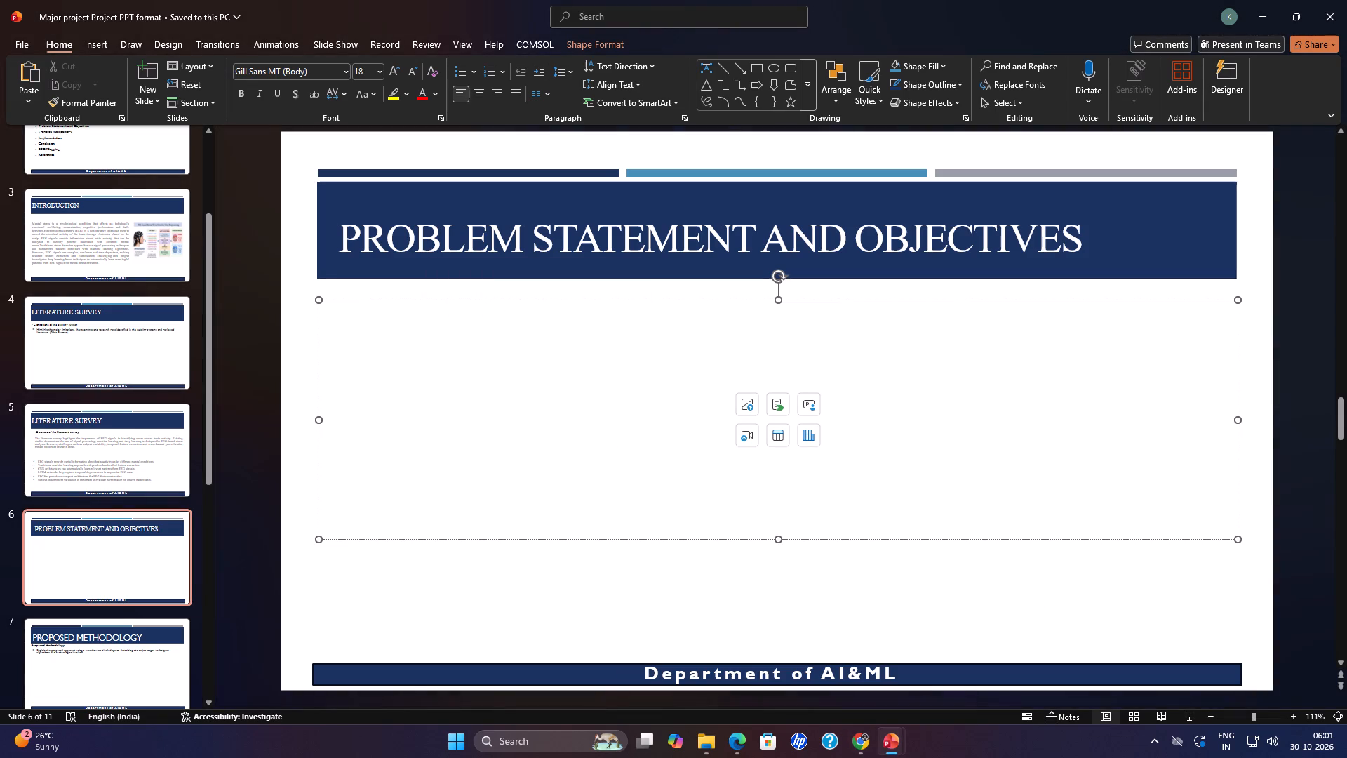
pyautogui.hotkey('ctrl', 'v')
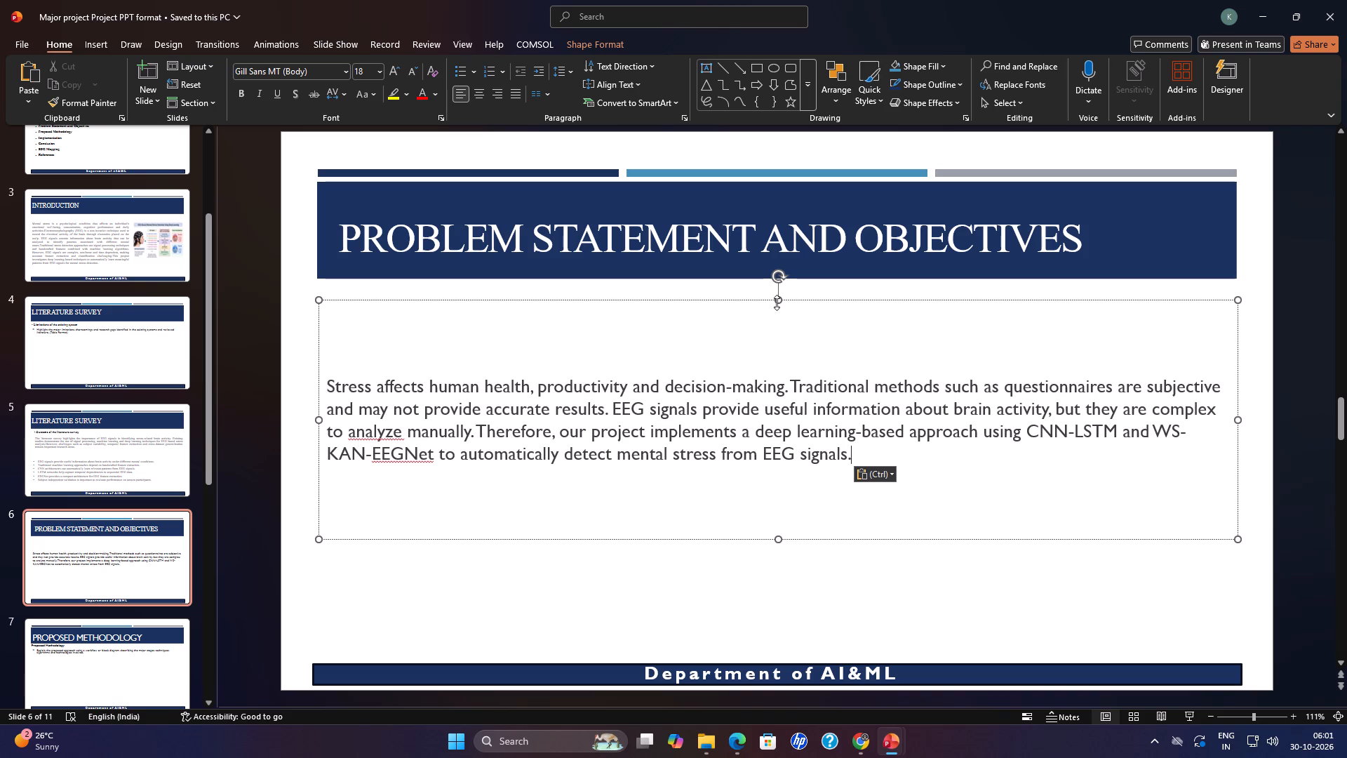
# Extend the upper edge of slide 6's body text box up to just below the title banner.
pyautogui.moveTo(776, 302); pyautogui.dragTo(775, 256)
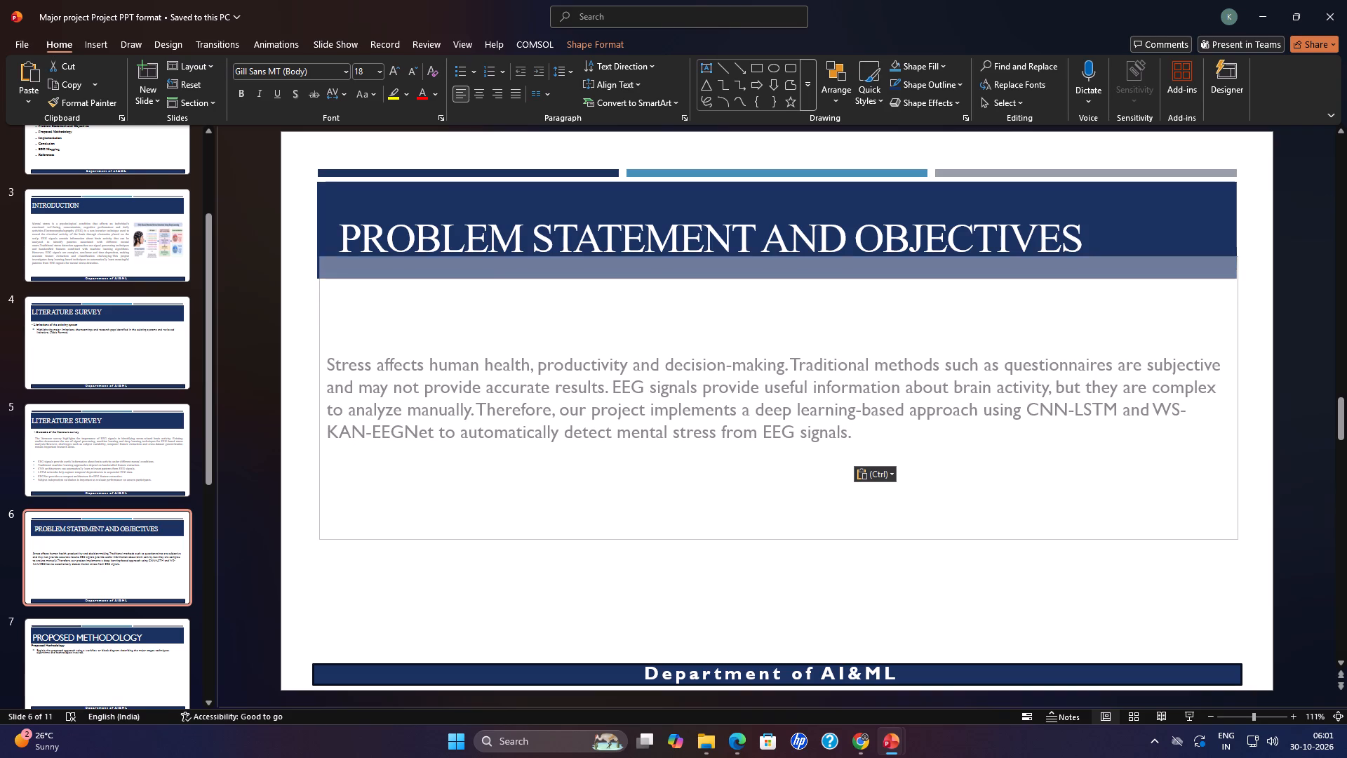
pyautogui.moveTo(775, 256); pyautogui.dragTo(775, 285)
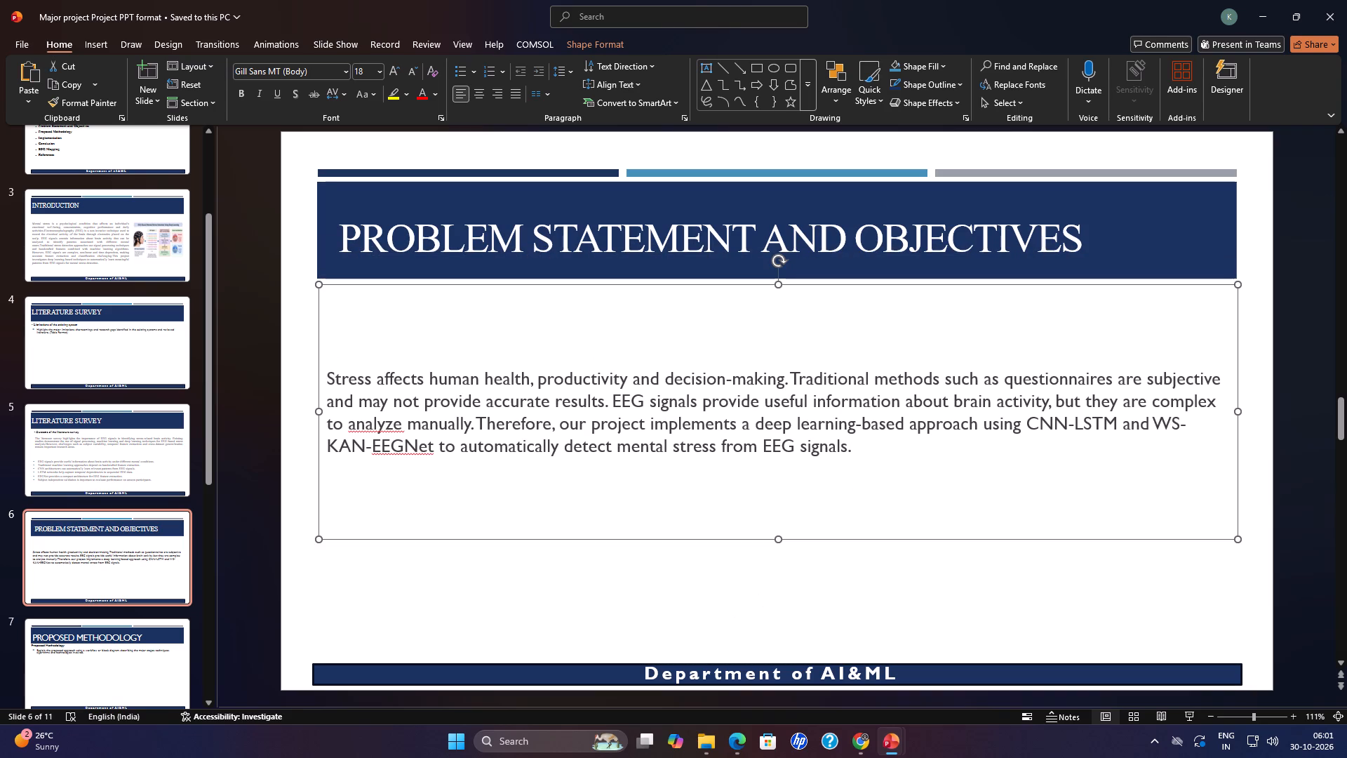
# Shrink slide 6's body text box by raising its lower edge to just below the problem statement paragraph.
pyautogui.moveTo(778, 539); pyautogui.dragTo(778, 424)
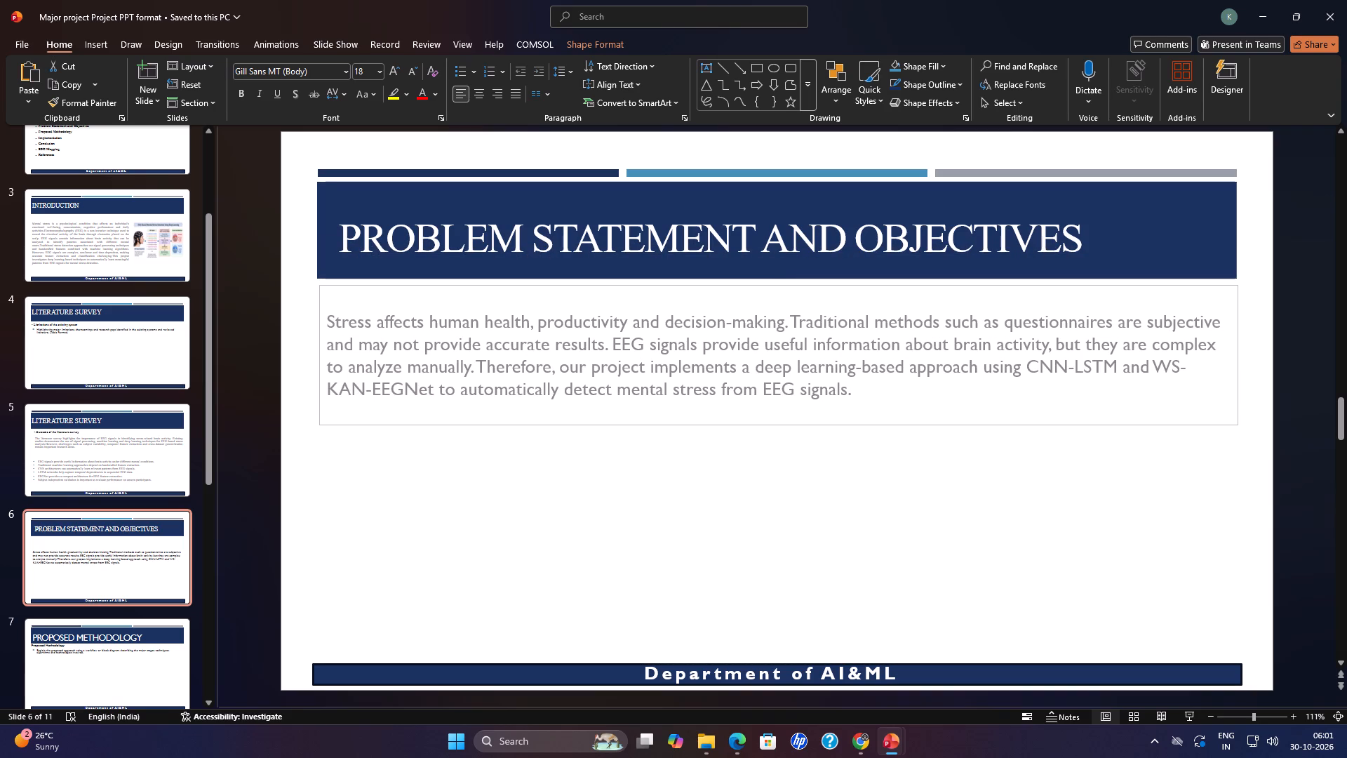
pyautogui.moveTo(778, 424); pyautogui.dragTo(778, 421)
pyautogui.click(732, 536)
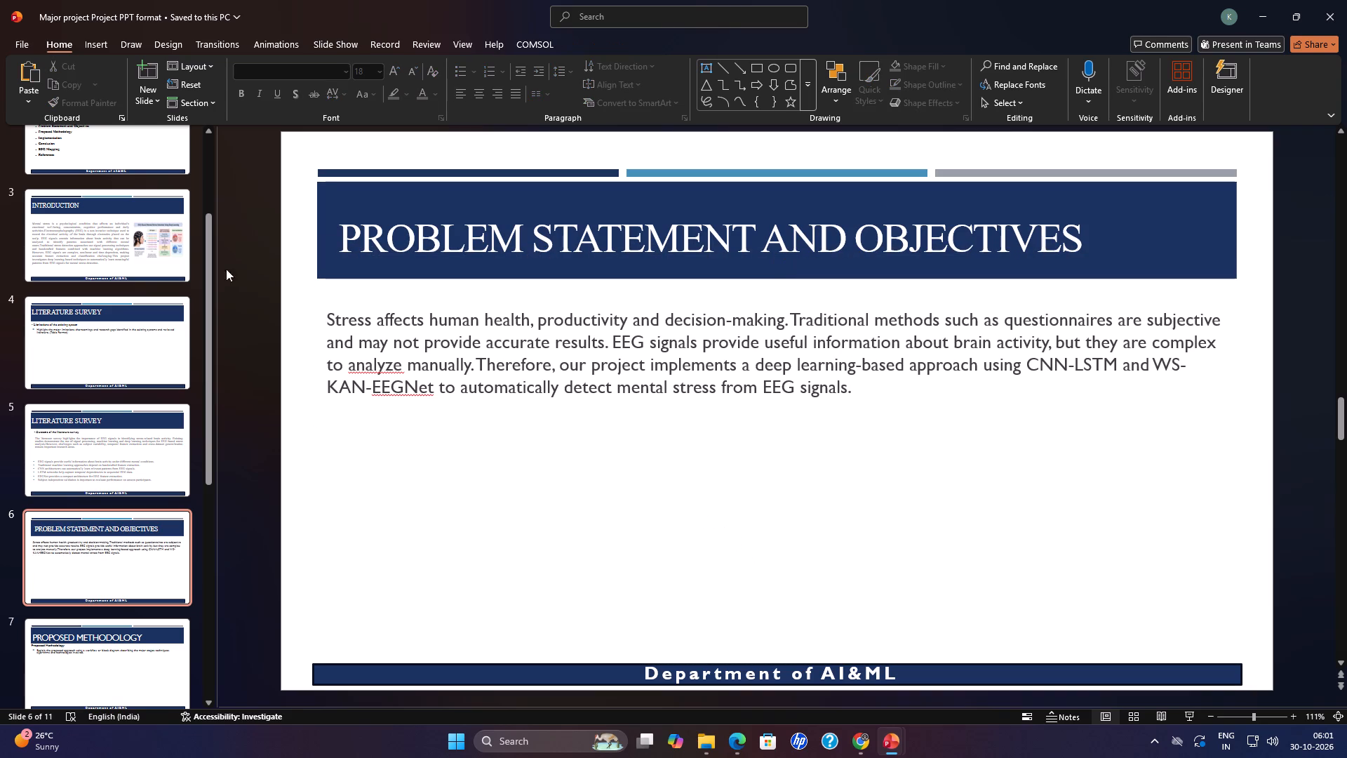
# Set slide 6's problem statement paragraph to Times New Roman and justify it.
pyautogui.moveTo(328, 312); pyautogui.dragTo(848, 419)
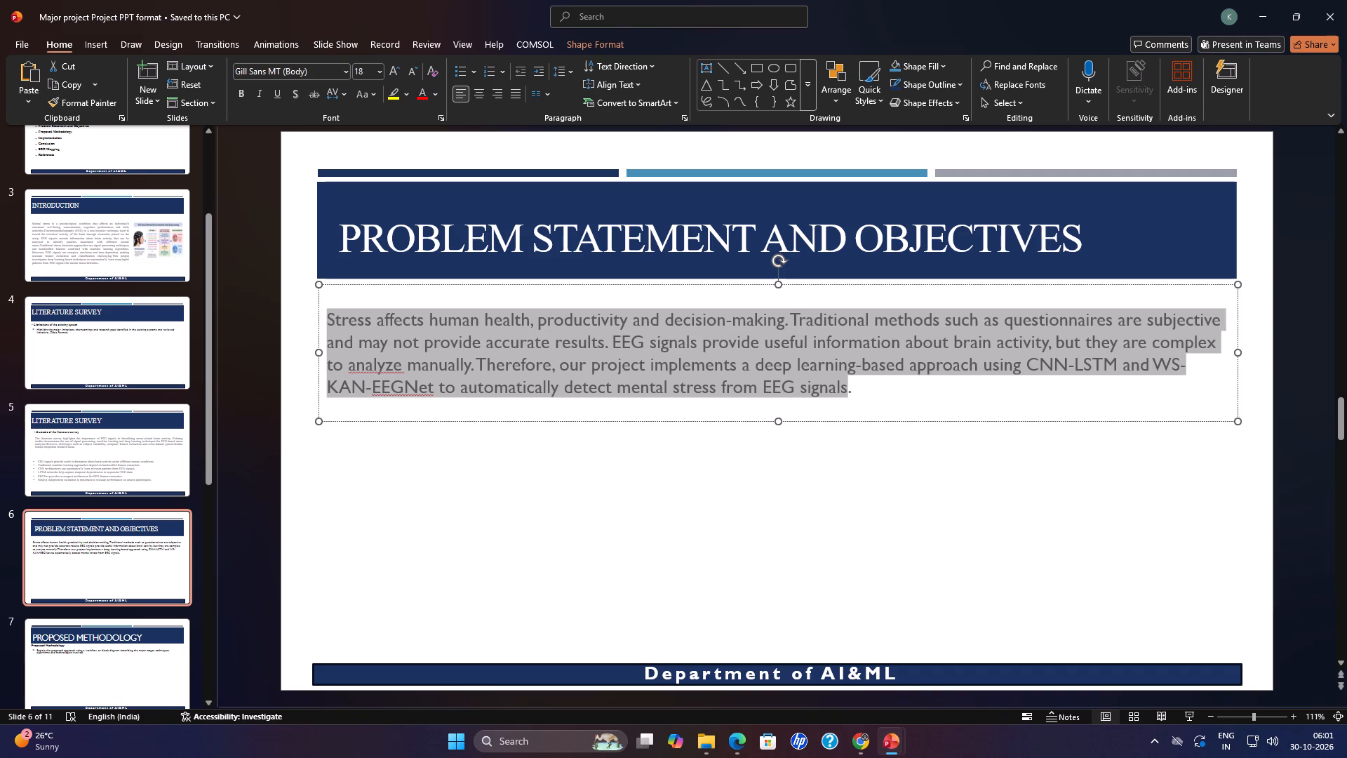
pyautogui.moveTo(848, 419); pyautogui.dragTo(865, 416)
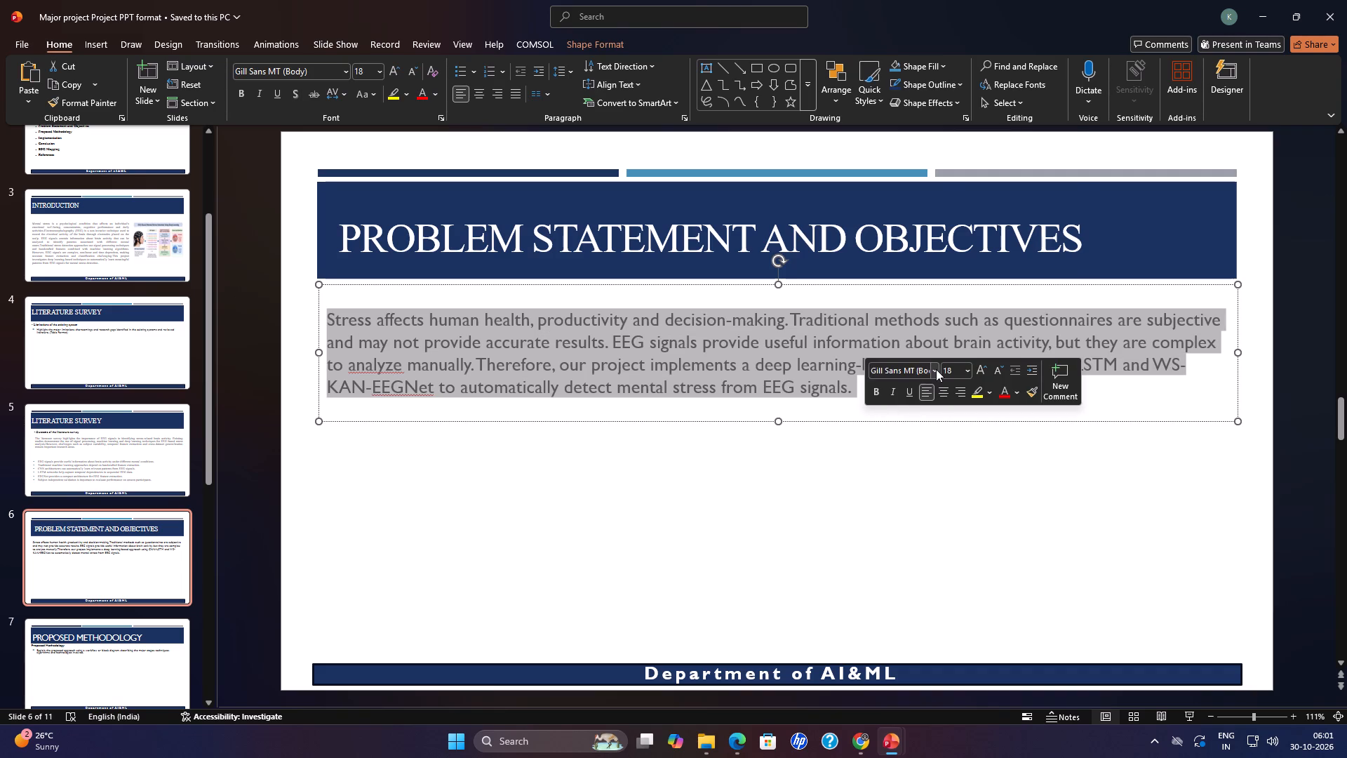
pyautogui.click(936, 369)
pyautogui.press('t')
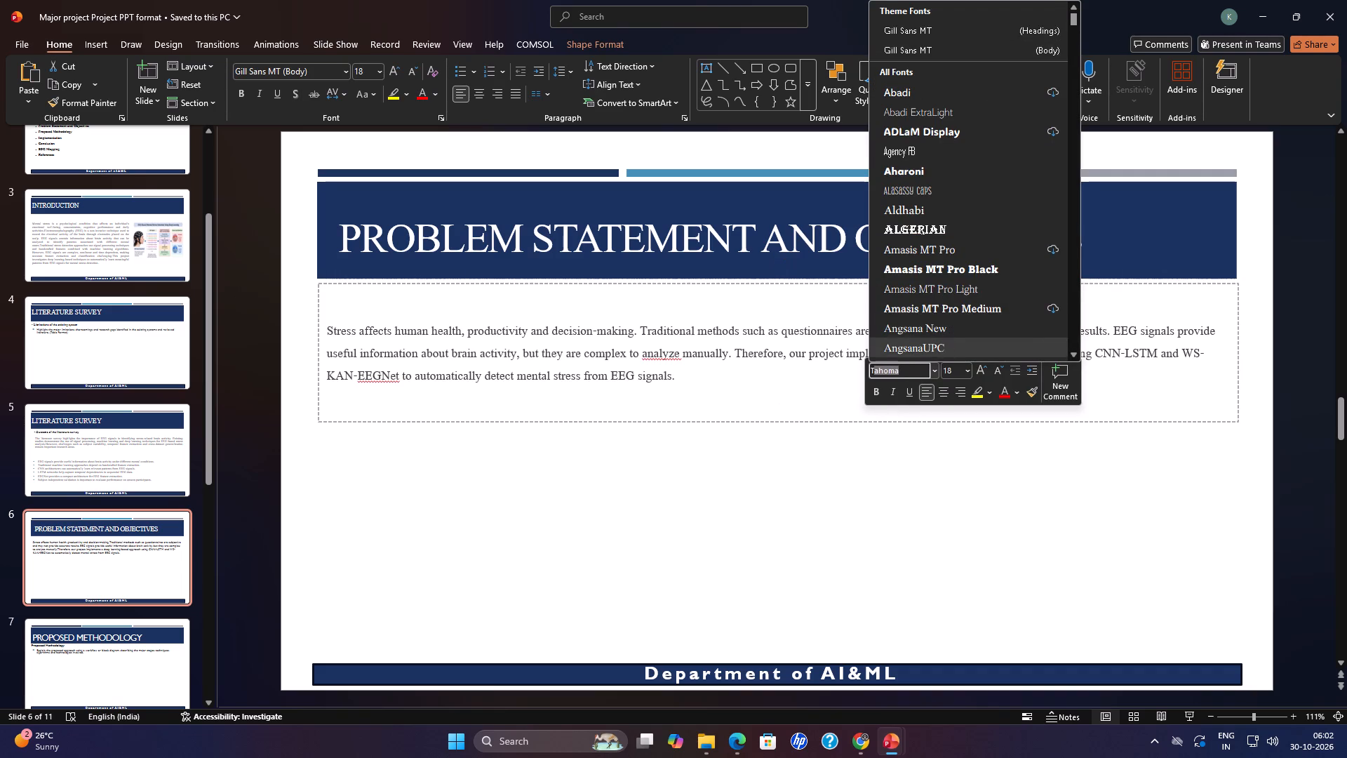
pyautogui.press('i')
pyautogui.press('m')
pyautogui.click(935, 343)
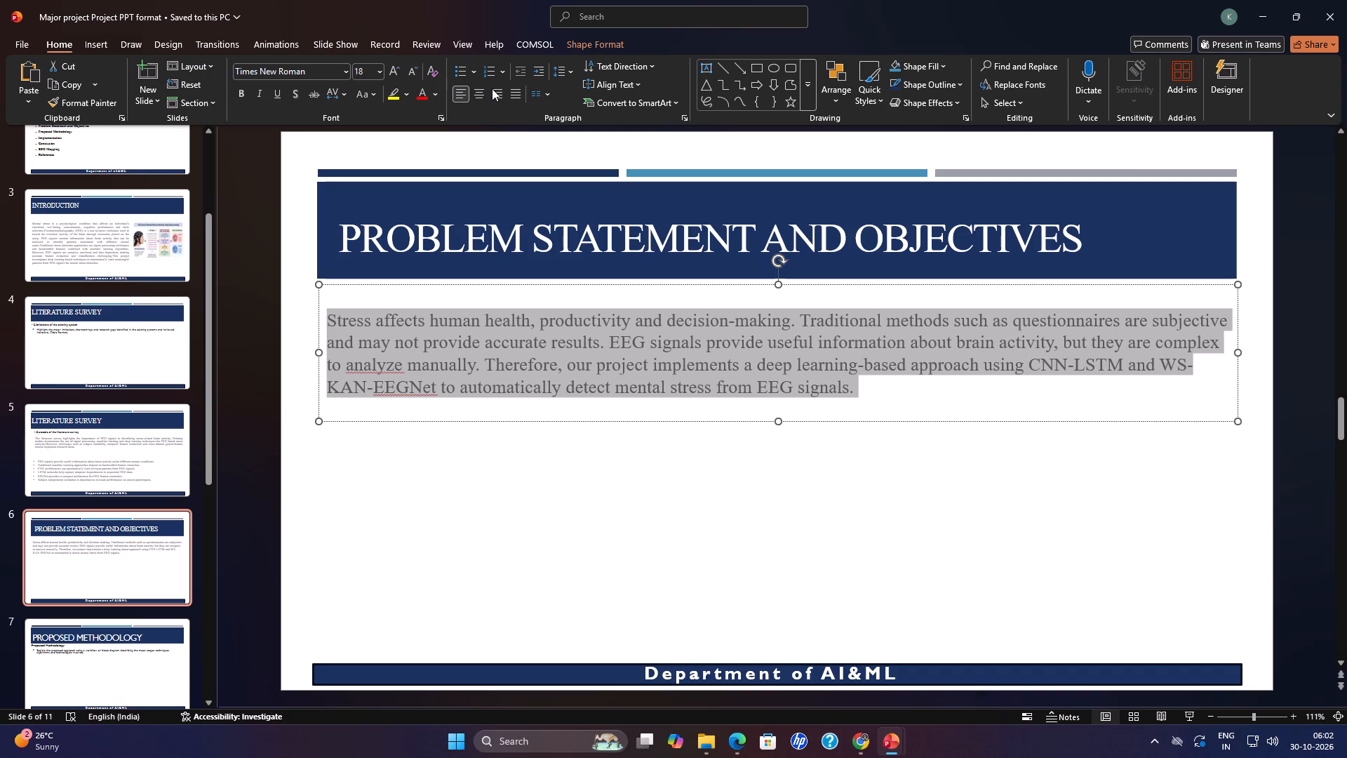
pyautogui.click(519, 95)
pyautogui.click(840, 536)
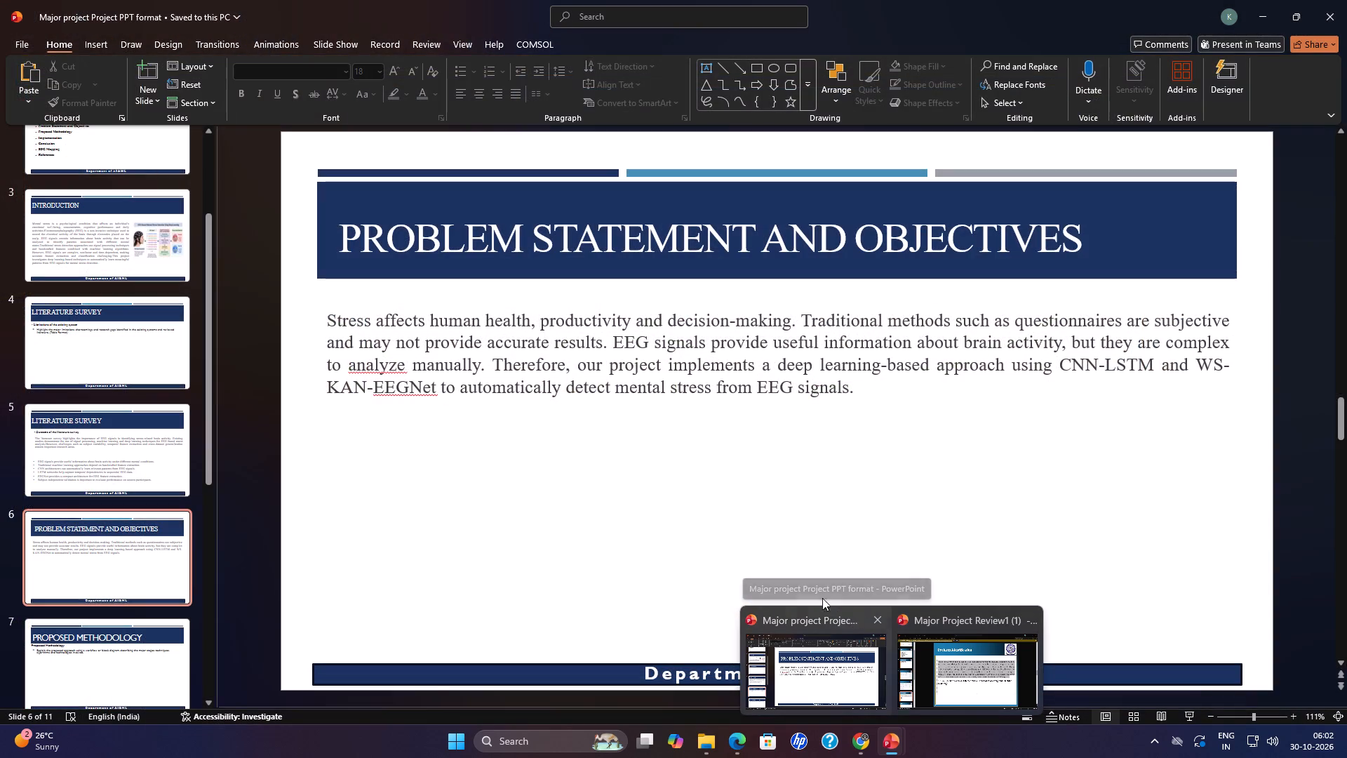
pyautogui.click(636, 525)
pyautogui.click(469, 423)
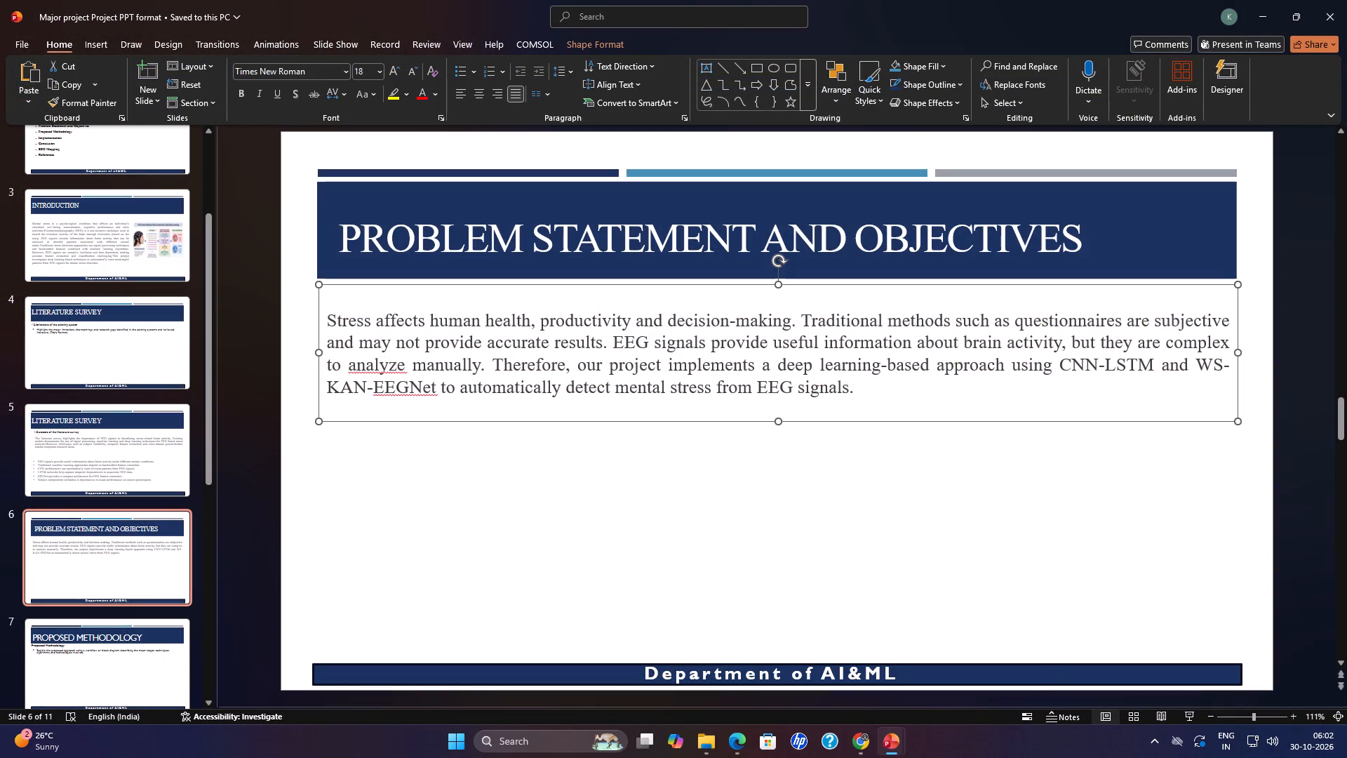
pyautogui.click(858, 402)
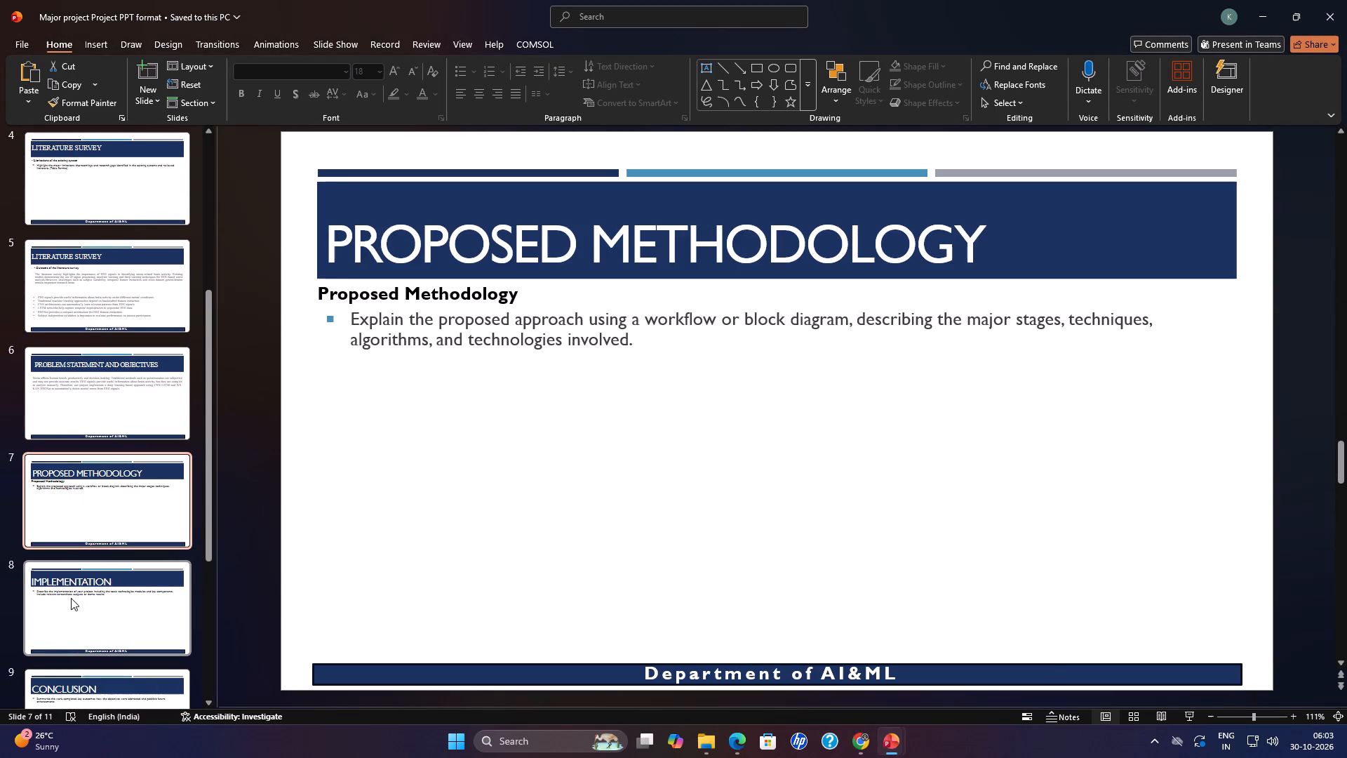
pyautogui.click(394, 255)
pyautogui.click(383, 69)
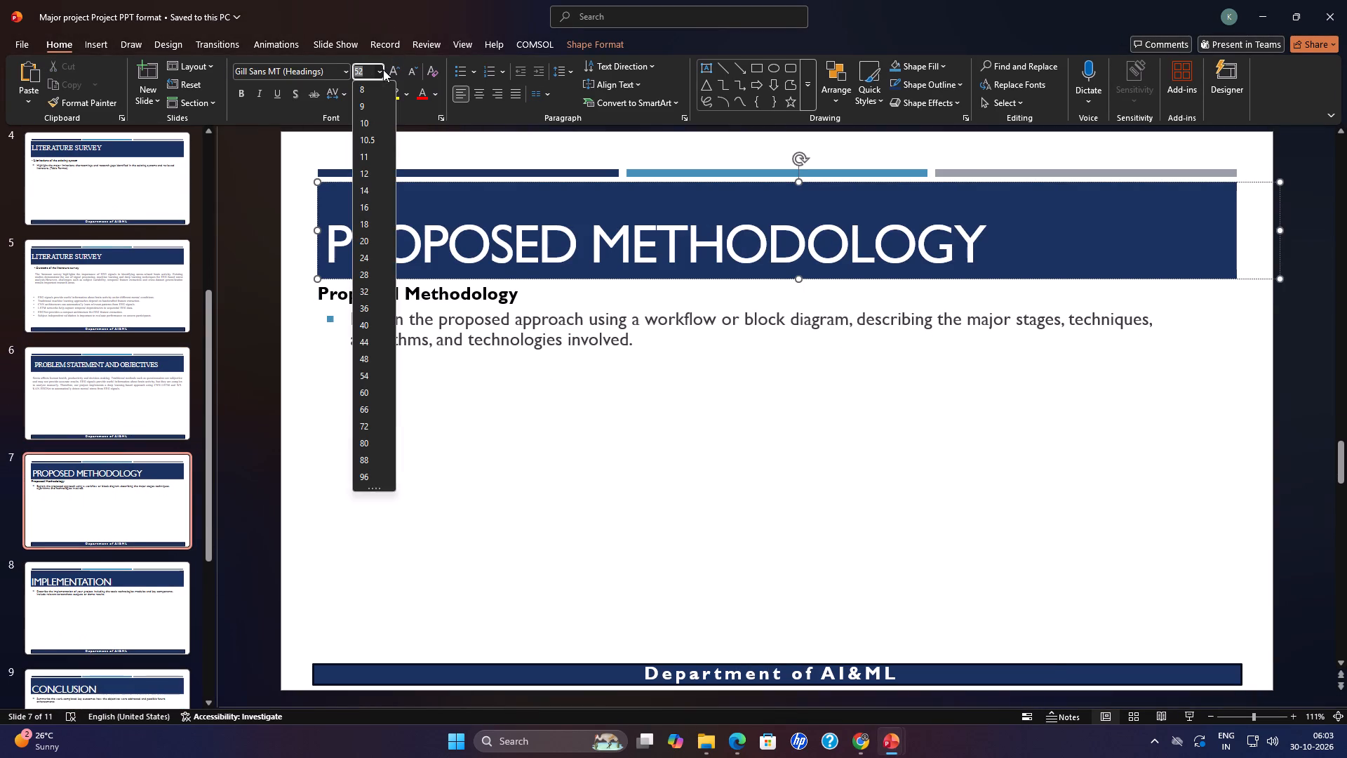
pyautogui.click(367, 325)
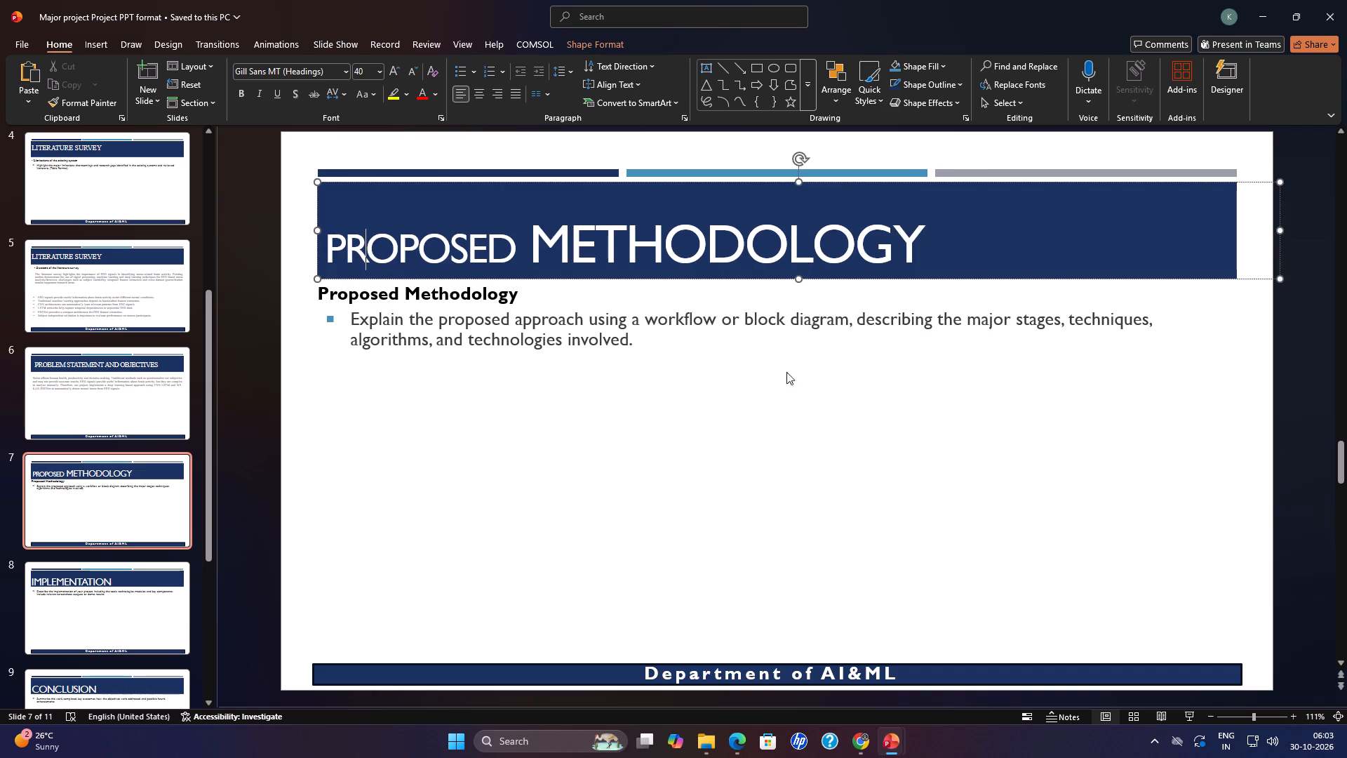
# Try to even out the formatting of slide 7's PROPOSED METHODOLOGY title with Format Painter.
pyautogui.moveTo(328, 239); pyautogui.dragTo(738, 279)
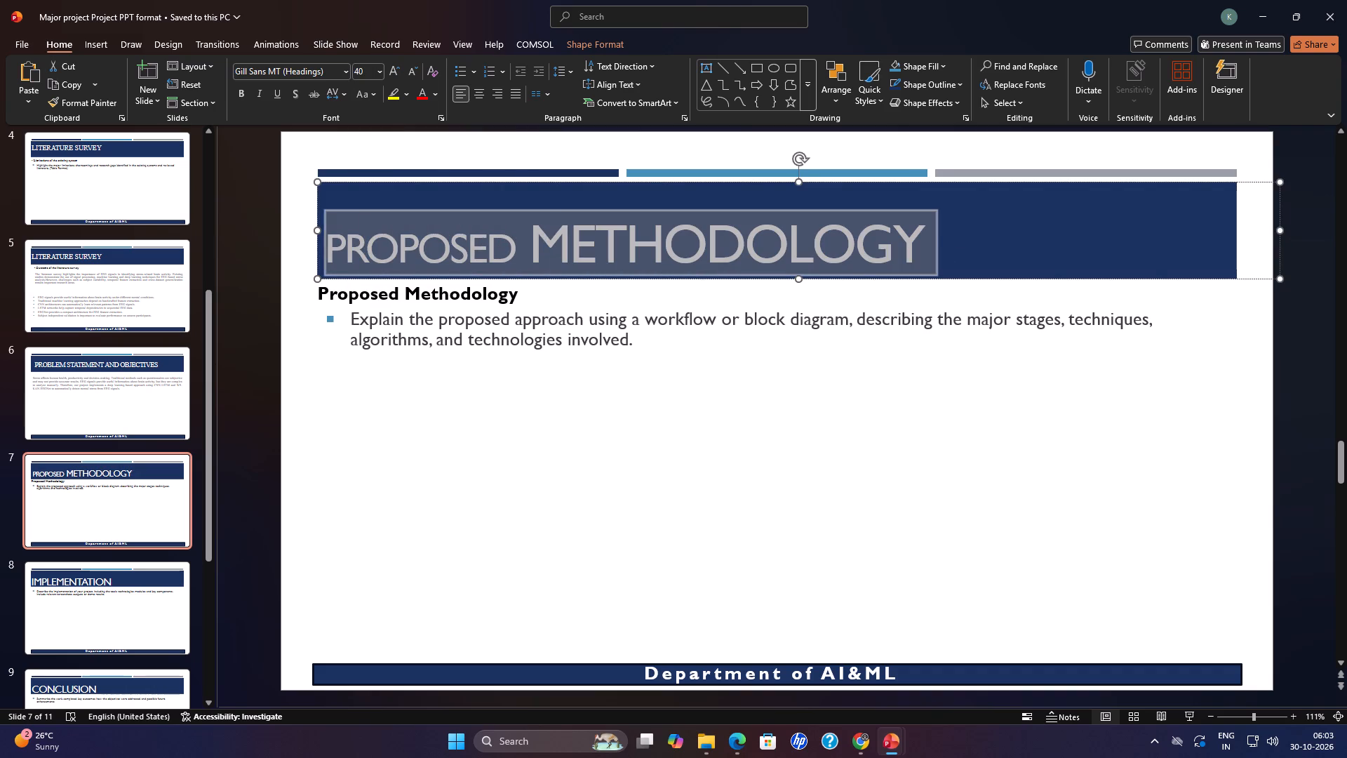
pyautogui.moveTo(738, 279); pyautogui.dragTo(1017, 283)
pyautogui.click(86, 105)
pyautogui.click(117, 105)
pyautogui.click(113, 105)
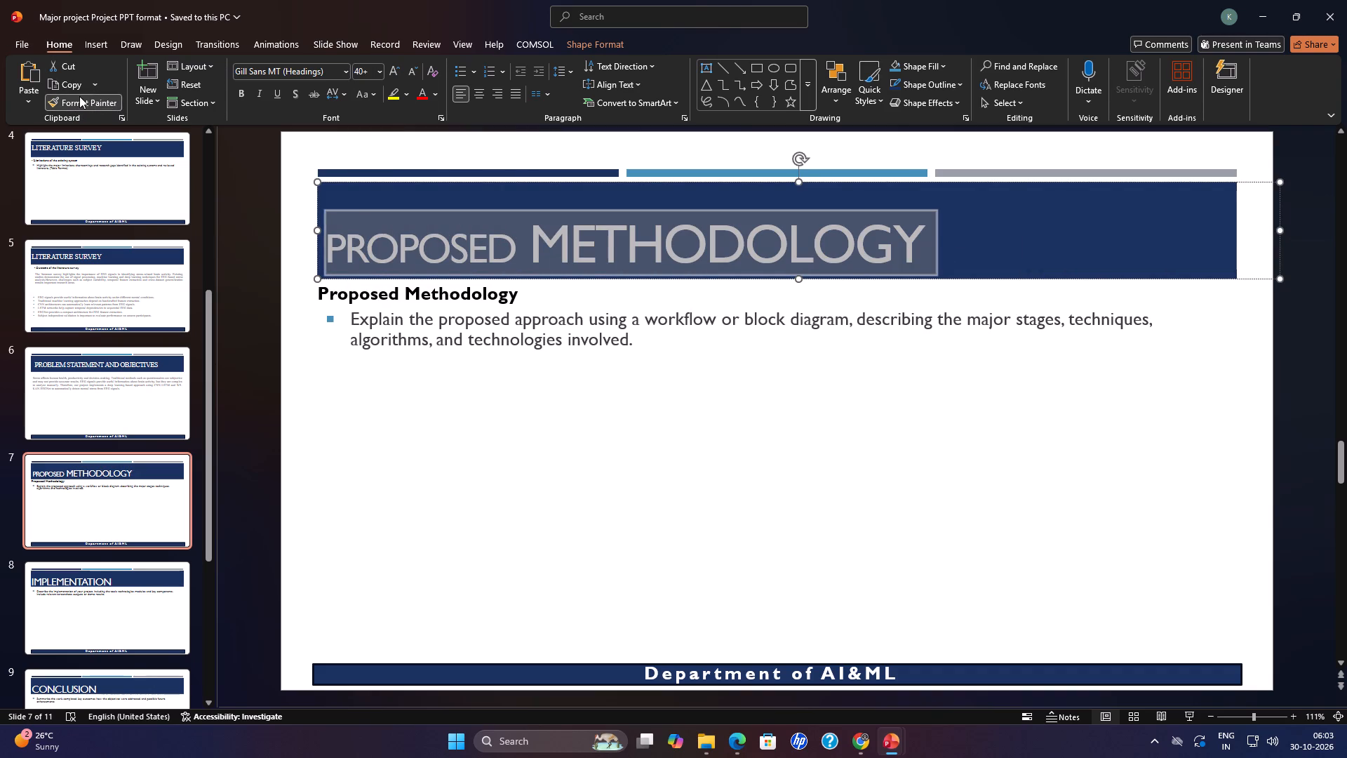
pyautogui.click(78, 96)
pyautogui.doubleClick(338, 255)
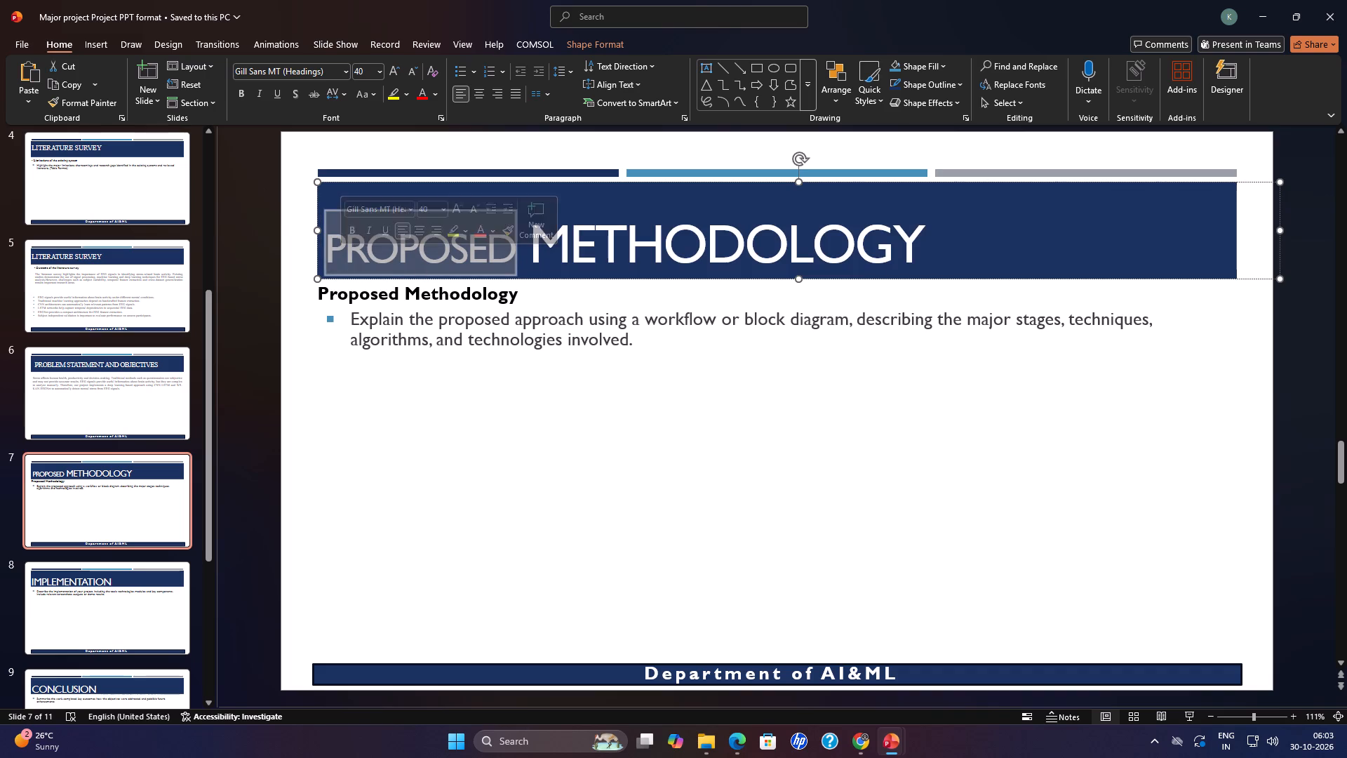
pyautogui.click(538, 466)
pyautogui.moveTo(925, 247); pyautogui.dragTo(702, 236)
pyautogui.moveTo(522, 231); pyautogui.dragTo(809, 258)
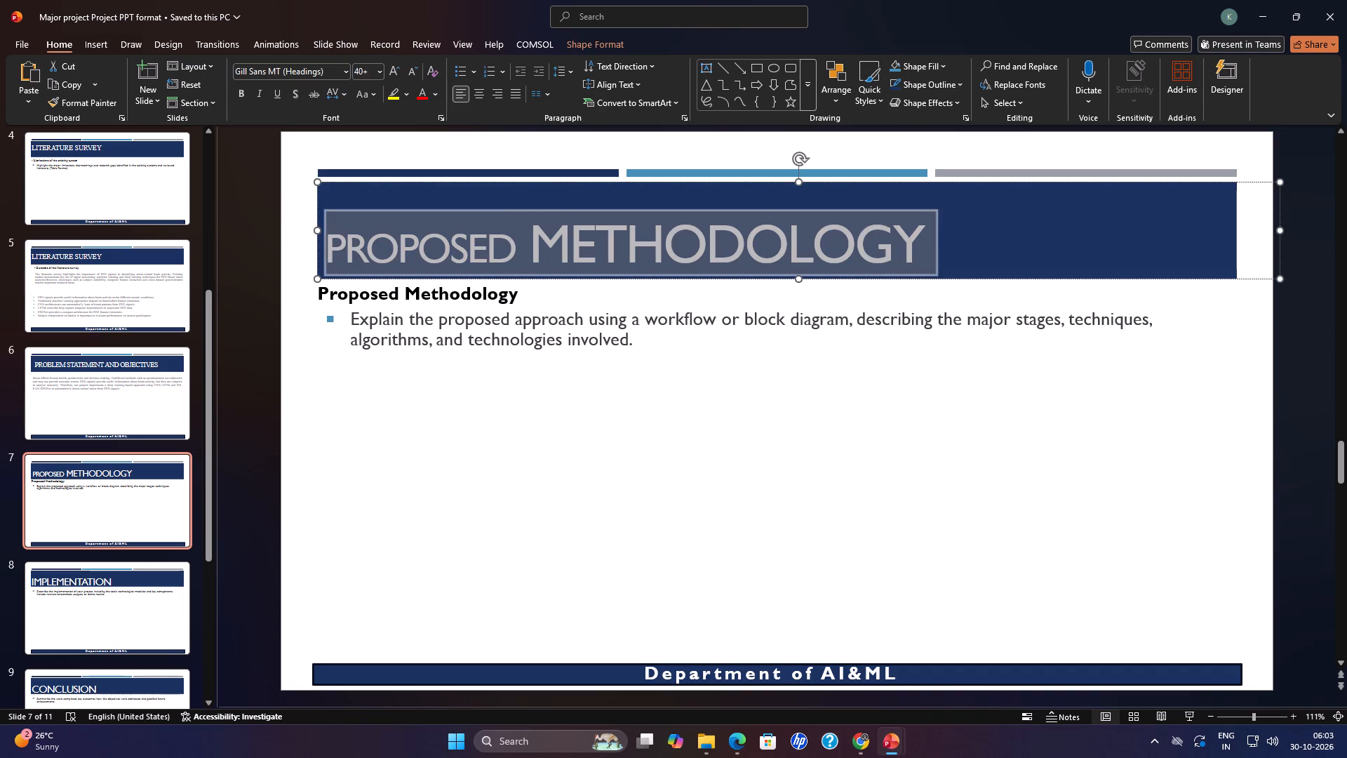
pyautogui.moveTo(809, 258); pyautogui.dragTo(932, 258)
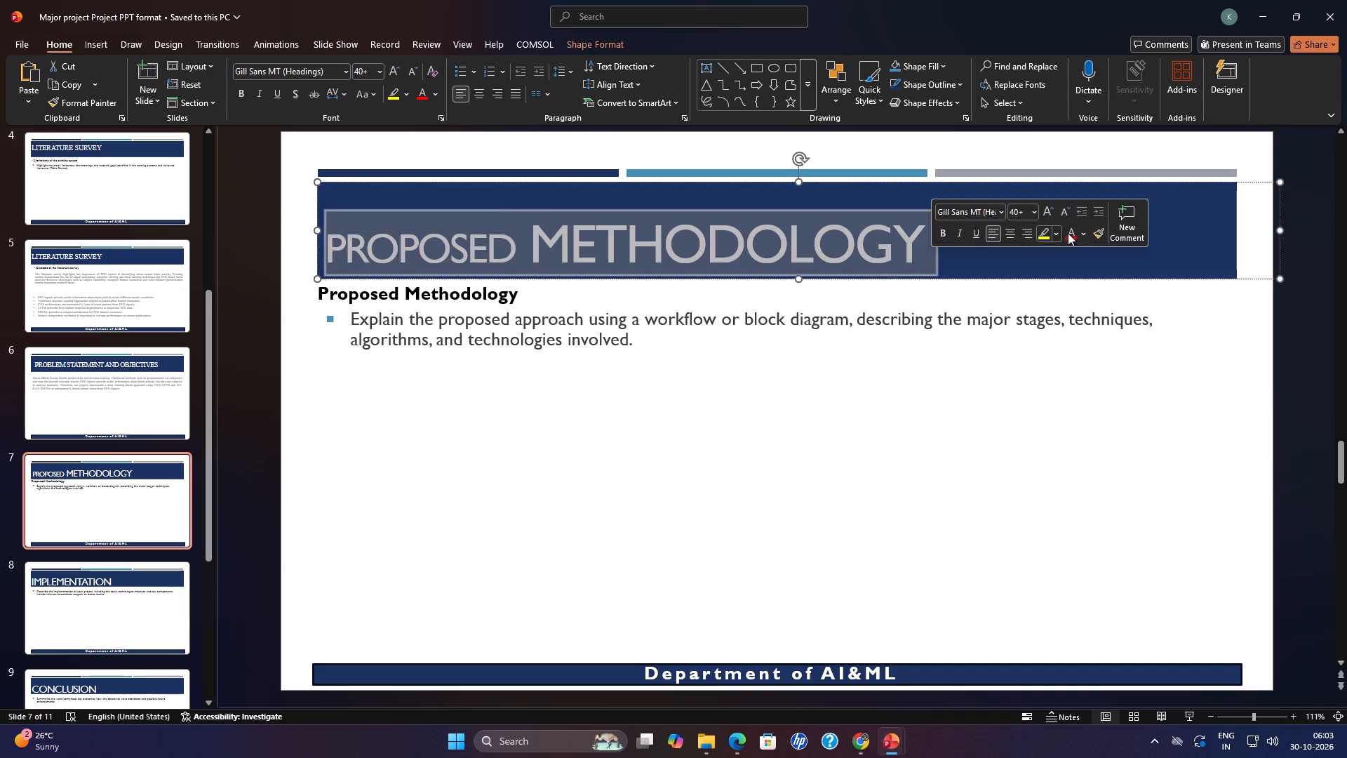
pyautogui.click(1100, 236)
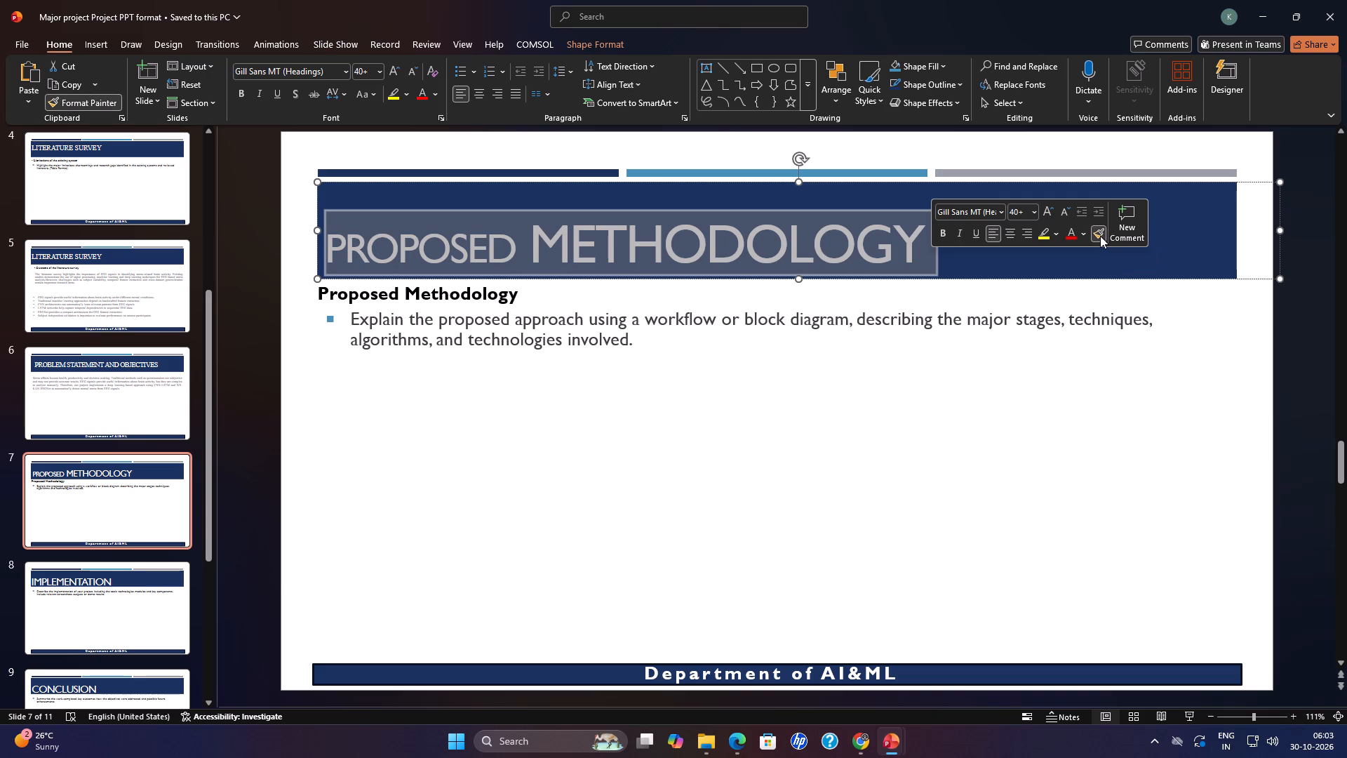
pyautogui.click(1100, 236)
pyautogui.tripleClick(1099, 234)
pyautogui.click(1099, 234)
# Set the whole selected PROPOSED METHODOLOGY title on slide 7 to Times New Roman.
pyautogui.click(999, 211)
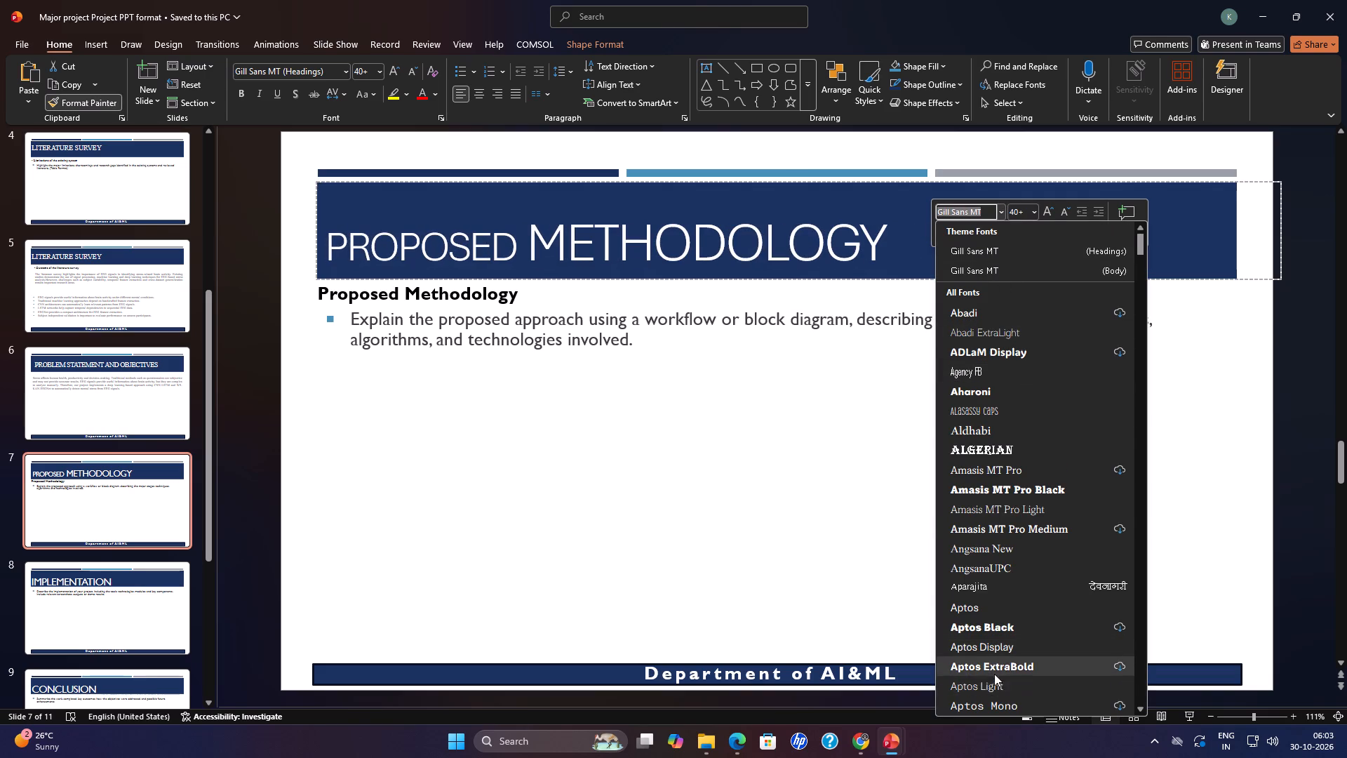
pyautogui.press('t')
pyautogui.press('i')
pyautogui.press('m')
pyautogui.press('e')
pyautogui.press('s')
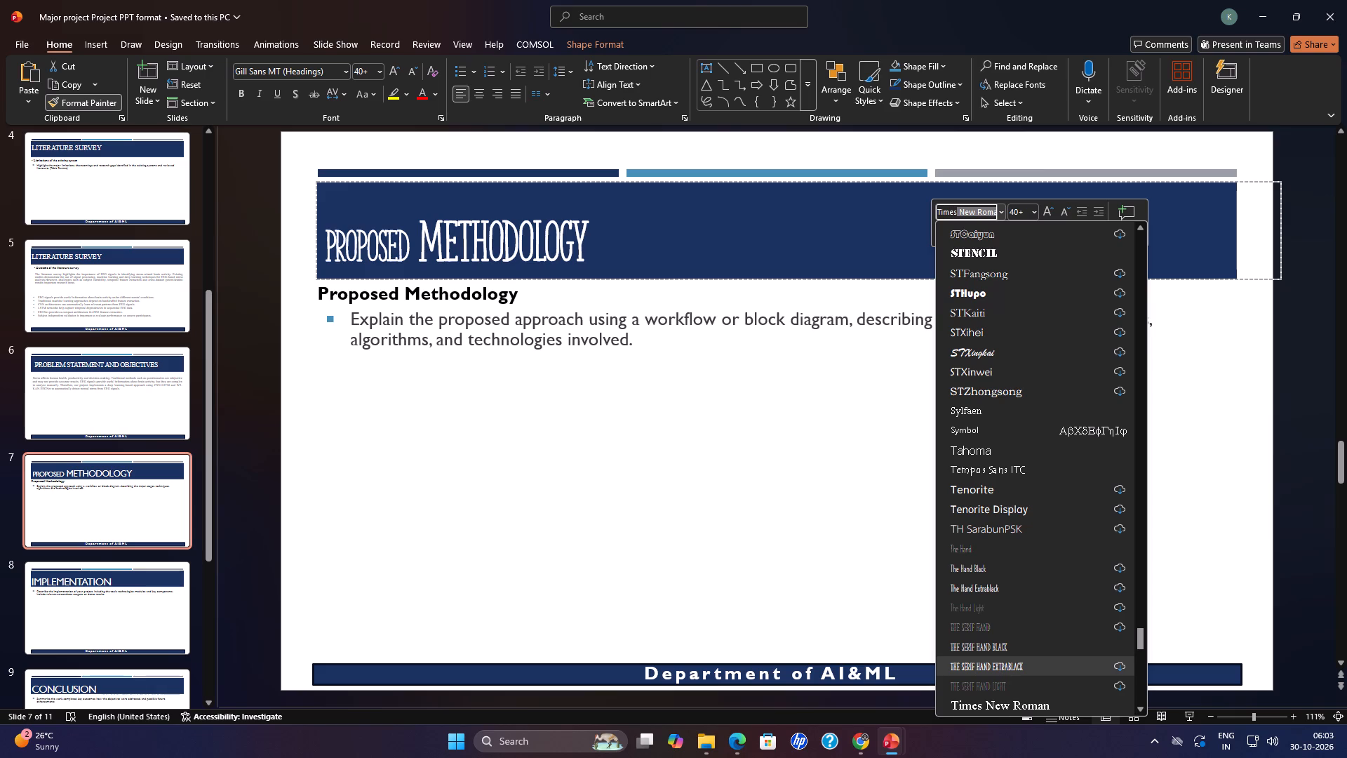
pyautogui.click(976, 705)
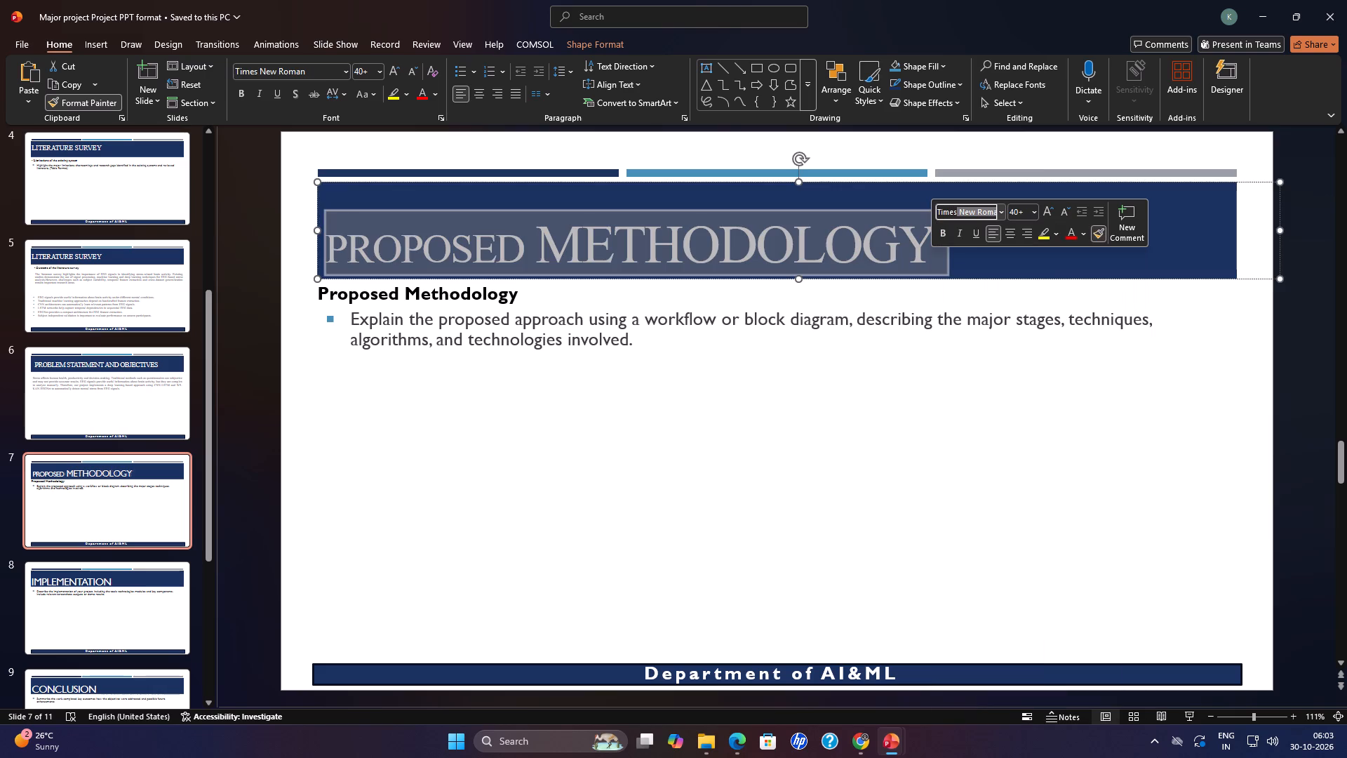
pyautogui.click(705, 500)
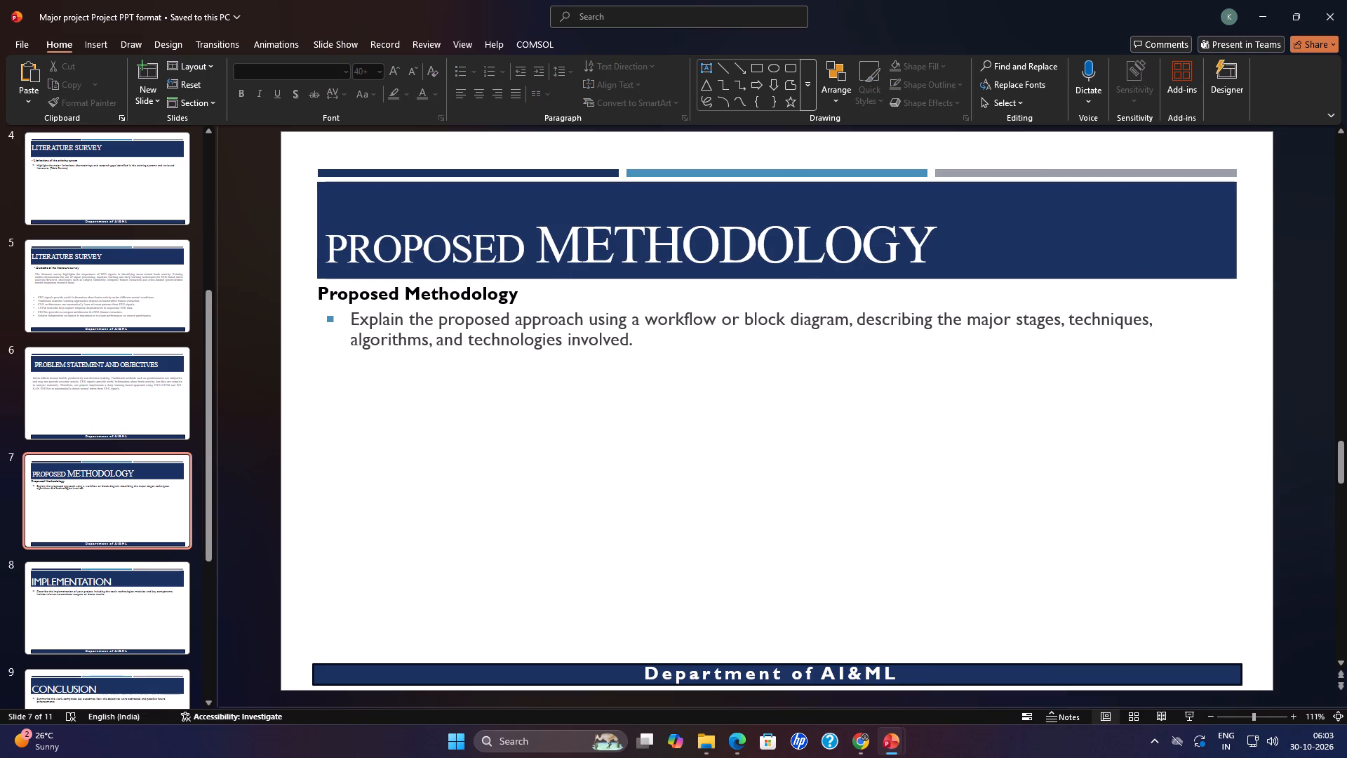
# Set slide 7's bold "Proposed Methodology" subheading below the title banner to Times New Roman.
pyautogui.moveTo(522, 286); pyautogui.dragTo(302, 277)
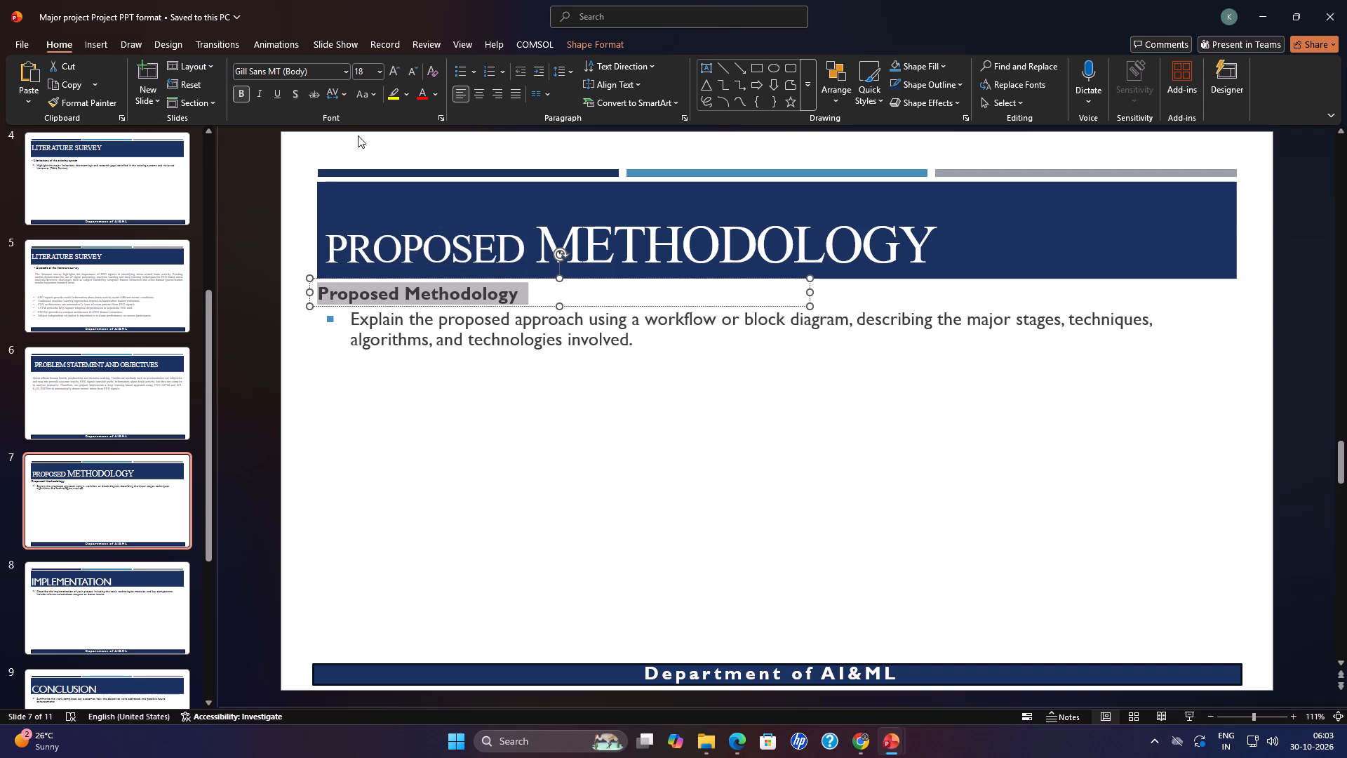
pyautogui.click(343, 68)
pyautogui.click(316, 167)
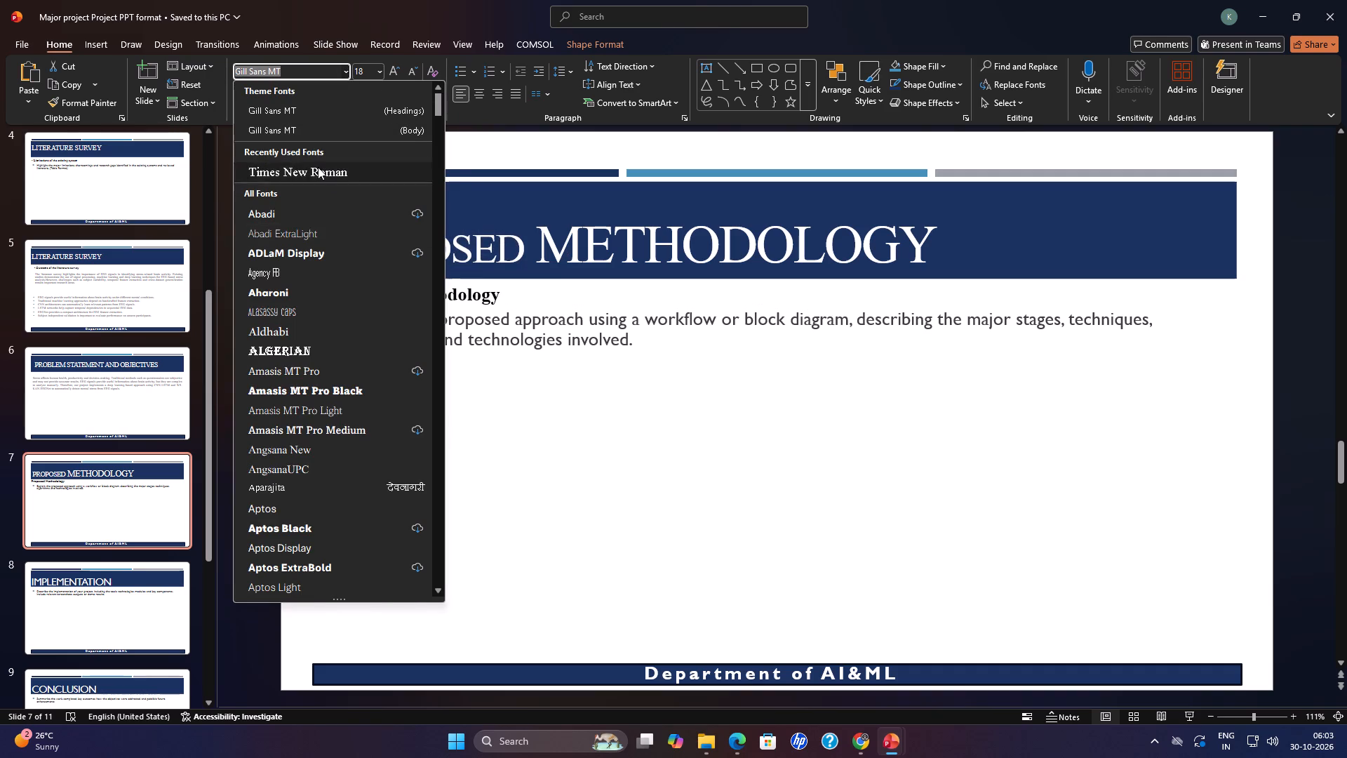
pyautogui.click(465, 497)
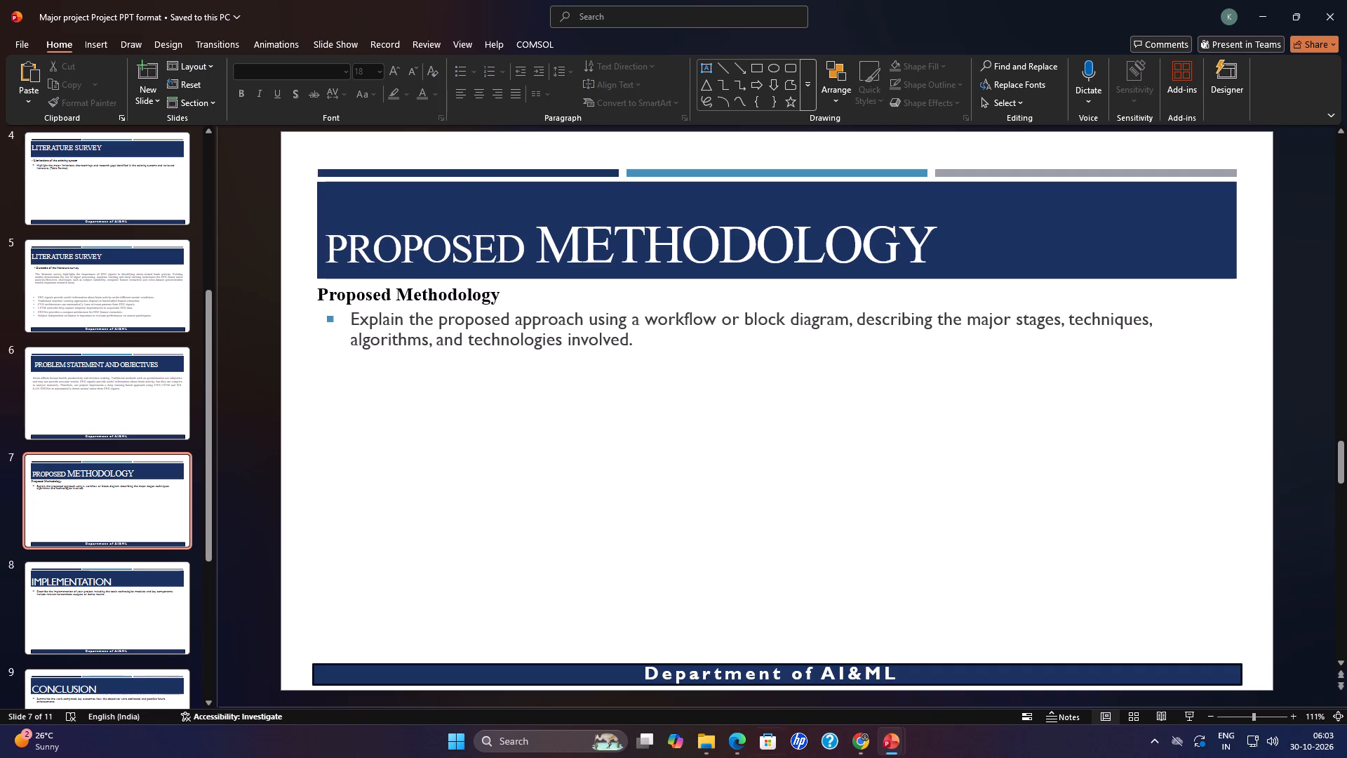
# Review the Literature Survey and Problem Statement slides and look over the remaining slides of the presentation.
pyautogui.click(100, 385)
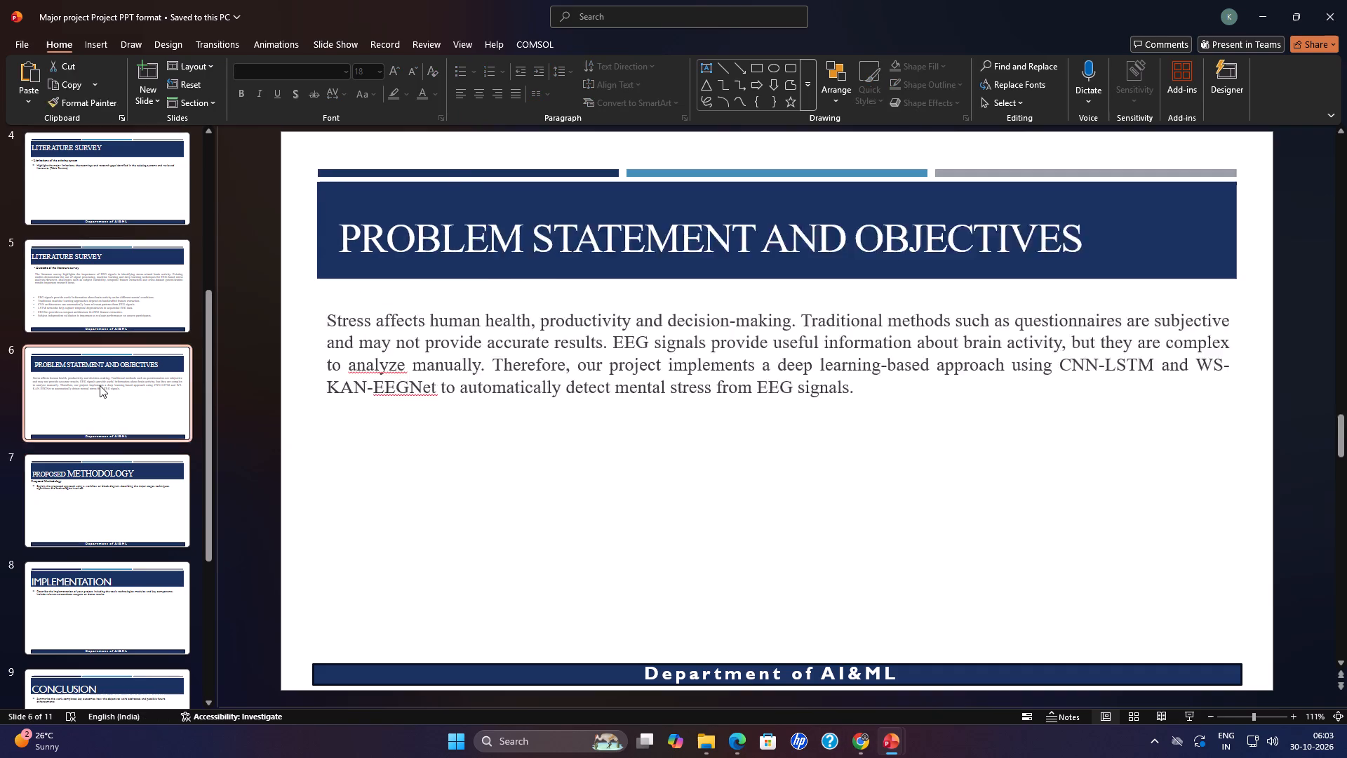
pyautogui.click(103, 267)
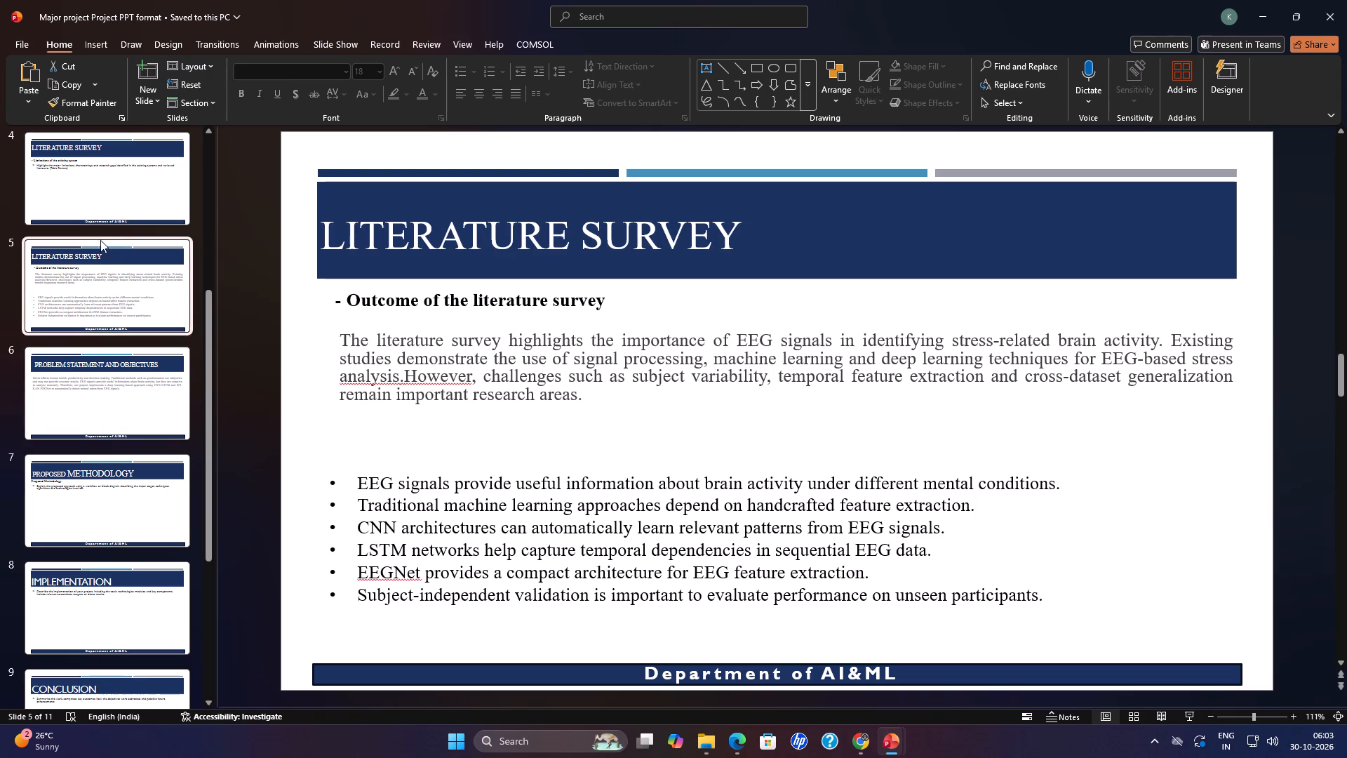
pyautogui.click(101, 204)
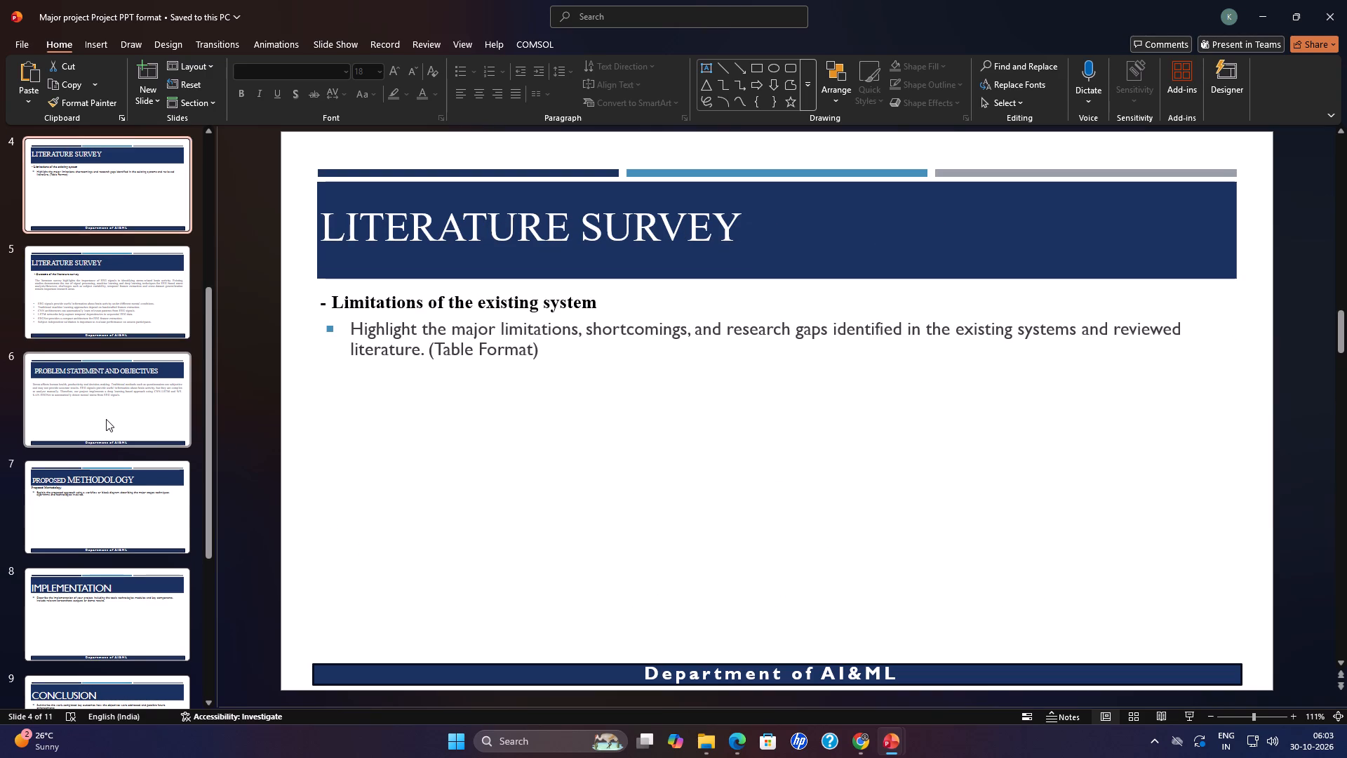
pyautogui.click(106, 419)
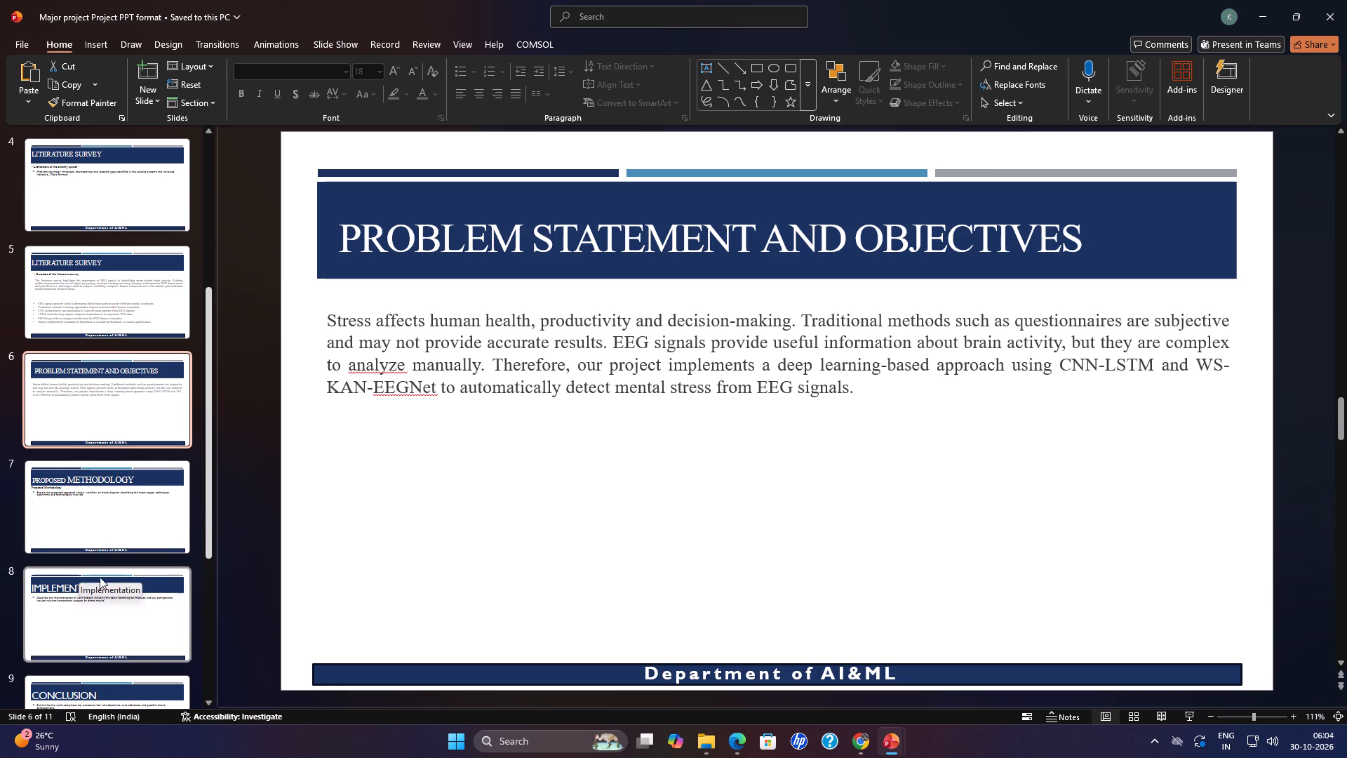
pyautogui.scroll(-5, 86, 487)
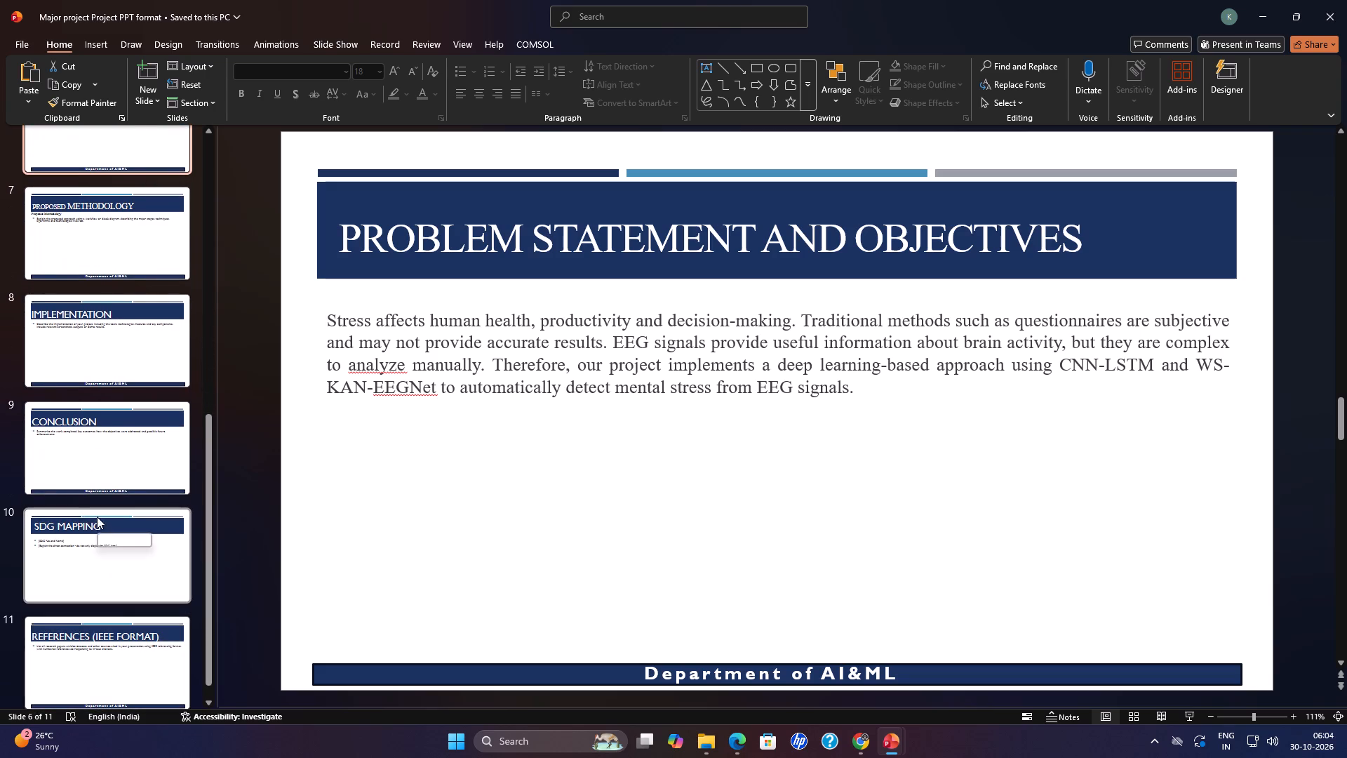
pyautogui.scroll(4, 97, 517)
# Enlarge slide 7's body text box downward to fill most of the blank area above the Department of AI&ML footer.
pyautogui.click(64, 460)
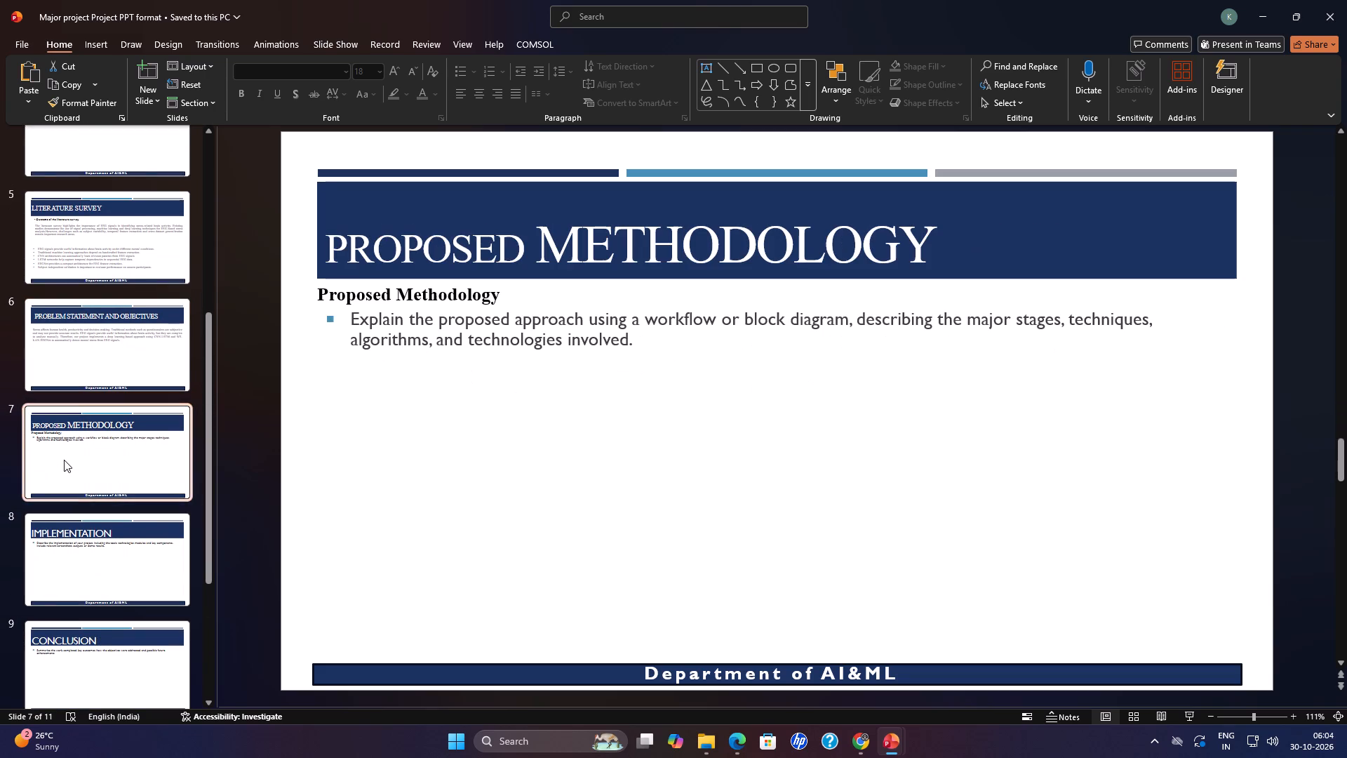
pyautogui.click(450, 250)
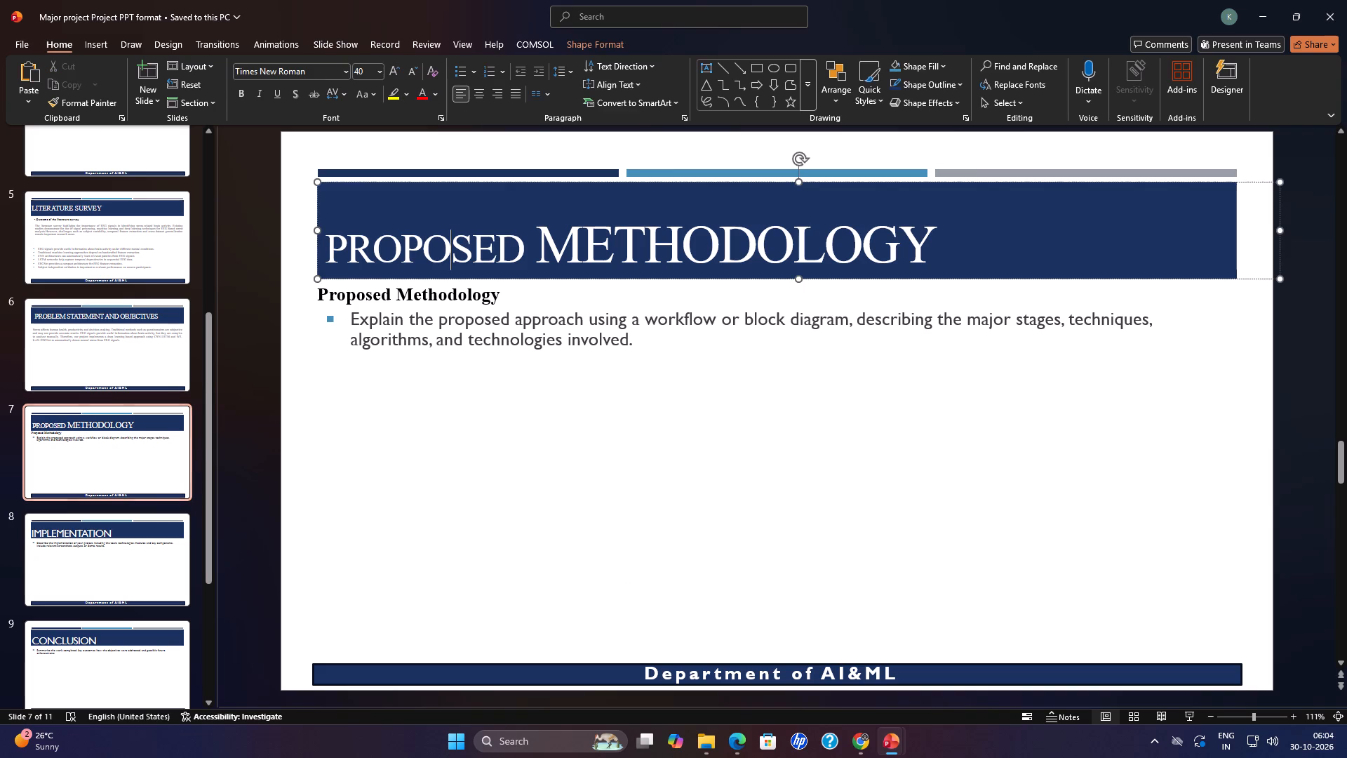
pyautogui.click(436, 290)
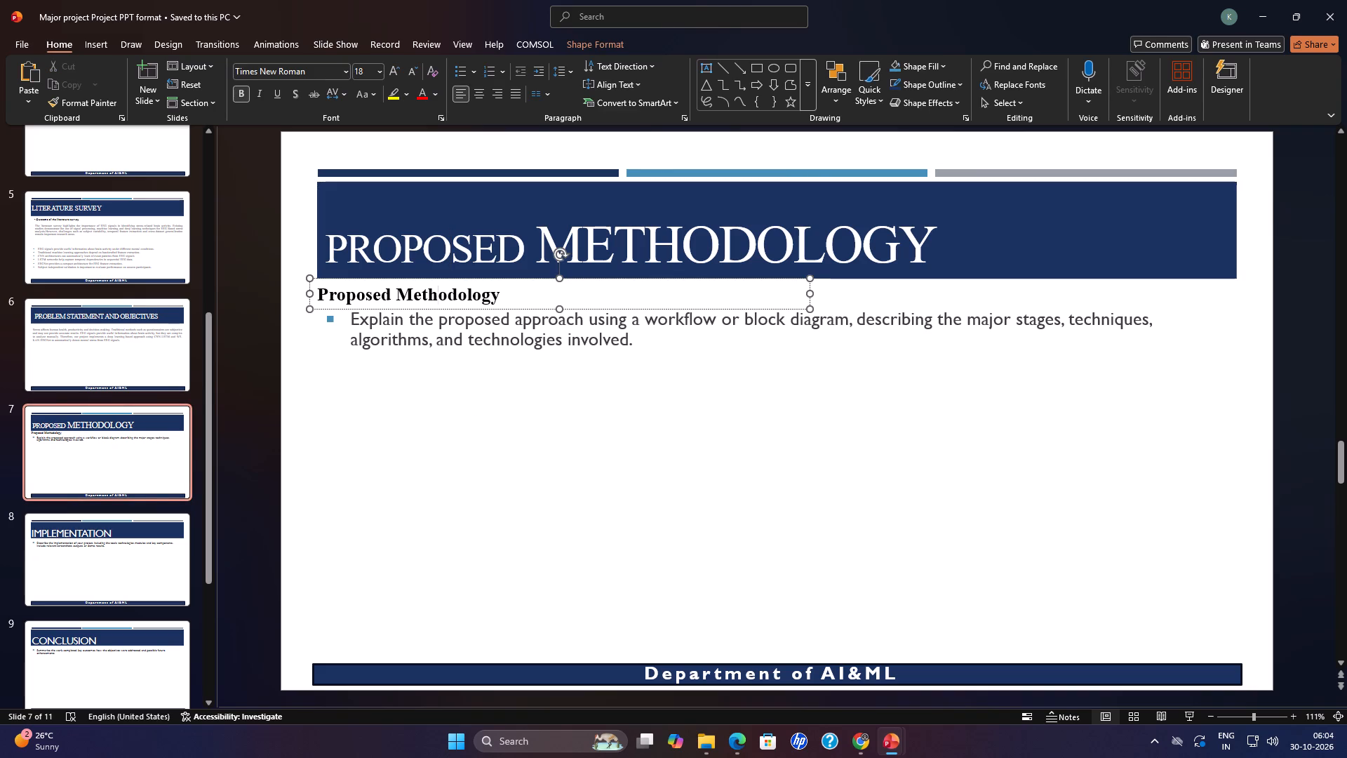
pyautogui.click(445, 325)
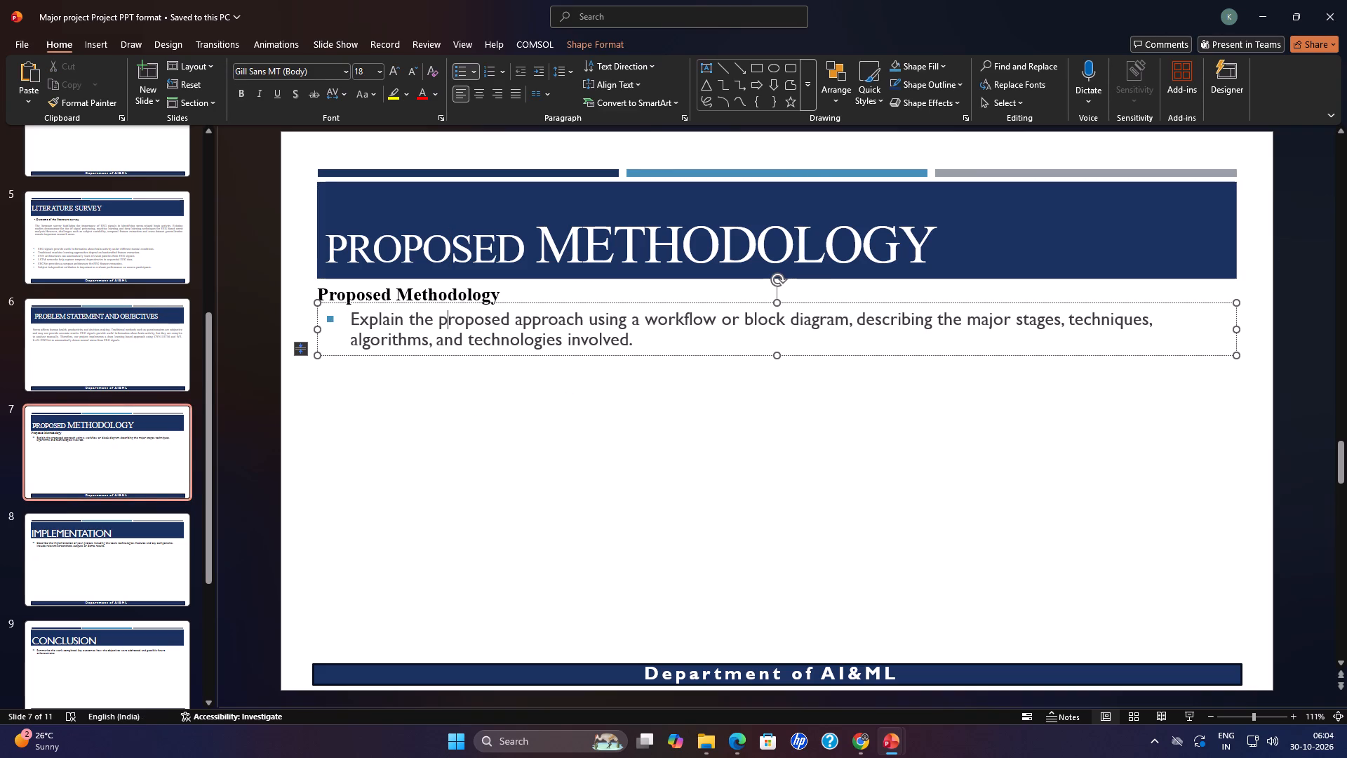
pyautogui.moveTo(777, 354); pyautogui.dragTo(815, 671)
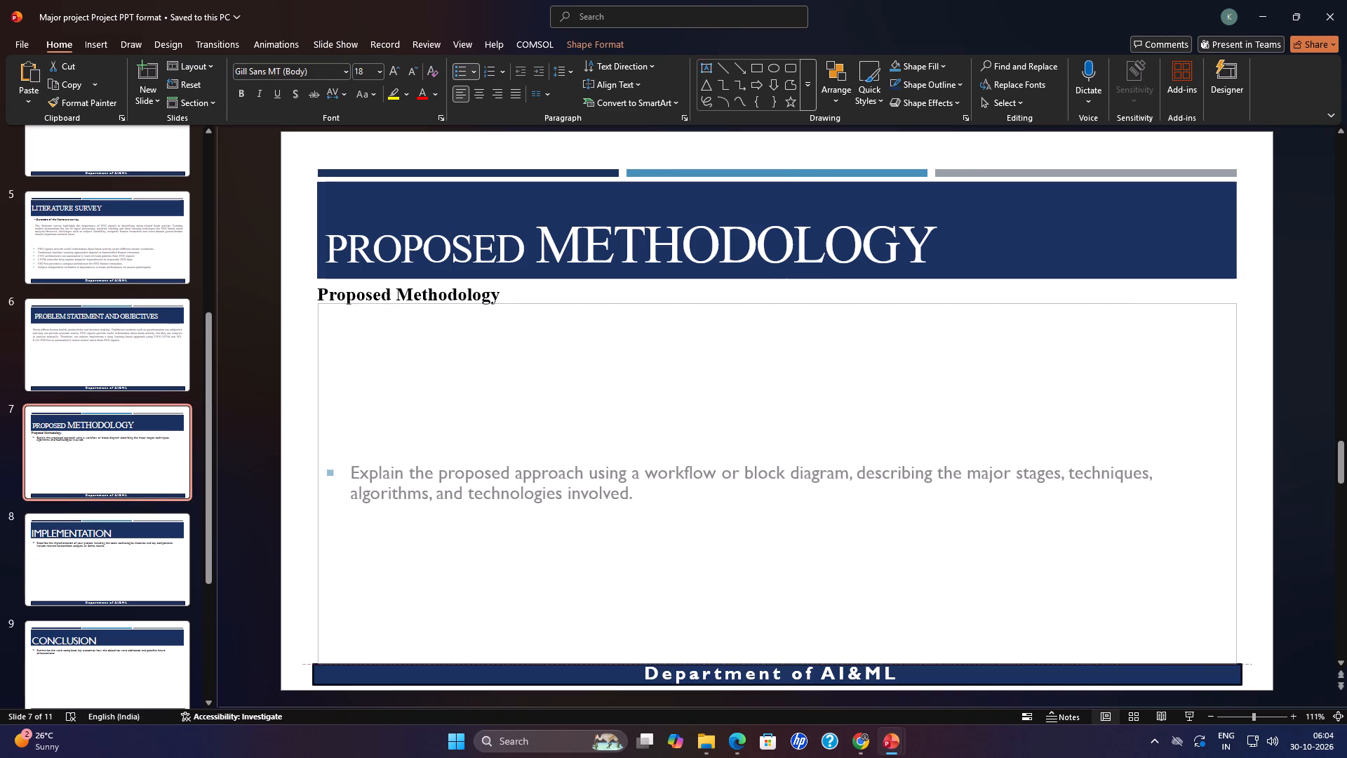
pyautogui.moveTo(815, 671); pyautogui.dragTo(815, 672)
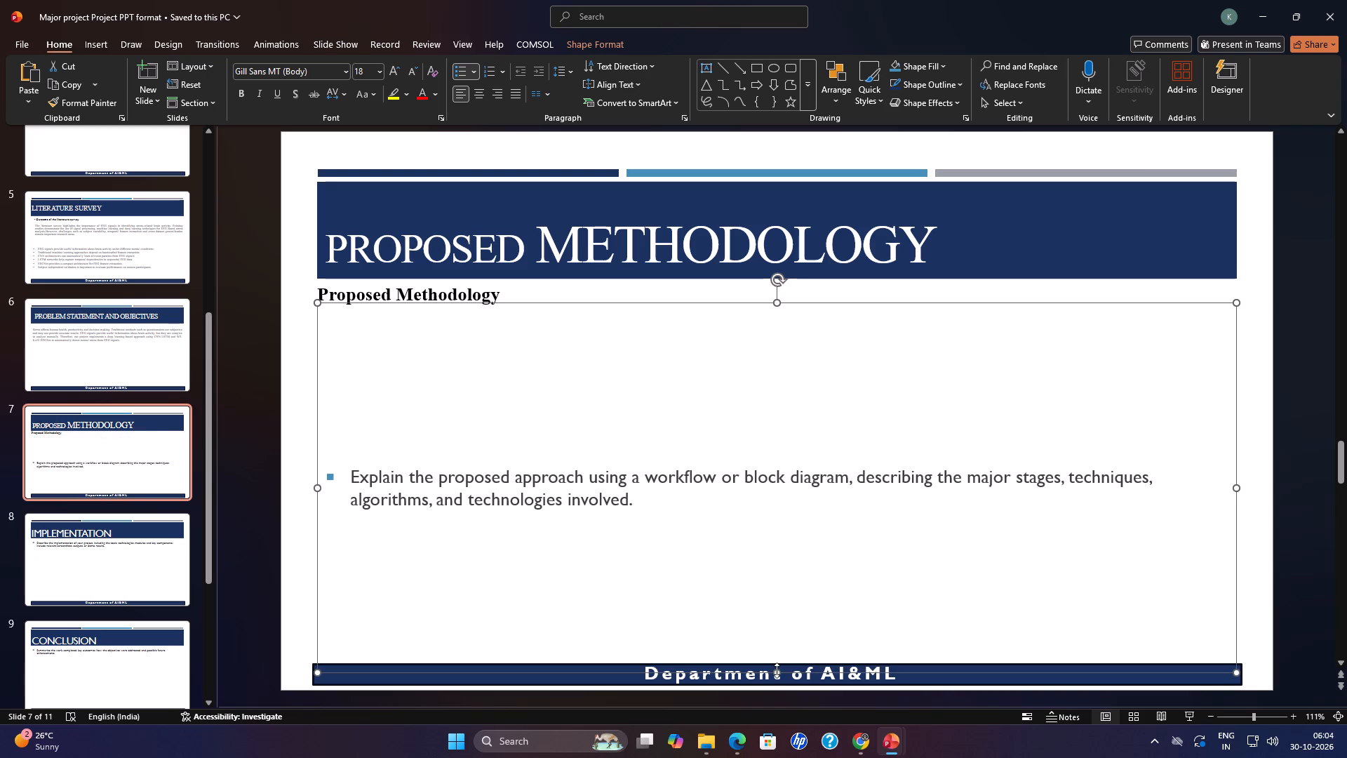
pyautogui.moveTo(777, 670); pyautogui.dragTo(789, 582)
# Delete the template bullet "Explain the proposed approach using a workflow or block diagram..." from slide 7's body text box.
pyautogui.click(633, 444)
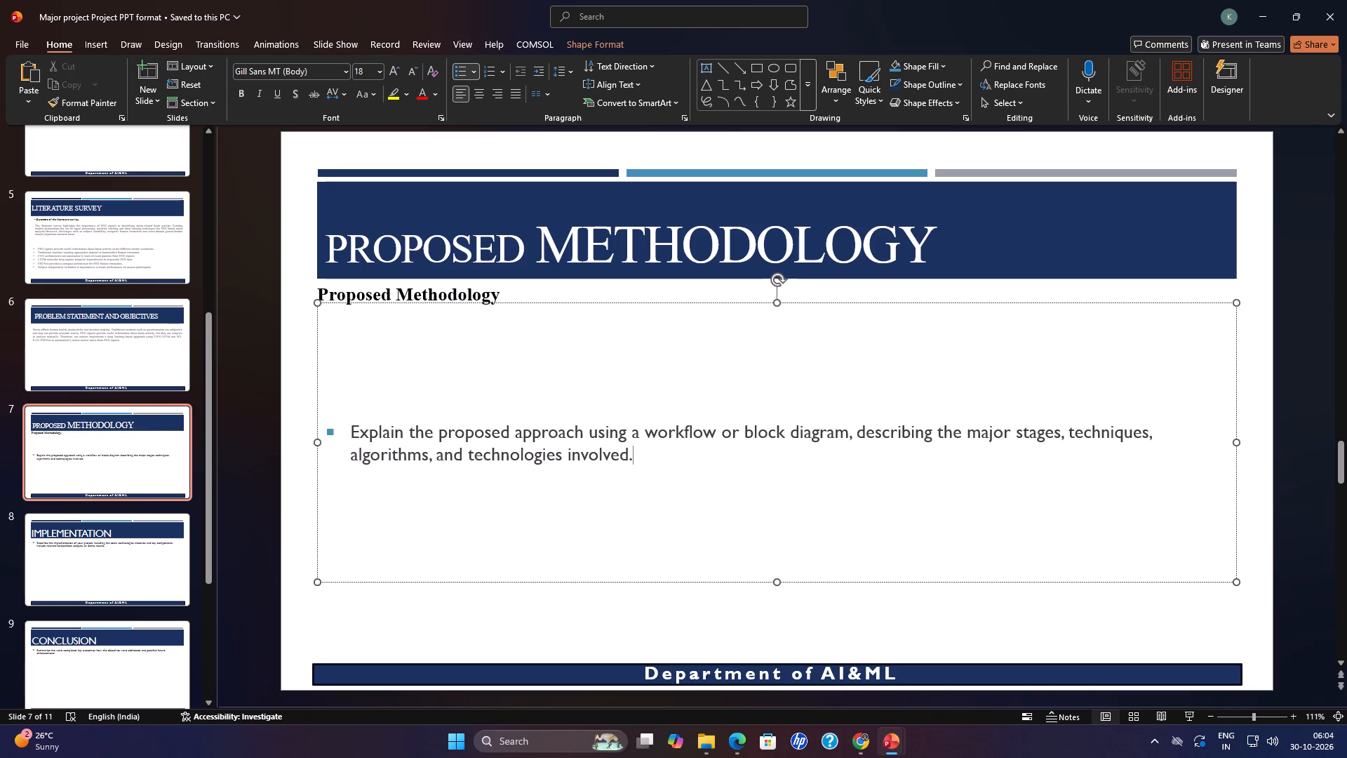
pyautogui.moveTo(323, 430); pyautogui.dragTo(736, 469)
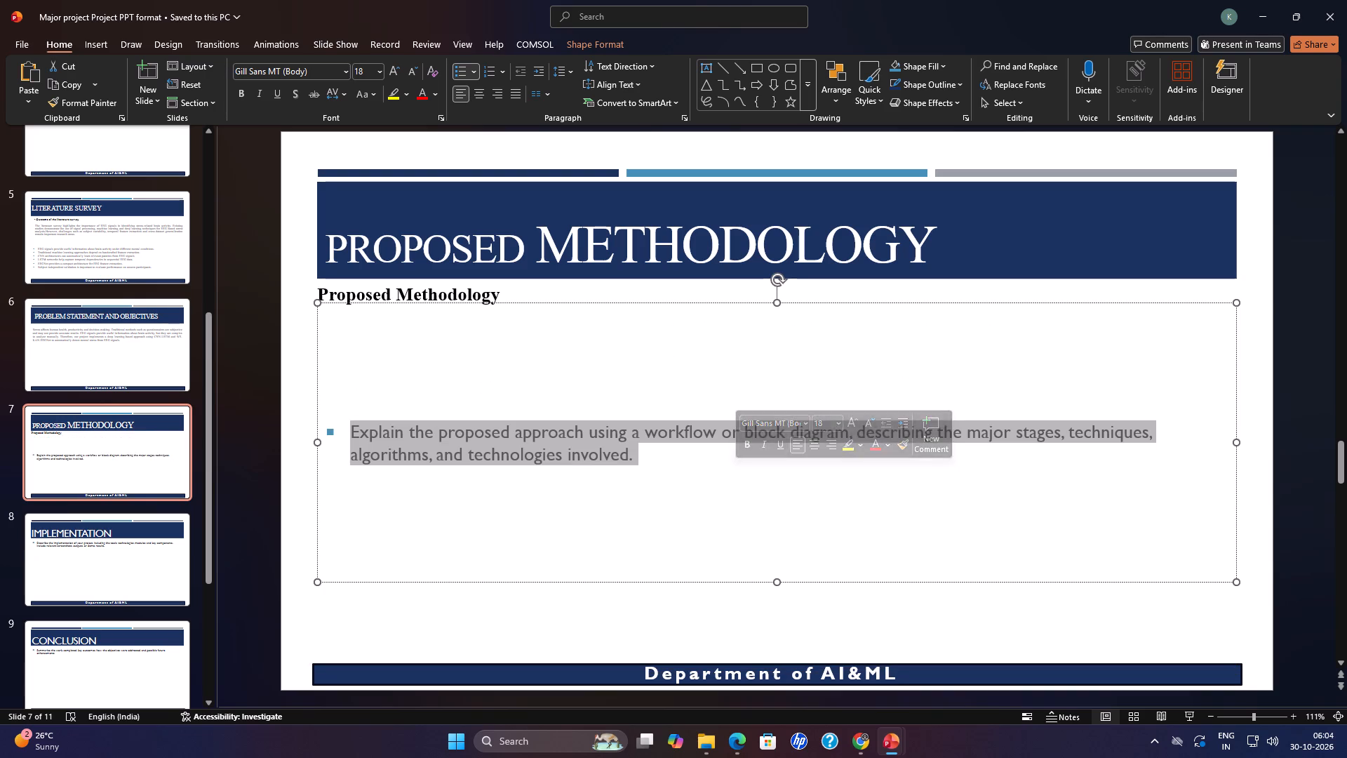
pyautogui.press('Delete')
pyautogui.press('BackSpace')
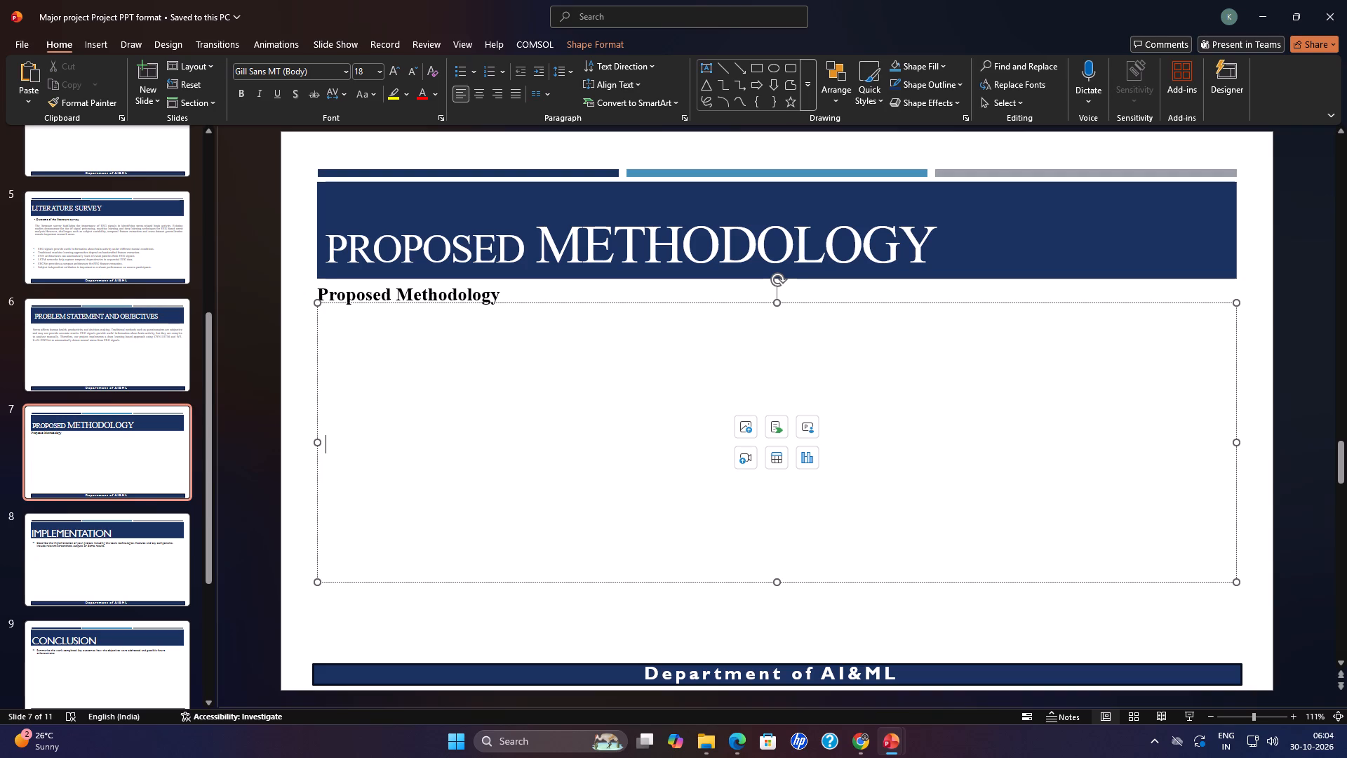
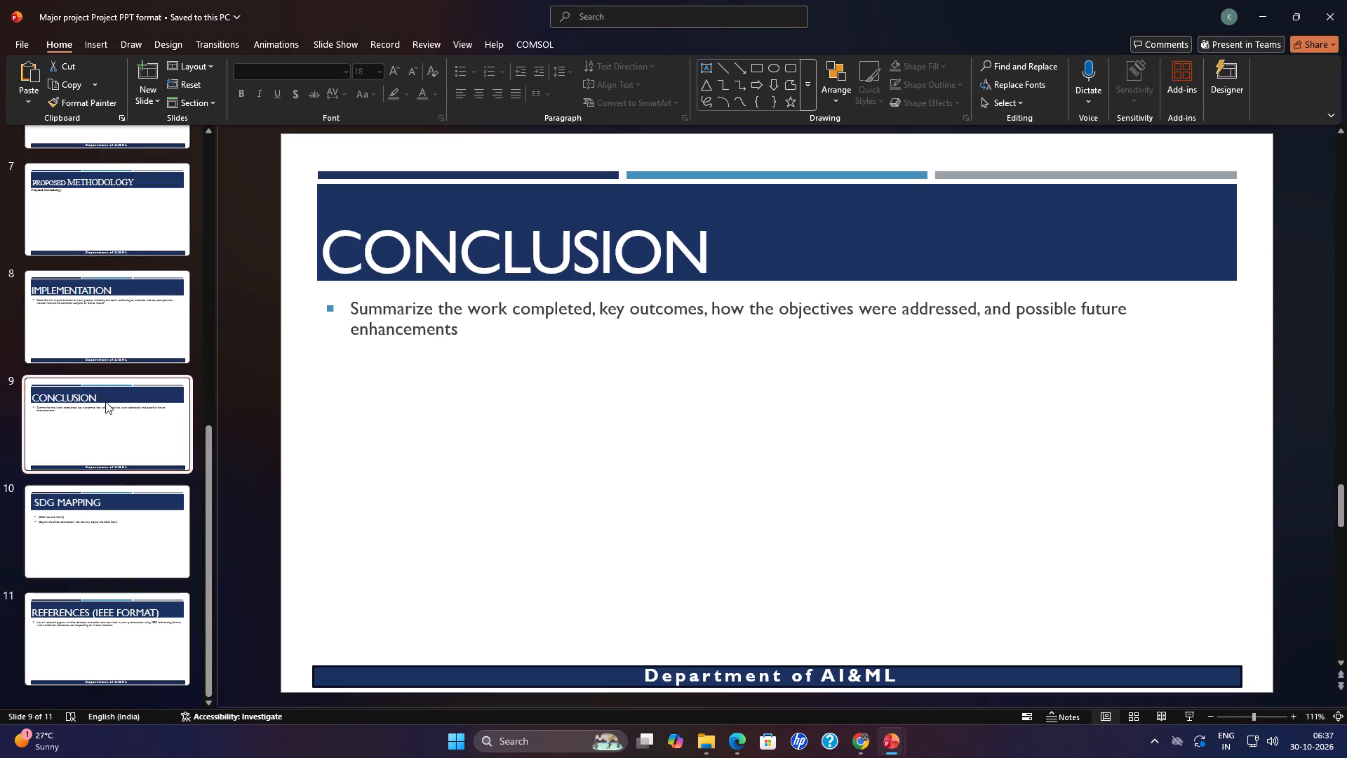
pyautogui.click(81, 331)
pyautogui.click(81, 206)
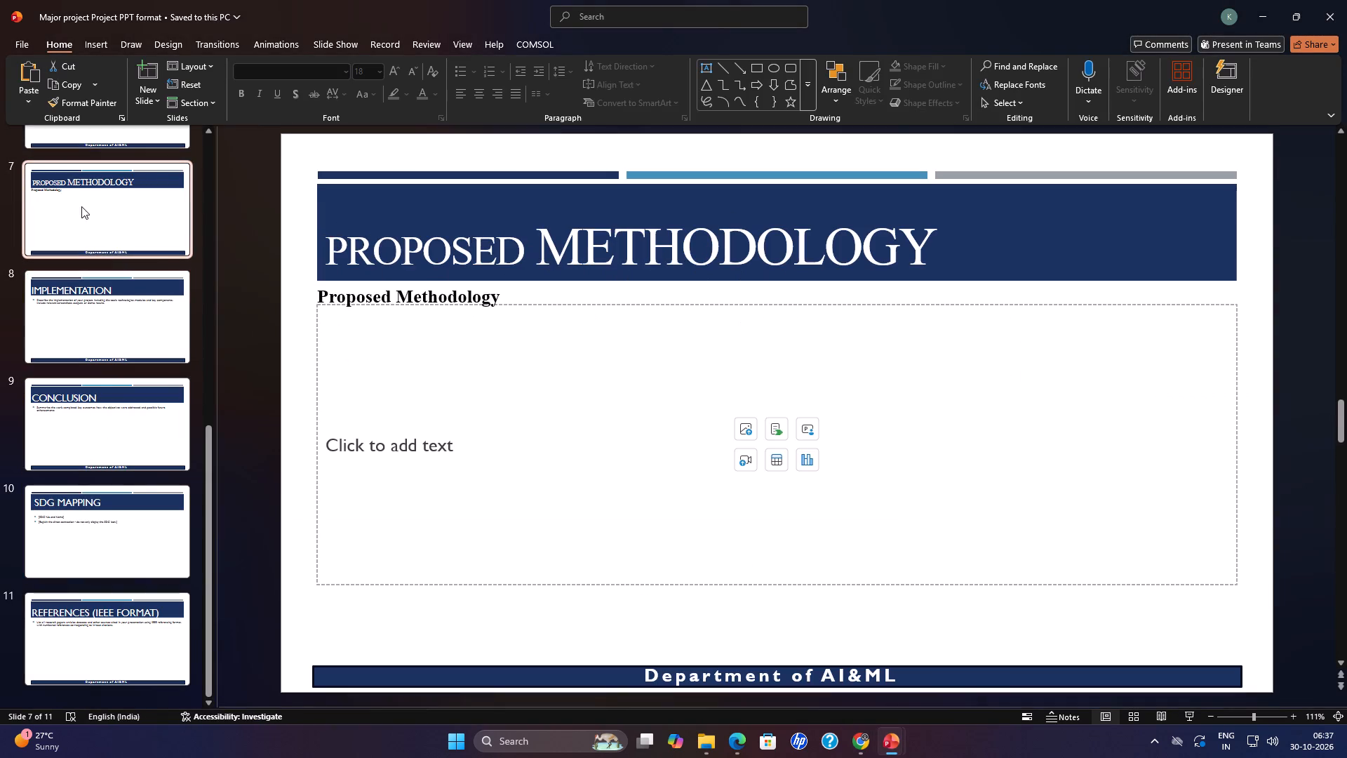
pyautogui.scroll(2, 157, 351)
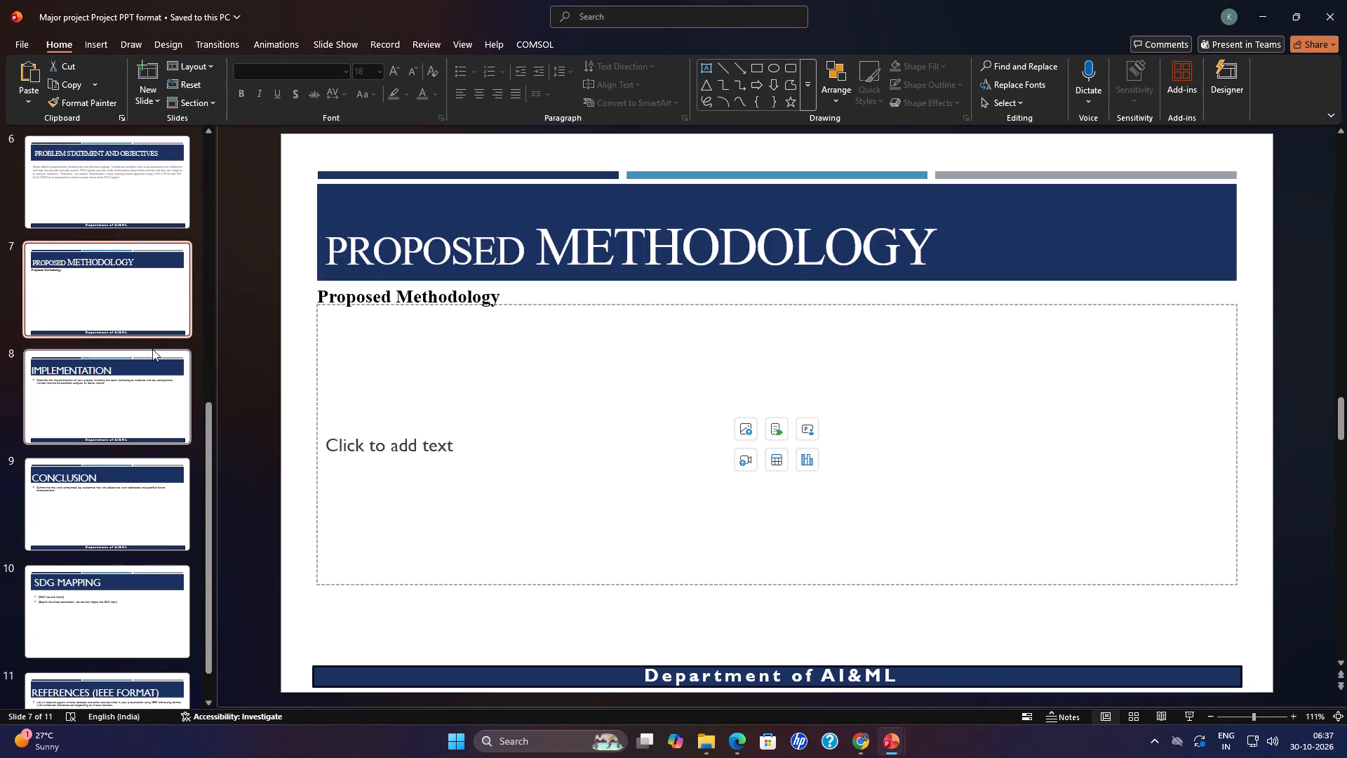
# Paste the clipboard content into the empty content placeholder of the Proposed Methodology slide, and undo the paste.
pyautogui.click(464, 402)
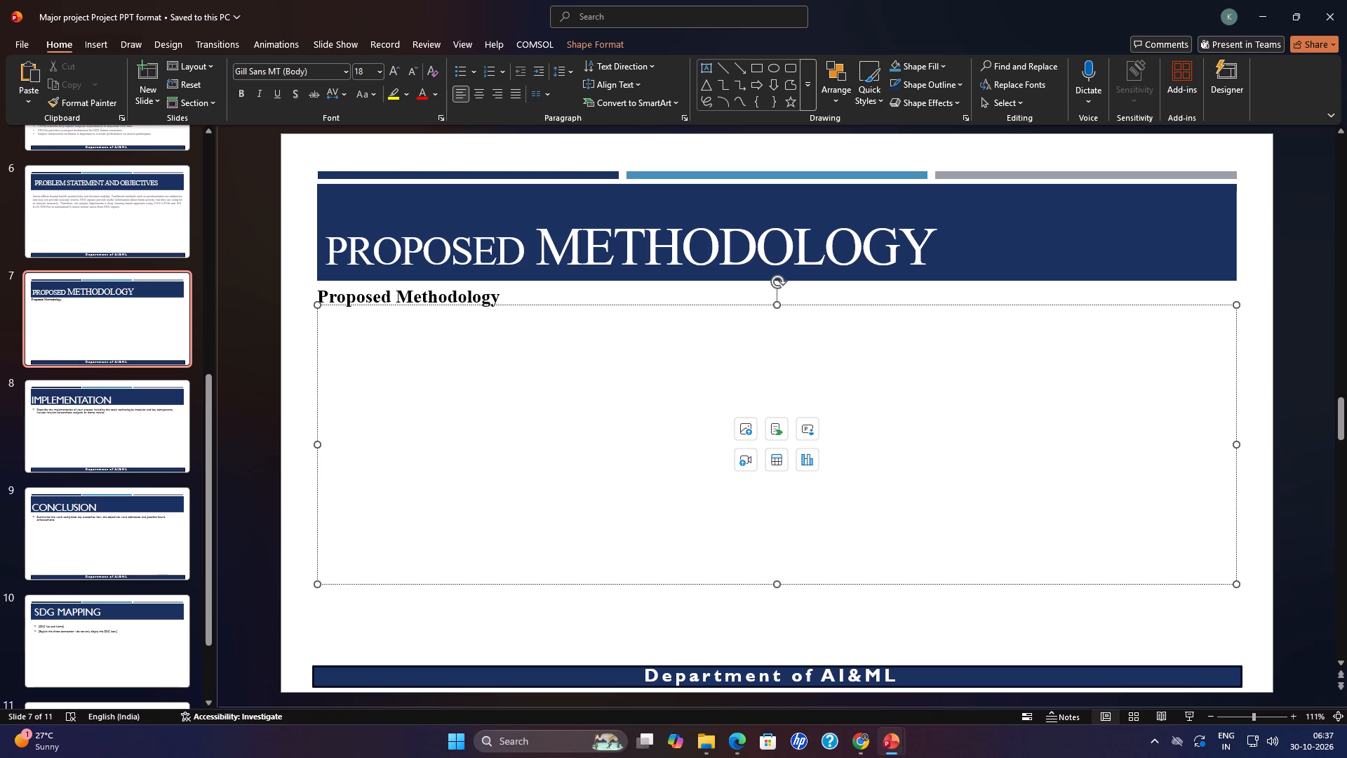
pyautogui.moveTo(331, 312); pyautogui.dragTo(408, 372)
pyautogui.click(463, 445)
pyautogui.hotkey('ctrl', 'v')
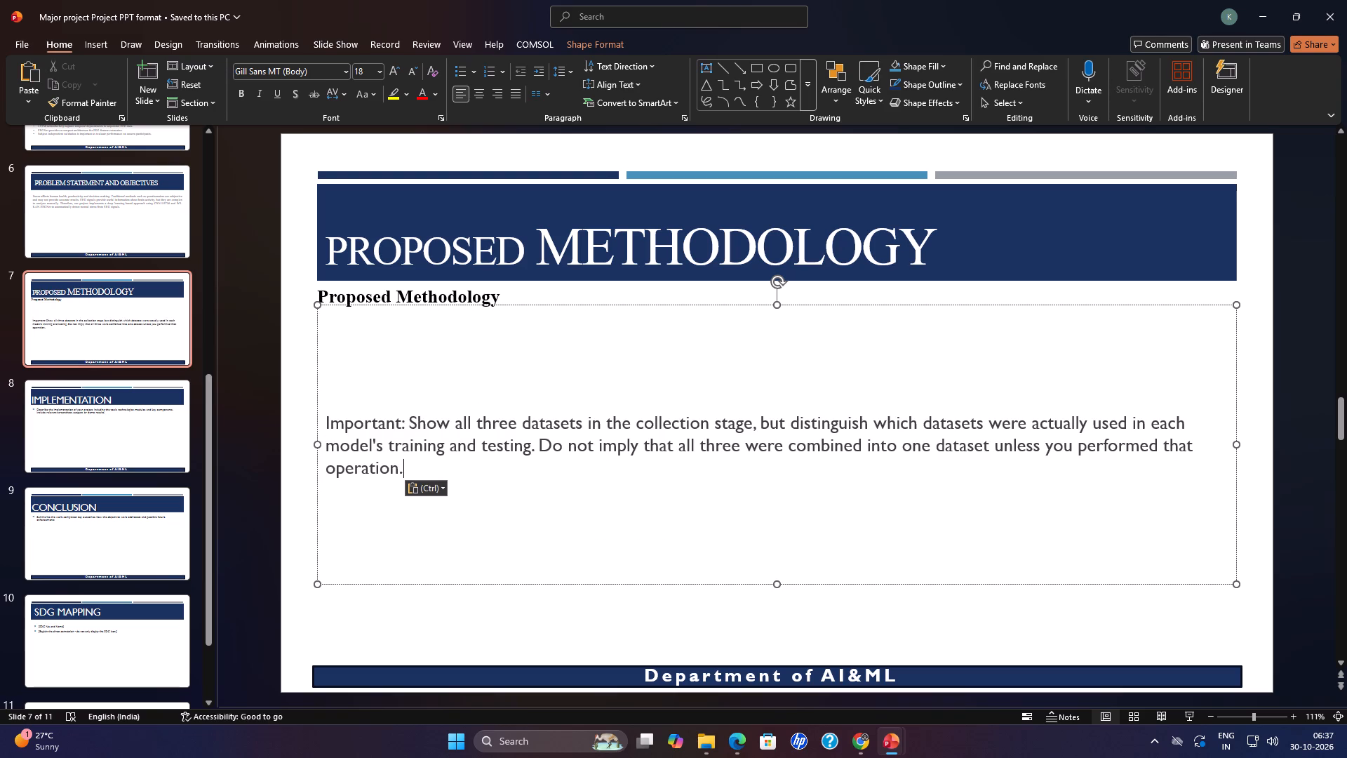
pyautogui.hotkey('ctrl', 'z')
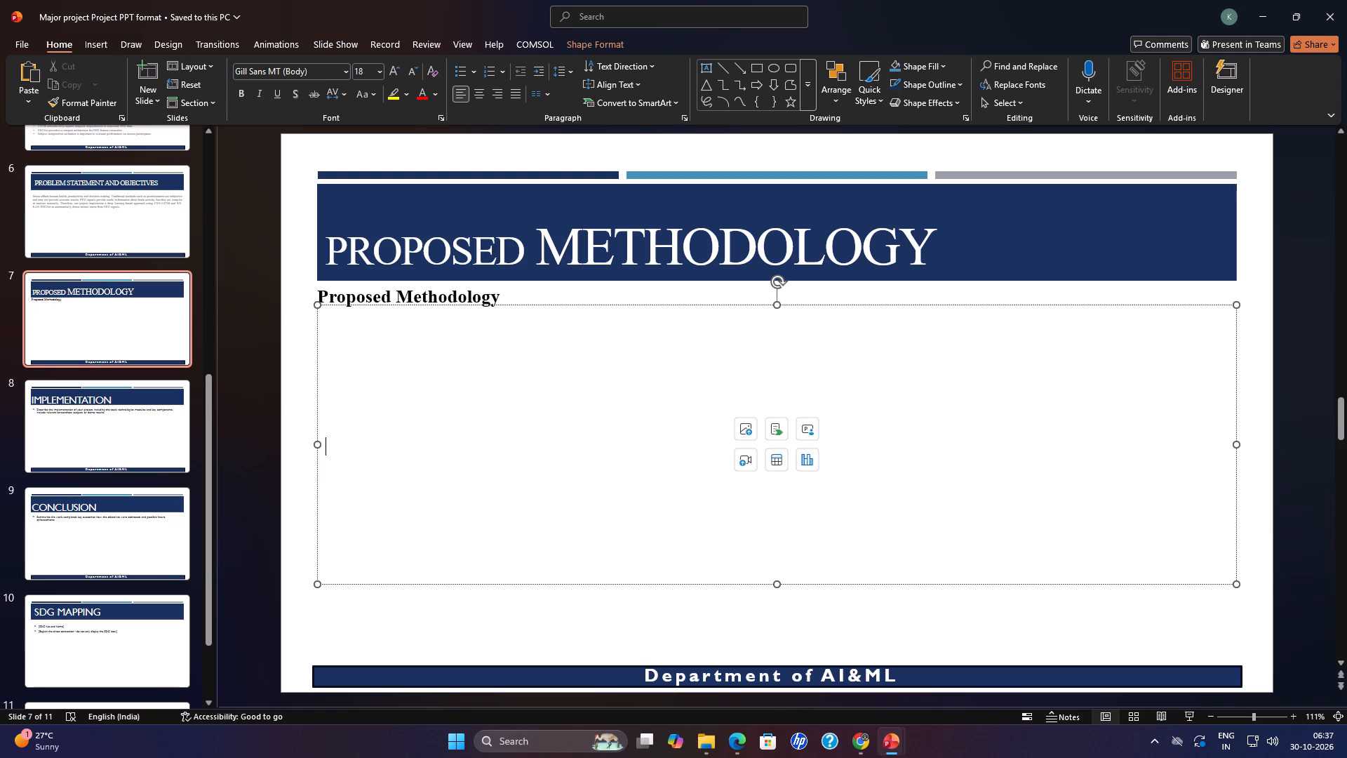
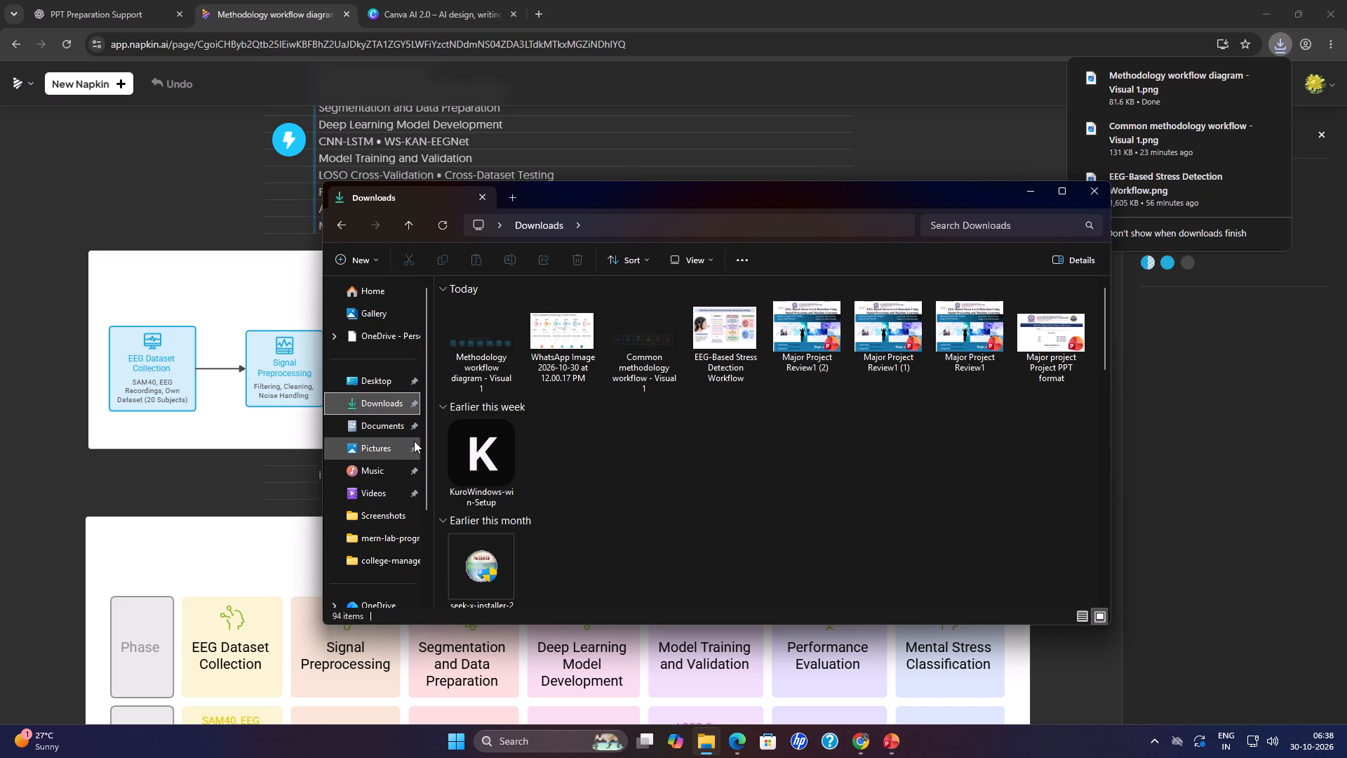
# Copy the exported image file "Methodology workflow diagram - Visual 1" from the Downloads folder.
pyautogui.click(366, 431)
pyautogui.click(367, 404)
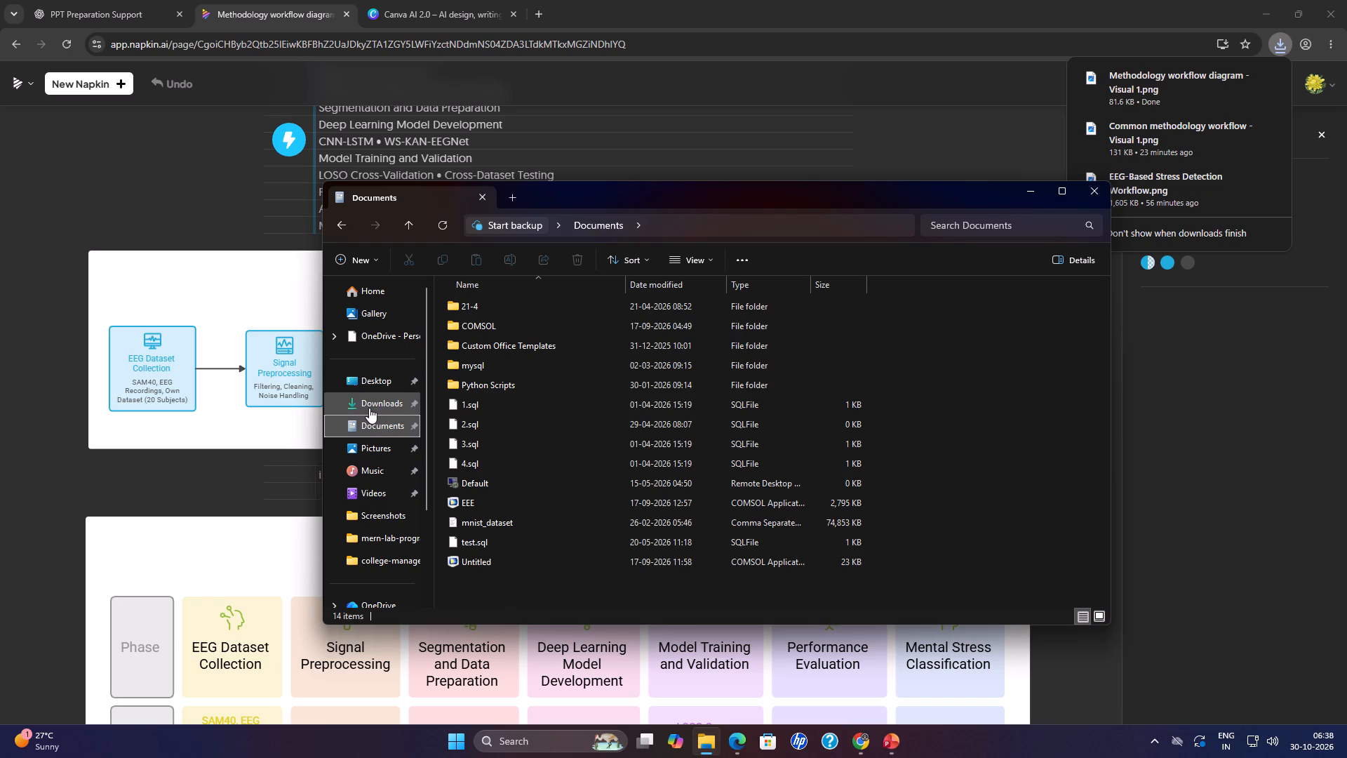
pyautogui.click(369, 401)
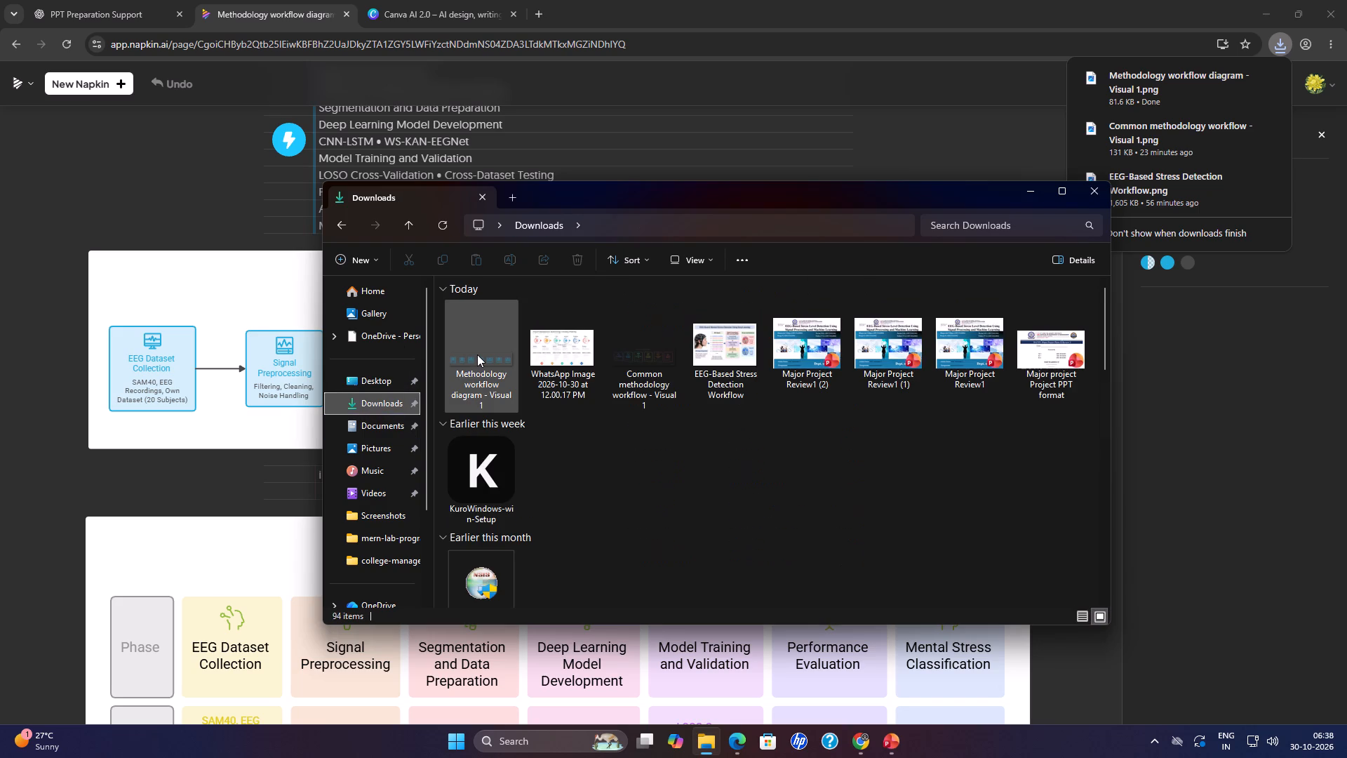
pyautogui.click(472, 350)
pyautogui.click(473, 352)
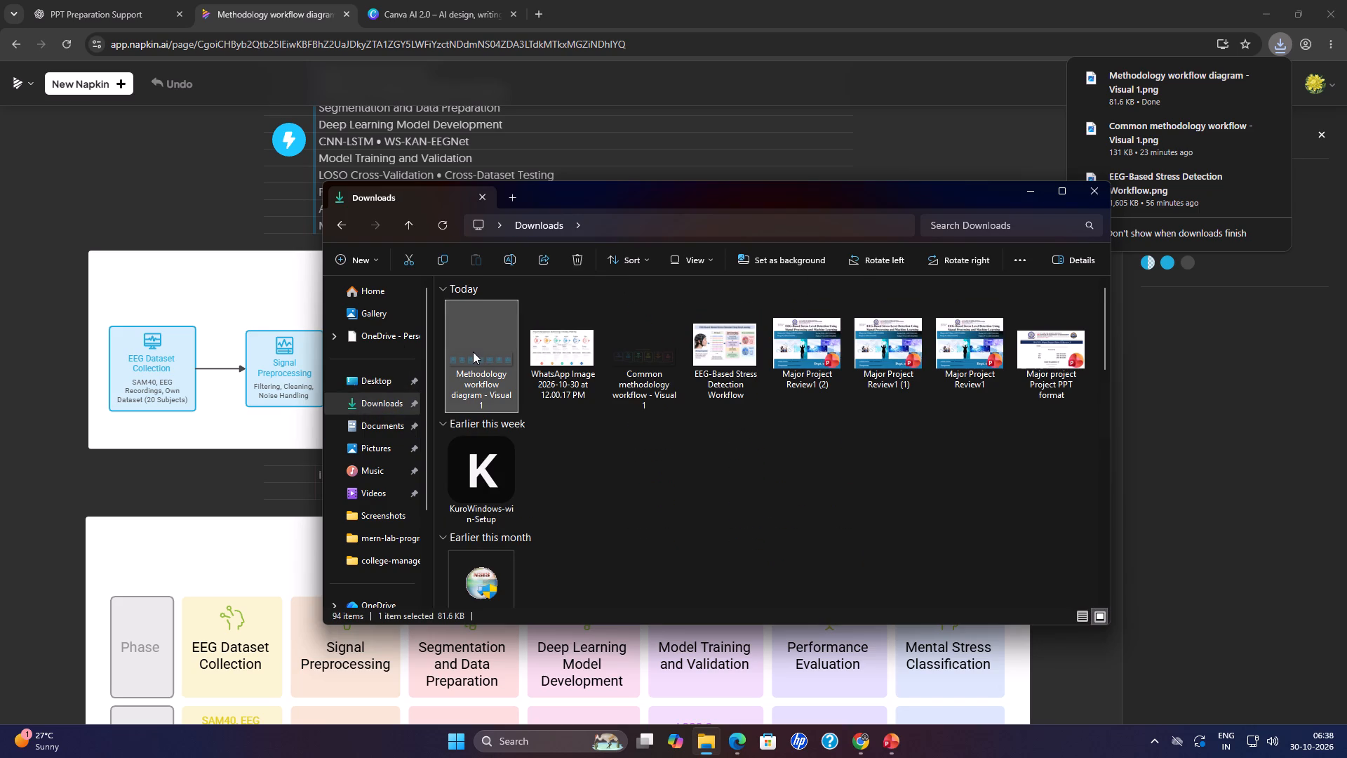
pyautogui.moveTo(473, 359); pyautogui.dragTo(474, 365)
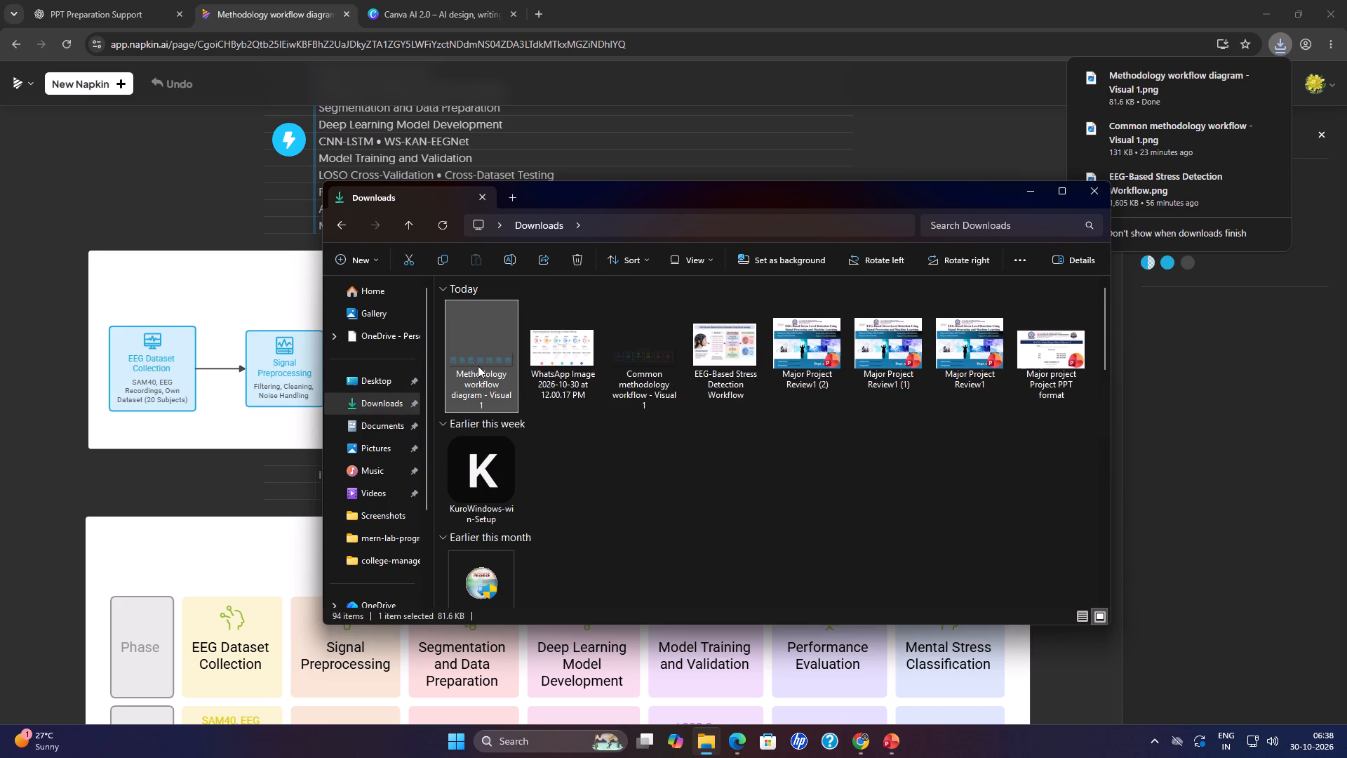
pyautogui.rightClick(474, 354)
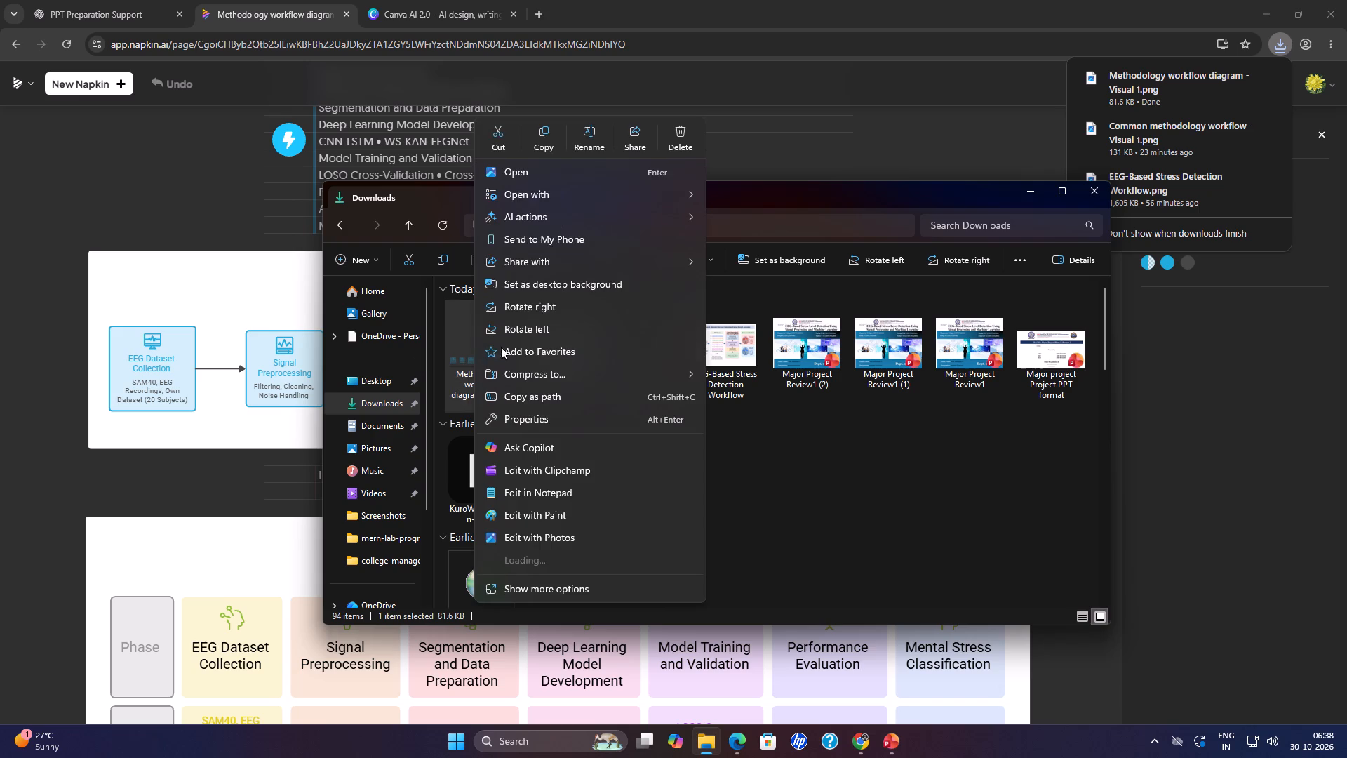
pyautogui.click(545, 142)
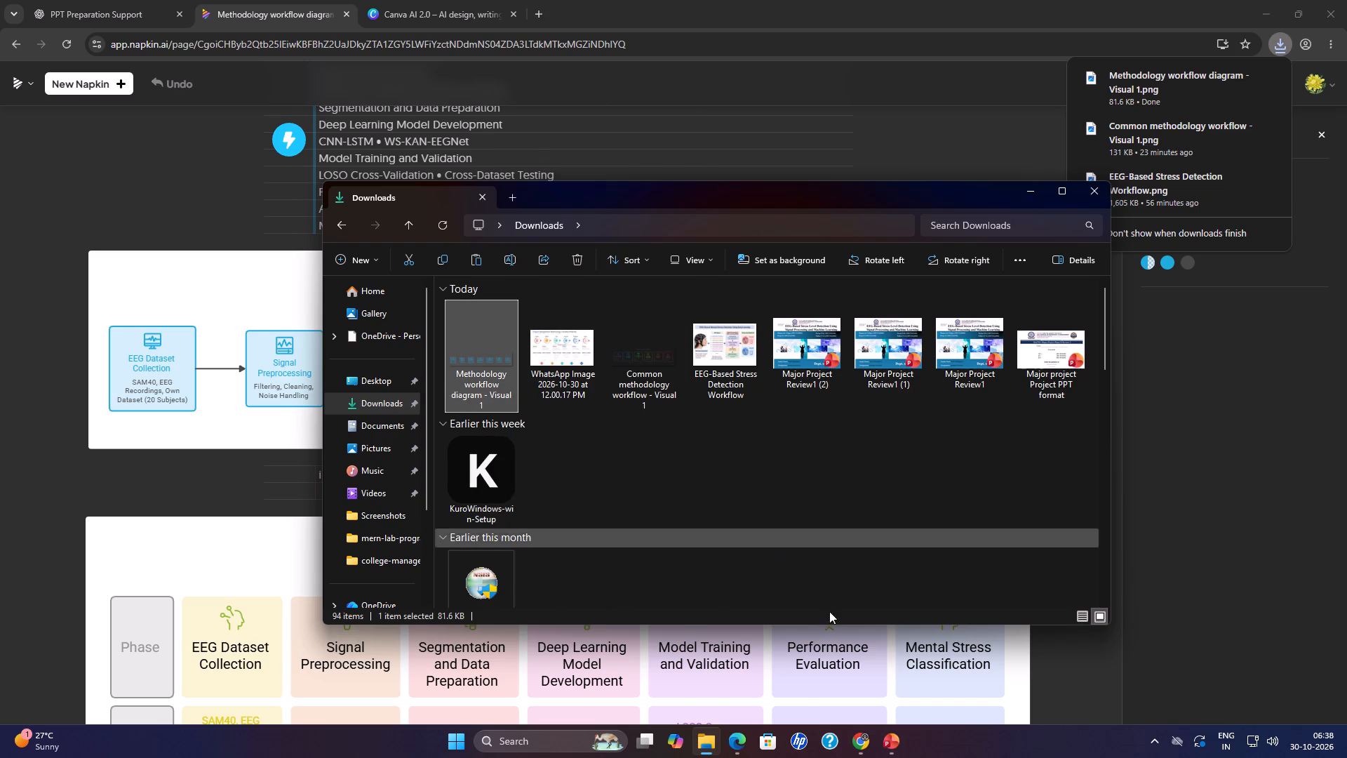
pyautogui.click(1170, 576)
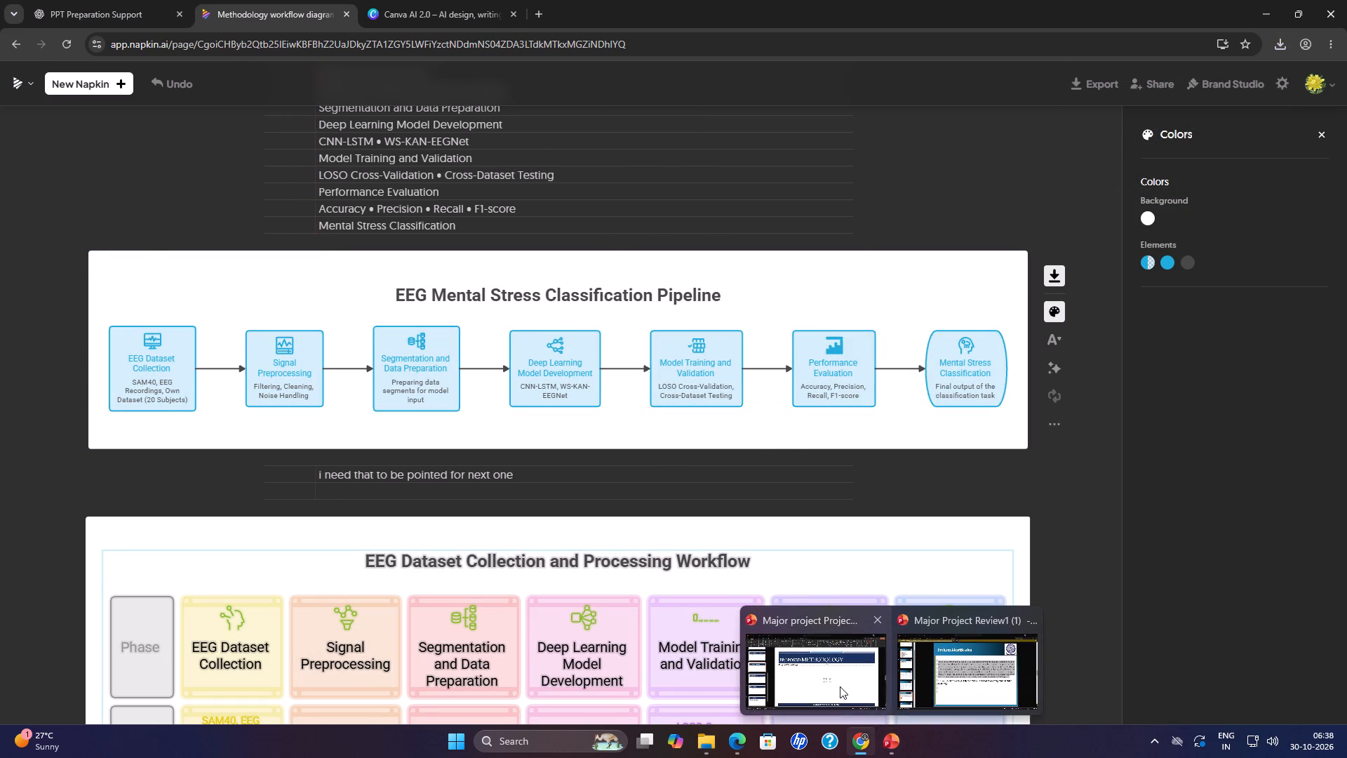
# Switch to the Major project Project PPT format presentation and paste the pipeline image into the Proposed Methodology slide's content placeholder.
pyautogui.click(840, 686)
pyautogui.click(629, 437)
pyautogui.hotkey('ctrl', 'v')
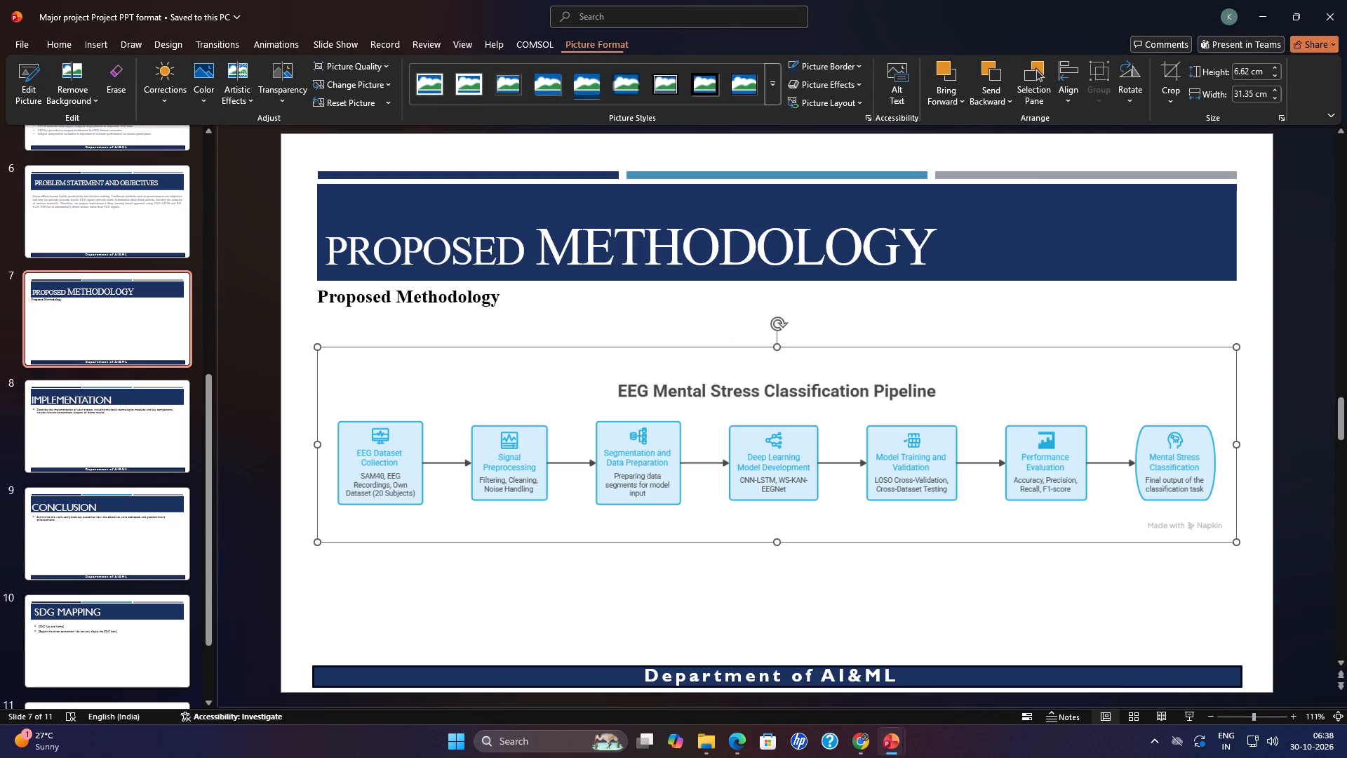
pyautogui.click(611, 568)
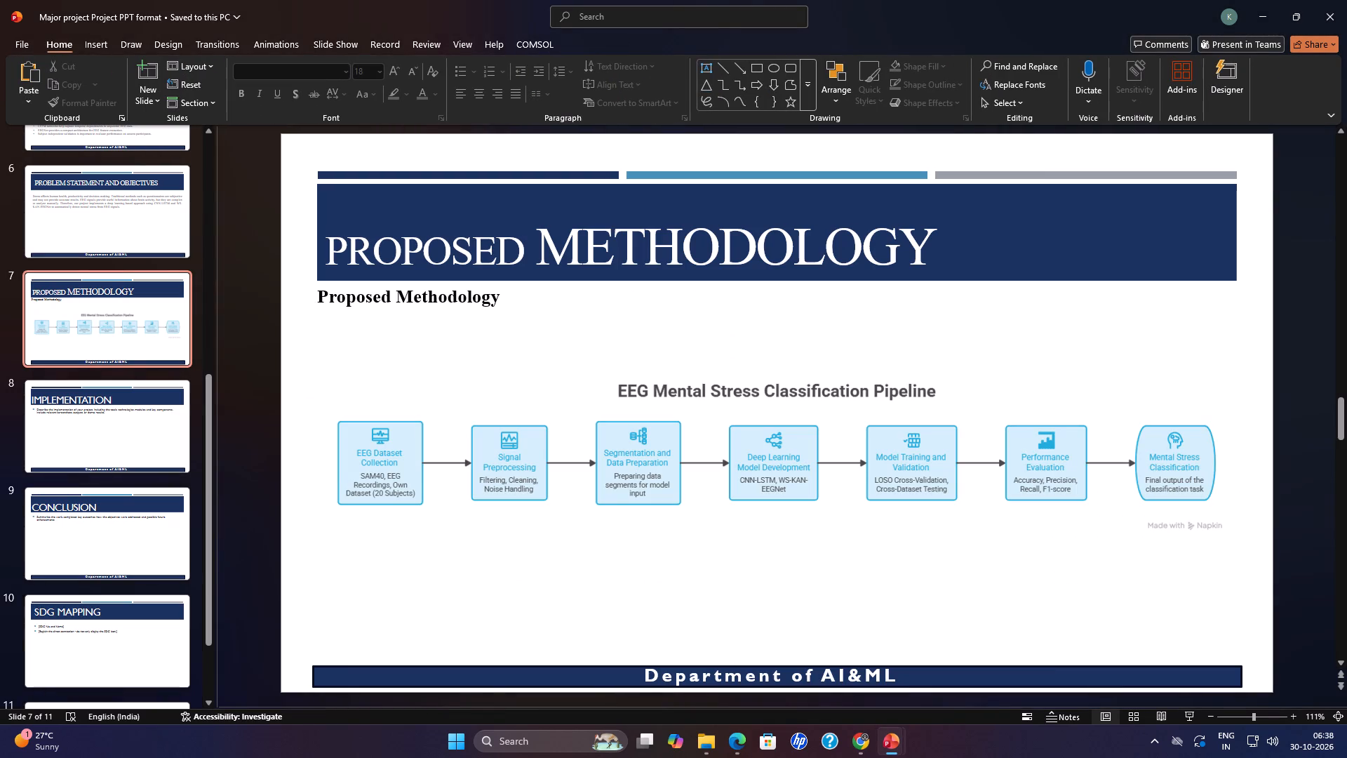
# On the Conclusion slide, move the title text slightly up within its blue banner.
pyautogui.click(76, 440)
pyautogui.scroll(-3, 86, 340)
pyautogui.click(95, 433)
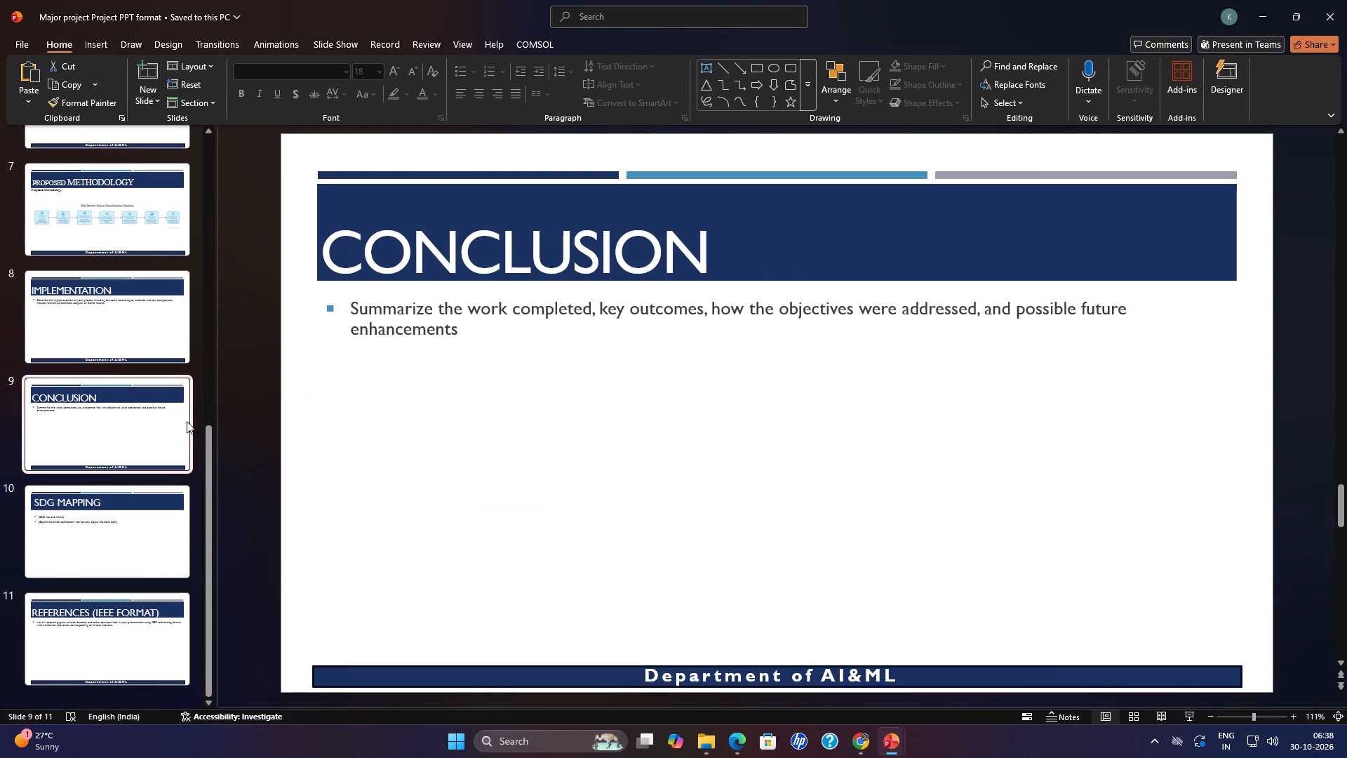
pyautogui.moveTo(314, 243); pyautogui.dragTo(335, 240)
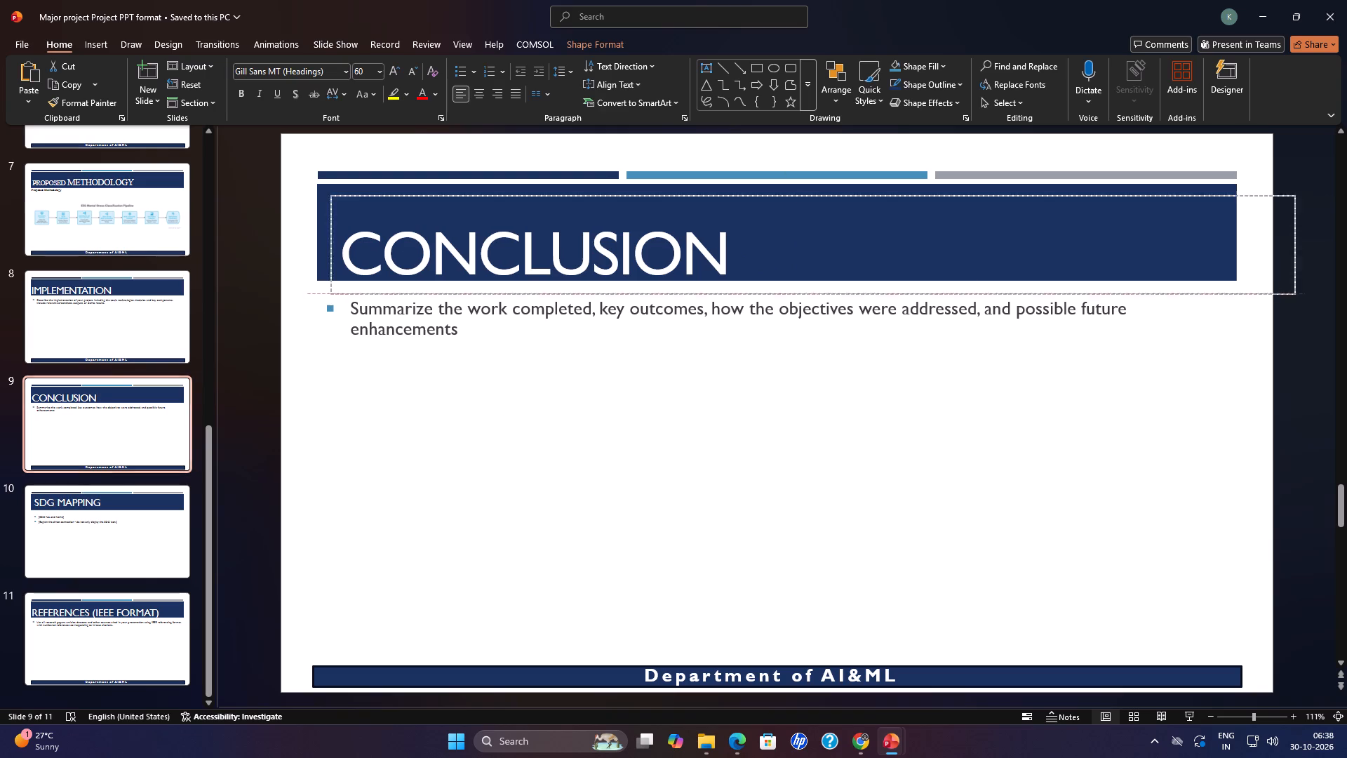
pyautogui.moveTo(335, 240); pyautogui.dragTo(322, 221)
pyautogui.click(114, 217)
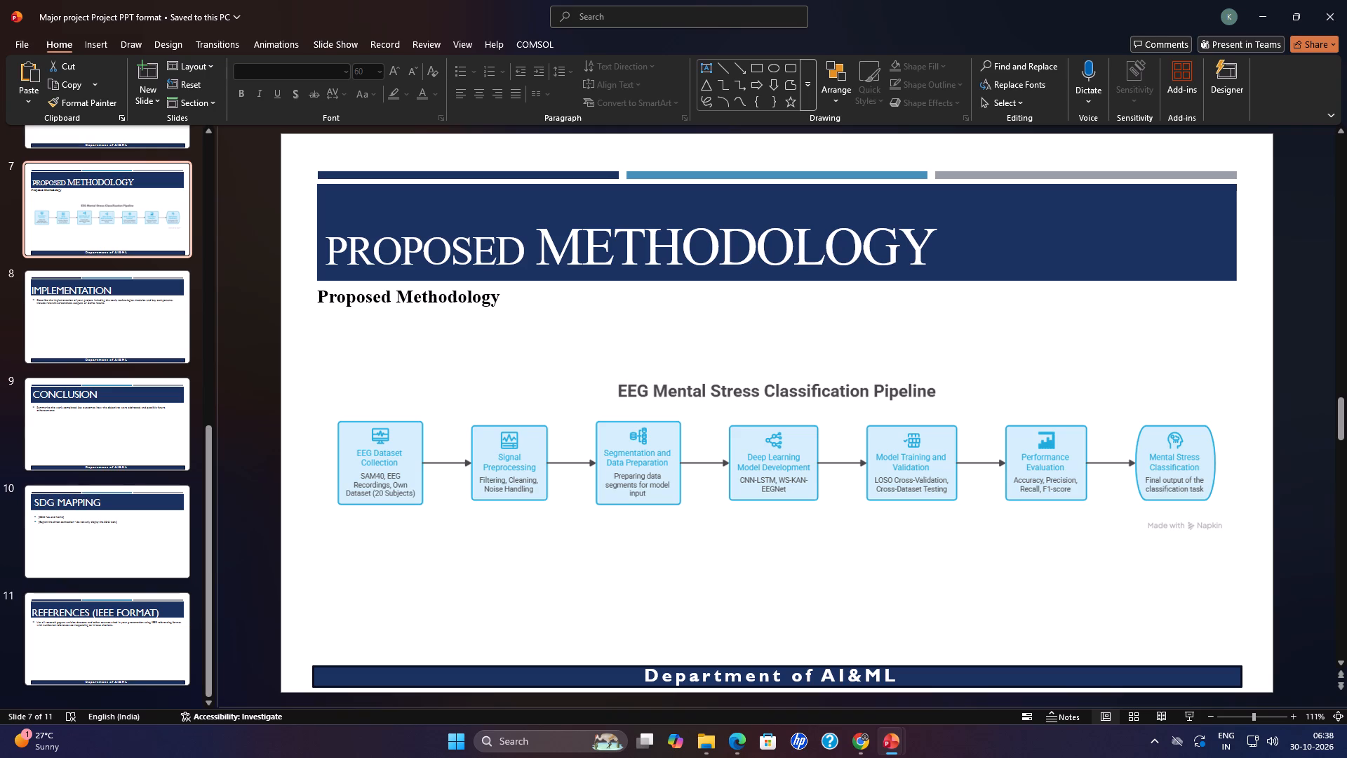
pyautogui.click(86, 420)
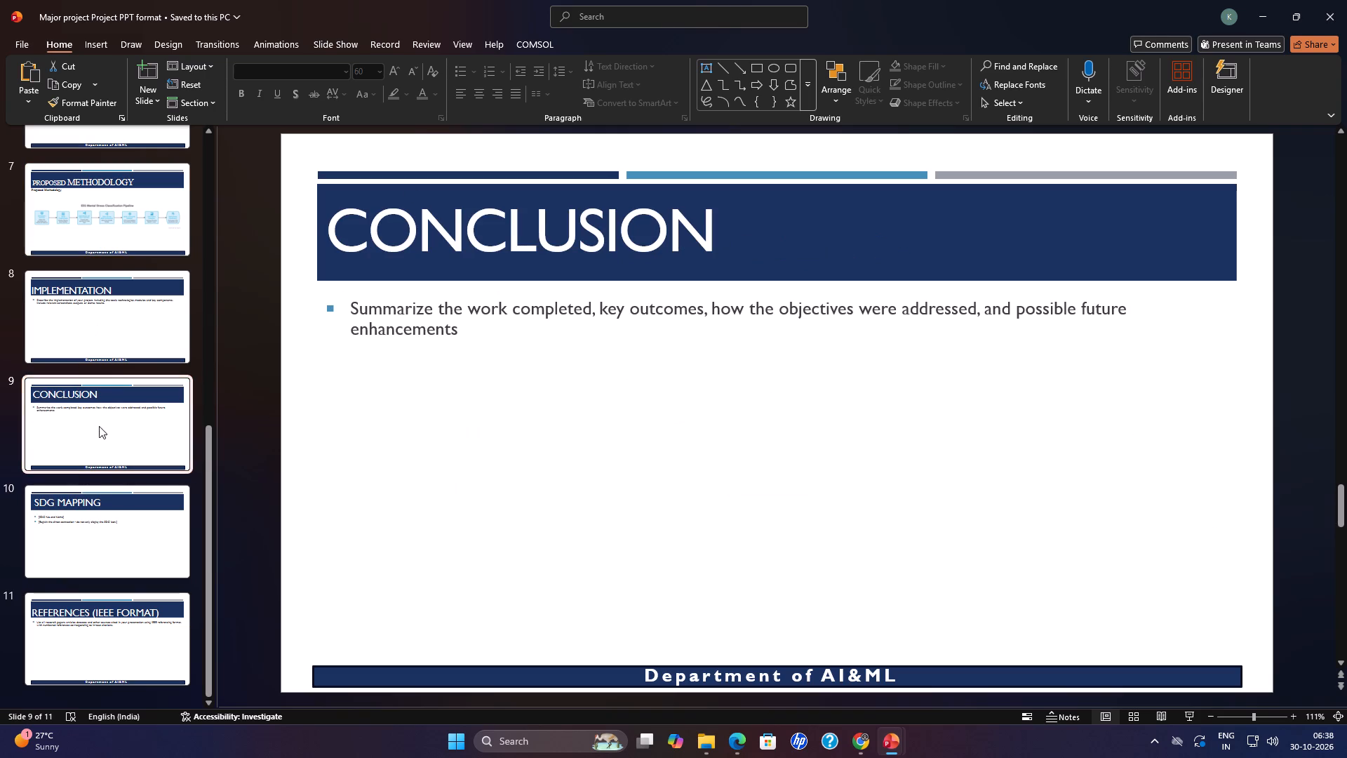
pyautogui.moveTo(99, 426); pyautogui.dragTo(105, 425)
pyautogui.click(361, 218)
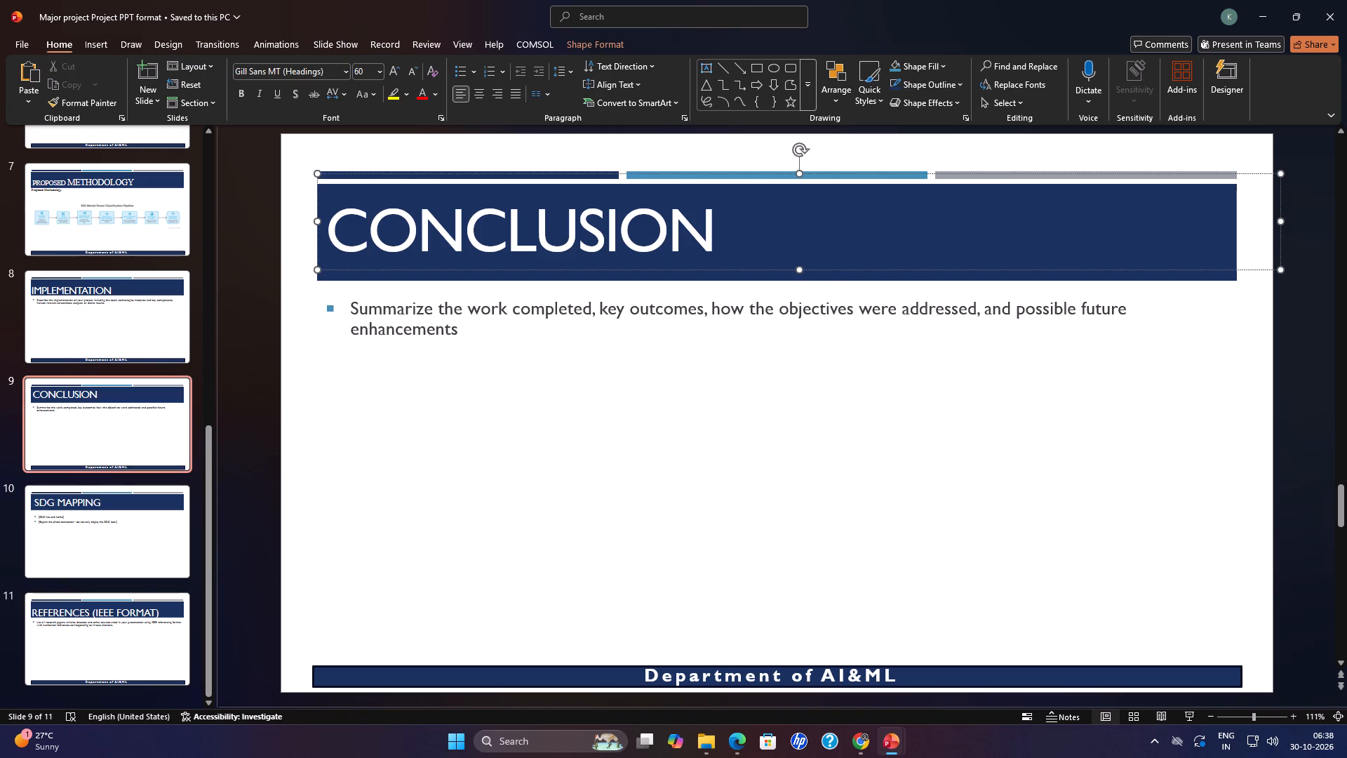
# Delete the redundant "Proposed Methodology" subheading text box beneath the title banner on the Proposed Methodology slide.
pyautogui.click(127, 215)
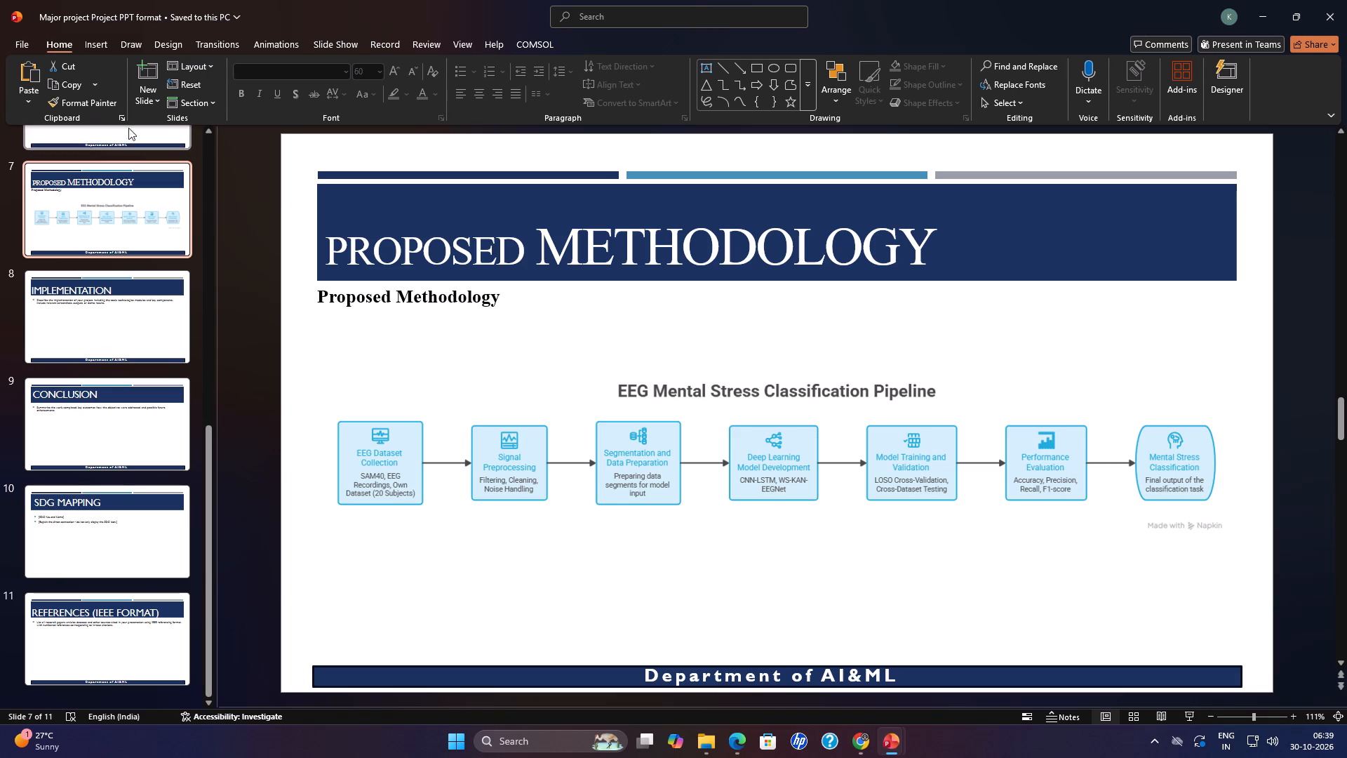
pyautogui.click(506, 297)
pyautogui.click(531, 249)
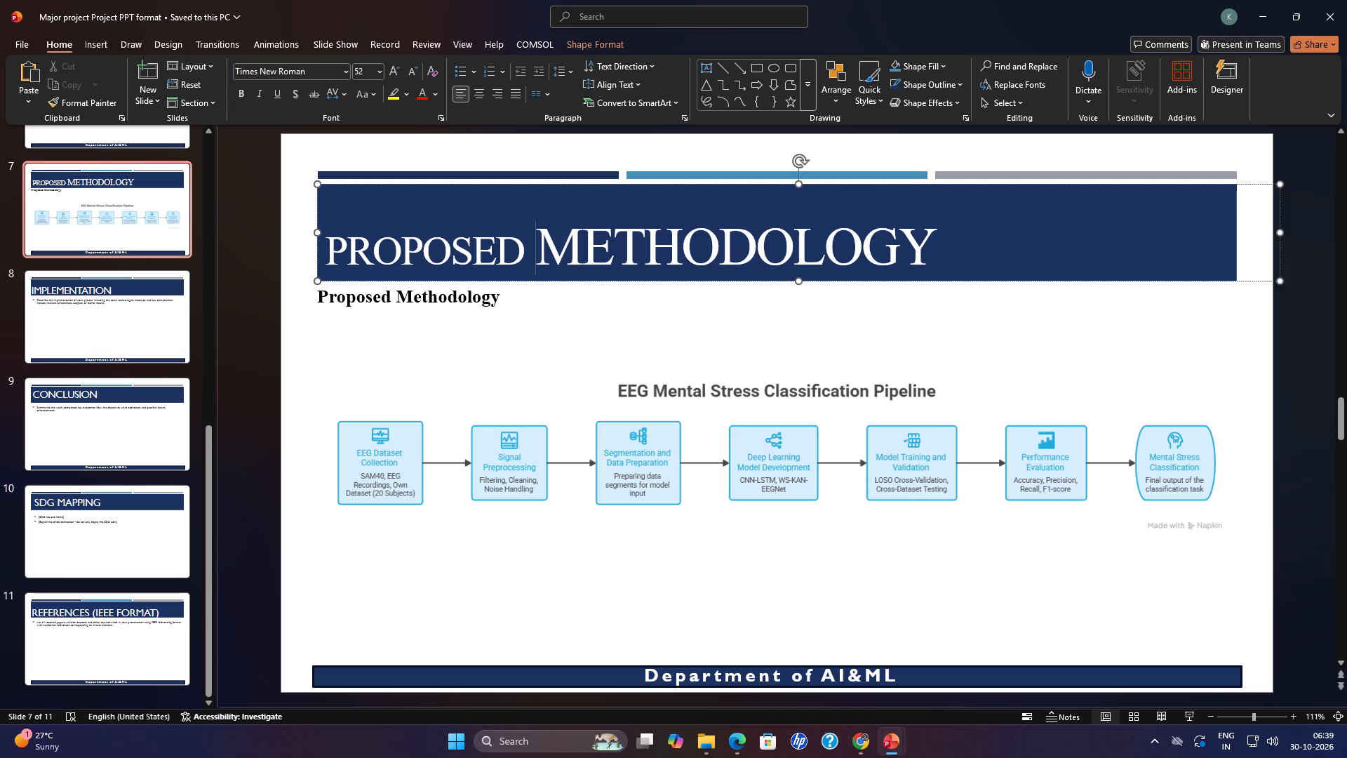
pyautogui.click(525, 302)
pyautogui.click(524, 281)
pyautogui.rightClick(521, 283)
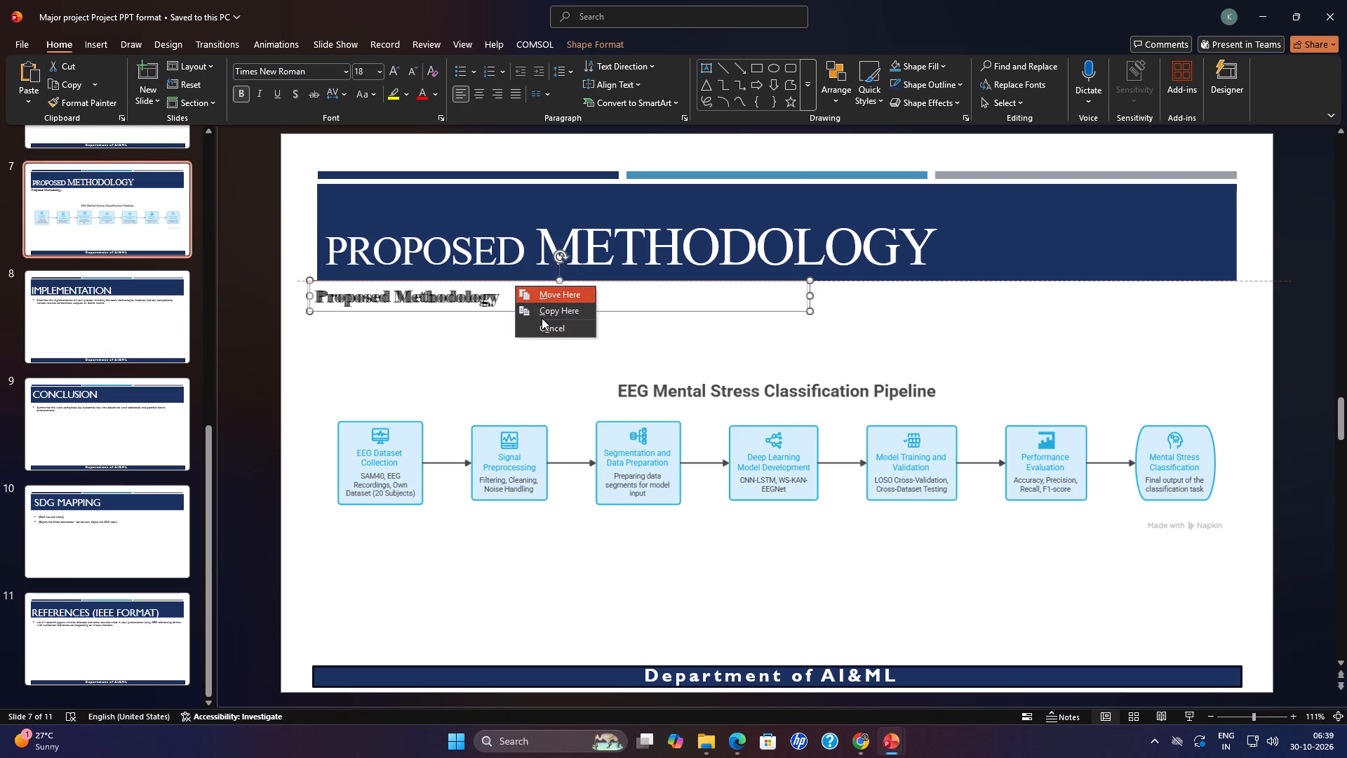
pyautogui.click(556, 328)
pyautogui.rightClick(756, 280)
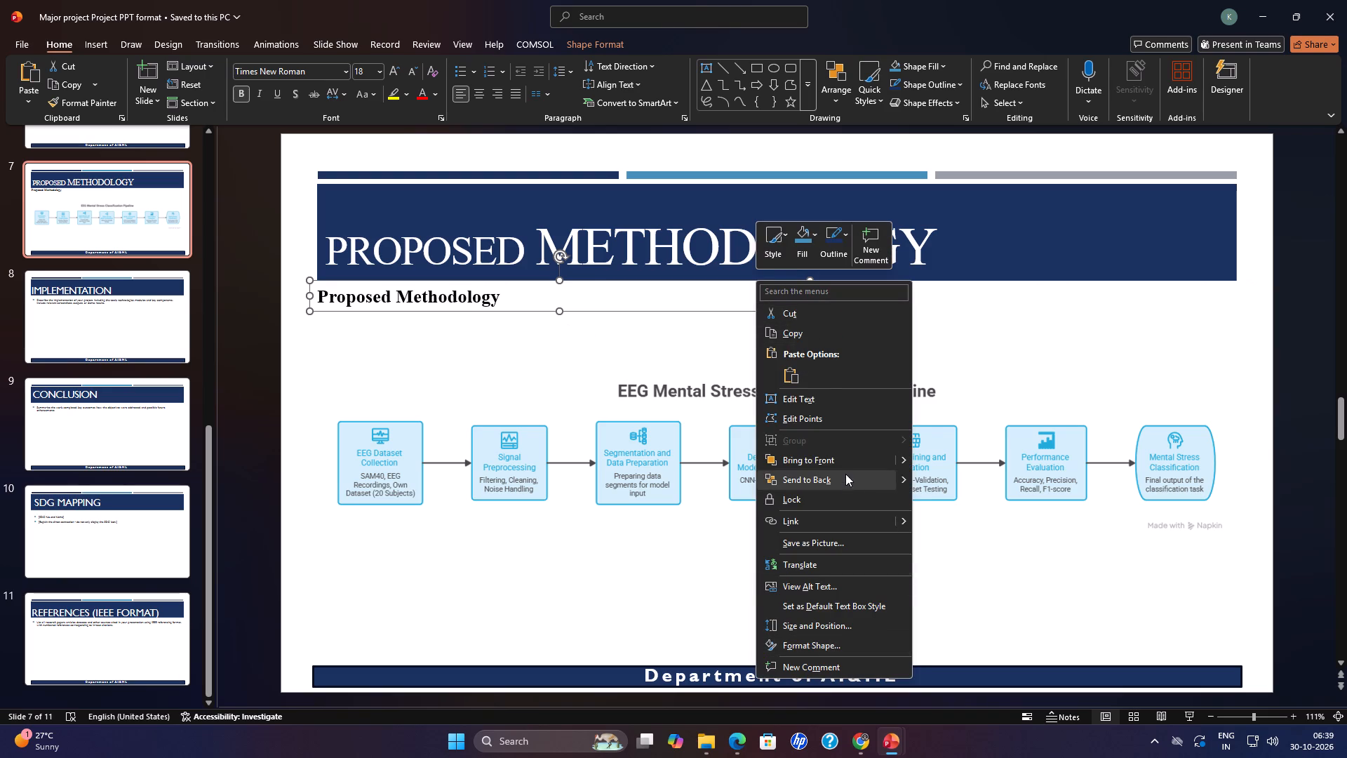
pyautogui.click(974, 385)
pyautogui.click(790, 279)
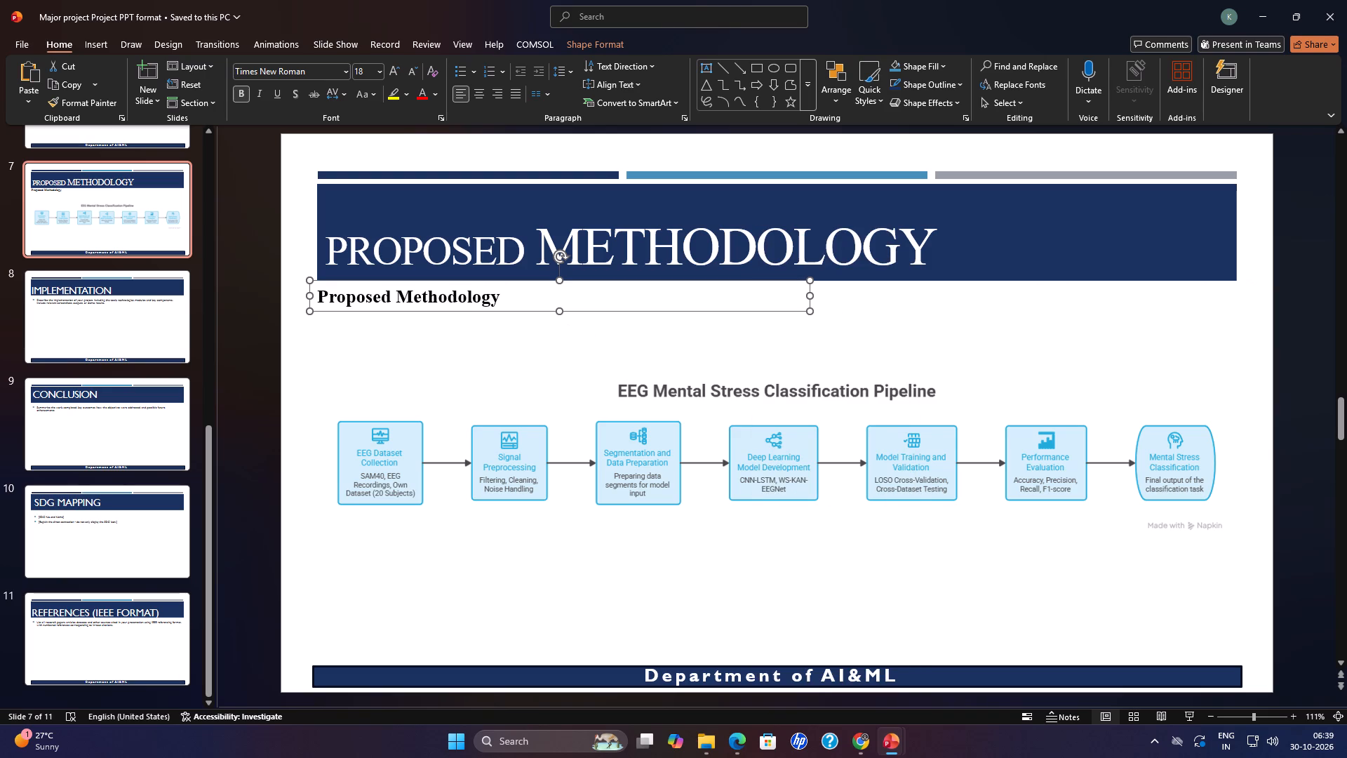
pyautogui.press('Delete')
# Copy the formatting of "METHODOLOGY" onto "PROPOSED" in the slide title with Format Painter.
pyautogui.click(609, 265)
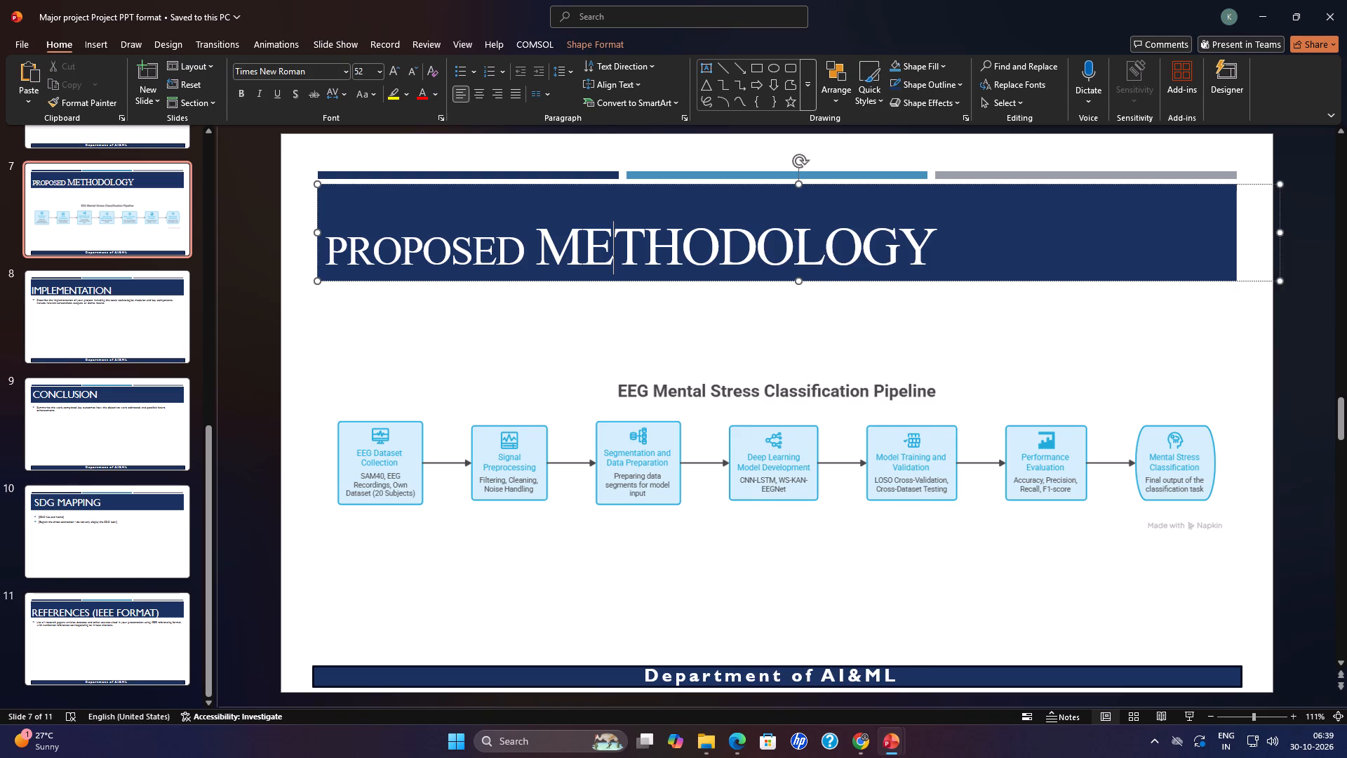
pyautogui.click(911, 243)
pyautogui.moveTo(932, 241); pyautogui.dragTo(558, 221)
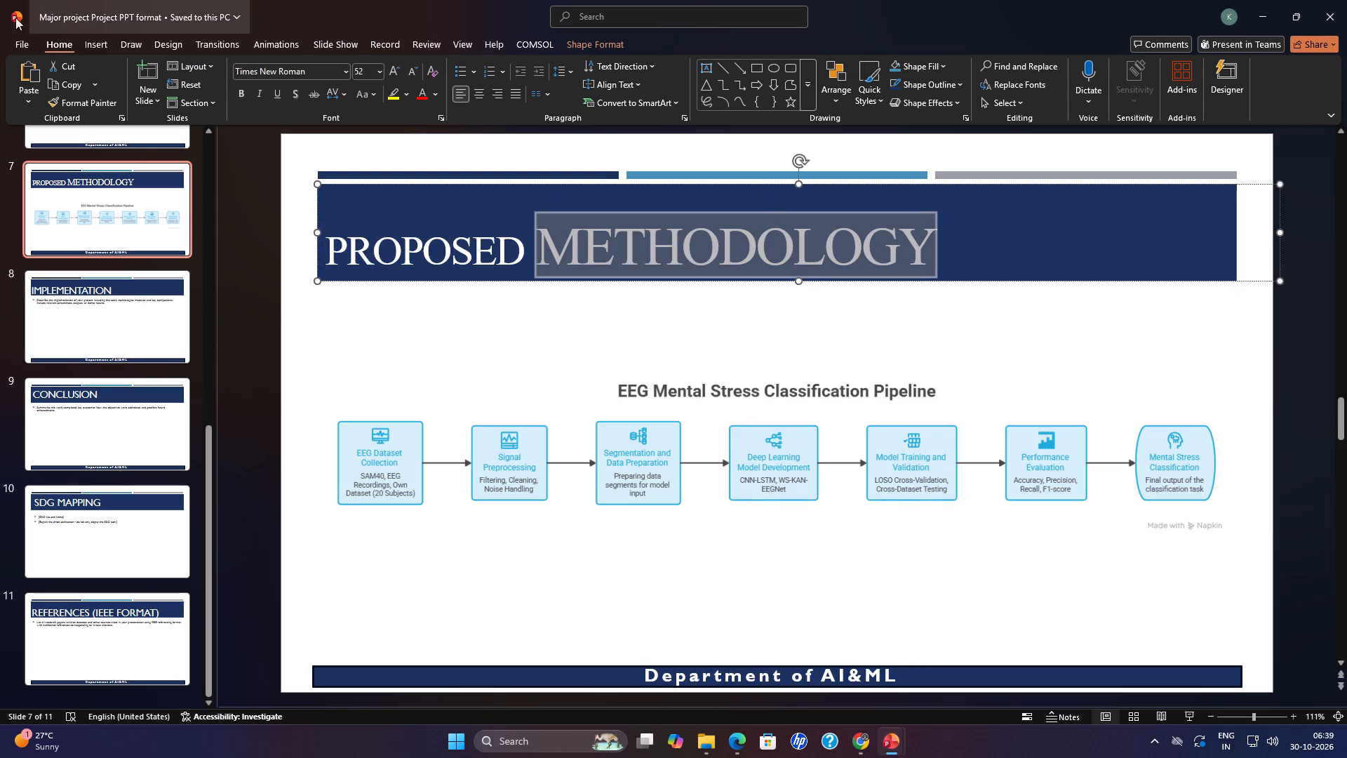
pyautogui.click(79, 99)
pyautogui.moveTo(525, 246); pyautogui.dragTo(319, 237)
pyautogui.click(508, 406)
pyautogui.click(581, 270)
pyautogui.click(679, 404)
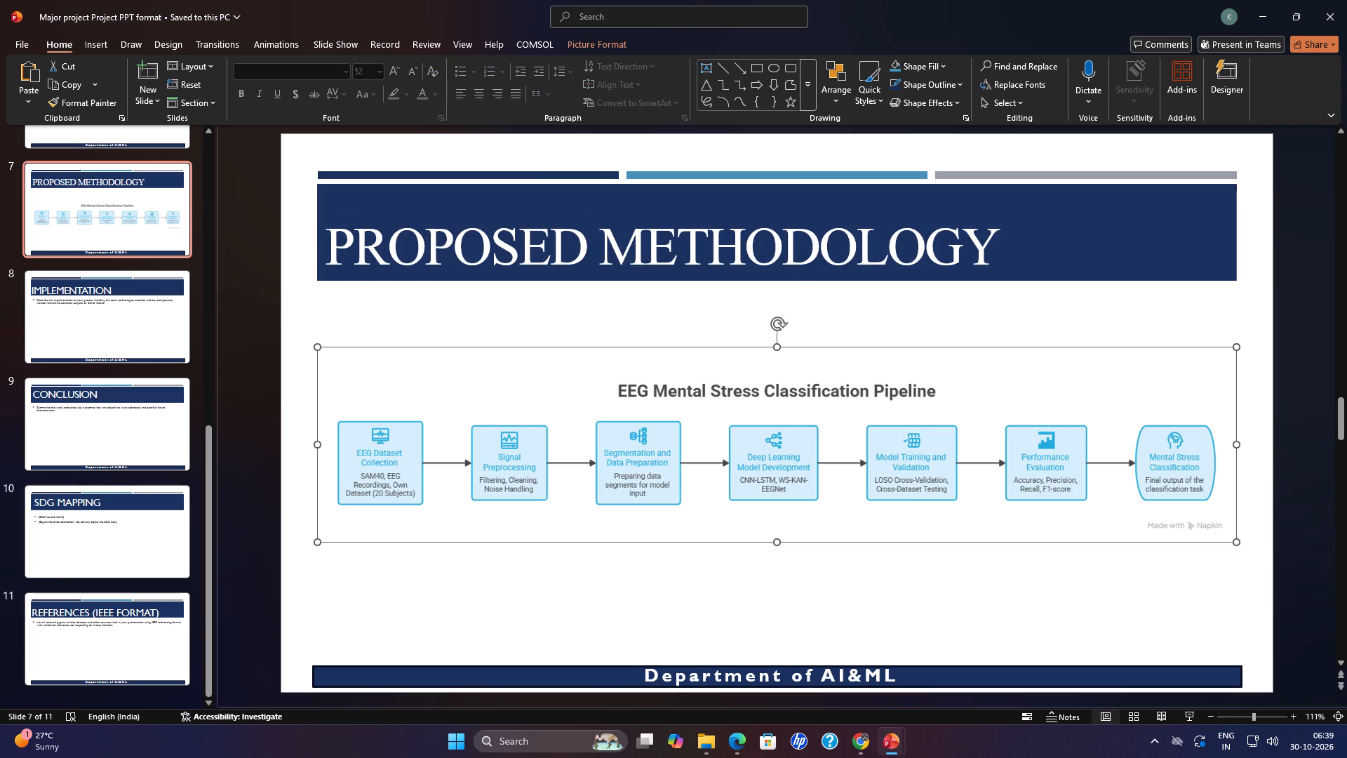
pyautogui.click(432, 247)
pyautogui.click(472, 323)
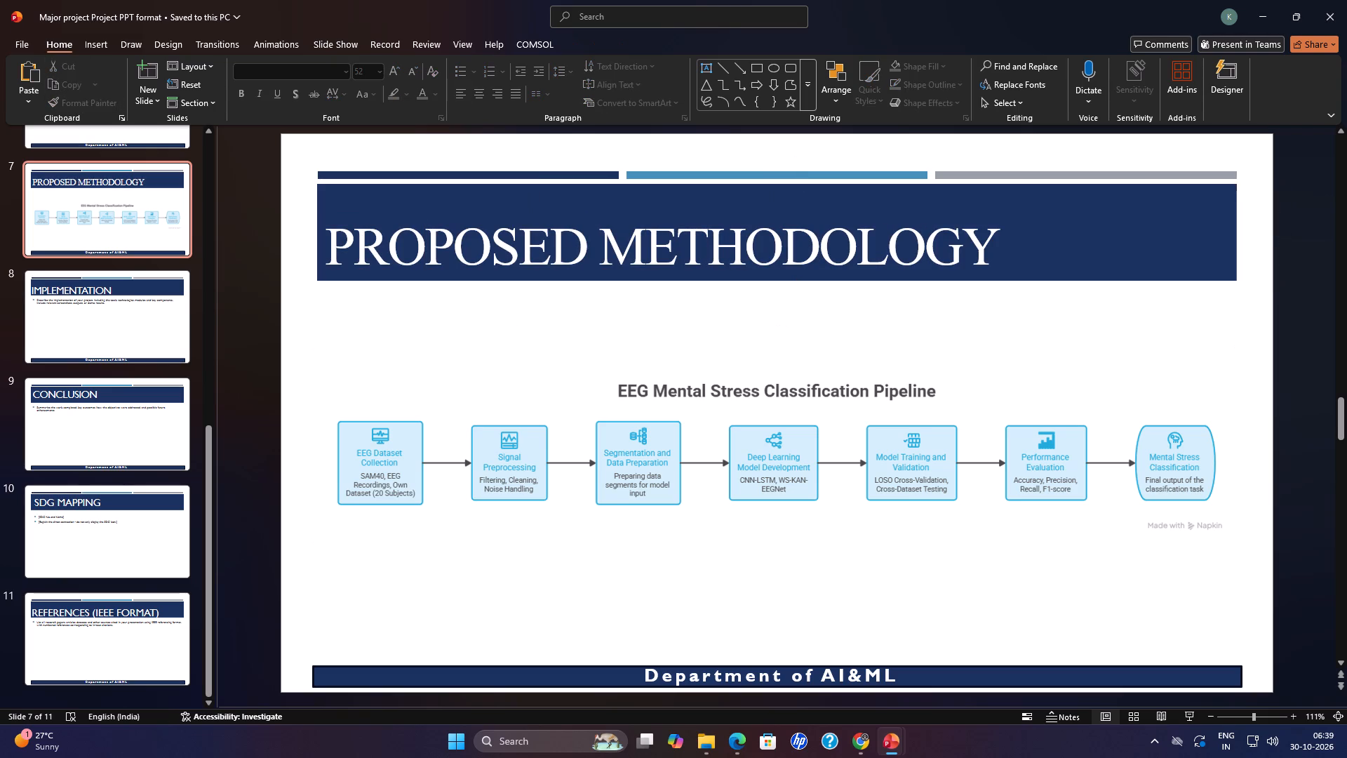
# Move the EEG Mental Stress Classification Pipeline picture up, closer to the title banner.
pyautogui.click(570, 523)
pyautogui.moveTo(817, 348); pyautogui.dragTo(800, 314)
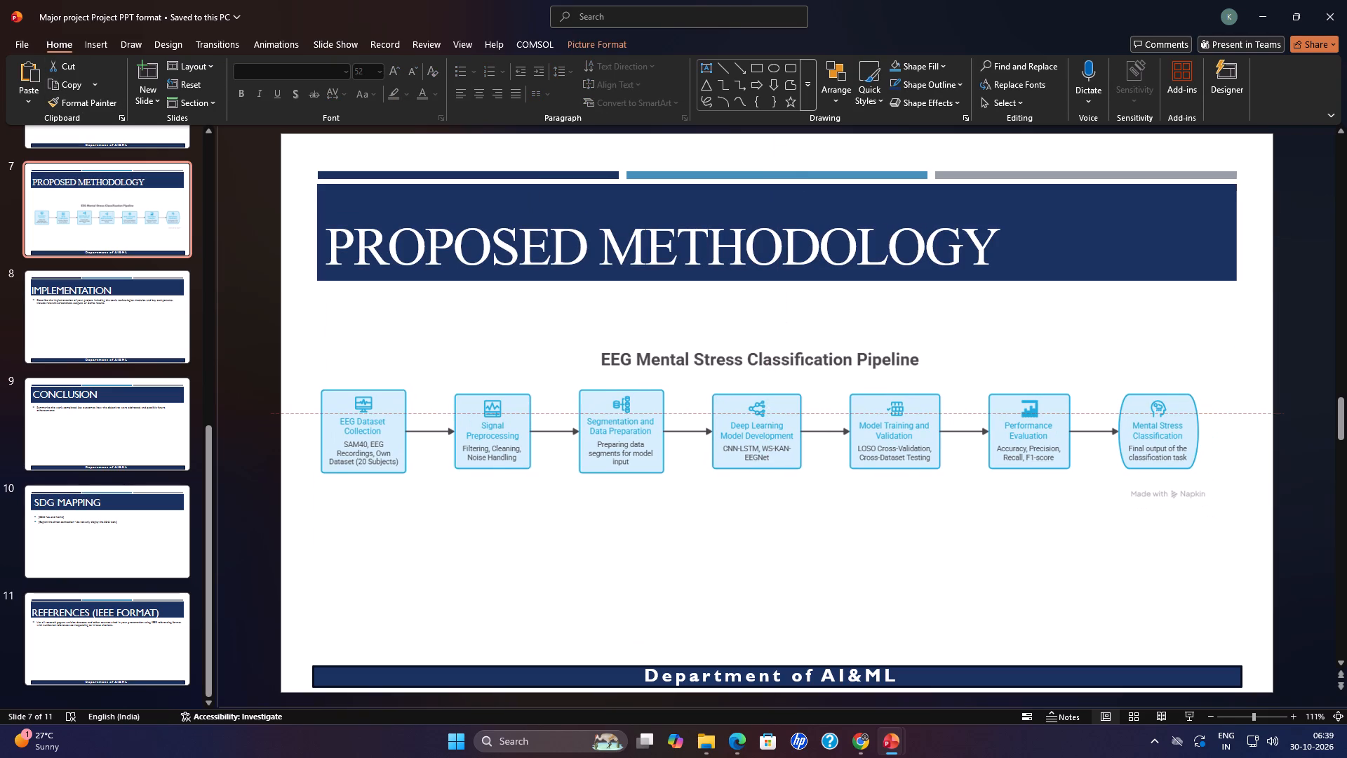
pyautogui.moveTo(800, 314); pyautogui.dragTo(810, 312)
# Review the slides from Content through Introduction and Literature Survey to Problem Statement and Objectives.
pyautogui.moveTo(205, 335); pyautogui.dragTo(197, 335)
pyautogui.click(122, 234)
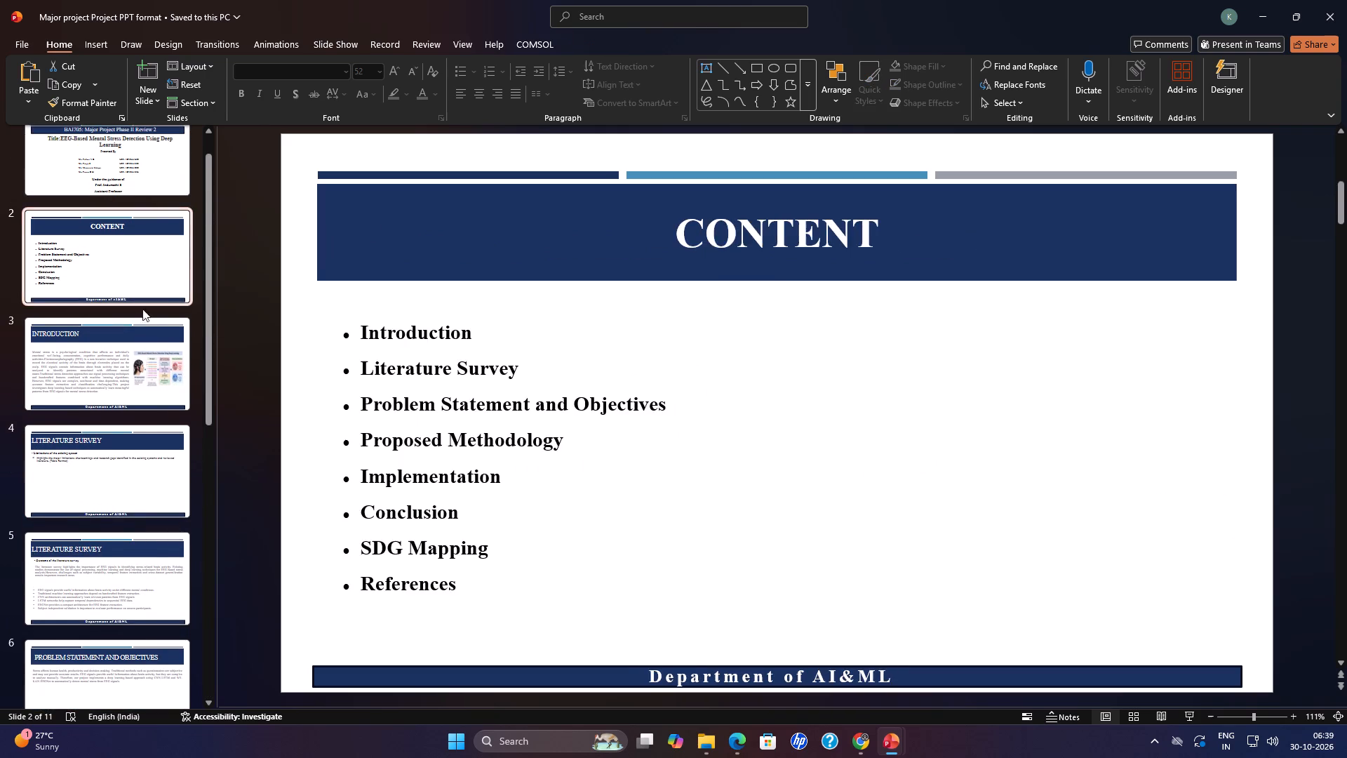
pyautogui.click(147, 348)
pyautogui.click(140, 431)
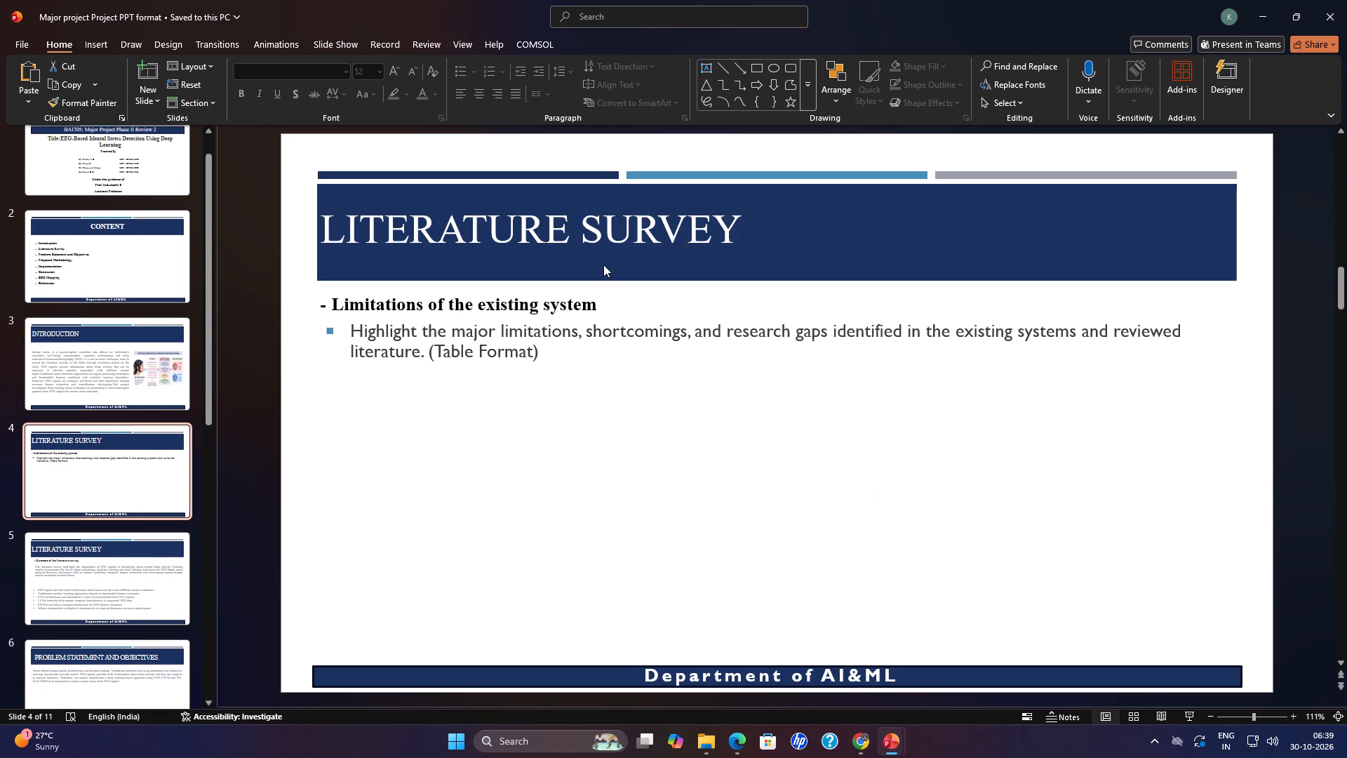
pyautogui.scroll(-2, 210, 482)
pyautogui.click(128, 372)
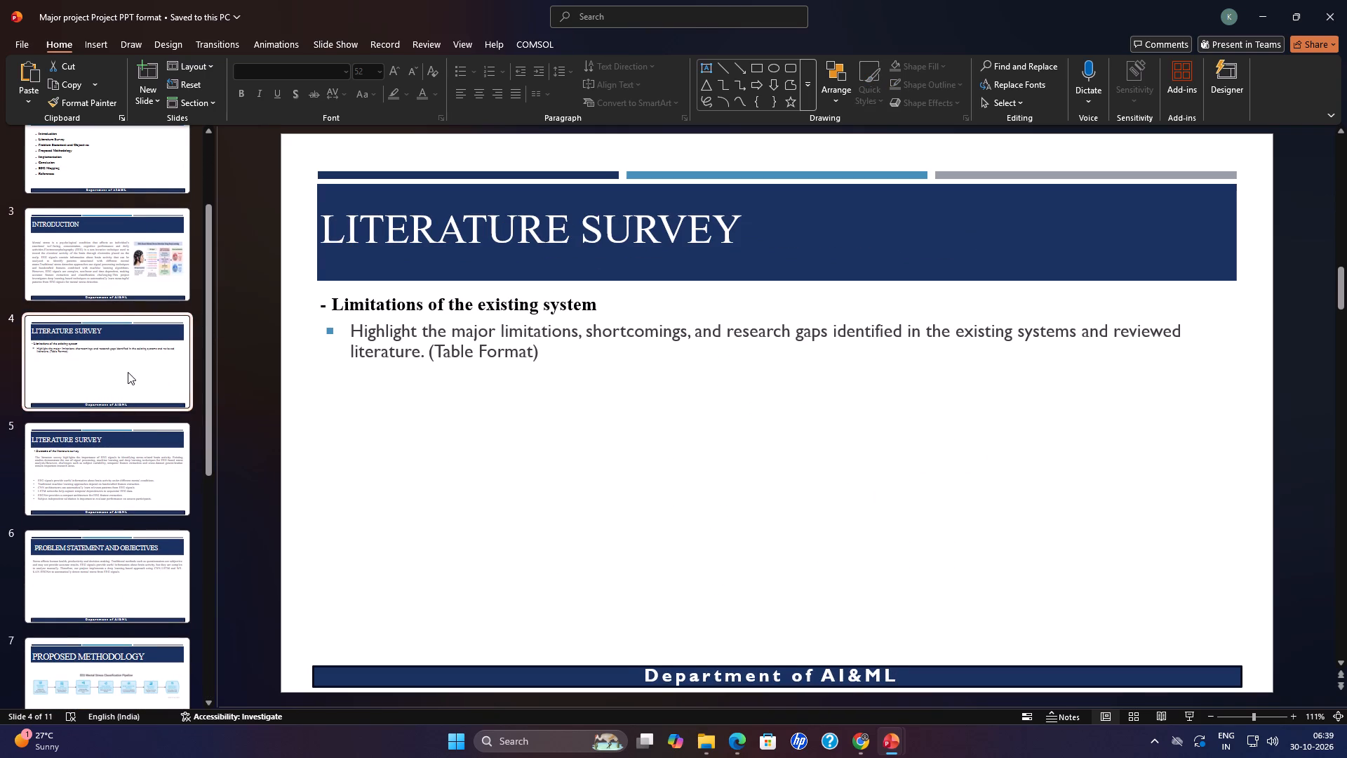
pyautogui.click(148, 455)
pyautogui.scroll(-2, 156, 461)
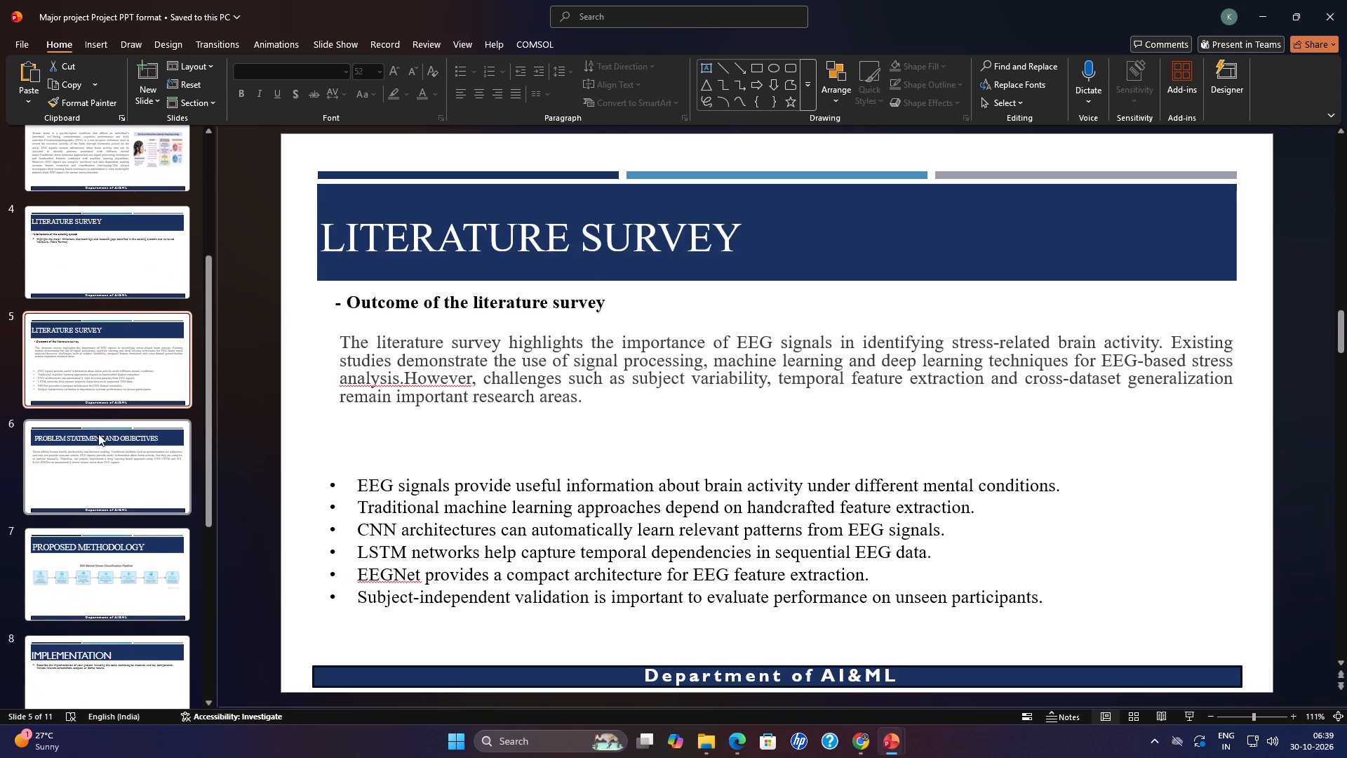
pyautogui.click(98, 434)
pyautogui.scroll(-3, 117, 464)
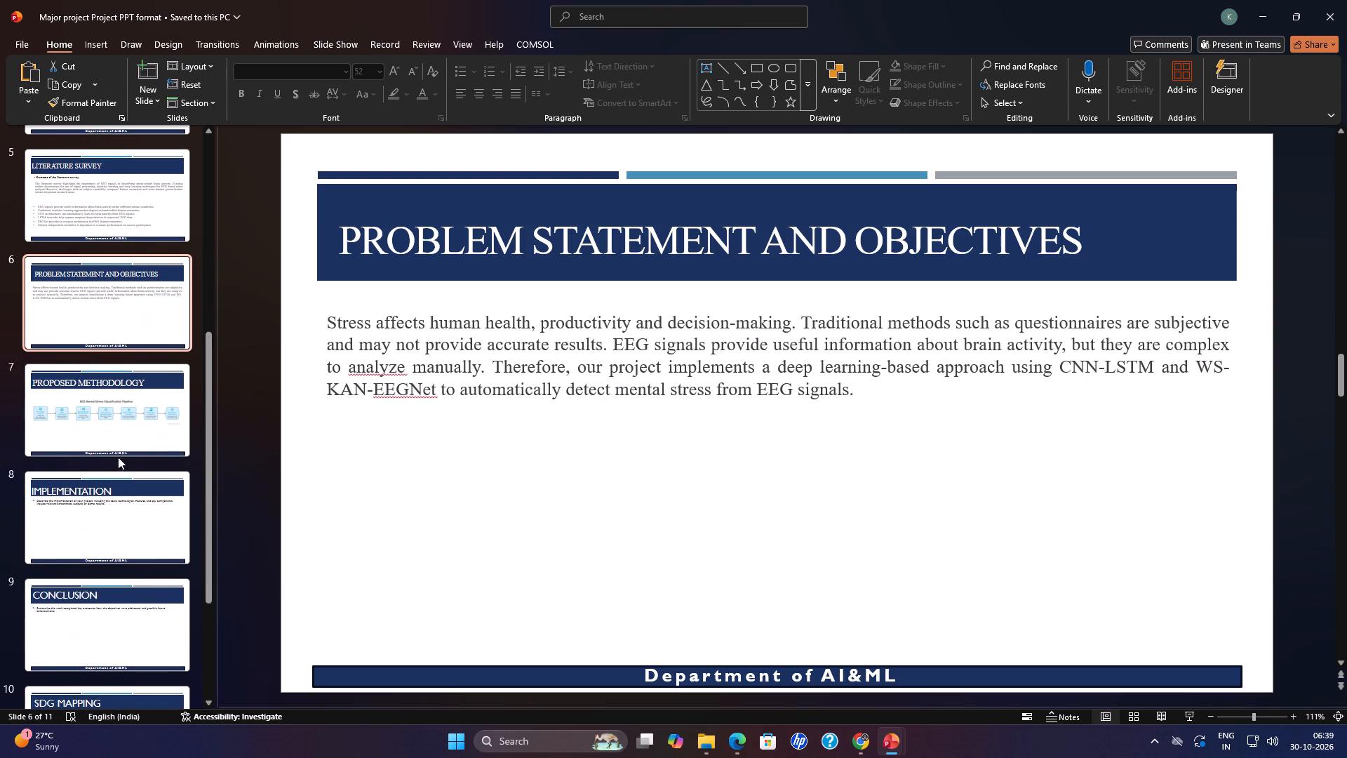
pyautogui.click(770, 475)
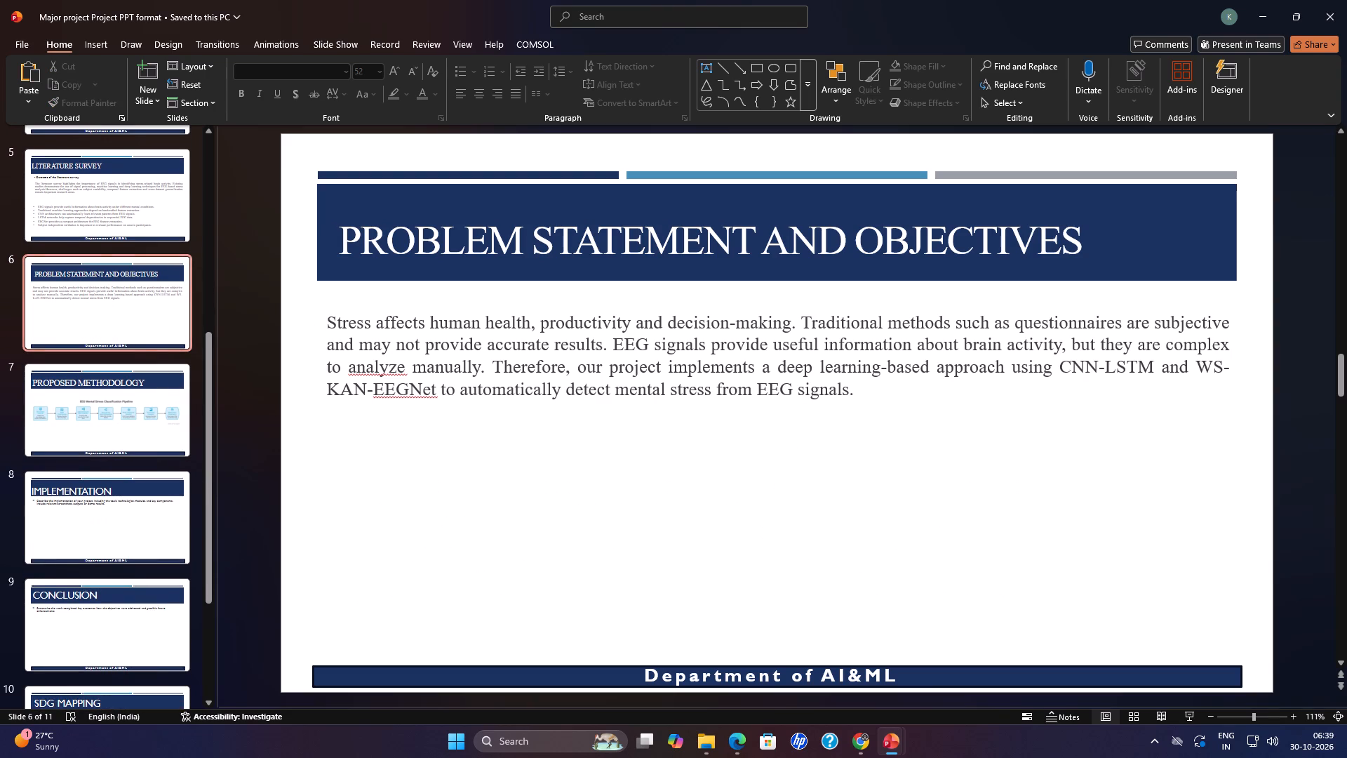
pyautogui.click(864, 365)
pyautogui.click(879, 406)
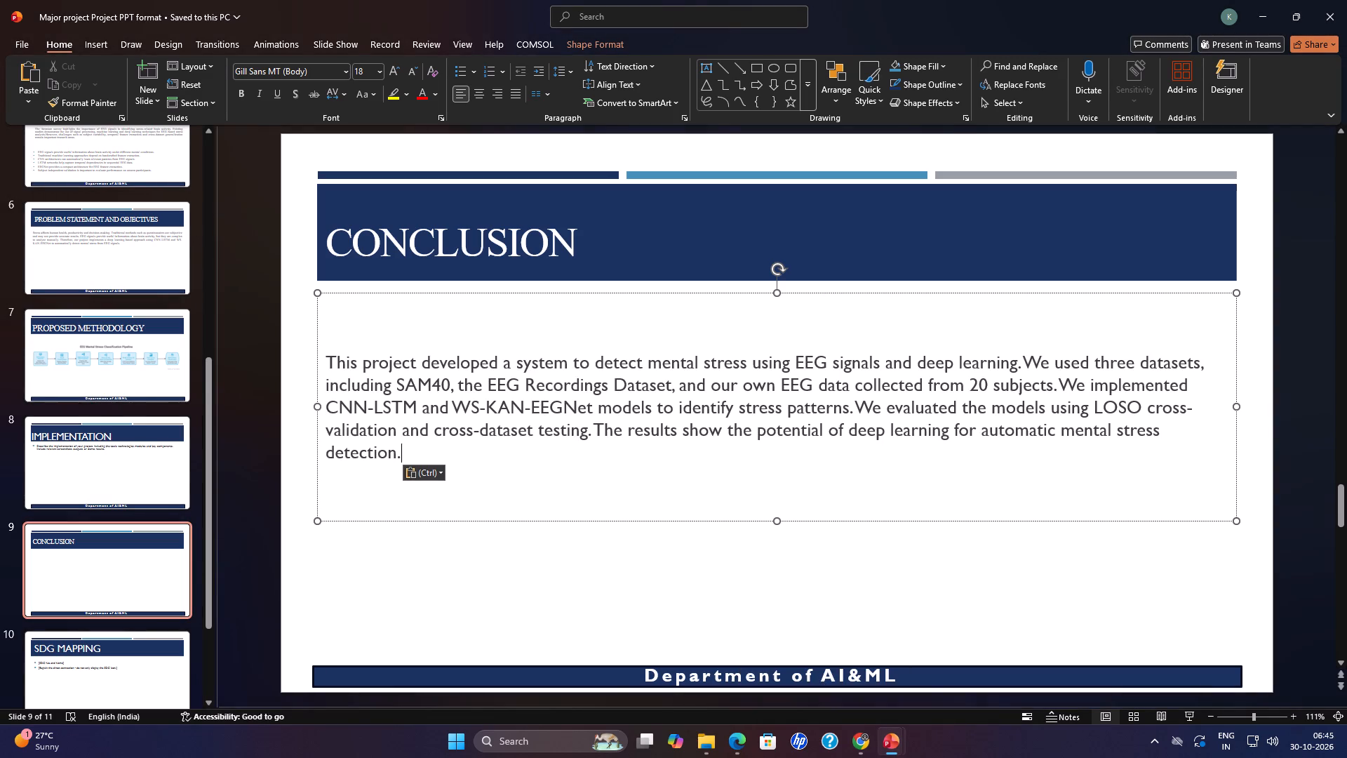
# Set the font of the entire pasted conclusion paragraph to Times New Roman.
pyautogui.click(402, 451)
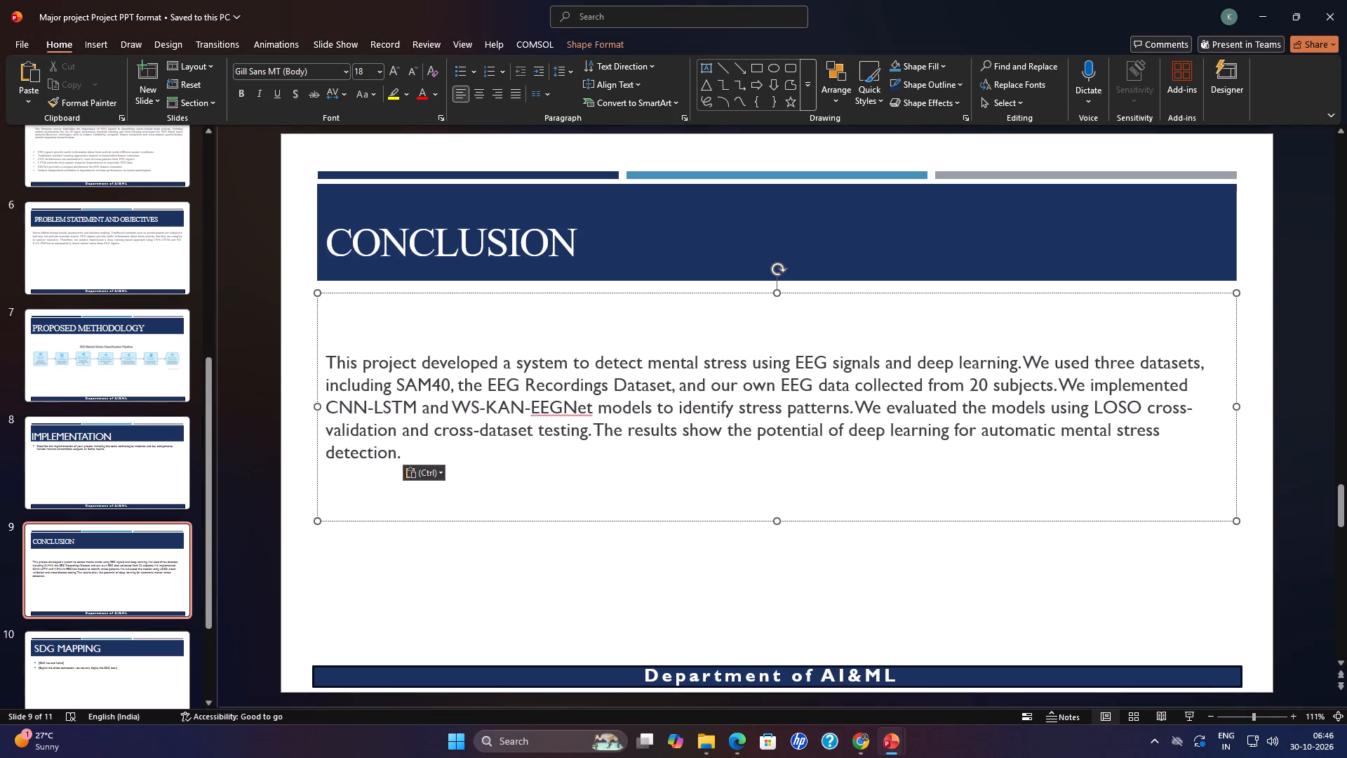
pyautogui.moveTo(333, 355); pyautogui.dragTo(366, 405)
pyautogui.click(324, 354)
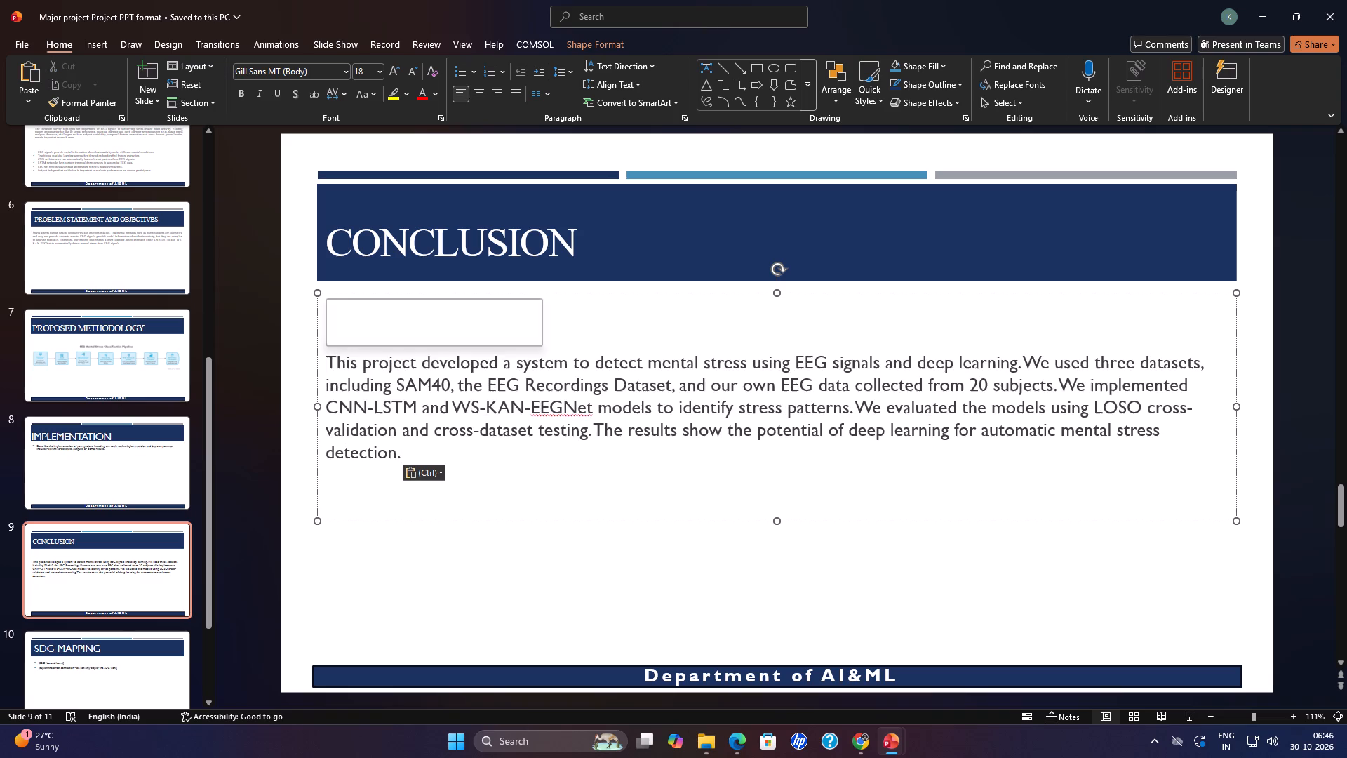
pyautogui.moveTo(324, 355); pyautogui.dragTo(407, 463)
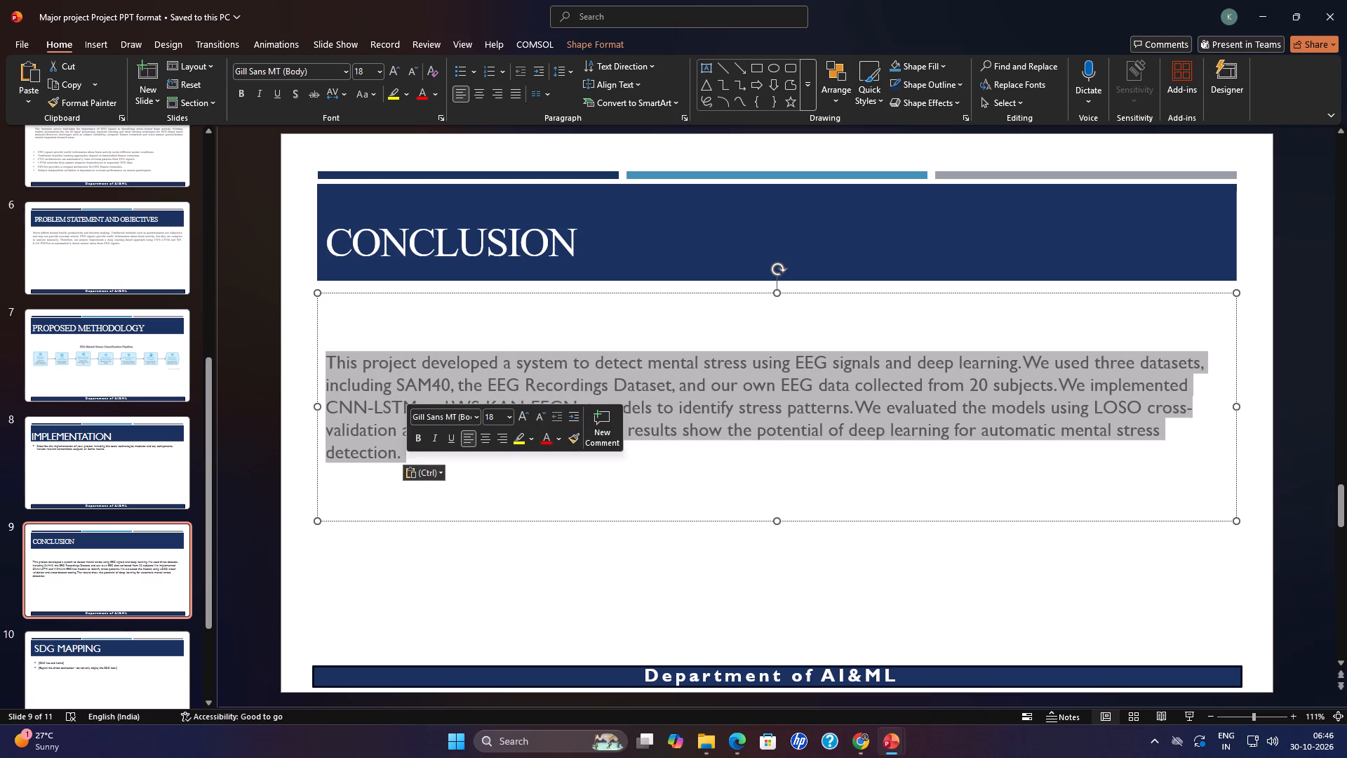
pyautogui.click(476, 416)
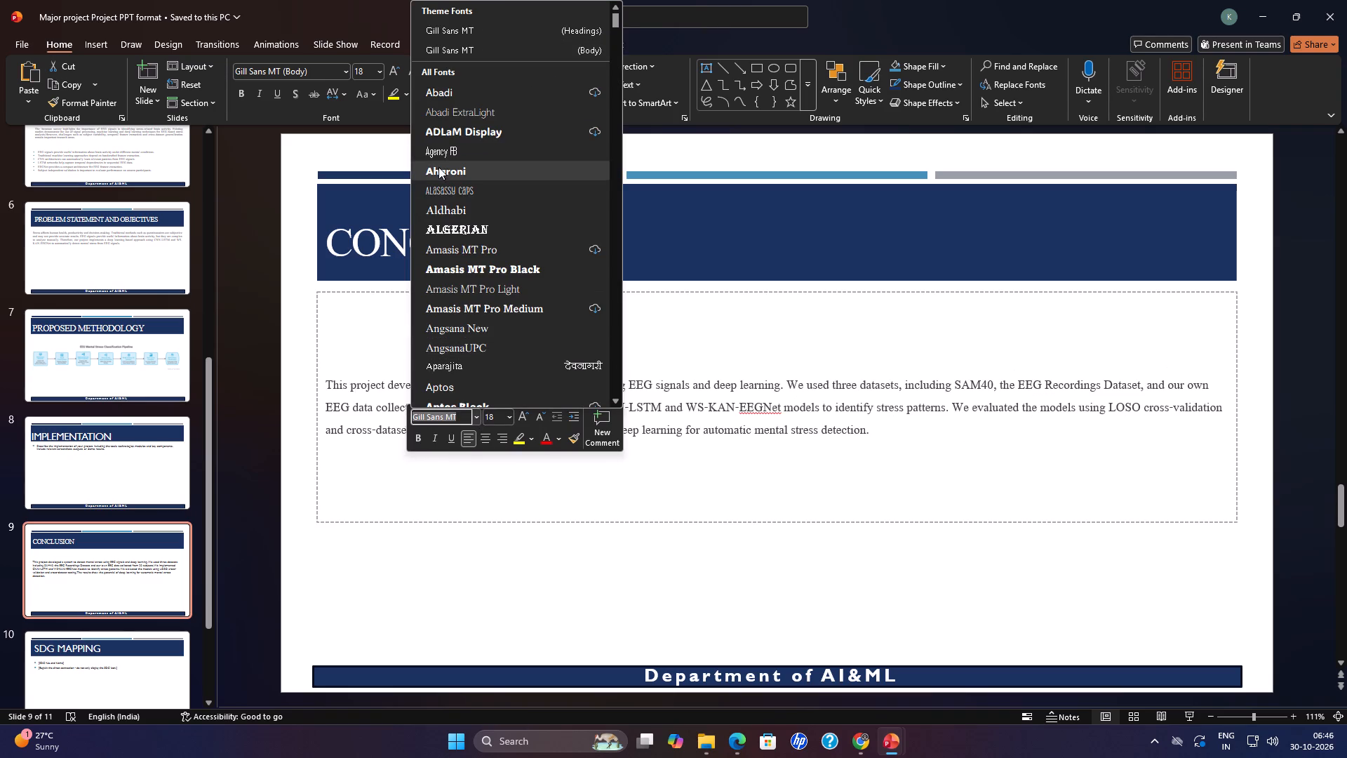
pyautogui.press('t')
pyautogui.press('i')
pyautogui.press('m')
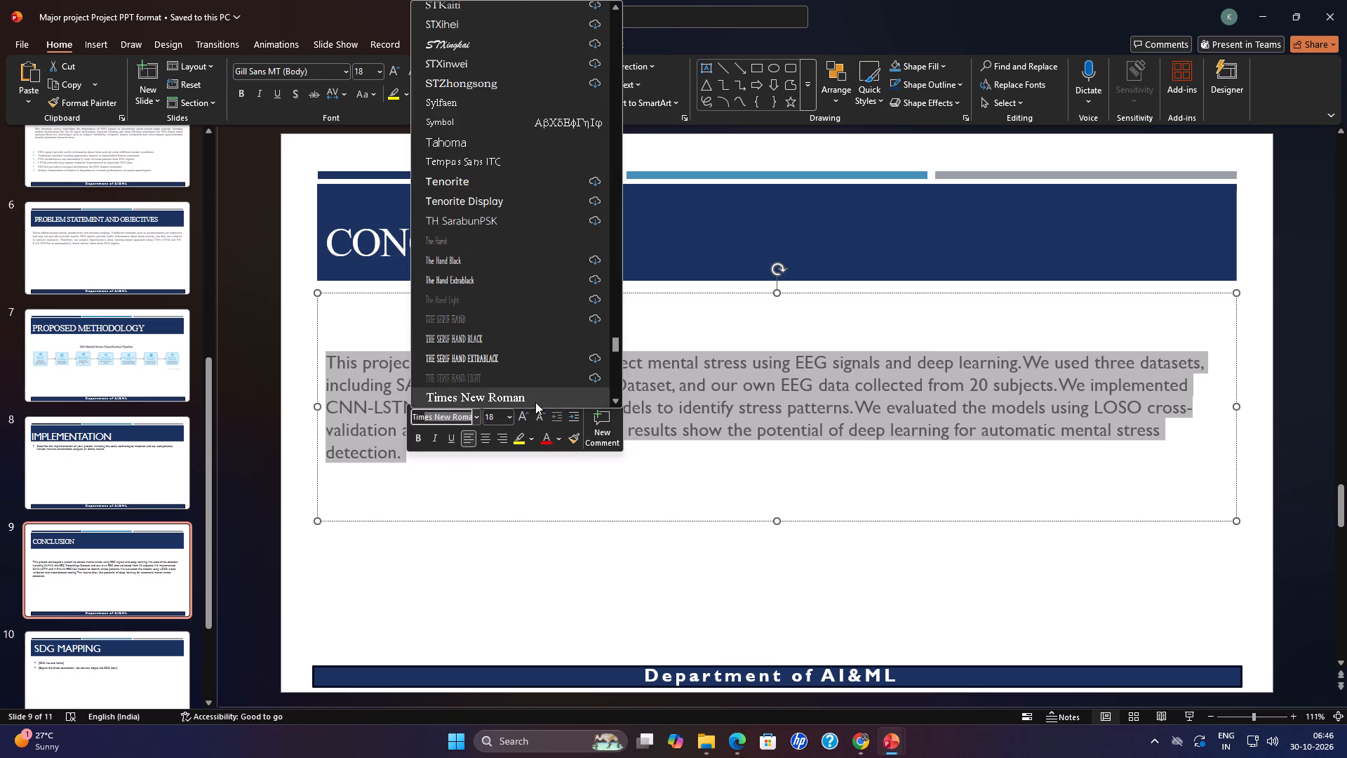
pyautogui.click(473, 391)
pyautogui.click(499, 492)
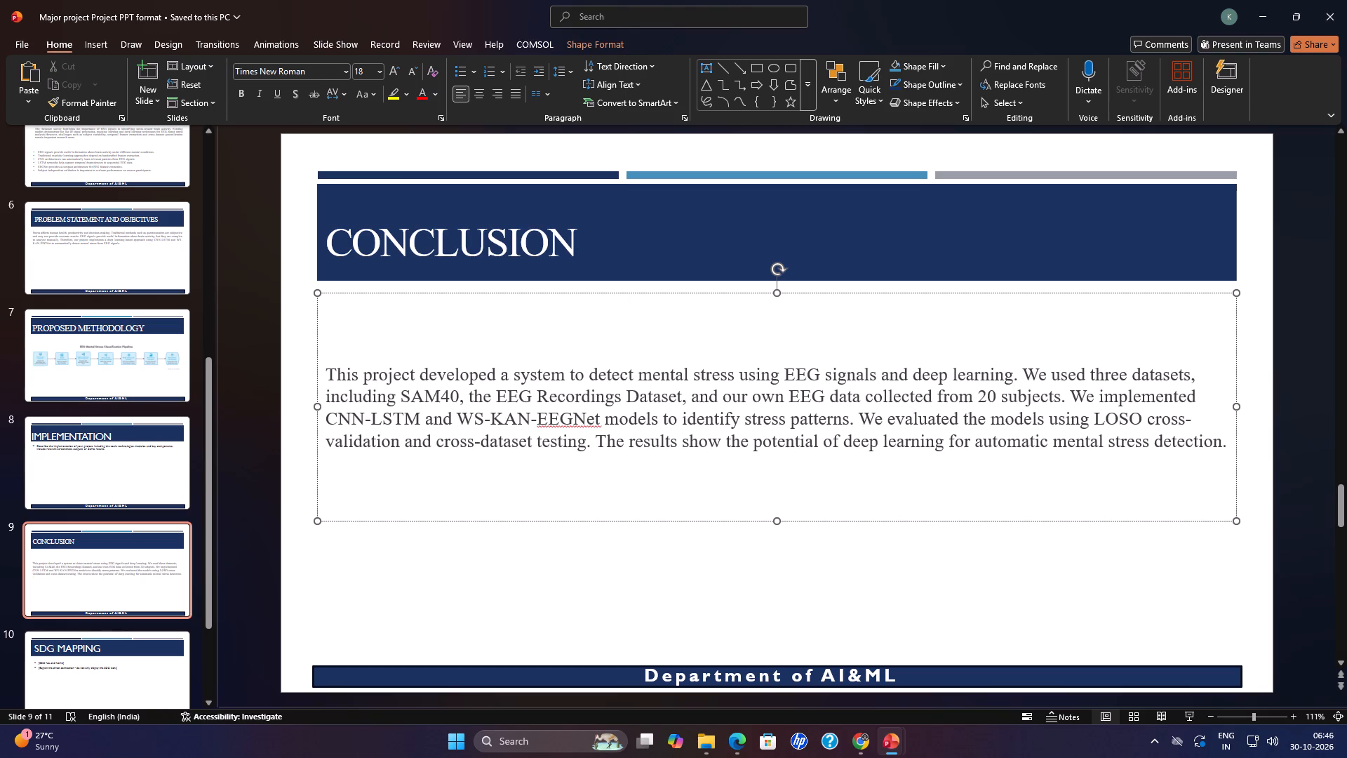
# Shorten the conclusion text box from its bottom edge so it fits more closely around the paragraph.
pyautogui.moveTo(776, 518); pyautogui.dragTo(782, 487)
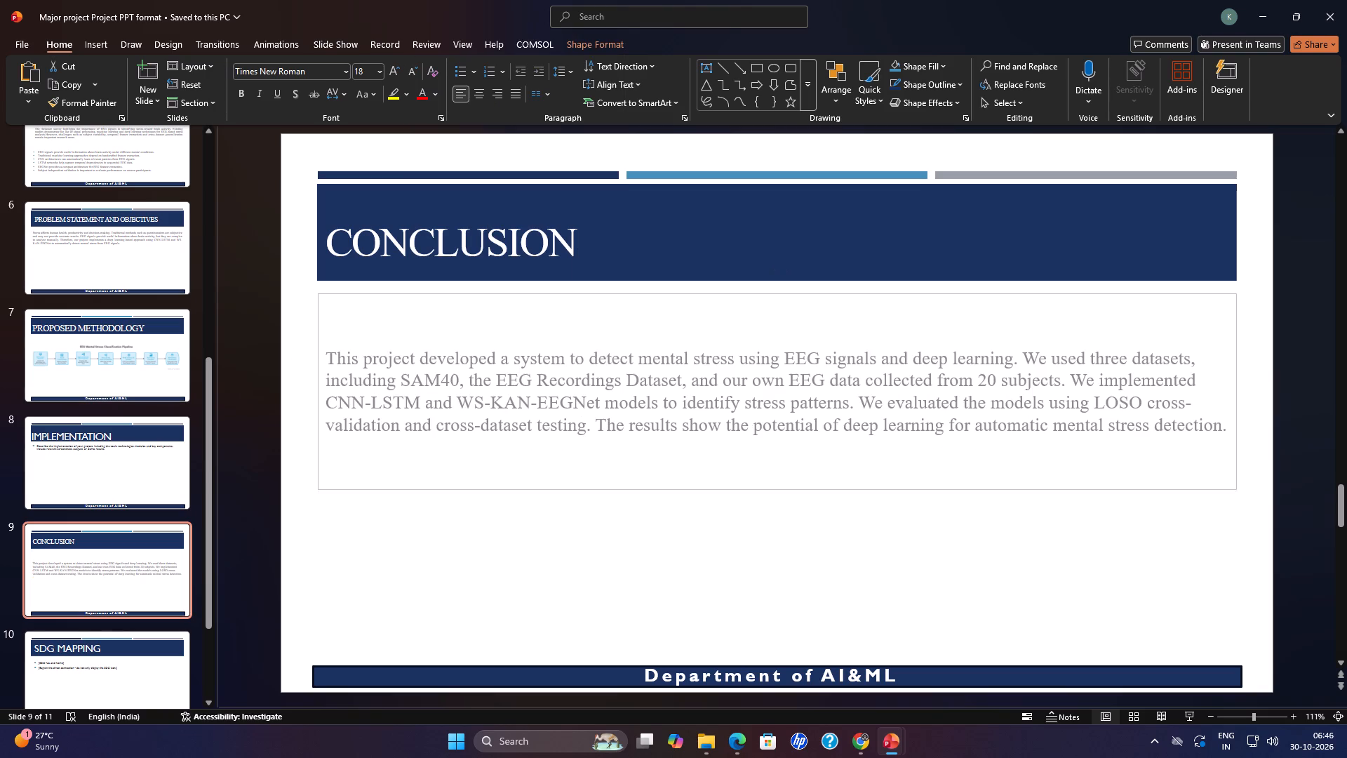
pyautogui.moveTo(782, 487); pyautogui.dragTo(782, 458)
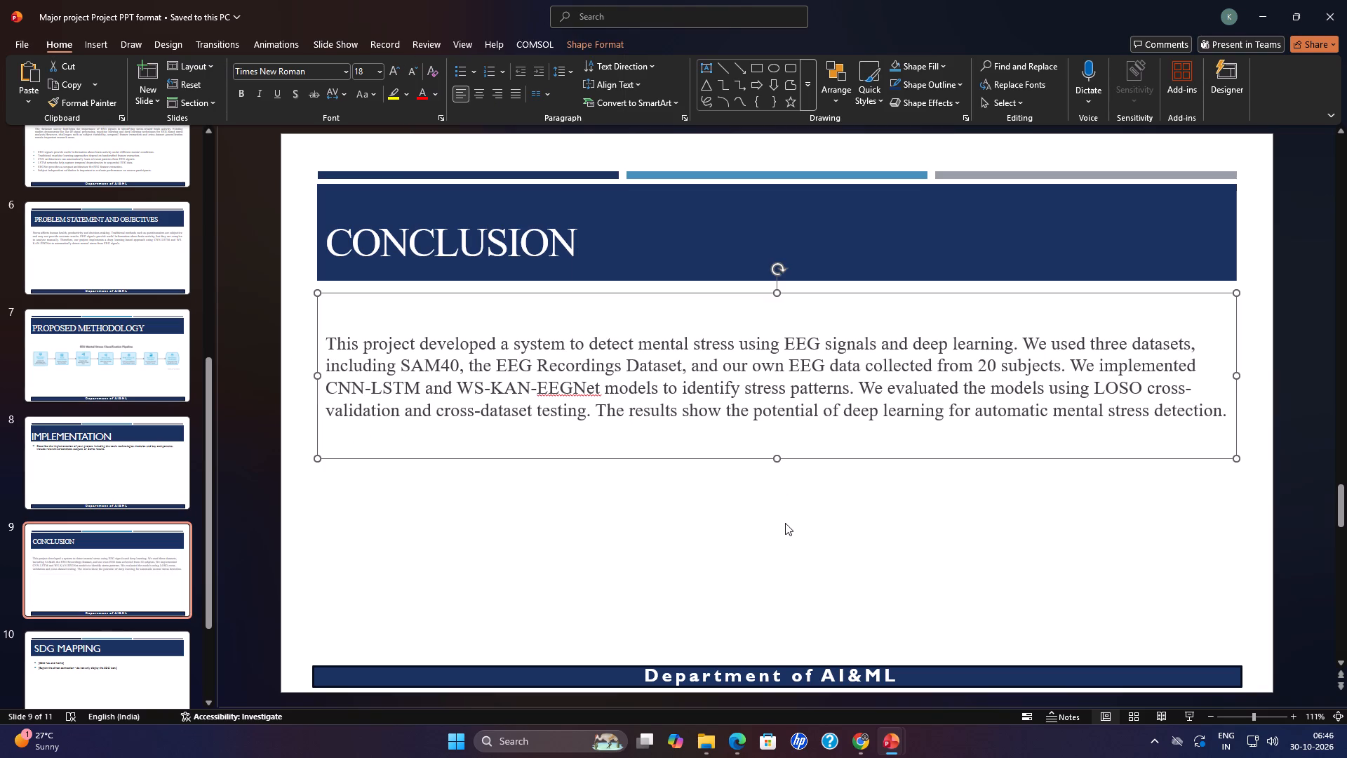
pyautogui.click(788, 524)
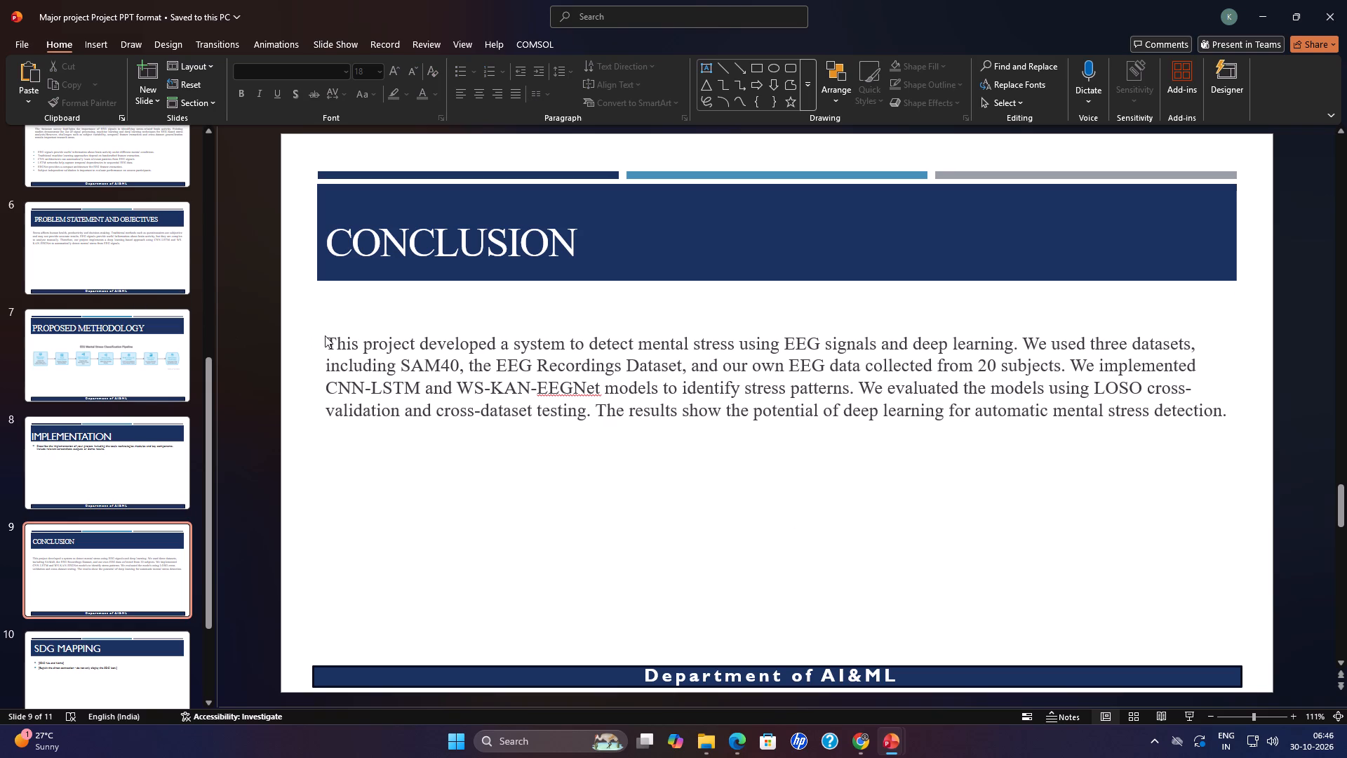
# Justify the entire conclusion paragraph on slide 9.
pyautogui.moveTo(331, 335); pyautogui.dragTo(1266, 453)
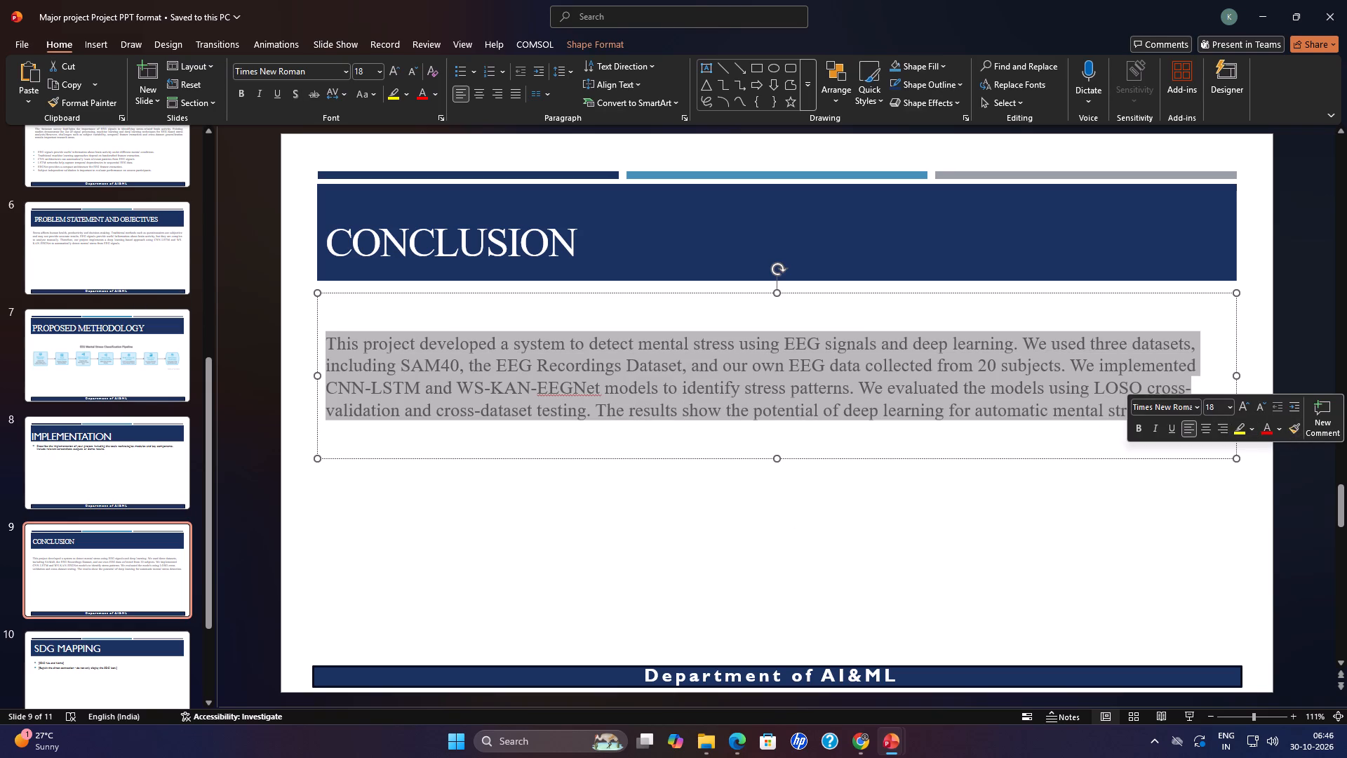
pyautogui.click(518, 93)
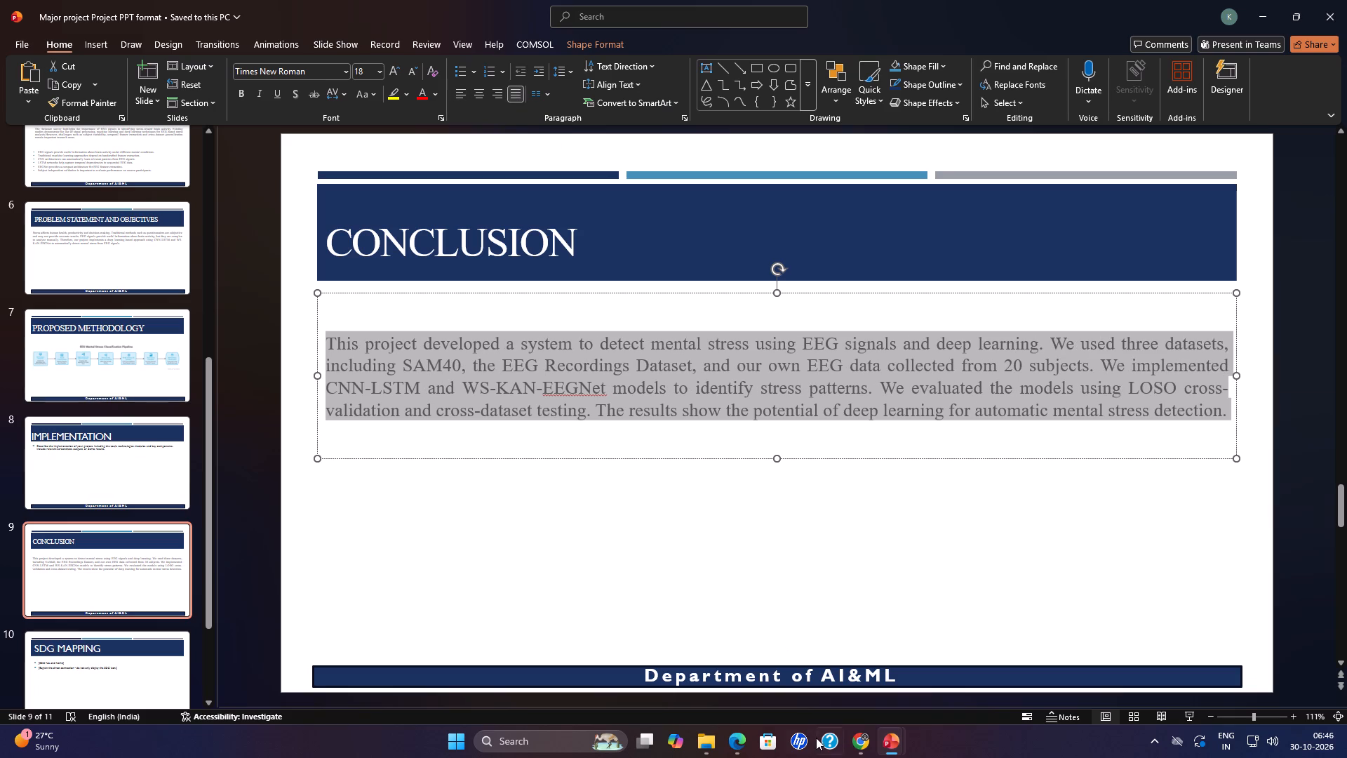
pyautogui.click(762, 568)
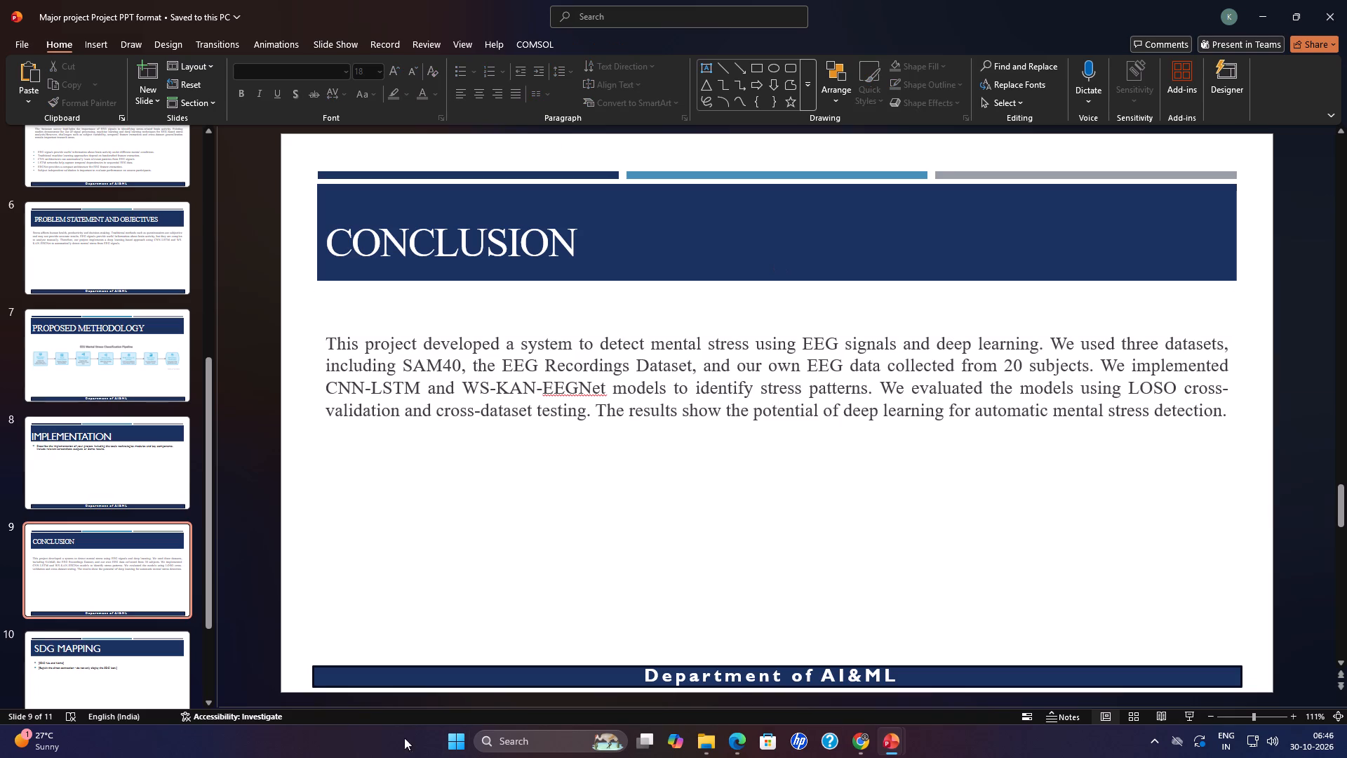
pyautogui.scroll(-2, 52, 496)
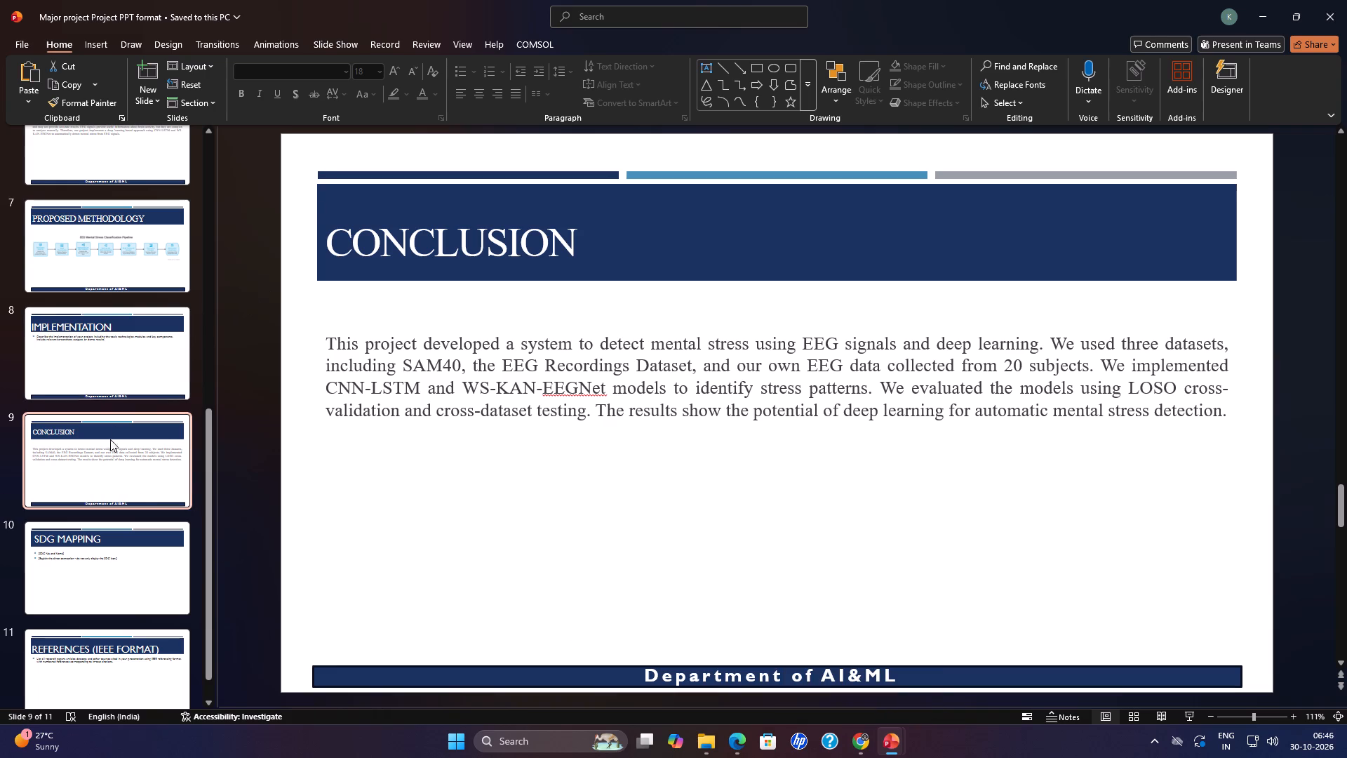
pyautogui.scroll(-2, 74, 419)
pyautogui.click(58, 555)
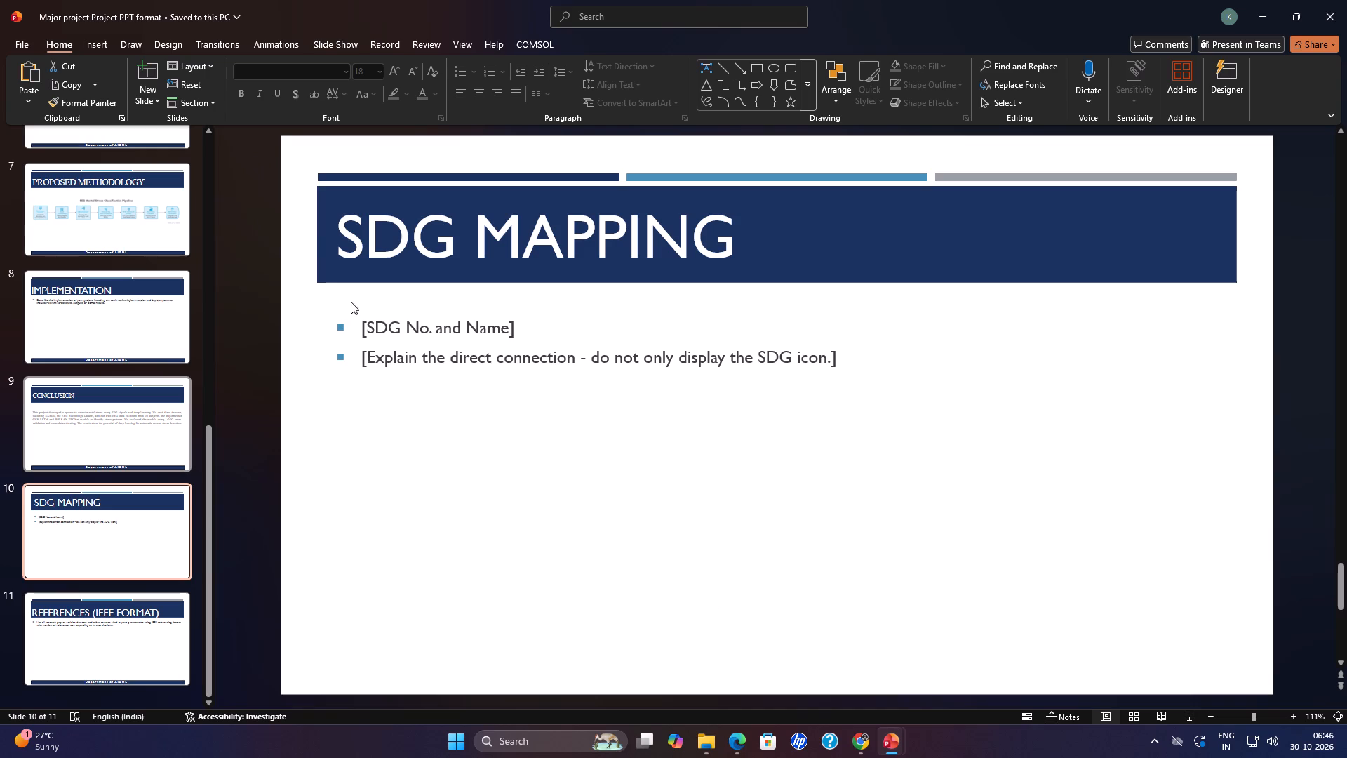
pyautogui.moveTo(359, 318); pyautogui.dragTo(853, 339)
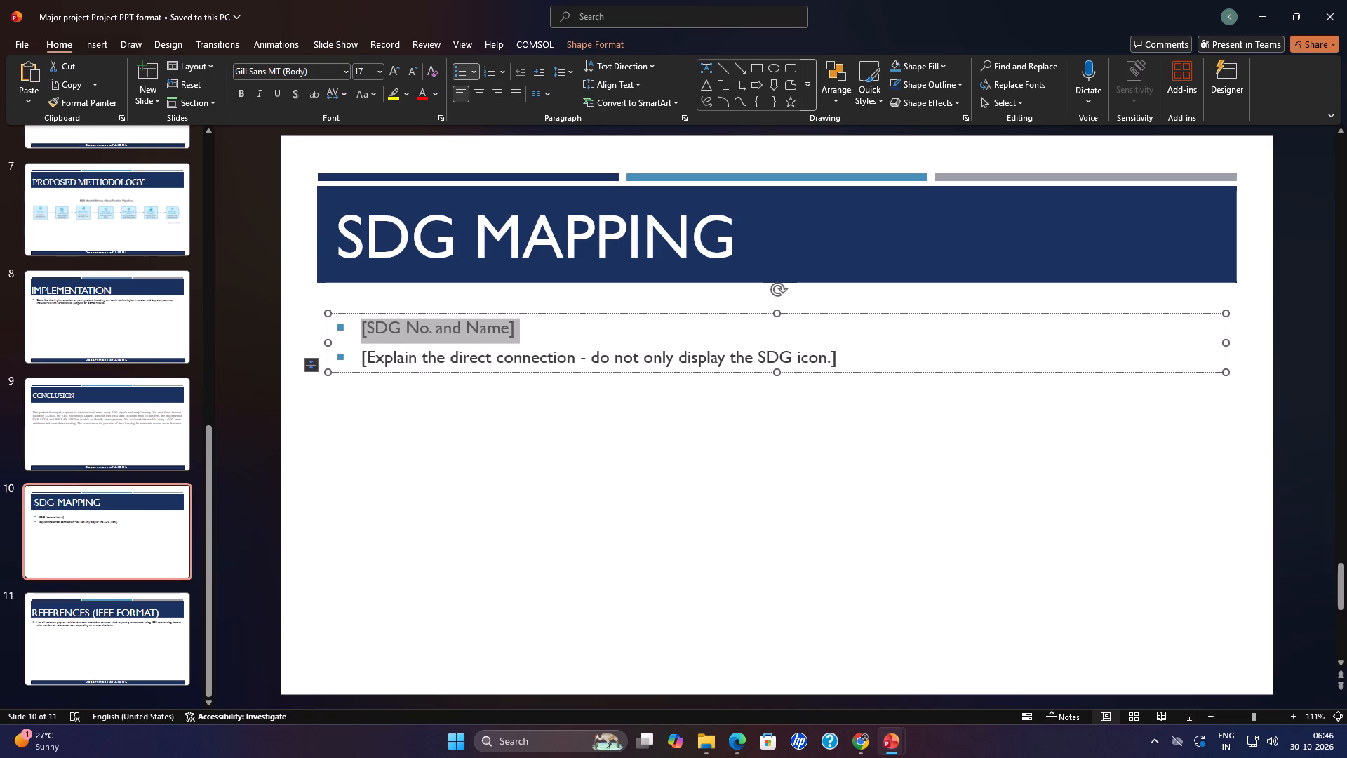
pyautogui.moveTo(853, 339); pyautogui.dragTo(852, 370)
pyautogui.hotkey('ctrl', 'c')
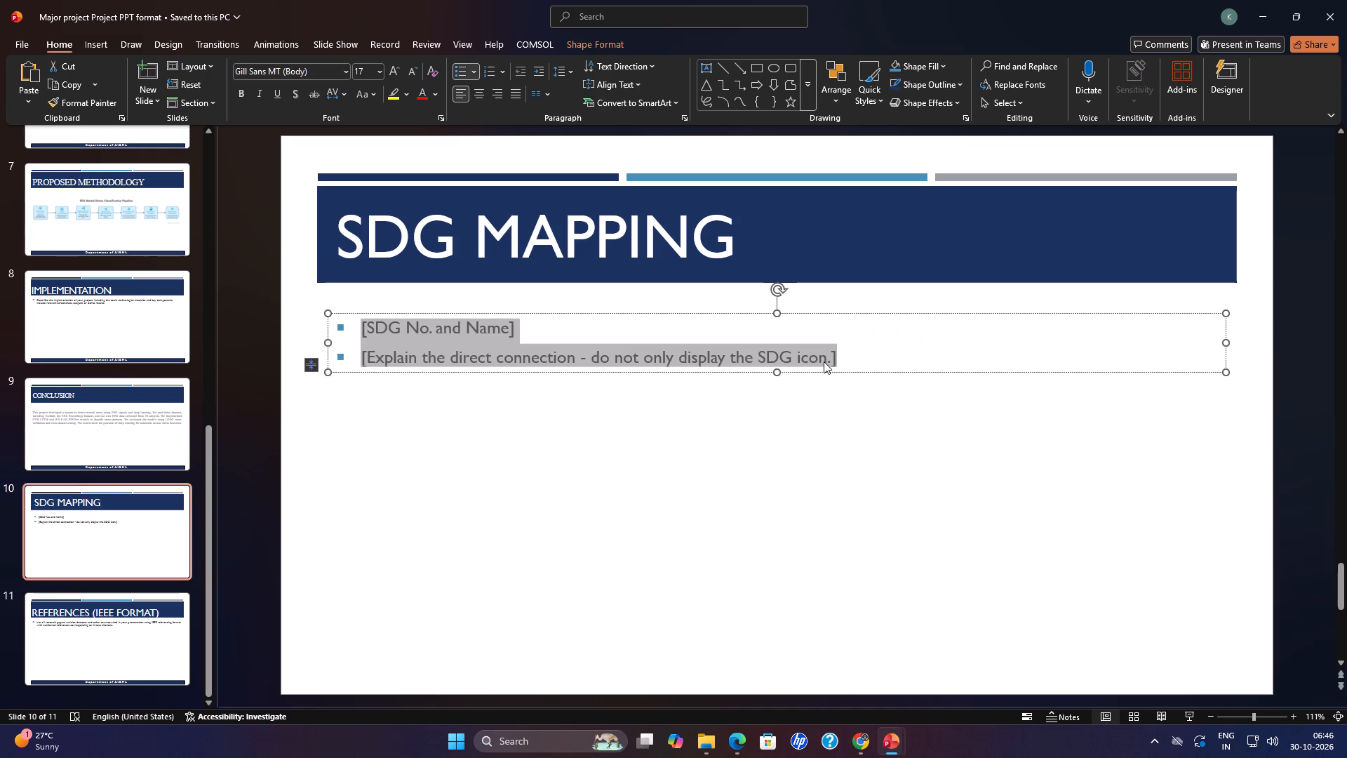
pyautogui.click(859, 738)
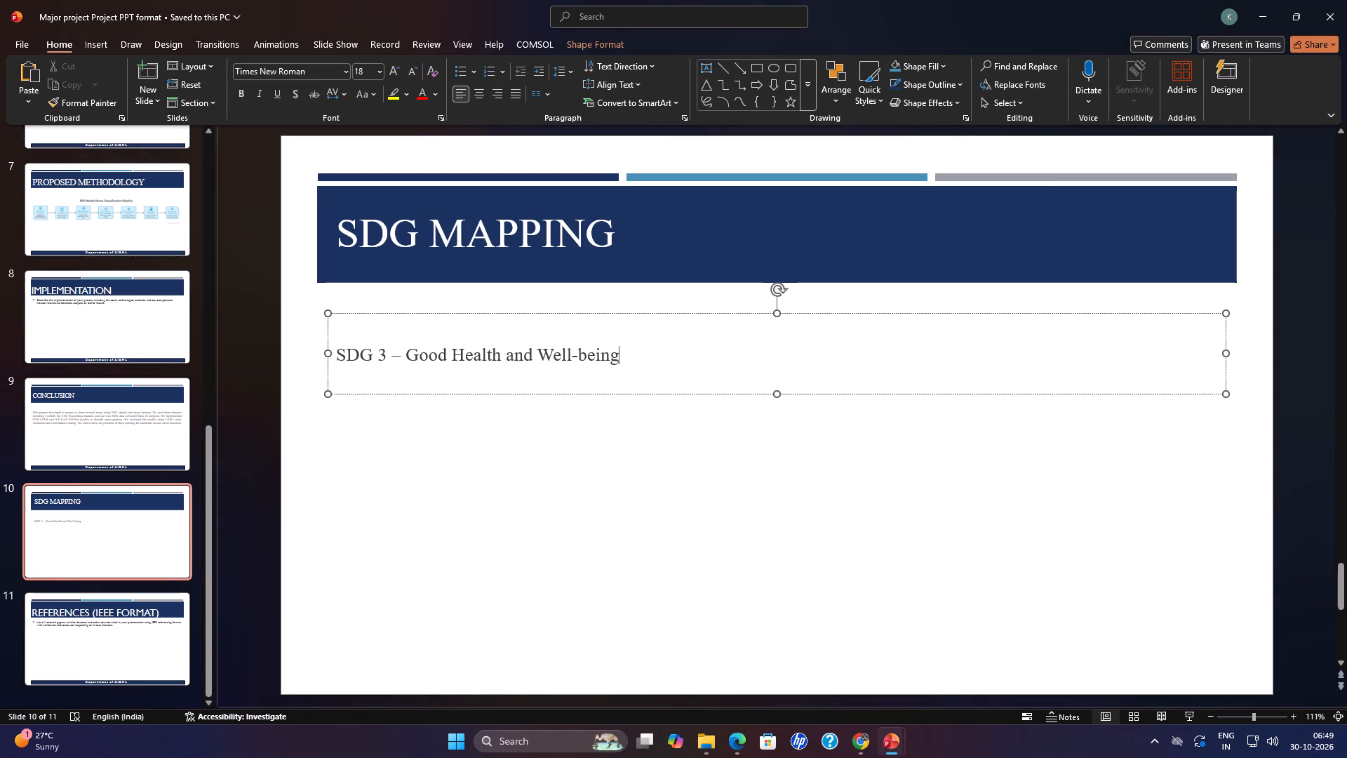
pyautogui.moveTo(774, 391); pyautogui.dragTo(786, 448)
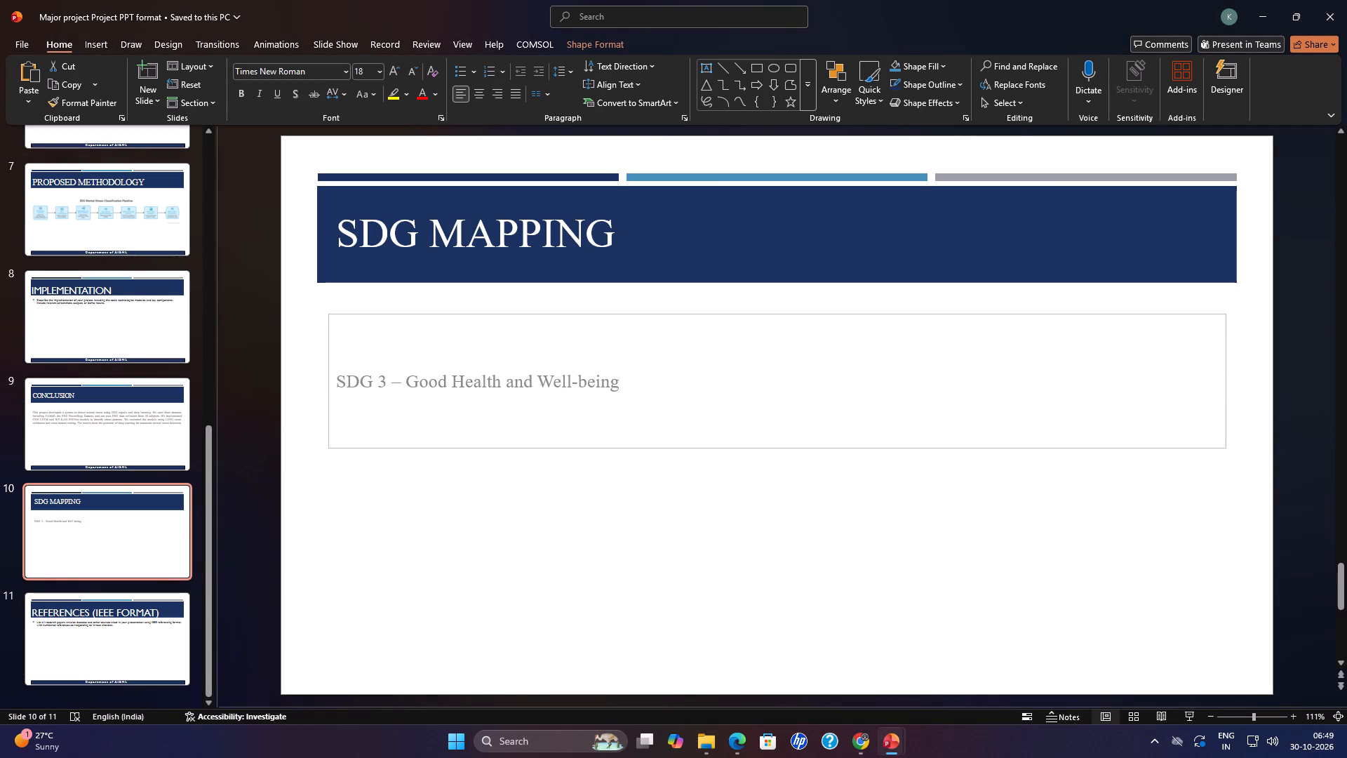
pyautogui.moveTo(786, 448); pyautogui.dragTo(794, 375)
# Paste the three copied SDG points onto slide 10 as a separate numbered-list text box.
pyautogui.click(640, 349)
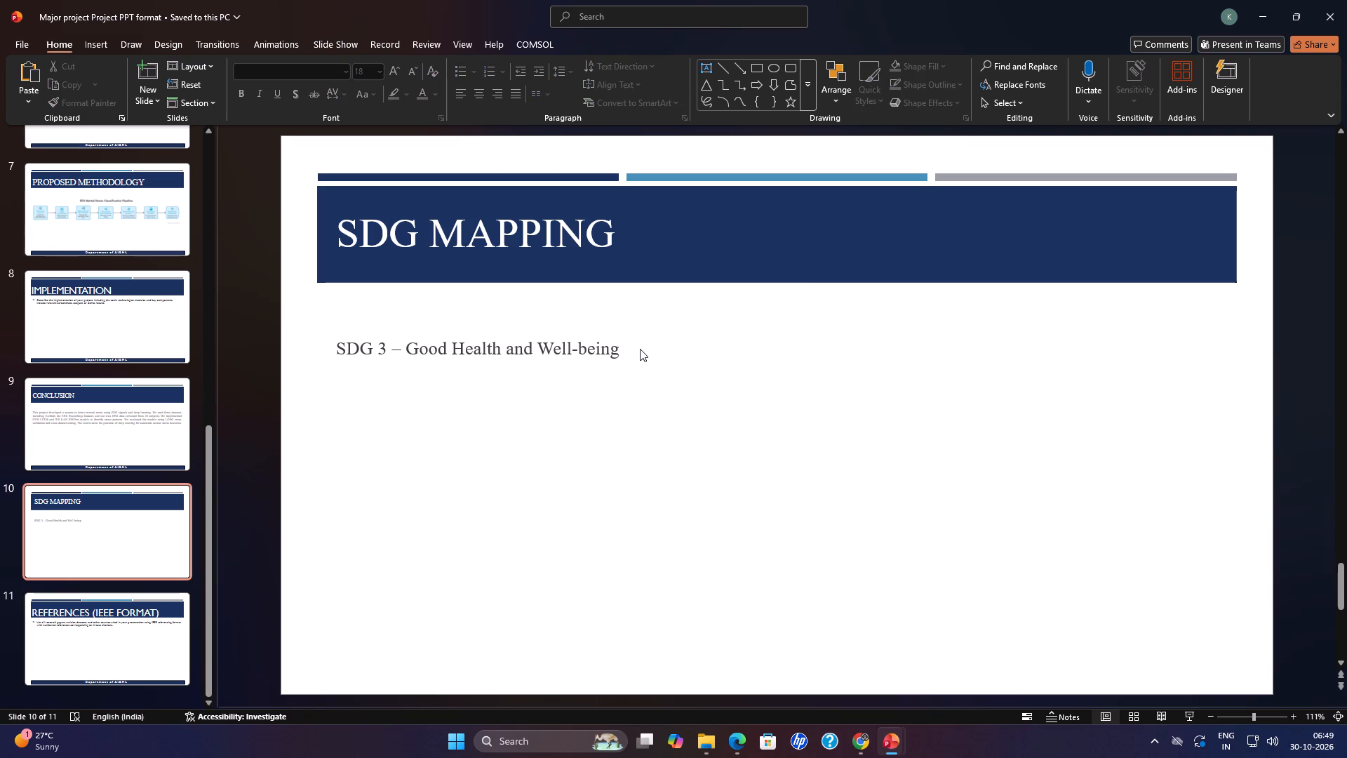
pyautogui.click(625, 340)
pyautogui.hotkey('ctrl', 'v')
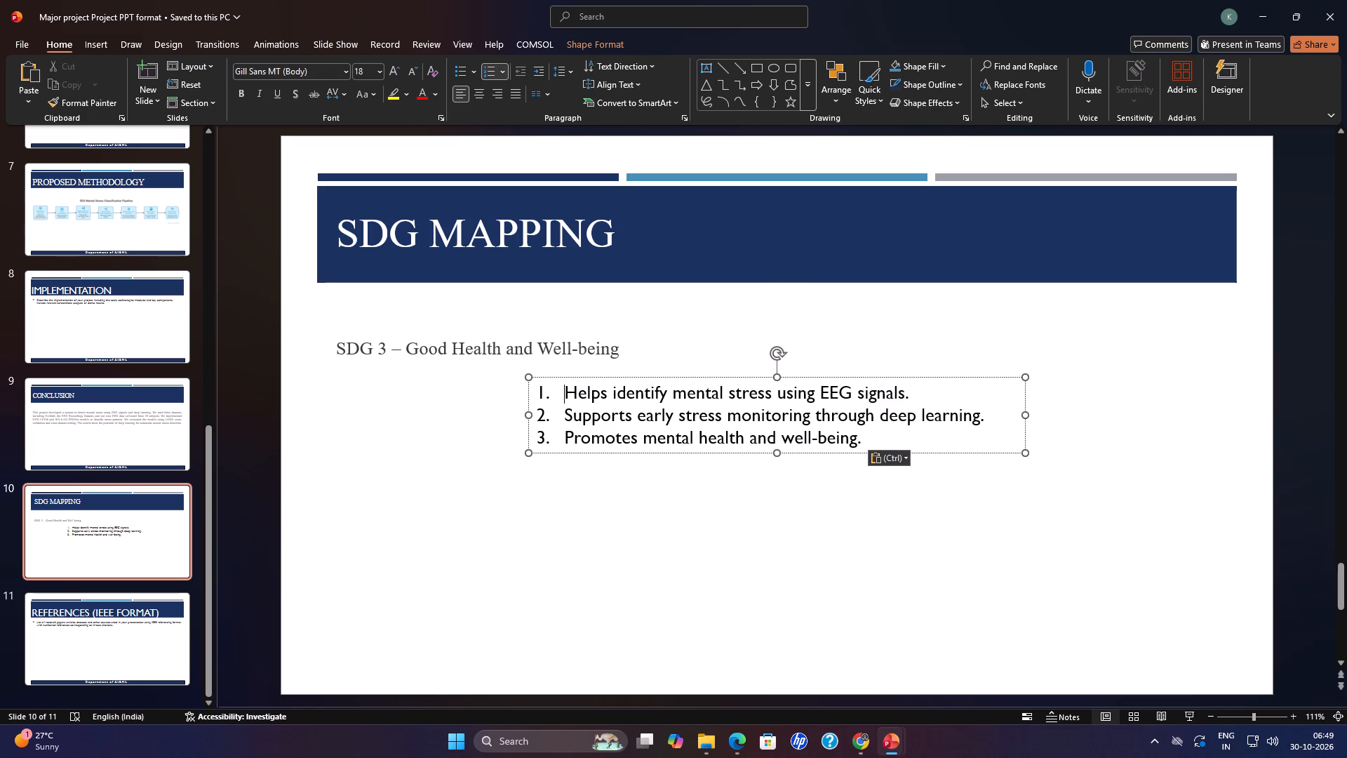
# Widen the pasted list's text box leftward to start beneath the SDG 3 line, and try extending its bottom edge downward.
pyautogui.moveTo(701, 416); pyautogui.dragTo(655, 432)
pyautogui.moveTo(526, 415); pyautogui.dragTo(525, 417)
pyautogui.moveTo(525, 417); pyautogui.dragTo(363, 449)
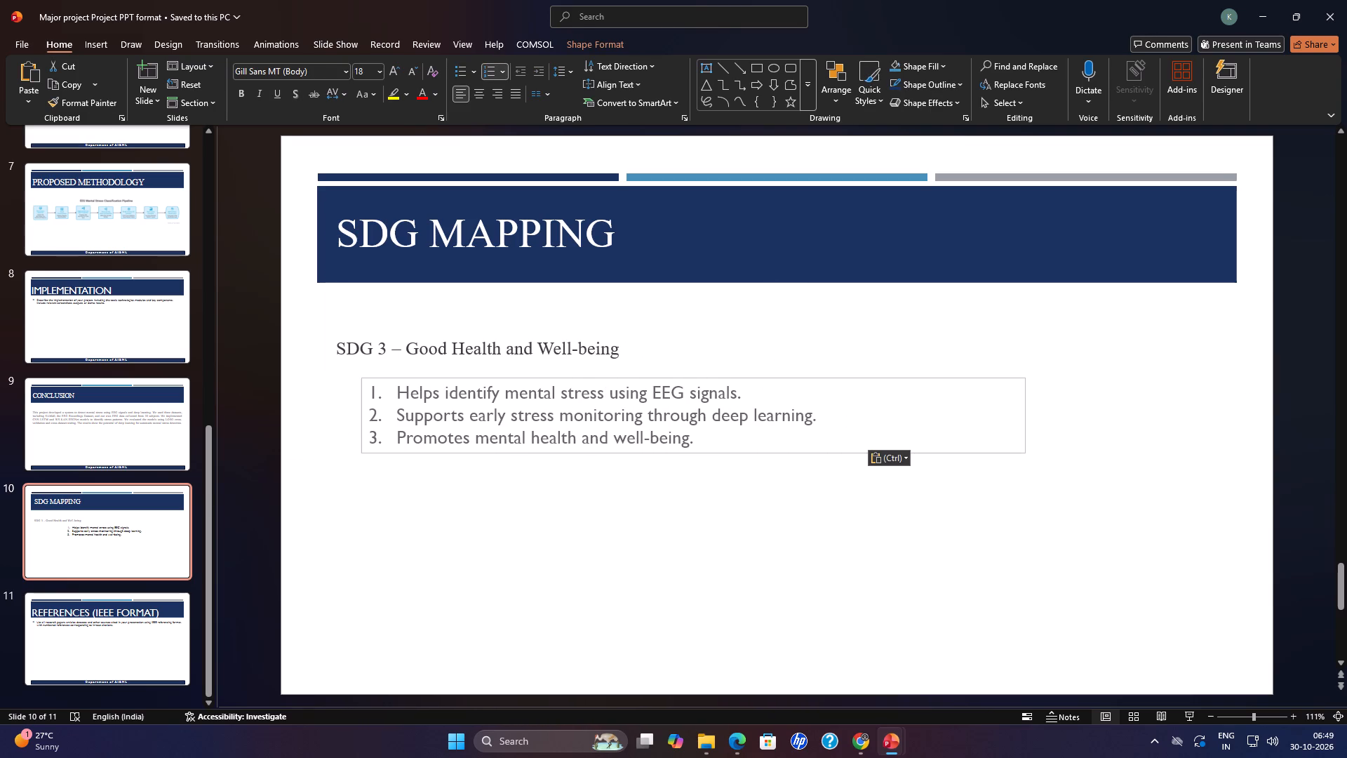
pyautogui.moveTo(363, 449); pyautogui.dragTo(336, 455)
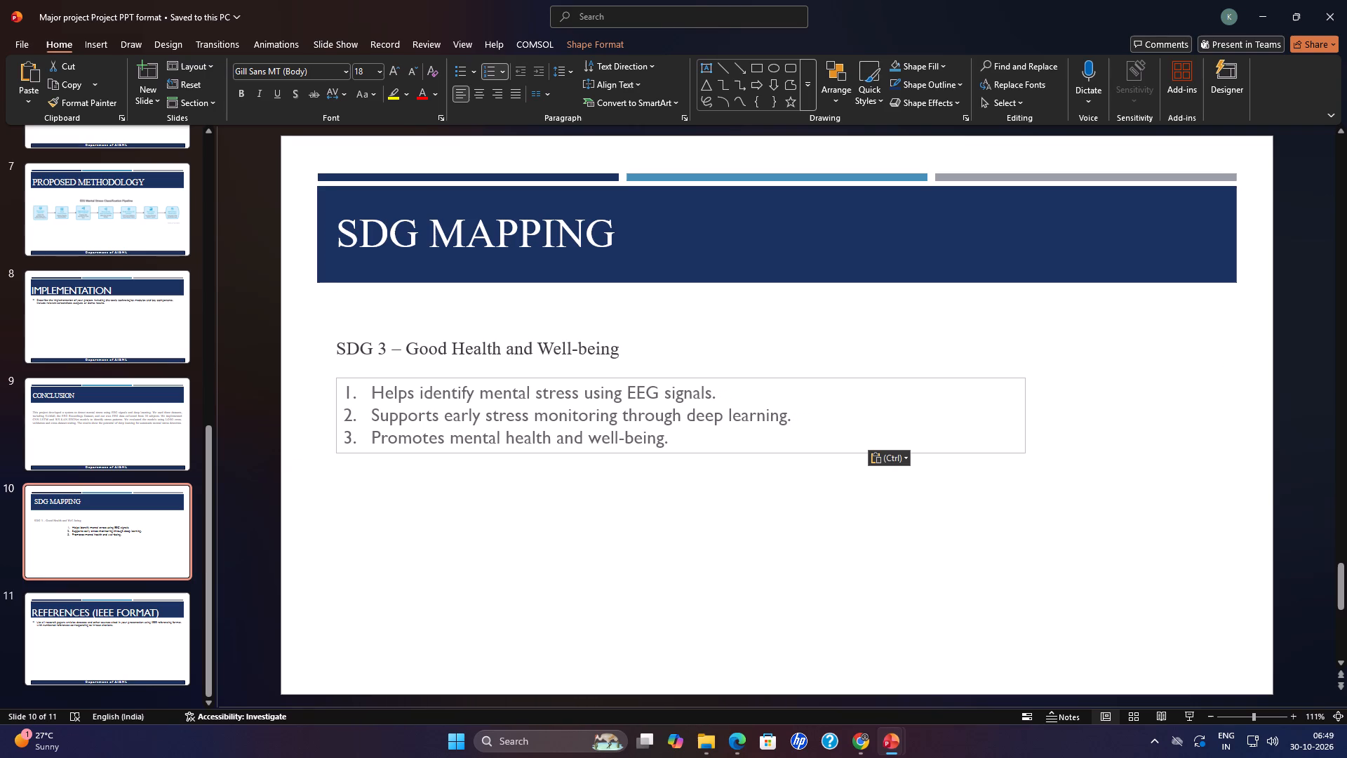
pyautogui.moveTo(336, 455); pyautogui.dragTo(337, 455)
pyautogui.moveTo(682, 453); pyautogui.dragTo(682, 483)
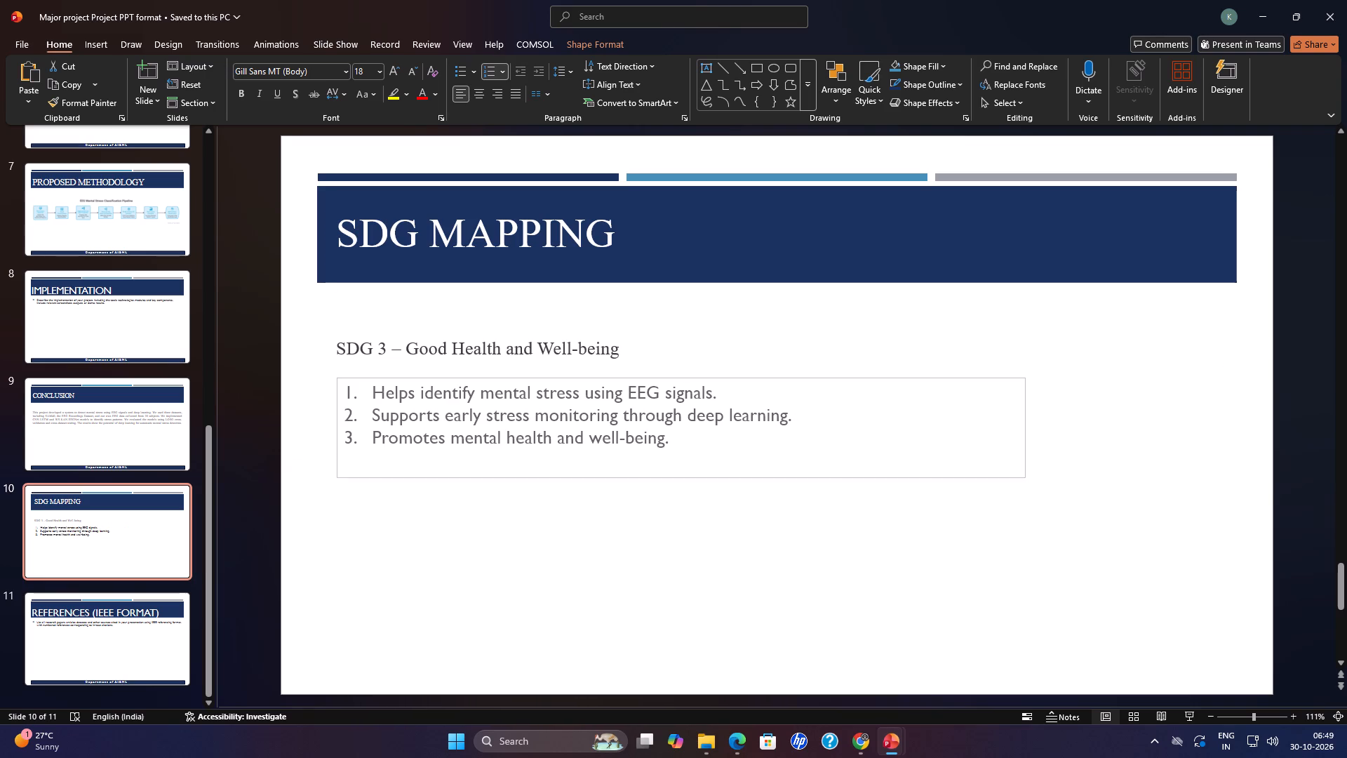
pyautogui.moveTo(682, 483); pyautogui.dragTo(678, 503)
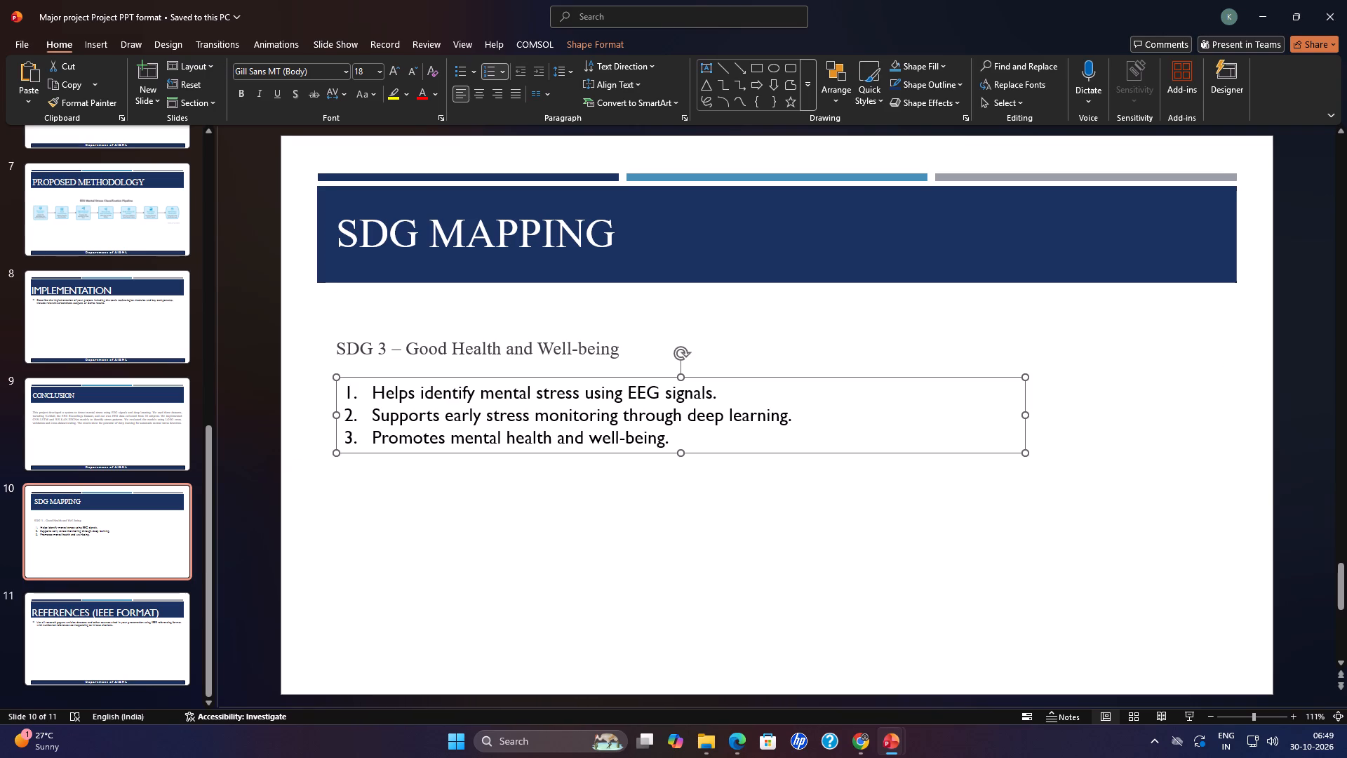
# Remove the numbering from all three pasted SDG points, leaving them as plain lines.
pyautogui.click(798, 427)
pyautogui.click(358, 397)
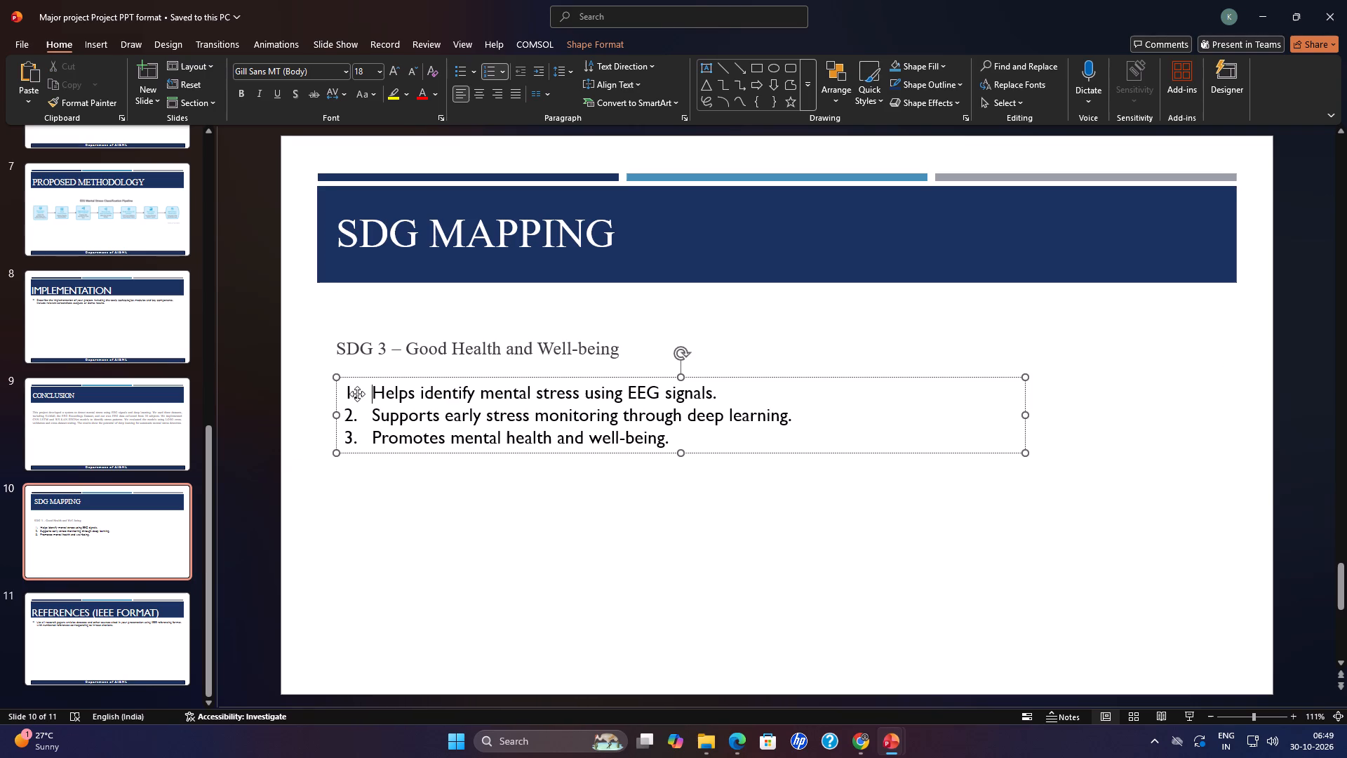
pyautogui.press('BackSpace')
pyautogui.click(366, 423)
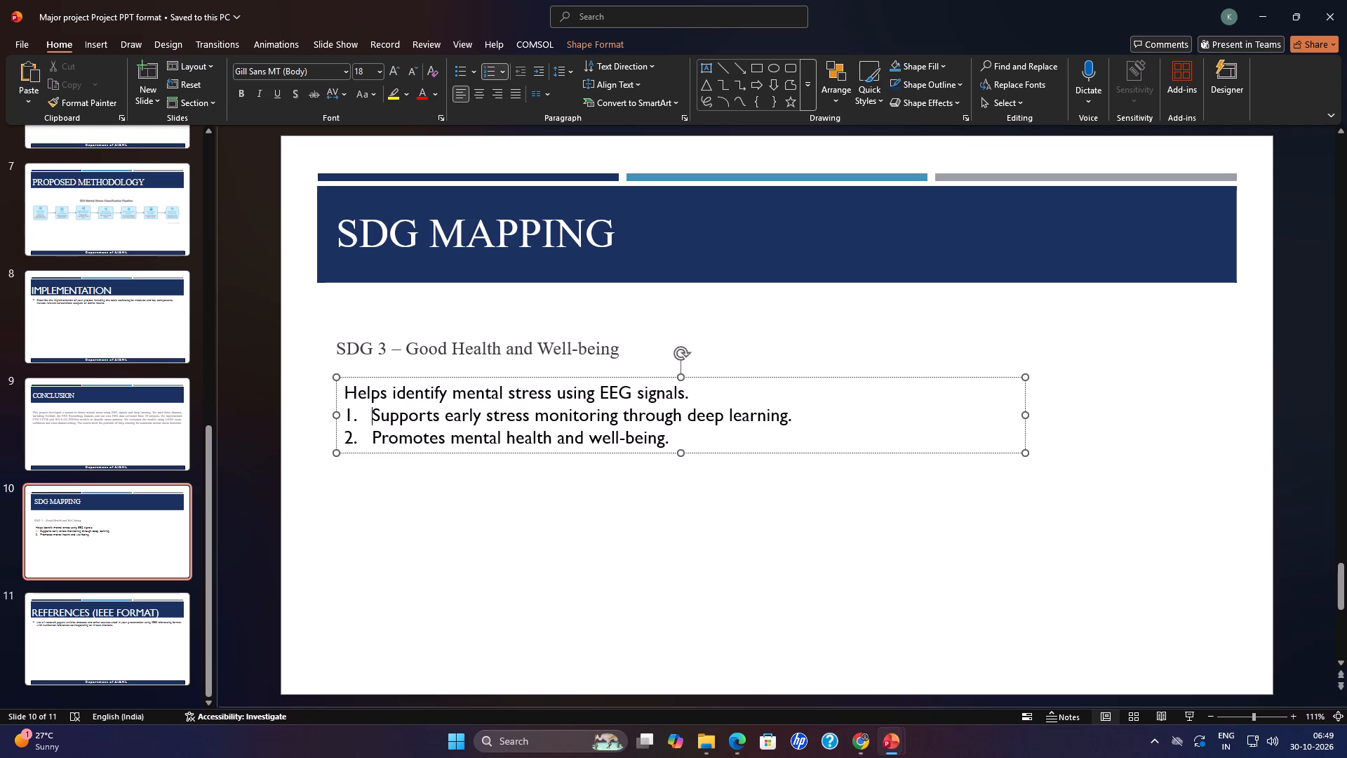
pyautogui.press('BackSpace')
pyautogui.click(370, 437)
pyautogui.press('BackSpace')
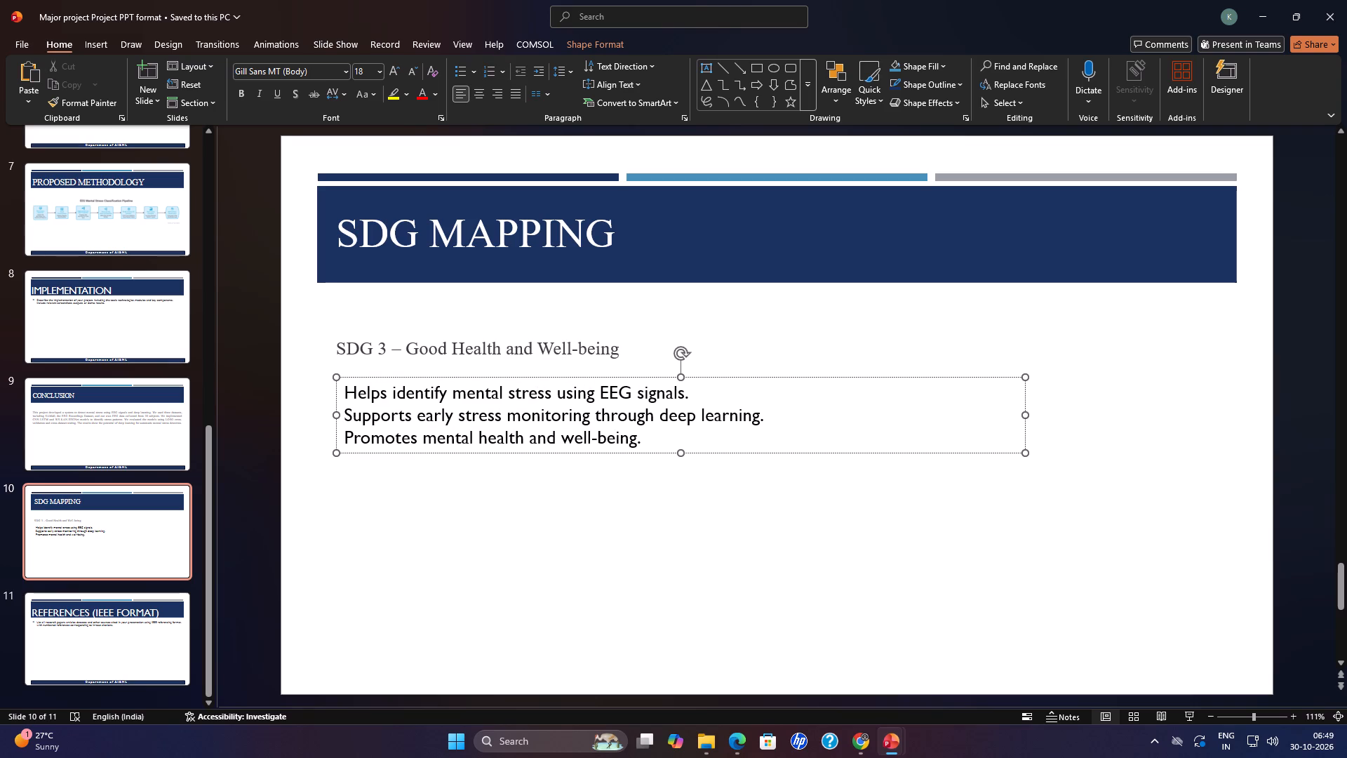
# Move the three-line text box slightly right and down, indenting it beneath the SDG 3 line.
pyautogui.moveTo(341, 387); pyautogui.dragTo(354, 404)
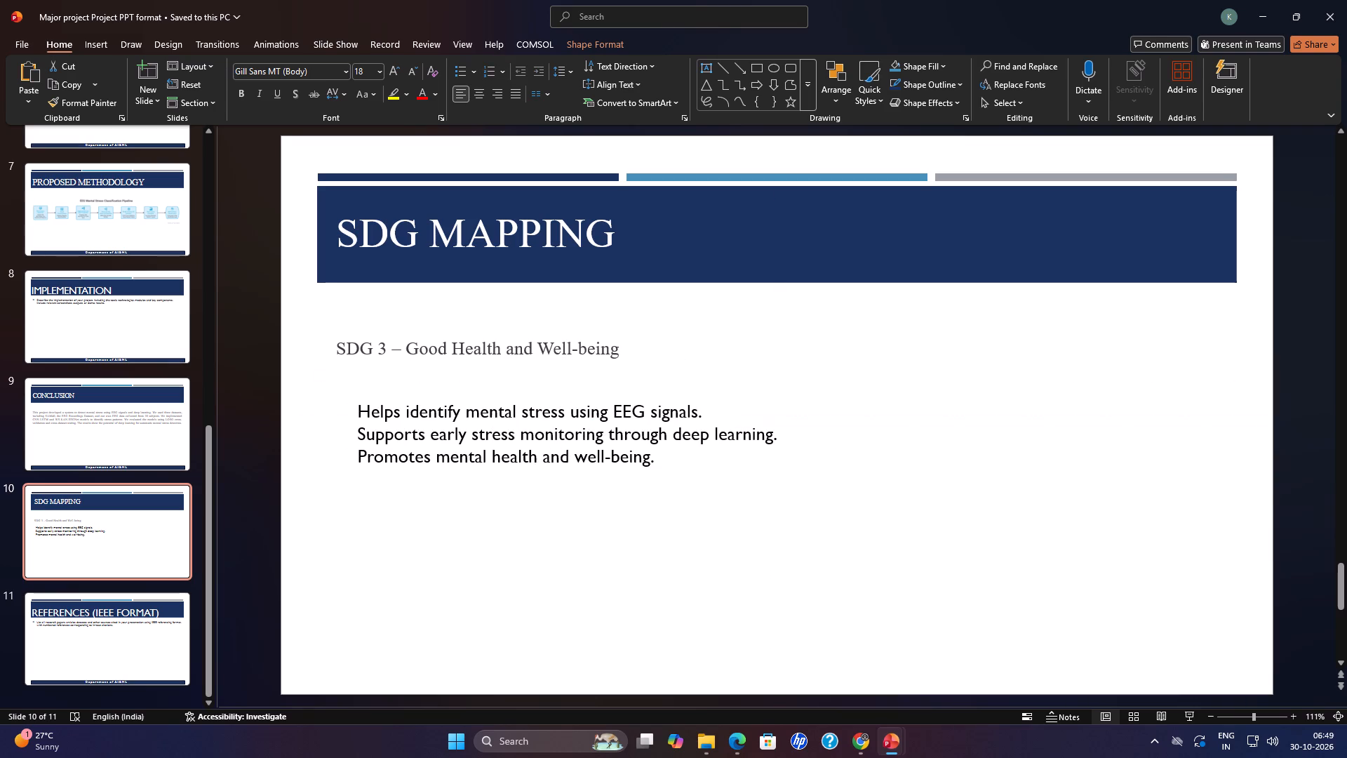
pyautogui.moveTo(354, 404); pyautogui.dragTo(354, 397)
pyautogui.click(356, 401)
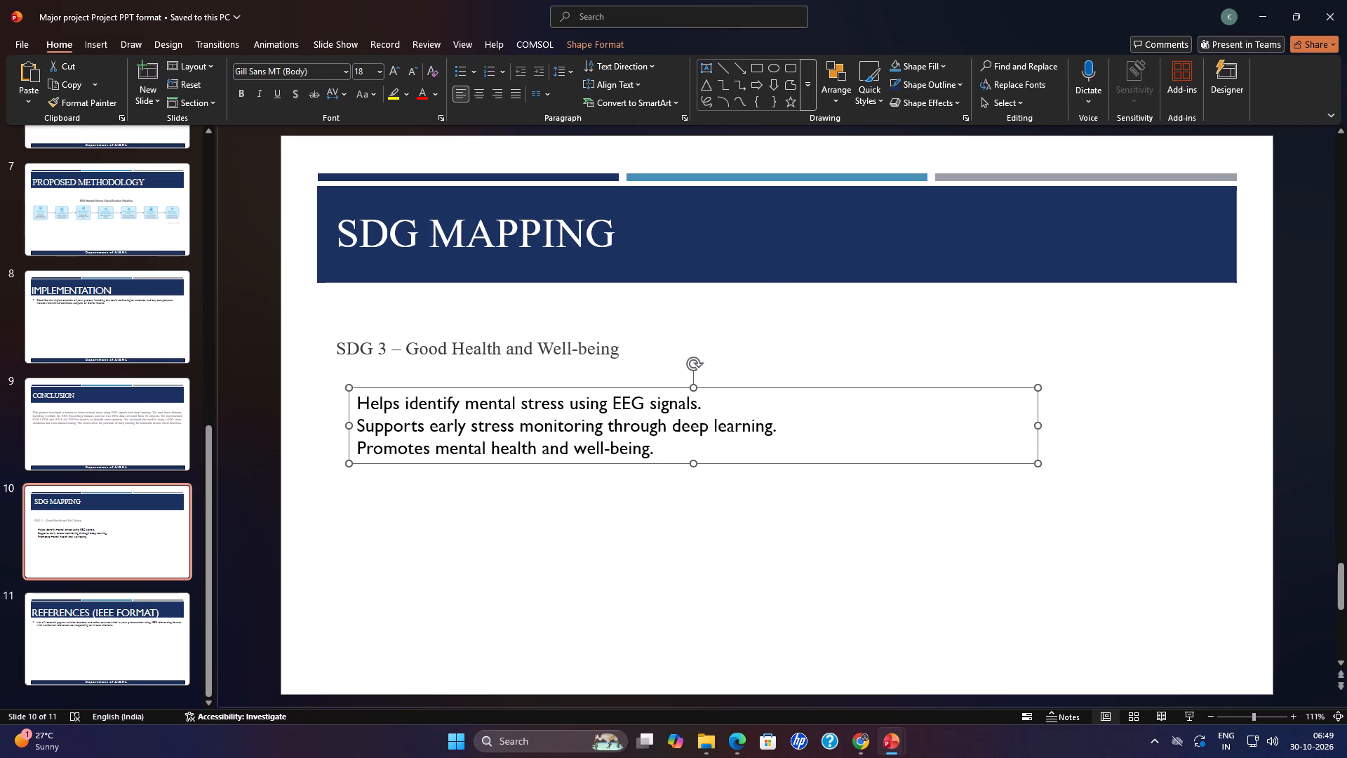
# Format all three SDG point lines on slide 10 in Times New Roman.
pyautogui.click(487, 430)
pyautogui.moveTo(356, 399); pyautogui.dragTo(406, 413)
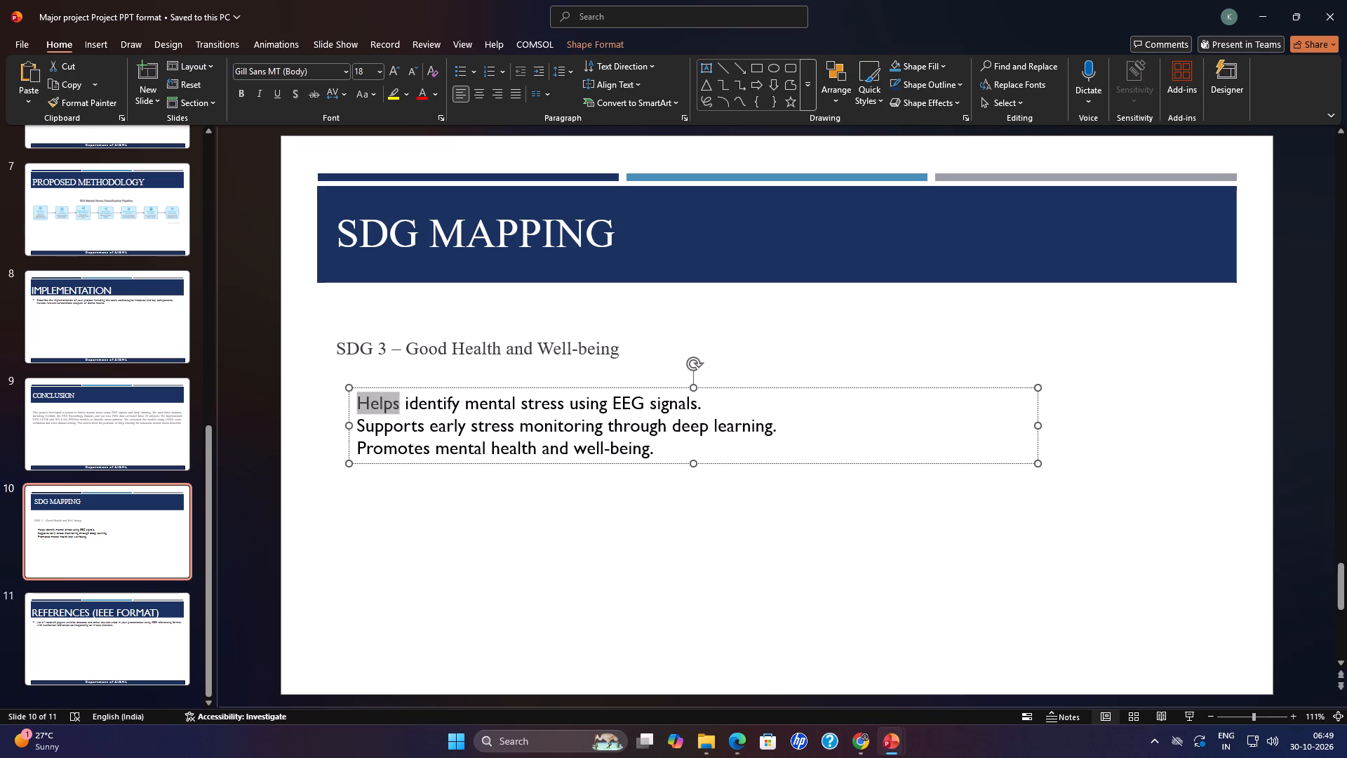
pyautogui.moveTo(406, 413); pyautogui.dragTo(674, 465)
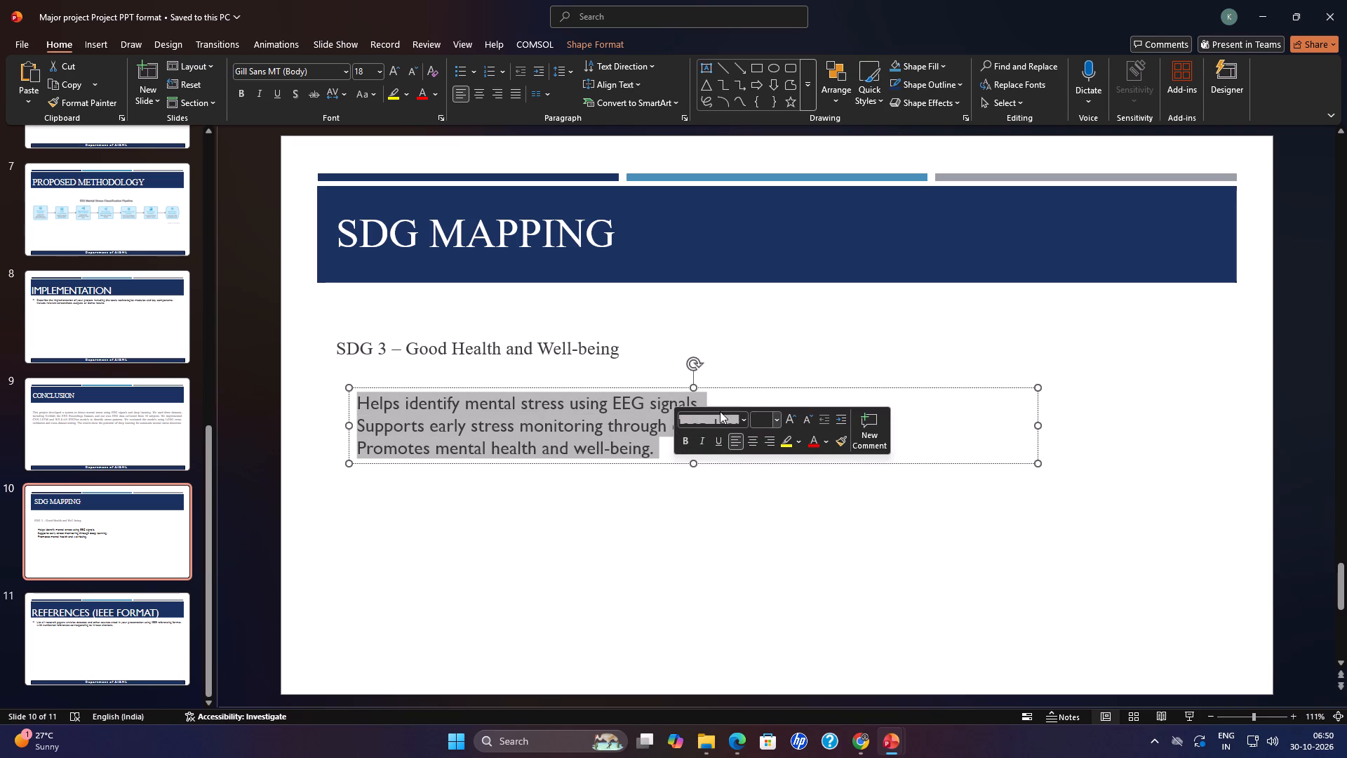
pyautogui.click(744, 420)
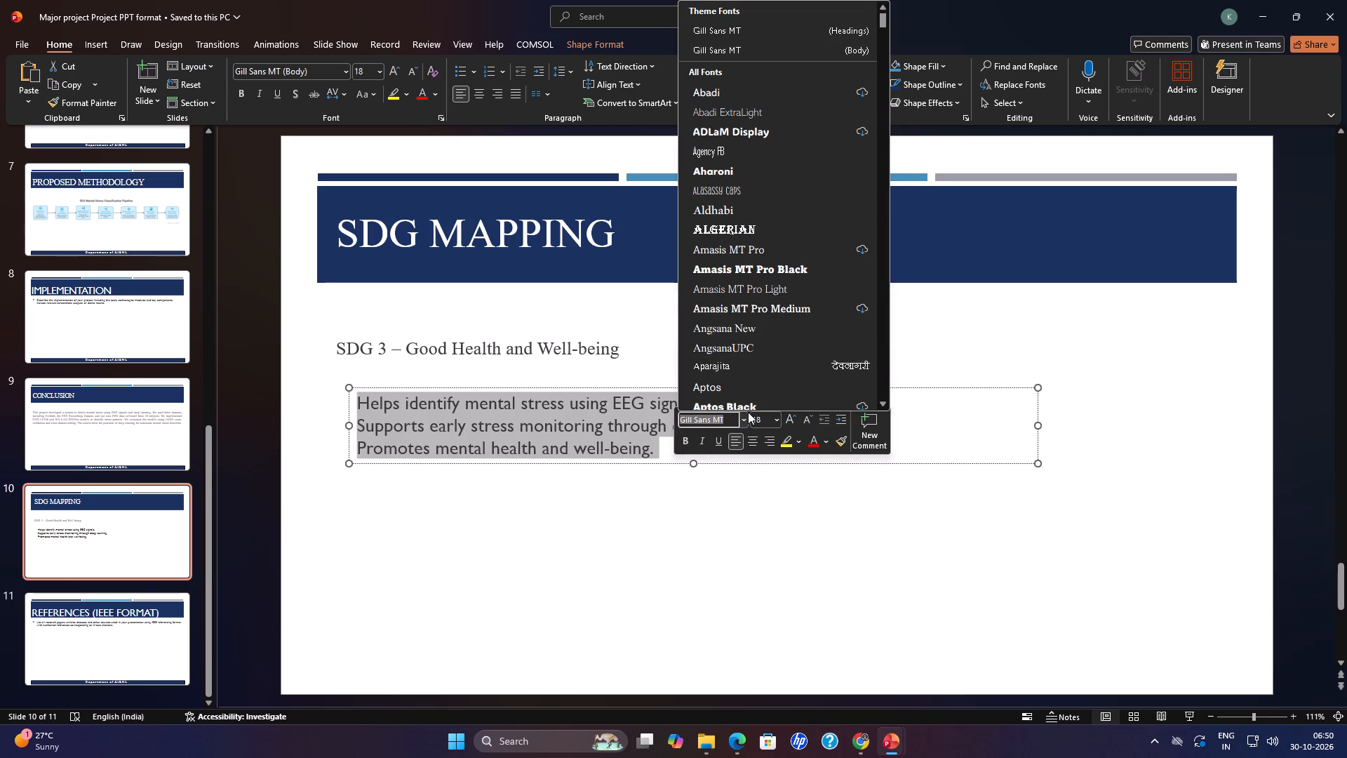
pyautogui.press('t')
pyautogui.press('i')
pyautogui.press('m')
pyautogui.press('e')
pyautogui.press('s')
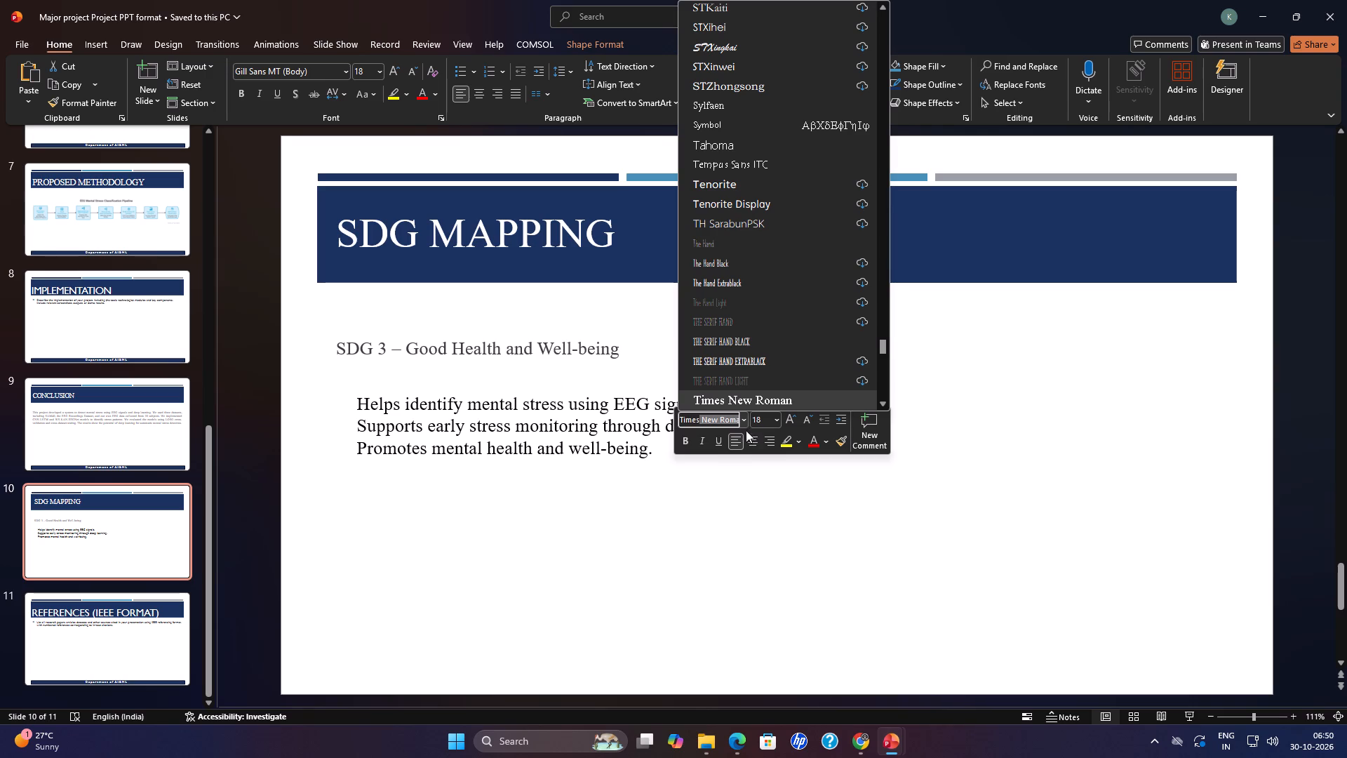
pyautogui.click(738, 397)
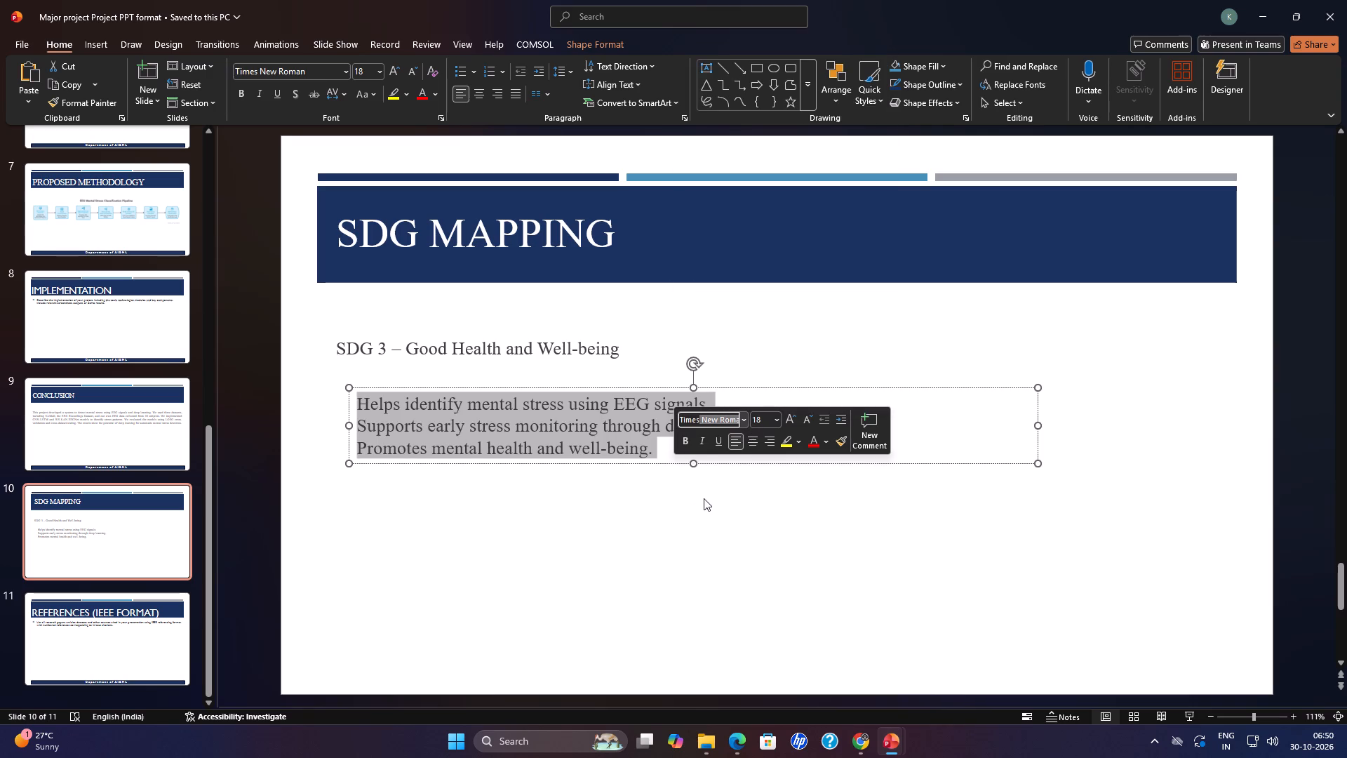
# Nudge the three-line text box on slide 10 slightly further right and down beneath the SDG 3 line.
pyautogui.click(706, 504)
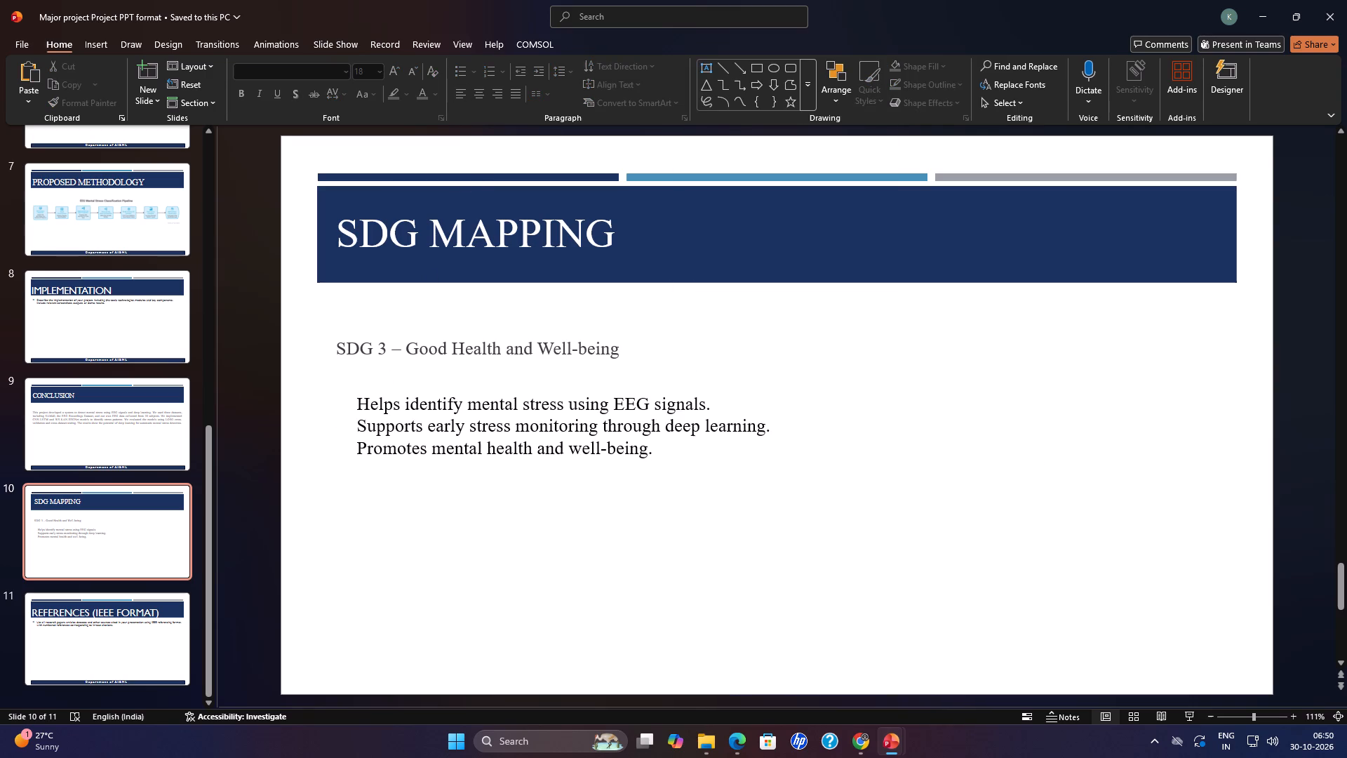
pyautogui.click(351, 395)
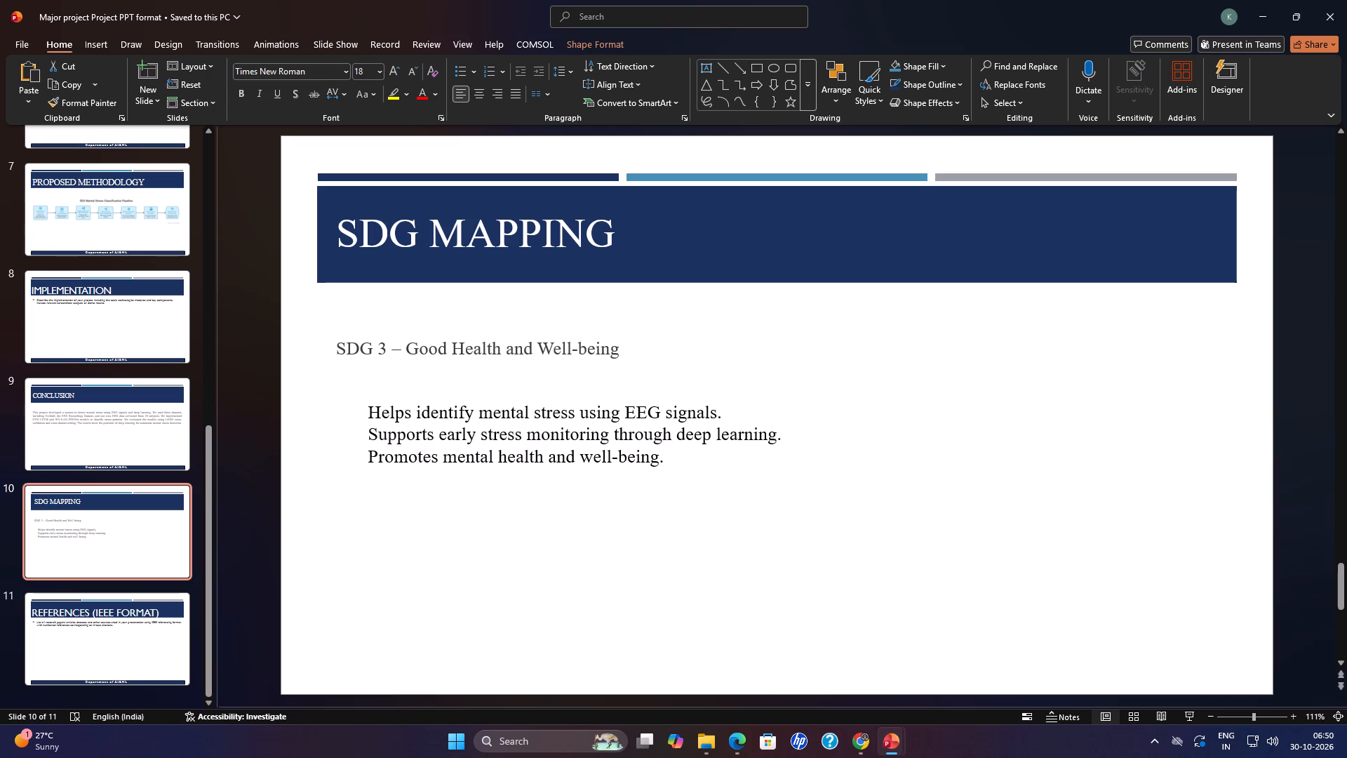
# Justify the three SDG points on slide 10 and format them as a list with filled round bullets.
pyautogui.moveTo(361, 409); pyautogui.dragTo(402, 435)
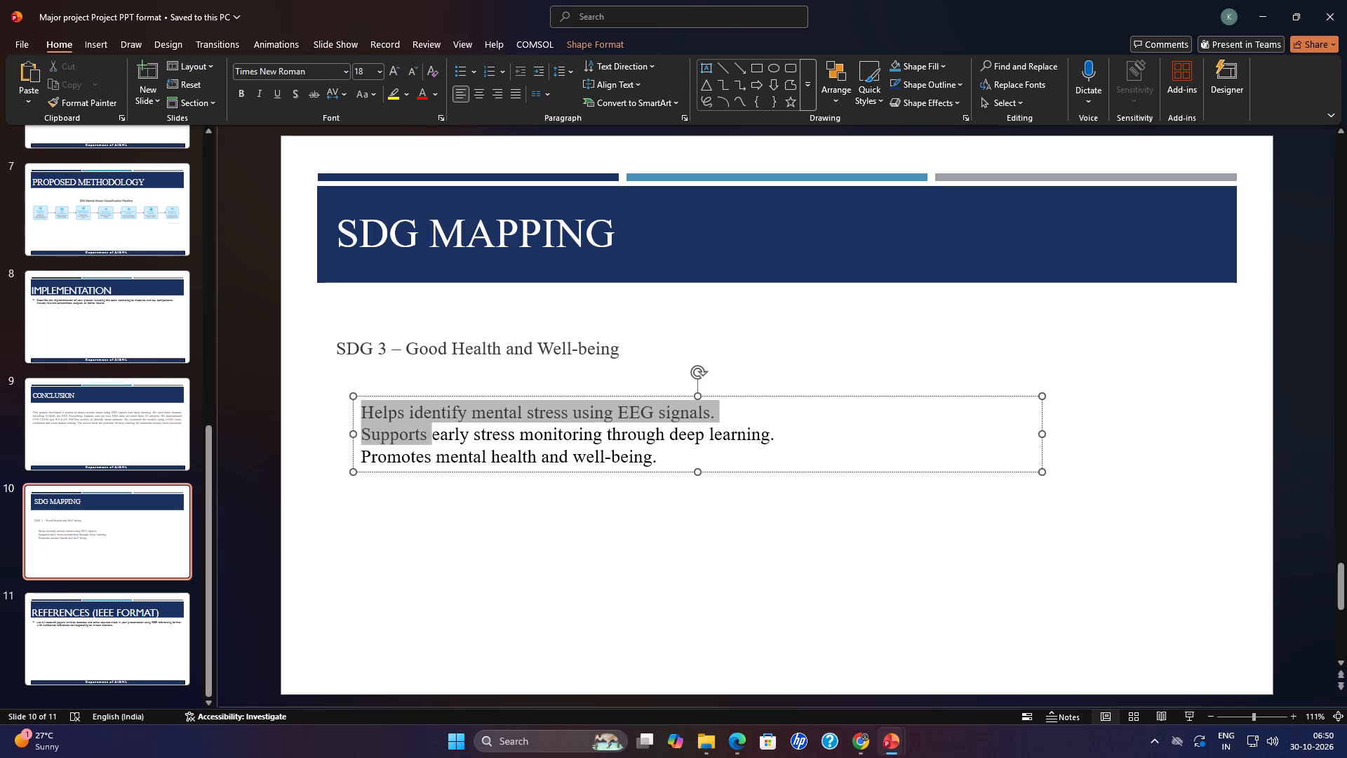
pyautogui.moveTo(402, 435); pyautogui.dragTo(672, 473)
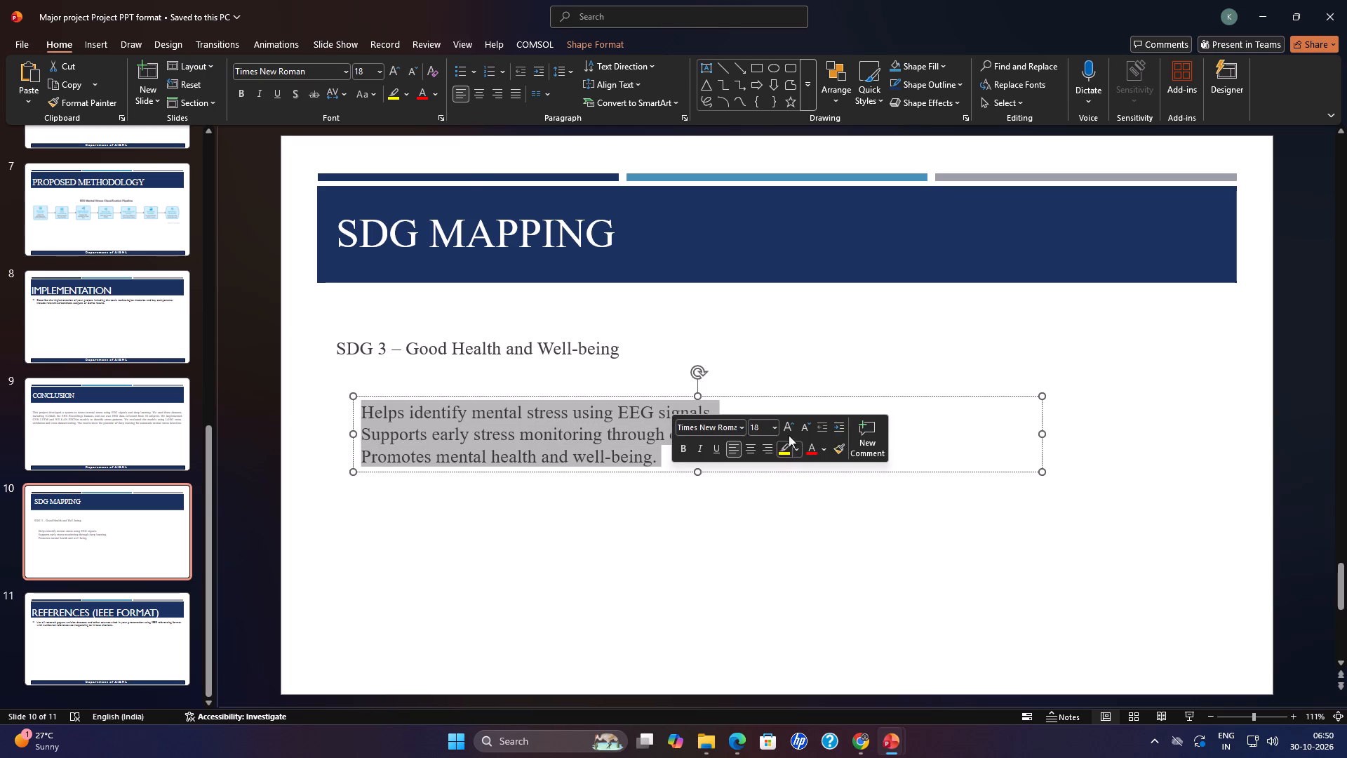
pyautogui.click(517, 97)
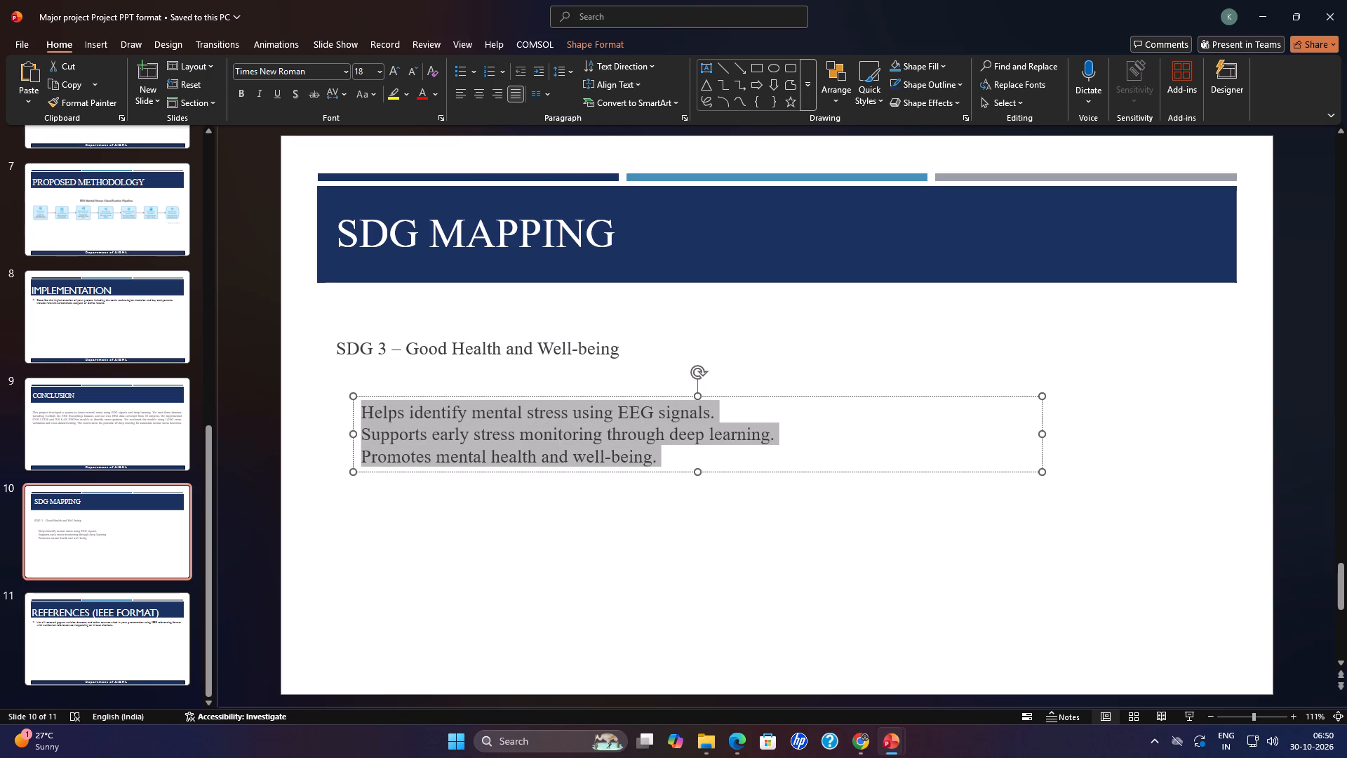
pyautogui.click(471, 73)
pyautogui.click(544, 113)
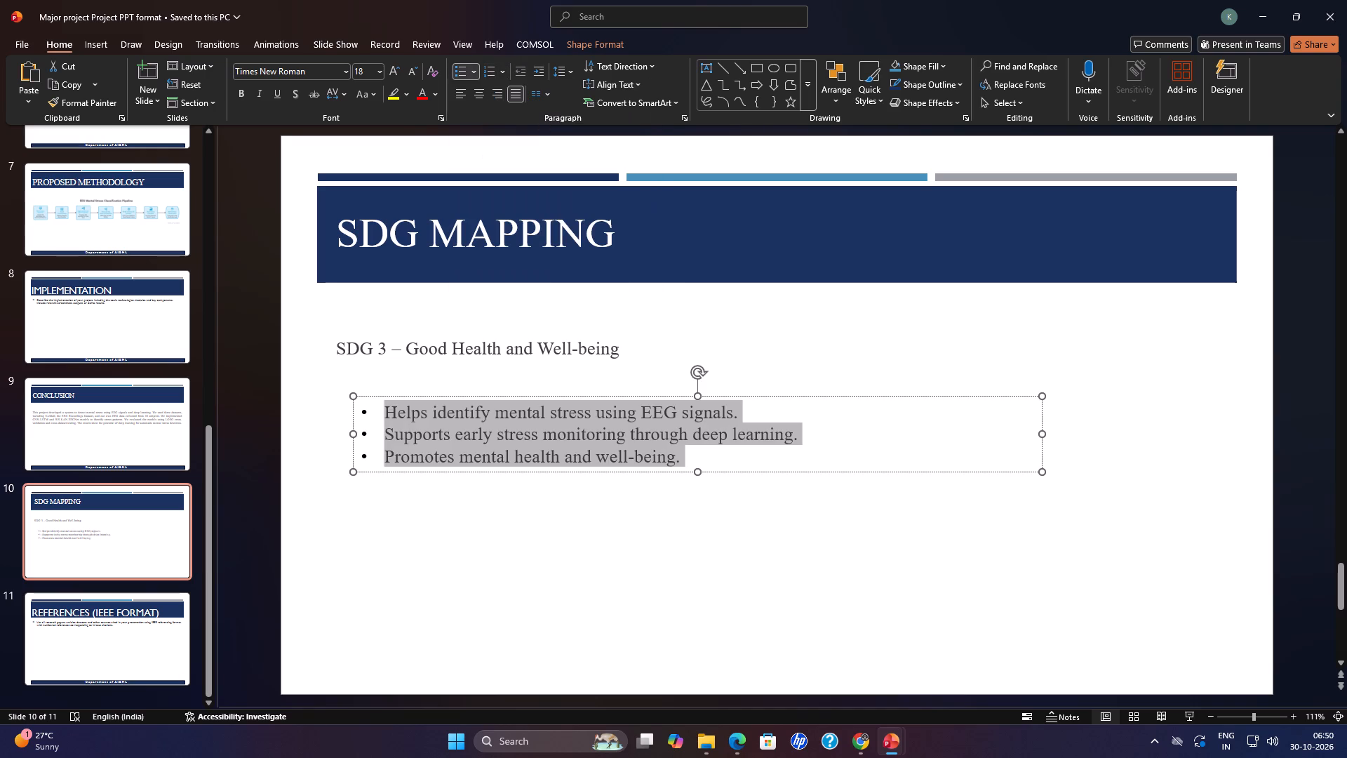
pyautogui.moveTo(582, 618); pyautogui.dragTo(588, 634)
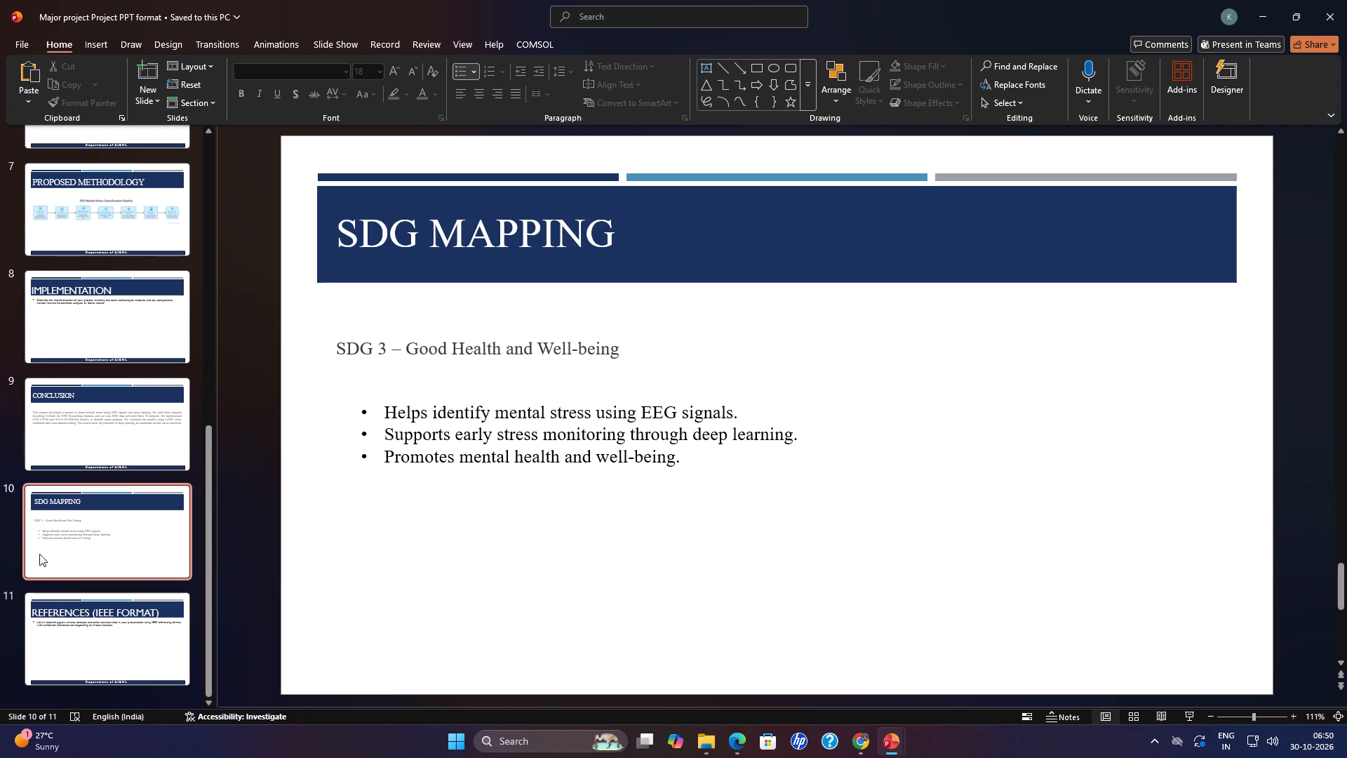
# Set the References (IEEE Format) title on slide 11 to font size 40.
pyautogui.scroll(-2, 76, 525)
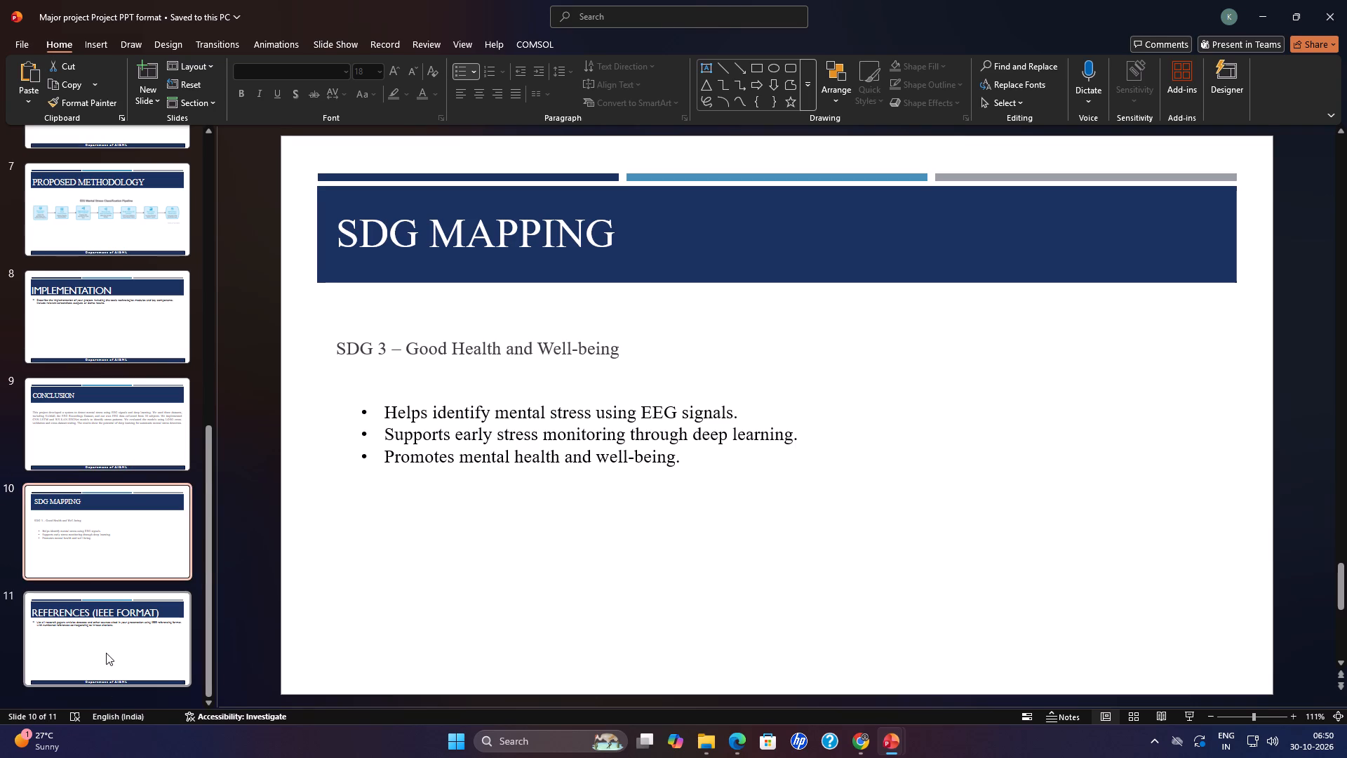
pyautogui.click(106, 653)
pyautogui.scroll(2, 86, 530)
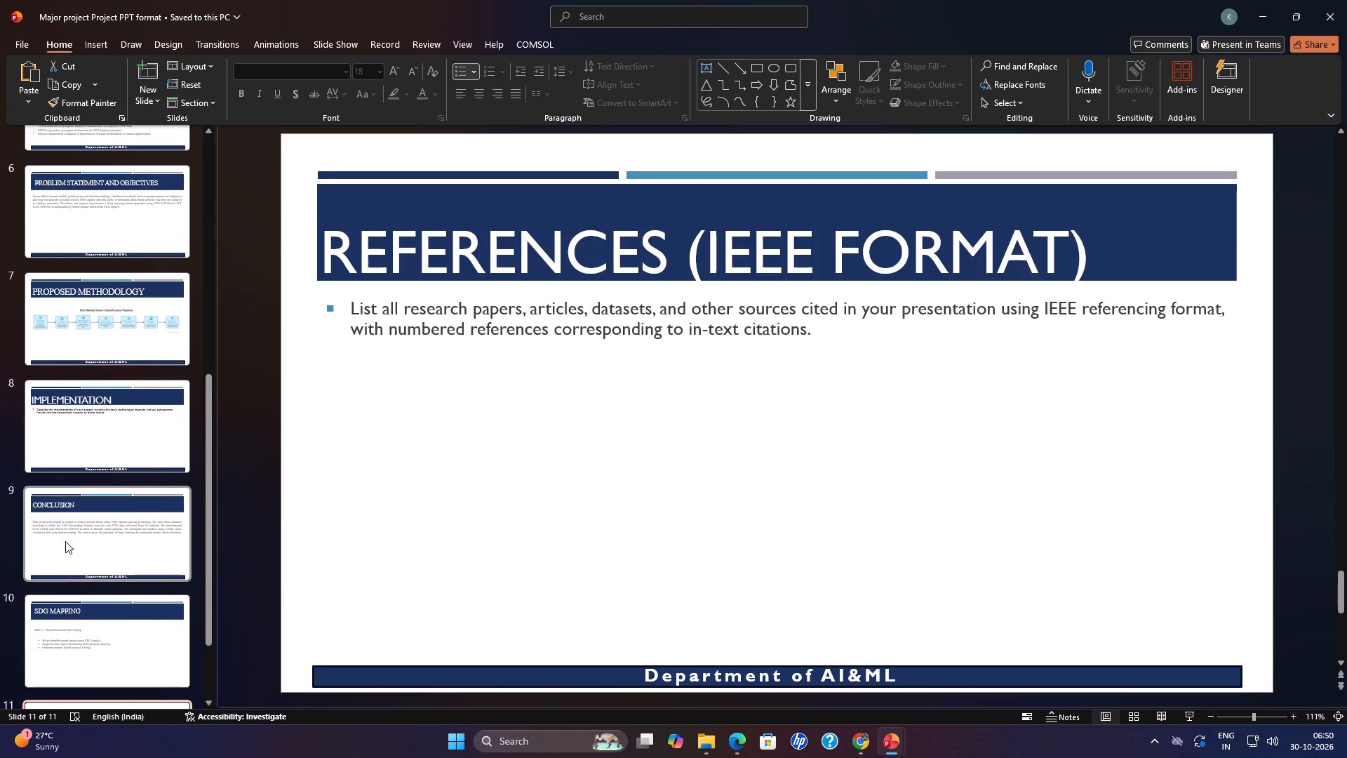
pyautogui.scroll(-4, 63, 536)
pyautogui.click(413, 241)
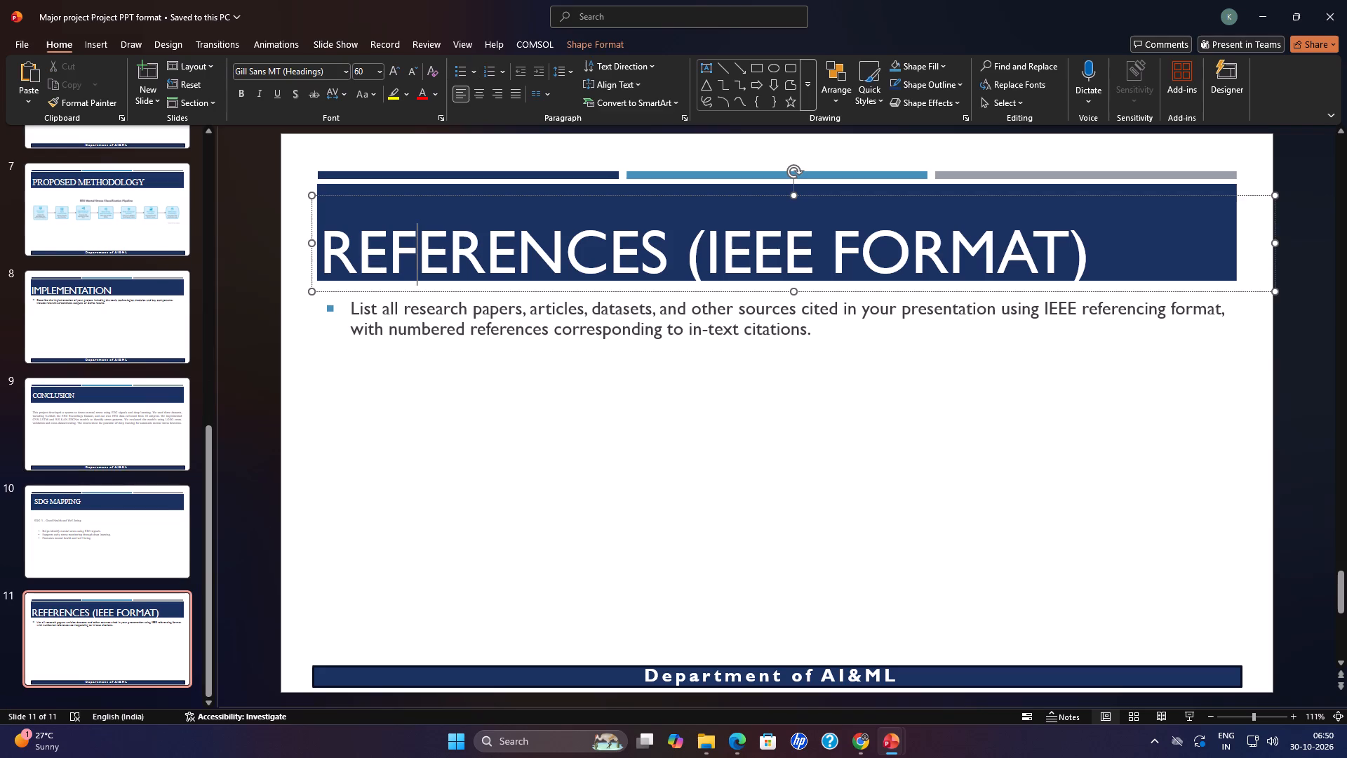
pyautogui.moveTo(1094, 250); pyautogui.dragTo(413, 240)
pyautogui.click(382, 69)
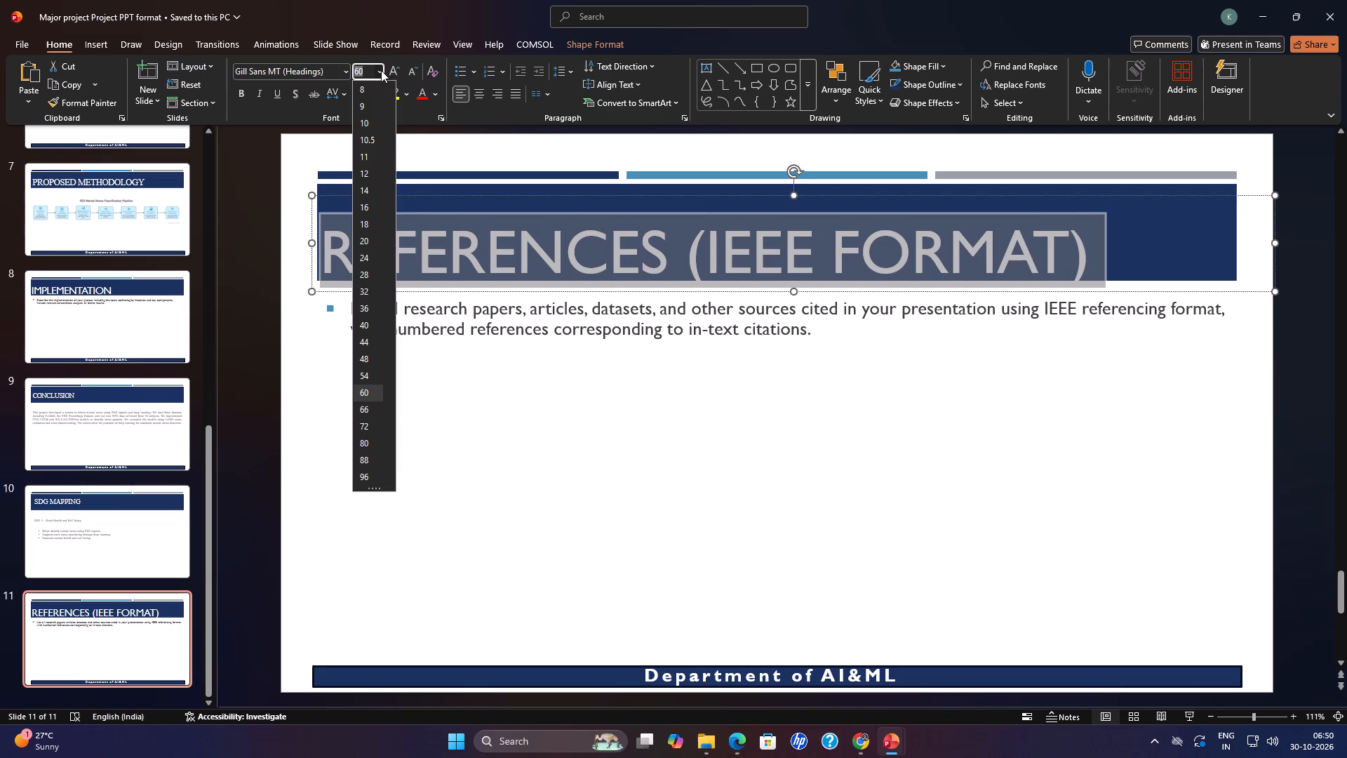
pyautogui.click(365, 319)
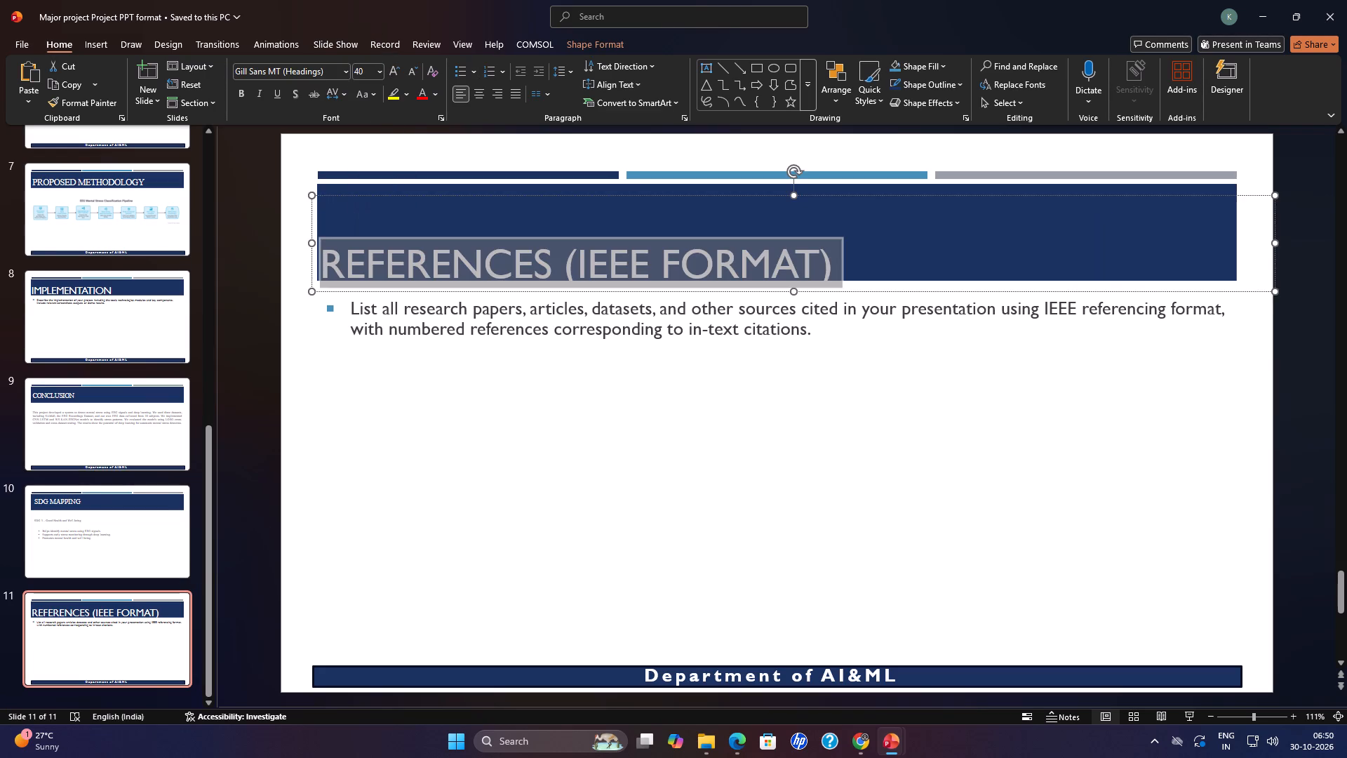
pyautogui.click(494, 412)
# Shift the References title box slightly down and raise its bottom edge so the heading sits inside the blue banner.
pyautogui.click(762, 223)
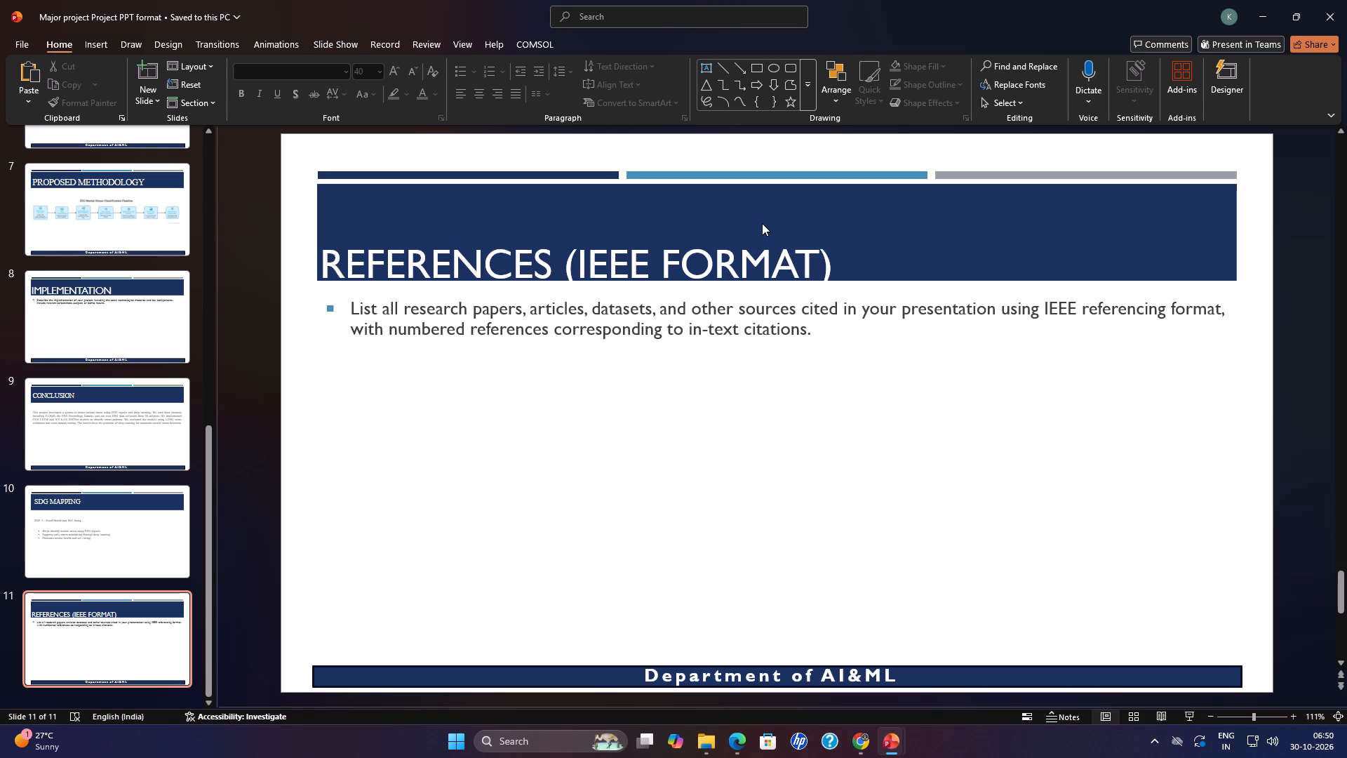
pyautogui.click(795, 236)
pyautogui.click(831, 211)
pyautogui.click(847, 283)
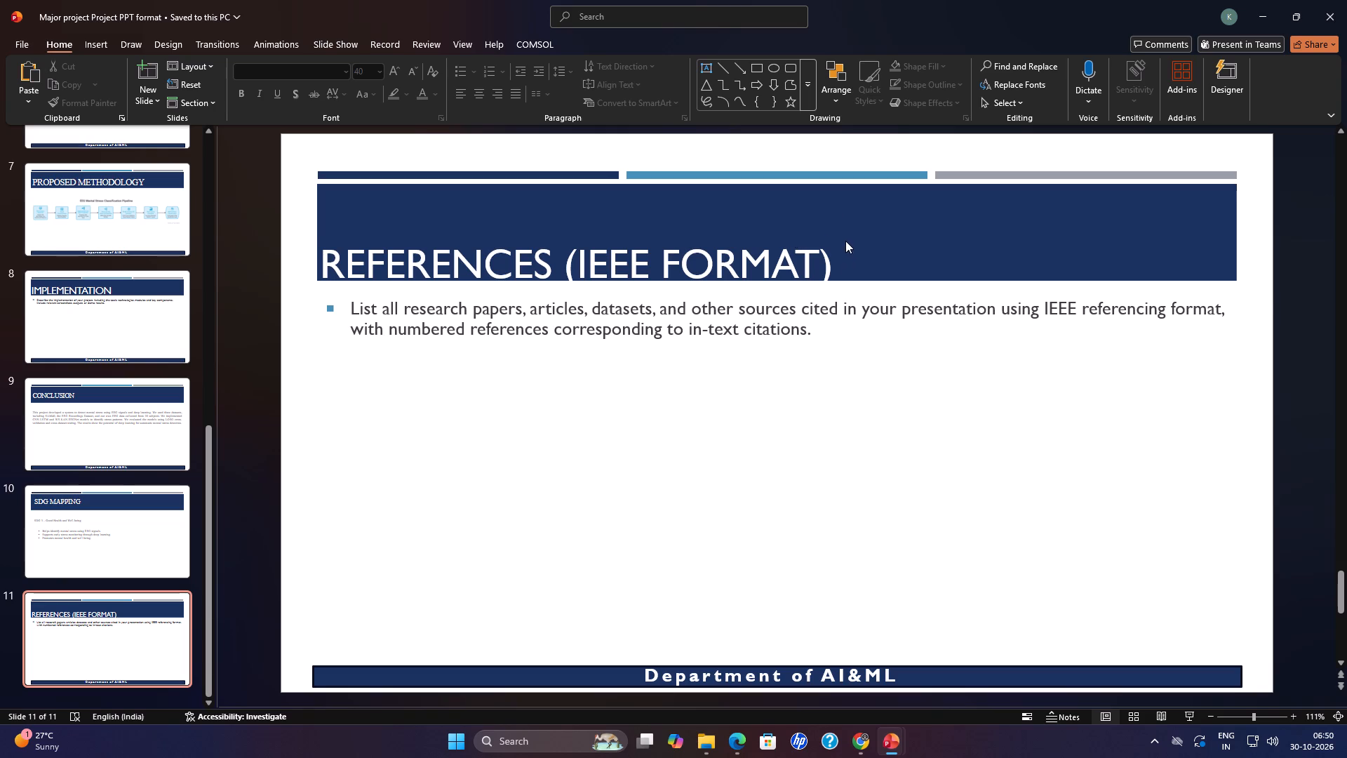
pyautogui.click(845, 241)
pyautogui.moveTo(689, 195); pyautogui.dragTo(688, 201)
pyautogui.moveTo(791, 300); pyautogui.dragTo(796, 270)
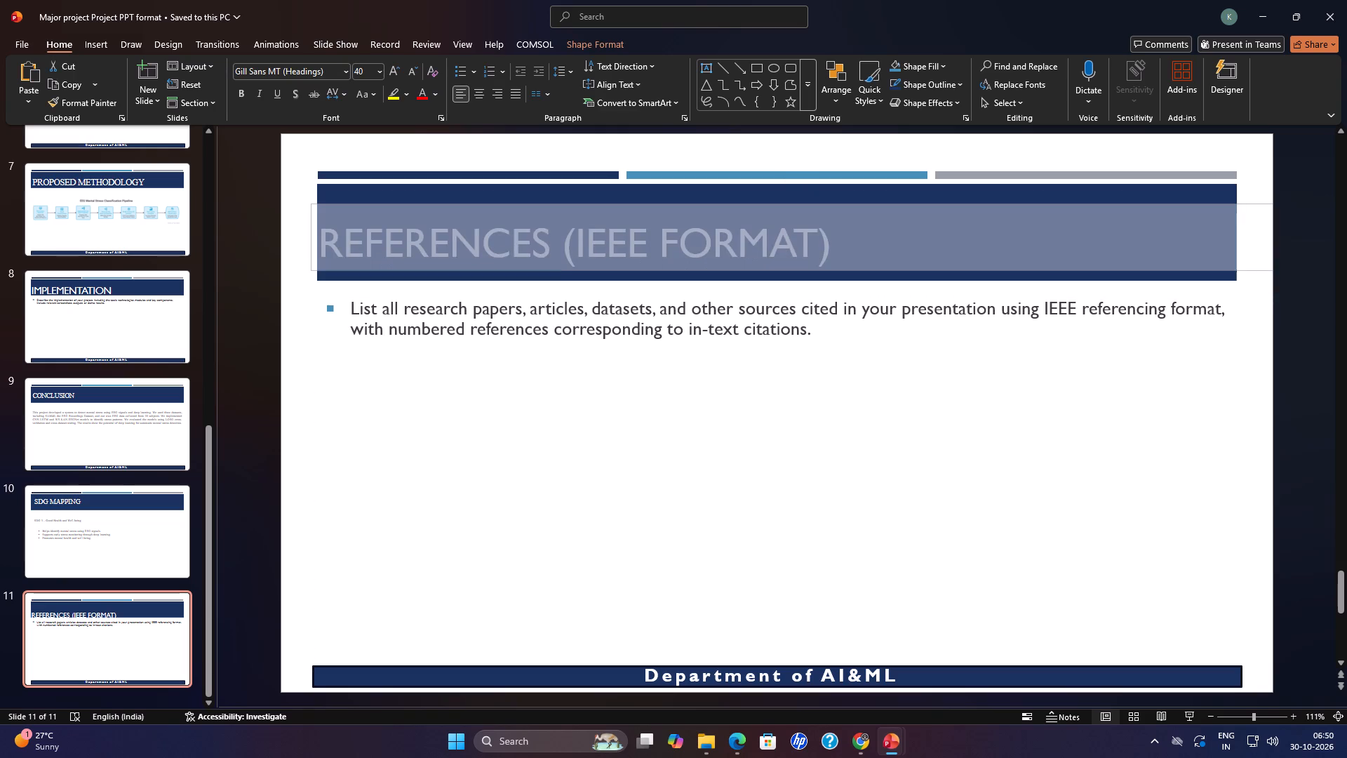
pyautogui.moveTo(796, 270); pyautogui.dragTo(805, 258)
pyautogui.click(784, 446)
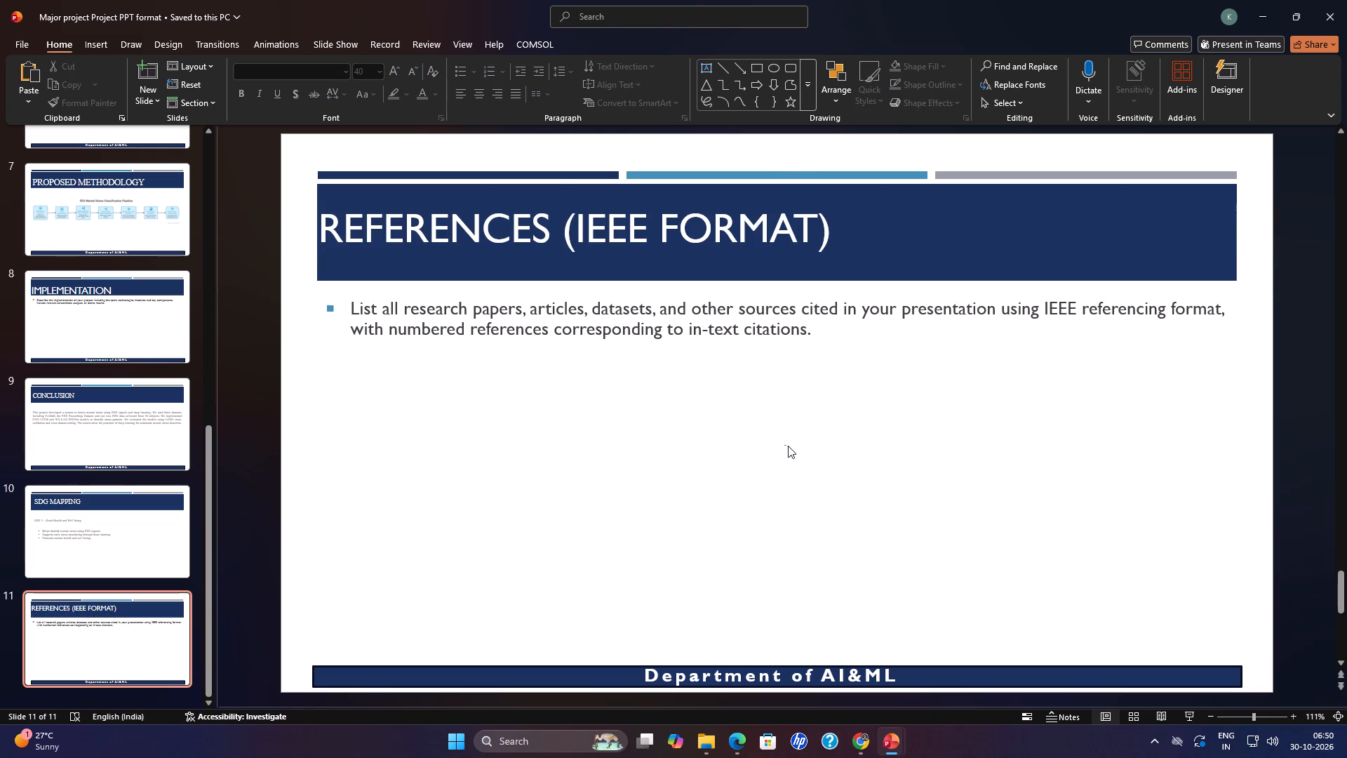
# Extend the References title box's top edge upward and lower its bottom edge slightly to centre the heading vertically in the banner.
pyautogui.click(821, 241)
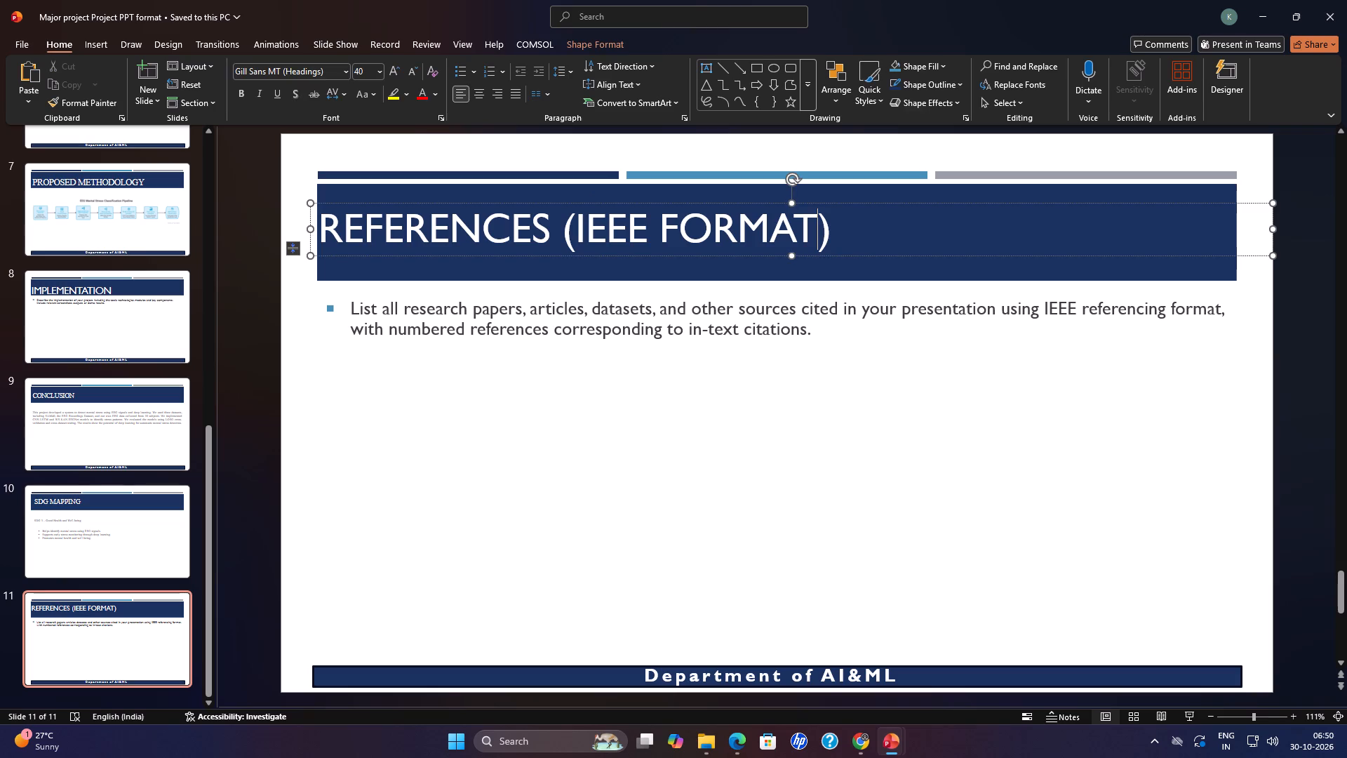
pyautogui.moveTo(791, 204); pyautogui.dragTo(798, 183)
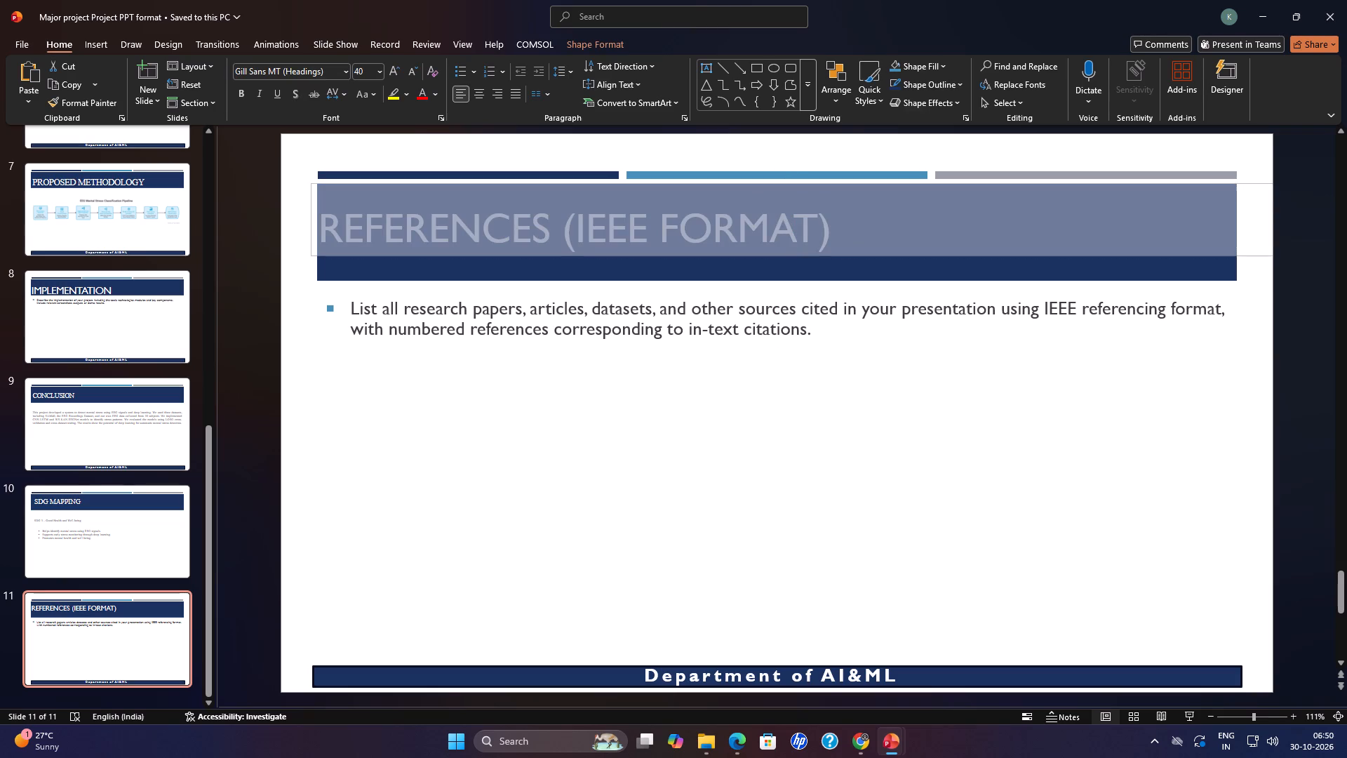
pyautogui.moveTo(798, 183); pyautogui.dragTo(803, 191)
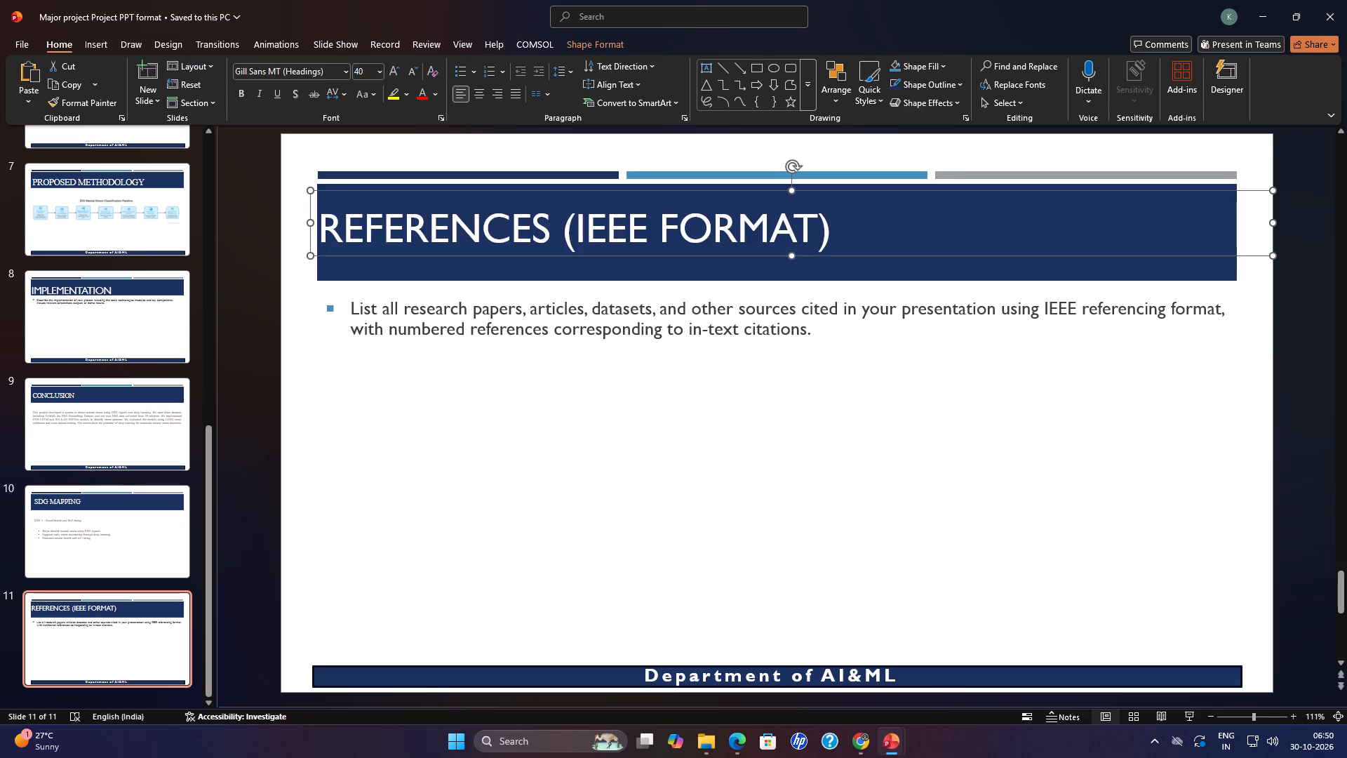
pyautogui.moveTo(793, 253); pyautogui.dragTo(798, 267)
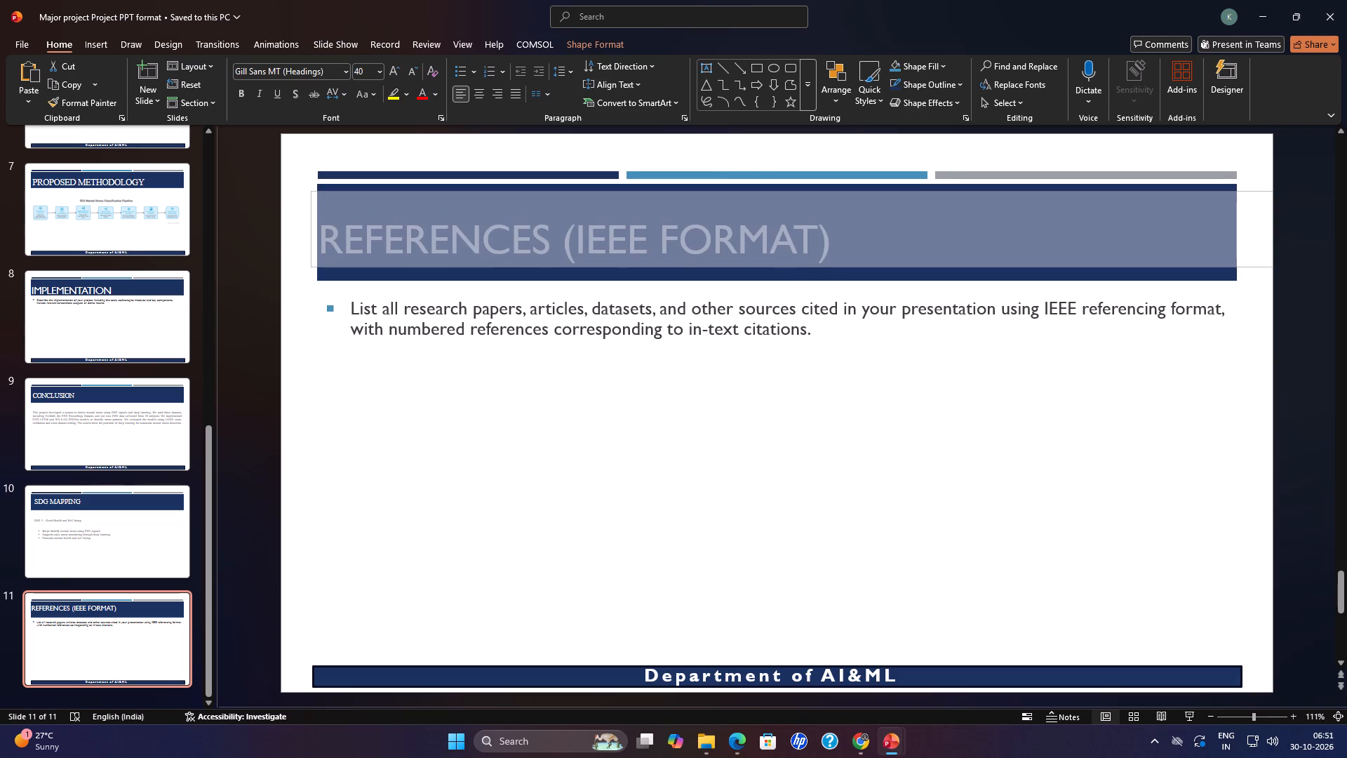
pyautogui.moveTo(798, 267); pyautogui.dragTo(801, 260)
pyautogui.click(792, 486)
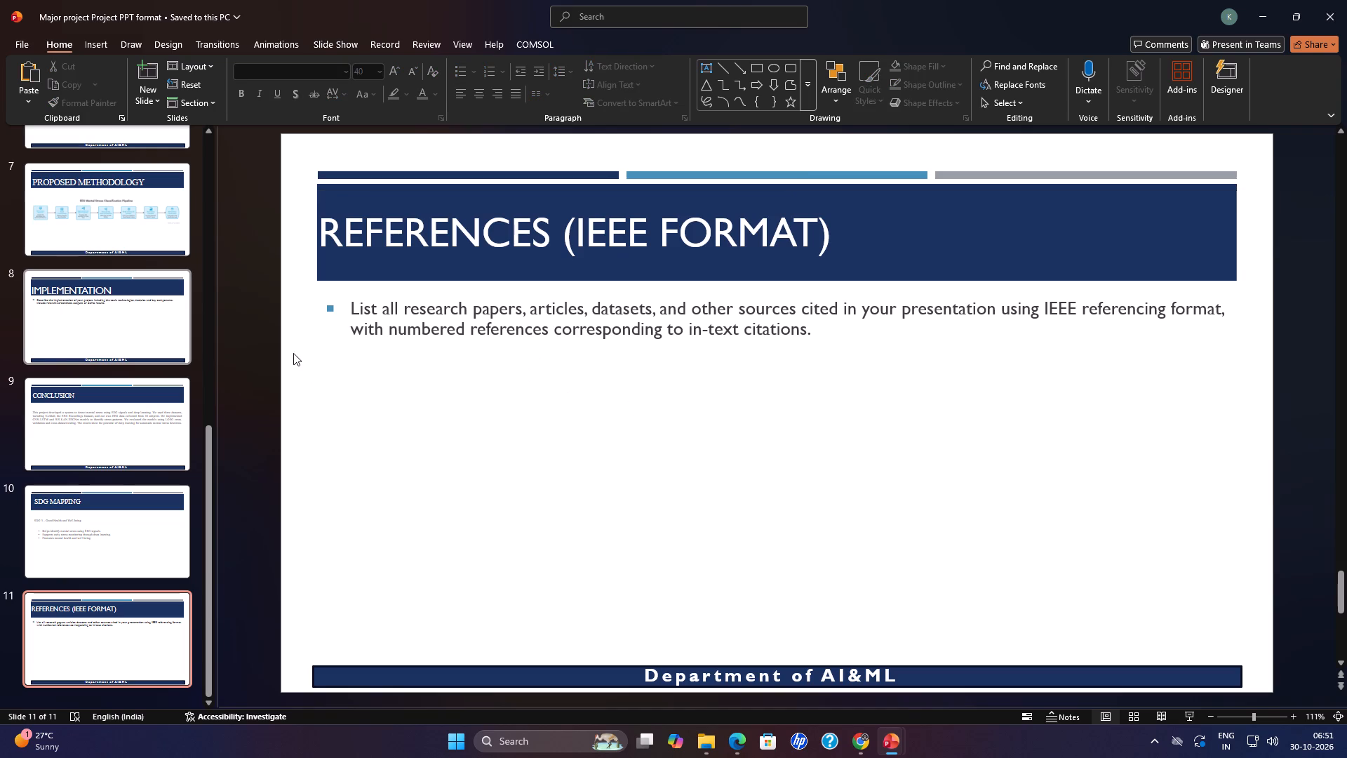
# Format the whole slide 11 title, both "References" and "(IEEE Format)", in Times New Roman.
pyautogui.click(426, 230)
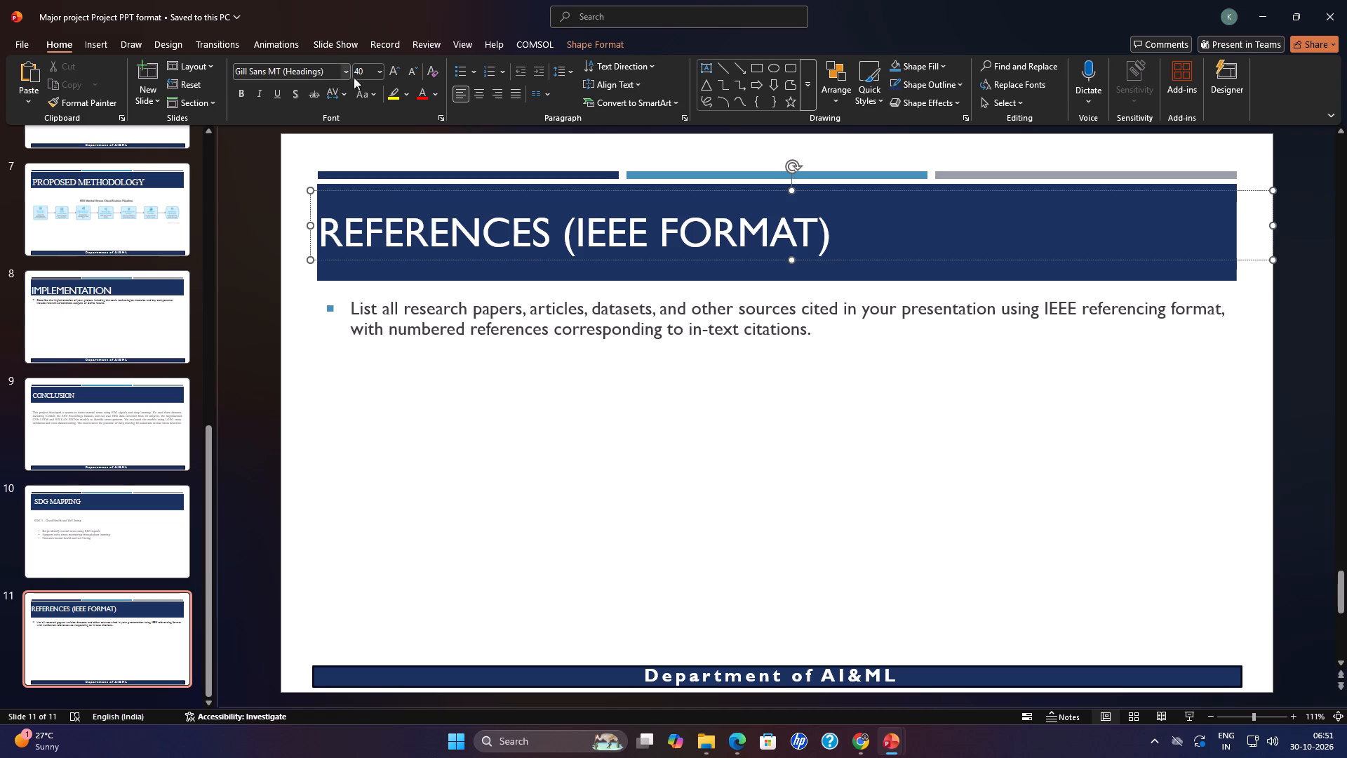
pyautogui.click(347, 70)
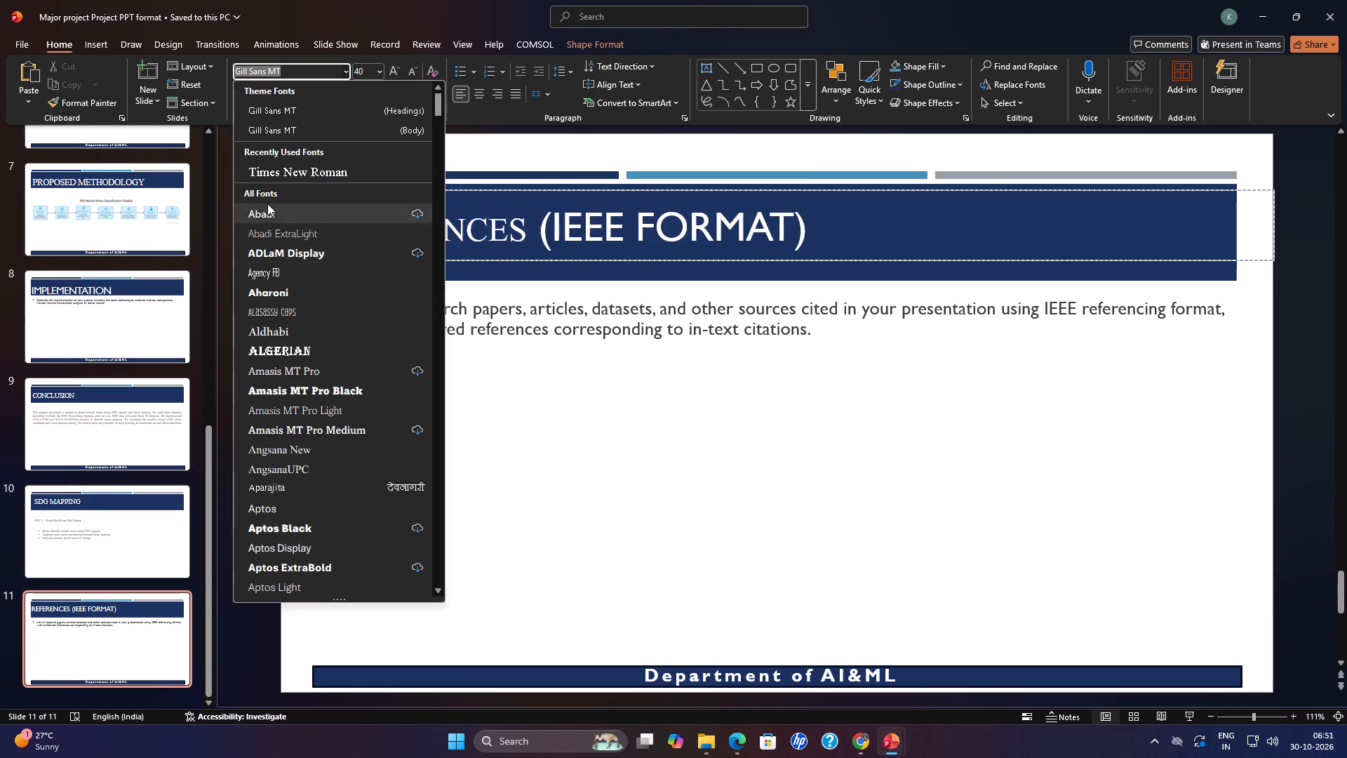
pyautogui.click(281, 168)
pyautogui.click(509, 432)
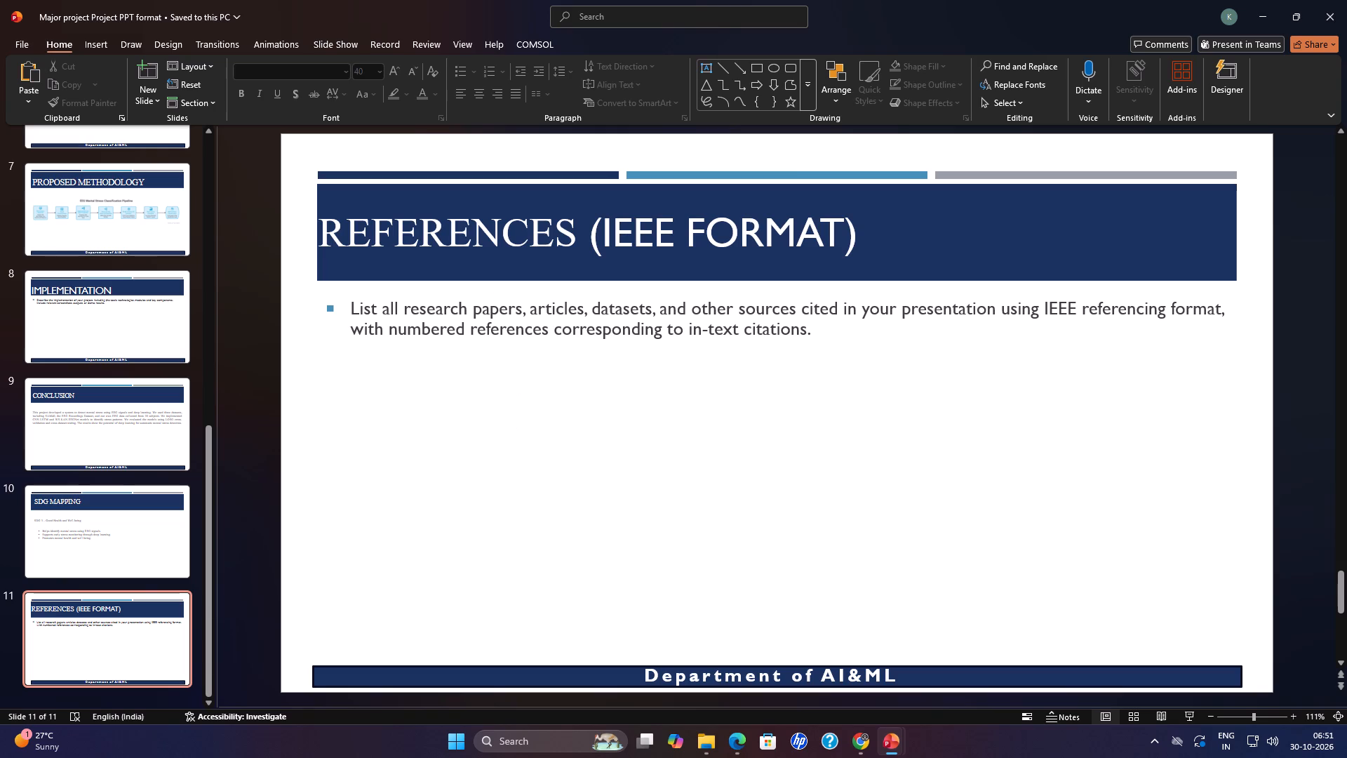
pyautogui.click(478, 241)
pyautogui.click(525, 501)
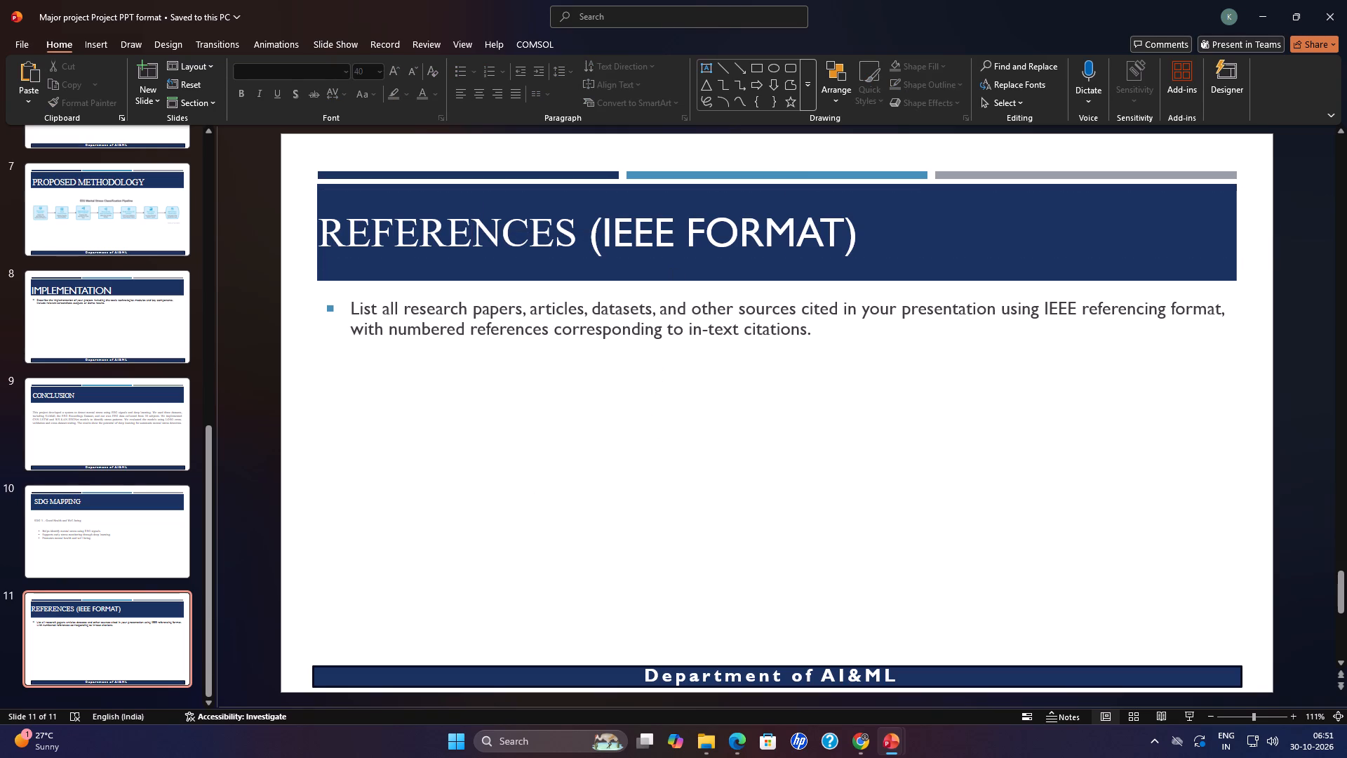
pyautogui.click(669, 238)
pyautogui.moveTo(587, 229); pyautogui.dragTo(592, 230)
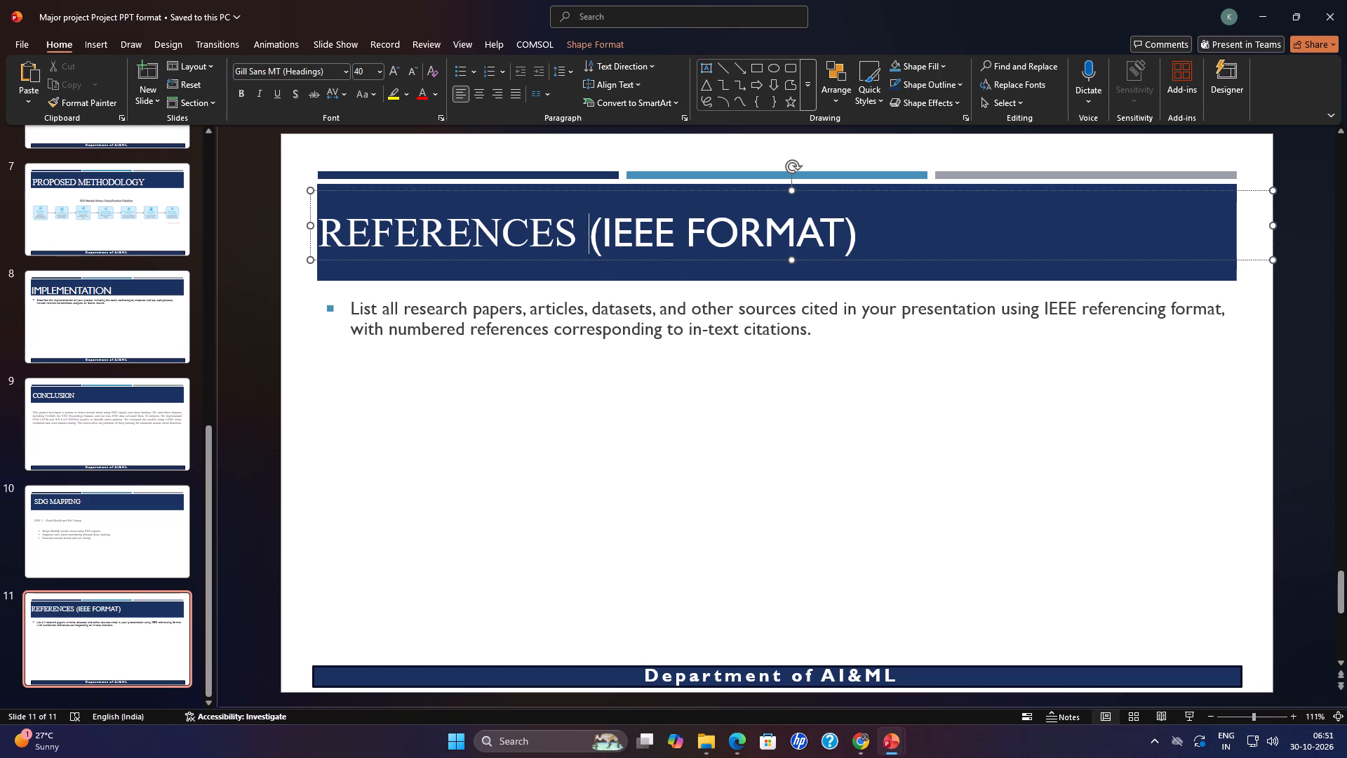
pyautogui.moveTo(592, 230); pyautogui.dragTo(872, 240)
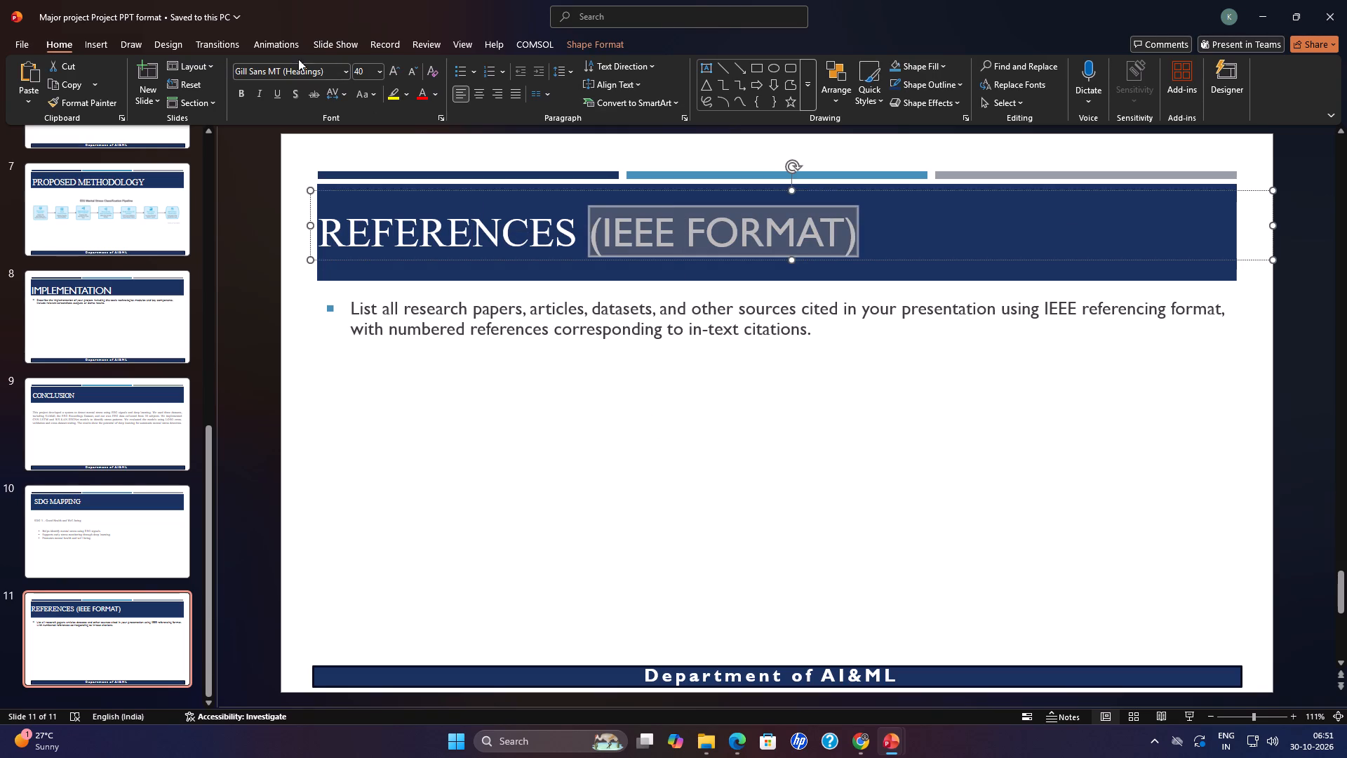
pyautogui.click(343, 76)
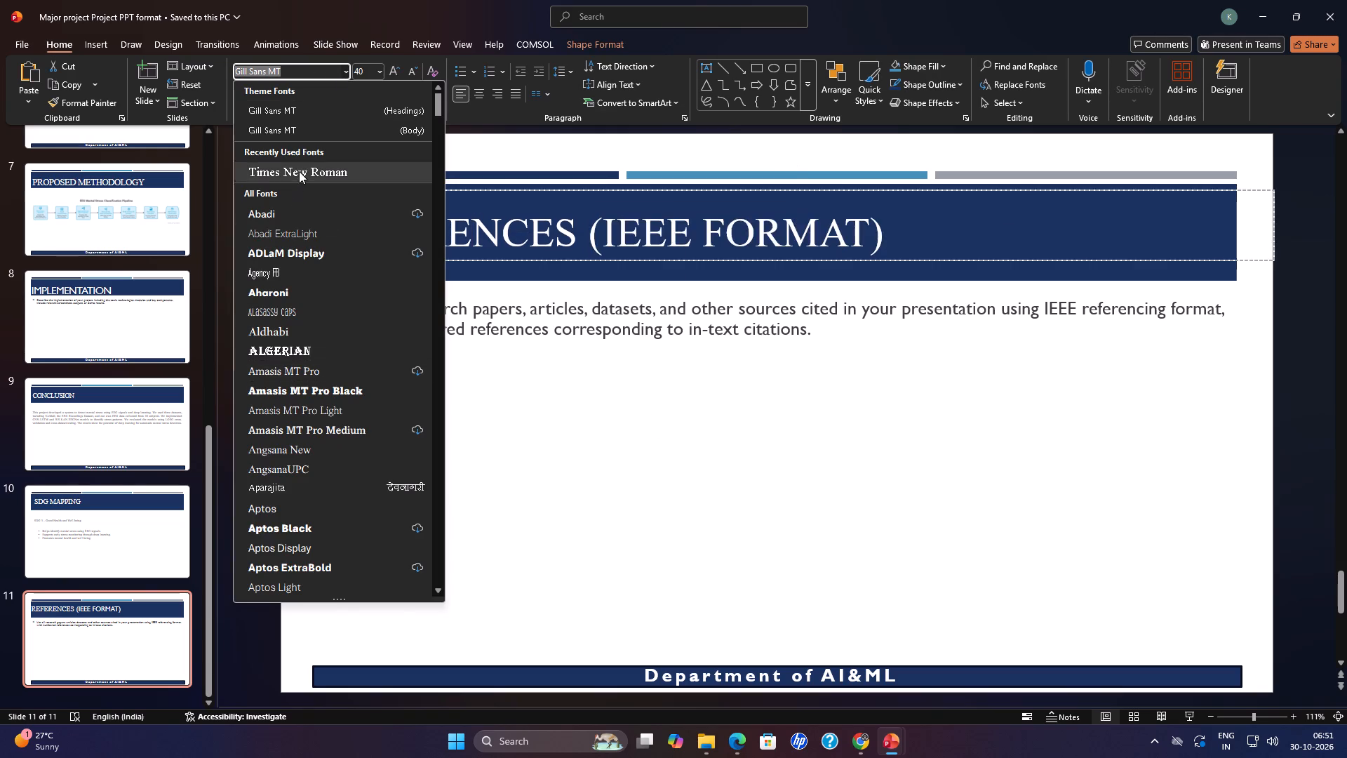
pyautogui.click(299, 171)
pyautogui.click(550, 691)
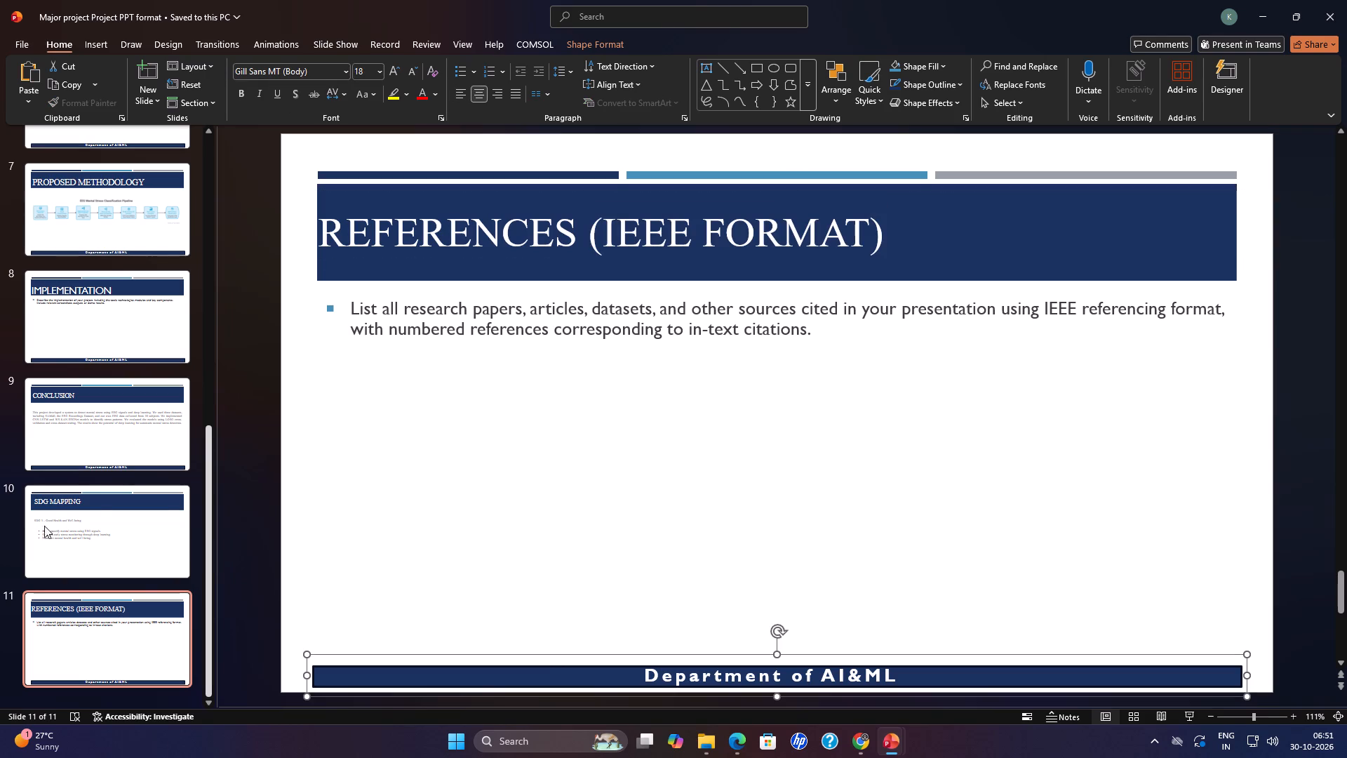
# Set the Implementation title on slide 8 to font size 40.
pyautogui.click(58, 495)
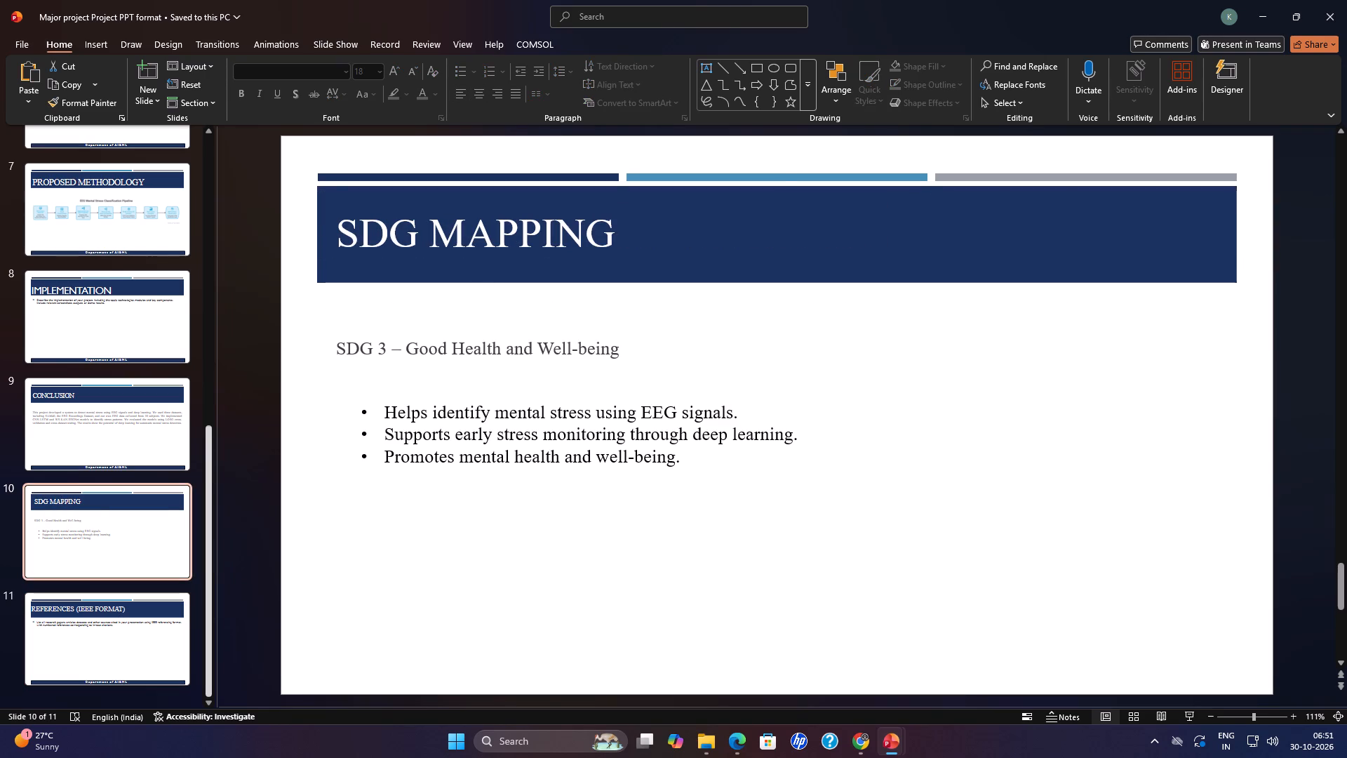
pyautogui.click(506, 239)
pyautogui.click(592, 241)
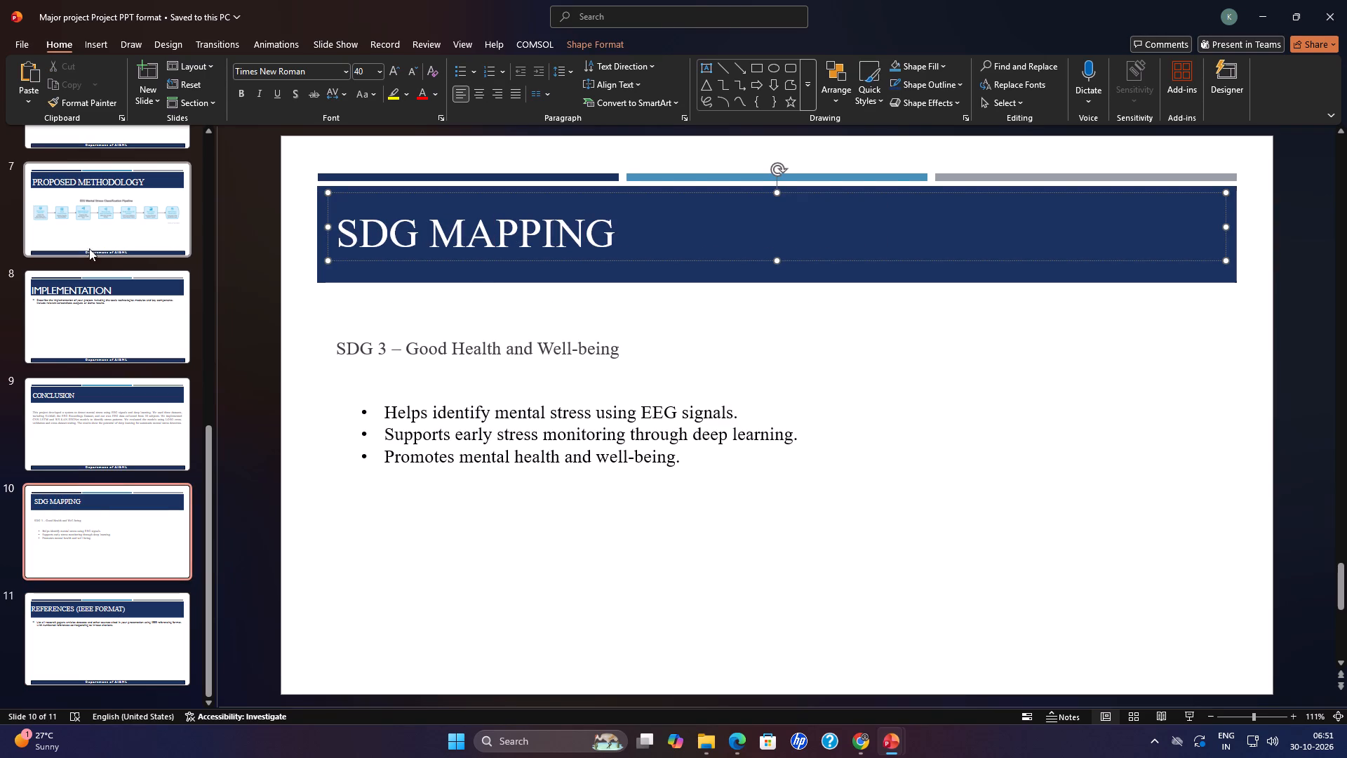
pyautogui.click(86, 456)
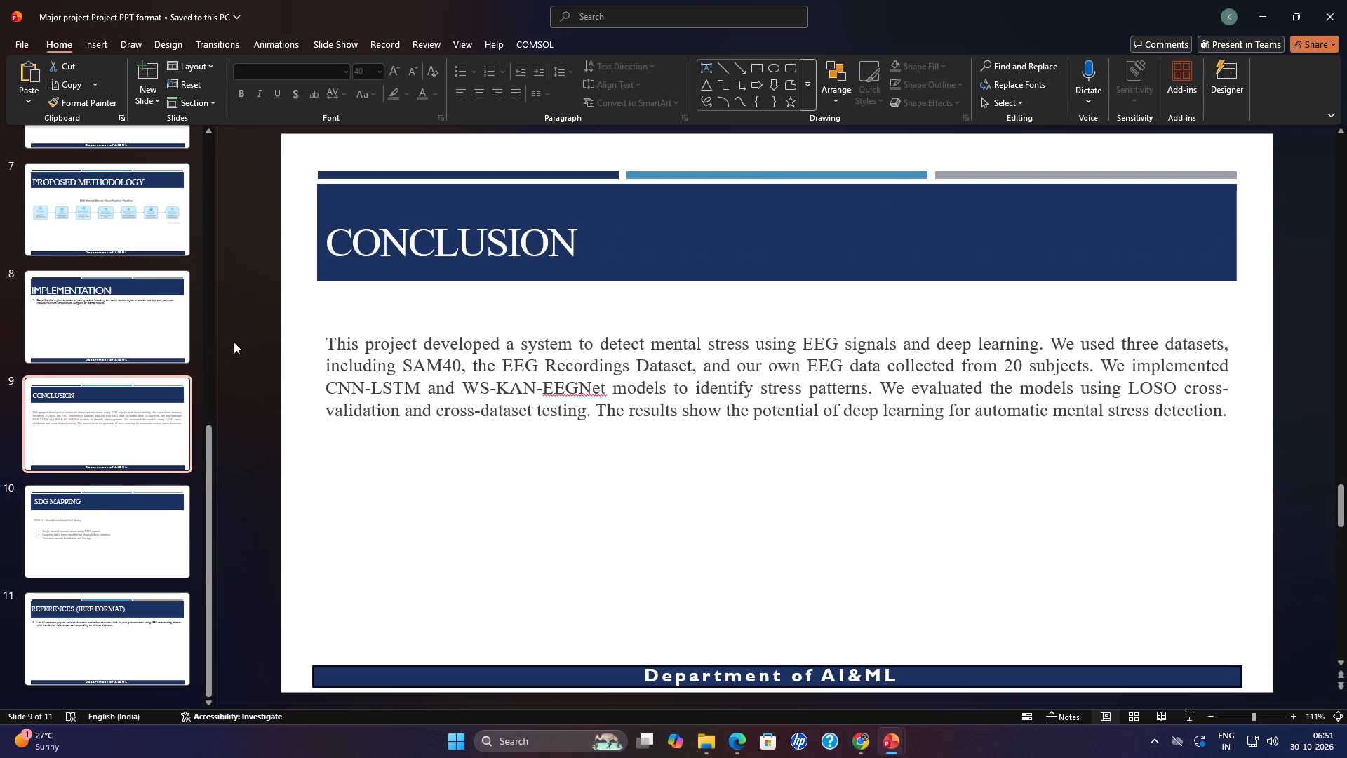
pyautogui.click(138, 331)
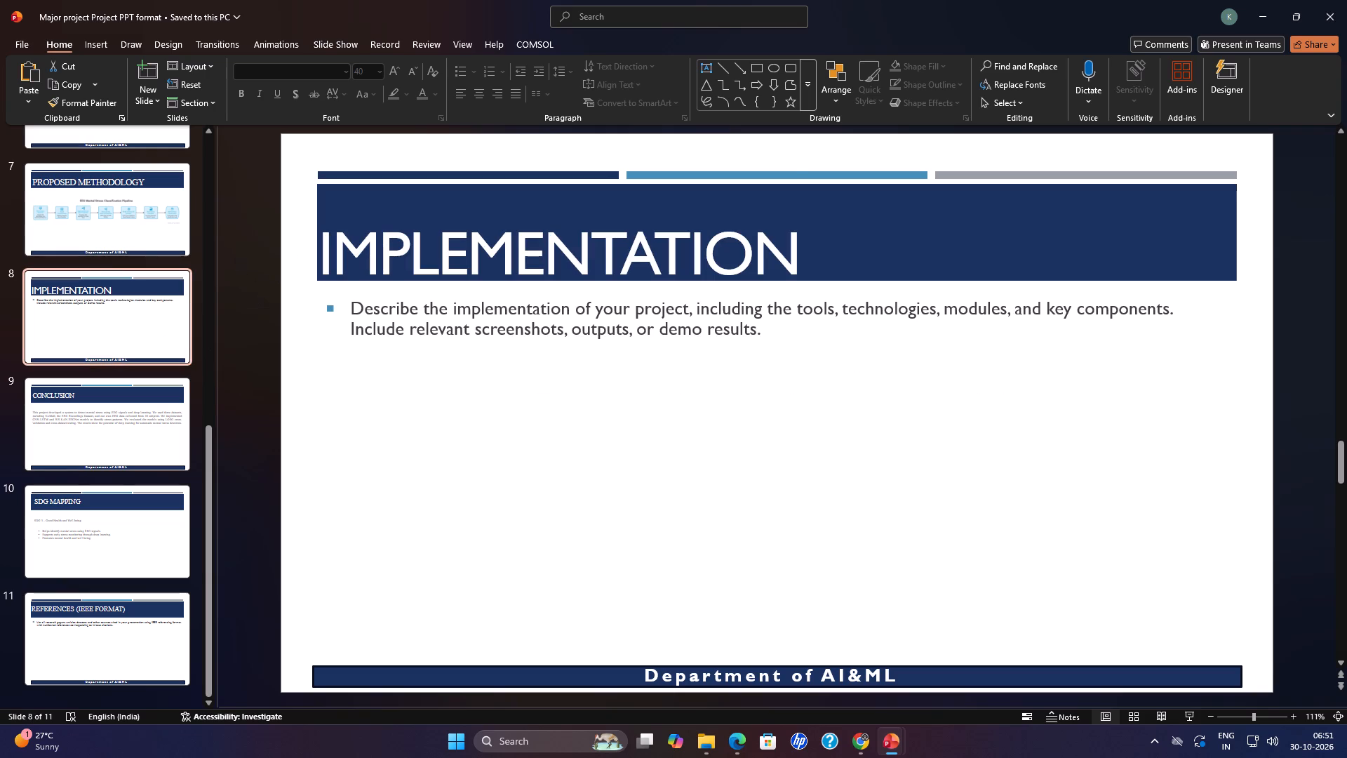
pyautogui.moveTo(321, 254); pyautogui.dragTo(828, 258)
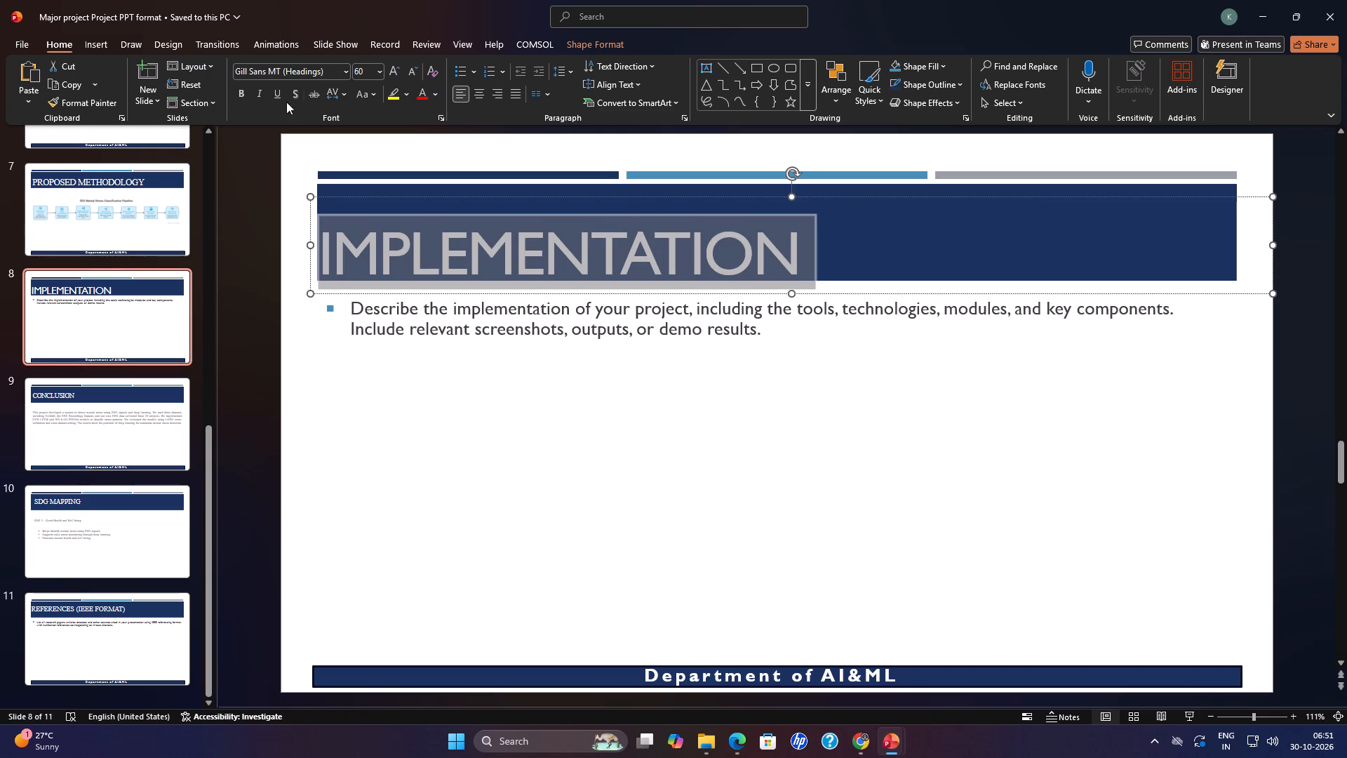
pyautogui.click(378, 71)
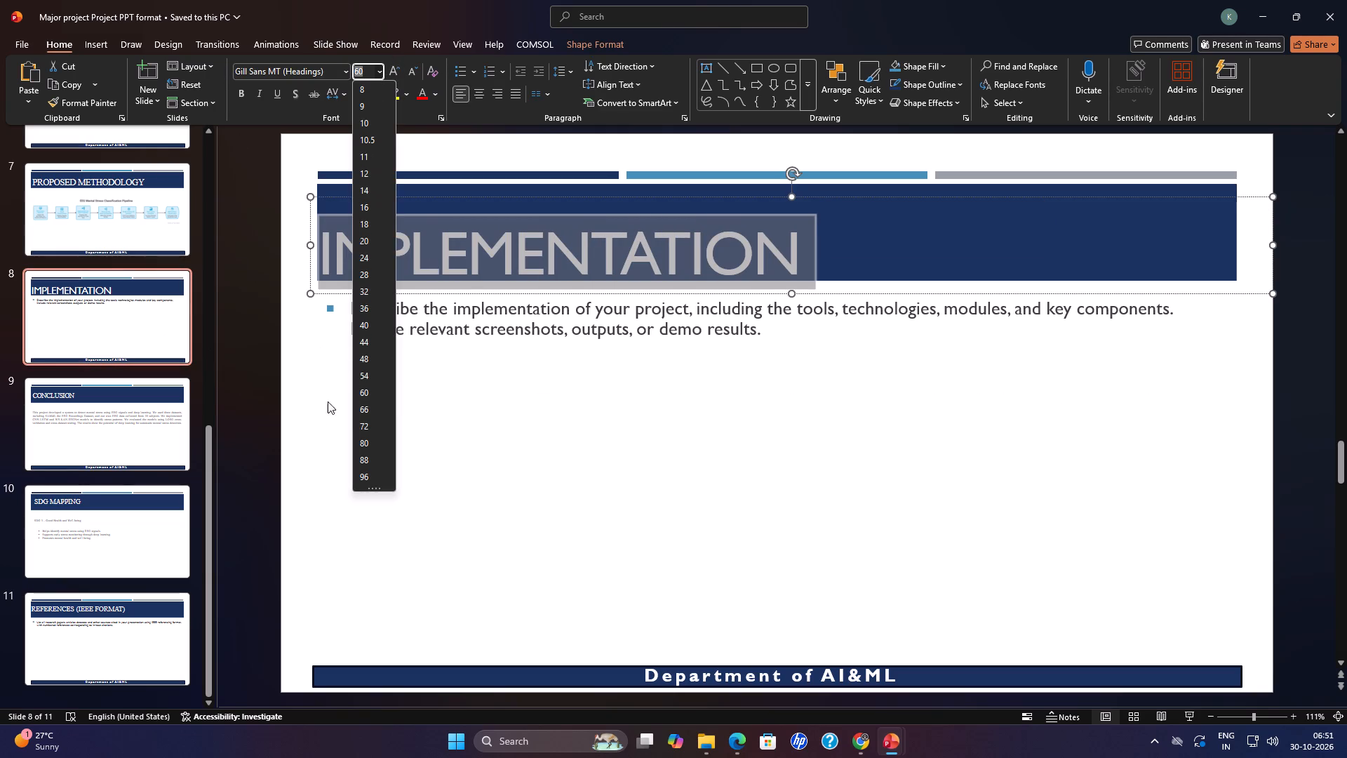
pyautogui.click(358, 320)
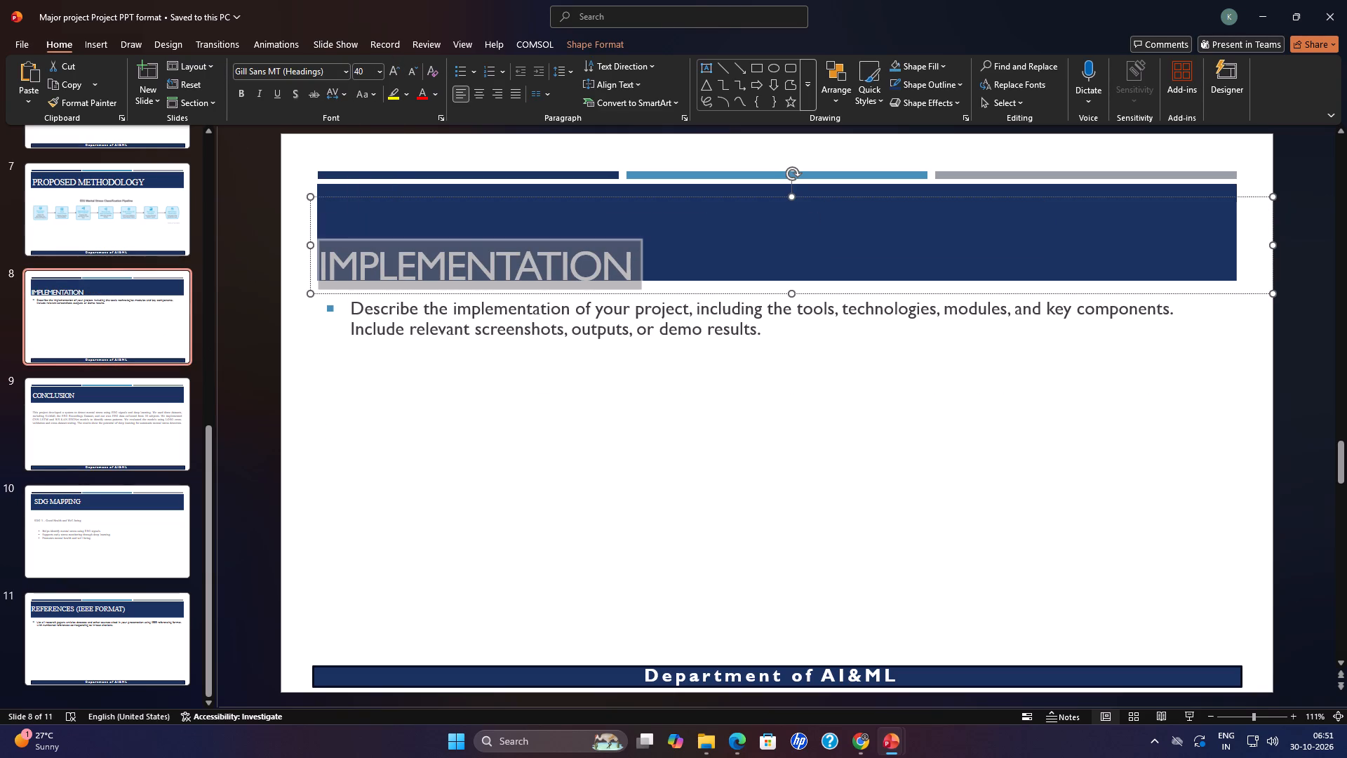
# Raise the bottom edge of the Implementation title box so the heading sits vertically centred in the blue banner.
pyautogui.moveTo(789, 295); pyautogui.dragTo(794, 285)
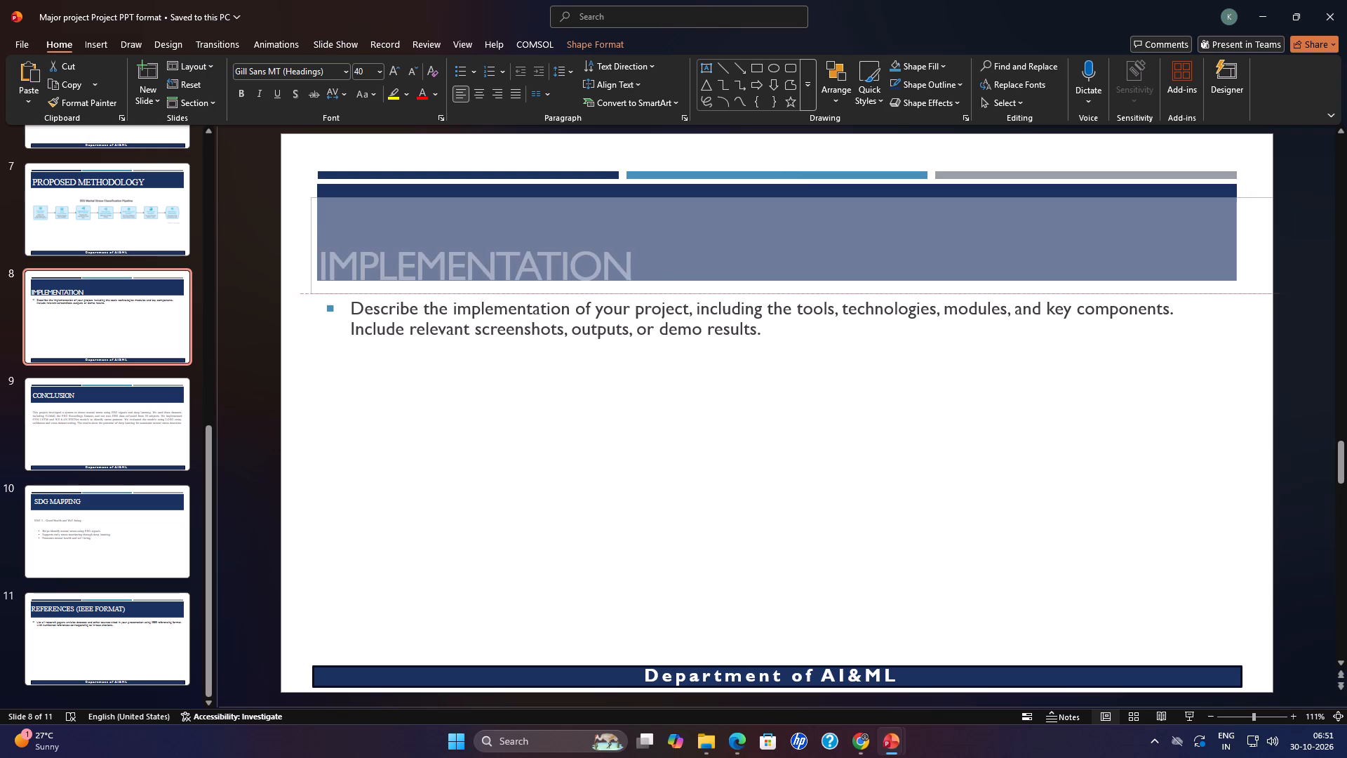
pyautogui.moveTo(794, 285); pyautogui.dragTo(795, 265)
pyautogui.click(776, 436)
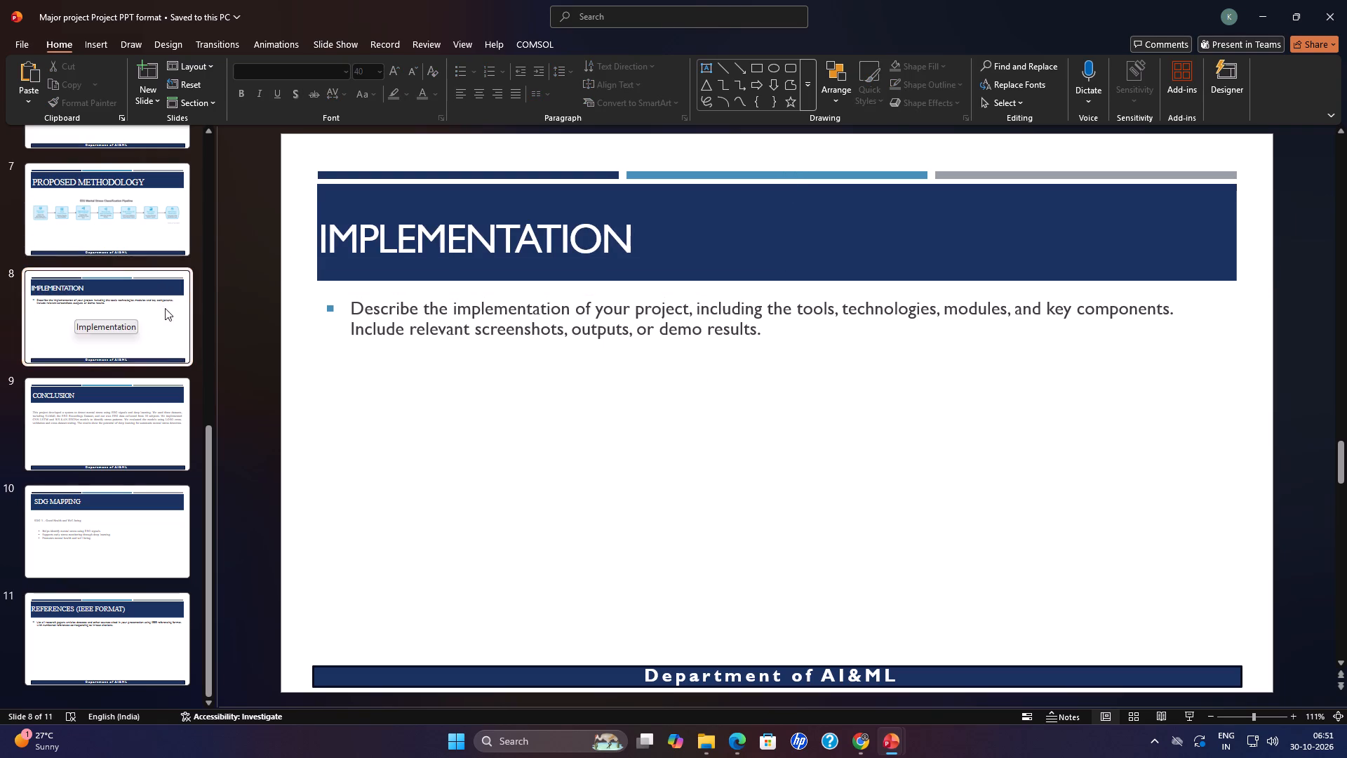
# Format the Implementation title on slide 8 in Times New Roman.
pyautogui.click(403, 237)
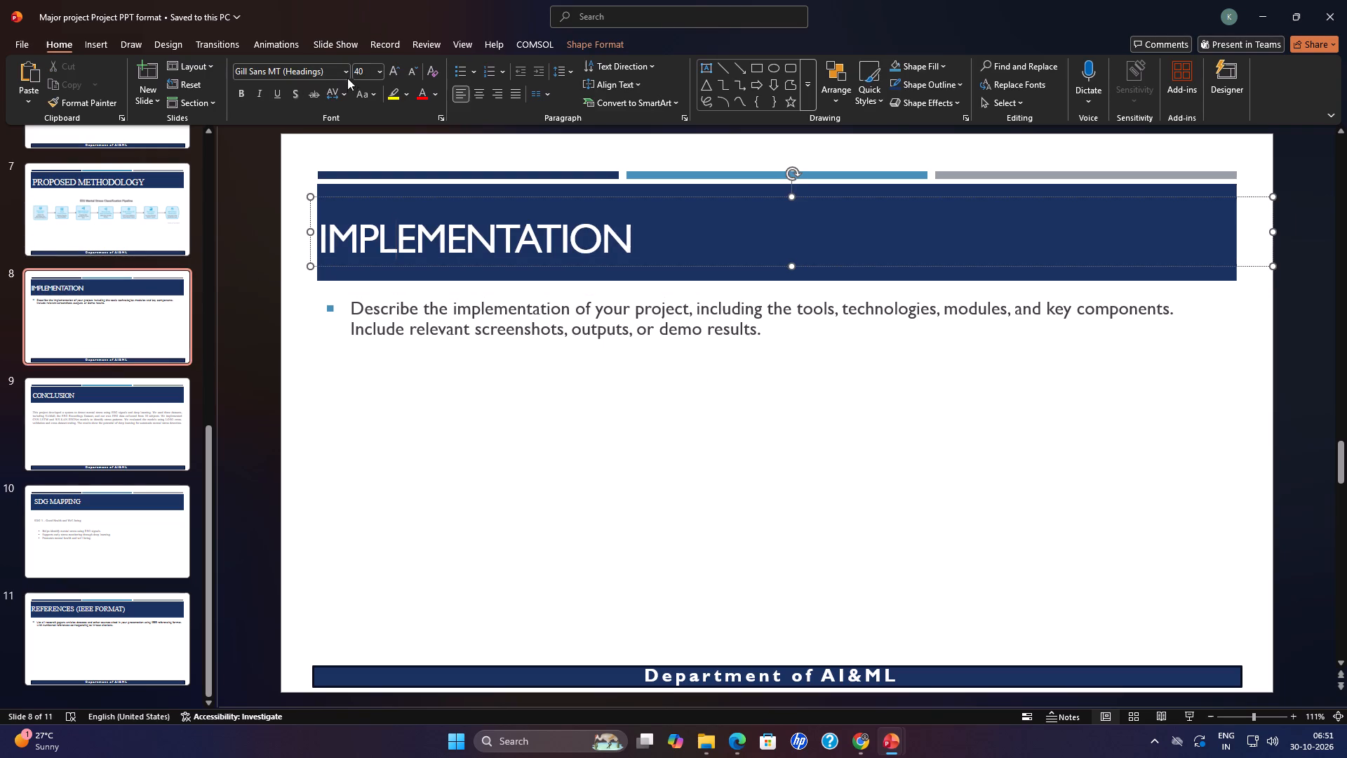
pyautogui.click(345, 71)
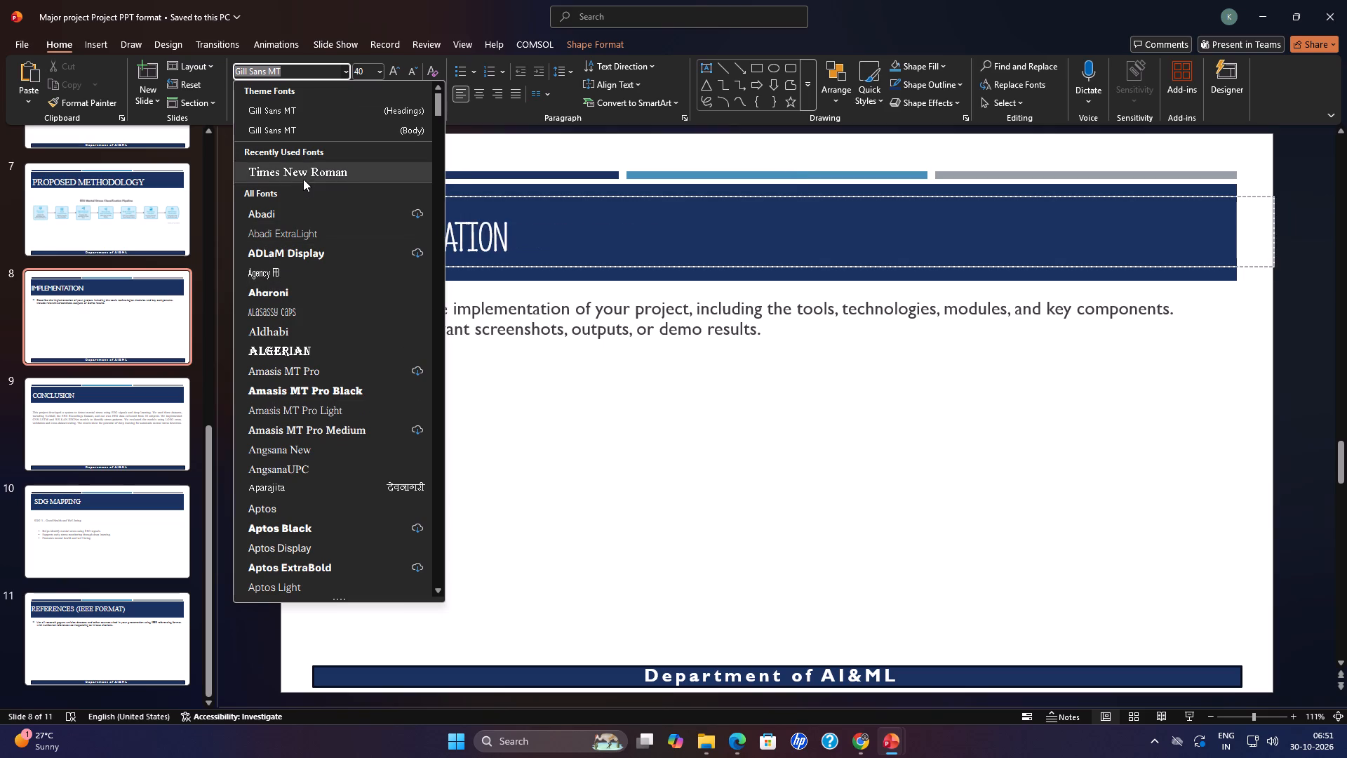
pyautogui.click(304, 175)
pyautogui.click(422, 505)
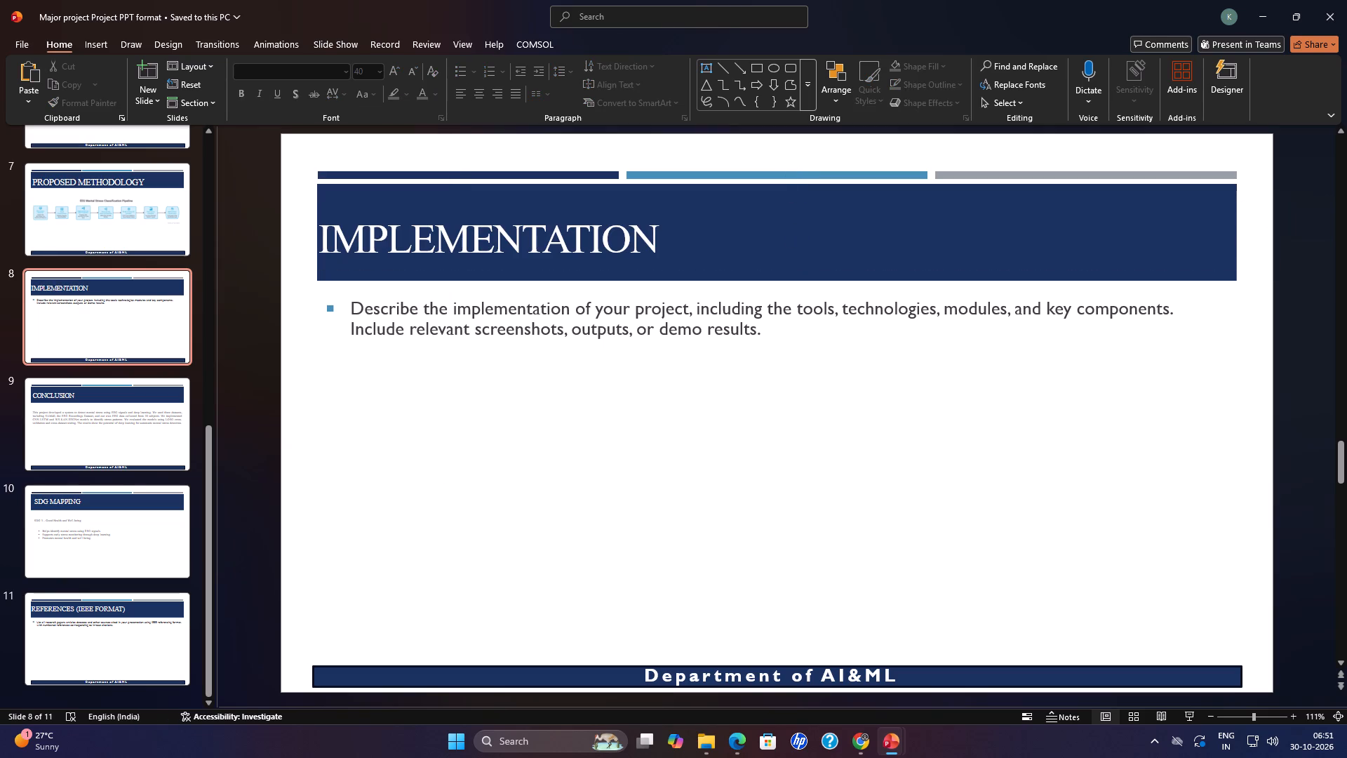
# Review slides 8 through 11 to compare their titles and find remaining placeholder content.
pyautogui.click(114, 305)
pyautogui.click(450, 333)
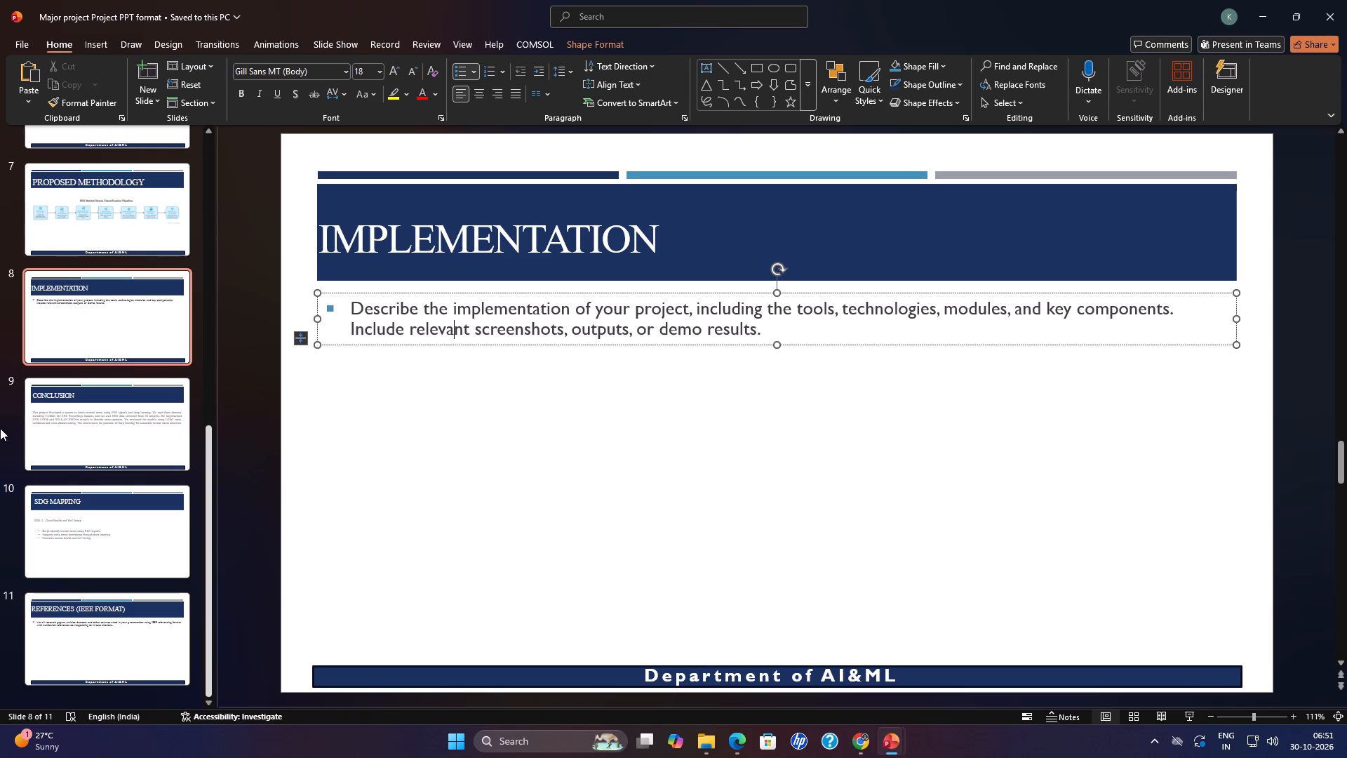
pyautogui.scroll(-1, 17, 435)
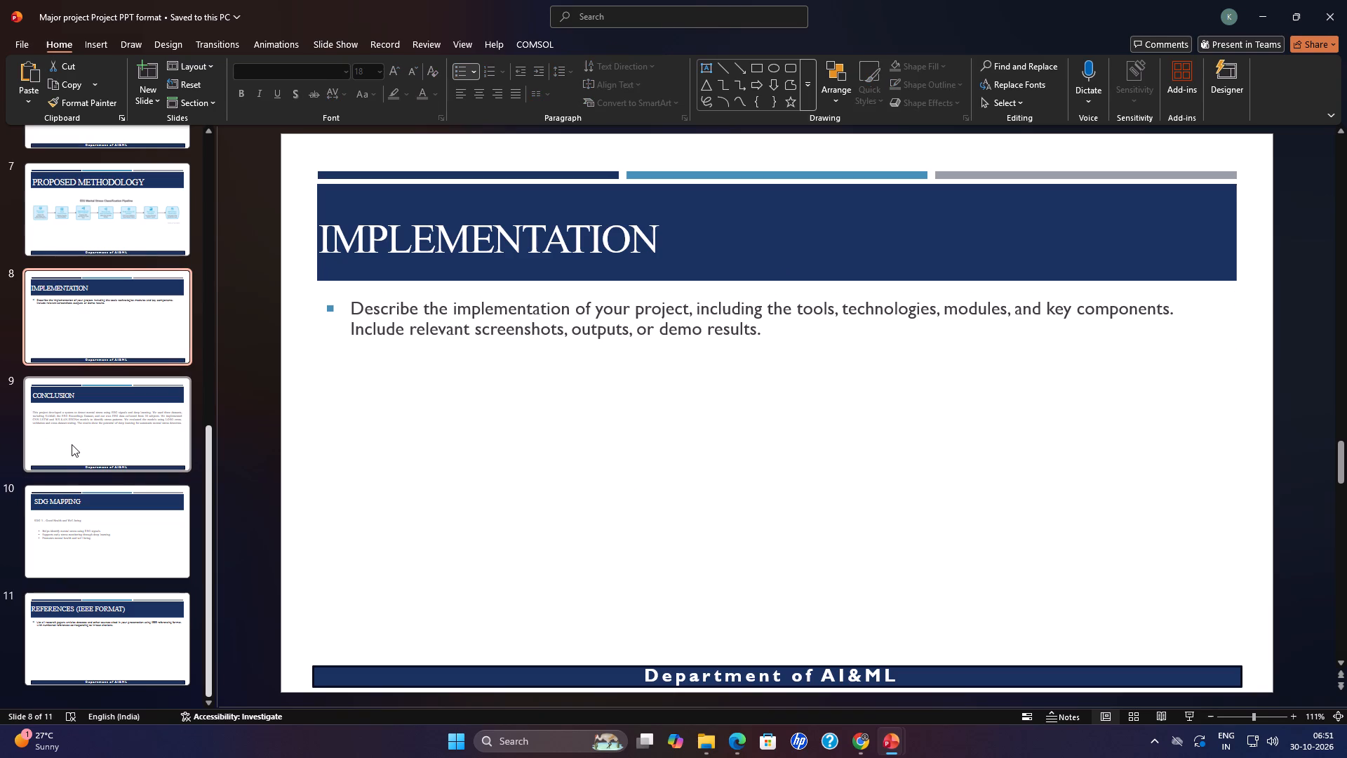
pyautogui.click(69, 456)
pyautogui.scroll(-2, 74, 442)
pyautogui.click(76, 536)
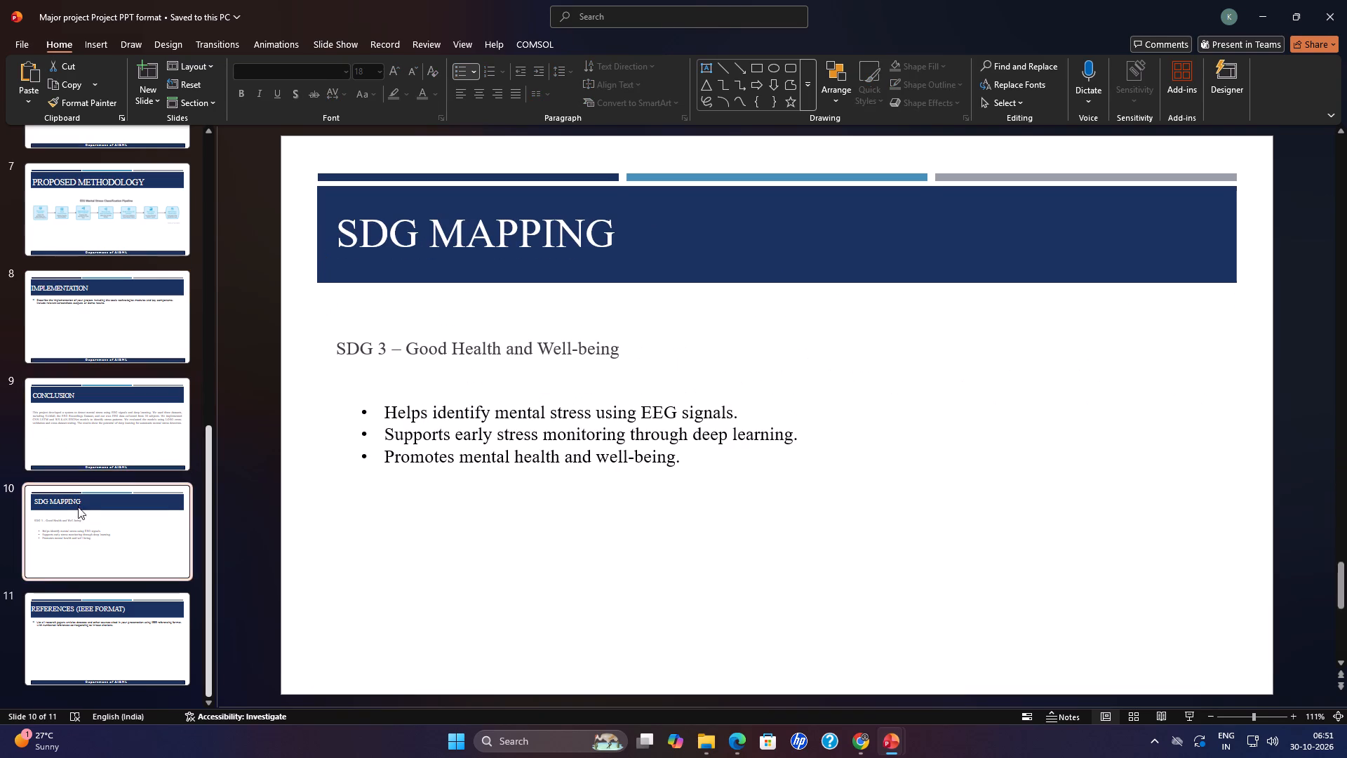
pyautogui.scroll(-2, 83, 503)
pyautogui.click(65, 663)
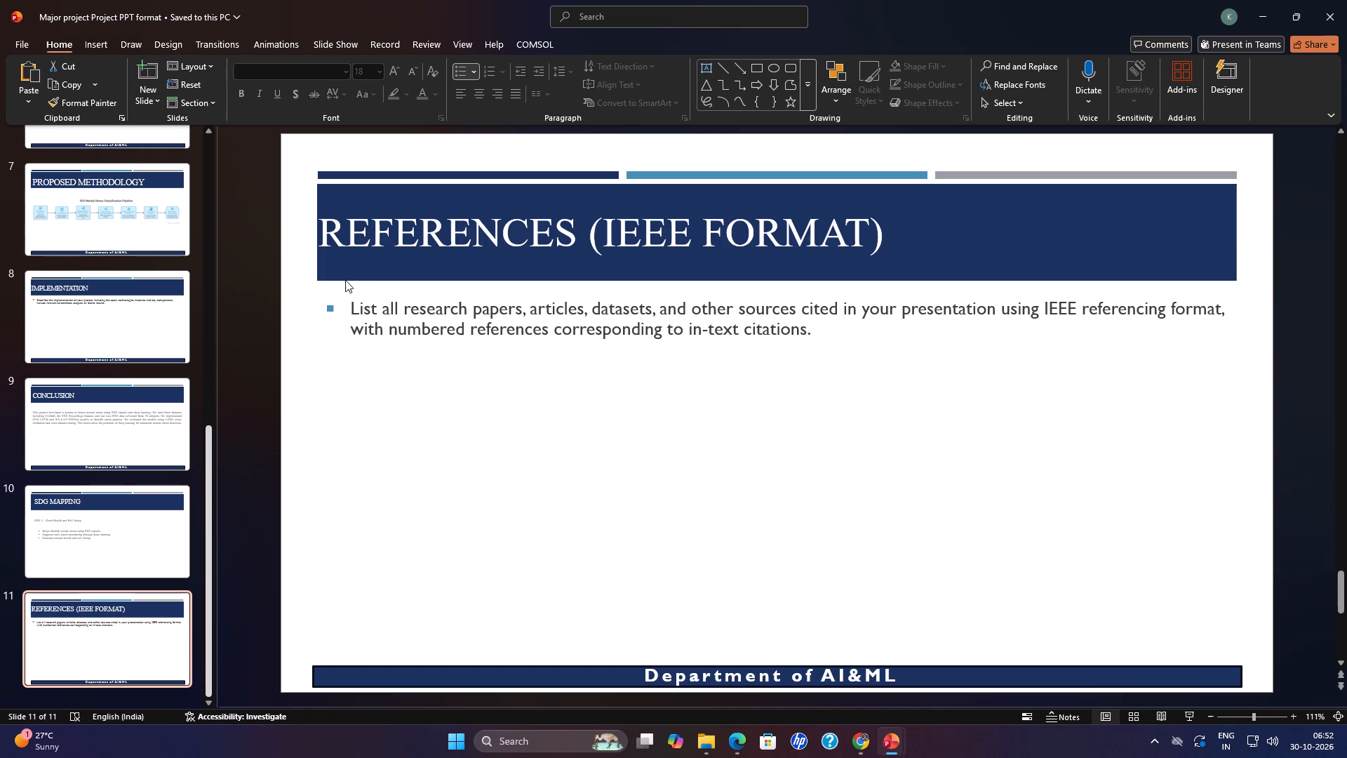
# Move the bulleted placeholder text box on slide 11 slightly down, leaving a gap below the title banner.
pyautogui.moveTo(340, 298); pyautogui.dragTo(469, 260)
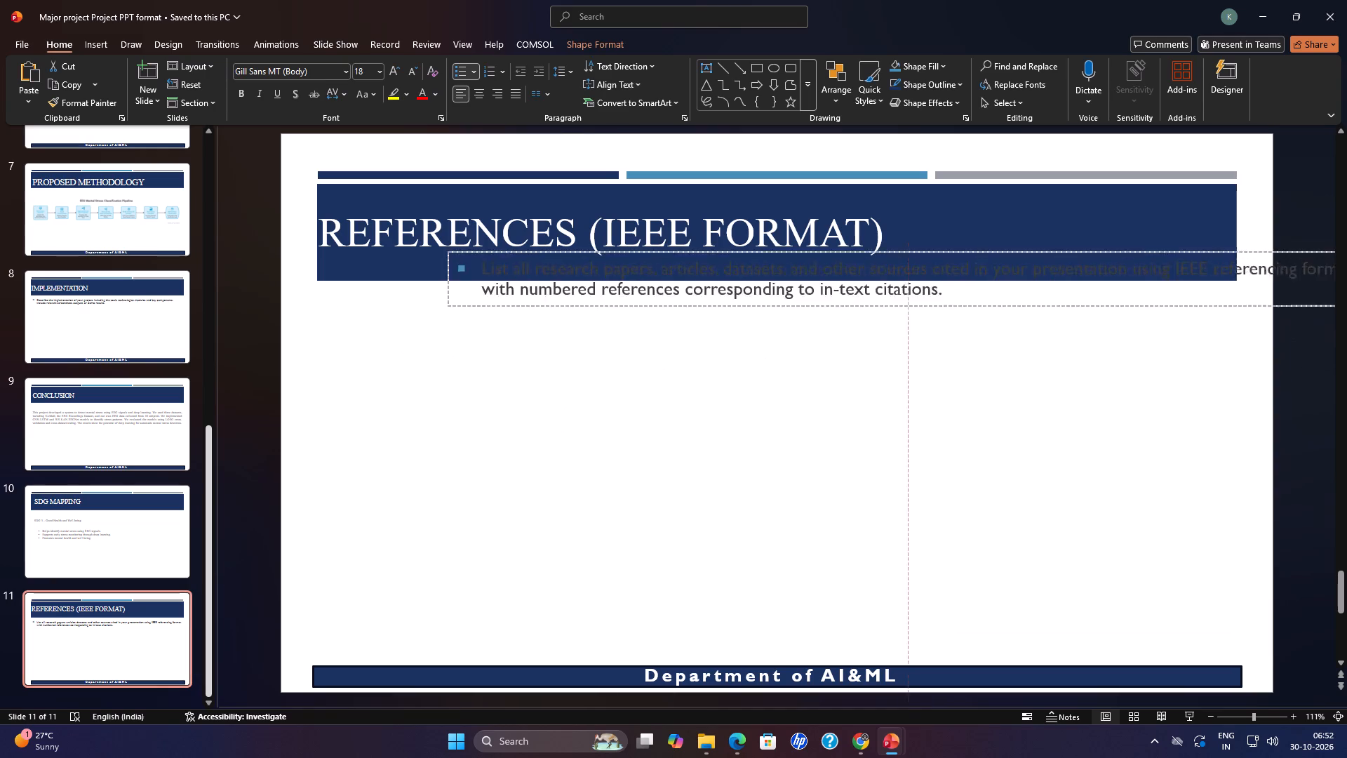
pyautogui.moveTo(469, 260); pyautogui.dragTo(349, 317)
pyautogui.moveTo(352, 323); pyautogui.dragTo(851, 371)
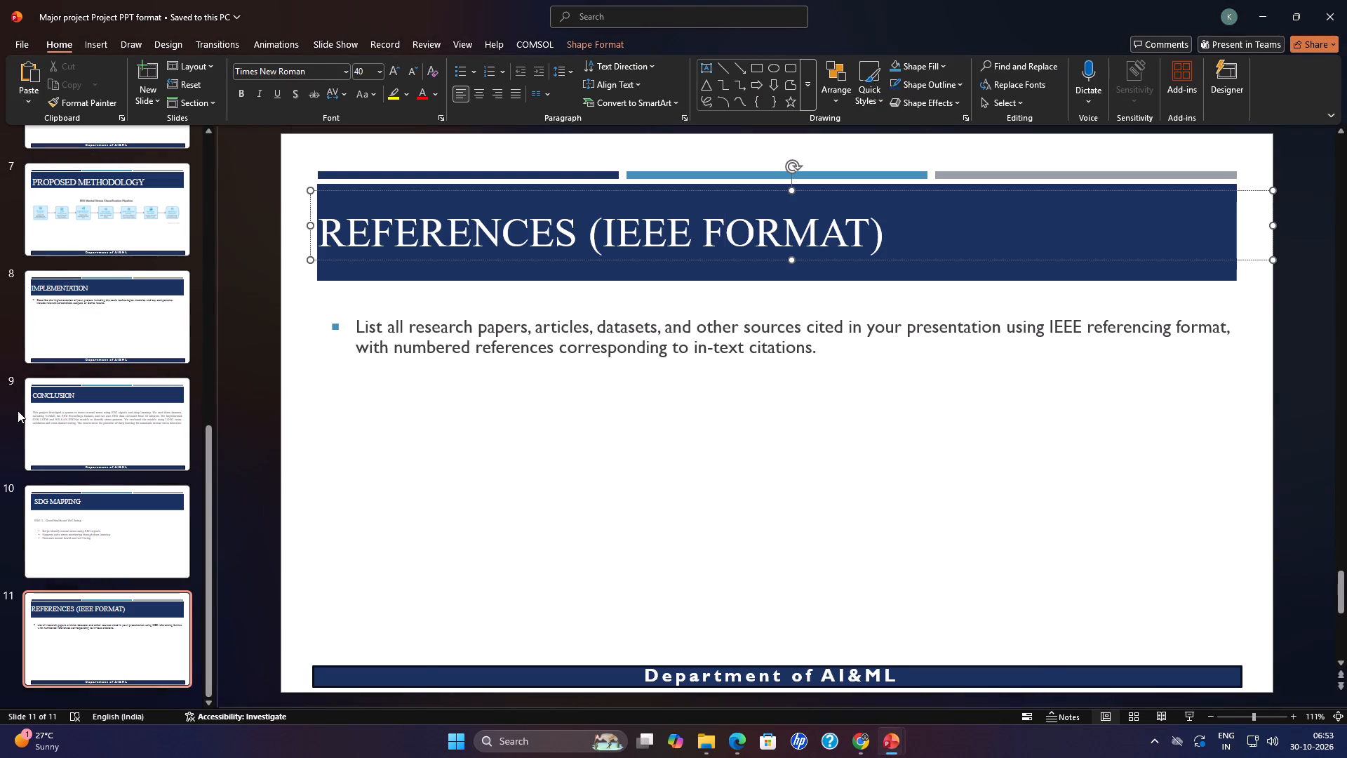
# Change the "Department of AI&ML" footer text on slide 7, Proposed Methodology, to Times New Roman.
pyautogui.scroll(2, 10, 390)
pyautogui.click(121, 314)
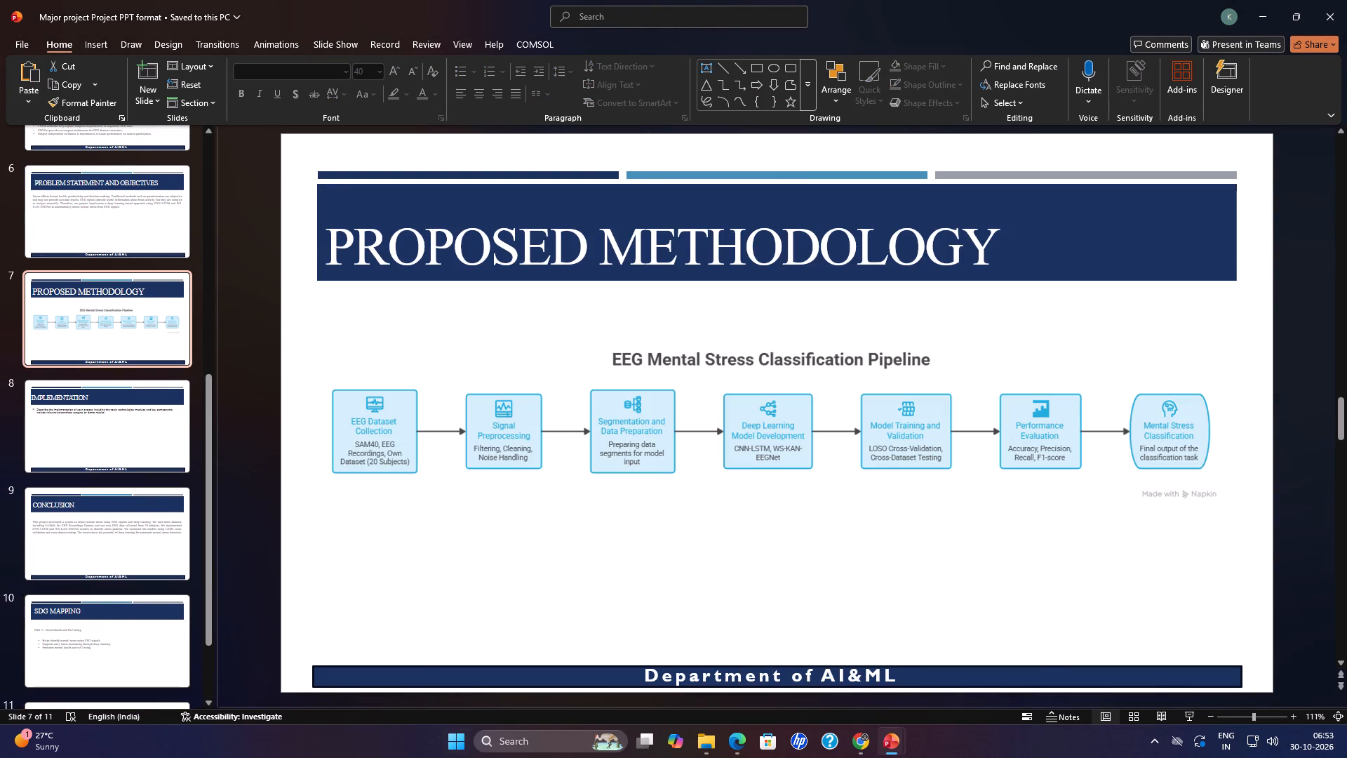
pyautogui.moveTo(648, 675); pyautogui.dragTo(919, 679)
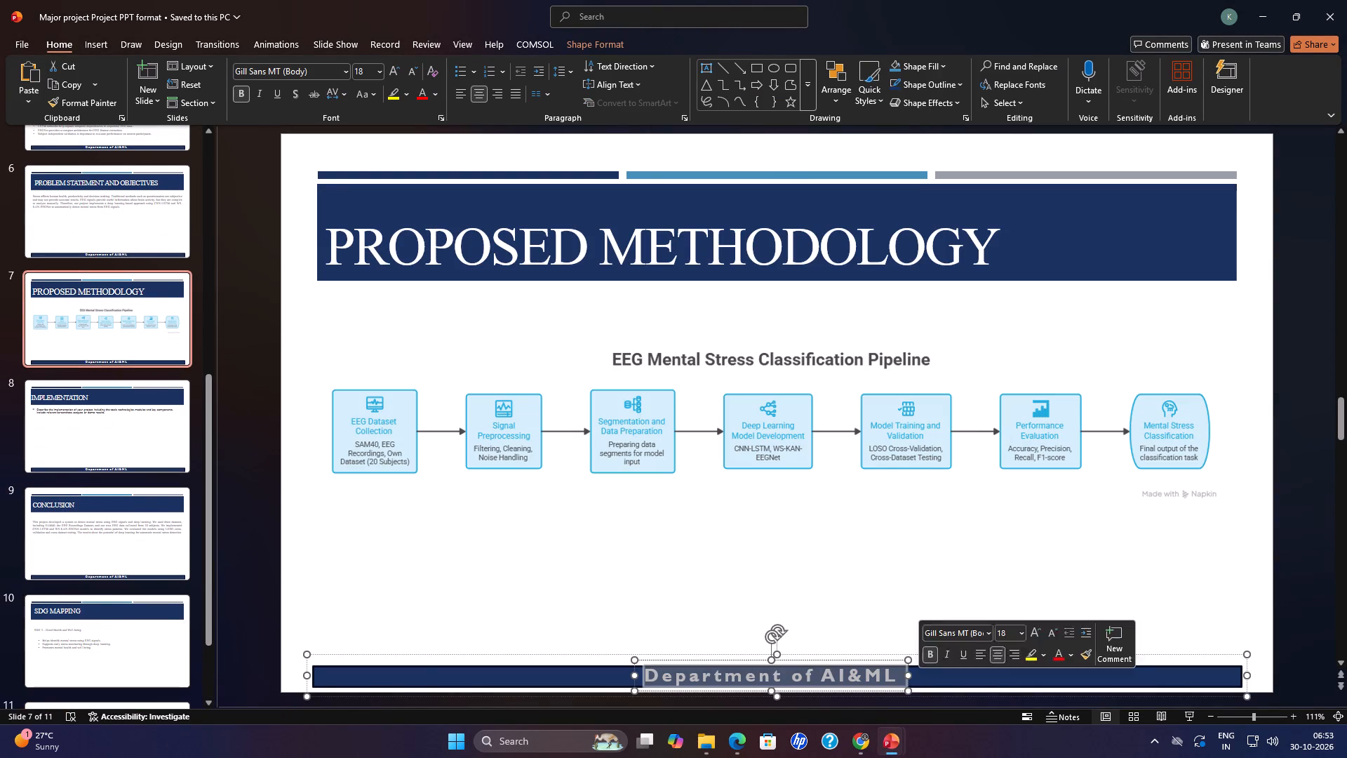
pyautogui.click(984, 627)
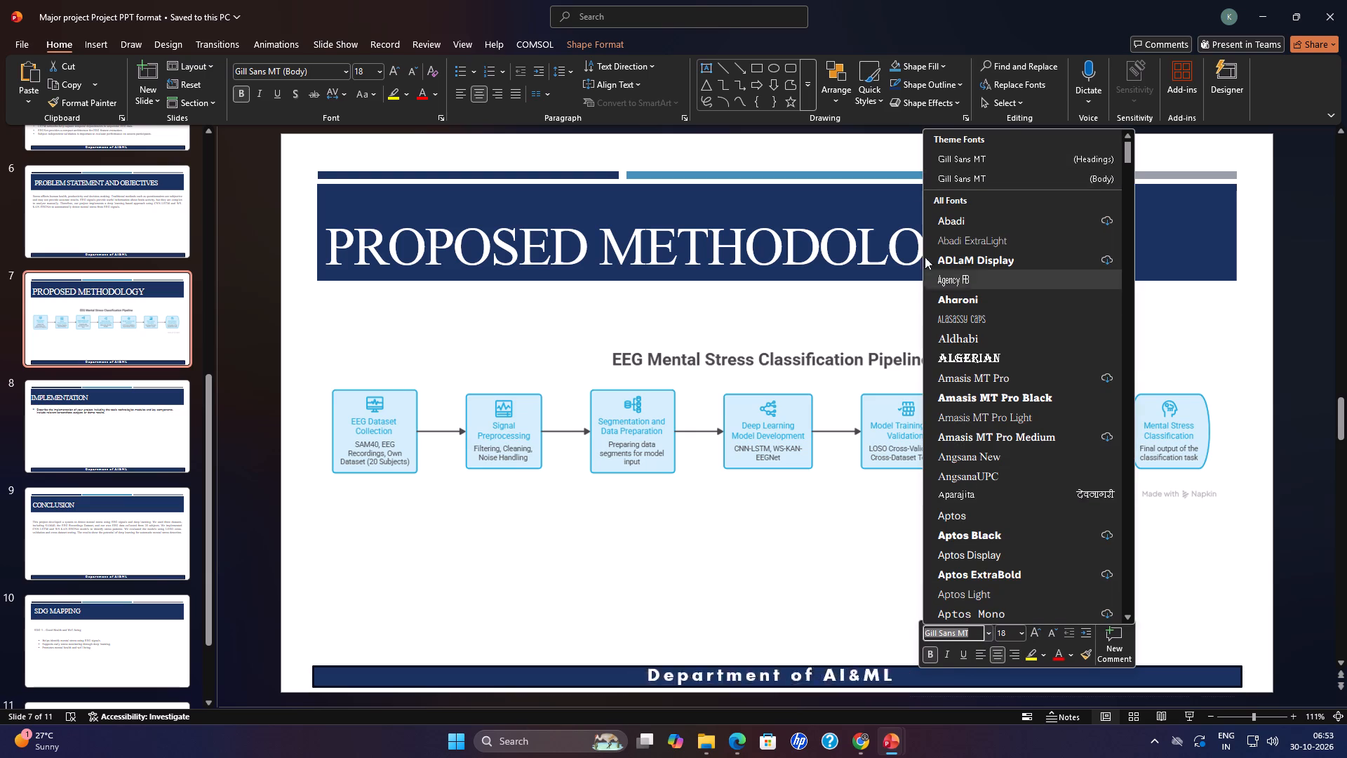
pyautogui.press('t')
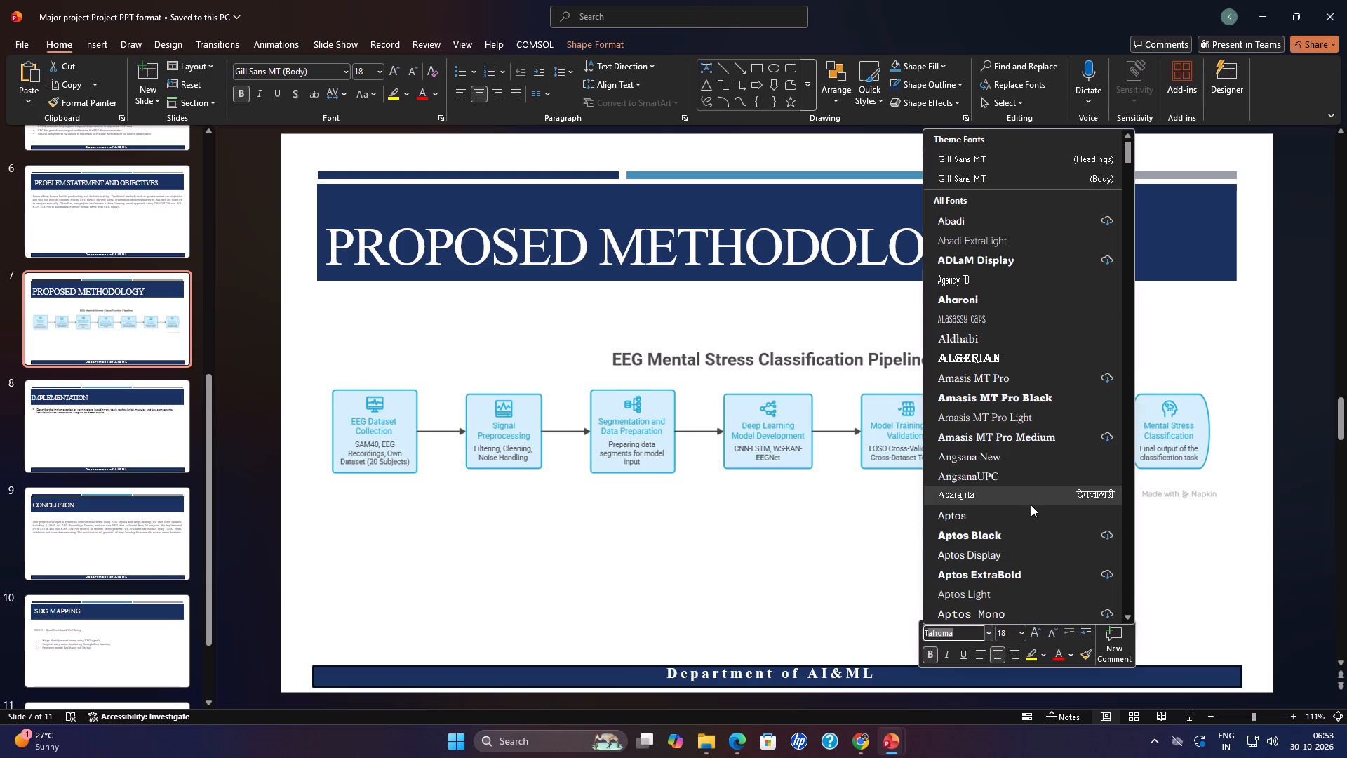
pyautogui.press('i')
pyautogui.press('m')
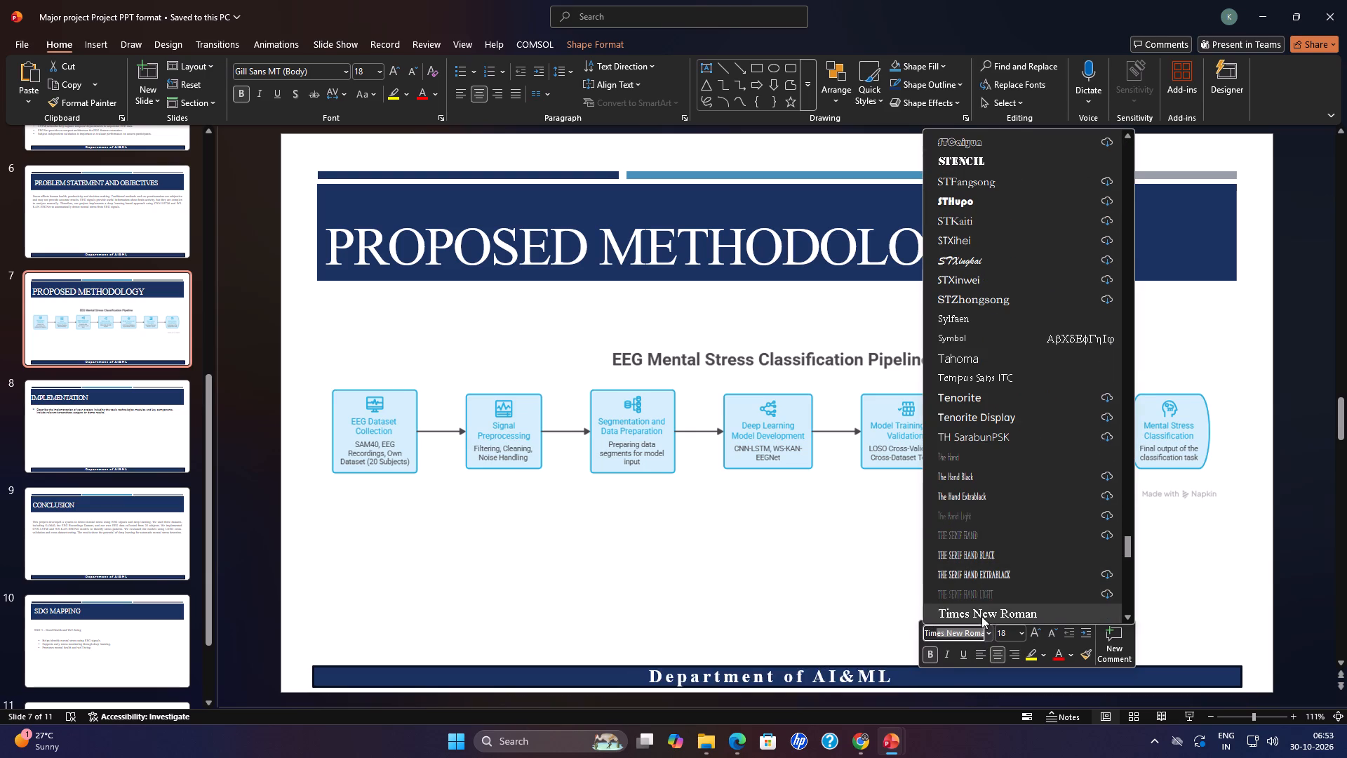
pyautogui.click(982, 614)
pyautogui.click(891, 572)
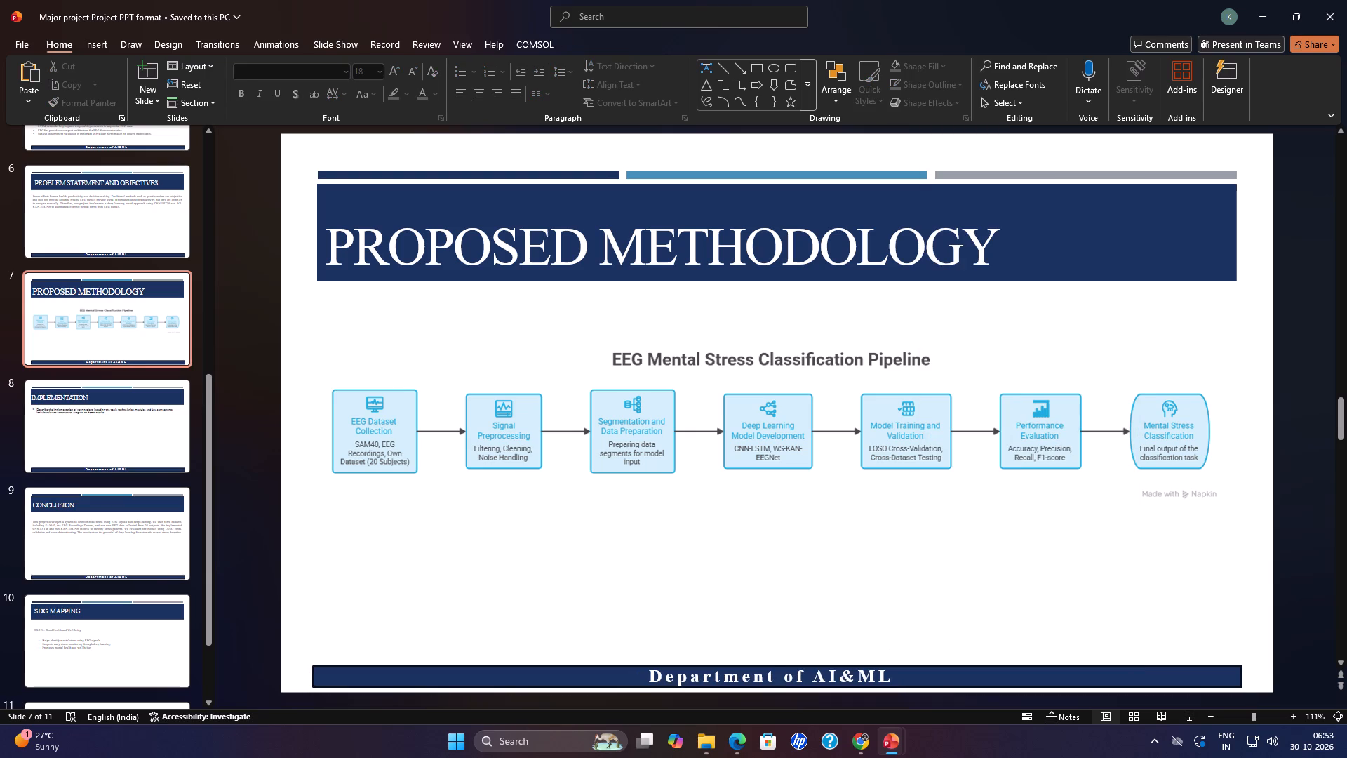
pyautogui.click(880, 674)
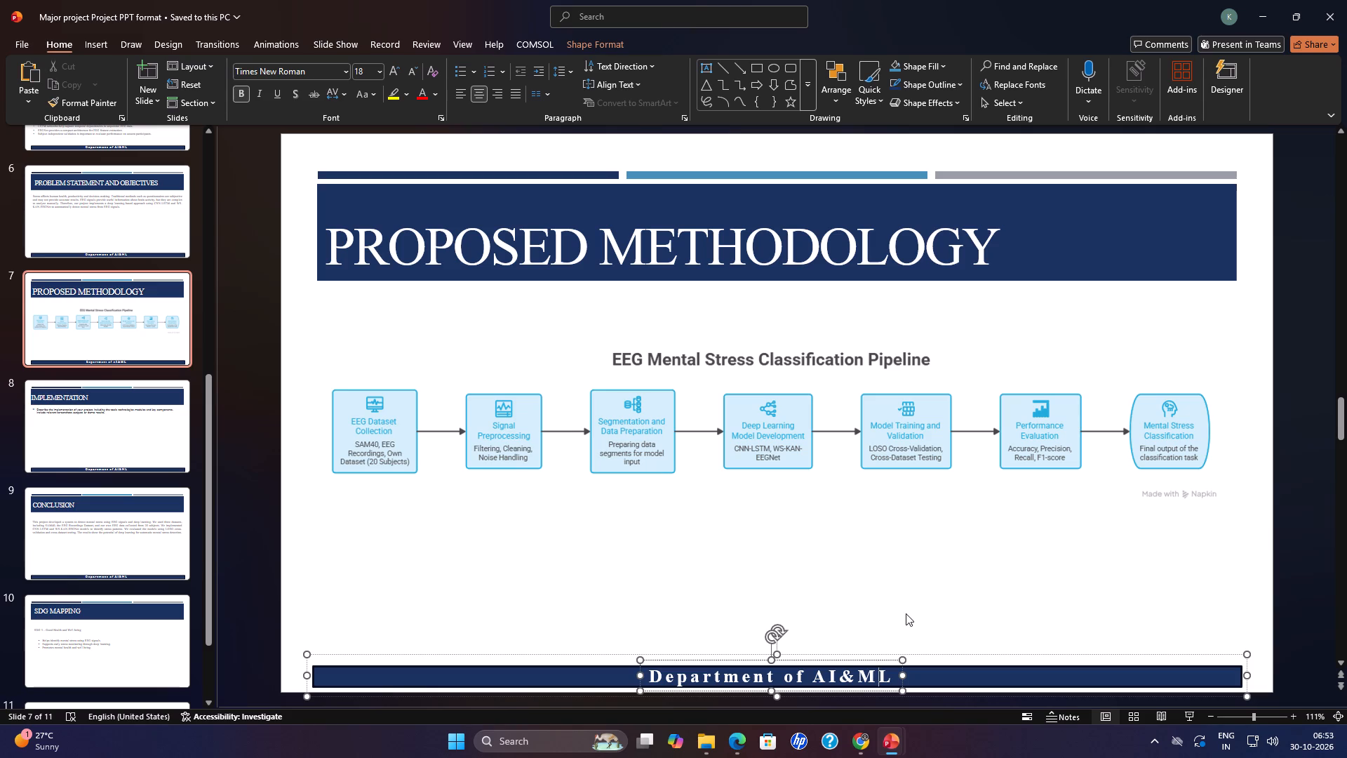
pyautogui.click(906, 613)
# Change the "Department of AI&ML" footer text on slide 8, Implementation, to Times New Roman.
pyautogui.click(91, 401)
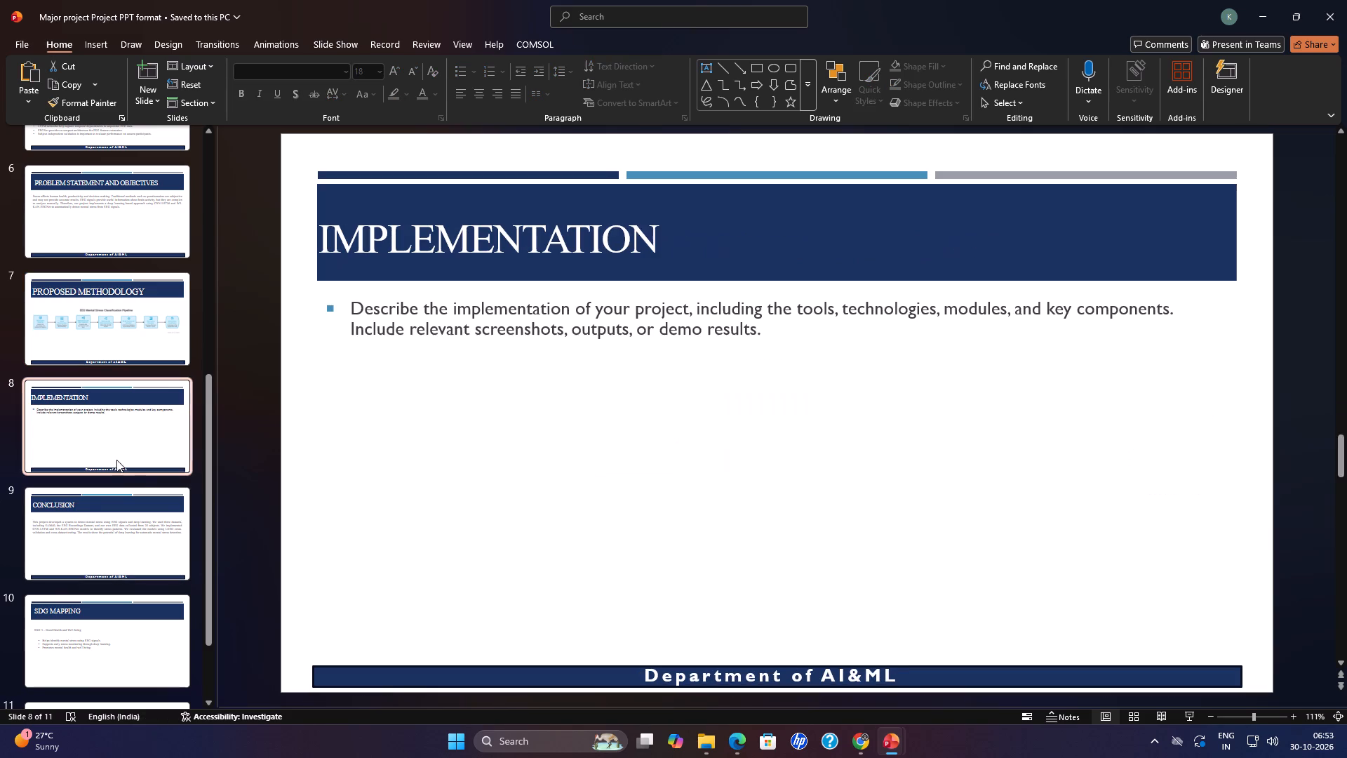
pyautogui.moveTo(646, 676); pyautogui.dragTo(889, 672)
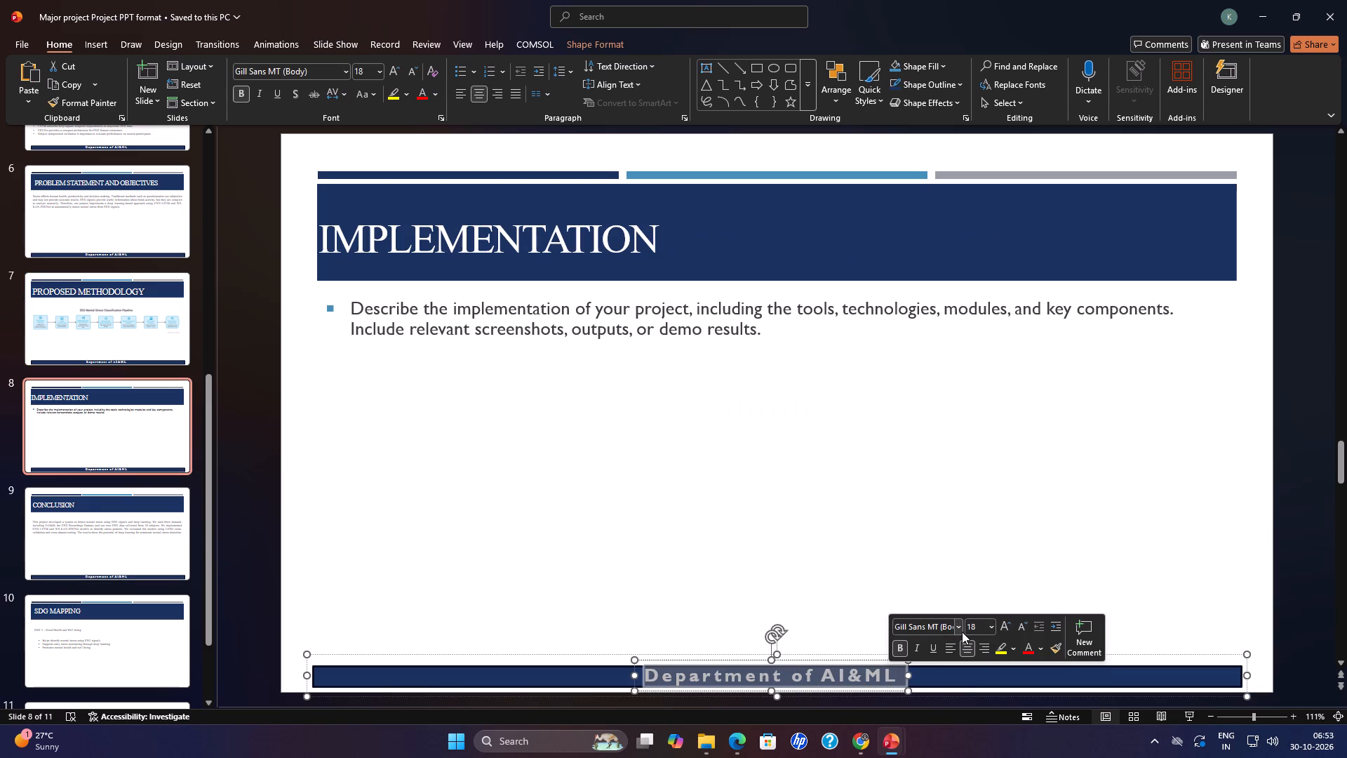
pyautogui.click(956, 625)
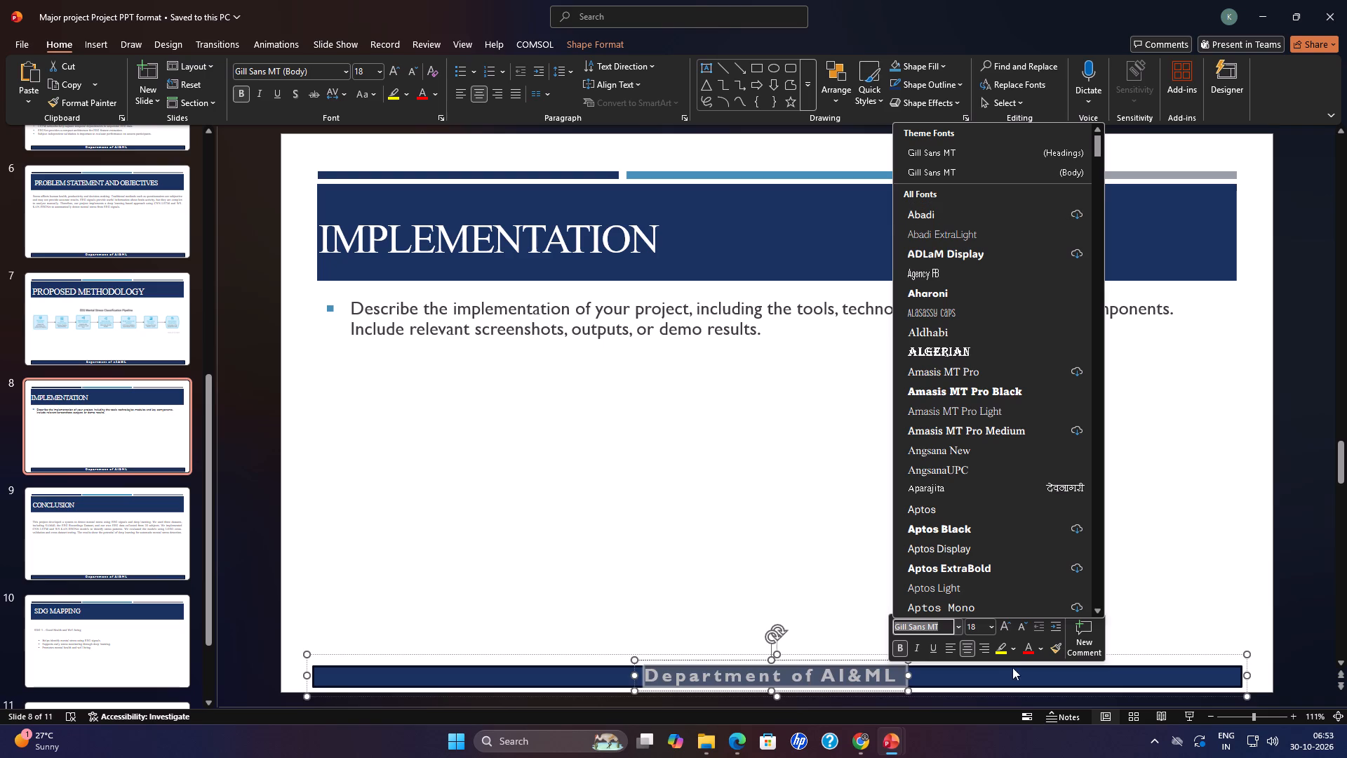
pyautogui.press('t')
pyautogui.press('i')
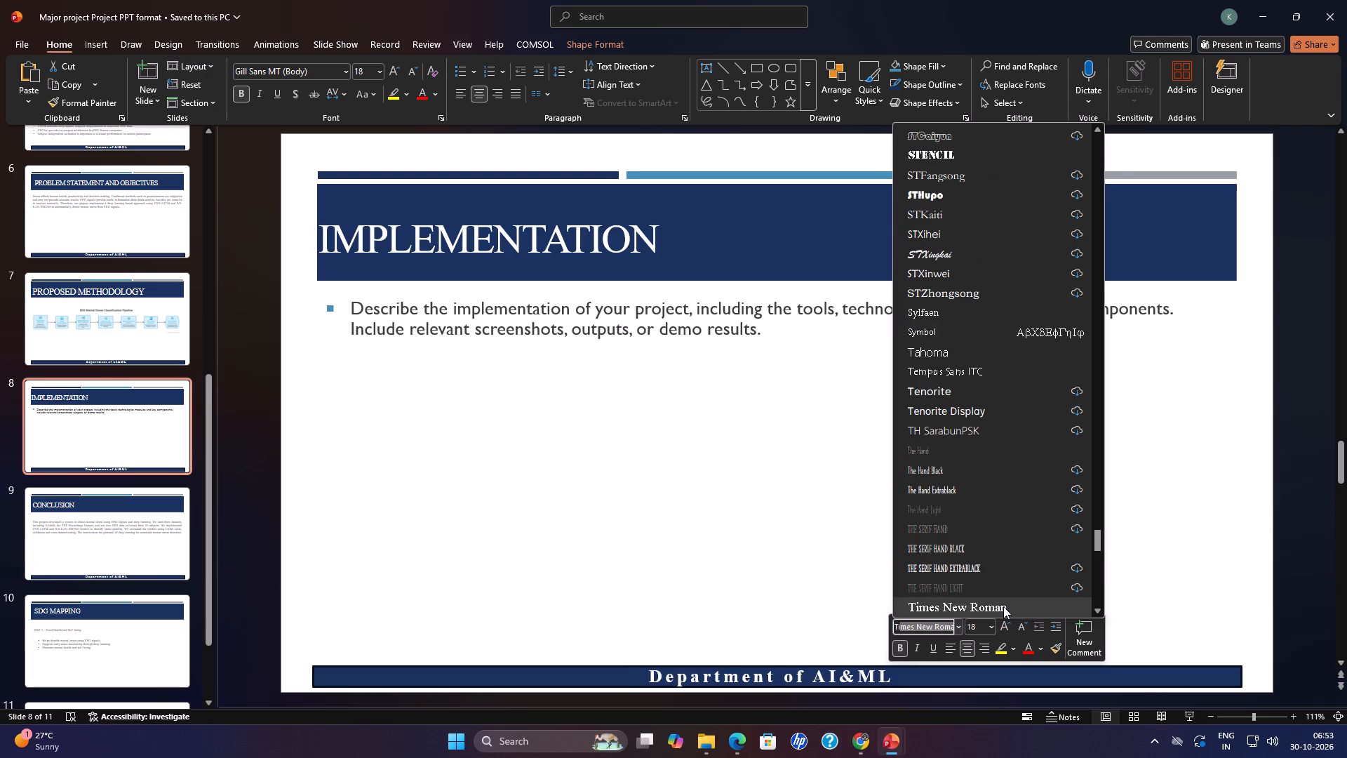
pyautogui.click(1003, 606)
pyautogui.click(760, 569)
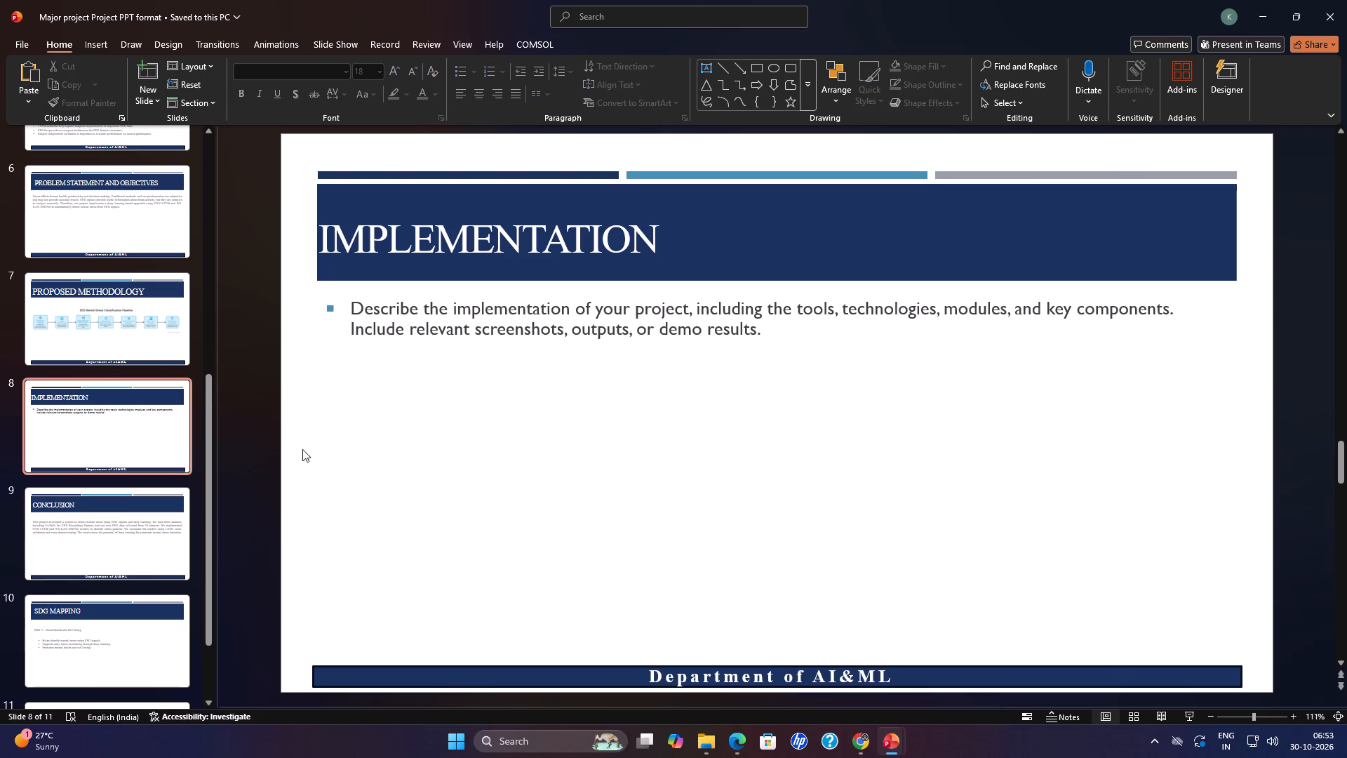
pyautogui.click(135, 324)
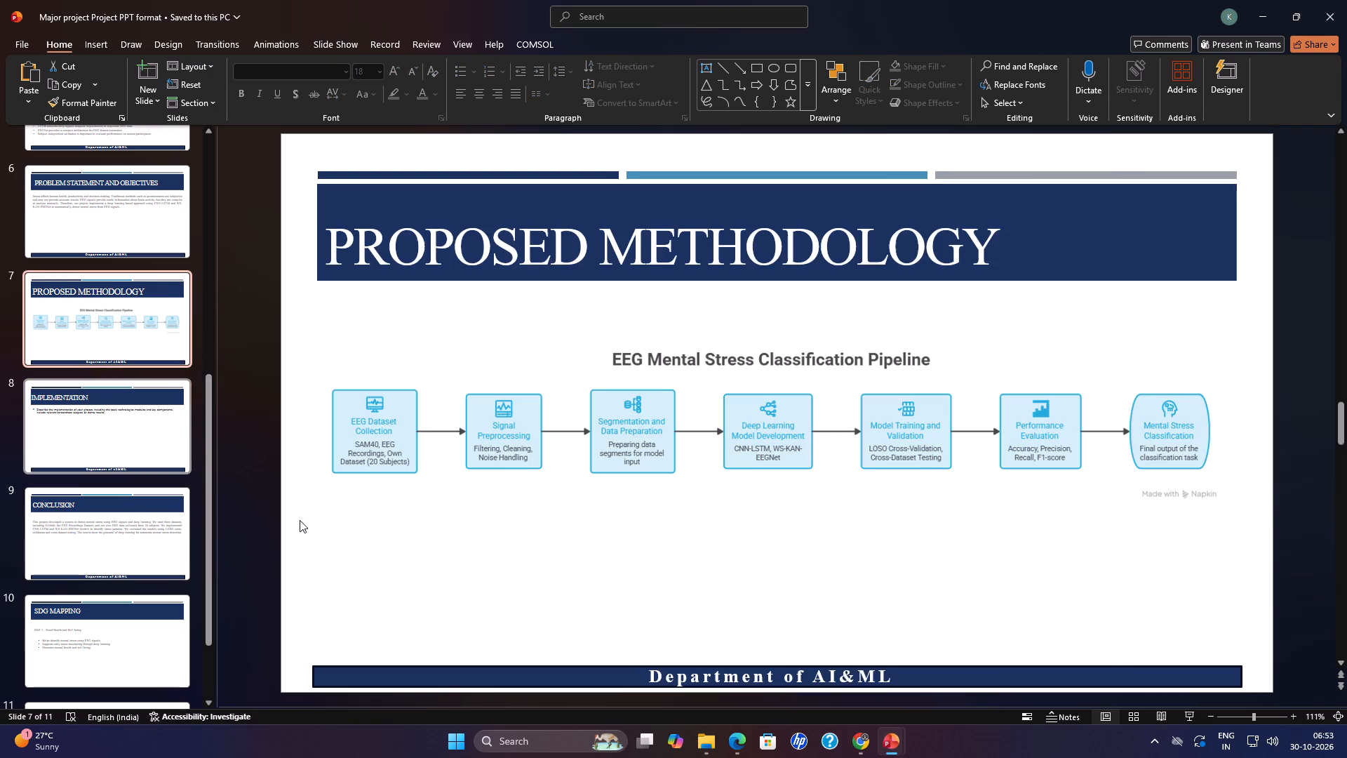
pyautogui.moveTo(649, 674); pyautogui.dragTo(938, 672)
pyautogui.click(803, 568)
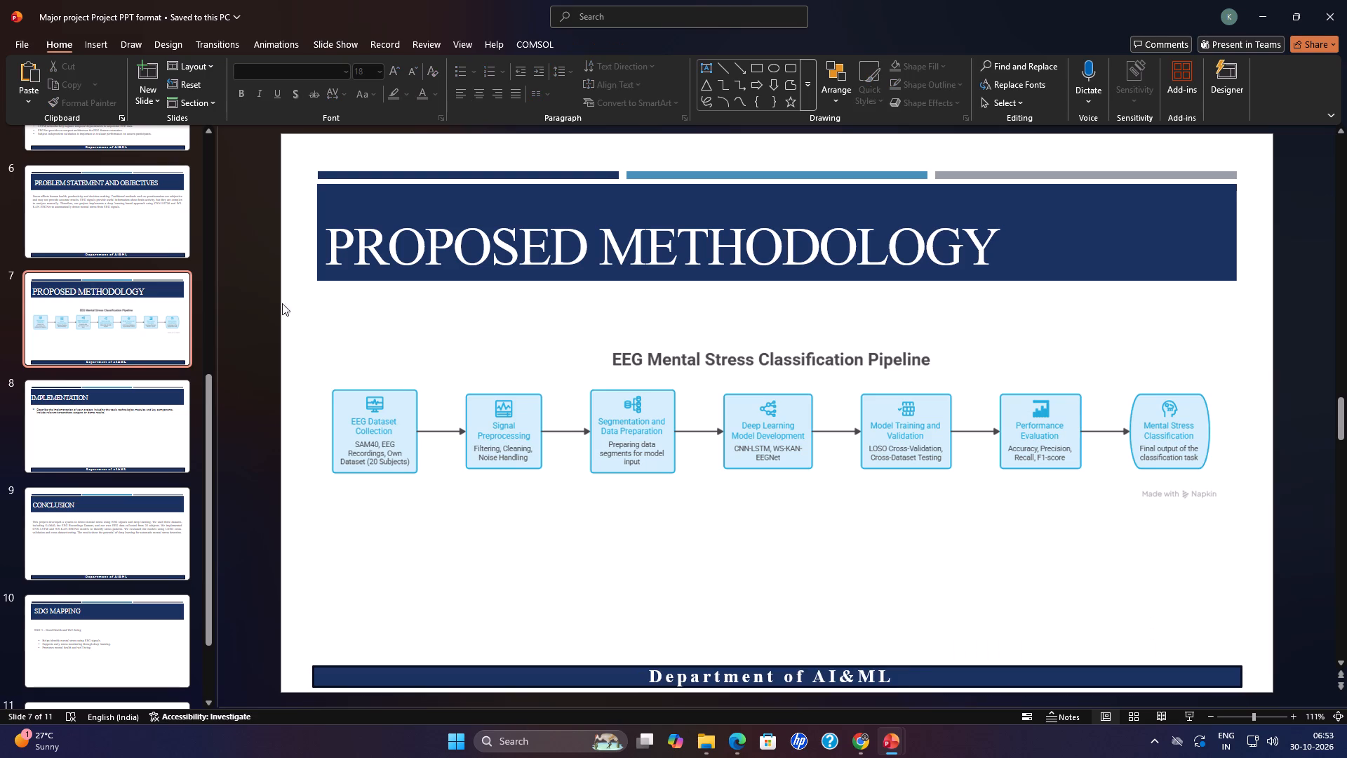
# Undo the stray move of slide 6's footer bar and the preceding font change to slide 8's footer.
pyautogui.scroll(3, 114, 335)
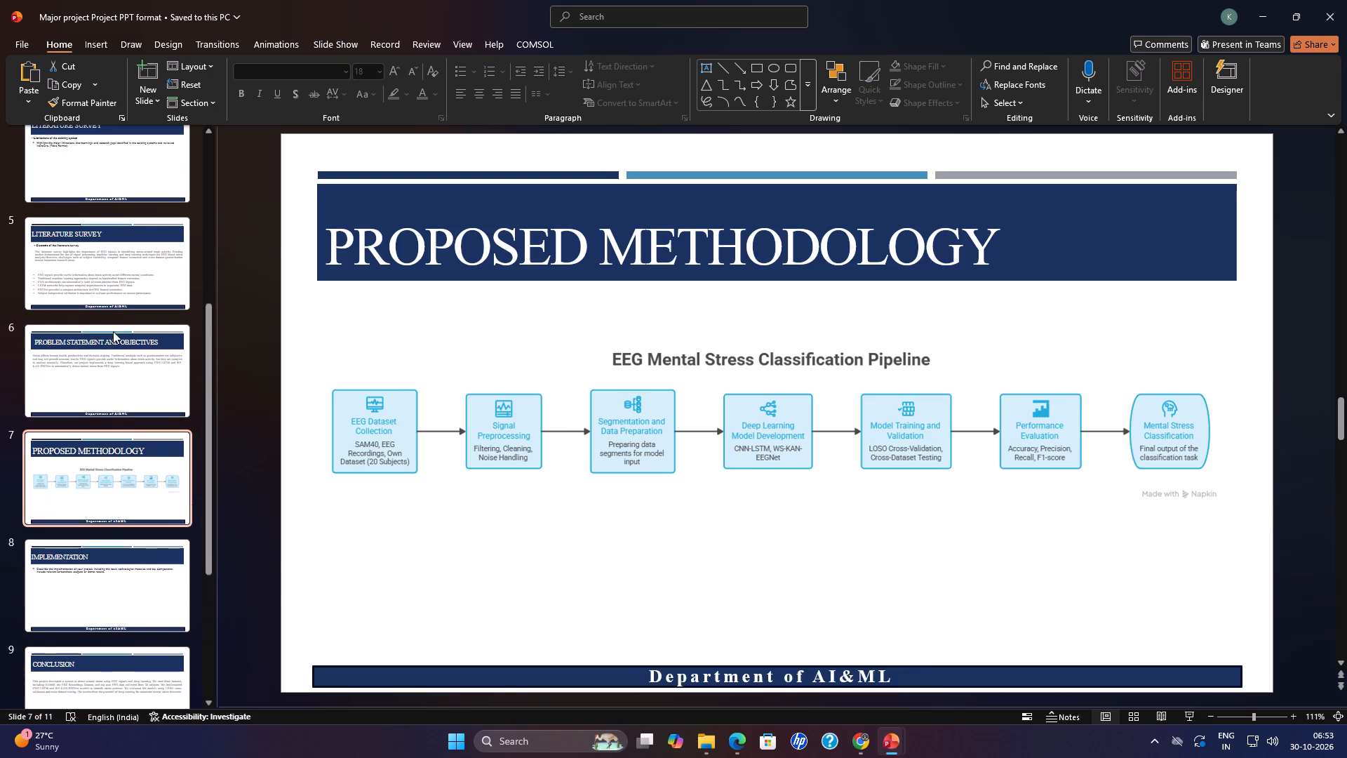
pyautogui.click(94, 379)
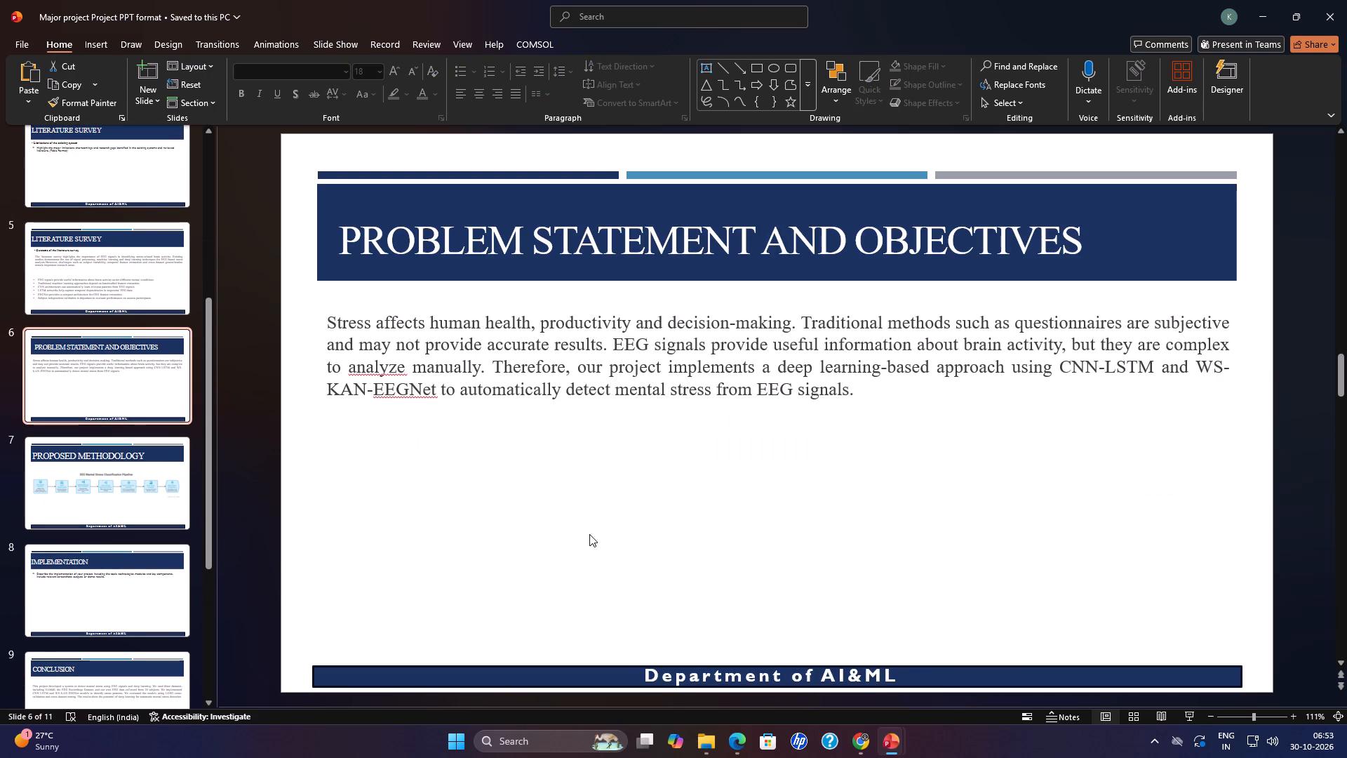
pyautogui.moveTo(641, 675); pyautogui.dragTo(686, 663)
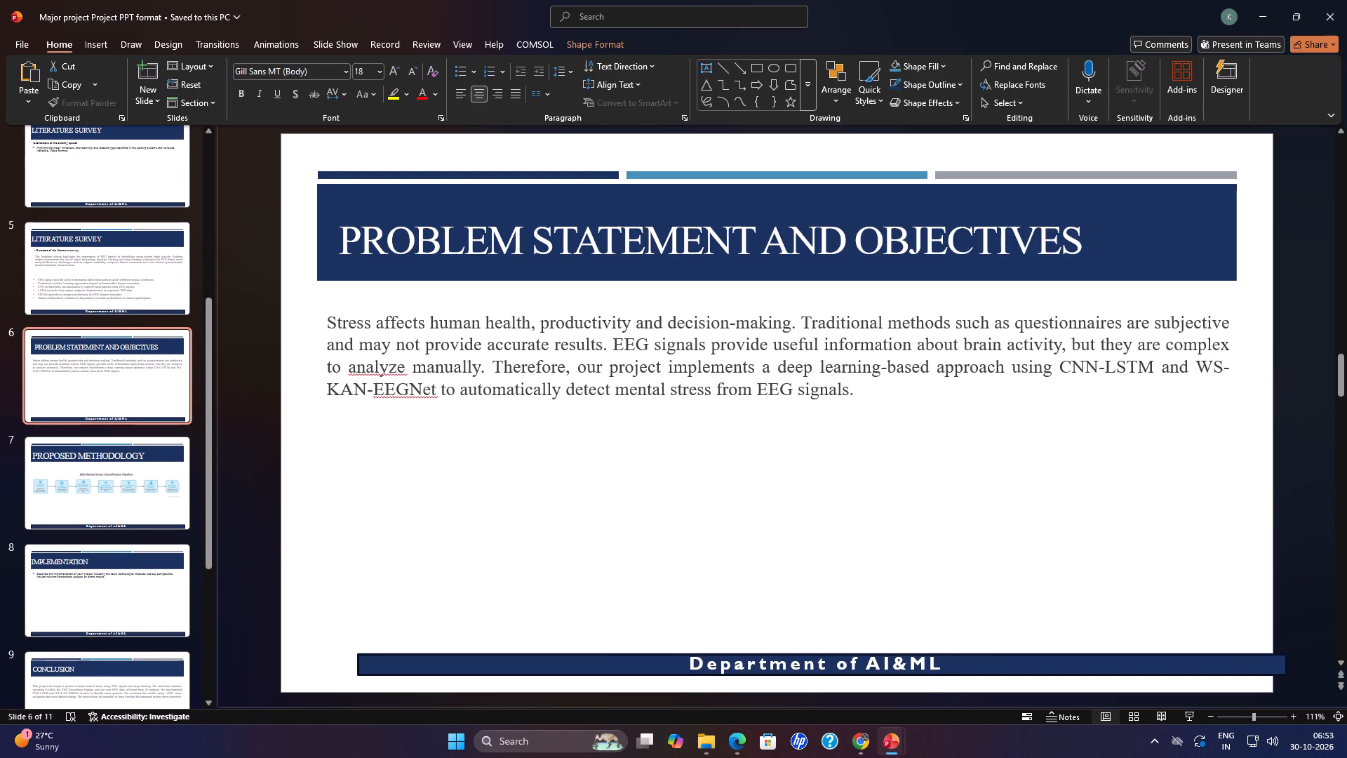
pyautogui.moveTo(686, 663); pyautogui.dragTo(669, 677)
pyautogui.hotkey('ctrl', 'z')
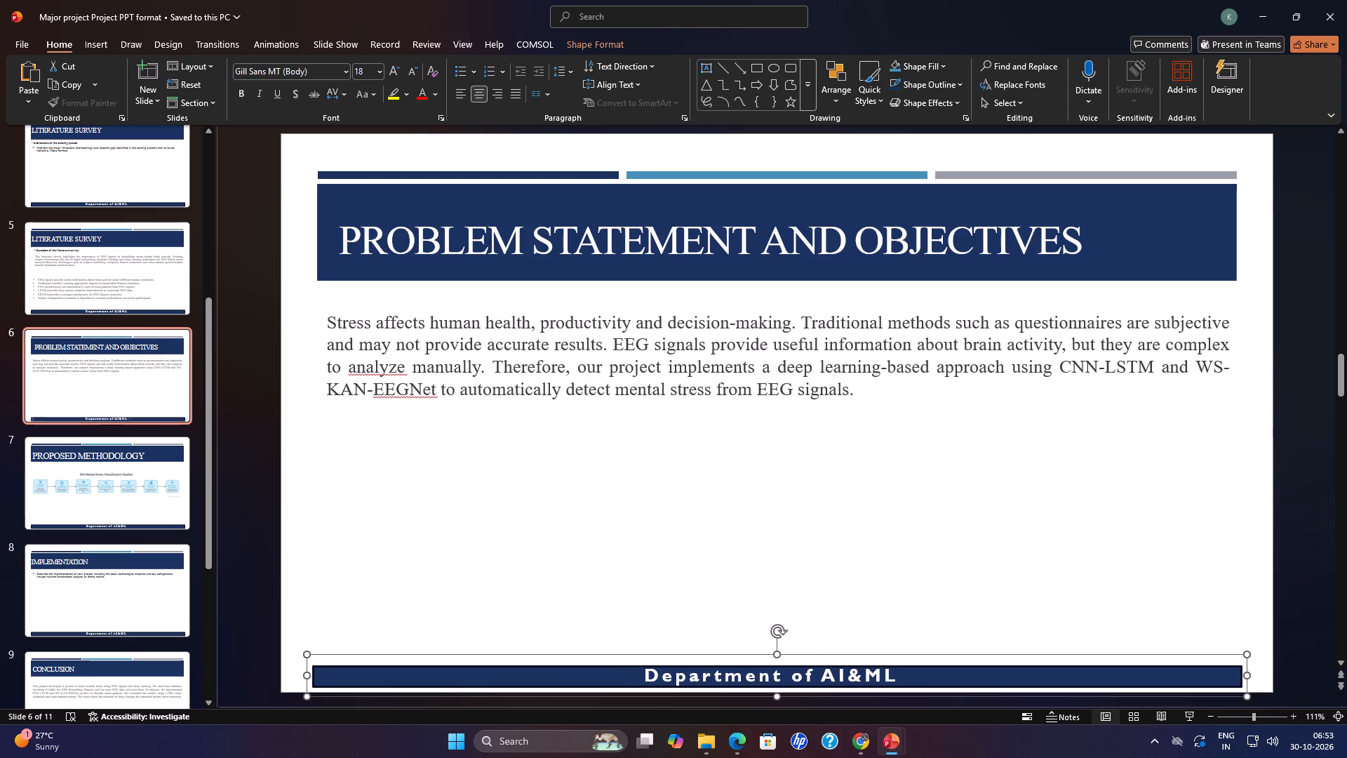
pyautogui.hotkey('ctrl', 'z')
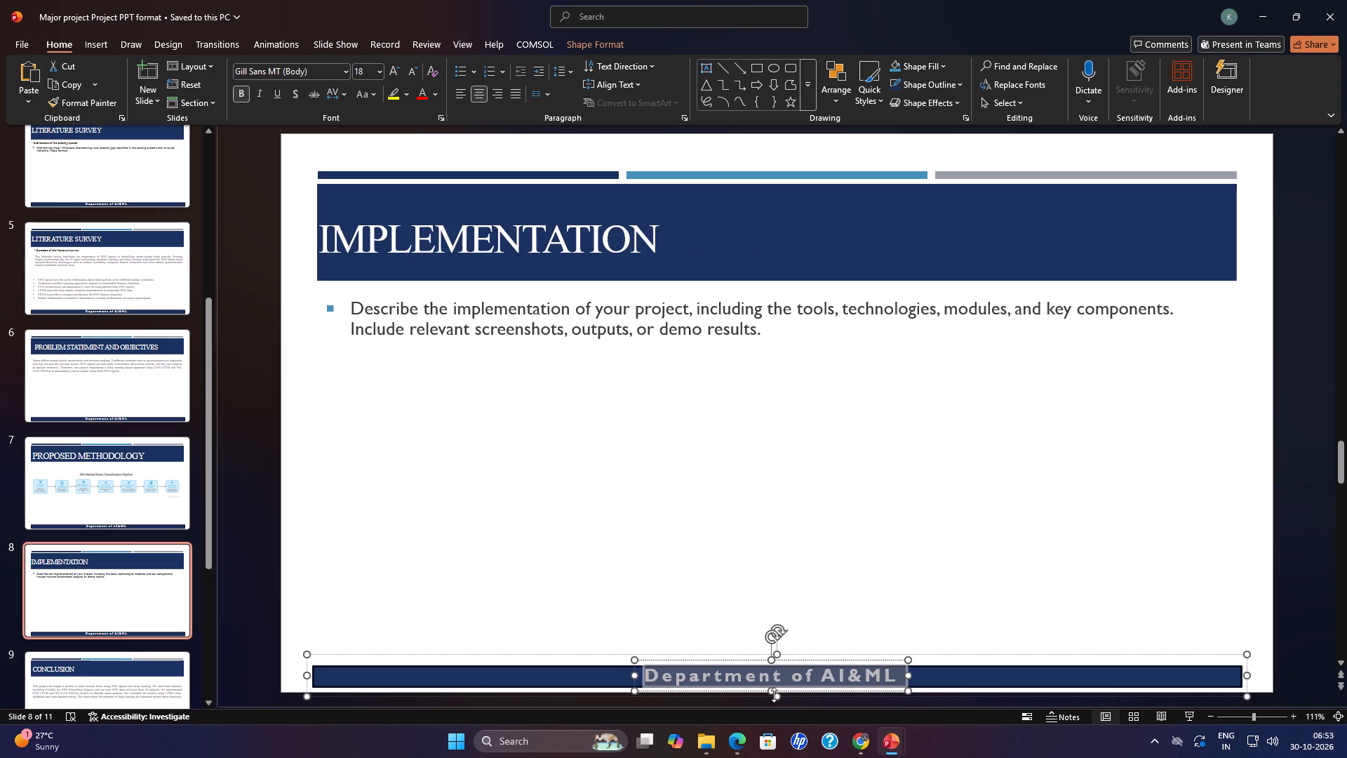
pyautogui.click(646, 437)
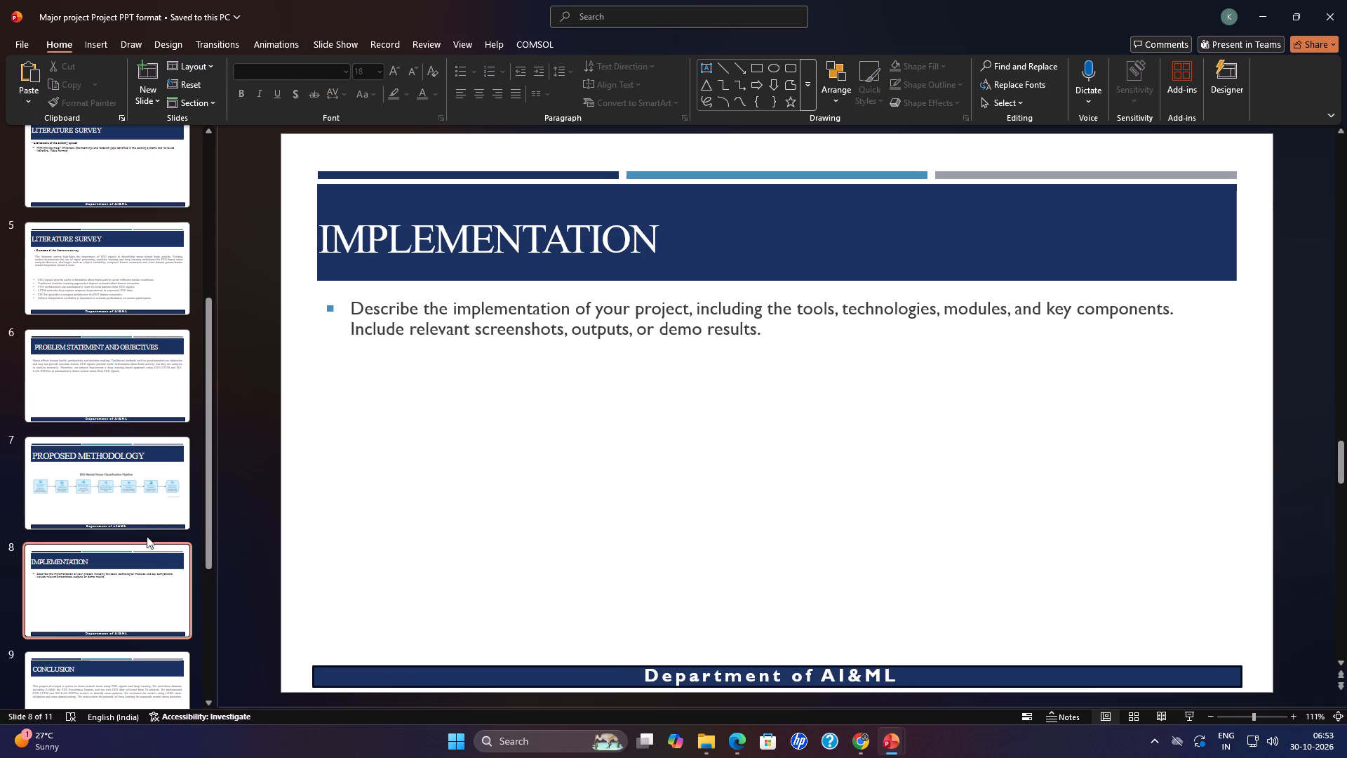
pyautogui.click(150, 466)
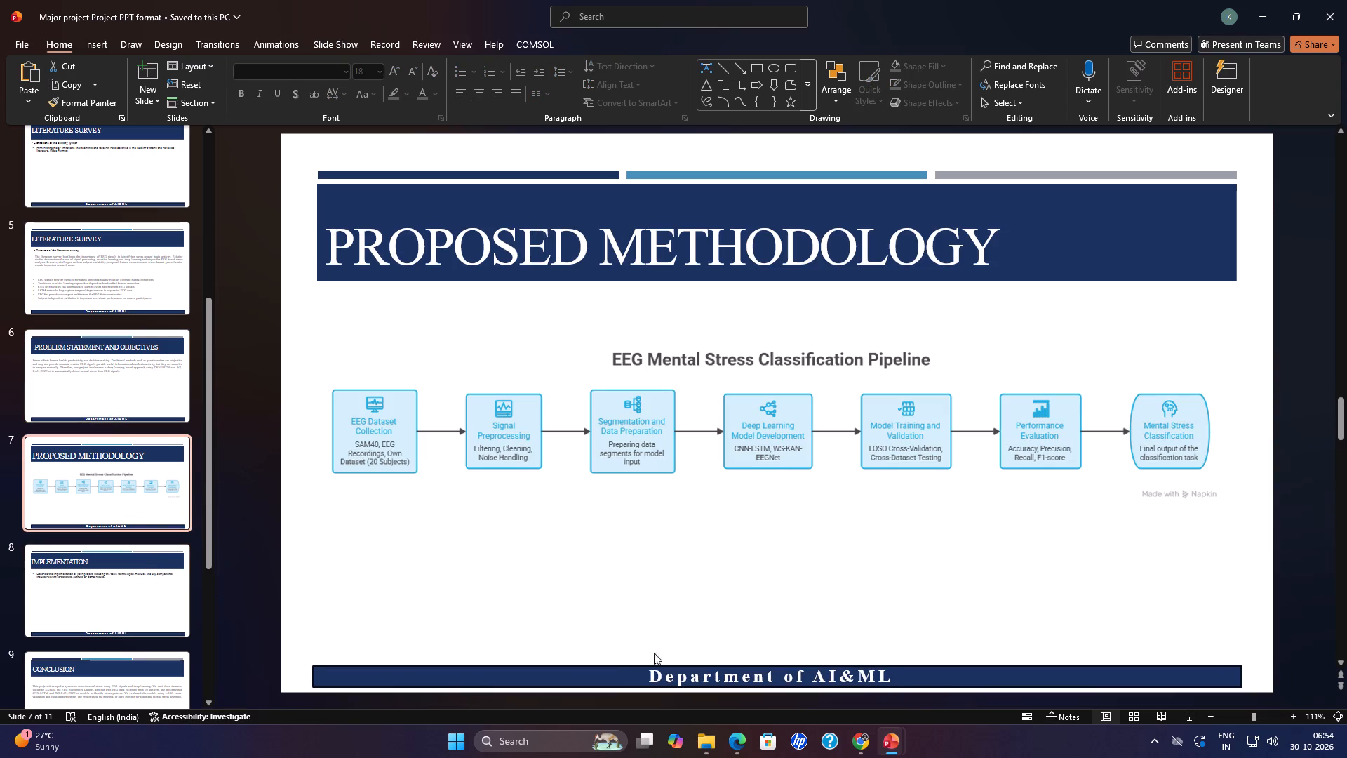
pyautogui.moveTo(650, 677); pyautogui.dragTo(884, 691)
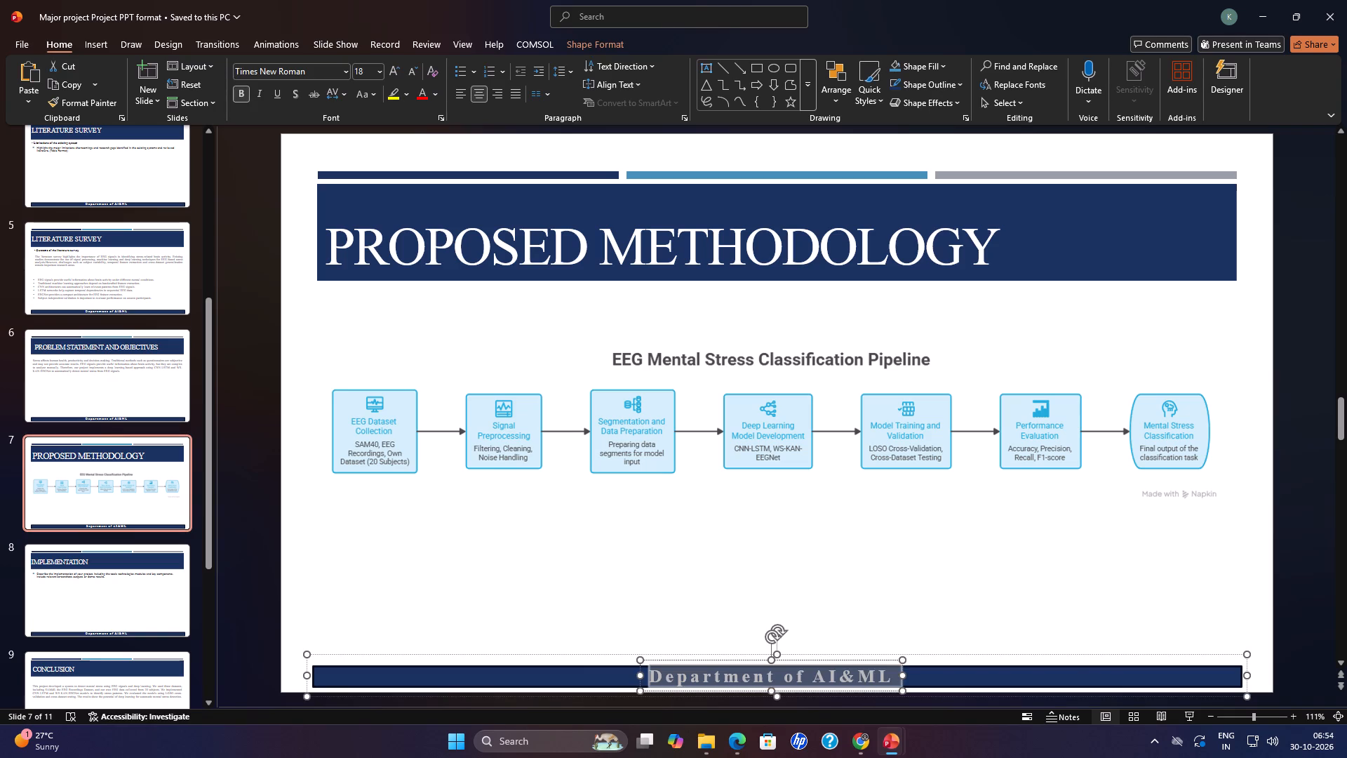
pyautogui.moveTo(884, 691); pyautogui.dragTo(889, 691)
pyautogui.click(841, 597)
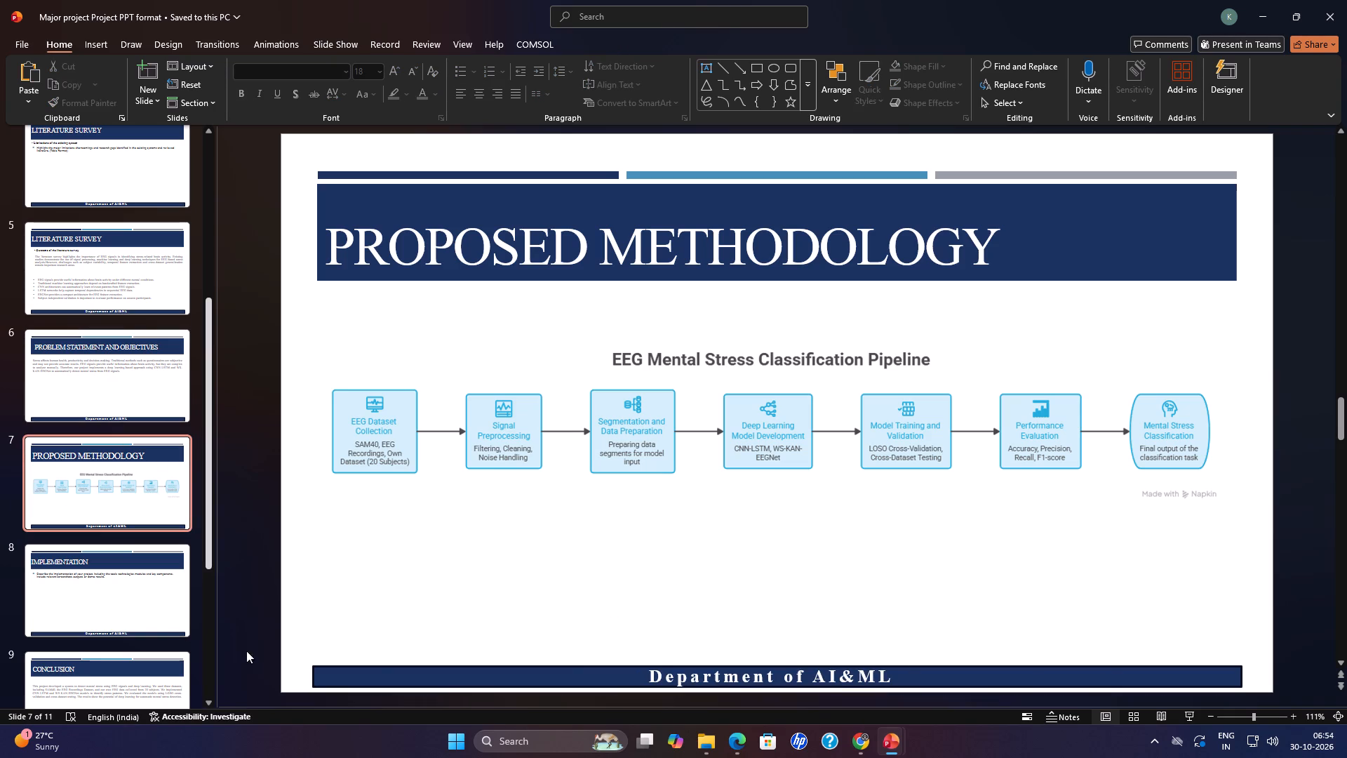
# Set the "Department of AI&ML" footer text on slide 8, Implementation, in Times New Roman.
pyautogui.click(141, 597)
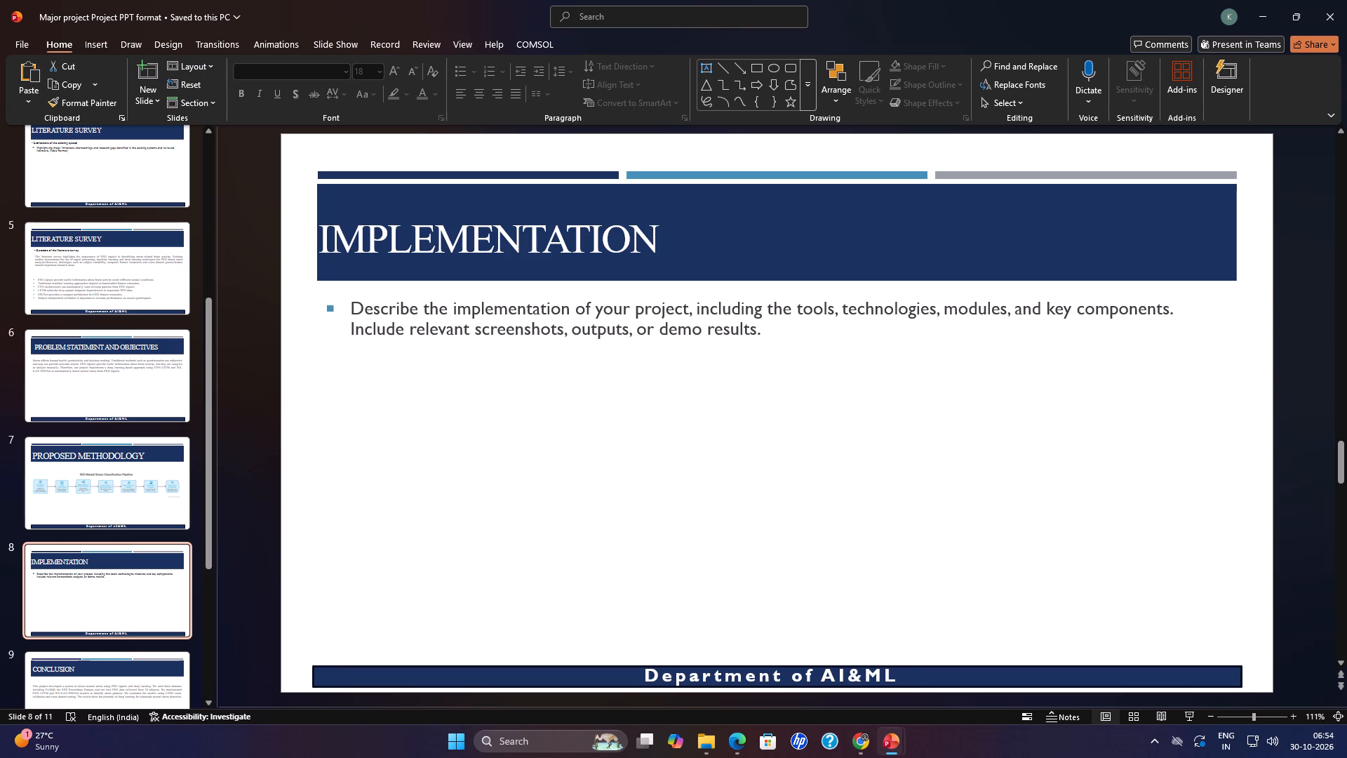
pyautogui.click(645, 679)
pyautogui.moveTo(649, 672); pyautogui.dragTo(916, 660)
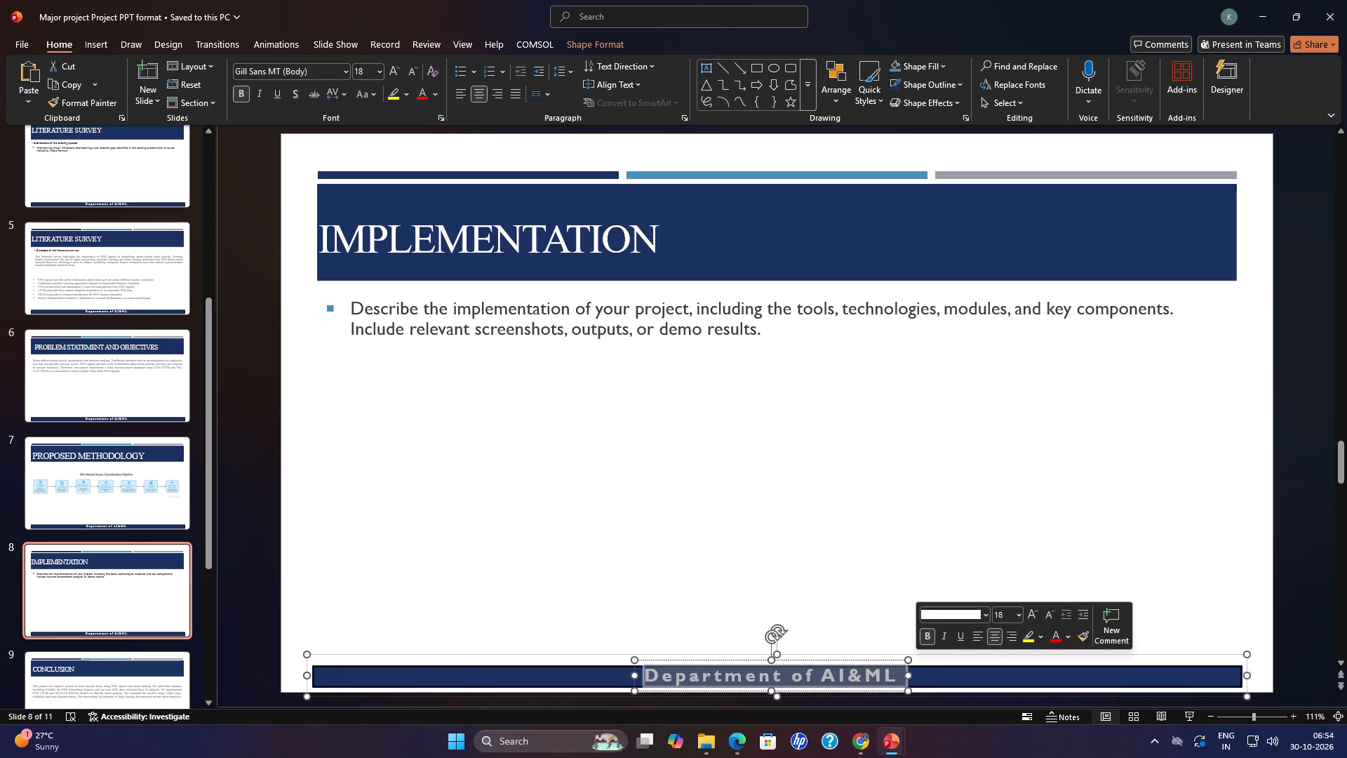
pyautogui.click(987, 613)
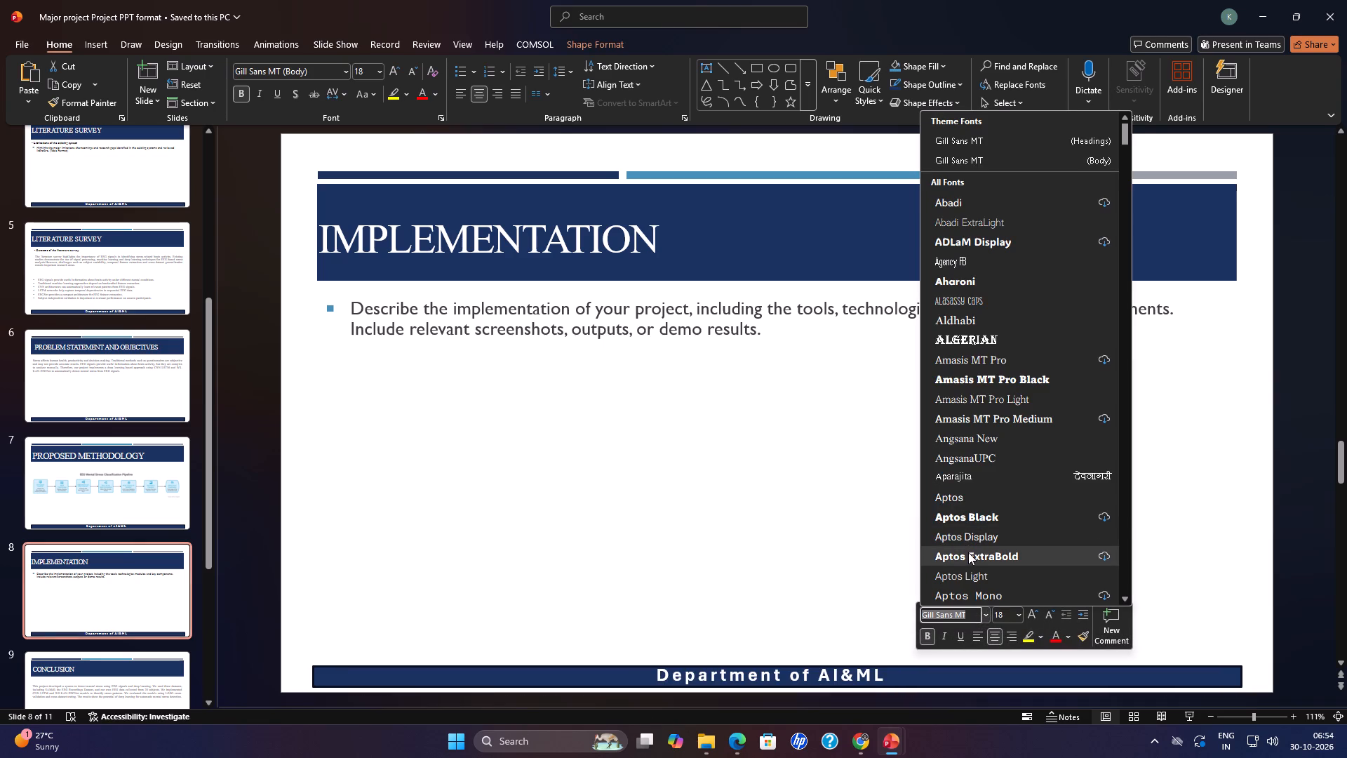
pyautogui.press('t')
pyautogui.press('i')
pyautogui.press('m')
pyautogui.click(979, 593)
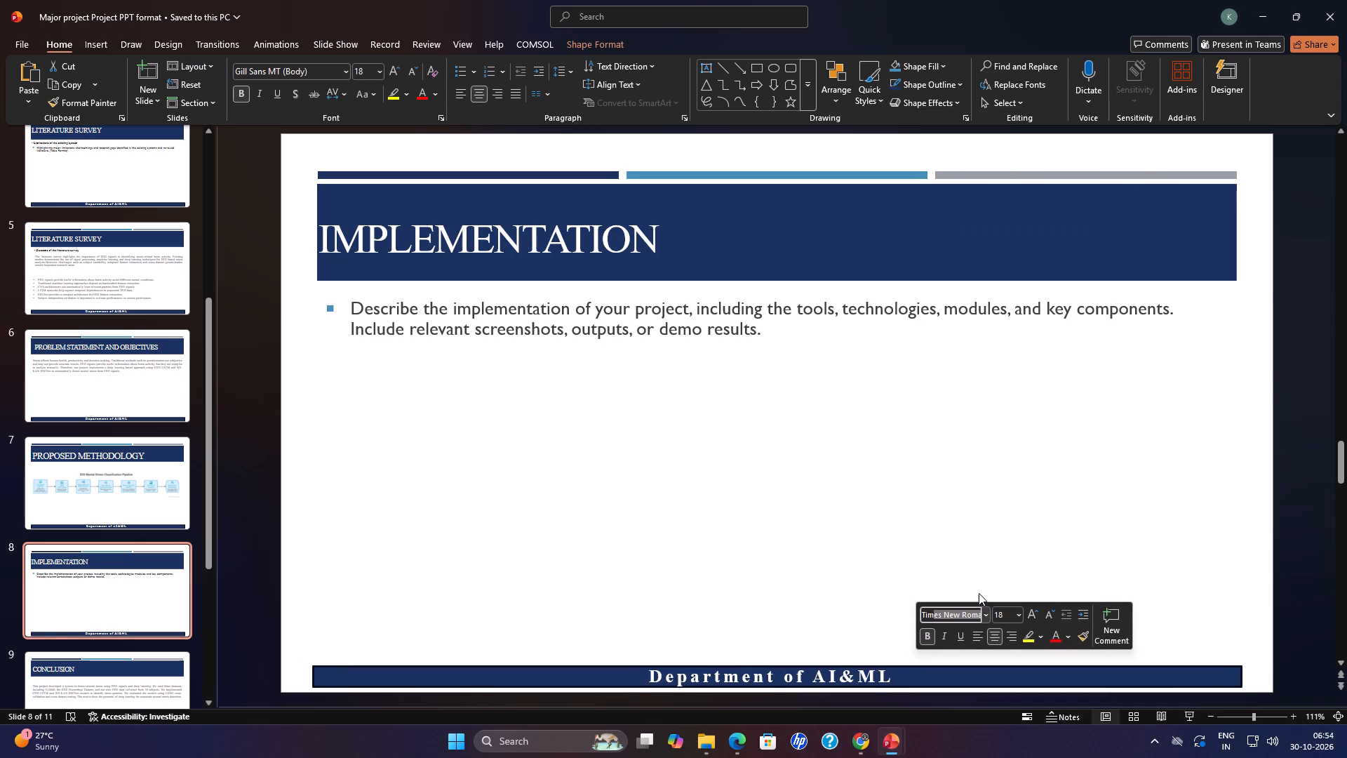
pyautogui.click(819, 618)
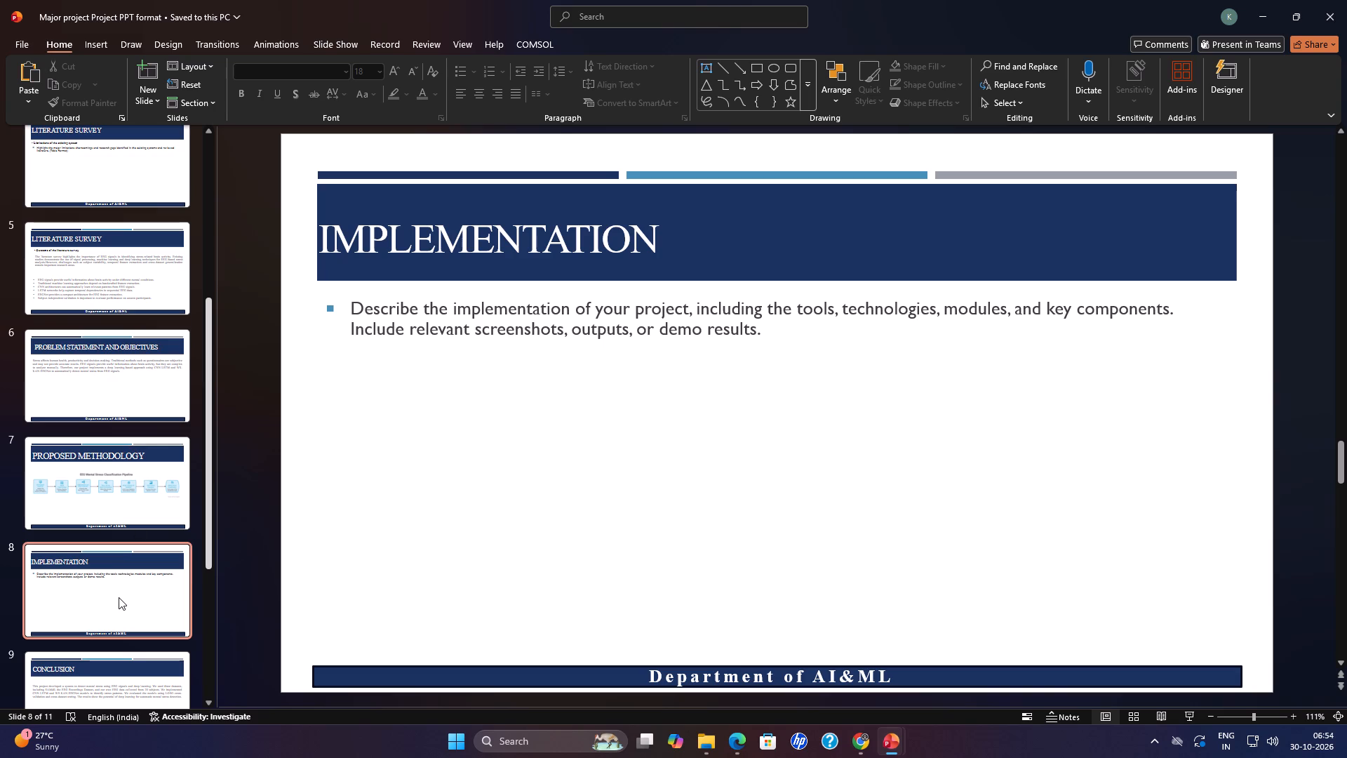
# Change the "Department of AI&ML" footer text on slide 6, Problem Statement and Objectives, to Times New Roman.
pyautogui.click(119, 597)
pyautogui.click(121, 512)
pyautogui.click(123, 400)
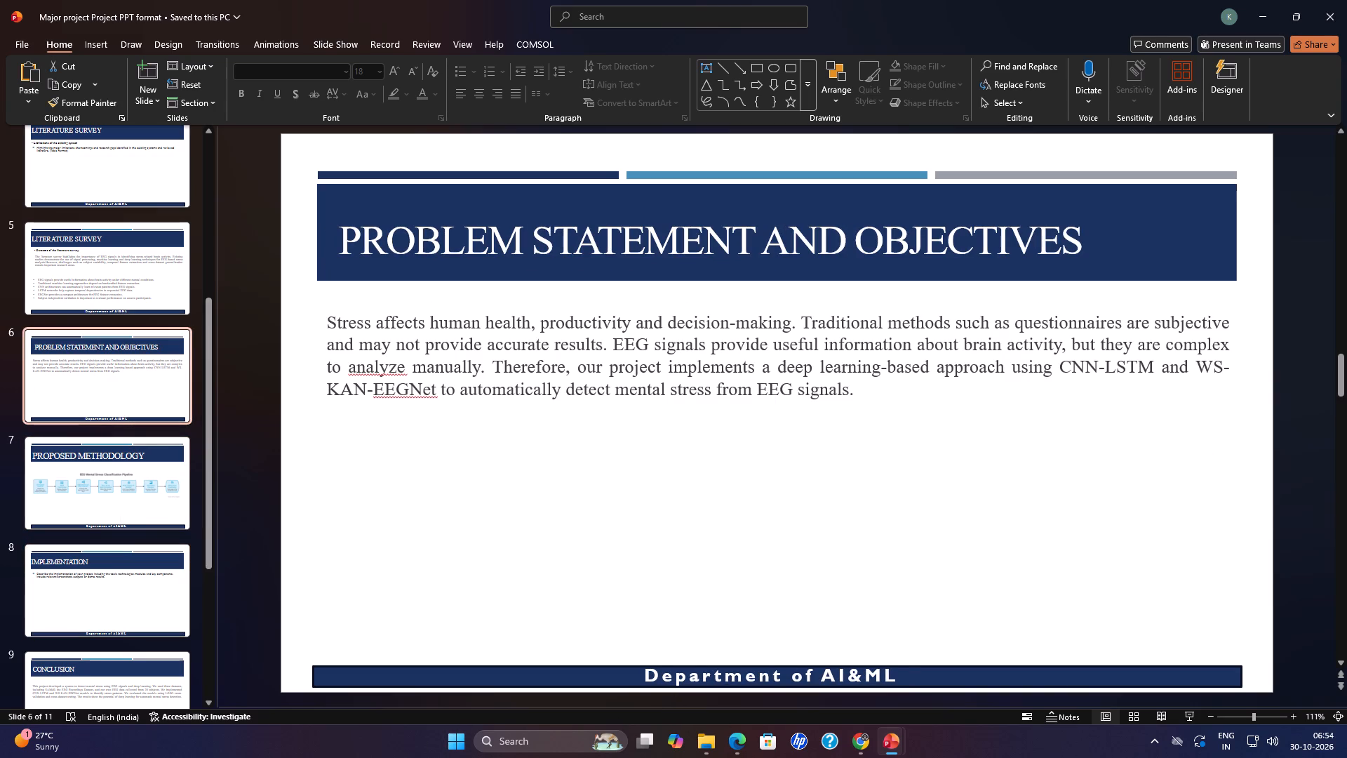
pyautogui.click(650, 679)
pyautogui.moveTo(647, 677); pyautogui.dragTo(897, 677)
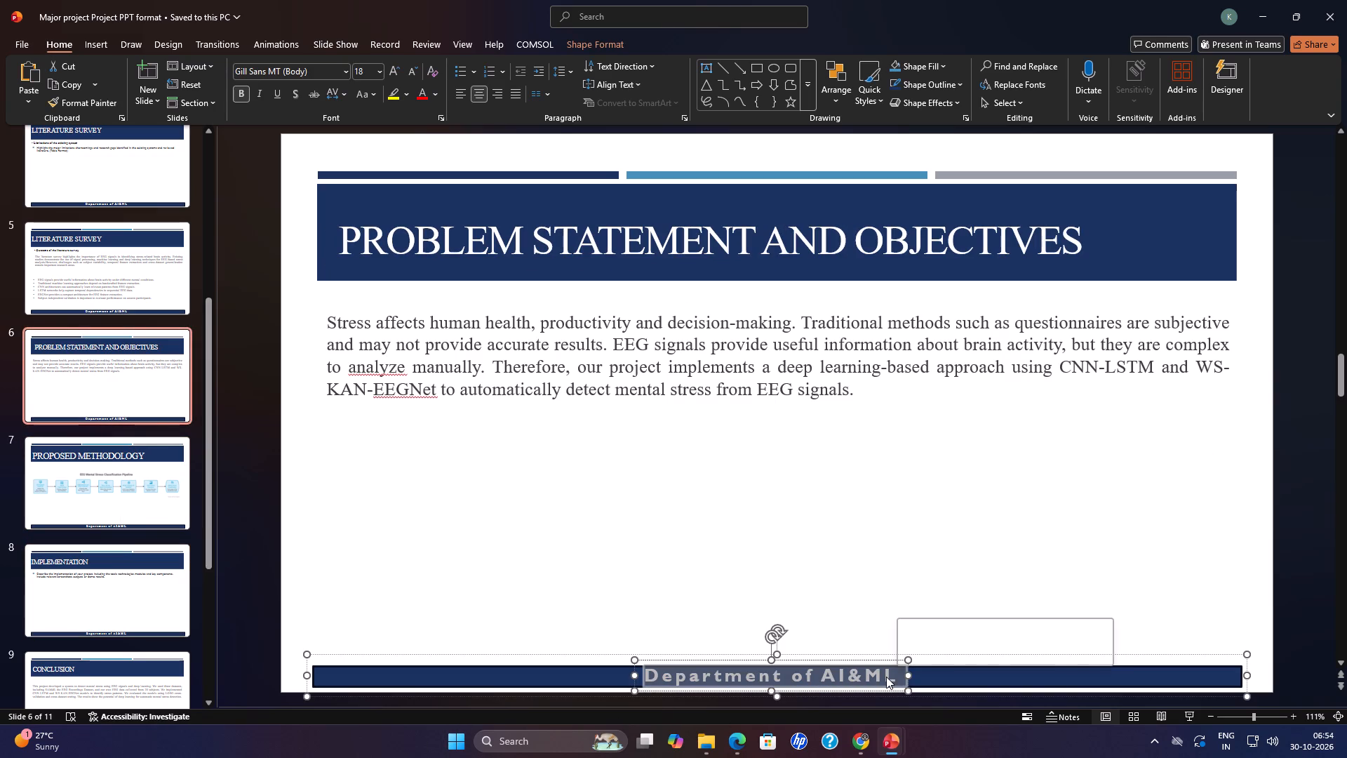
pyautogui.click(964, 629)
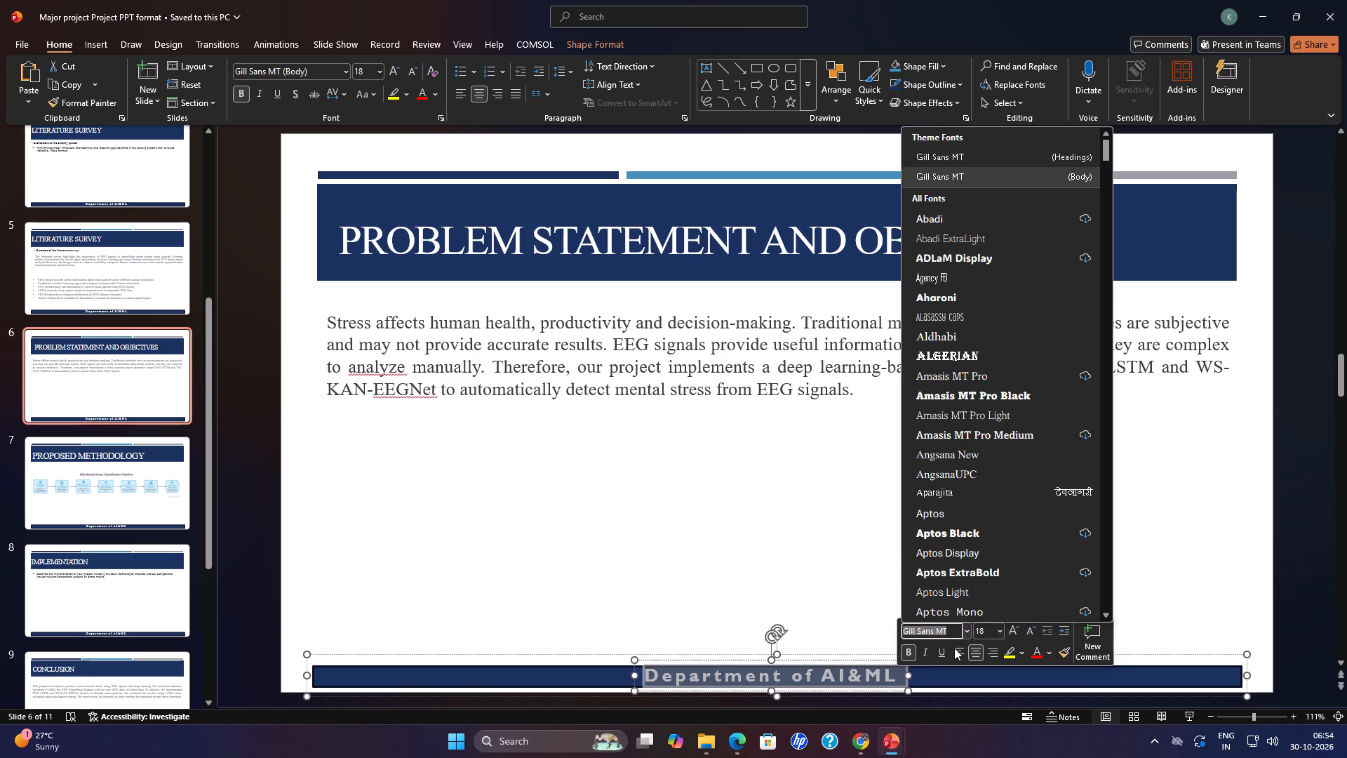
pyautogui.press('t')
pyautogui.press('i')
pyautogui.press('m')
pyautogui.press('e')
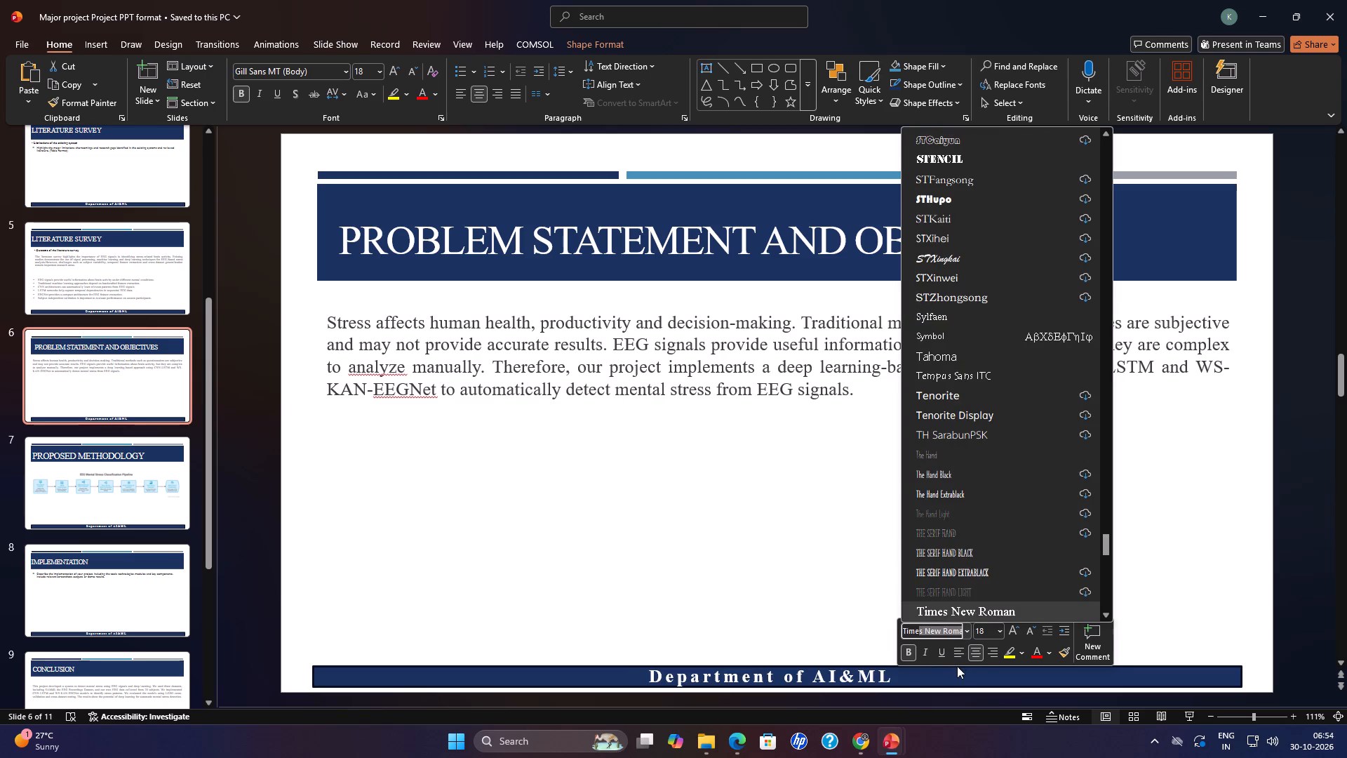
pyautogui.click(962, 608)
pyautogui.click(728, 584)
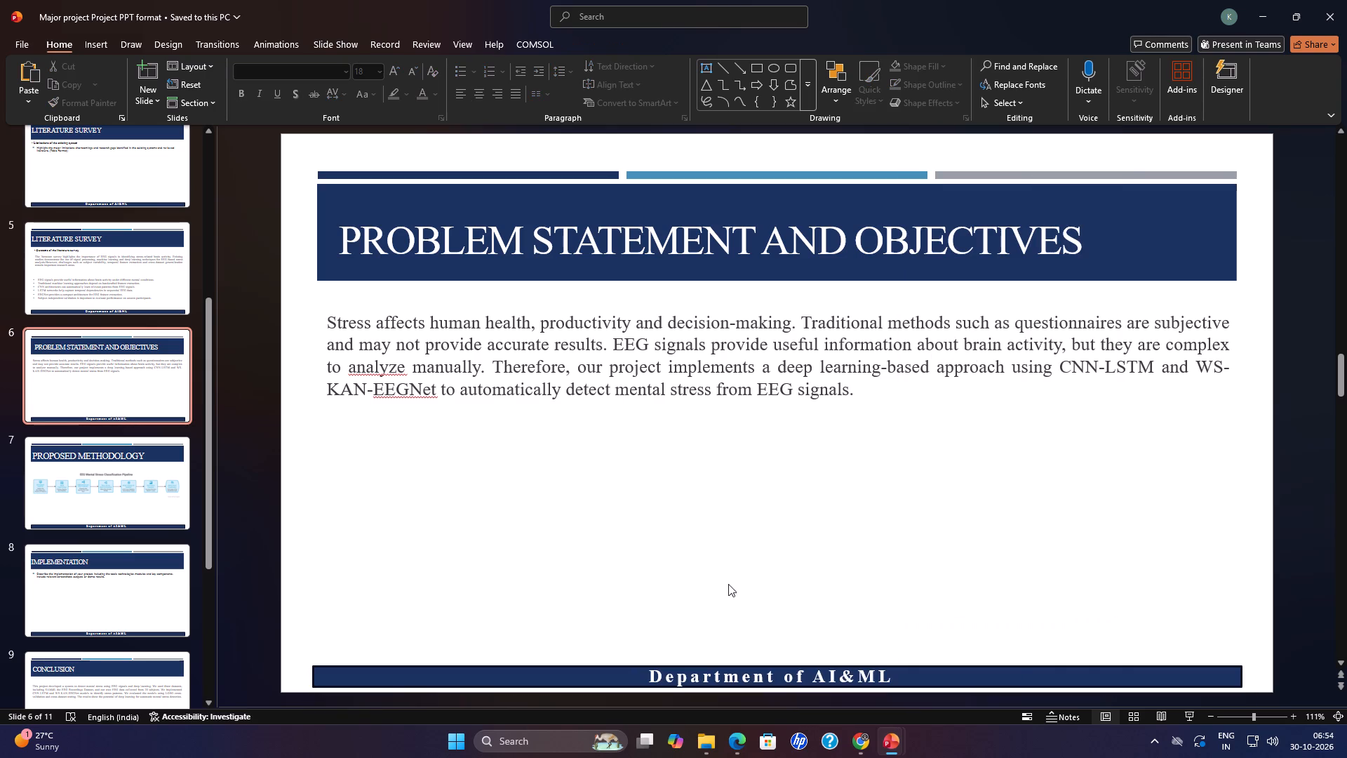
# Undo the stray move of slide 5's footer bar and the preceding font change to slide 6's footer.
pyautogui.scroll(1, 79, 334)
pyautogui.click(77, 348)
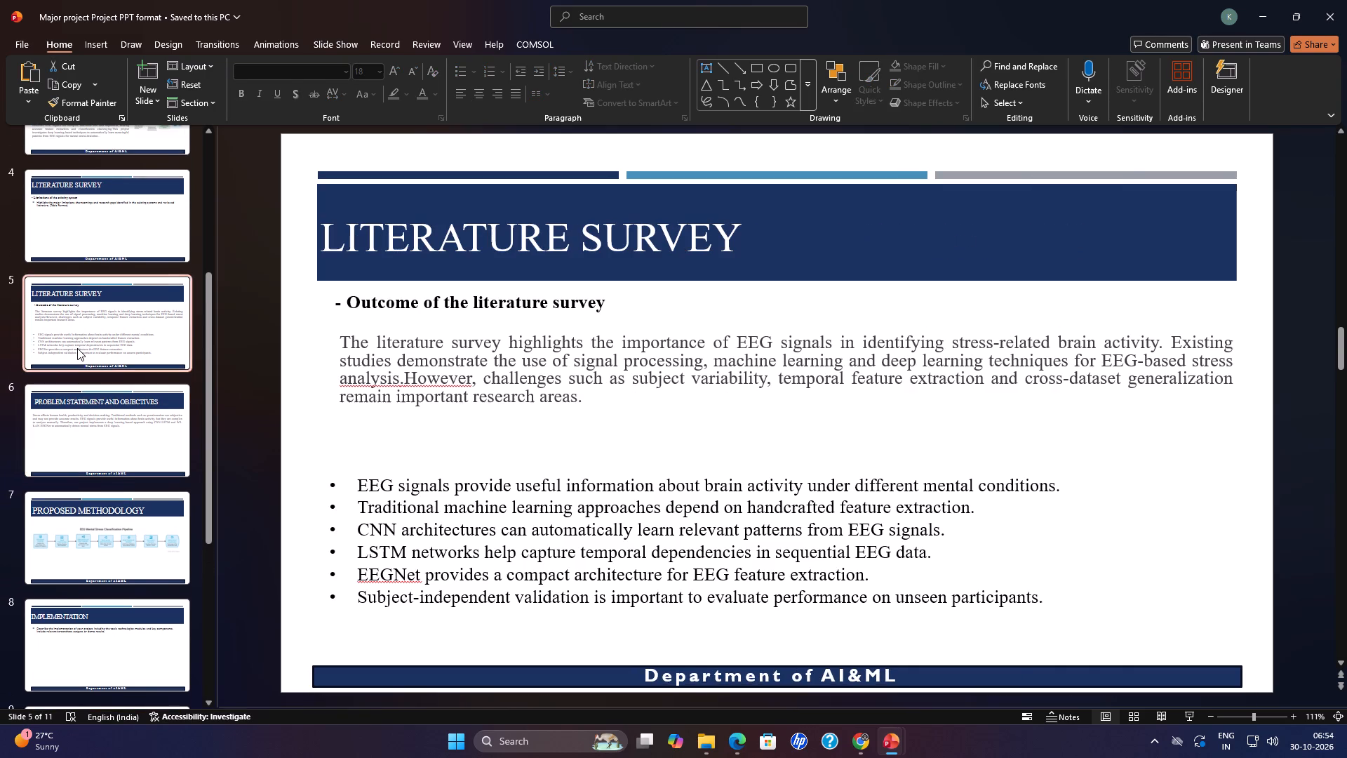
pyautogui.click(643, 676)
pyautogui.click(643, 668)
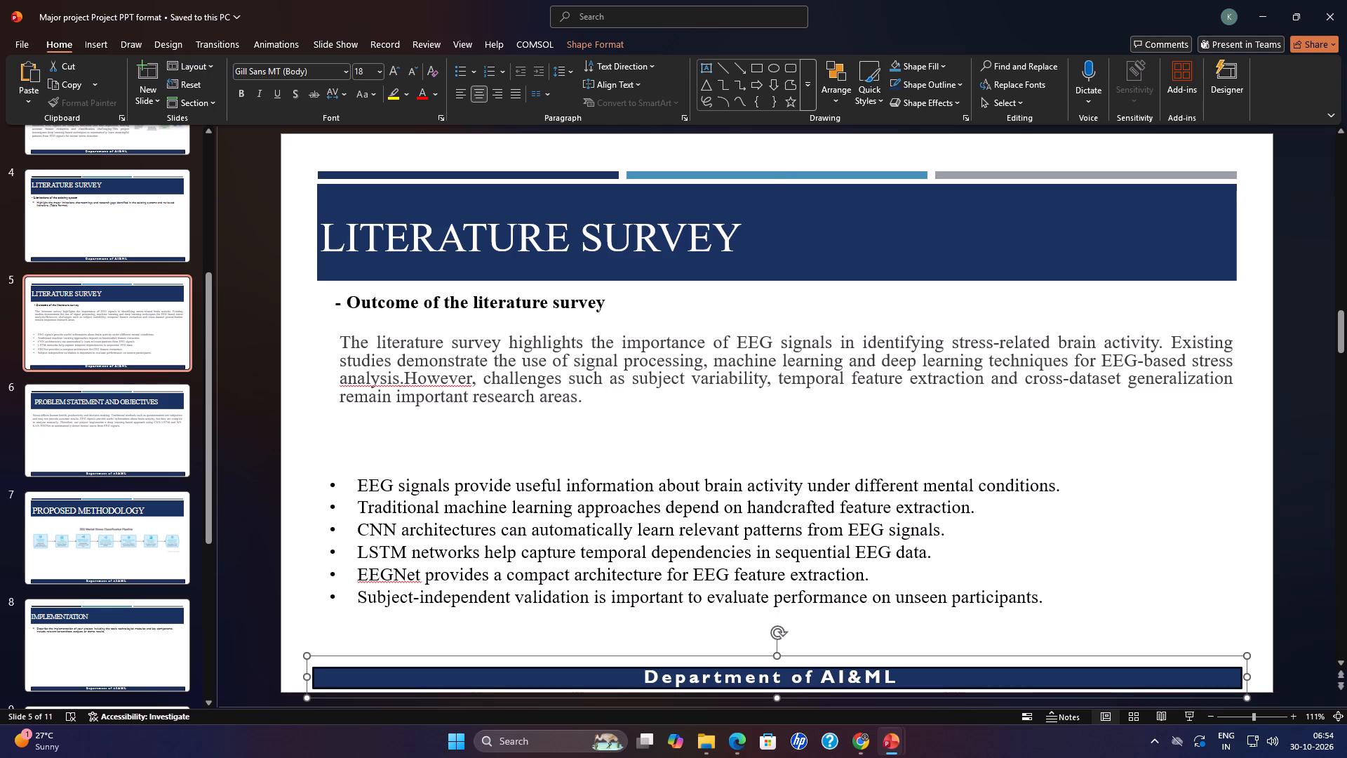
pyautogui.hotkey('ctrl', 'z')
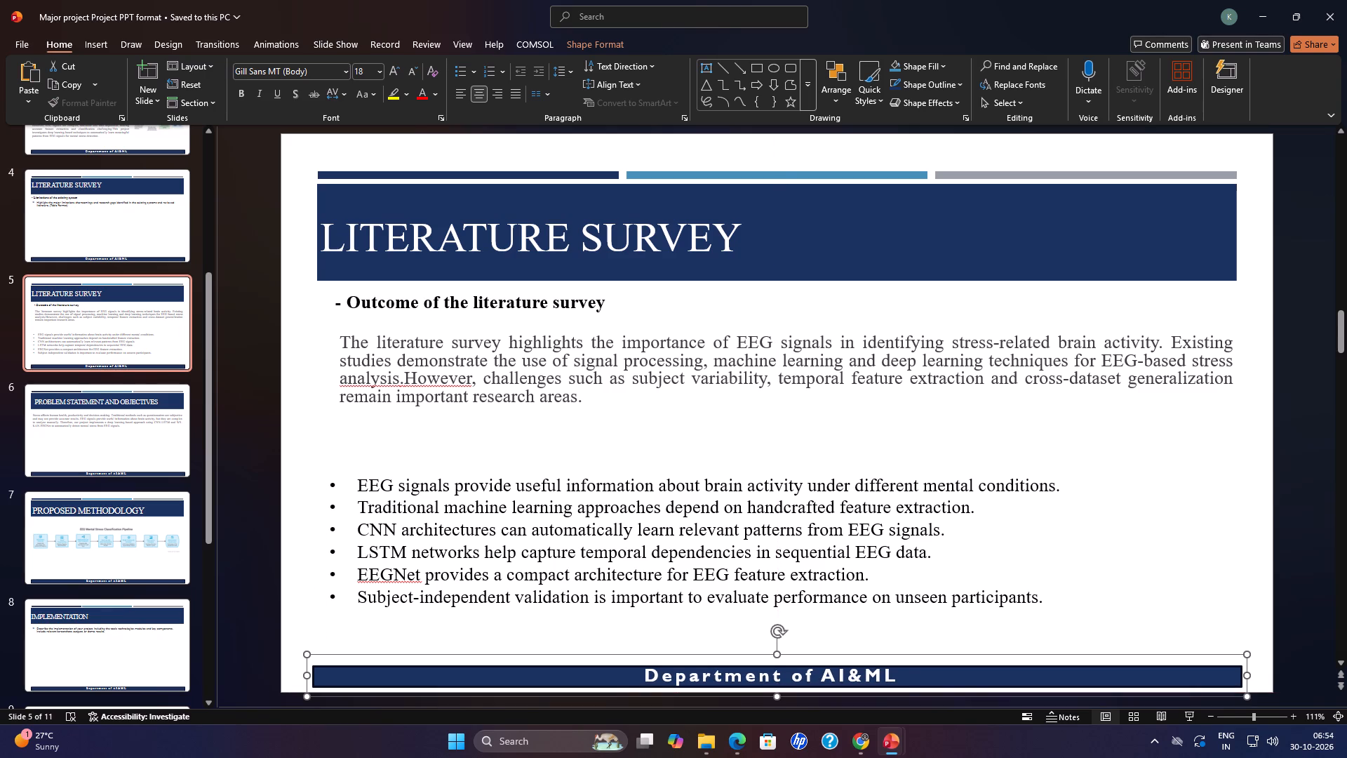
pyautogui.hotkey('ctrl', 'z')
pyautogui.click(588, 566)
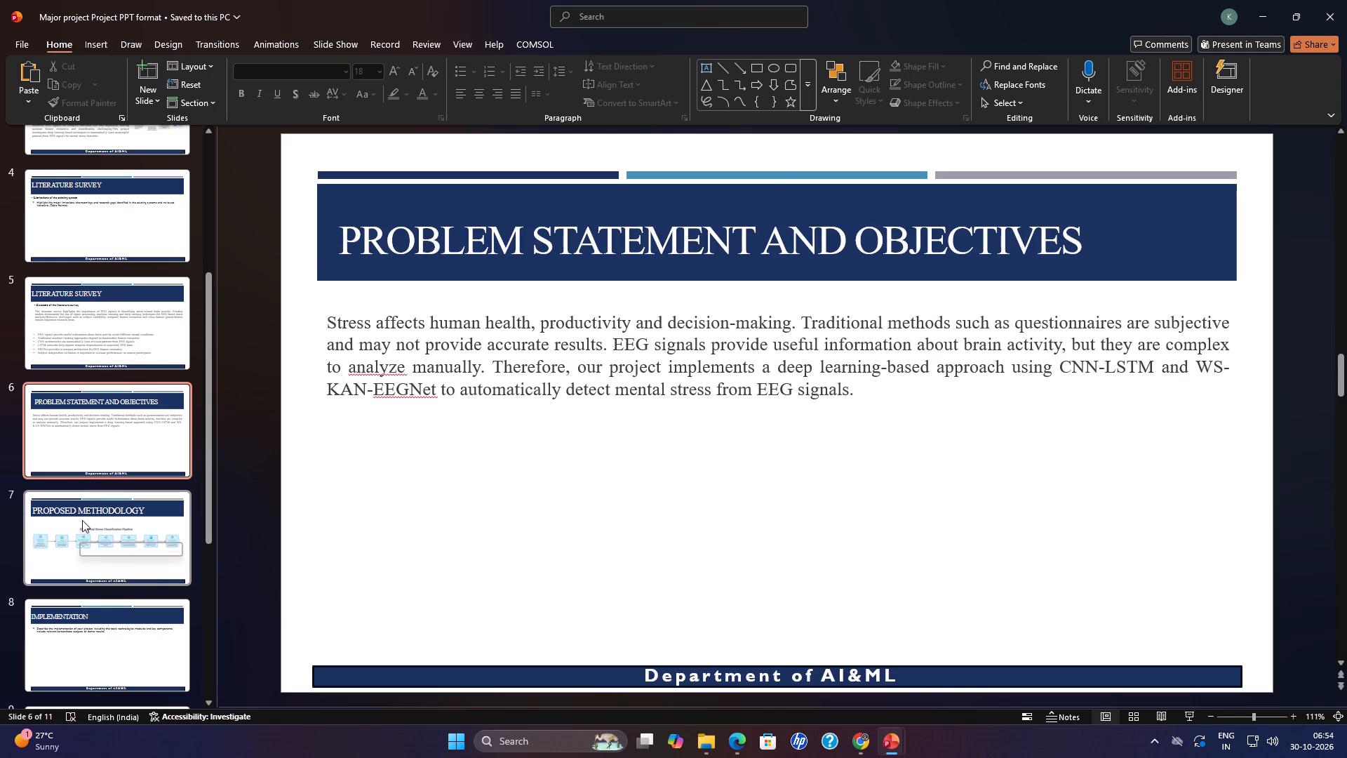
# Set the "Department of AI&ML" footer text on slide 6, Problem Statement and Objectives, in Times New Roman.
pyautogui.scroll(8, 132, 470)
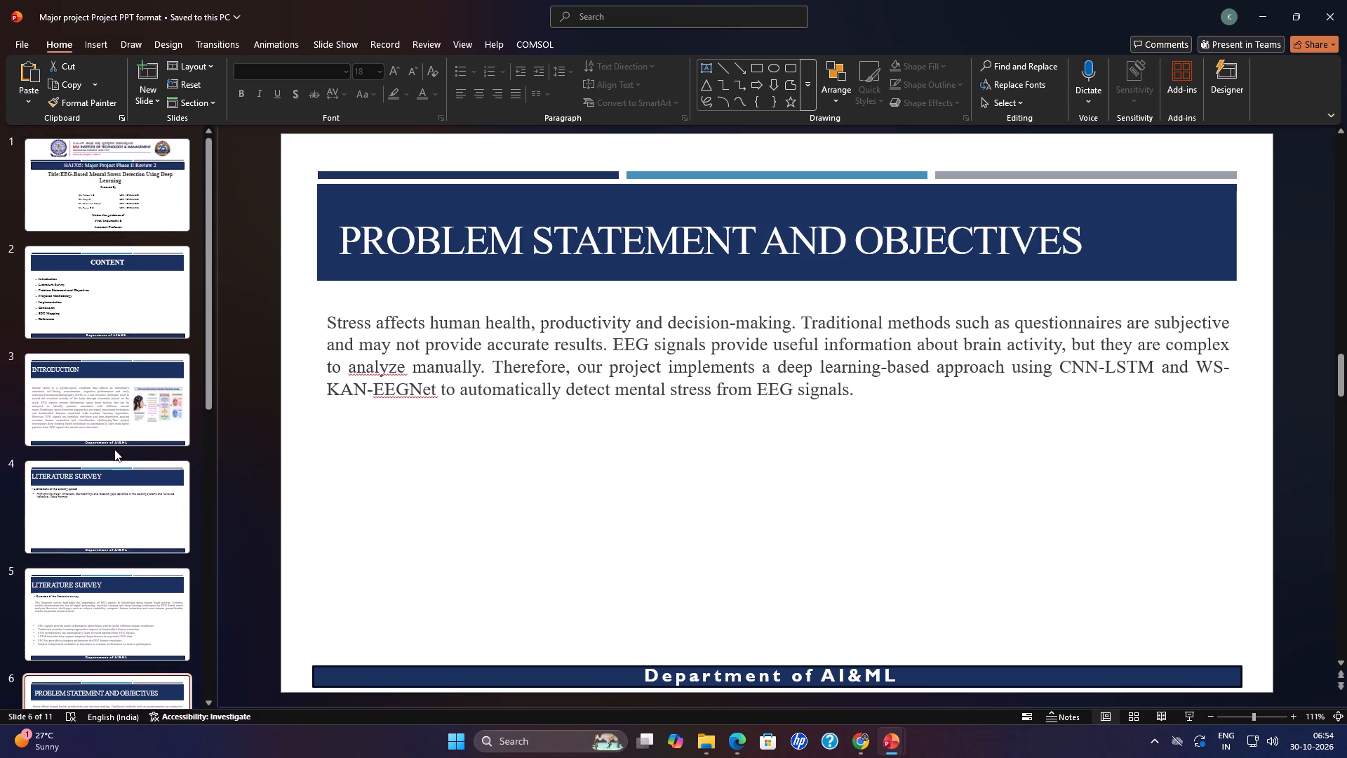
pyautogui.scroll(3, 114, 449)
pyautogui.scroll(-2, 87, 517)
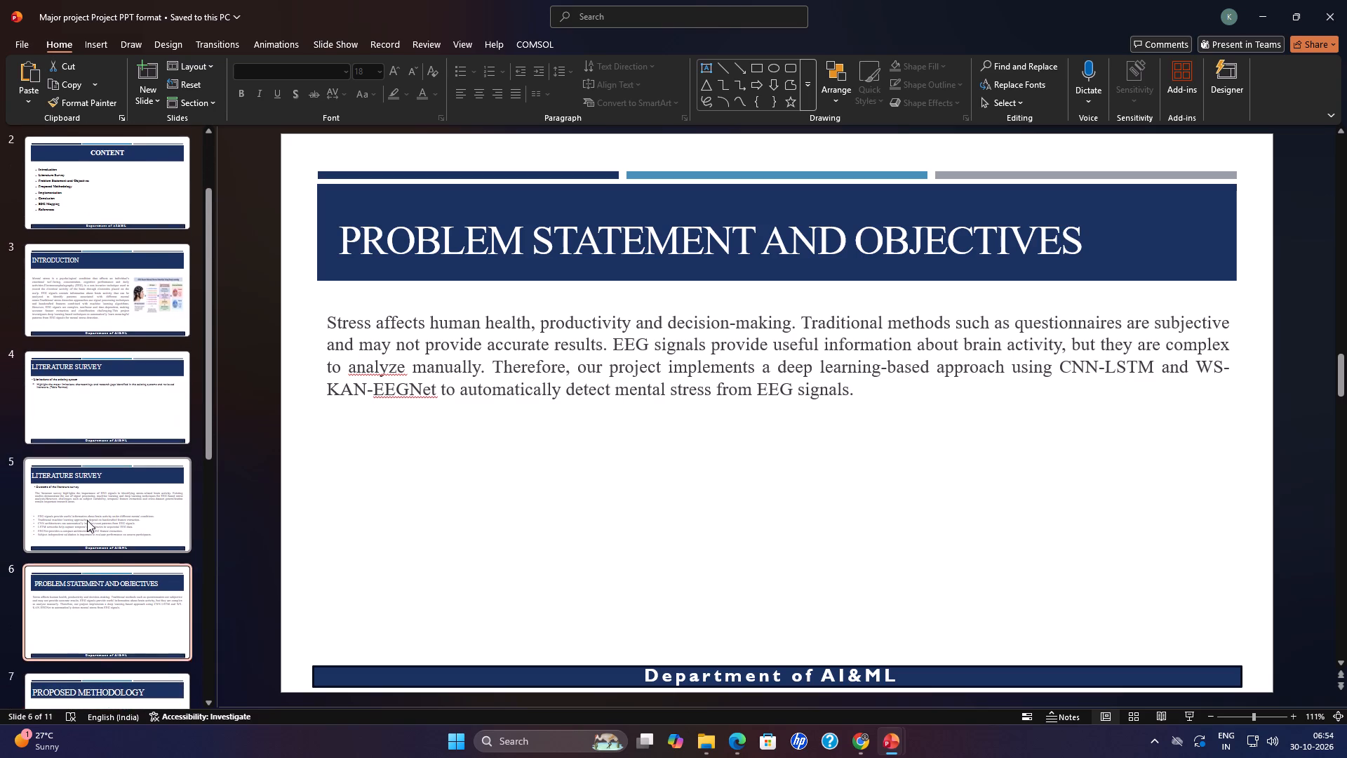
pyautogui.scroll(-1, 88, 526)
pyautogui.click(95, 568)
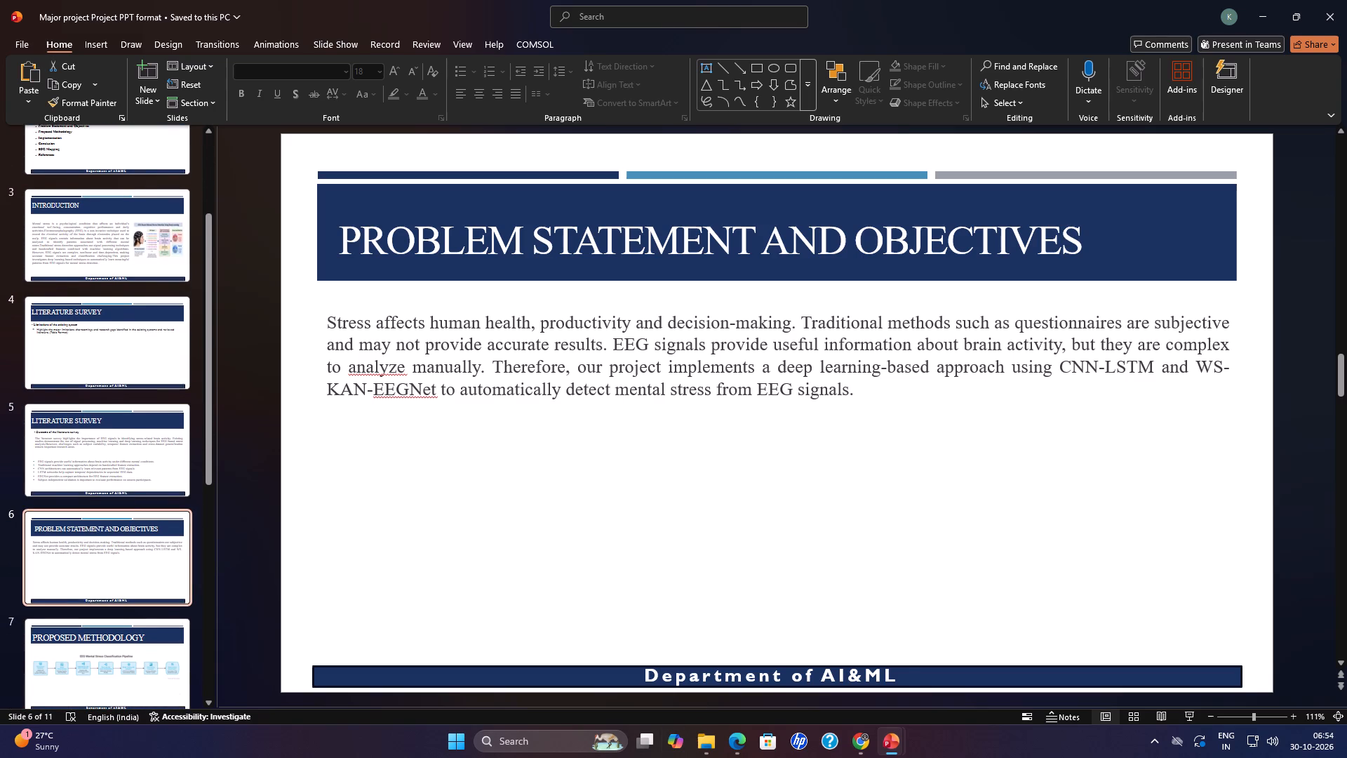
pyautogui.click(690, 672)
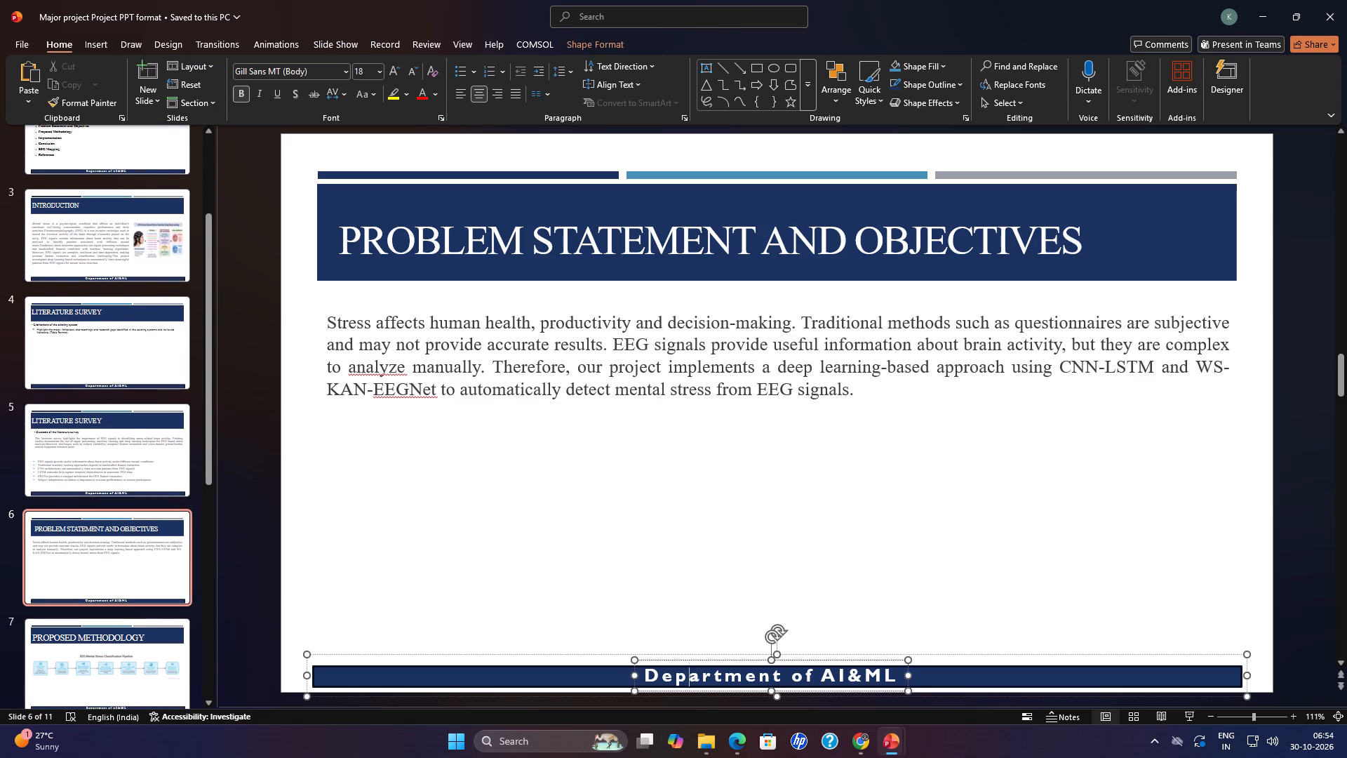
pyautogui.moveTo(647, 674); pyautogui.dragTo(910, 695)
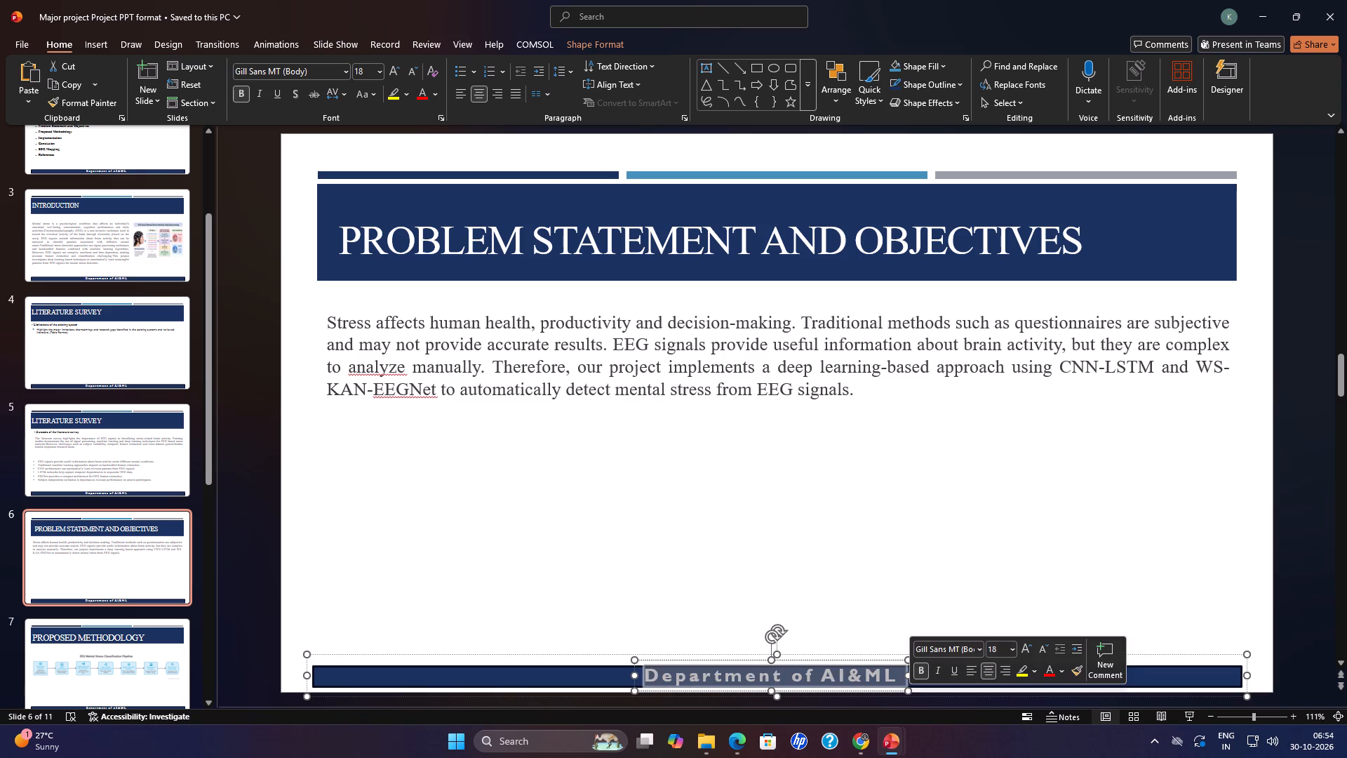
pyautogui.click(975, 646)
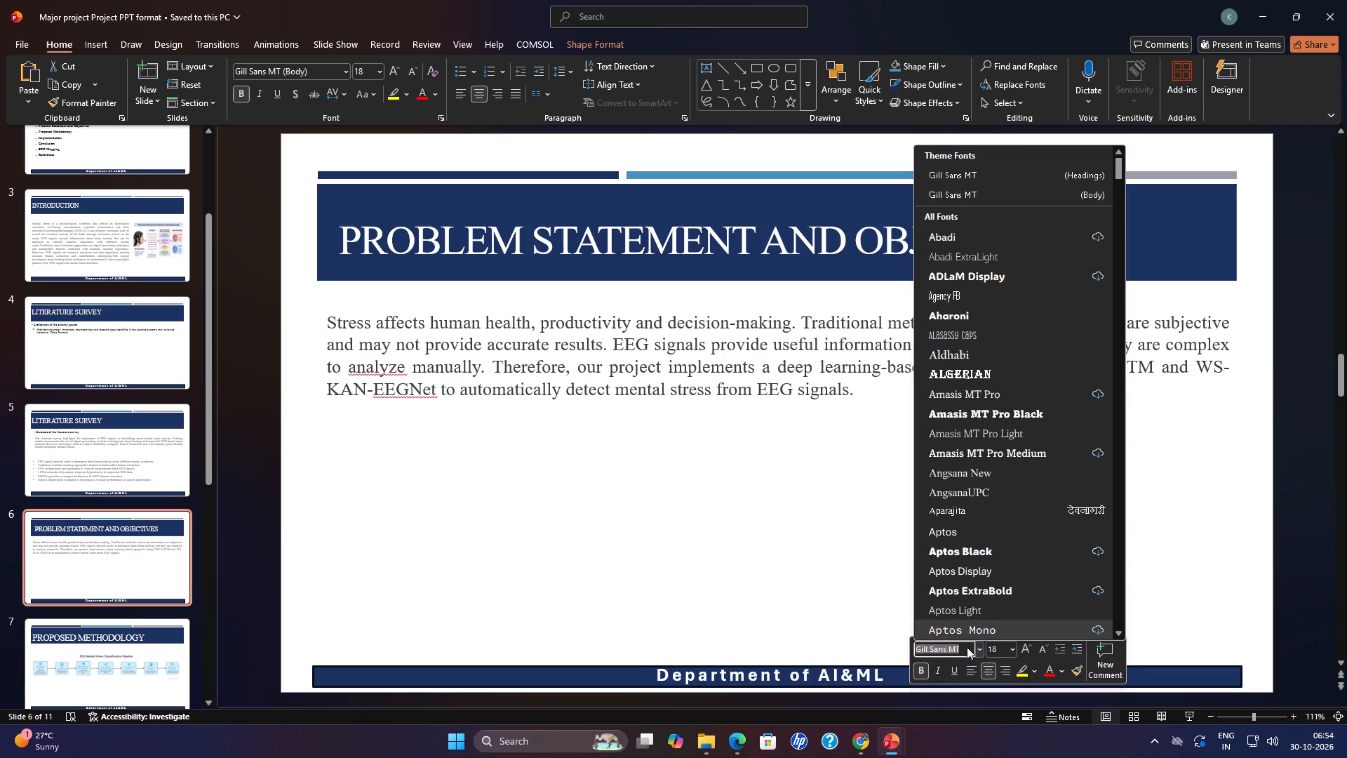
pyautogui.press('t')
pyautogui.press('i')
pyautogui.click(965, 623)
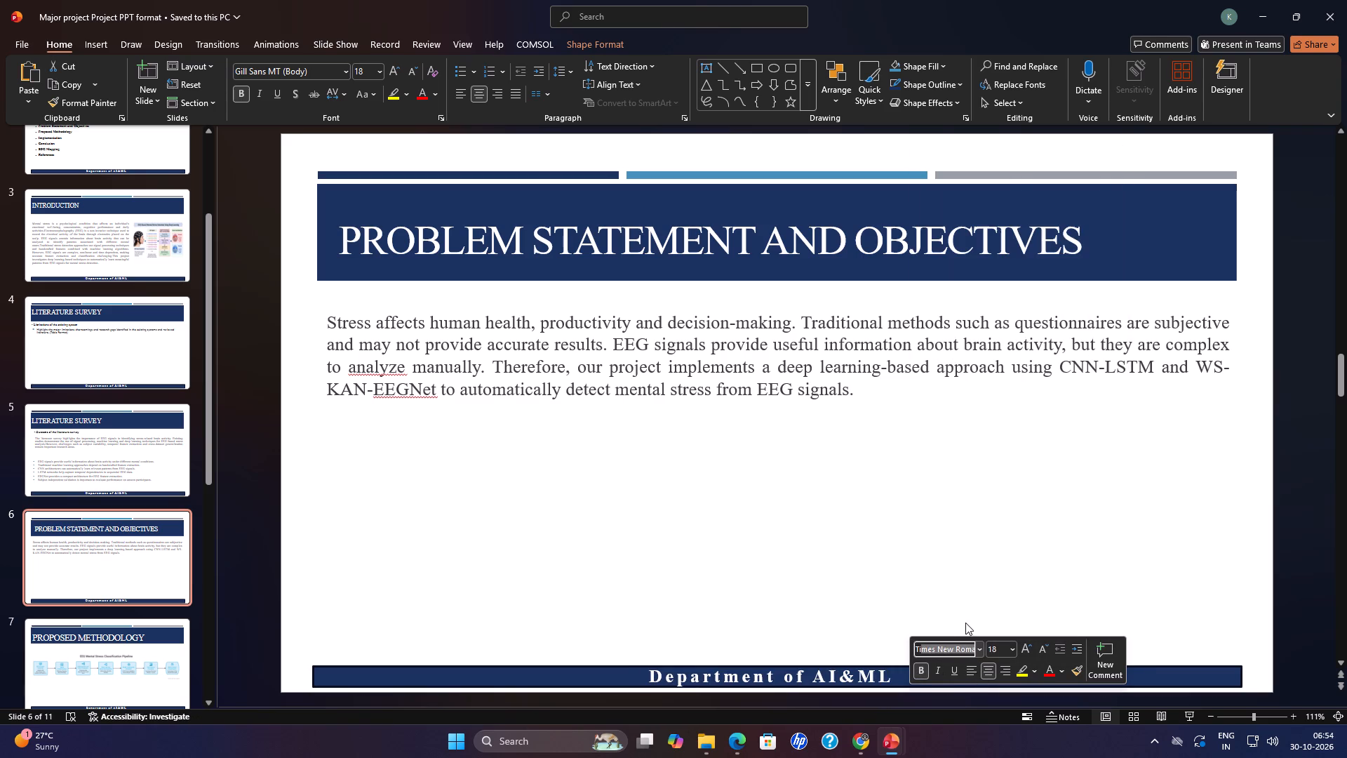
pyautogui.click(803, 542)
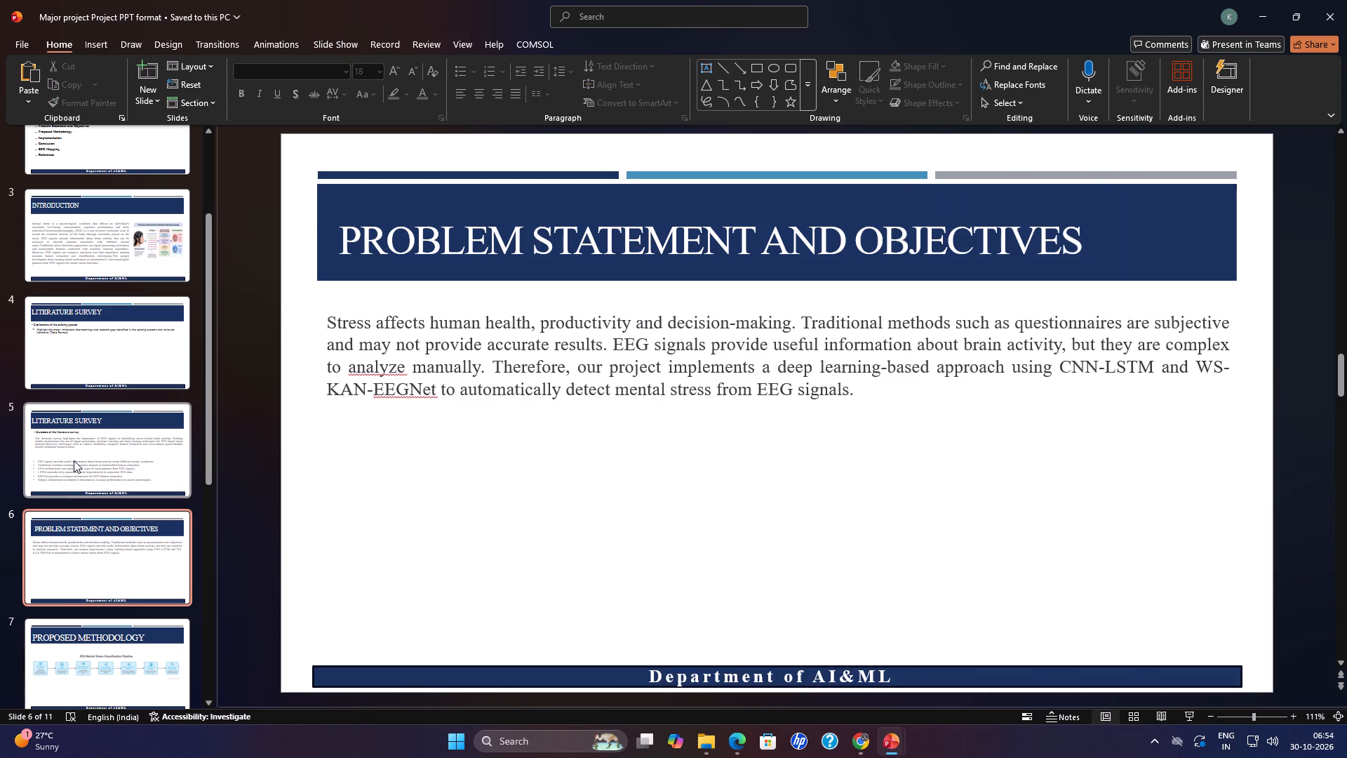
# Change the "Department of AI&ML" footer text on slide 5, the Literature Survey outcome slide, to Times New Roman.
pyautogui.click(74, 460)
pyautogui.click(644, 678)
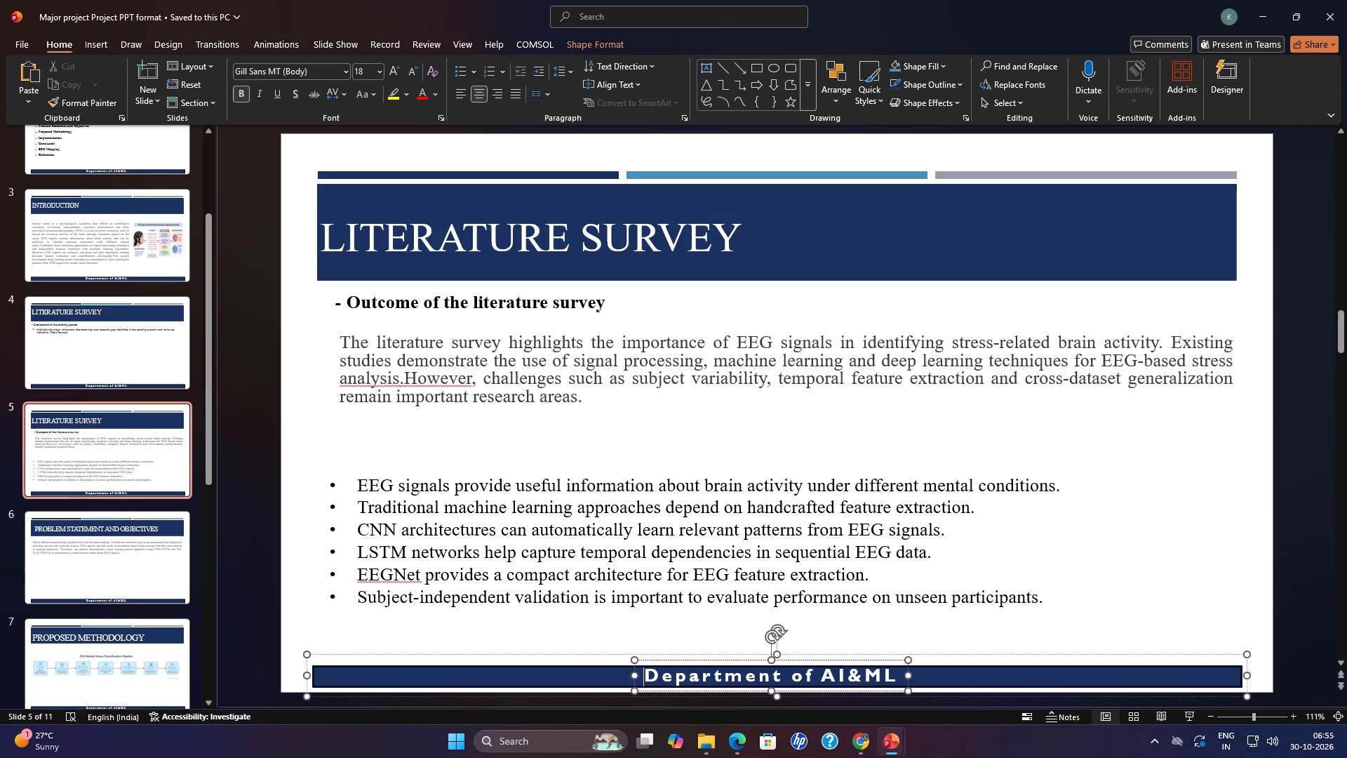
pyautogui.moveTo(646, 674); pyautogui.dragTo(914, 670)
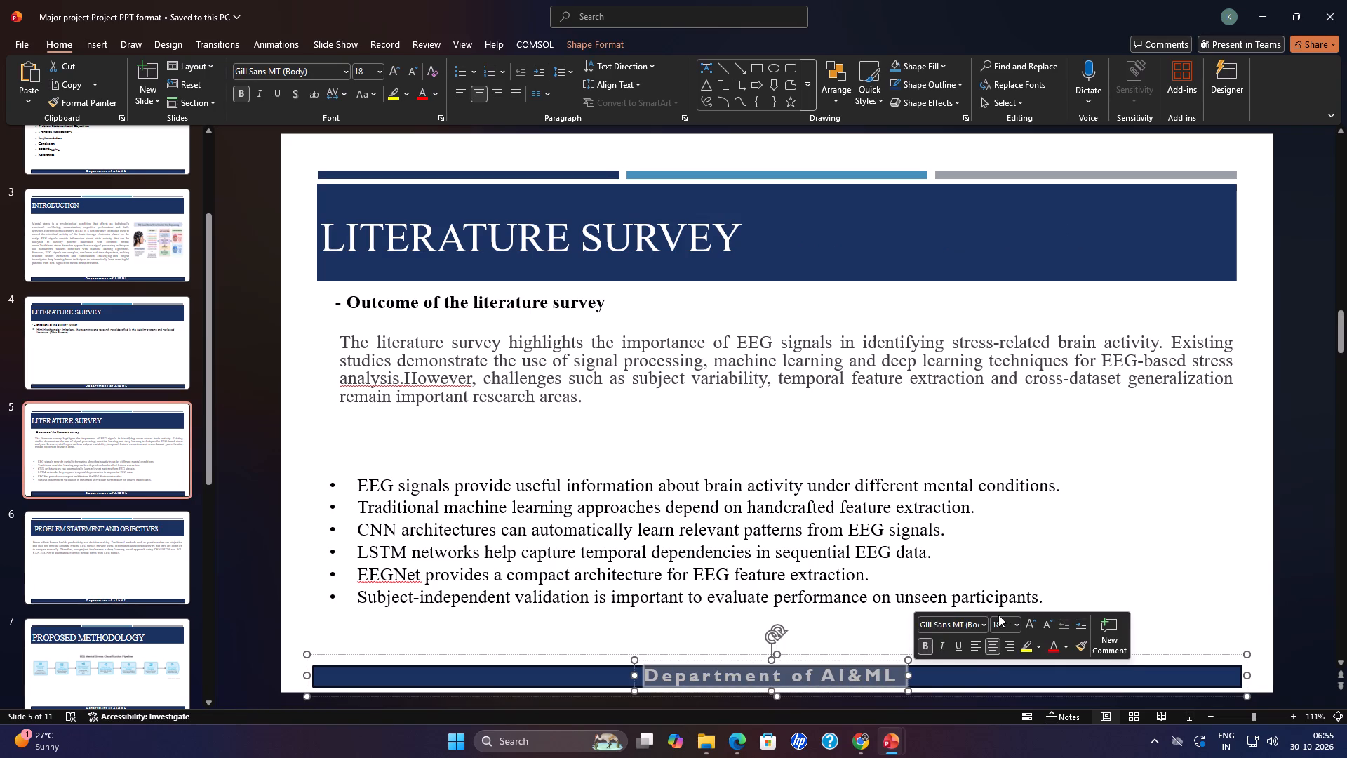
pyautogui.click(984, 624)
pyautogui.press('t')
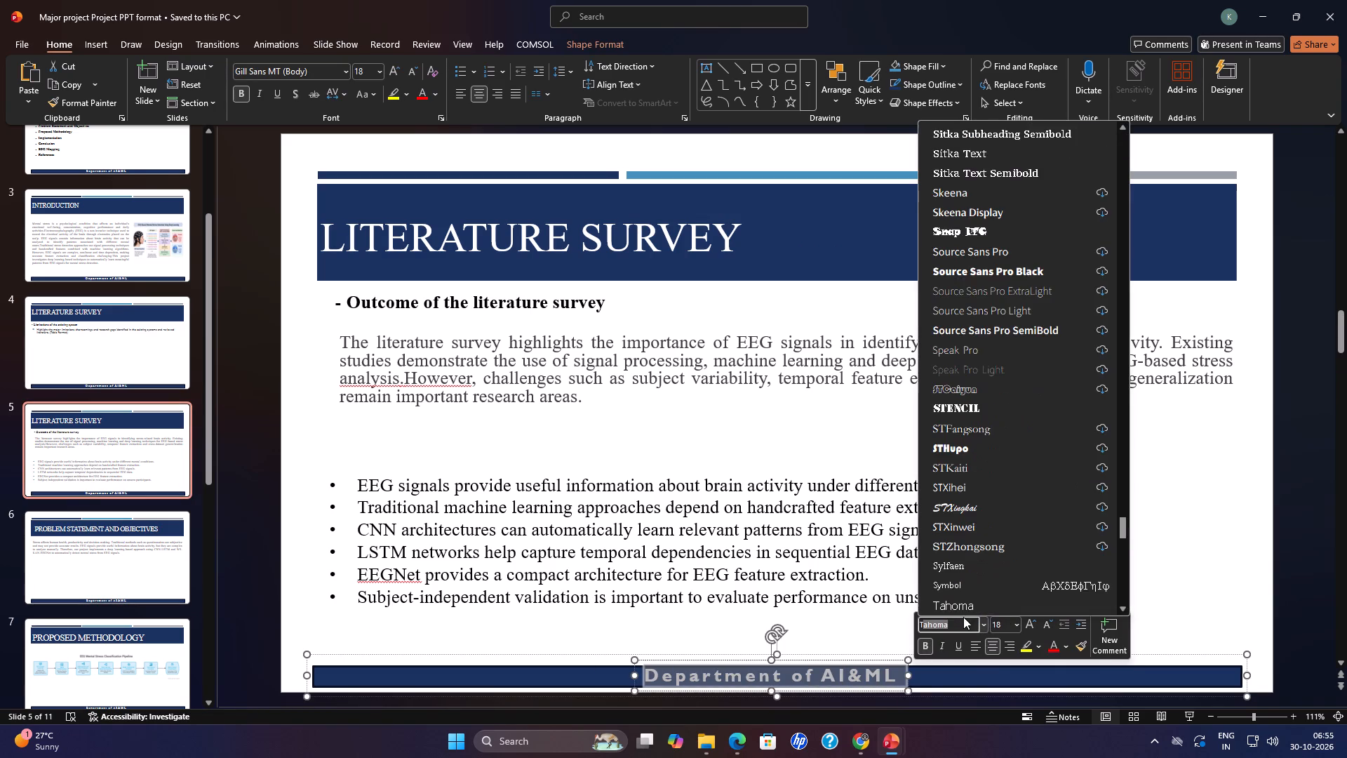
pyautogui.press('i')
pyautogui.click(986, 606)
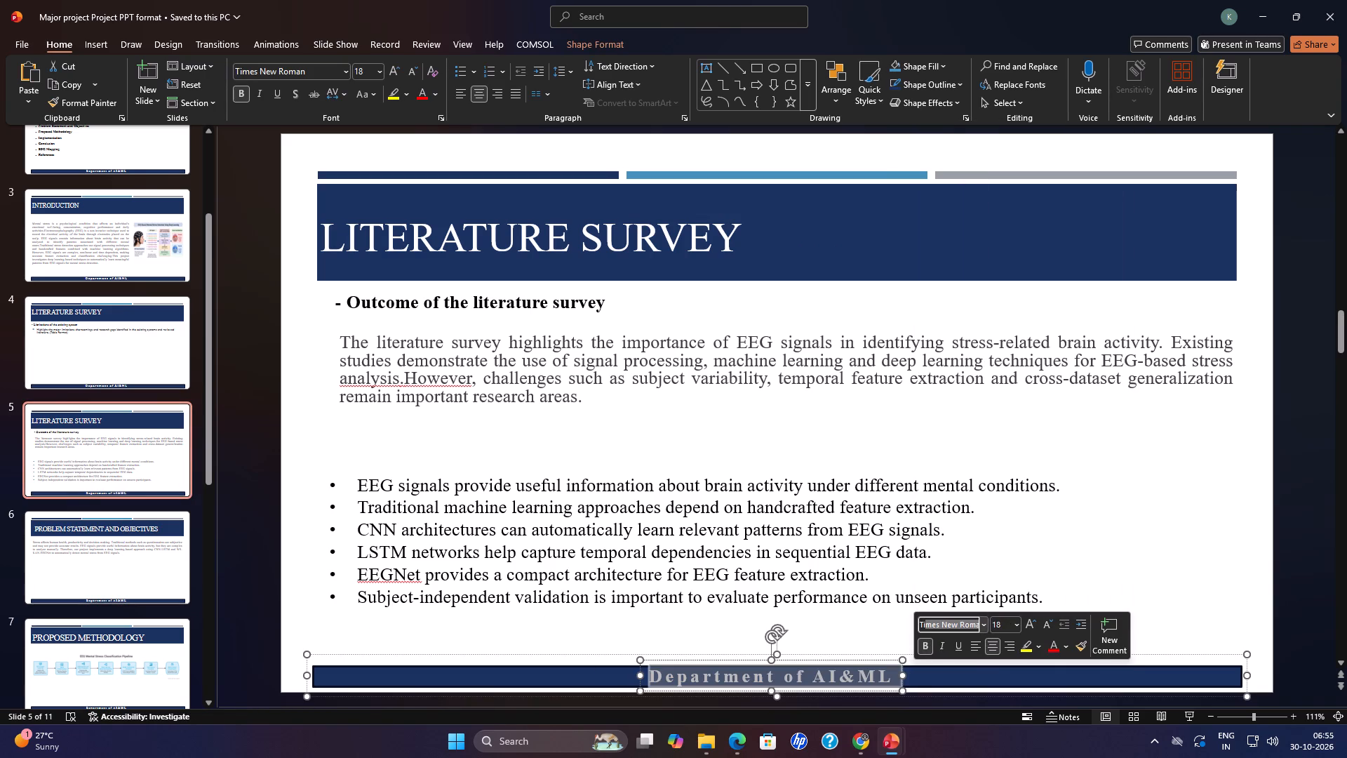
pyautogui.click(815, 620)
# Change the "Department of AI&ML" footer text on slide 4, the Literature Survey limitations slide, to Times New Roman.
pyautogui.click(131, 335)
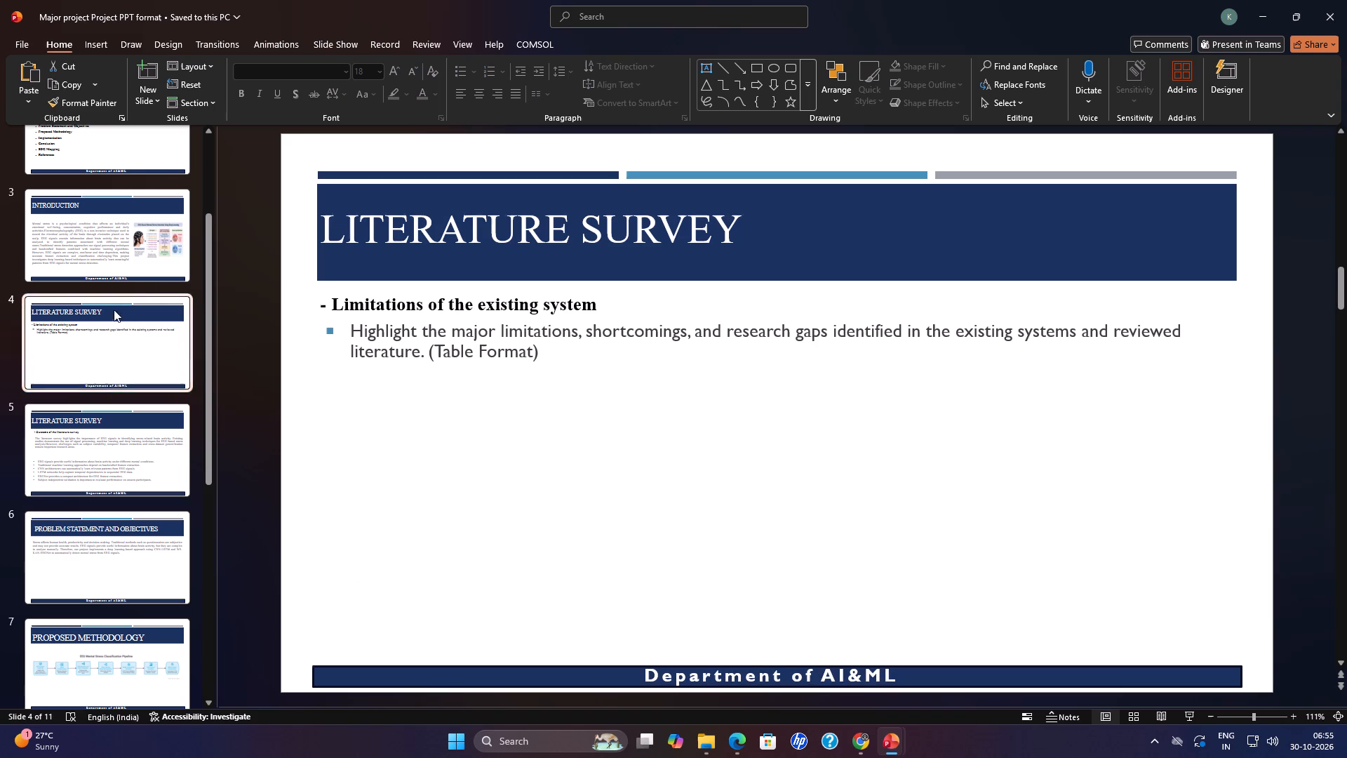
pyautogui.click(663, 672)
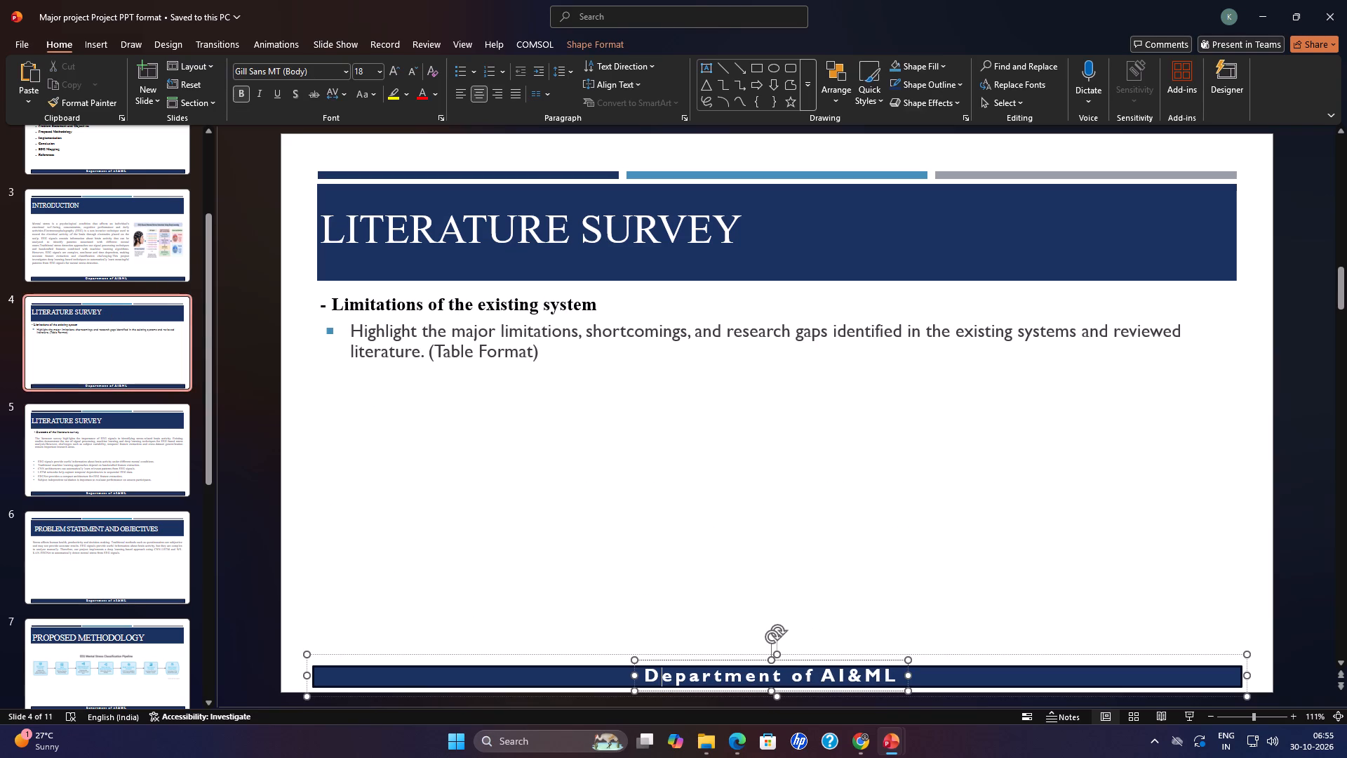
pyautogui.moveTo(648, 674); pyautogui.dragTo(897, 674)
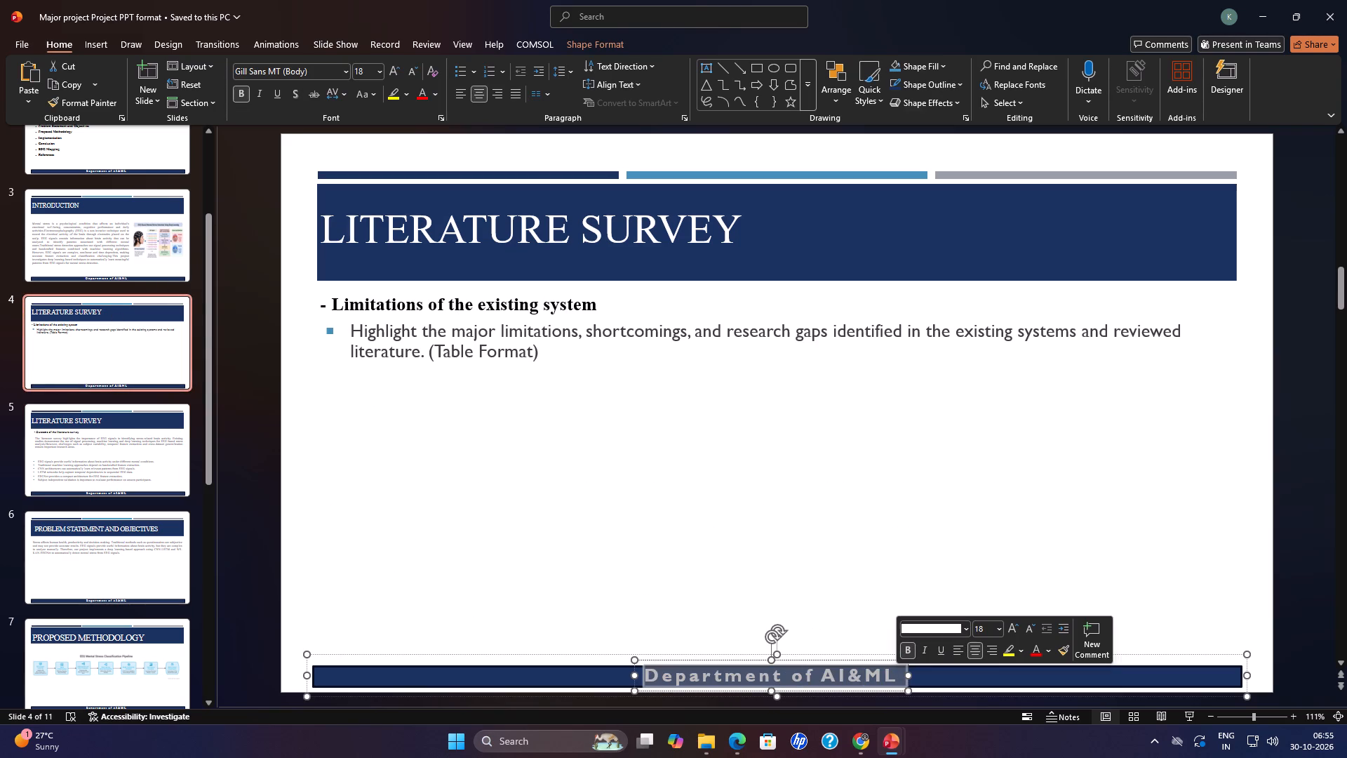
pyautogui.click(932, 631)
pyautogui.click(961, 630)
pyautogui.click(966, 630)
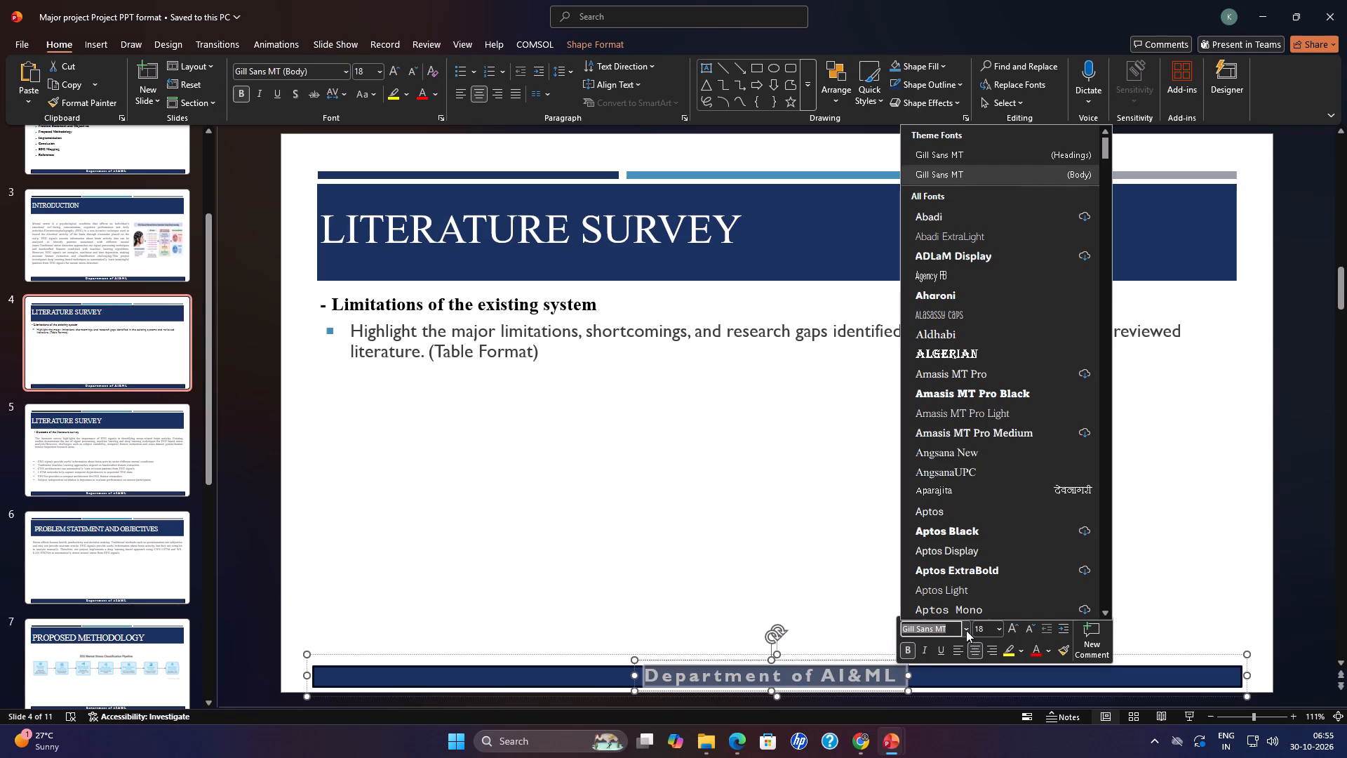
pyautogui.press('t')
pyautogui.press('i')
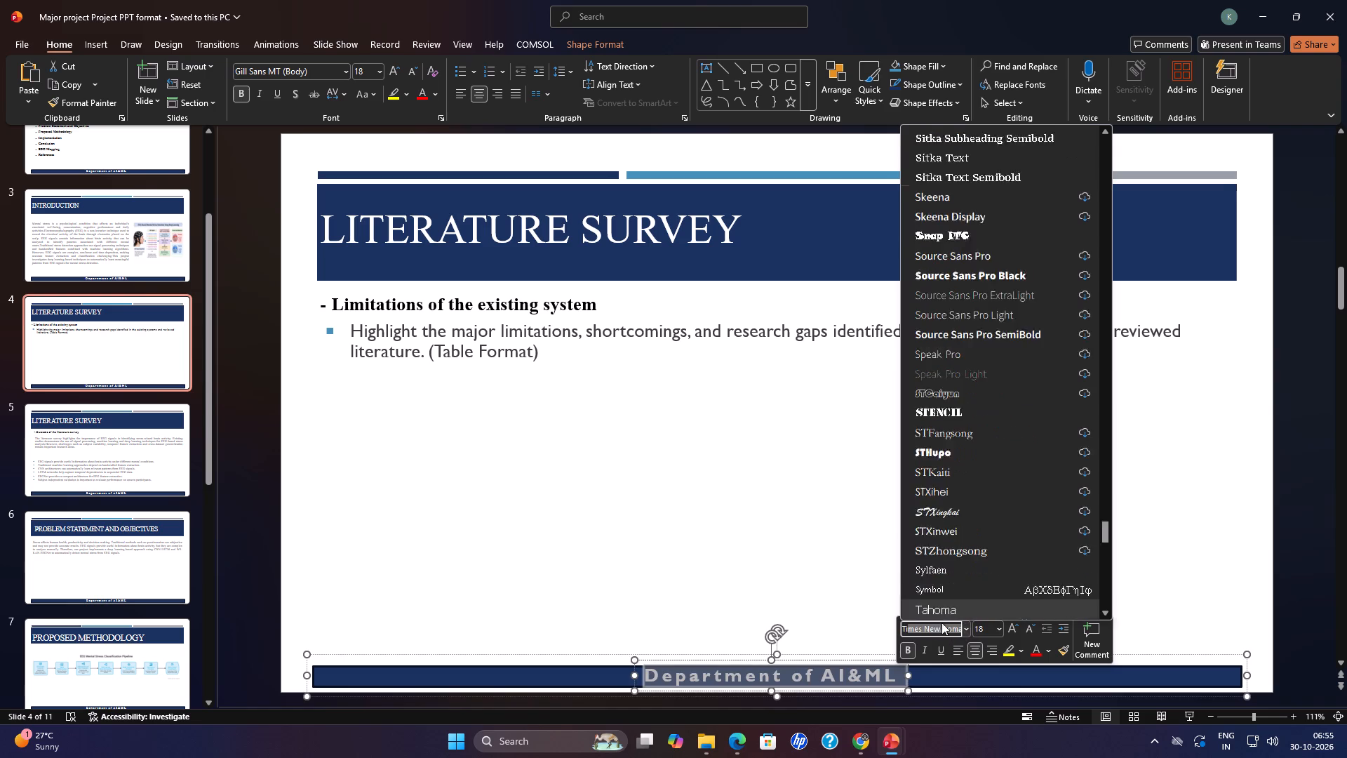
pyautogui.press('m')
pyautogui.click(970, 608)
pyautogui.click(884, 594)
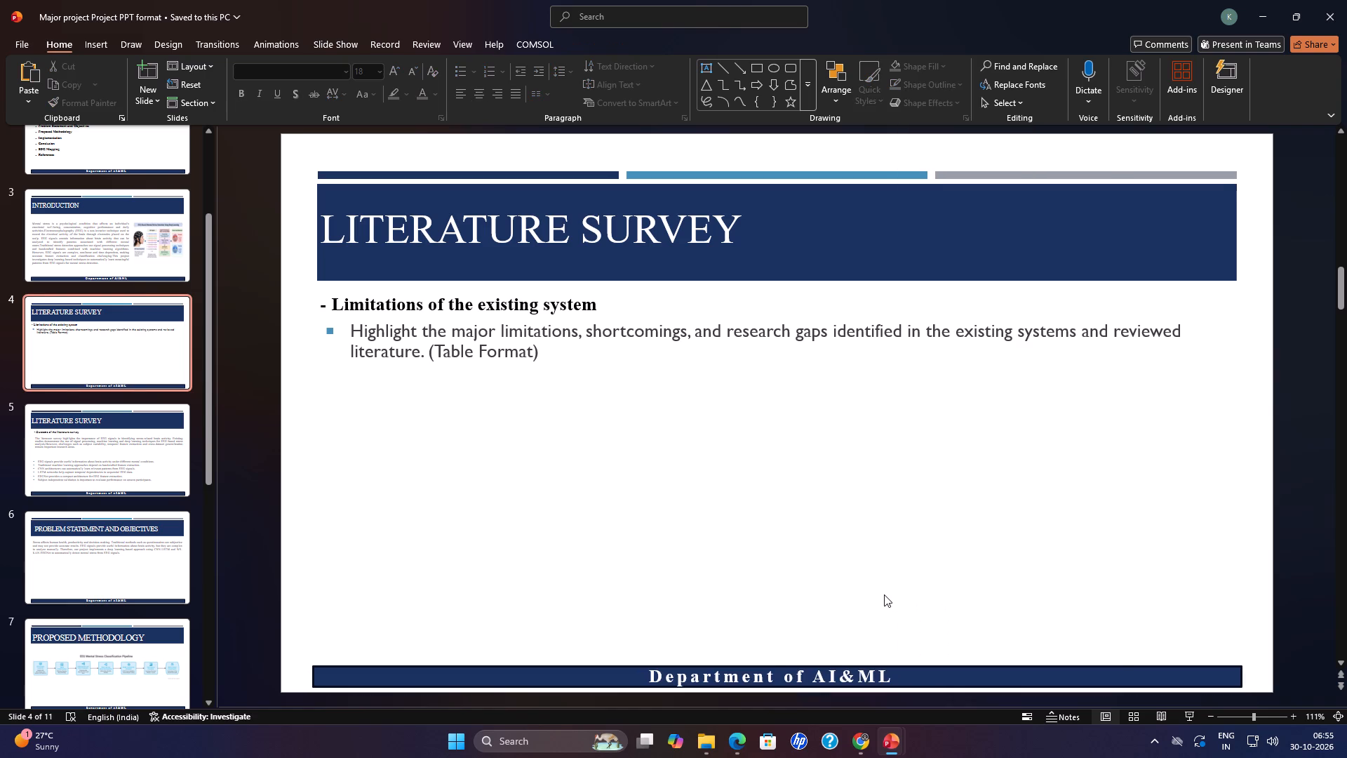
# Change the "Department of AI&ML" footer text on slide 3, Introduction, to Times New Roman.
pyautogui.click(145, 356)
pyautogui.click(138, 262)
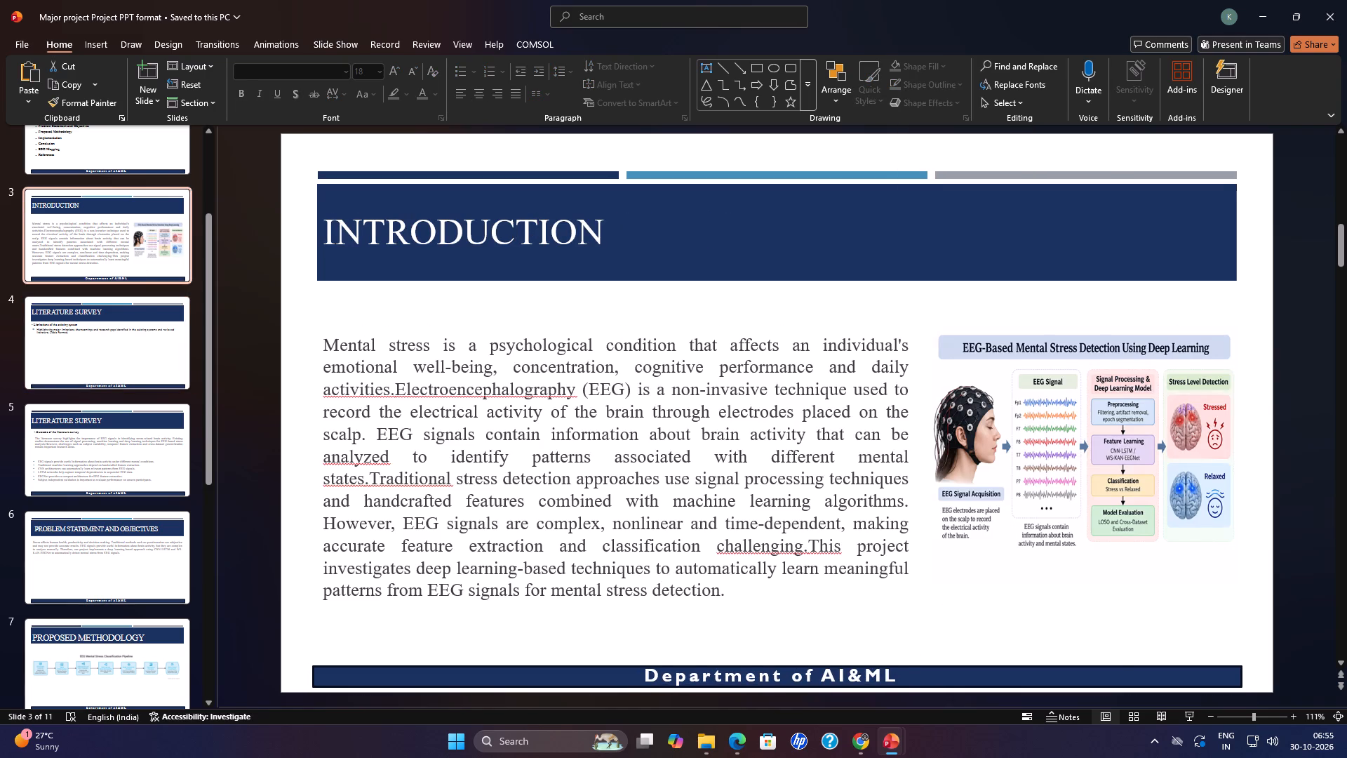
pyautogui.click(720, 673)
pyautogui.moveTo(647, 673); pyautogui.dragTo(648, 674)
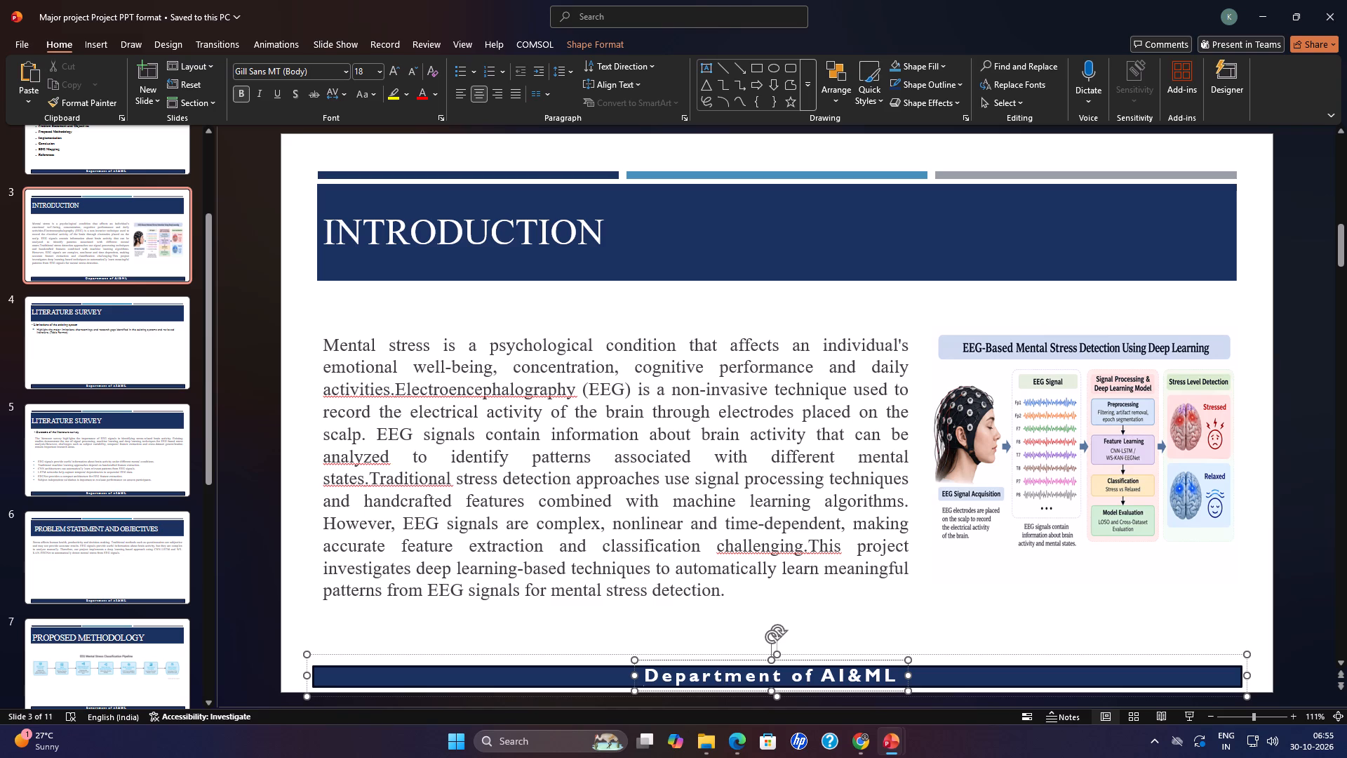
pyautogui.moveTo(648, 674); pyautogui.dragTo(893, 675)
pyautogui.click(960, 630)
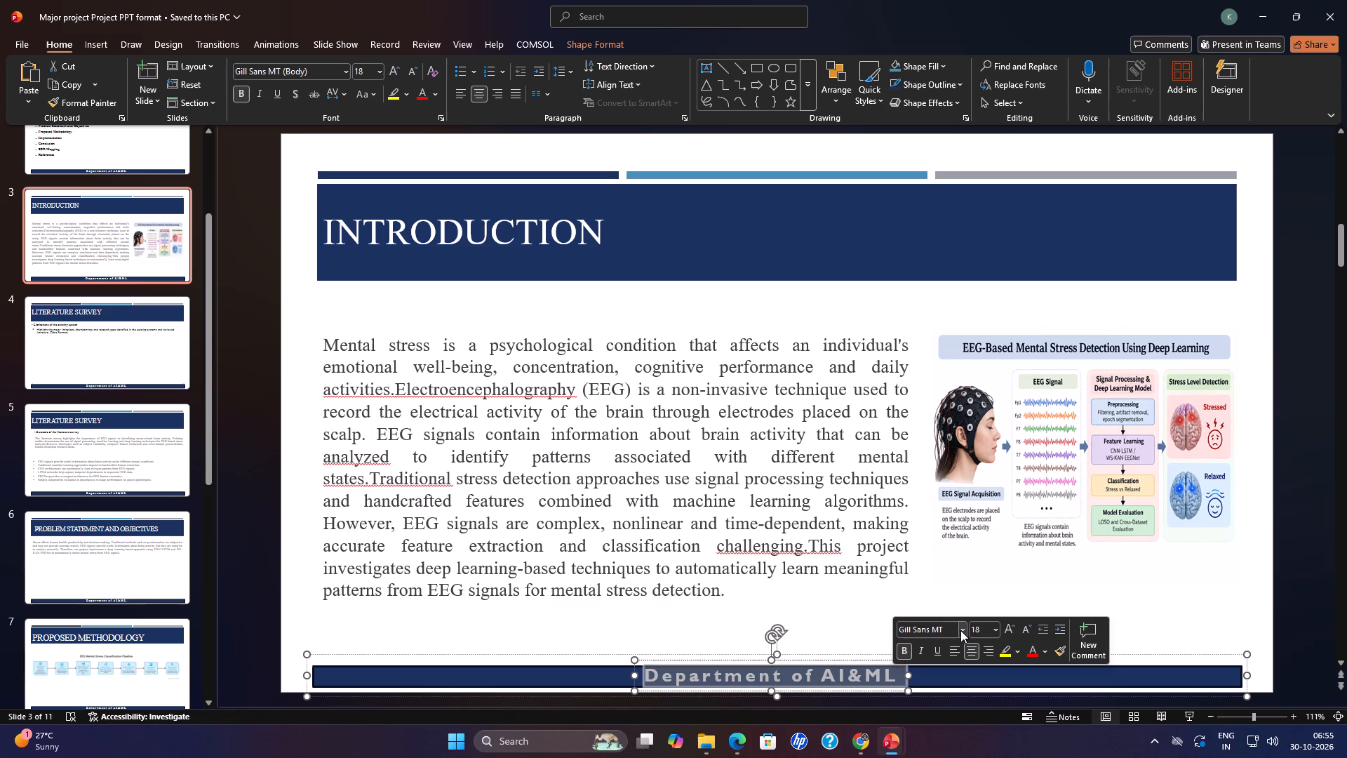
pyautogui.press('t')
pyautogui.press('i')
pyautogui.press('m')
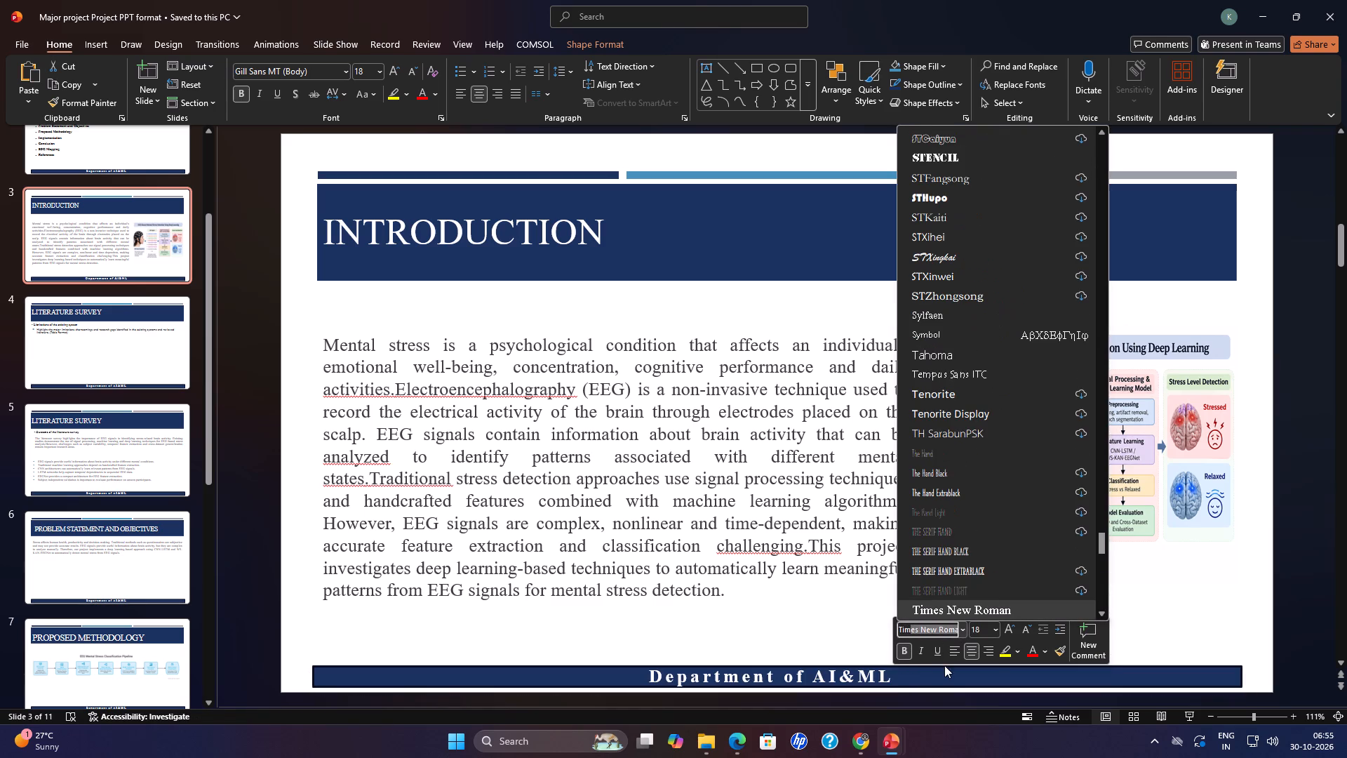
pyautogui.press('e')
pyautogui.press('s')
pyautogui.click(936, 601)
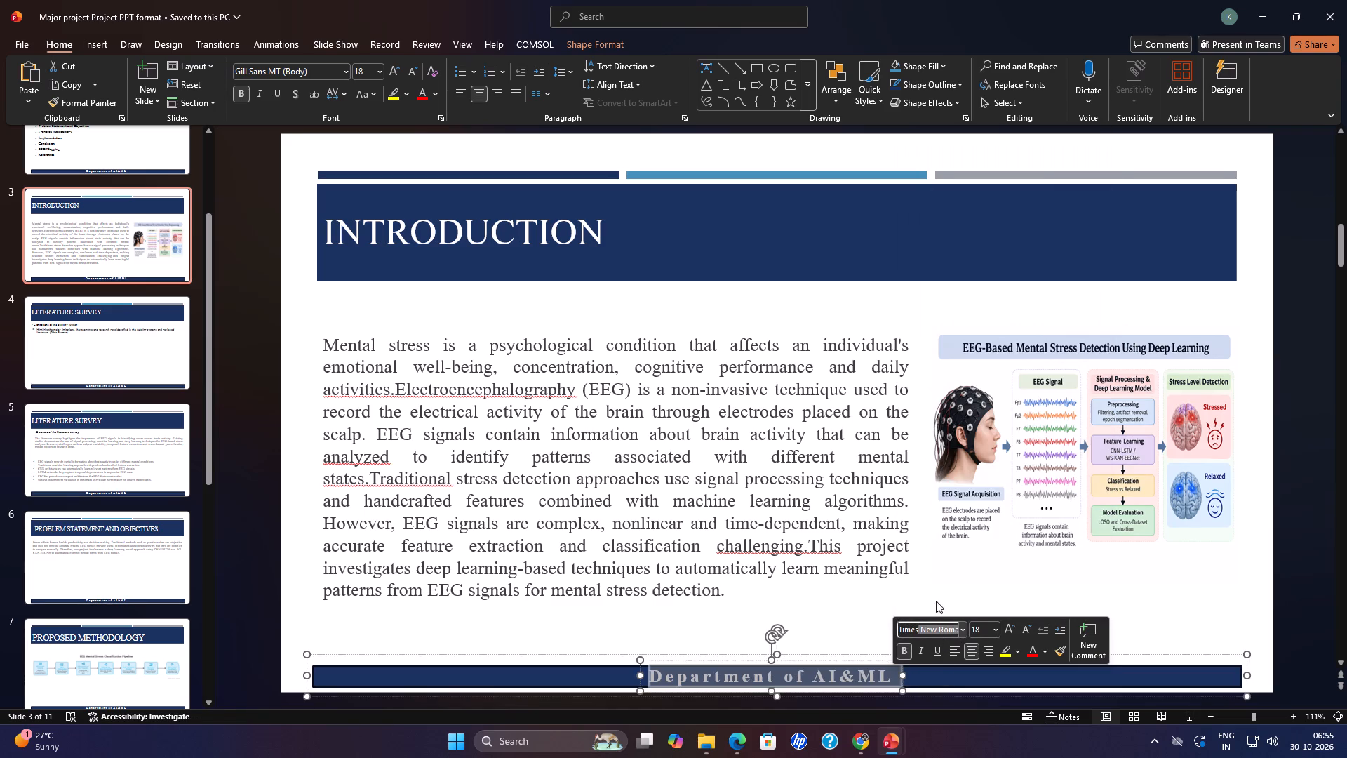
pyautogui.click(840, 606)
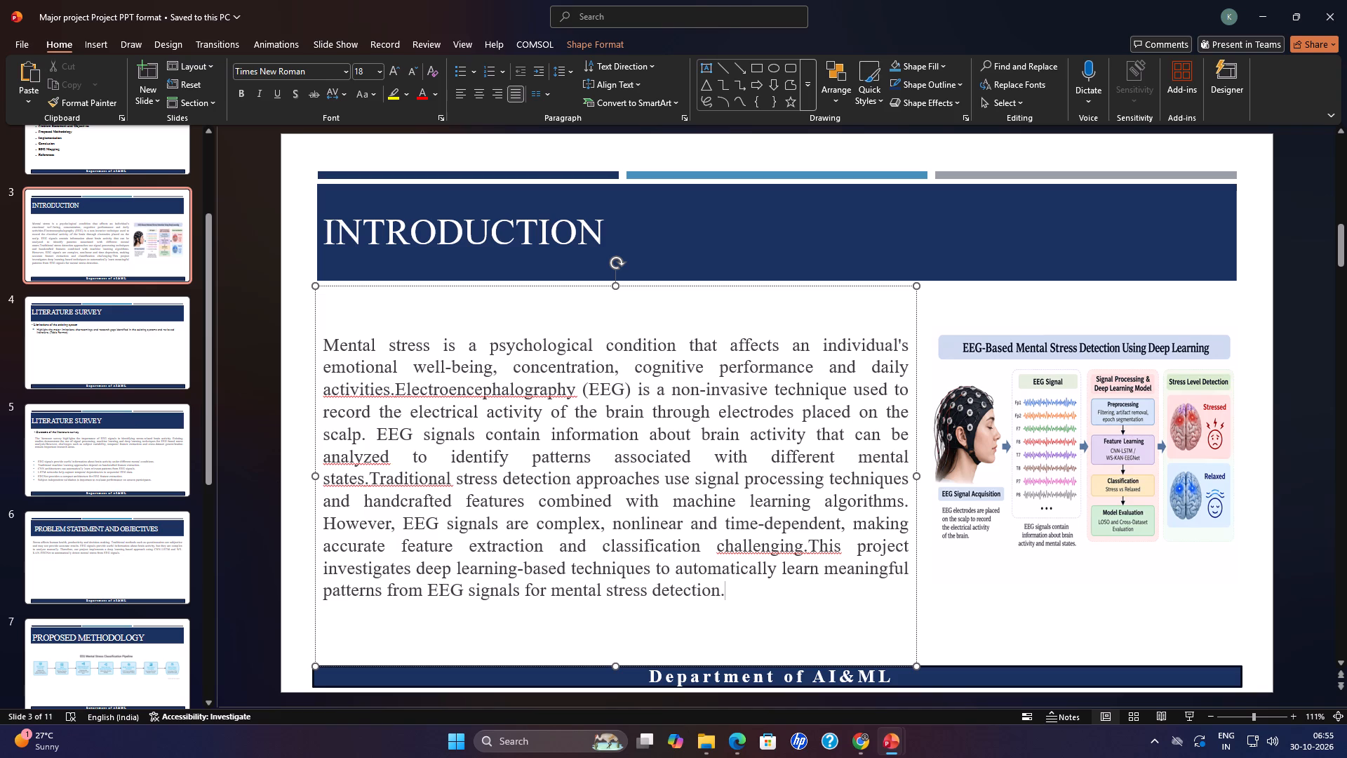
pyautogui.click(652, 627)
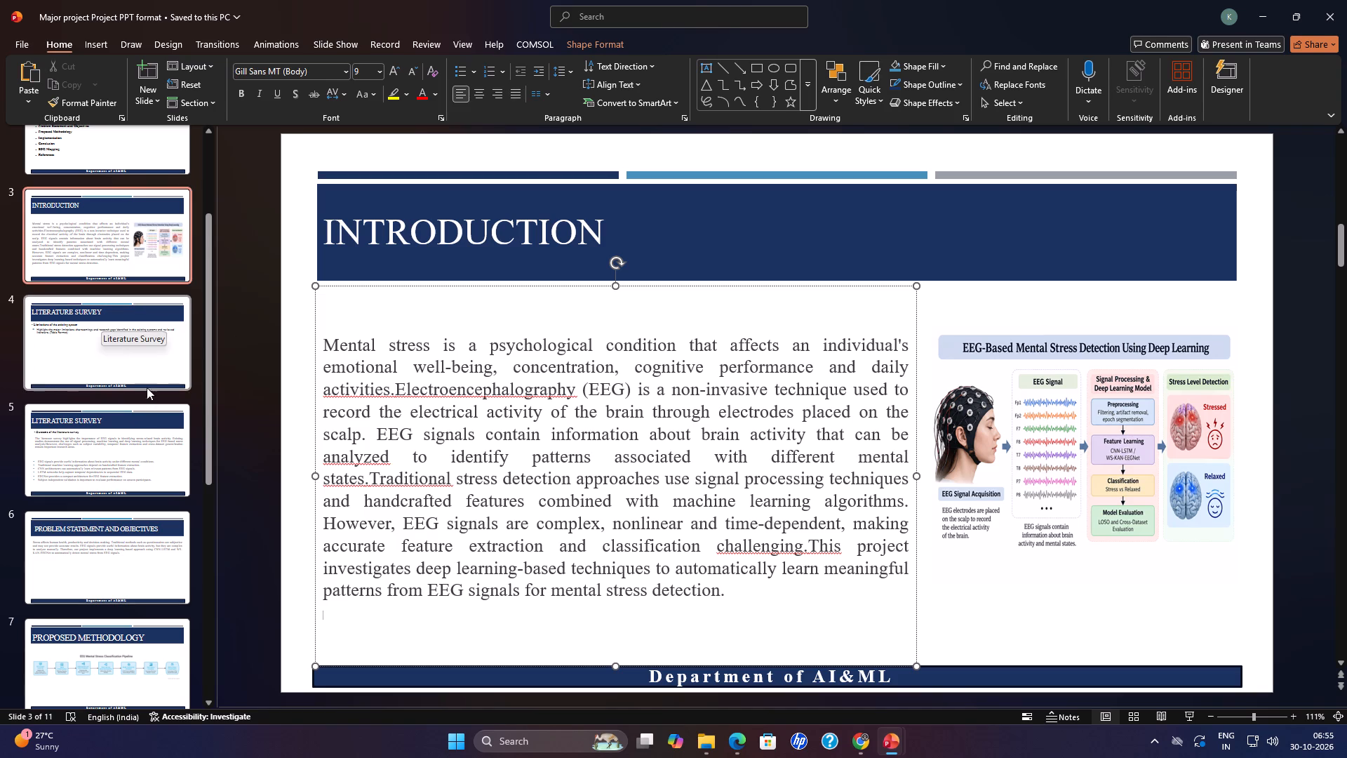
# Check the font of the "Department of AI&ML" footer on slide 2, Content, and look over slides 3 and 1.
pyautogui.click(100, 152)
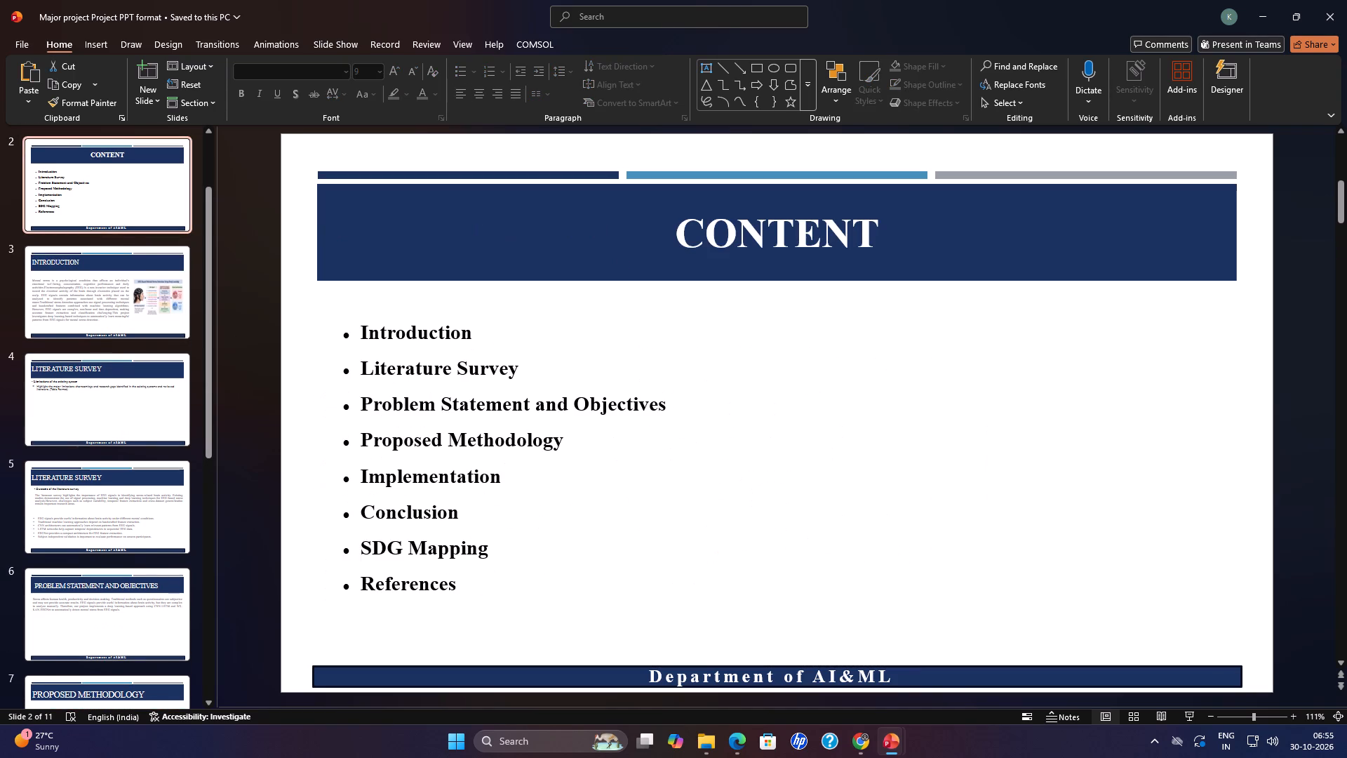
pyautogui.click(759, 682)
pyautogui.moveTo(650, 673); pyautogui.dragTo(880, 677)
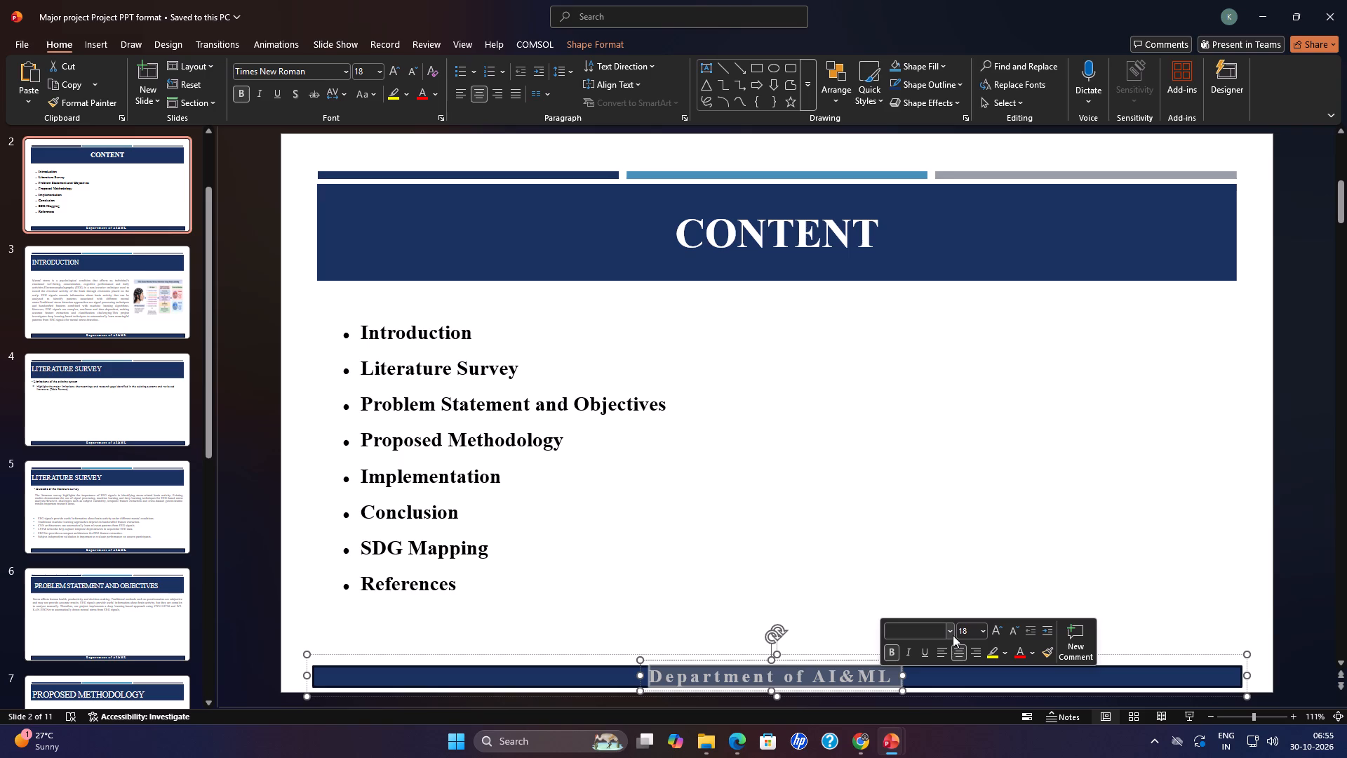
pyautogui.click(790, 526)
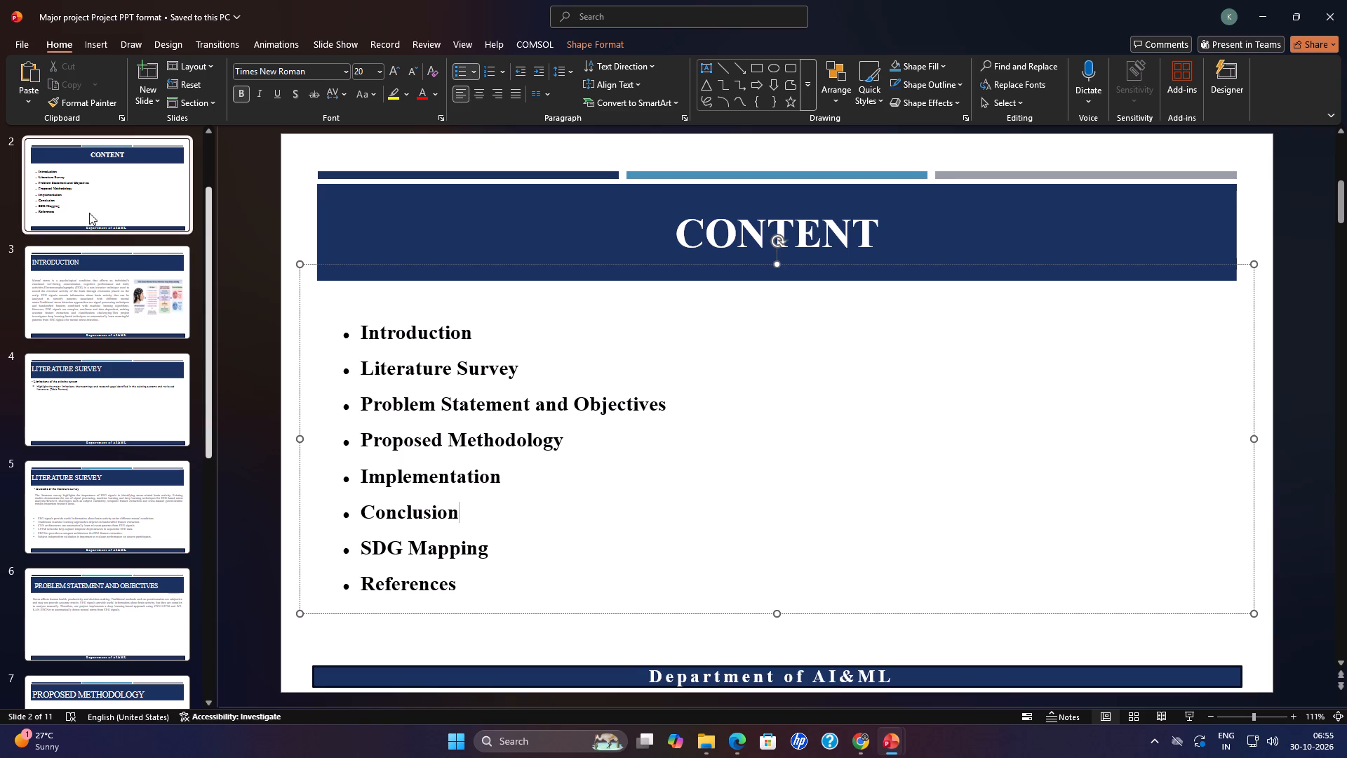
pyautogui.click(91, 212)
pyautogui.click(83, 285)
pyautogui.scroll(3, 81, 272)
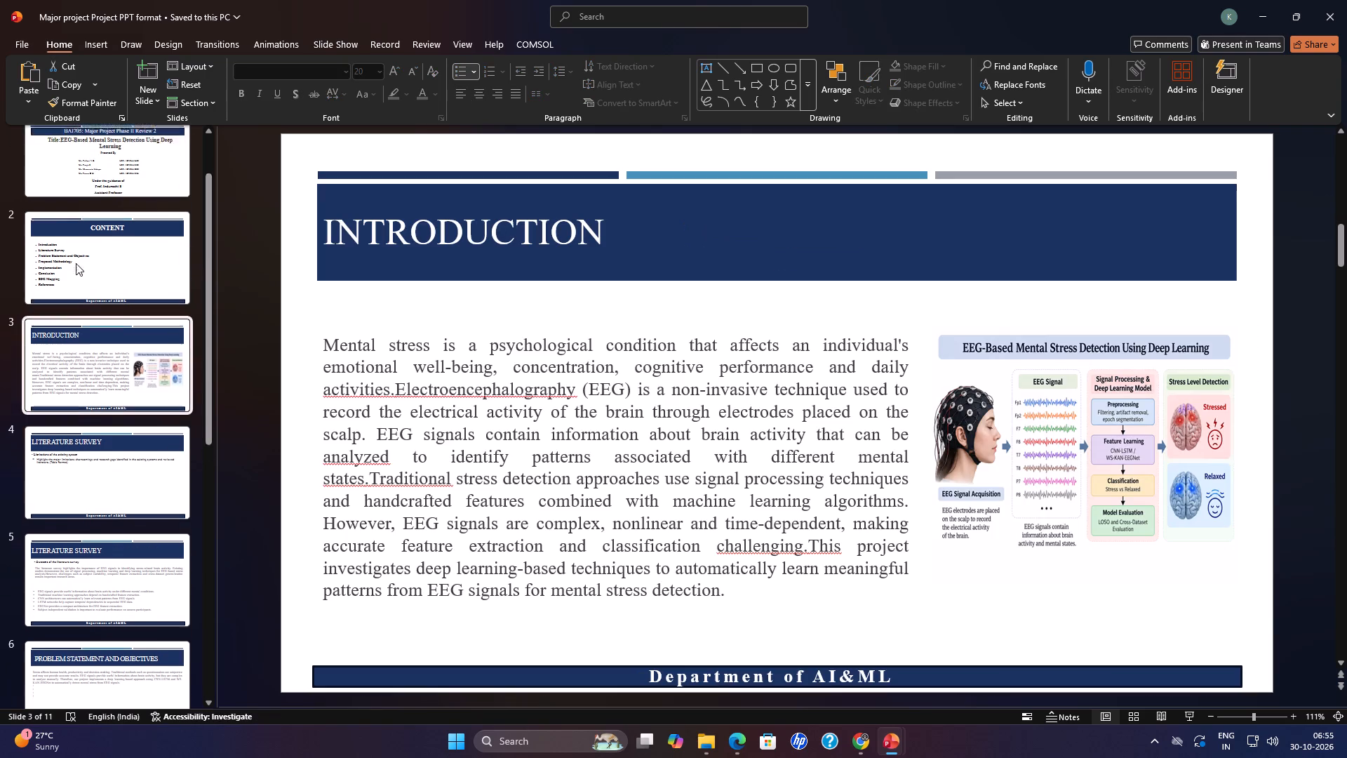
pyautogui.click(77, 211)
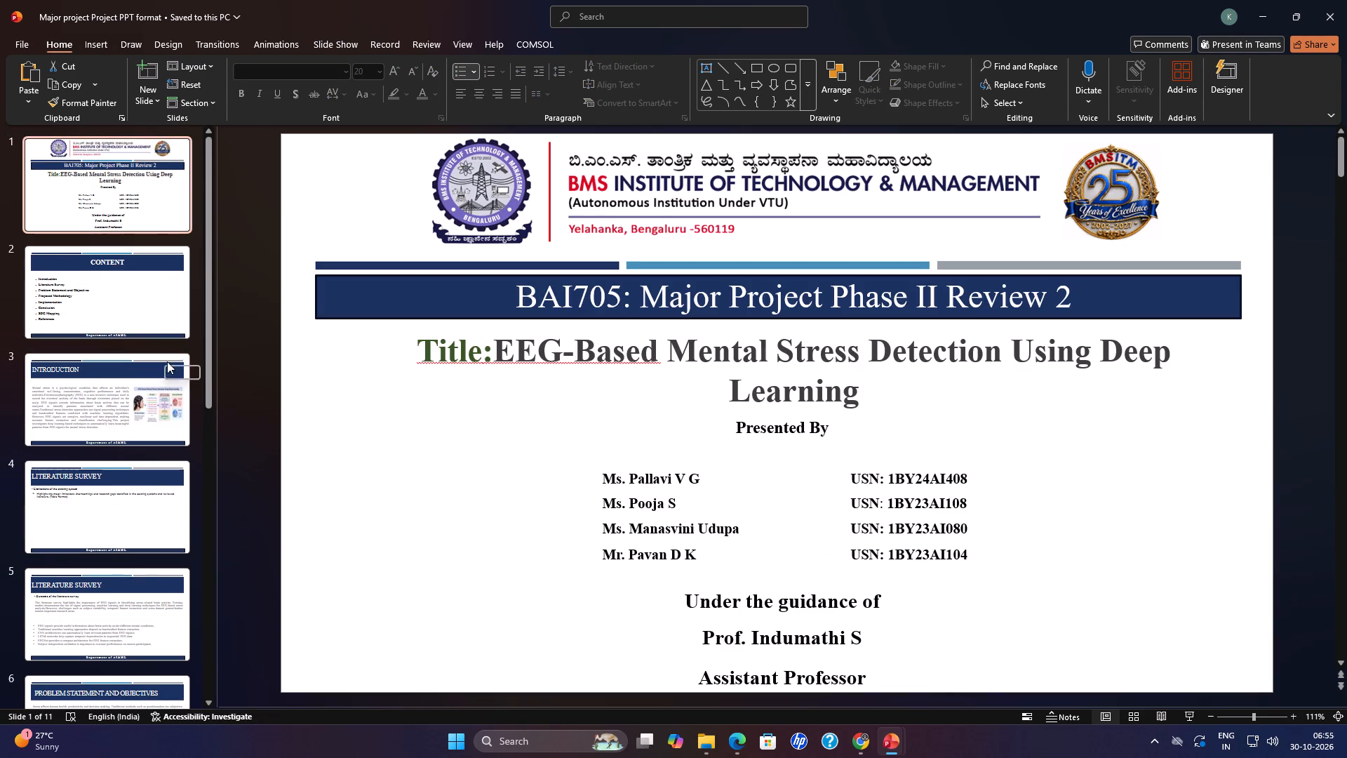
# Change the "Department of AI&ML" footer text on slide 9, Conclusion, to Times New Roman.
pyautogui.scroll(-5, 50, 387)
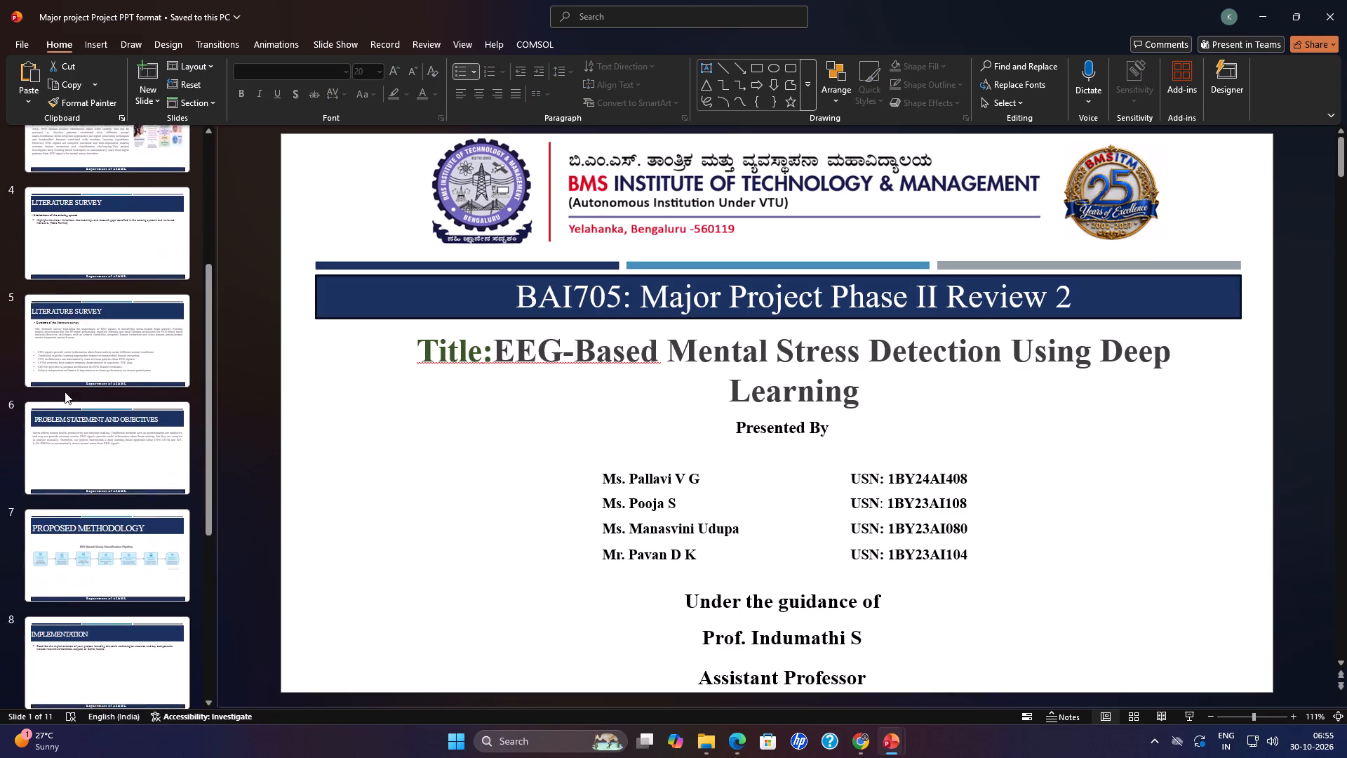
pyautogui.scroll(-6, 65, 392)
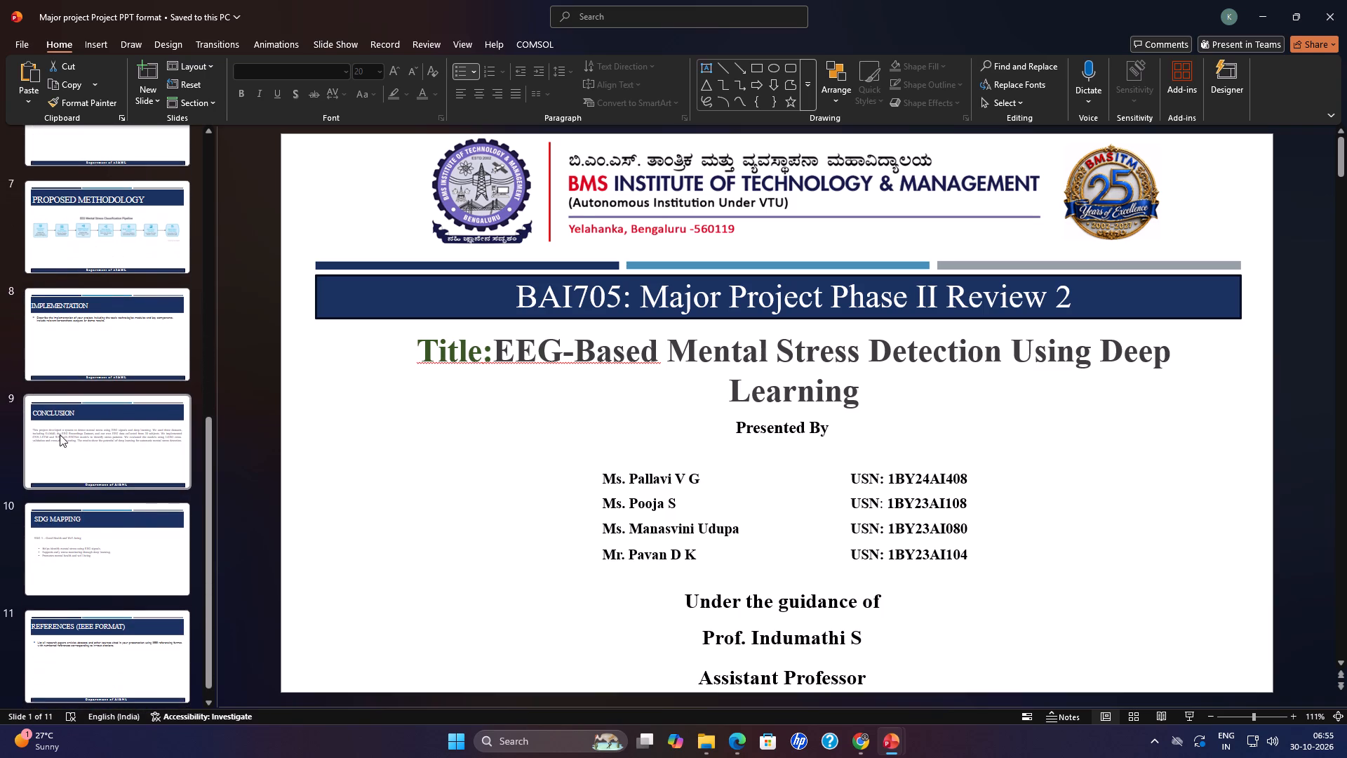
pyautogui.click(60, 442)
pyautogui.scroll(-1, 56, 404)
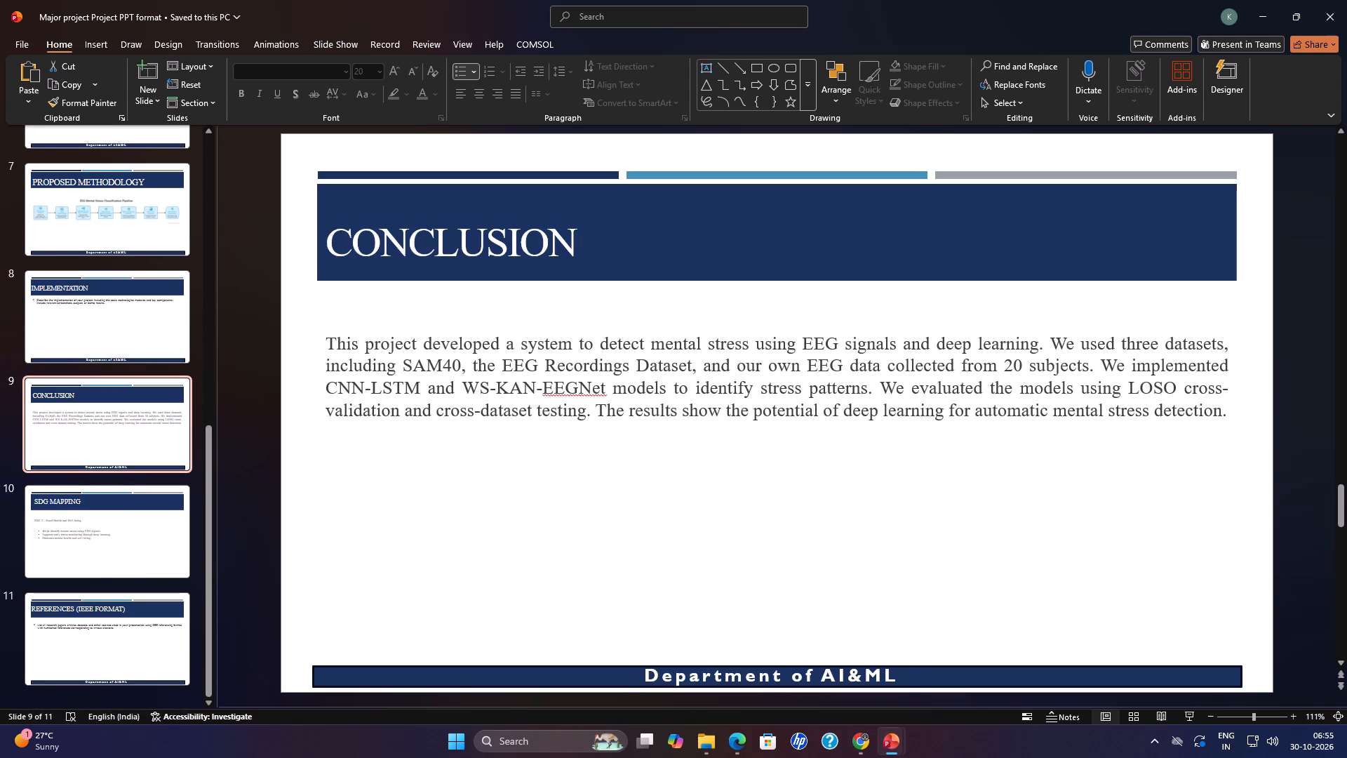
pyautogui.click(670, 679)
pyautogui.moveTo(646, 676); pyautogui.dragTo(915, 670)
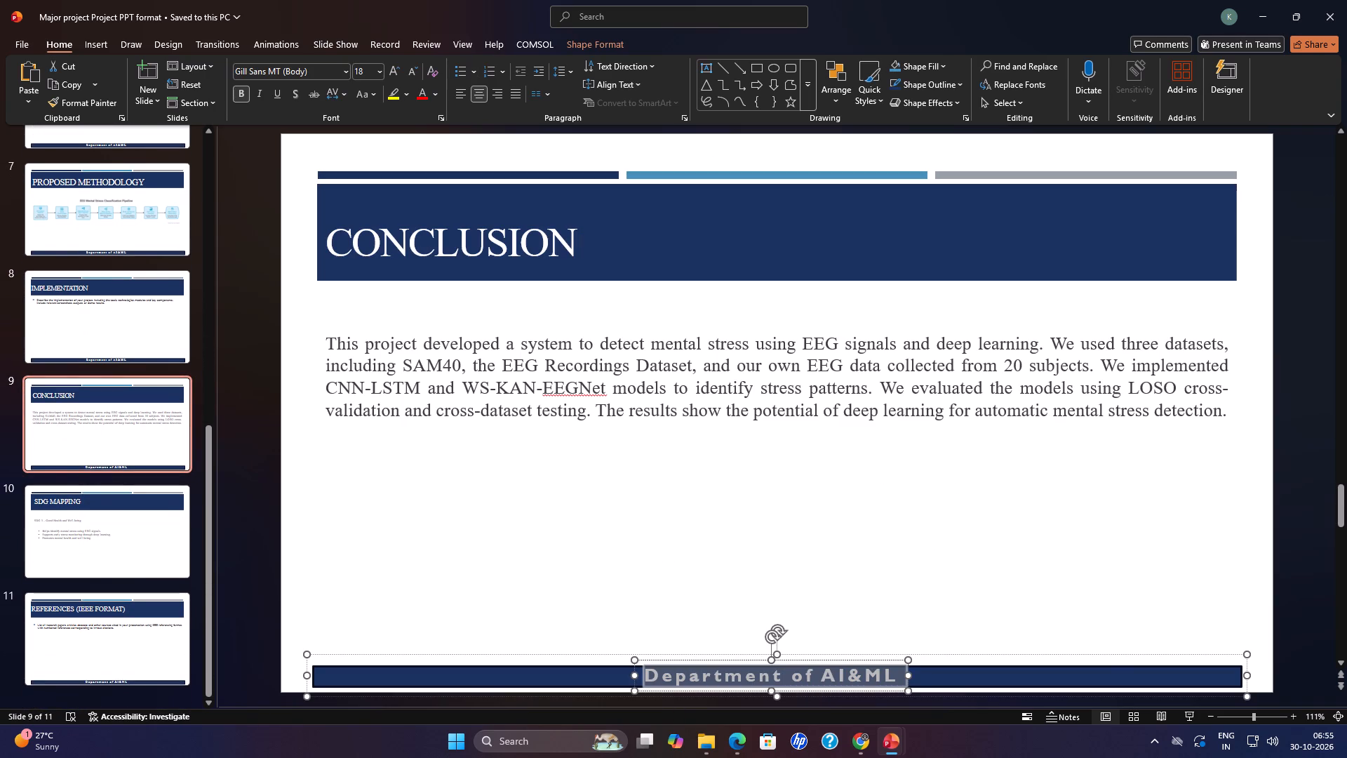
pyautogui.moveTo(915, 670); pyautogui.dragTo(899, 671)
pyautogui.click(969, 626)
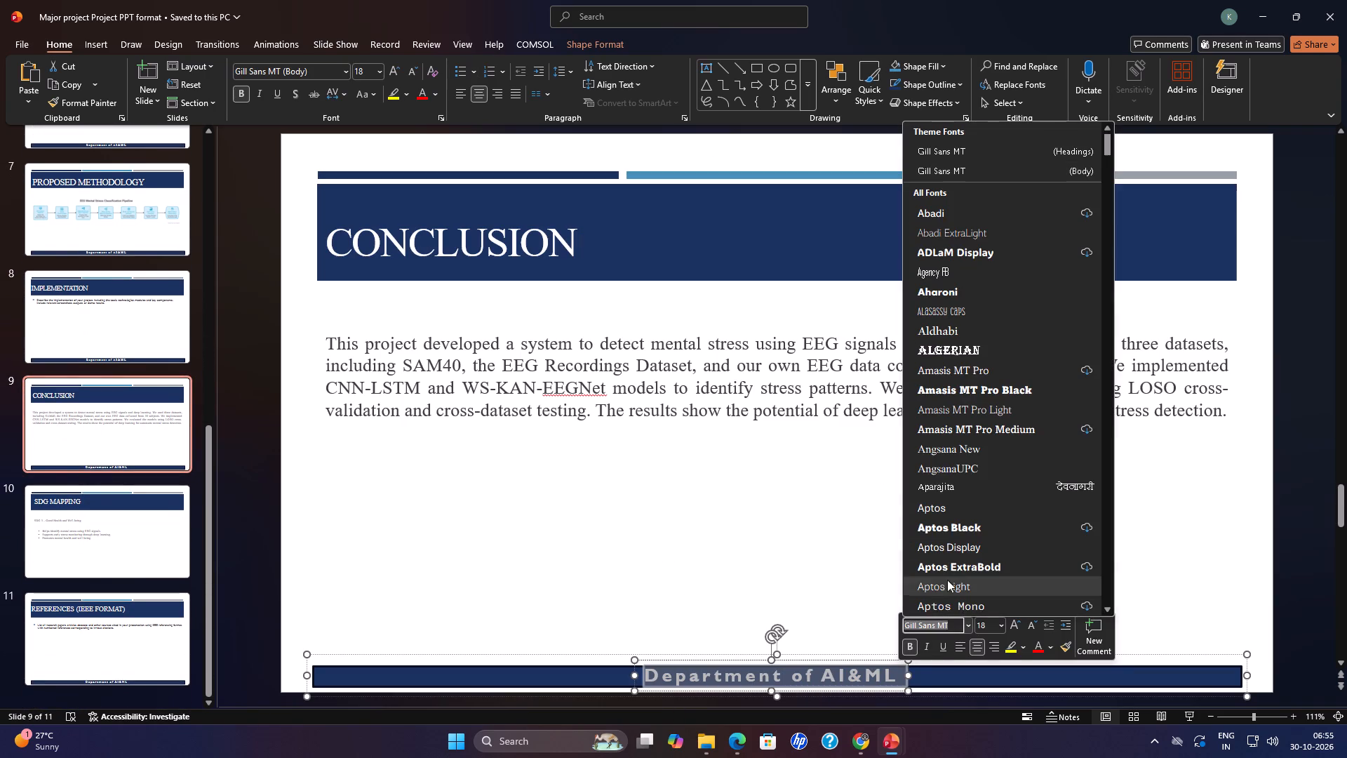
pyautogui.press('t')
pyautogui.press('i')
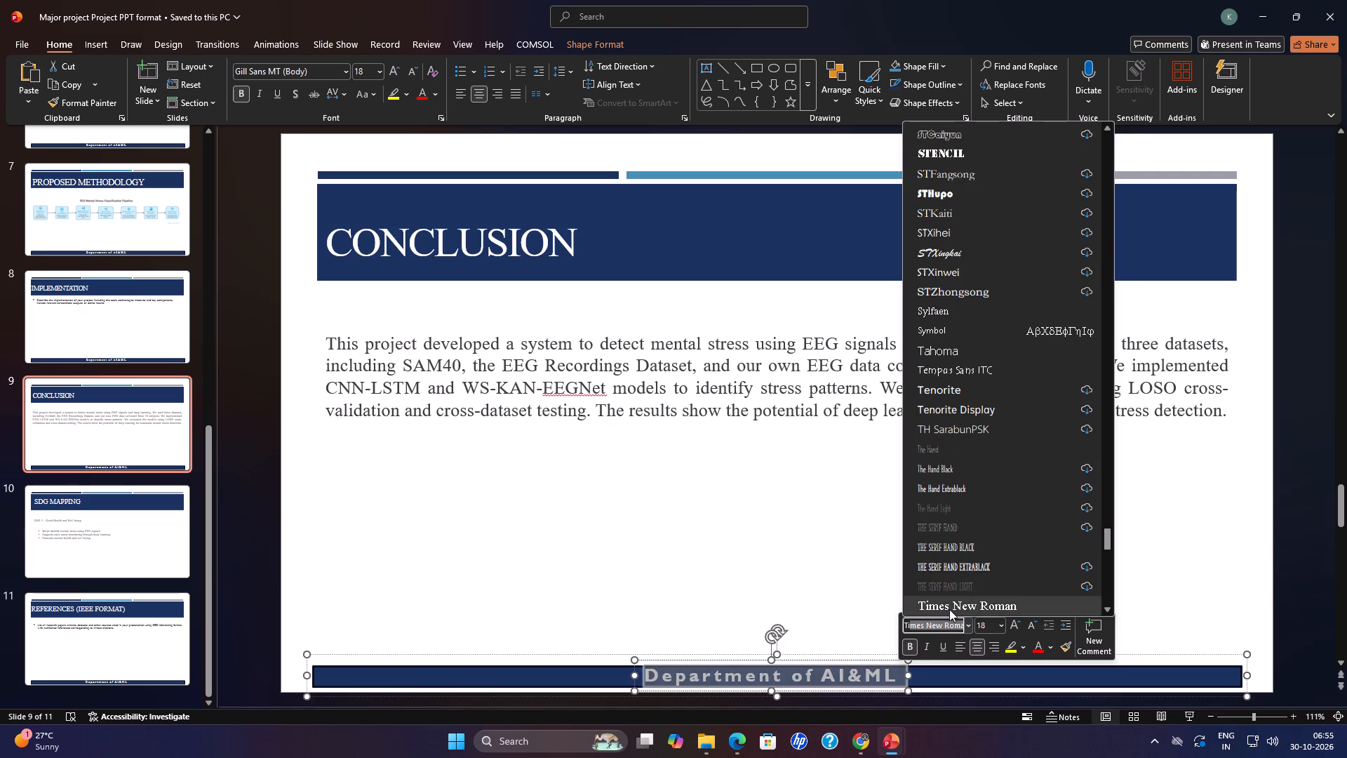
pyautogui.click(949, 609)
pyautogui.click(728, 574)
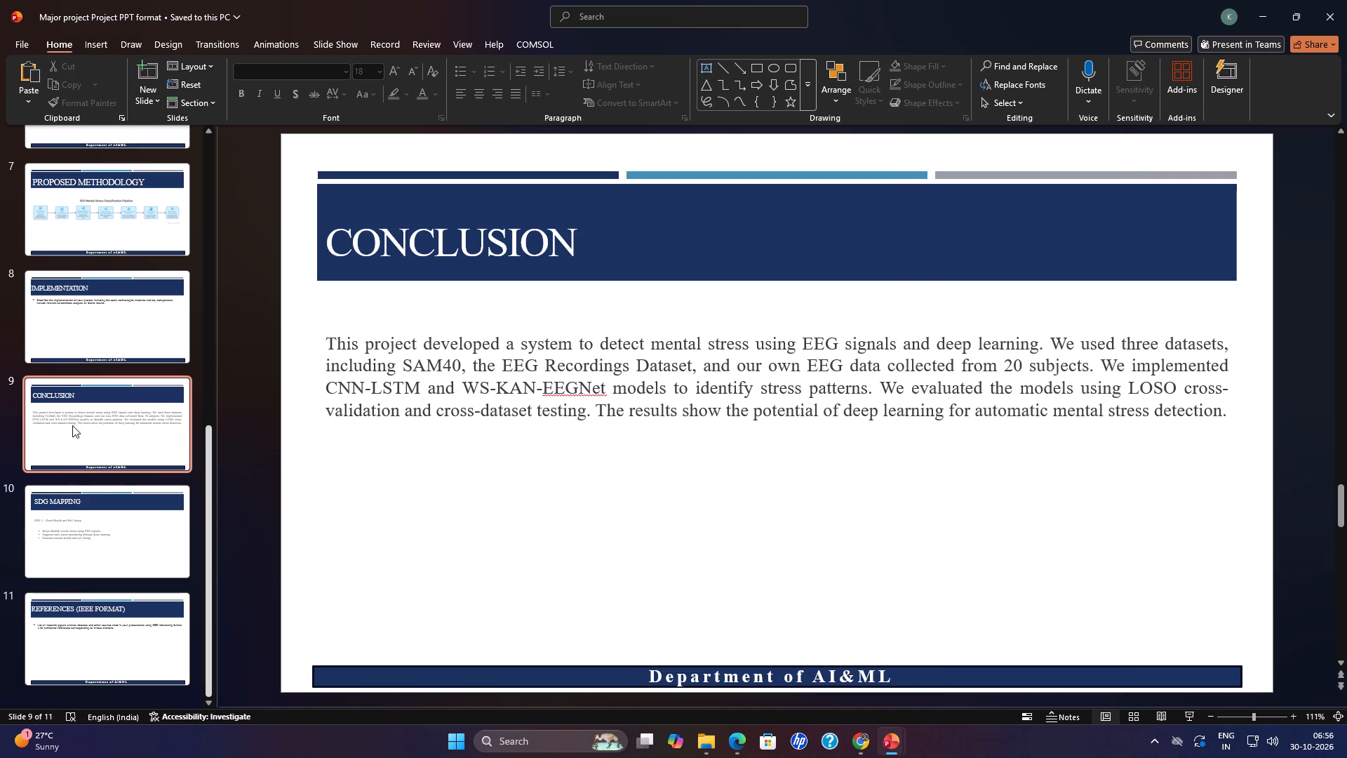
# Review the department footers from slide 9 back to slide 2 for a consistent font, and recheck the Conclusion slide's footer.
pyautogui.click(72, 425)
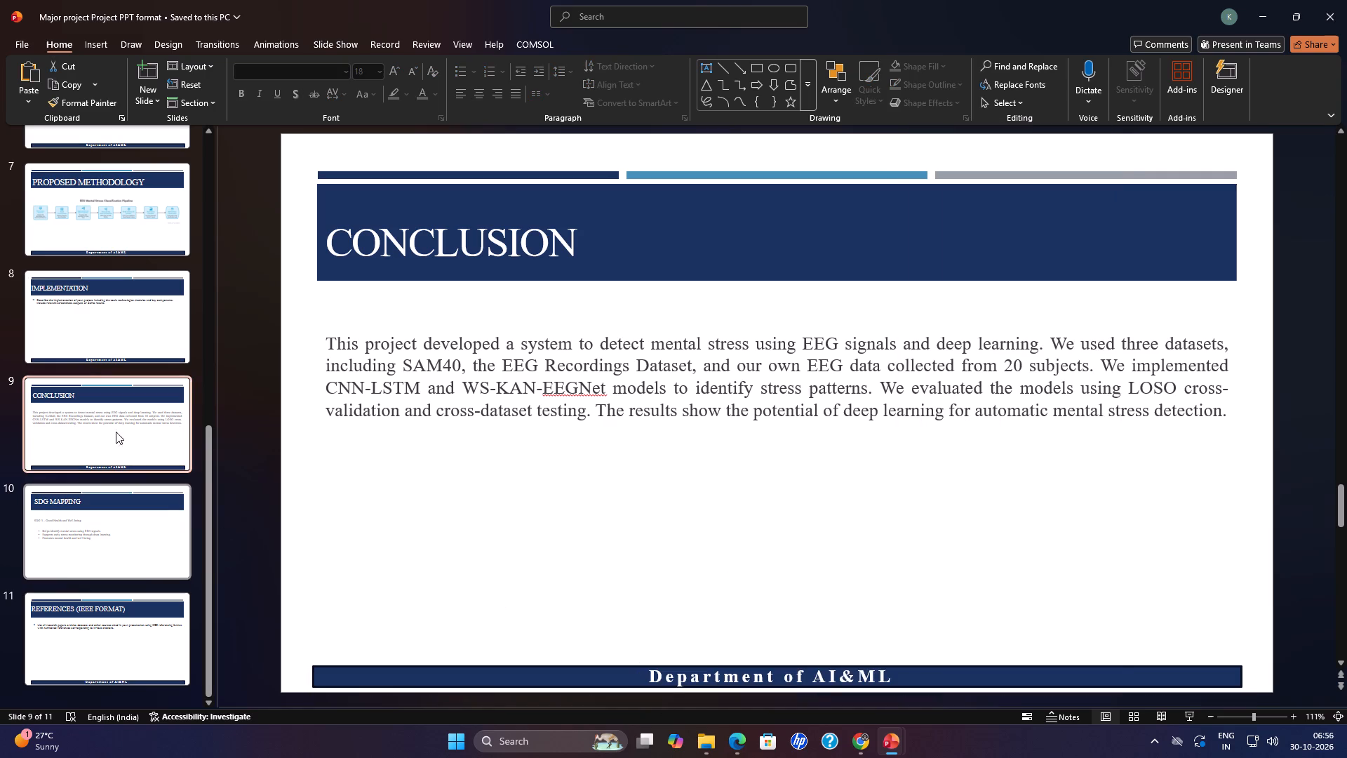
pyautogui.click(65, 324)
pyautogui.click(96, 239)
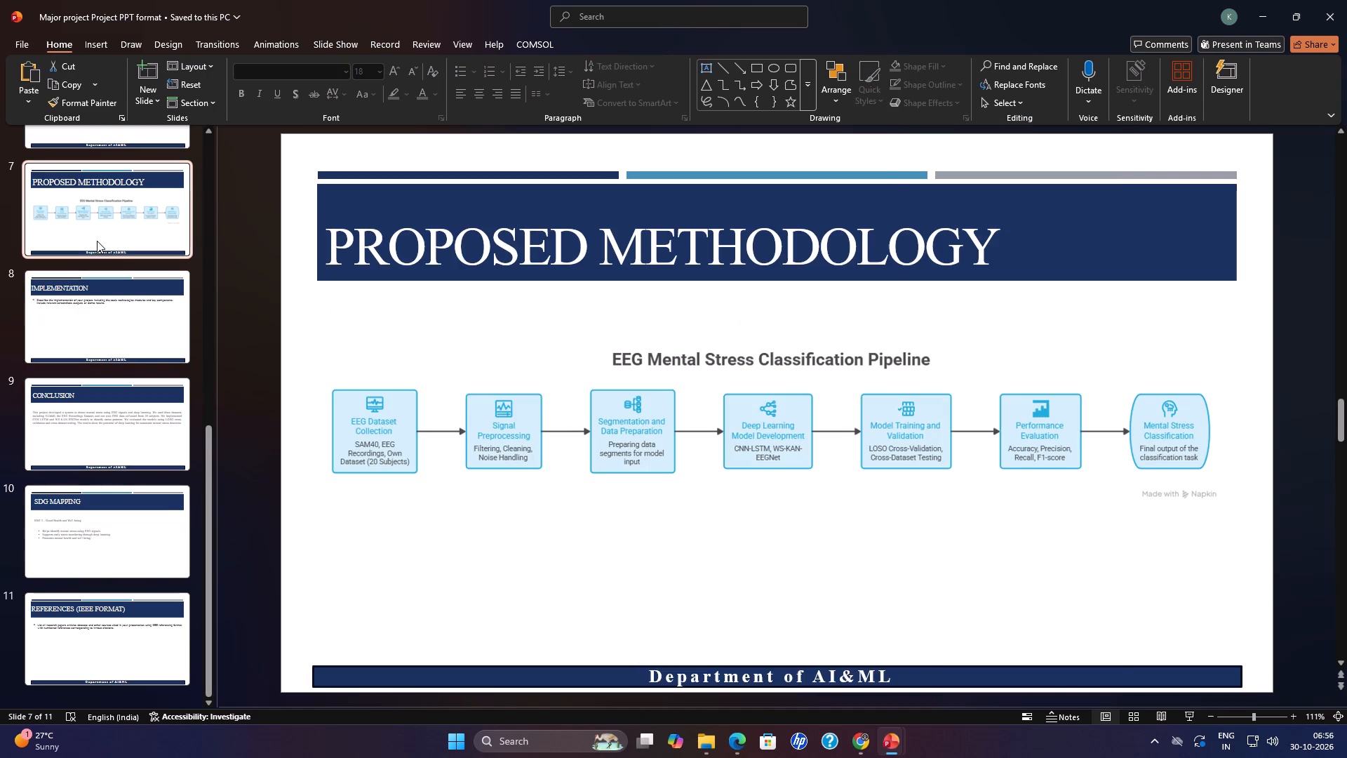
pyautogui.scroll(3, 75, 246)
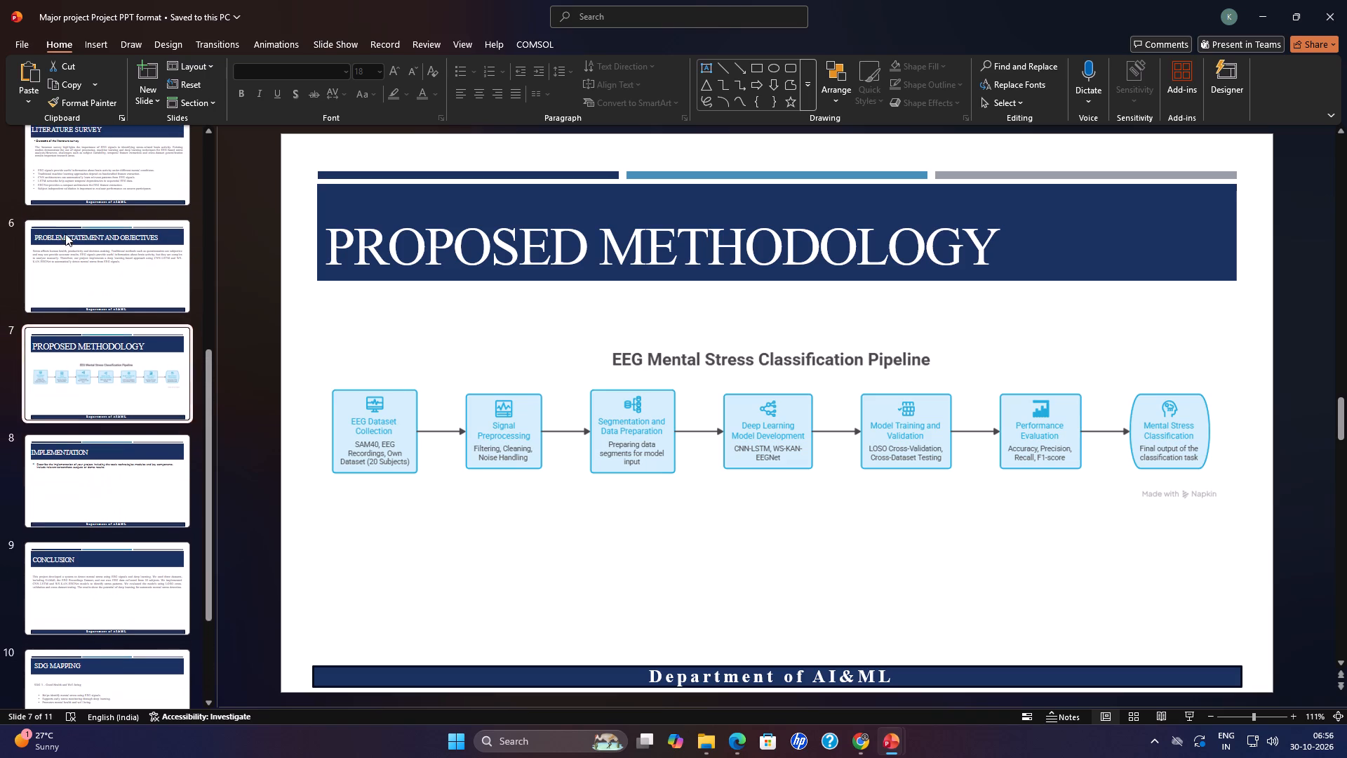
pyautogui.click(80, 261)
pyautogui.scroll(1, 65, 246)
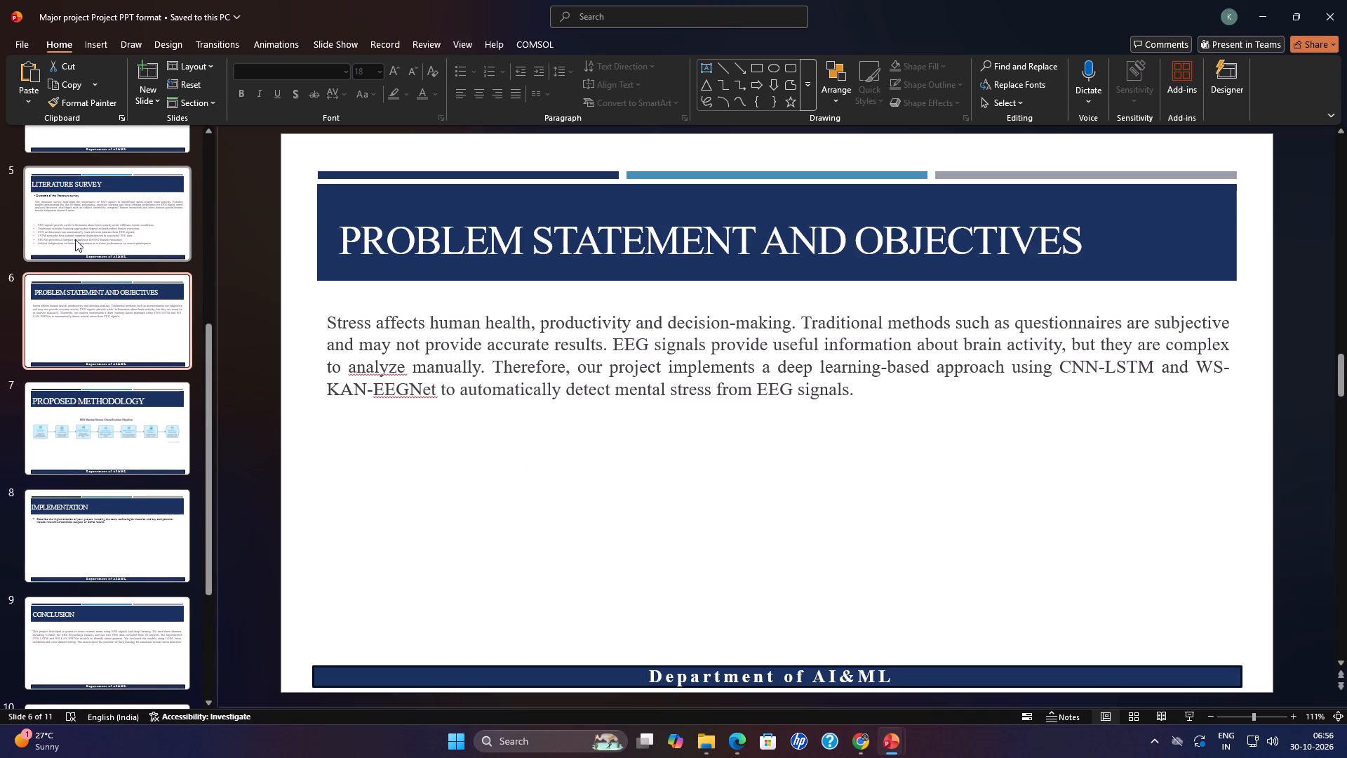
pyautogui.click(78, 241)
pyautogui.scroll(2, 76, 234)
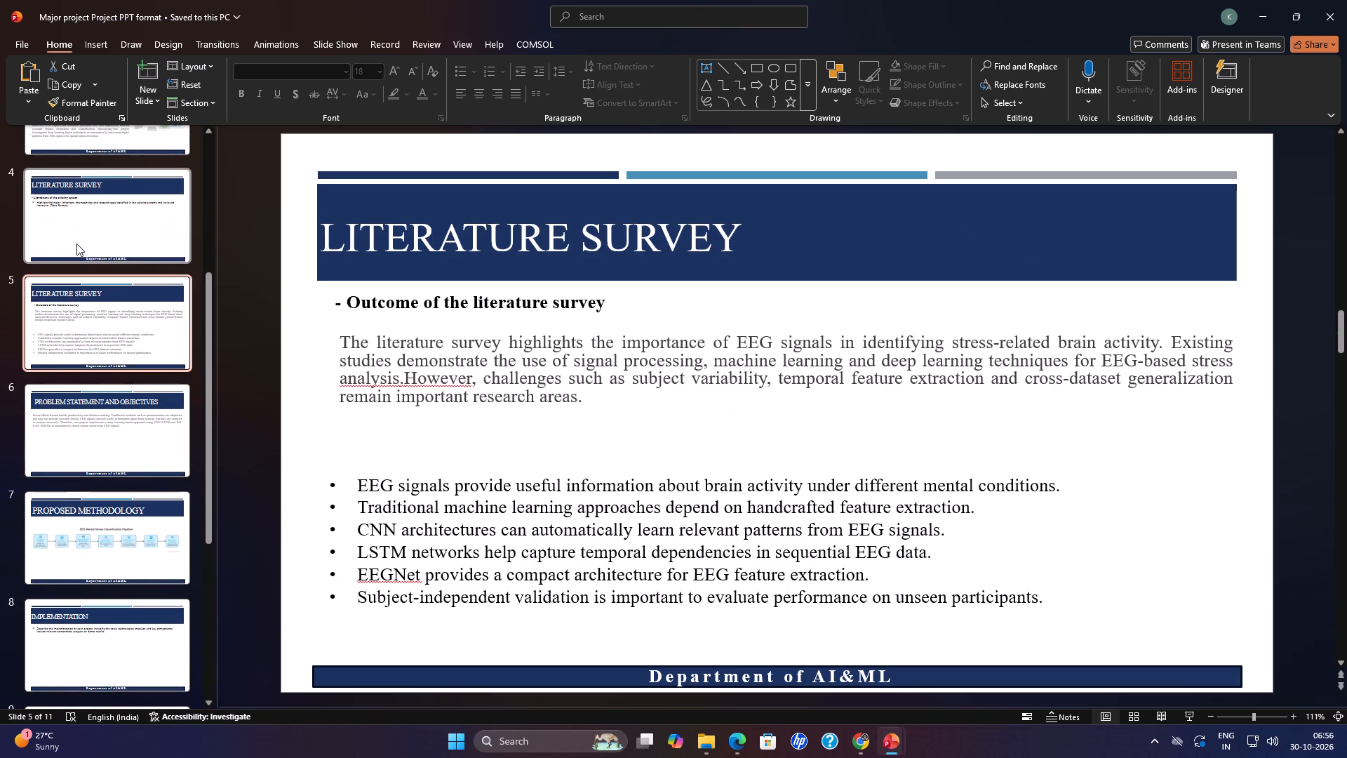
pyautogui.click(77, 244)
pyautogui.scroll(3, 58, 238)
pyautogui.click(69, 252)
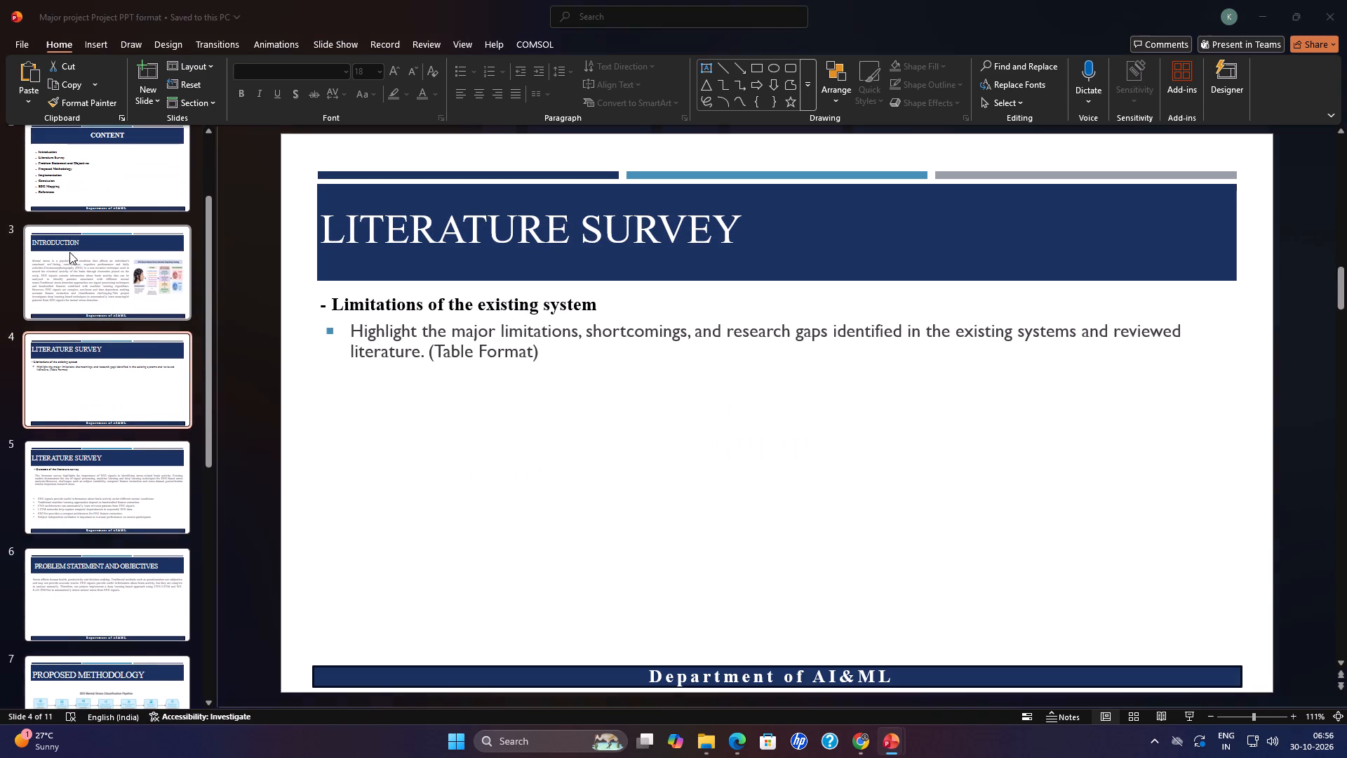
pyautogui.scroll(3, 46, 239)
pyautogui.click(96, 310)
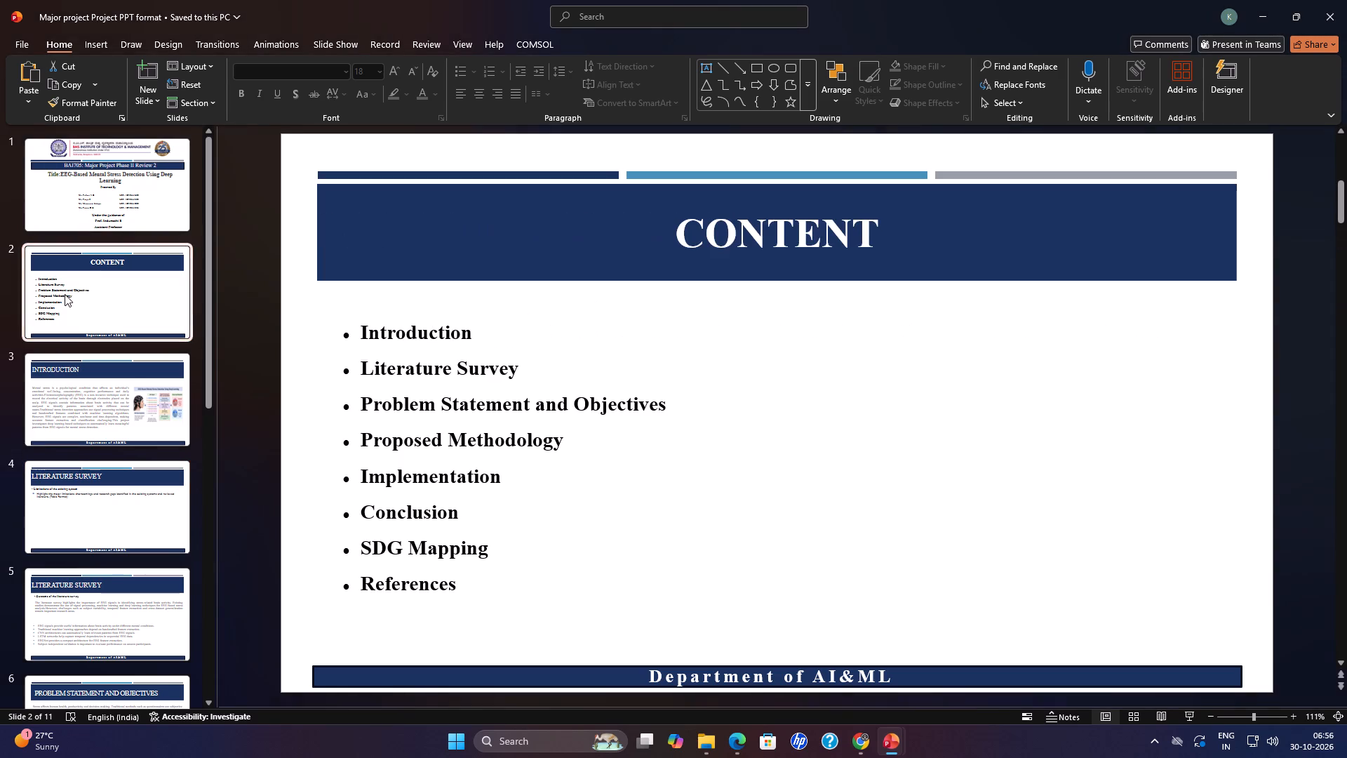
pyautogui.scroll(-12, 61, 289)
pyautogui.click(58, 399)
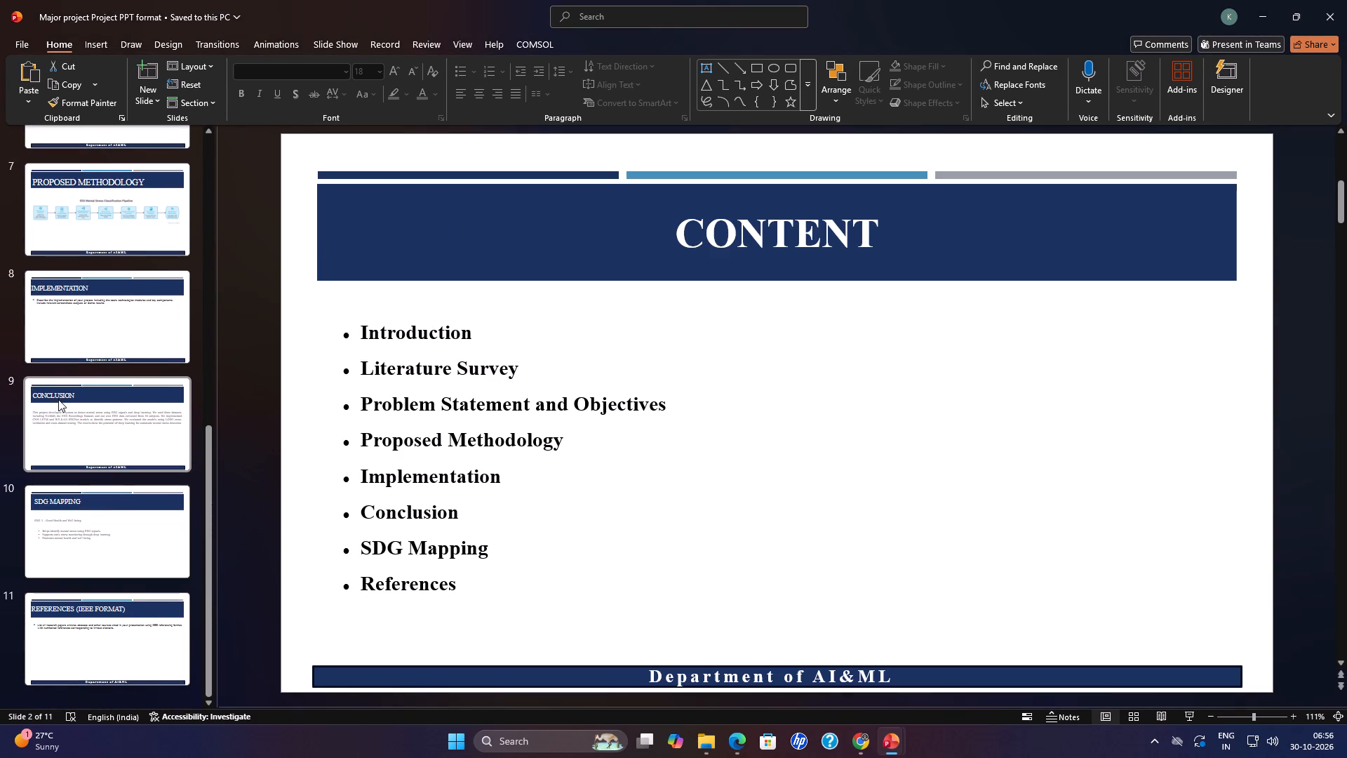
pyautogui.moveTo(669, 679); pyautogui.dragTo(671, 683)
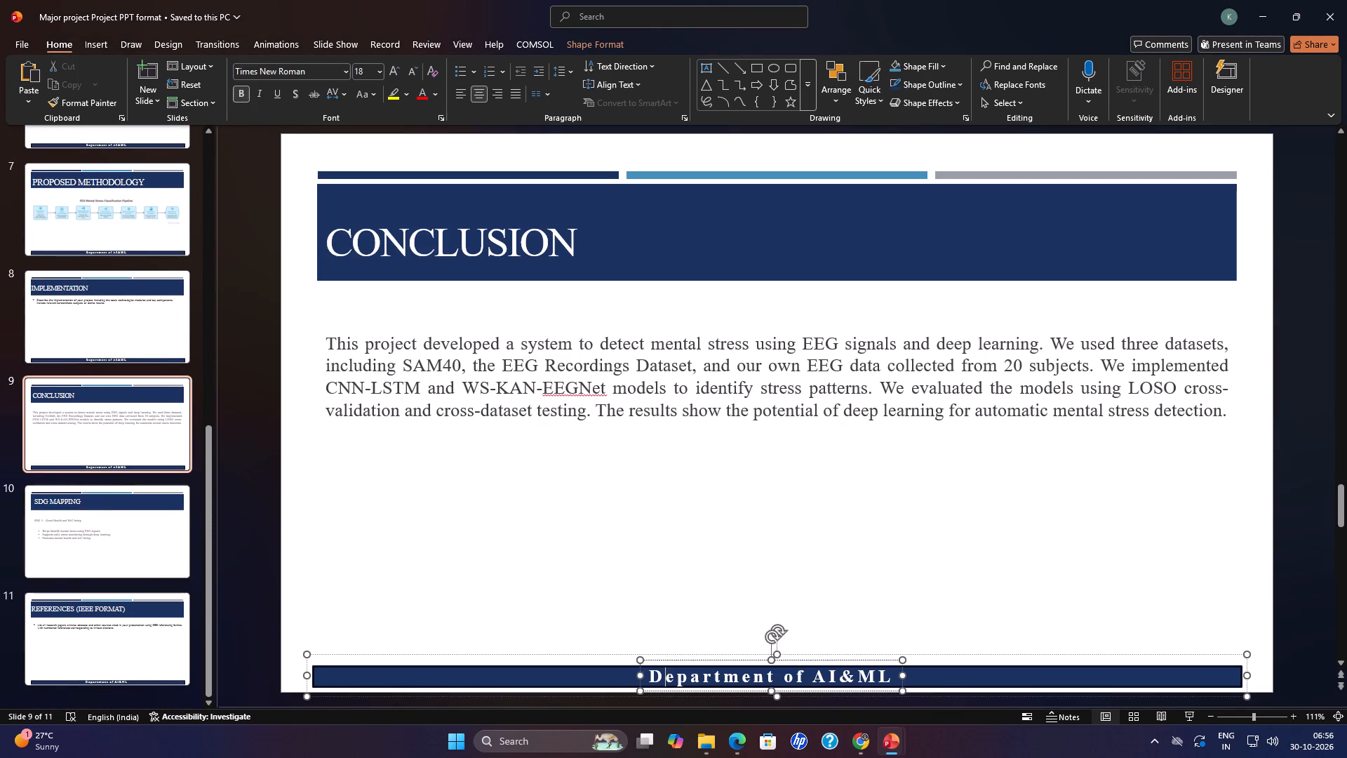
pyautogui.moveTo(671, 683); pyautogui.dragTo(672, 689)
pyautogui.click(657, 520)
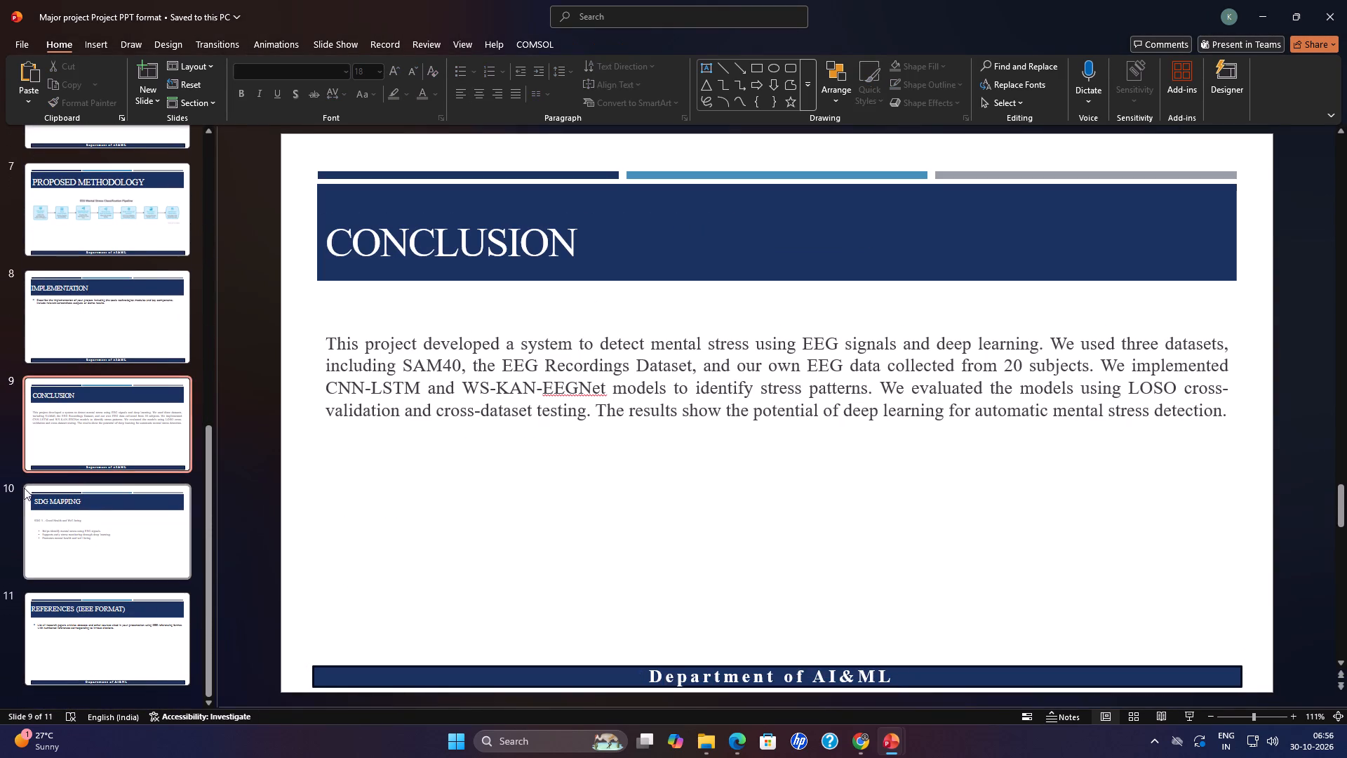
# Change the "Department of AI&ML" footer text on slide 11, References (IEEE Format), to Times New Roman.
pyautogui.click(72, 522)
pyautogui.click(100, 631)
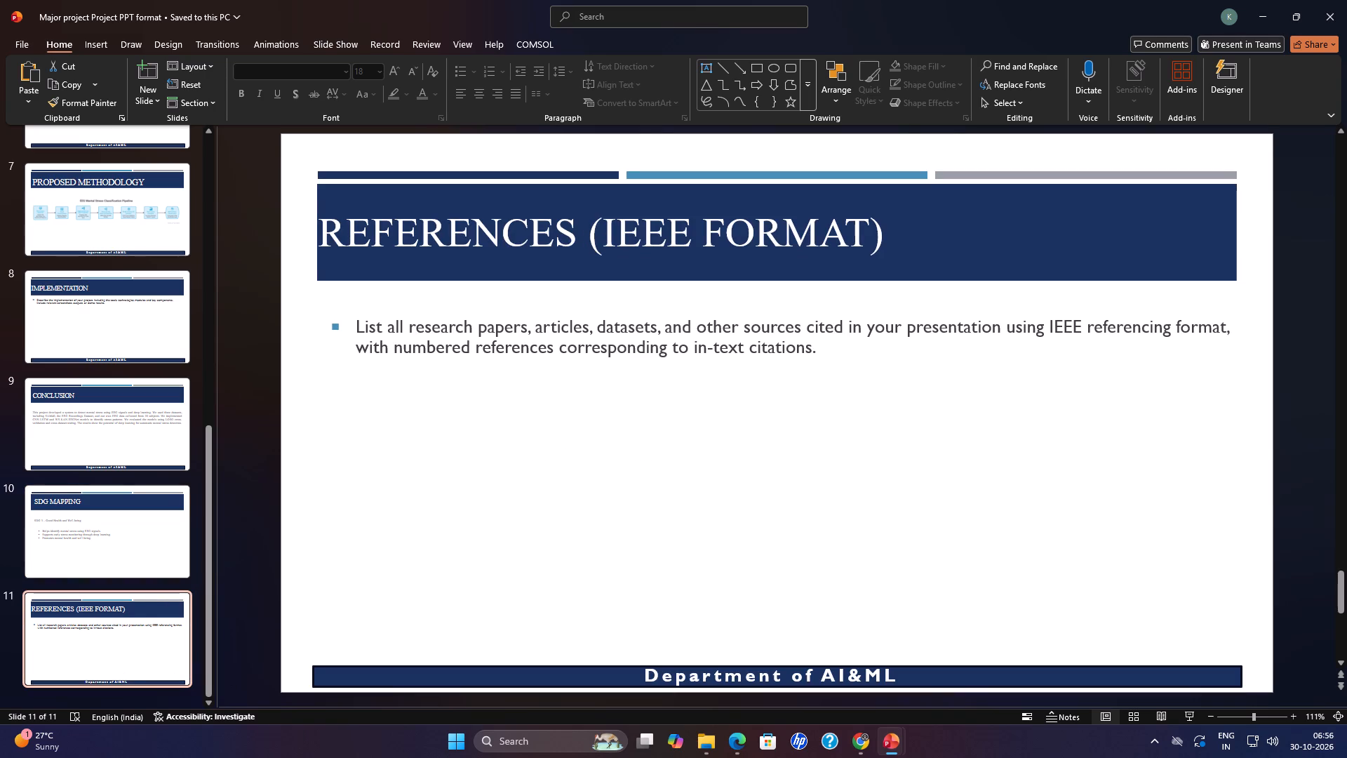
pyautogui.click(643, 676)
pyautogui.click(663, 677)
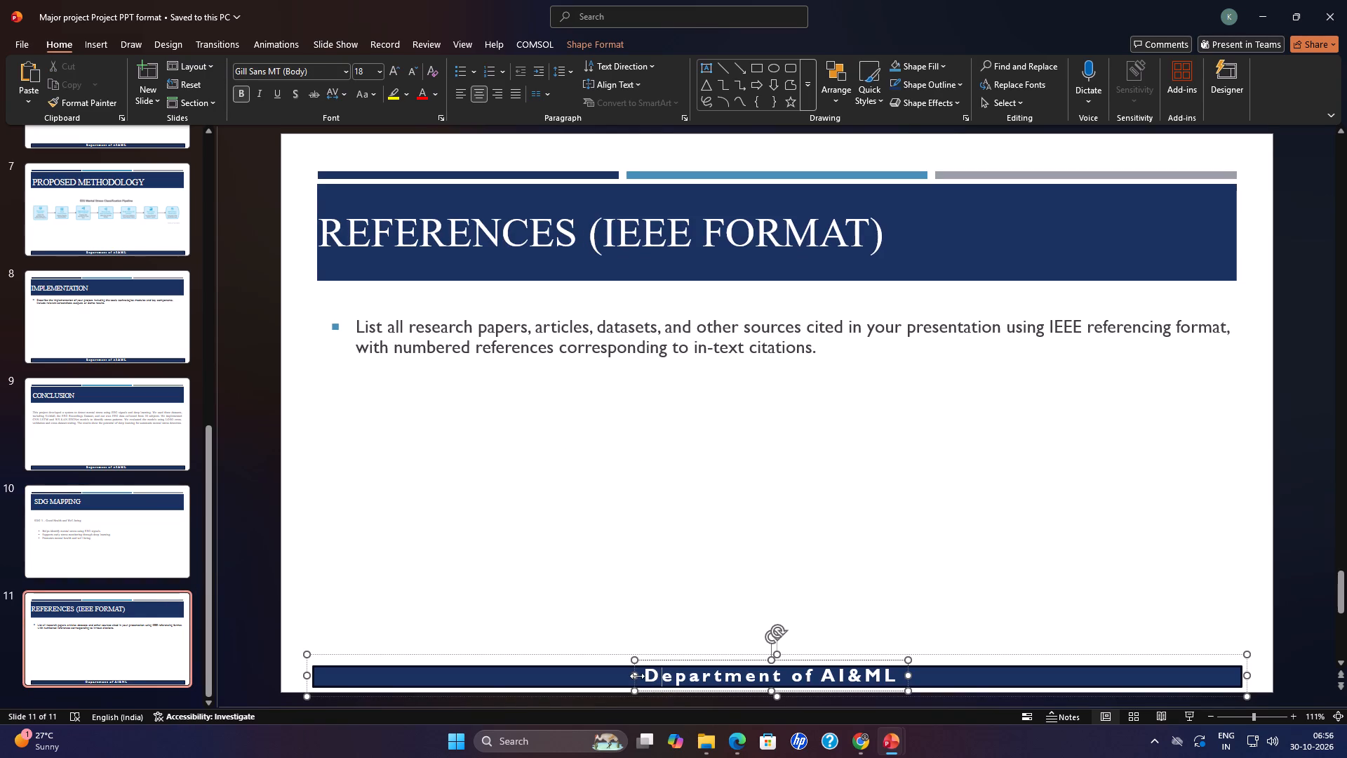
pyautogui.moveTo(645, 675); pyautogui.dragTo(860, 677)
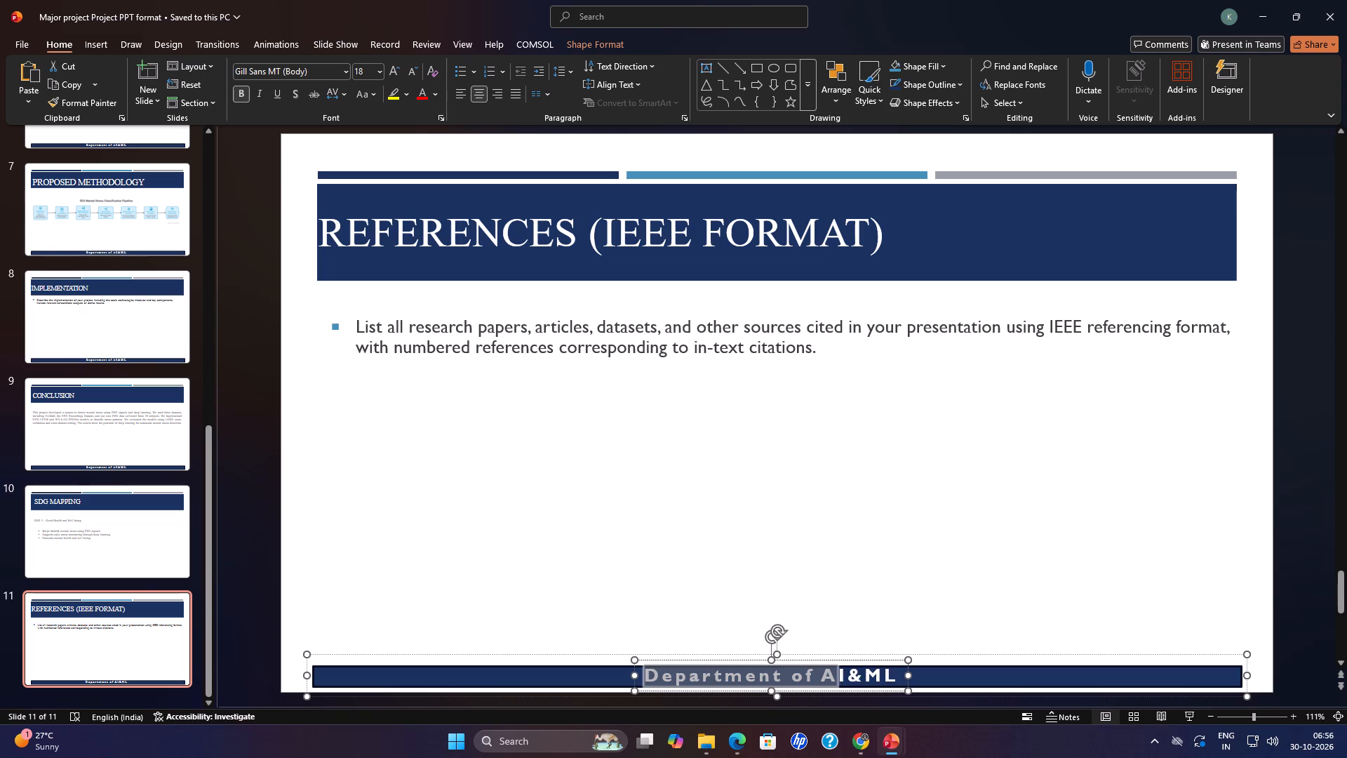
pyautogui.moveTo(860, 677); pyautogui.dragTo(891, 677)
pyautogui.click(953, 625)
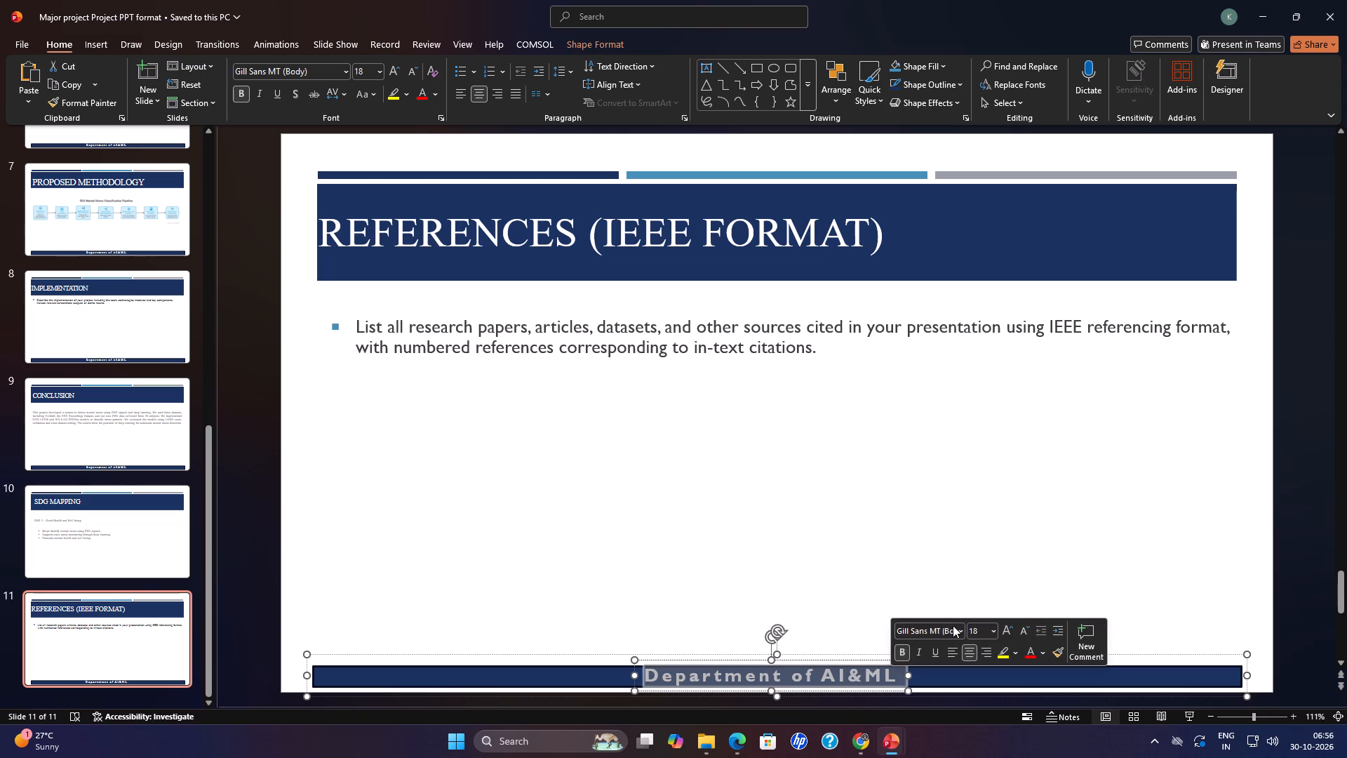
pyautogui.click(961, 633)
pyautogui.press('t')
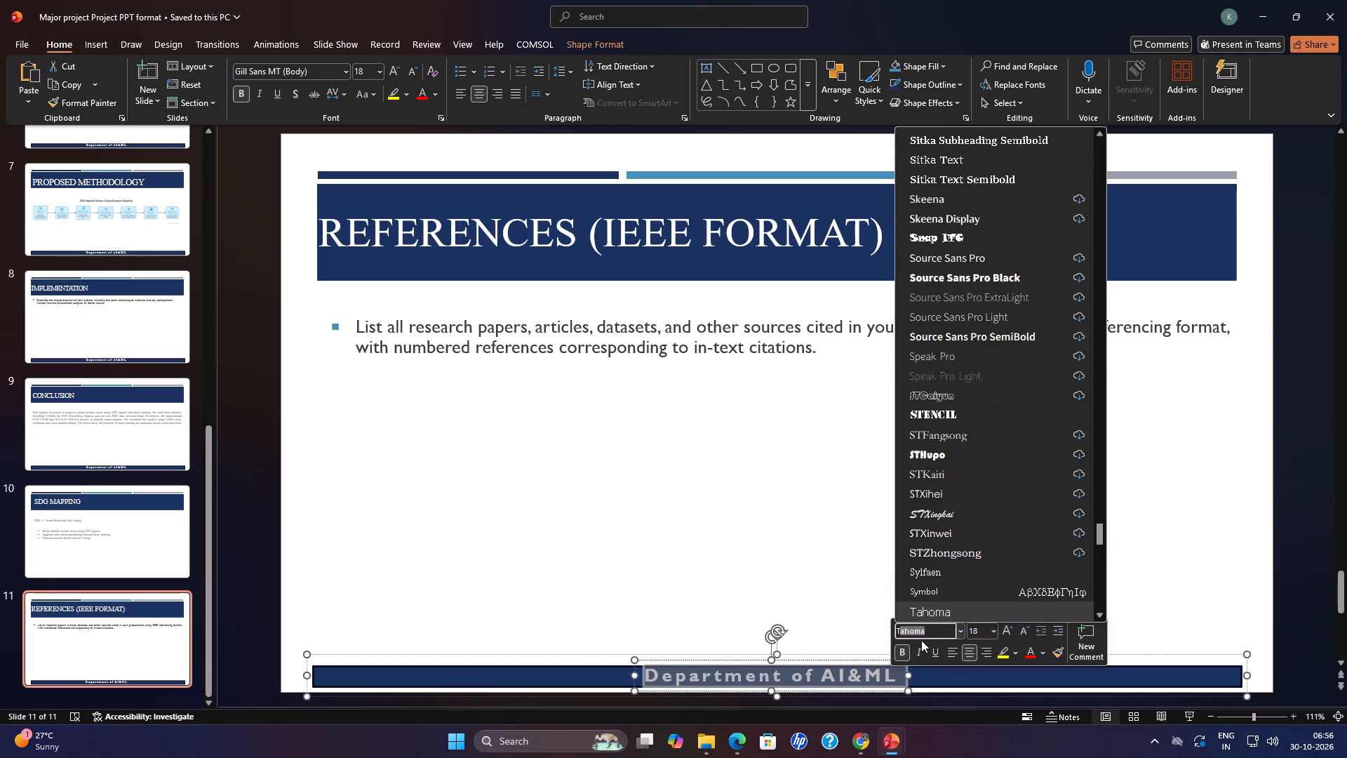
pyautogui.press('i')
pyautogui.press('m')
pyautogui.click(944, 613)
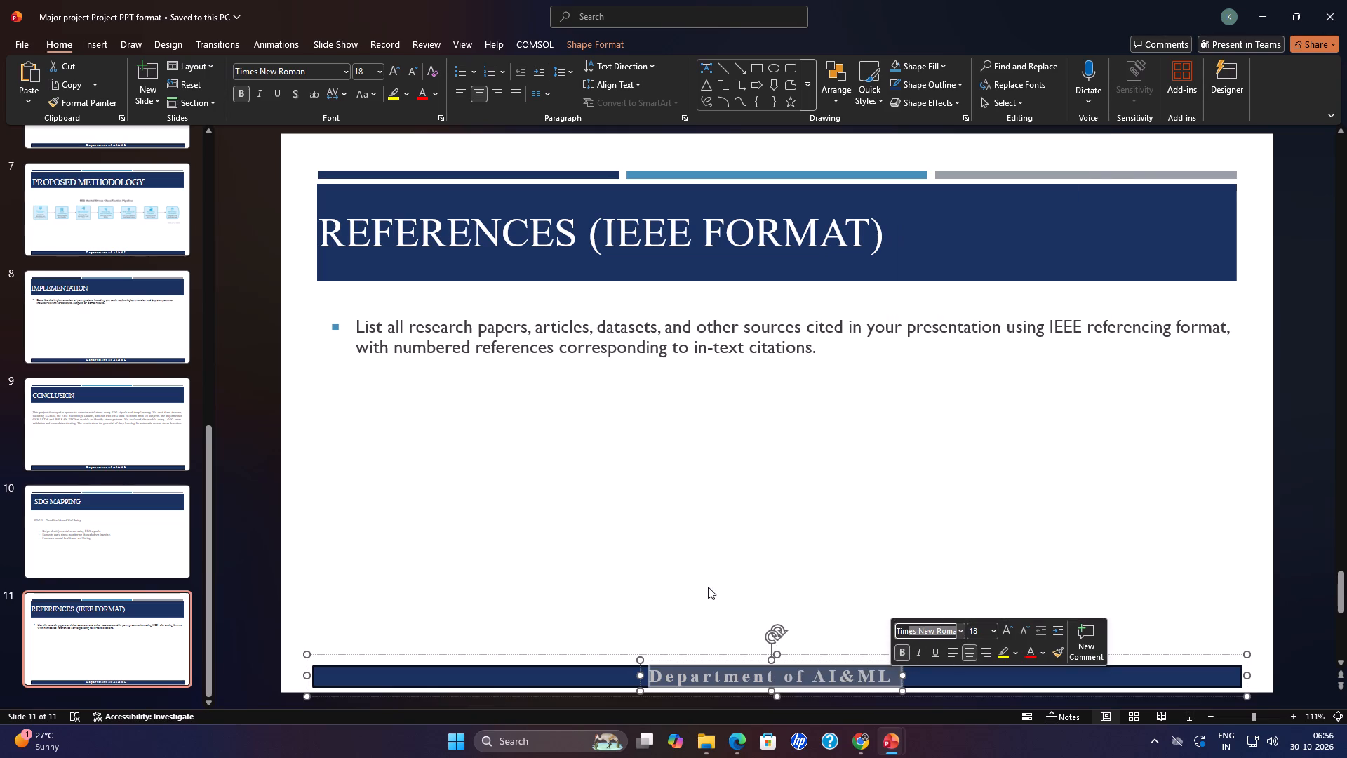
pyautogui.click(736, 583)
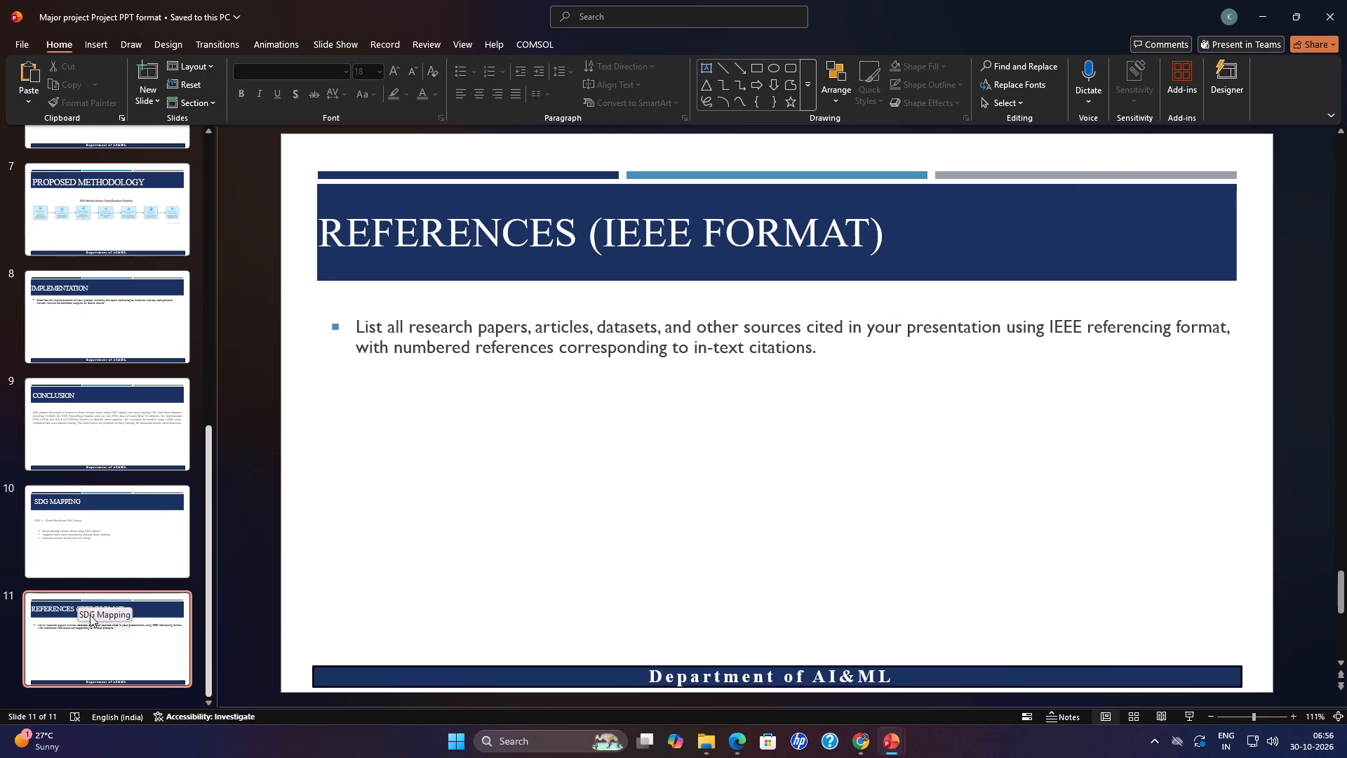
# Review the titles and department footers on the References, SDG Mapping, Conclusion, Implementation and Content slides for consistent formatting.
pyautogui.click(103, 643)
pyautogui.click(103, 528)
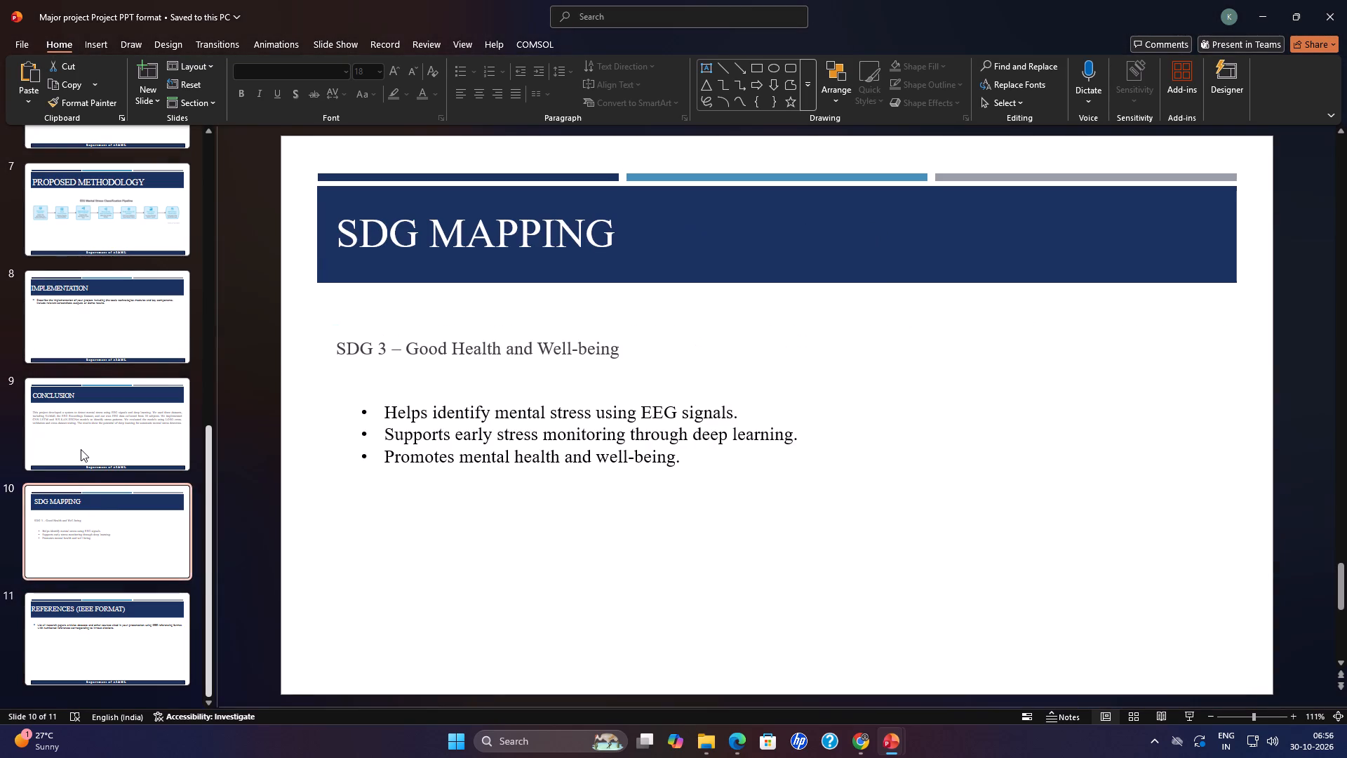
pyautogui.click(81, 449)
pyautogui.click(74, 353)
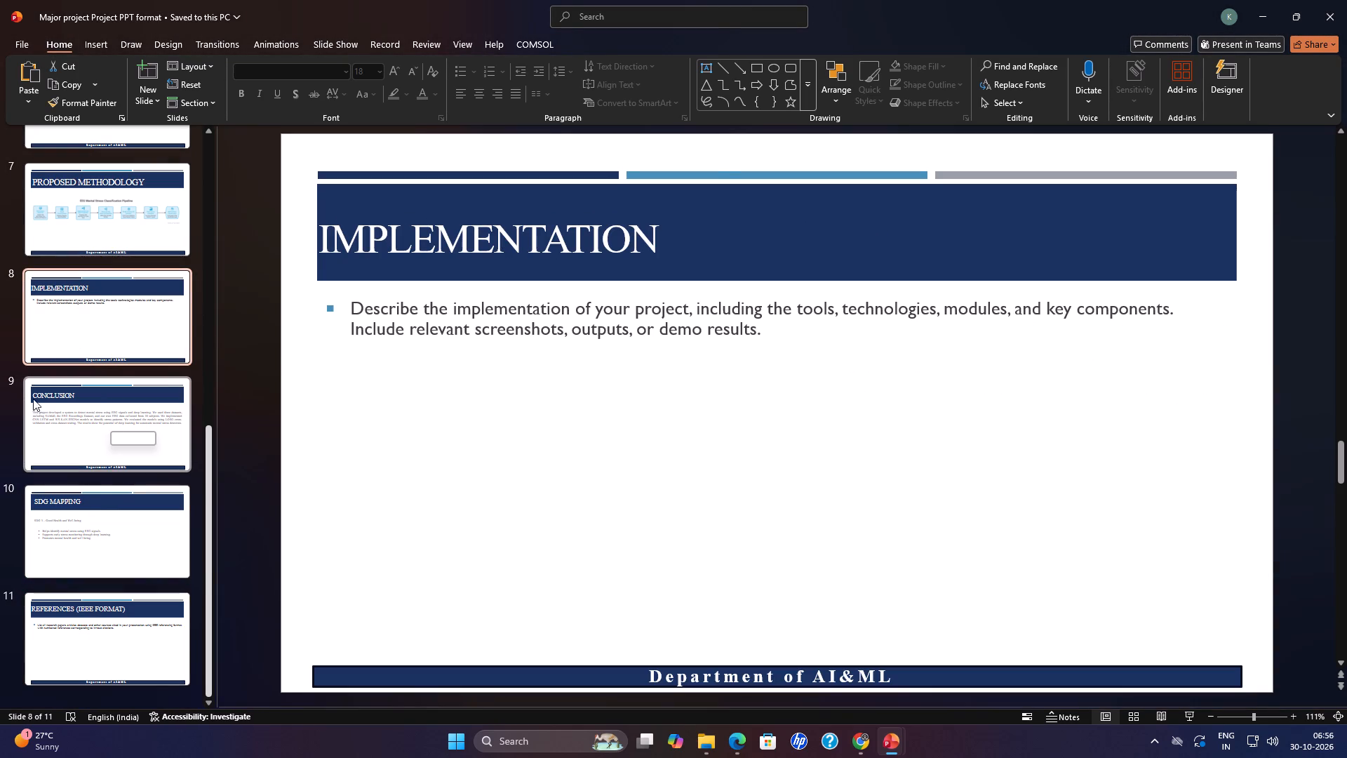
pyautogui.scroll(5, 28, 394)
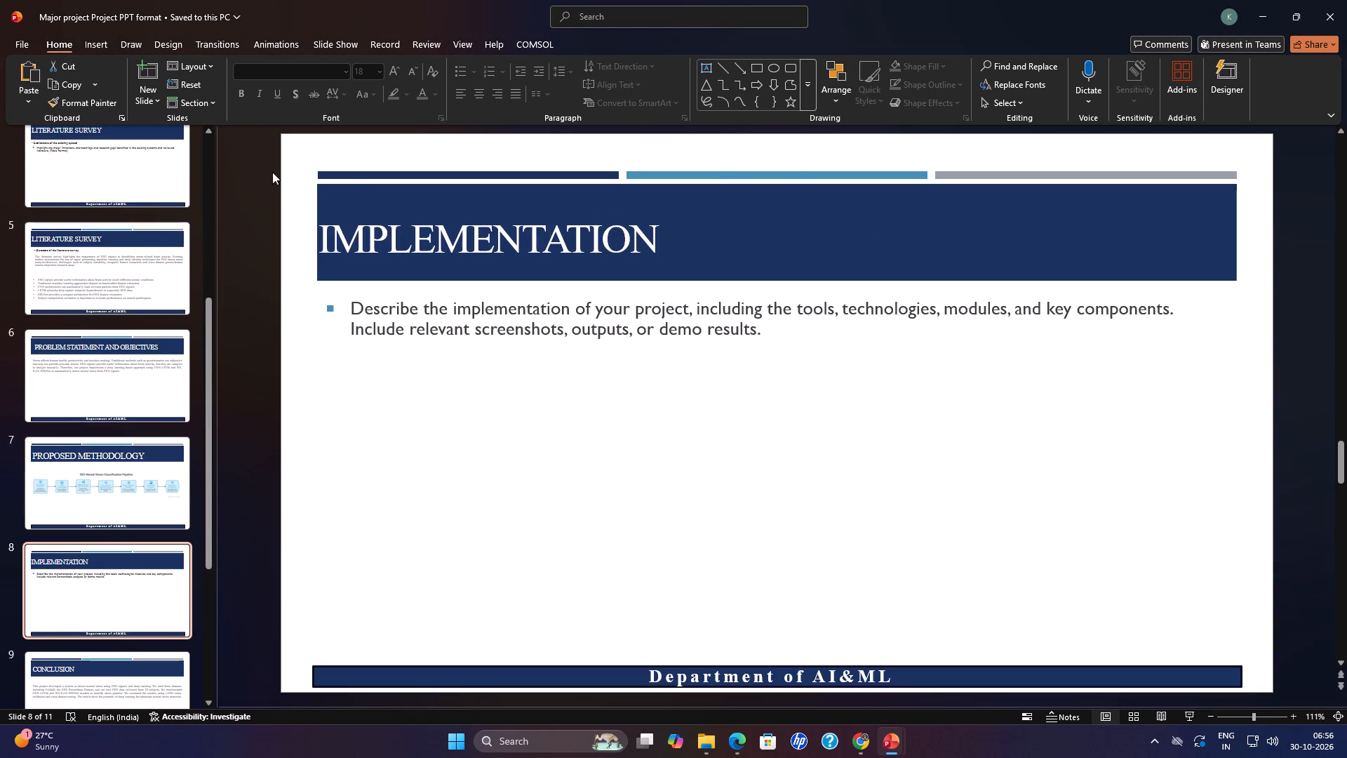
pyautogui.moveTo(412, 252); pyautogui.dragTo(408, 241)
pyautogui.click(375, 427)
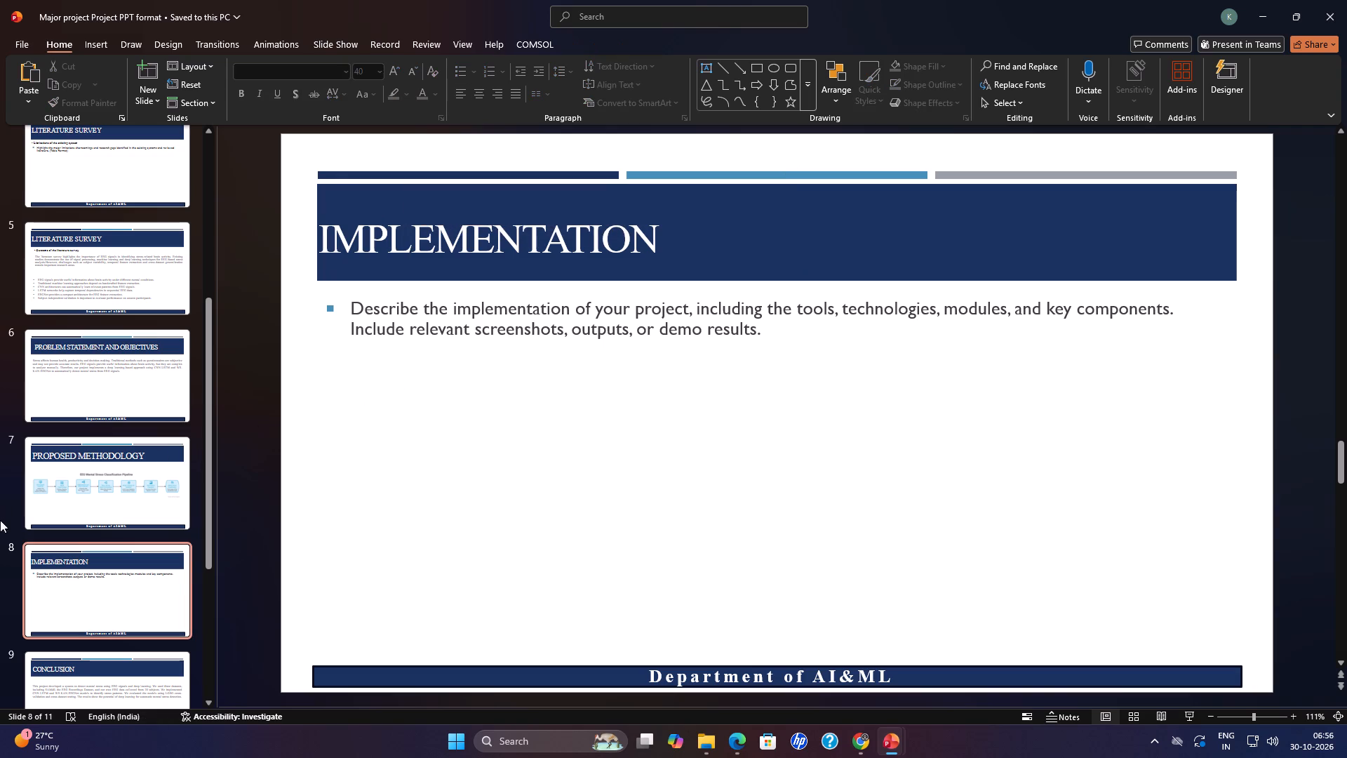
pyautogui.scroll(14, 23, 533)
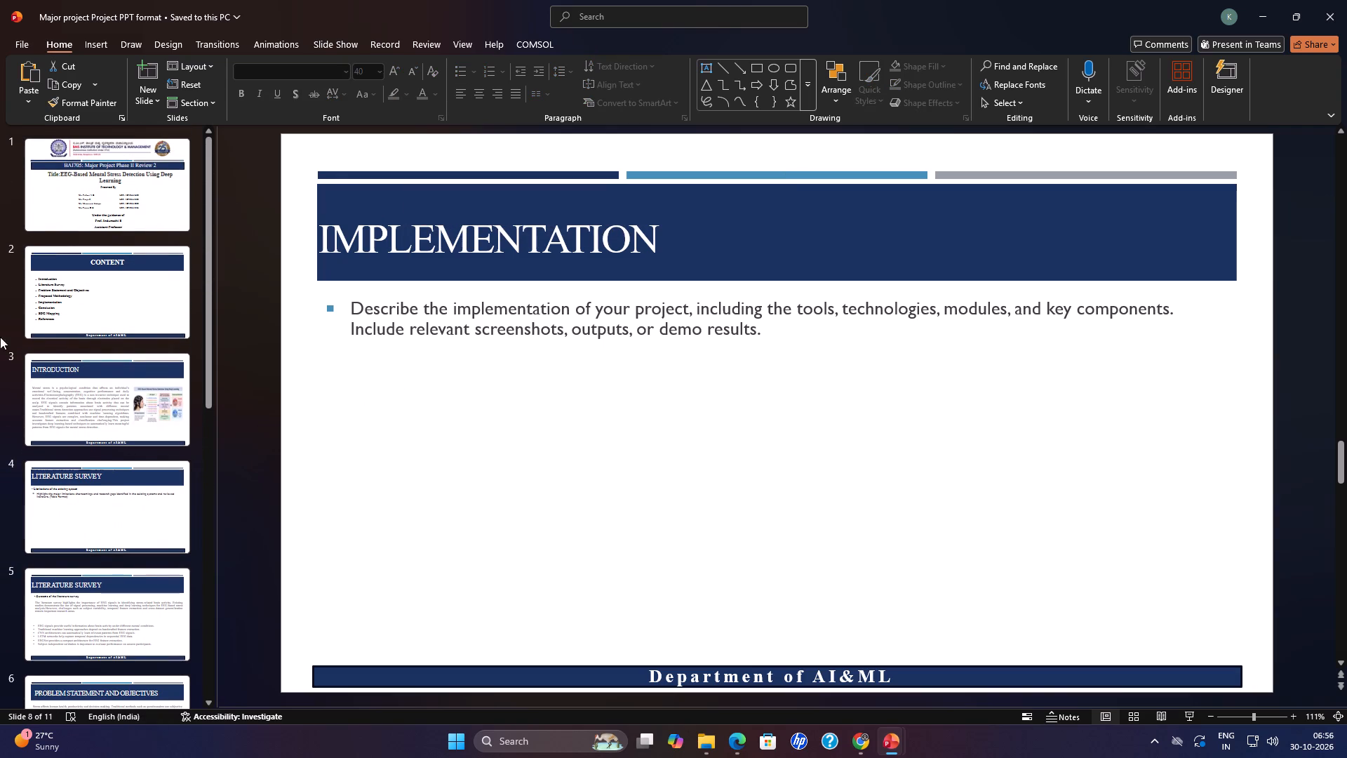
pyautogui.click(103, 292)
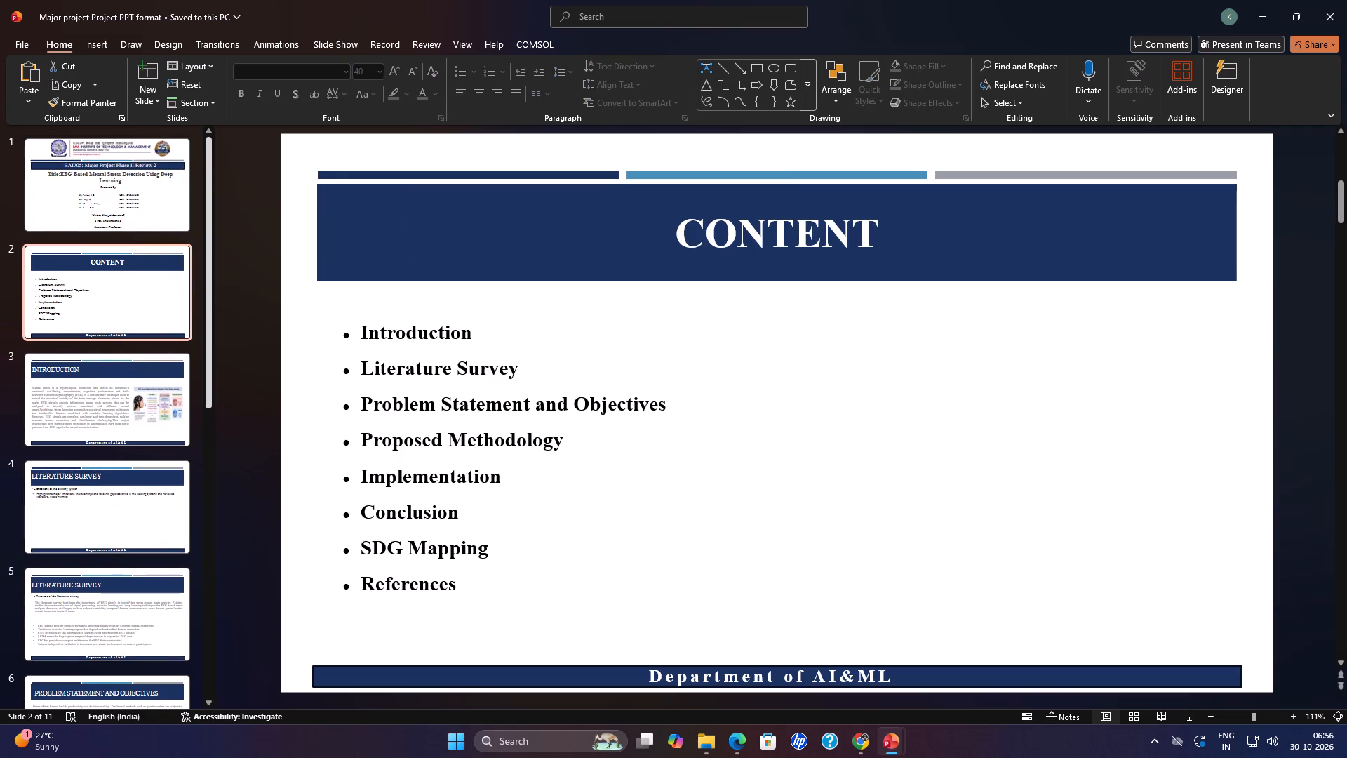
# Check the font and size of the headings and body text on slide 2, Content, and slide 1, the title slide.
pyautogui.moveTo(342, 328); pyautogui.dragTo(471, 601)
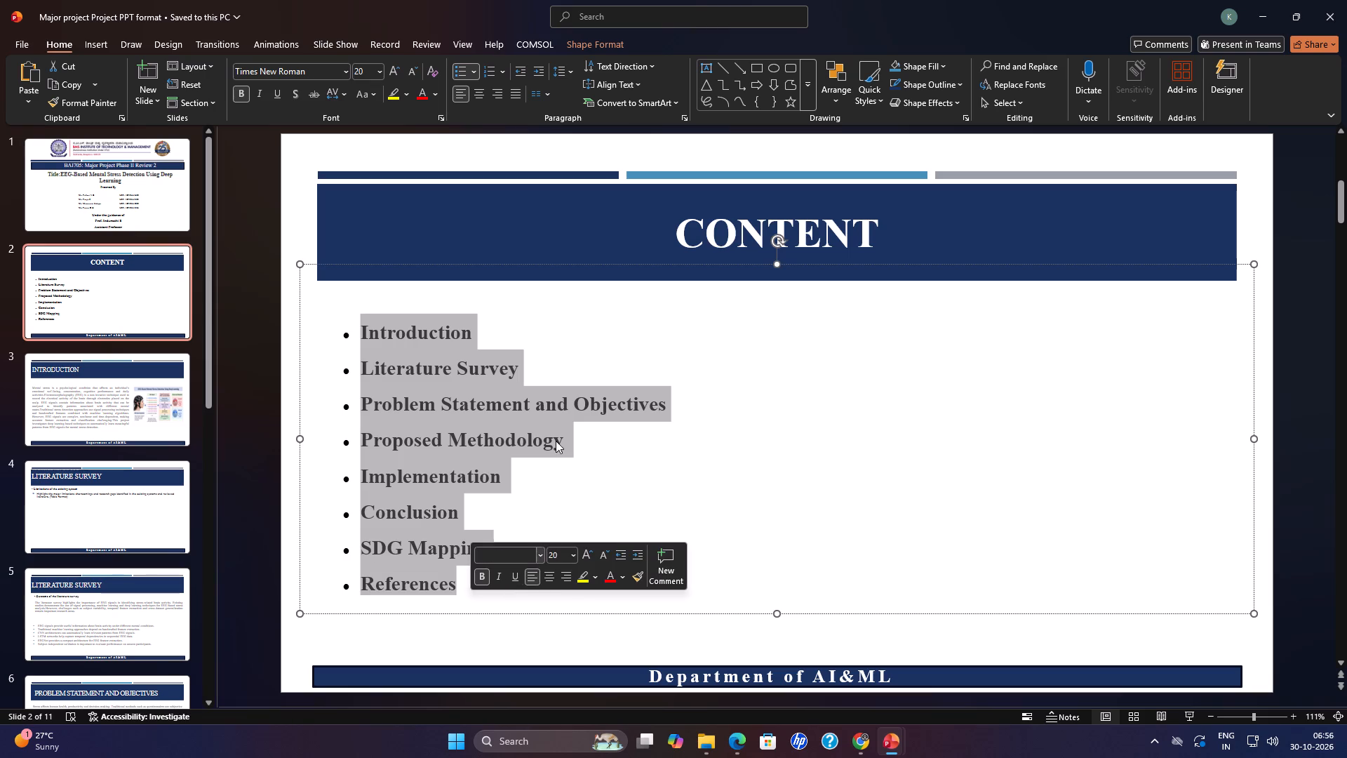
pyautogui.click(541, 559)
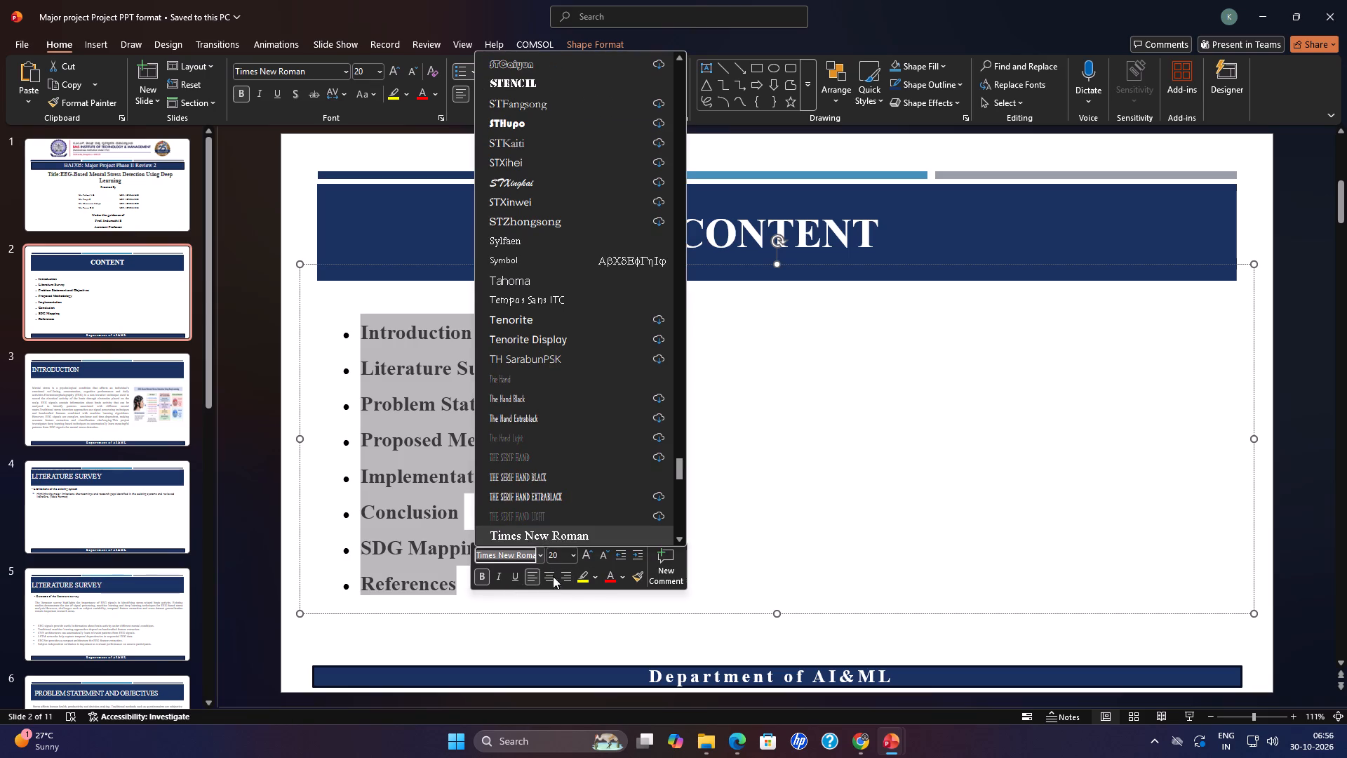
pyautogui.click(775, 573)
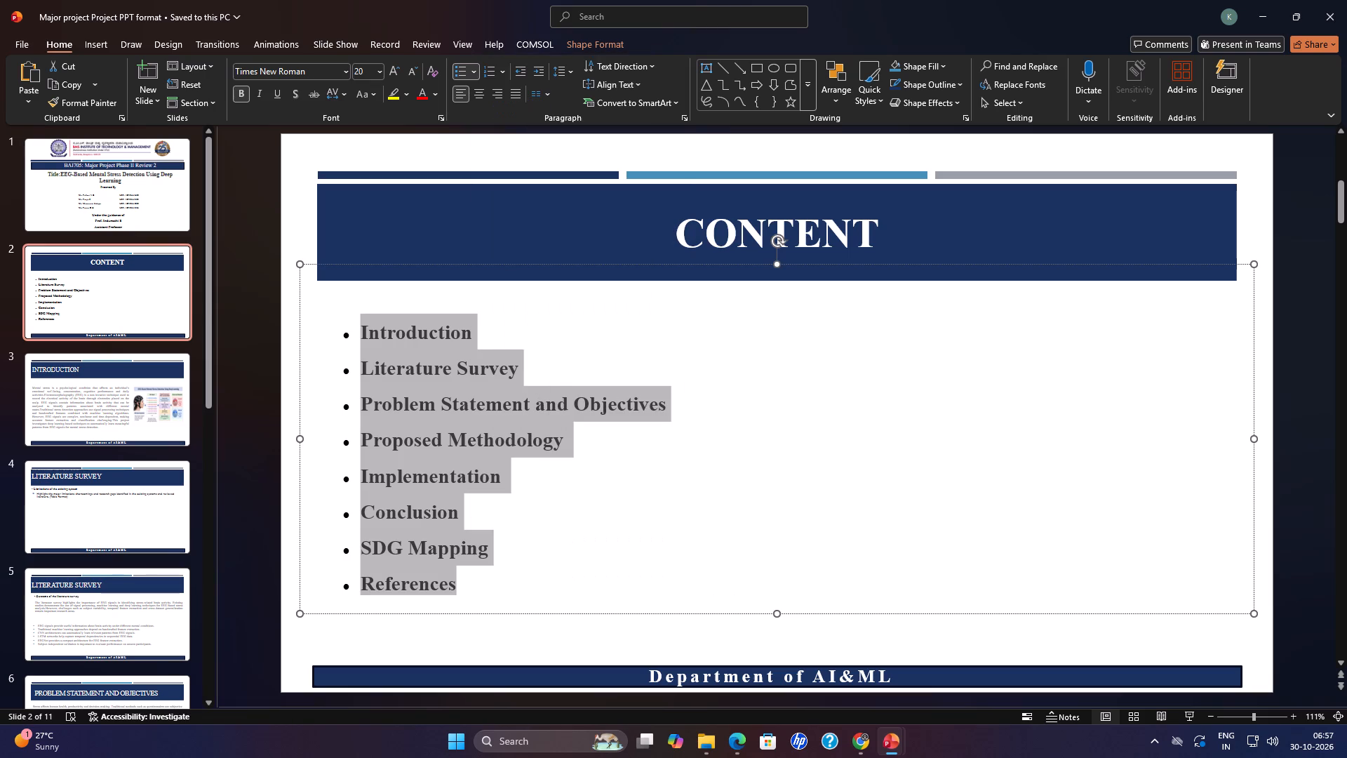
pyautogui.click(670, 605)
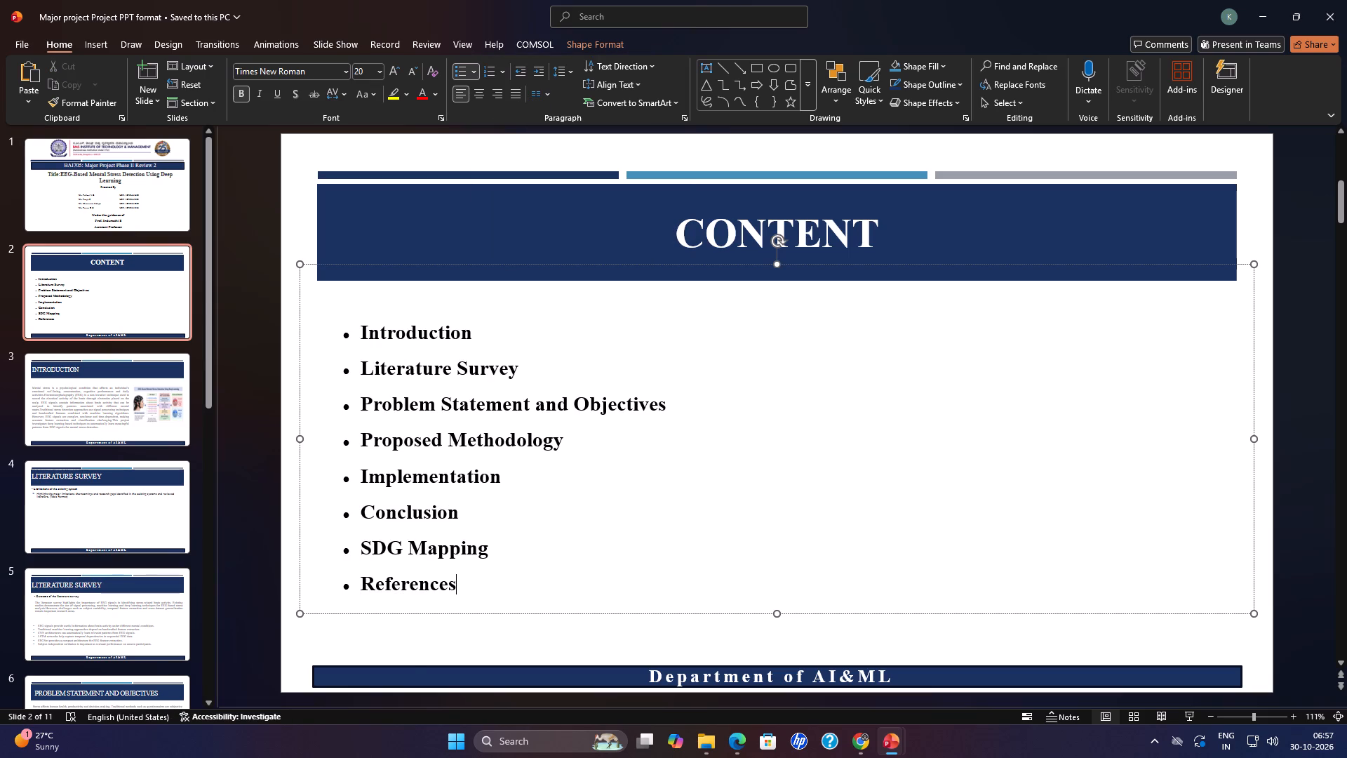
pyautogui.click(413, 653)
pyautogui.click(82, 174)
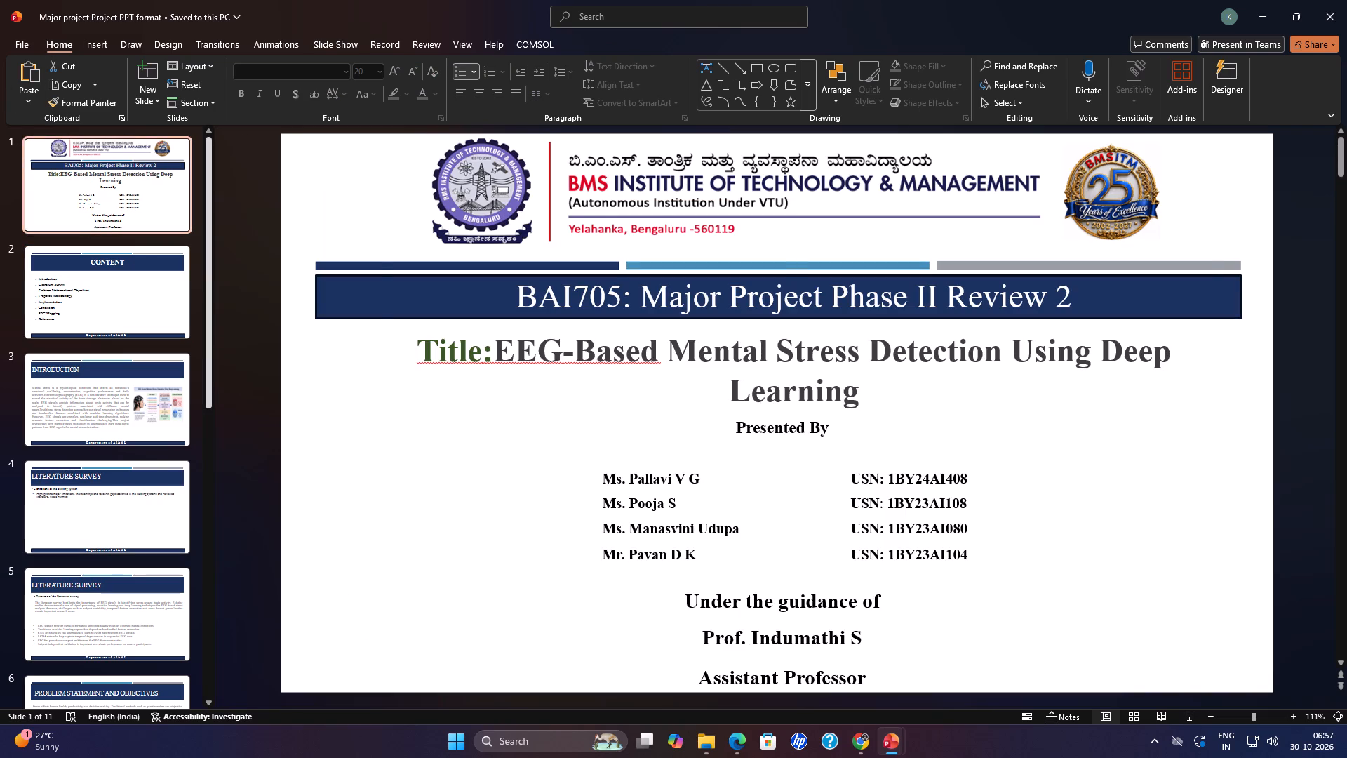
pyautogui.click(584, 305)
pyautogui.click(641, 540)
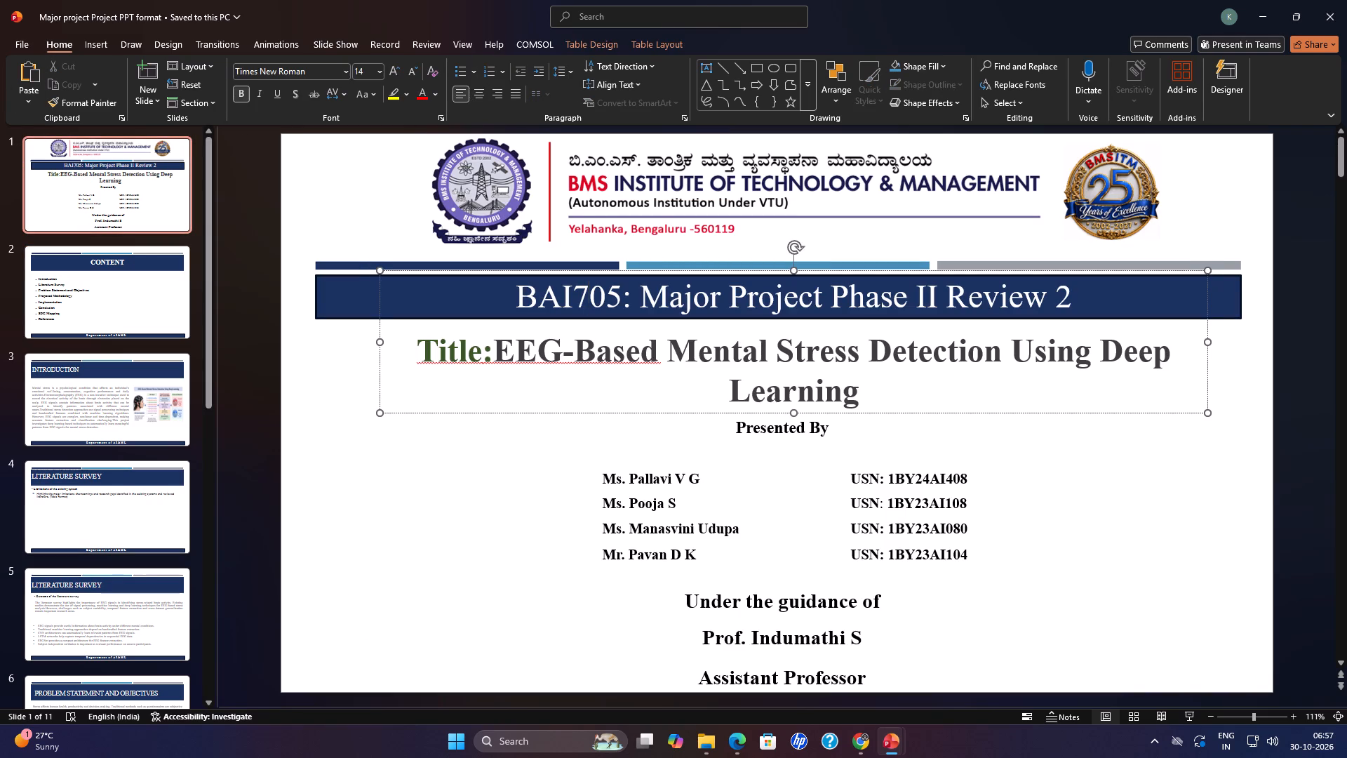
pyautogui.click(704, 648)
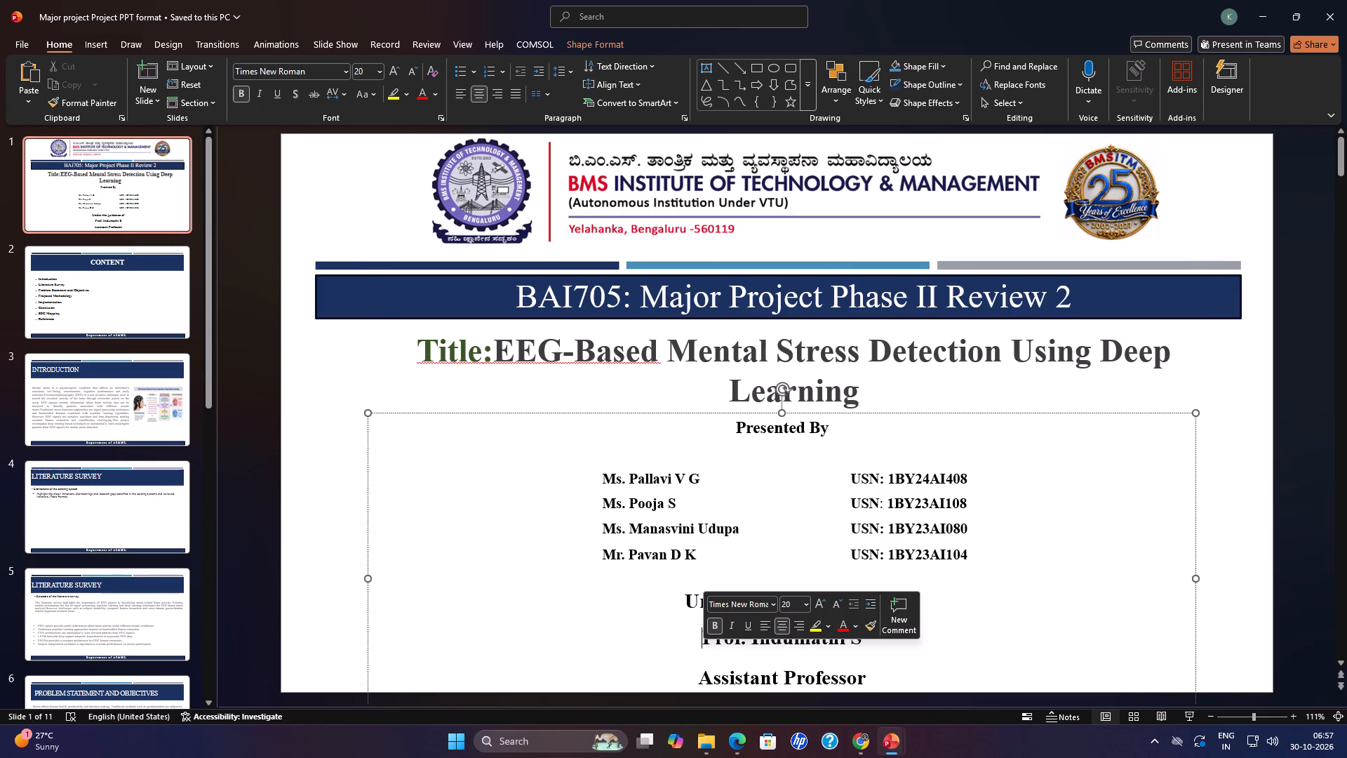
pyautogui.click(683, 651)
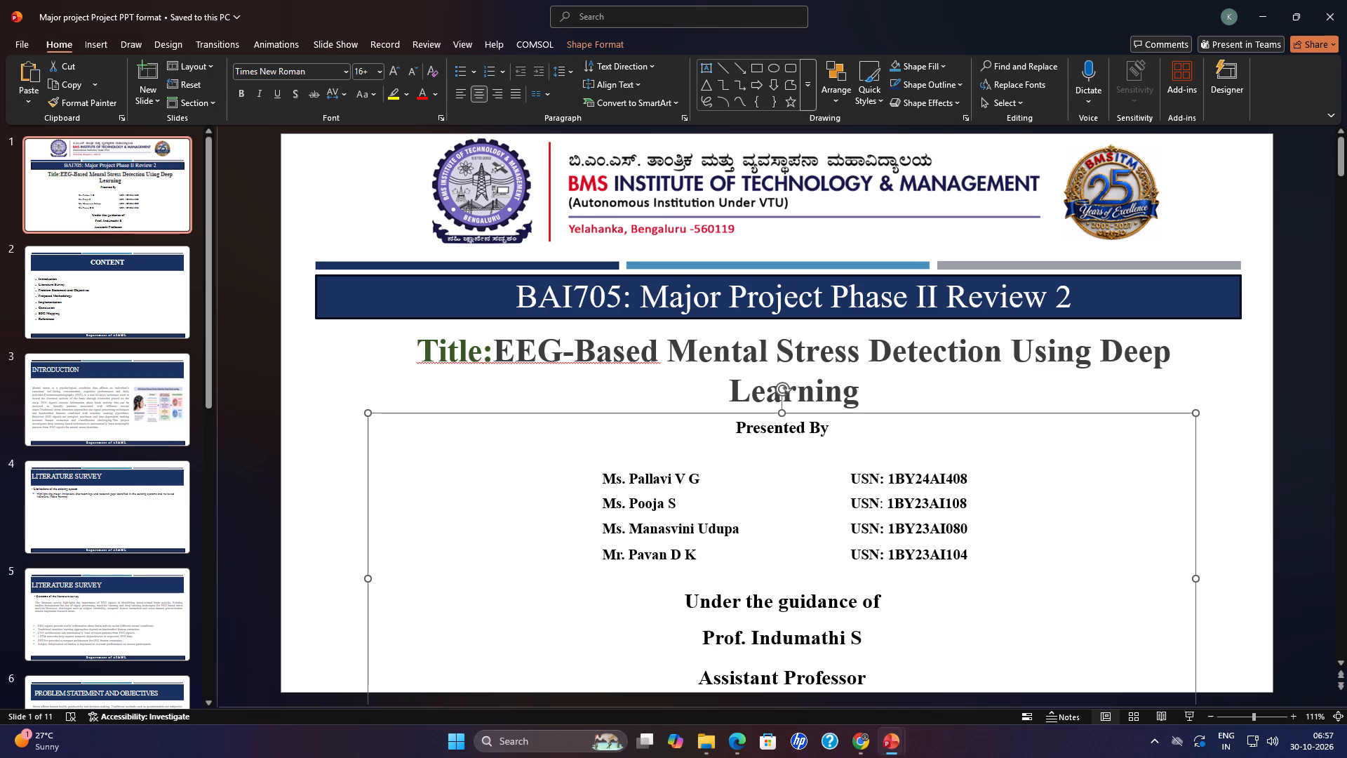
pyautogui.click(91, 317)
pyautogui.click(662, 255)
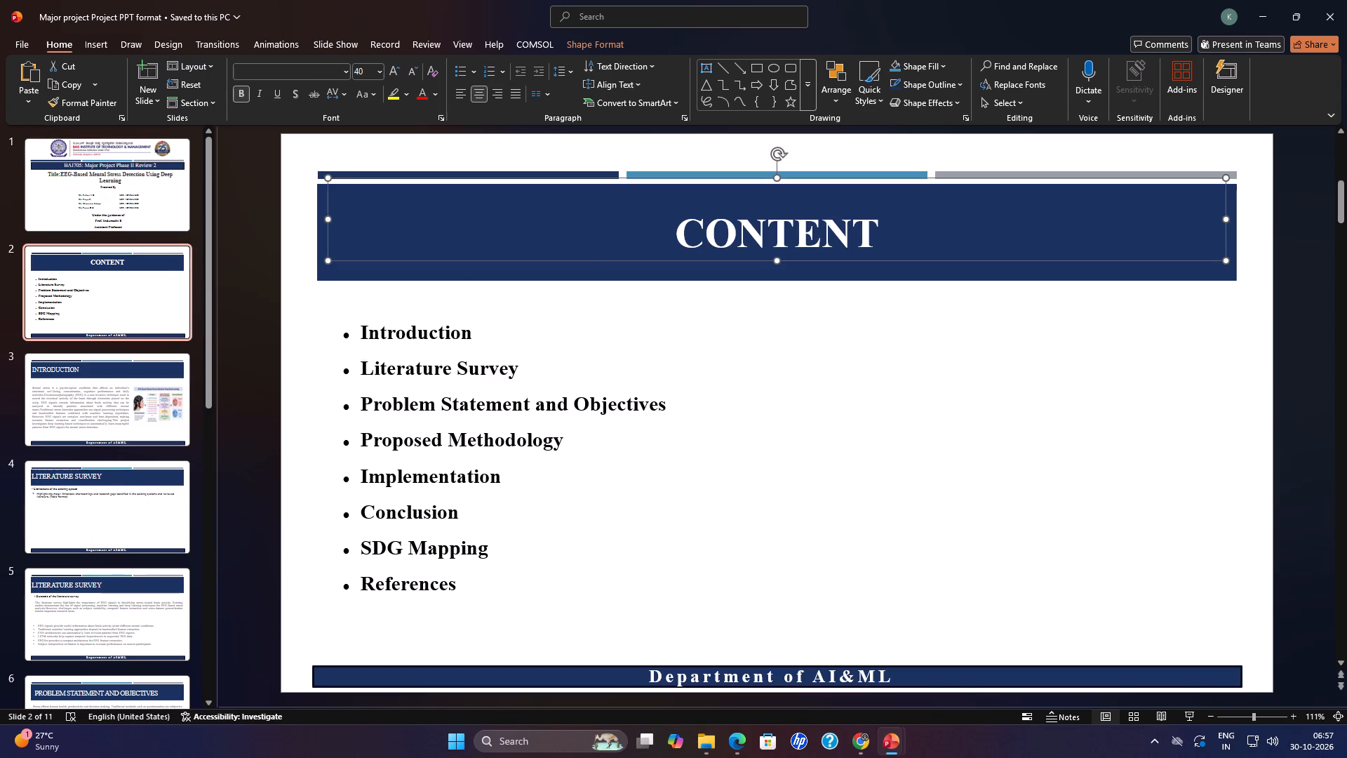
pyautogui.click(733, 241)
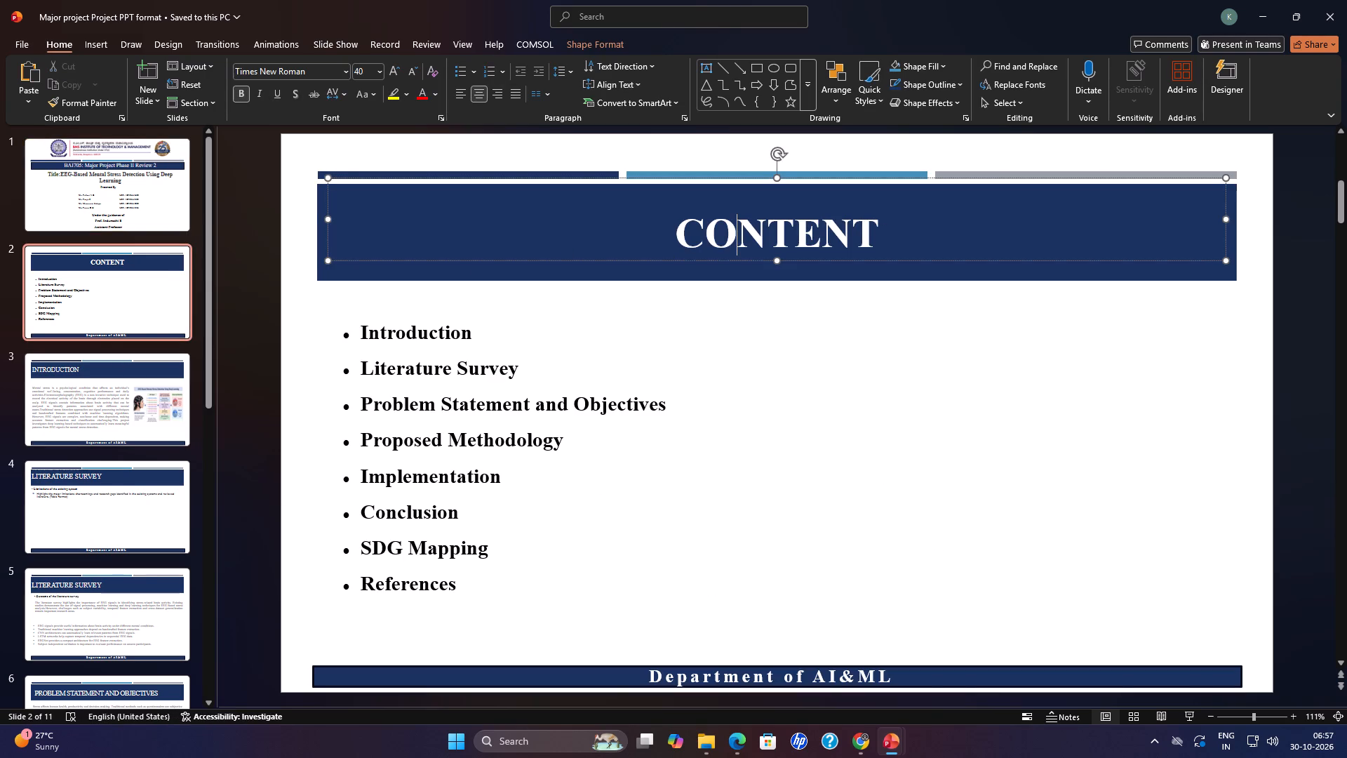
pyautogui.click(561, 350)
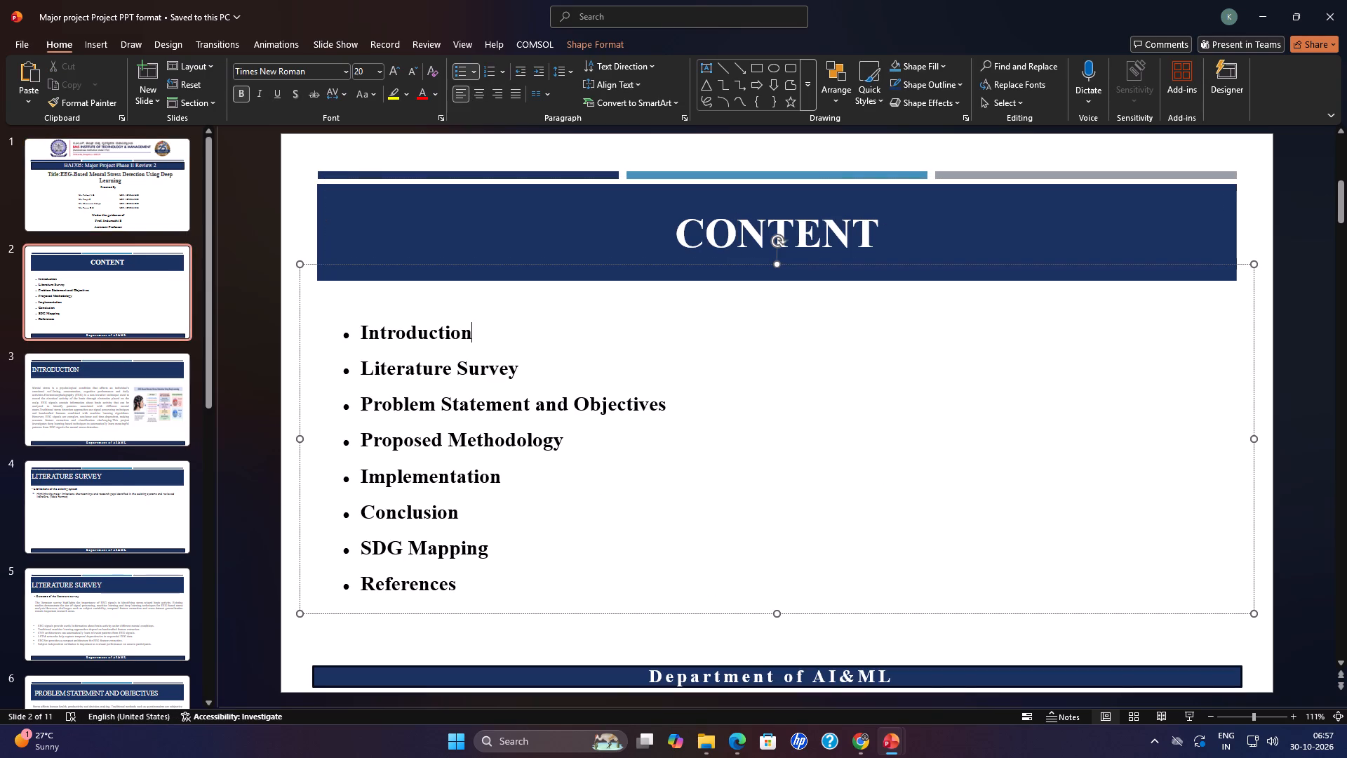
# Set the "INTRODUCTION" title on slide 3 to font size 40, checking it against the body text.
pyautogui.click(126, 413)
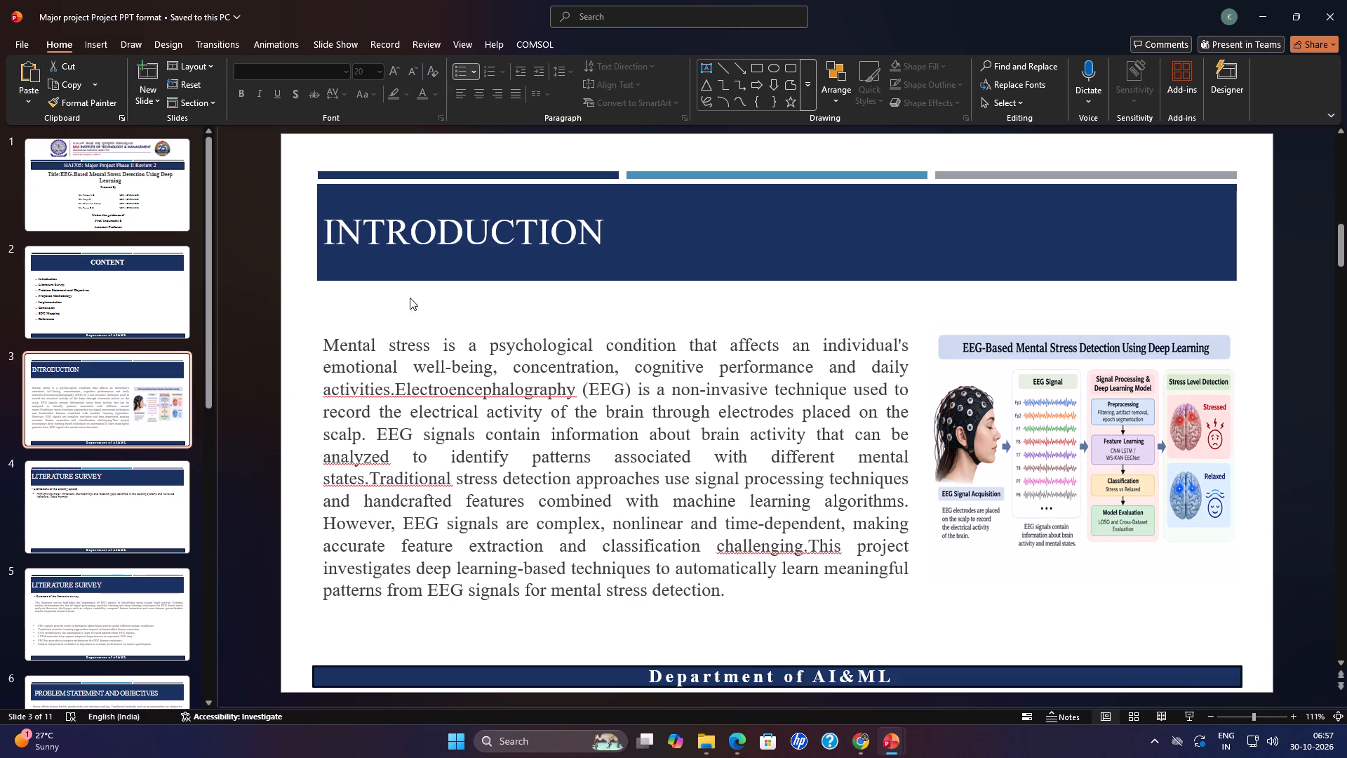
pyautogui.click(438, 229)
pyautogui.click(427, 366)
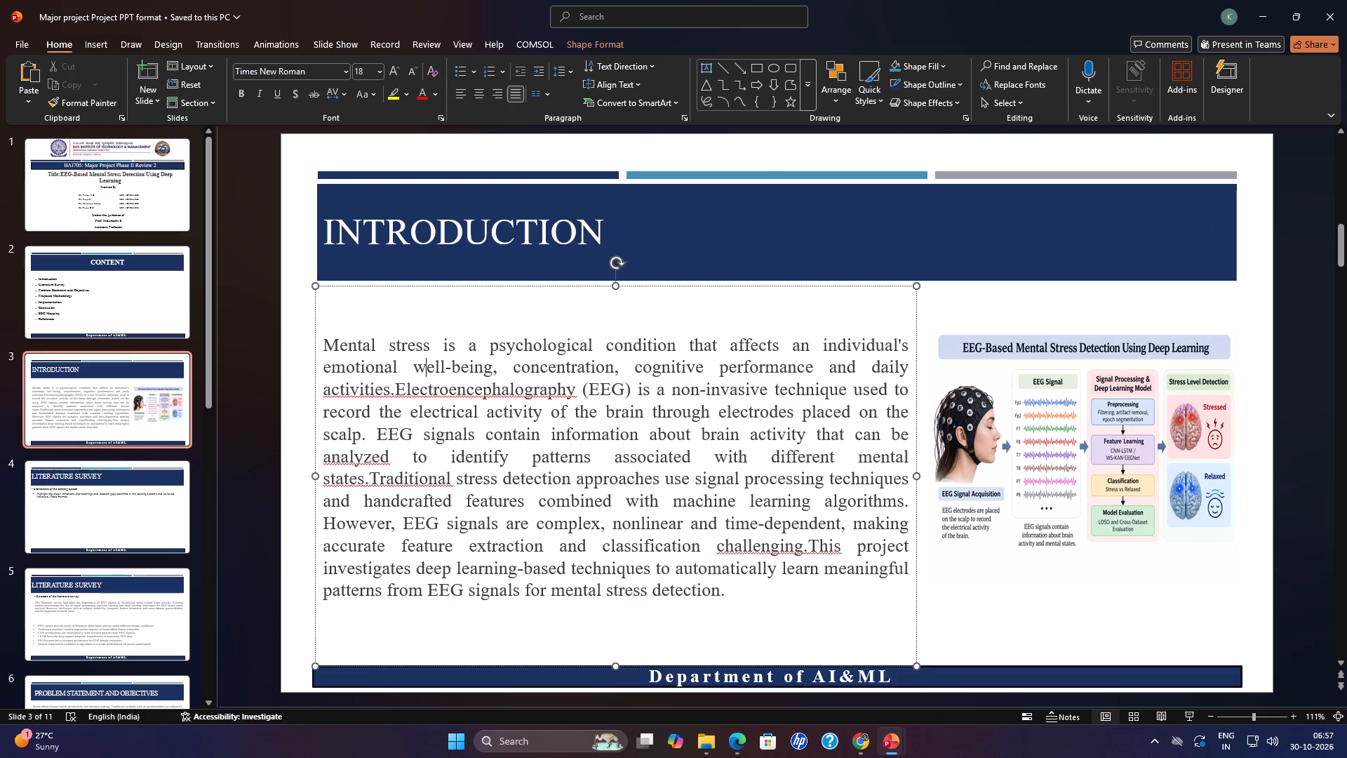
pyautogui.click(435, 250)
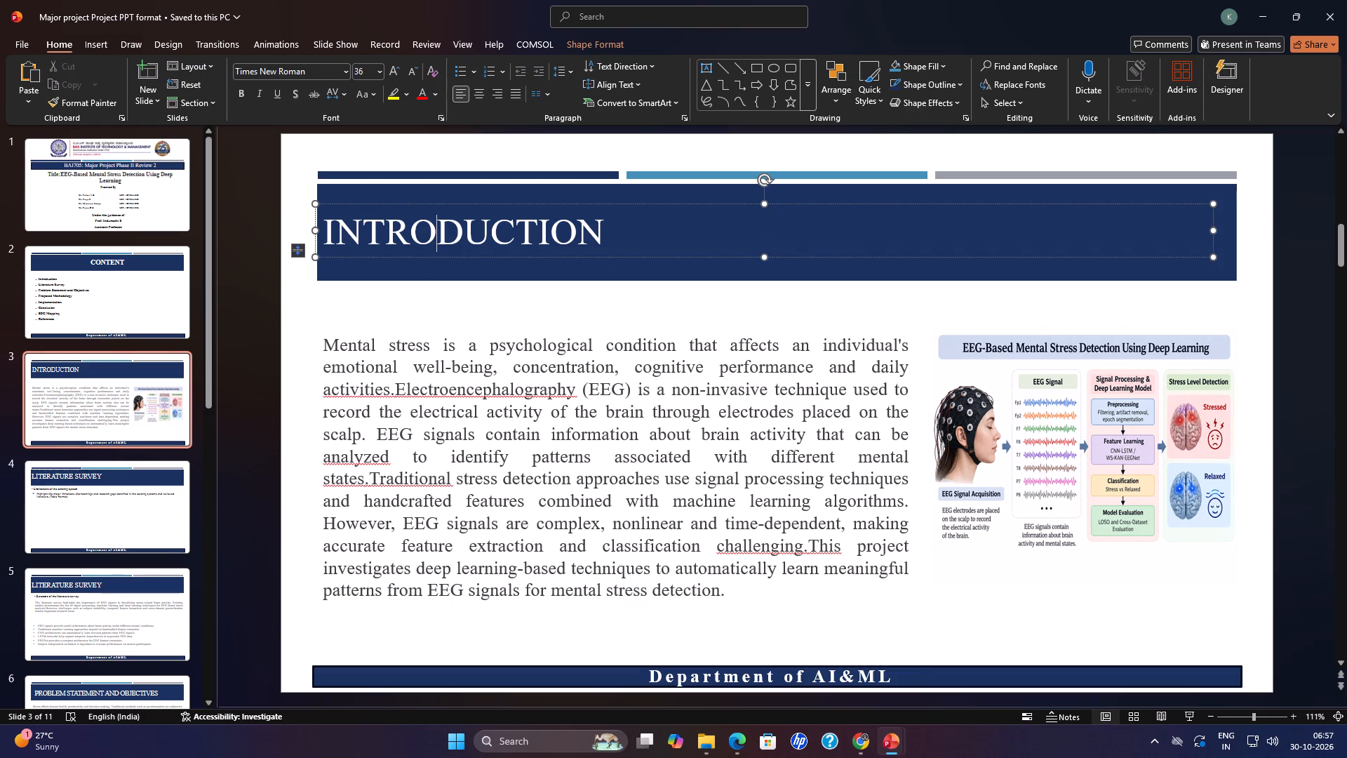
pyautogui.click(377, 71)
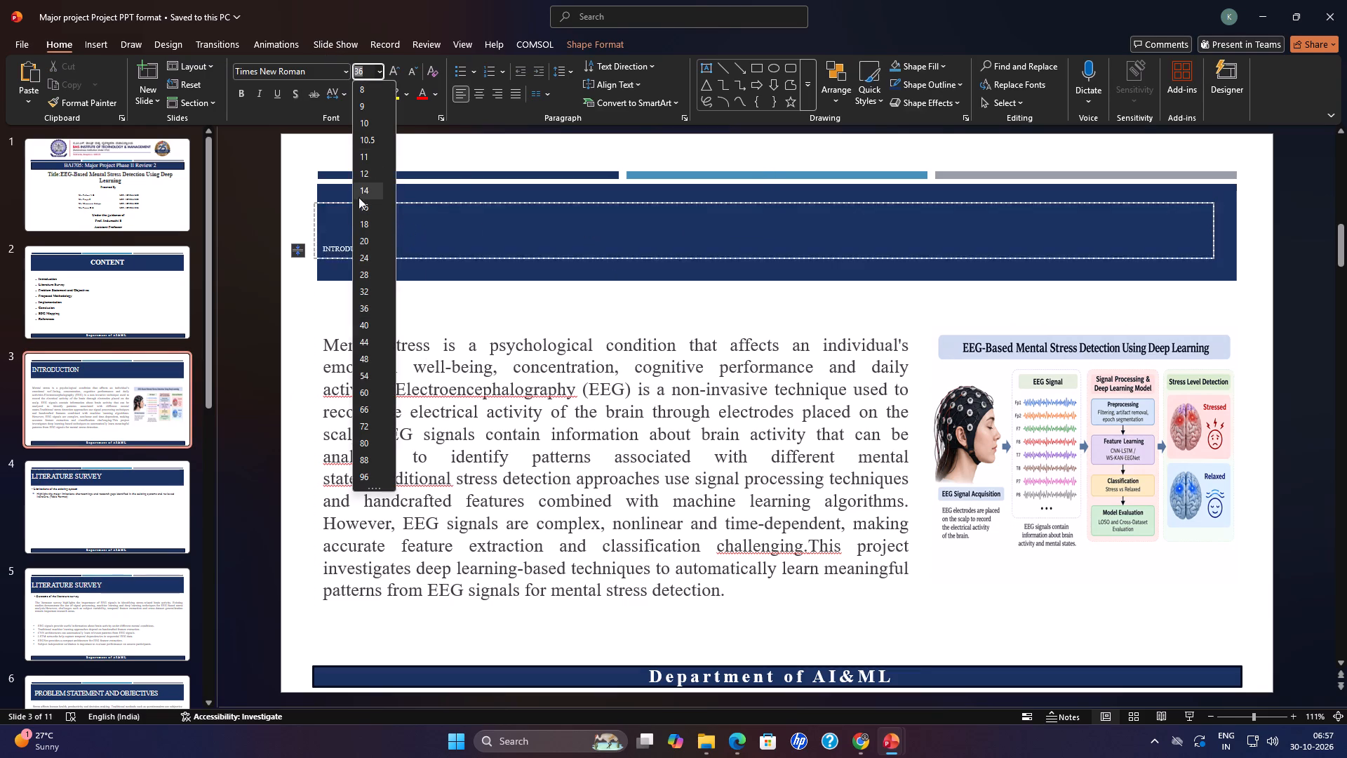
pyautogui.click(359, 321)
pyautogui.click(447, 301)
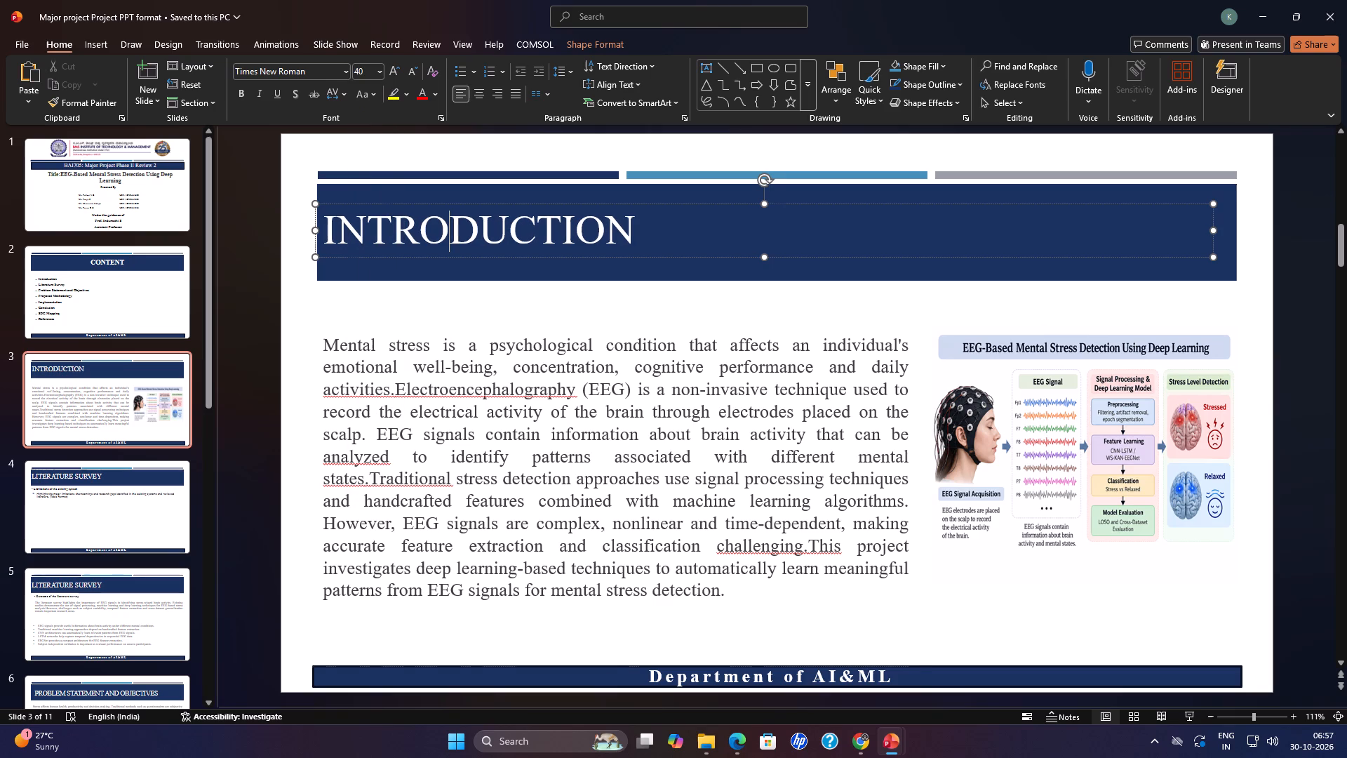
pyautogui.click(492, 227)
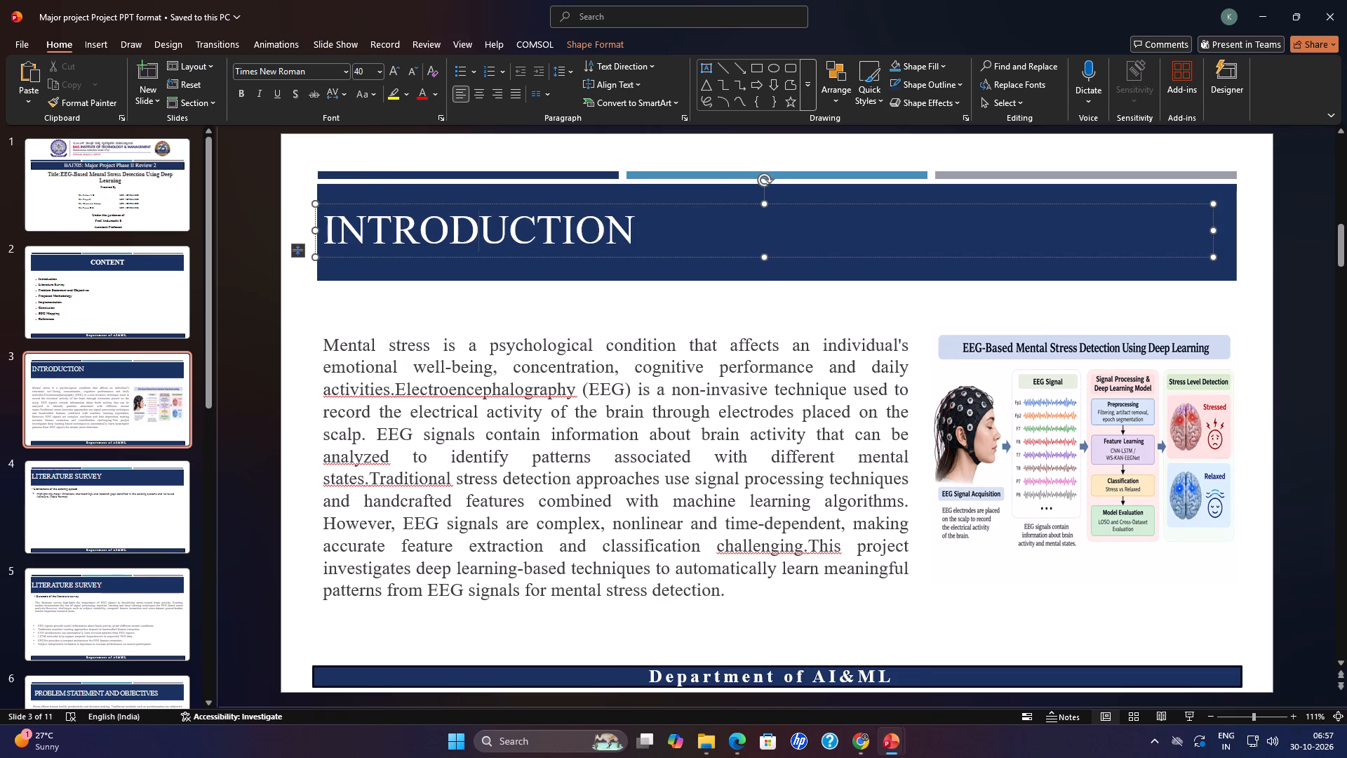
pyautogui.click(403, 346)
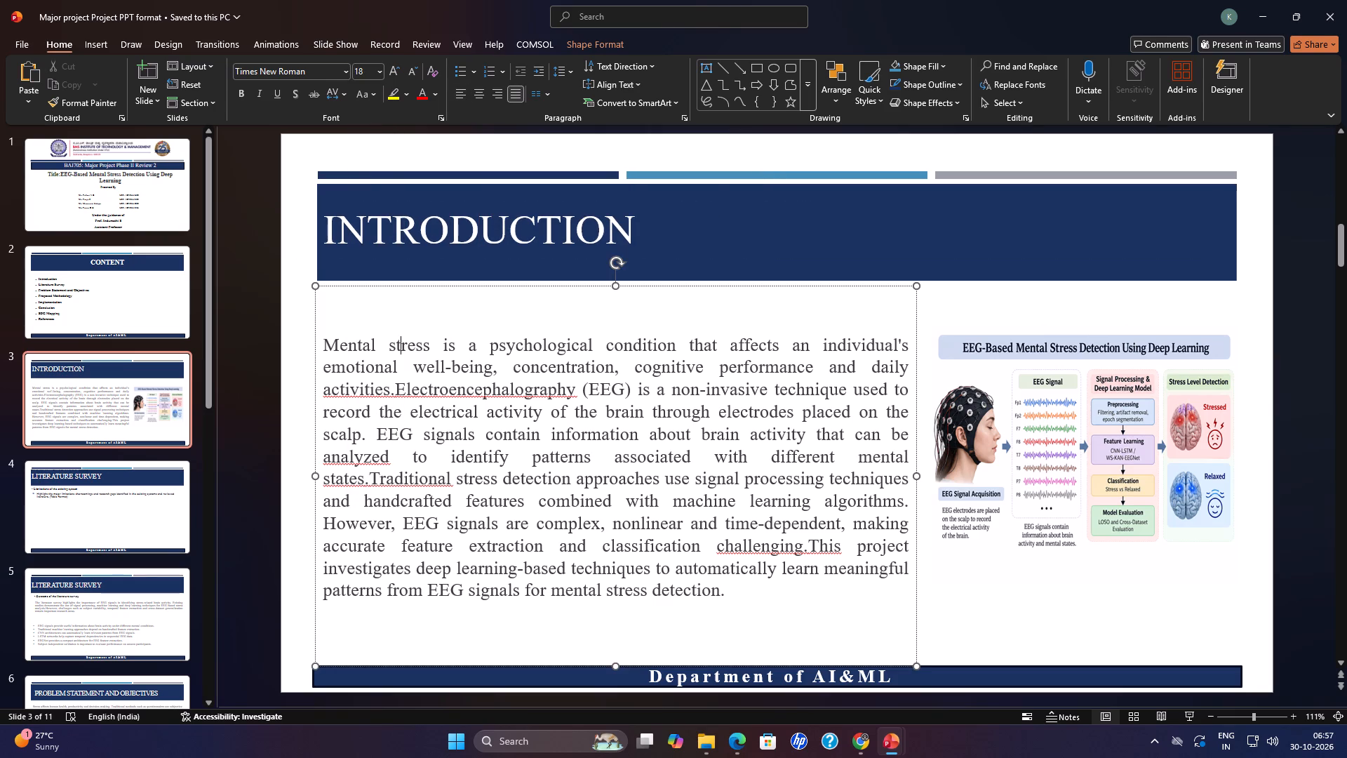
# Check the font and size of the titles, subheadings and body text on slides 4 to 6, Literature Survey through Problem Statement and Objectives.
pyautogui.click(142, 498)
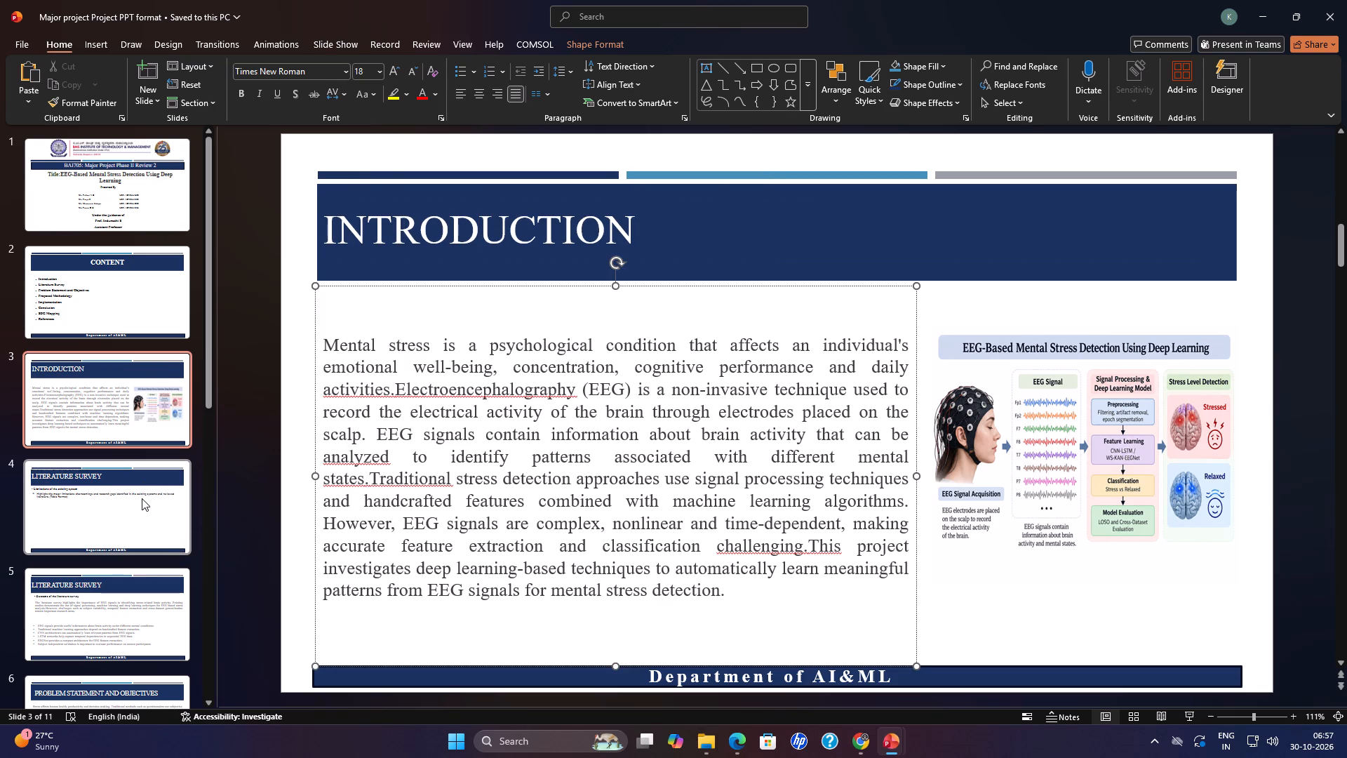
pyautogui.click(490, 237)
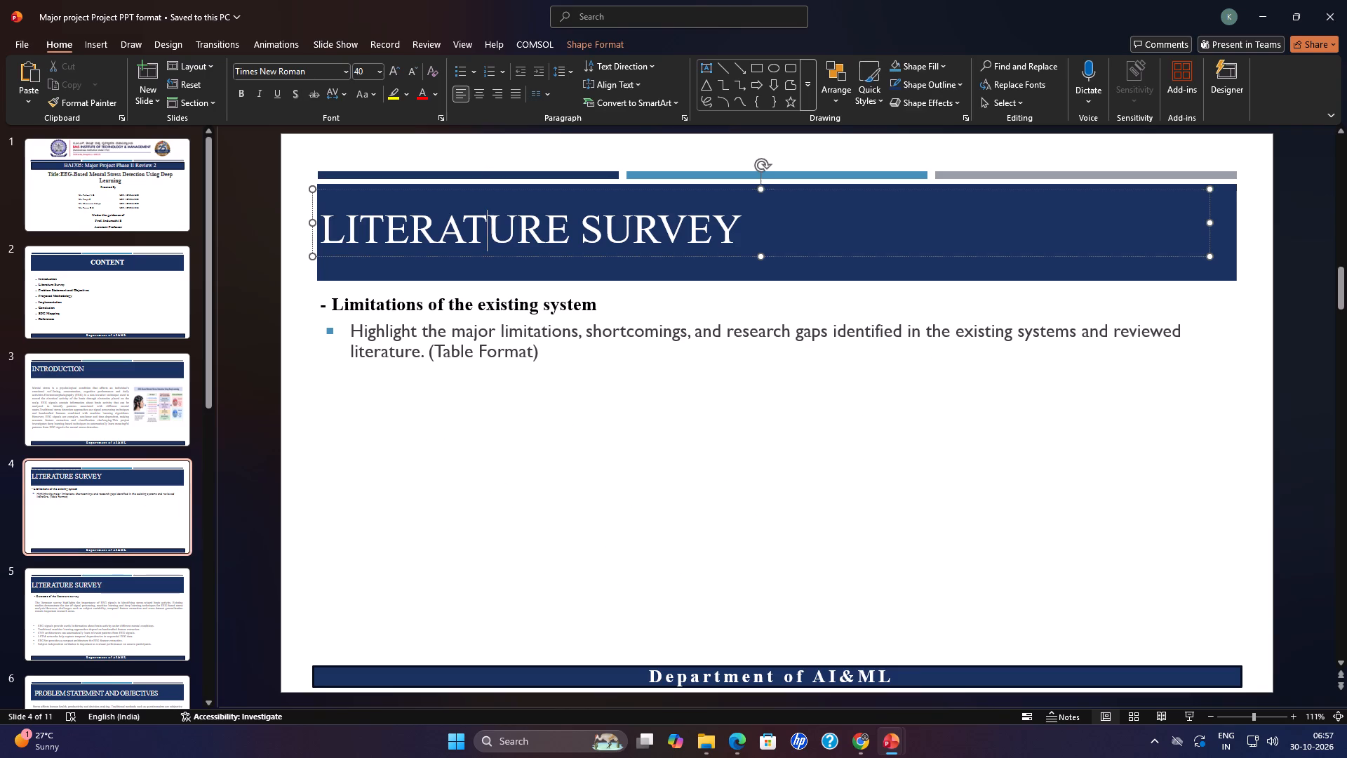
pyautogui.click(450, 319)
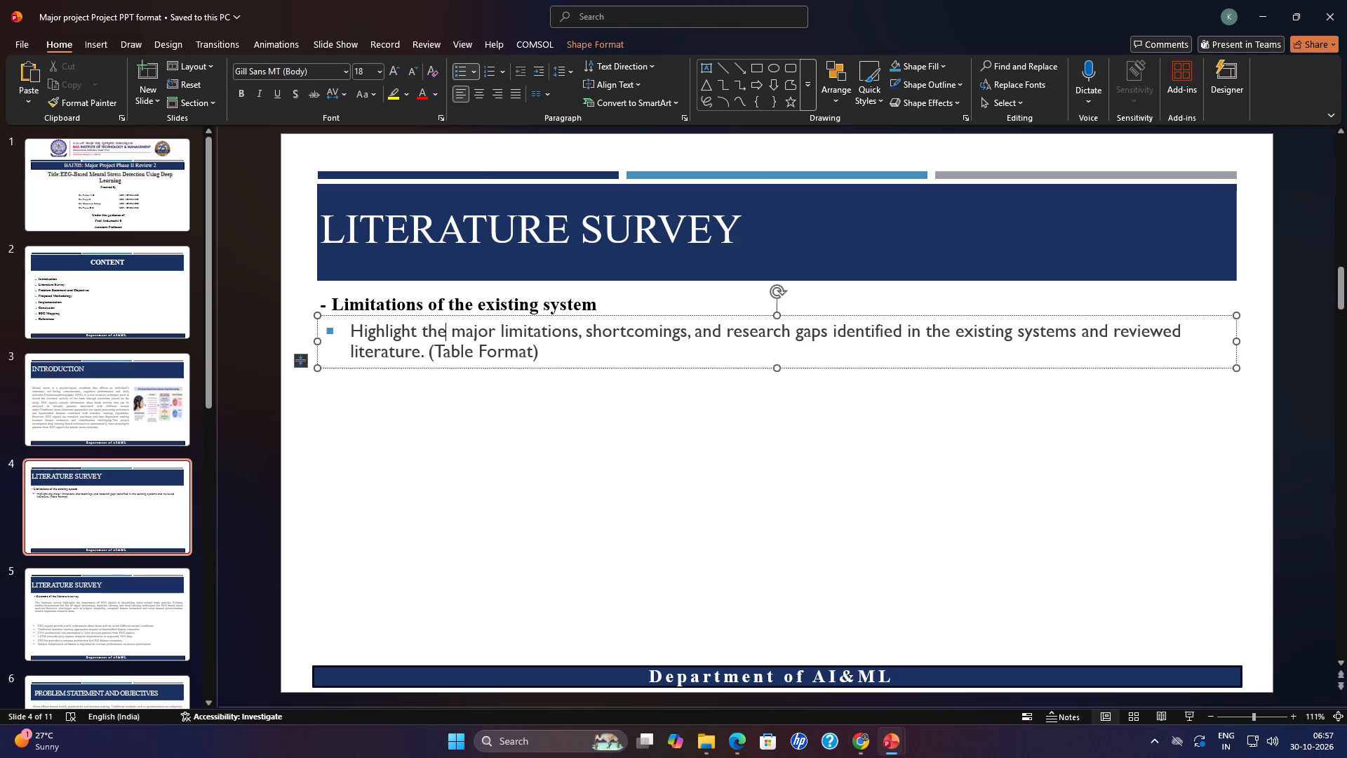
pyautogui.click(448, 301)
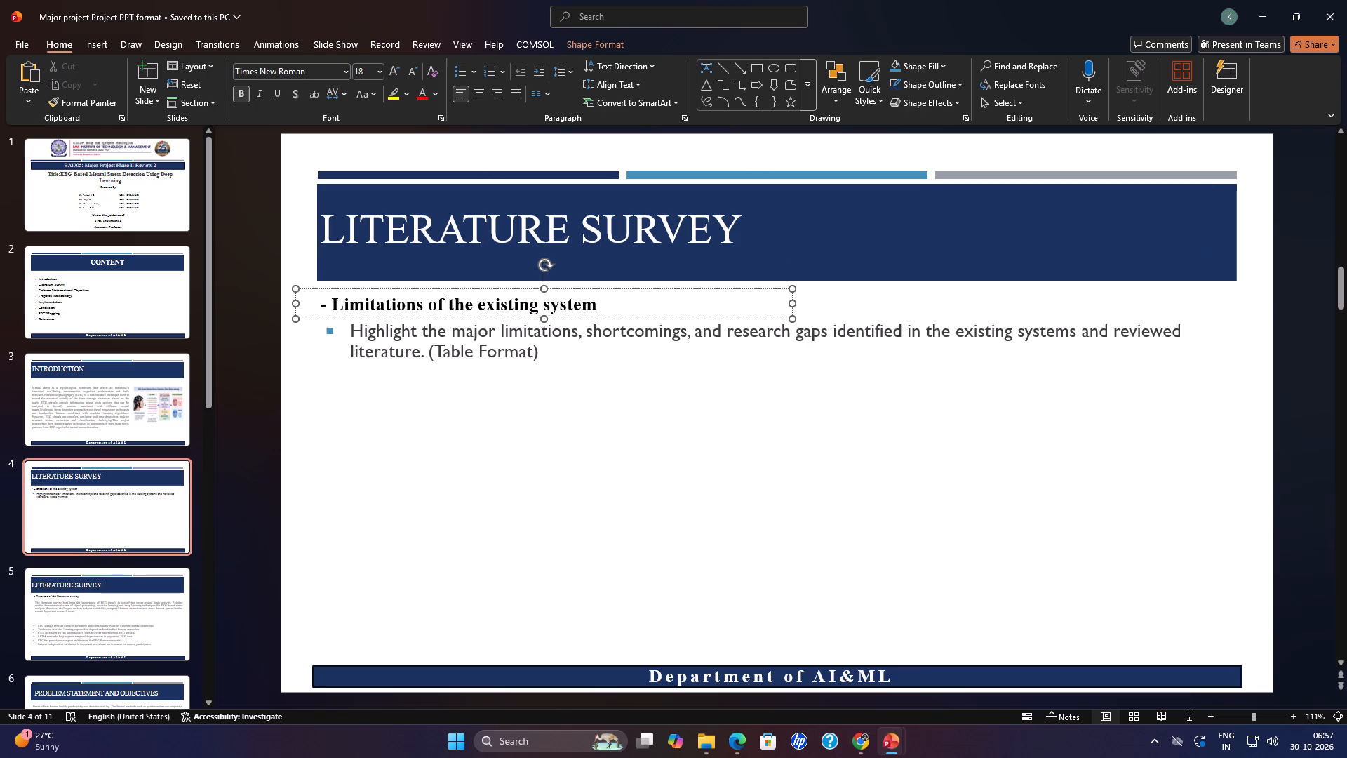
pyautogui.click(406, 338)
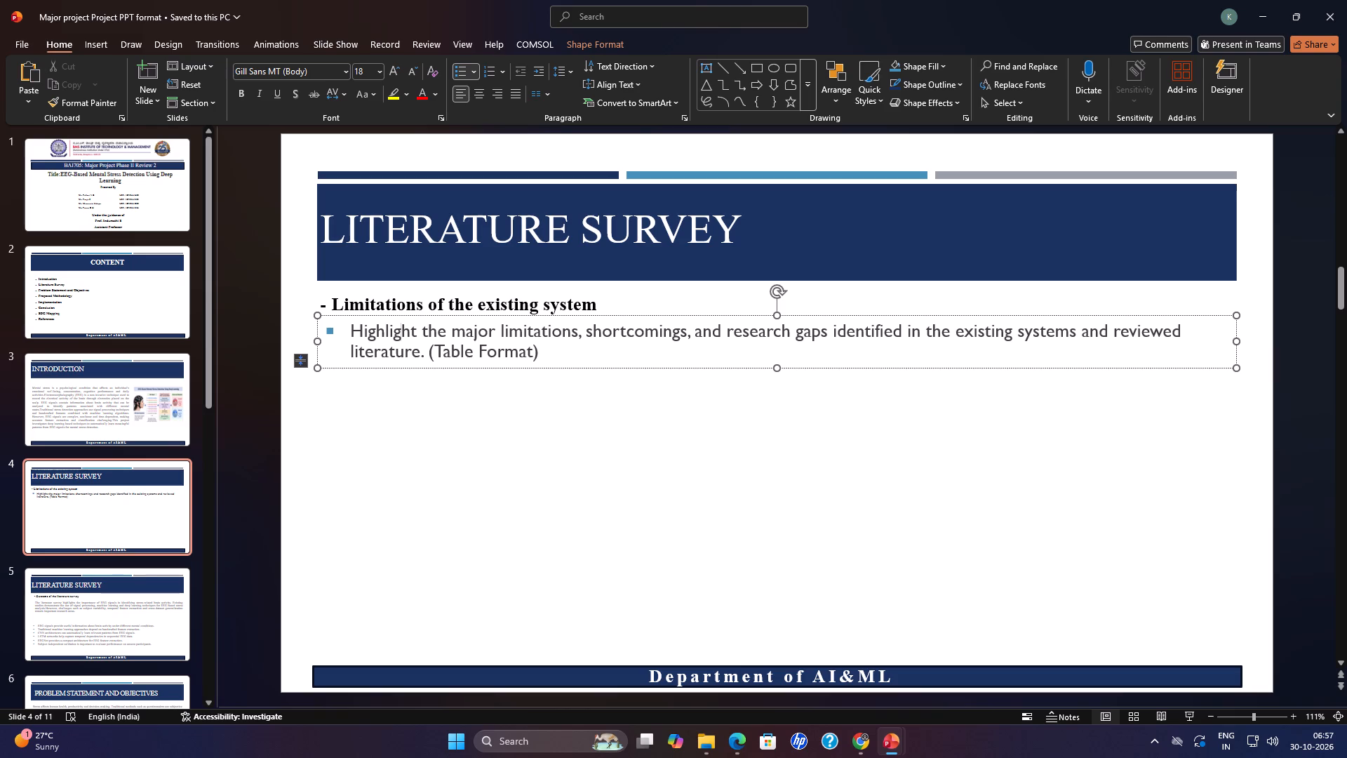
pyautogui.scroll(-1, 187, 439)
pyautogui.scroll(-2, 109, 427)
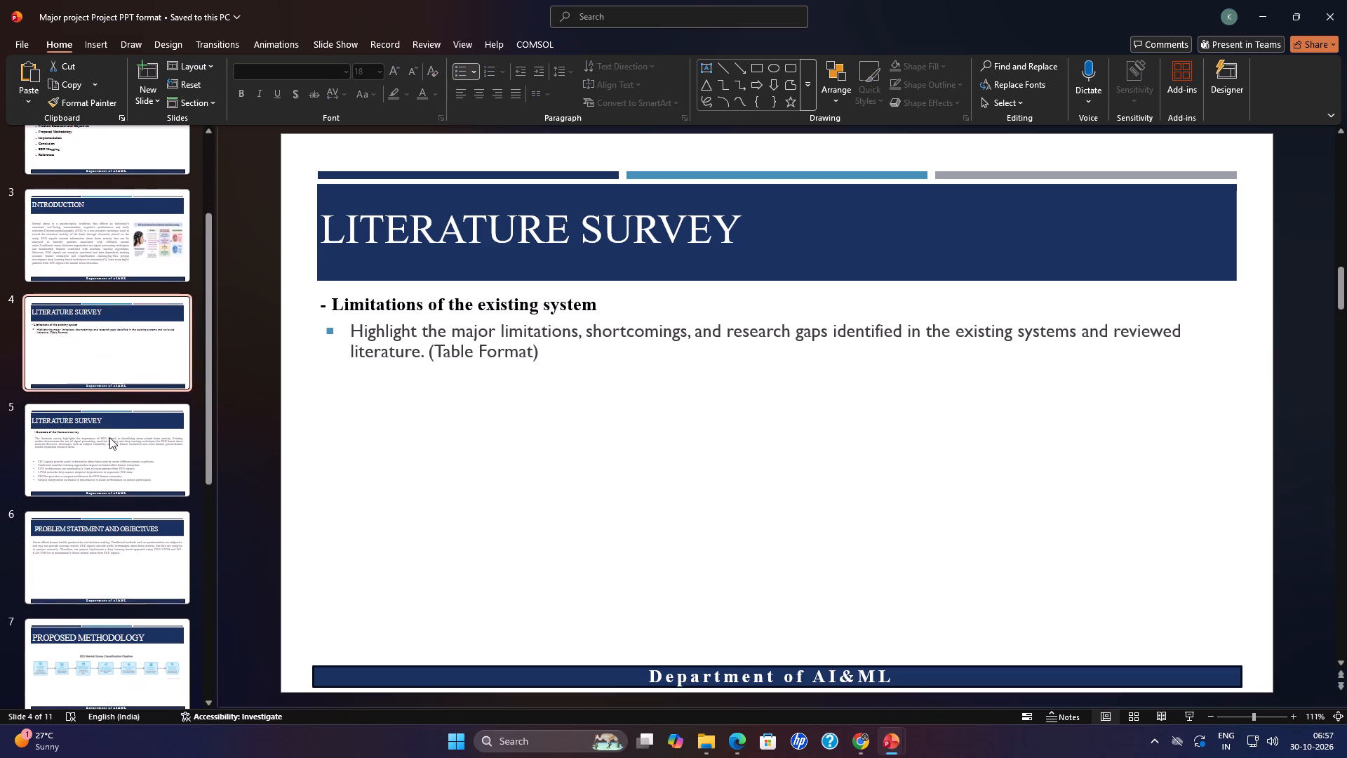
pyautogui.click(109, 439)
pyautogui.click(415, 246)
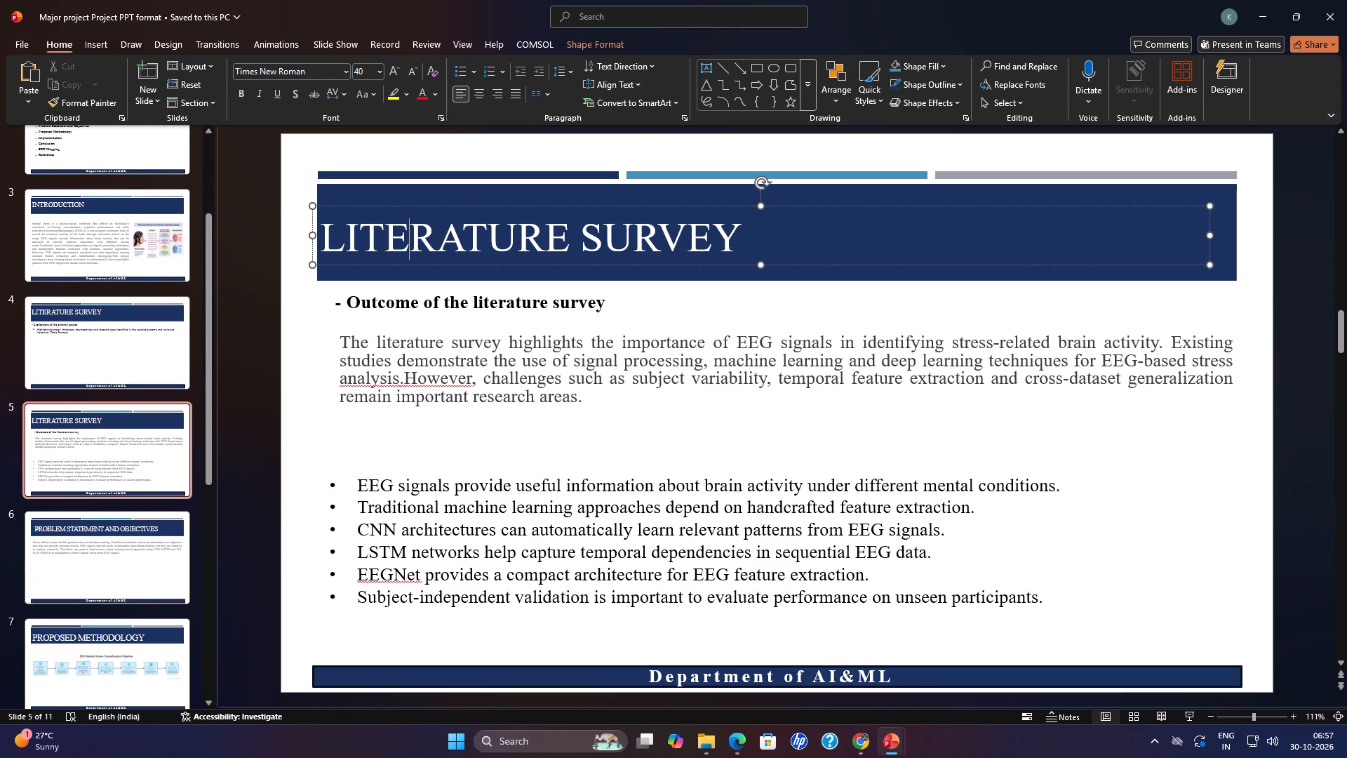
pyautogui.click(401, 303)
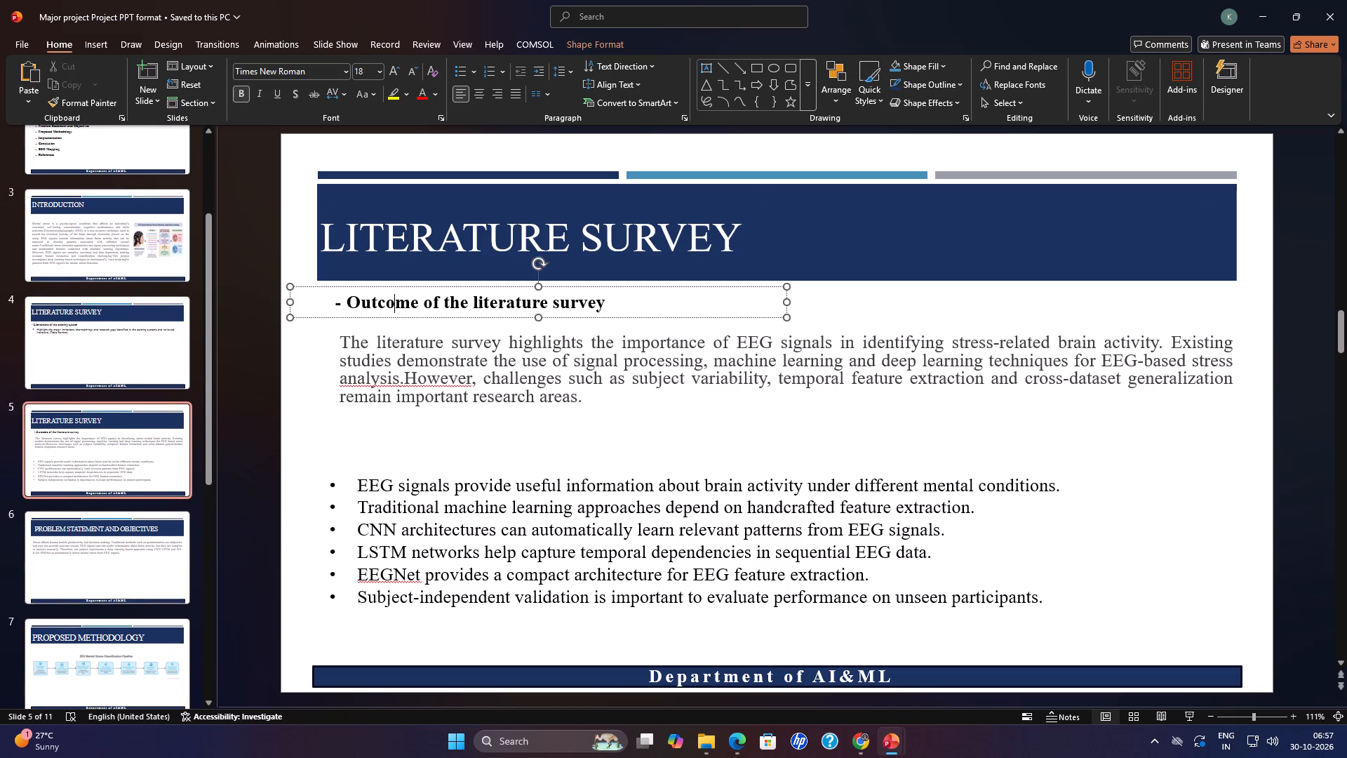
pyautogui.moveTo(420, 408); pyautogui.dragTo(424, 399)
pyautogui.click(457, 510)
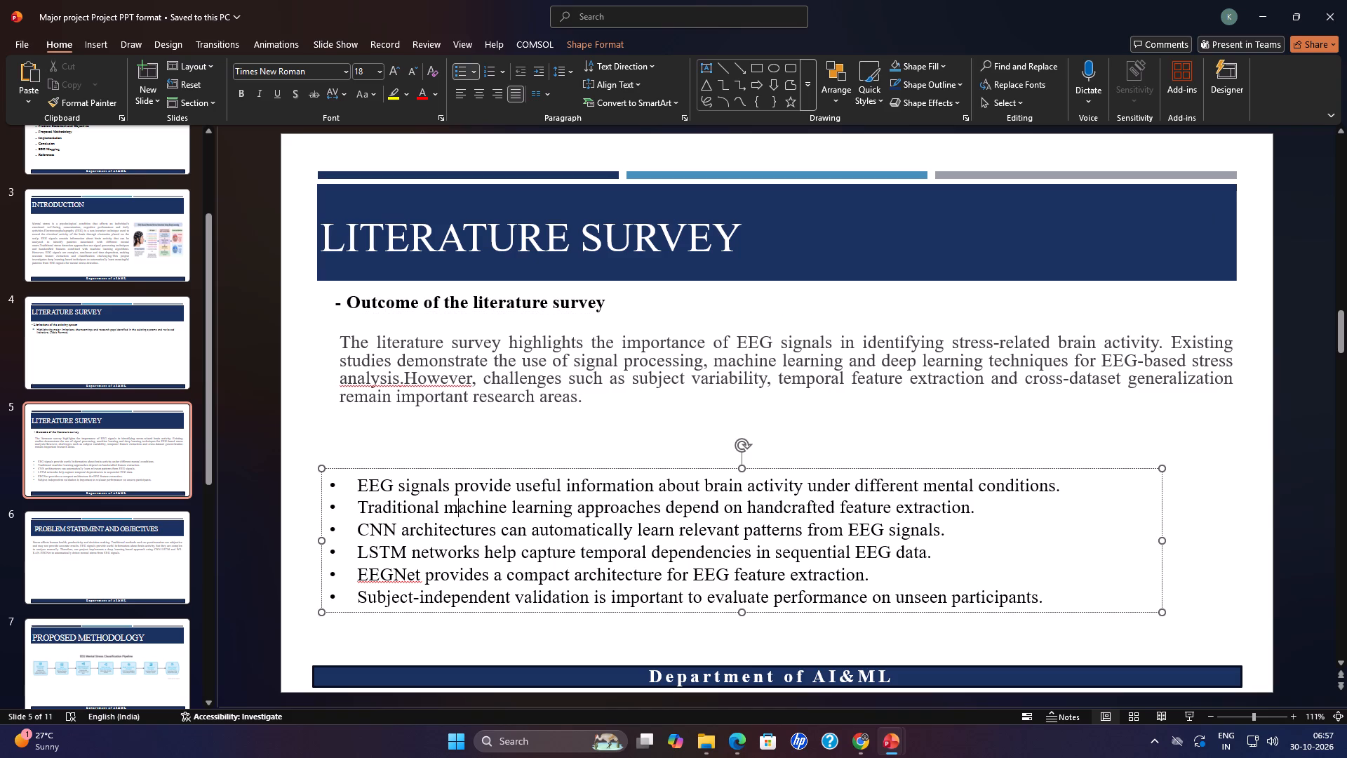
pyautogui.scroll(-3, 142, 372)
pyautogui.click(124, 386)
pyautogui.click(537, 241)
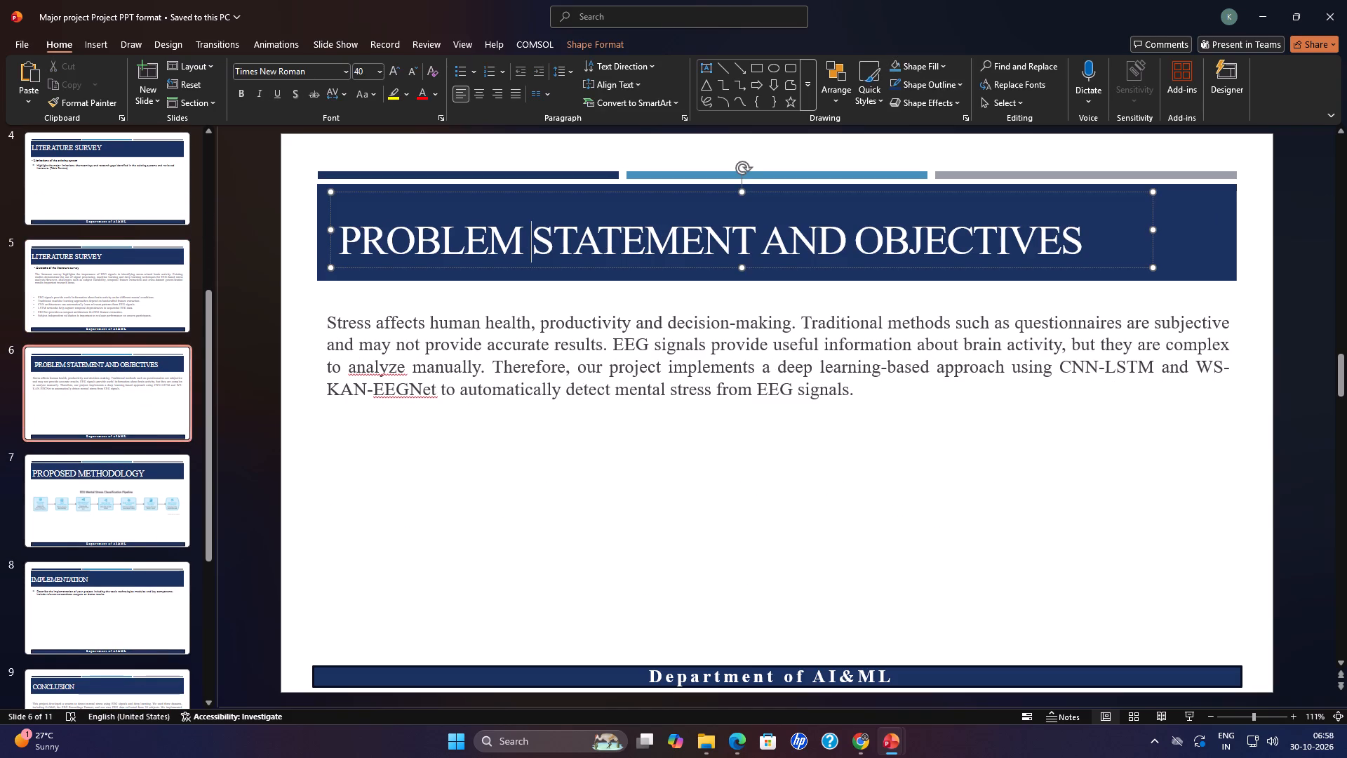
pyautogui.click(524, 347)
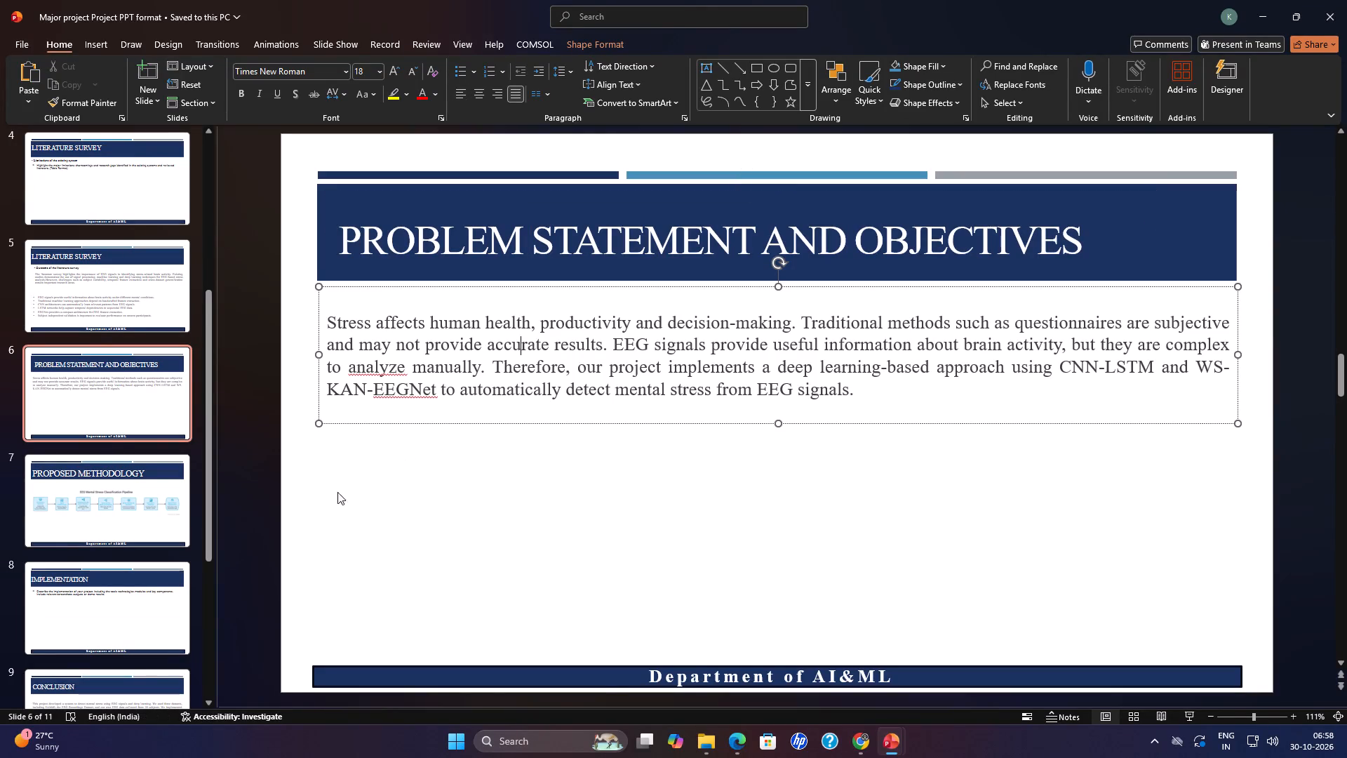
# Set both words of the "PROPOSED METHODOLOGY" title on slide 7 to font size 40.
pyautogui.scroll(-2, 179, 458)
pyautogui.click(102, 396)
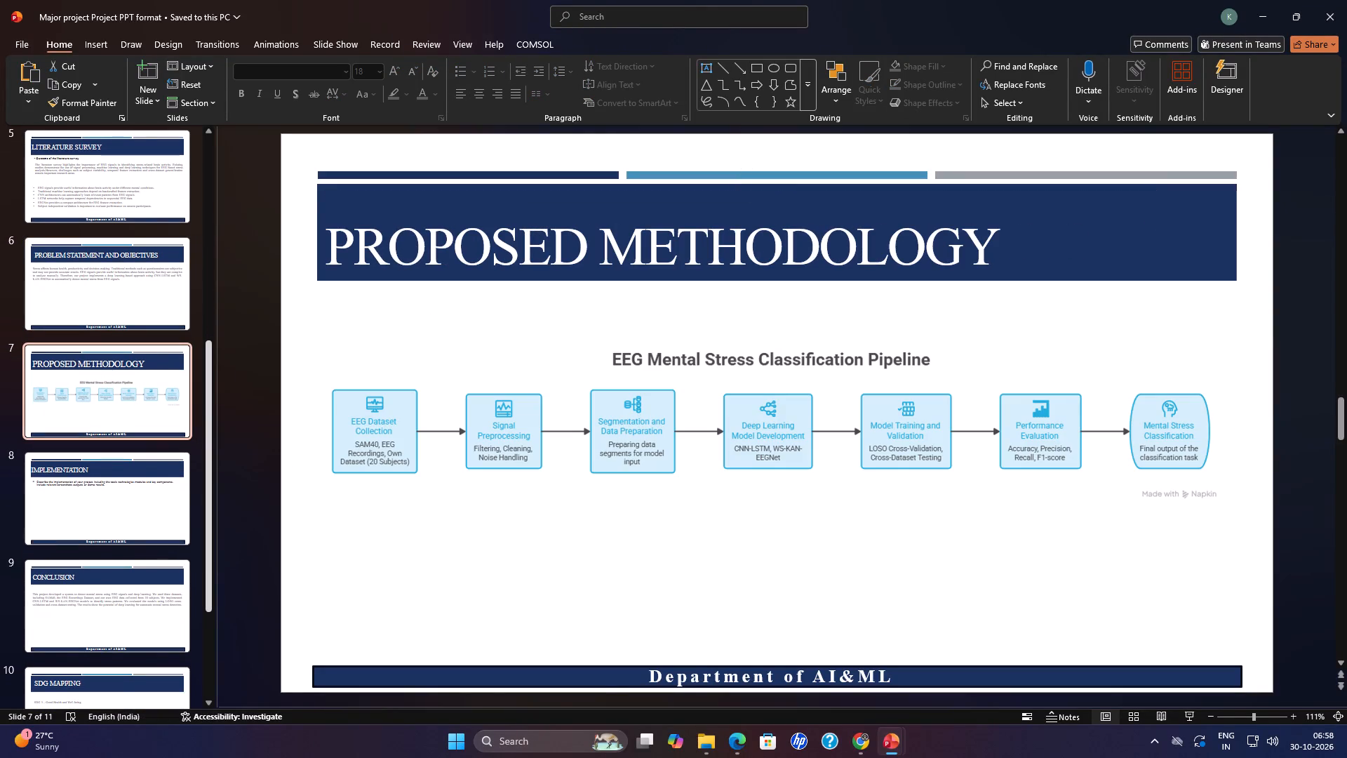
pyautogui.scroll(-1, 212, 433)
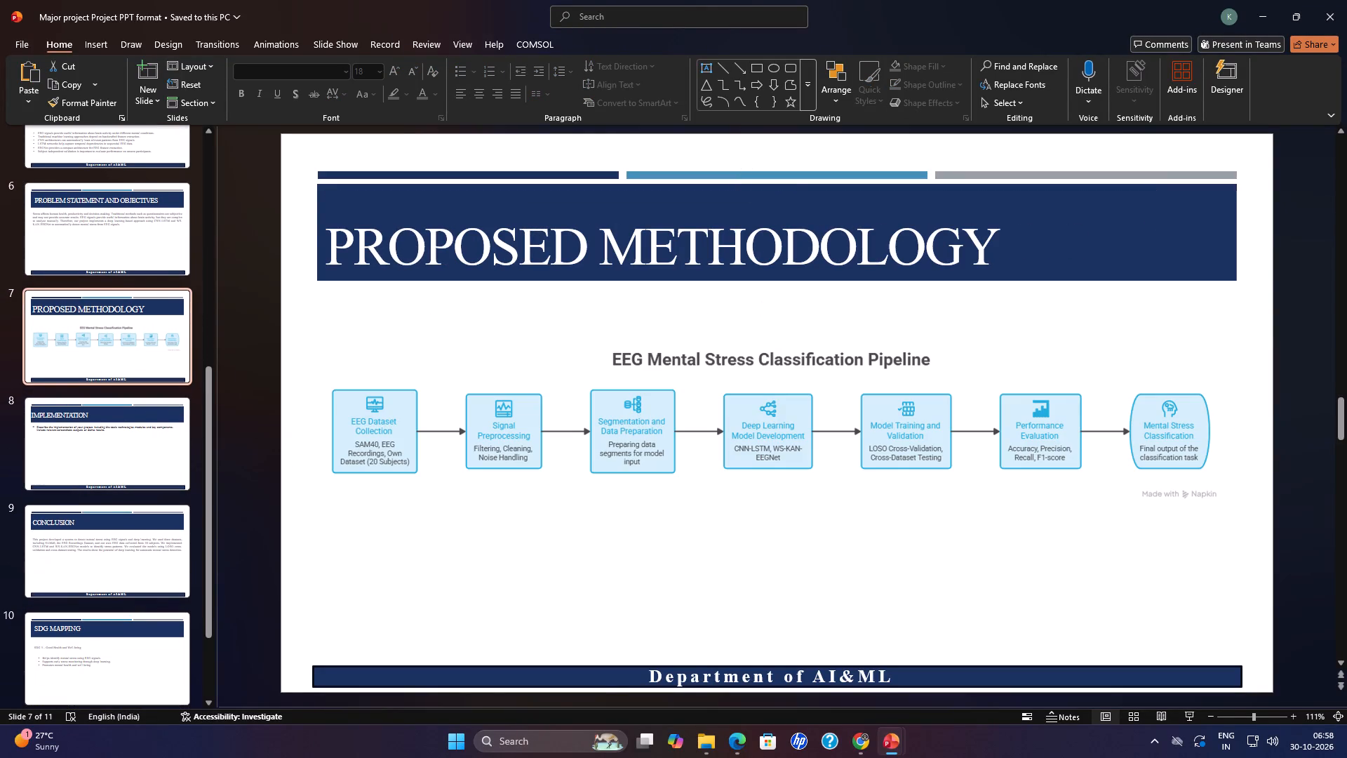
pyautogui.click(695, 258)
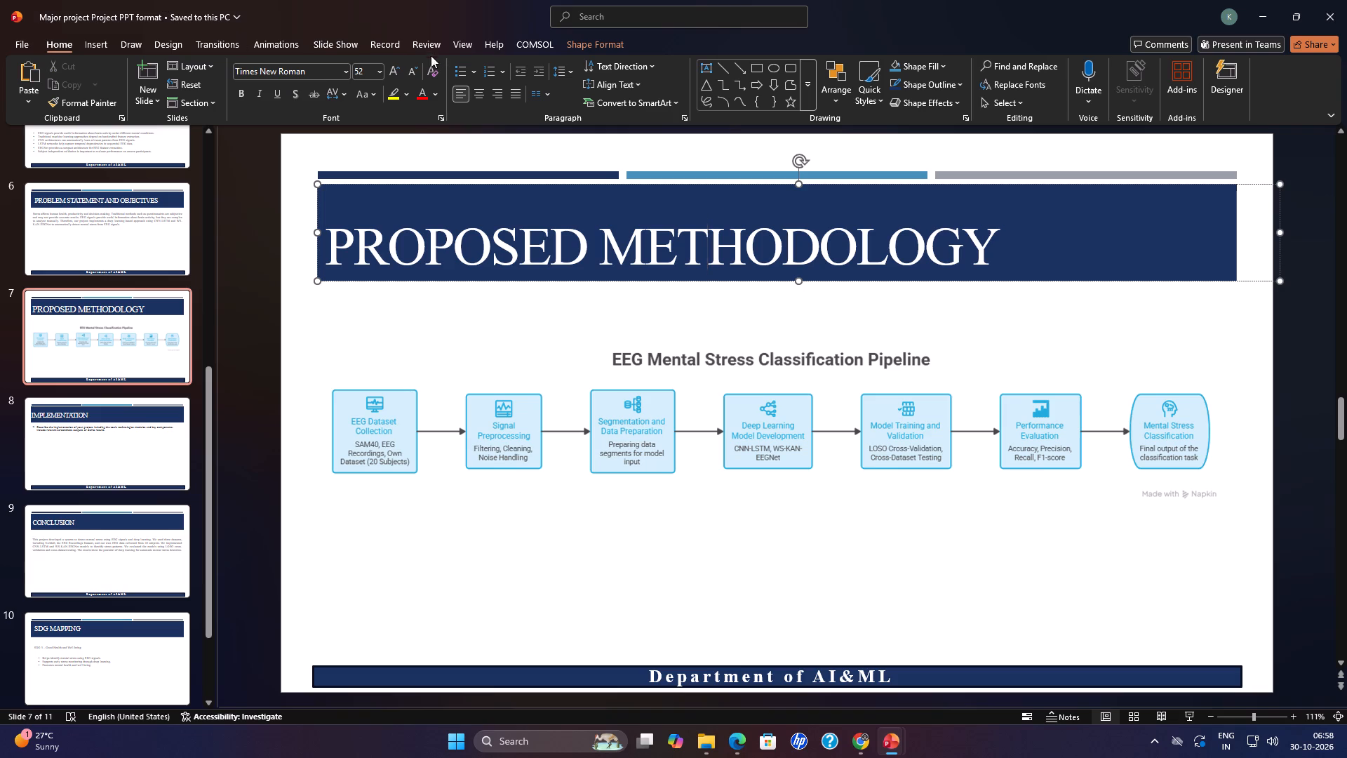
pyautogui.click(378, 71)
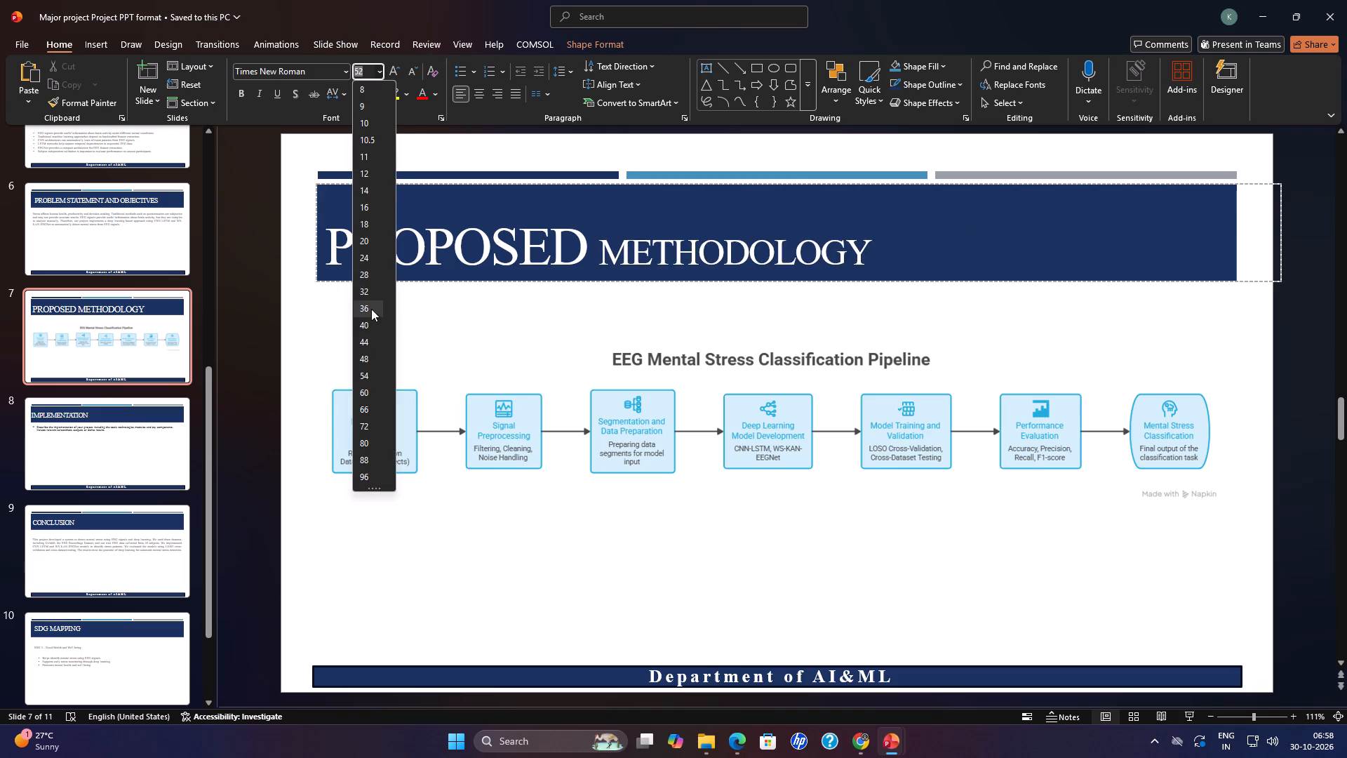
pyautogui.click(363, 324)
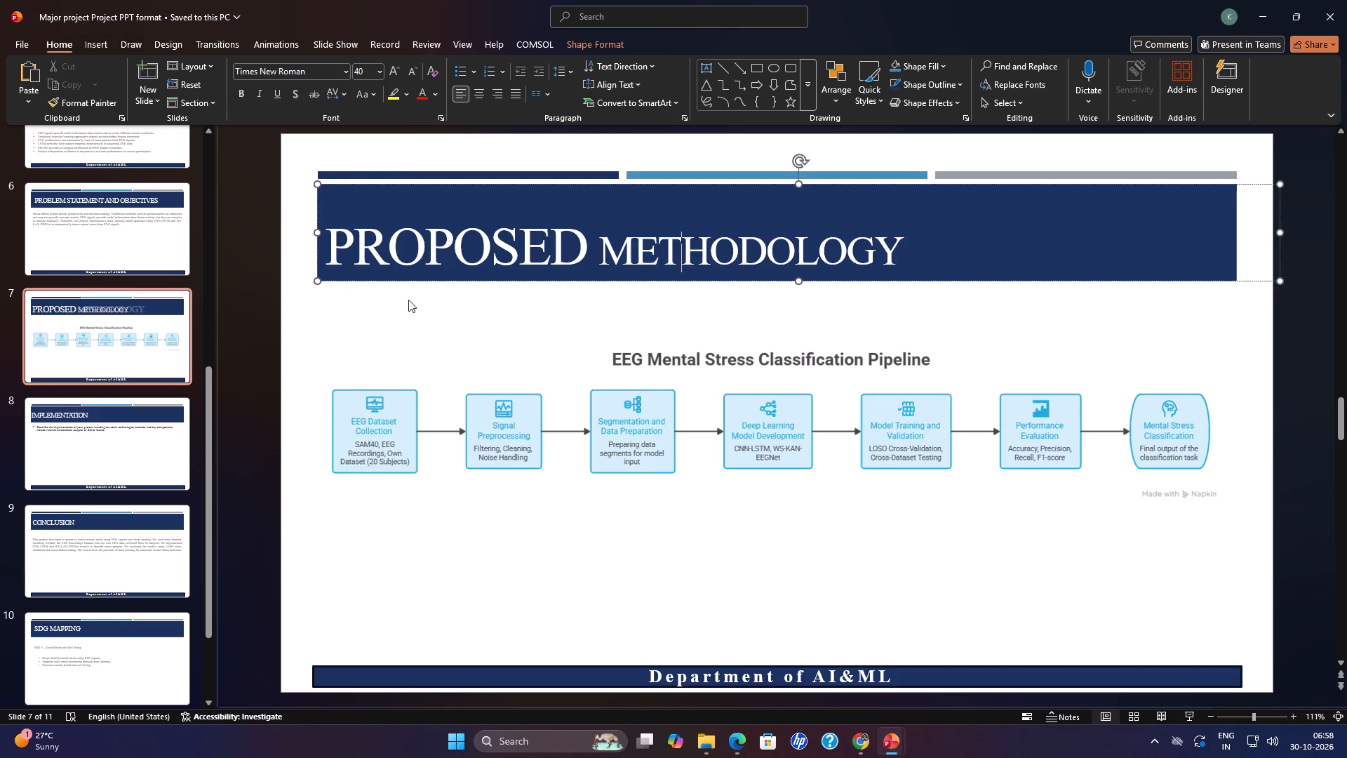
pyautogui.click(594, 240)
pyautogui.moveTo(583, 245); pyautogui.dragTo(528, 232)
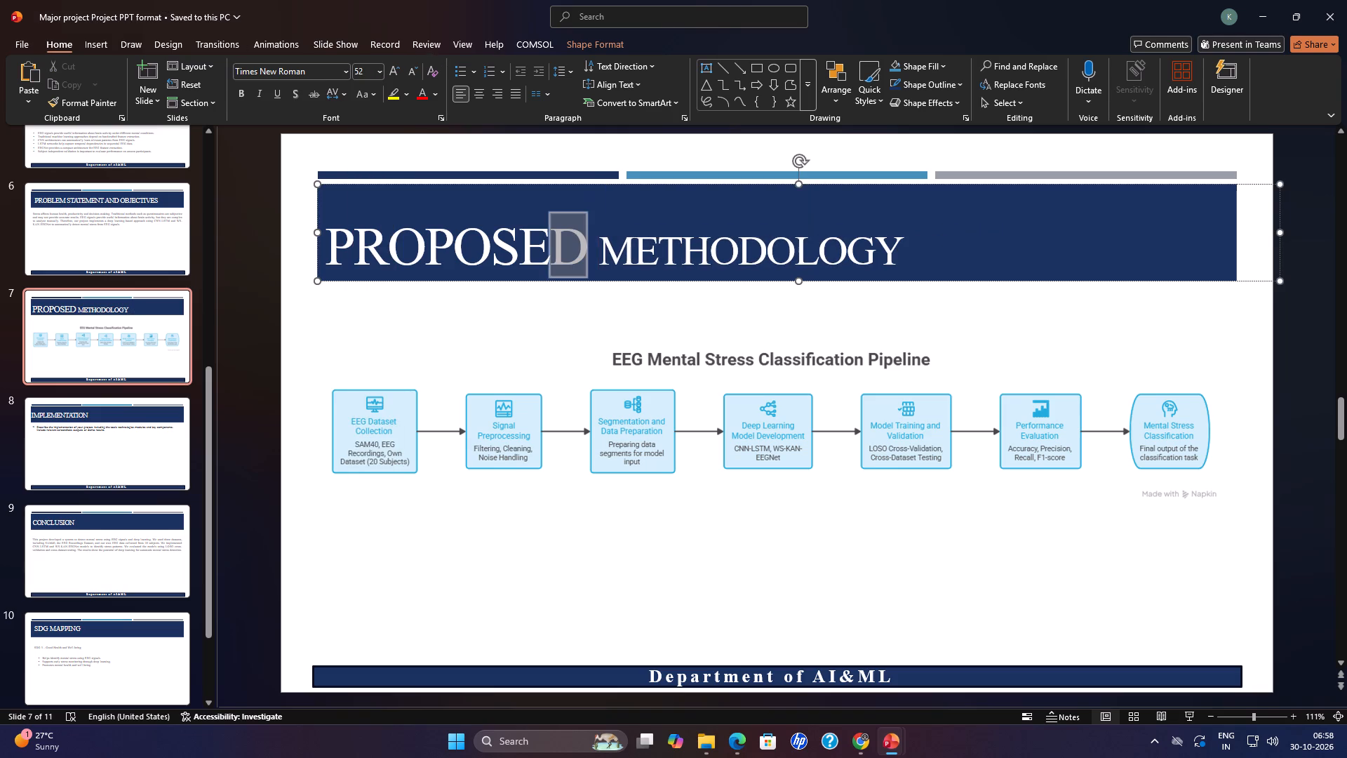
pyautogui.moveTo(528, 232); pyautogui.dragTo(317, 230)
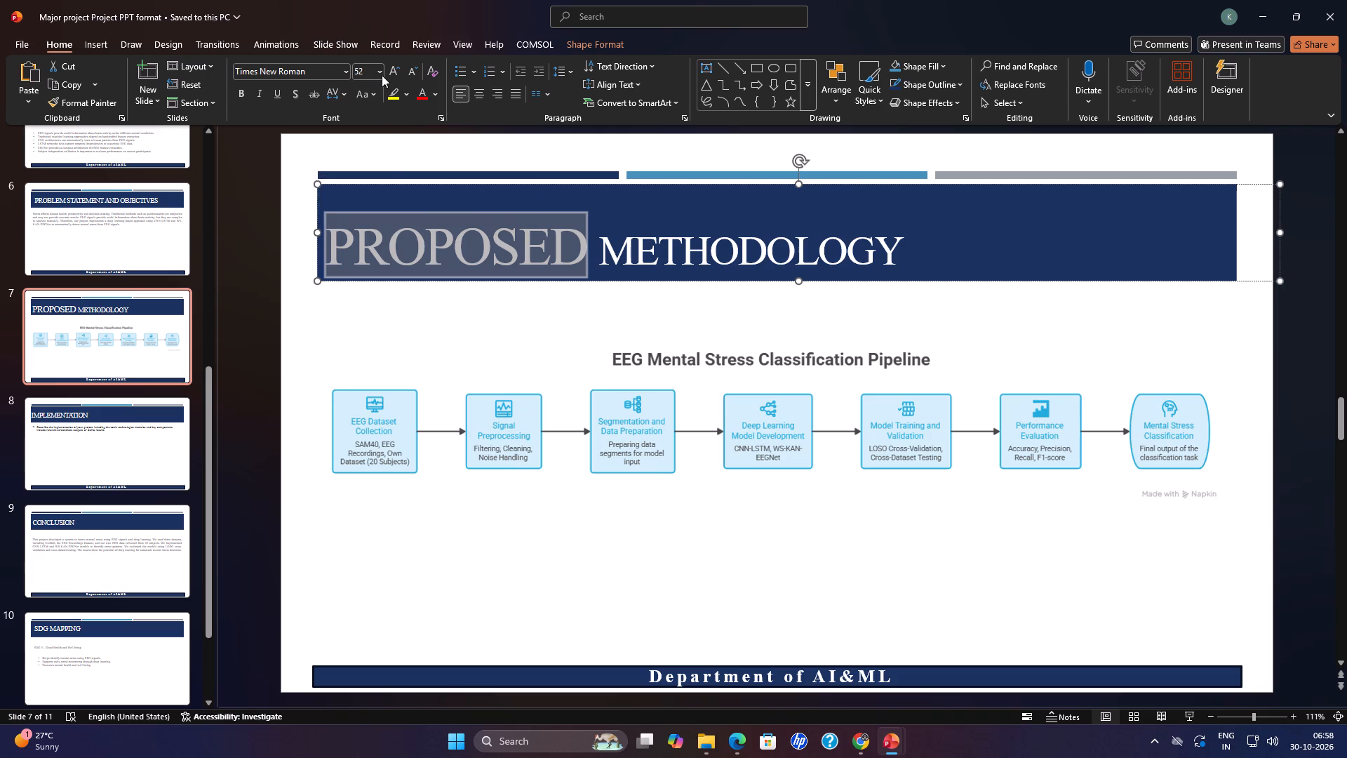
pyautogui.click(381, 71)
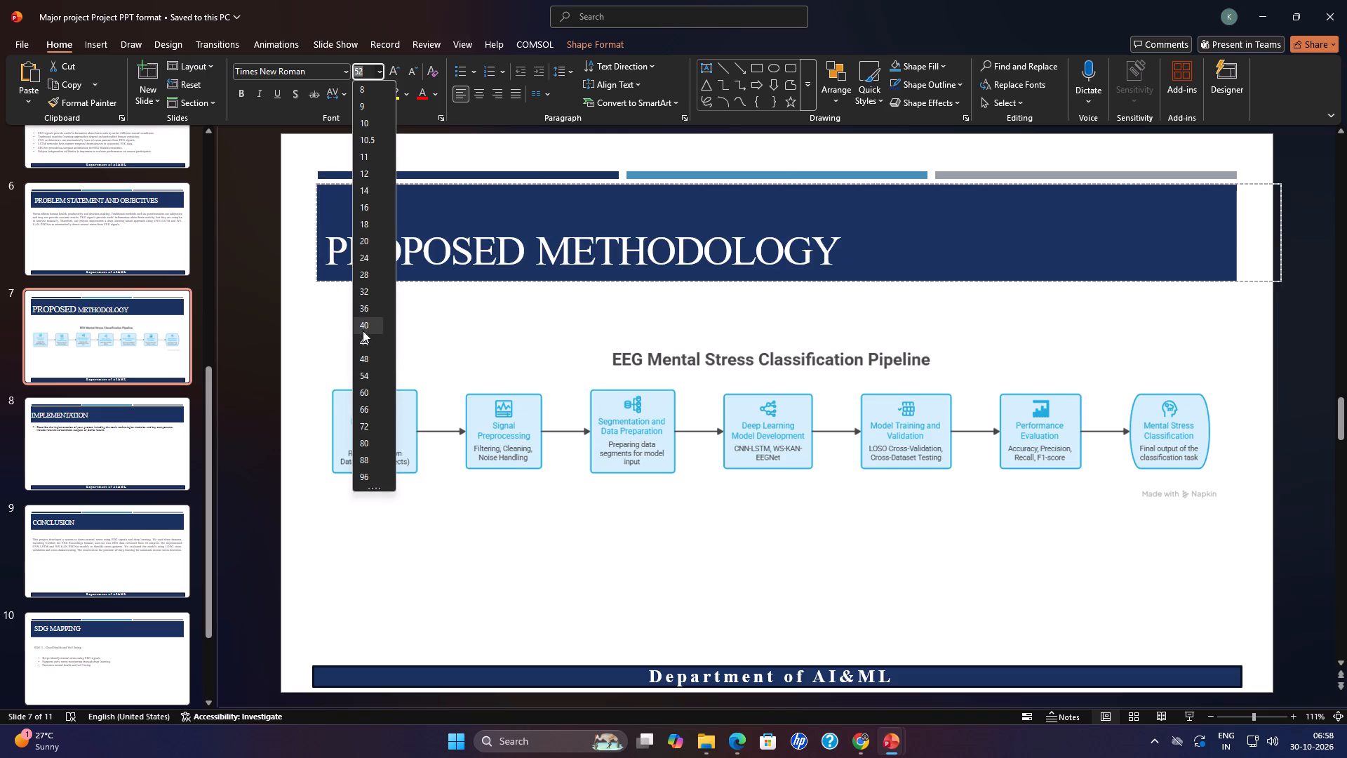
pyautogui.click(366, 326)
pyautogui.click(422, 321)
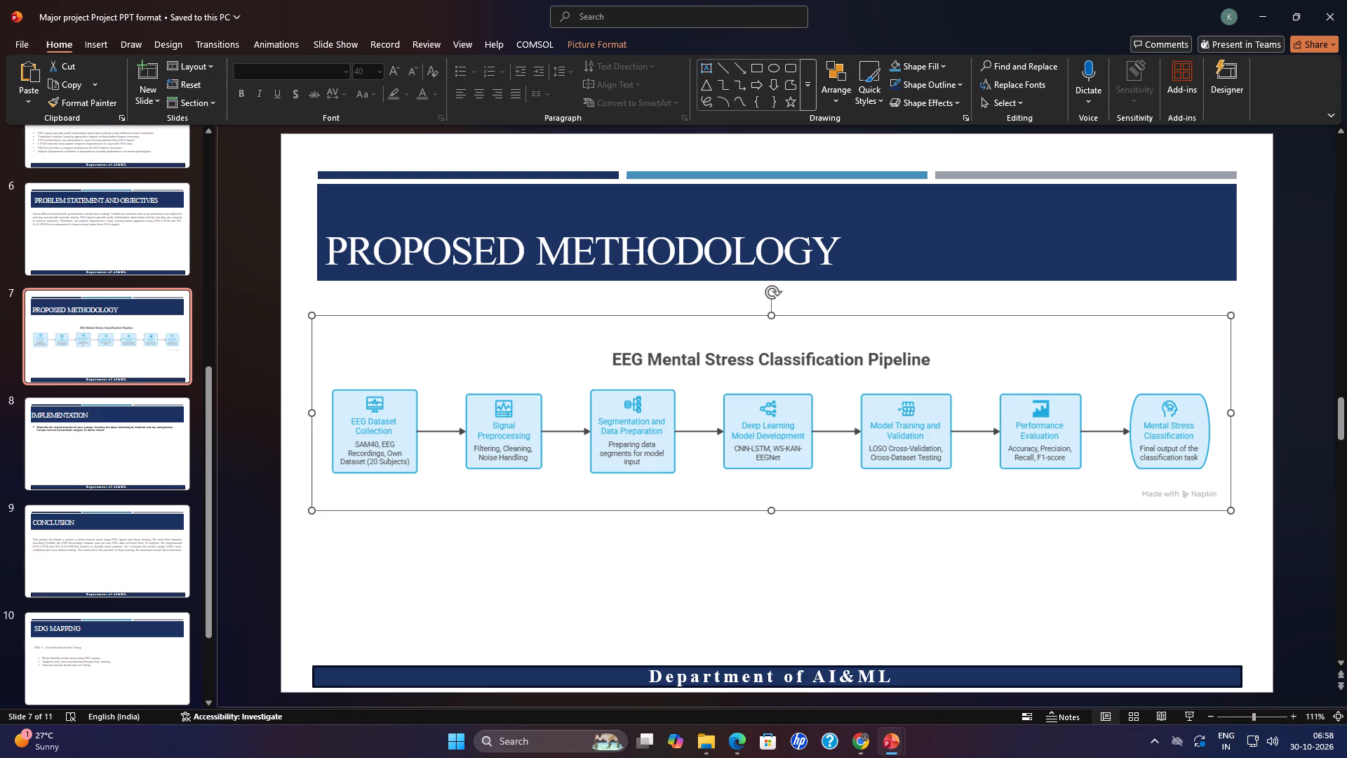
pyautogui.click(434, 258)
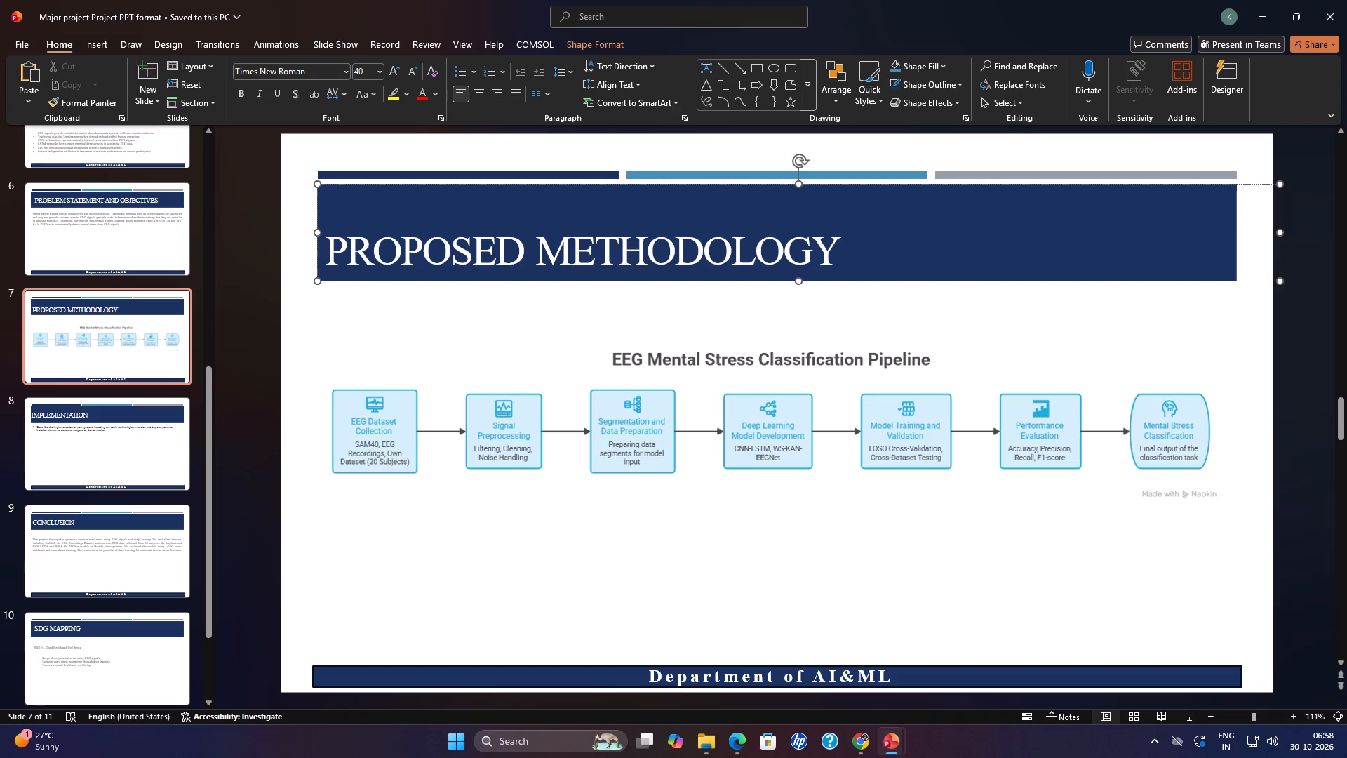
pyautogui.click(554, 378)
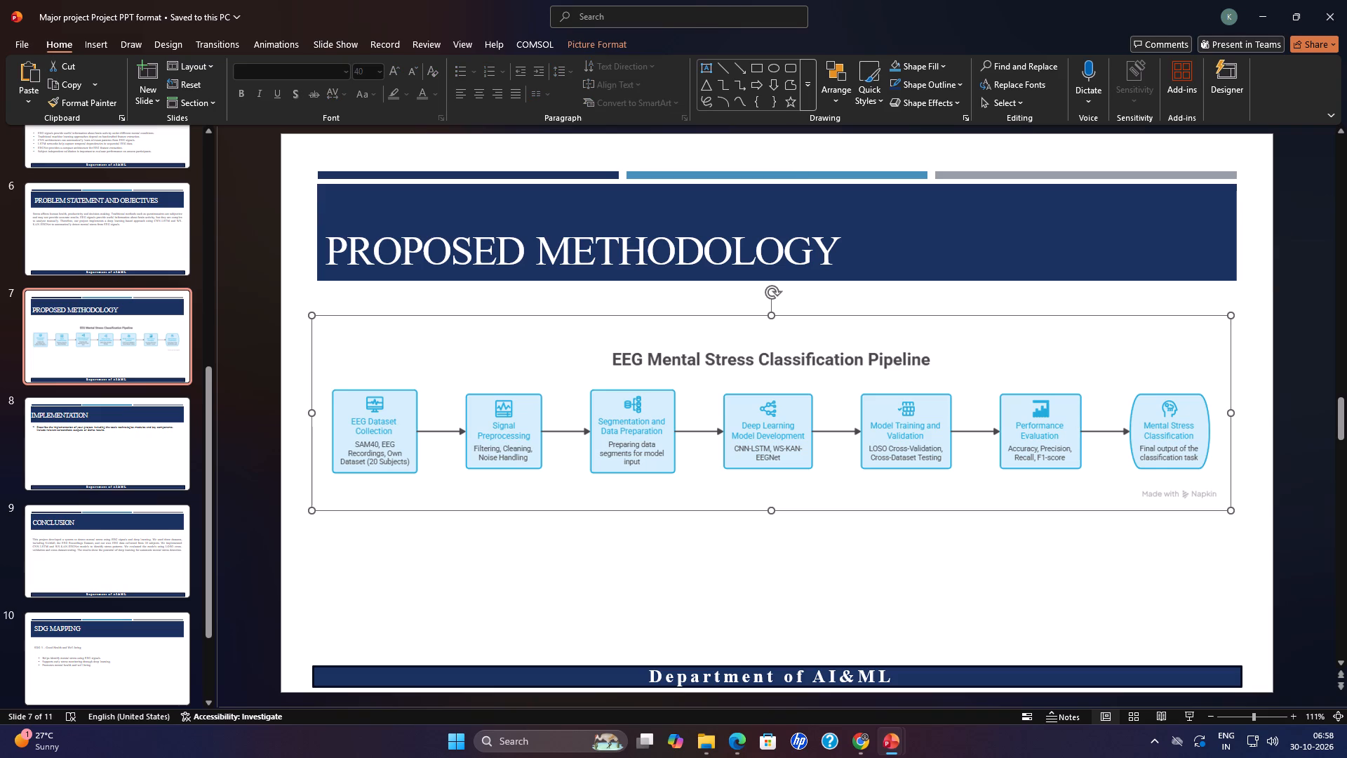
pyautogui.click(373, 341)
# Check the font and size of the titles and body text on slides 8 to 11, Implementation through References.
pyautogui.click(122, 460)
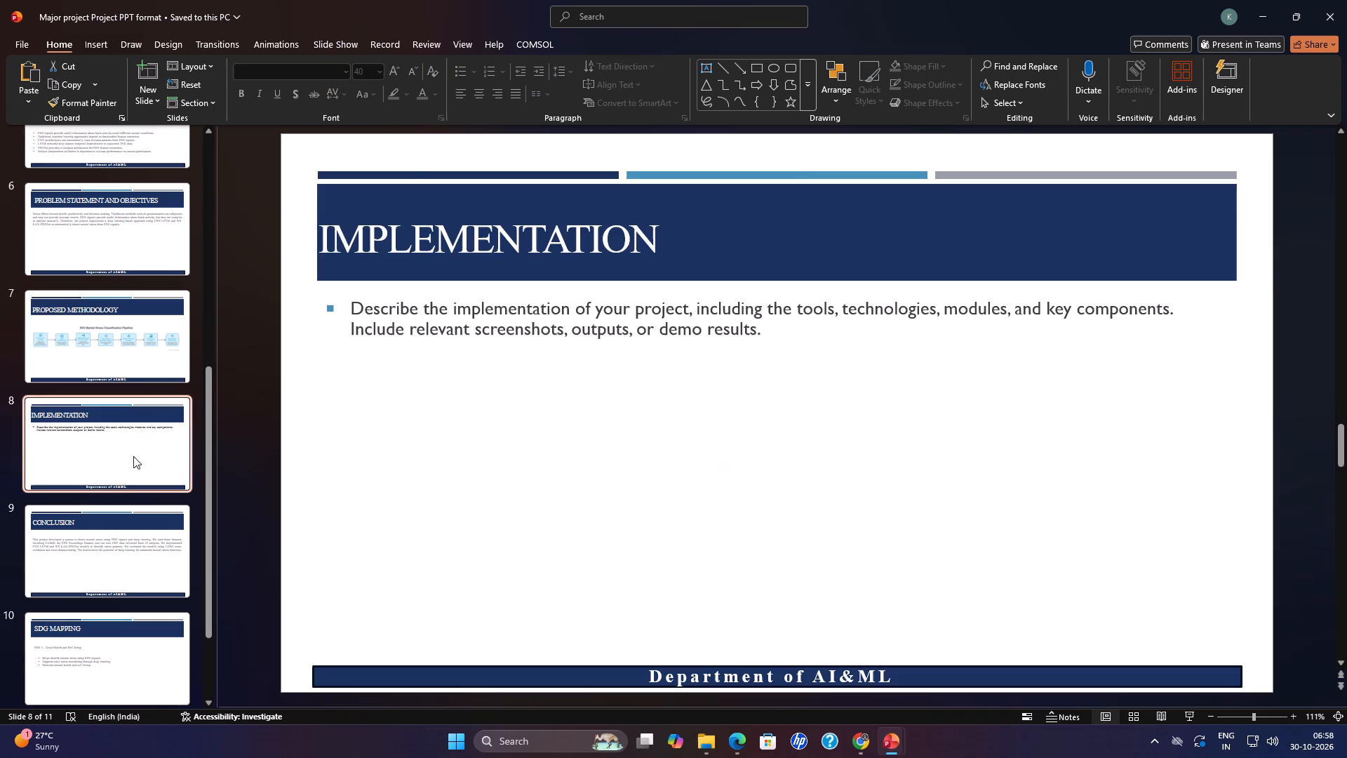
pyautogui.click(492, 253)
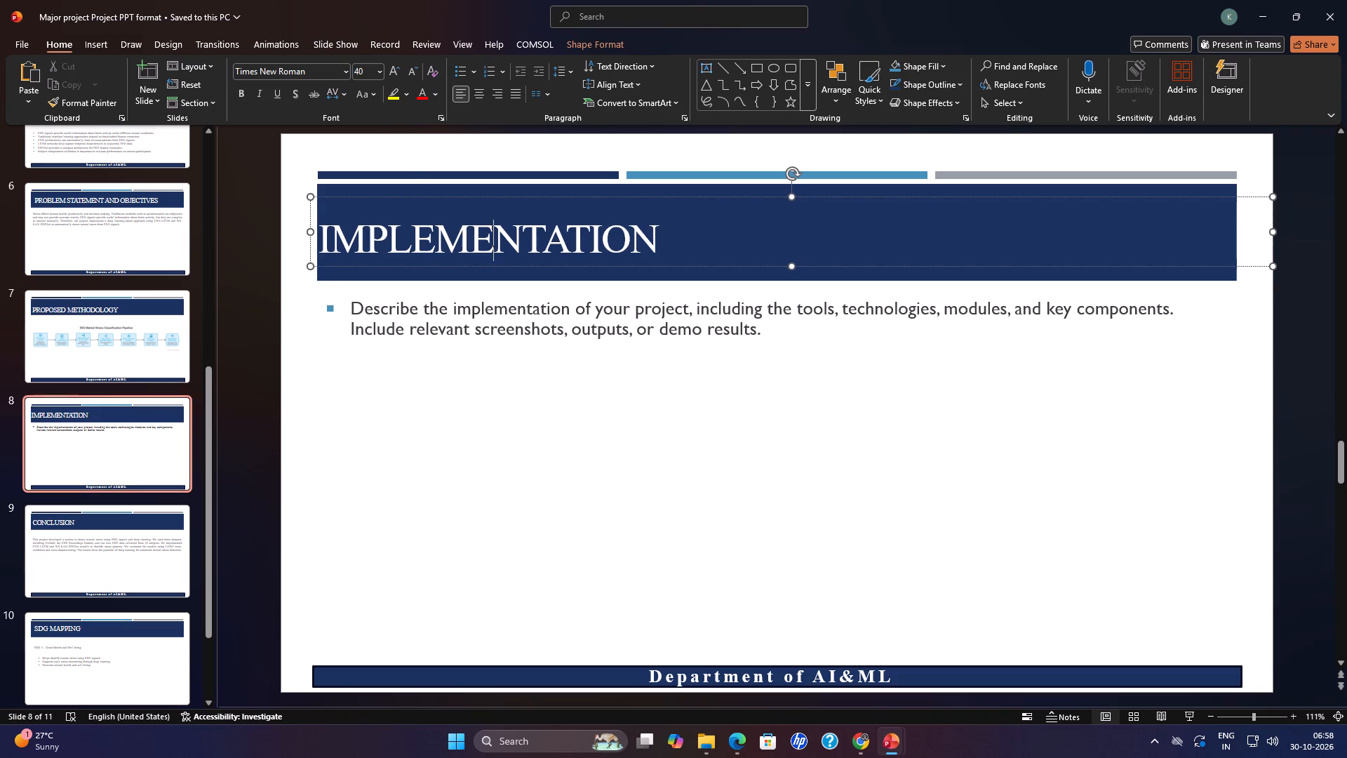
pyautogui.click(394, 333)
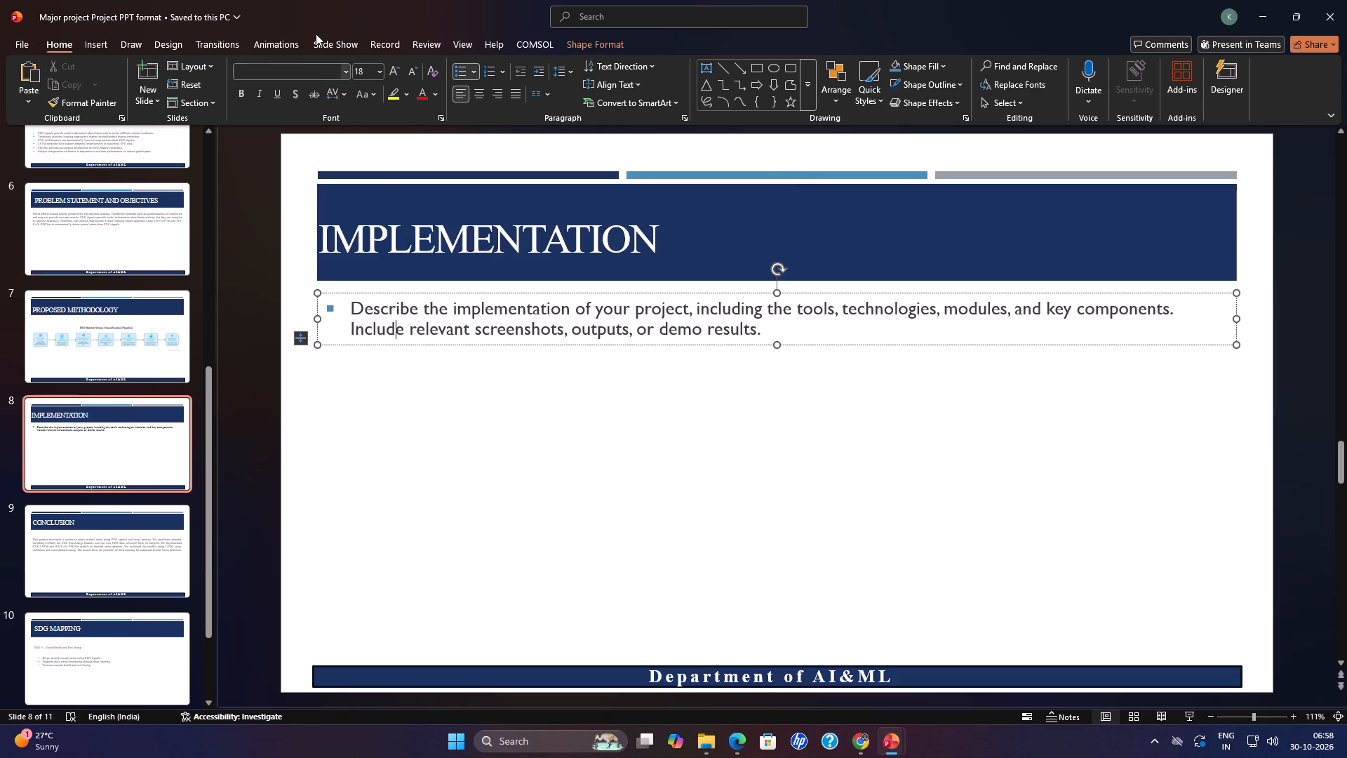
pyautogui.scroll(-2, 140, 459)
pyautogui.click(93, 465)
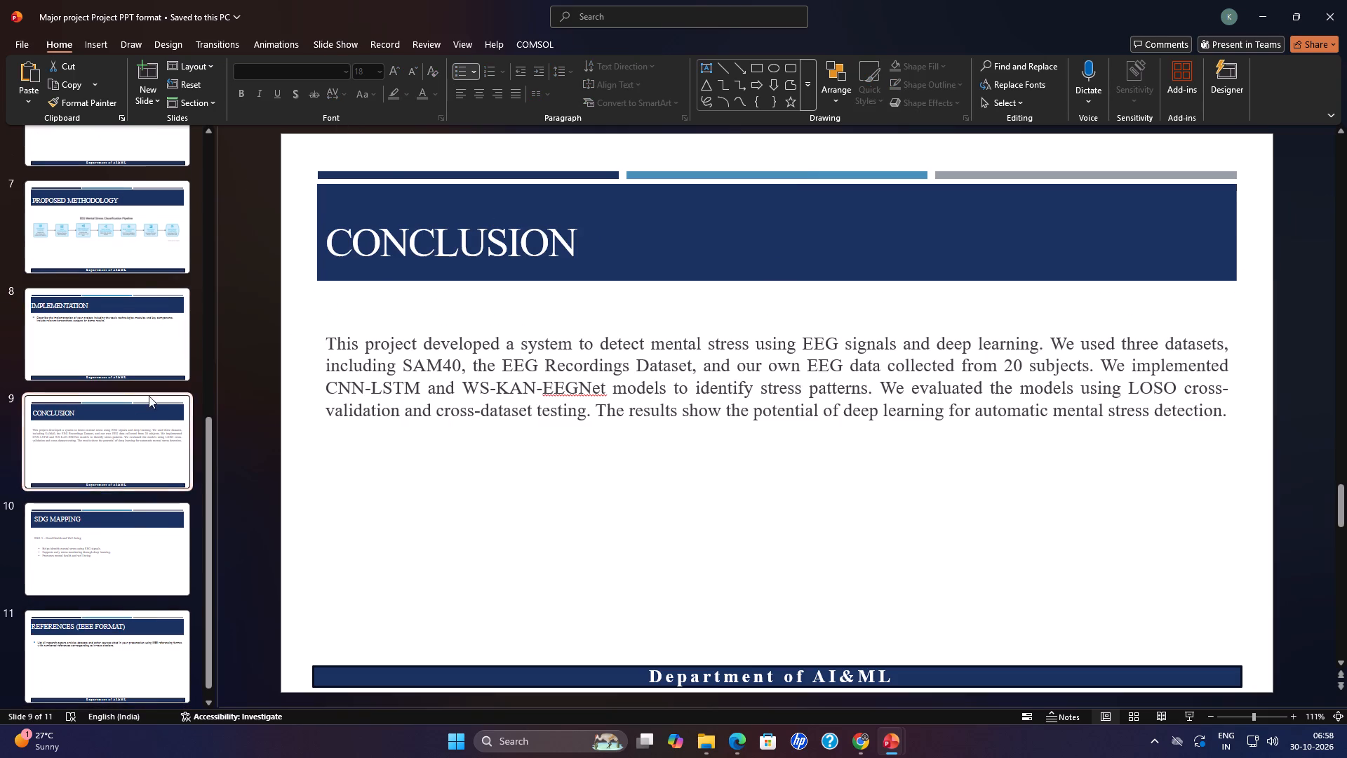
pyautogui.click(467, 248)
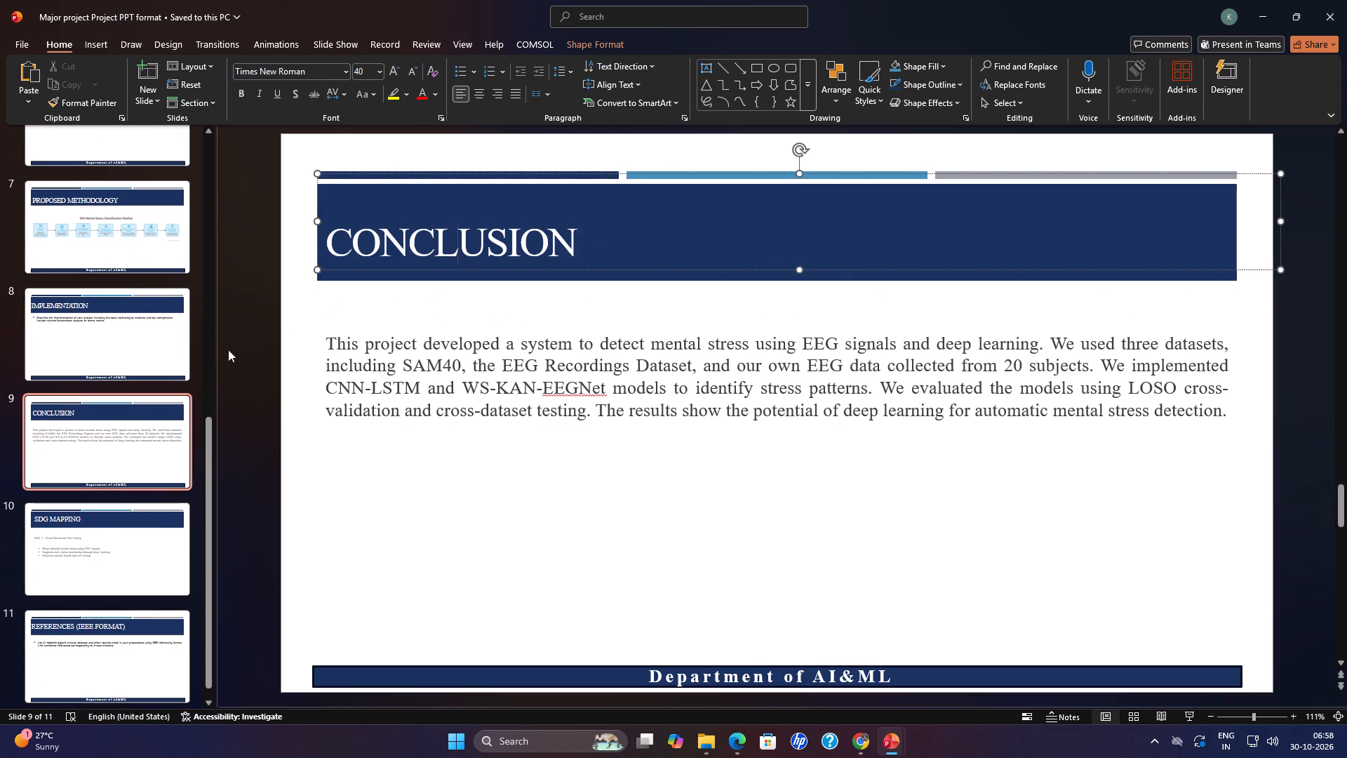
pyautogui.scroll(-1, 136, 588)
pyautogui.click(474, 374)
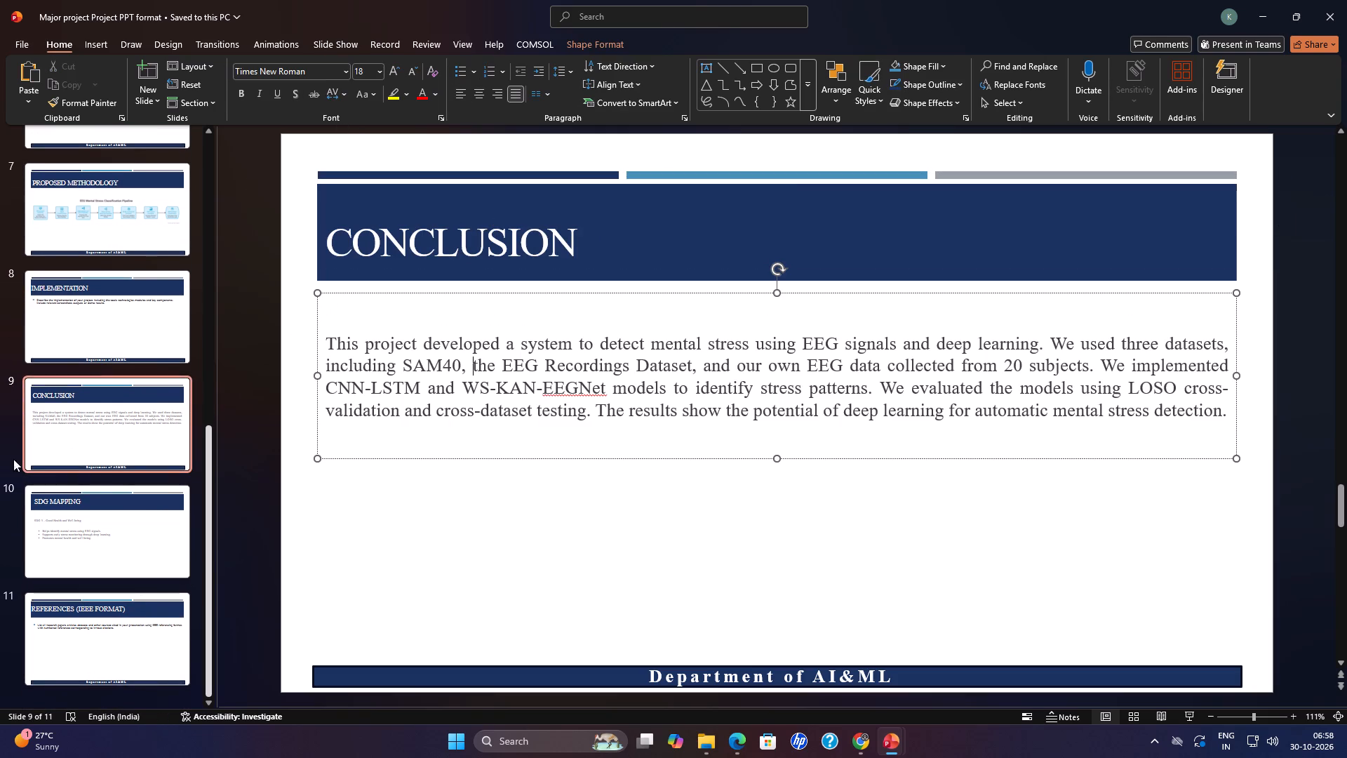
pyautogui.click(61, 520)
pyautogui.click(453, 244)
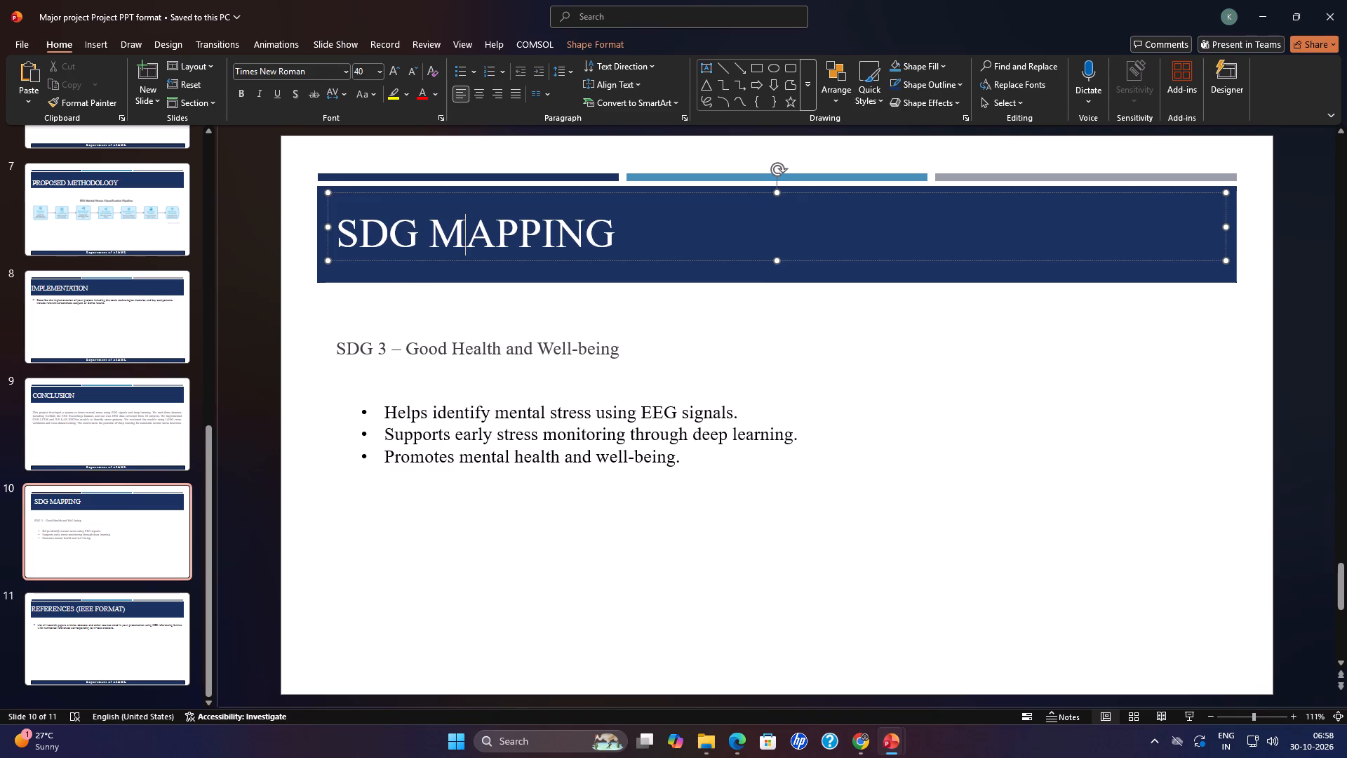
pyautogui.click(406, 437)
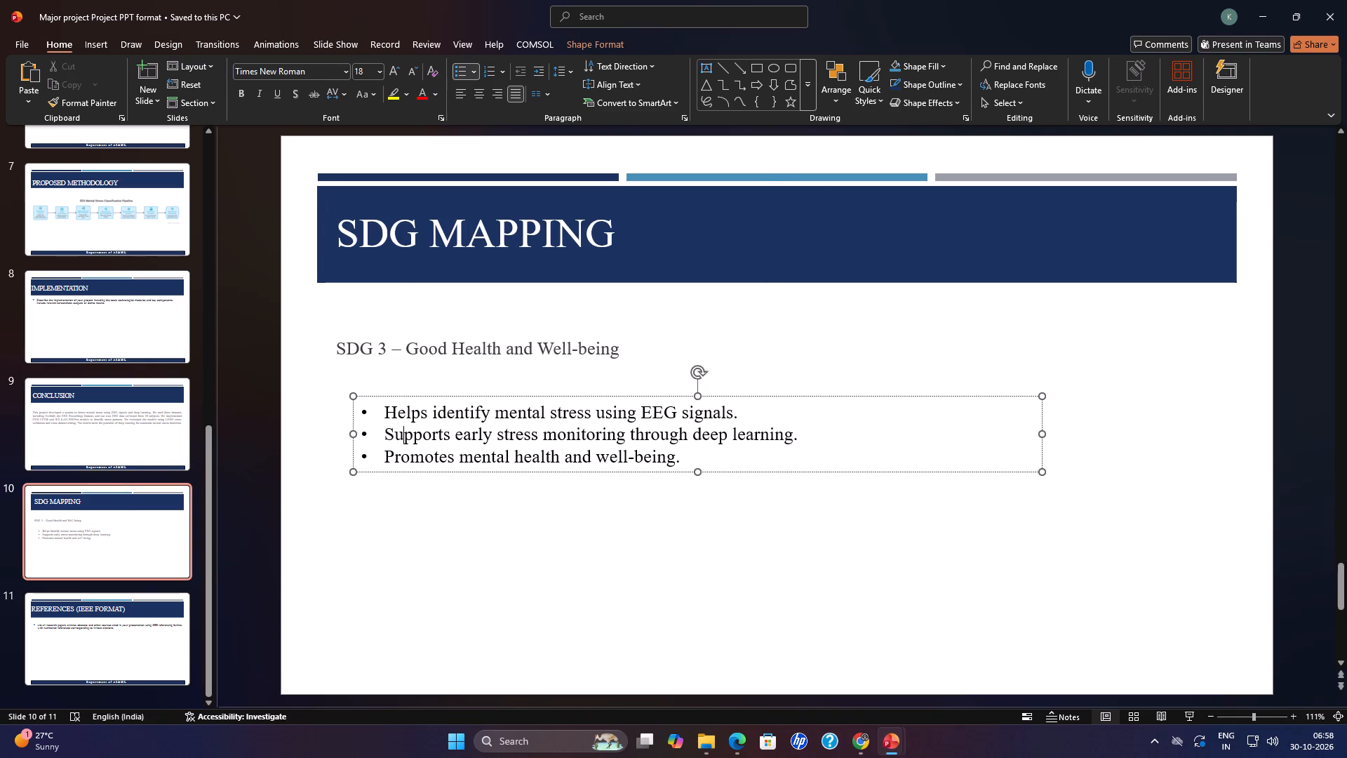
pyautogui.scroll(-3, 92, 528)
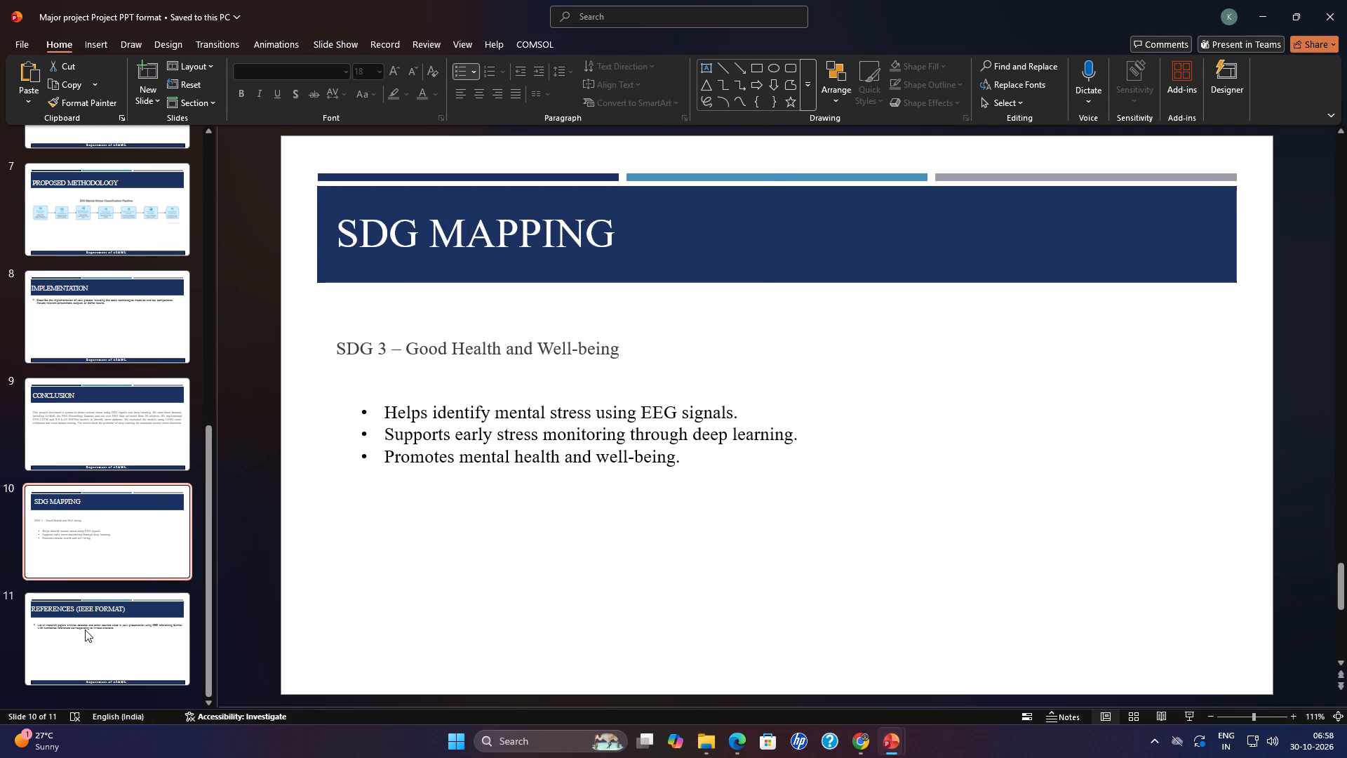
pyautogui.click(86, 632)
pyautogui.click(470, 227)
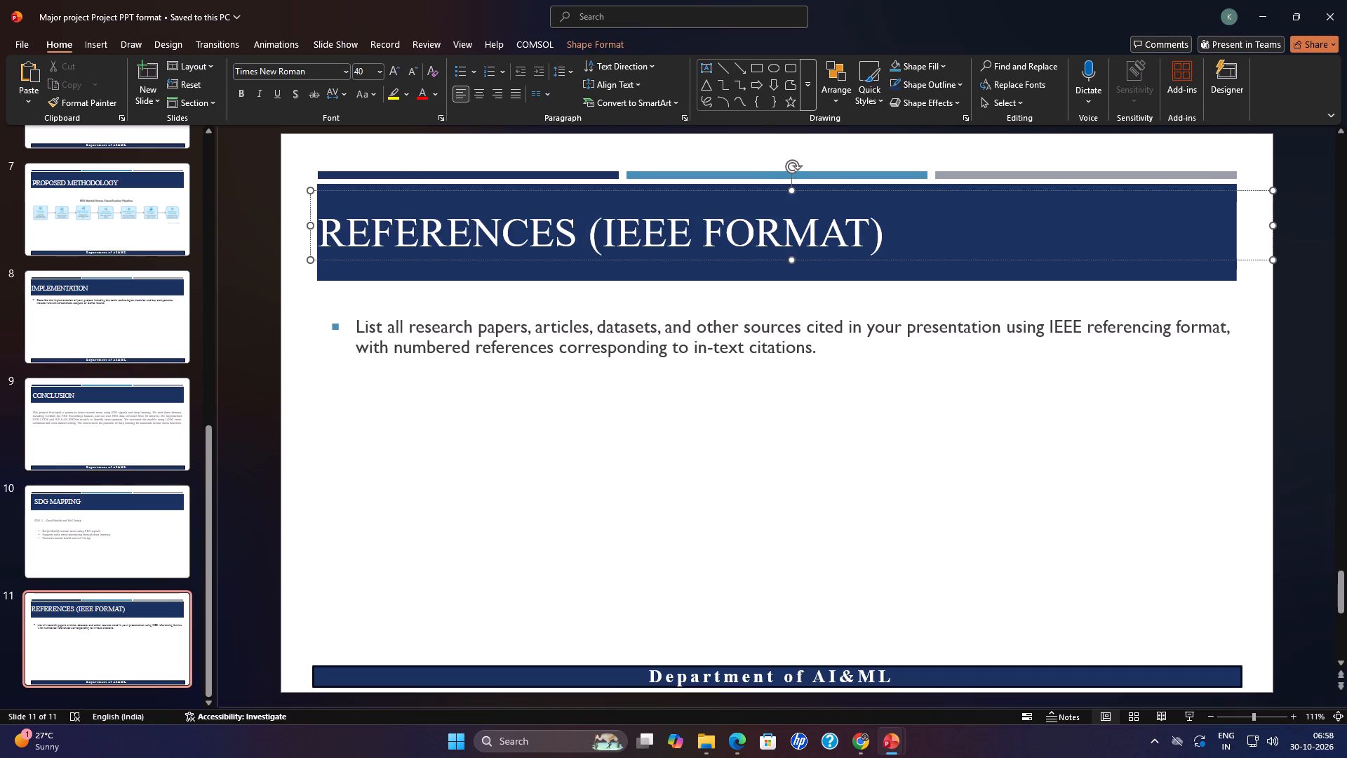
pyautogui.click(424, 350)
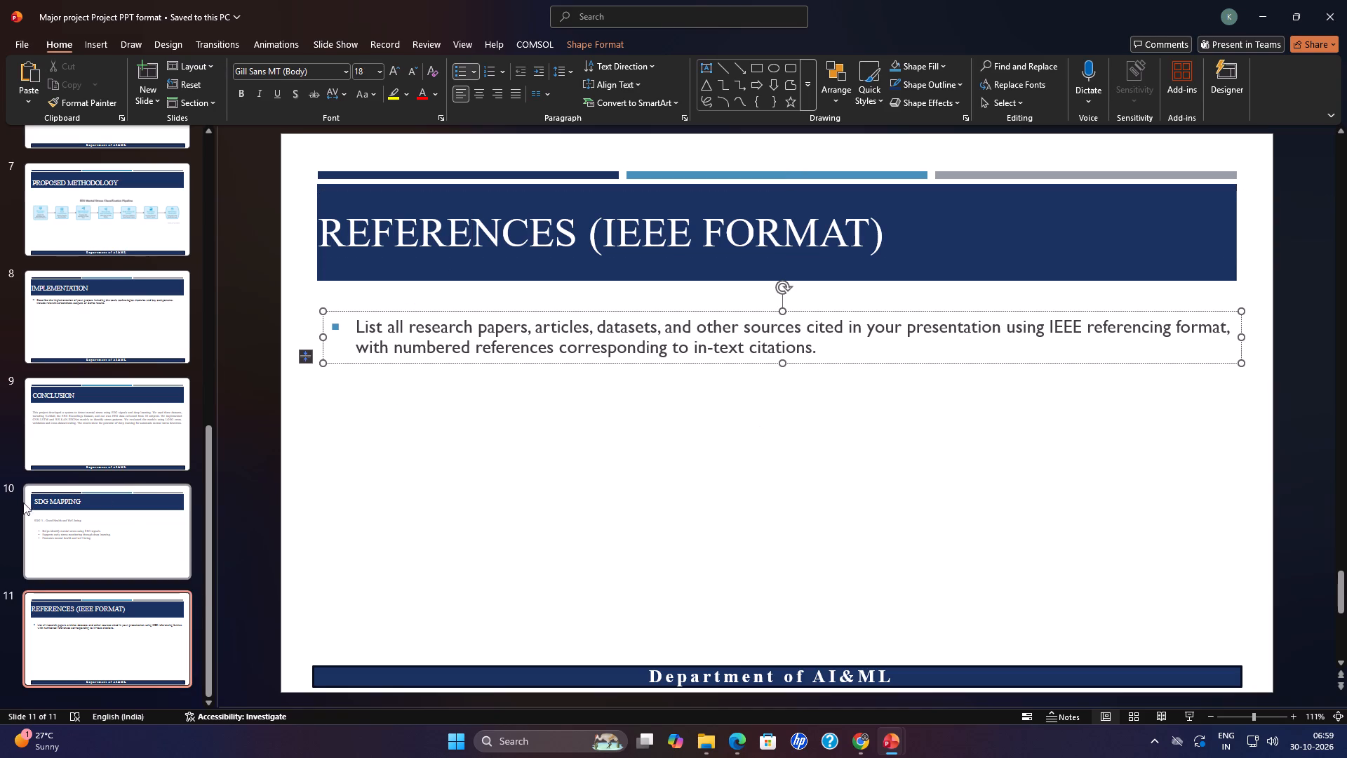
# Delete the placeholder instruction text about listing sources from the References (IEEE Format) slide.
pyautogui.moveTo(821, 351); pyautogui.dragTo(319, 323)
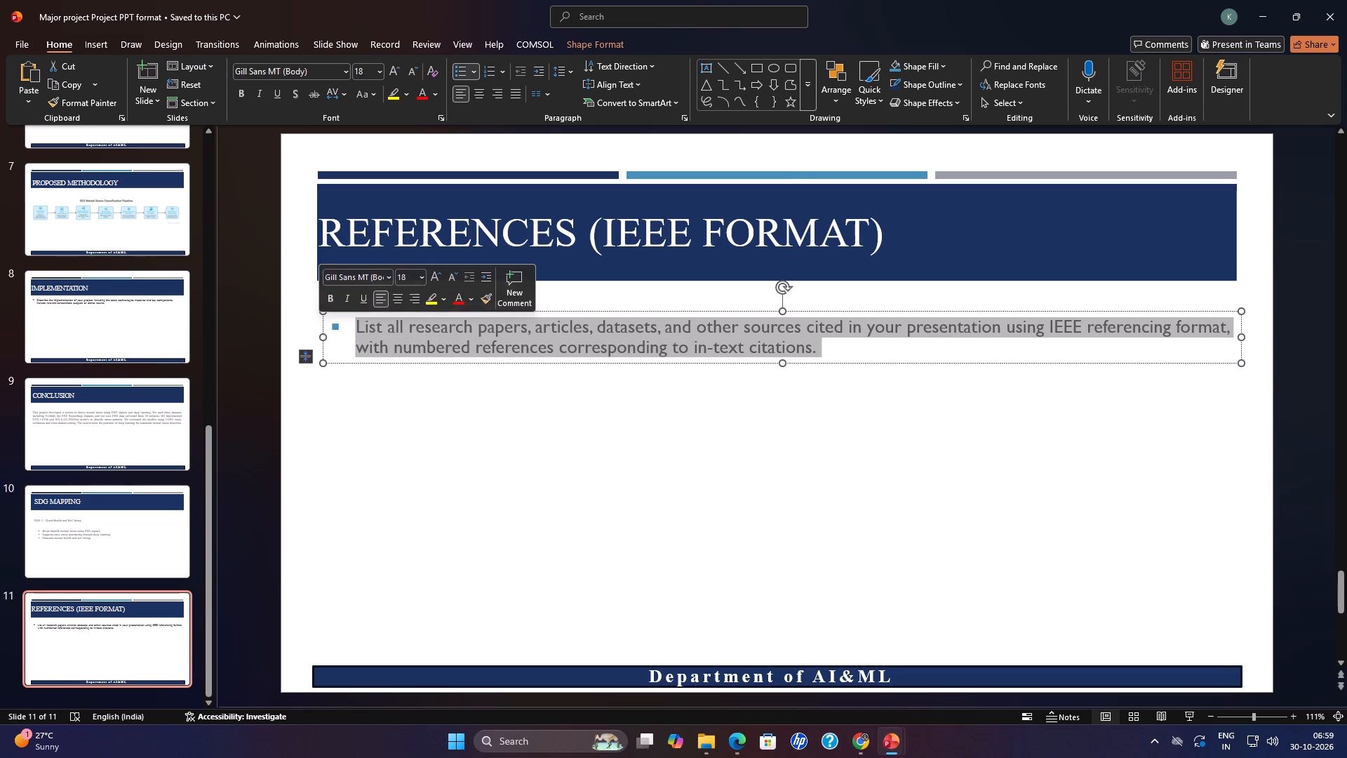
pyautogui.press('Delete')
pyautogui.press('BackSpace')
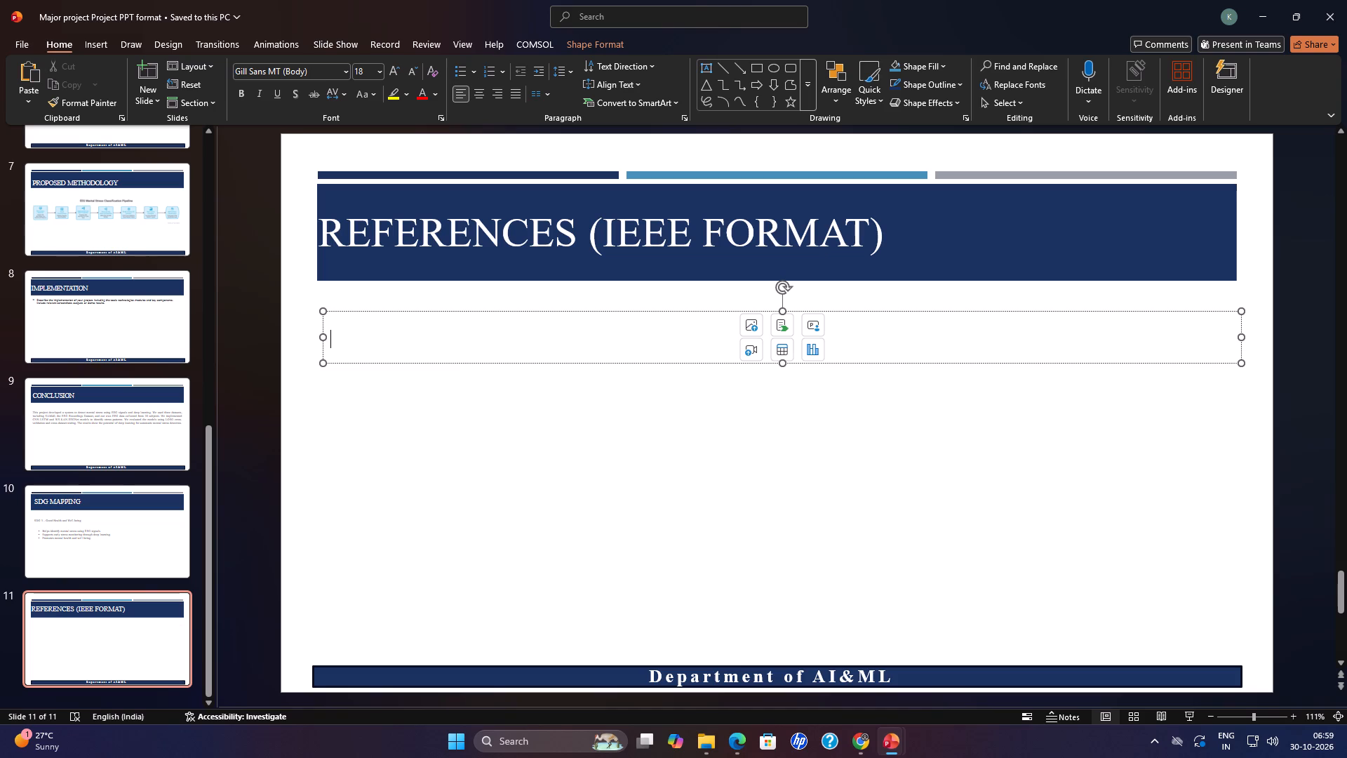
pyautogui.press('BackSpace')
# Look back through the slides, including Conclusion, Proposed Methodology, Introduction and Literature Survey, to review their content and formatting.
pyautogui.click(120, 566)
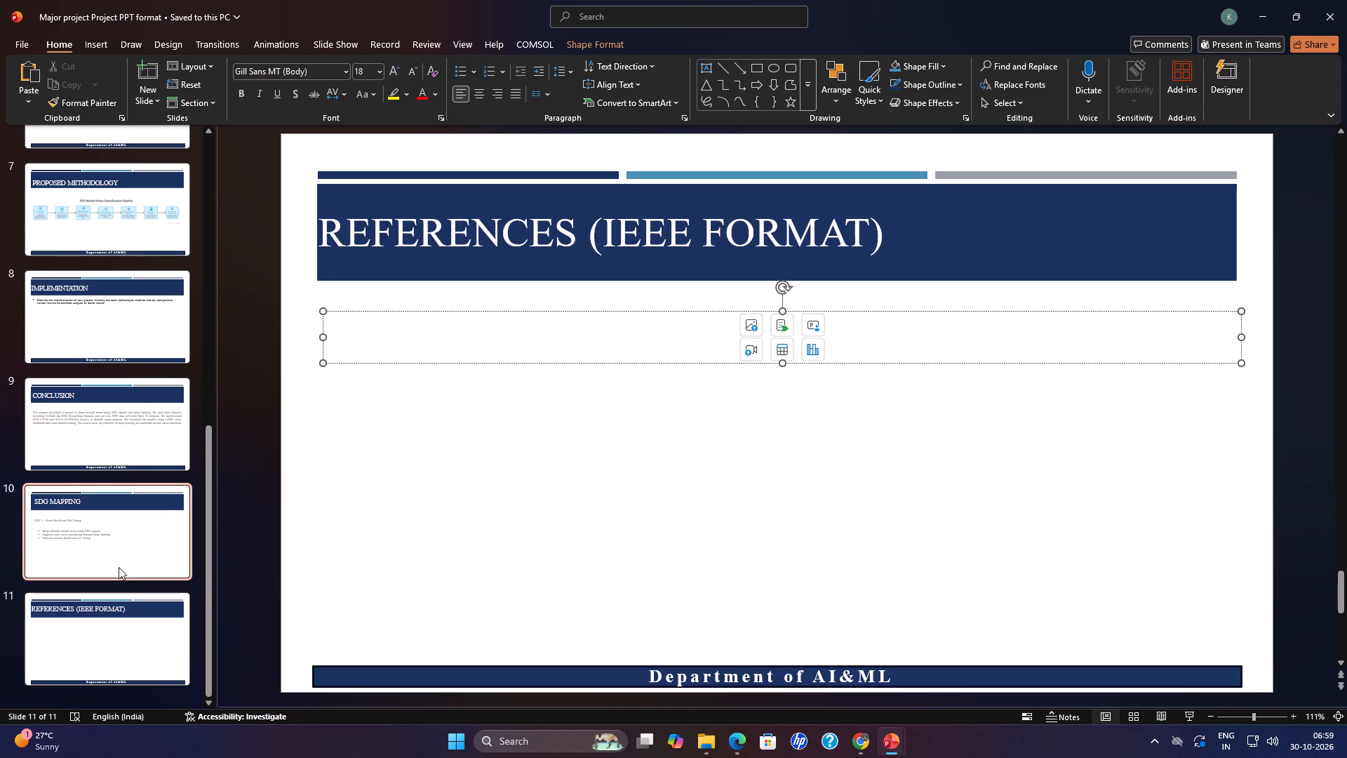
pyautogui.click(128, 436)
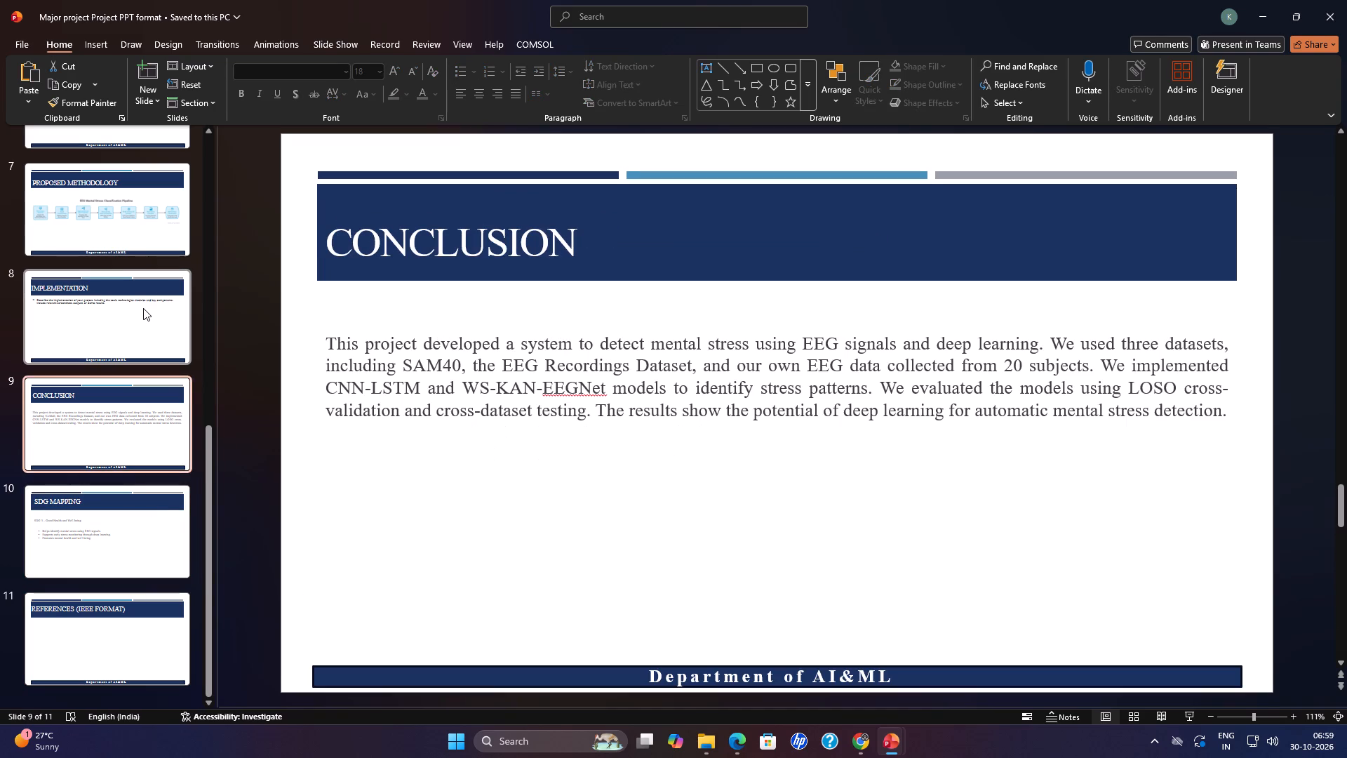
pyautogui.click(143, 308)
pyautogui.click(145, 229)
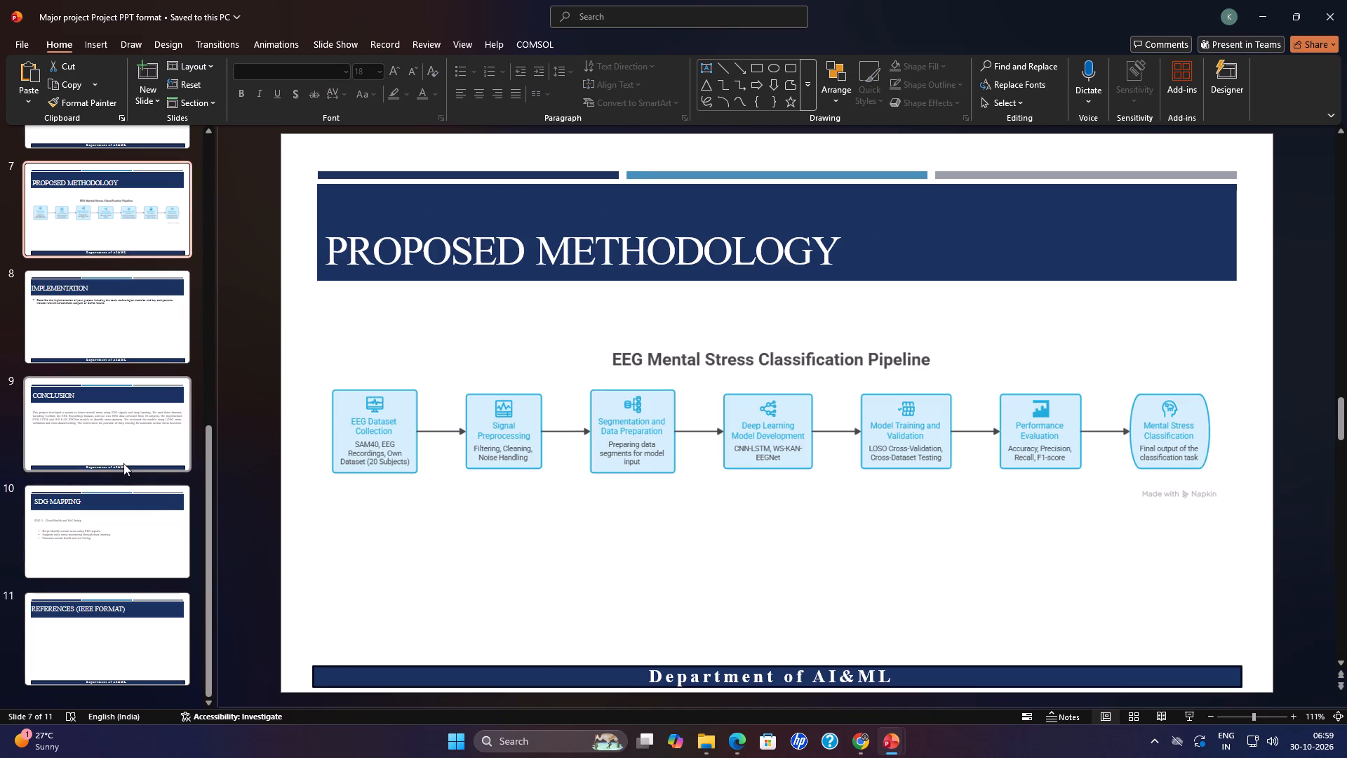
pyautogui.scroll(17, 123, 450)
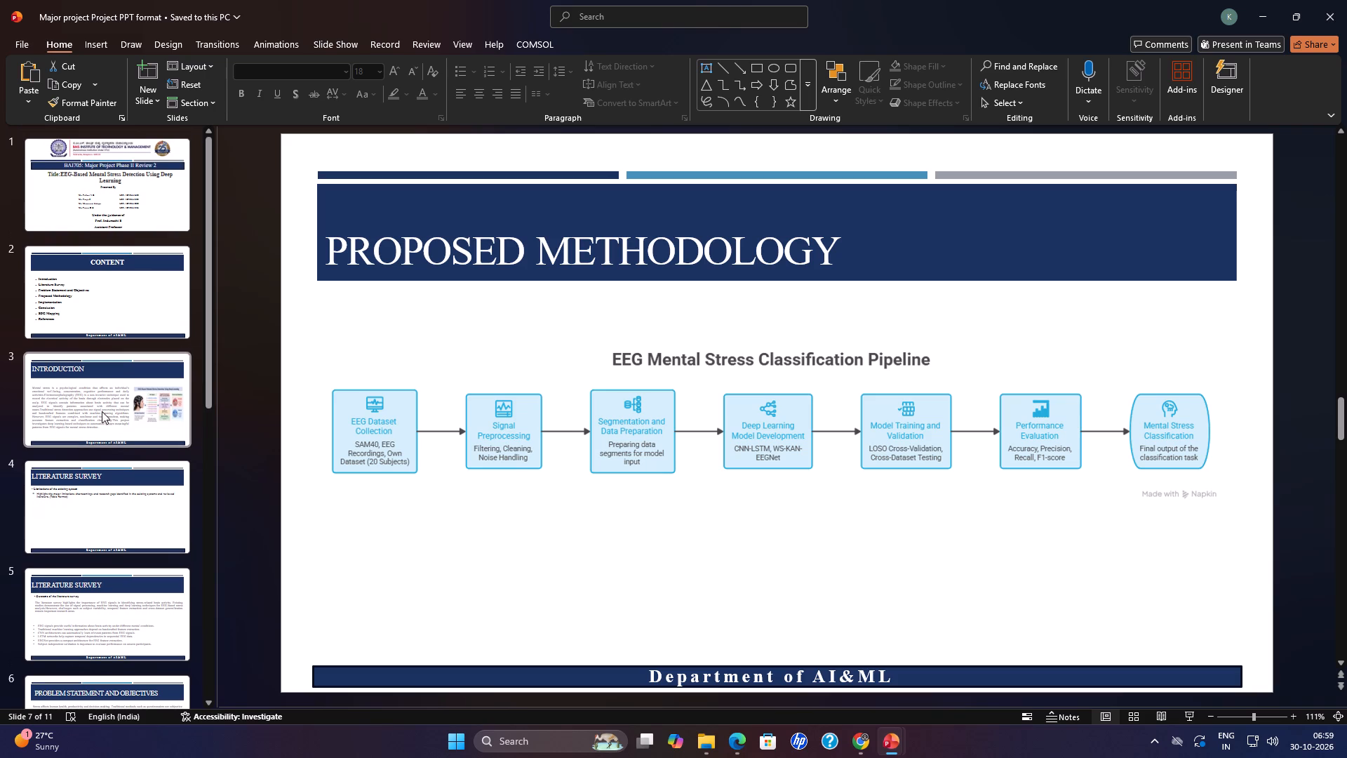
pyautogui.click(145, 399)
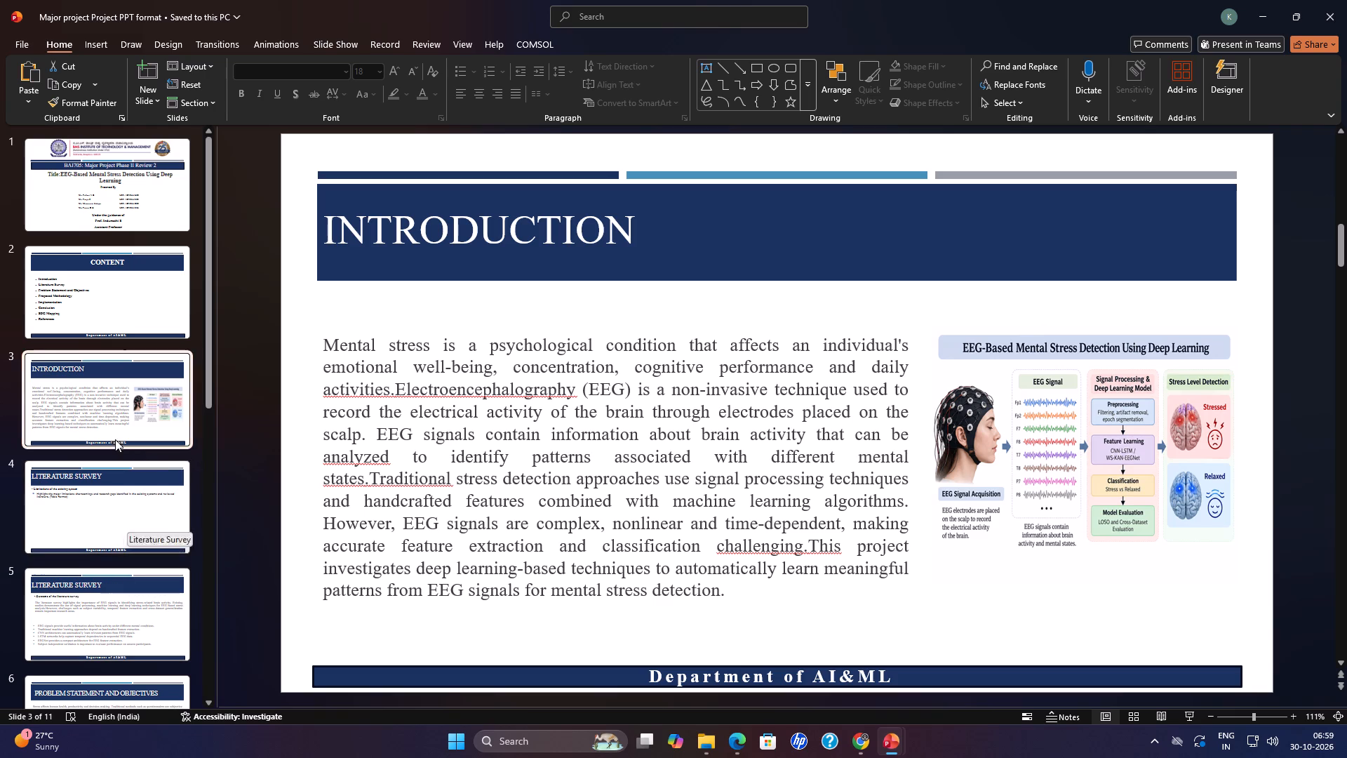
pyautogui.scroll(-1, 109, 447)
pyautogui.click(103, 467)
pyautogui.scroll(-2, 93, 457)
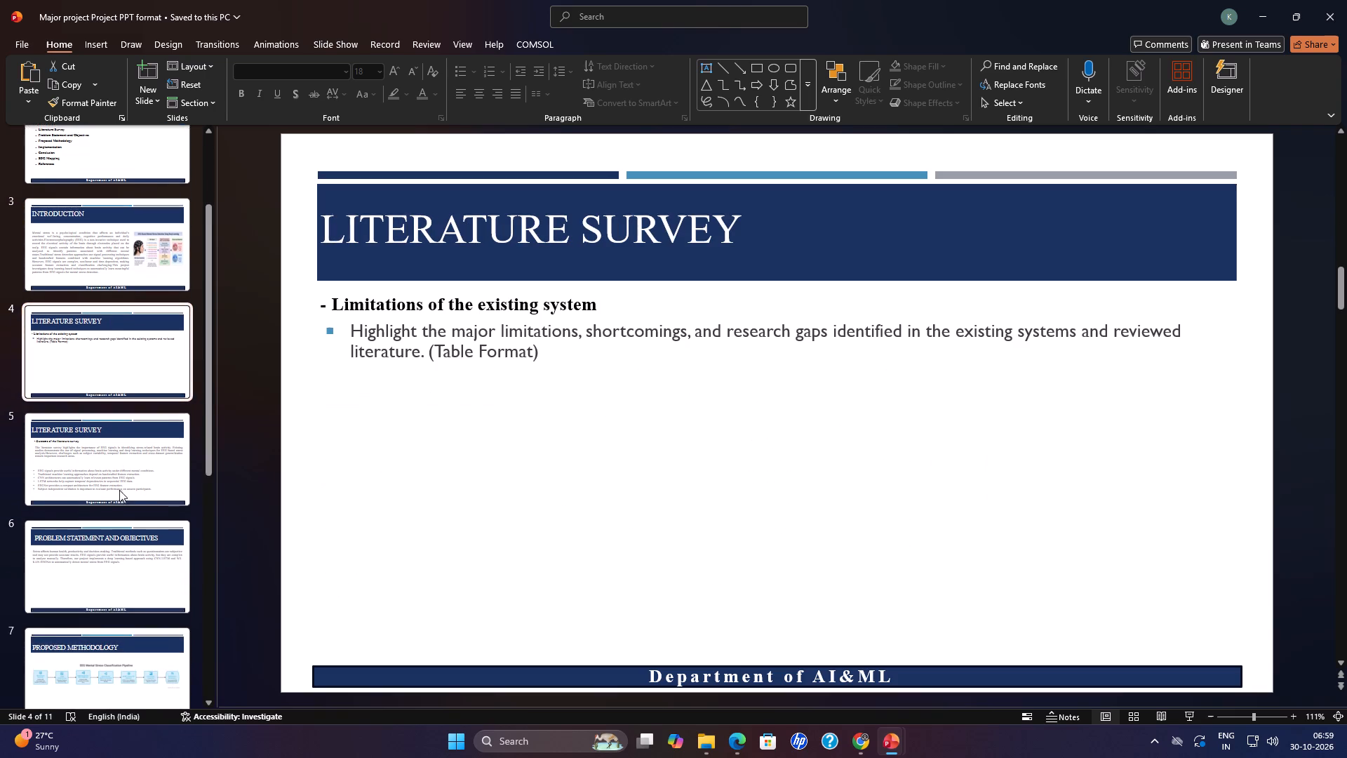
pyautogui.scroll(-6, 119, 490)
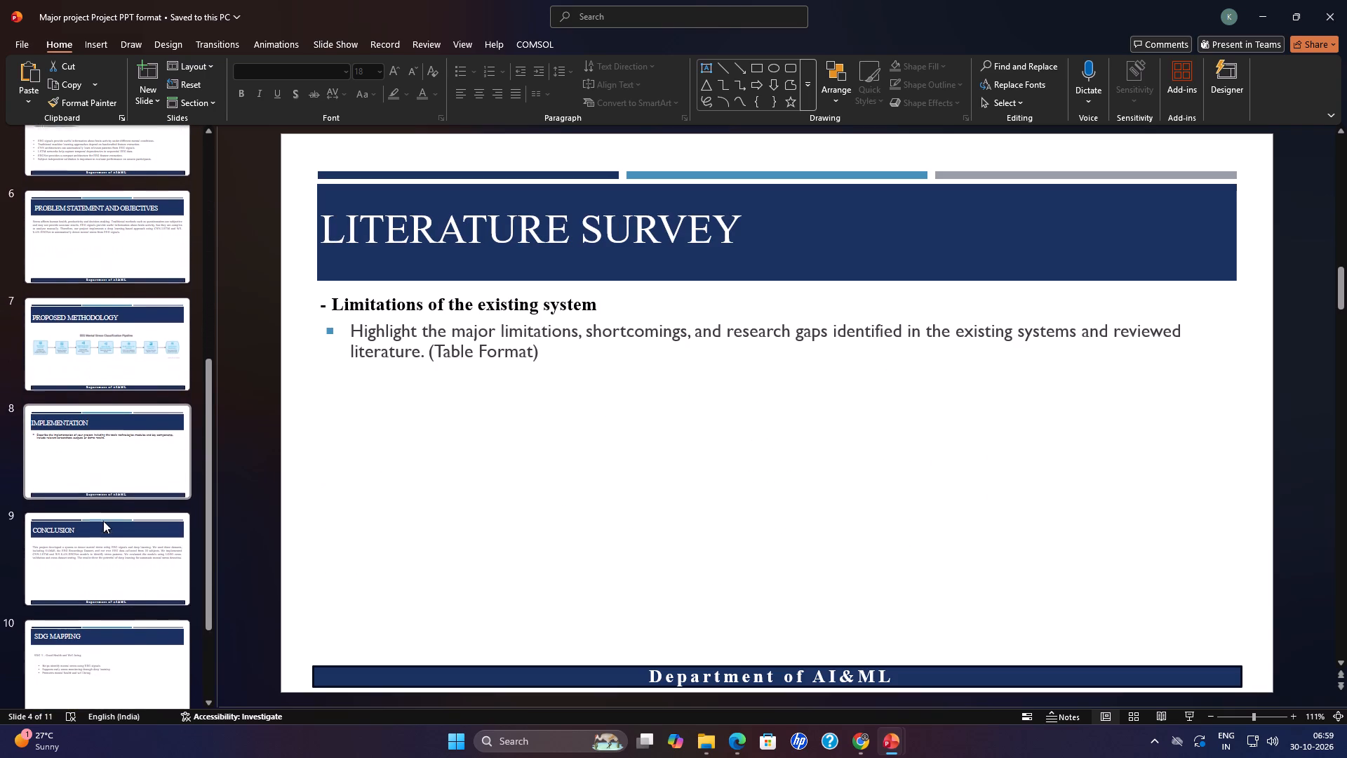
pyautogui.scroll(4, 102, 519)
pyautogui.scroll(-1, 102, 497)
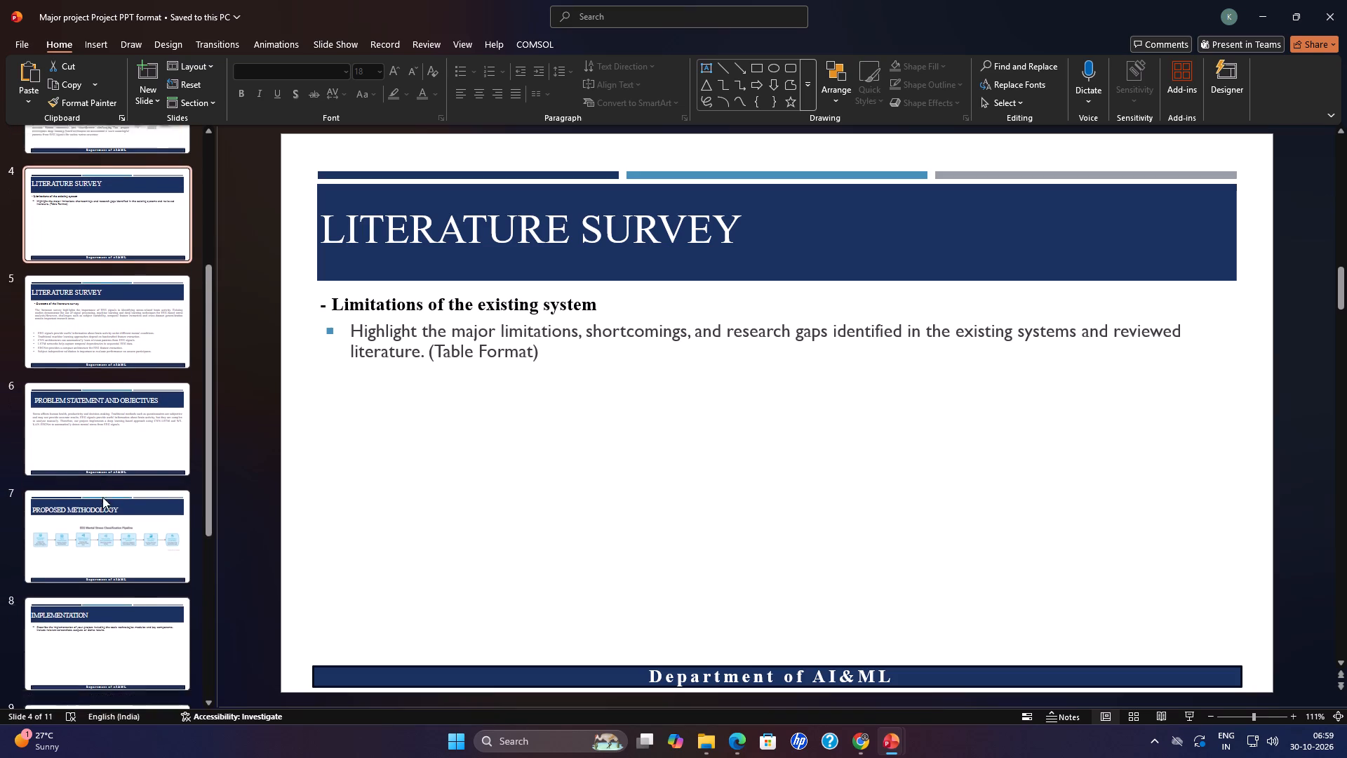
pyautogui.scroll(-1, 102, 497)
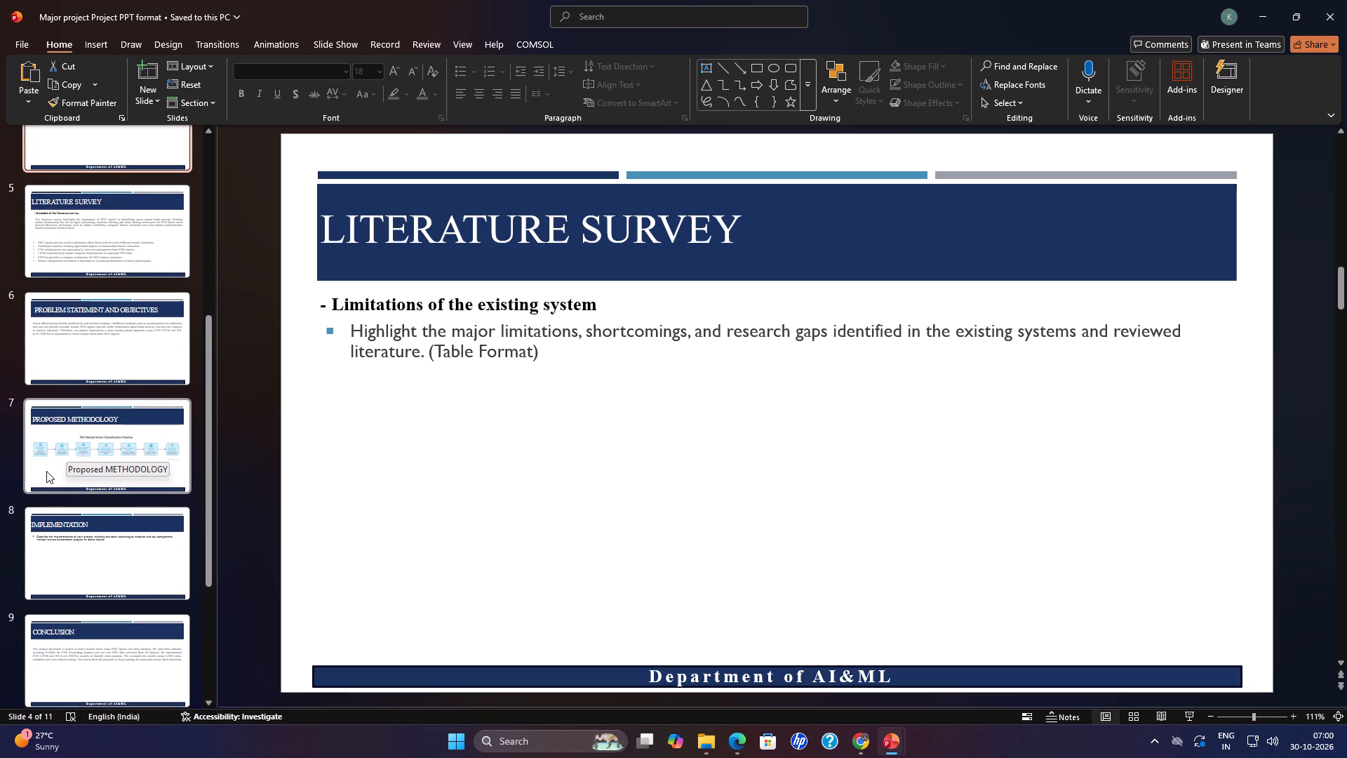
pyautogui.click(46, 471)
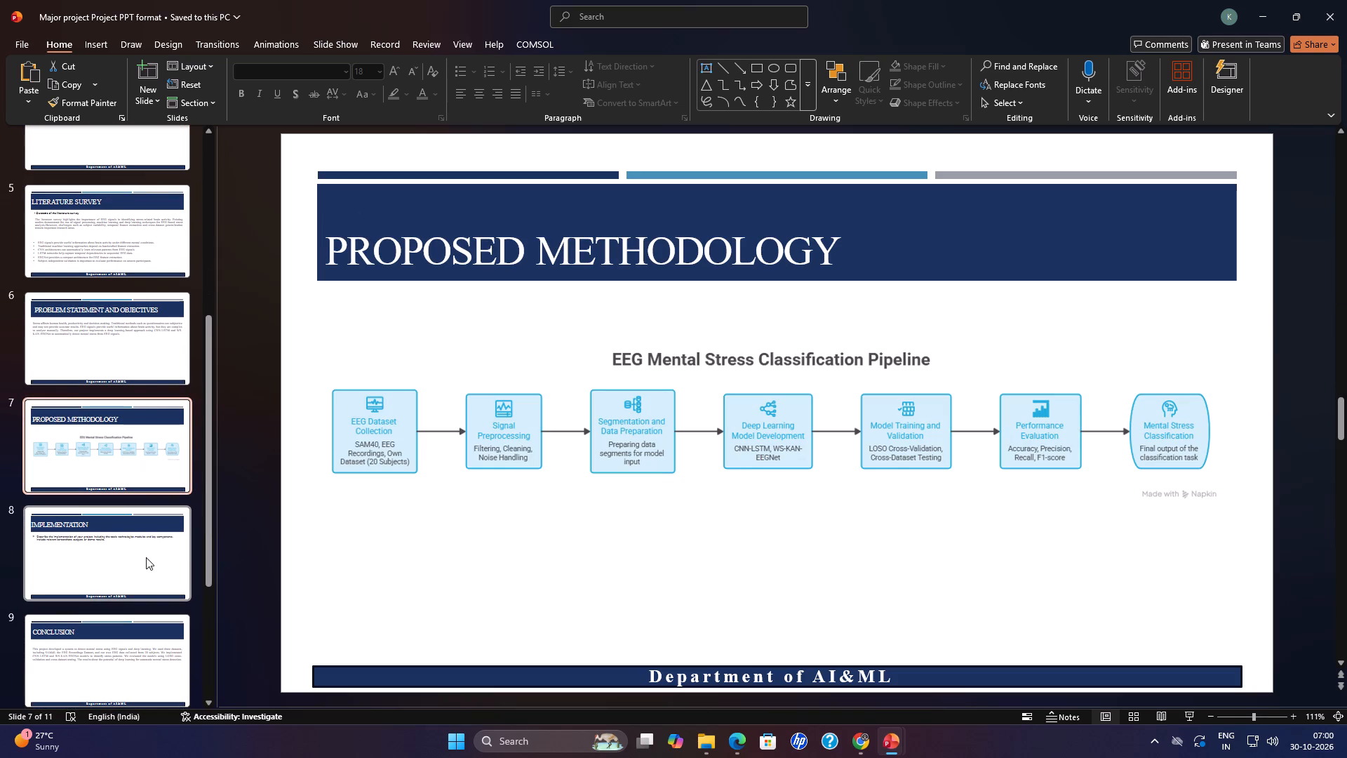
pyautogui.scroll(-3, 98, 545)
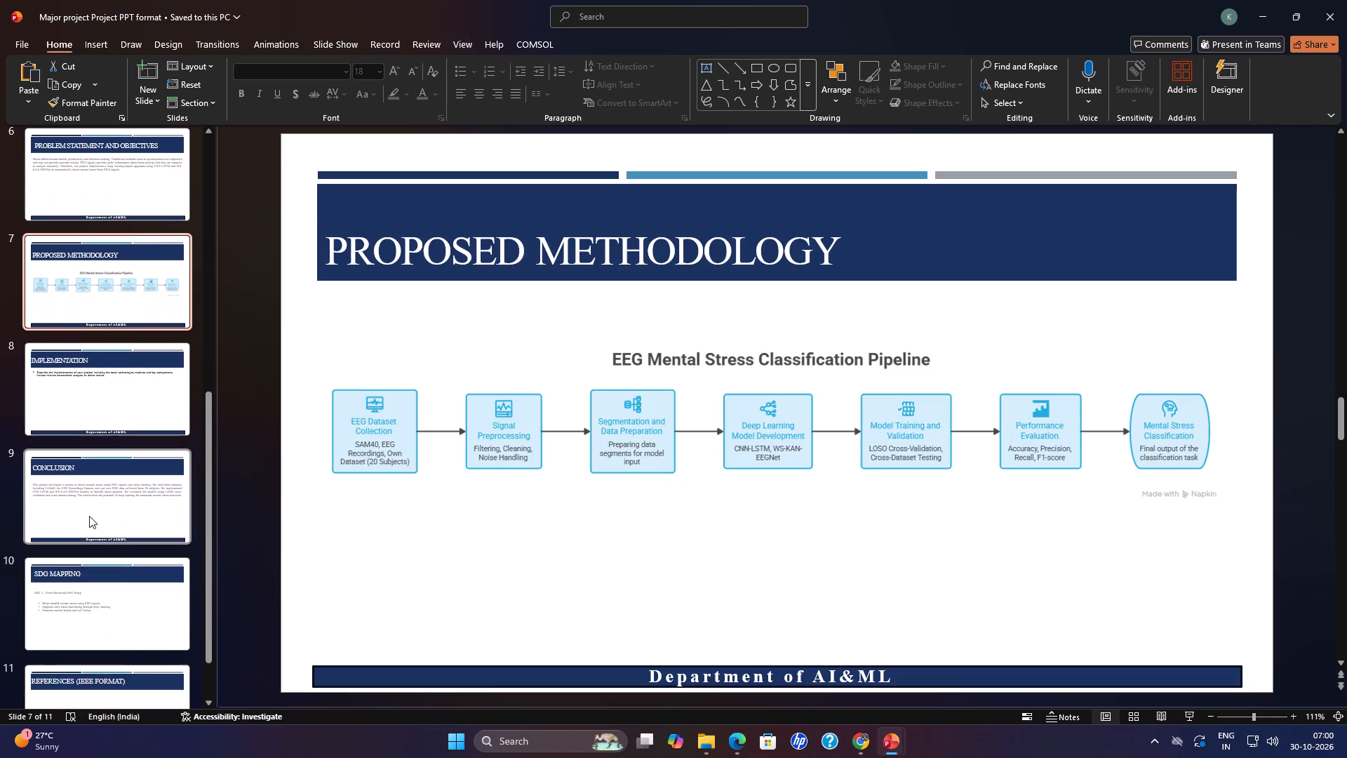
pyautogui.scroll(-2, 89, 516)
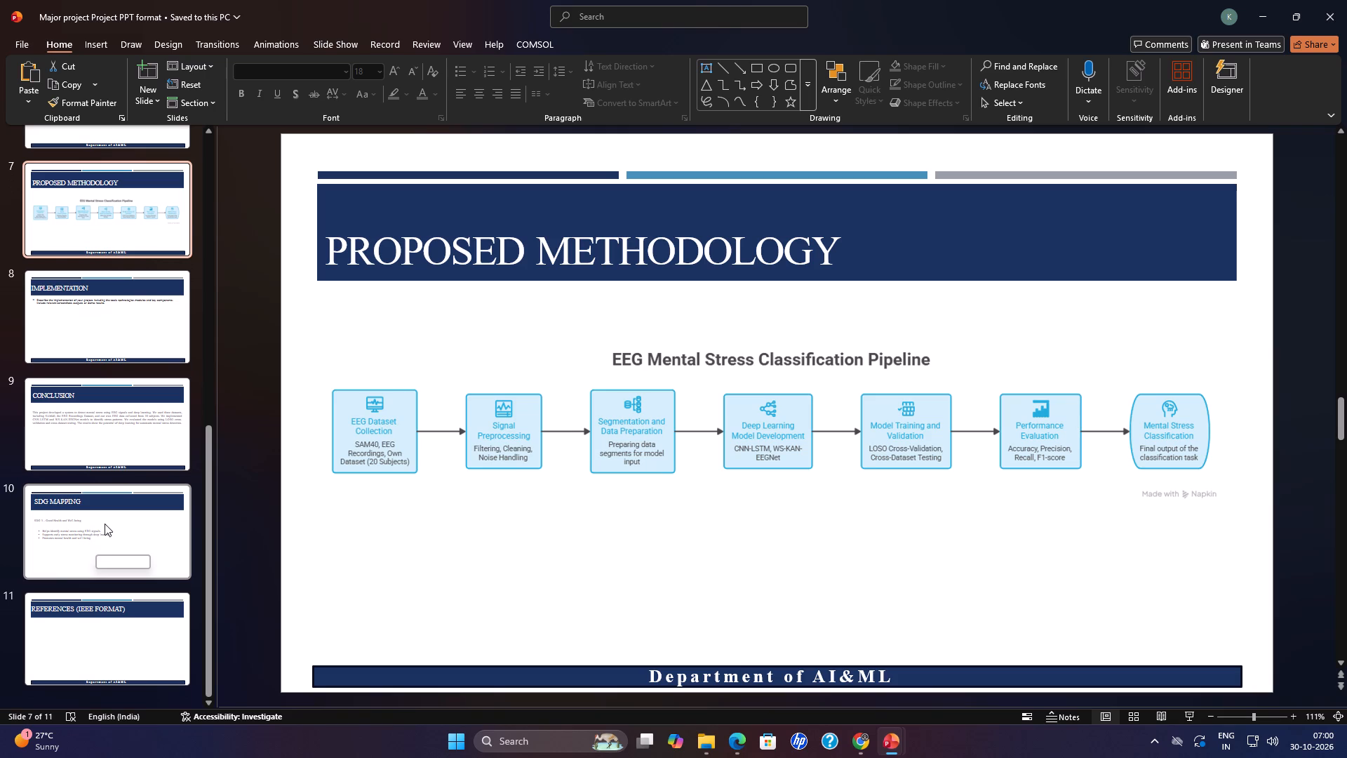
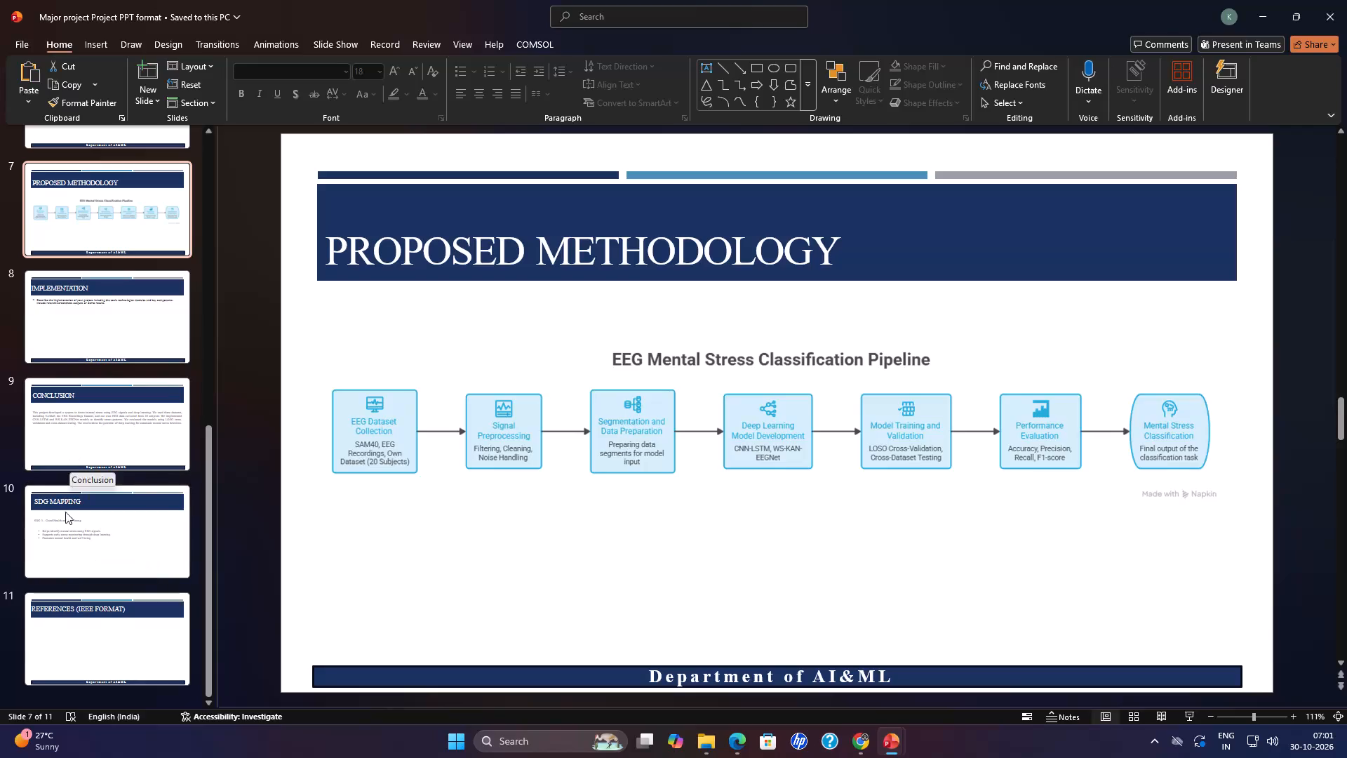
# Review the SDG Mapping, References, Literature Survey, Problem Statement and Objectives, and Content slides for remaining content and formatting gaps.
pyautogui.click(59, 561)
pyautogui.click(91, 662)
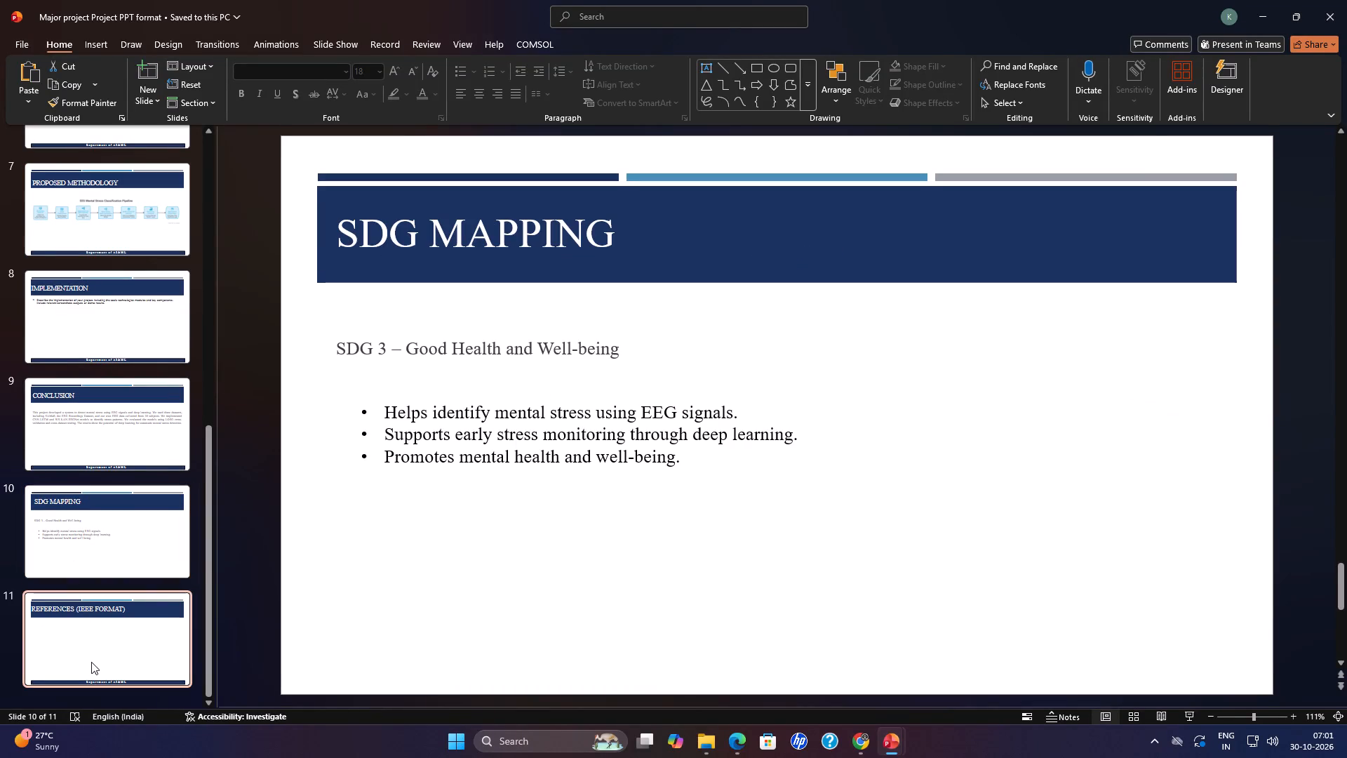
pyautogui.scroll(1, 101, 518)
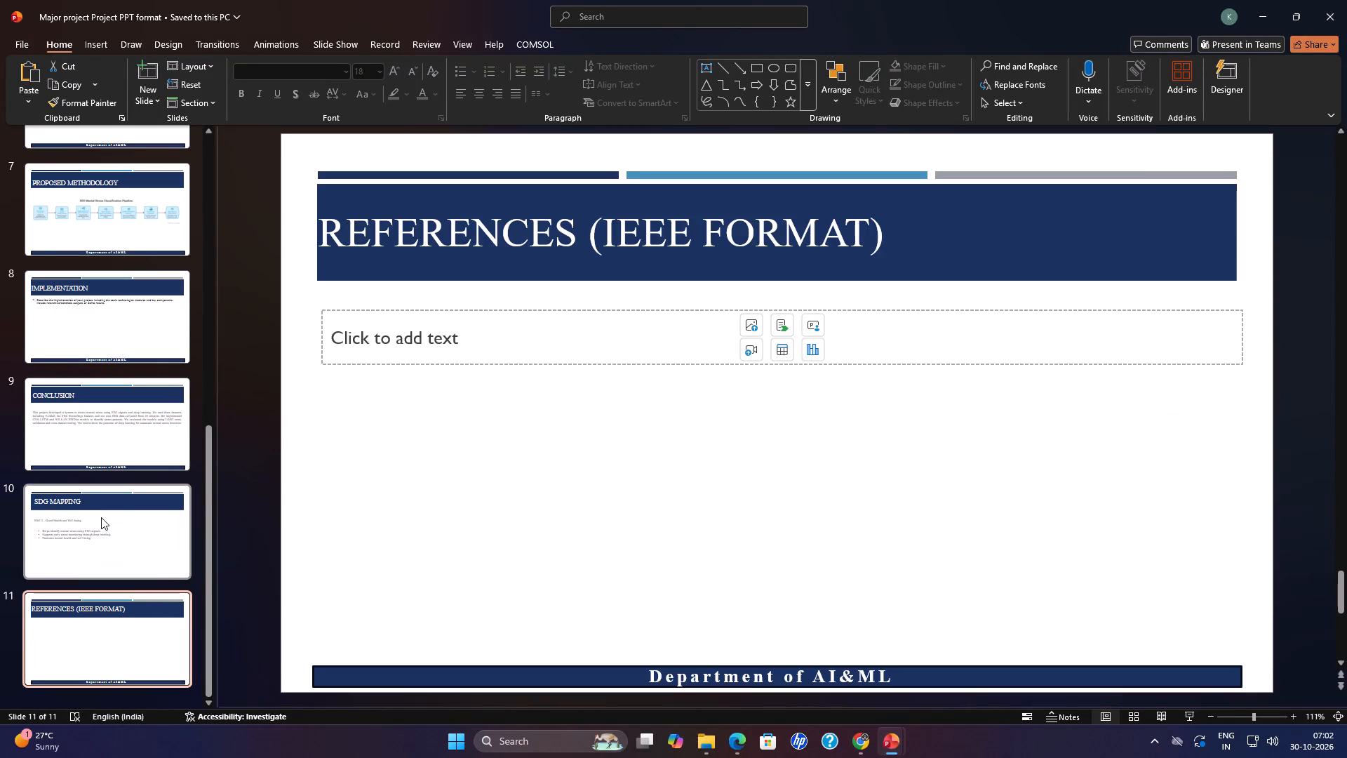
pyautogui.scroll(12, 101, 517)
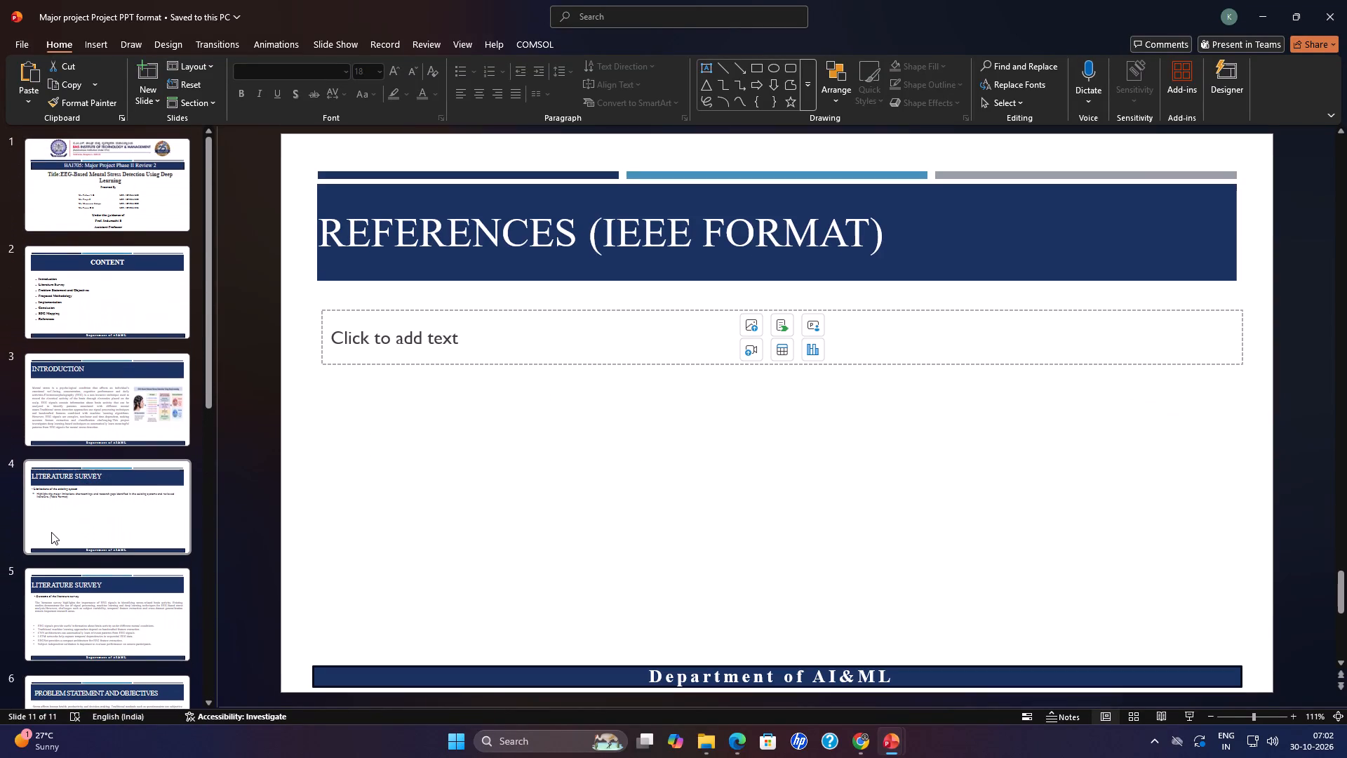
pyautogui.click(51, 532)
pyautogui.scroll(-1, 34, 442)
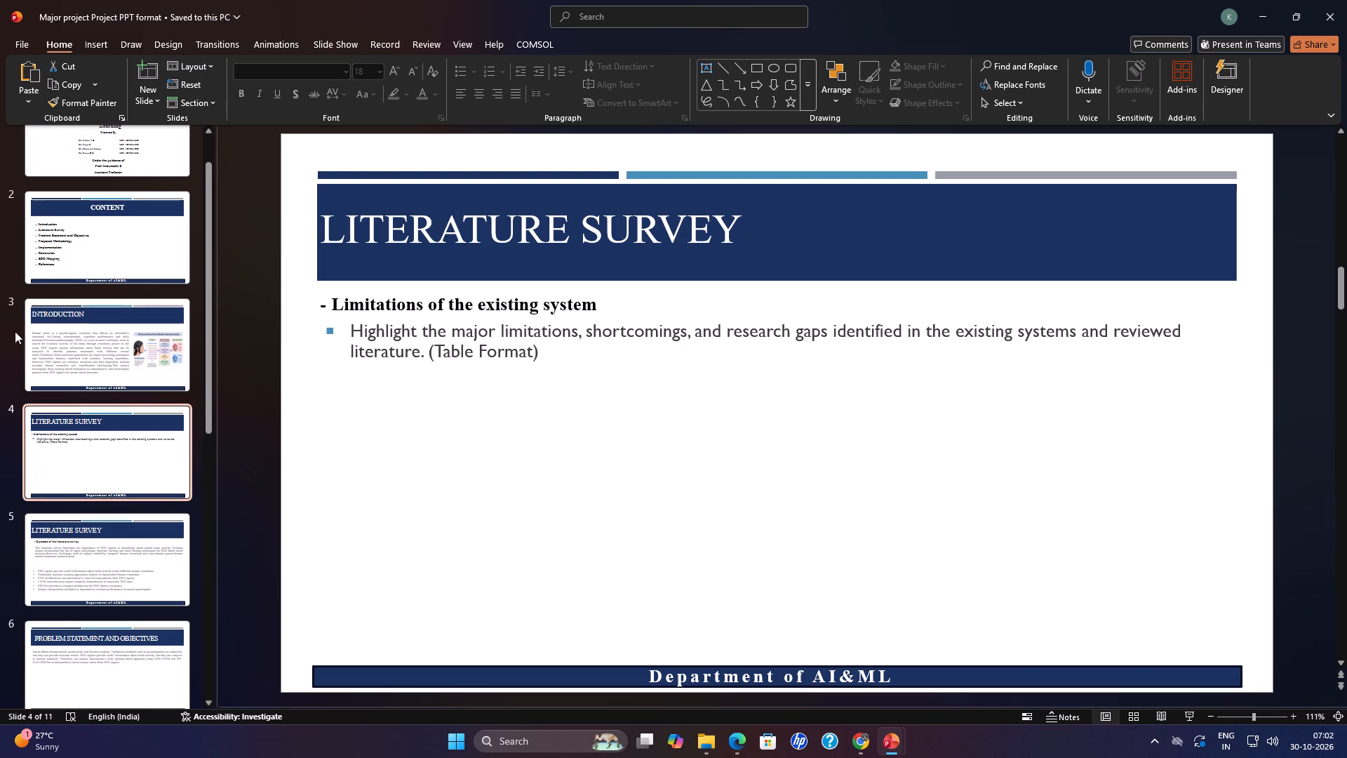
pyautogui.scroll(-2, 100, 462)
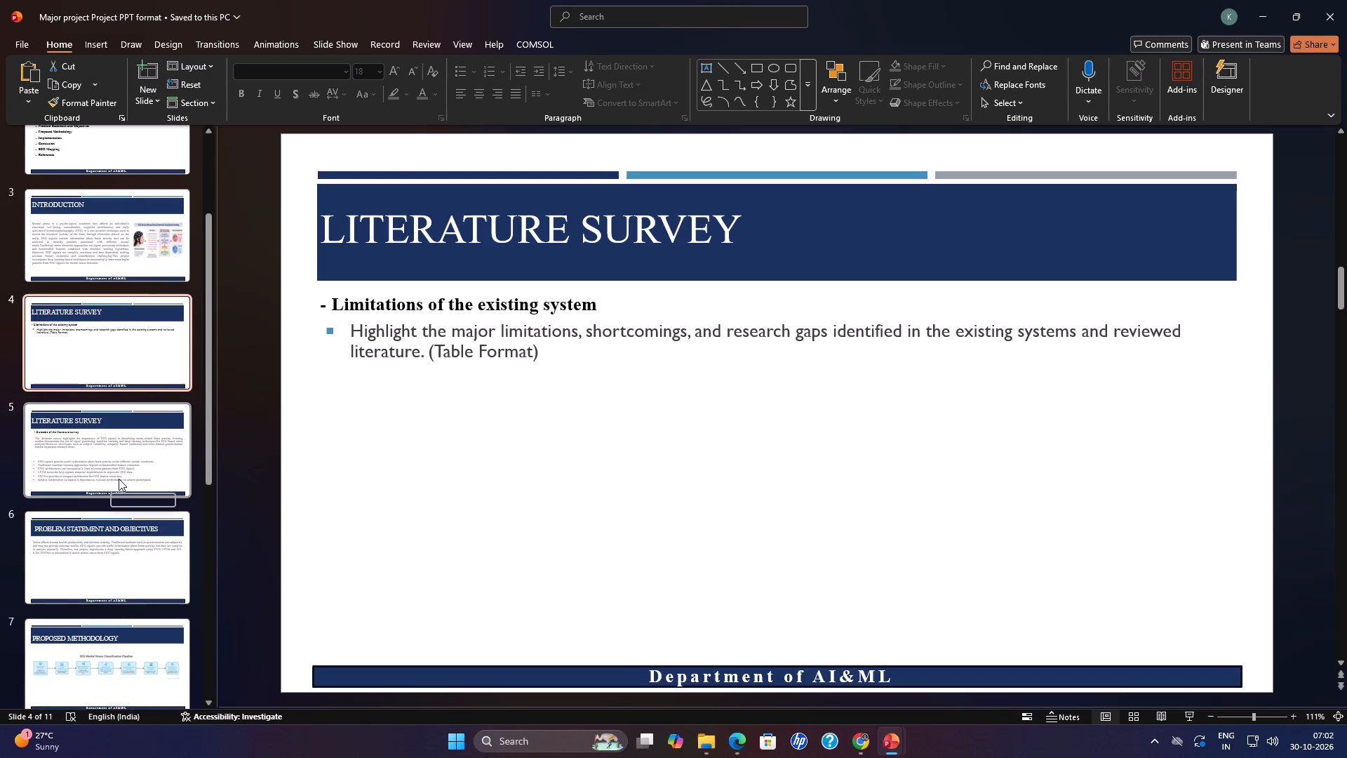
pyautogui.scroll(-2, 128, 449)
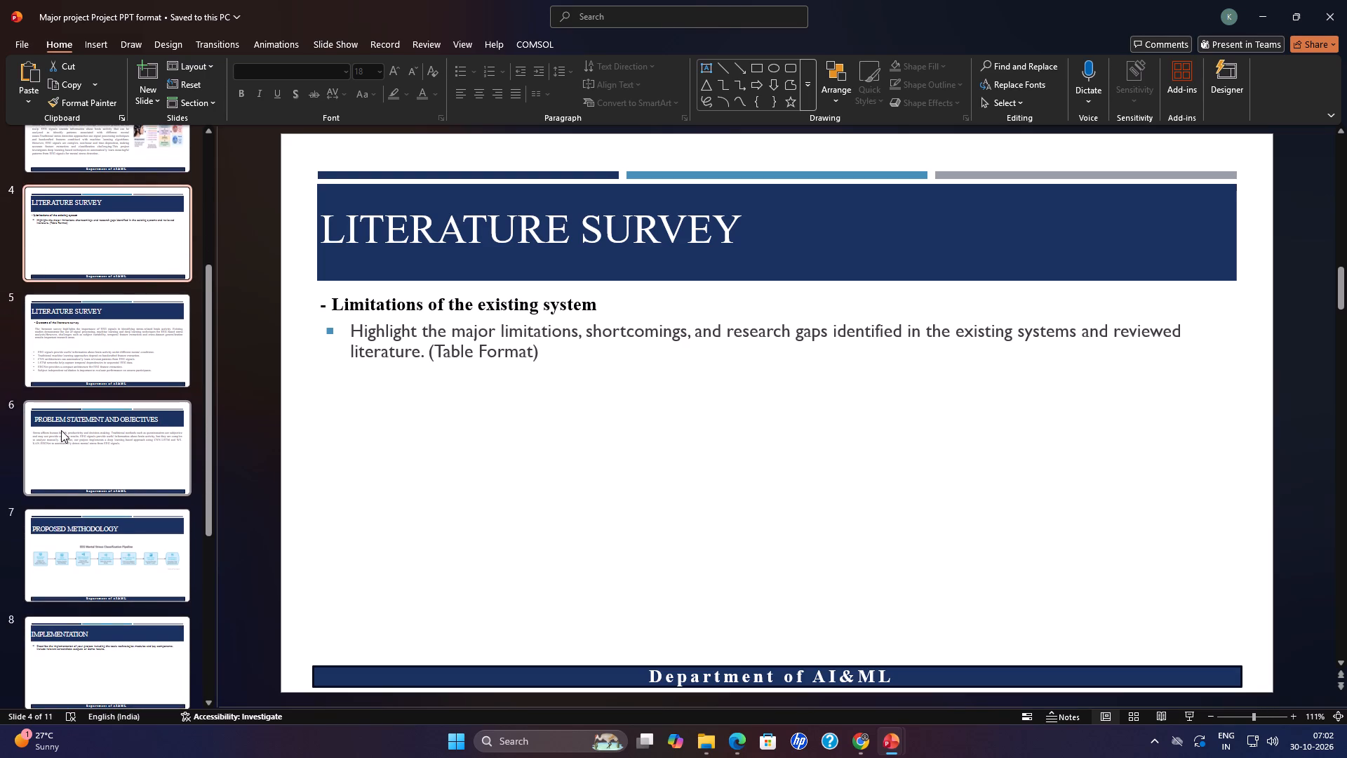
pyautogui.moveTo(61, 434); pyautogui.dragTo(62, 440)
pyautogui.click(62, 467)
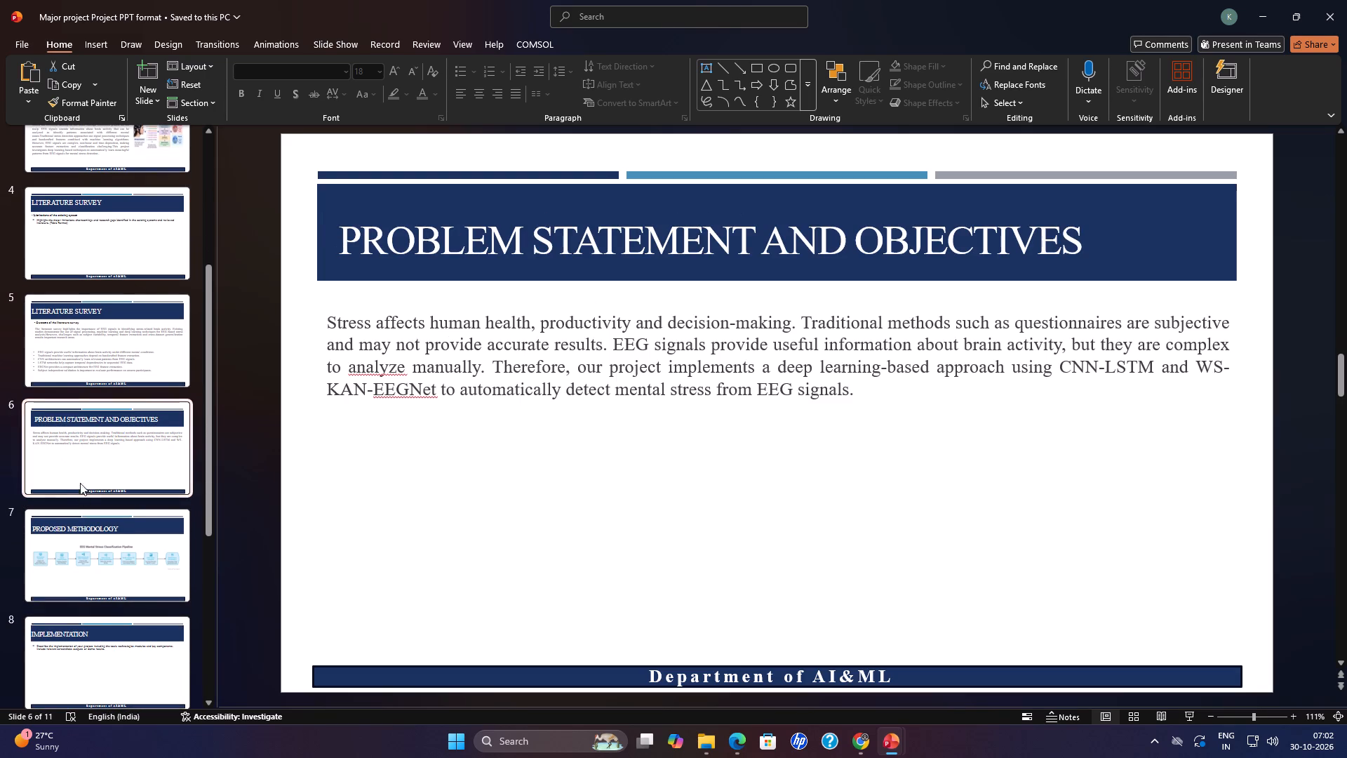
pyautogui.scroll(-3, 78, 448)
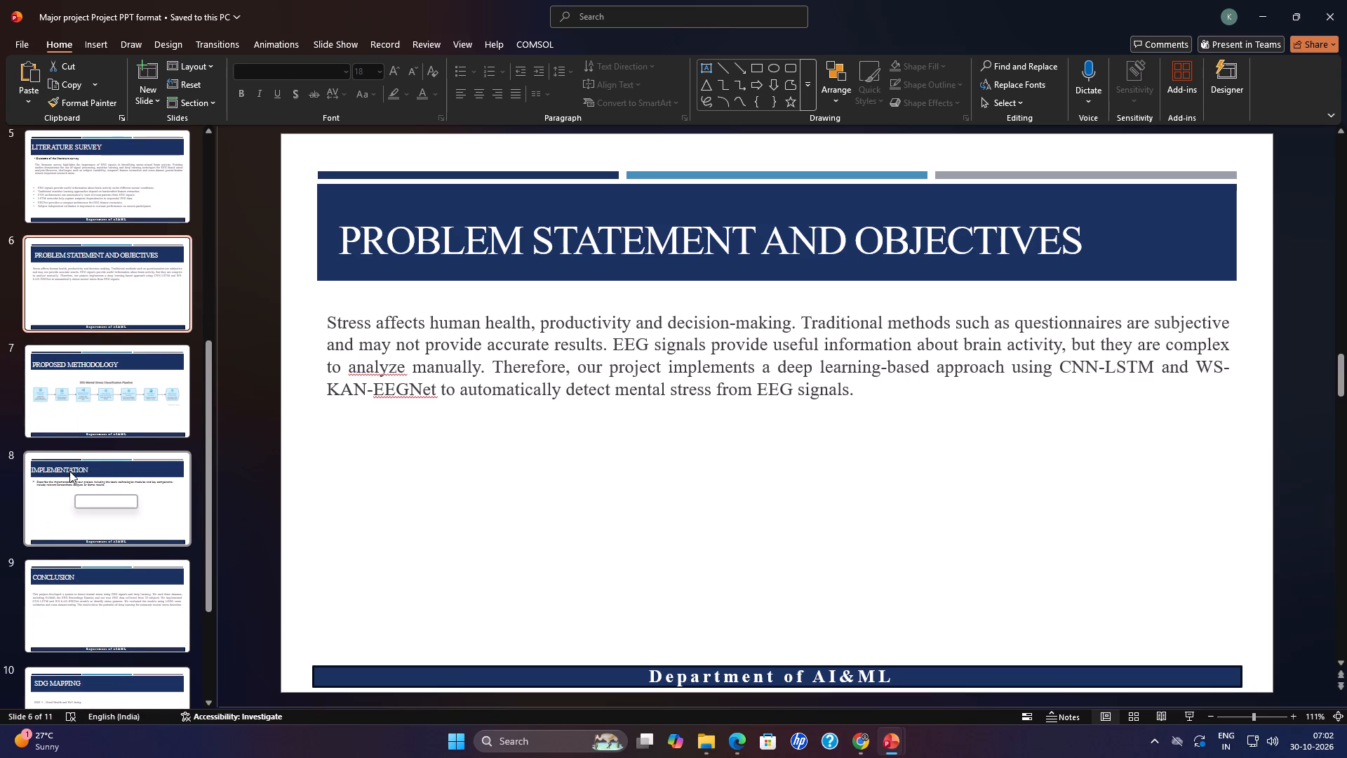
pyautogui.scroll(-3, 76, 480)
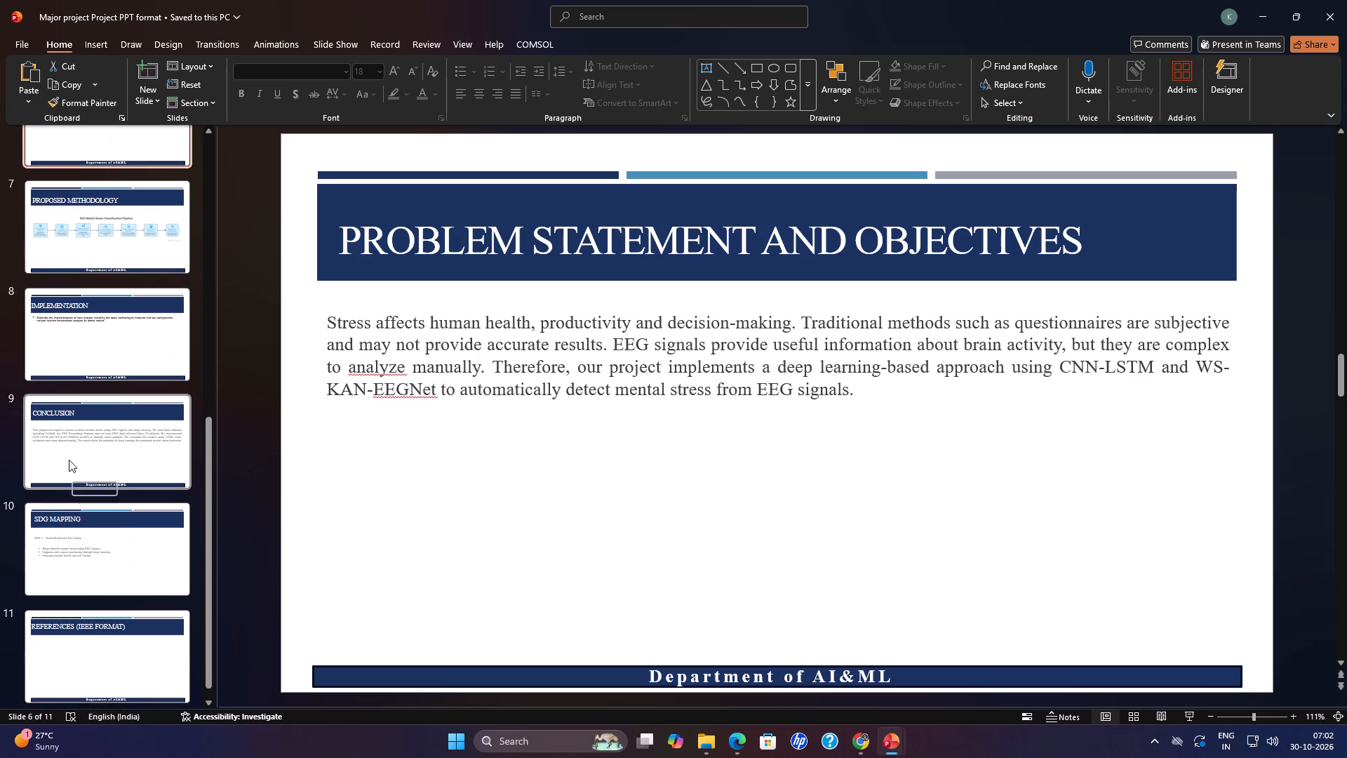
pyautogui.scroll(-4, 70, 463)
pyautogui.scroll(2, 88, 490)
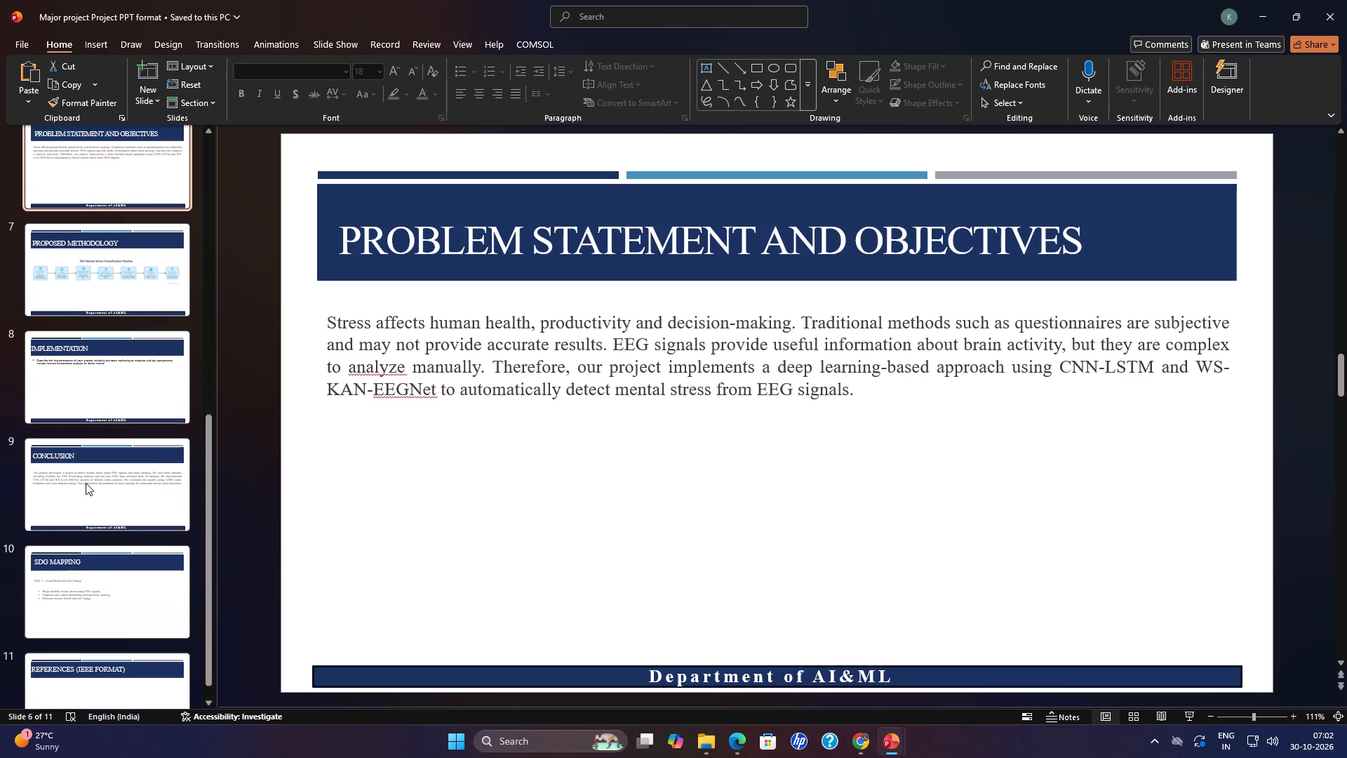
pyautogui.scroll(3, 89, 474)
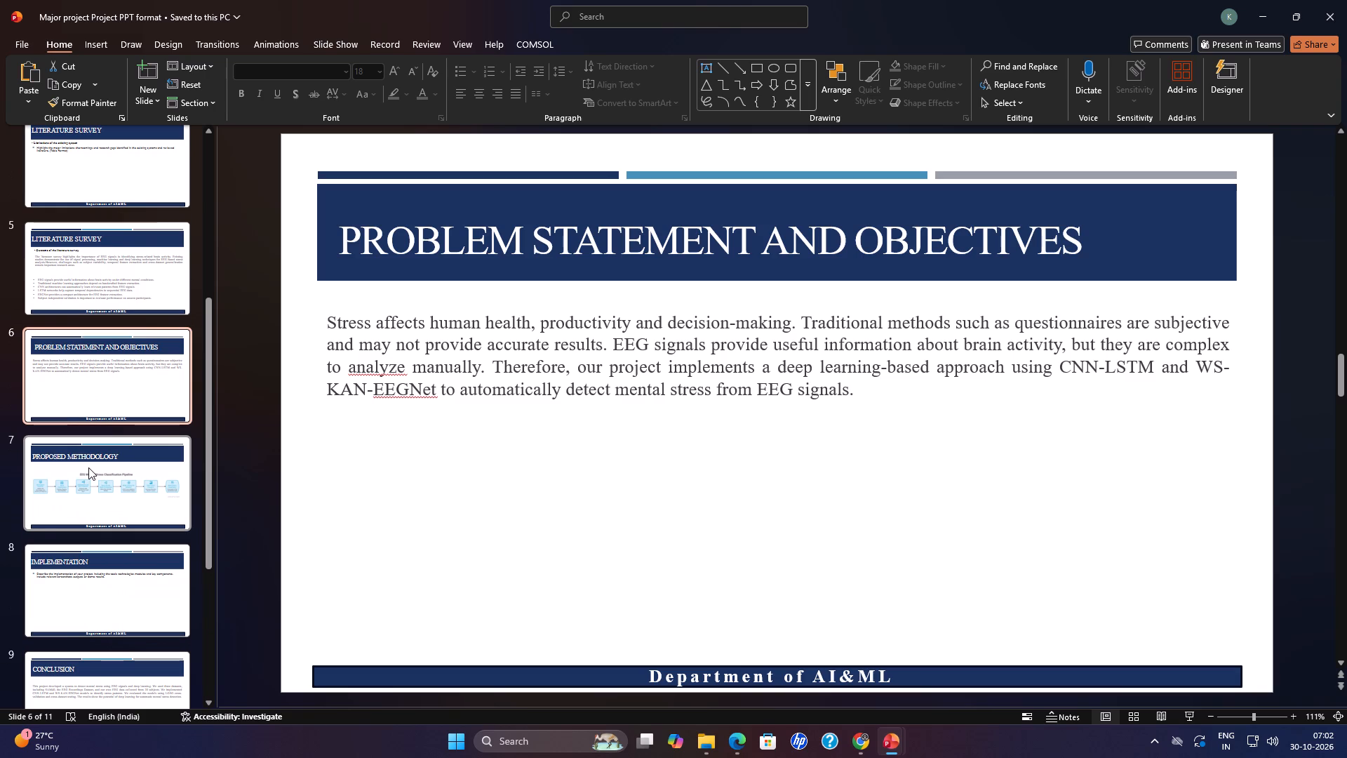
pyautogui.scroll(6, 160, 209)
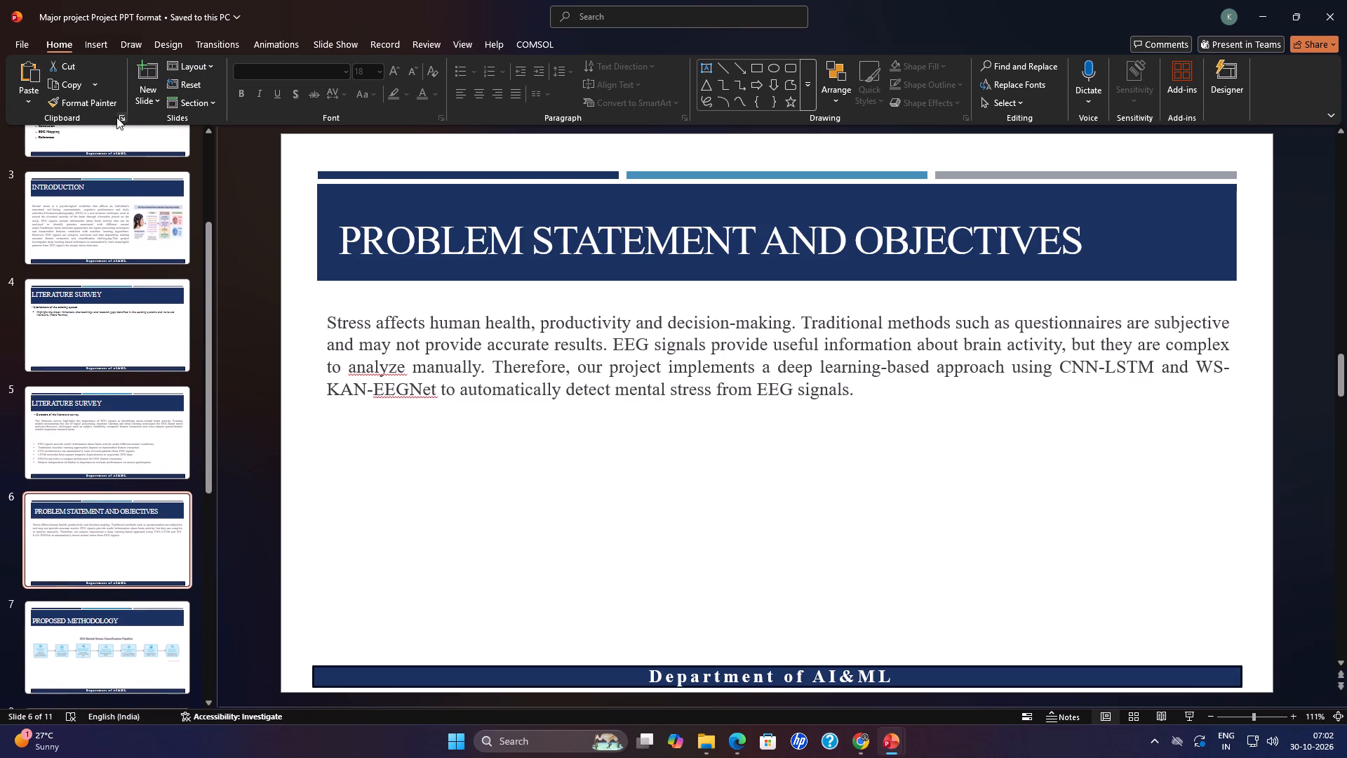
pyautogui.click(106, 132)
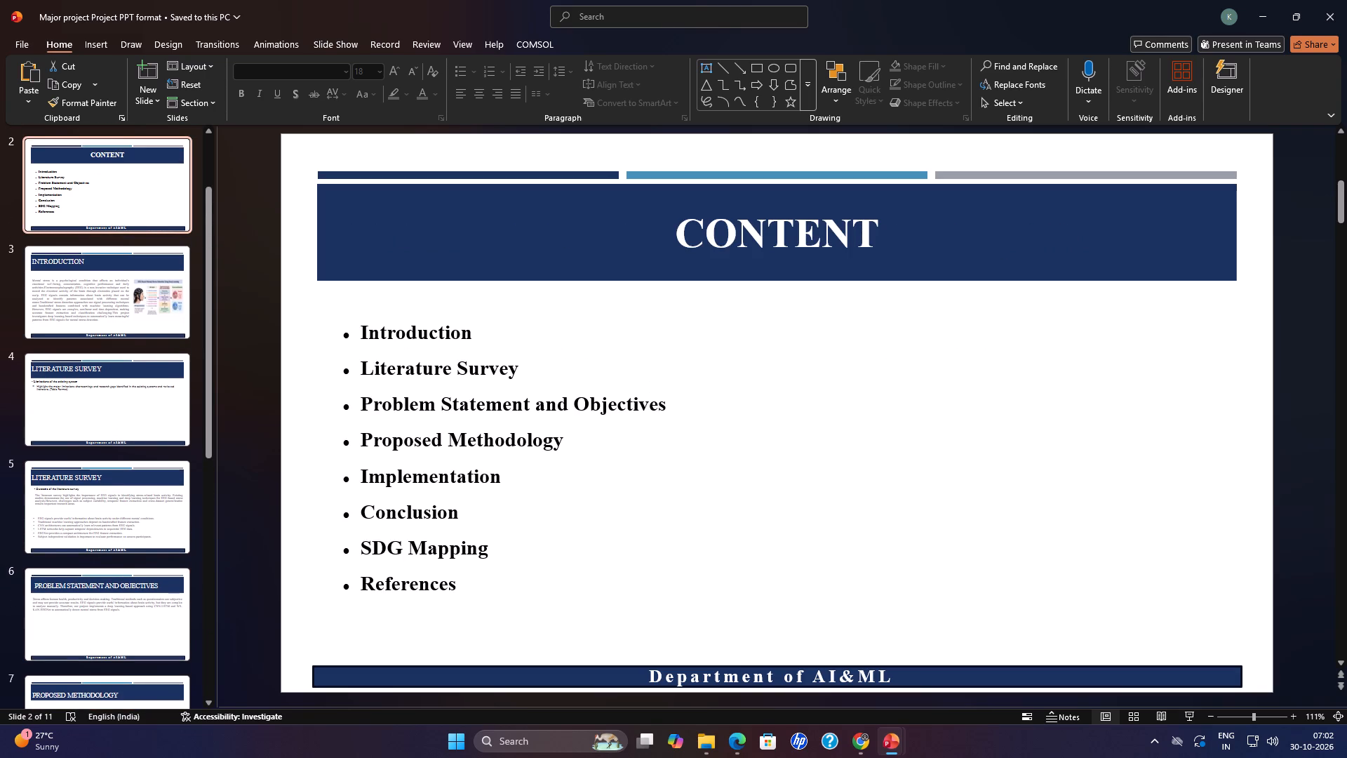
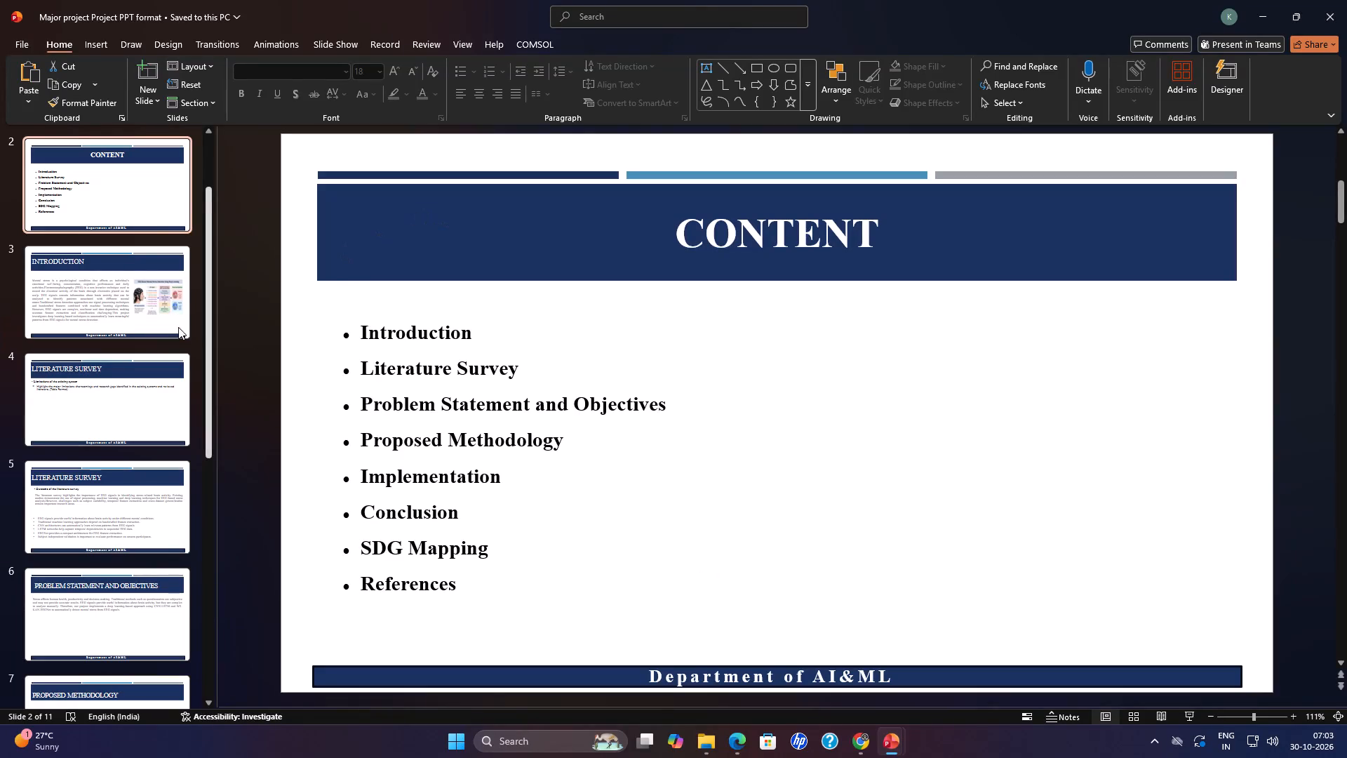
# Examine the Problem Statement and Objectives slide and return to the Content slide, checking the slides between them for remaining gaps.
pyautogui.scroll(-2, 144, 517)
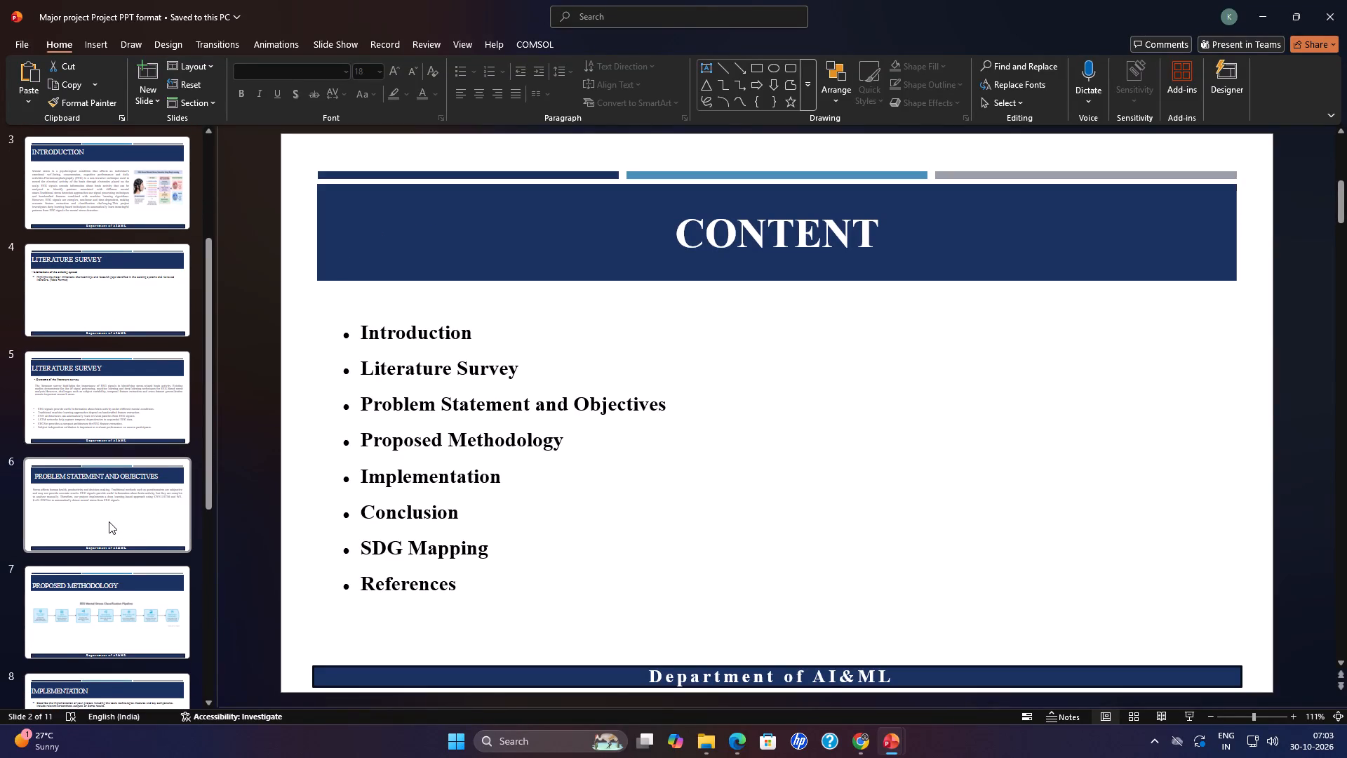
pyautogui.click(110, 512)
pyautogui.scroll(-4, 108, 498)
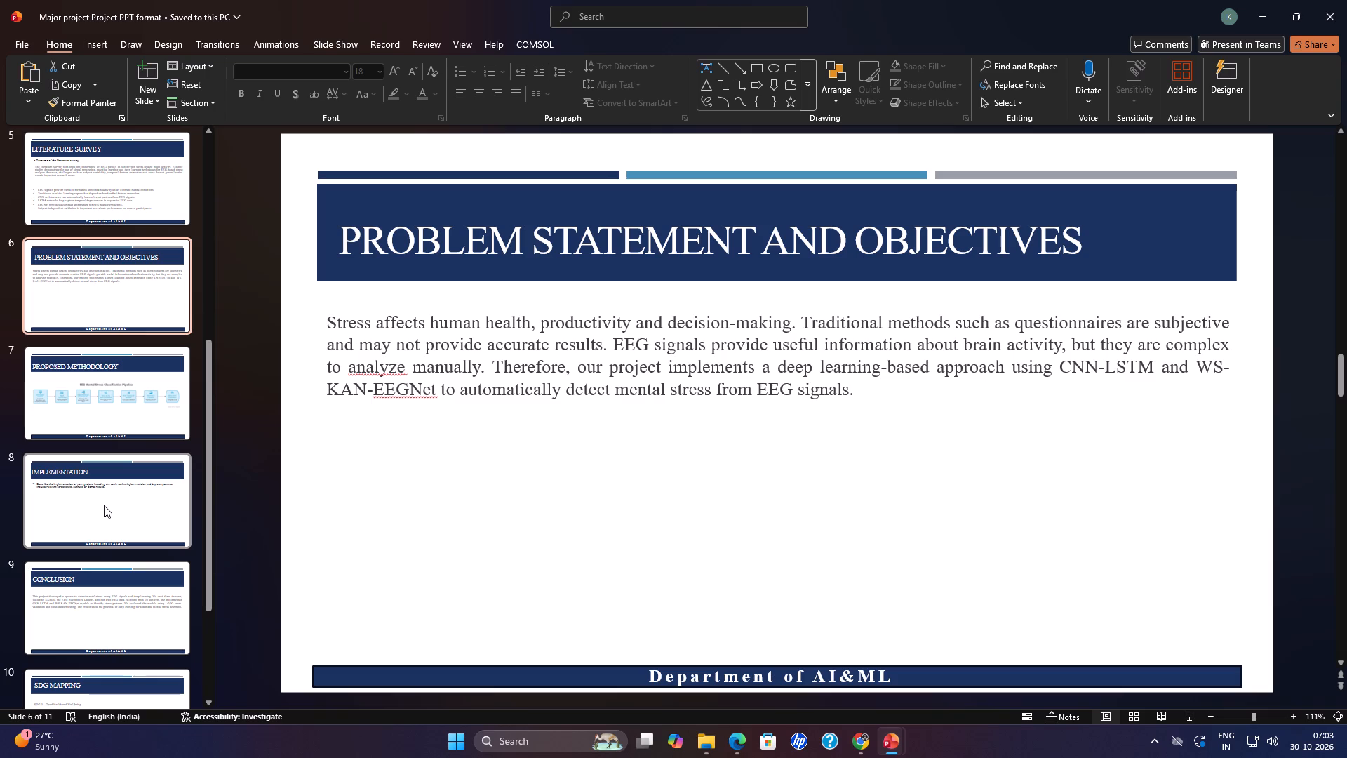
pyautogui.scroll(6, 55, 291)
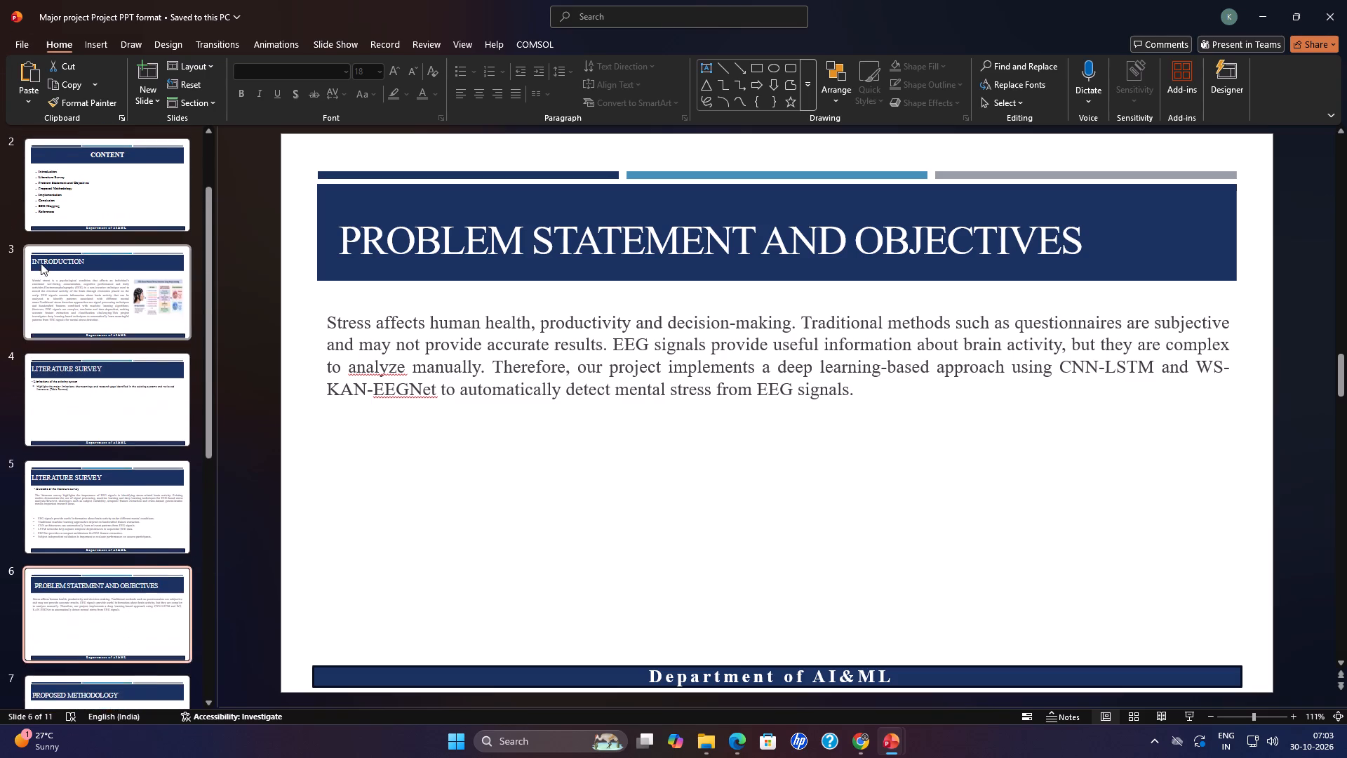
pyautogui.scroll(2, 40, 218)
pyautogui.click(55, 294)
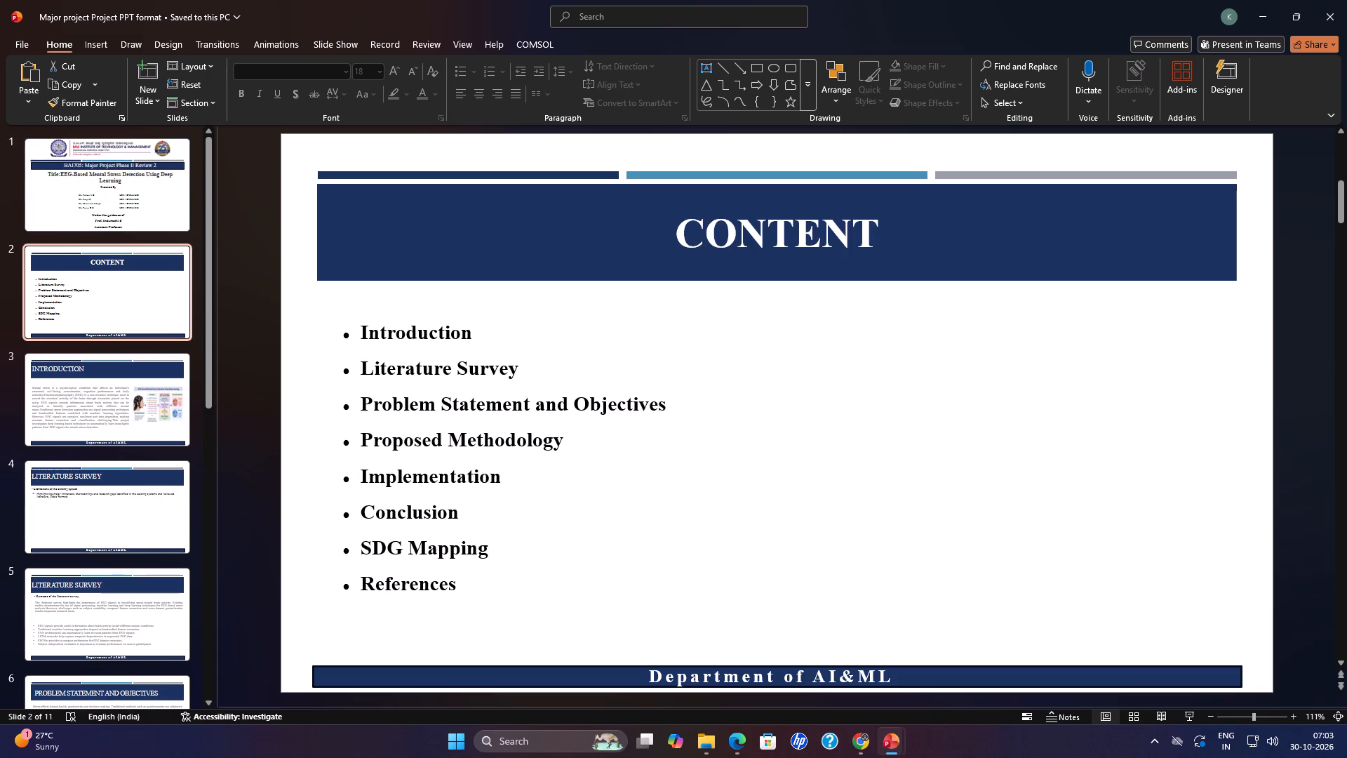
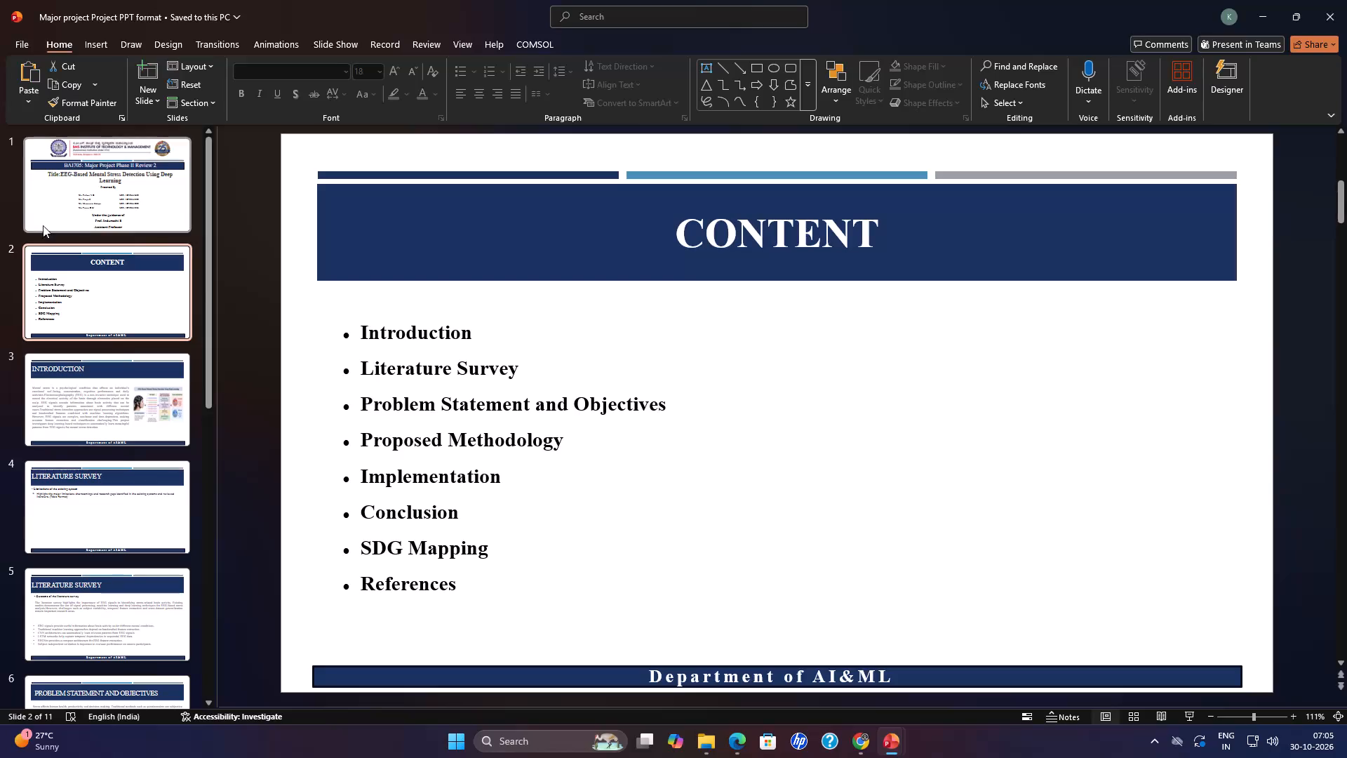
# Review the presentation from the title slide through the Content slide to the Introduction slide, checking their text and formatting.
pyautogui.click(81, 196)
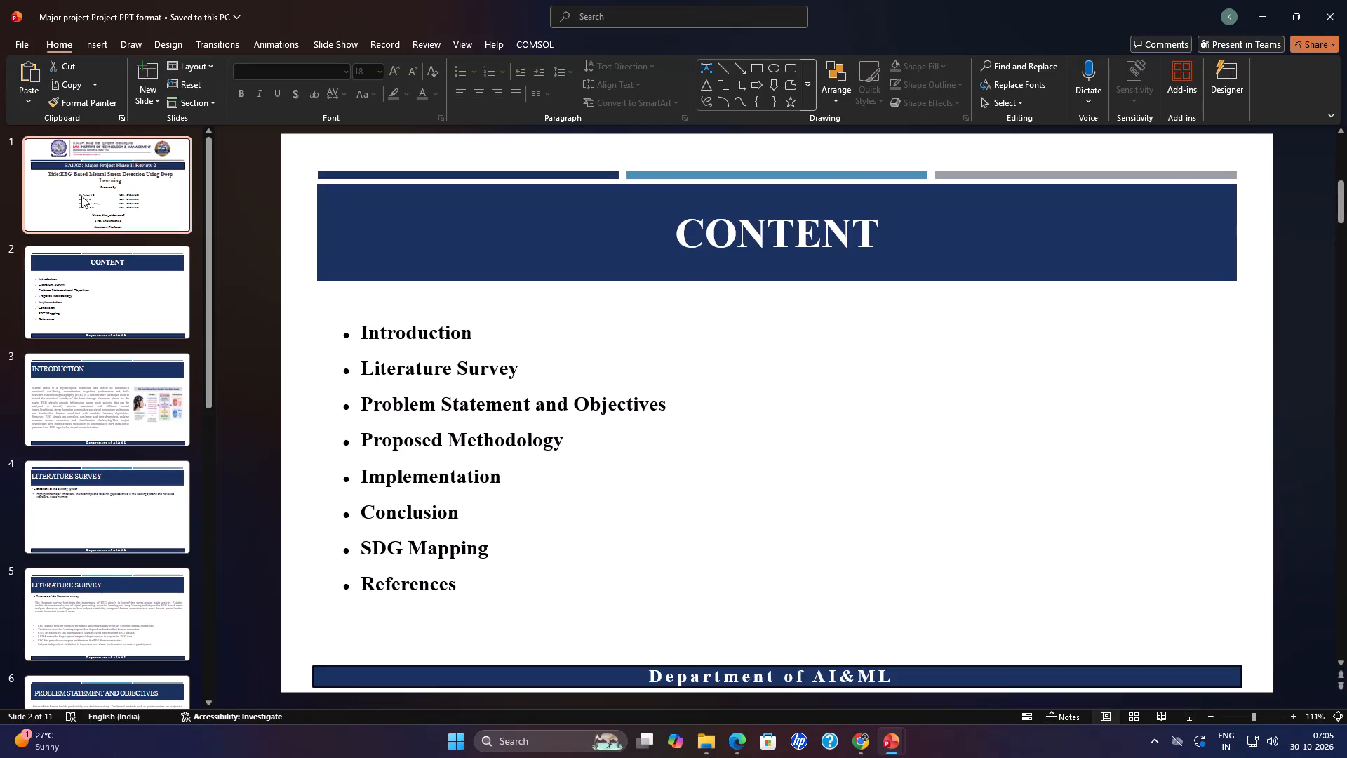
pyautogui.click(74, 294)
pyautogui.click(99, 390)
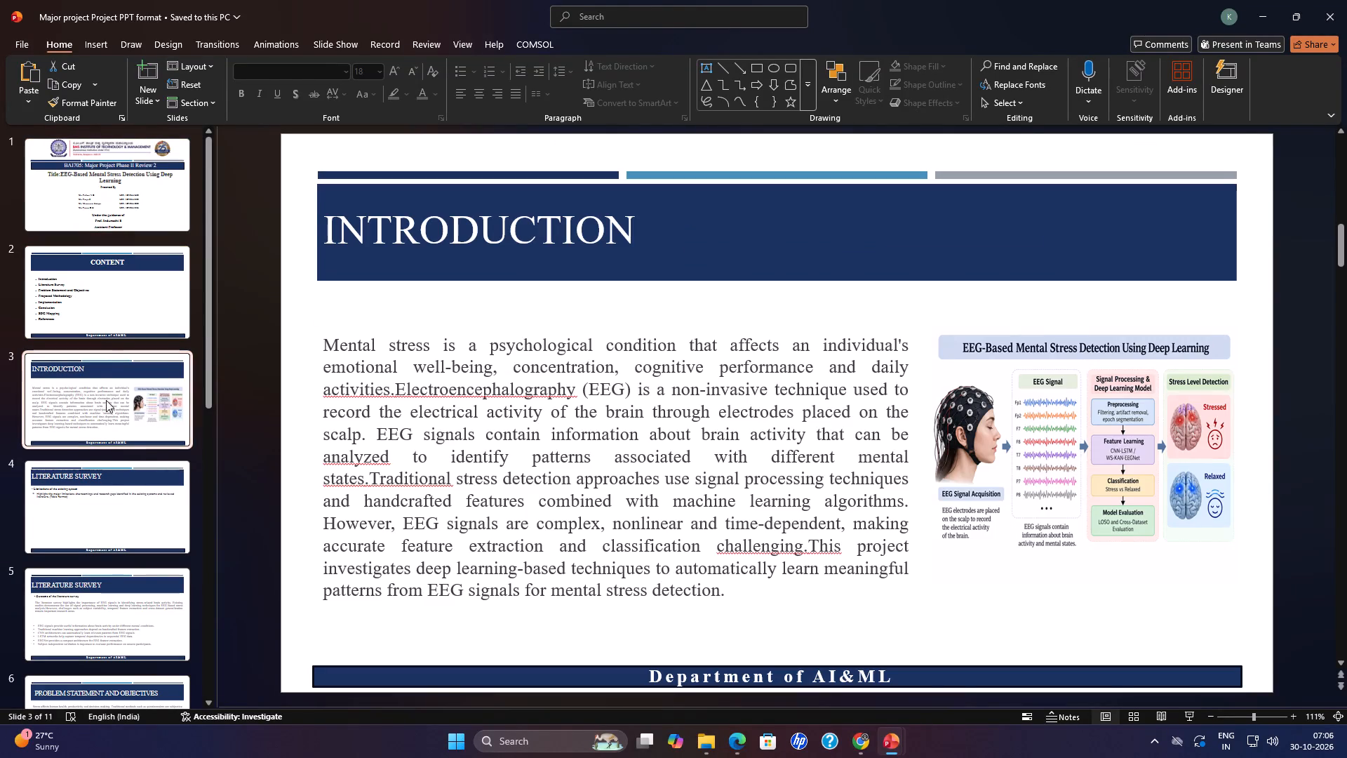
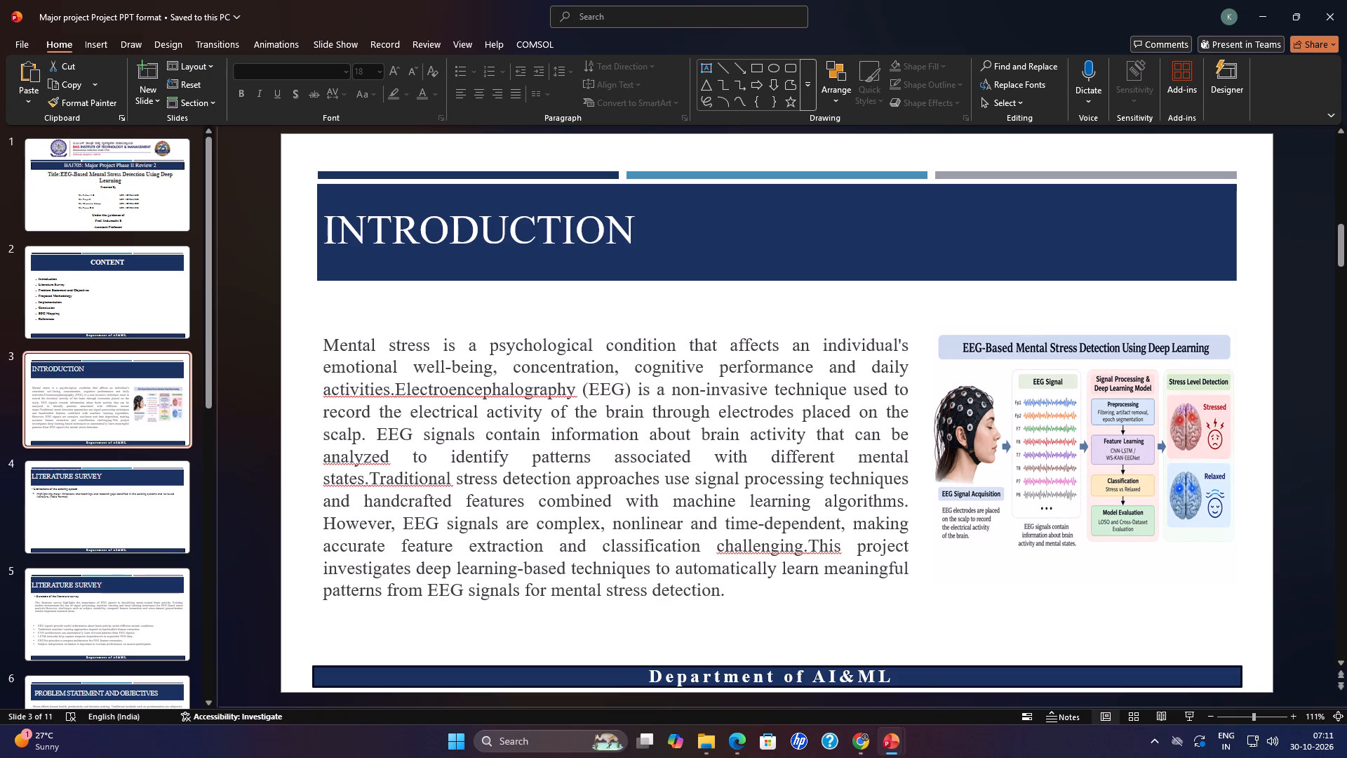
# Look over the slides after the Introduction, from Literature Survey towards Proposed Methodology, checking their text and formatting.
pyautogui.scroll(-3, 144, 510)
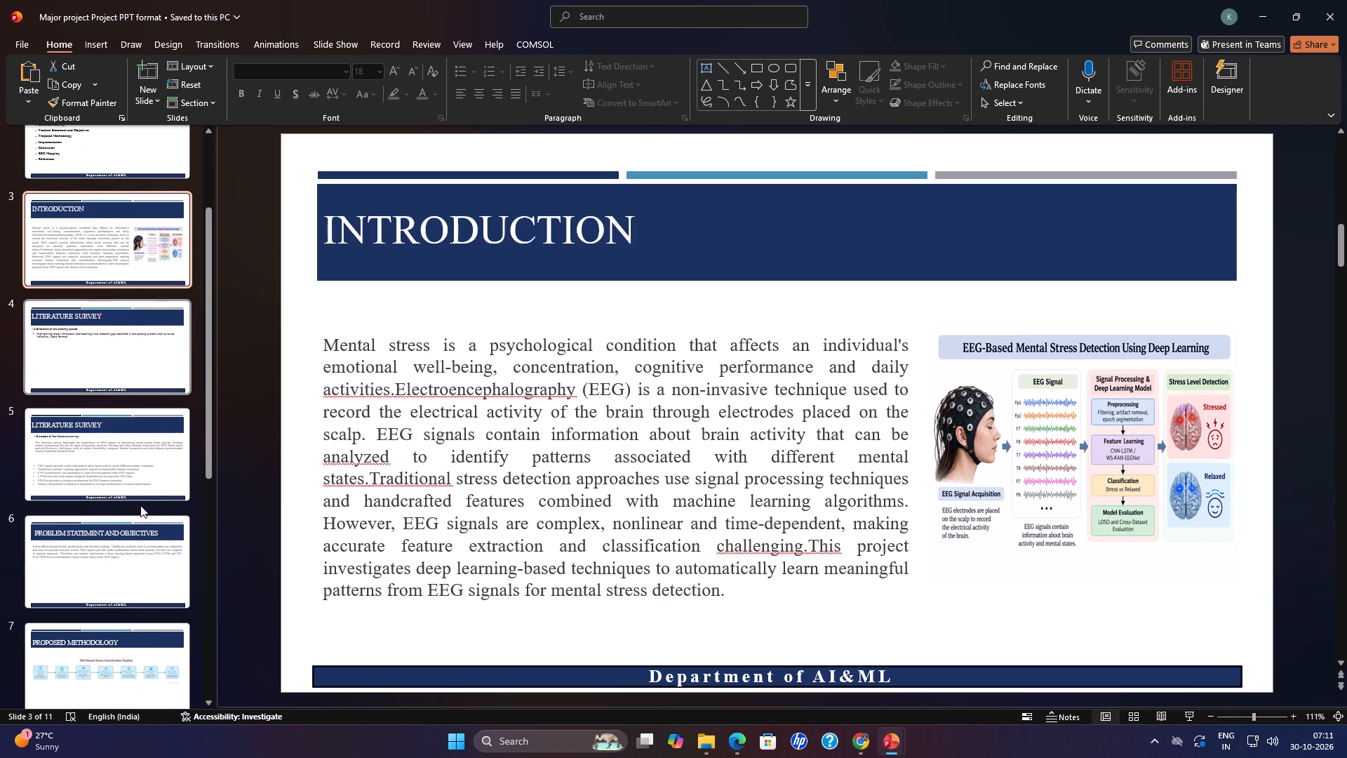
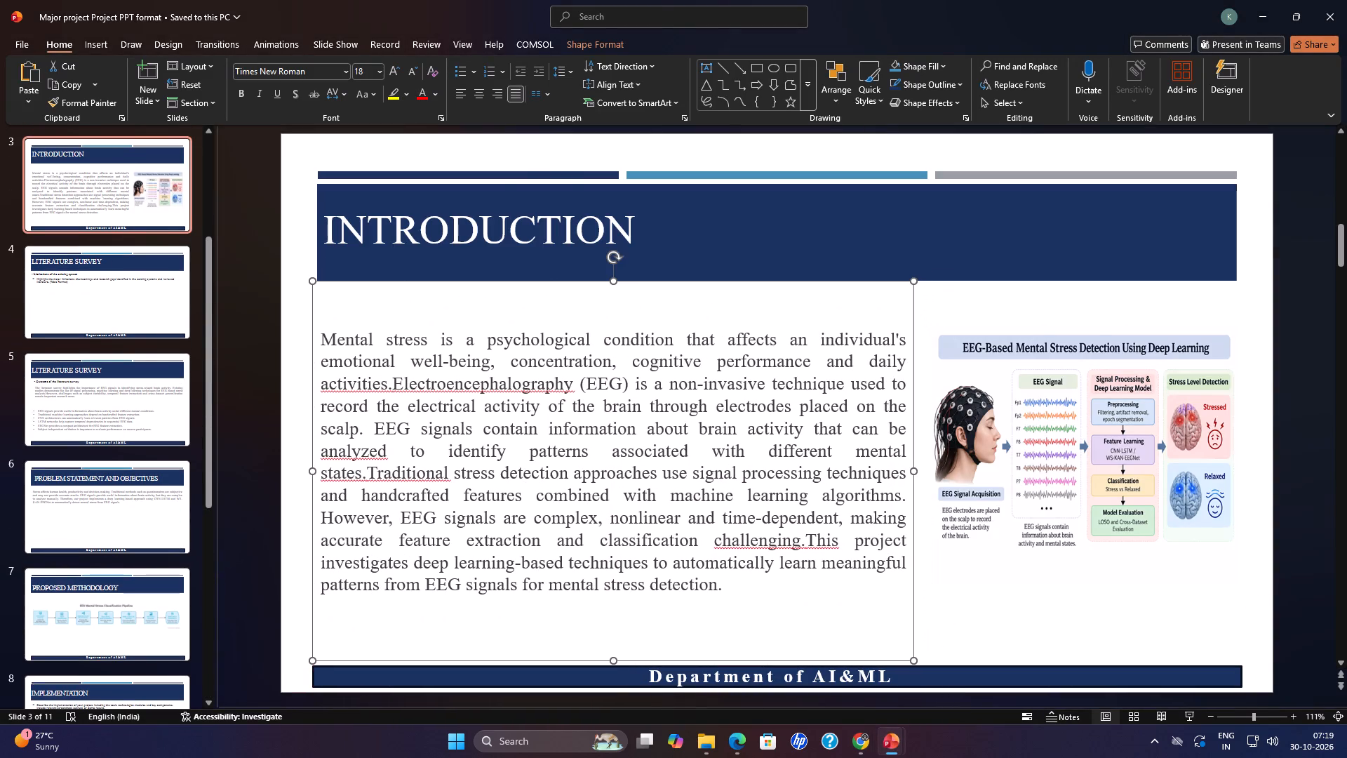
pyautogui.click(375, 389)
pyautogui.moveTo(319, 333); pyautogui.dragTo(748, 726)
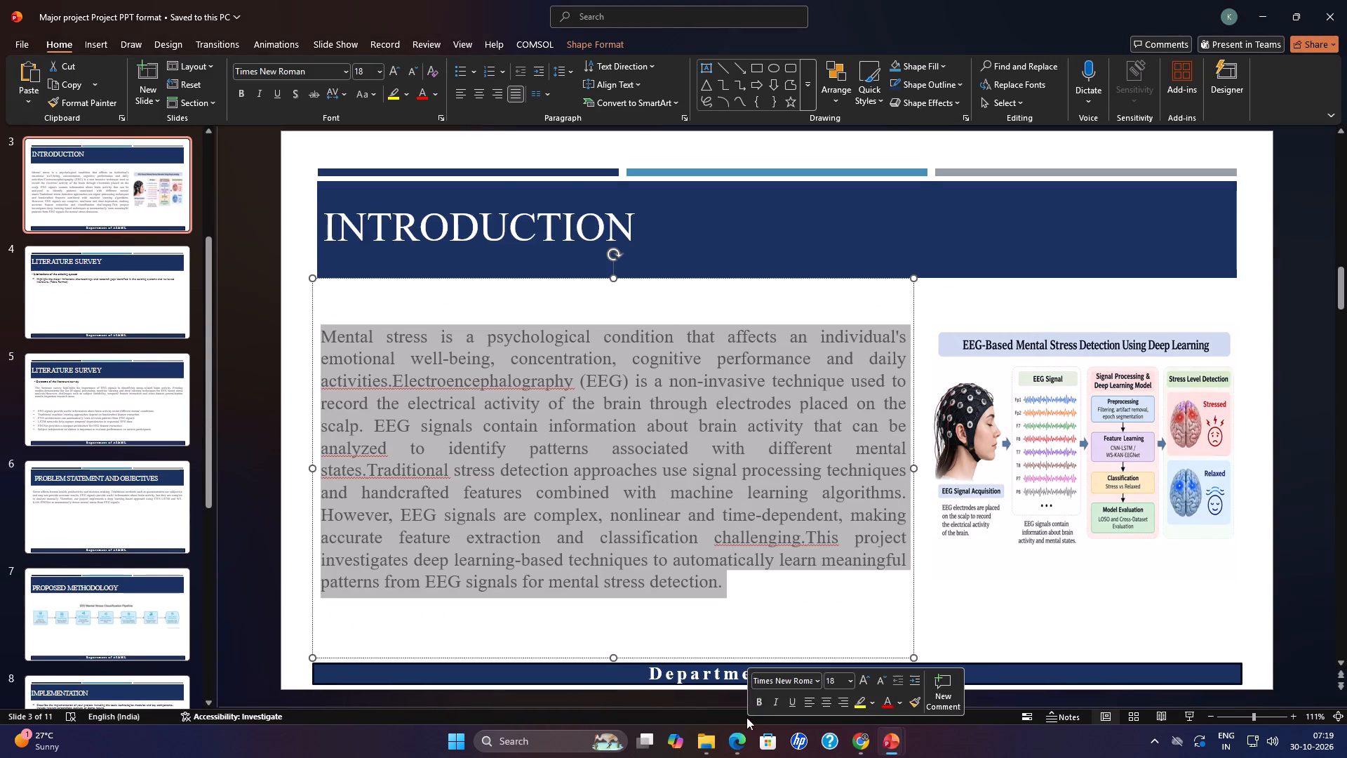
pyautogui.hotkey('ctrl', 'v')
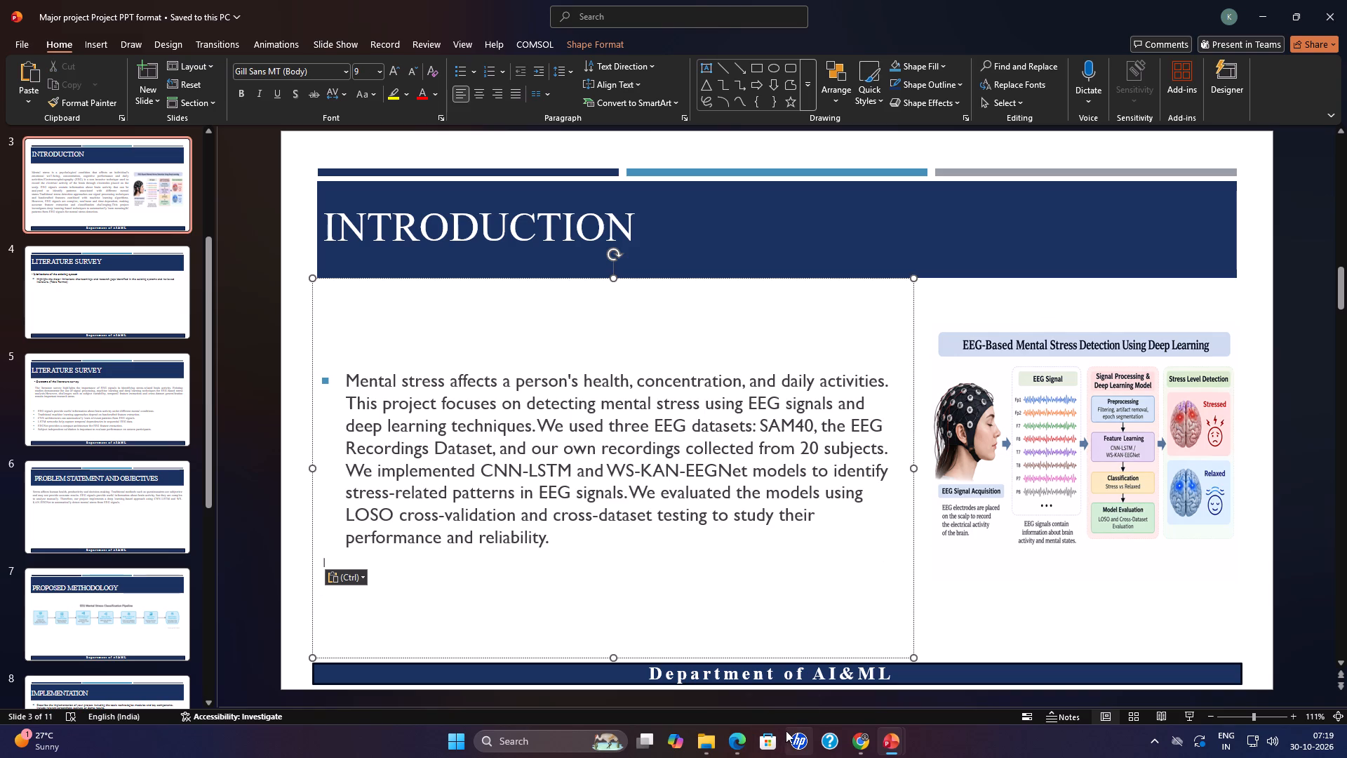
pyautogui.click(747, 643)
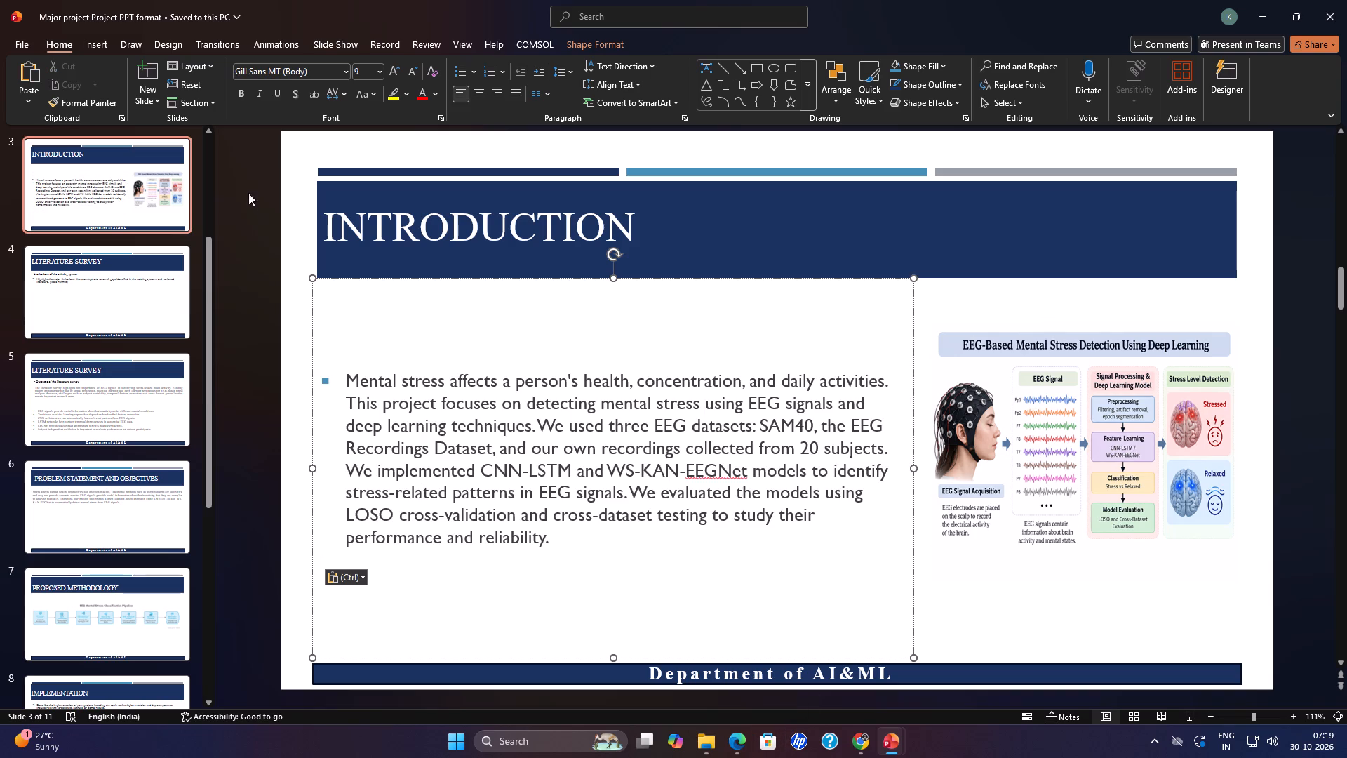
# Set the font of the pasted introduction paragraph to Times New Roman.
pyautogui.moveTo(342, 377); pyautogui.dragTo(547, 559)
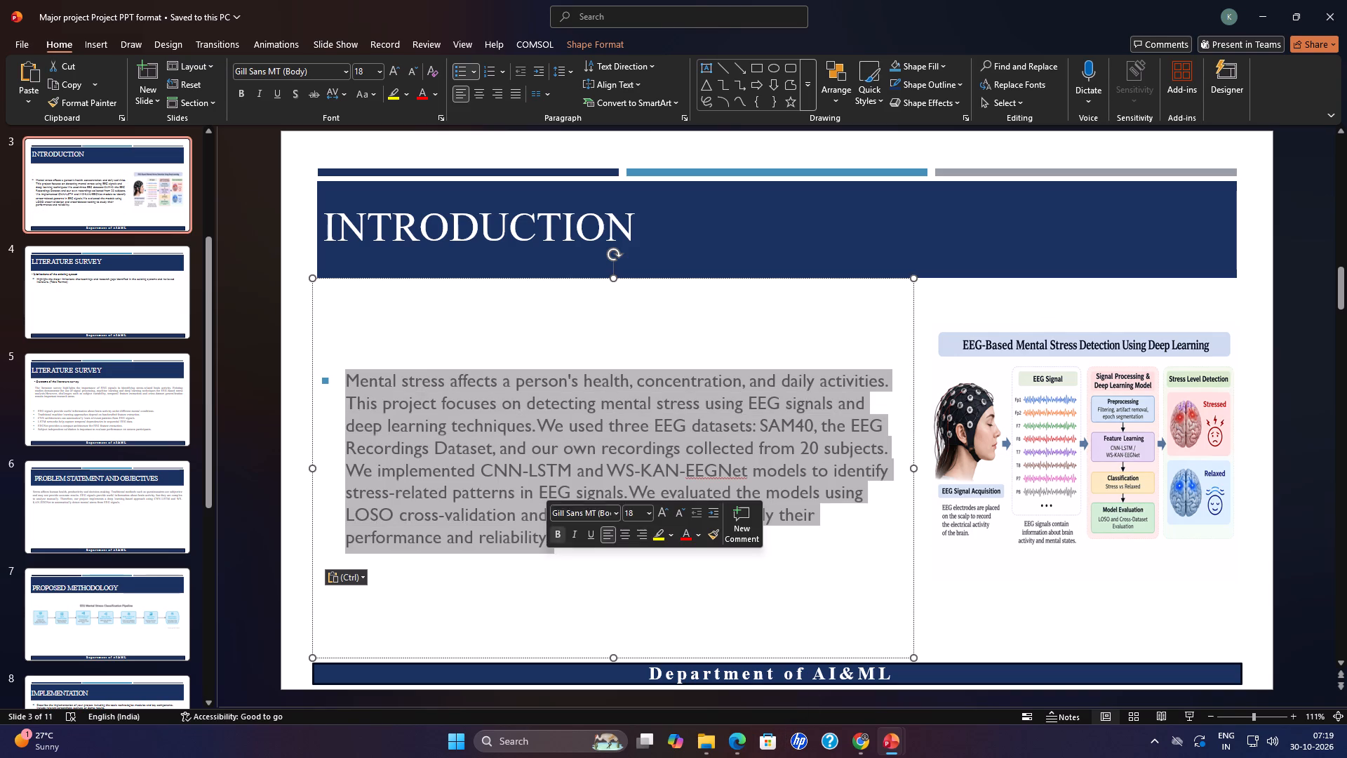
pyautogui.click(617, 512)
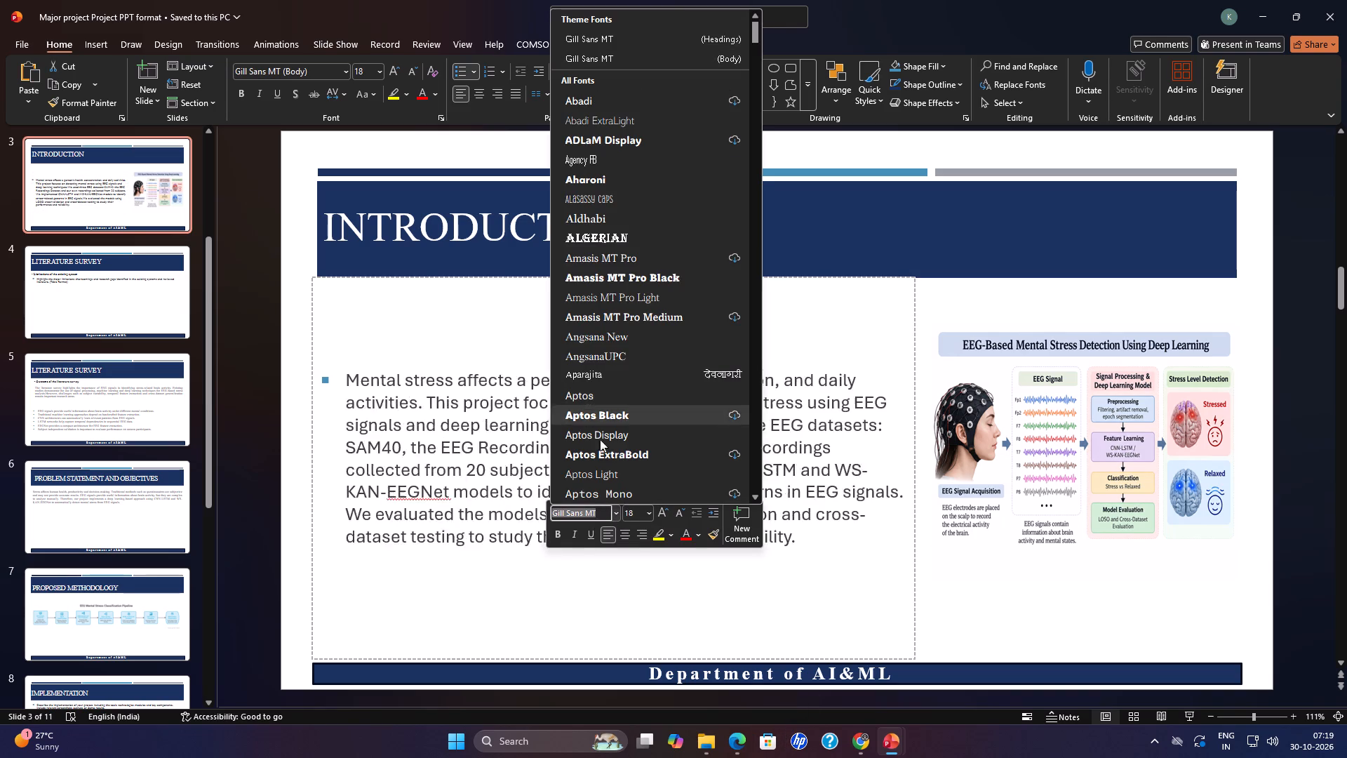
pyautogui.press('t')
pyautogui.press('i')
pyautogui.press('m')
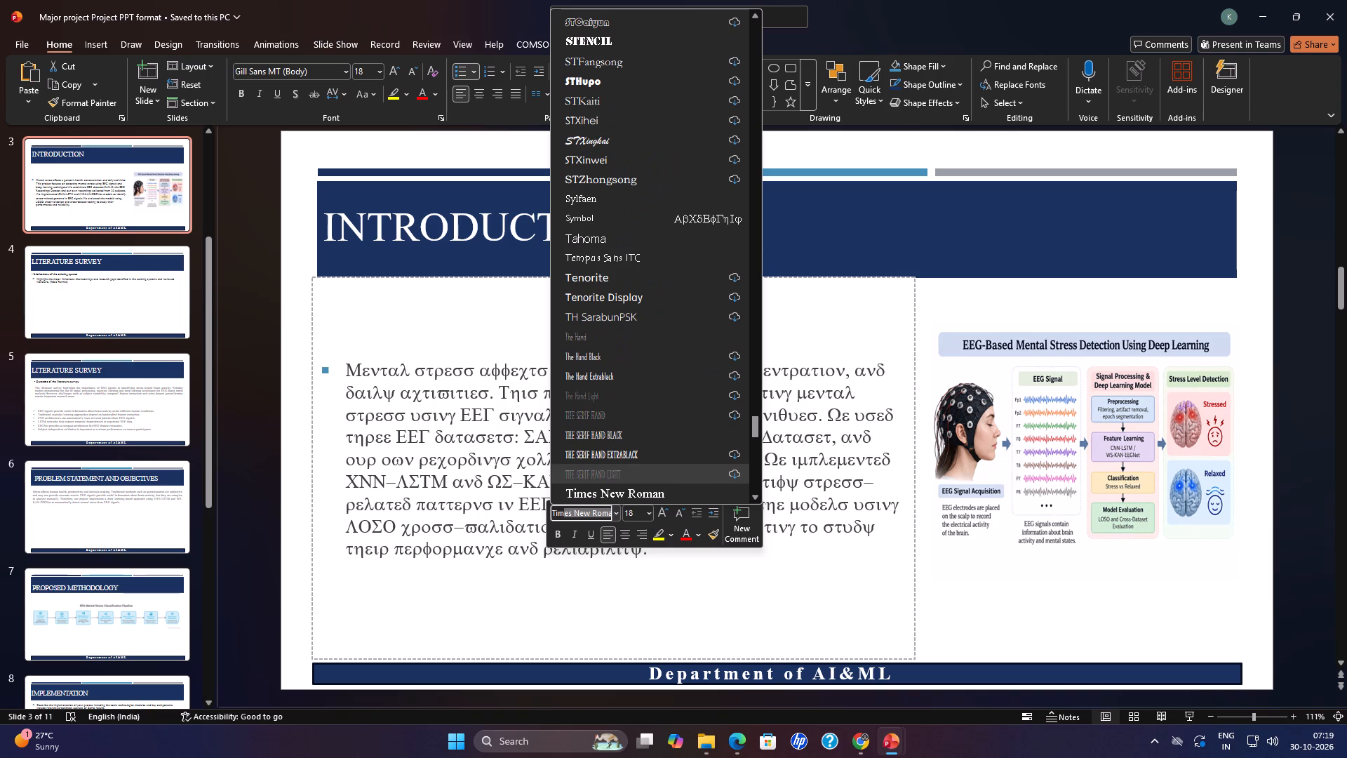
pyautogui.click(640, 488)
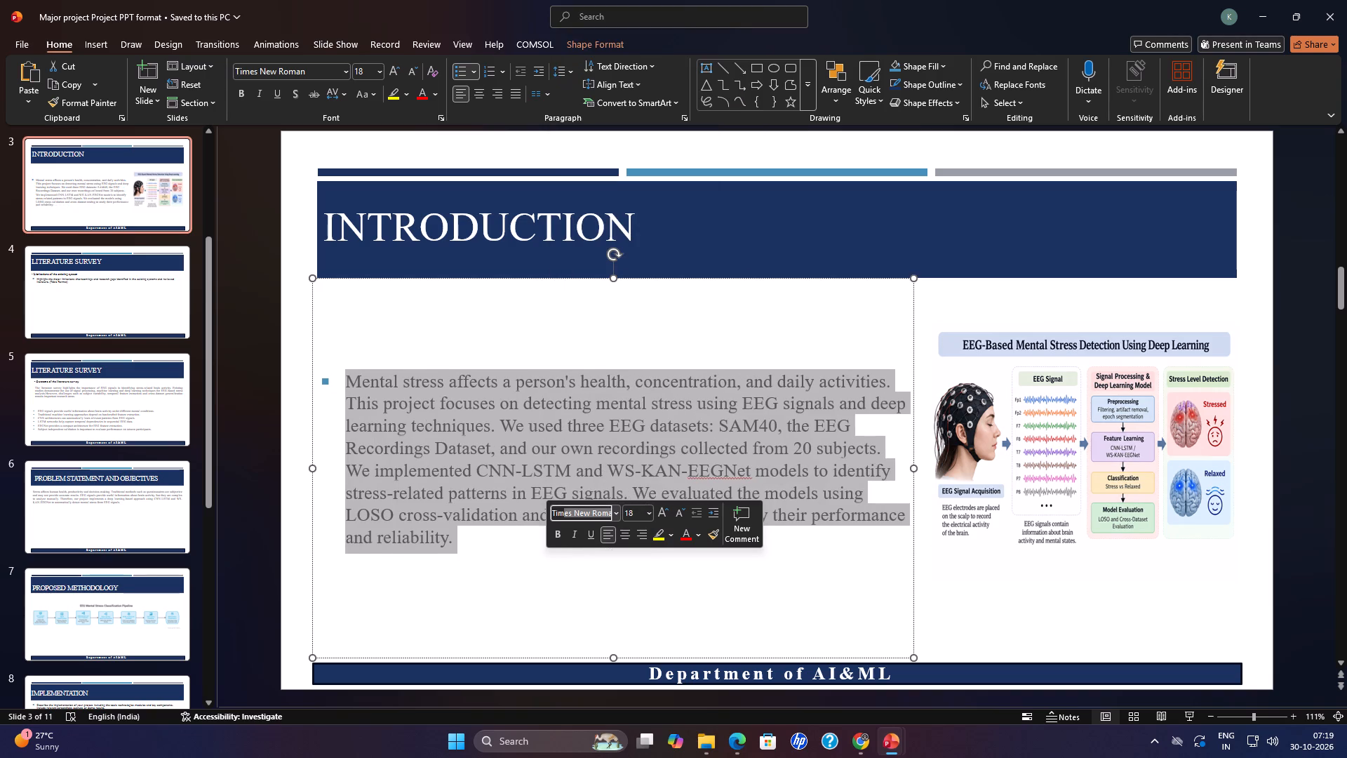
pyautogui.click(622, 587)
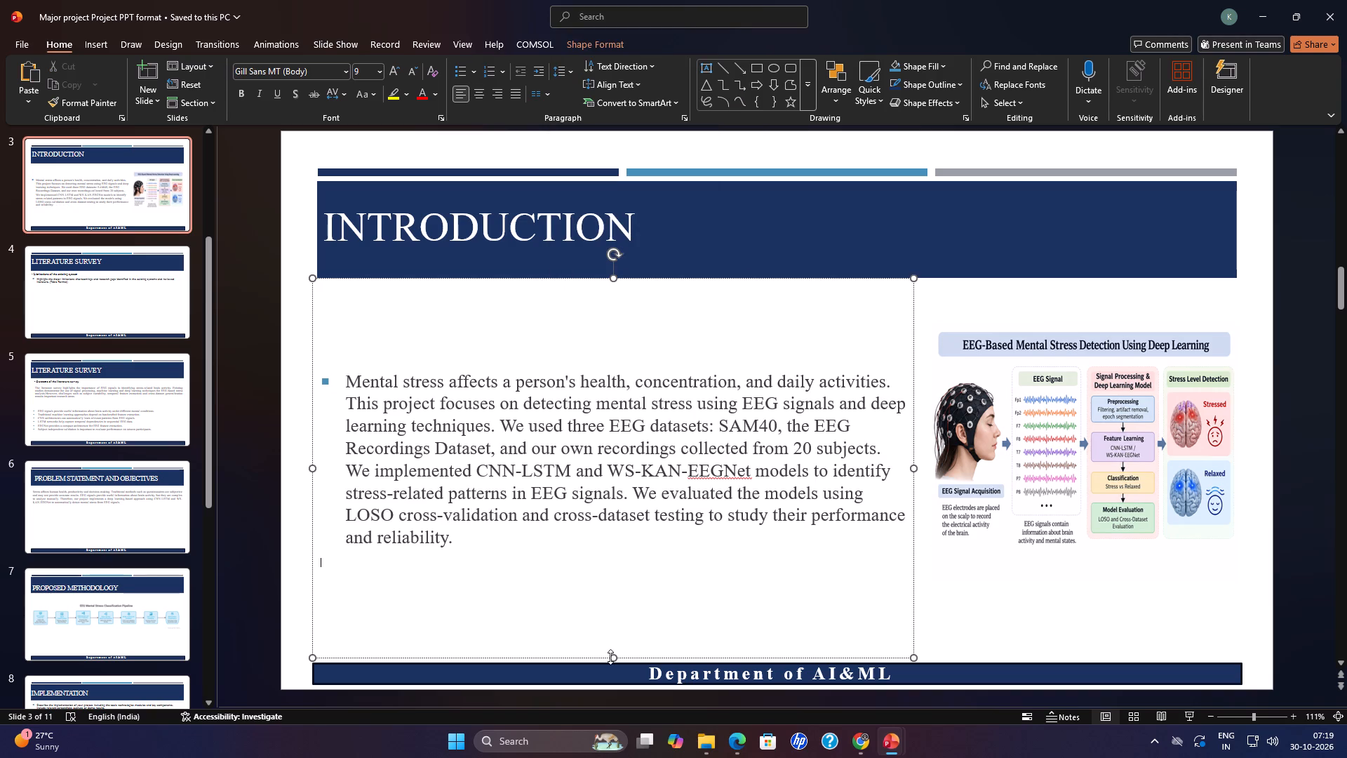
# Shorten the introduction text box to fit the paragraph and nudge its inner left edge slightly inward.
pyautogui.moveTo(611, 653); pyautogui.dragTo(641, 513)
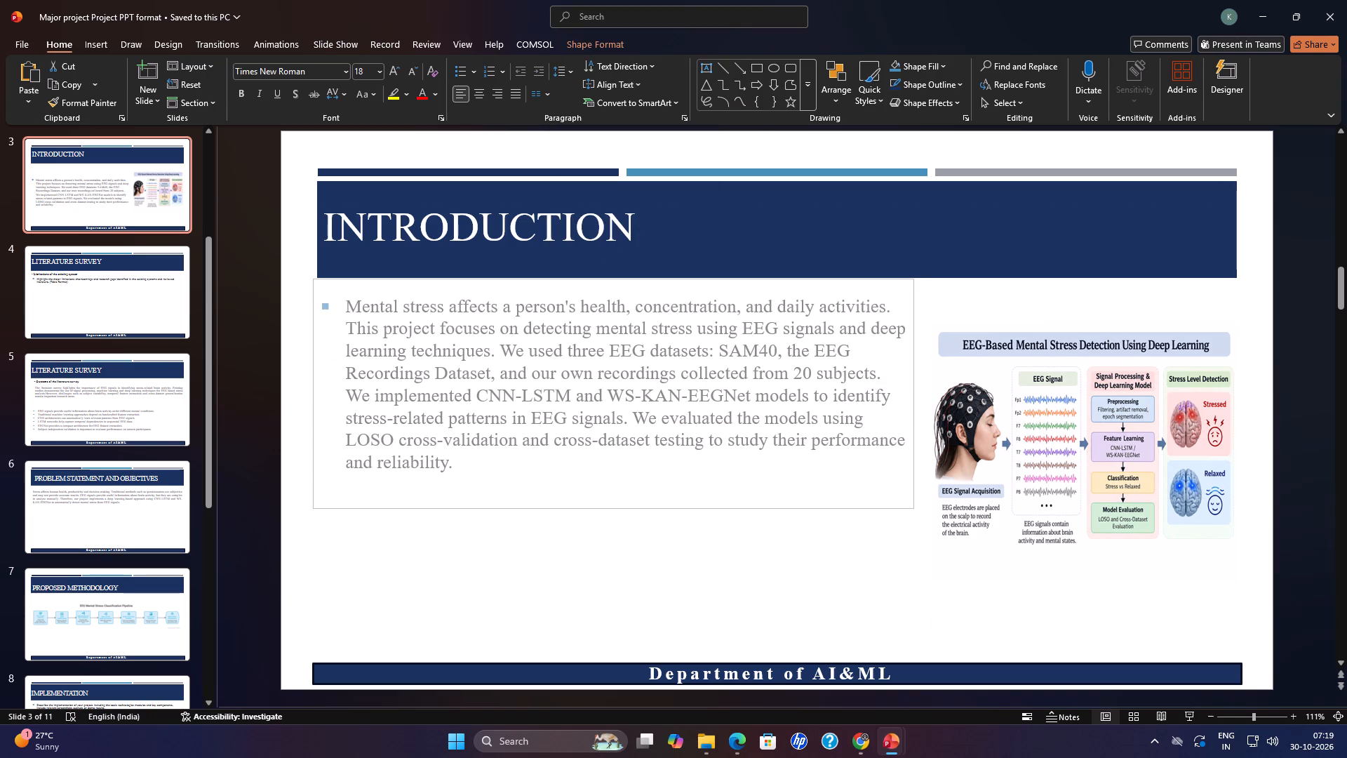
pyautogui.moveTo(641, 513); pyautogui.dragTo(622, 551)
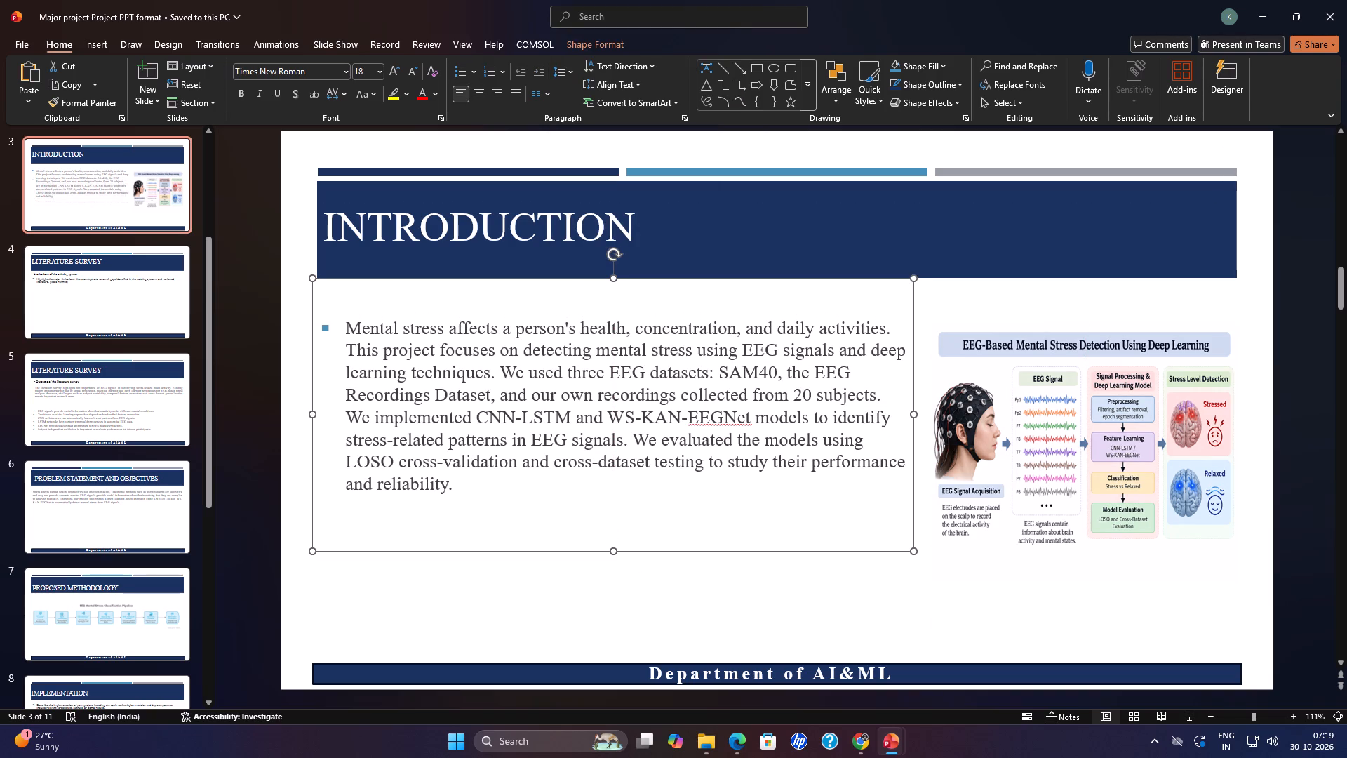
pyautogui.moveTo(313, 411); pyautogui.dragTo(352, 413)
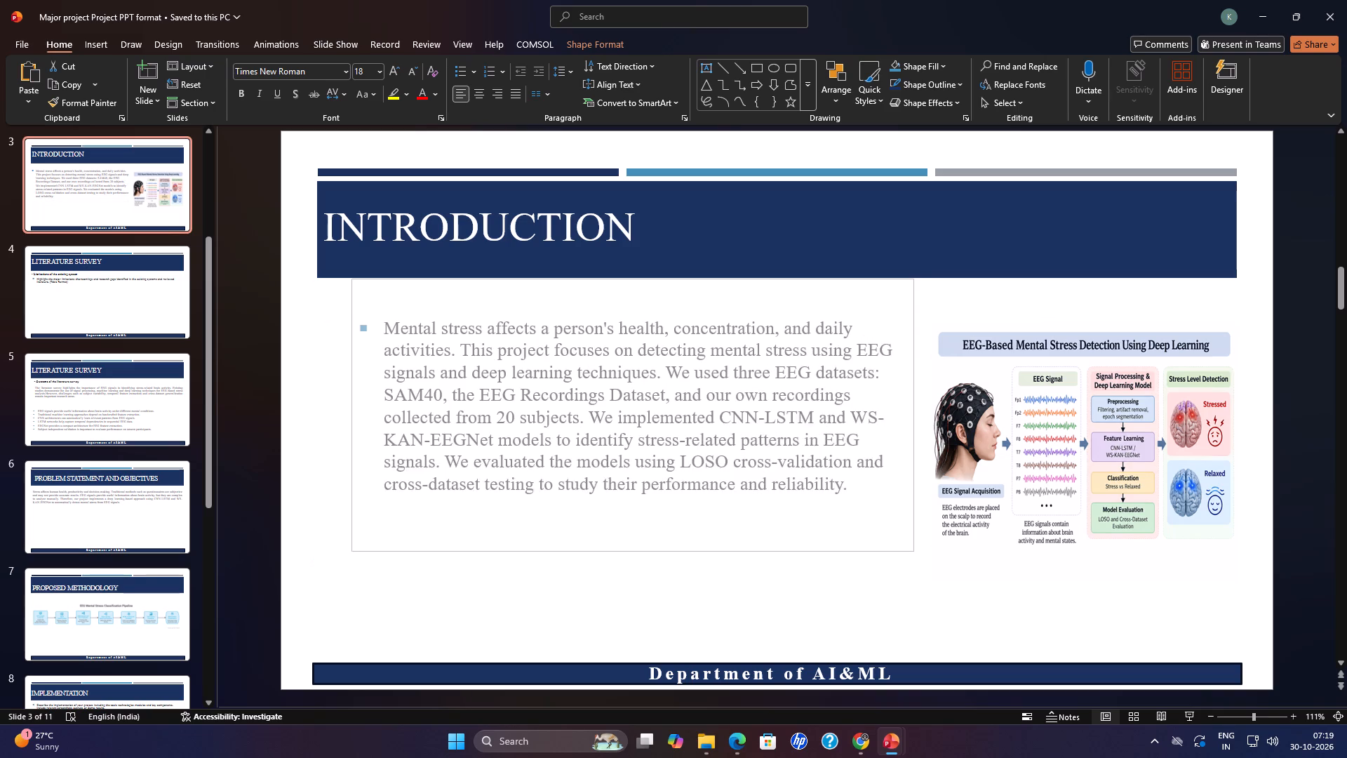
pyautogui.moveTo(352, 413); pyautogui.dragTo(315, 418)
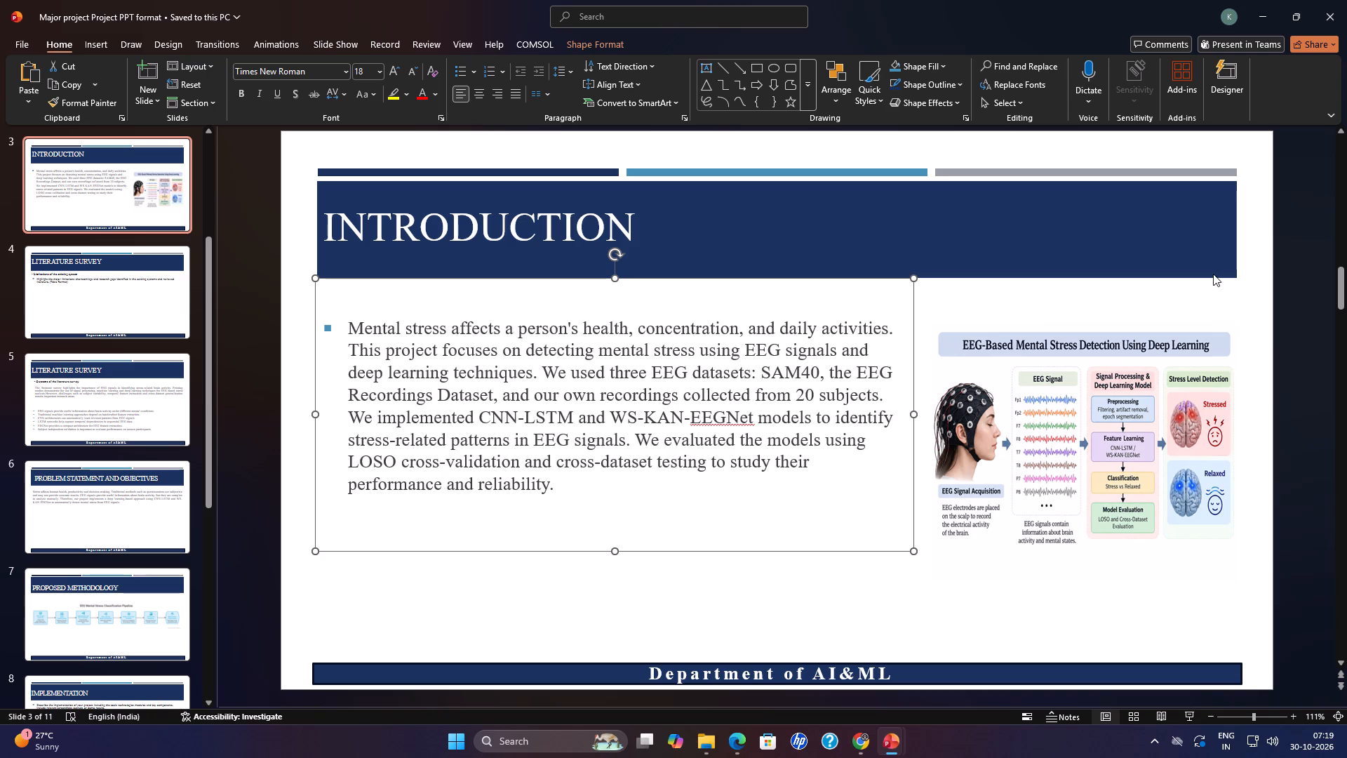
pyautogui.click(770, 498)
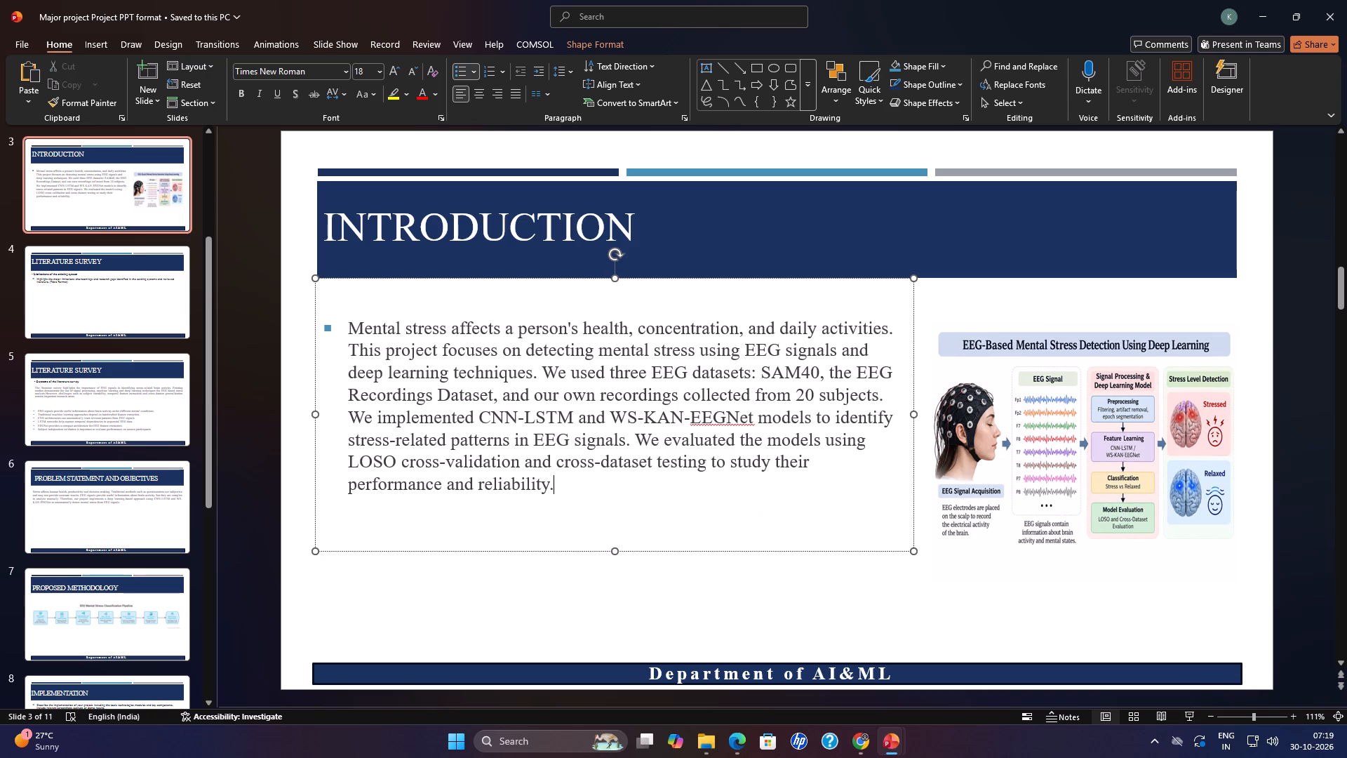
pyautogui.click(544, 495)
# Justify the introduction paragraph.
pyautogui.moveTo(343, 326); pyautogui.dragTo(577, 519)
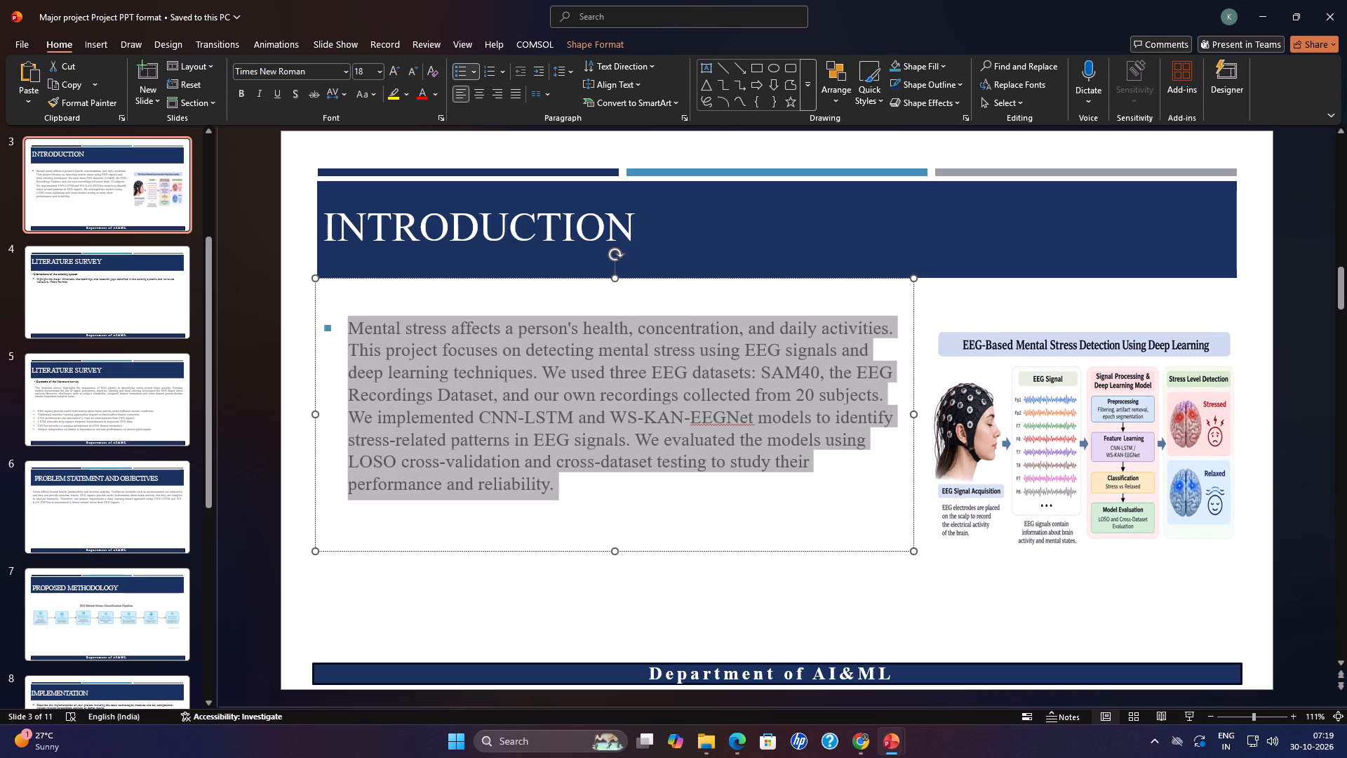
pyautogui.moveTo(577, 519); pyautogui.dragTo(584, 519)
pyautogui.click(518, 92)
pyautogui.click(620, 517)
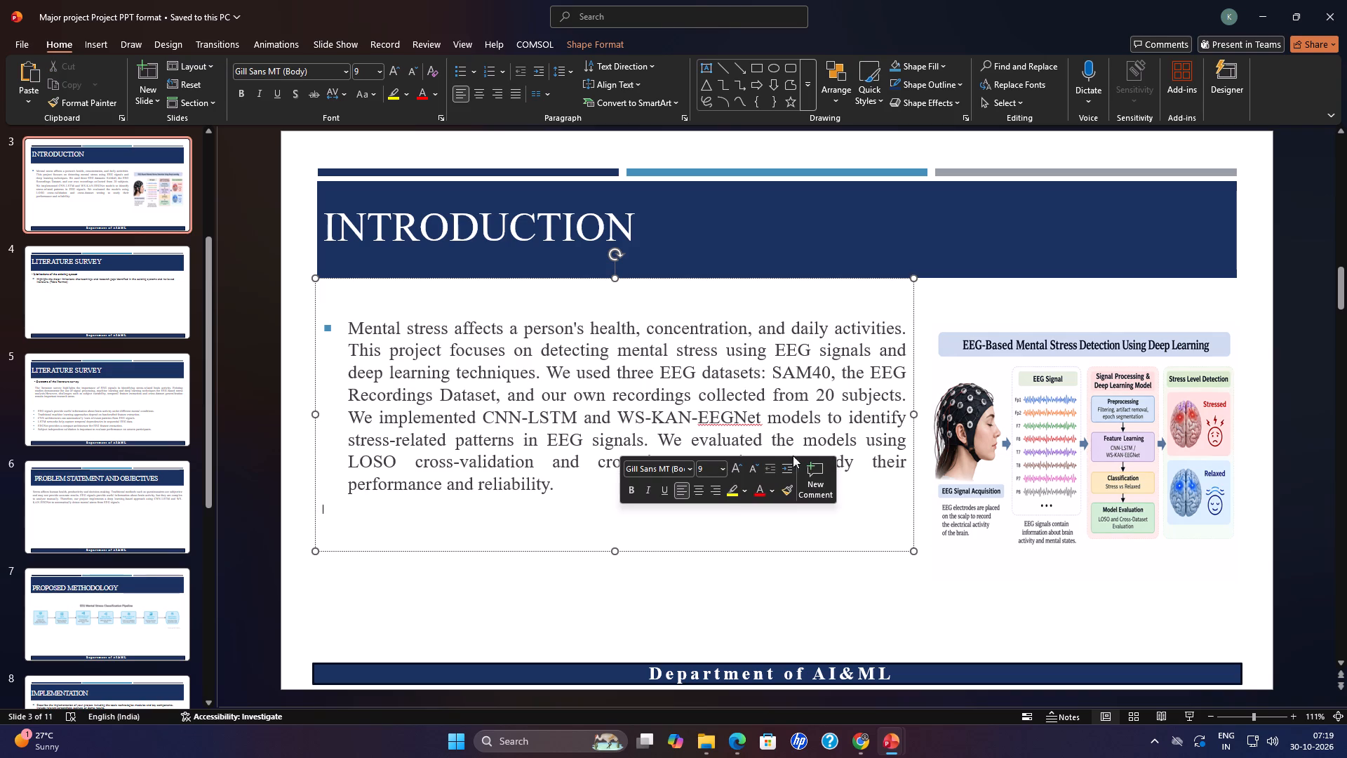
# Remove the bullet from the introduction paragraph and reapply justified alignment to it.
pyautogui.click(333, 331)
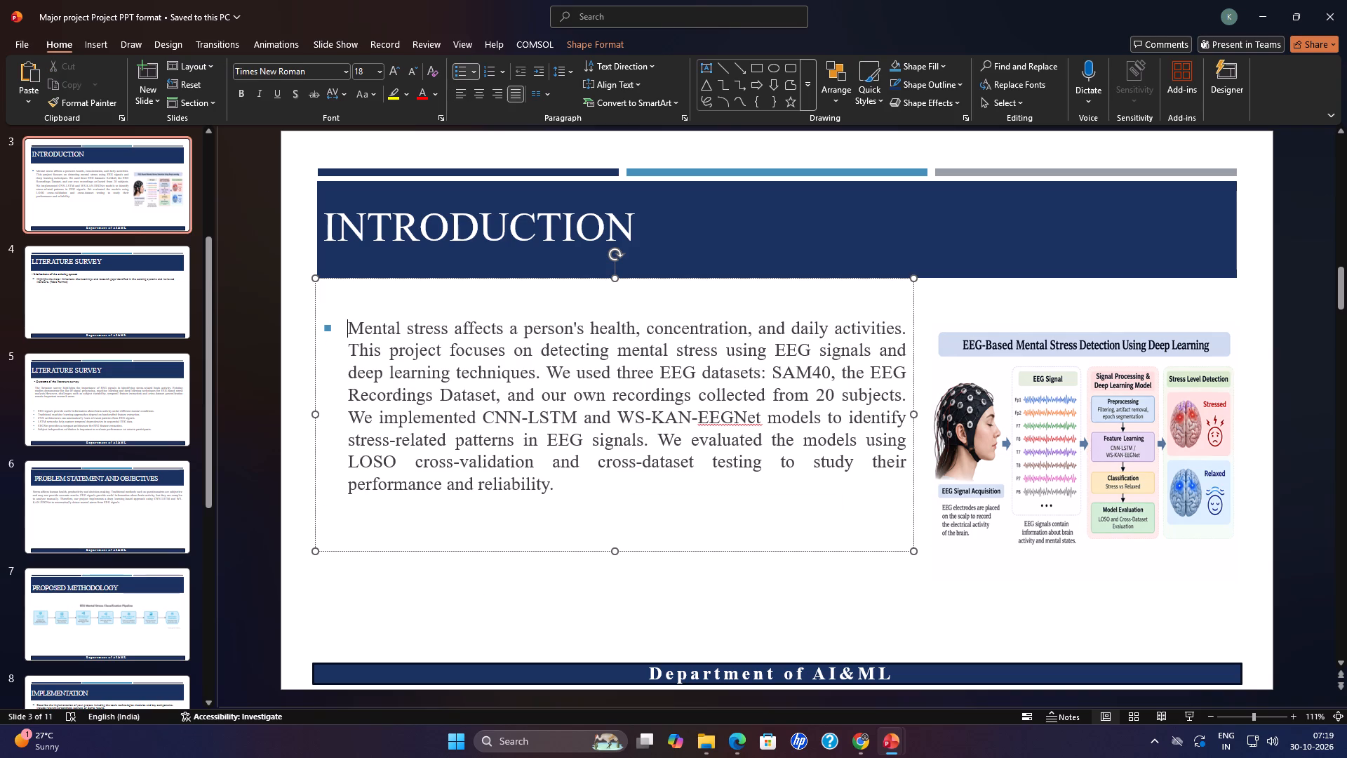
pyautogui.press('BackSpace')
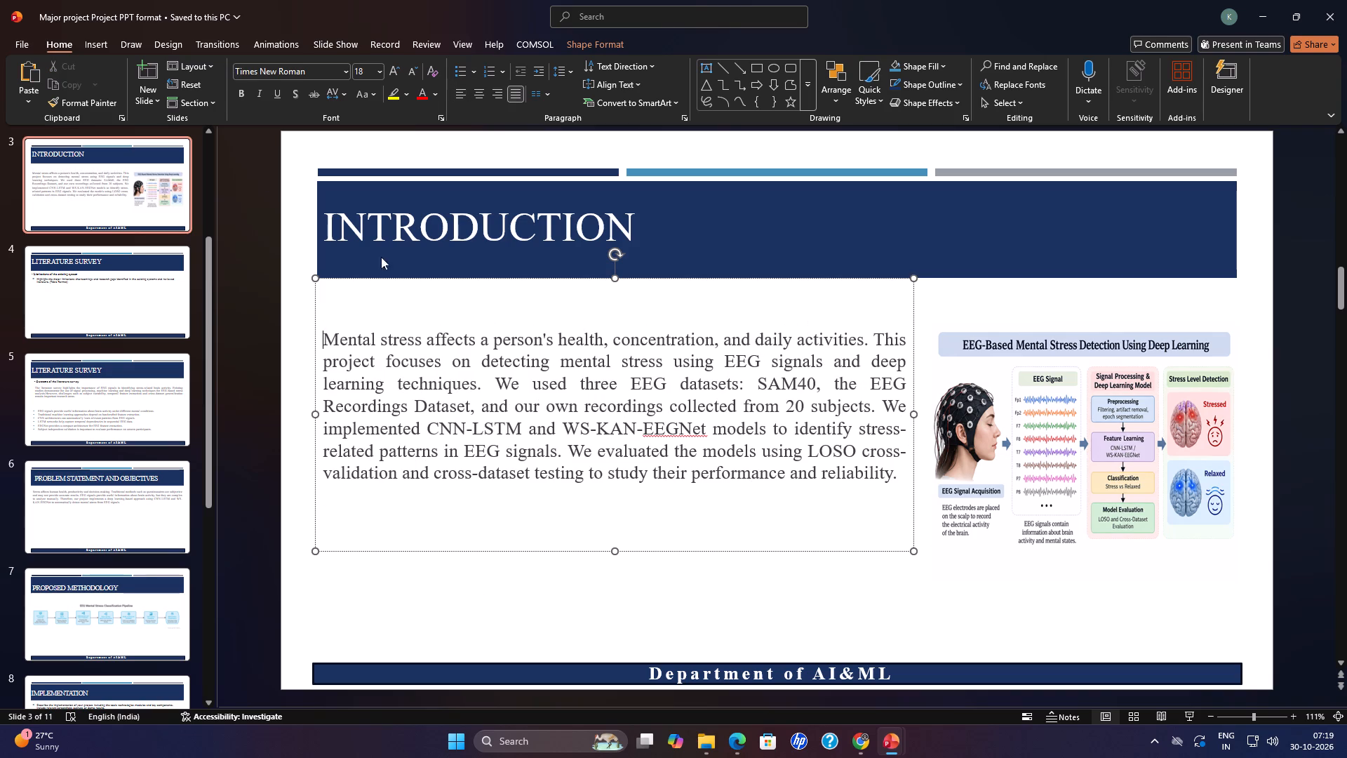
pyautogui.click(502, 496)
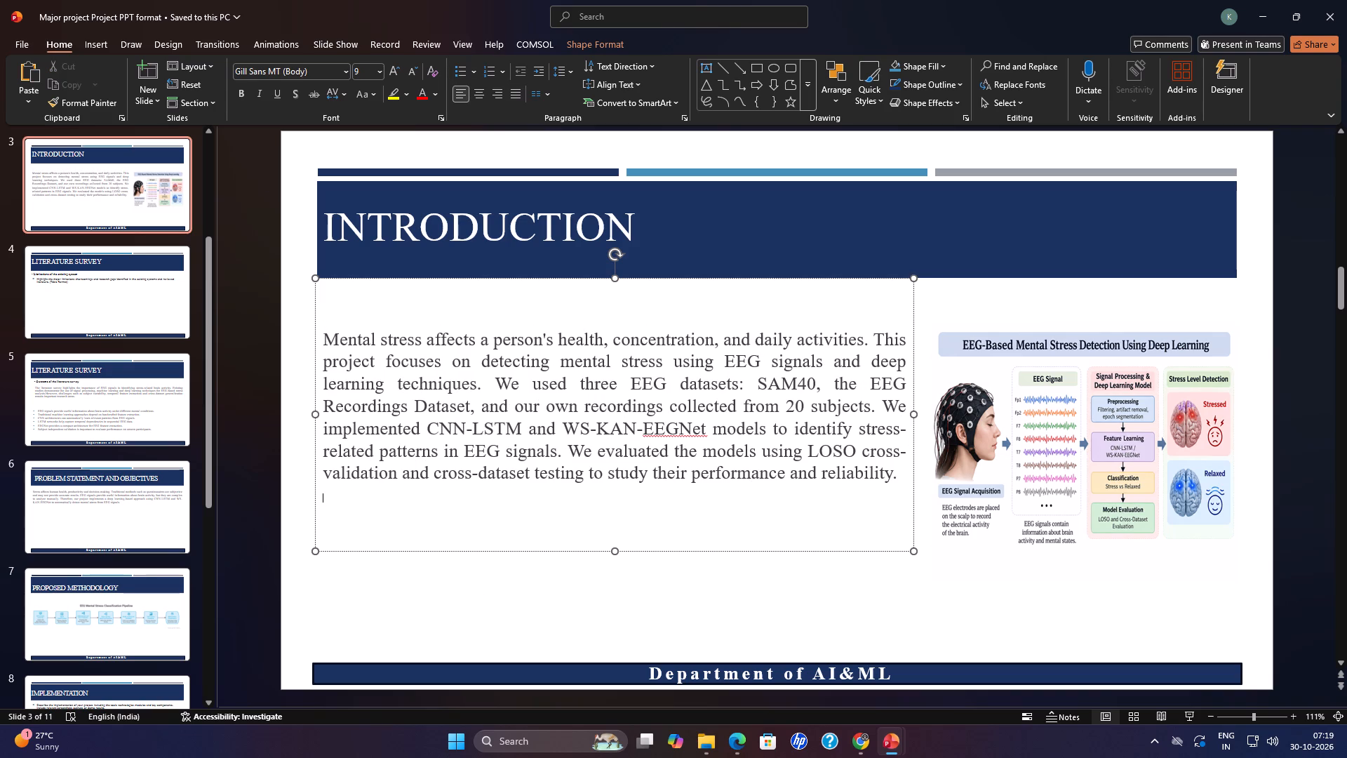
pyautogui.moveTo(324, 338); pyautogui.dragTo(820, 522)
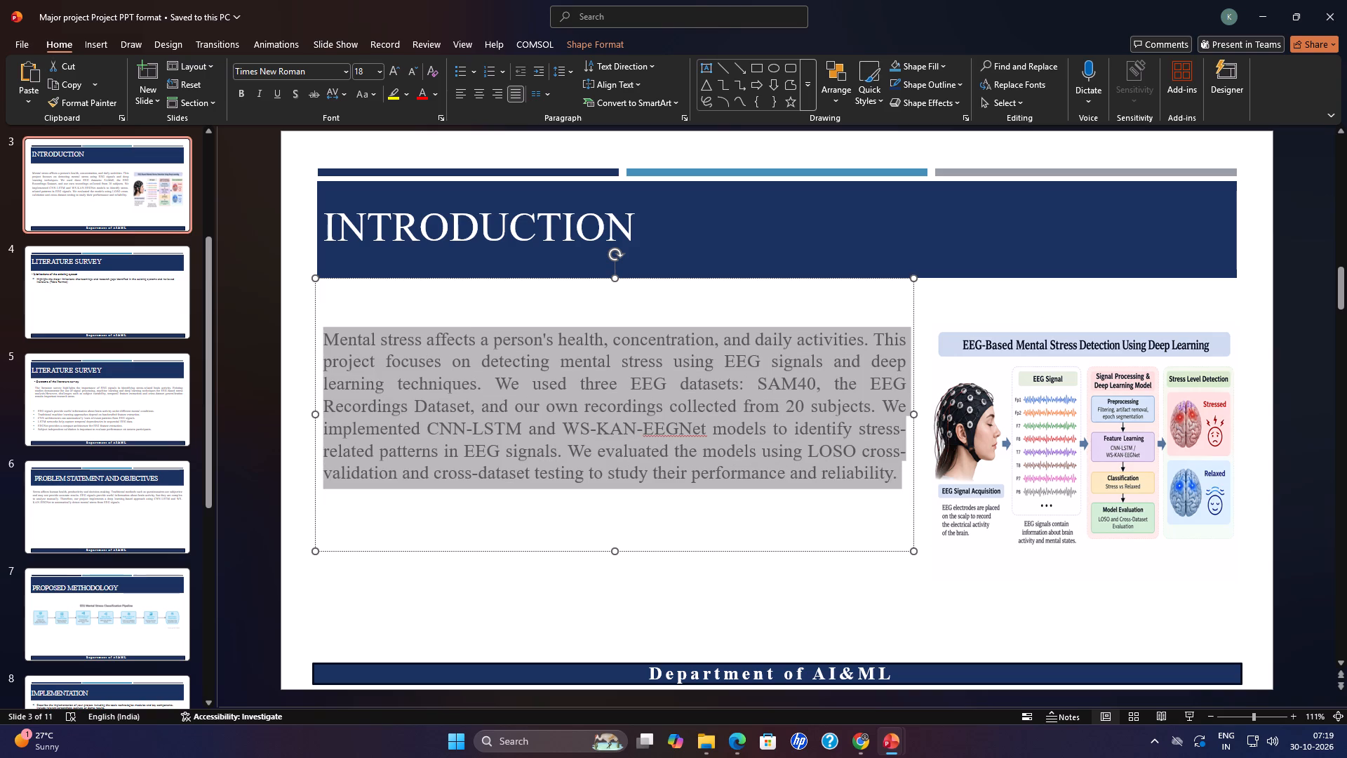
pyautogui.moveTo(820, 522); pyautogui.dragTo(836, 515)
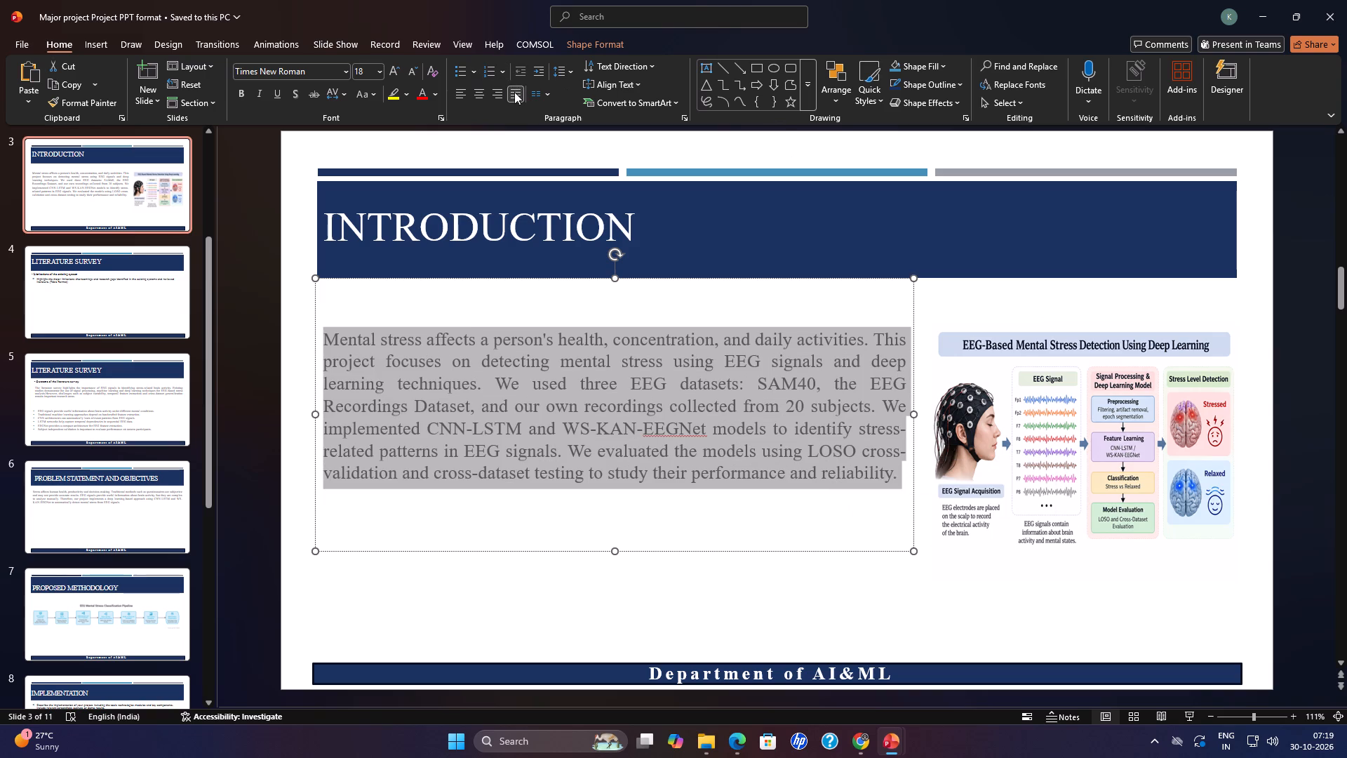
pyautogui.click(514, 92)
pyautogui.click(516, 91)
pyautogui.click(716, 604)
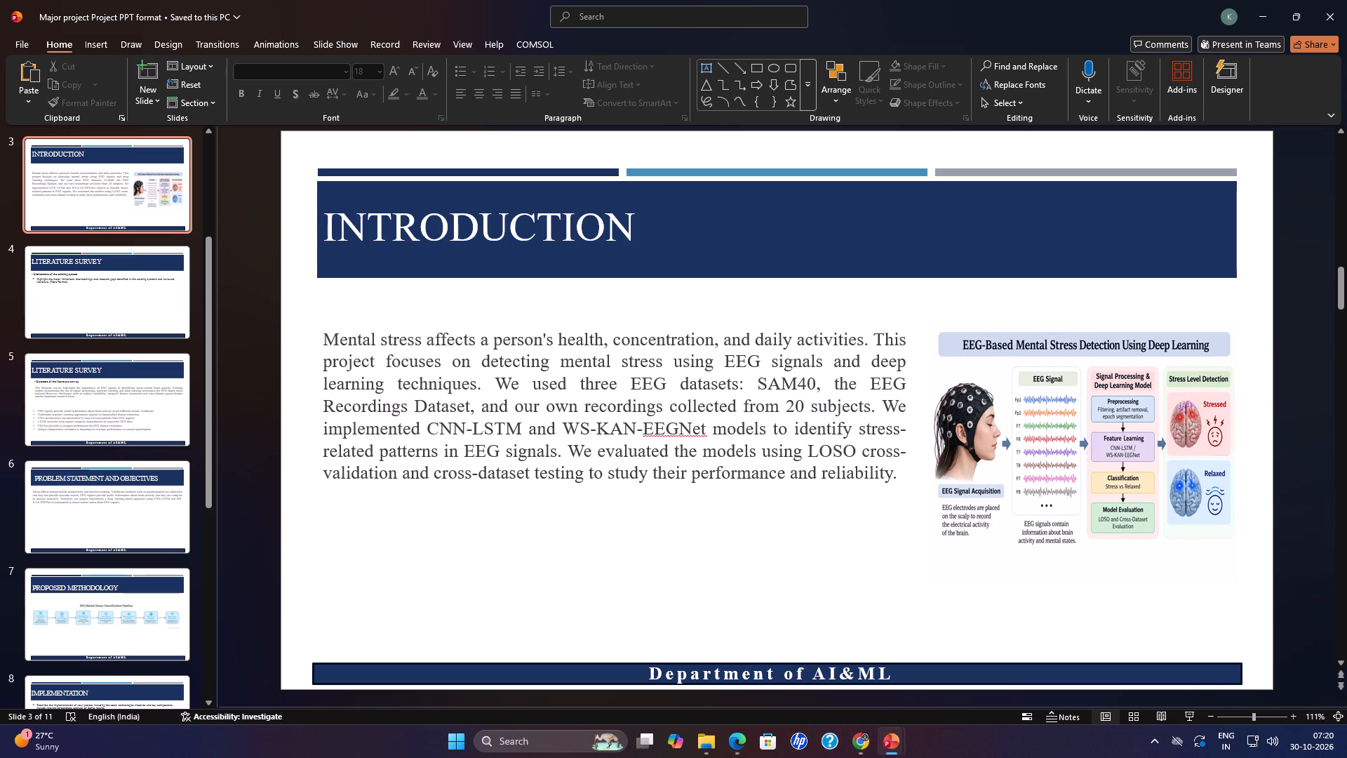
pyautogui.moveTo(1113, 508); pyautogui.dragTo(1101, 505, button='right')
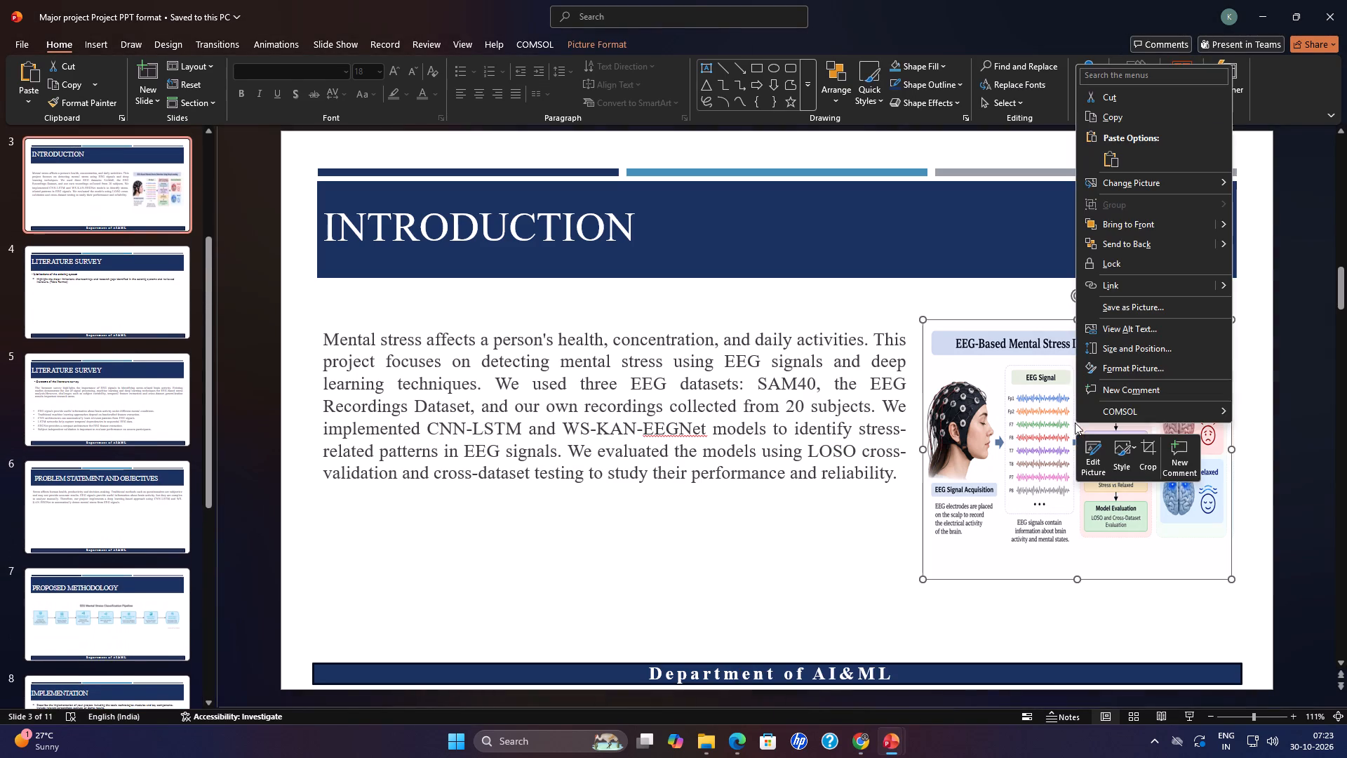
pyautogui.click(1121, 100)
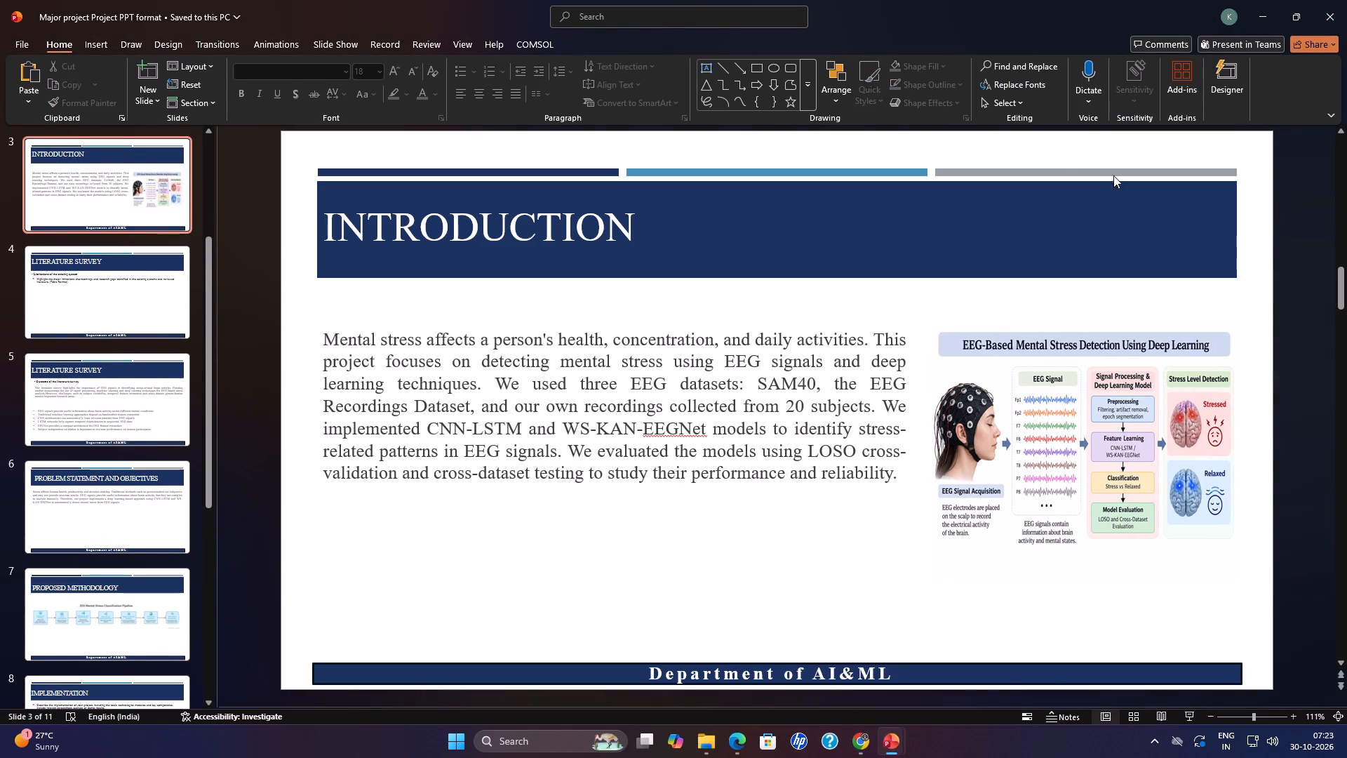
pyautogui.rightClick(1125, 477)
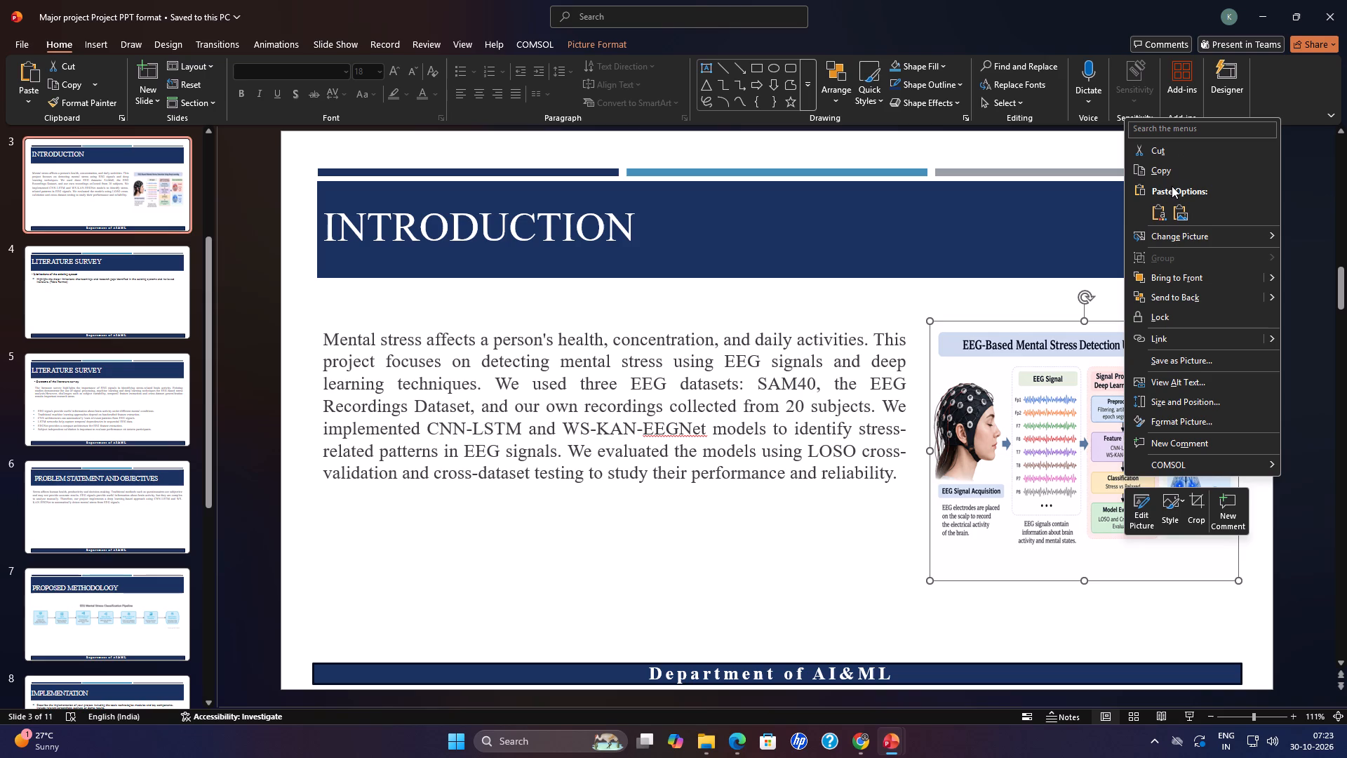
pyautogui.click(1195, 157)
pyautogui.click(1131, 432)
pyautogui.click(1091, 393)
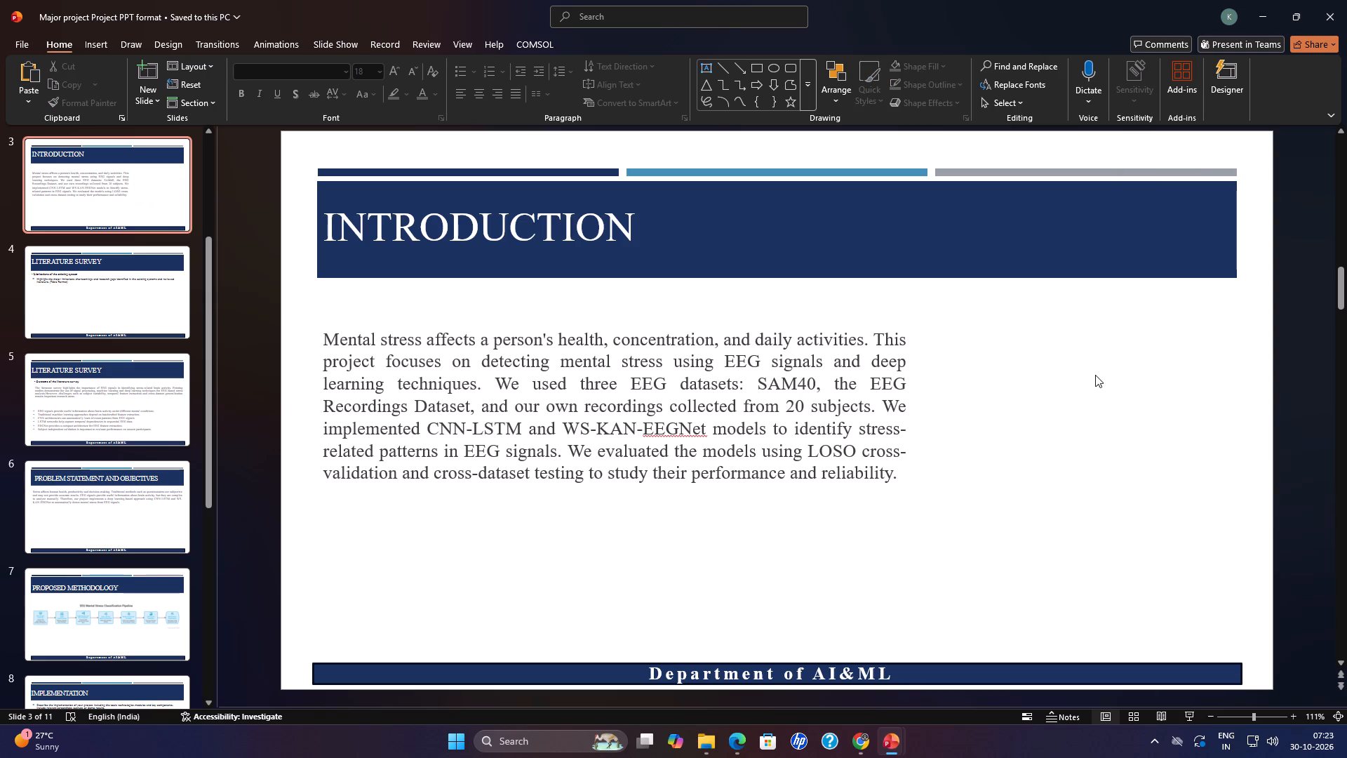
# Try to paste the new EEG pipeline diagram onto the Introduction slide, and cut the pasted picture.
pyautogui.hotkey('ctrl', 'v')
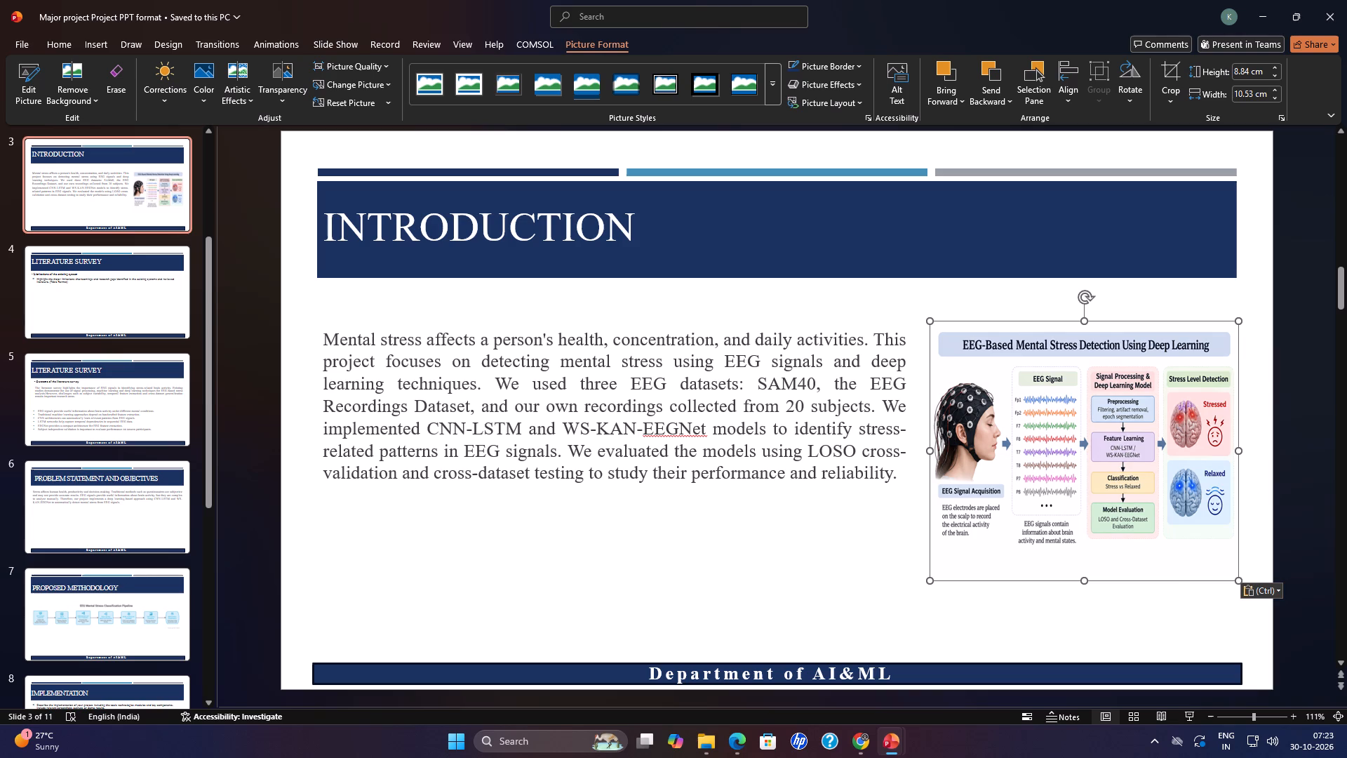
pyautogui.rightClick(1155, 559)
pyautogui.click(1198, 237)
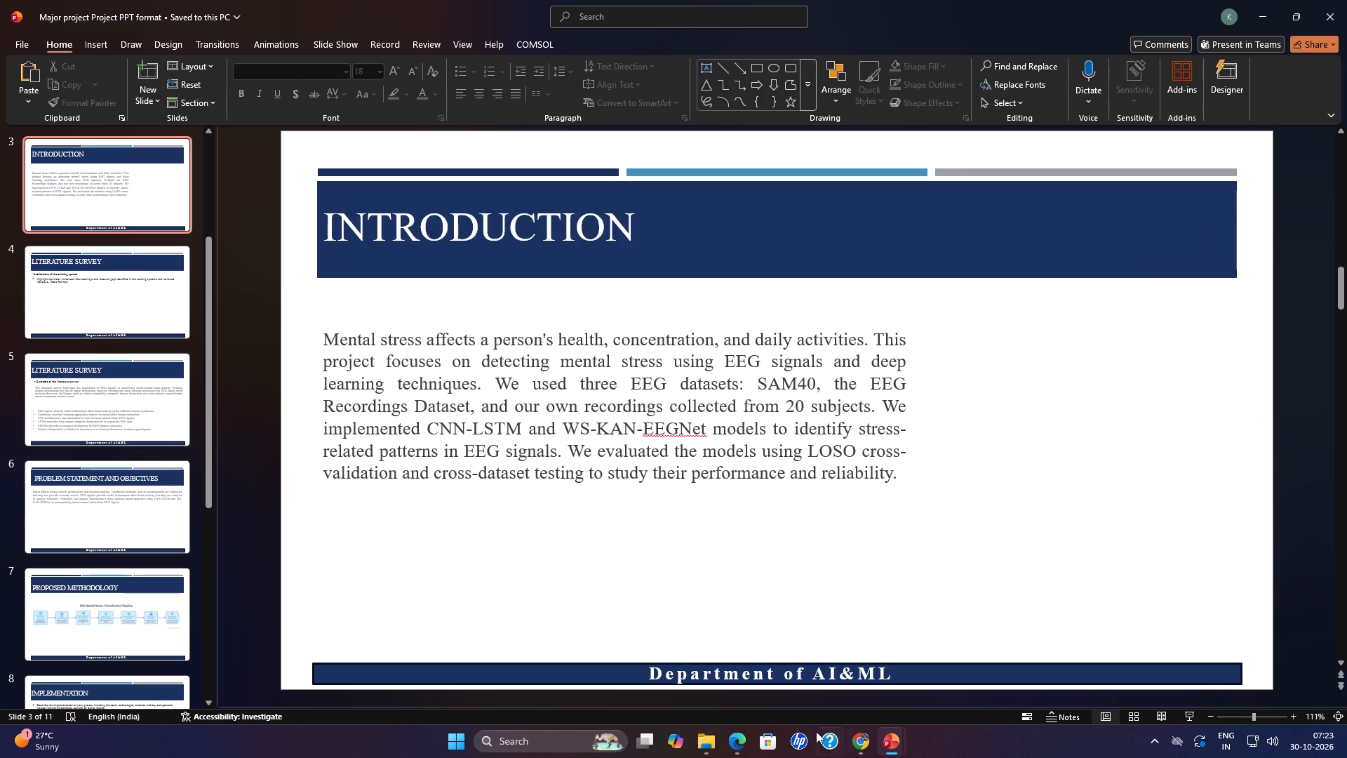
# Open the EEG Stress Detection Pipeline image from the Downloads folder to check it, and close the viewer.
pyautogui.click(706, 741)
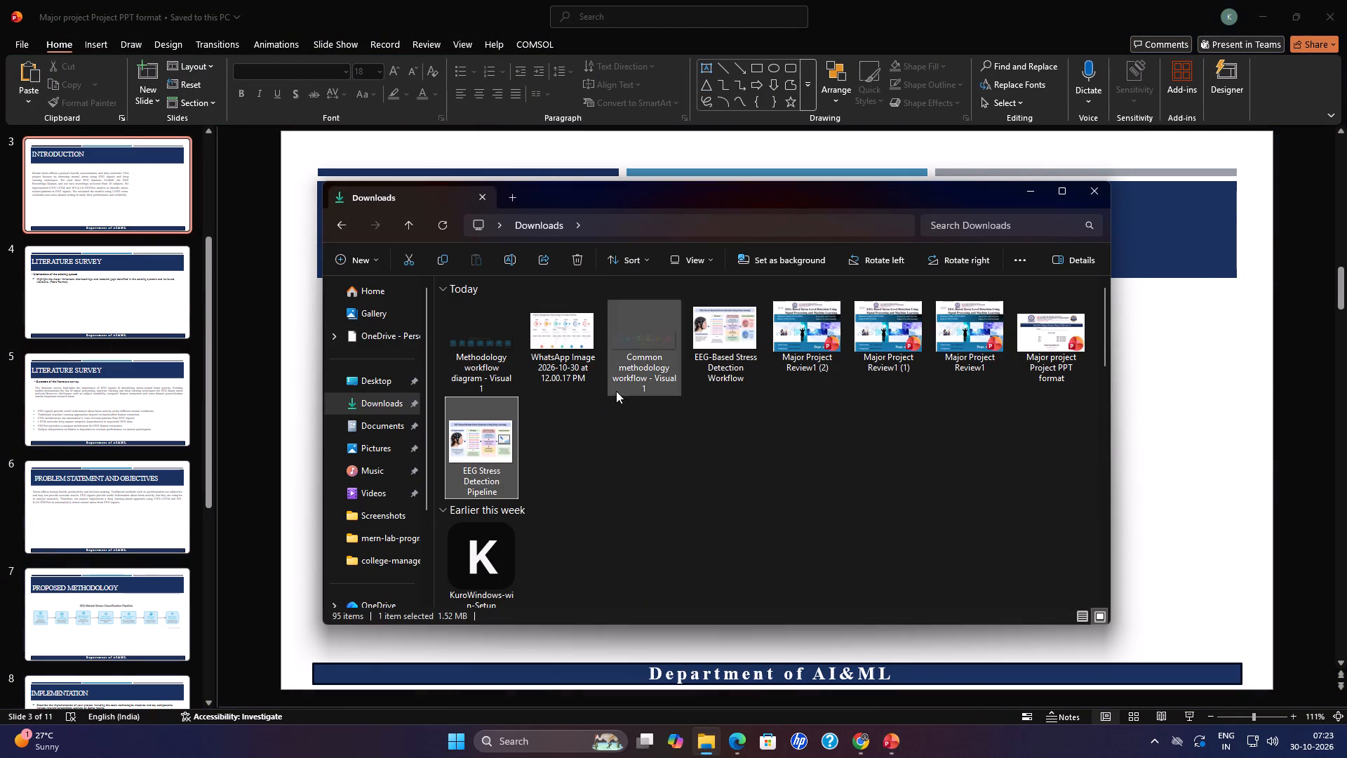
pyautogui.click(464, 426)
pyautogui.doubleClick(473, 441)
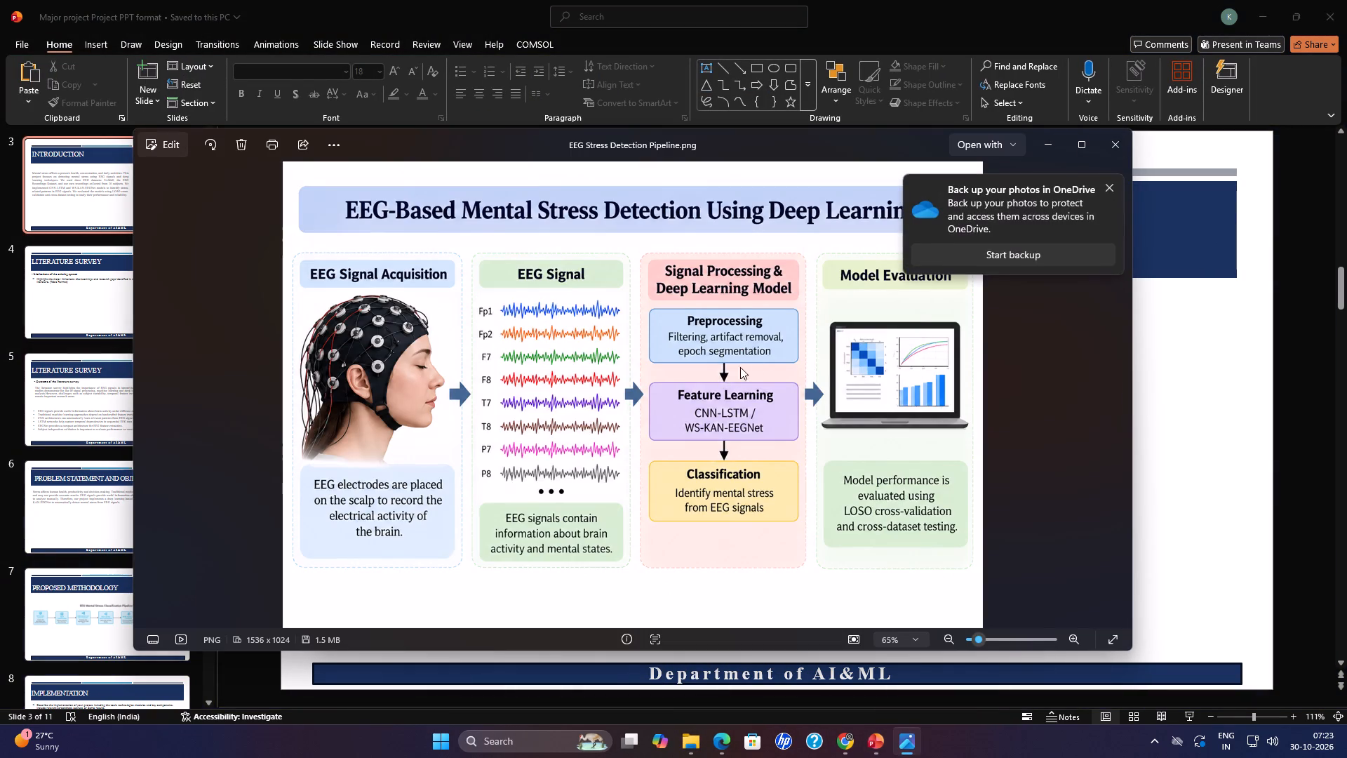
pyautogui.click(1113, 186)
pyautogui.click(1107, 142)
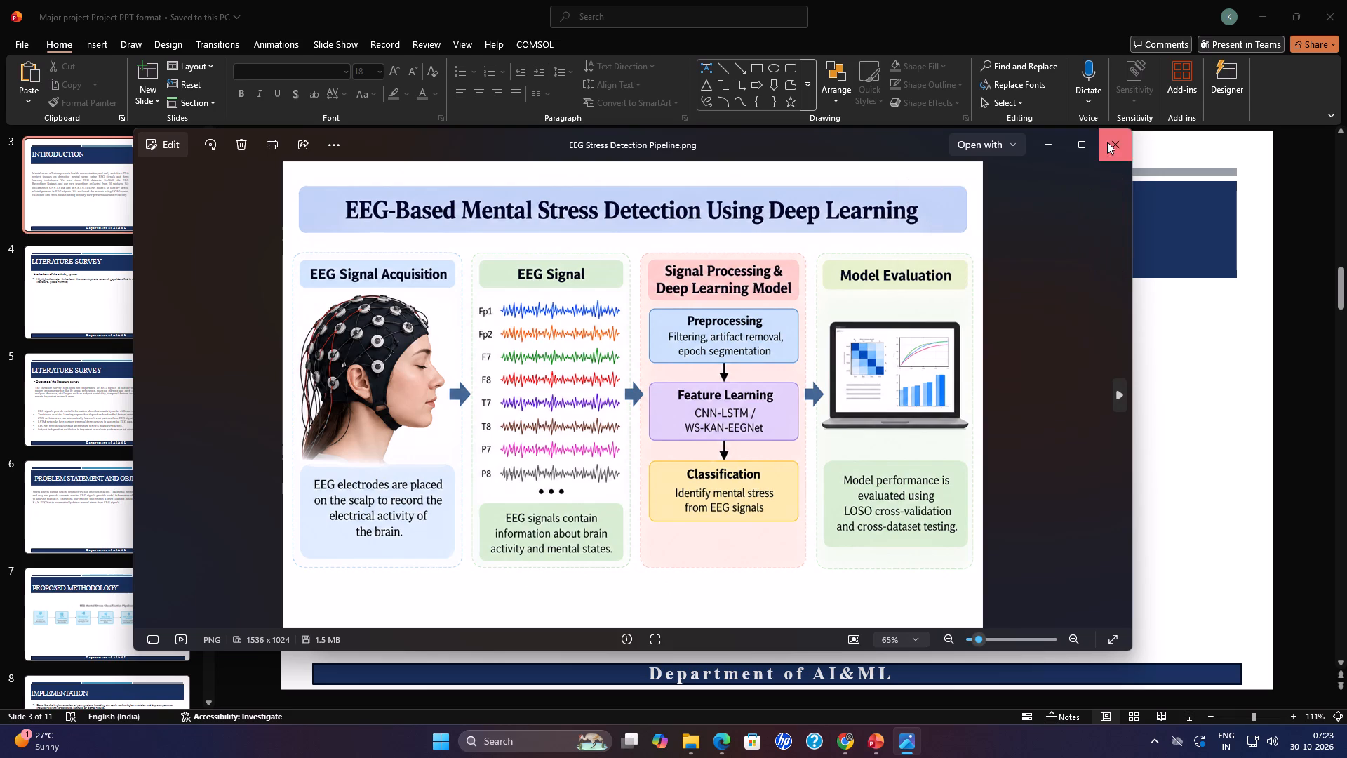
# Copy the EEG Stress Detection Pipeline image from Downloads again and paste it onto the Introduction slide in PowerPoint.
pyautogui.rightClick(494, 427)
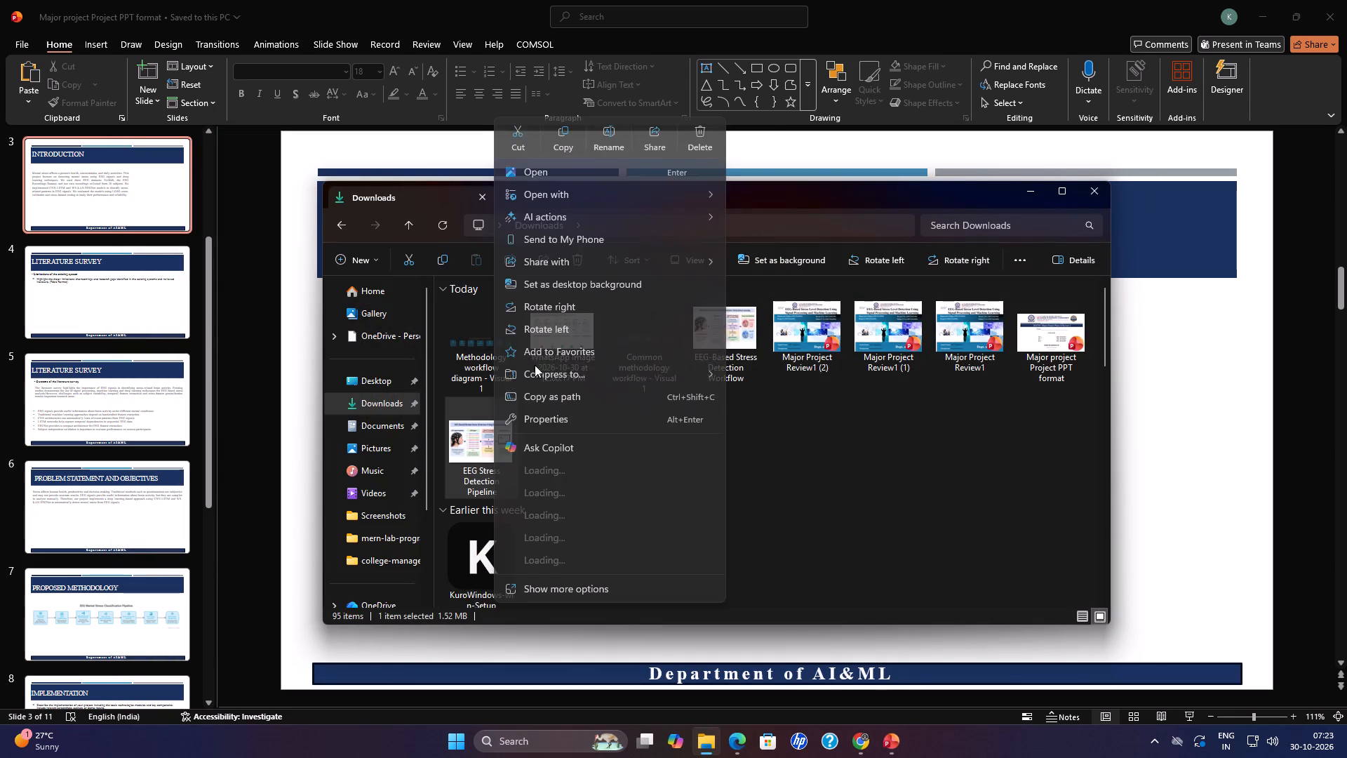
pyautogui.click(549, 143)
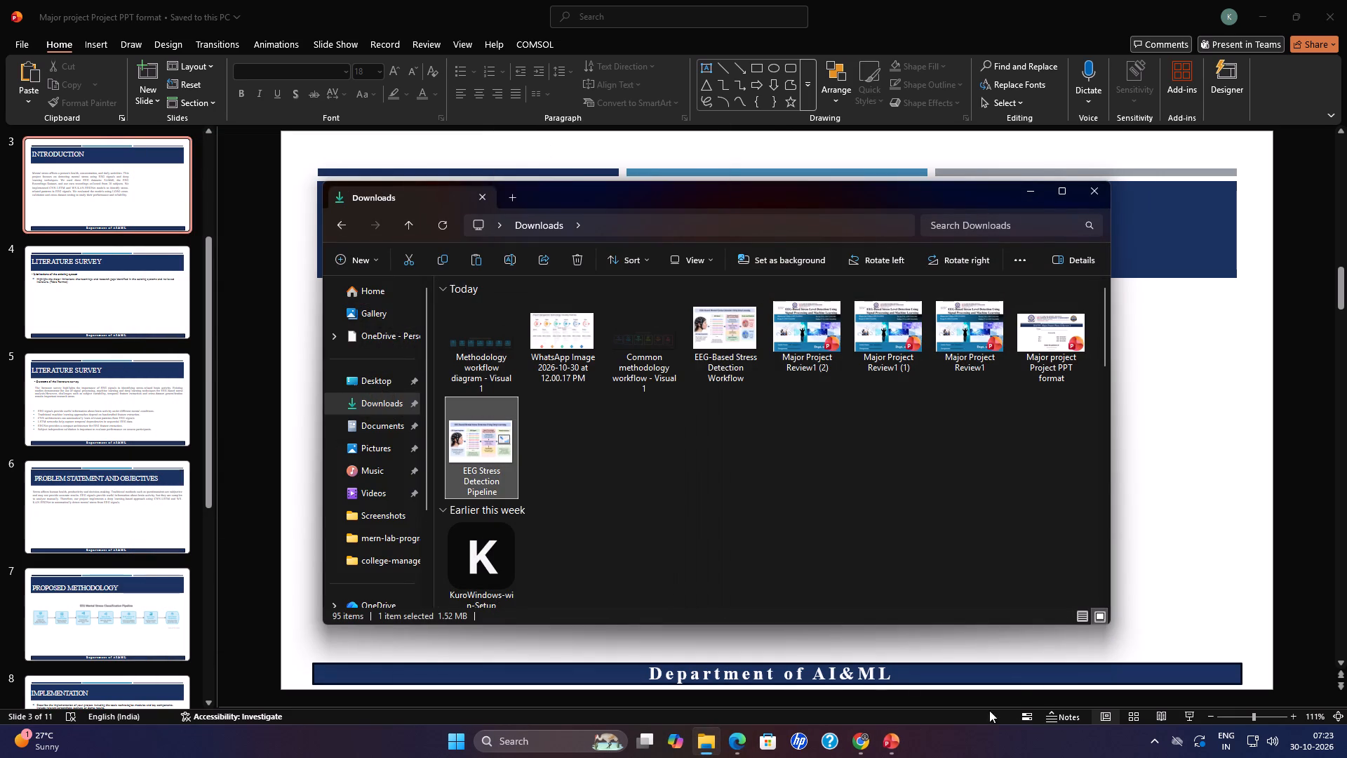
pyautogui.click(859, 739)
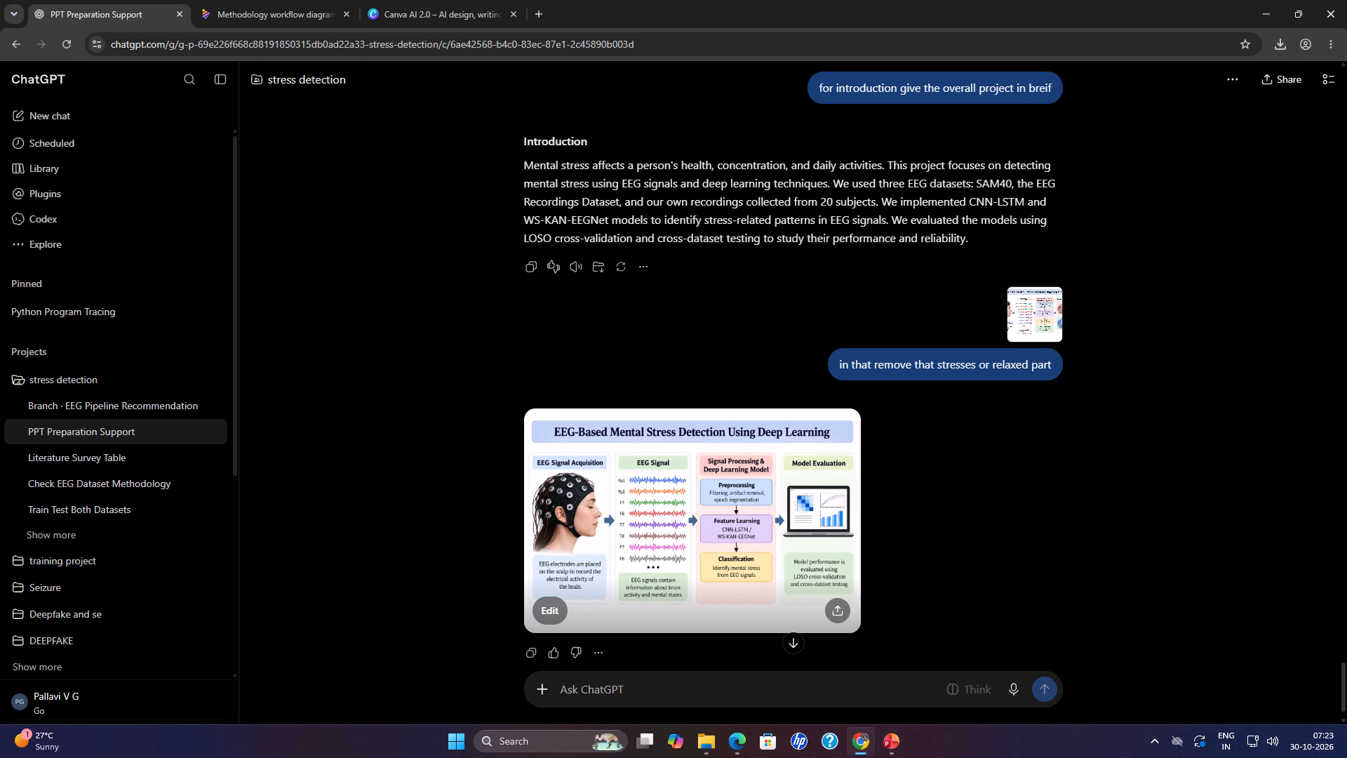
pyautogui.click(886, 742)
pyautogui.click(841, 696)
pyautogui.click(1000, 455)
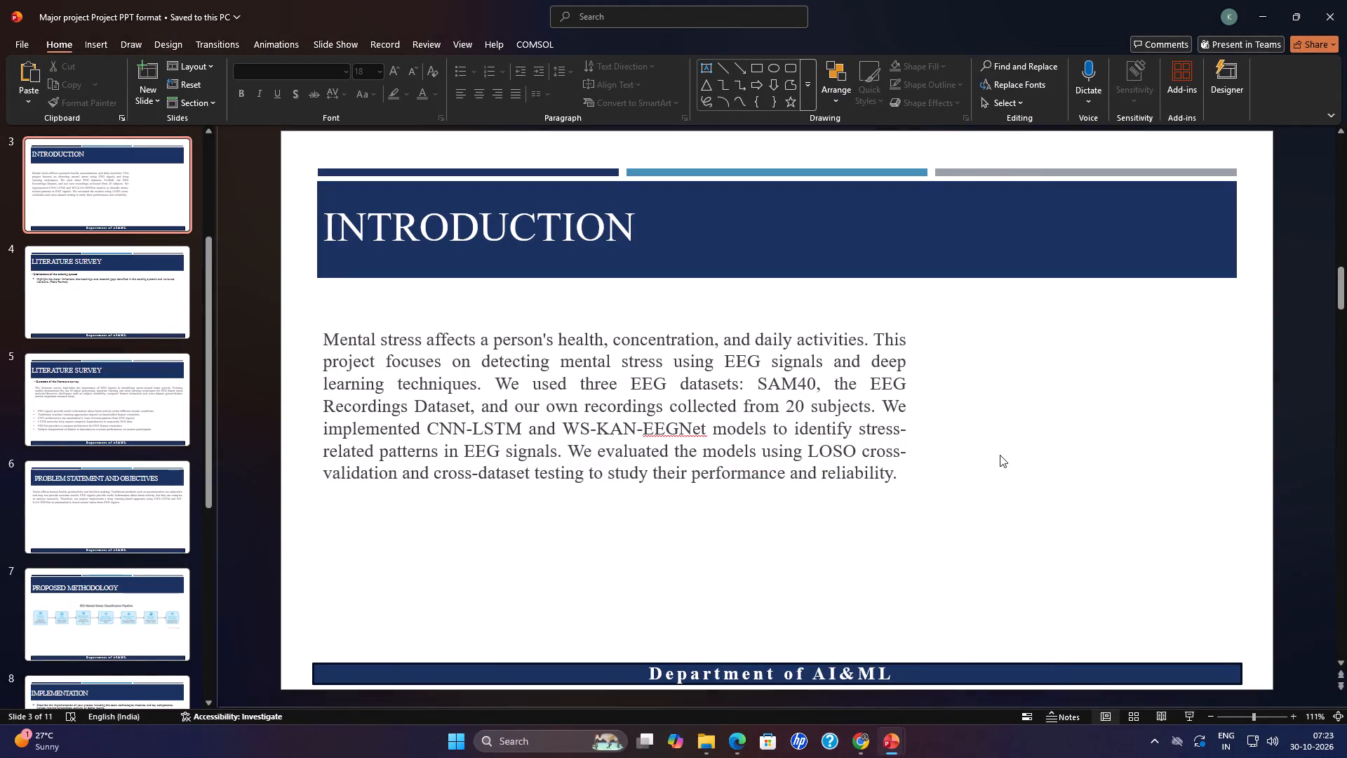
pyautogui.hotkey('ctrl', 'v')
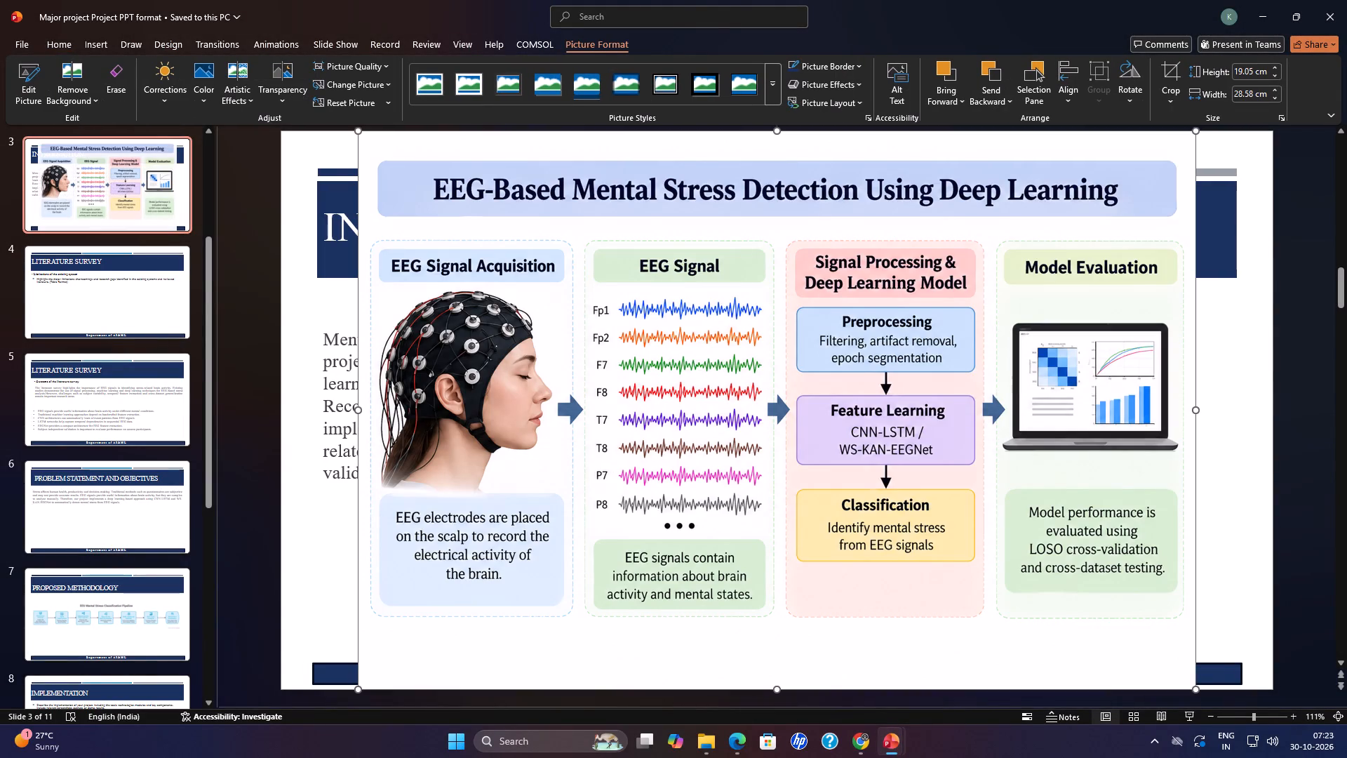
# Resize the pasted EEG diagram to about 9.88 cm high and 10.59 cm wide, fitting it beside the introduction paragraph.
pyautogui.moveTo(358, 129); pyautogui.dragTo(946, 237)
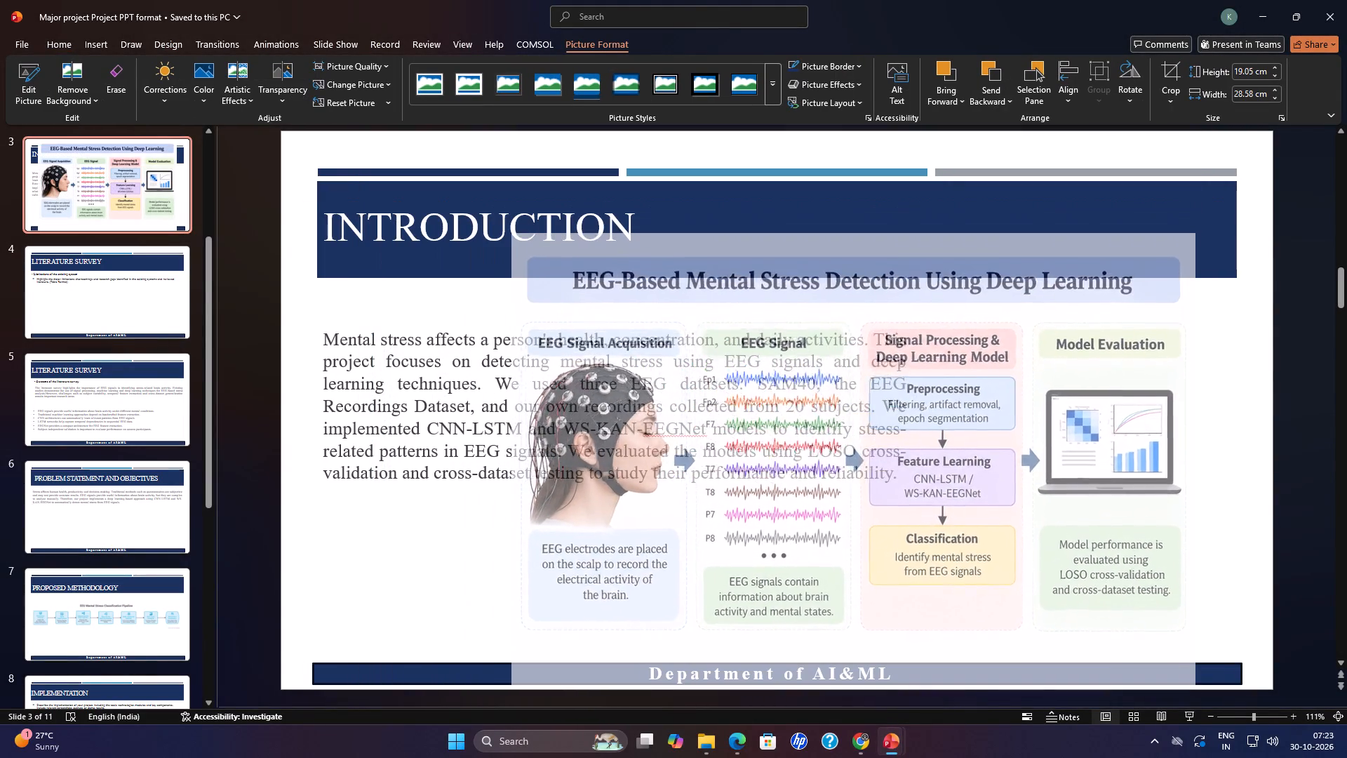
pyautogui.moveTo(946, 237); pyautogui.dragTo(1191, 290)
pyautogui.moveTo(1200, 287); pyautogui.dragTo(1188, 299)
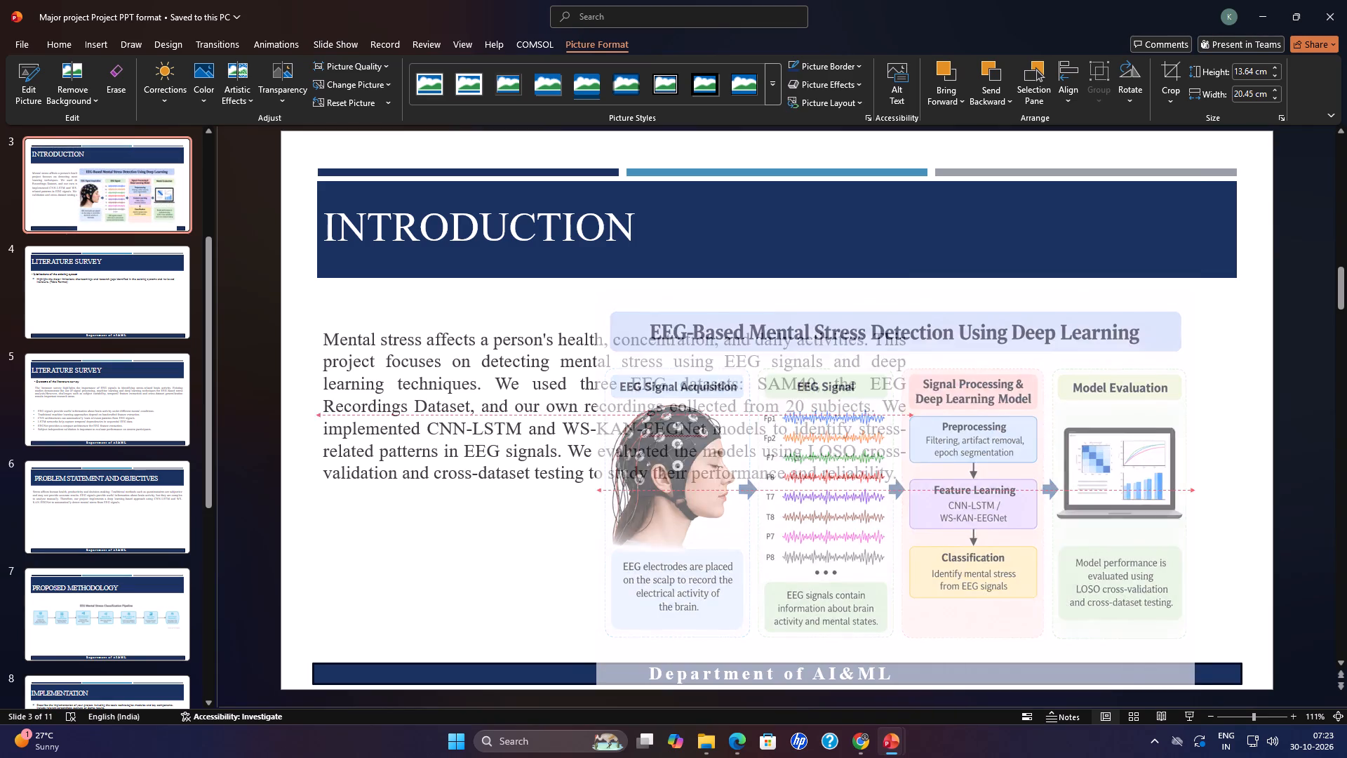
pyautogui.moveTo(1188, 299); pyautogui.dragTo(1088, 341)
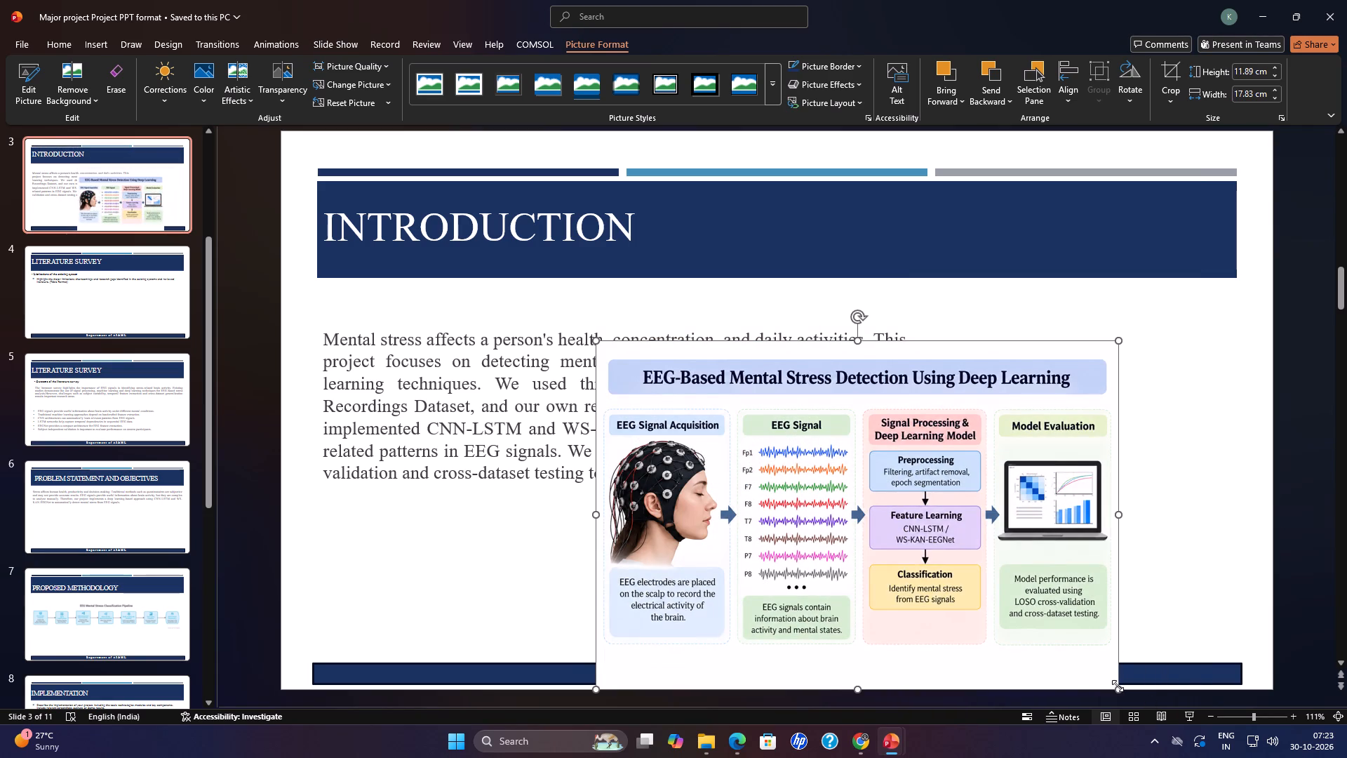
pyautogui.moveTo(1118, 686); pyautogui.dragTo(1031, 471)
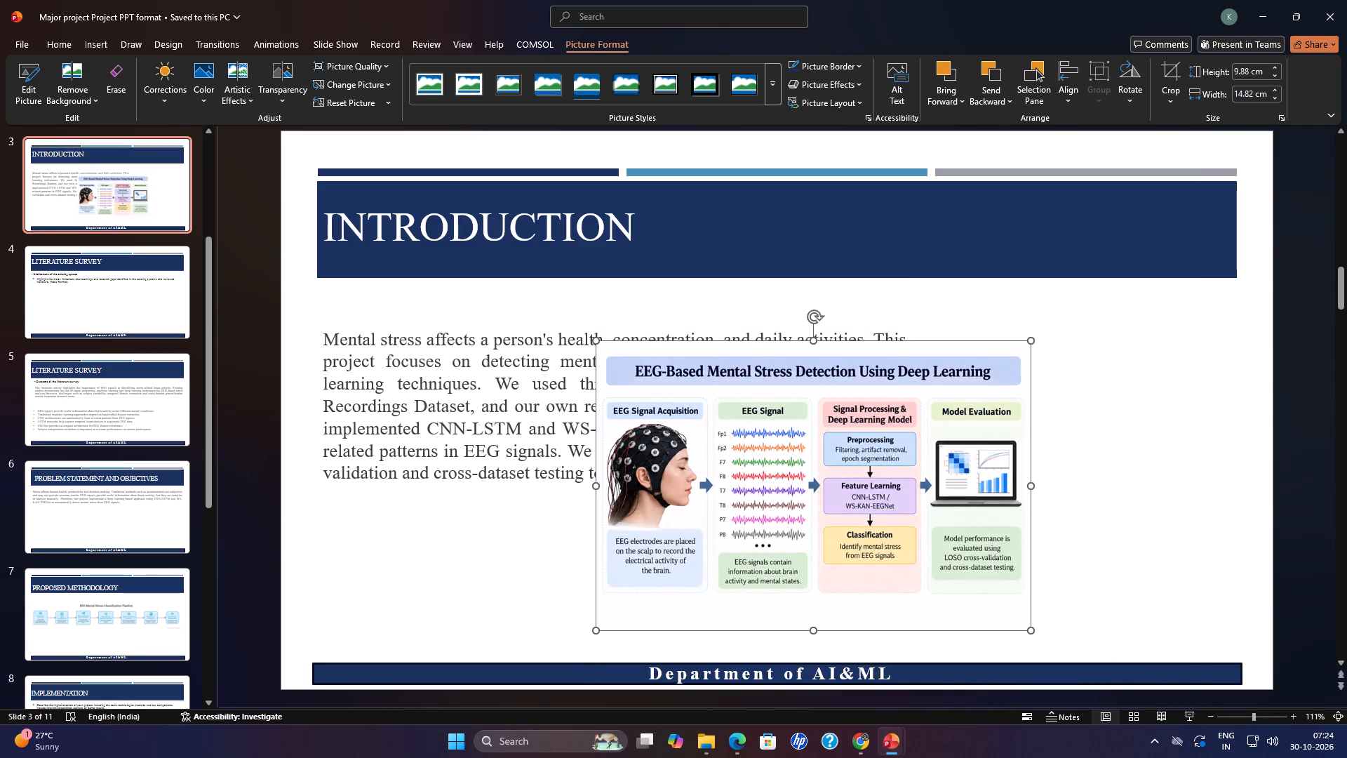
pyautogui.moveTo(596, 488); pyautogui.dragTo(983, 517)
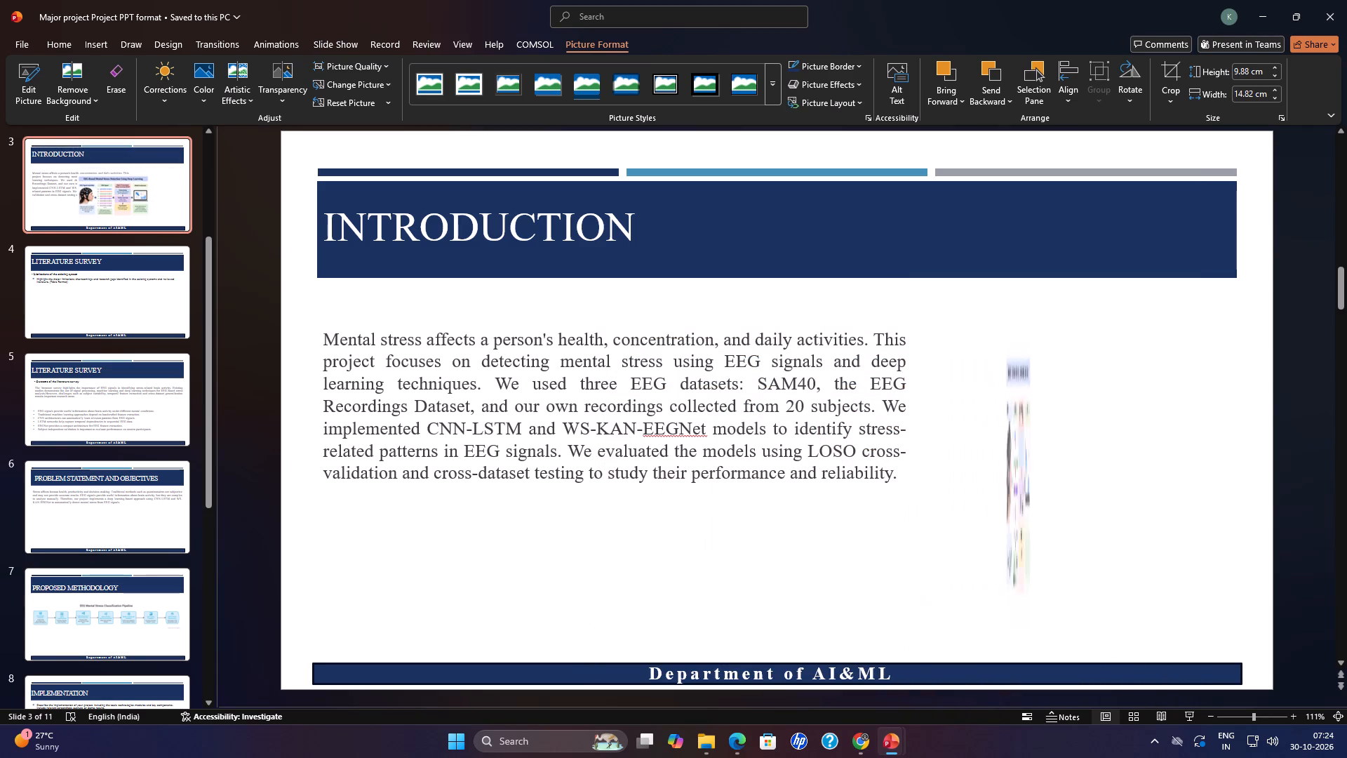
pyautogui.moveTo(983, 517); pyautogui.dragTo(916, 511)
pyautogui.moveTo(1031, 484); pyautogui.dragTo(1195, 496)
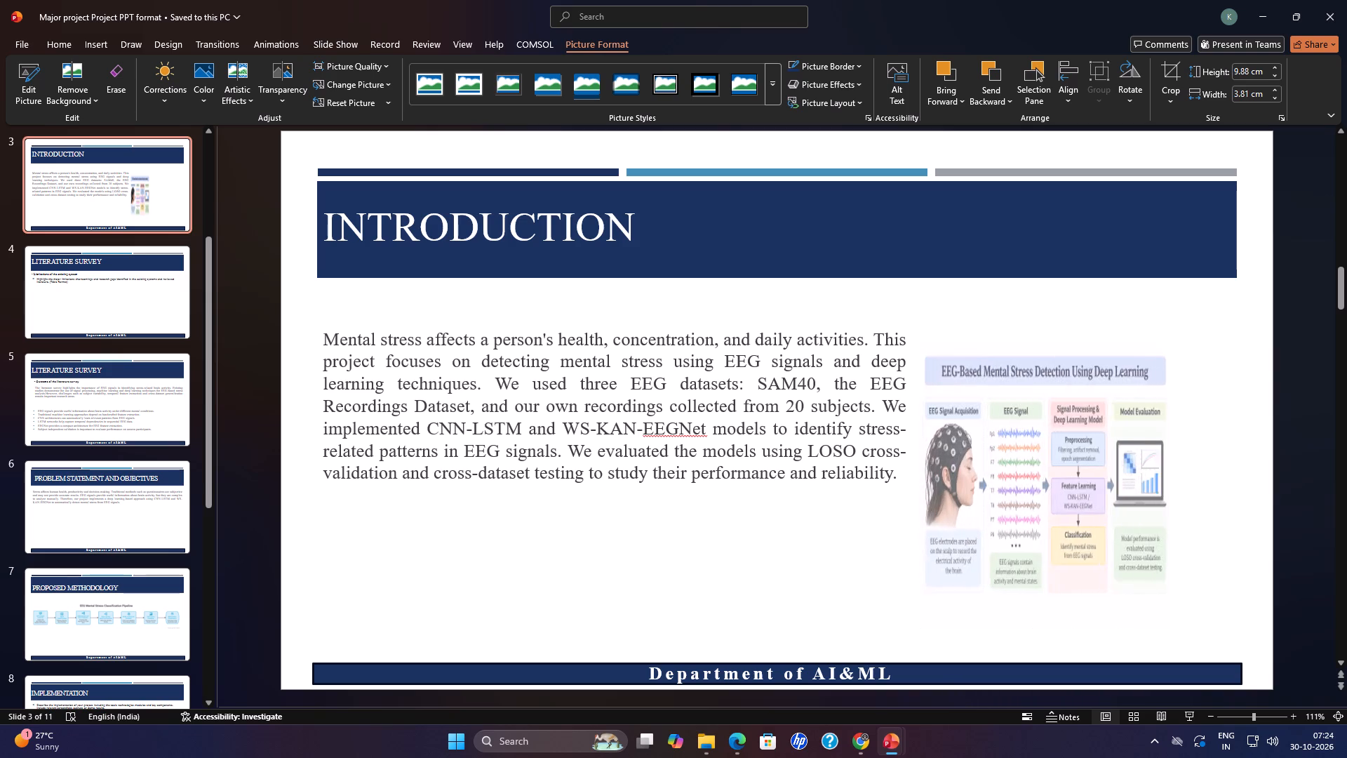
pyautogui.moveTo(1195, 496); pyautogui.dragTo(1229, 488)
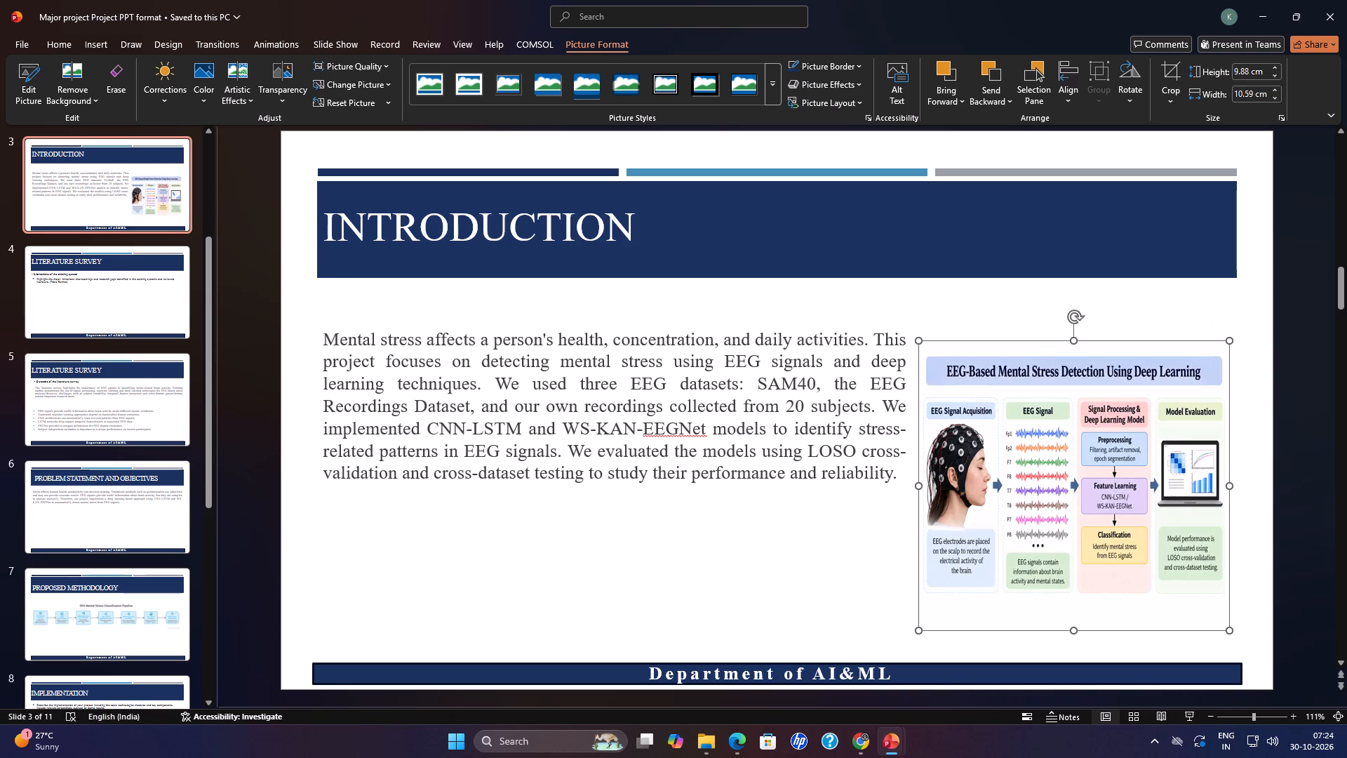
# Fine-tune the EEG diagram to about 9.39 cm high and 10.62 cm wide, and move it close beside the introduction text.
pyautogui.moveTo(1072, 343); pyautogui.dragTo(1078, 314)
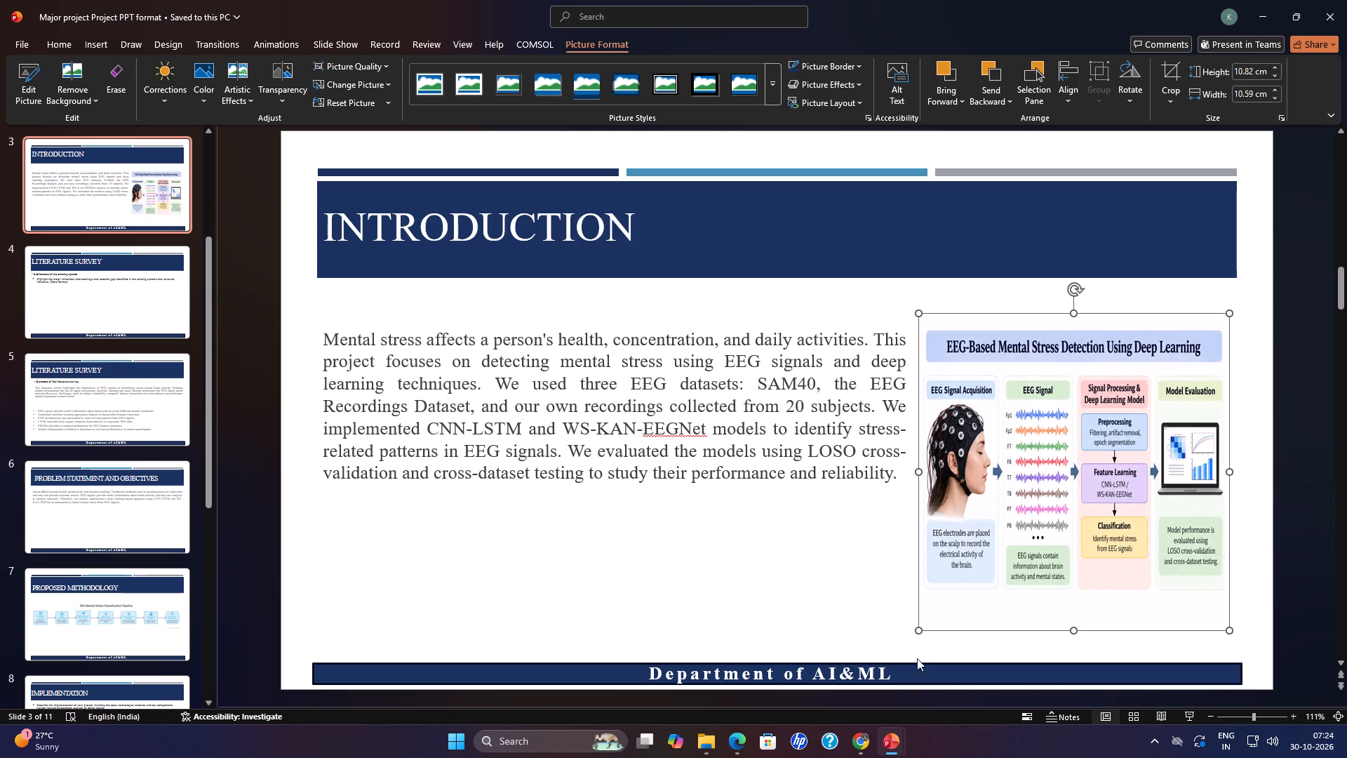
pyautogui.moveTo(918, 629); pyautogui.dragTo(944, 557)
pyautogui.moveTo(1230, 602); pyautogui.dragTo(1209, 581)
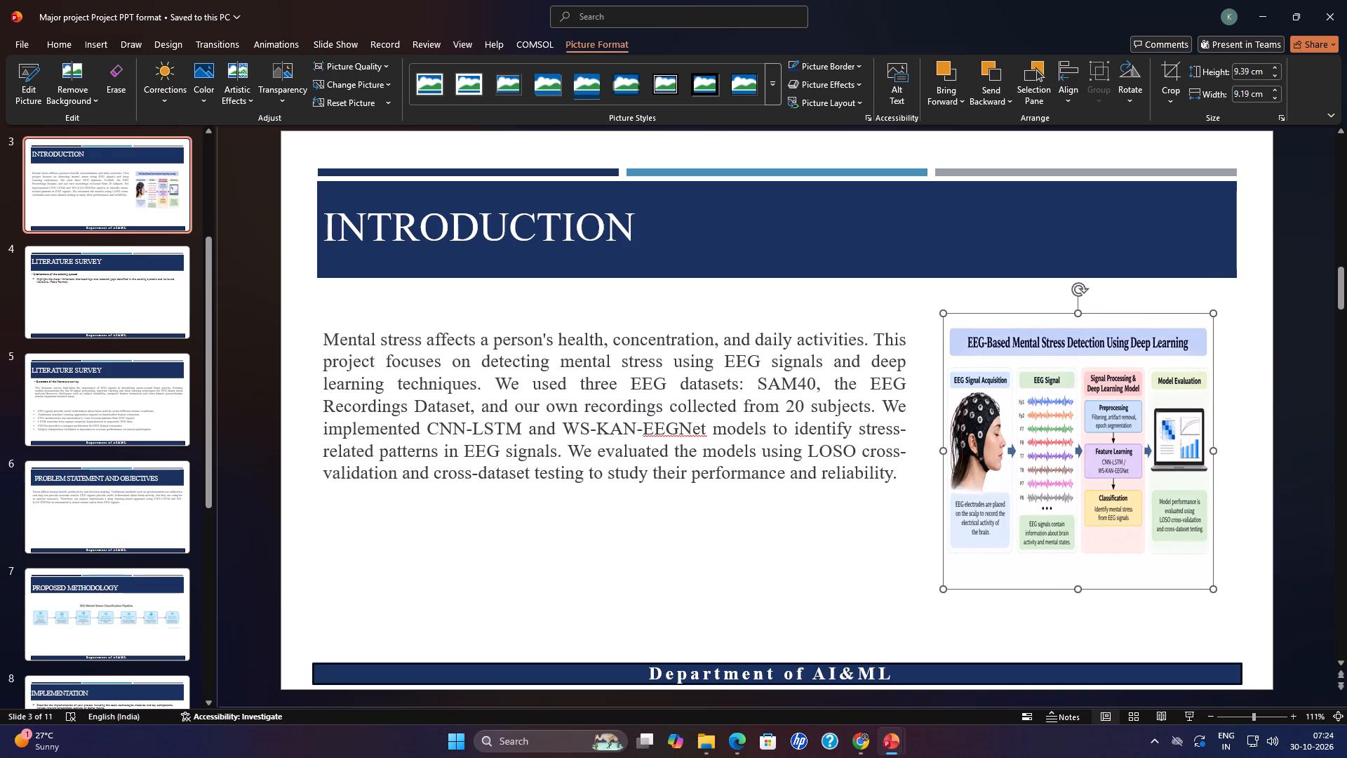
pyautogui.moveTo(941, 450); pyautogui.dragTo(927, 443)
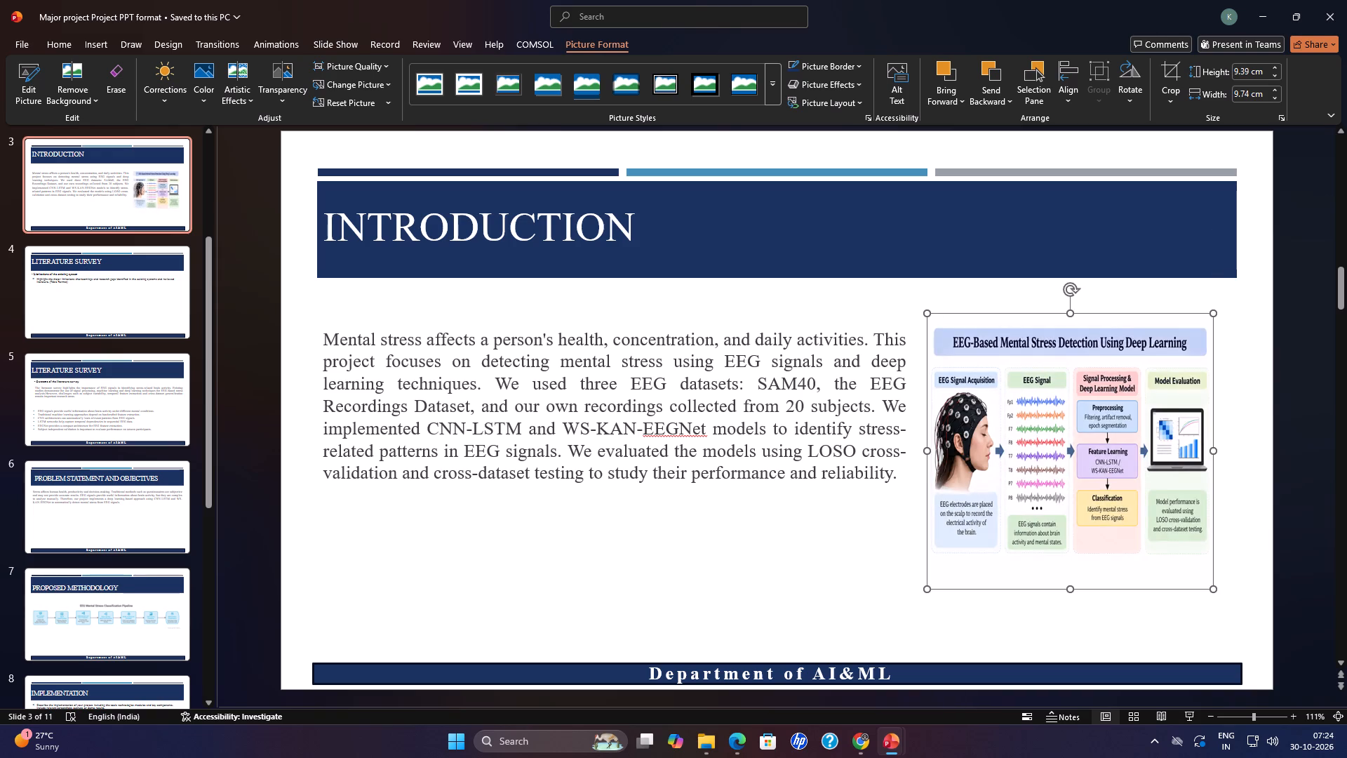
pyautogui.moveTo(1211, 450); pyautogui.dragTo(1219, 449)
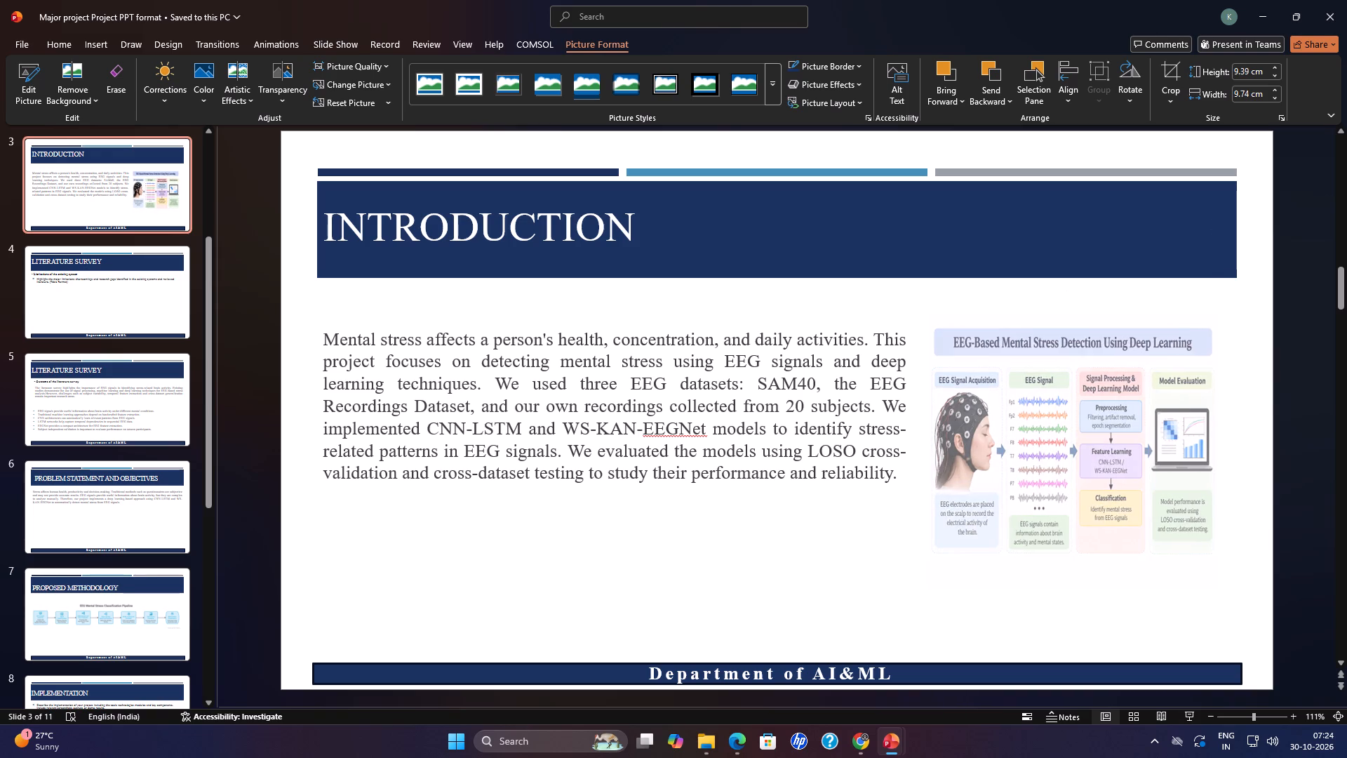
pyautogui.moveTo(1219, 449); pyautogui.dragTo(1235, 451)
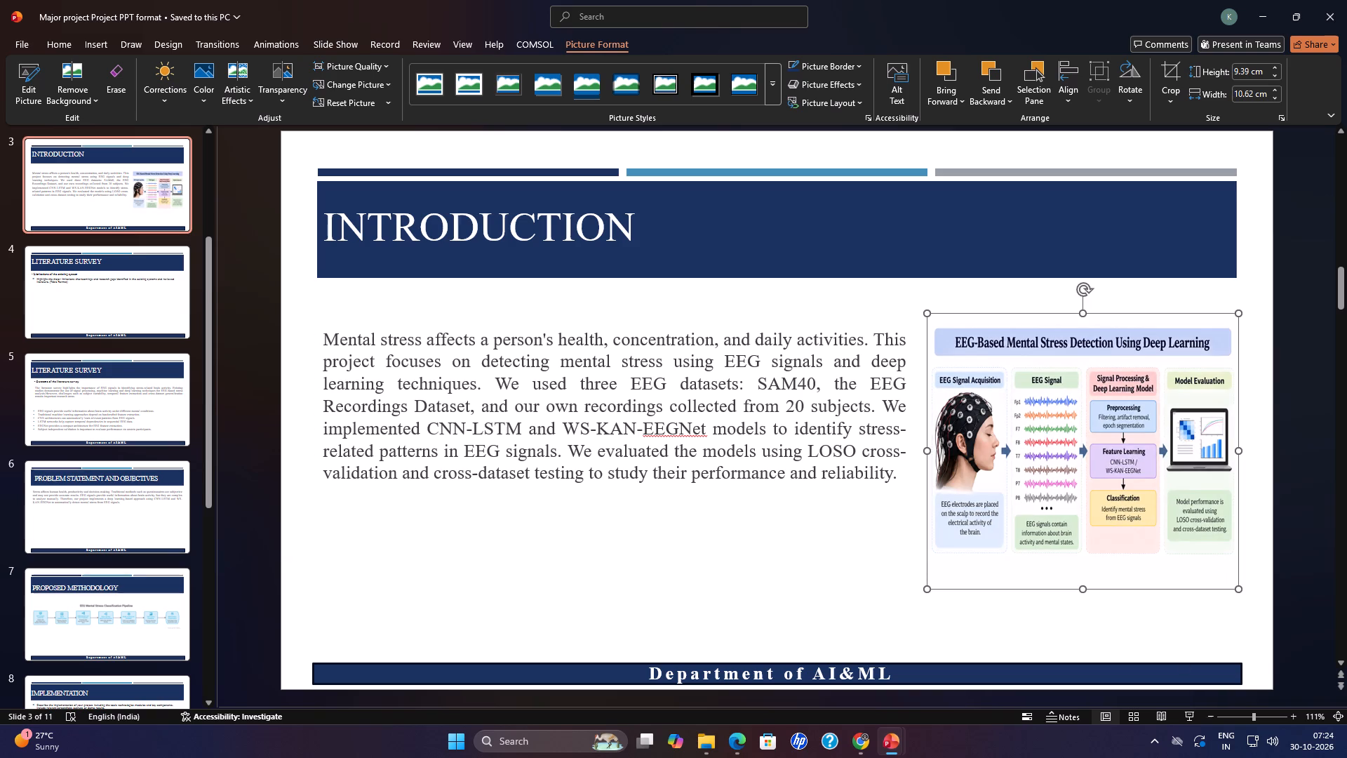
pyautogui.moveTo(1083, 583); pyautogui.dragTo(1081, 573)
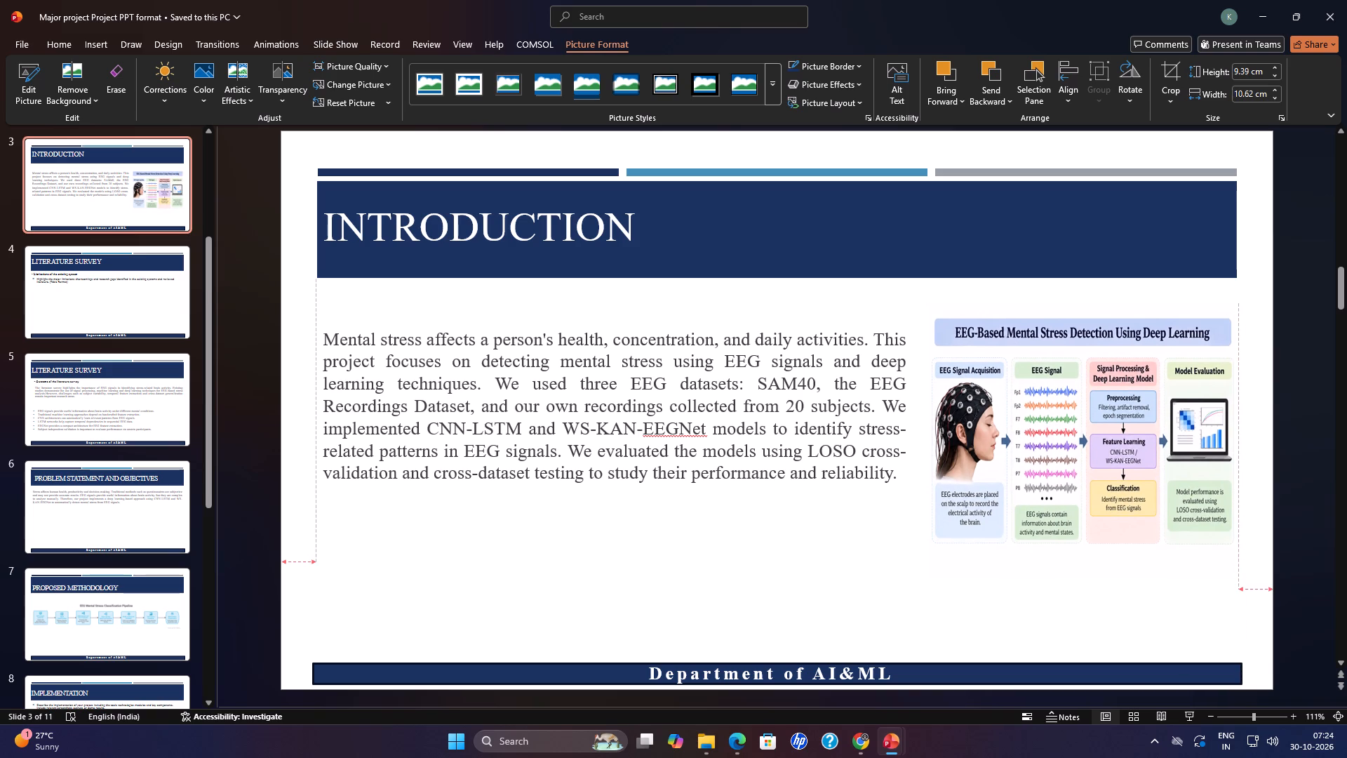
pyautogui.moveTo(1081, 573); pyautogui.dragTo(1073, 576)
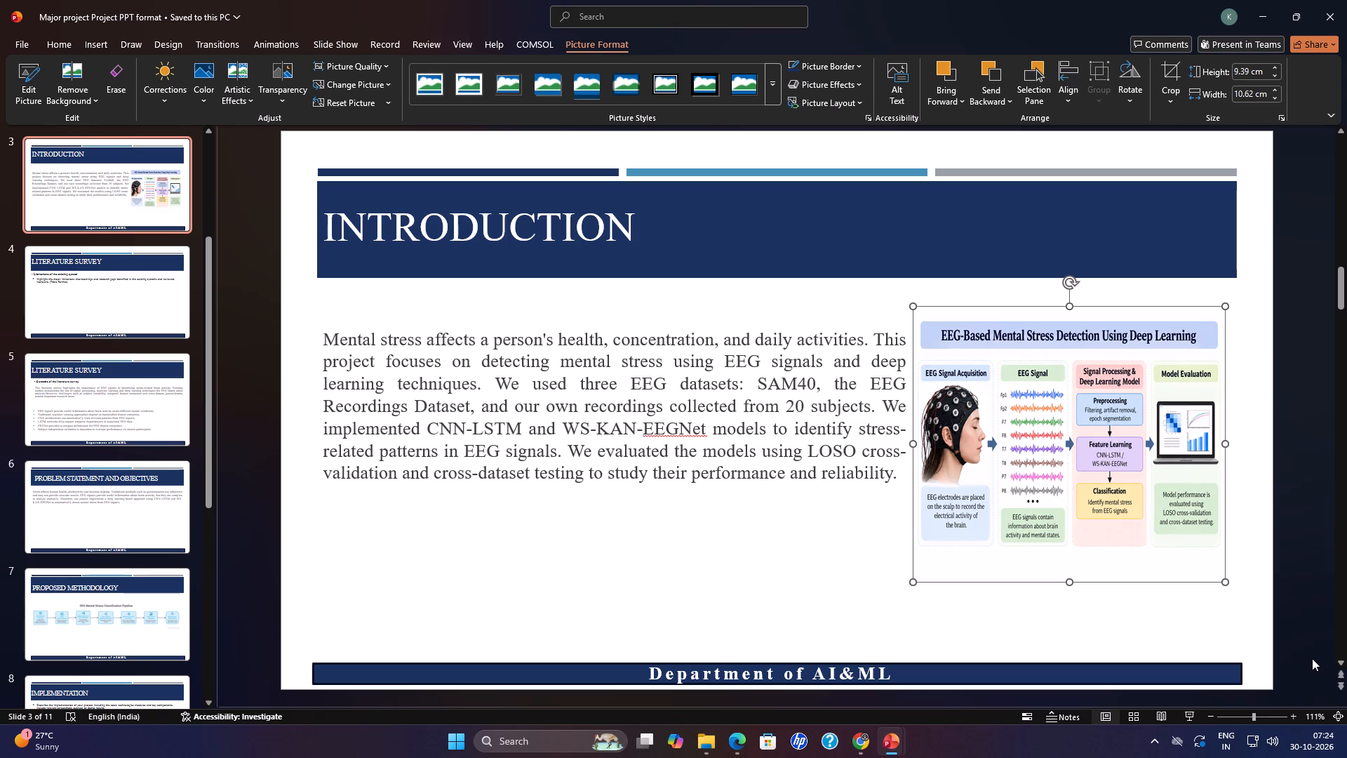
pyautogui.click(1161, 623)
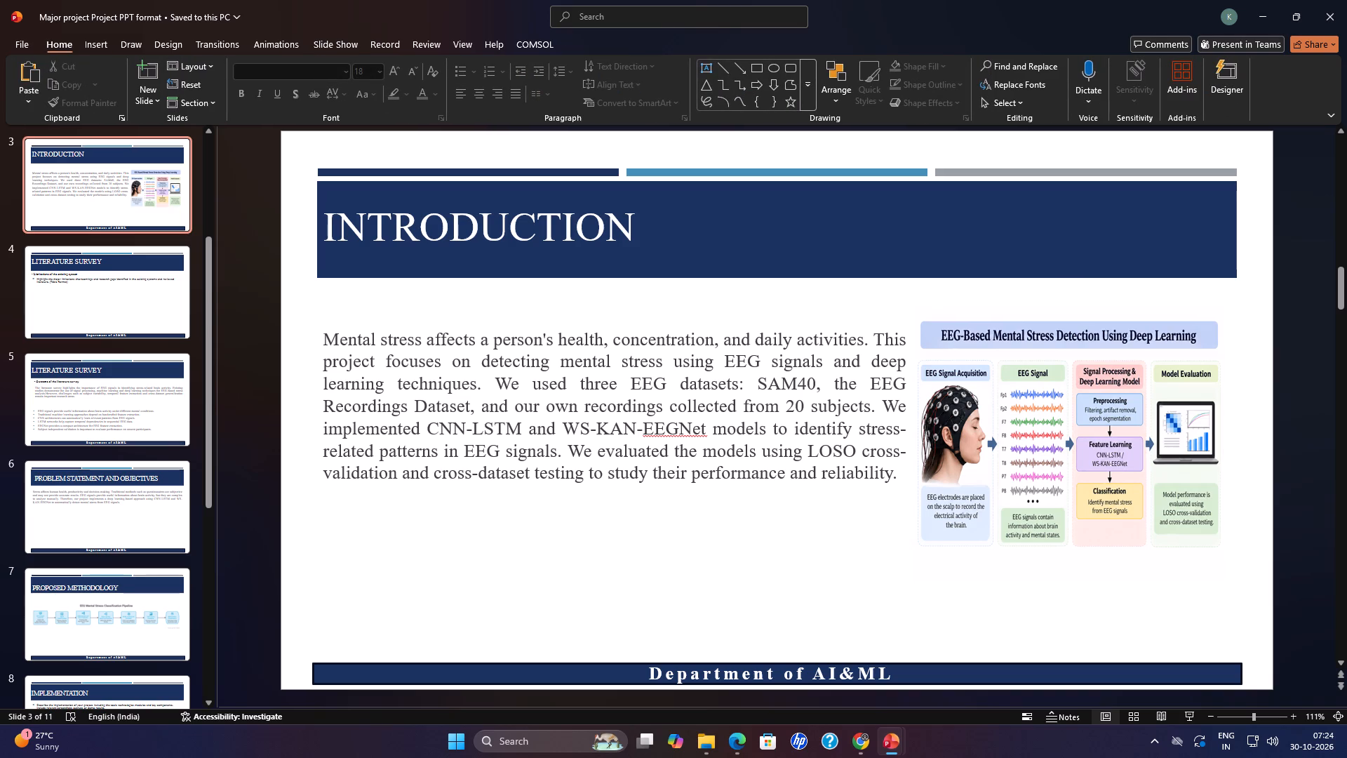
# Look through the presentation's slides to check which ones still need content.
pyautogui.click(102, 312)
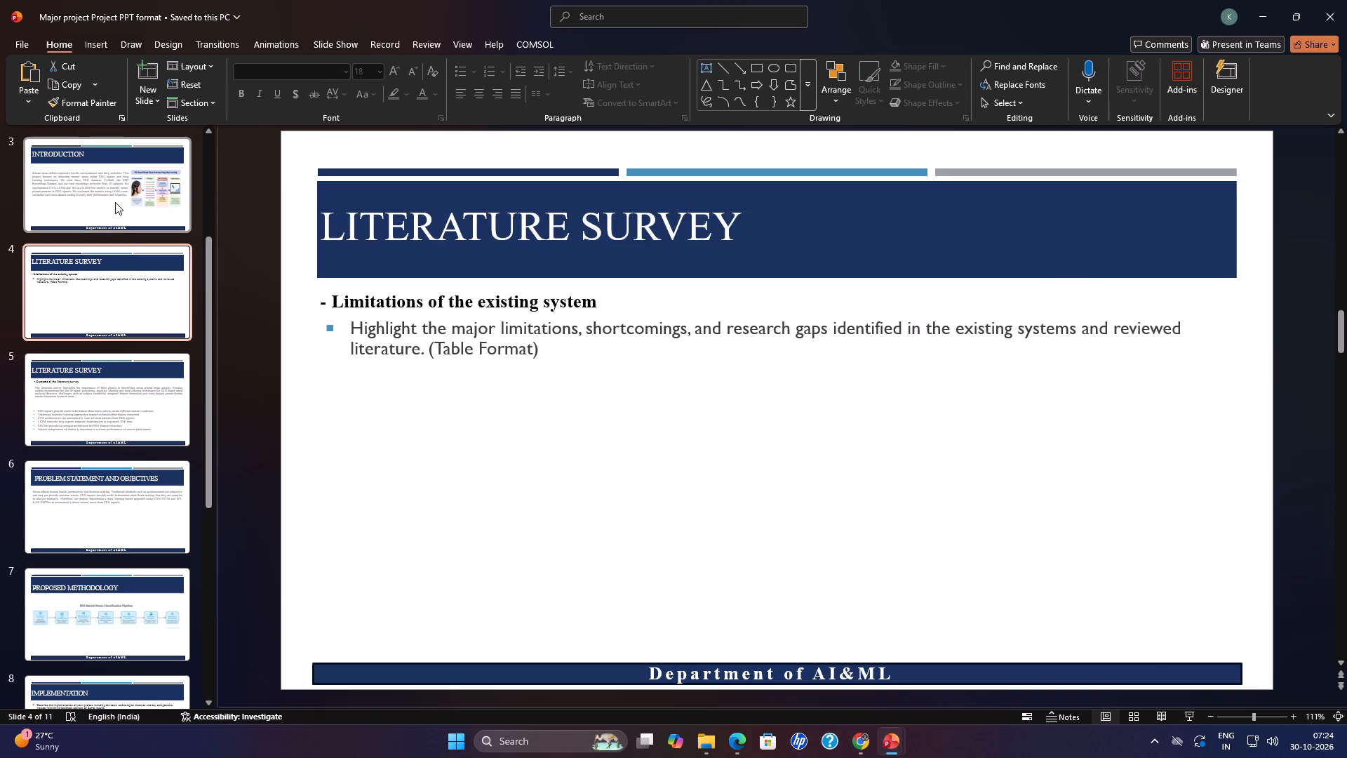
pyautogui.click(115, 201)
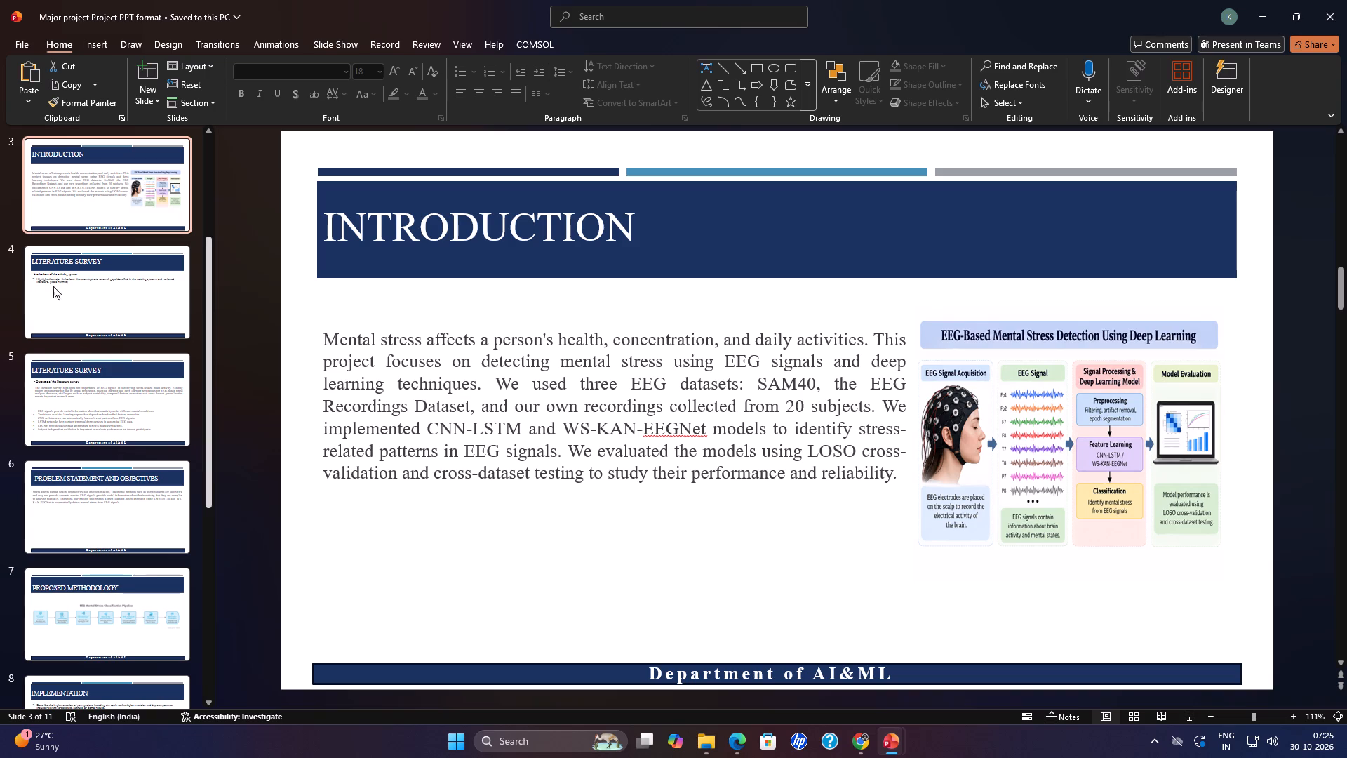
pyautogui.scroll(-12, 93, 372)
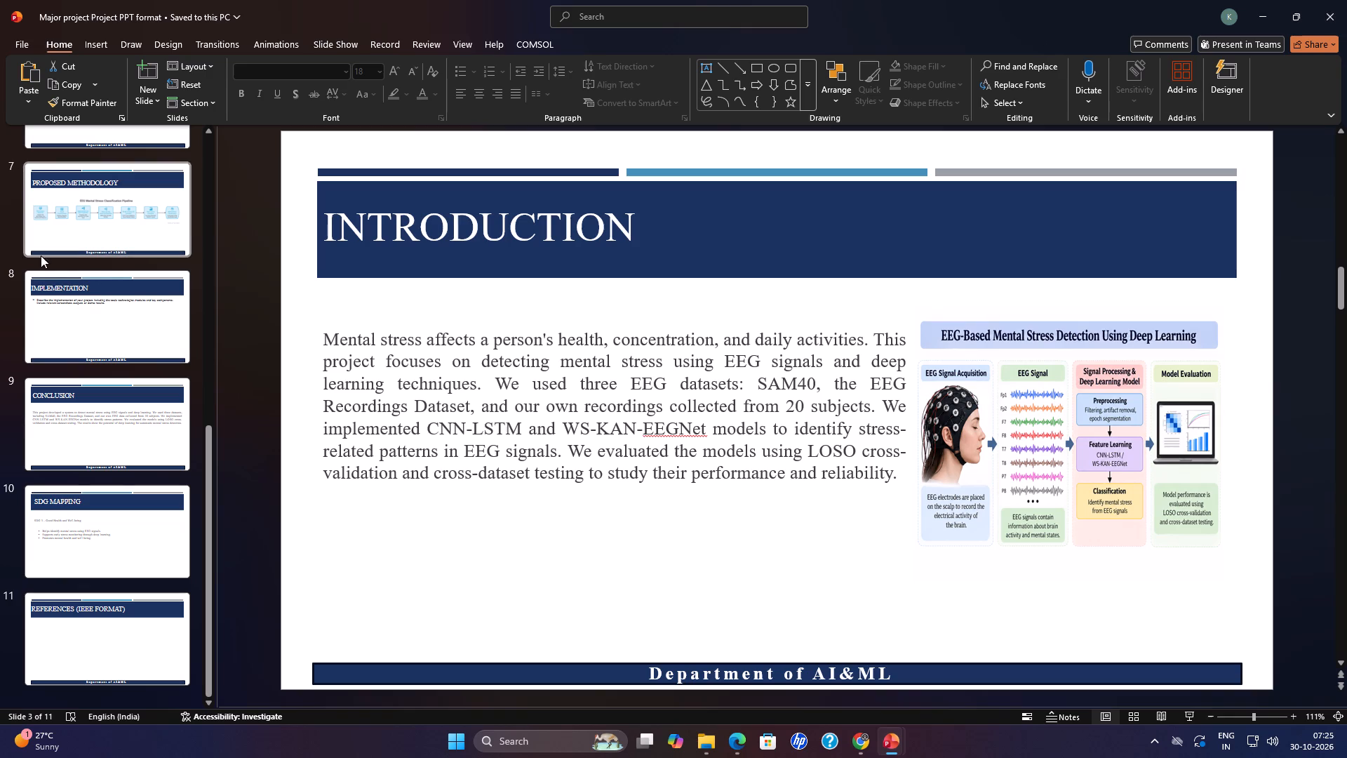
pyautogui.scroll(11, 109, 267)
pyautogui.scroll(-5, 85, 247)
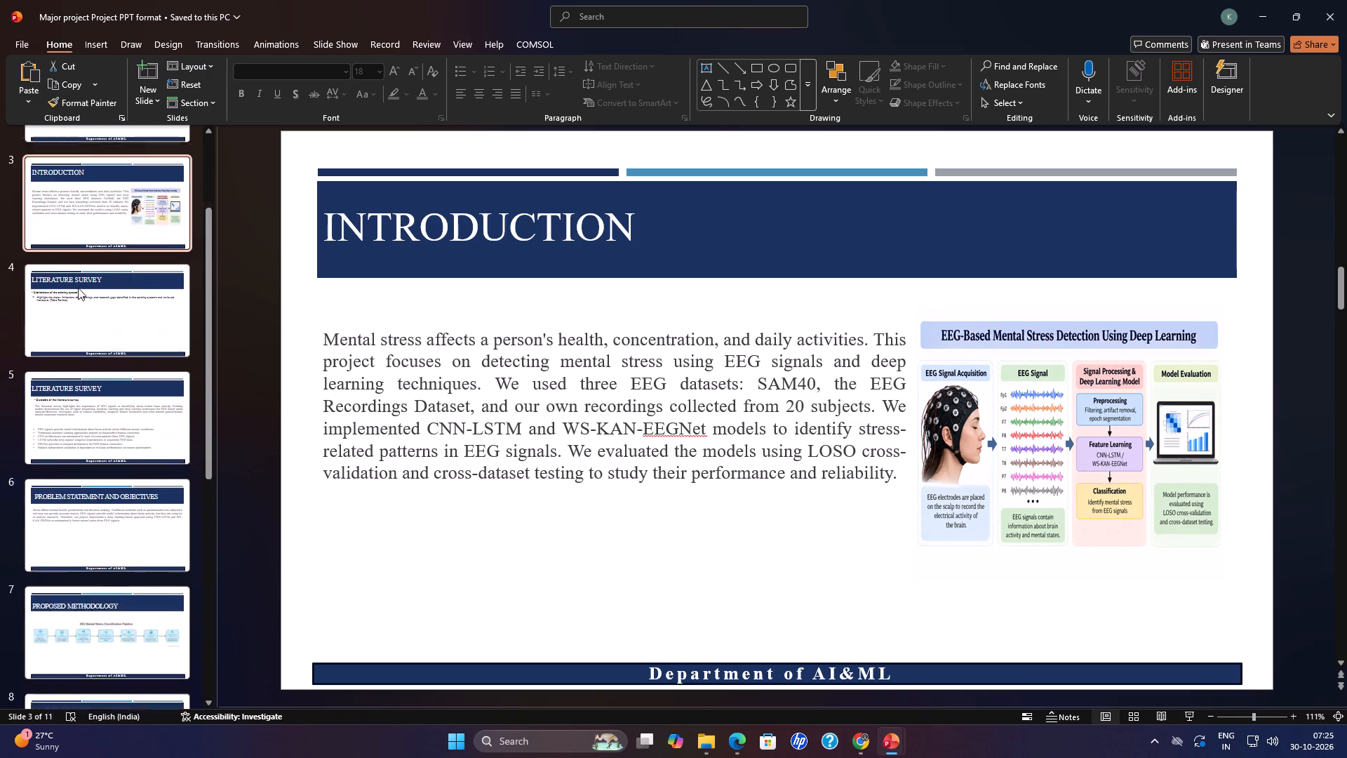
pyautogui.scroll(-4, 78, 288)
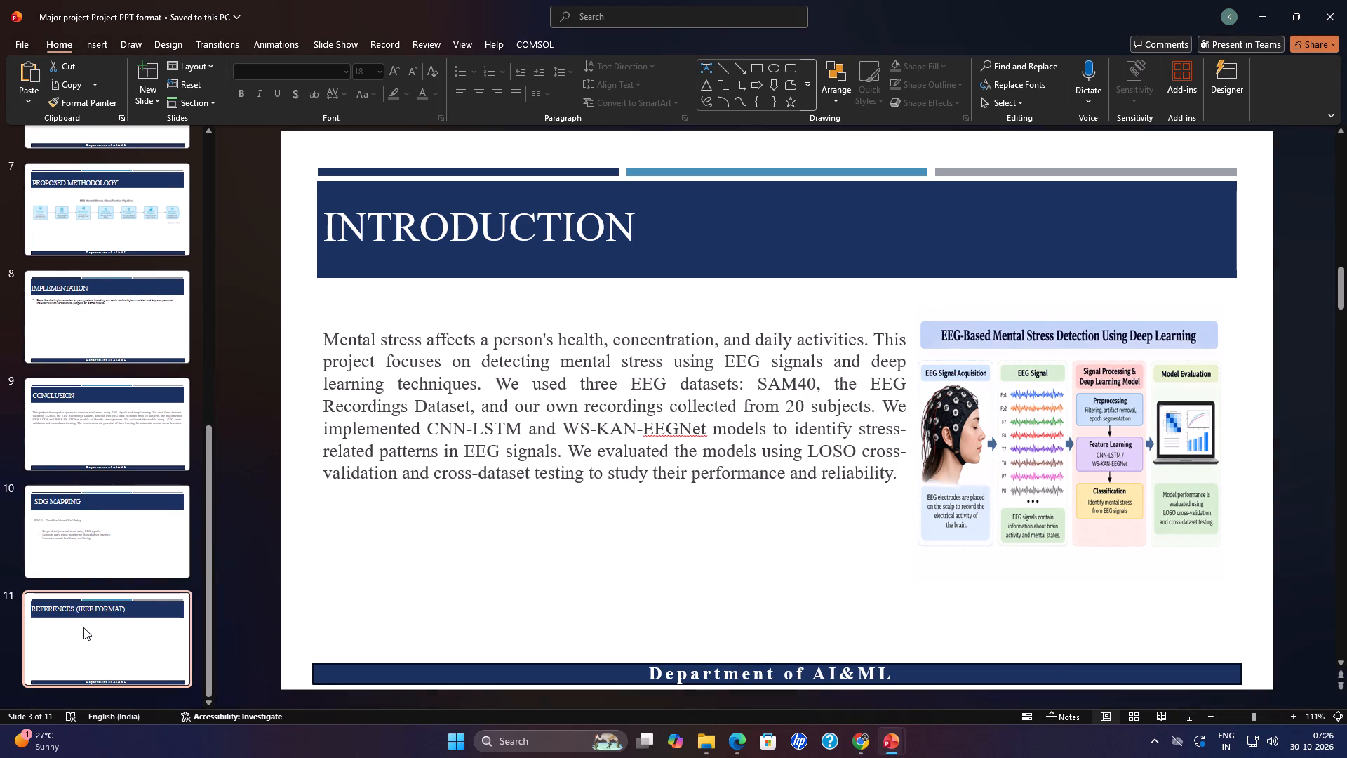
pyautogui.click(509, 319)
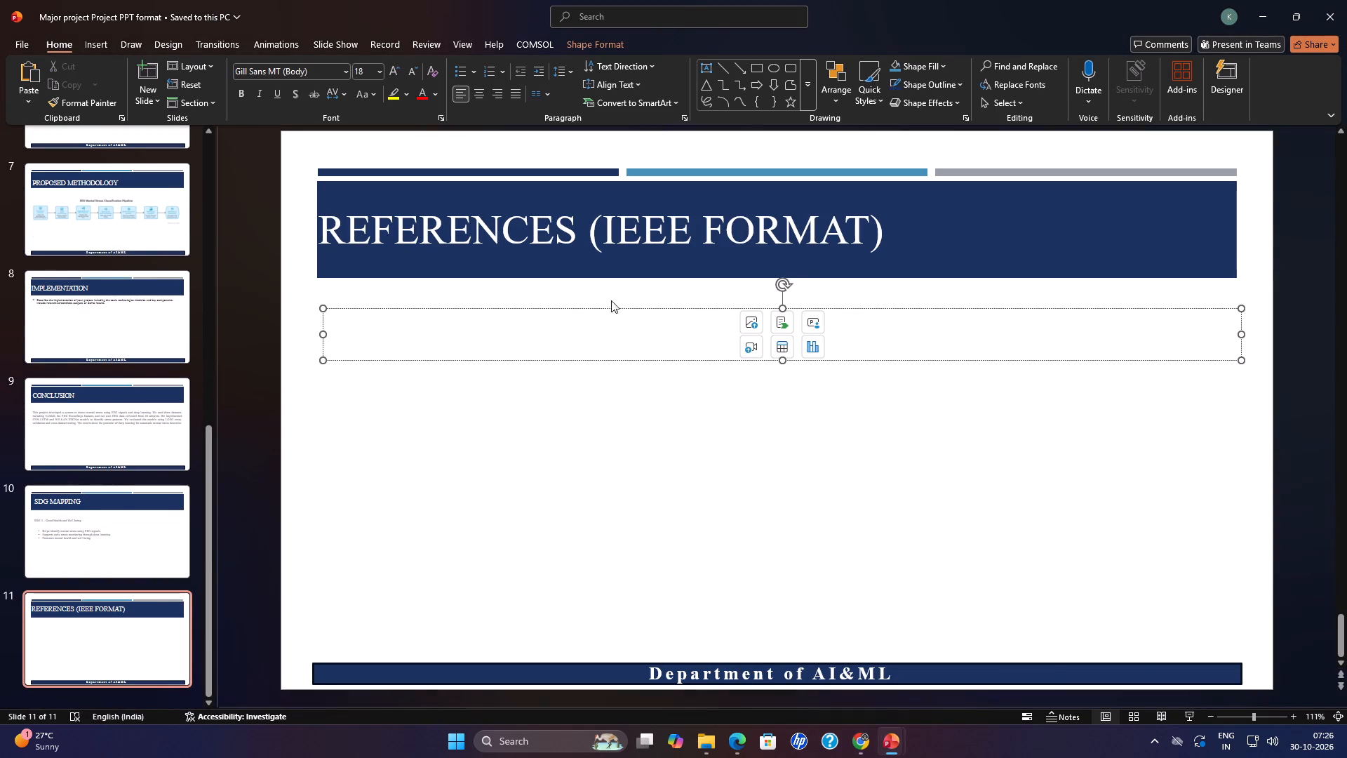
pyautogui.click(643, 229)
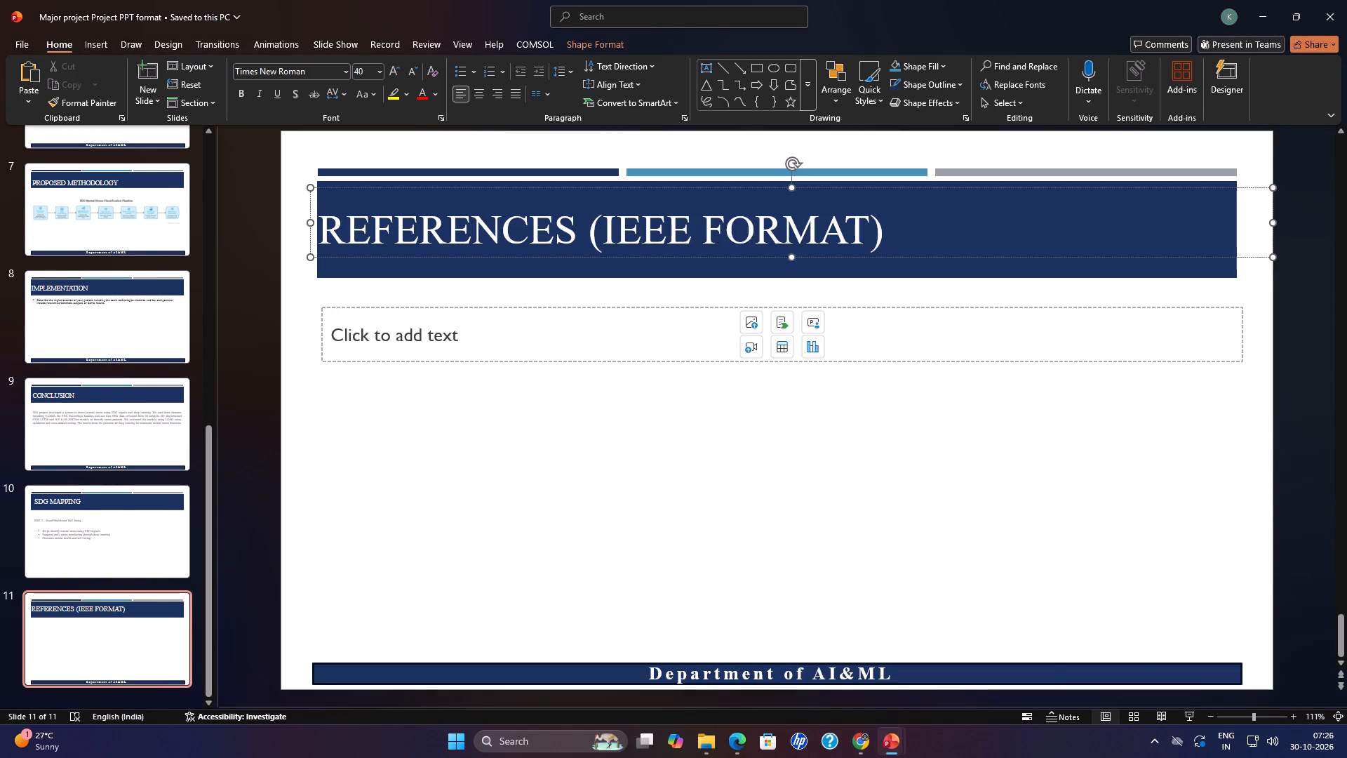
pyautogui.click(518, 343)
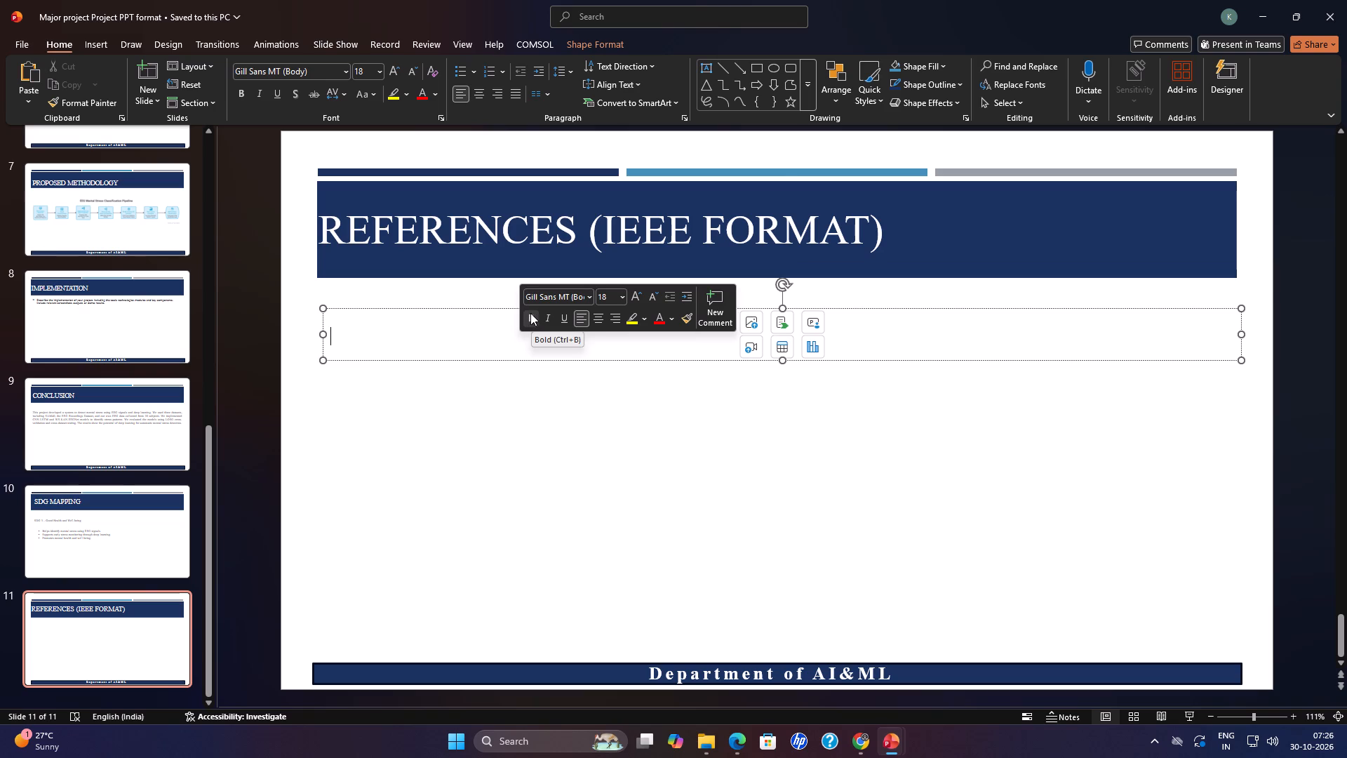
pyautogui.hotkey('ctrl', 'v')
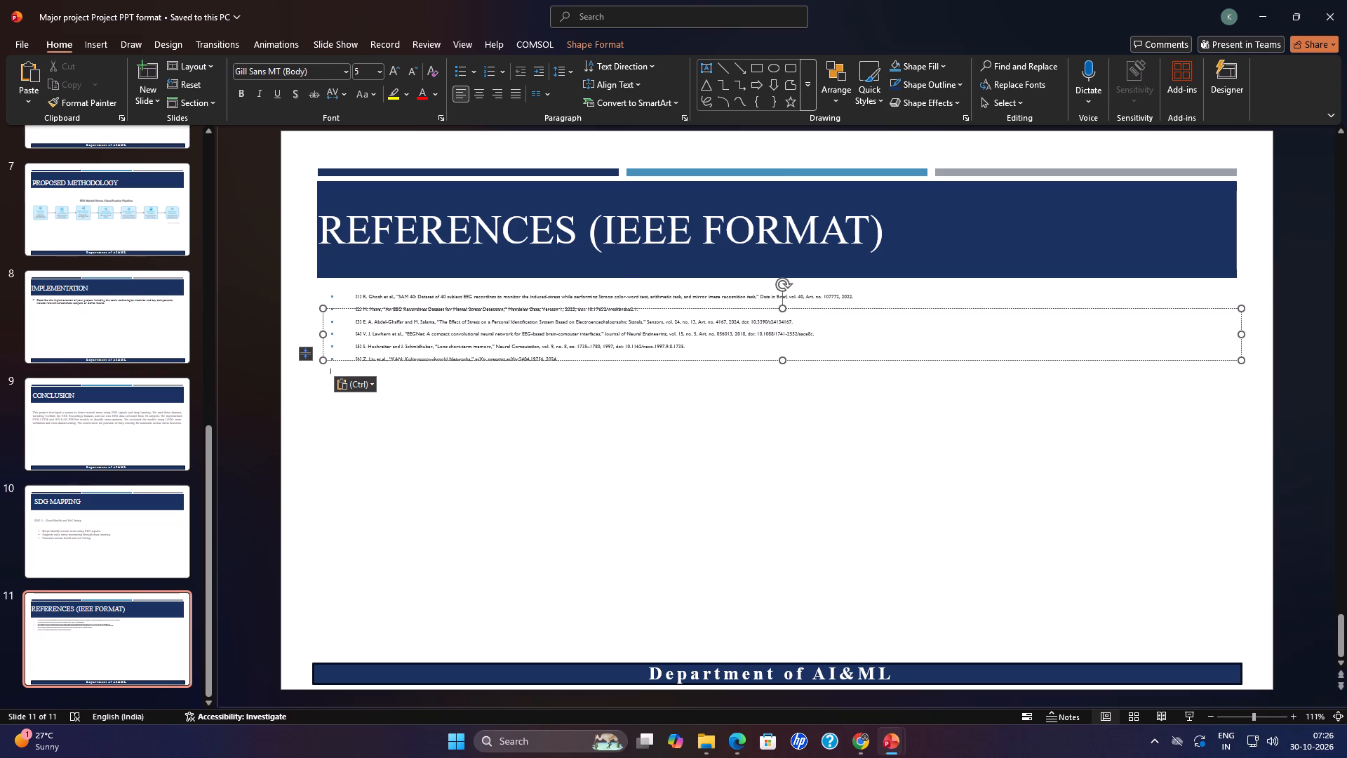
# Stretch the references text box up to the title banner and further down the slide to give the list more room.
pyautogui.moveTo(782, 305); pyautogui.dragTo(784, 283)
pyautogui.moveTo(779, 357); pyautogui.dragTo(773, 444)
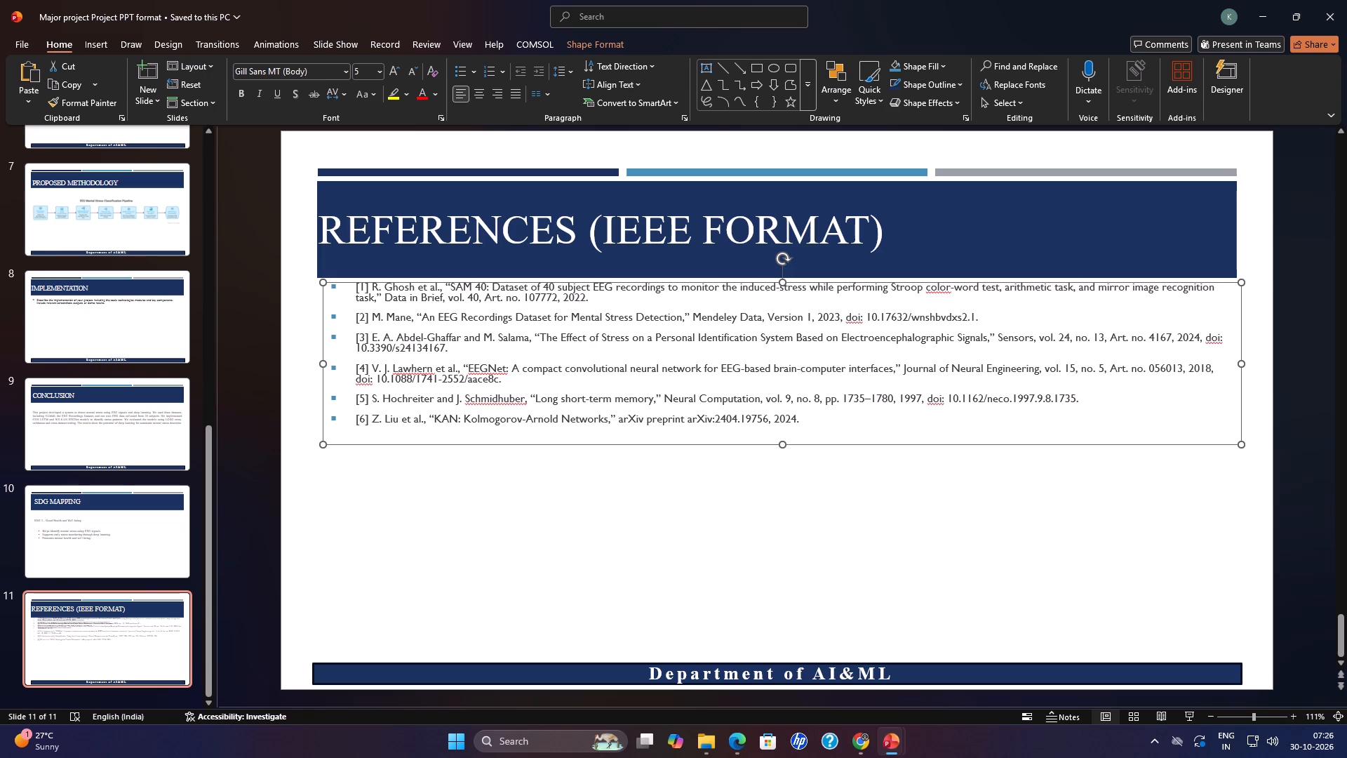
# Set the font size of all six references to 18.
pyautogui.click(806, 430)
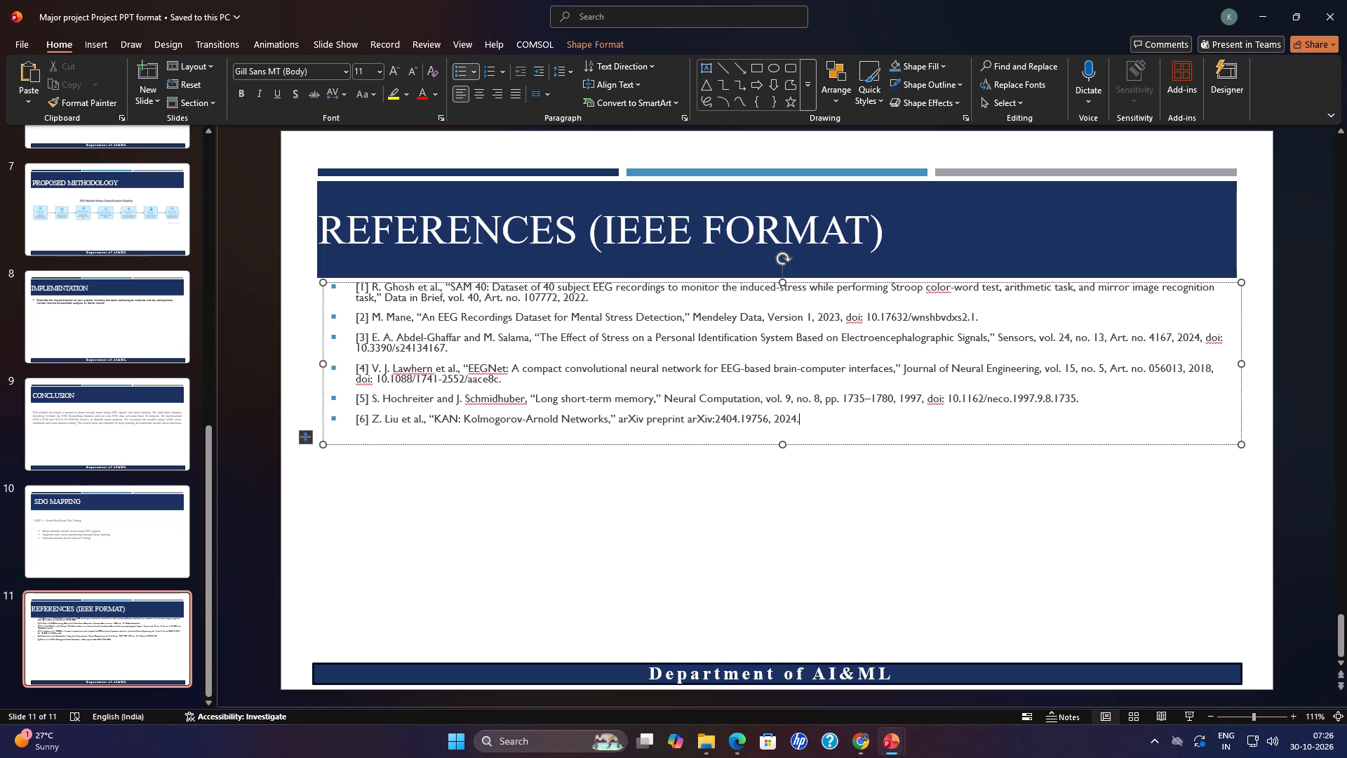
pyautogui.moveTo(347, 272); pyautogui.dragTo(354, 293)
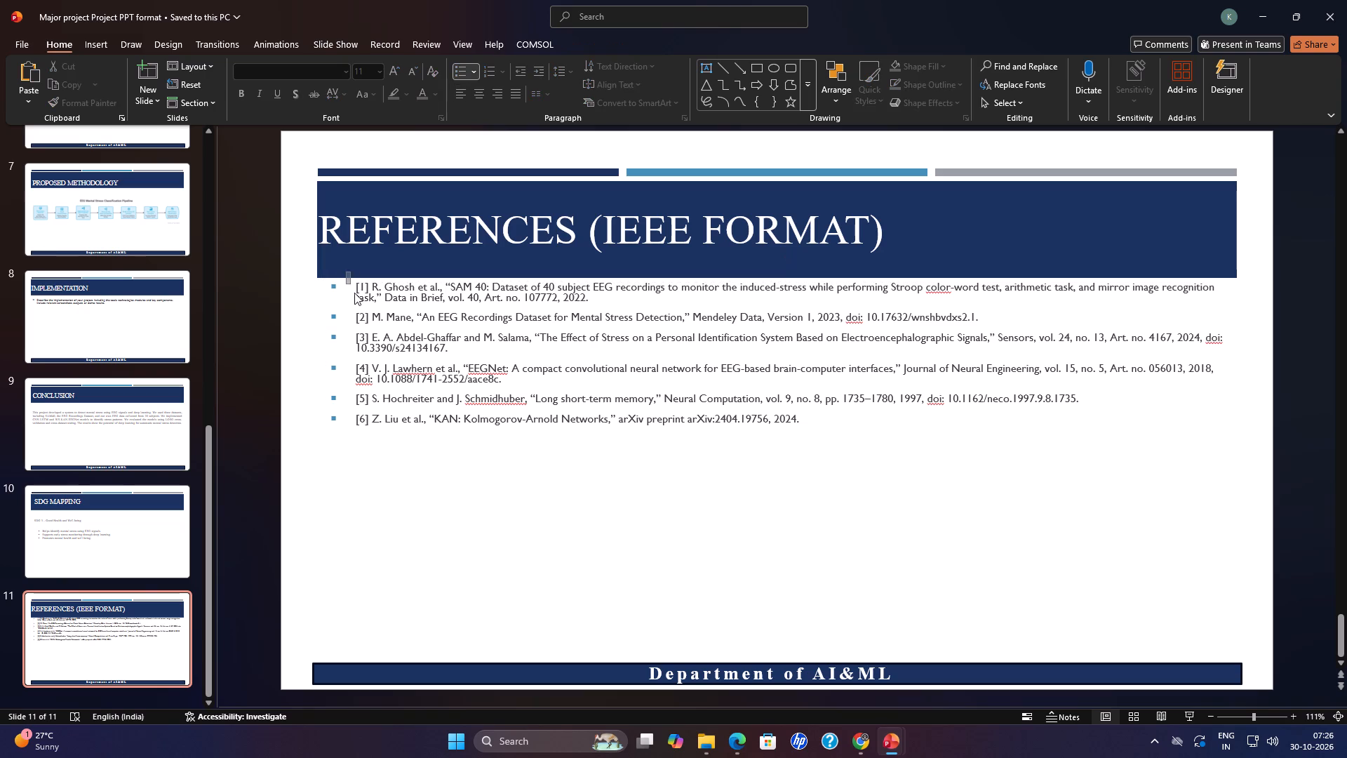
pyautogui.moveTo(354, 293); pyautogui.dragTo(1213, 540)
pyautogui.click(1036, 494)
pyautogui.click(937, 406)
pyautogui.moveTo(859, 420); pyautogui.dragTo(344, 283)
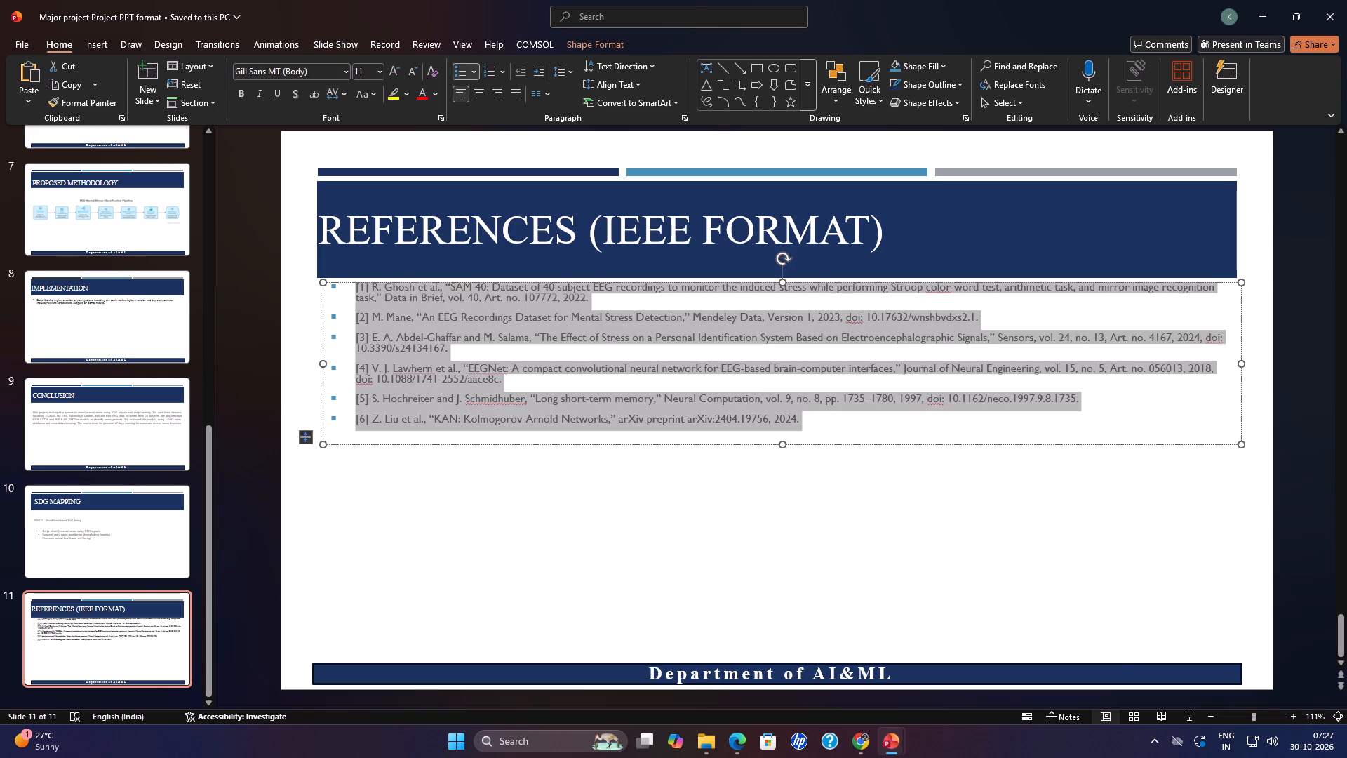
pyautogui.moveTo(344, 283); pyautogui.dragTo(344, 283)
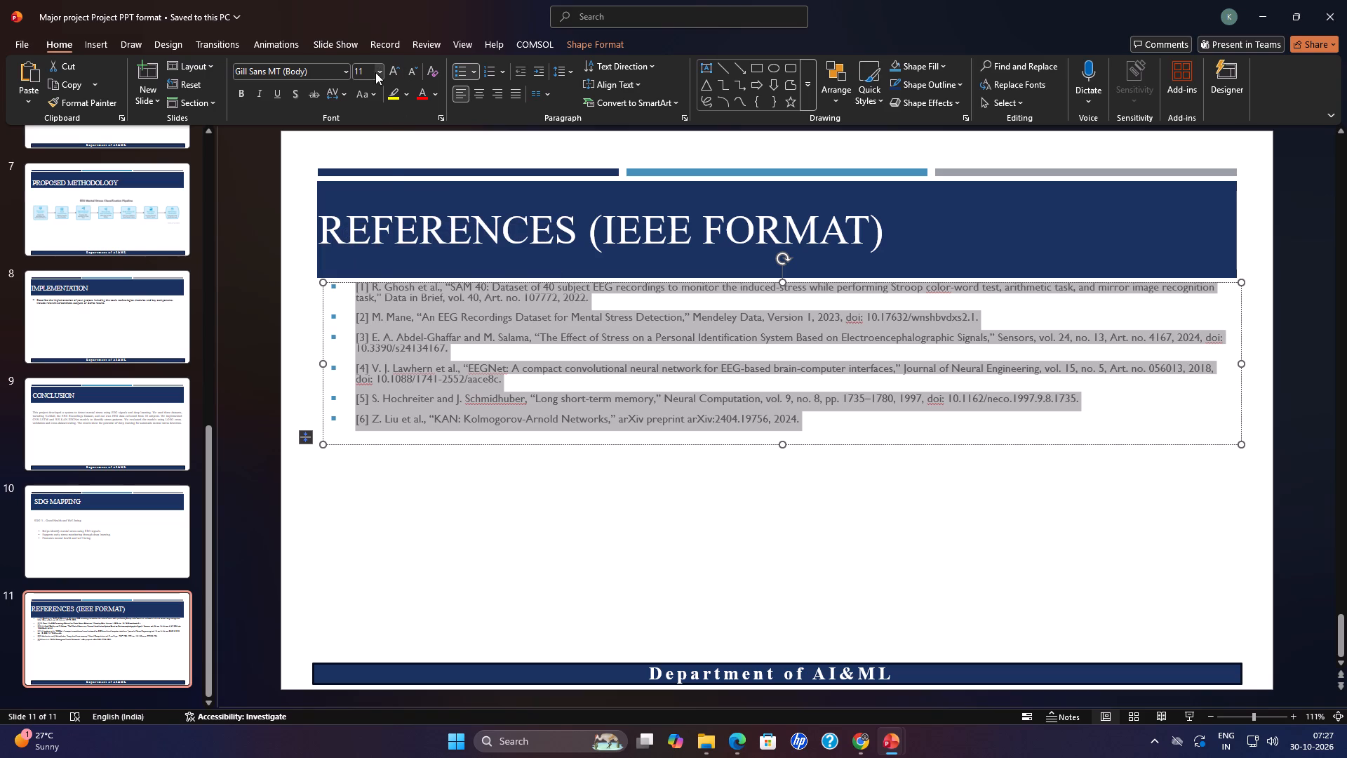
pyautogui.click(376, 71)
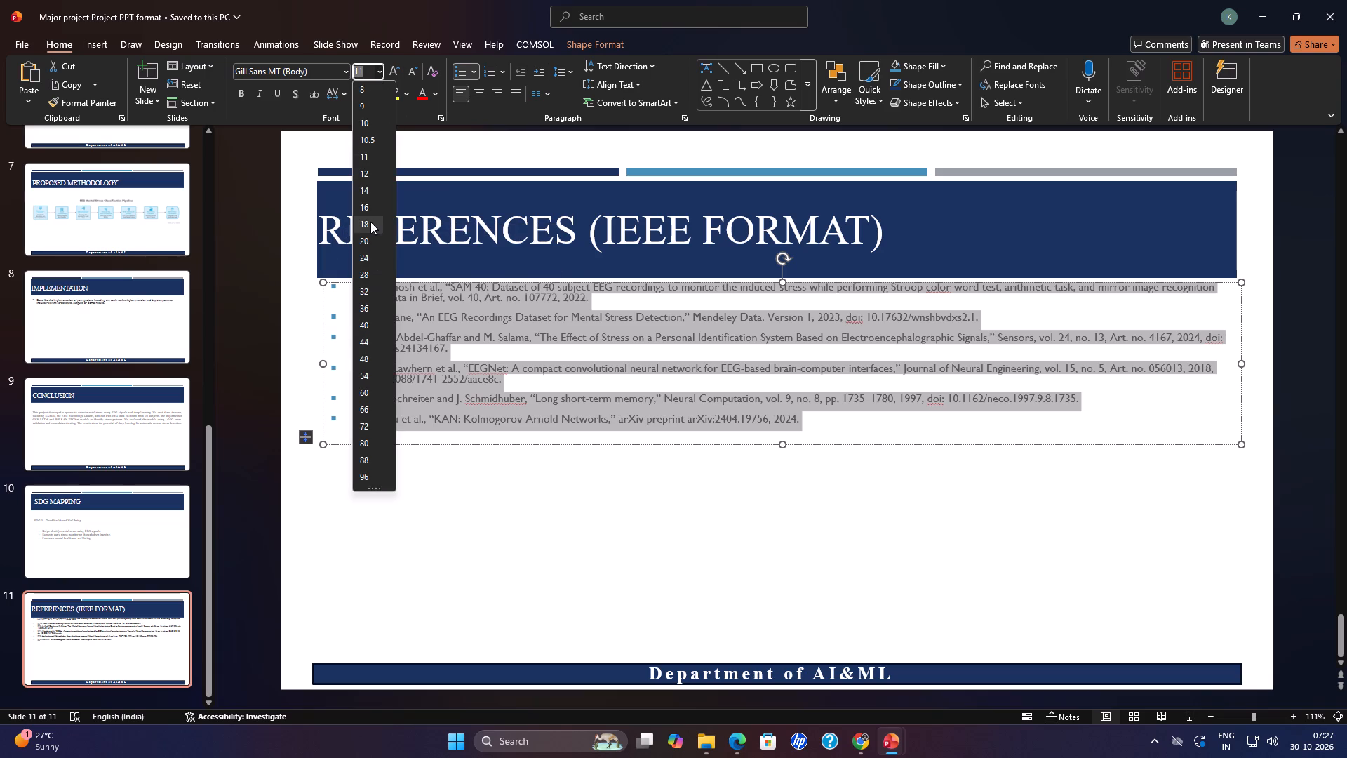
pyautogui.click(370, 220)
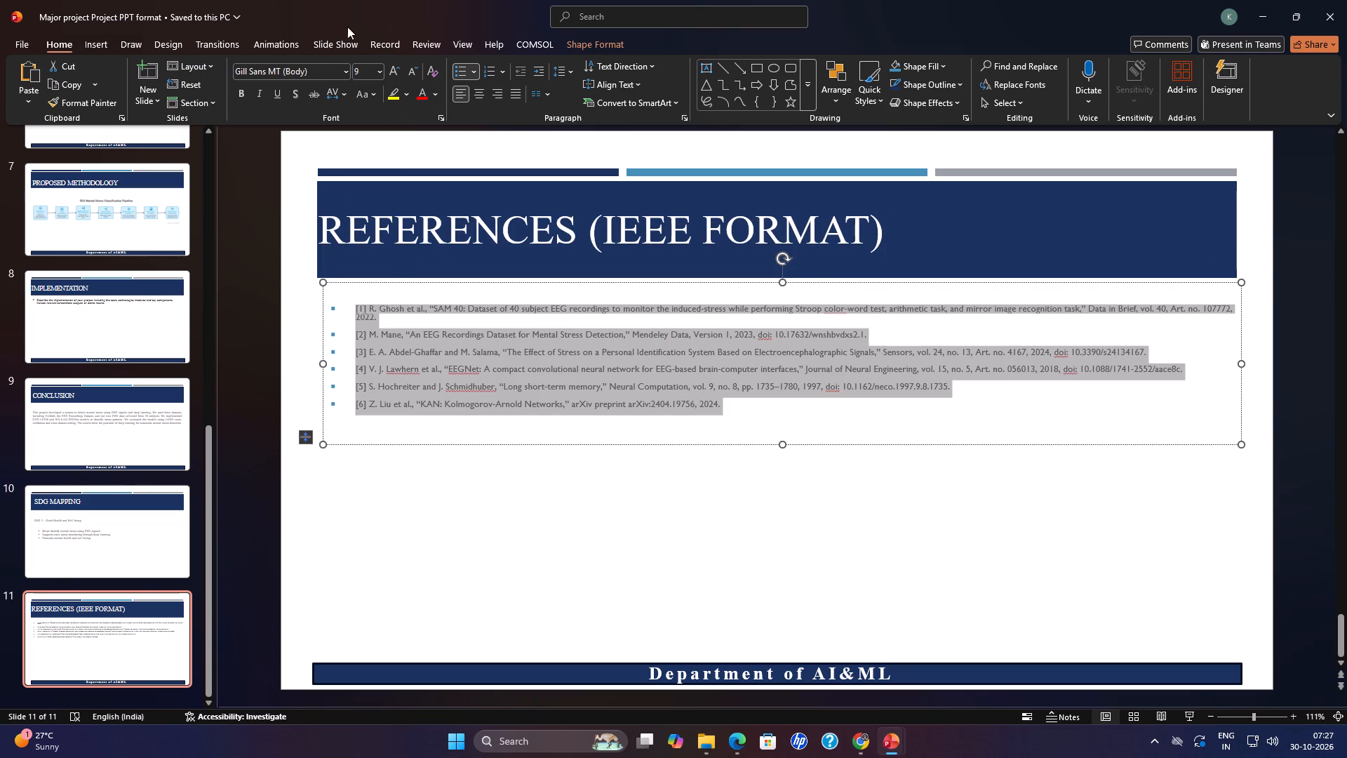
pyautogui.click(380, 70)
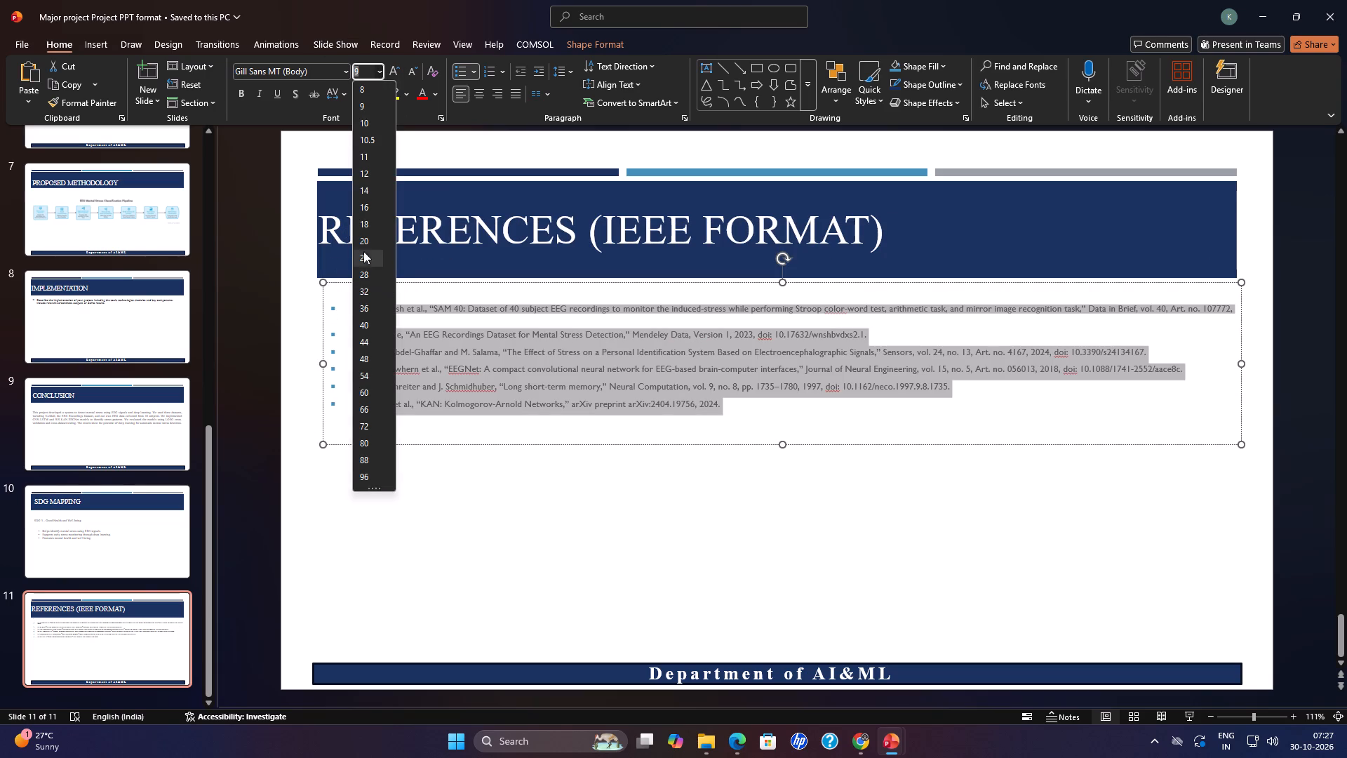
pyautogui.click(366, 218)
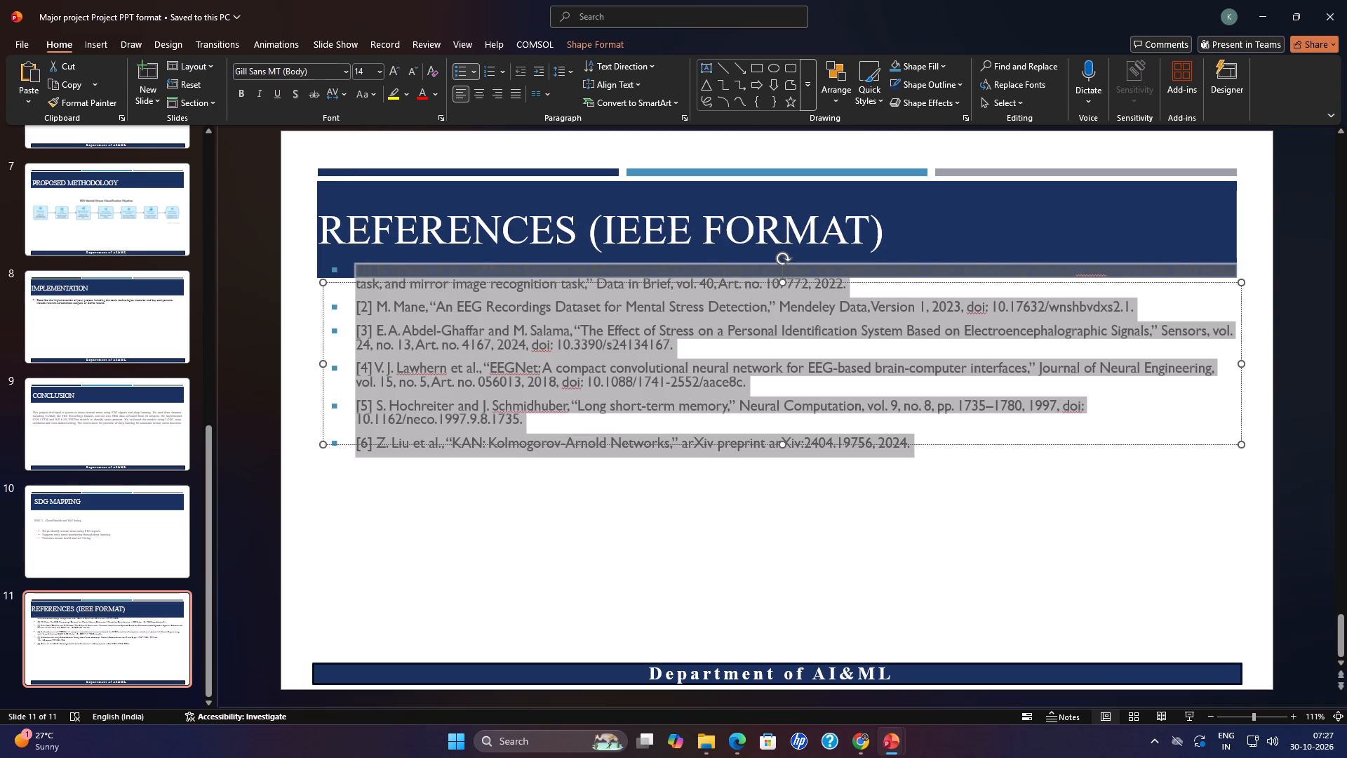
pyautogui.click(380, 72)
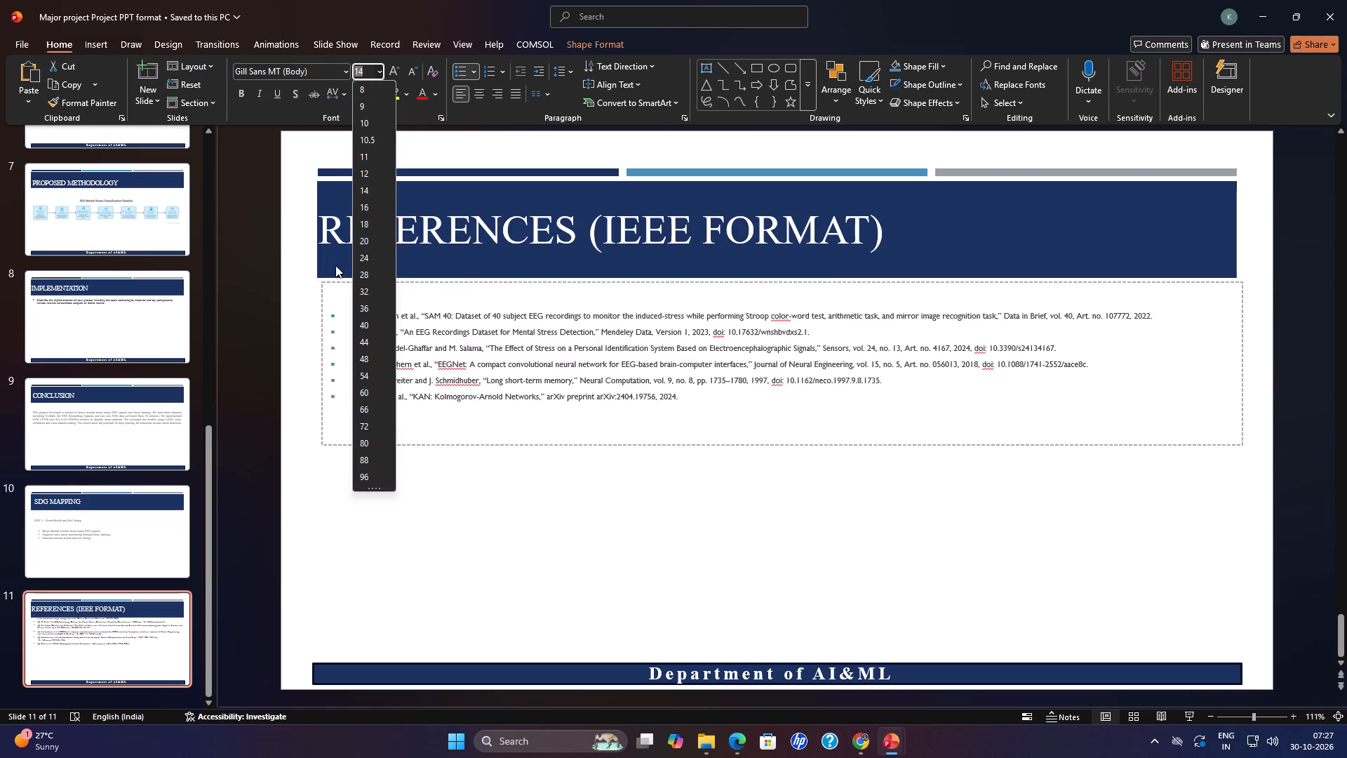
pyautogui.click(368, 220)
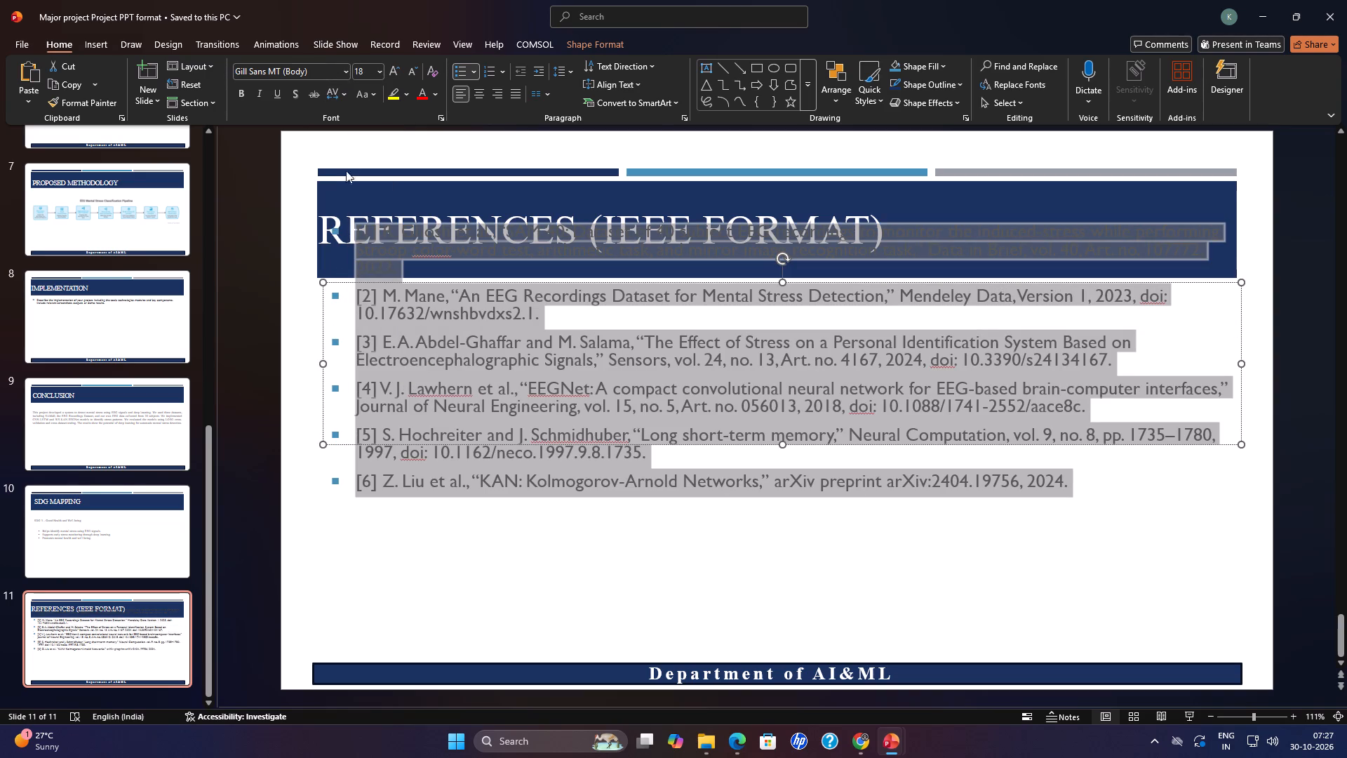
# Change the font of the six references to Times New Roman.
pyautogui.click(333, 73)
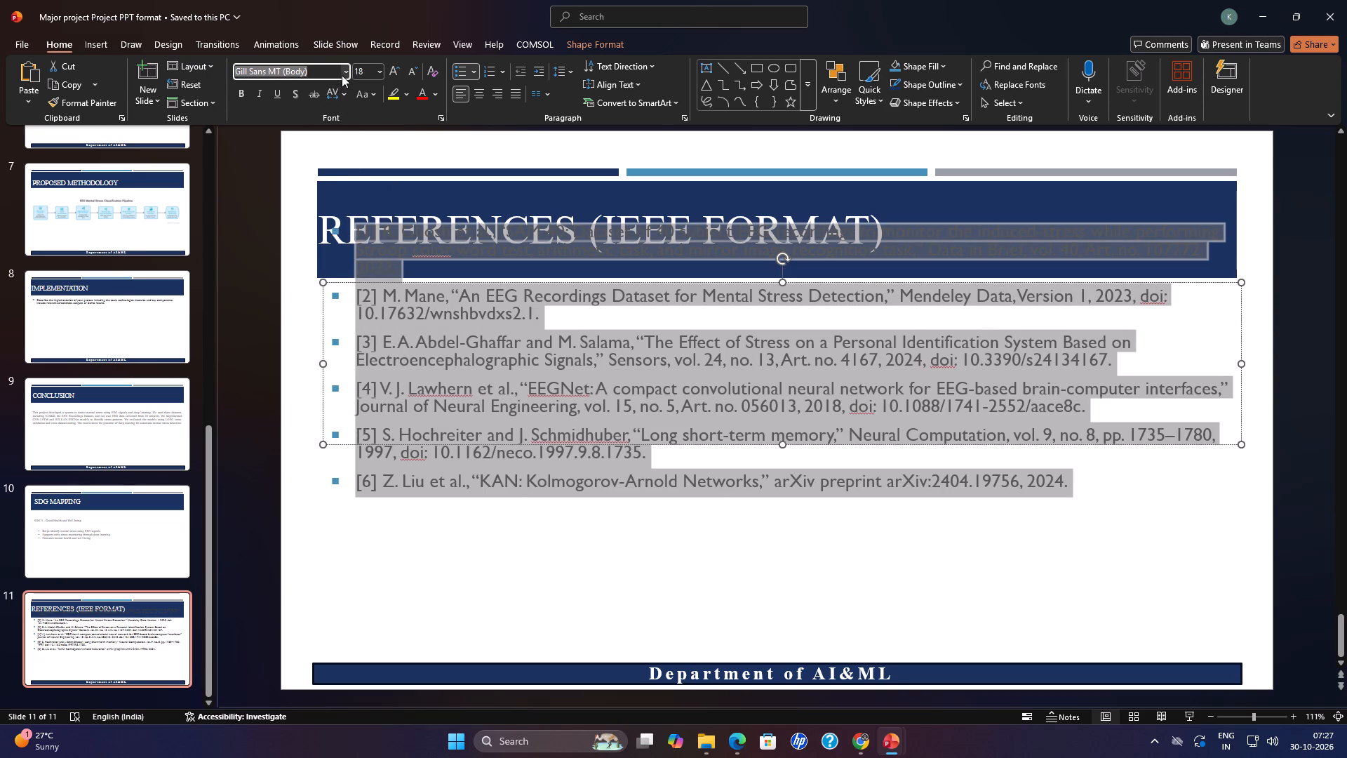
pyautogui.click(347, 71)
pyautogui.click(321, 173)
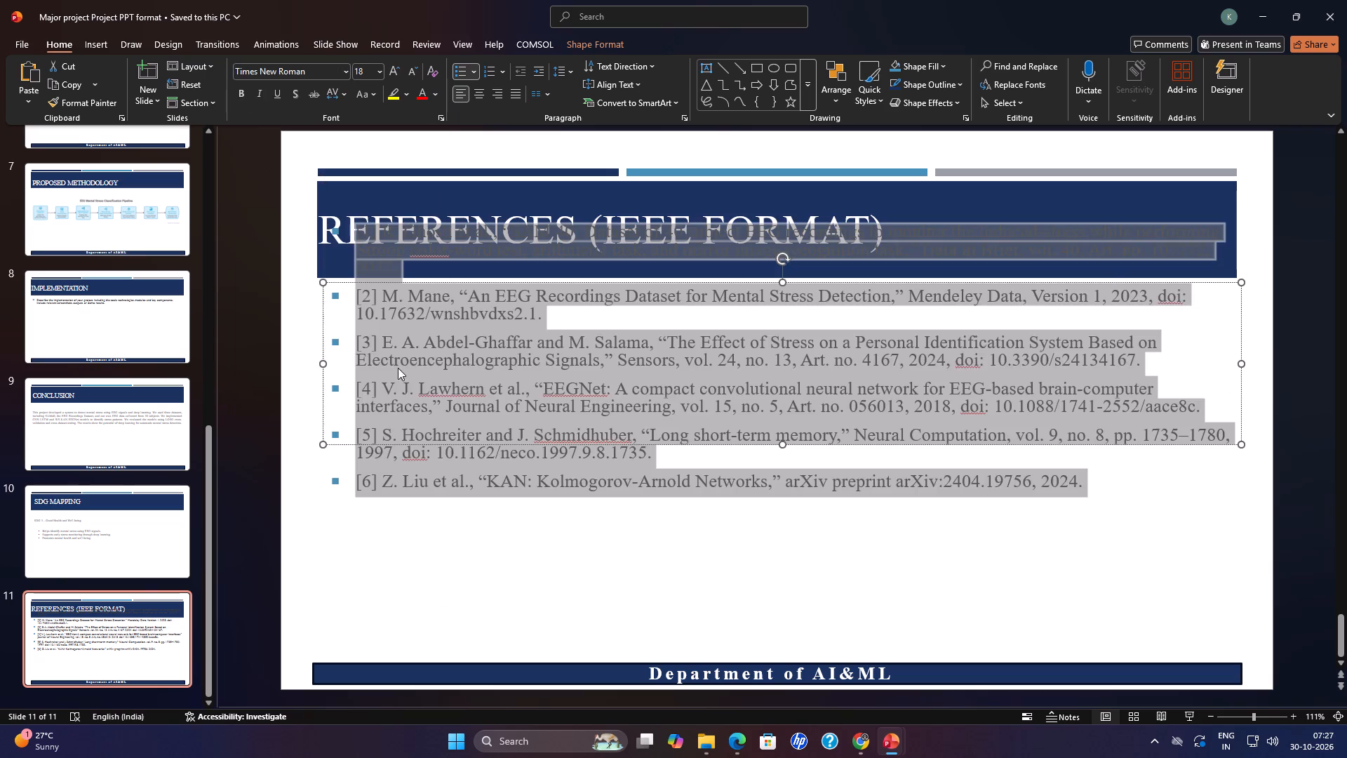
pyautogui.click(505, 621)
# Extend the references text box downward so the whole list fits below the title banner, ending a little below reference [6].
pyautogui.click(704, 453)
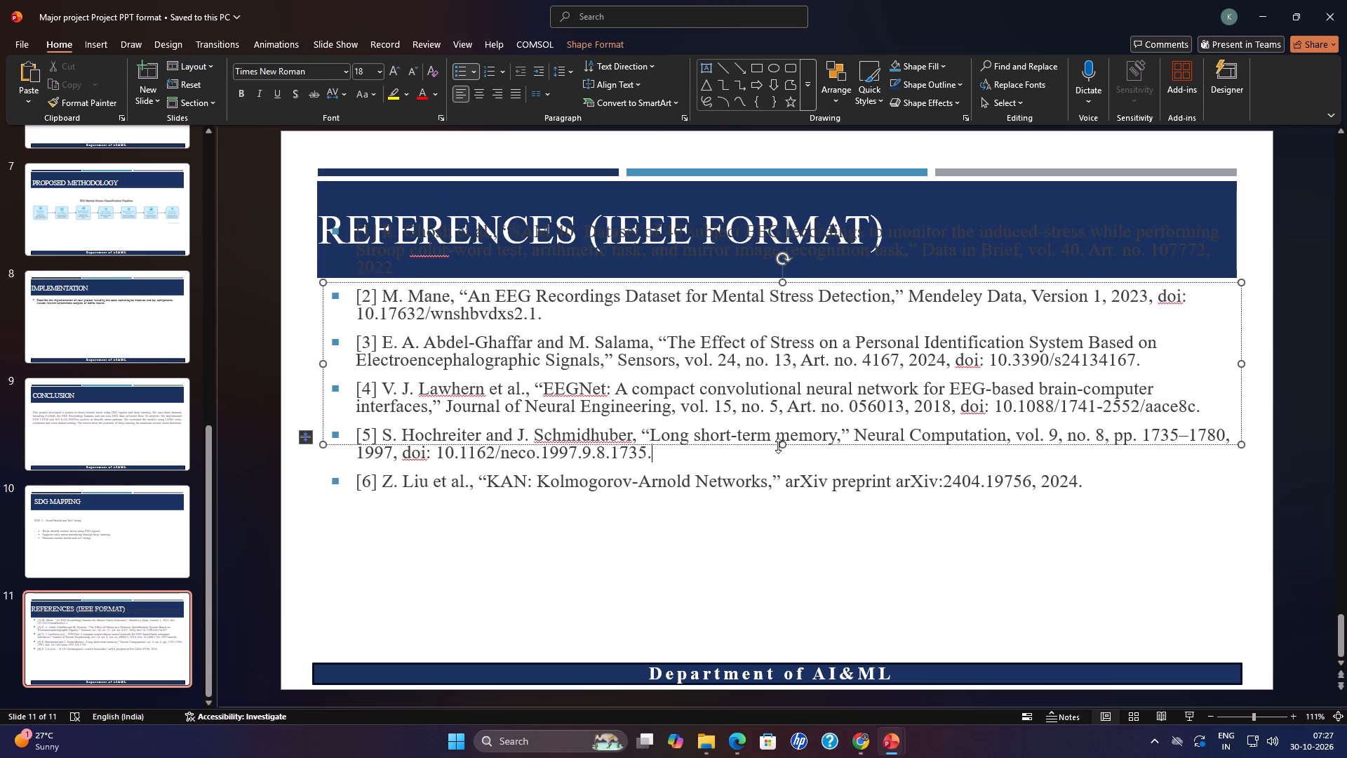
pyautogui.moveTo(780, 446); pyautogui.dragTo(770, 662)
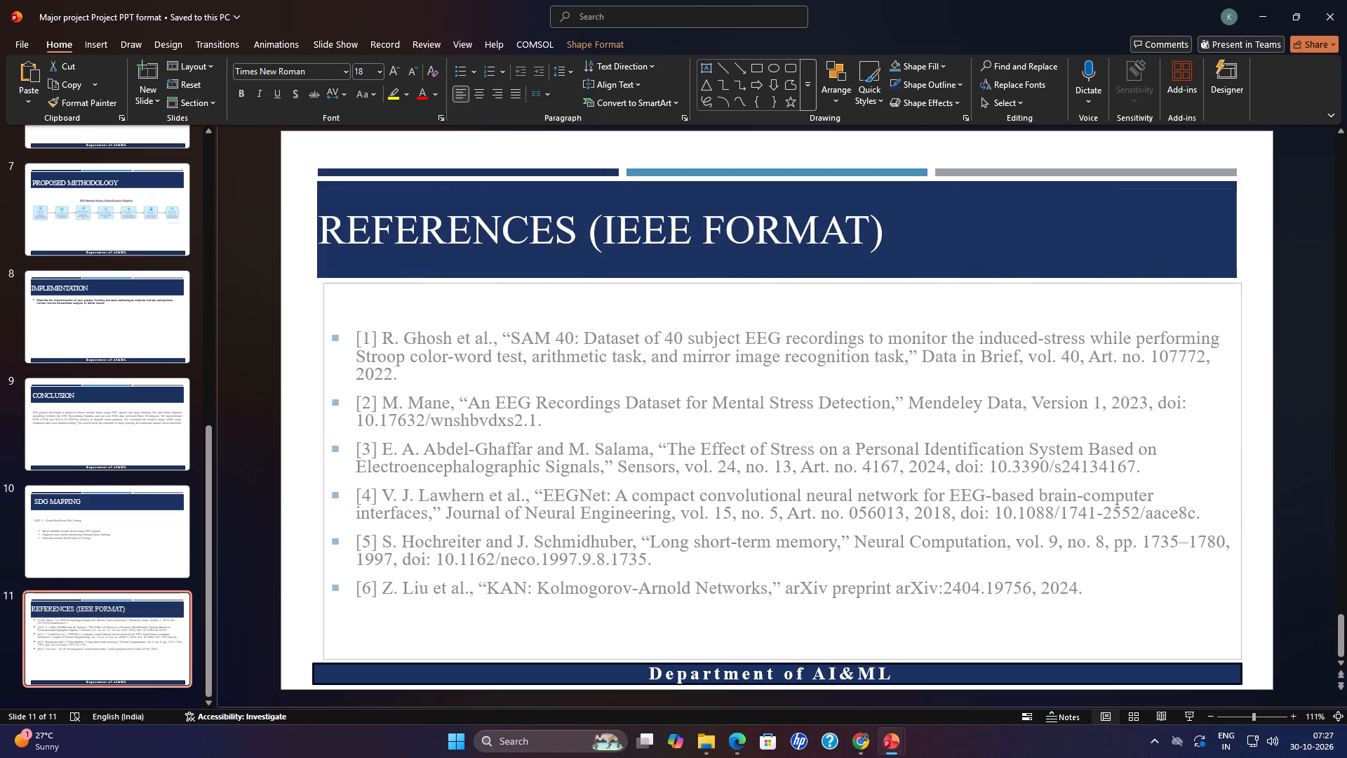
pyautogui.moveTo(770, 662); pyautogui.dragTo(777, 592)
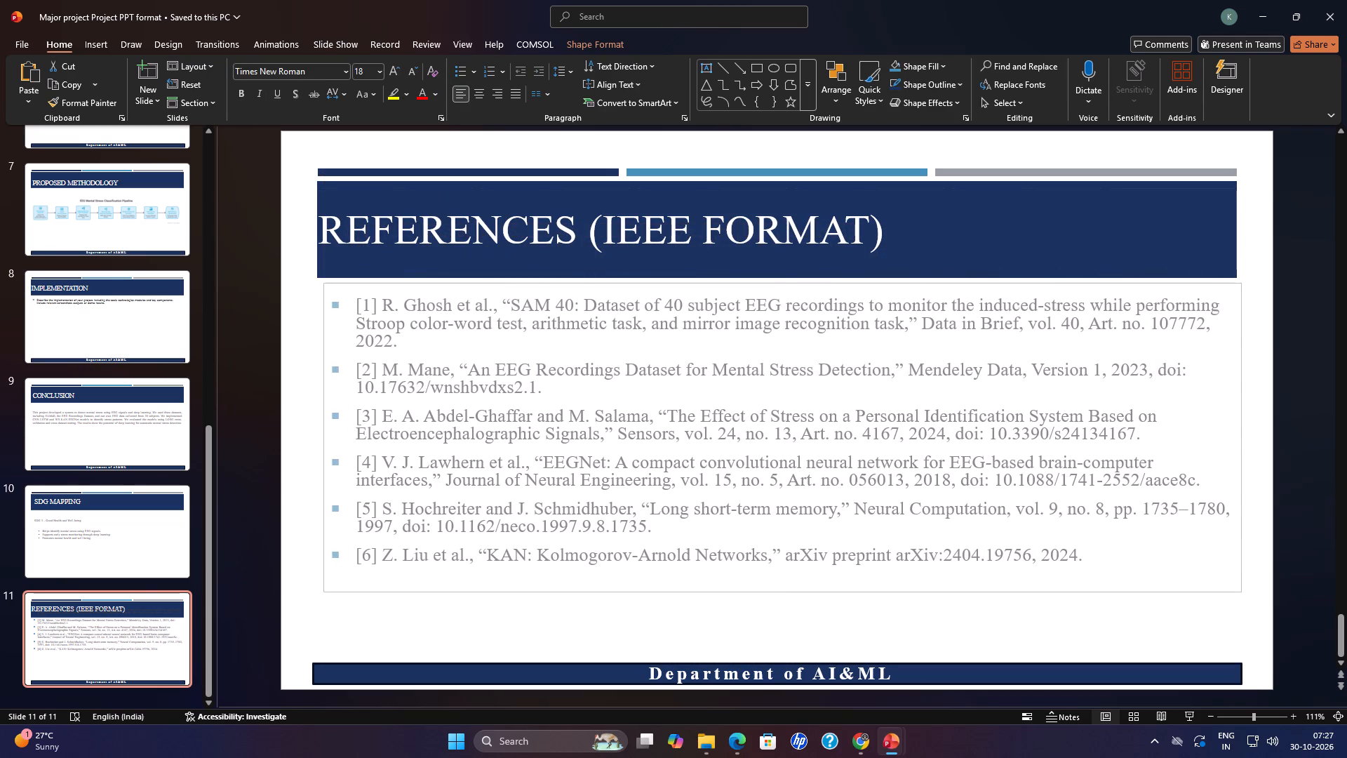
pyautogui.moveTo(777, 592); pyautogui.dragTo(777, 590)
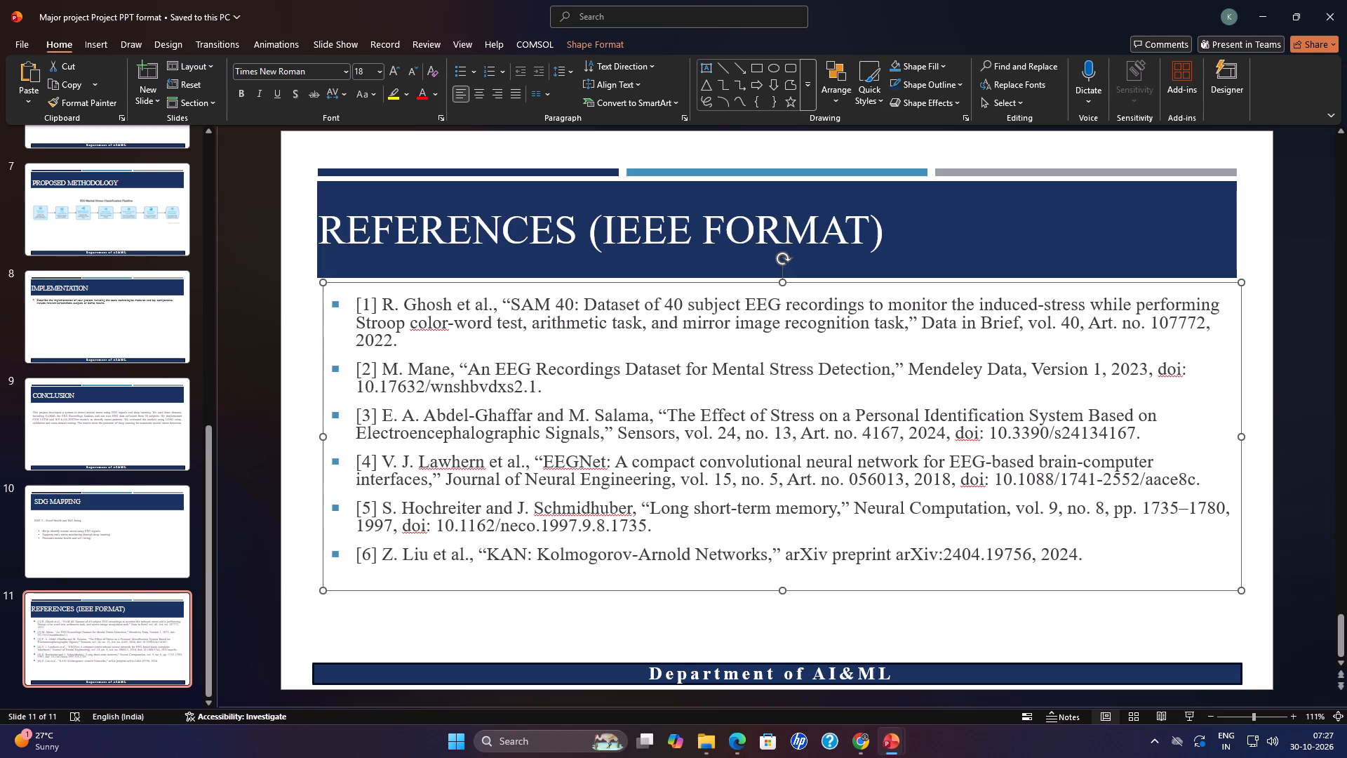
# Remove the bullet markers from references [6] through [1], keeping only their bracketed numbers.
pyautogui.click(349, 560)
pyautogui.press('BackSpace')
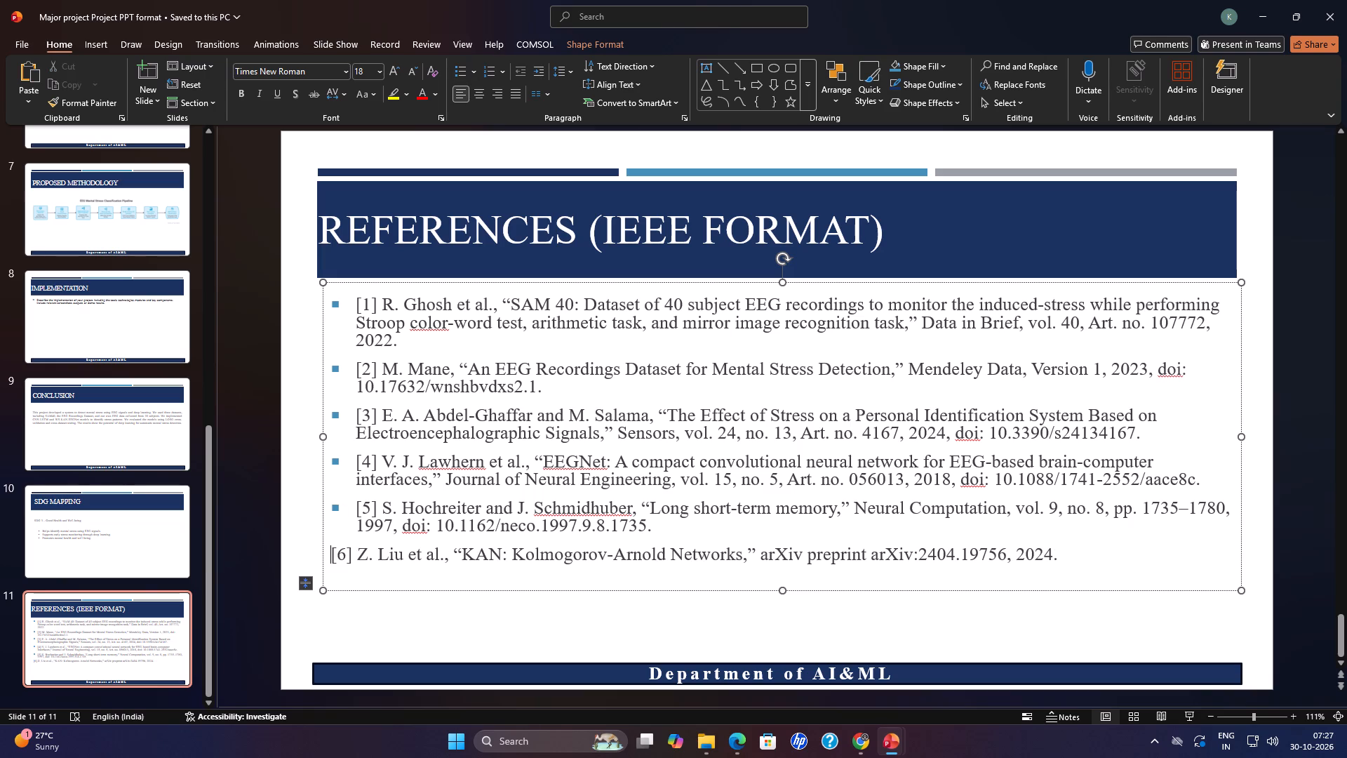
pyautogui.click(354, 511)
pyautogui.press('BackSpace')
pyautogui.click(348, 468)
pyautogui.press('BackSpace')
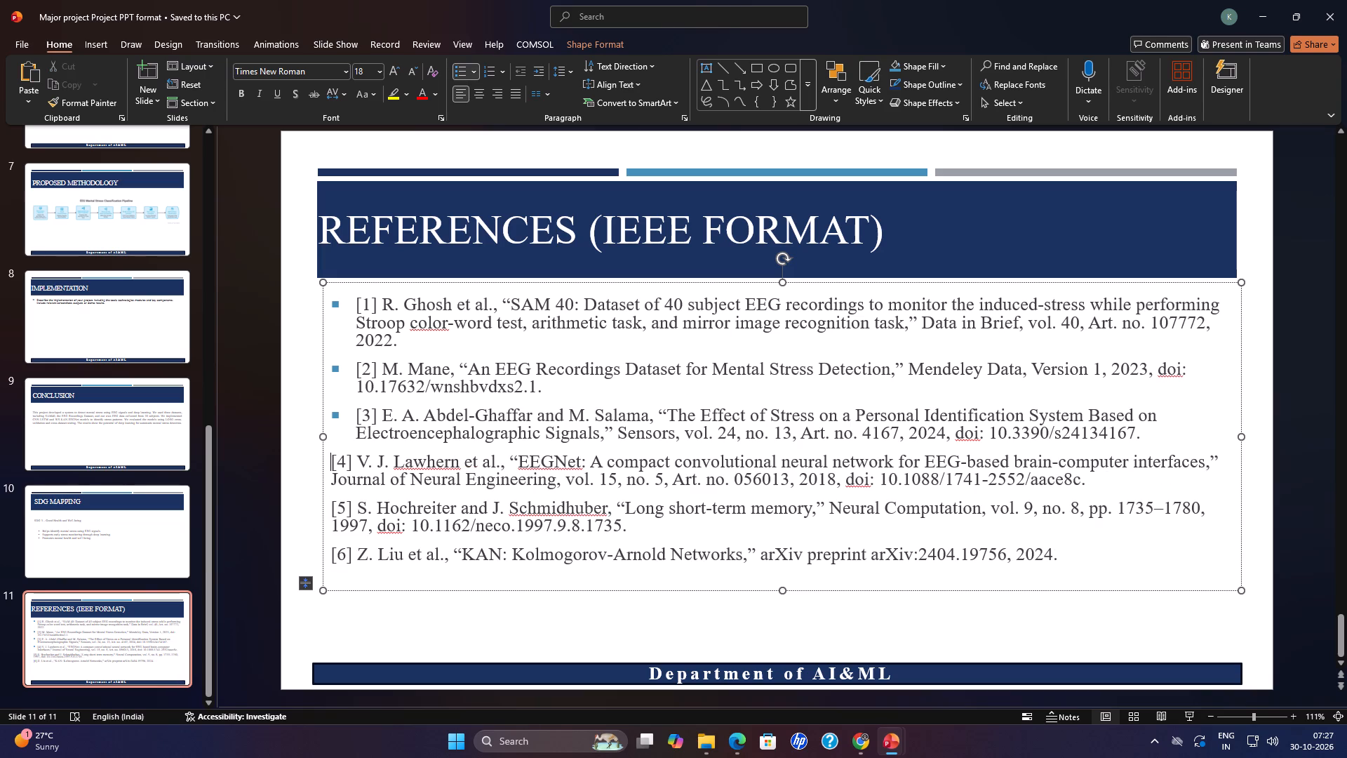
pyautogui.click(353, 420)
pyautogui.press('BackSpace')
pyautogui.click(356, 371)
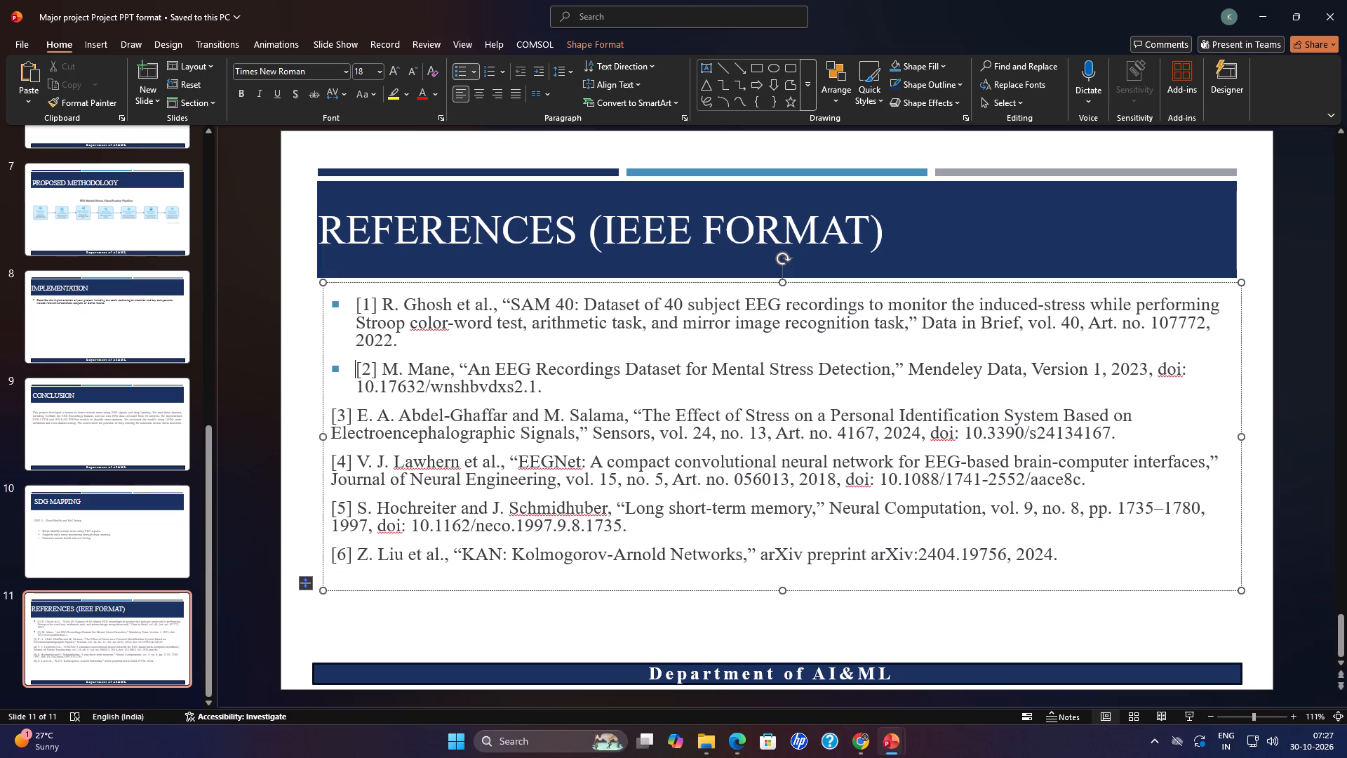
pyautogui.press('BackSpace')
pyautogui.click(353, 305)
pyautogui.press('BackSpace')
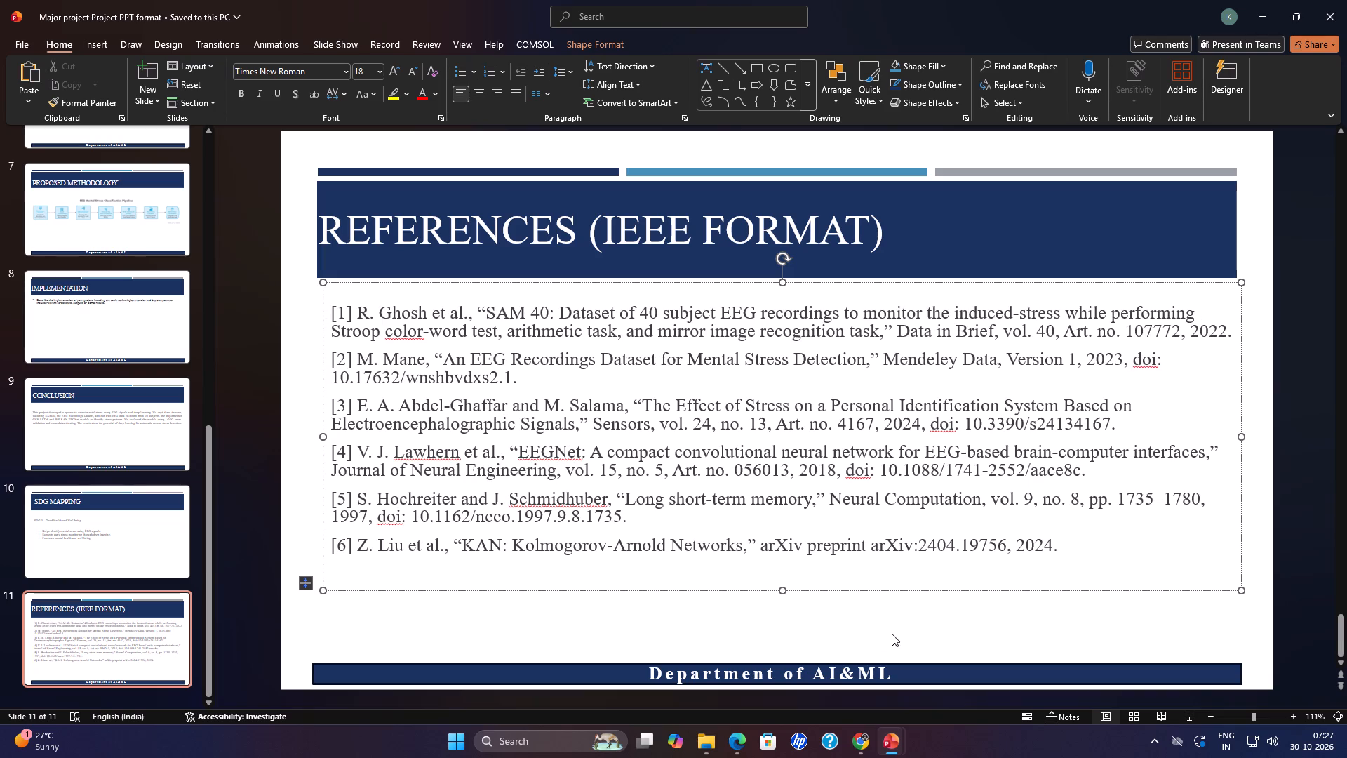
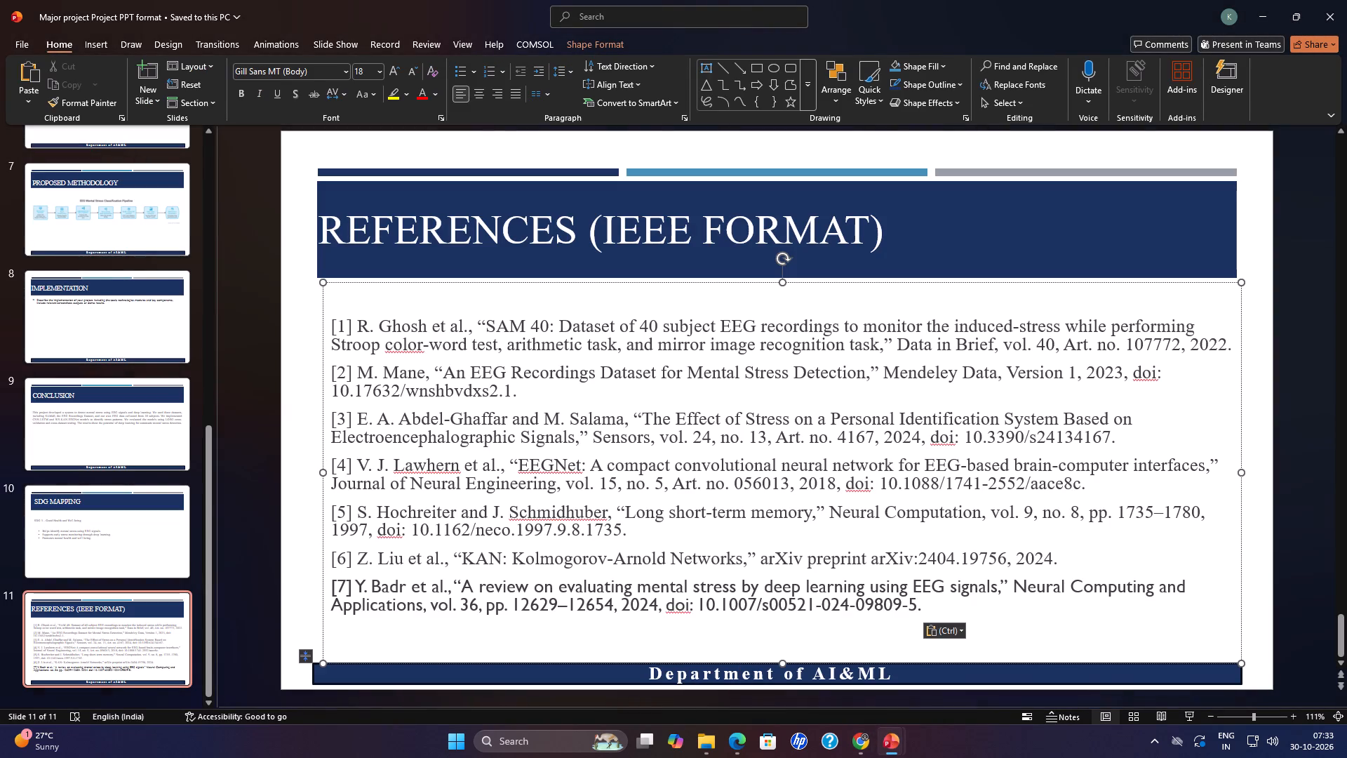
pyautogui.scroll(-2, 620, 556)
# Change the font of reference [7] on the References slide to Times New Roman.
pyautogui.moveTo(327, 580); pyautogui.dragTo(837, 627)
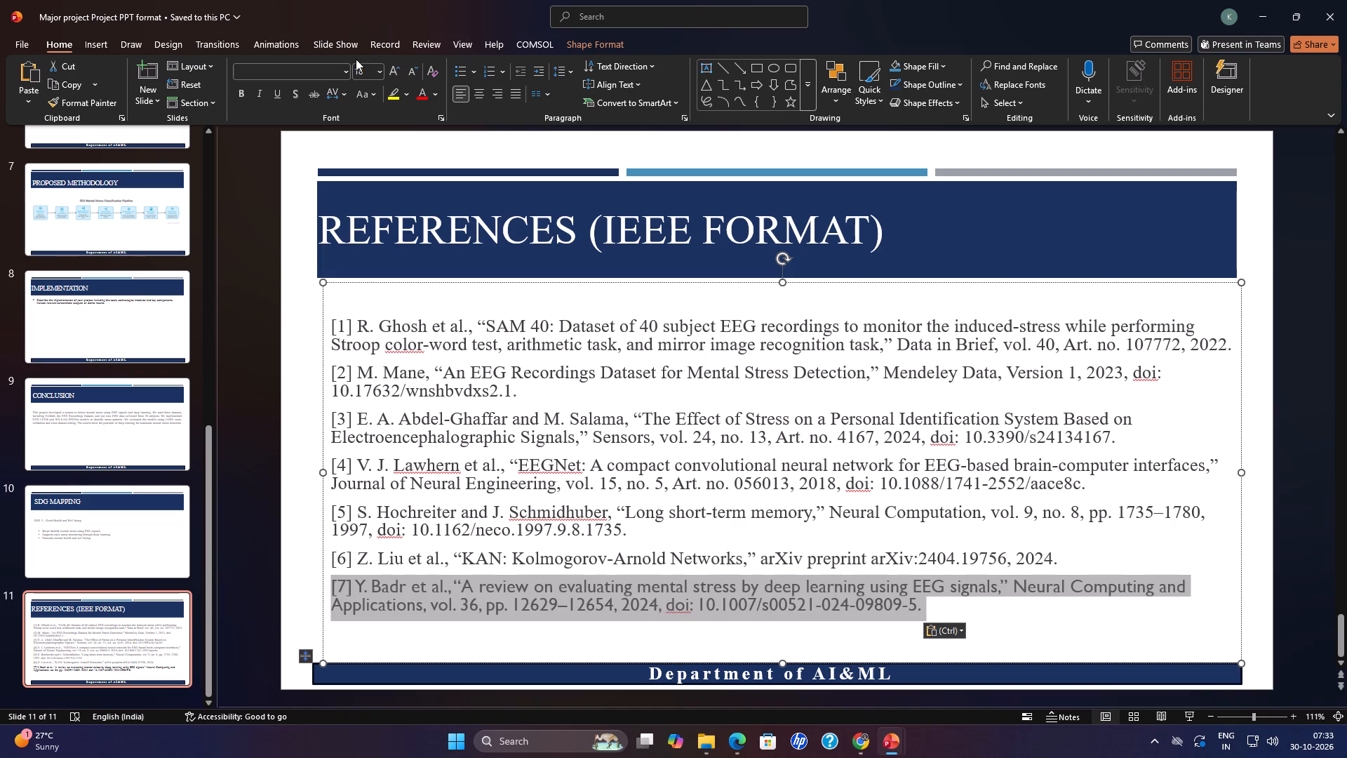
pyautogui.click(345, 69)
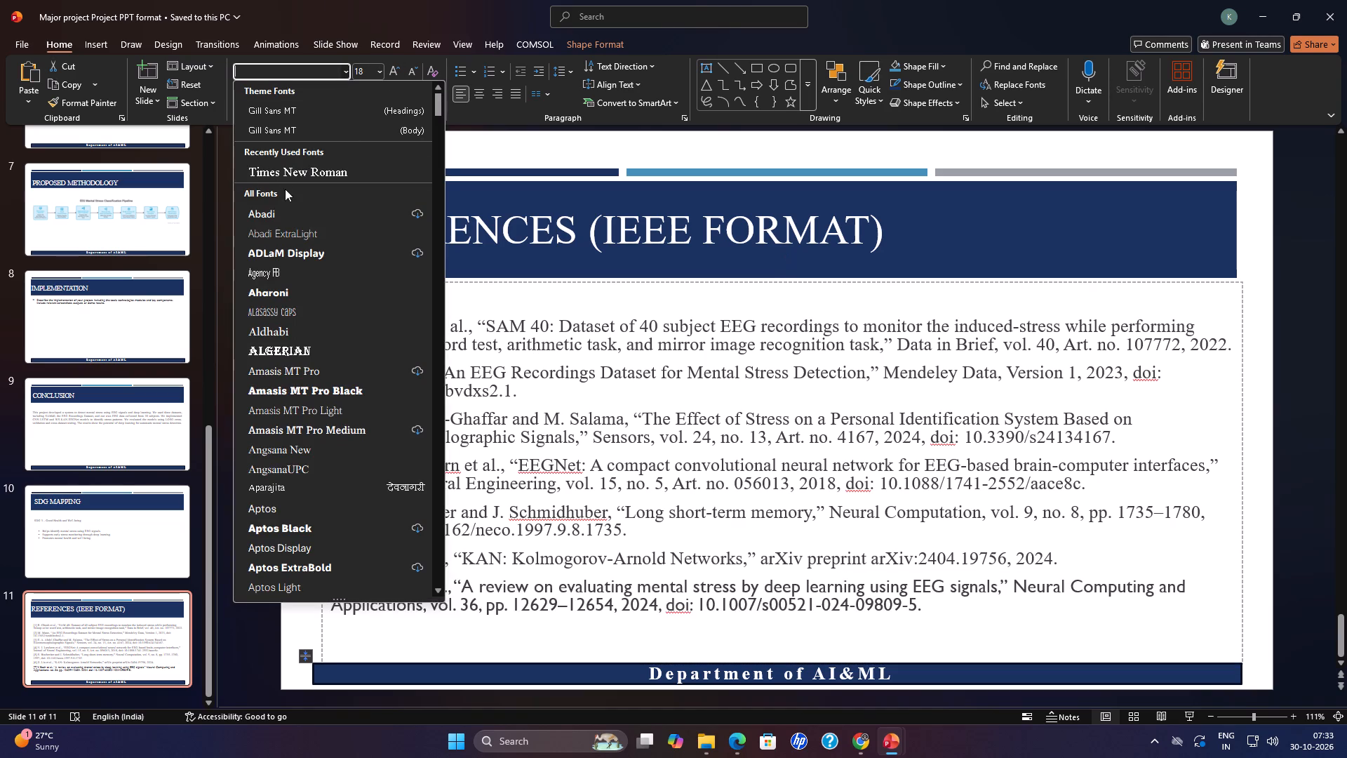
pyautogui.moveTo(283, 171); pyautogui.dragTo(286, 178)
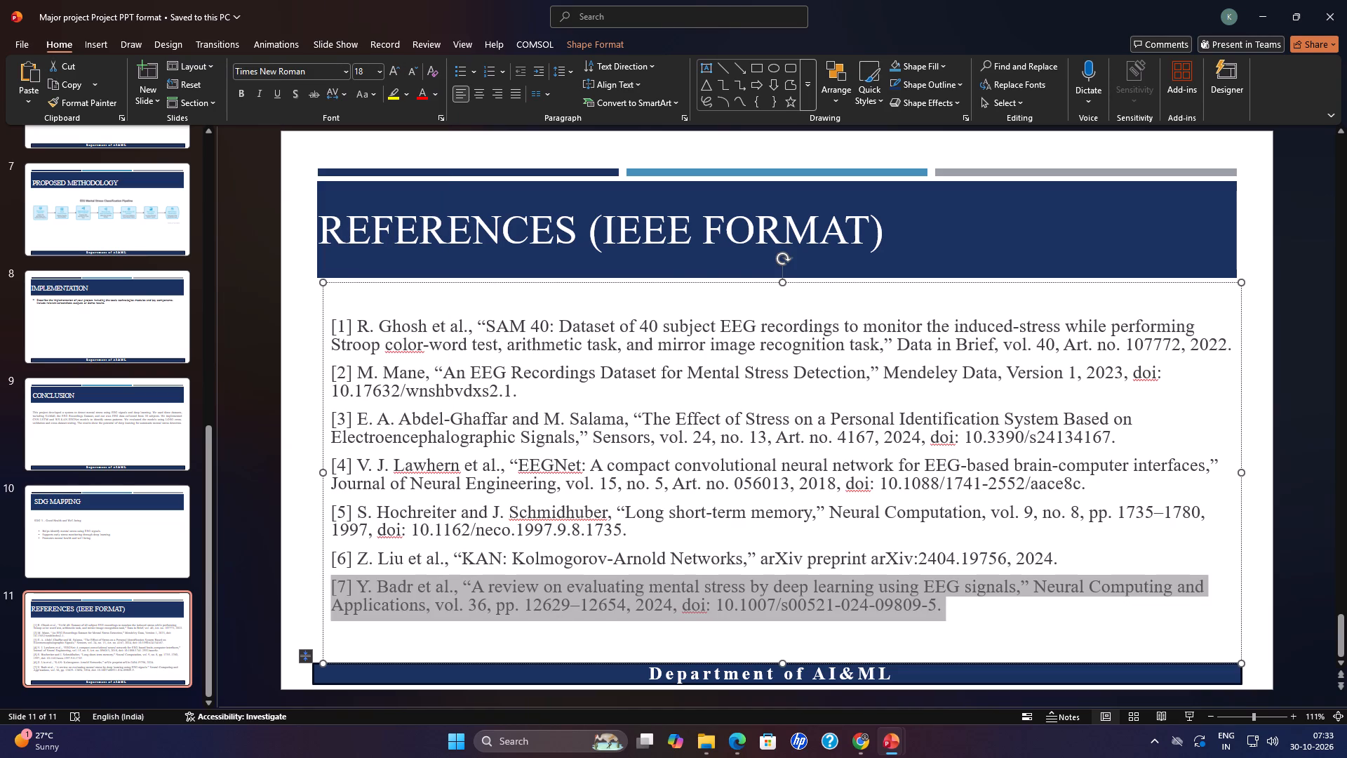
pyautogui.click(541, 633)
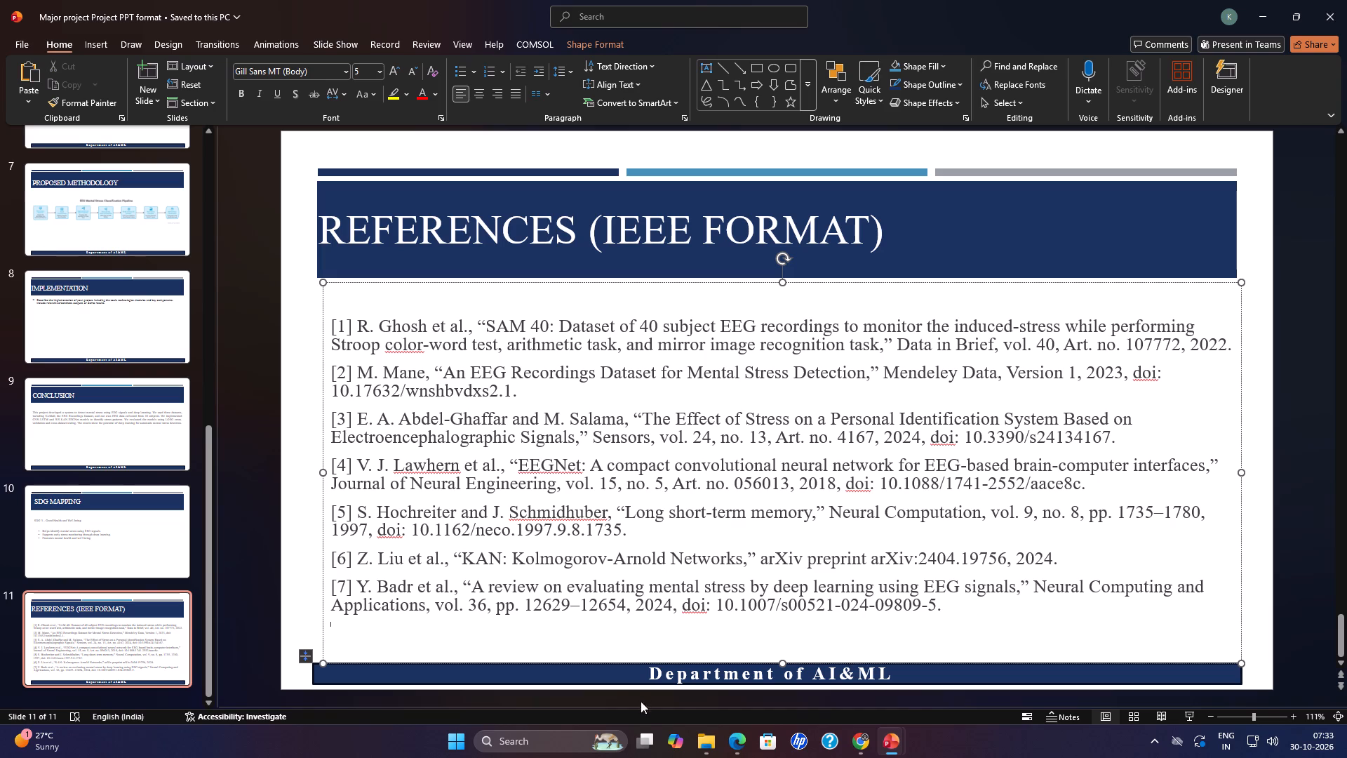
pyautogui.scroll(-1, 132, 506)
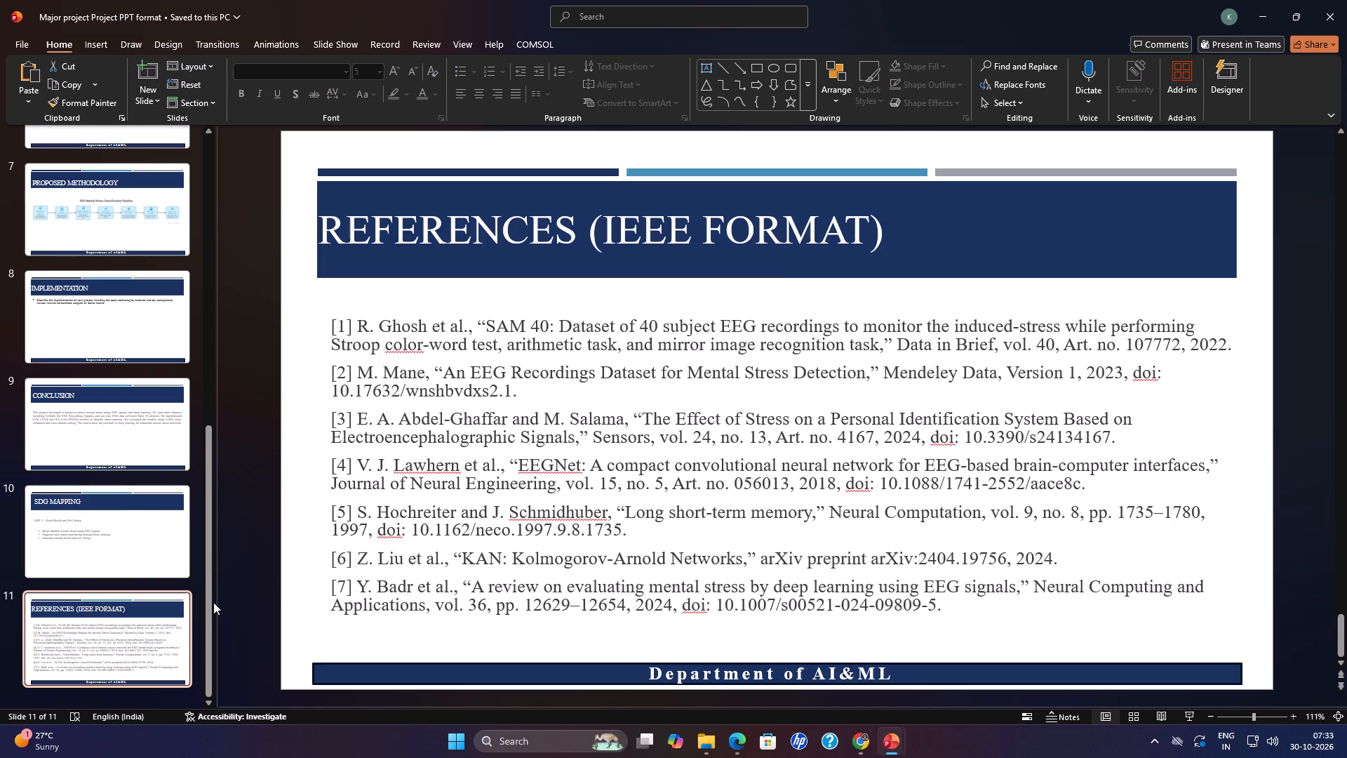
# Add a new slide after the References slide.
pyautogui.rightClick(187, 639)
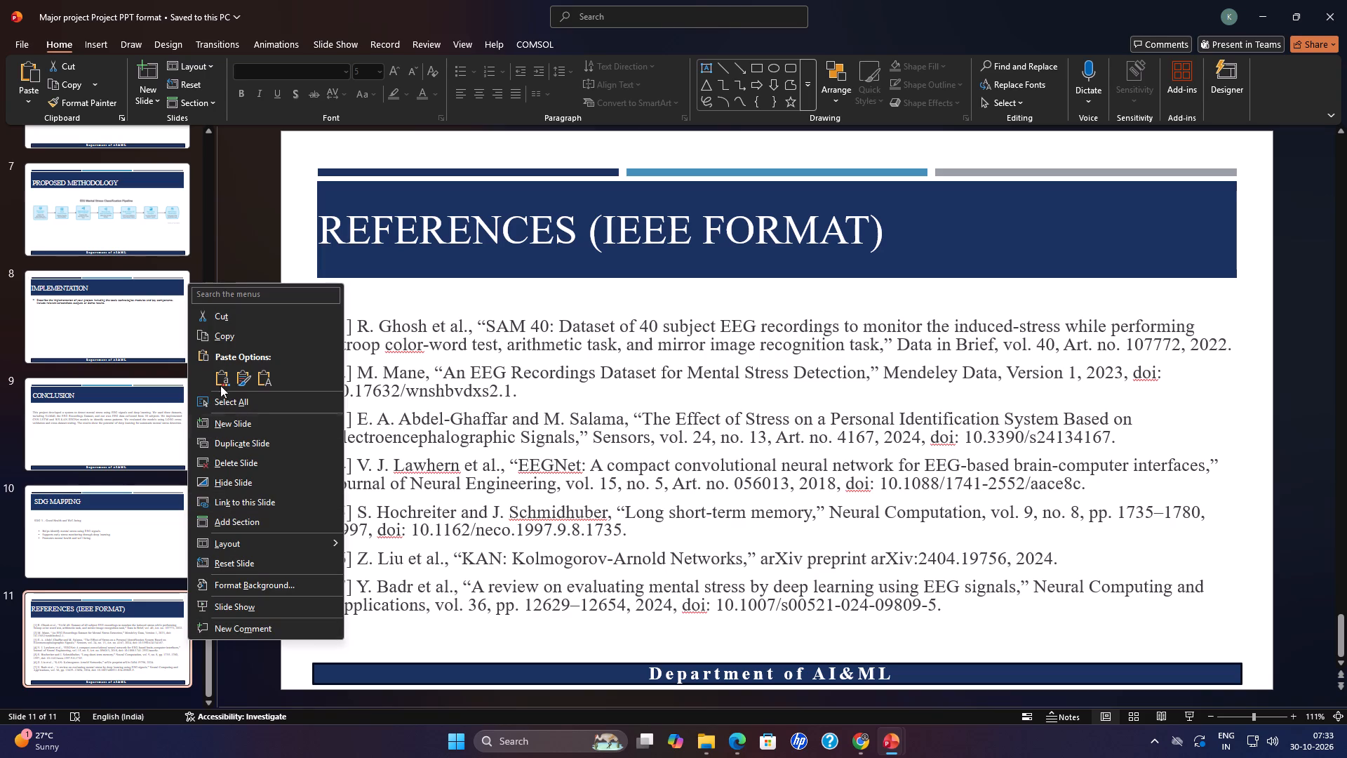
pyautogui.click(235, 425)
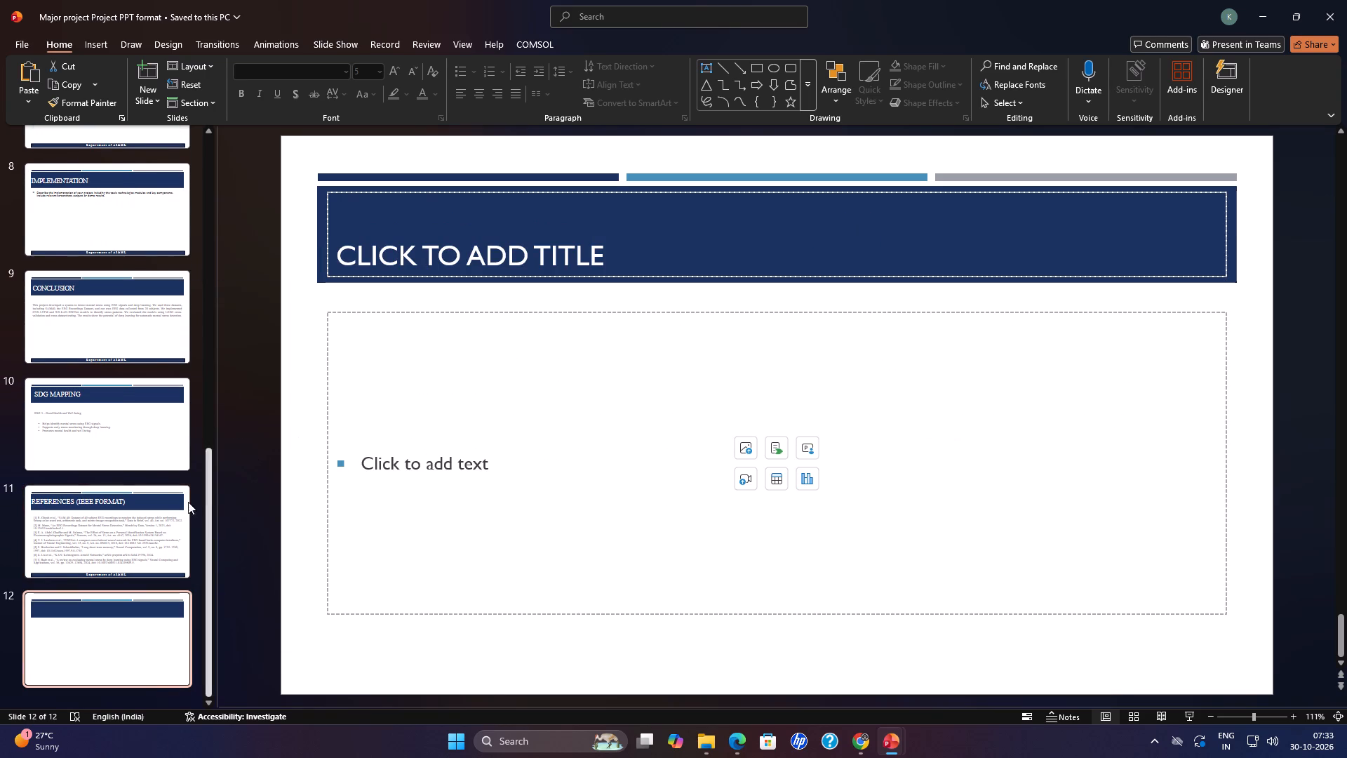
# Copy the title "REFERENCES (IEEE FORMAT)" from slide 11 into the title placeholder of slide 12.
pyautogui.click(112, 510)
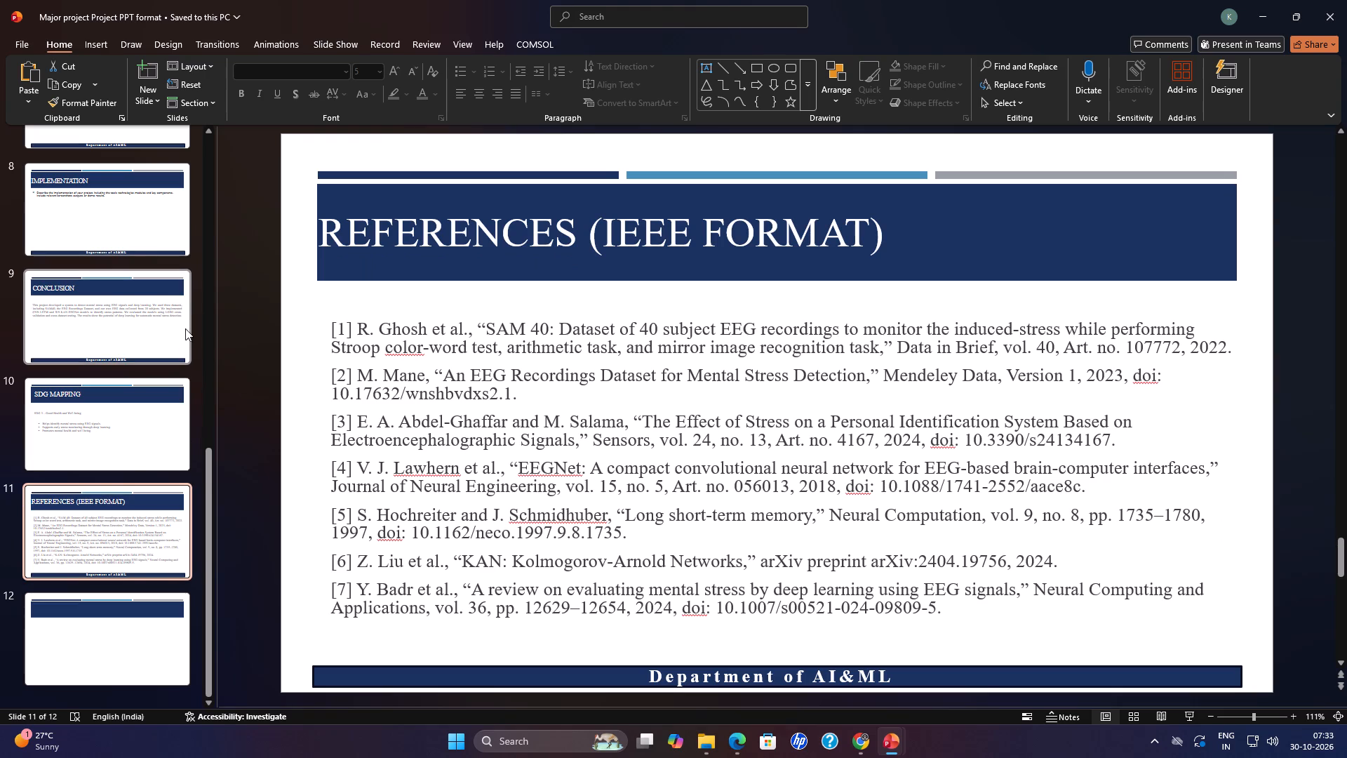
pyautogui.moveTo(323, 230); pyautogui.dragTo(702, 225)
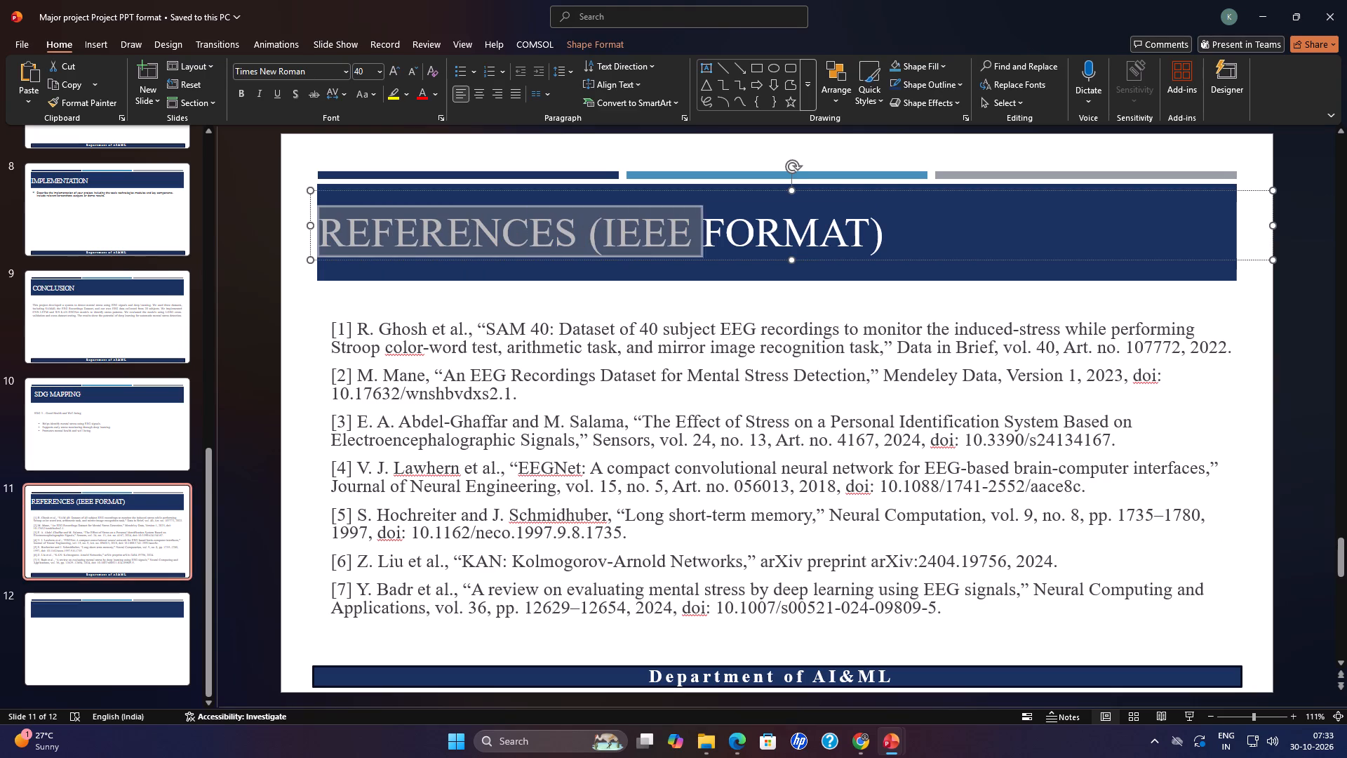
pyautogui.moveTo(702, 225); pyautogui.dragTo(885, 236)
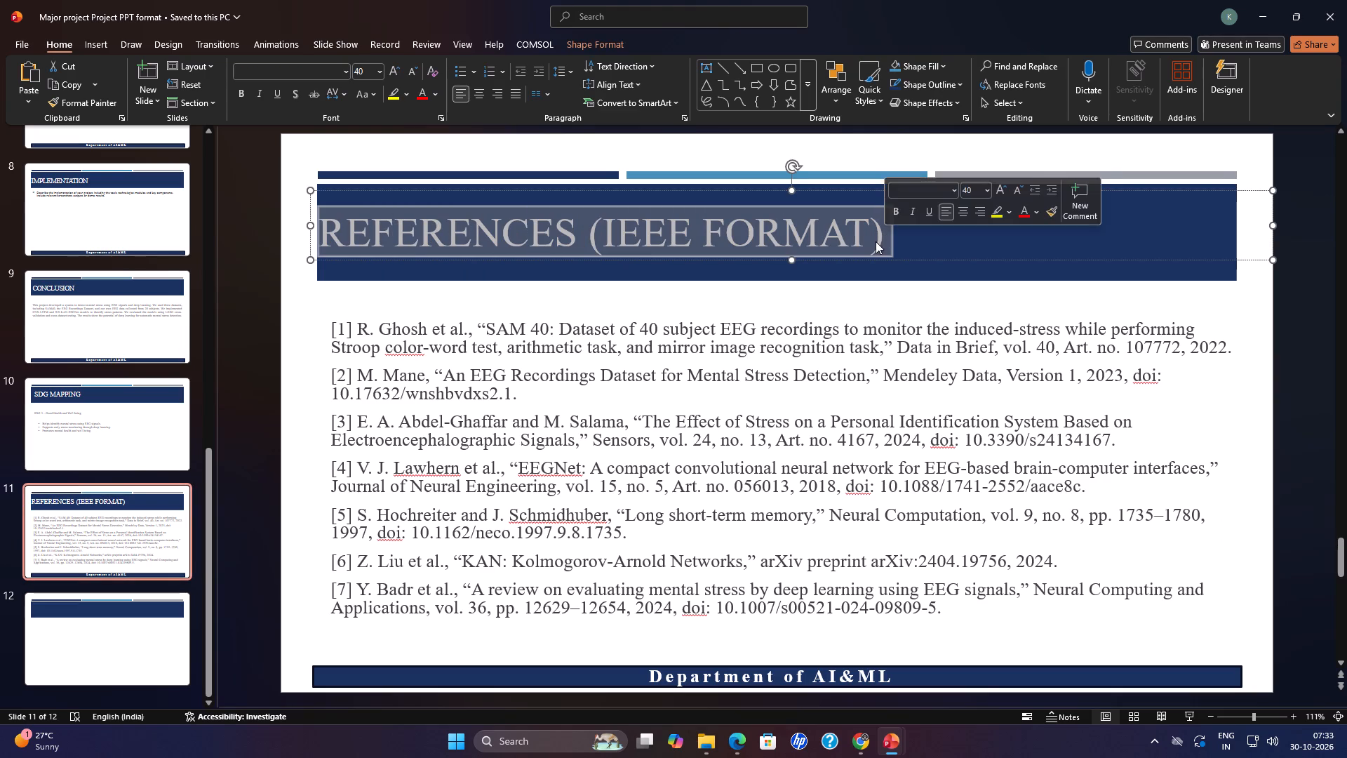
pyautogui.hotkey('ctrl', 'c')
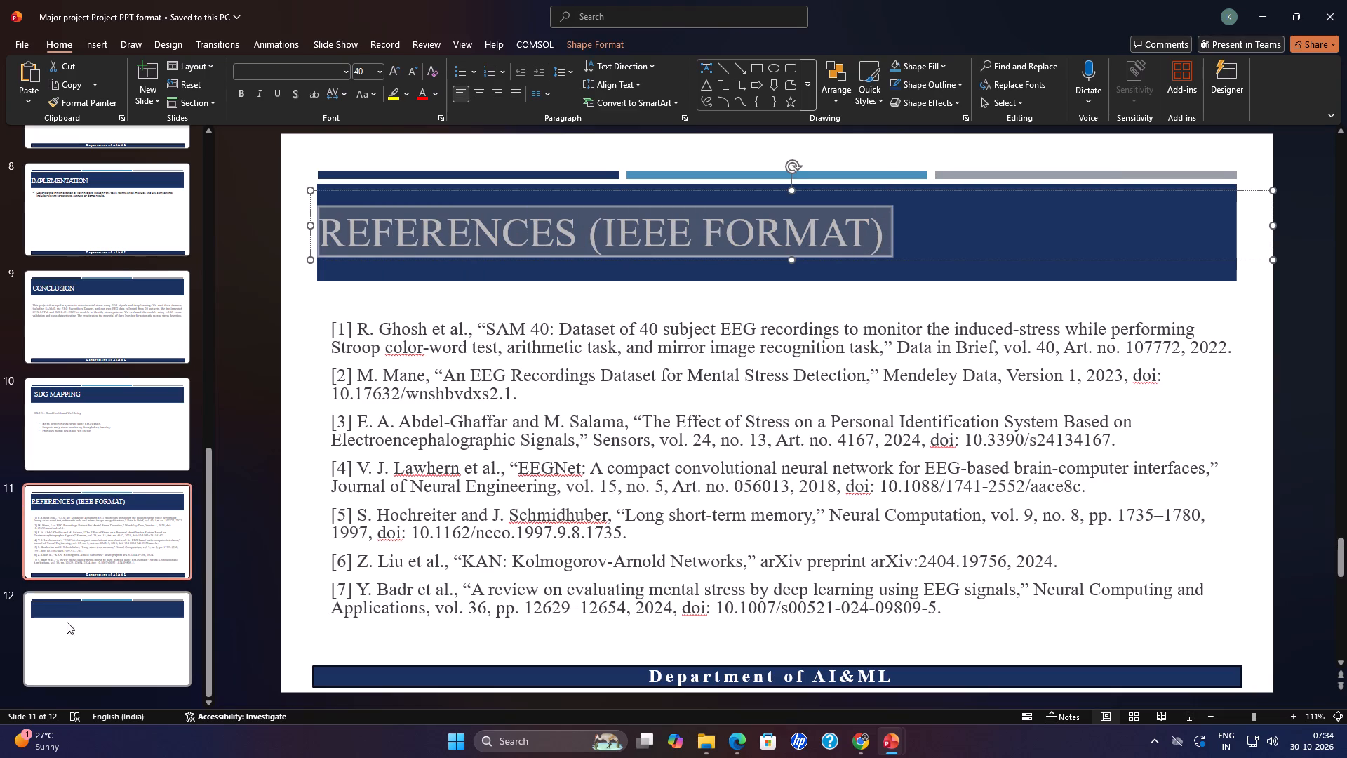
pyautogui.click(67, 631)
pyautogui.click(502, 216)
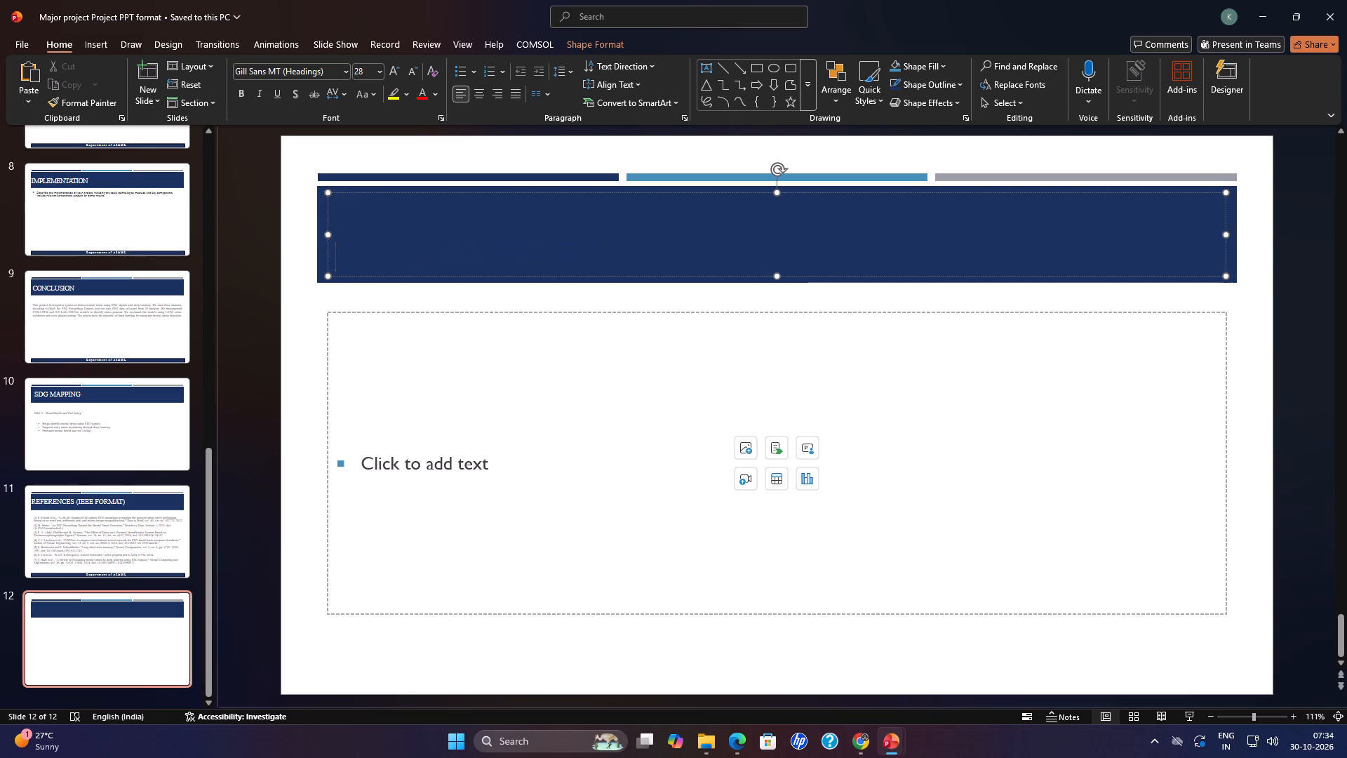
pyautogui.hotkey('ctrl', 'v')
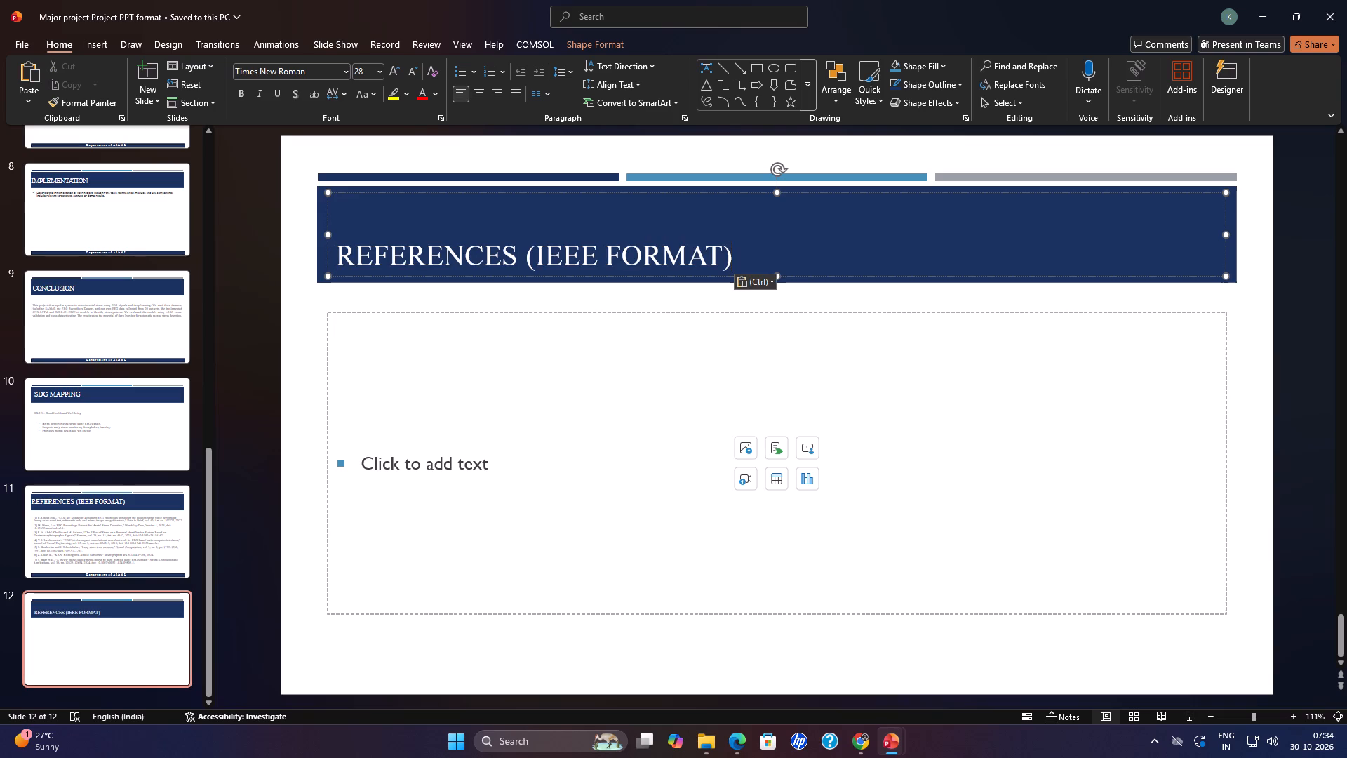
# Shorten the title box on slide 12 slightly from its bottom edge so the title sits higher in the blue banner.
pyautogui.moveTo(779, 272); pyautogui.dragTo(779, 253)
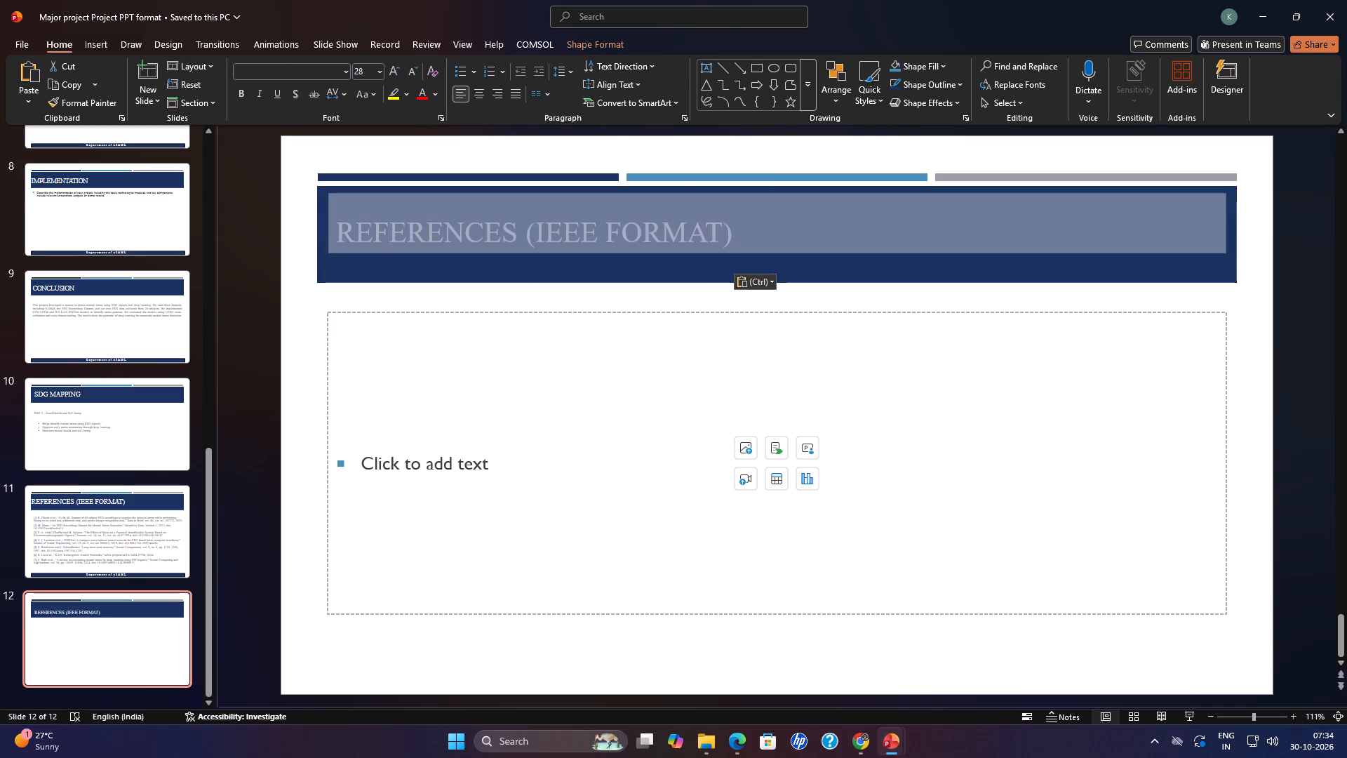
pyautogui.moveTo(779, 253); pyautogui.dragTo(784, 263)
# Set the whole title "REFERENCES (IEEE FORMAT)" on slide 12 to font size 40.
pyautogui.click(735, 242)
pyautogui.click(725, 237)
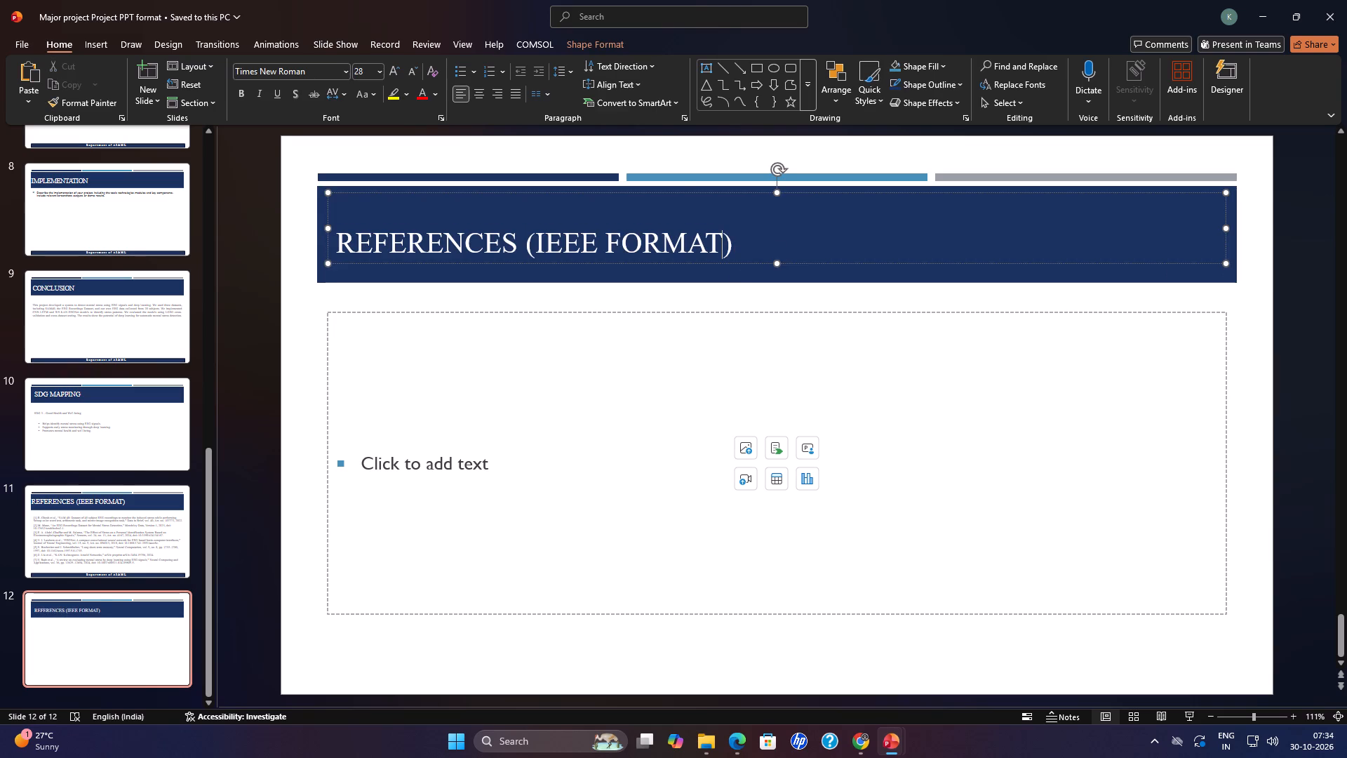
pyautogui.click(383, 69)
pyautogui.click(361, 318)
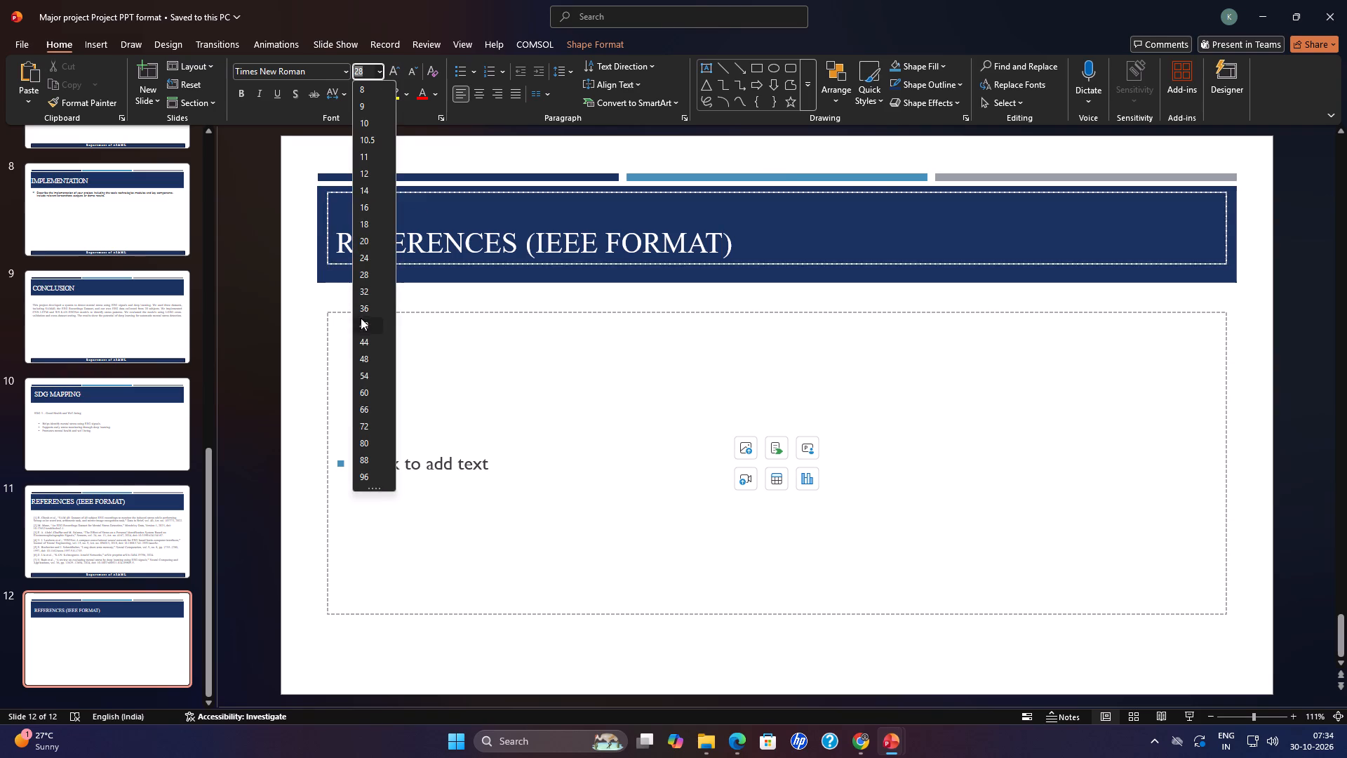
pyautogui.click(563, 242)
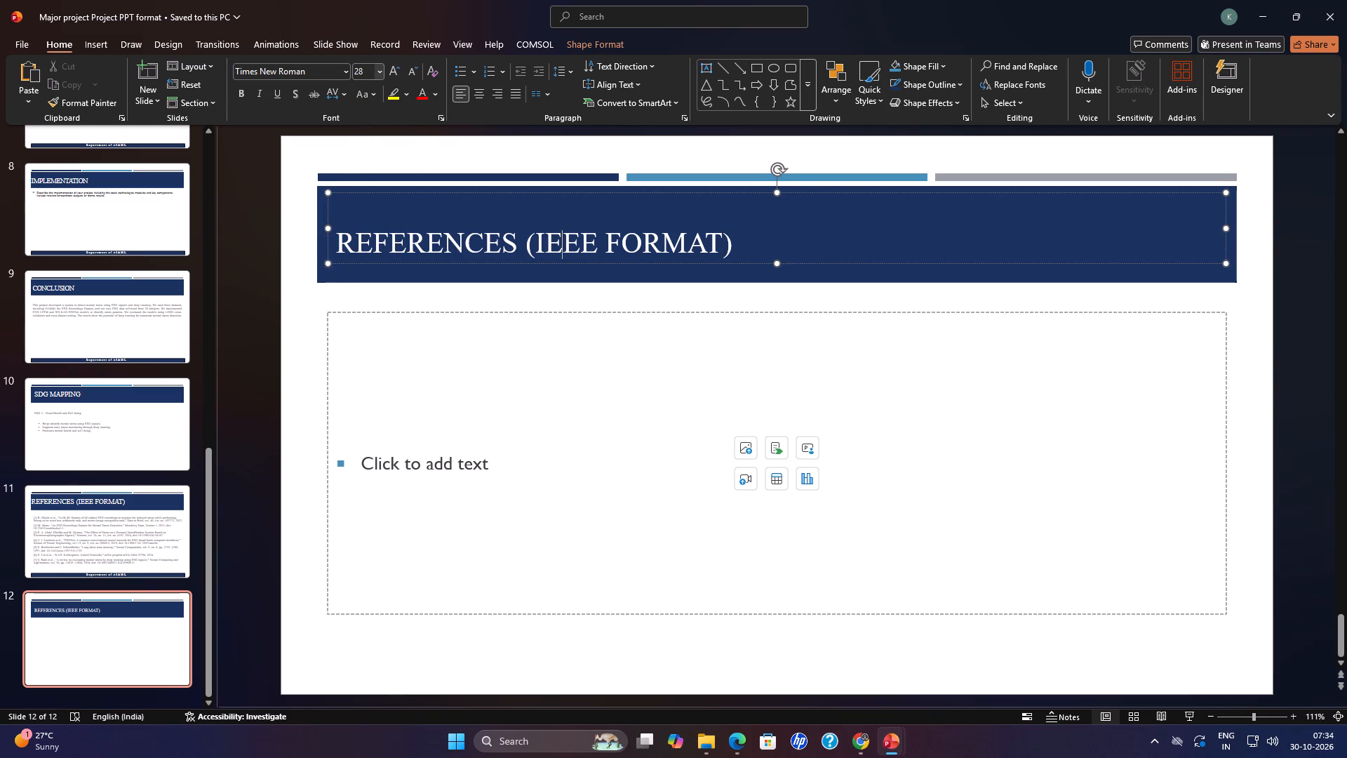
pyautogui.click(378, 72)
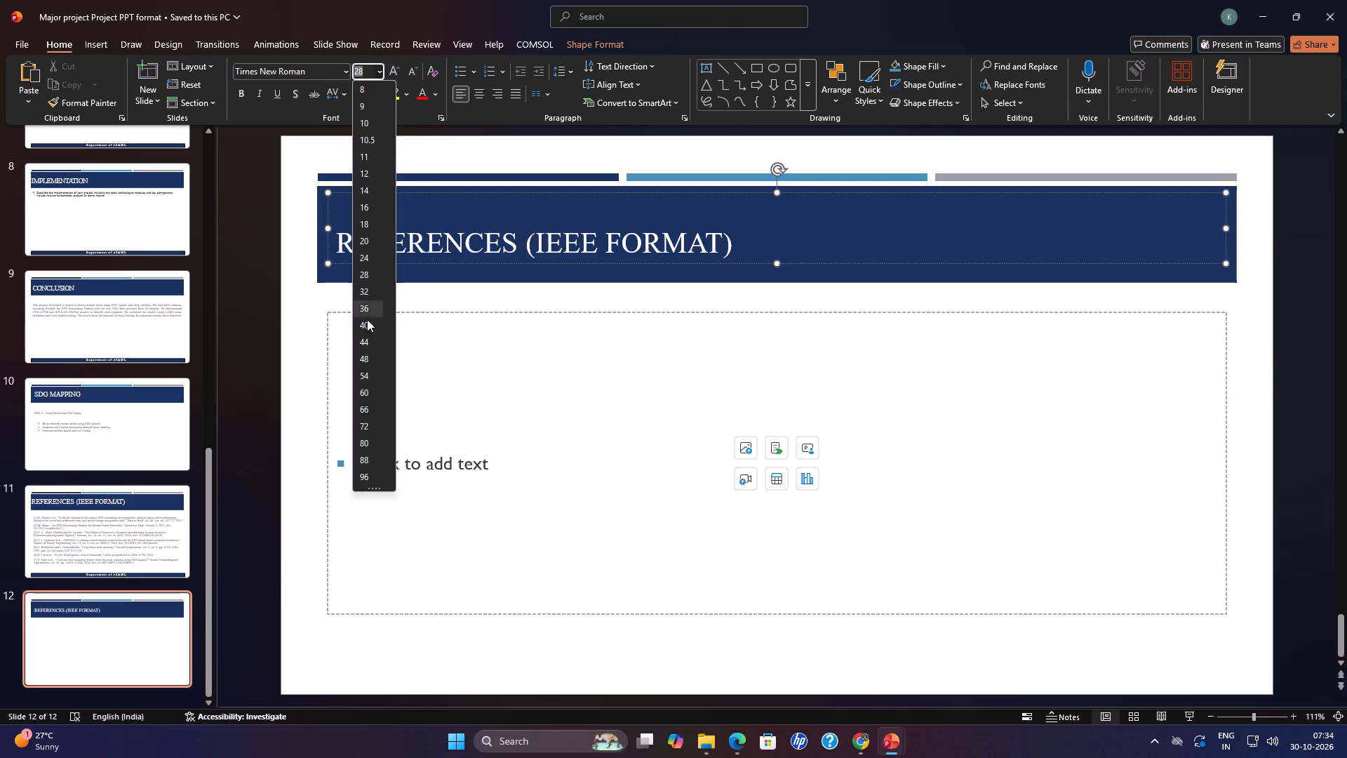
pyautogui.click(364, 320)
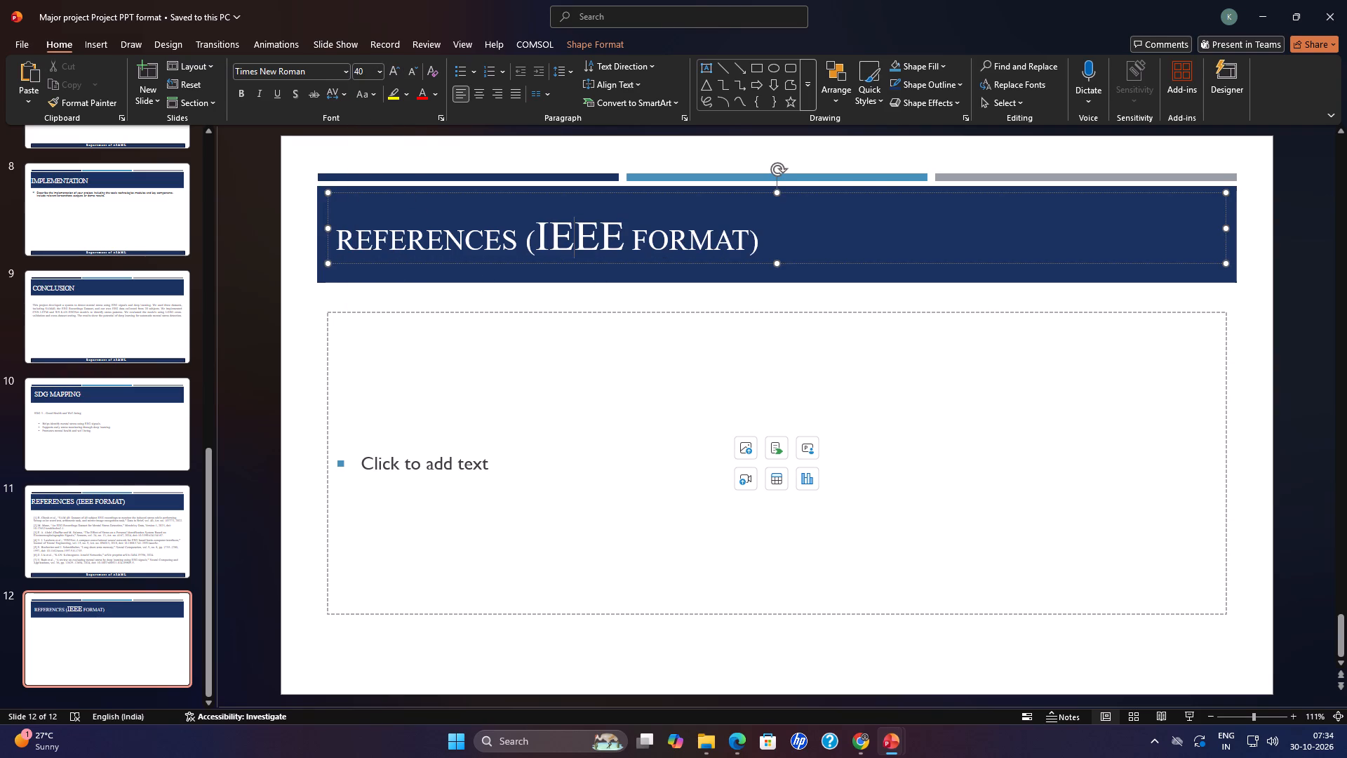
pyautogui.moveTo(753, 241); pyautogui.dragTo(420, 228)
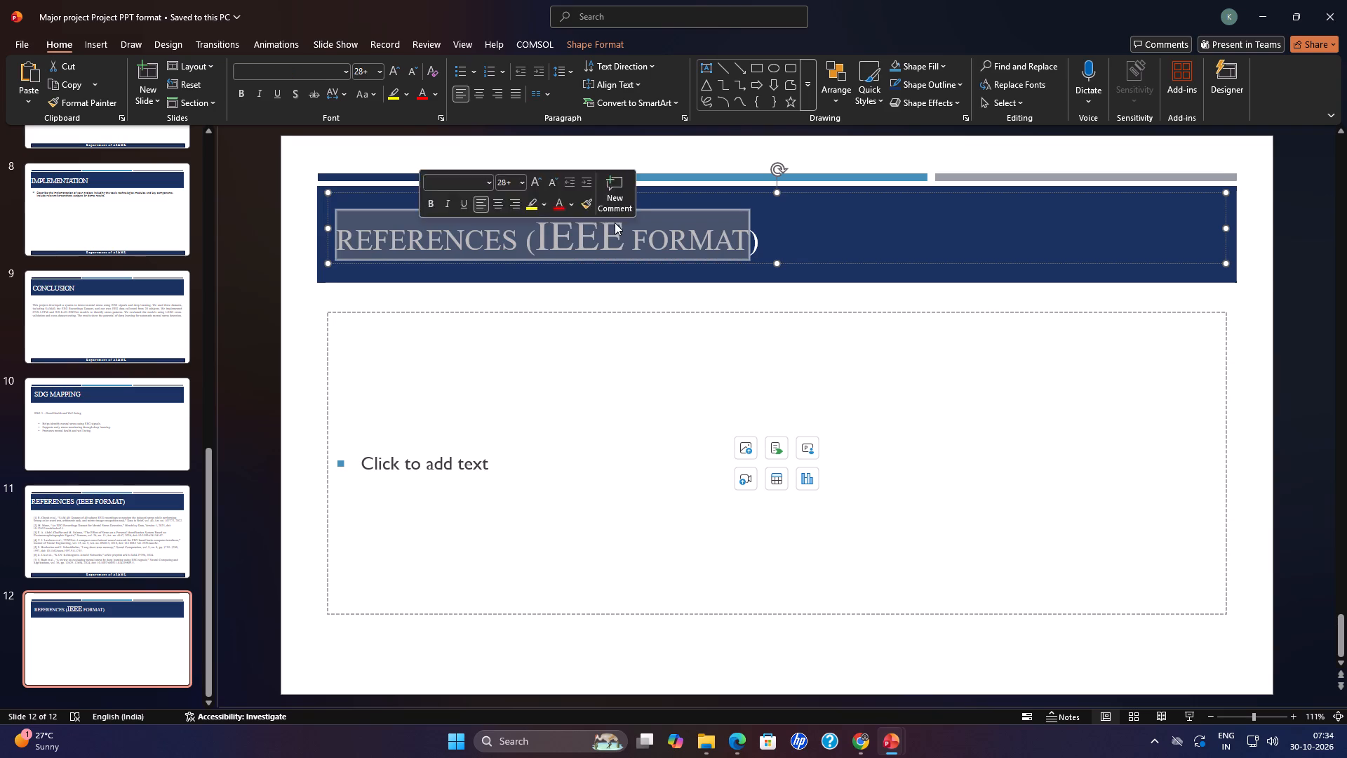
pyautogui.click(615, 222)
pyautogui.moveTo(334, 230); pyautogui.dragTo(537, 252)
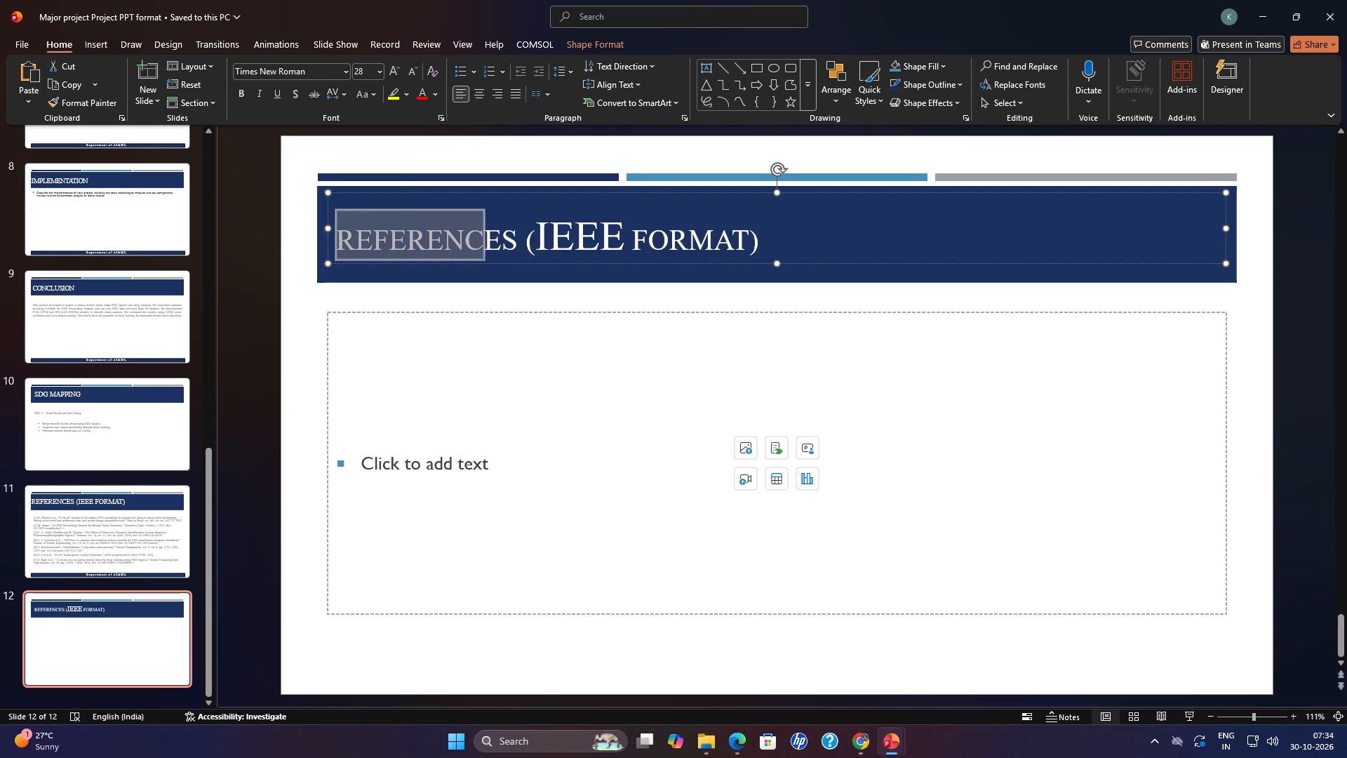
pyautogui.moveTo(537, 252); pyautogui.dragTo(776, 258)
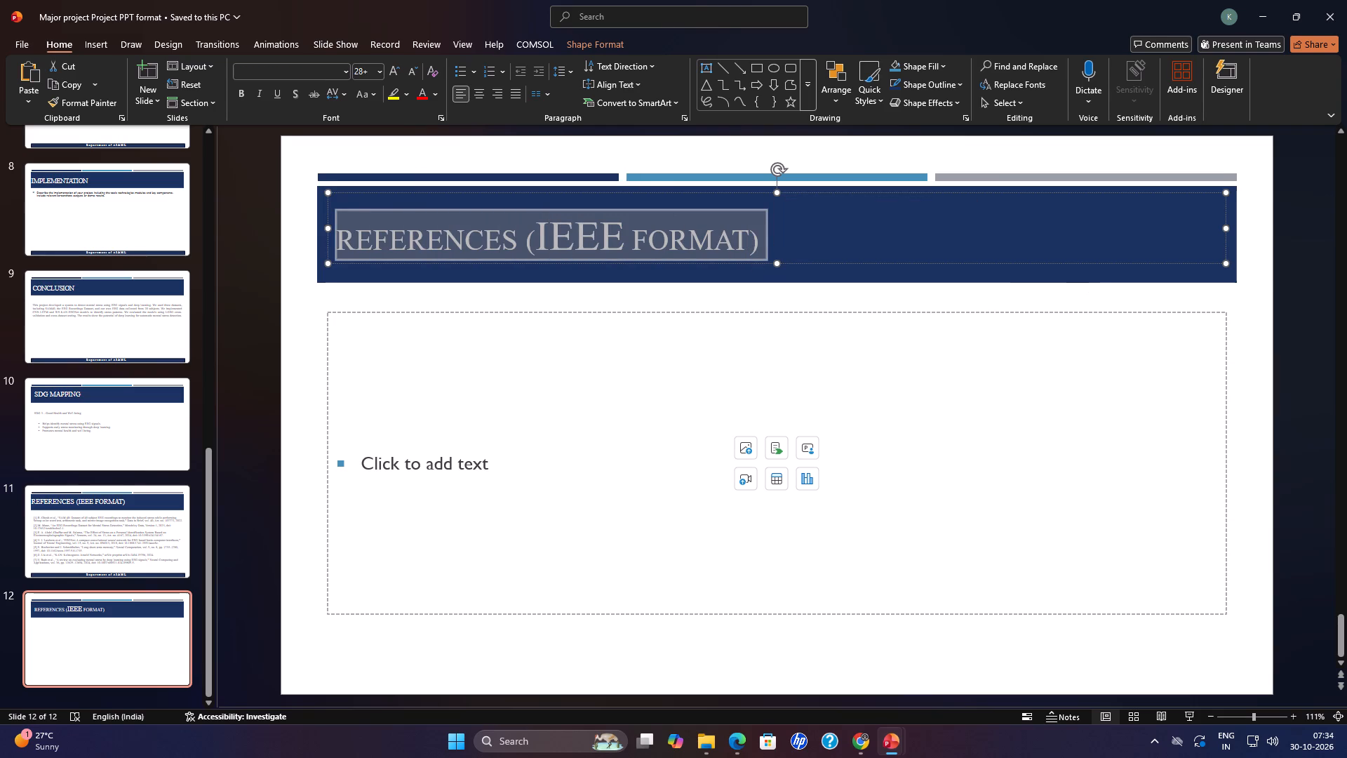
pyautogui.click(379, 74)
pyautogui.click(357, 319)
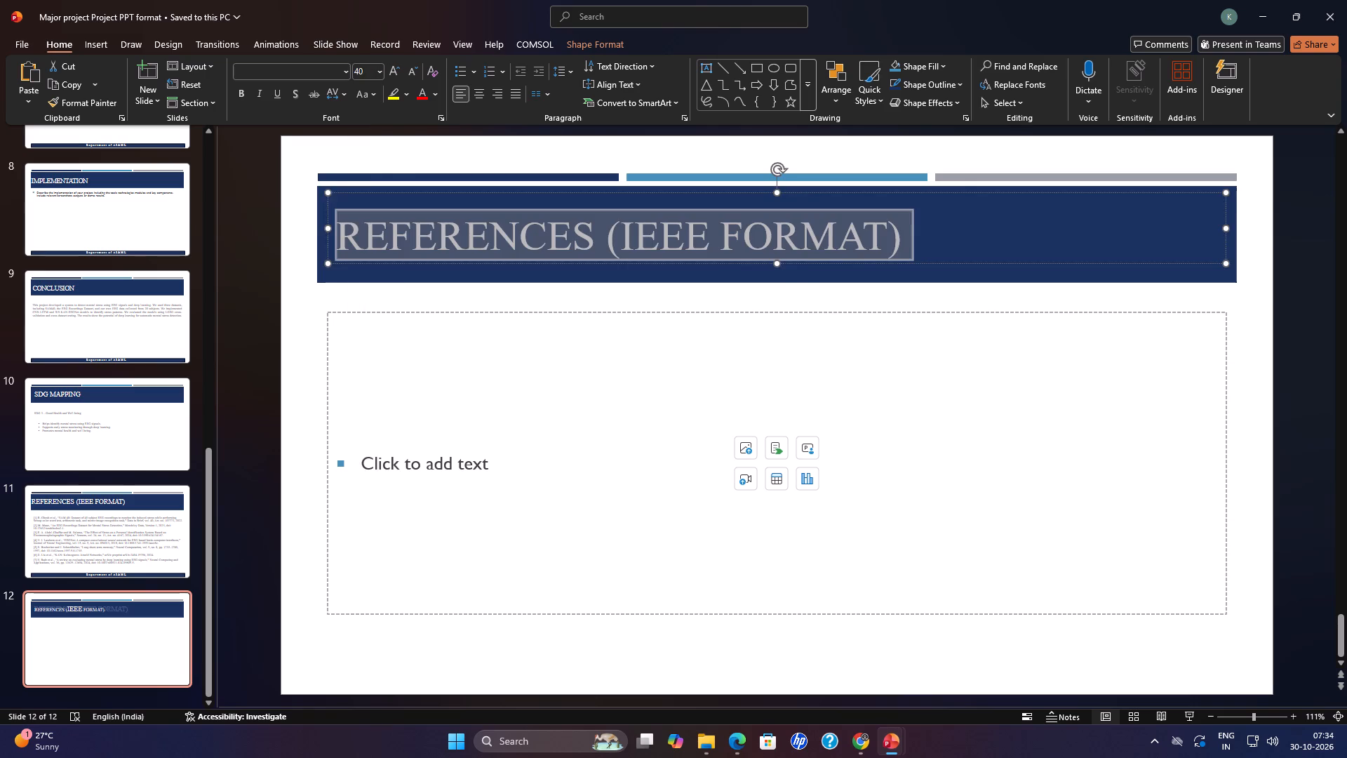
pyautogui.click(460, 347)
pyautogui.click(494, 244)
pyautogui.click(525, 370)
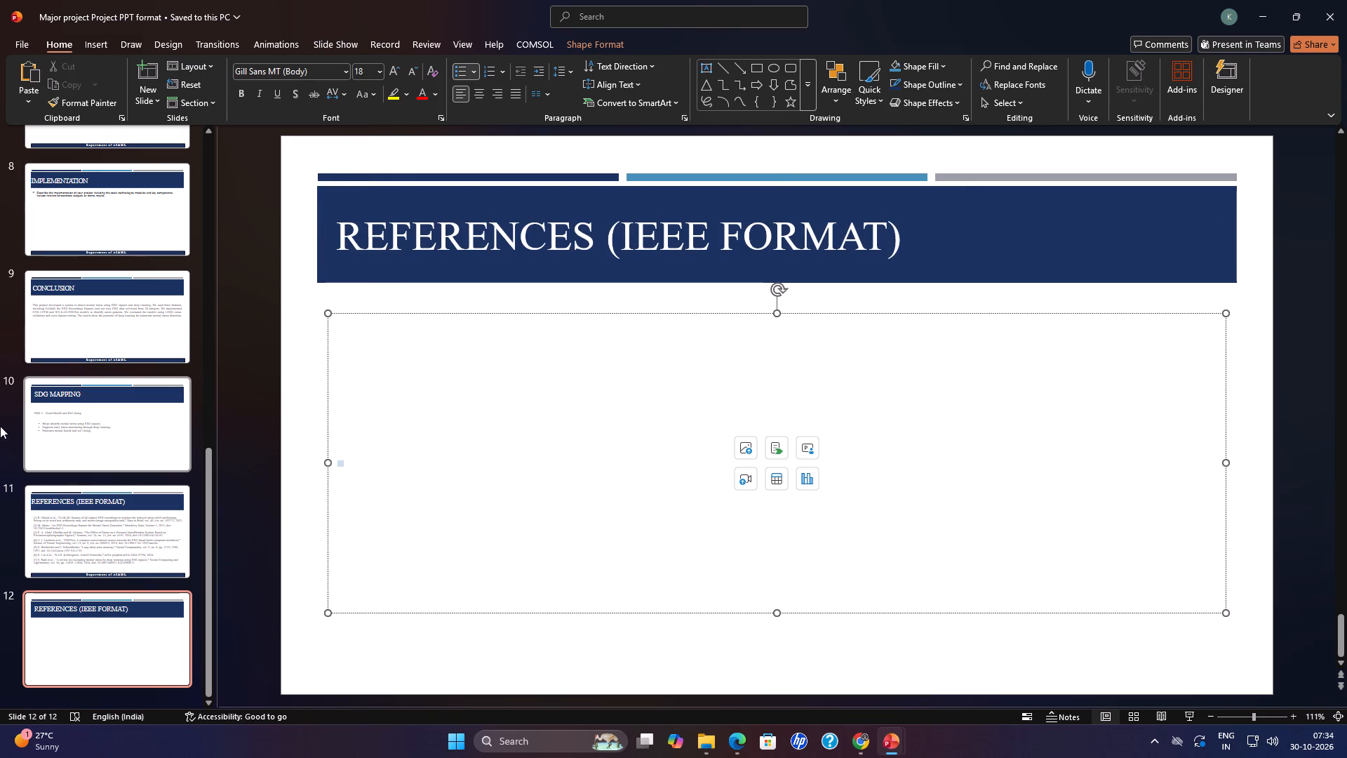
pyautogui.click(96, 544)
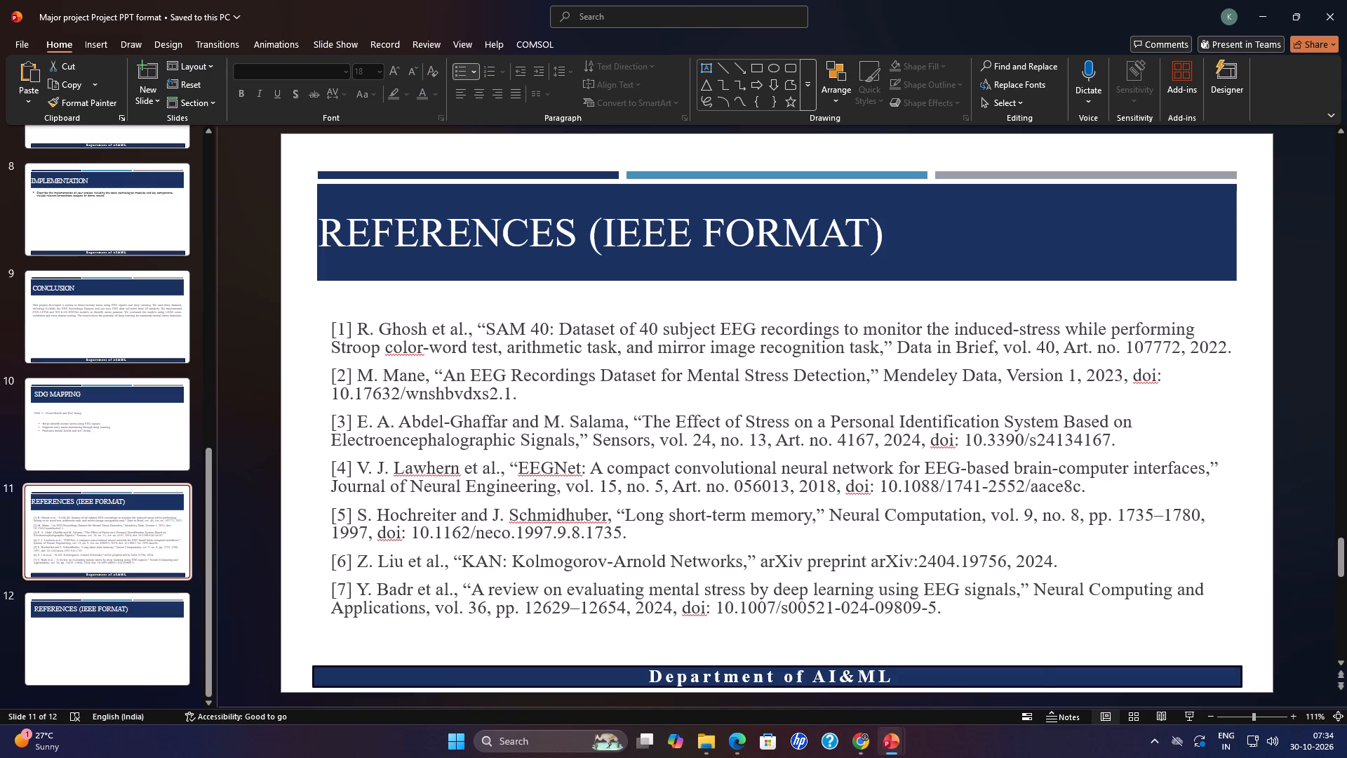
pyautogui.click(864, 738)
pyautogui.click(693, 531)
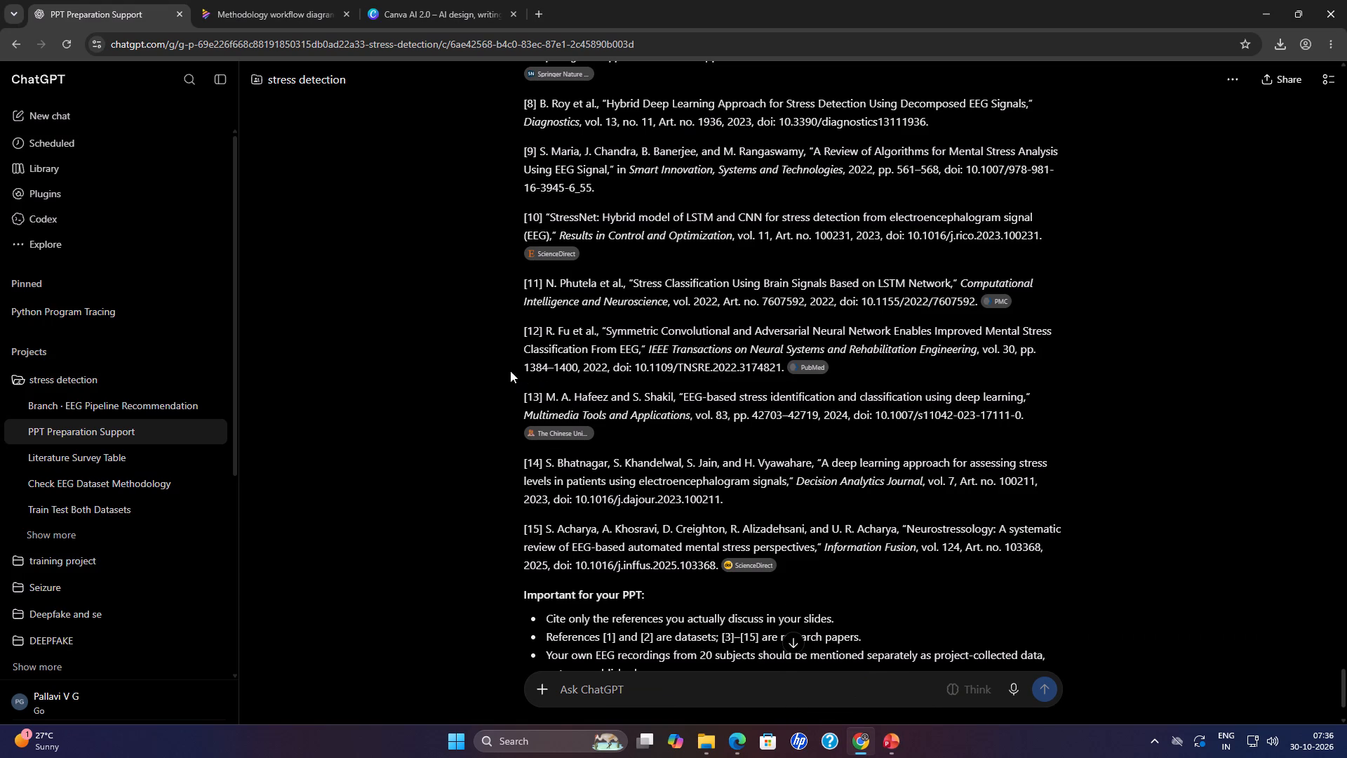
pyautogui.moveTo(521, 391); pyautogui.dragTo(970, 449)
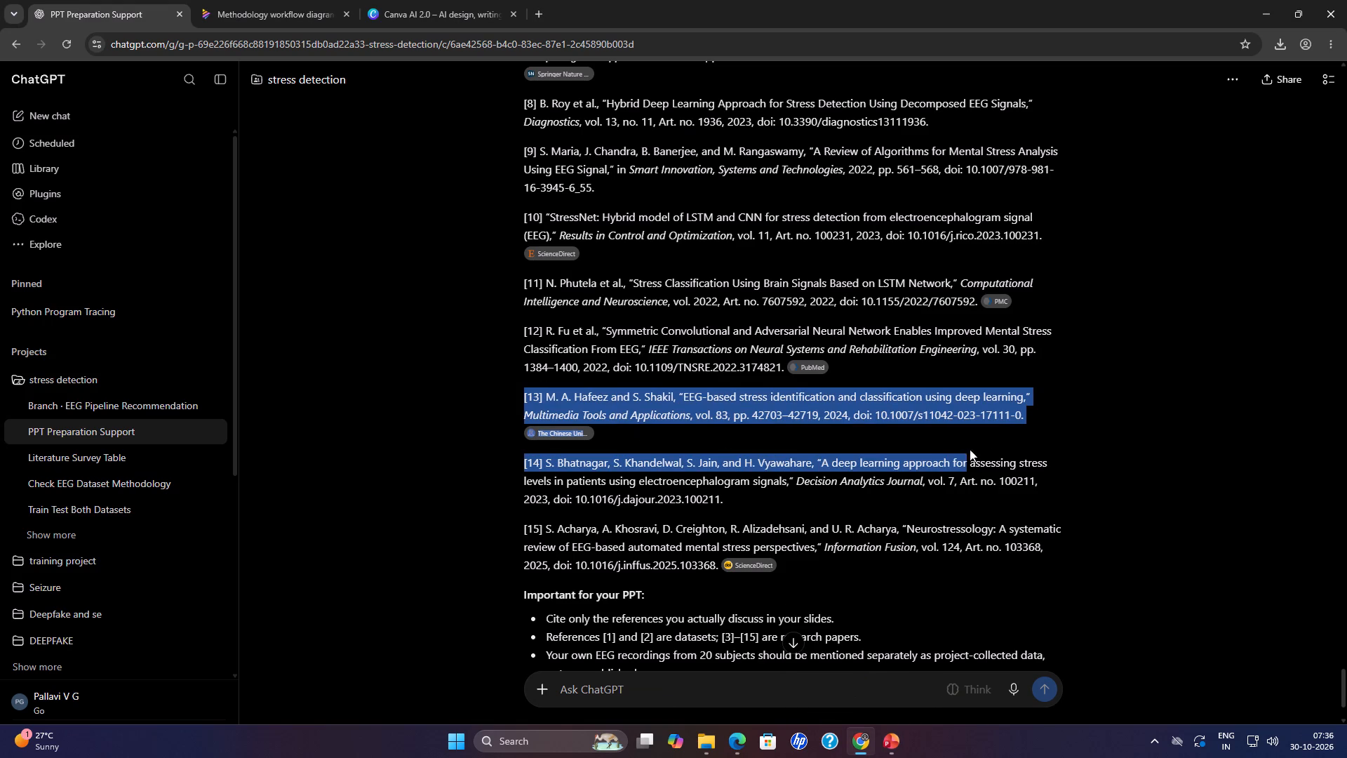
pyautogui.moveTo(970, 449); pyautogui.dragTo(1026, 422)
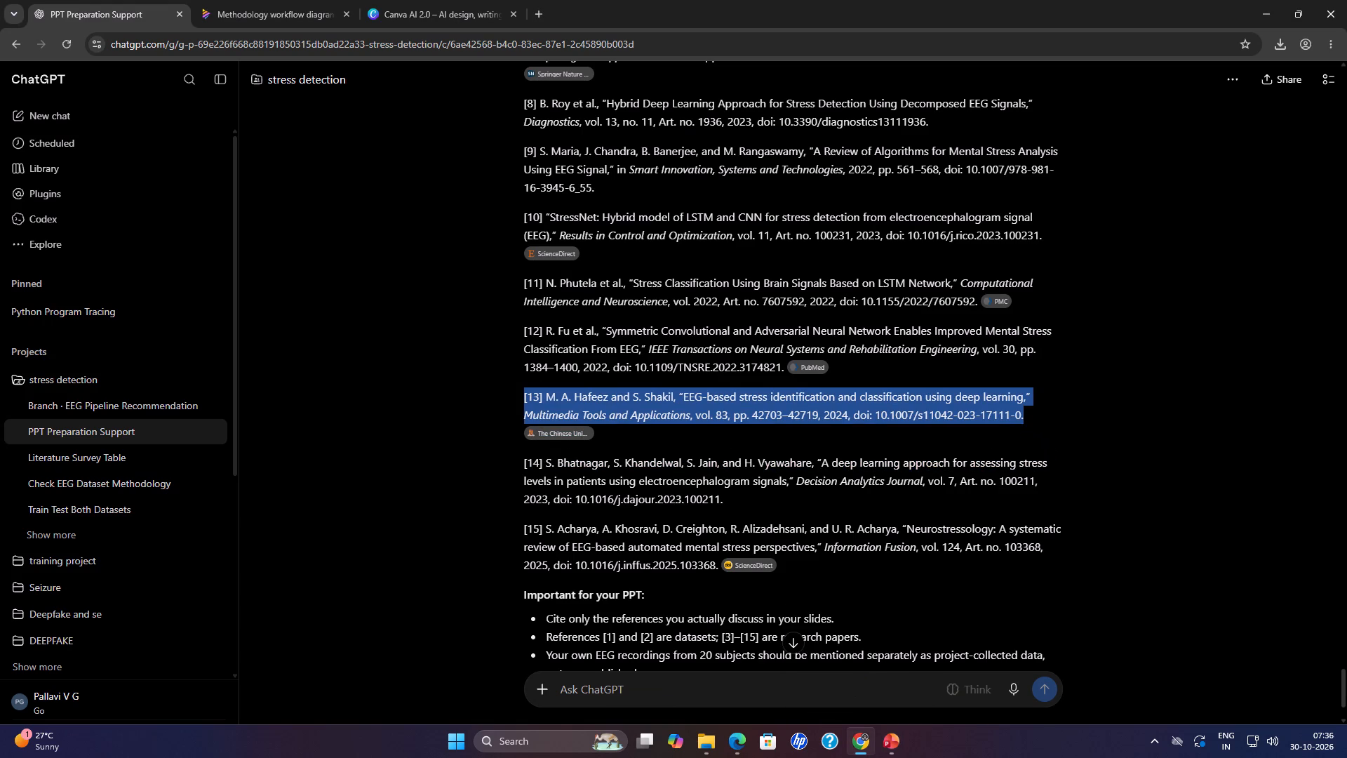
pyautogui.hotkey('ctrl', 'c')
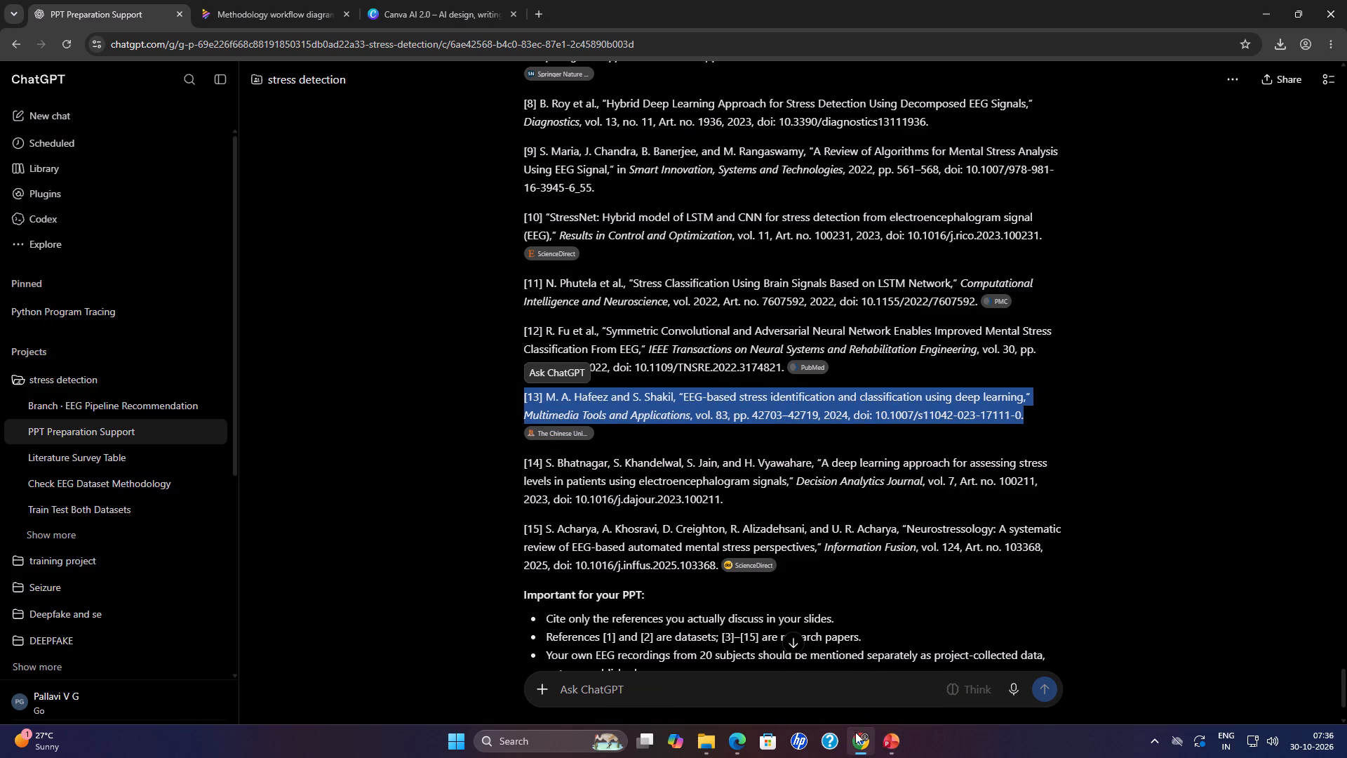
pyautogui.click(862, 673)
pyautogui.click(840, 654)
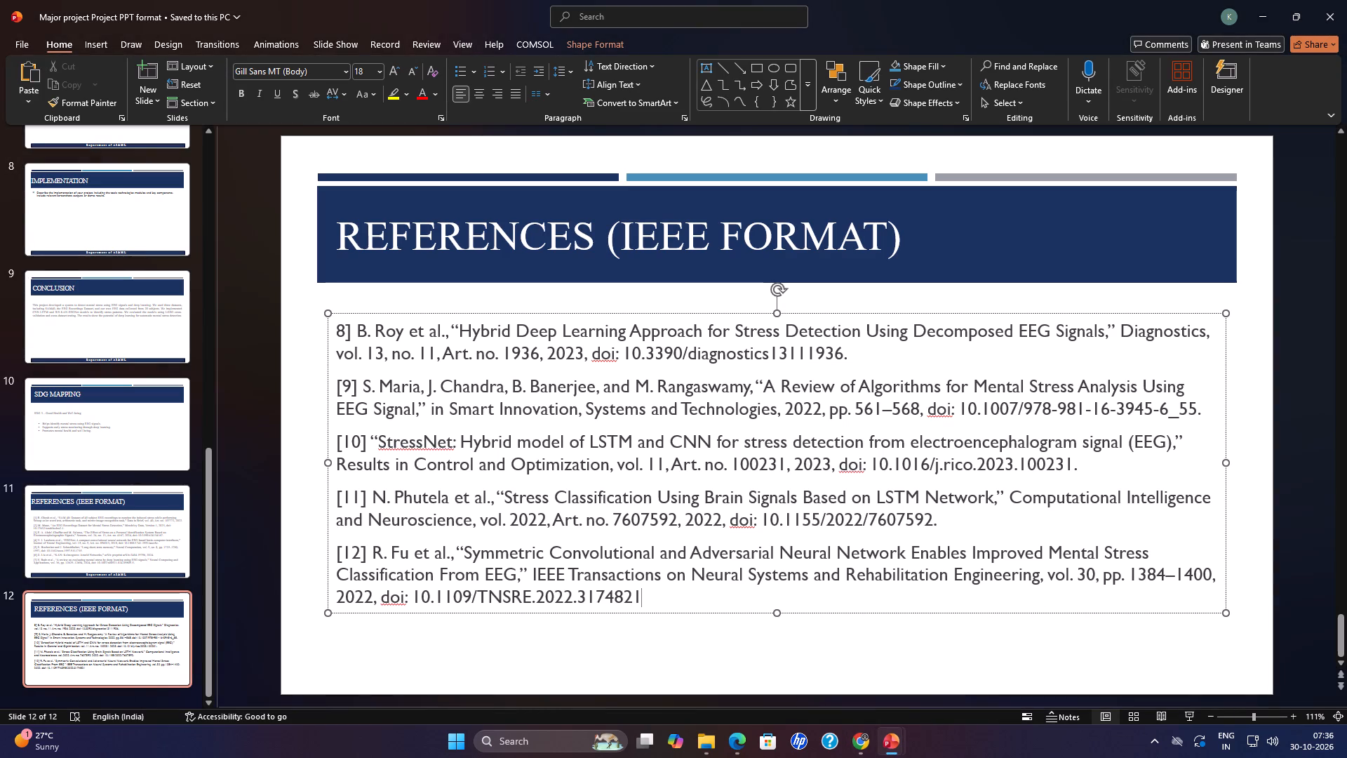
pyautogui.moveTo(775, 610); pyautogui.dragTo(799, 633)
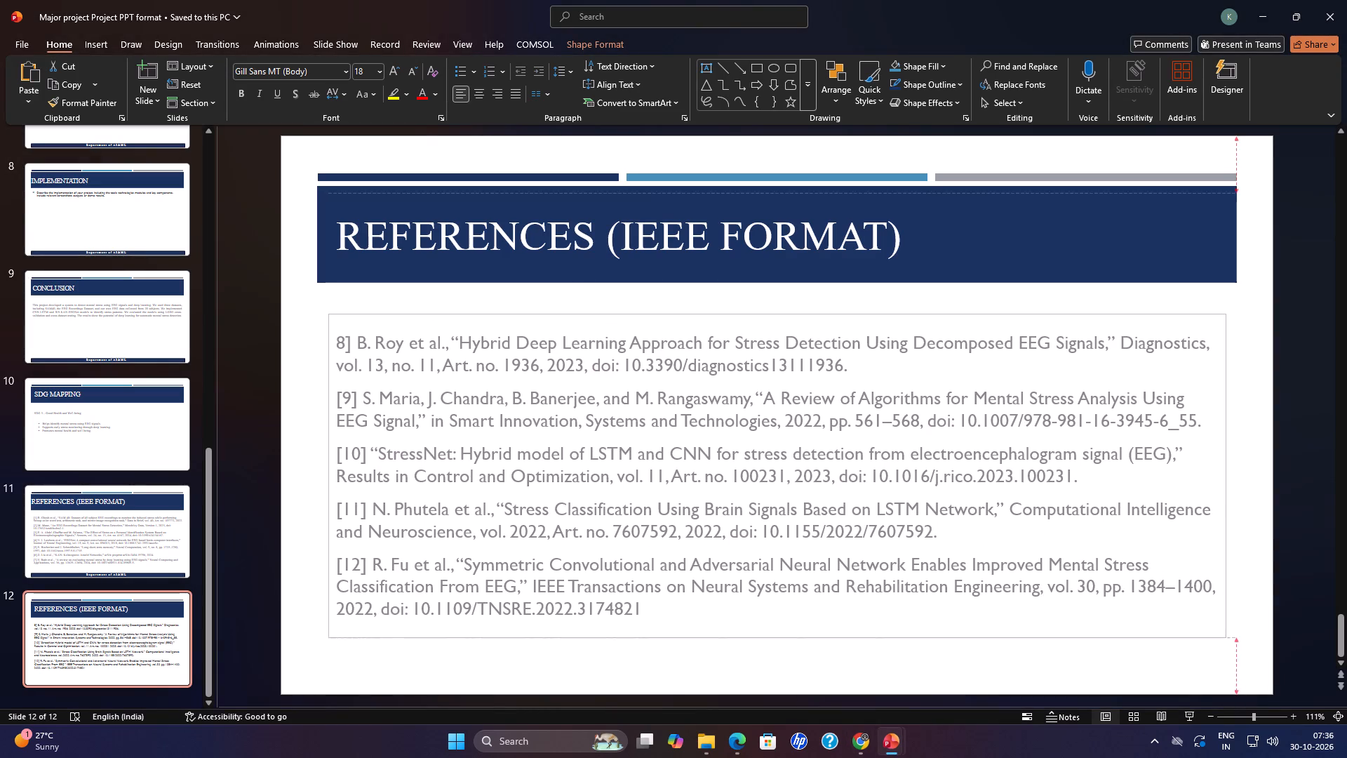
pyautogui.moveTo(799, 633); pyautogui.dragTo(820, 590)
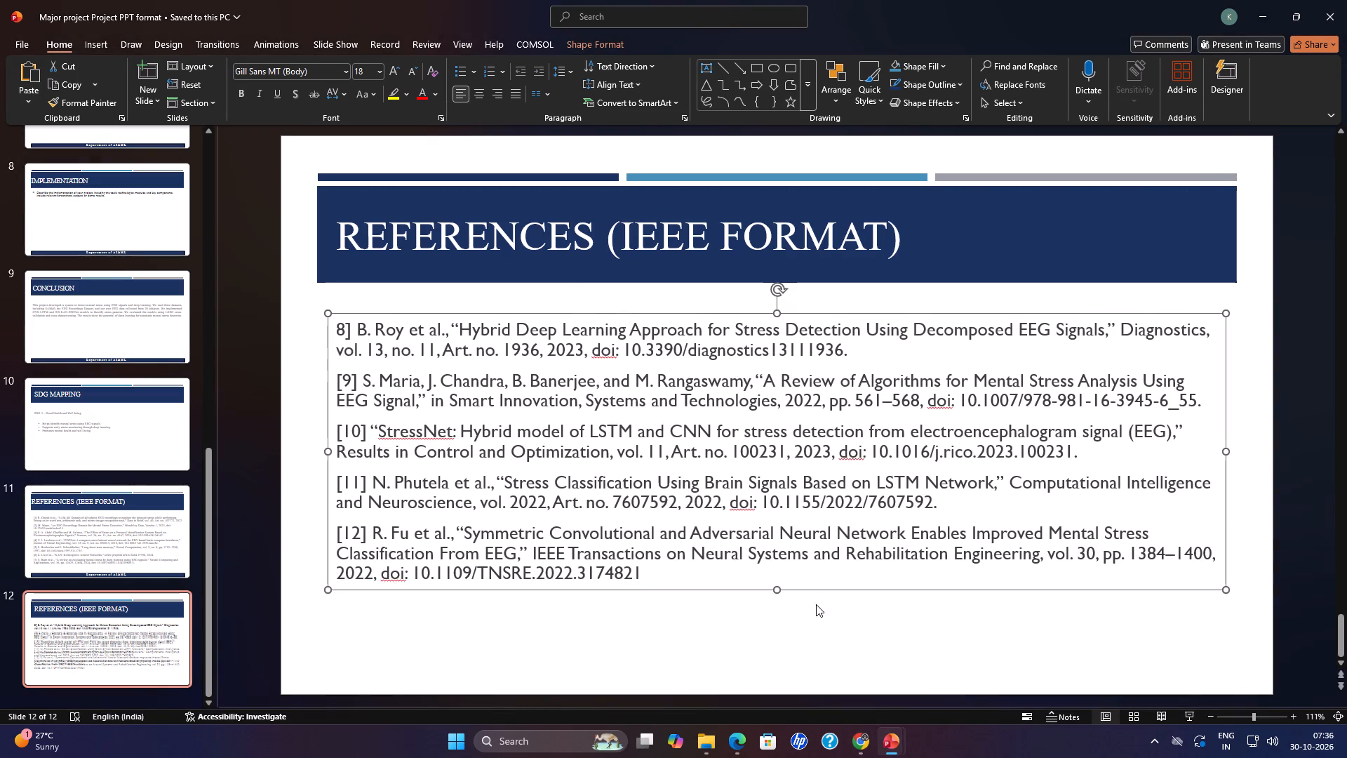
pyautogui.click(713, 561)
pyautogui.click(696, 582)
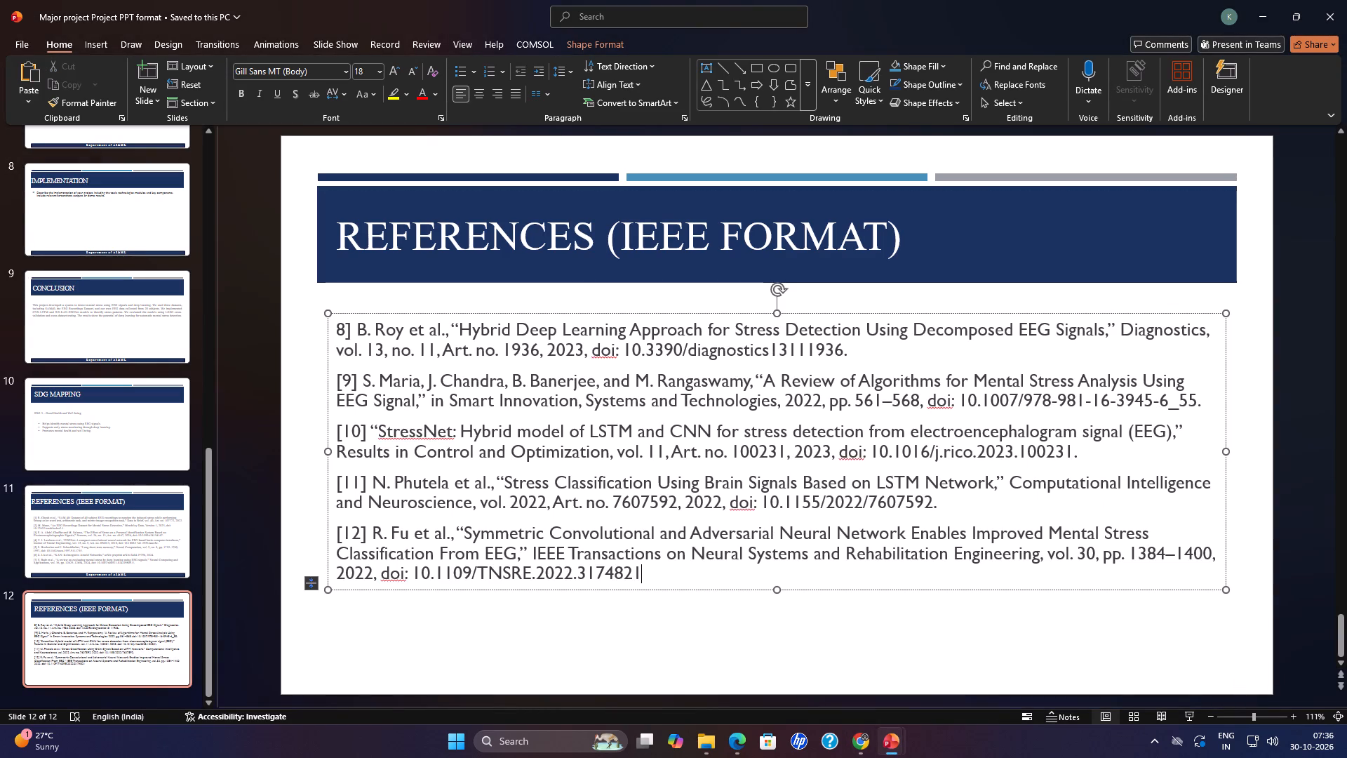
pyautogui.press('Return')
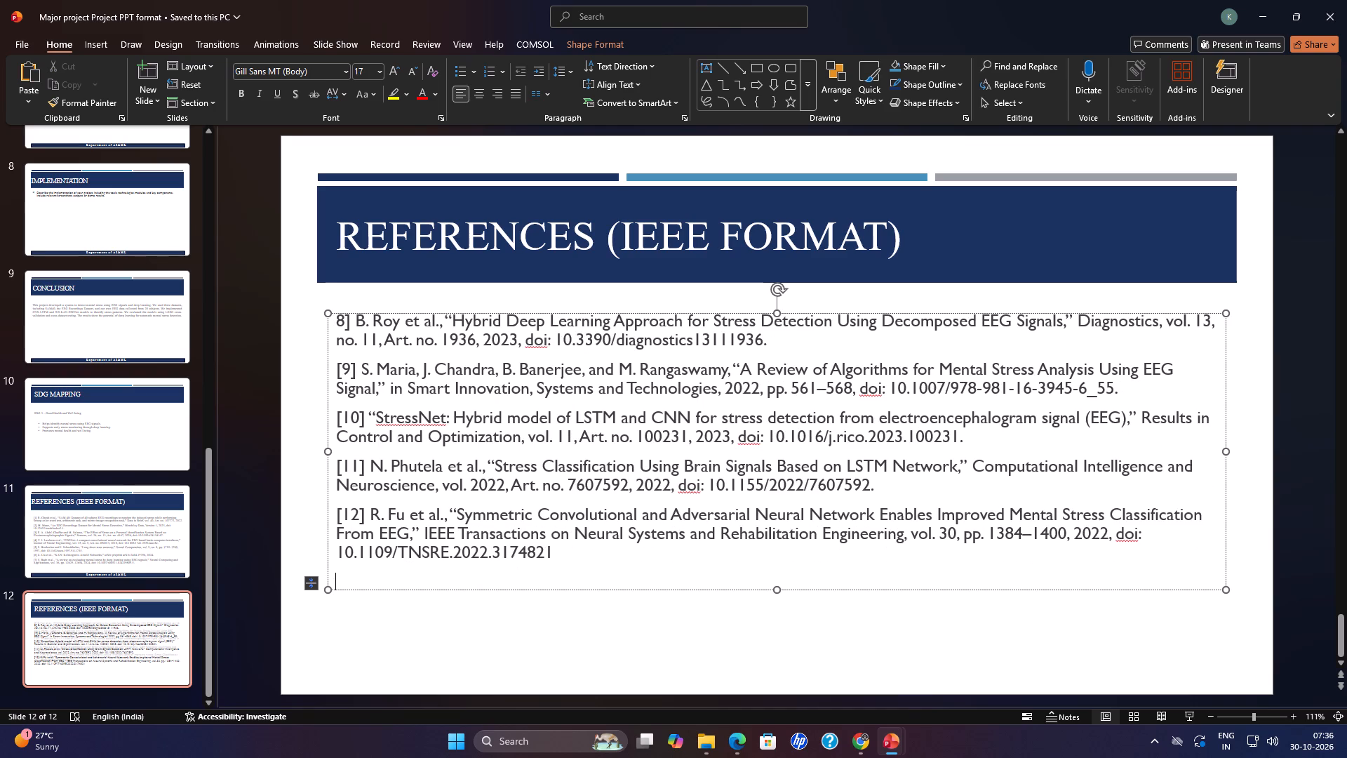
pyautogui.hotkey('ctrl', 'v')
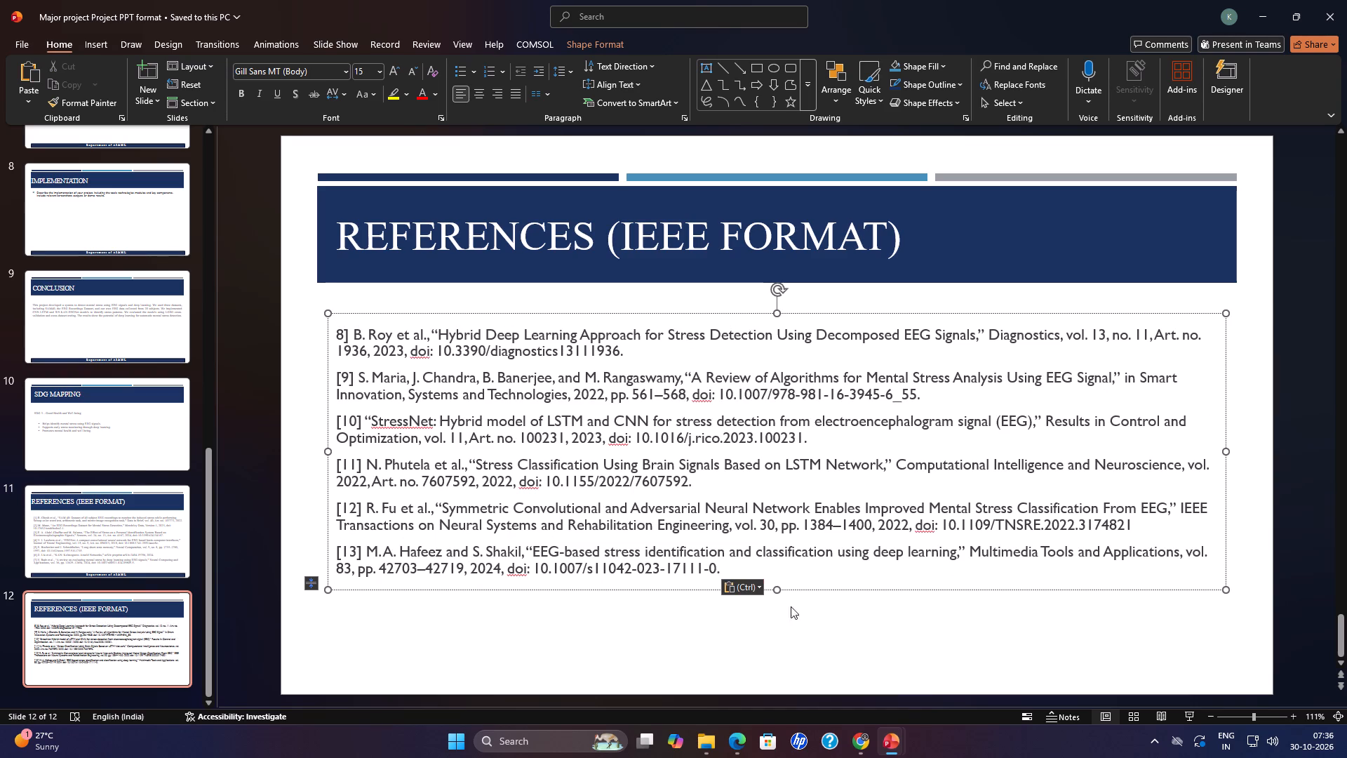
# Extend the bottom edge of the references text box down to just above the slide's lower edge.
pyautogui.moveTo(778, 593); pyautogui.dragTo(772, 677)
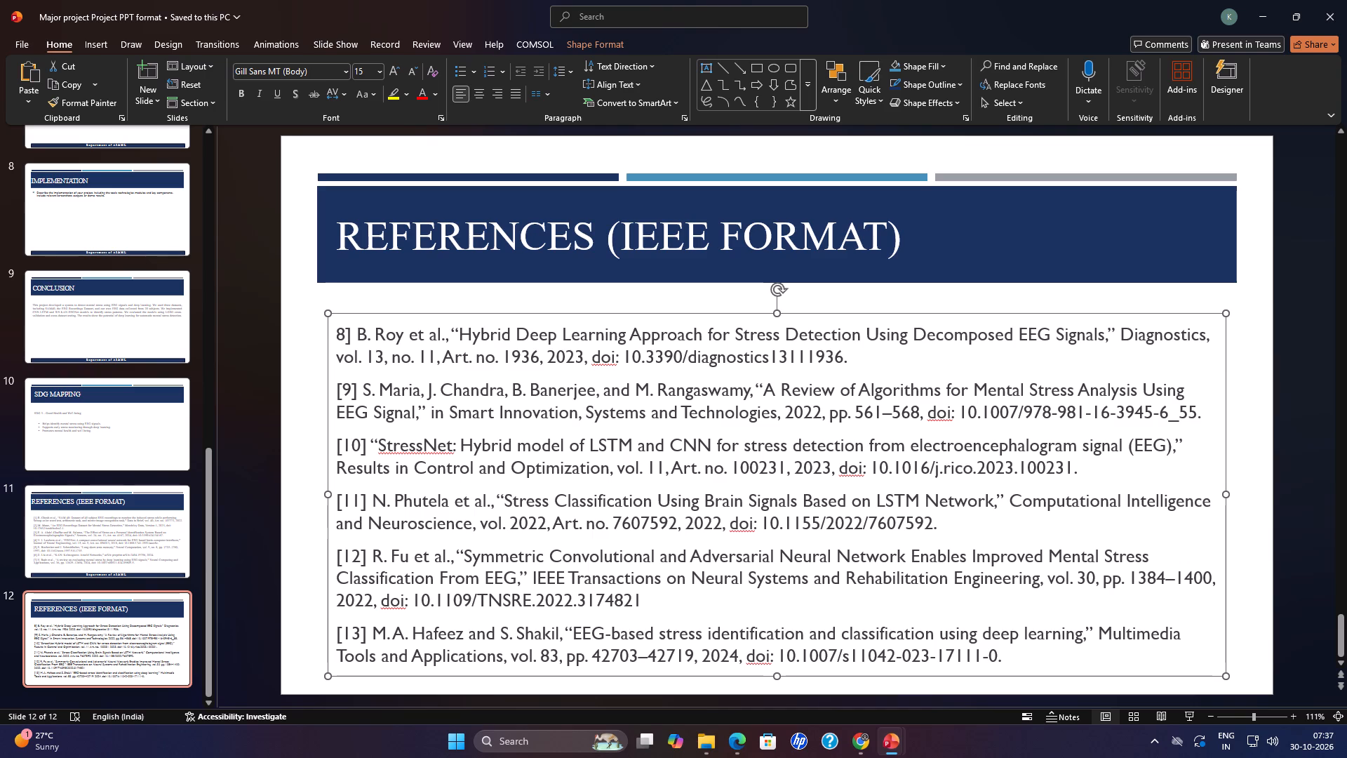
# Compare with the references on slide 11 and set the font of references 8 to 13 on slide 12 to Times New Roman.
pyautogui.moveTo(1005, 665); pyautogui.dragTo(350, 313)
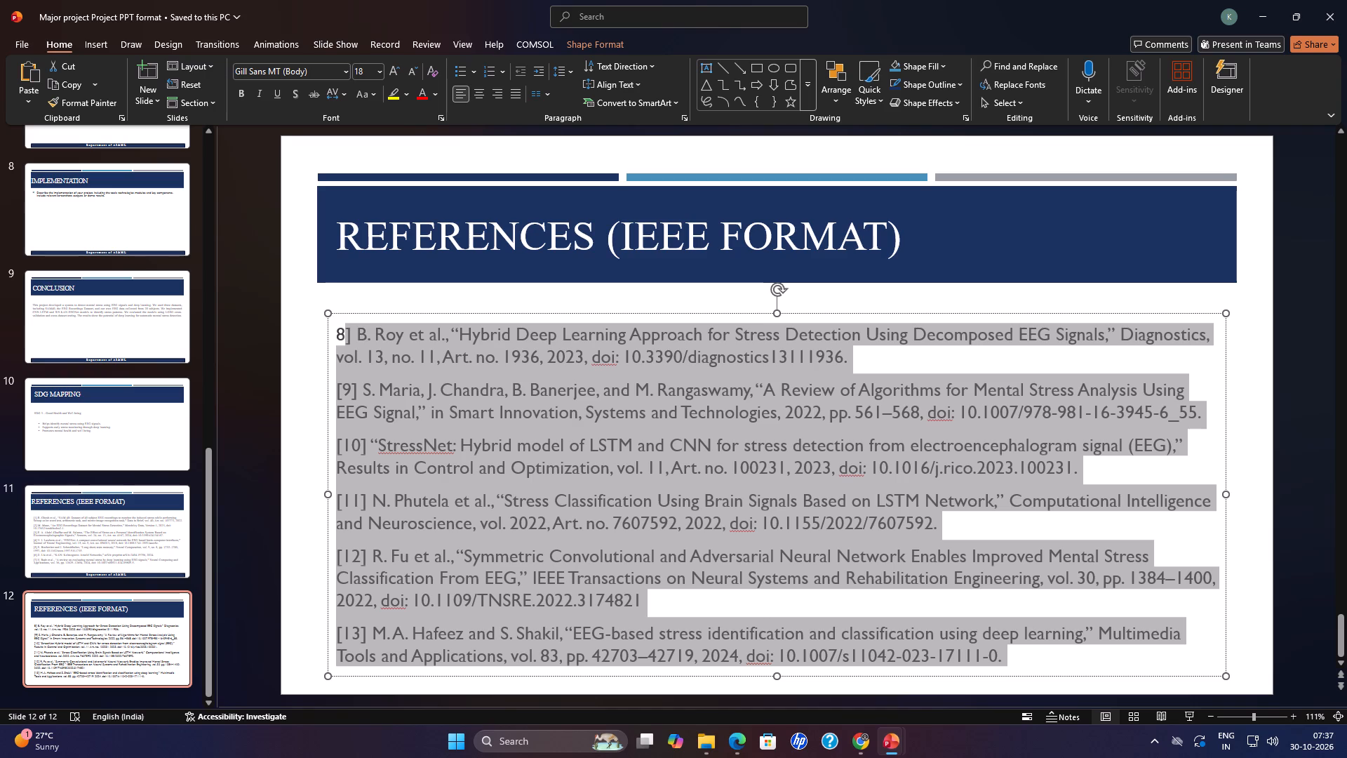
pyautogui.moveTo(350, 313); pyautogui.dragTo(469, 213)
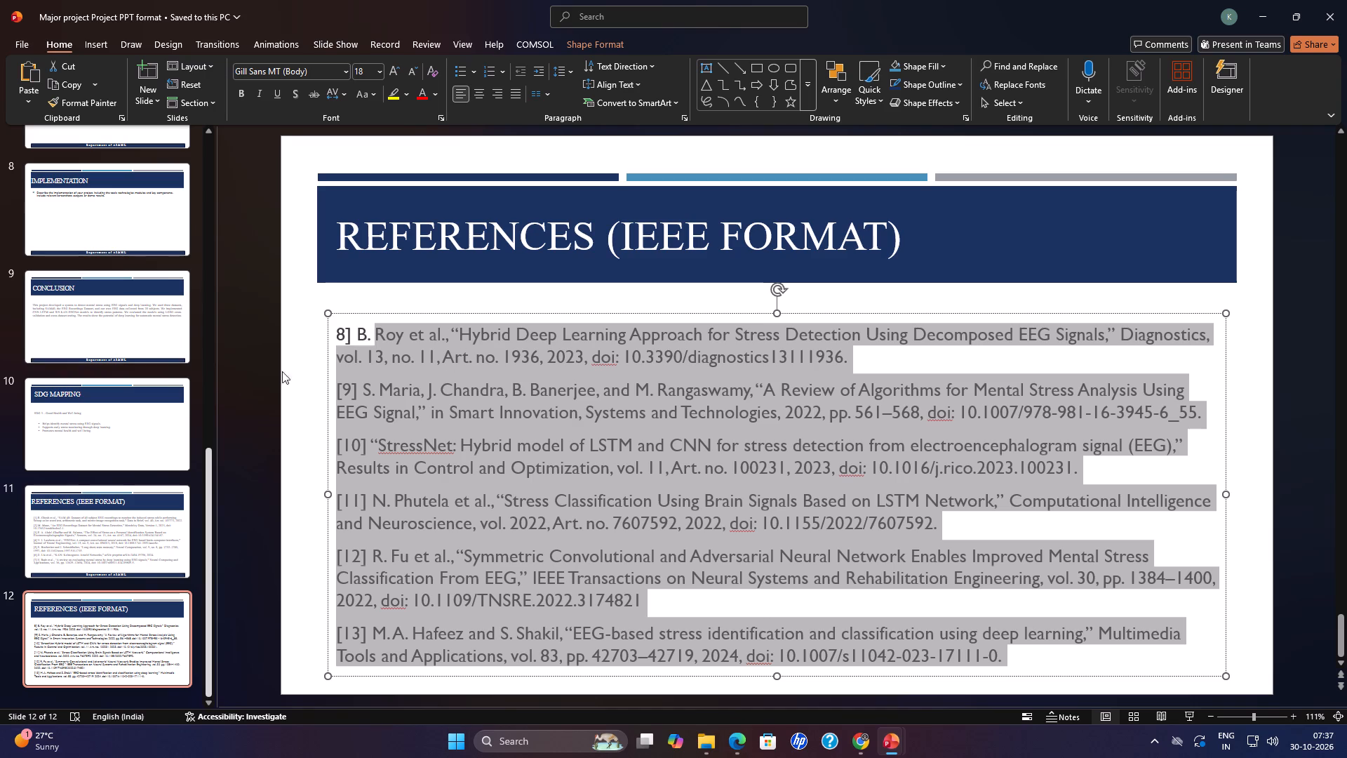
pyautogui.click(143, 550)
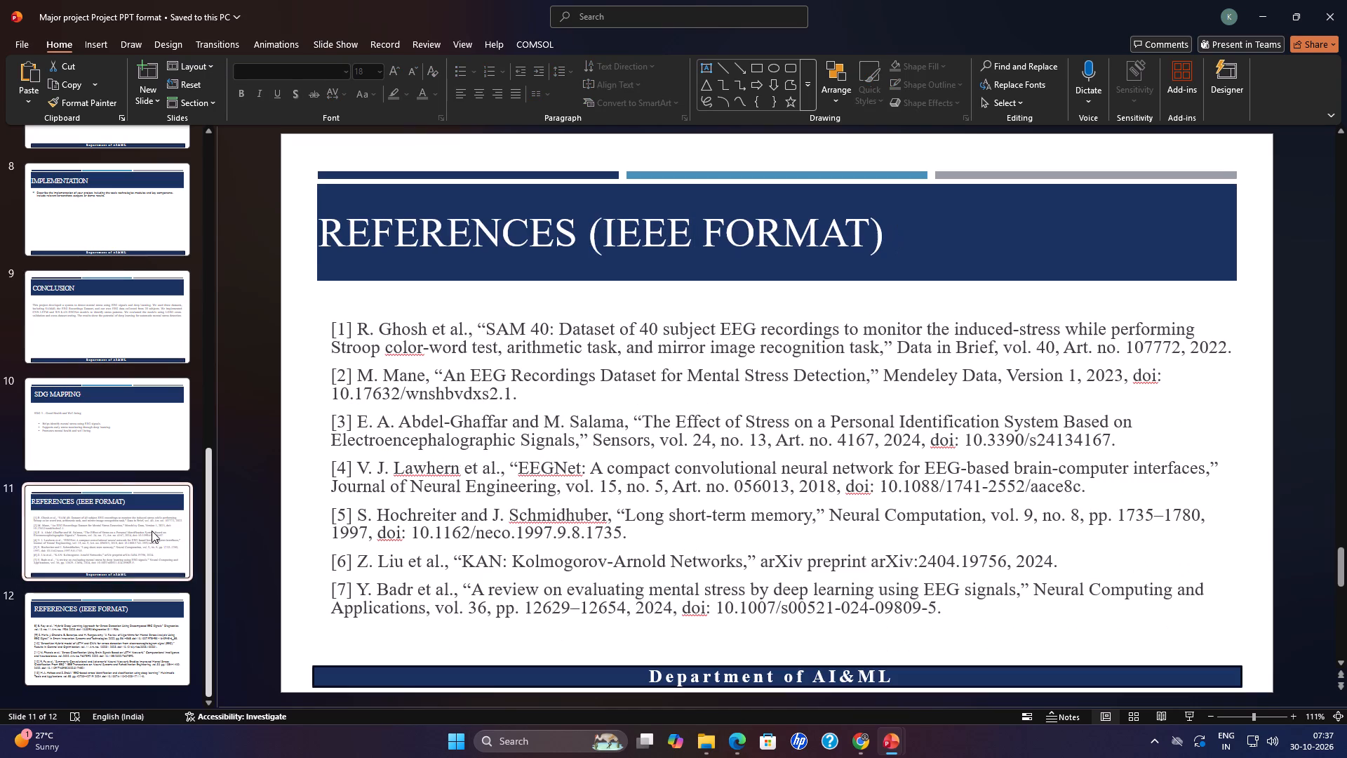
pyautogui.click(151, 531)
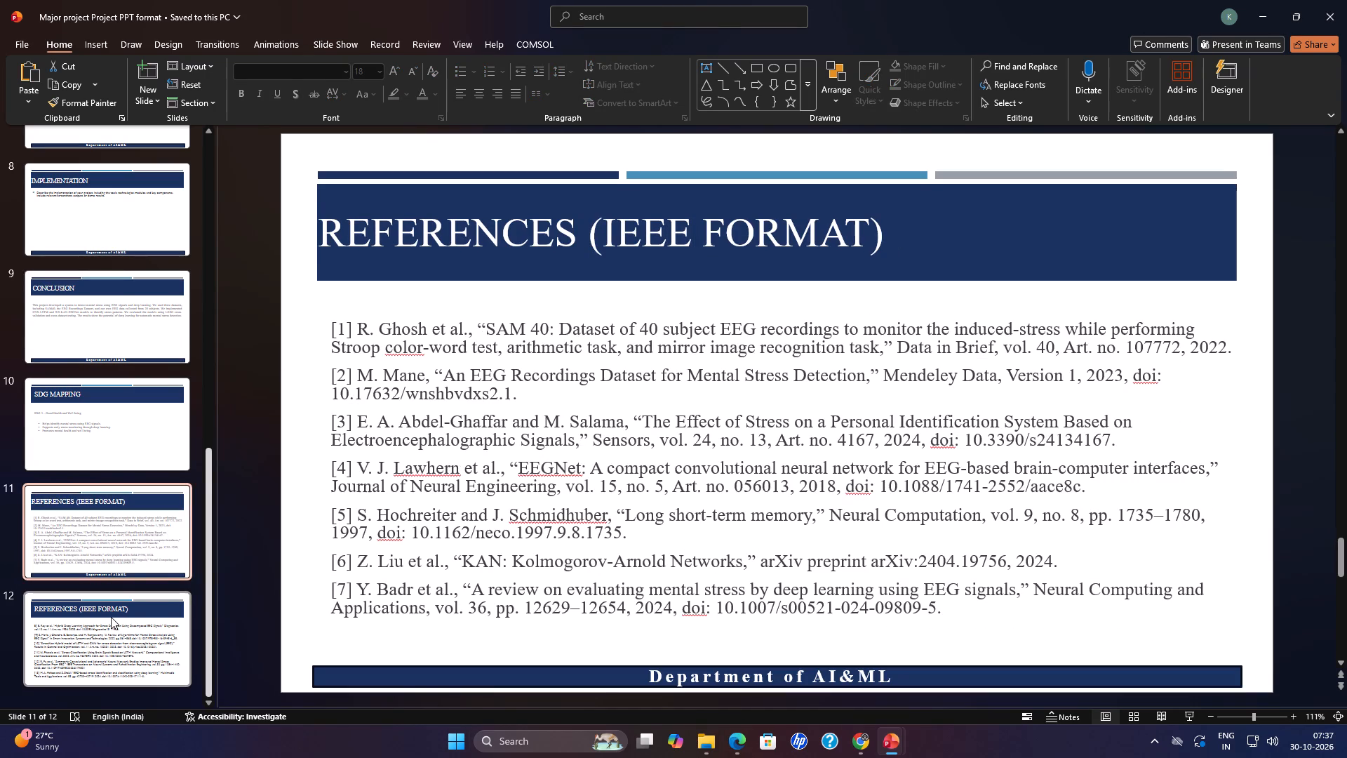
pyautogui.click(111, 617)
pyautogui.click(330, 329)
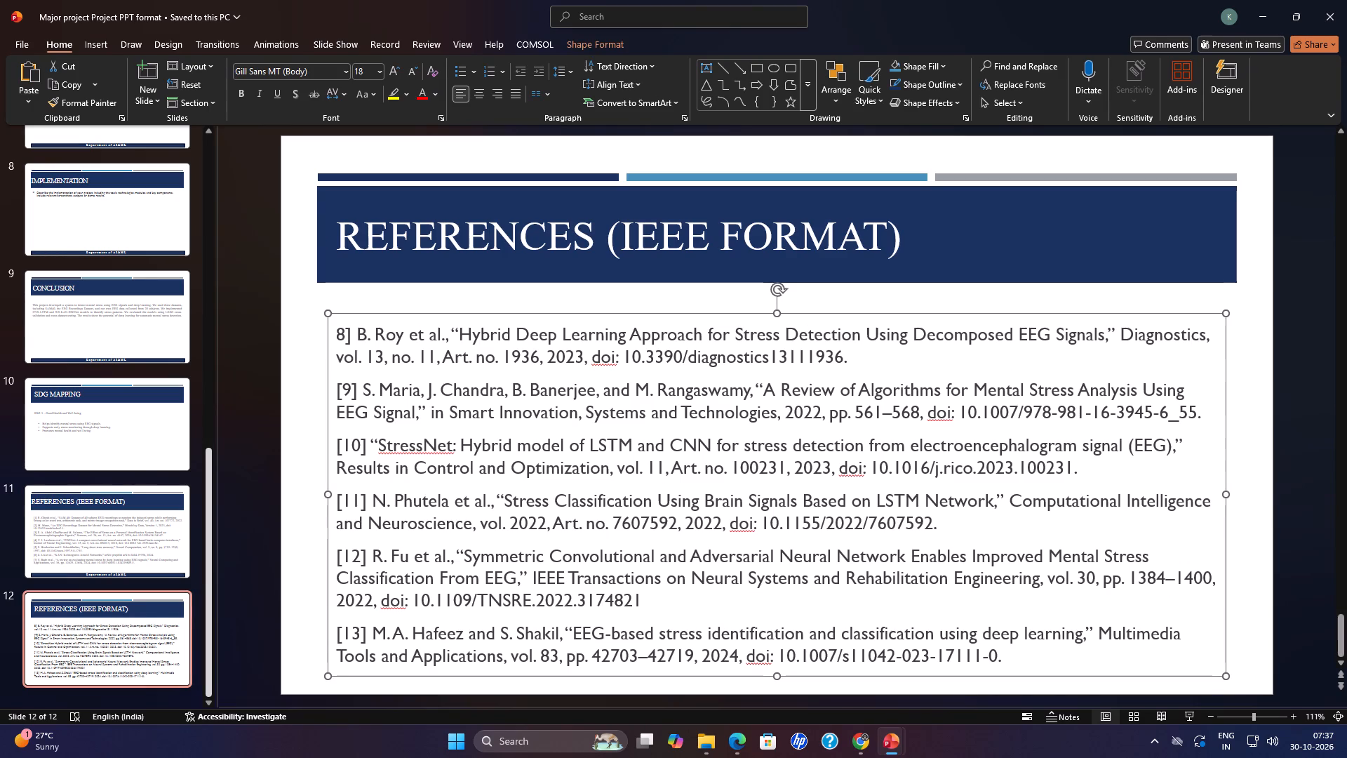
pyautogui.moveTo(337, 326); pyautogui.dragTo(1303, 686)
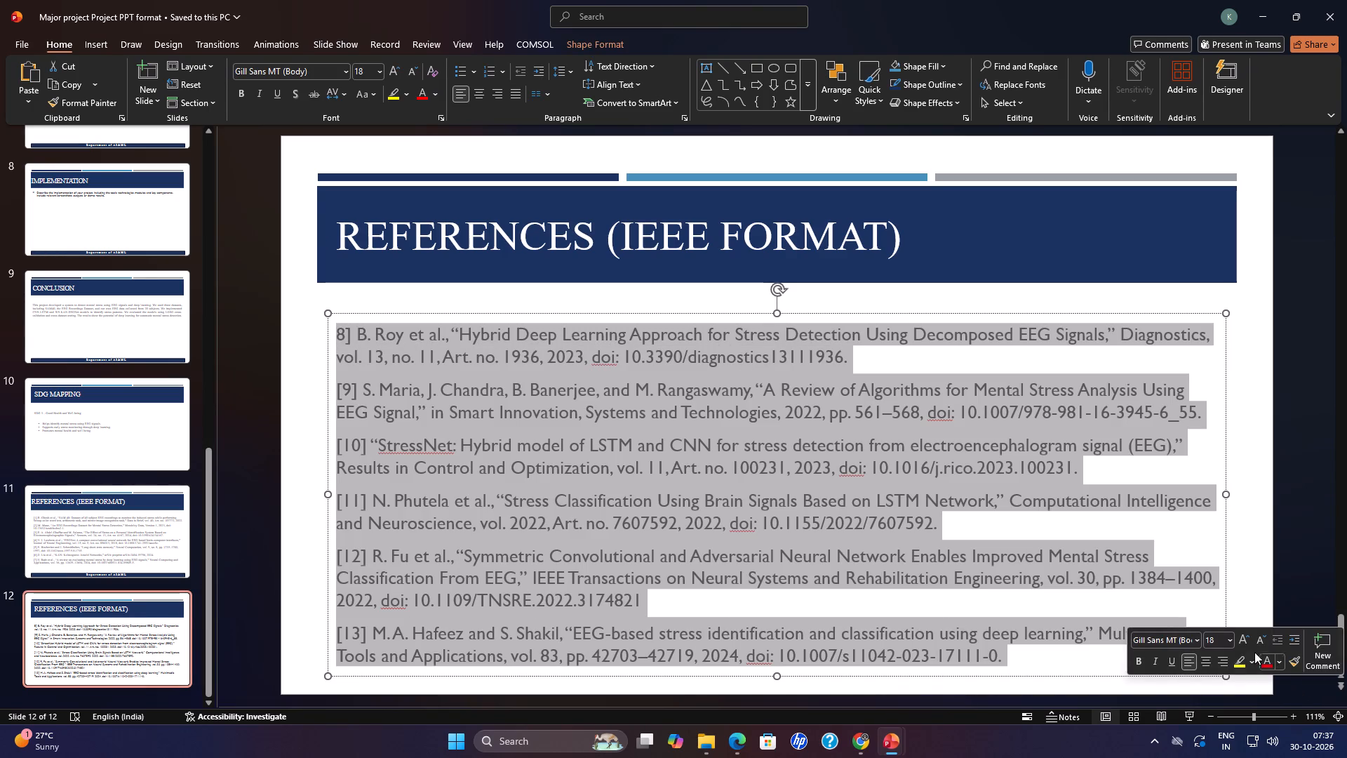
pyautogui.click(1195, 644)
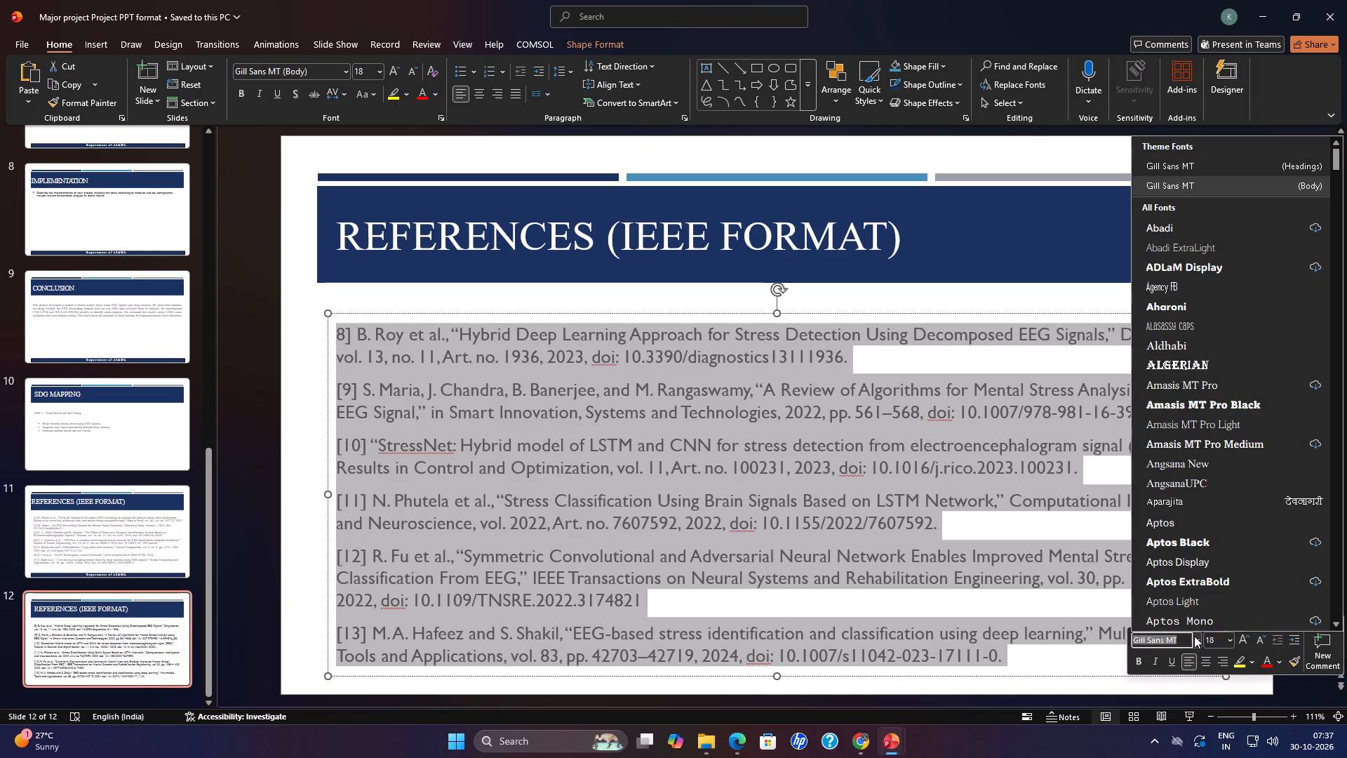
pyautogui.press('t')
pyautogui.press('i')
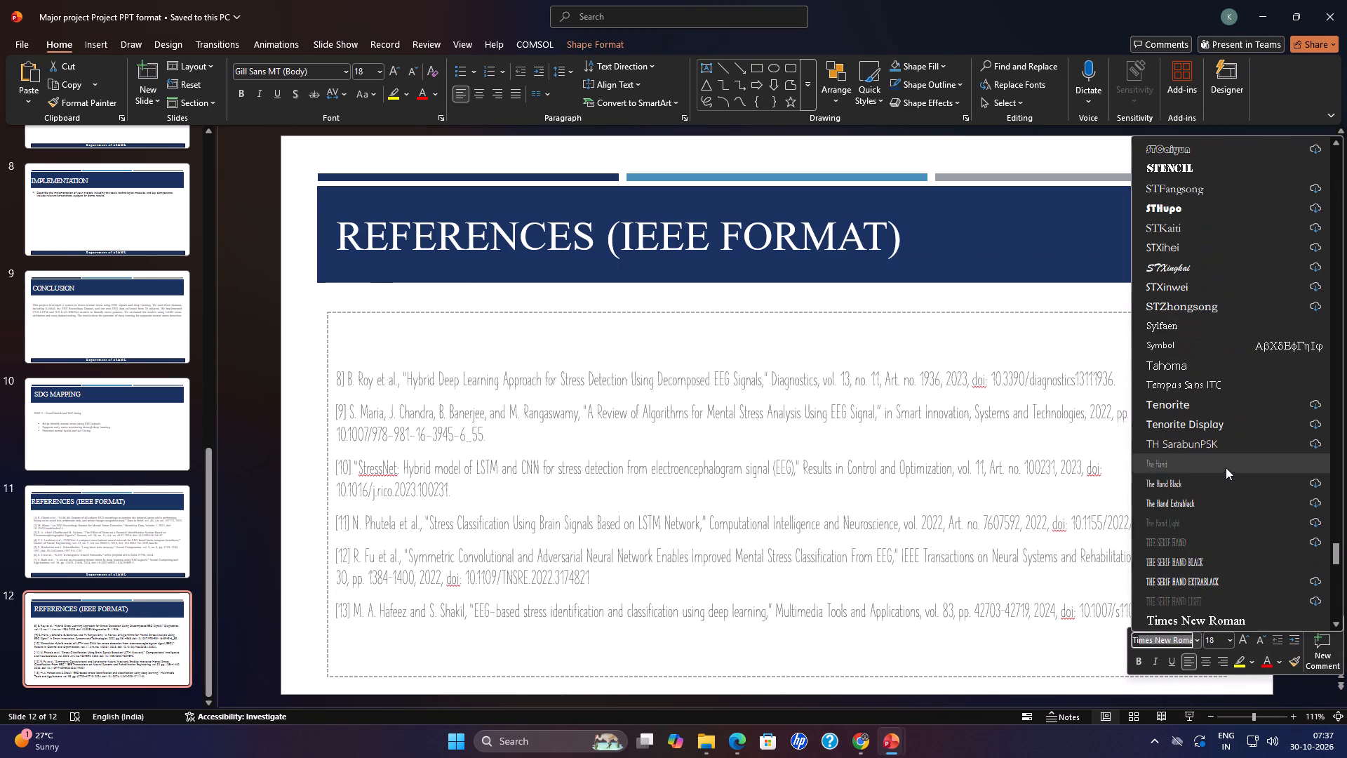
pyautogui.press('m')
pyautogui.click(1214, 613)
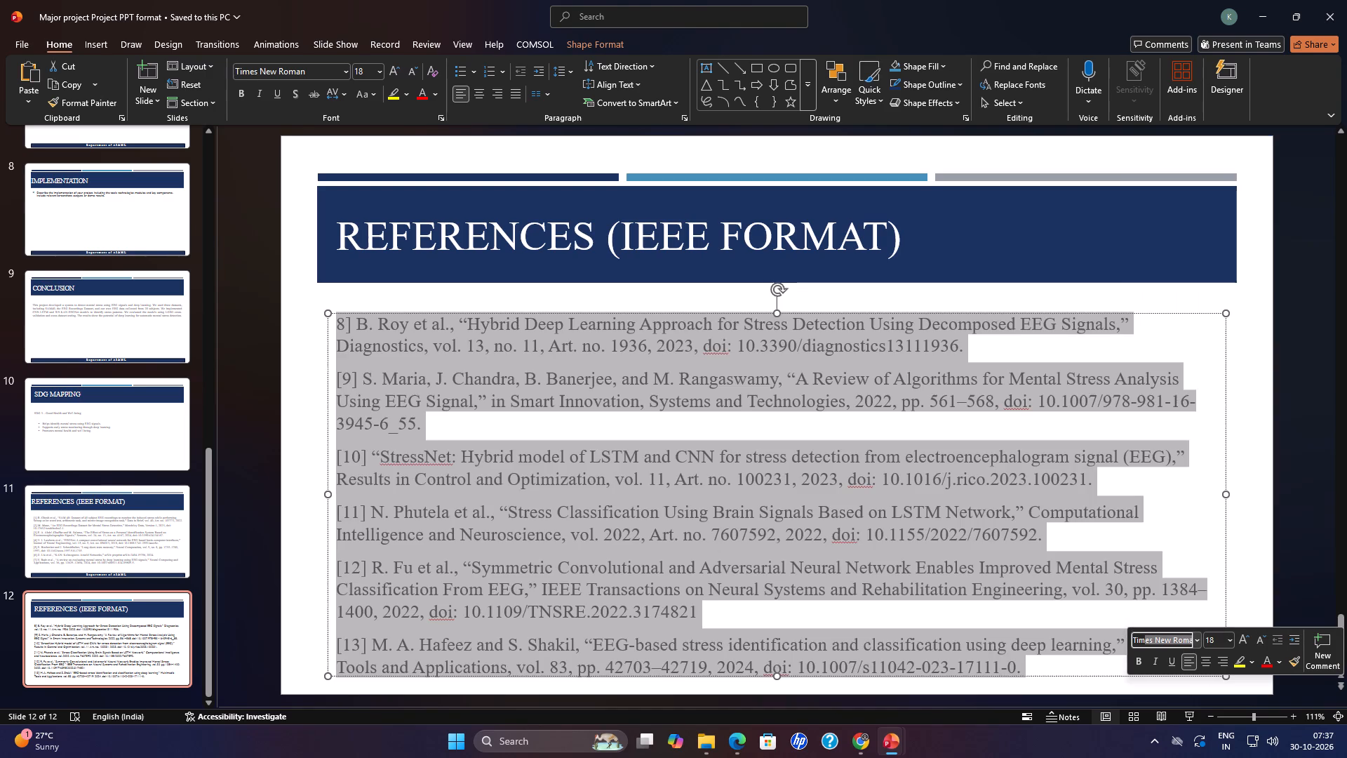
# Compare the text formatting and slide layout of the references on slides 11 and 12.
pyautogui.click(1179, 518)
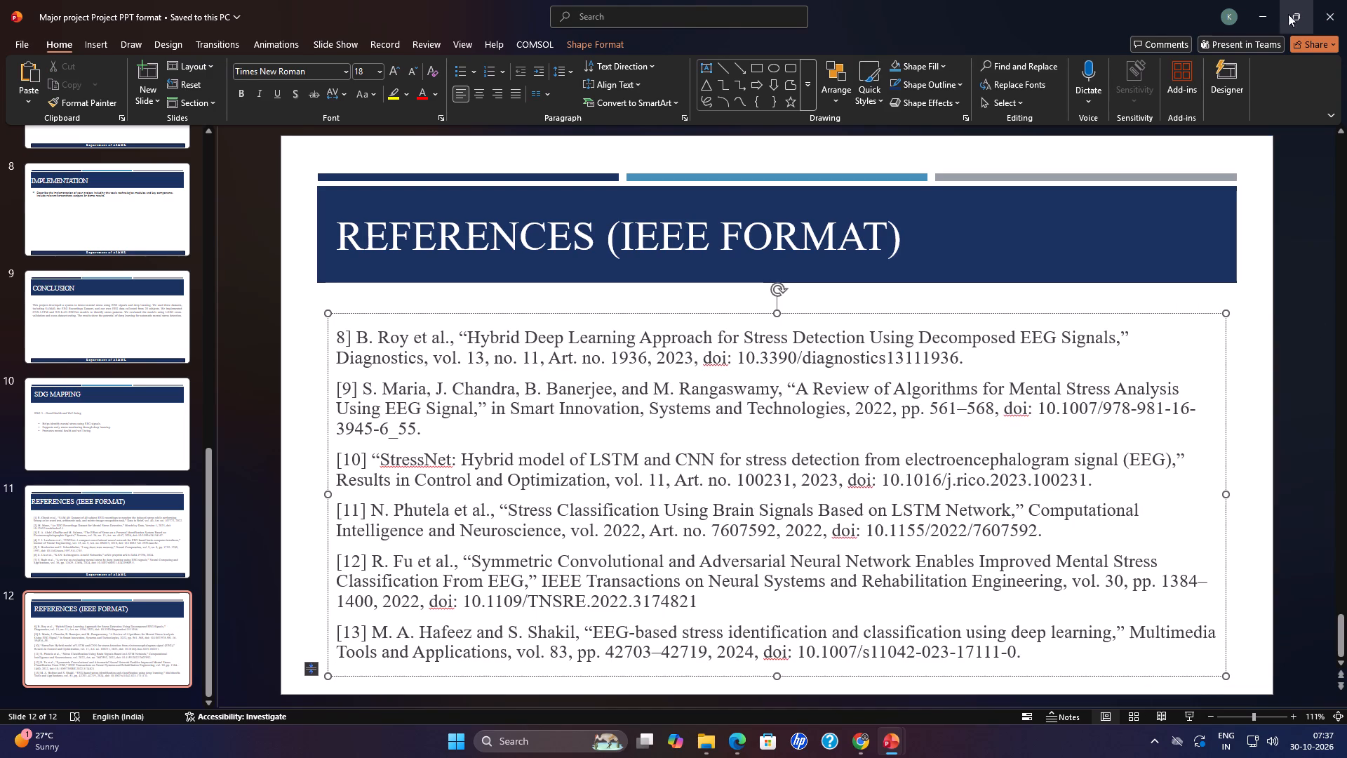
pyautogui.click(119, 533)
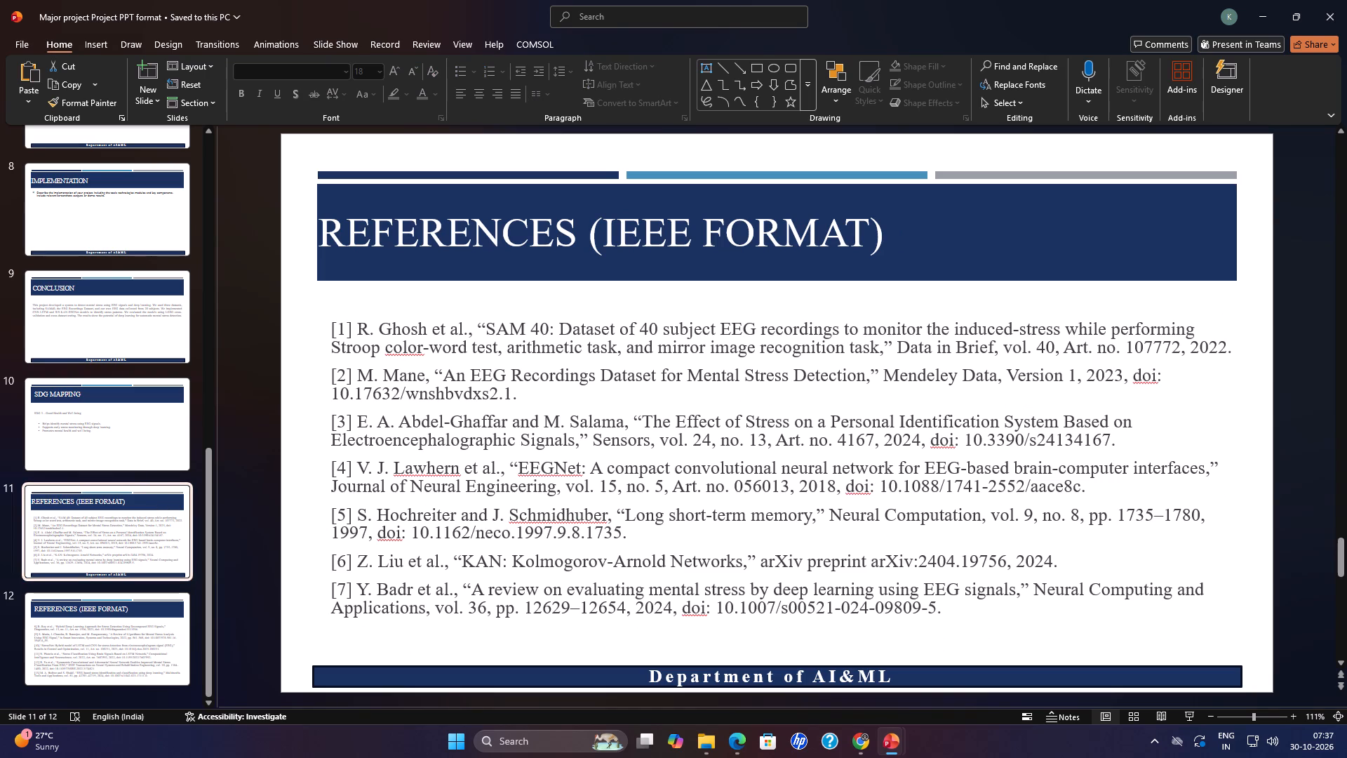
pyautogui.click(102, 627)
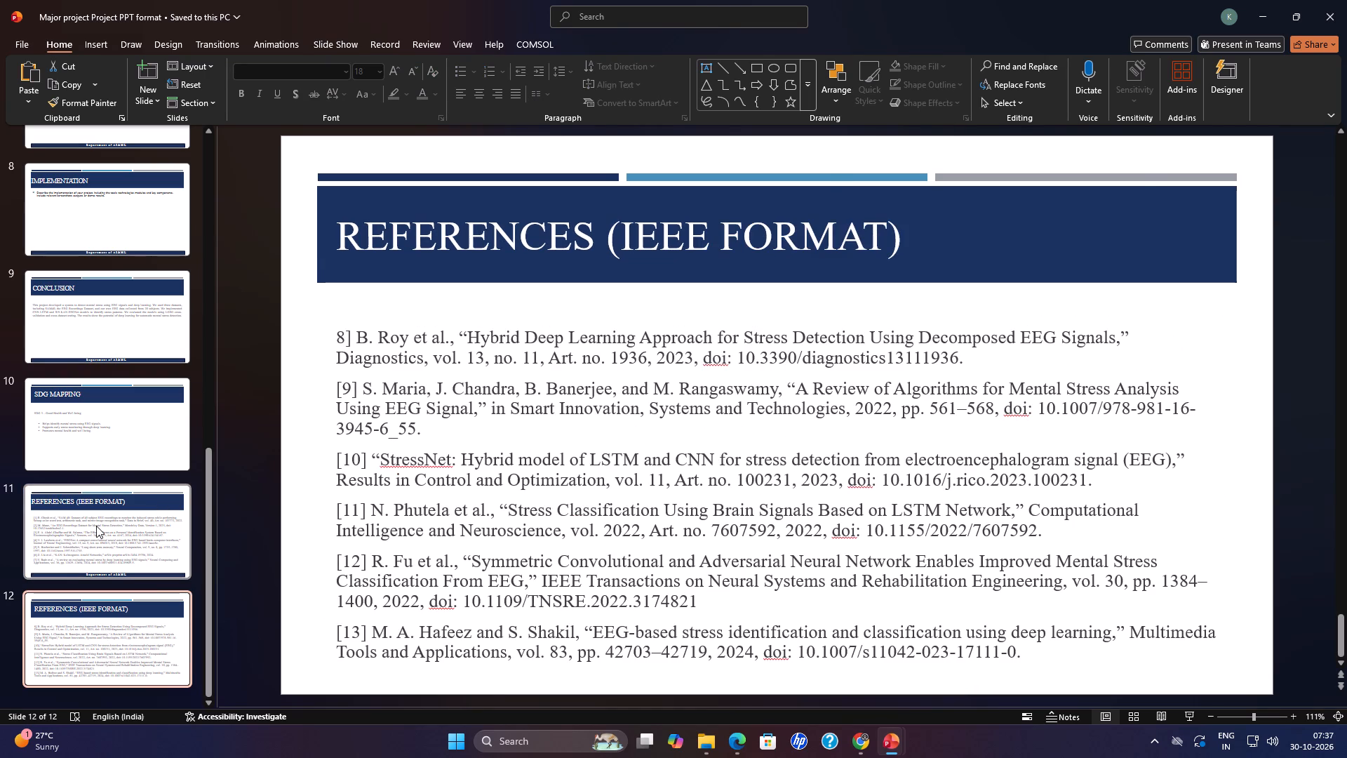
pyautogui.moveTo(89, 481); pyautogui.dragTo(91, 490)
pyautogui.click(109, 547)
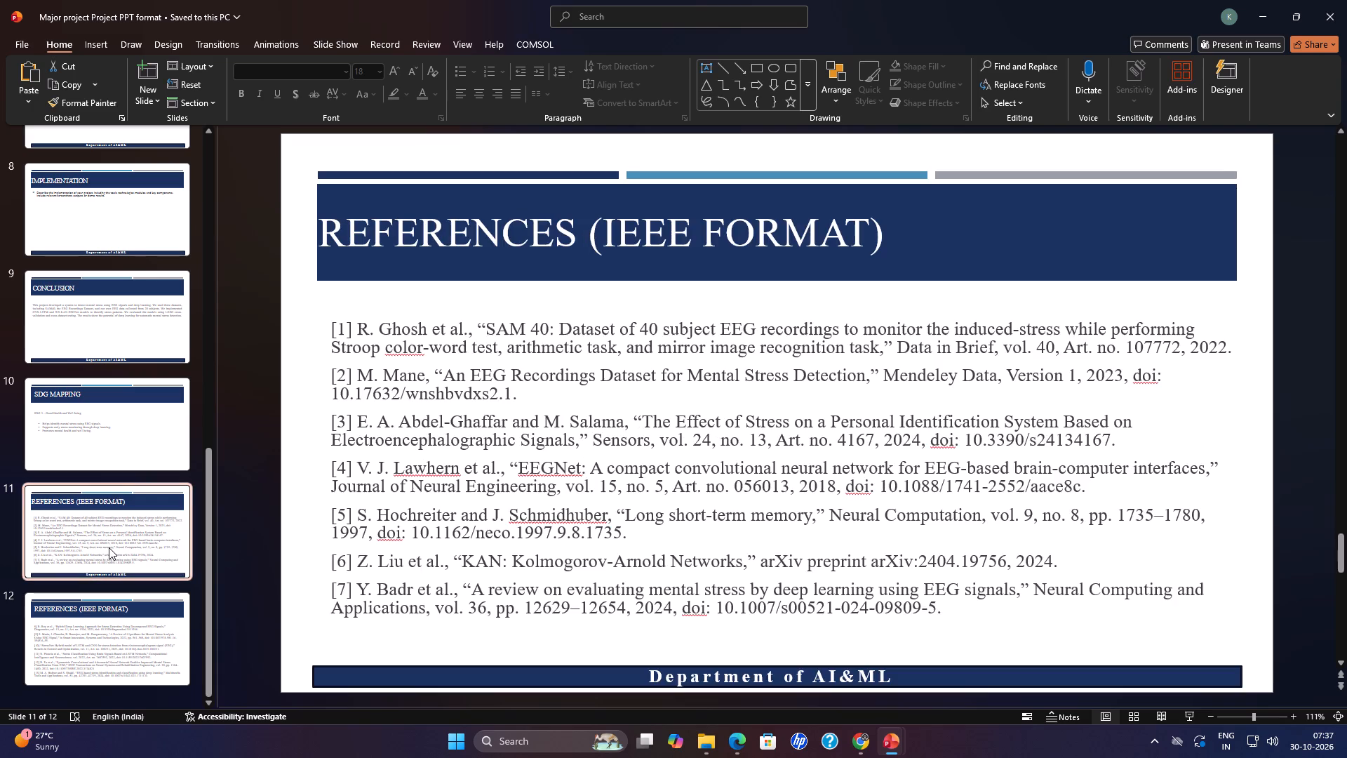
pyautogui.click(90, 625)
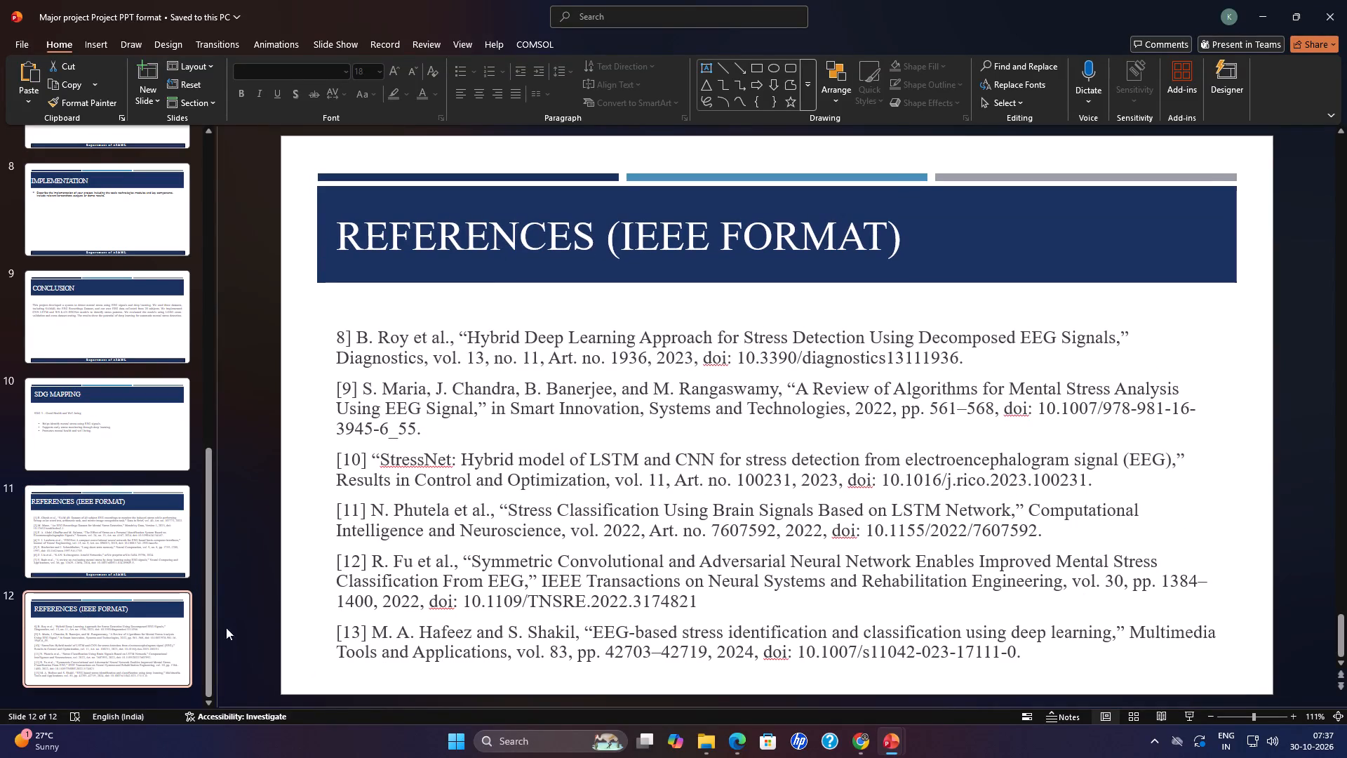
pyautogui.scroll(-1, 455, 654)
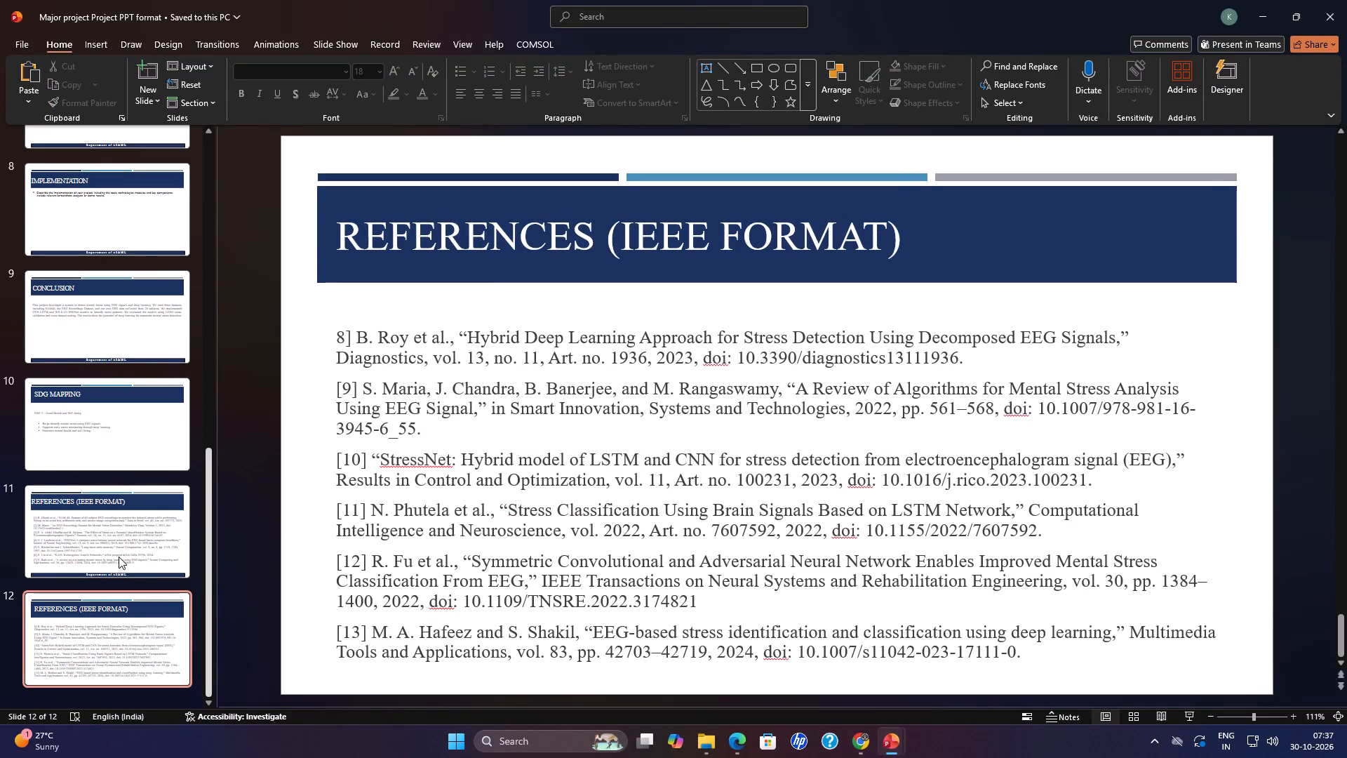
pyautogui.click(119, 557)
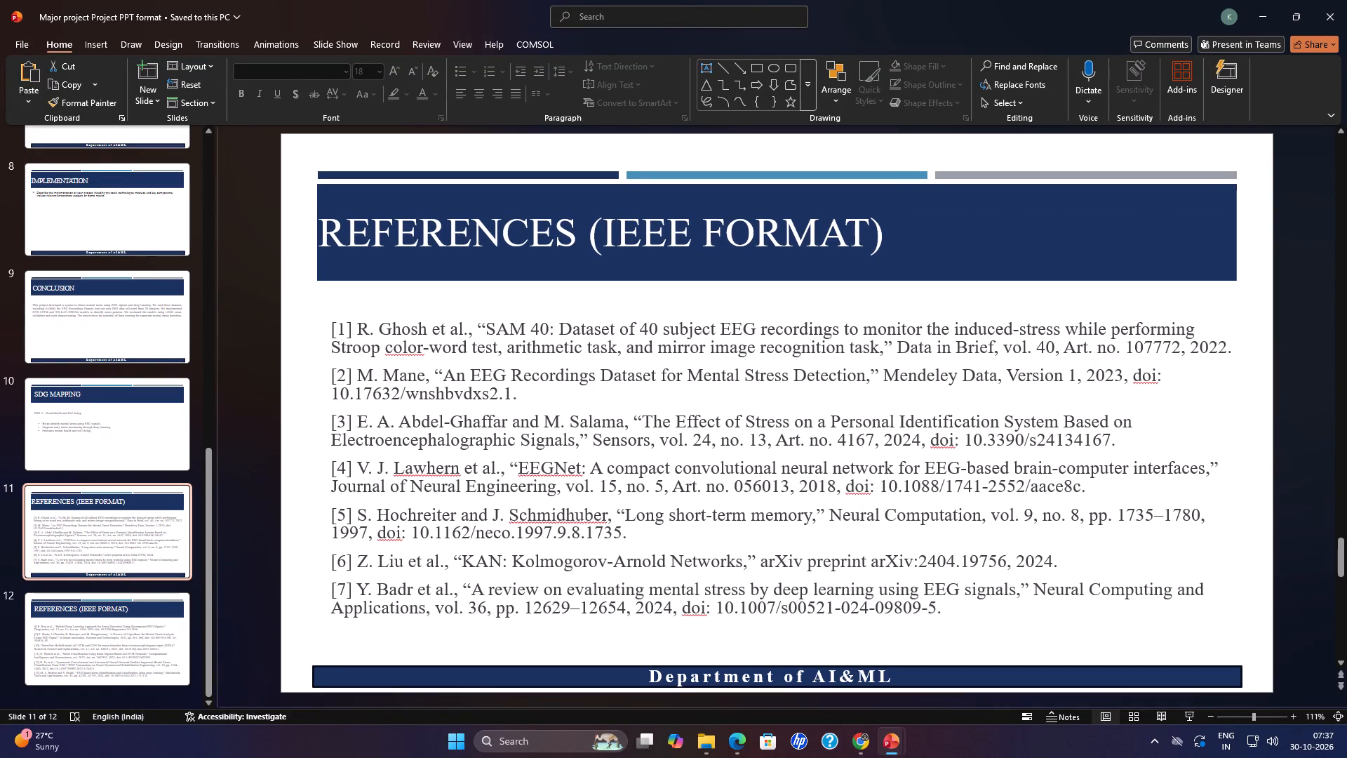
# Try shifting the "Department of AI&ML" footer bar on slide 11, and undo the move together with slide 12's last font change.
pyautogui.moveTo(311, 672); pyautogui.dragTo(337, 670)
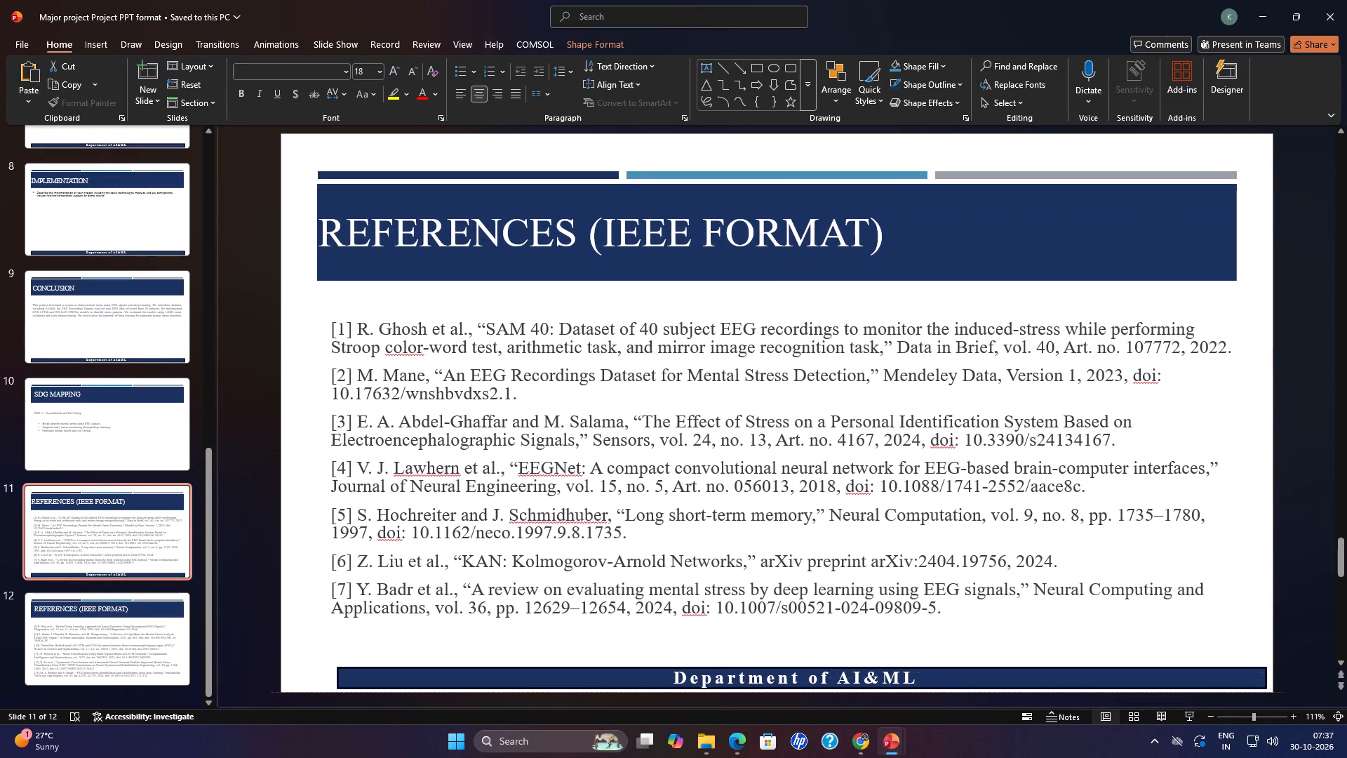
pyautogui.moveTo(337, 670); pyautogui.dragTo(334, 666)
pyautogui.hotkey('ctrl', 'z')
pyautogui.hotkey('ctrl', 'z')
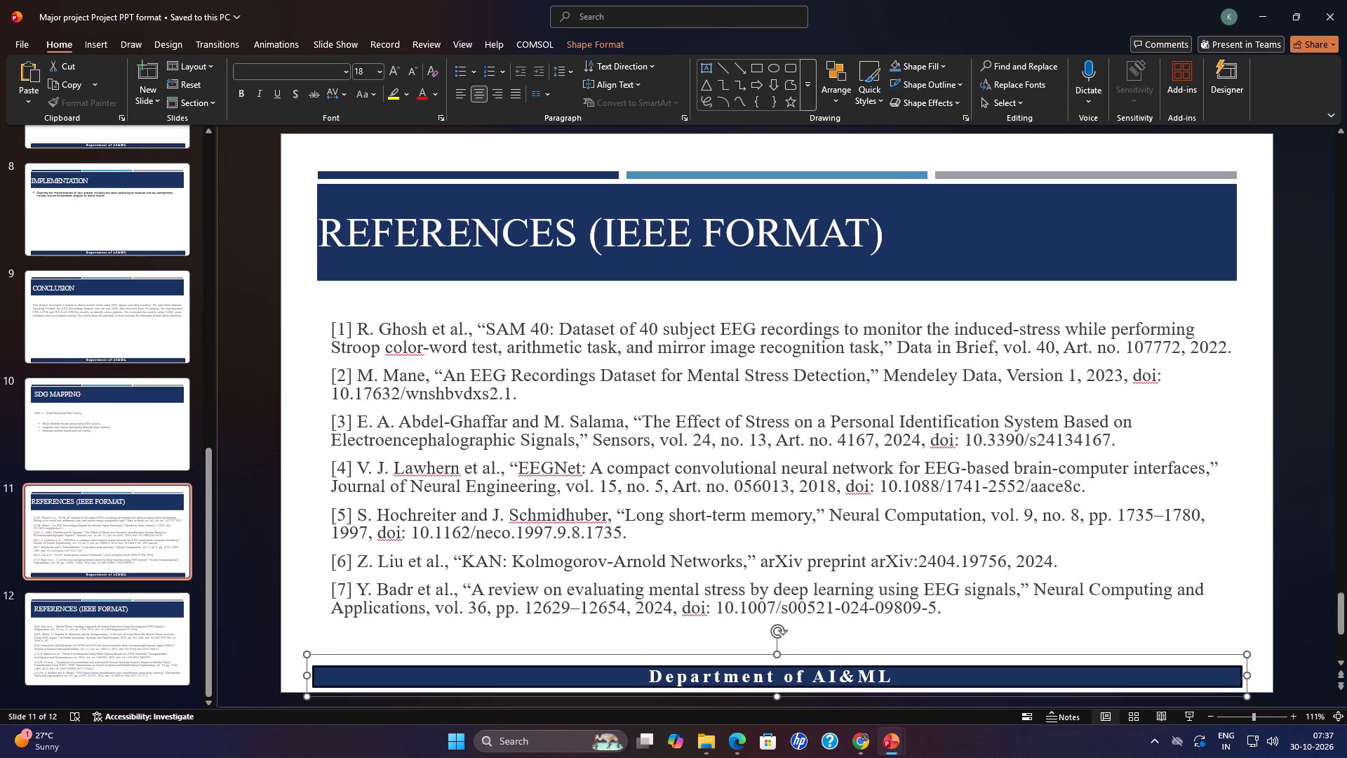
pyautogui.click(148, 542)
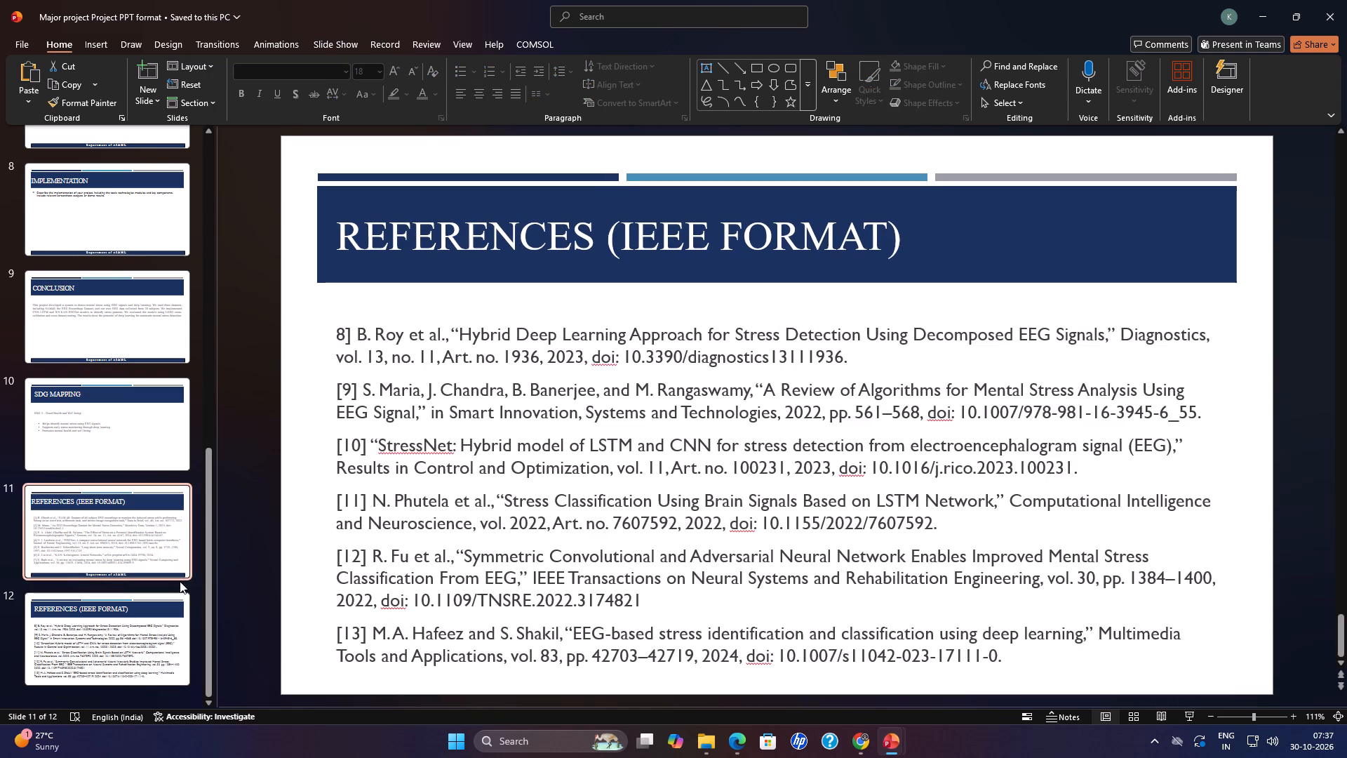
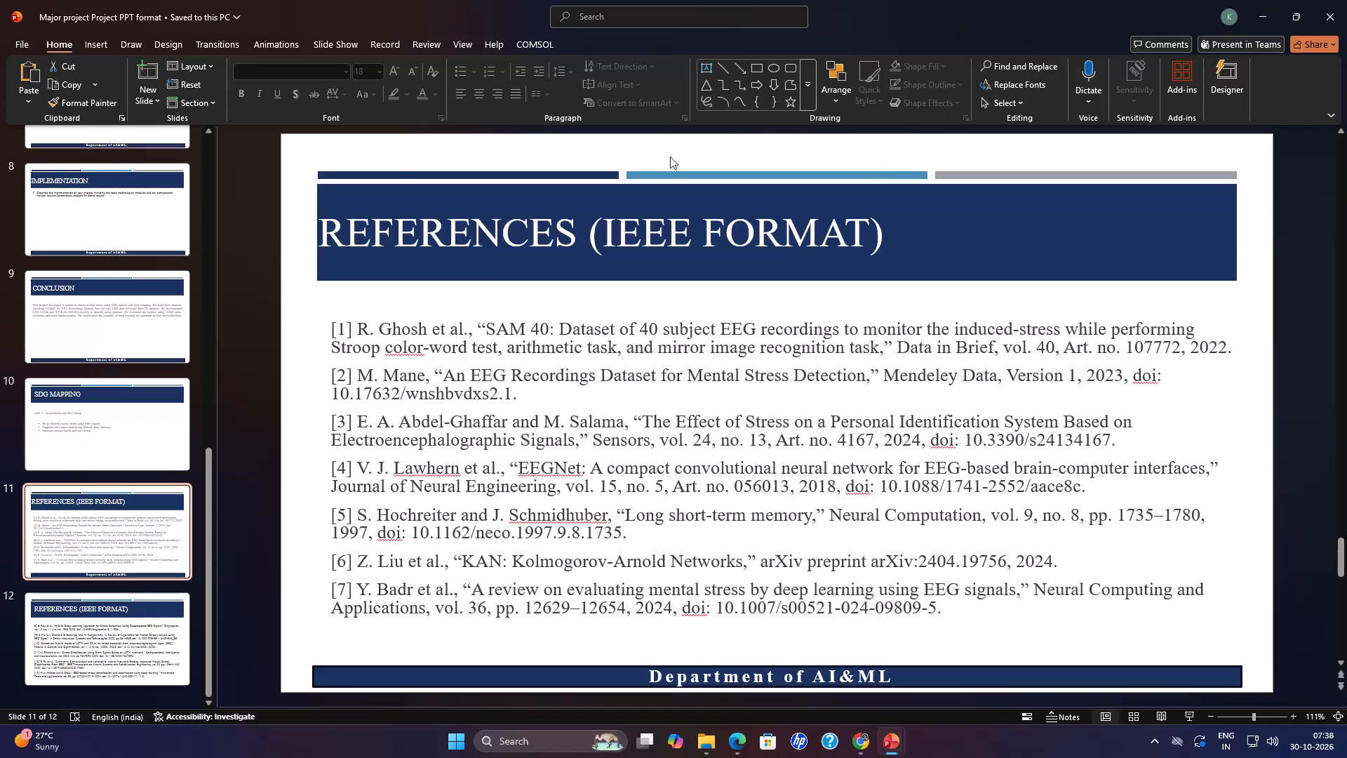
# Move the text box with references 8 to 13 on slide 12 up to just beneath the title banner, left-aligned with the title text.
pyautogui.click(102, 675)
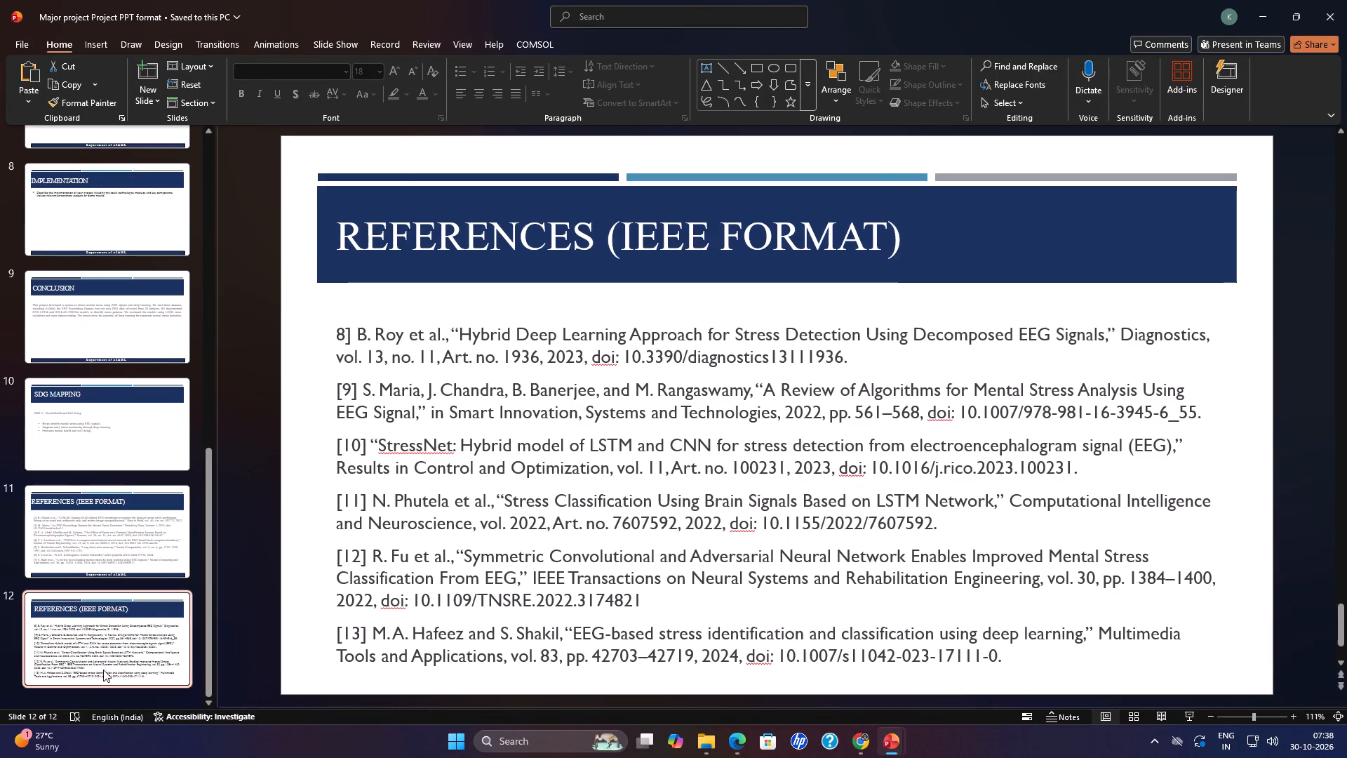
pyautogui.moveTo(155, 555); pyautogui.dragTo(159, 564)
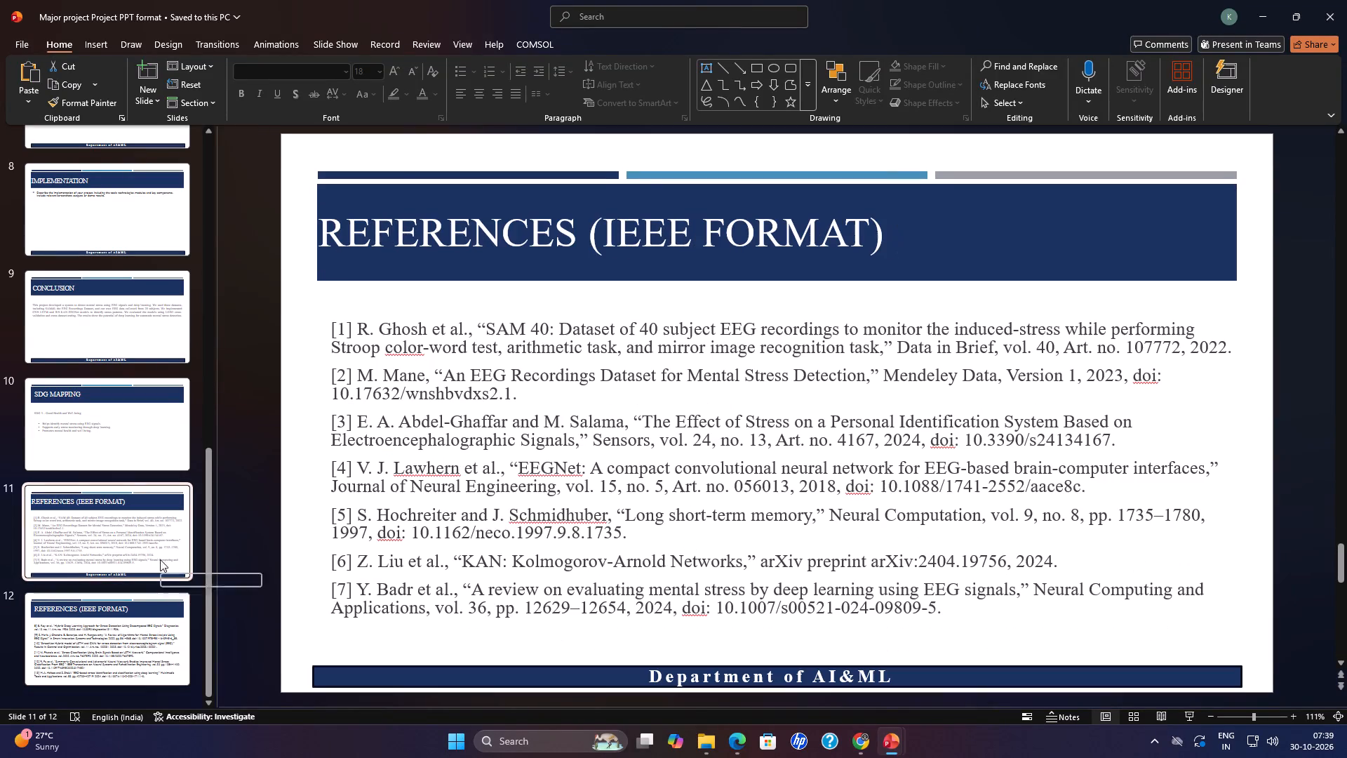
pyautogui.click(123, 633)
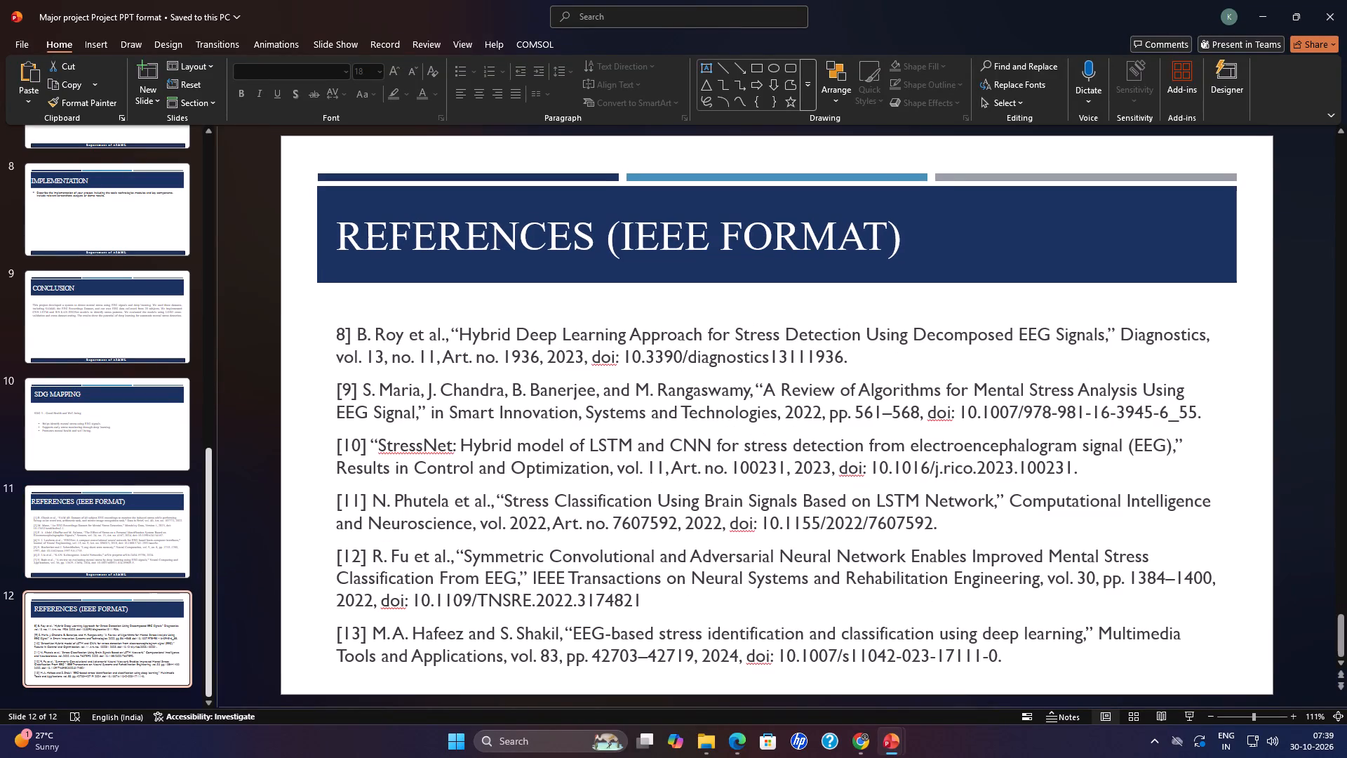
pyautogui.moveTo(330, 326); pyautogui.dragTo(441, 474)
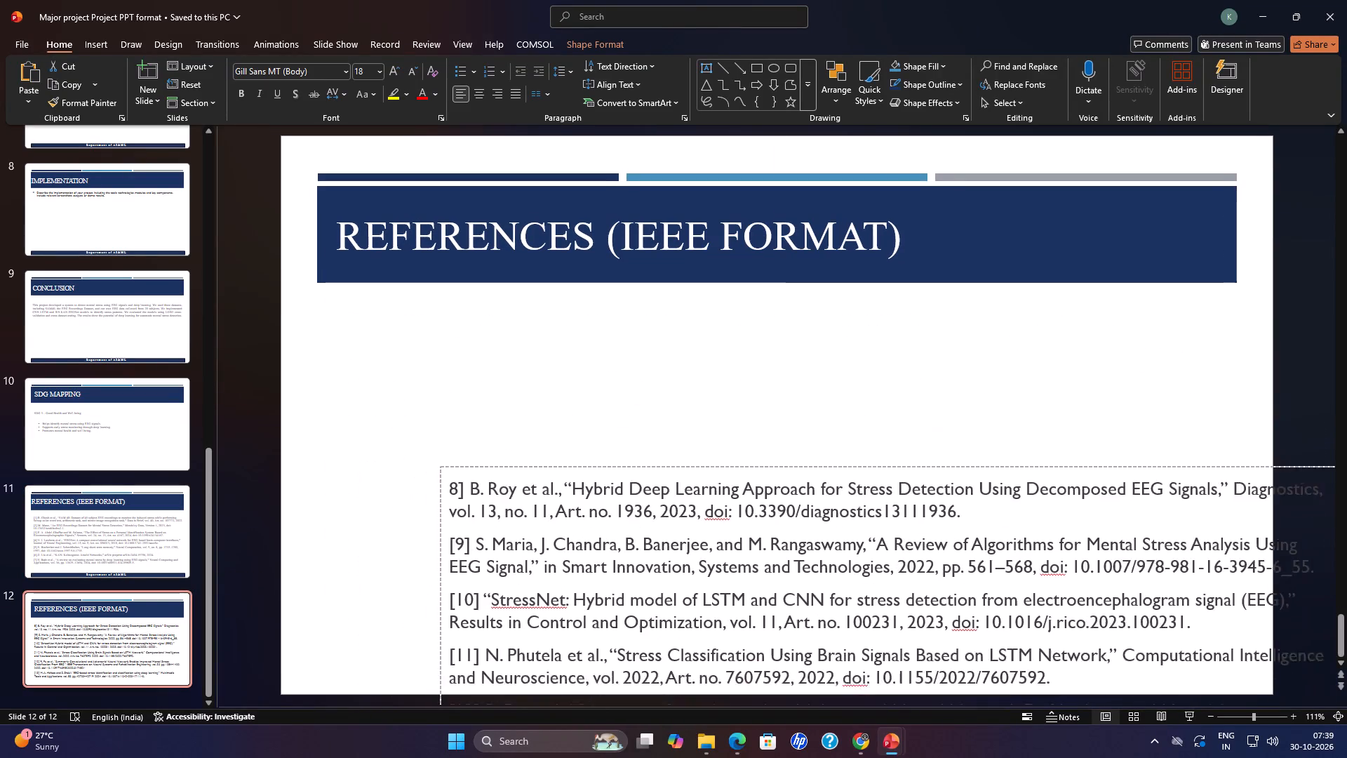
pyautogui.moveTo(441, 474); pyautogui.dragTo(337, 303)
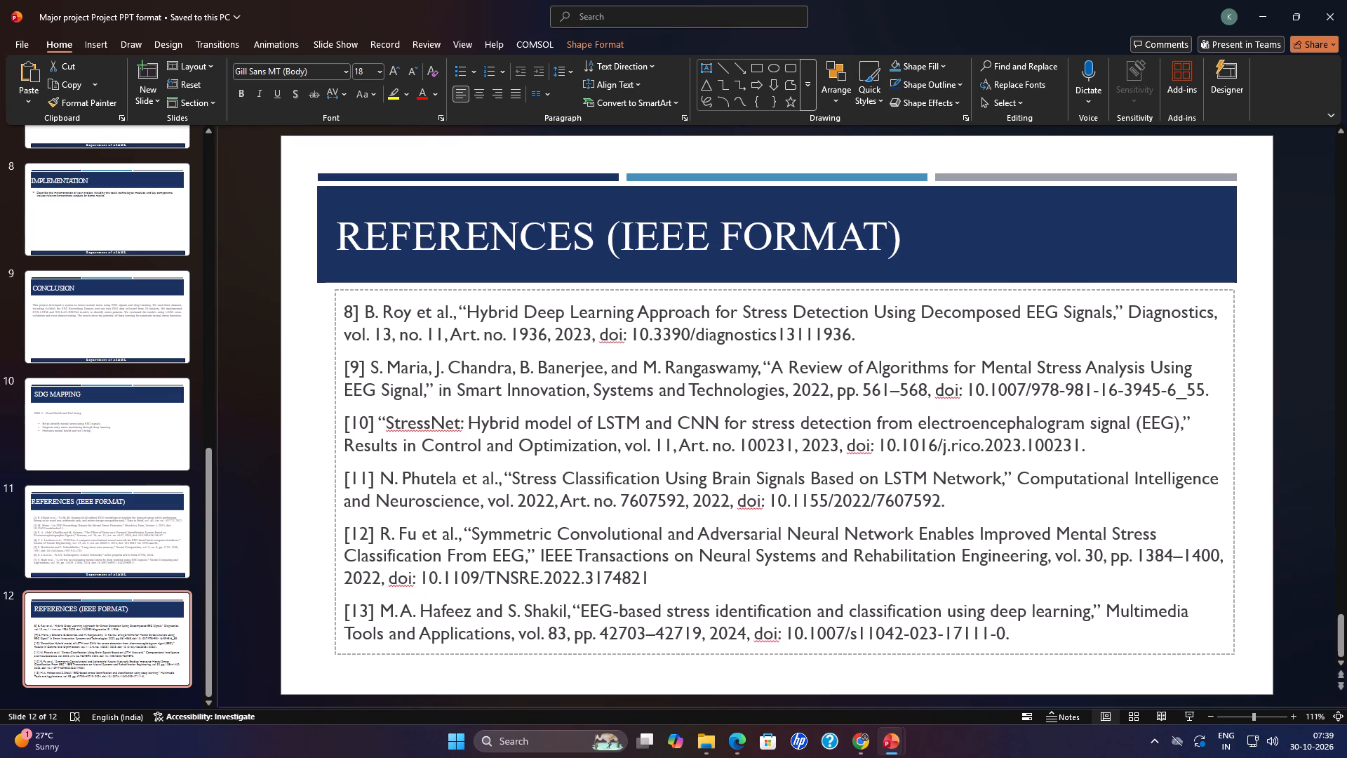
pyautogui.moveTo(337, 303); pyautogui.dragTo(319, 304)
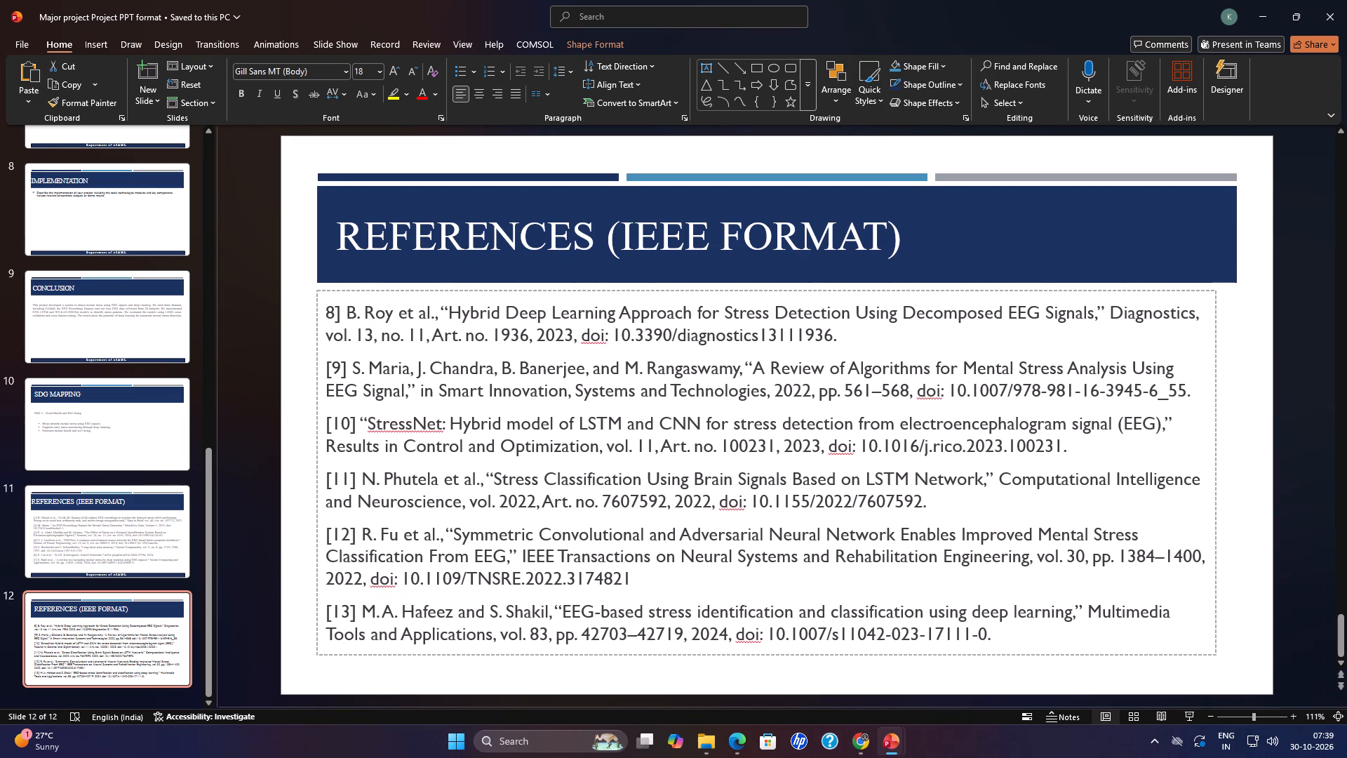
pyautogui.moveTo(319, 304); pyautogui.dragTo(328, 306)
pyautogui.click(351, 324)
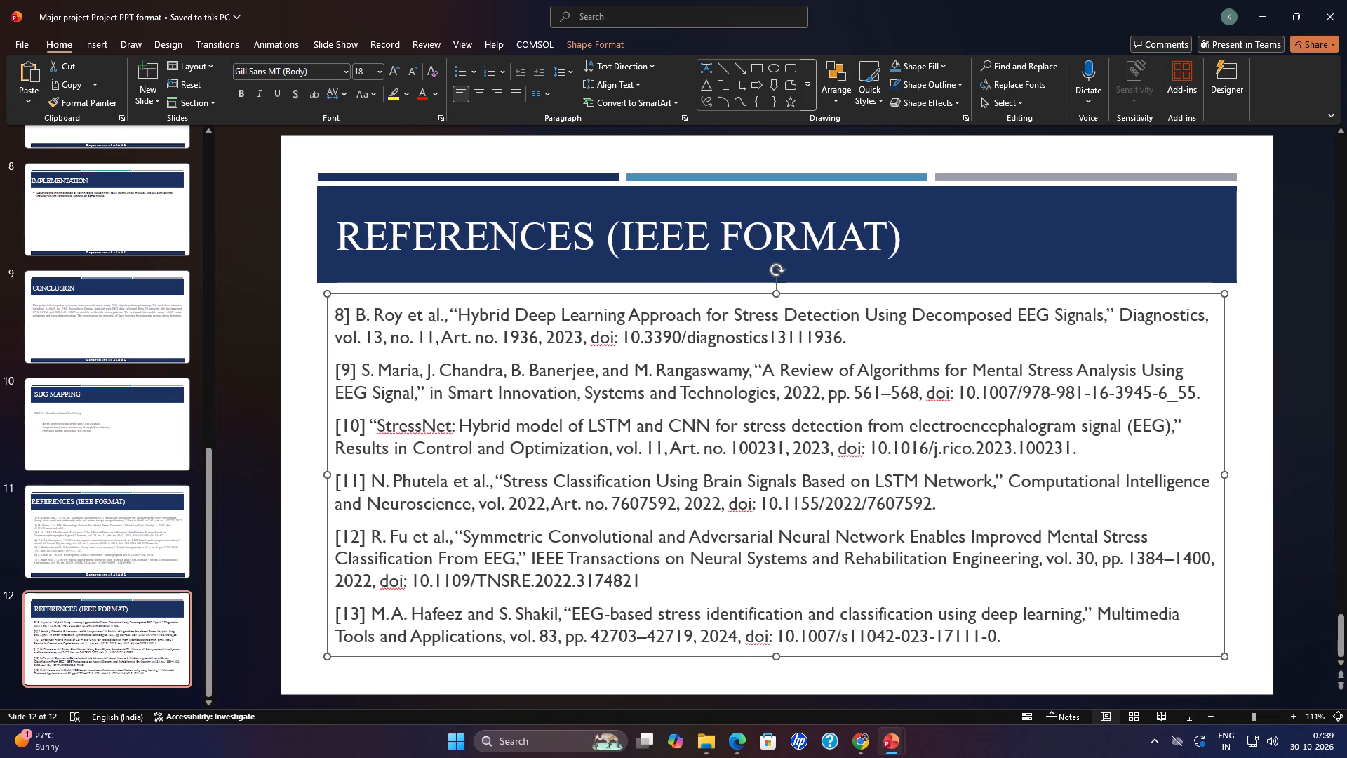
# Set the font of all the references 8 to 13 on slide 12 to Times New Roman.
pyautogui.click(340, 306)
pyautogui.moveTo(337, 306); pyautogui.dragTo(344, 322)
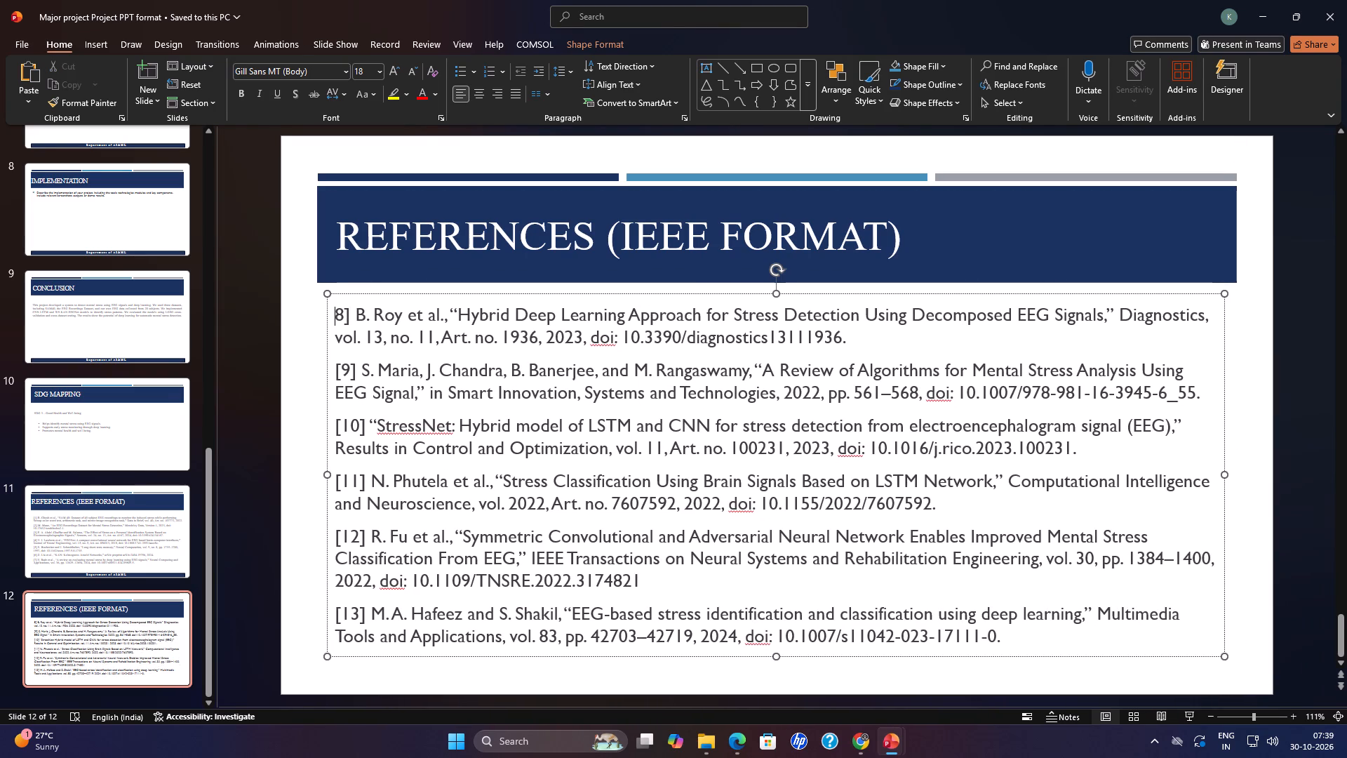
pyautogui.moveTo(344, 322); pyautogui.dragTo(1026, 687)
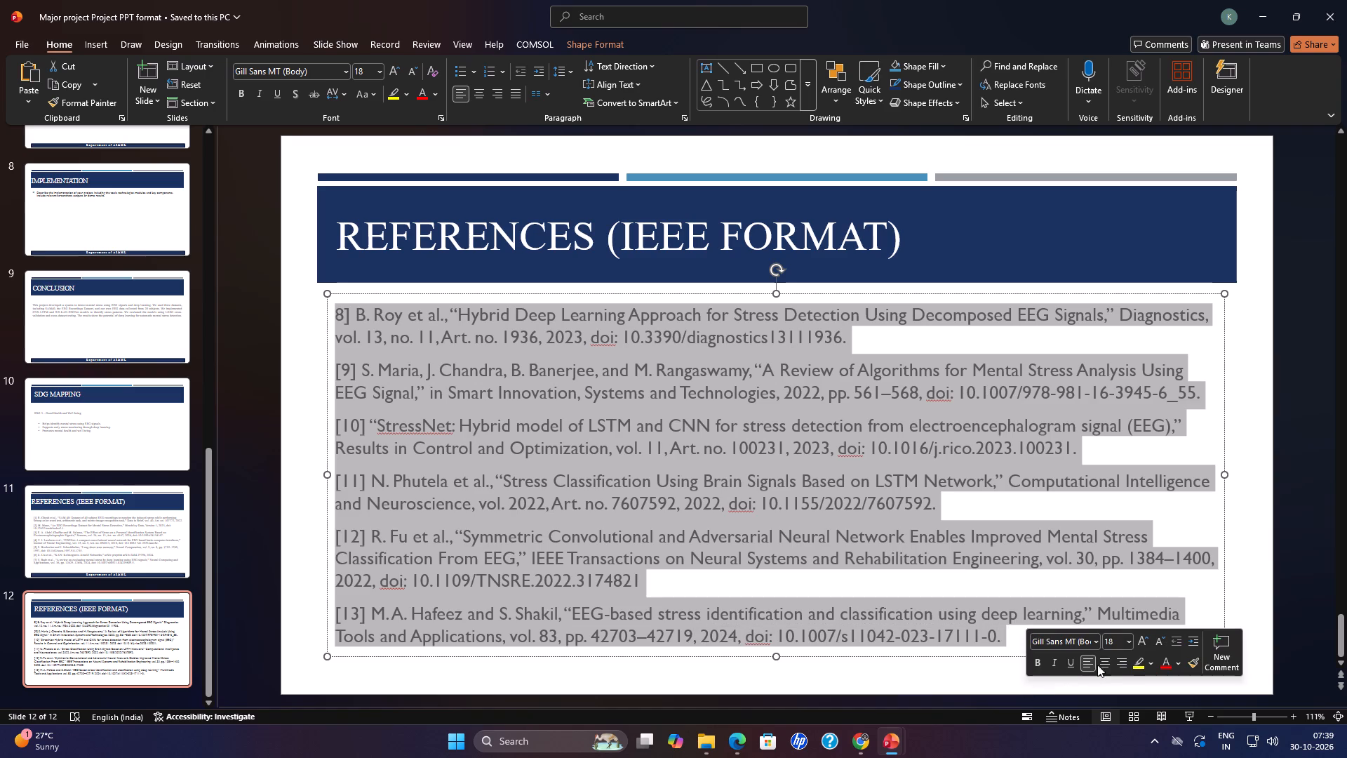
pyautogui.click(1097, 639)
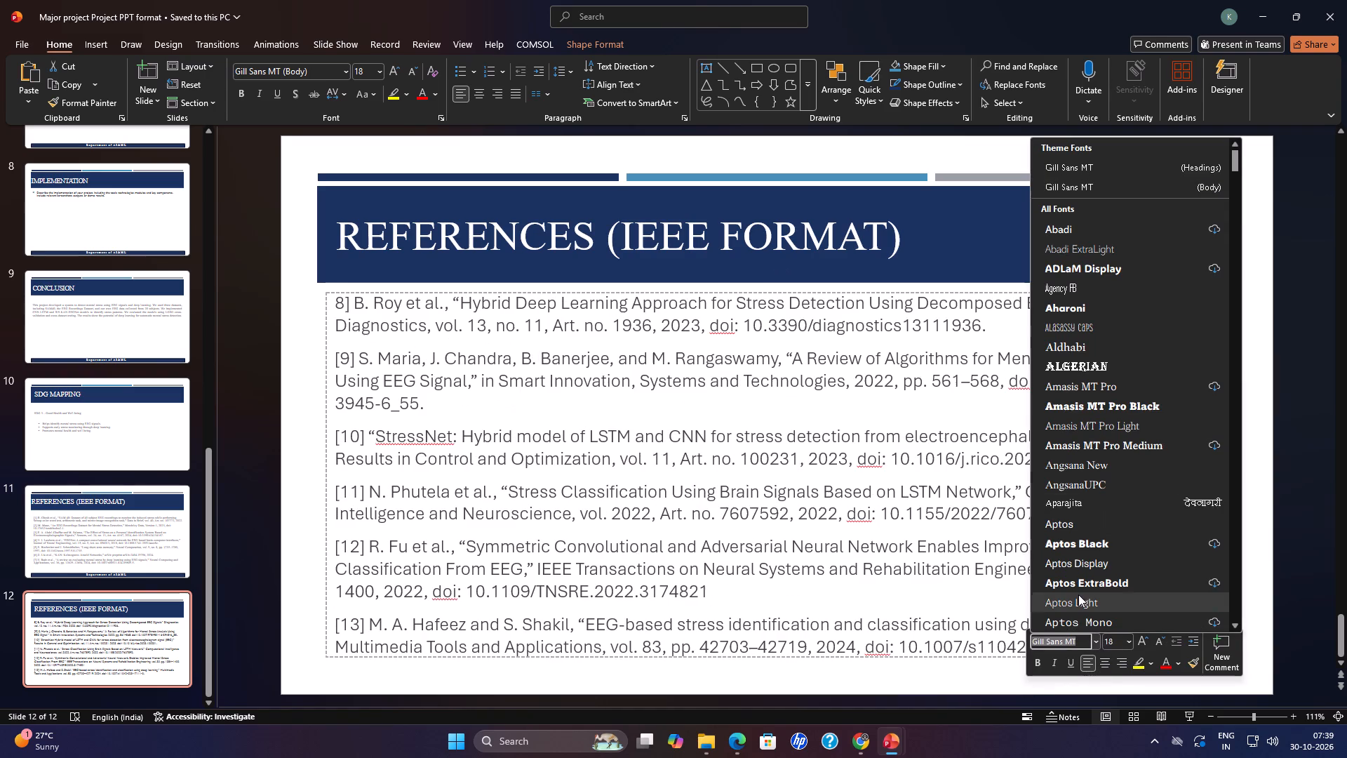
pyautogui.press('t')
pyautogui.press('i')
pyautogui.press('m')
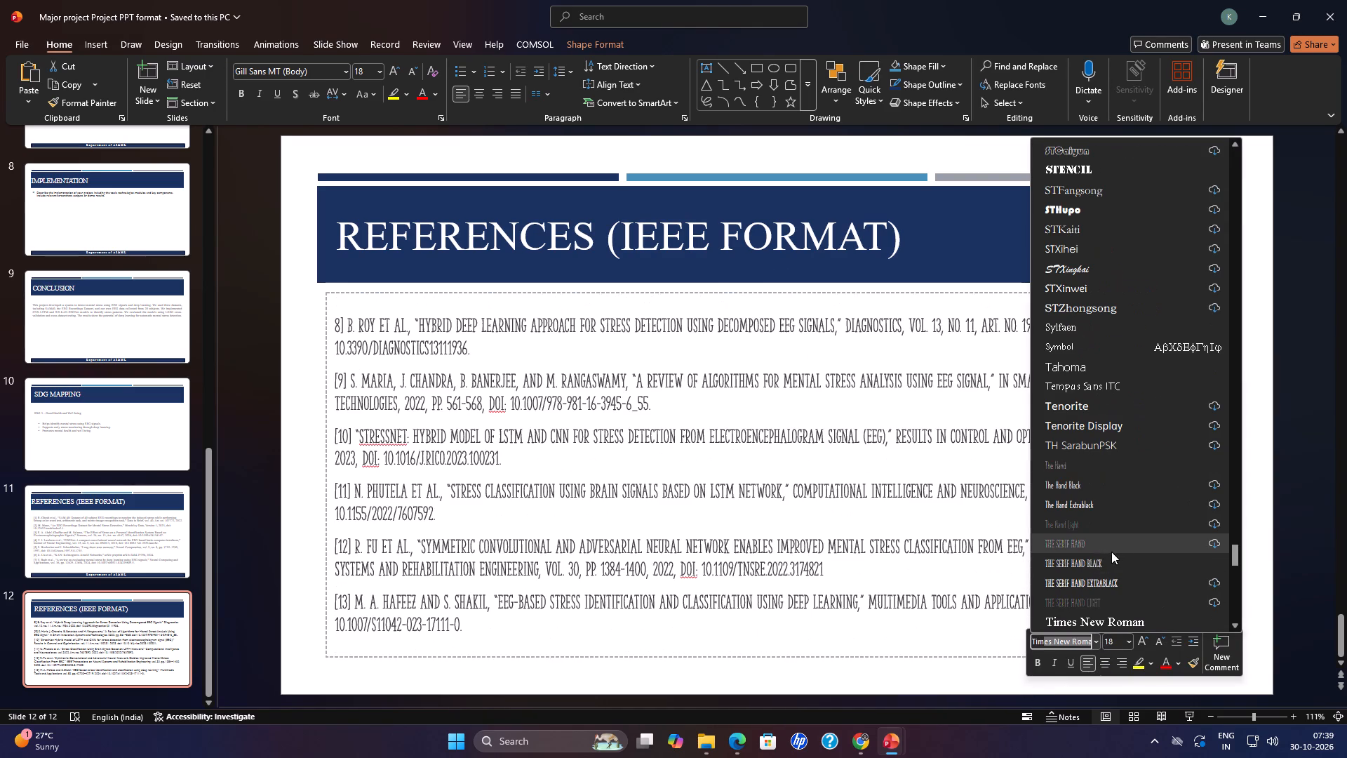
pyautogui.click(1081, 624)
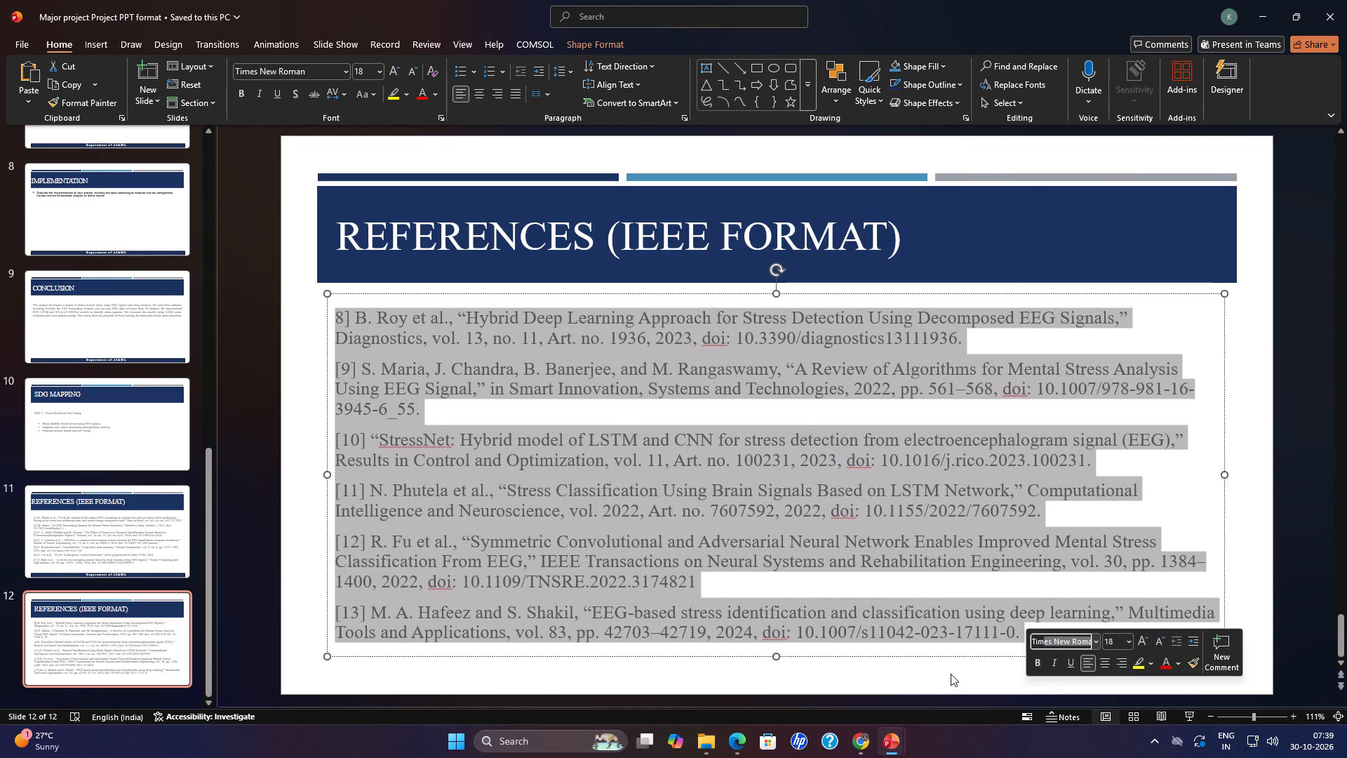
pyautogui.click(951, 675)
# Compare the reference text and slide layout on slides 11 and 12, including the footer area.
pyautogui.click(127, 528)
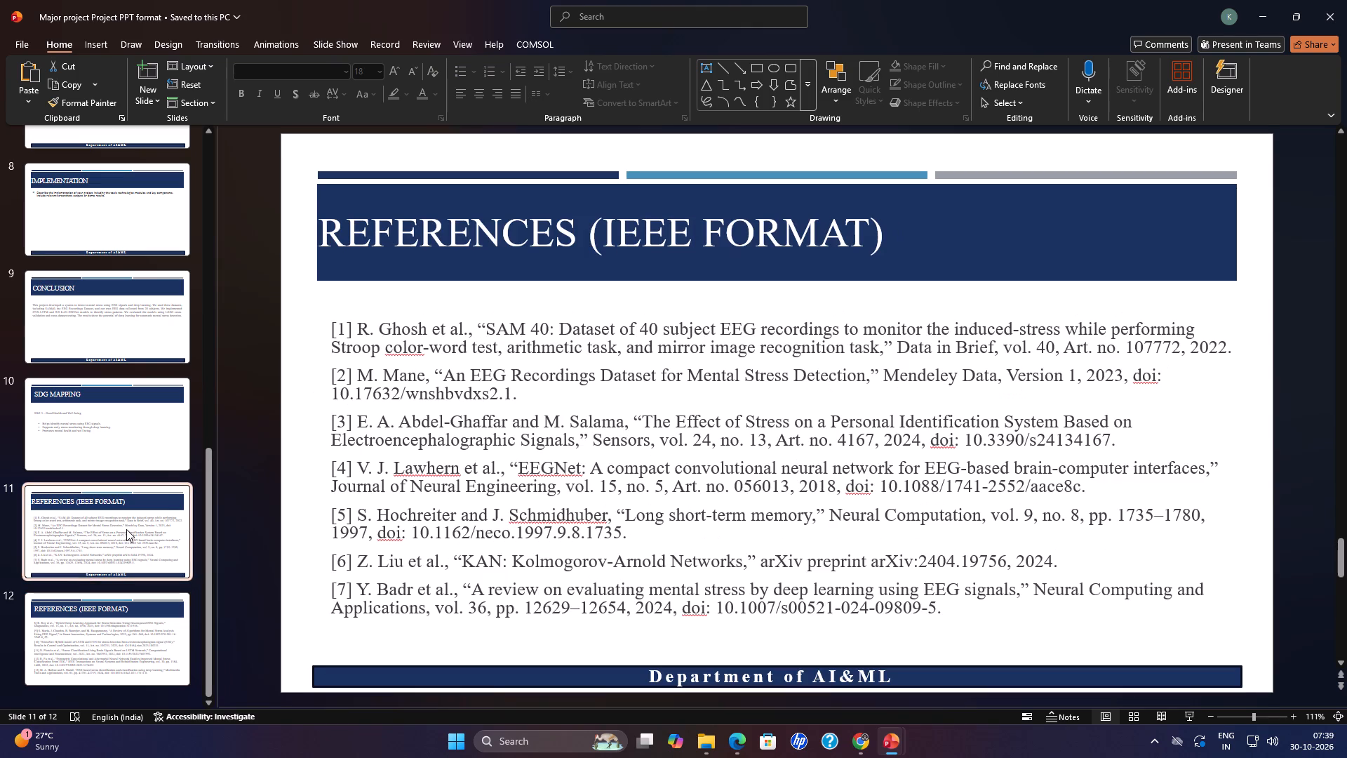
pyautogui.click(90, 625)
pyautogui.click(105, 635)
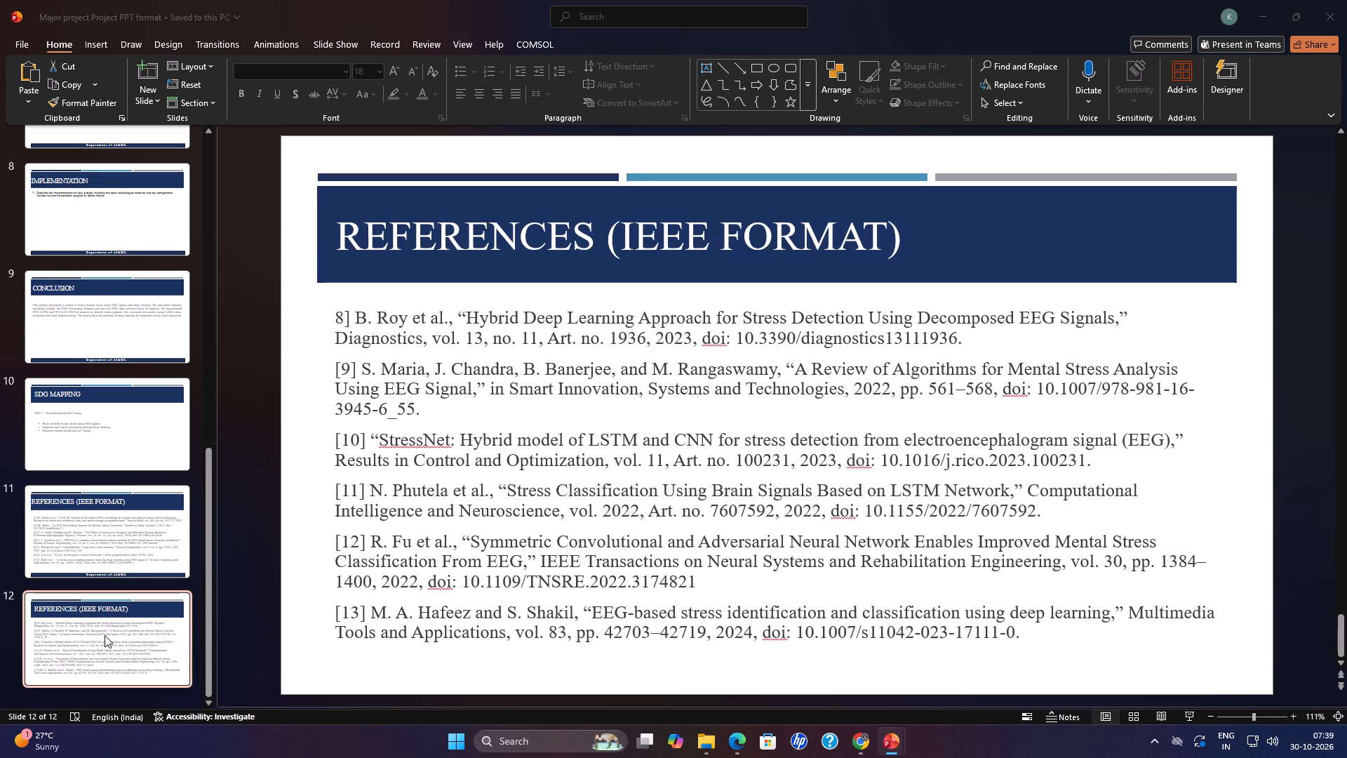
pyautogui.click(66, 634)
pyautogui.click(82, 655)
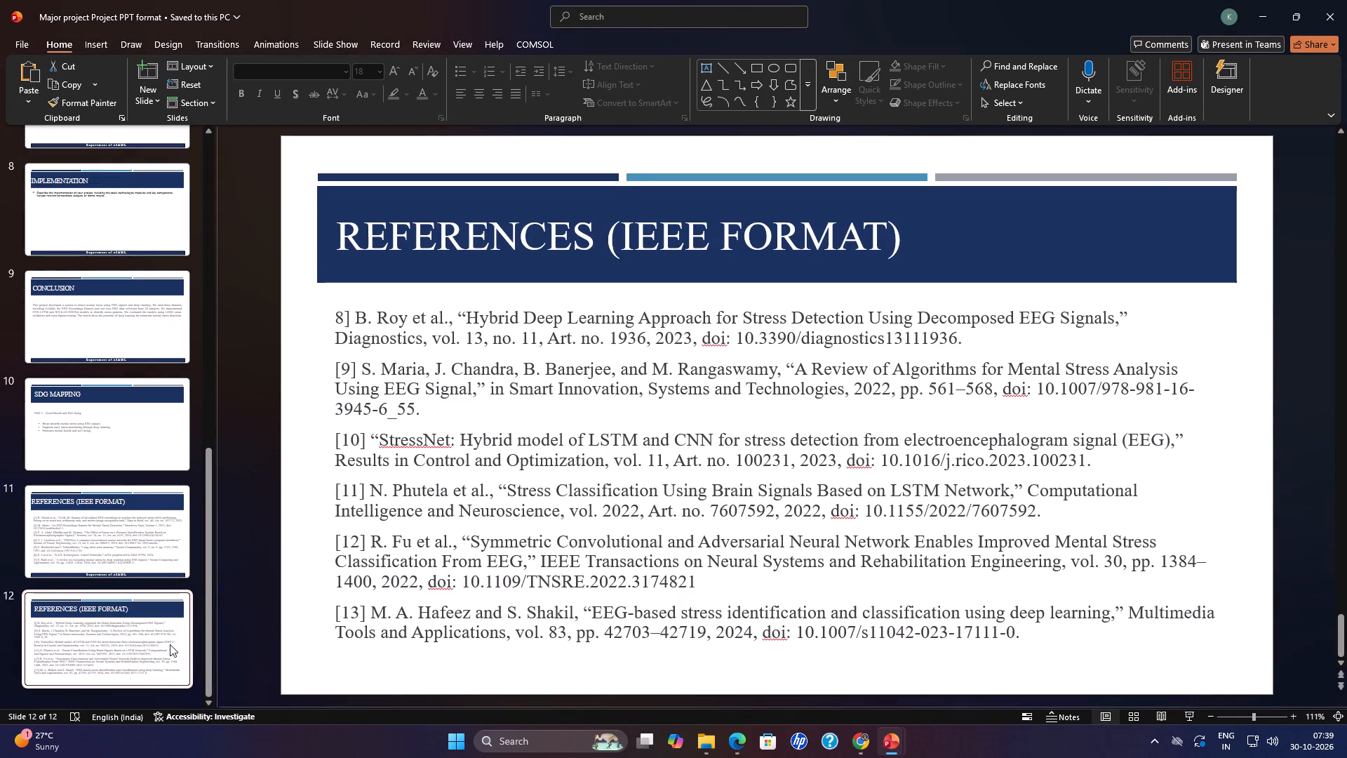
pyautogui.click(149, 533)
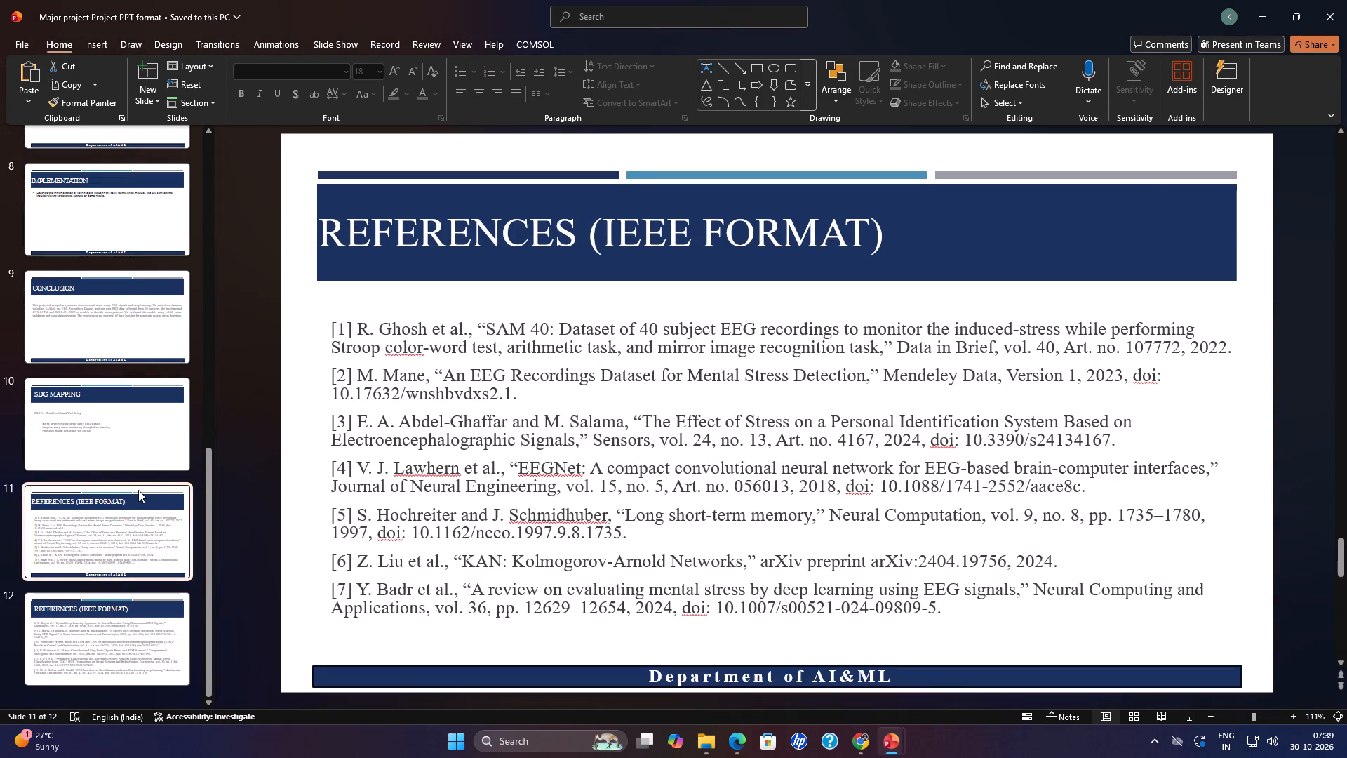
pyautogui.click(144, 646)
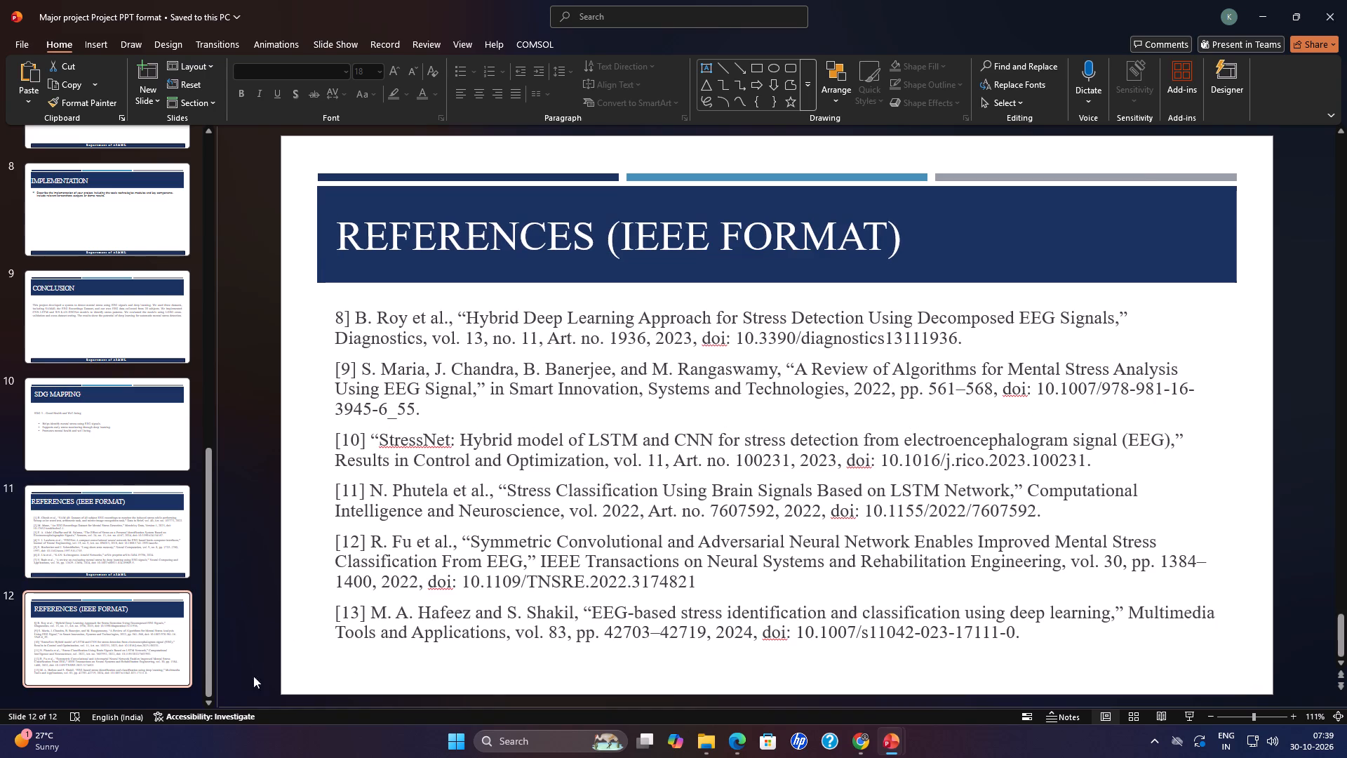
pyautogui.click(146, 559)
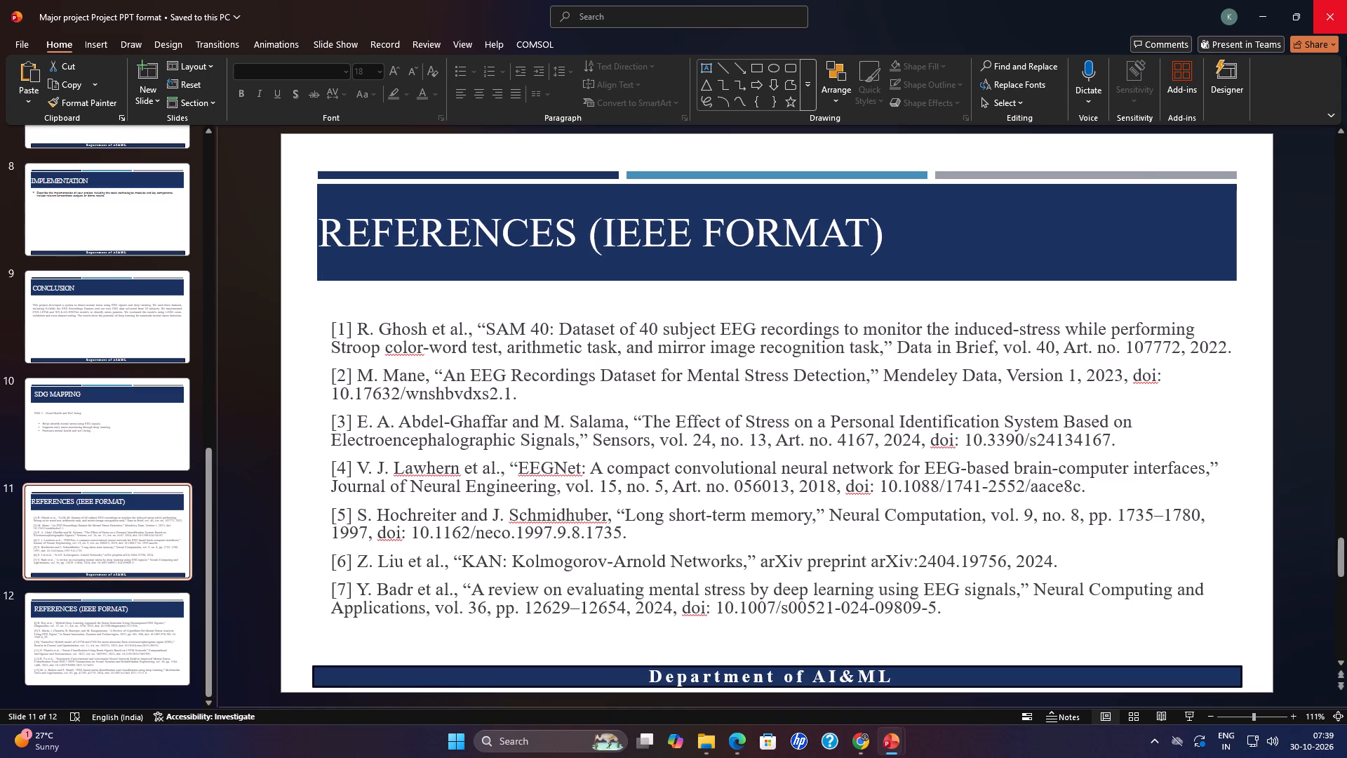
# Copy the "Department of AI&ML" footer bar from slide 11 and paste it onto slide 10, SDG Mapping.
pyautogui.moveTo(141, 439); pyautogui.dragTo(142, 438)
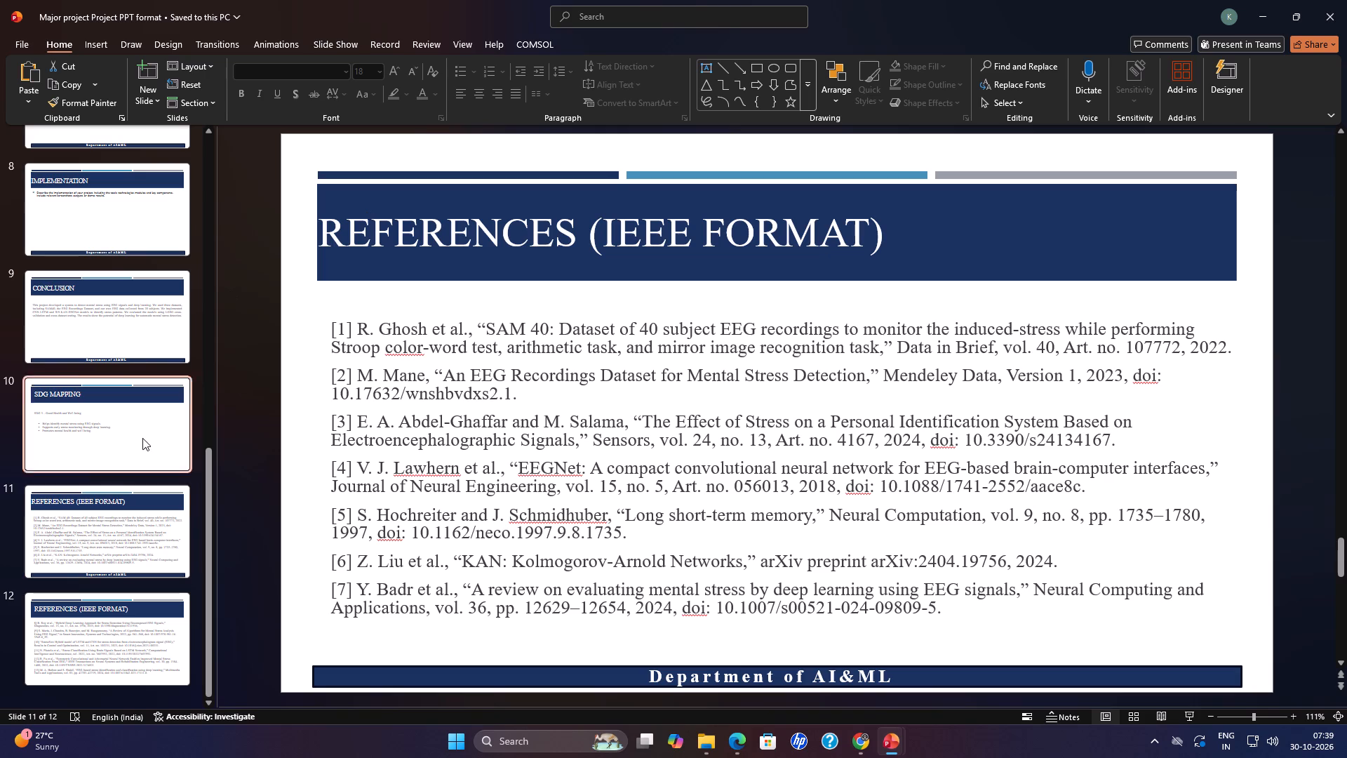
pyautogui.moveTo(142, 438); pyautogui.dragTo(154, 427)
pyautogui.click(89, 564)
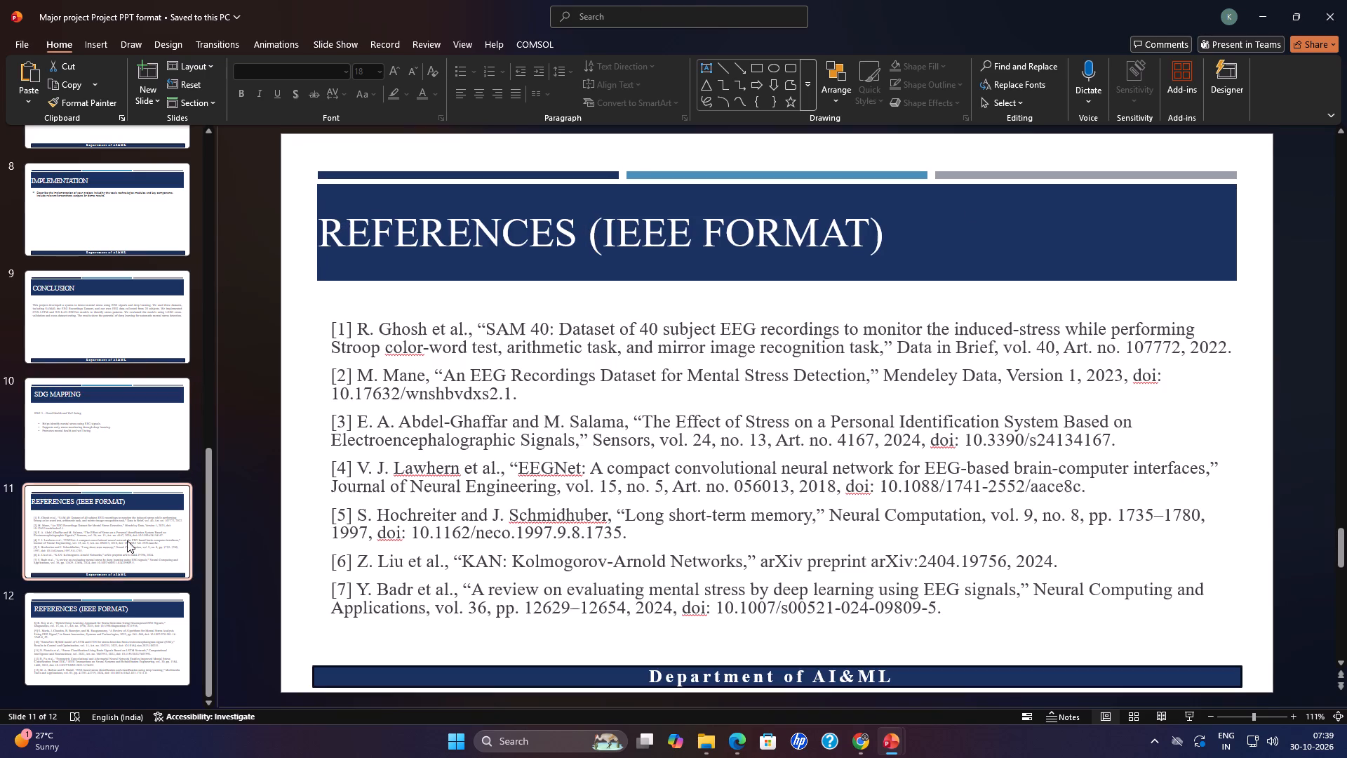
pyautogui.click(667, 694)
pyautogui.rightClick(698, 667)
pyautogui.click(596, 650)
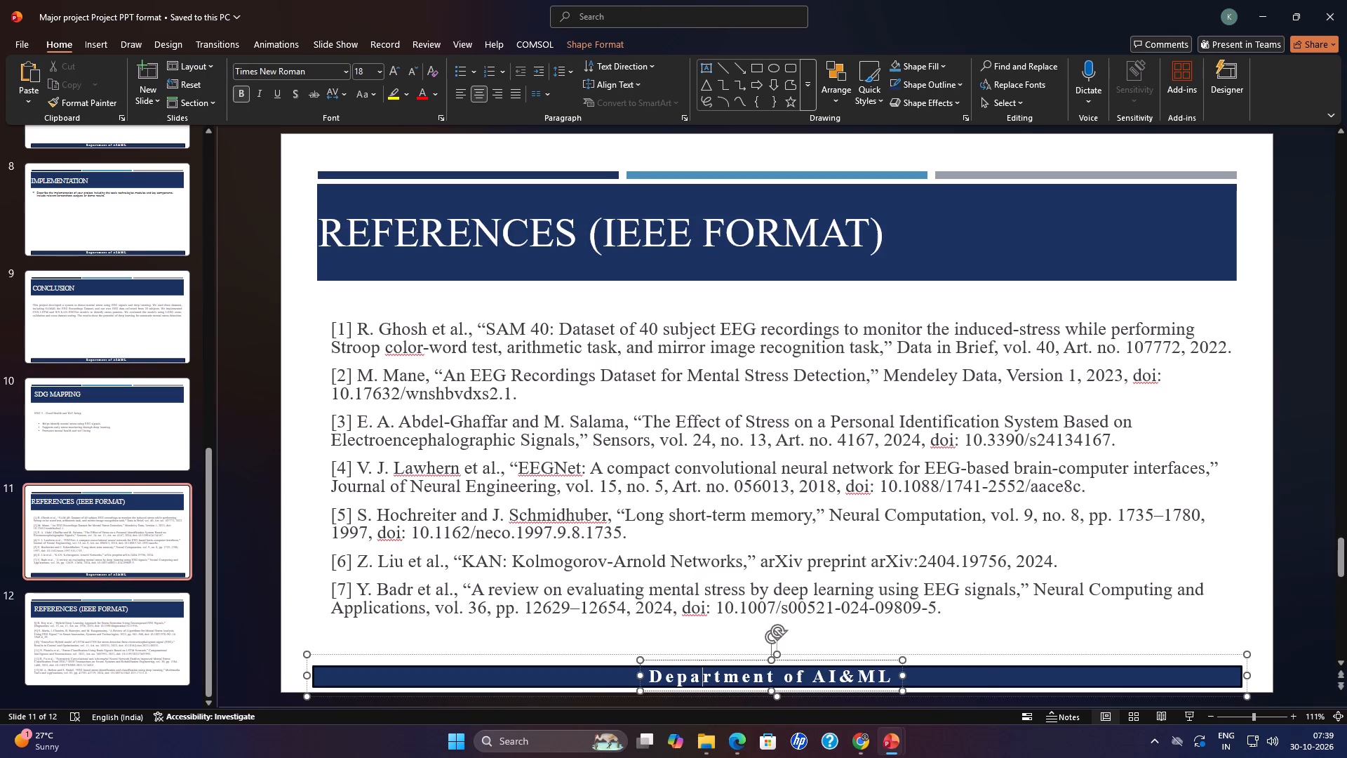
pyautogui.click(599, 655)
pyautogui.rightClick(599, 653)
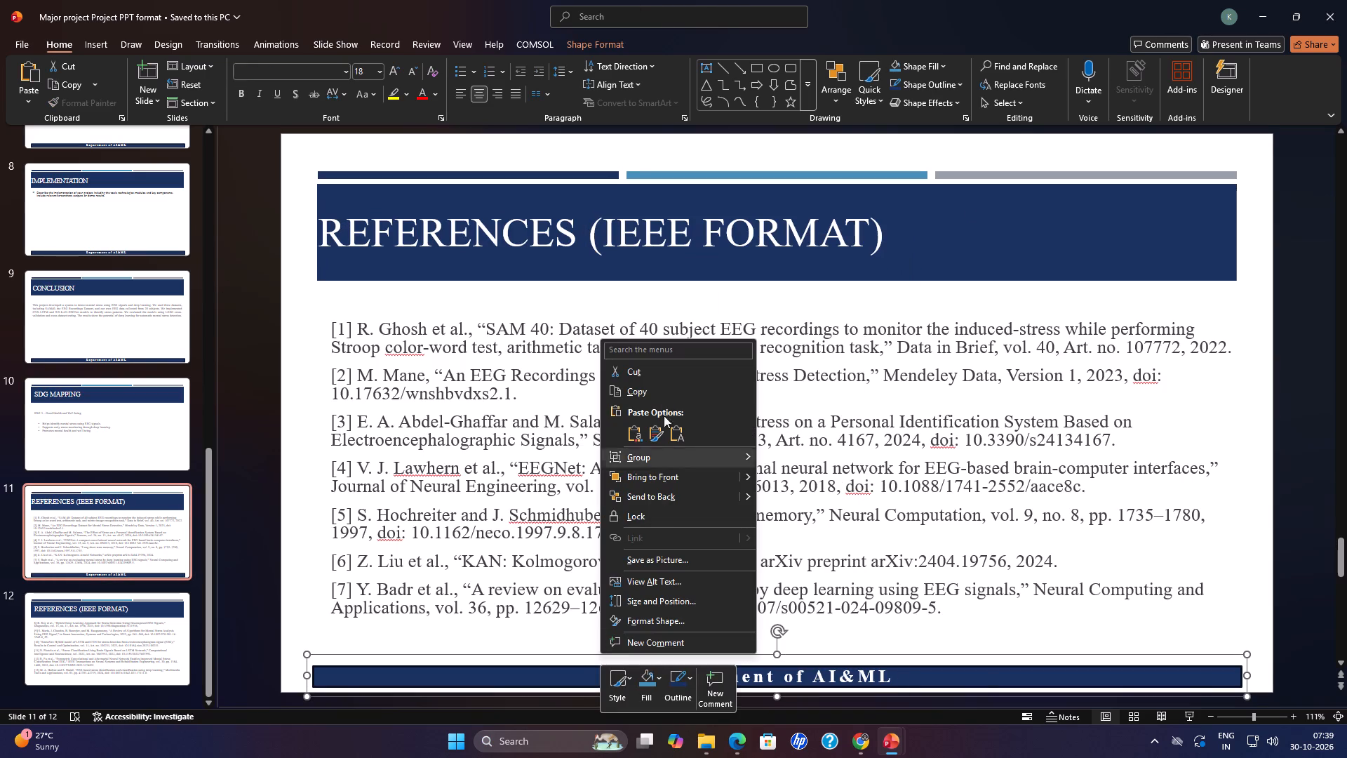
pyautogui.click(663, 389)
pyautogui.moveTo(102, 430); pyautogui.dragTo(112, 439)
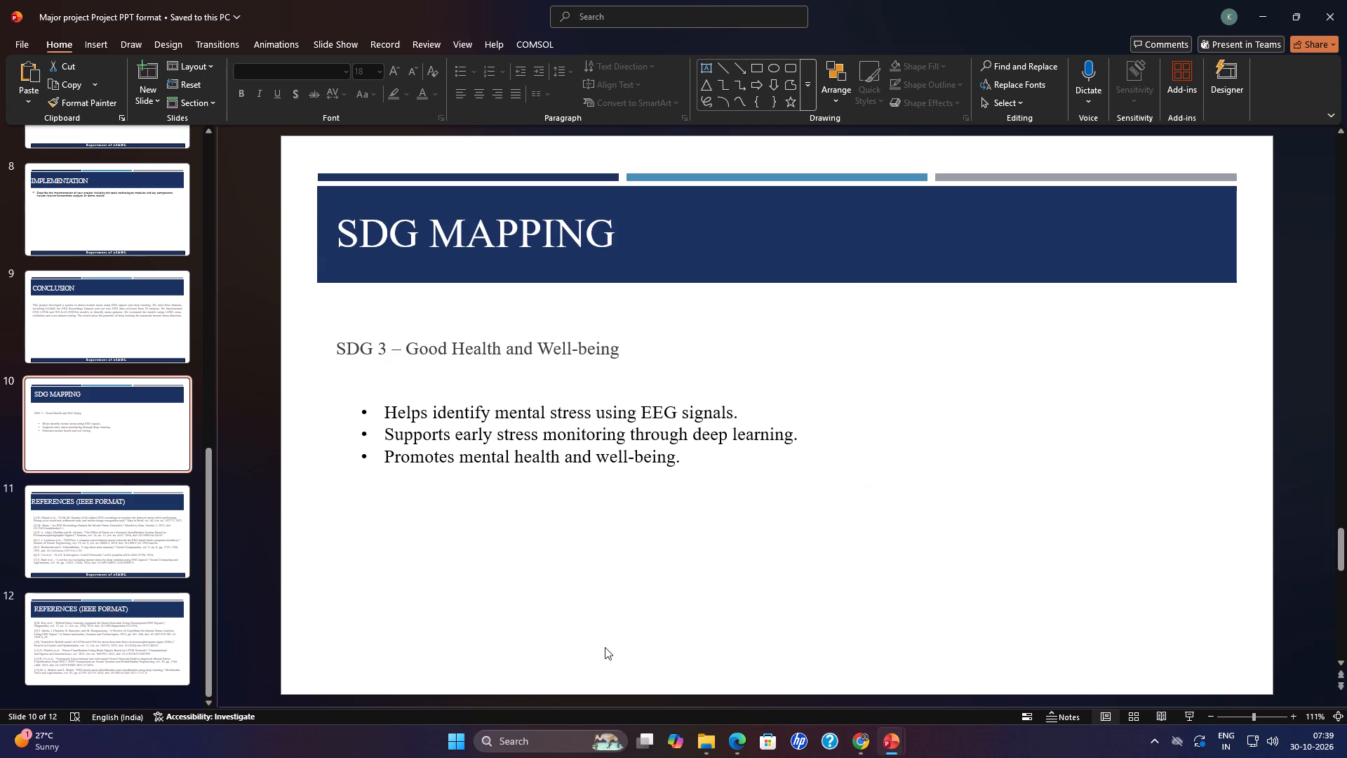
pyautogui.rightClick(596, 629)
pyautogui.click(629, 368)
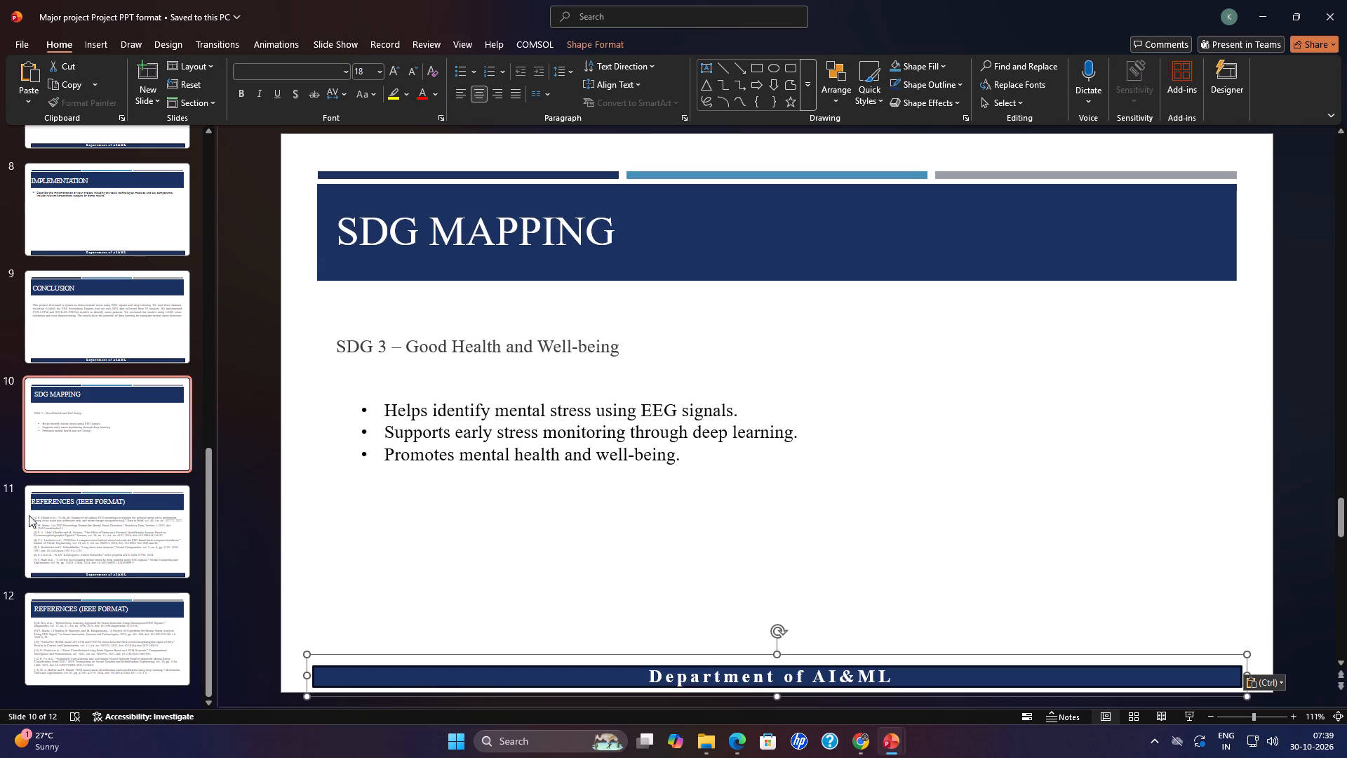
# Paste the copied "Department of AI&ML" footer bar onto slide 12 using the destination theme.
pyautogui.click(96, 647)
pyautogui.rightClick(431, 591)
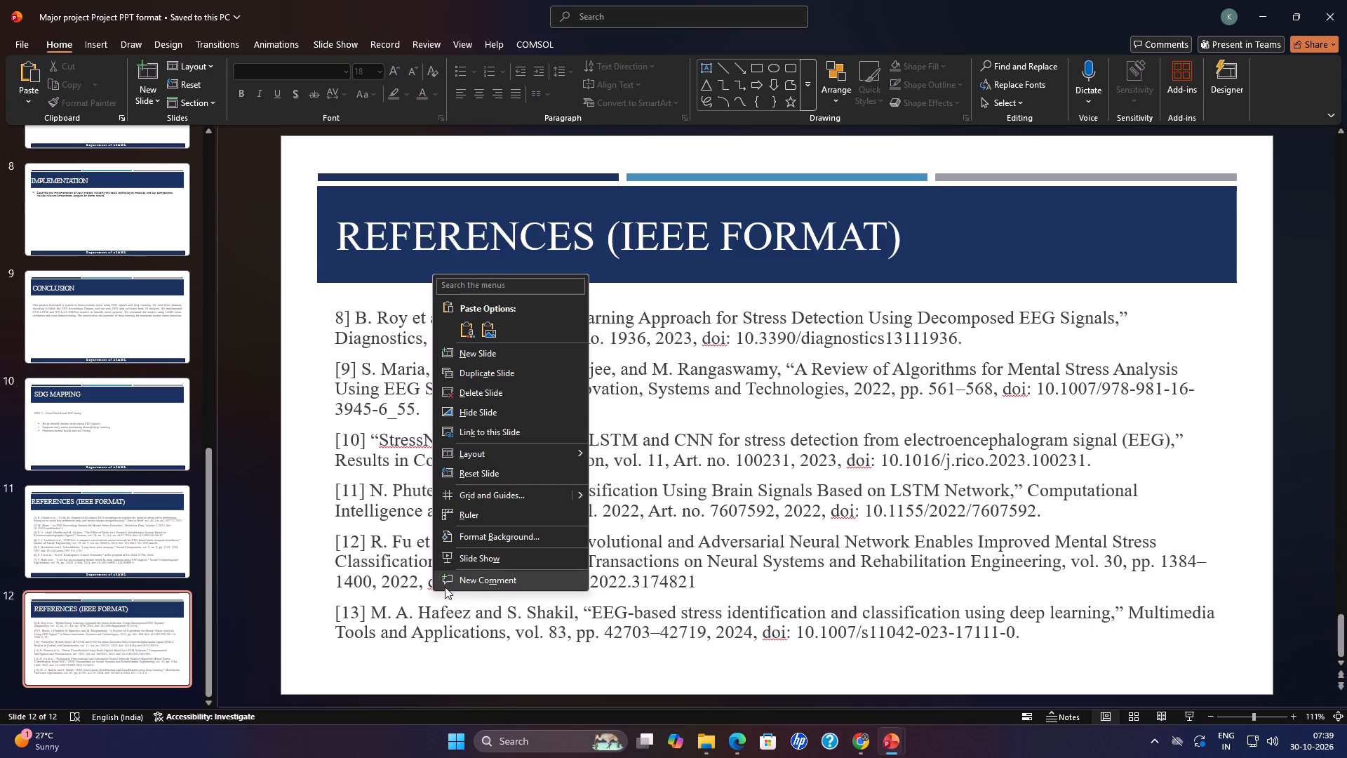
pyautogui.click(468, 329)
# Check the footer bars on slides 10 and 12 and save the presentation.
pyautogui.click(69, 458)
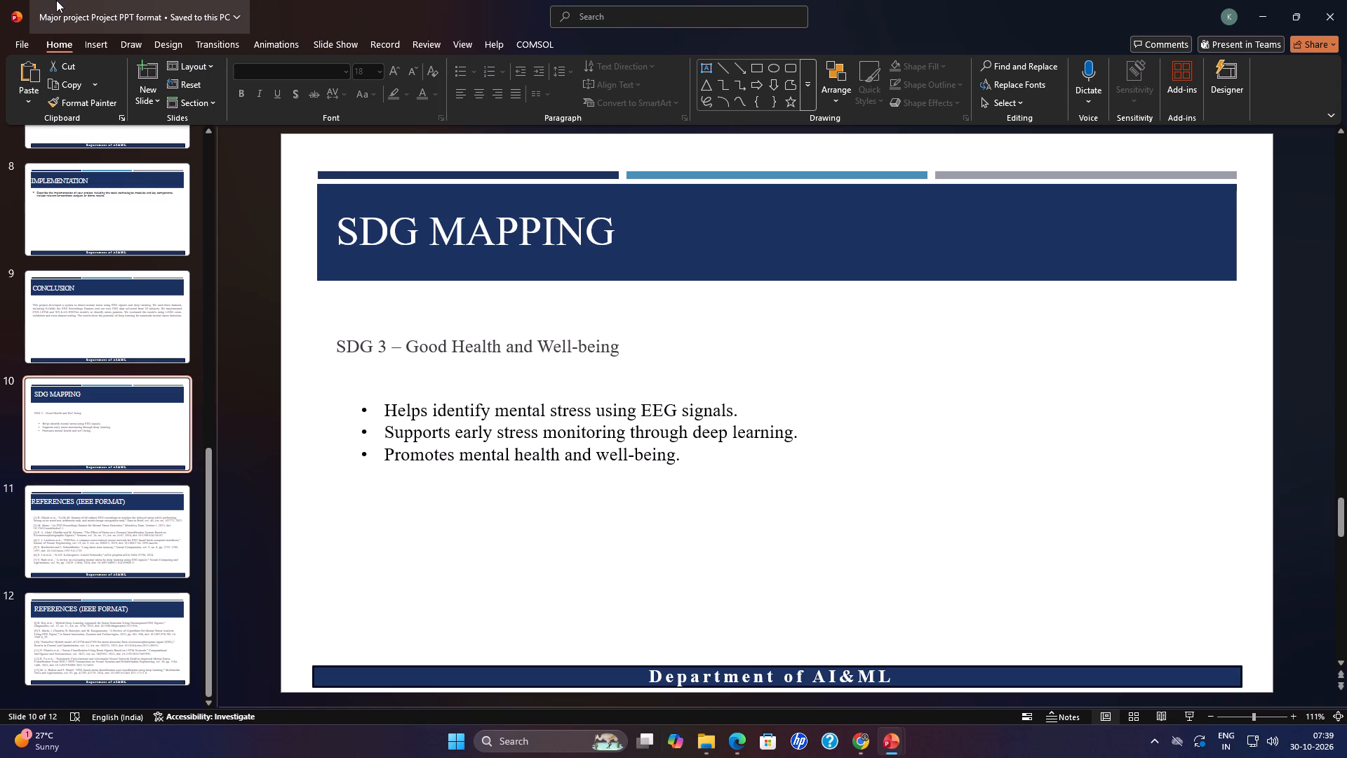
pyautogui.click(139, 660)
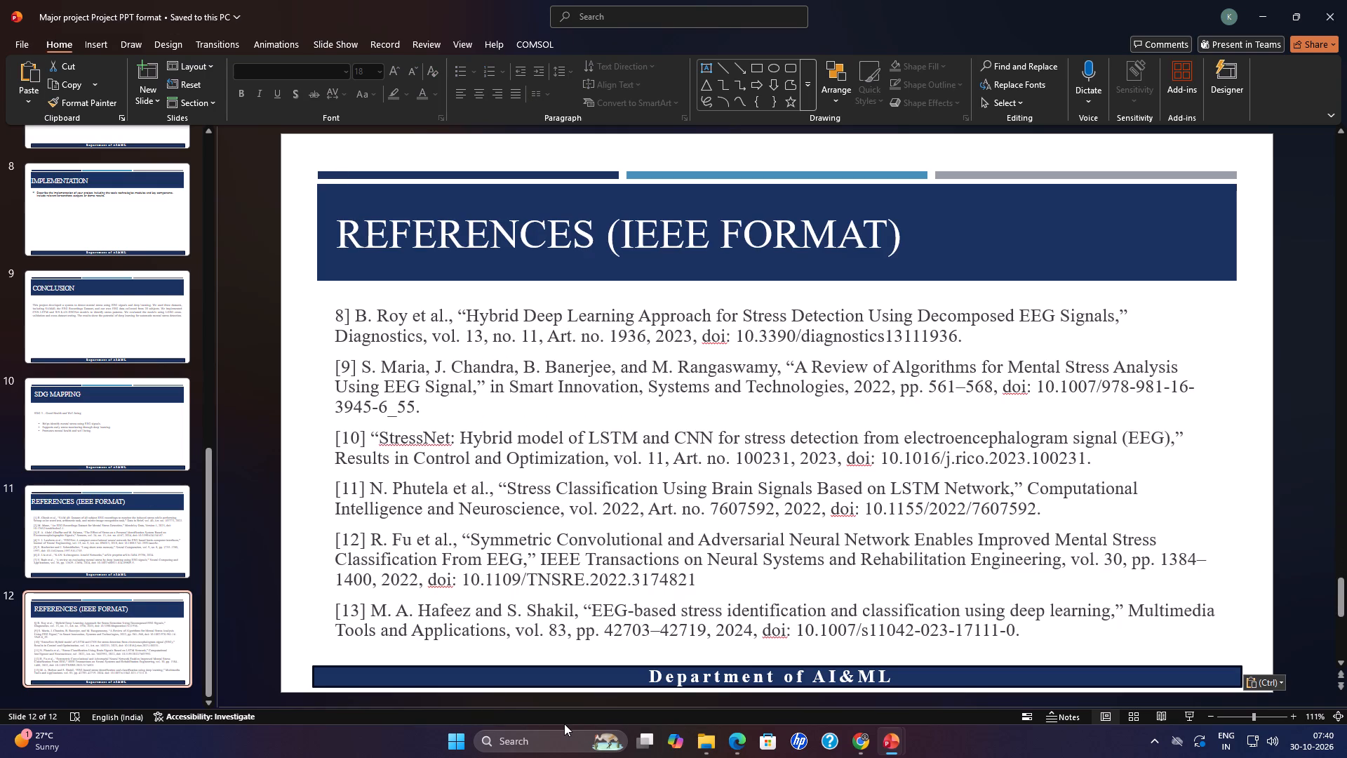
pyautogui.hotkey('ctrl', 's')
pyautogui.hotkey('ctrl', 's')
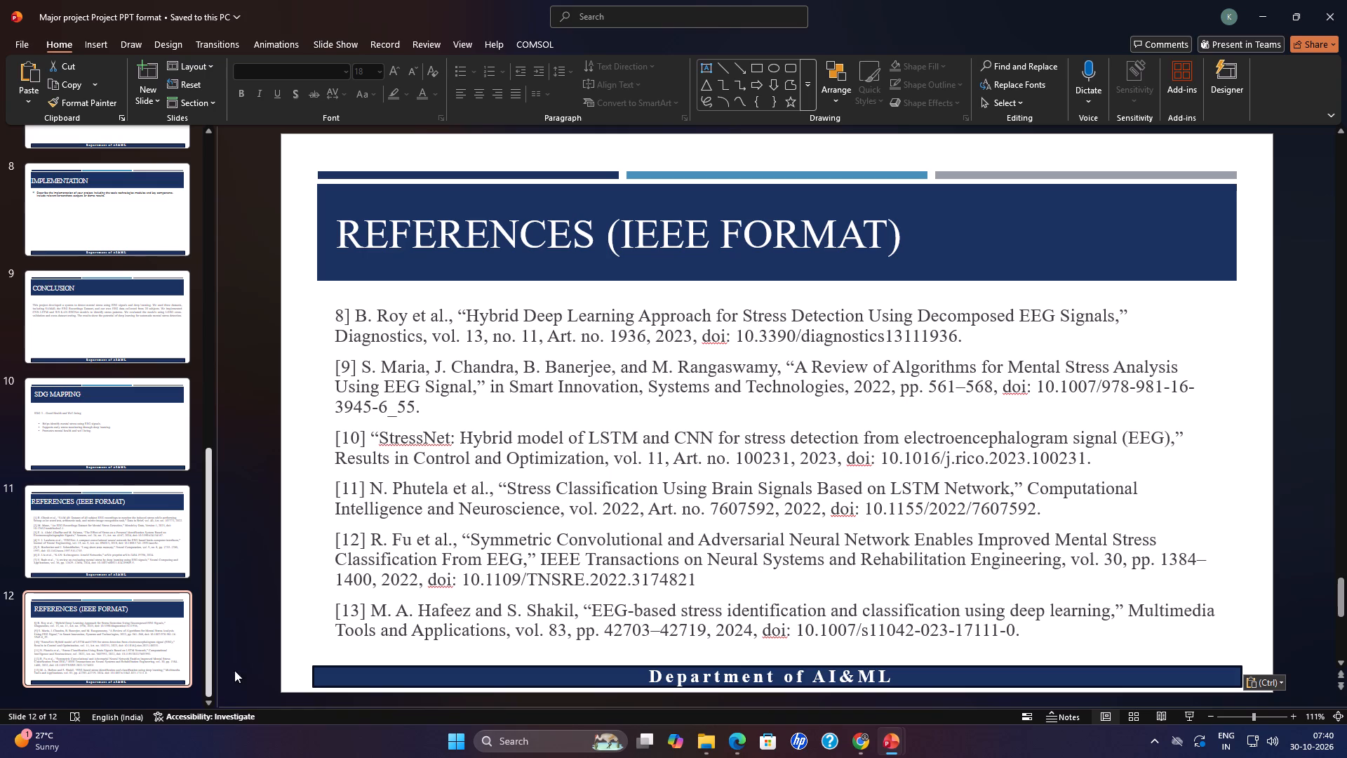
# Compare the title and reference text box placement on the two References (IEEE Format) slides, 11 and 12.
pyautogui.click(160, 554)
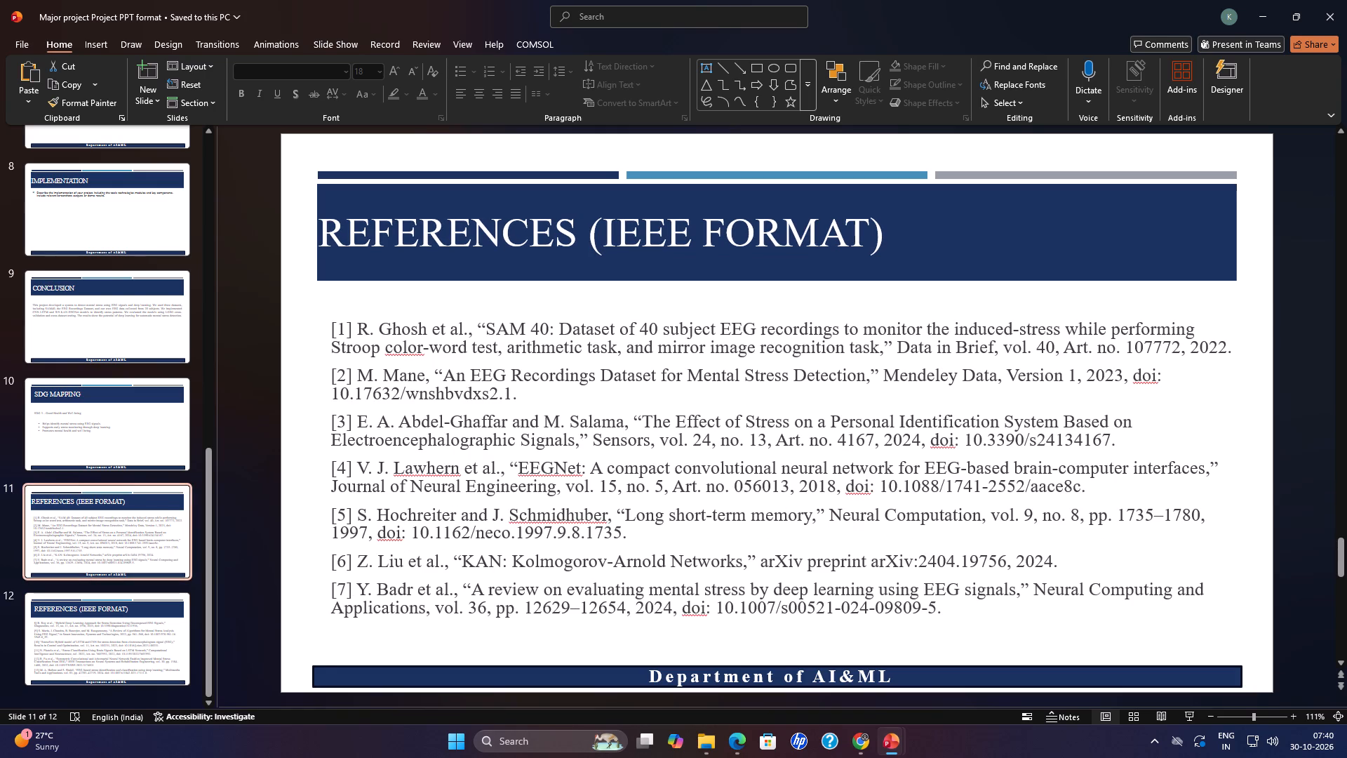
pyautogui.click(514, 536)
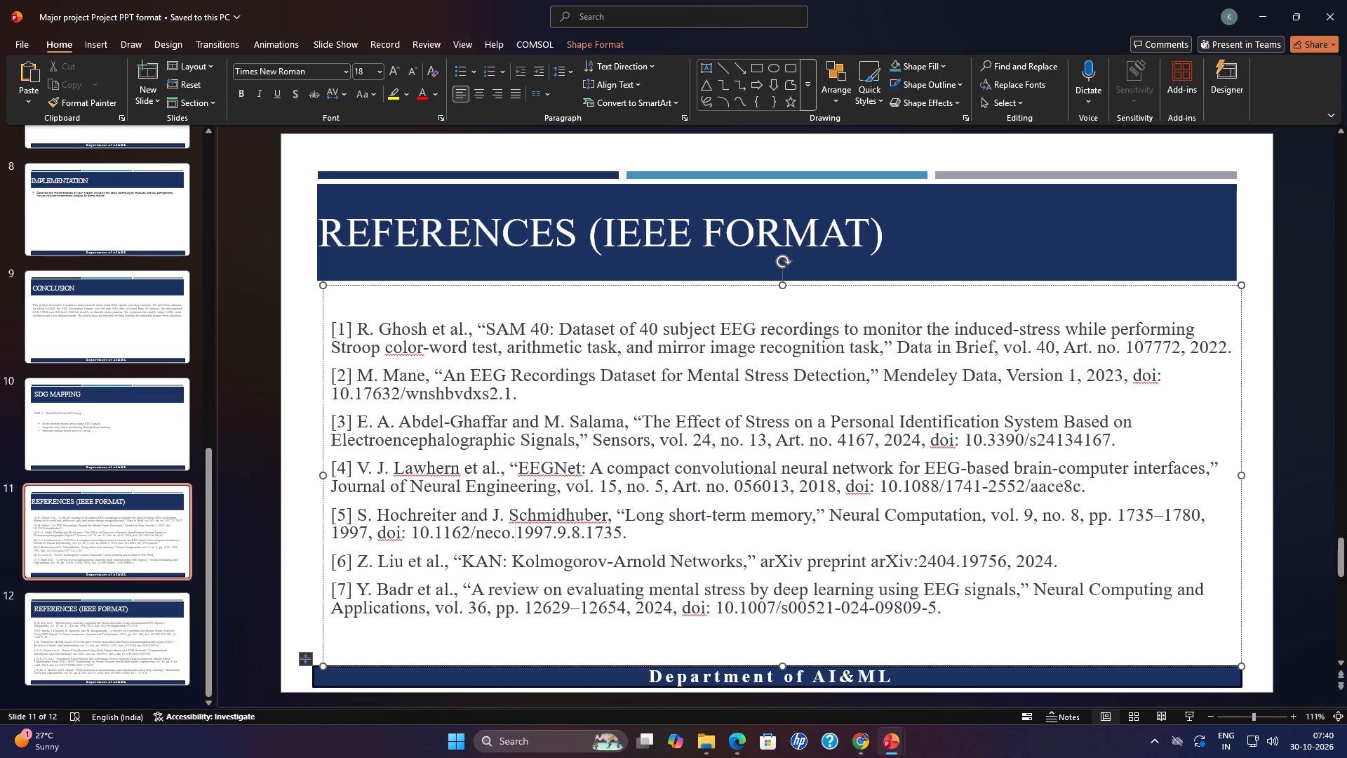
pyautogui.click(141, 639)
pyautogui.click(546, 597)
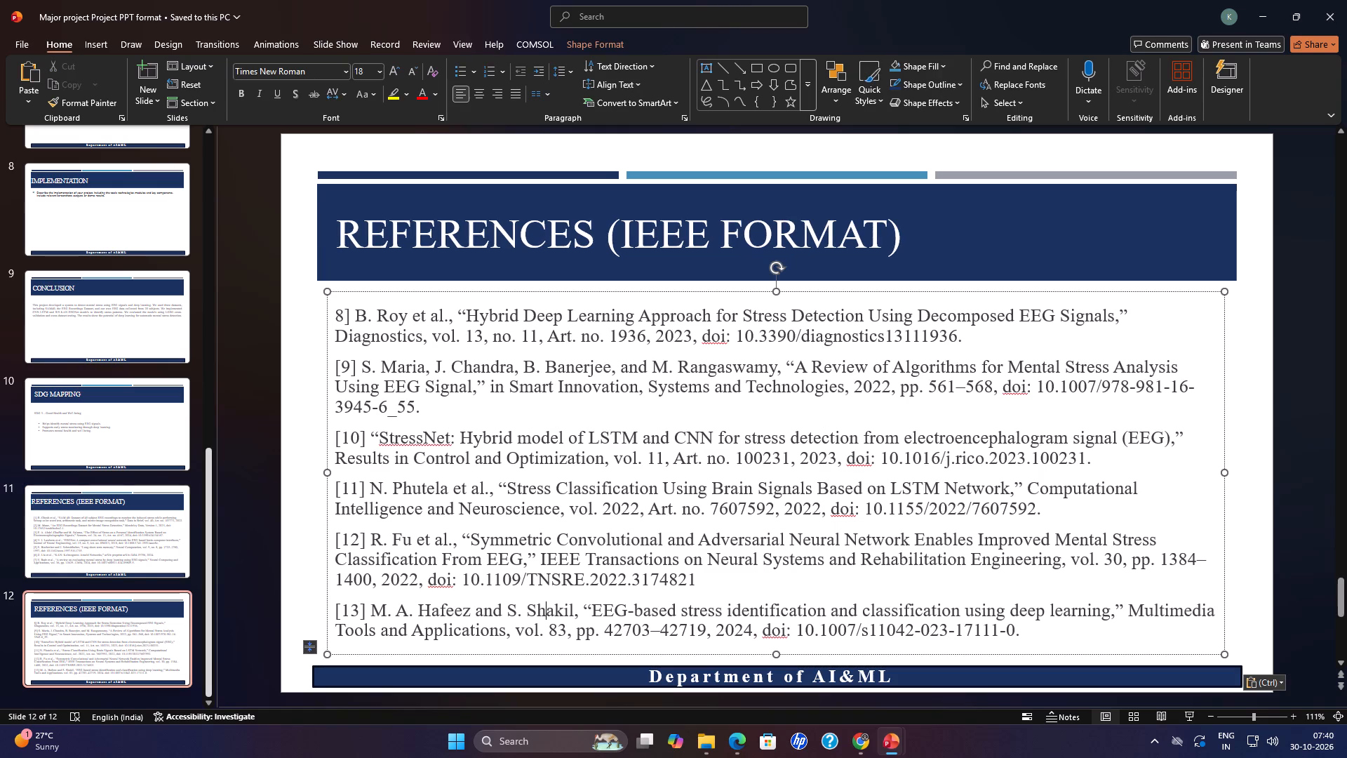
pyautogui.click(578, 260)
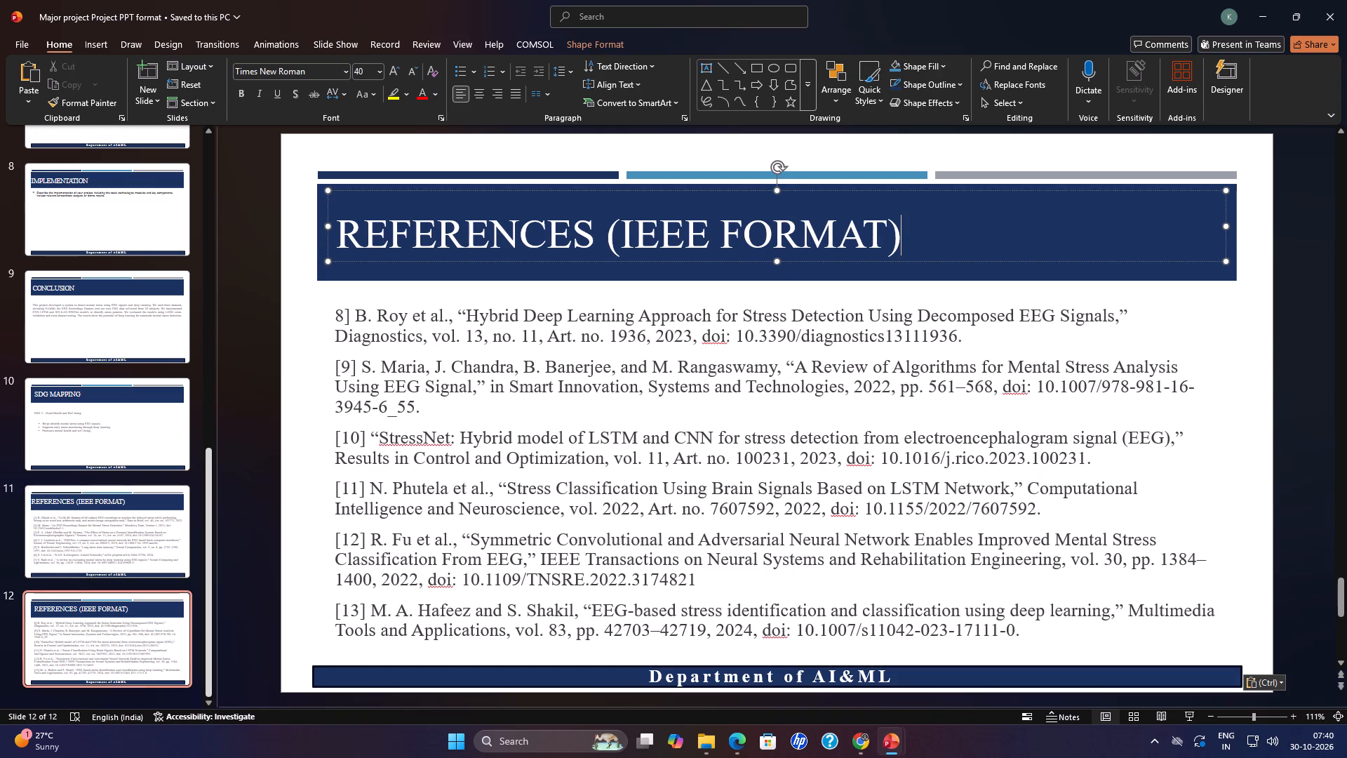
# Review the slides backwards from Conclusion, slide 9, to the first Literature Survey slide, slide 4, checking content and layout.
pyautogui.scroll(3, 162, 499)
pyautogui.click(122, 499)
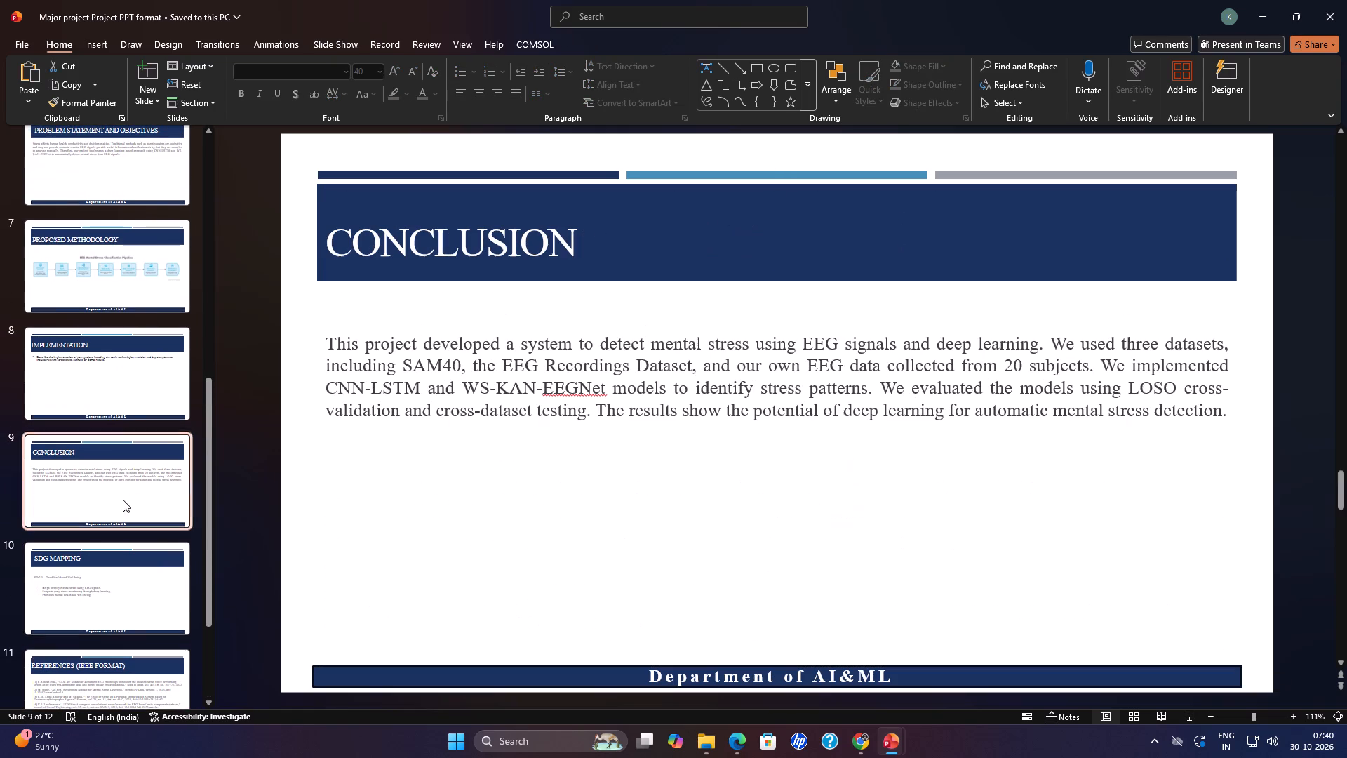
pyautogui.click(131, 396)
pyautogui.scroll(2, 138, 406)
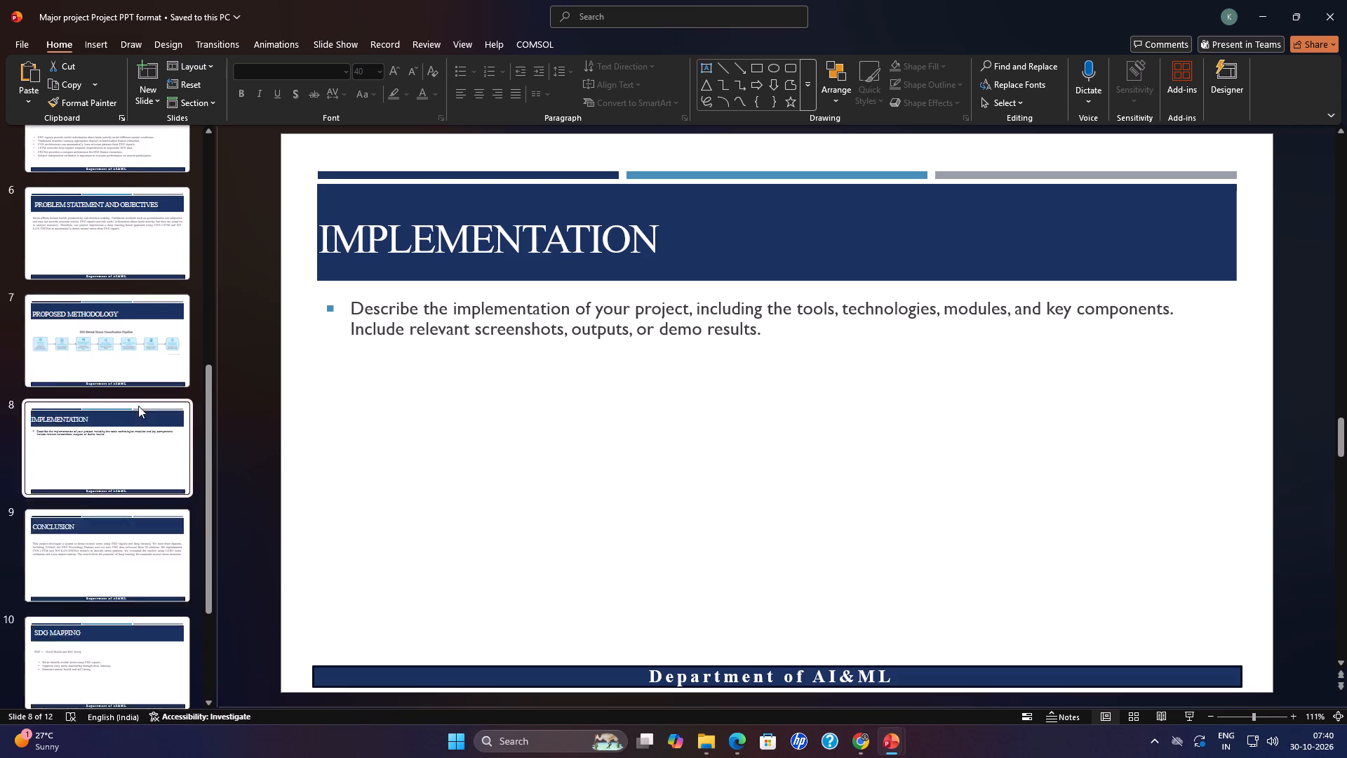
pyautogui.scroll(1, 138, 406)
pyautogui.click(116, 440)
pyautogui.scroll(3, 131, 411)
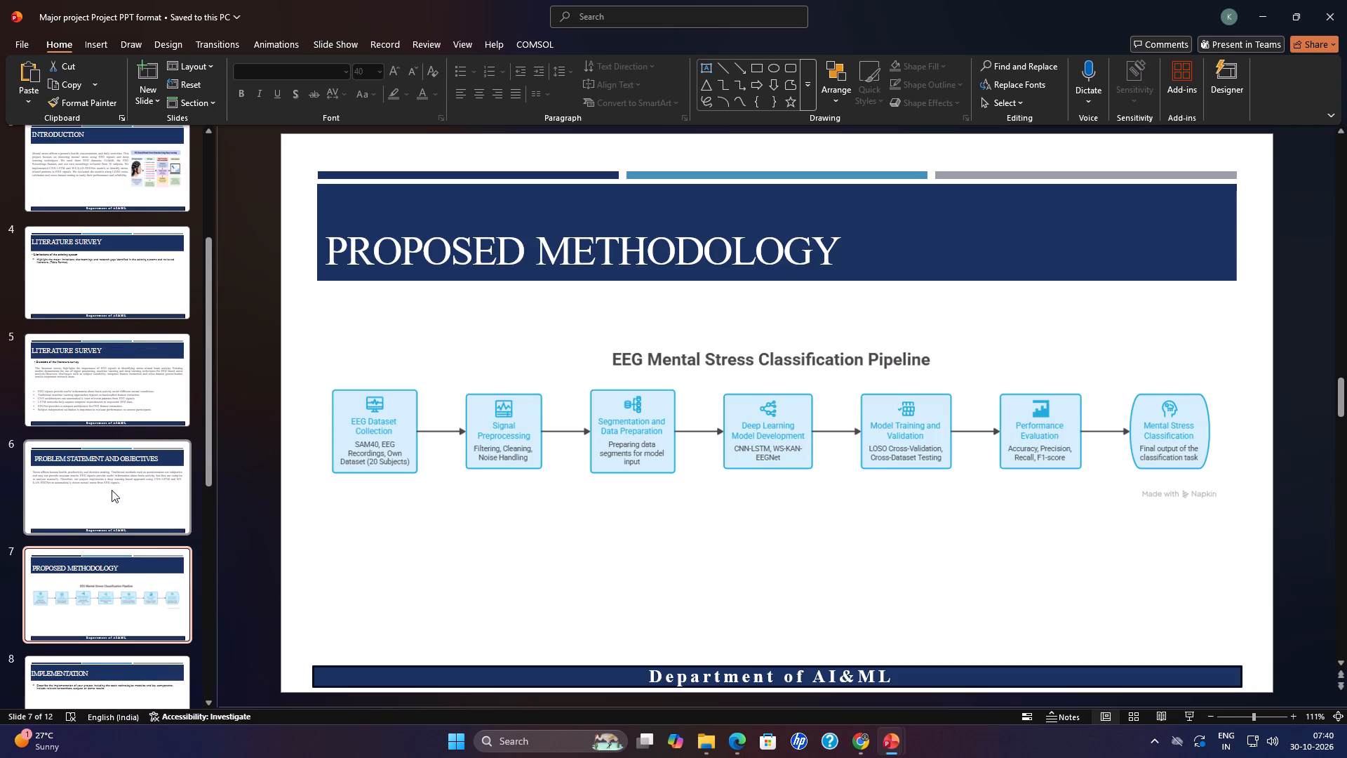
pyautogui.click(112, 490)
pyautogui.scroll(1, 159, 418)
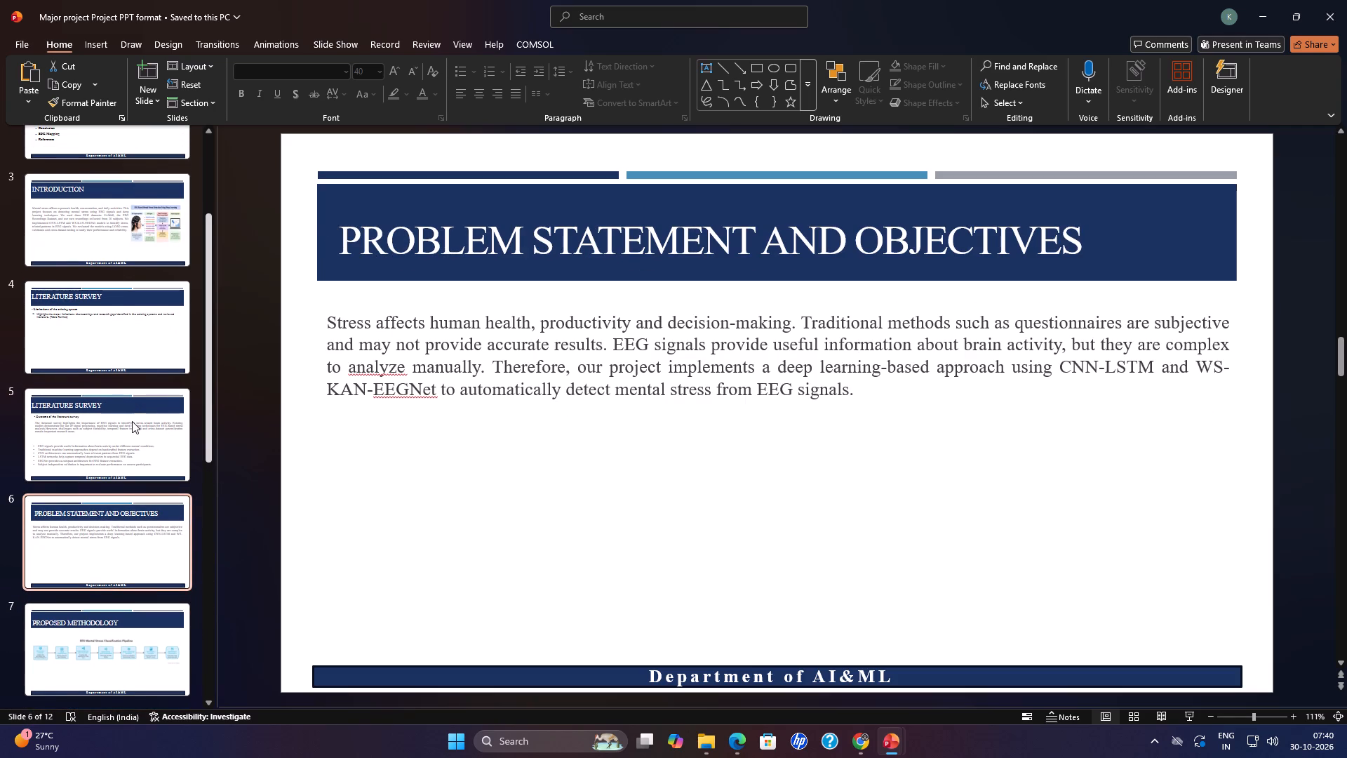
pyautogui.click(132, 422)
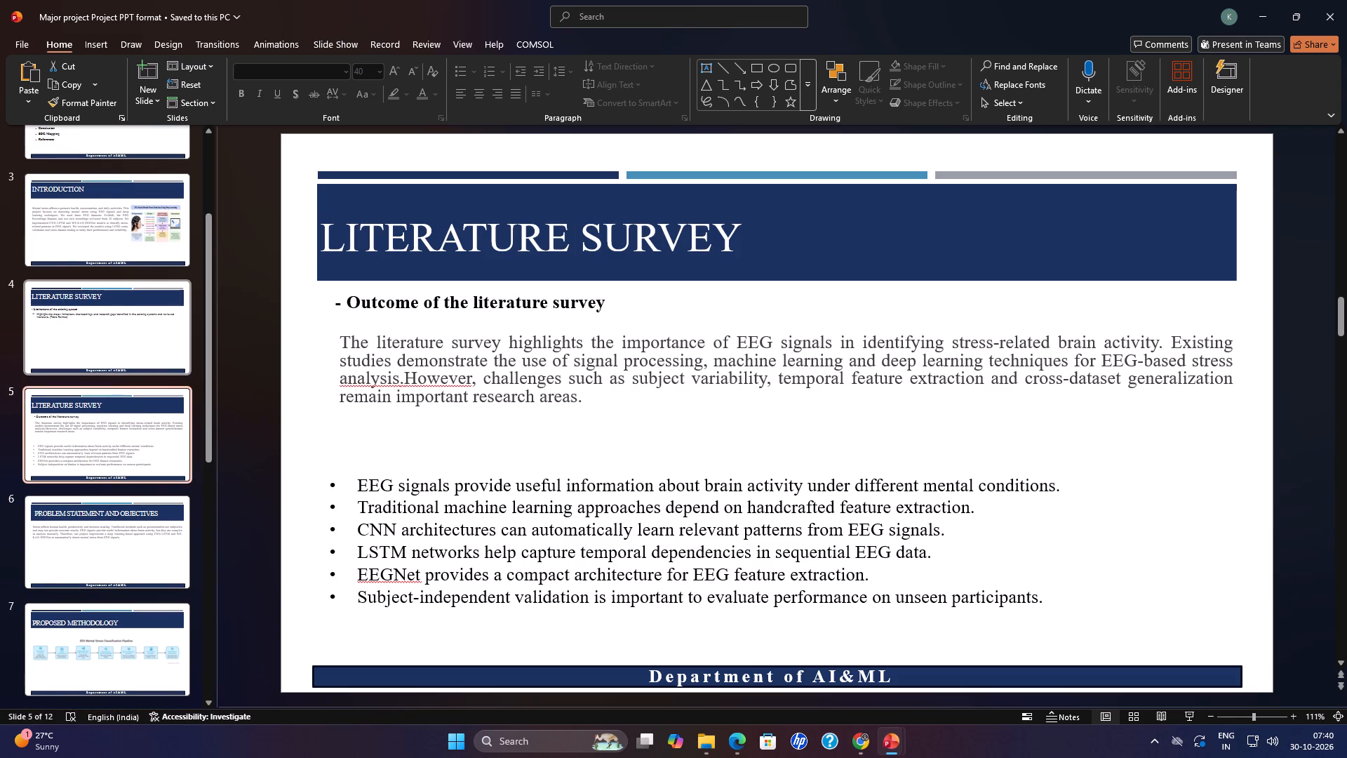
pyautogui.click(535, 312)
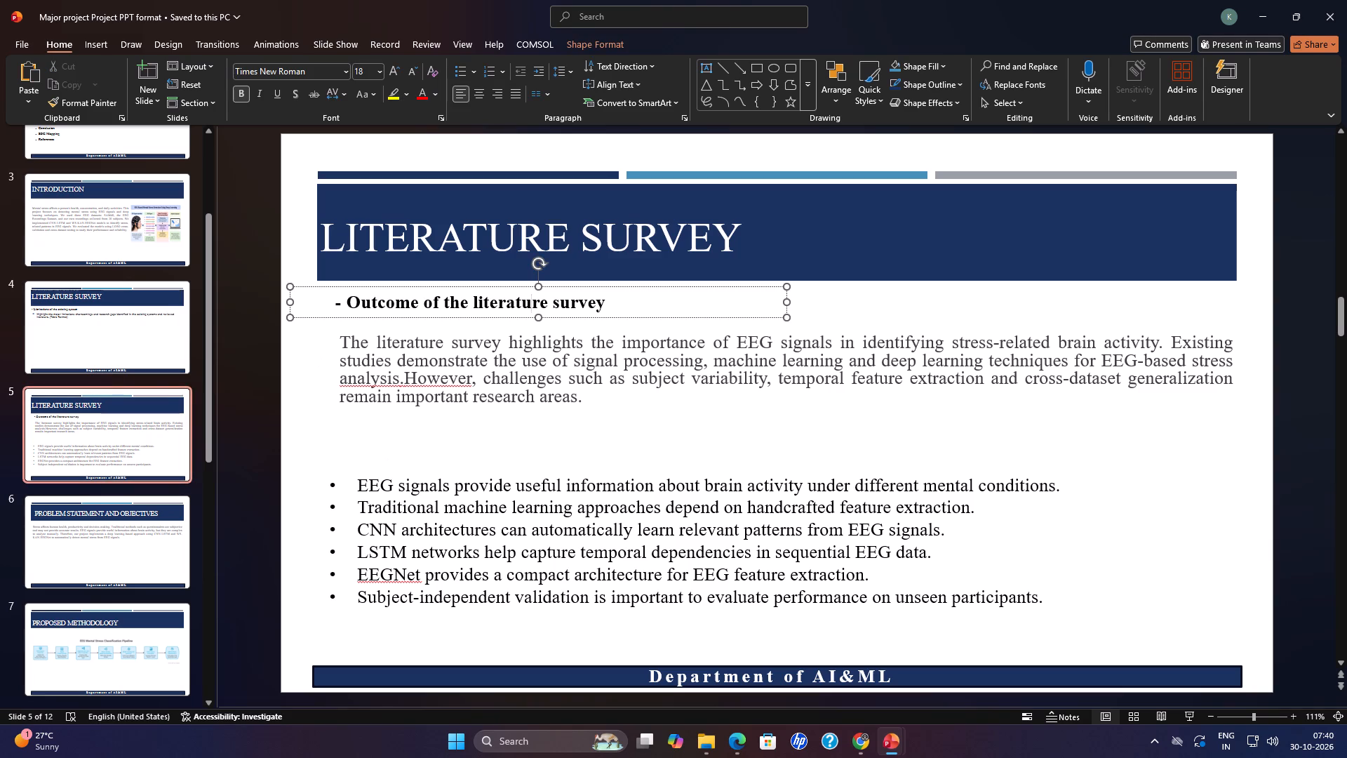
pyautogui.click(469, 574)
pyautogui.click(120, 359)
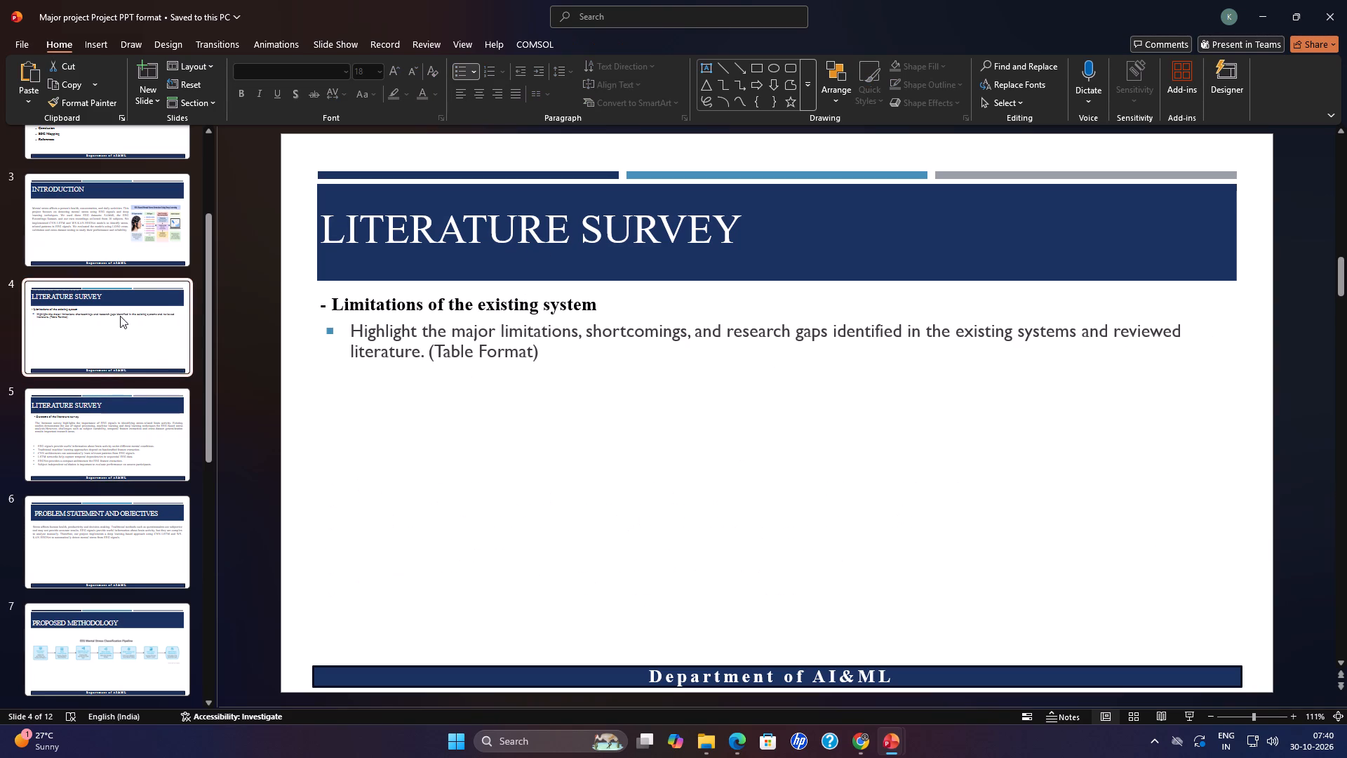
# Narrow the contents list text box on slide 2 slightly from its left edge so the bullets shift inward.
pyautogui.scroll(6, 120, 316)
pyautogui.click(118, 317)
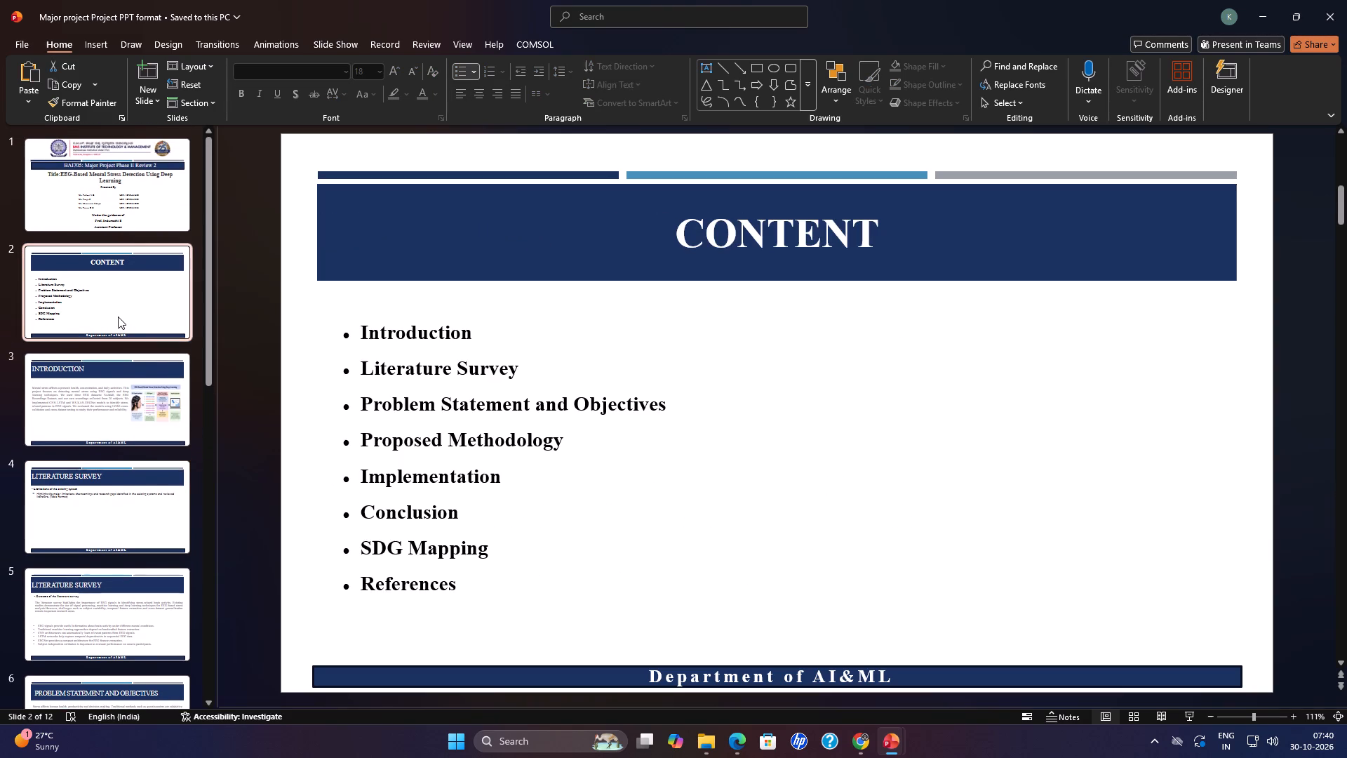
pyautogui.click(371, 517)
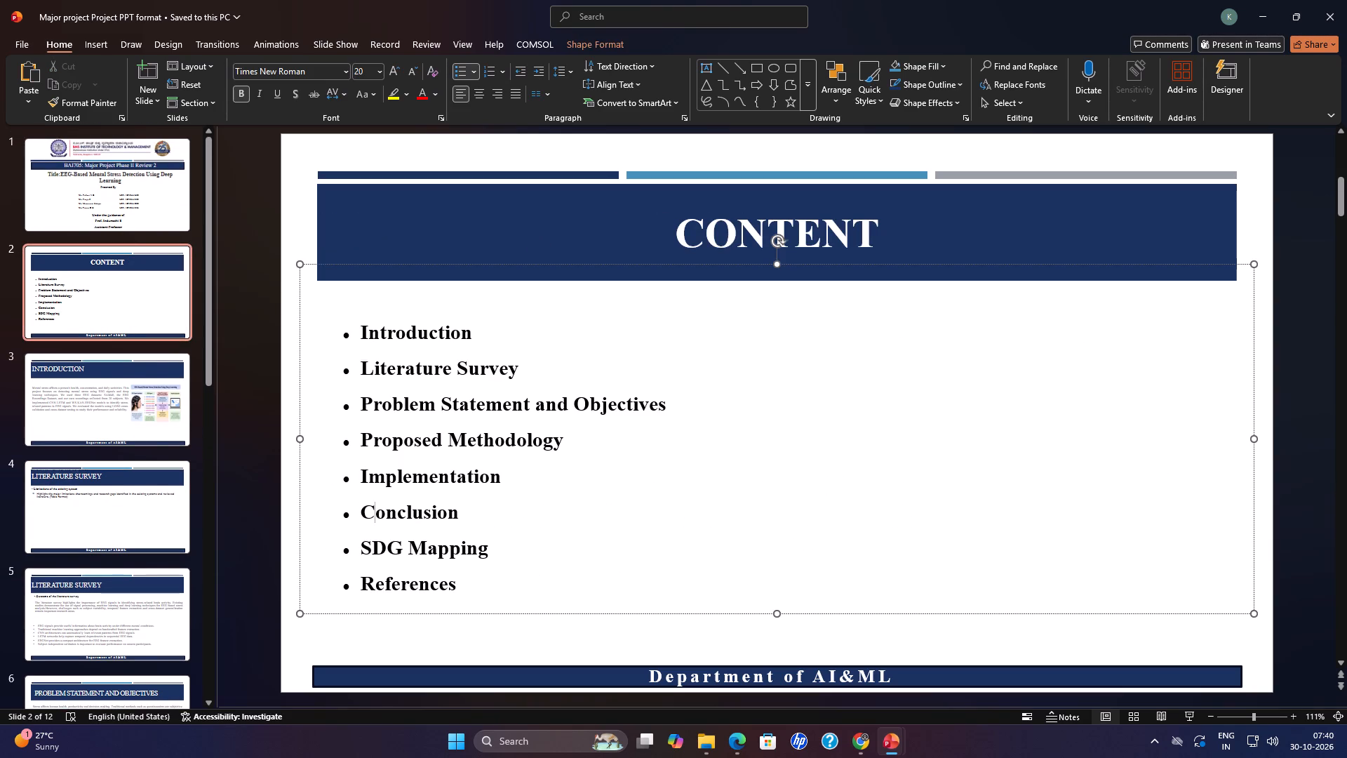
pyautogui.moveTo(302, 441); pyautogui.dragTo(313, 489)
pyautogui.click(648, 627)
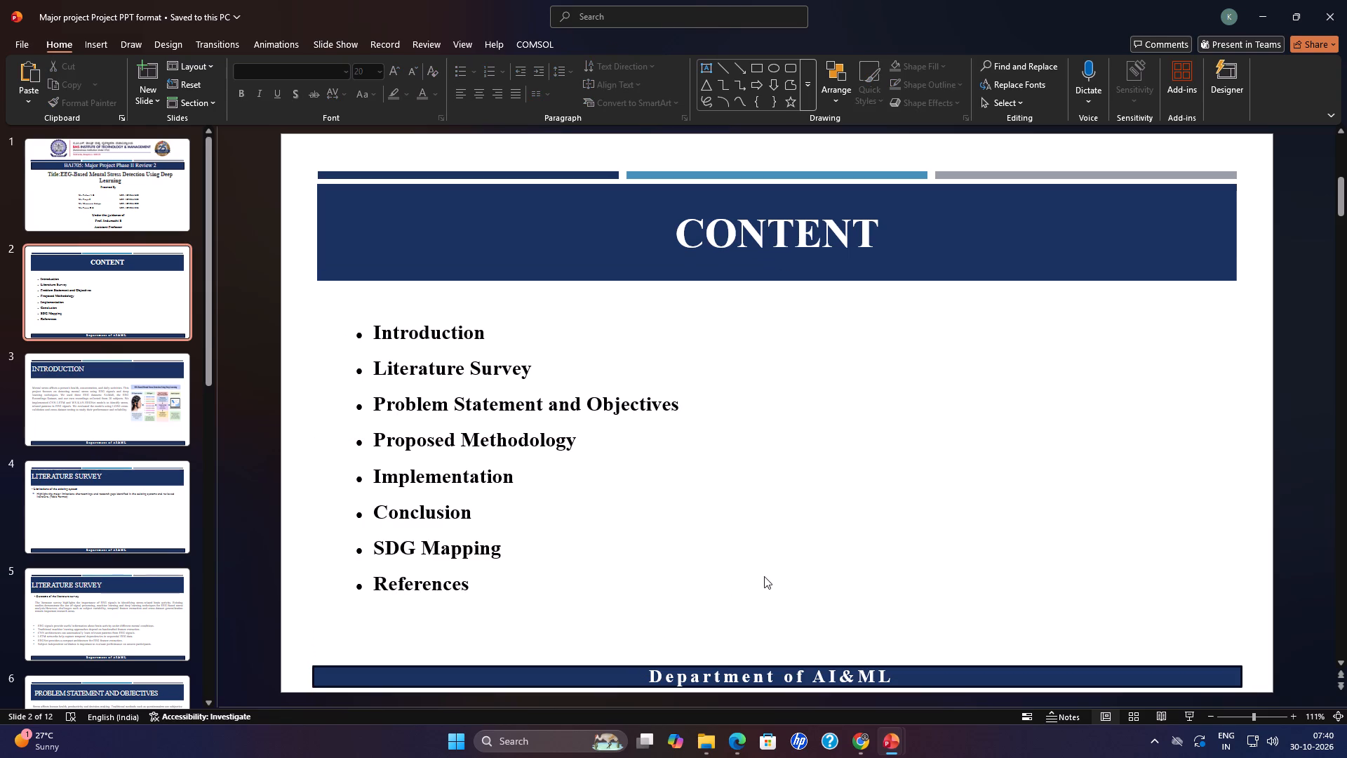
# Review the deck forward from the Content and title slides through SDG Mapping, slide 10, checking headings, text and footer bars.
pyautogui.click(772, 235)
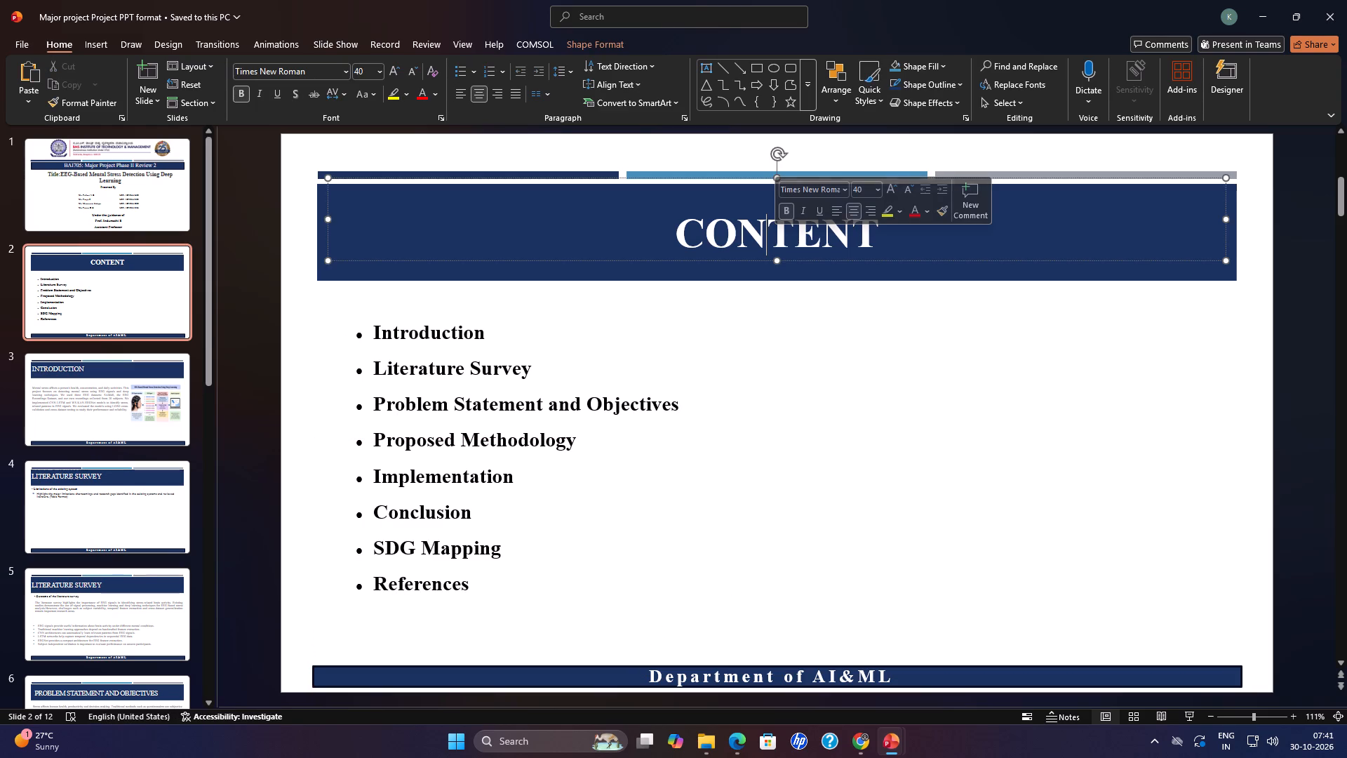
pyautogui.click(95, 192)
pyautogui.click(114, 267)
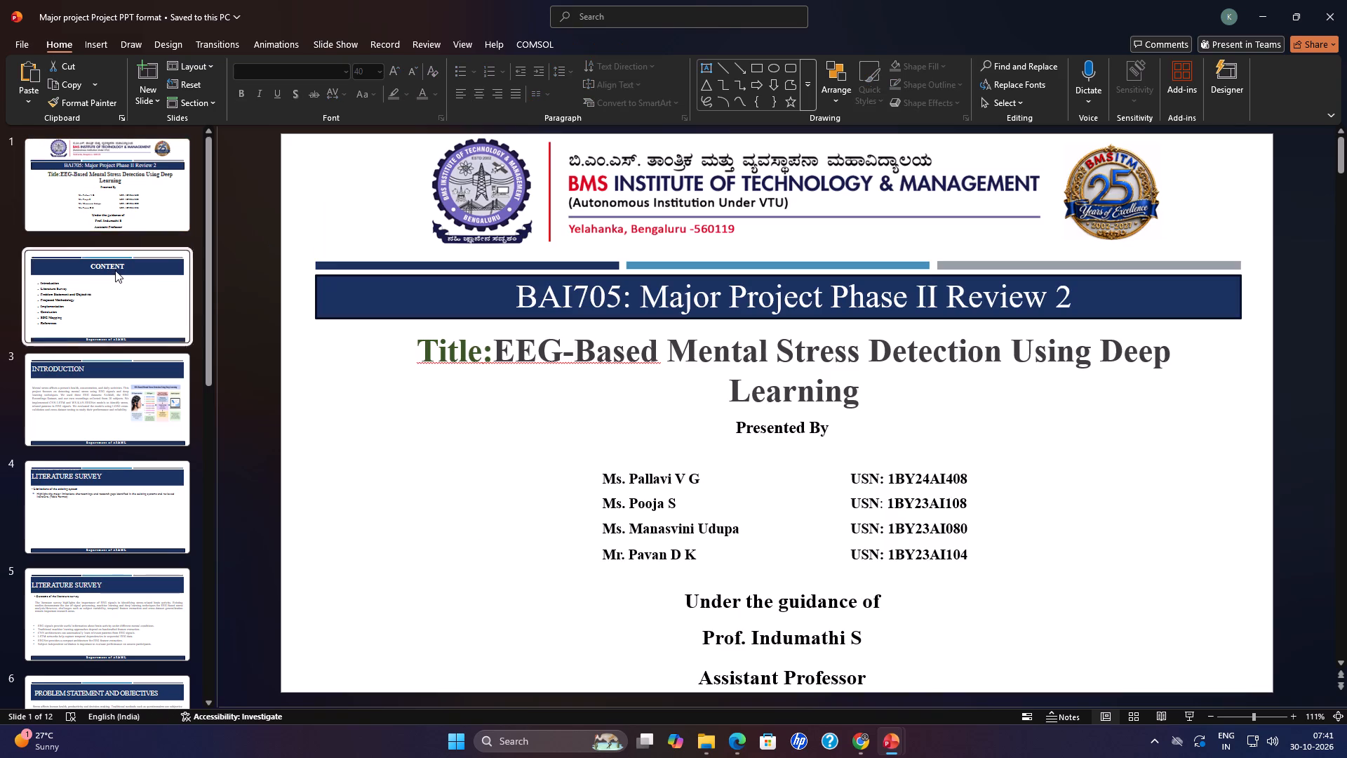
pyautogui.click(100, 406)
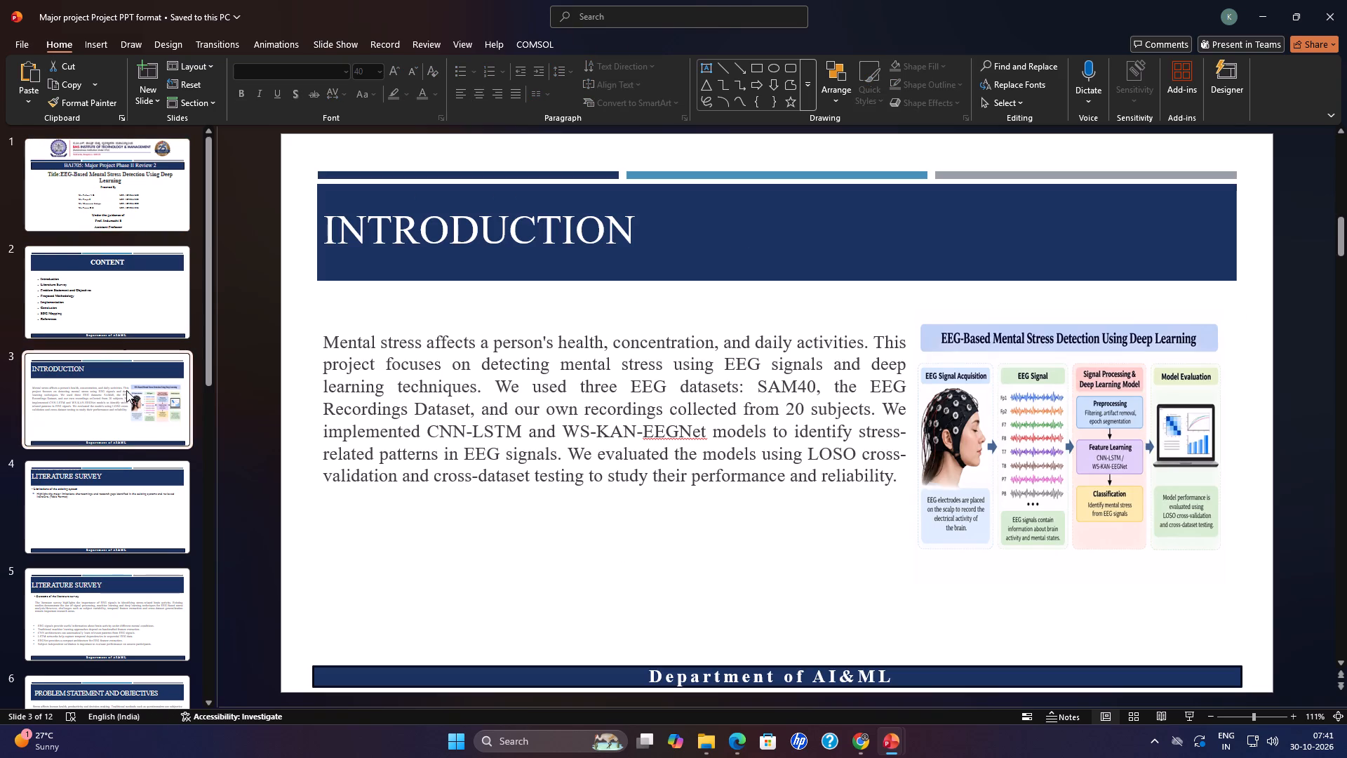
pyautogui.scroll(-2, 128, 392)
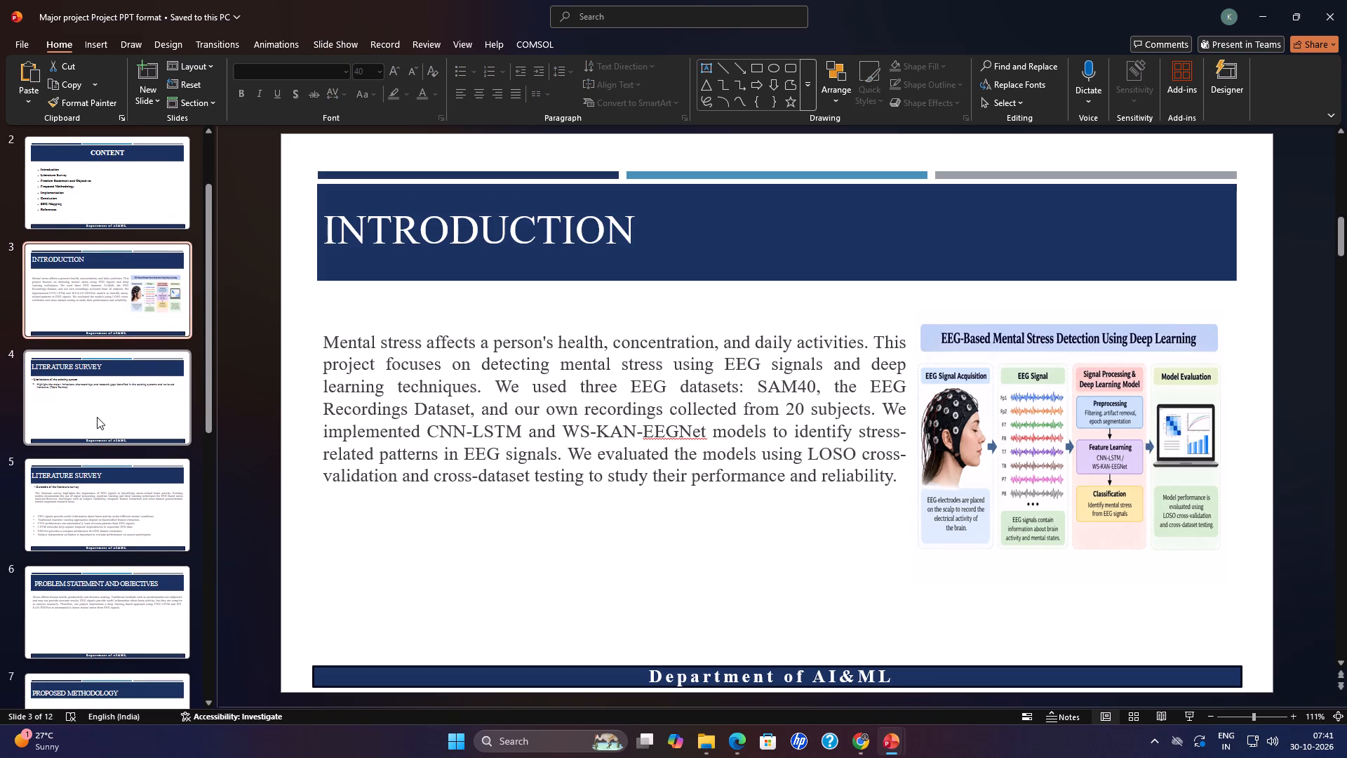
pyautogui.click(99, 412)
pyautogui.scroll(-1, 110, 410)
pyautogui.moveTo(93, 441); pyautogui.dragTo(94, 456)
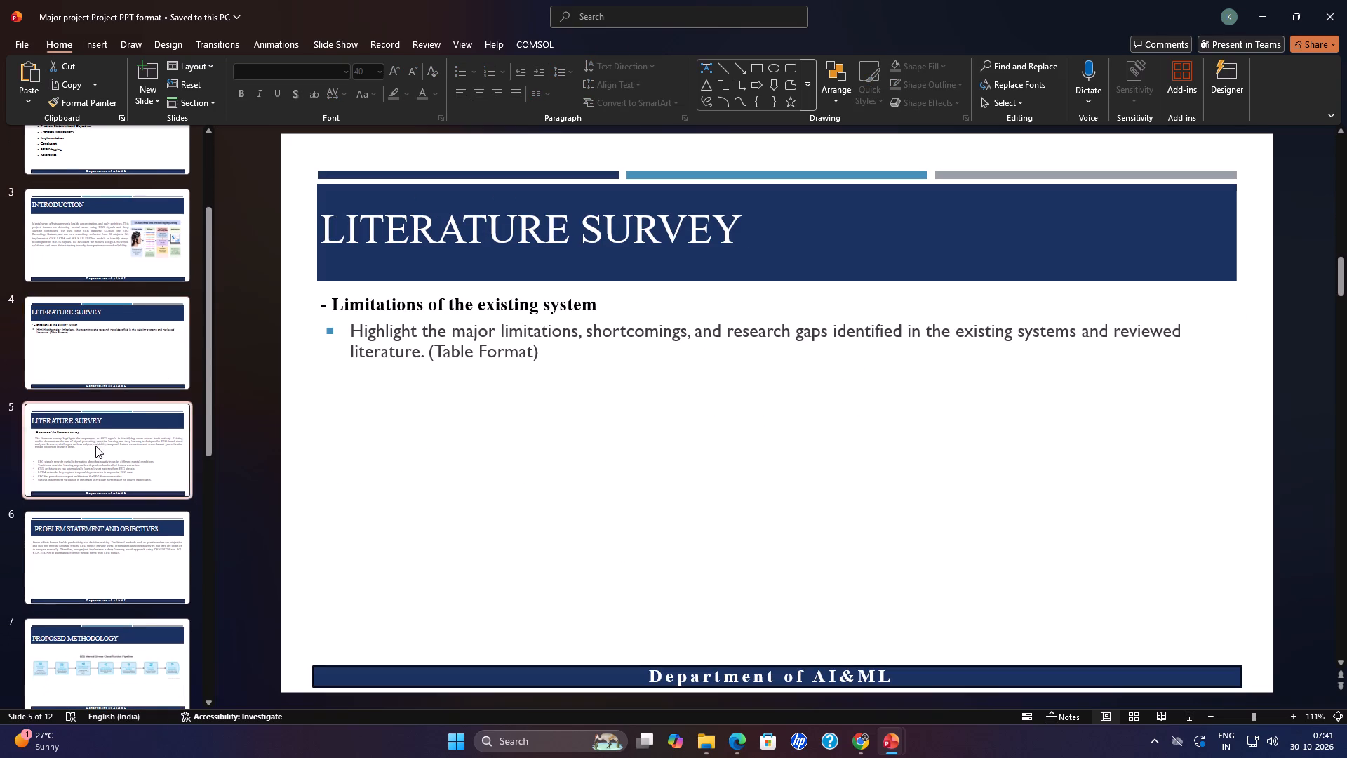
pyautogui.scroll(-3, 101, 436)
pyautogui.click(102, 415)
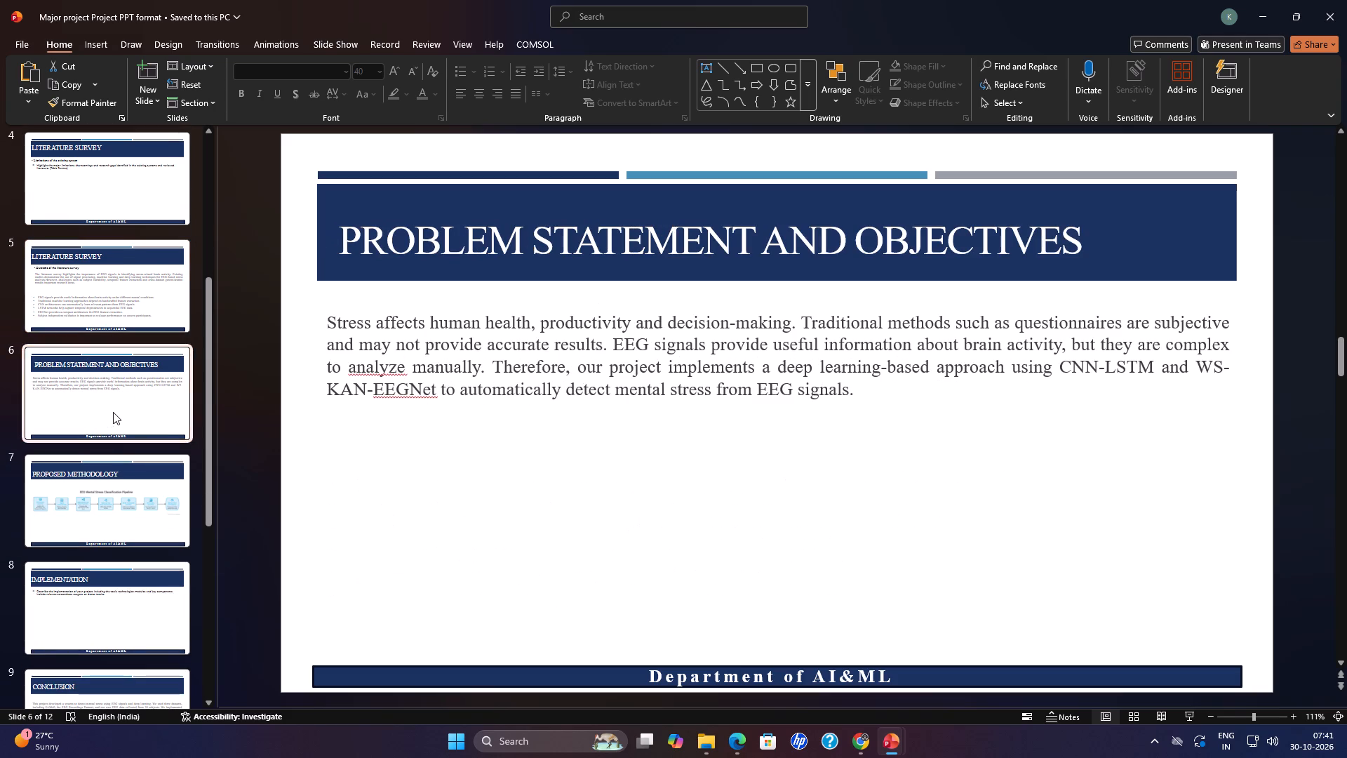
pyautogui.scroll(-1, 114, 412)
pyautogui.click(125, 441)
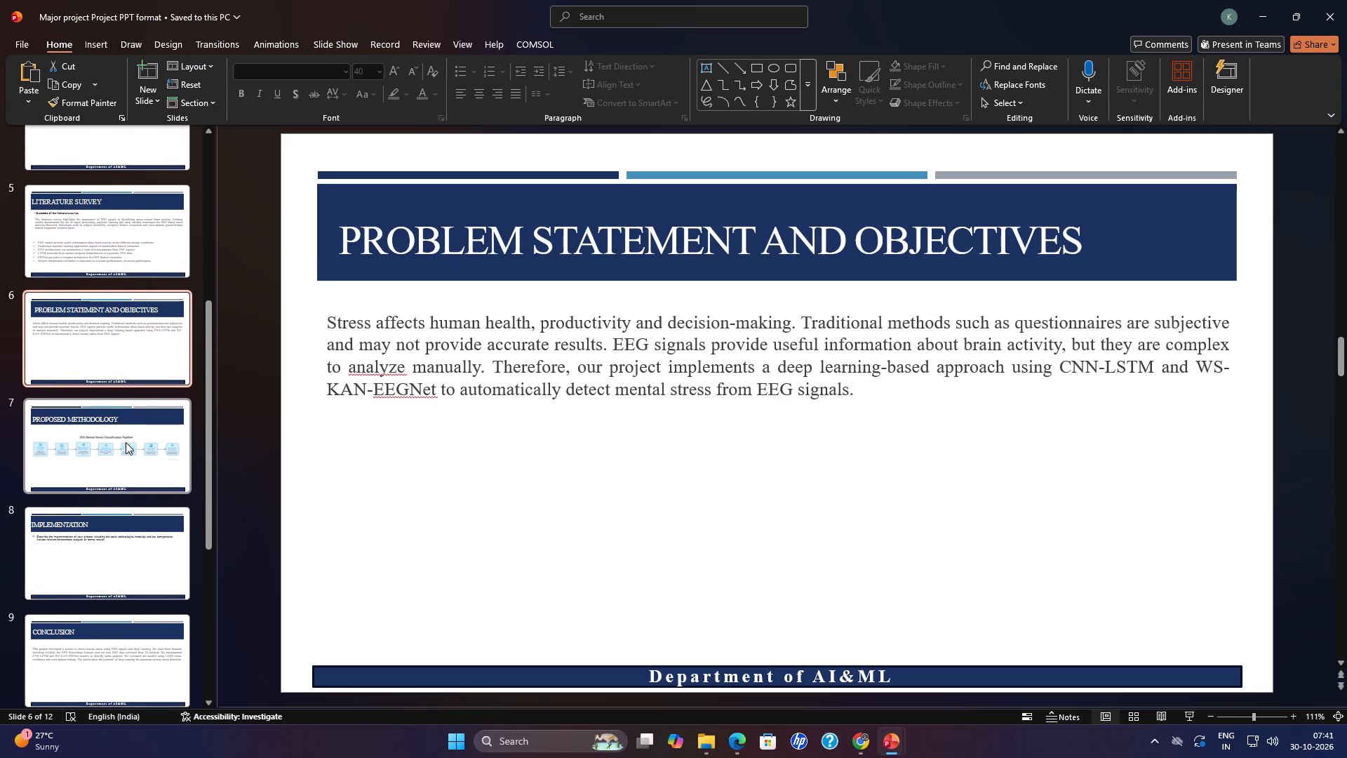
pyautogui.scroll(-2, 126, 441)
pyautogui.click(126, 443)
pyautogui.scroll(-3, 123, 438)
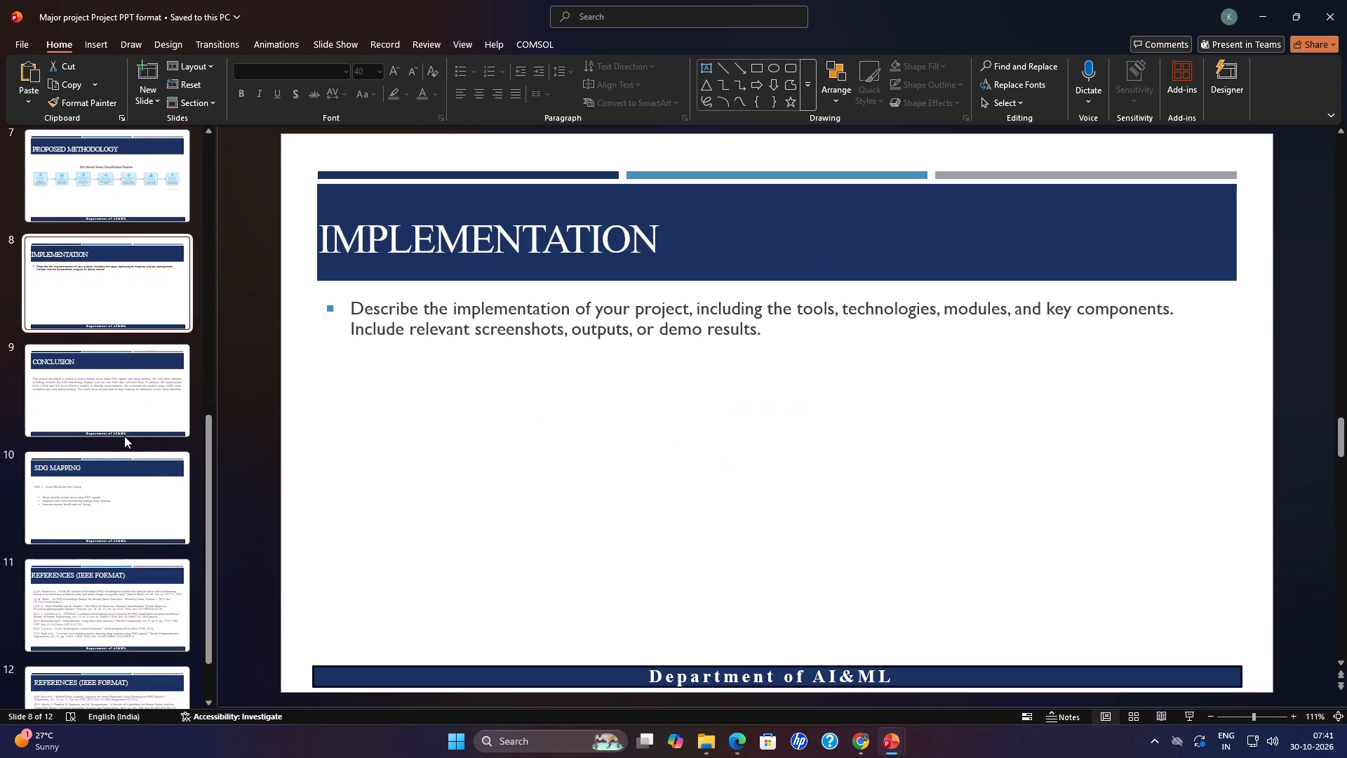
pyautogui.click(110, 476)
pyautogui.scroll(-4, 113, 456)
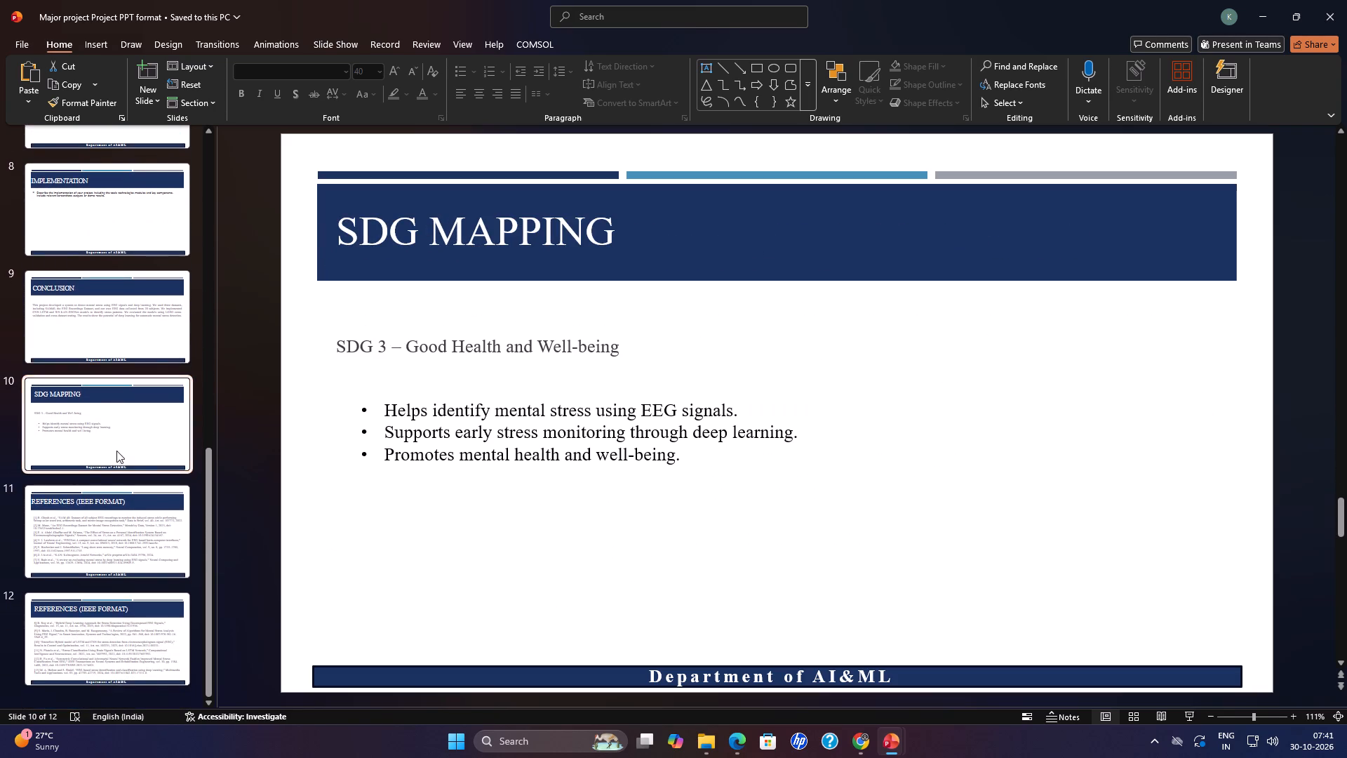
# Look back through the slide thumbnails and examine the Implementation and Proposed Methodology slides for content still needed.
pyautogui.scroll(9, 119, 448)
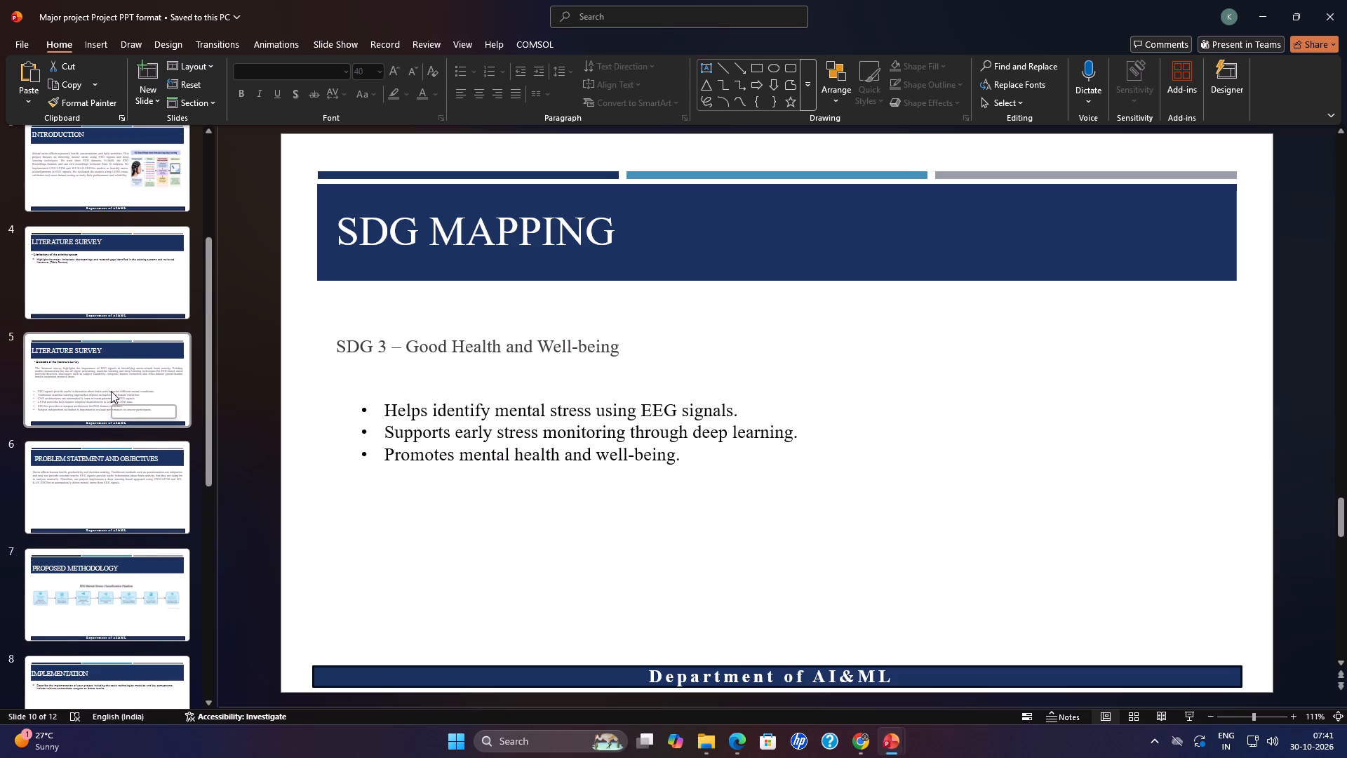
pyautogui.scroll(10, 114, 390)
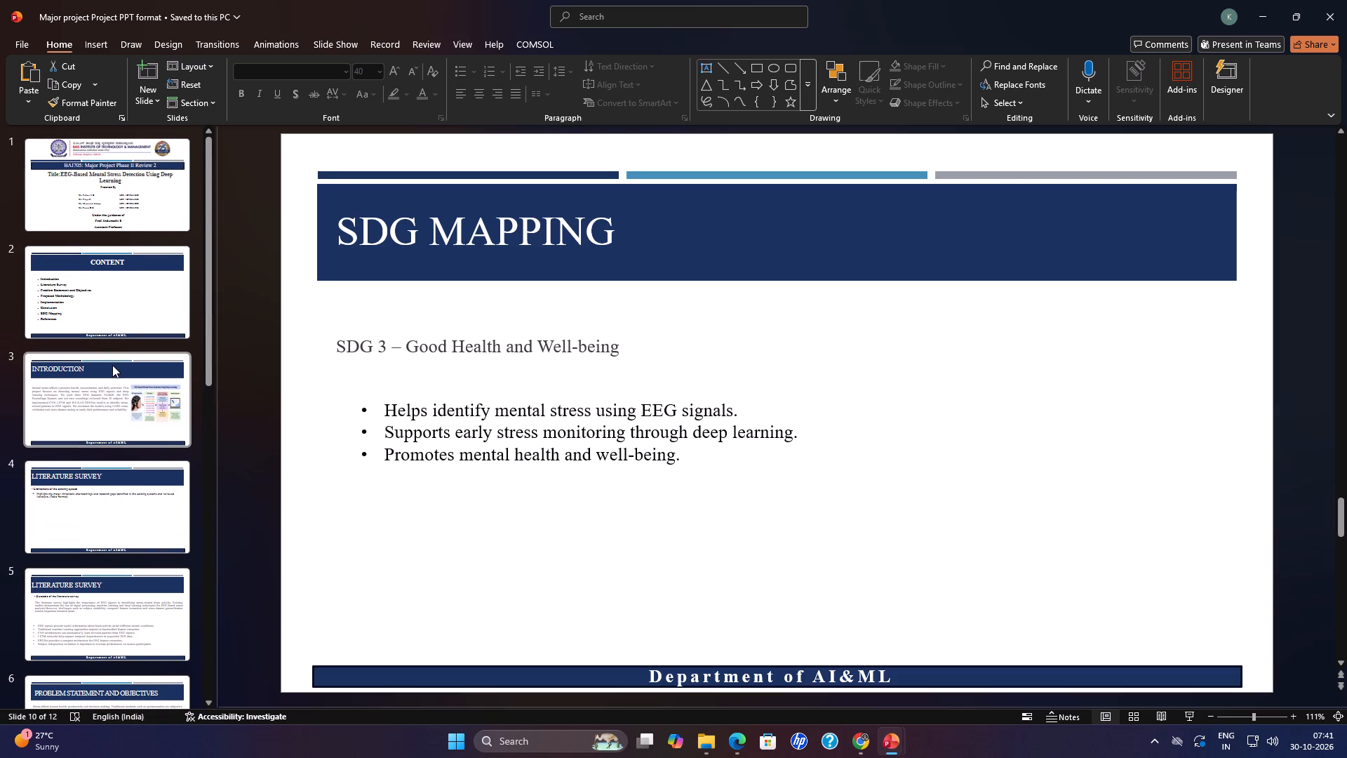
pyautogui.scroll(3, 112, 365)
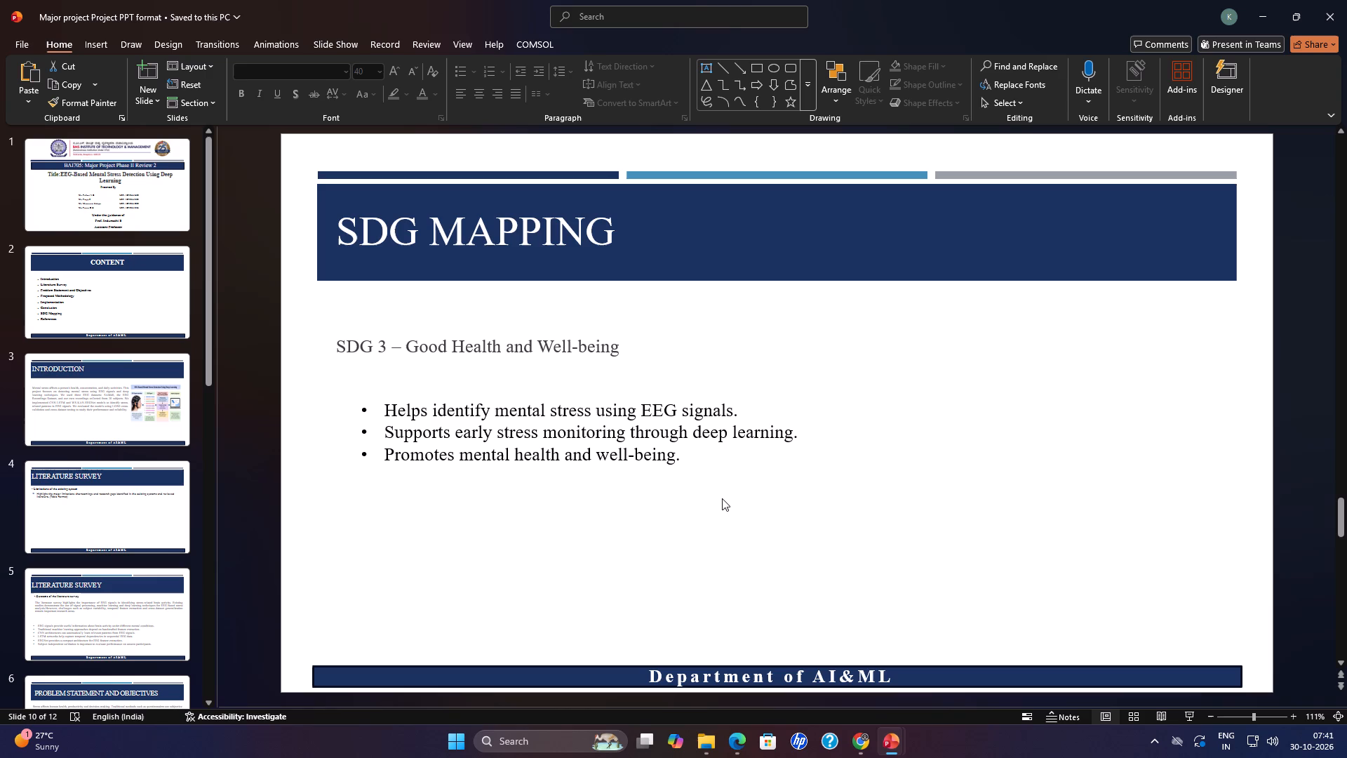
pyautogui.scroll(-3, 62, 539)
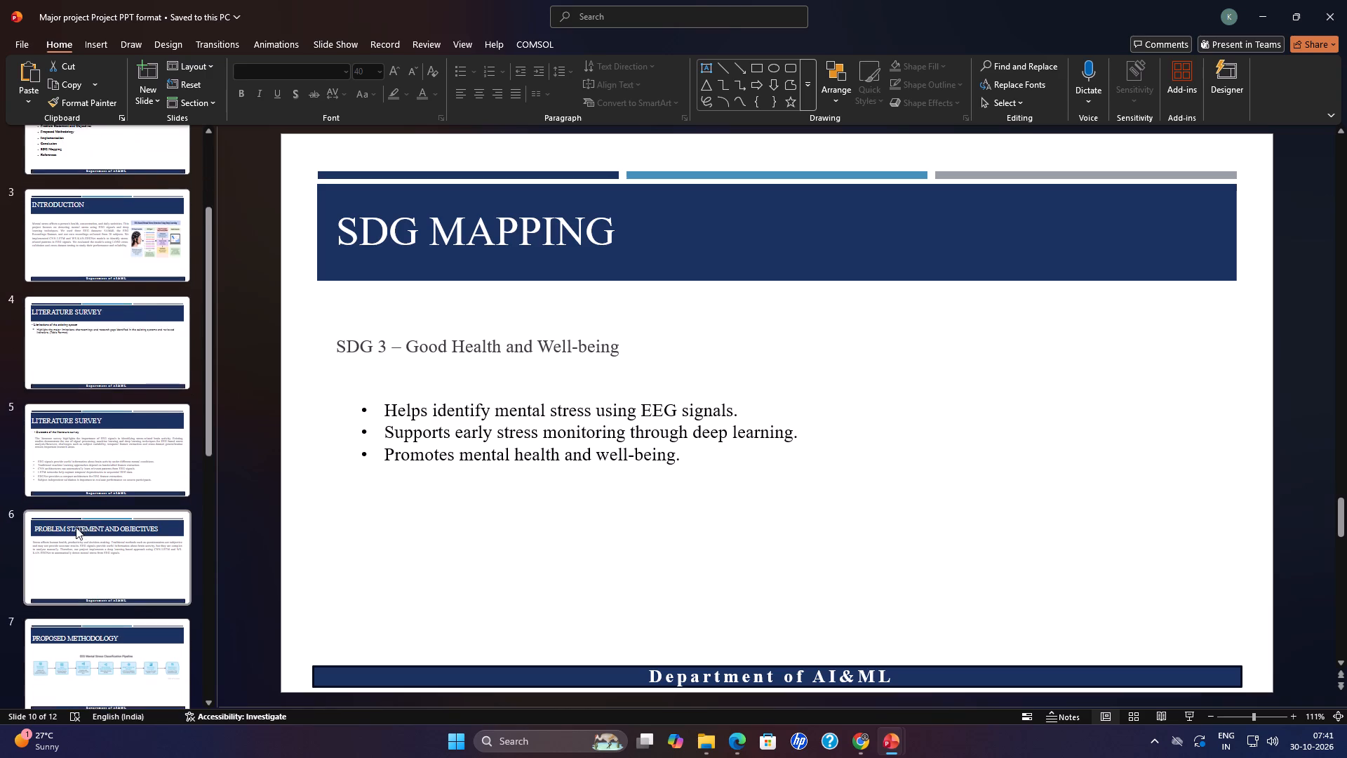
pyautogui.scroll(-1, 76, 532)
pyautogui.scroll(-2, 46, 672)
pyautogui.click(65, 609)
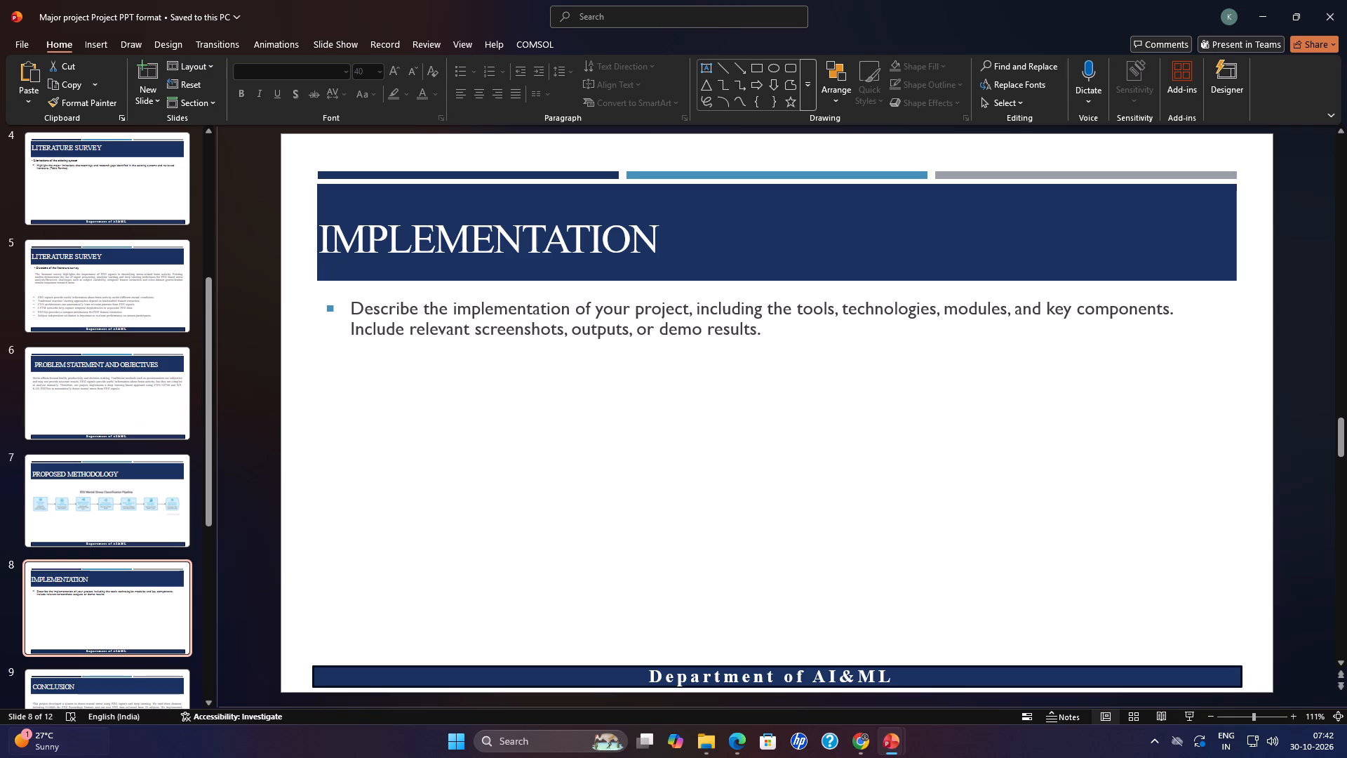
pyautogui.click(98, 518)
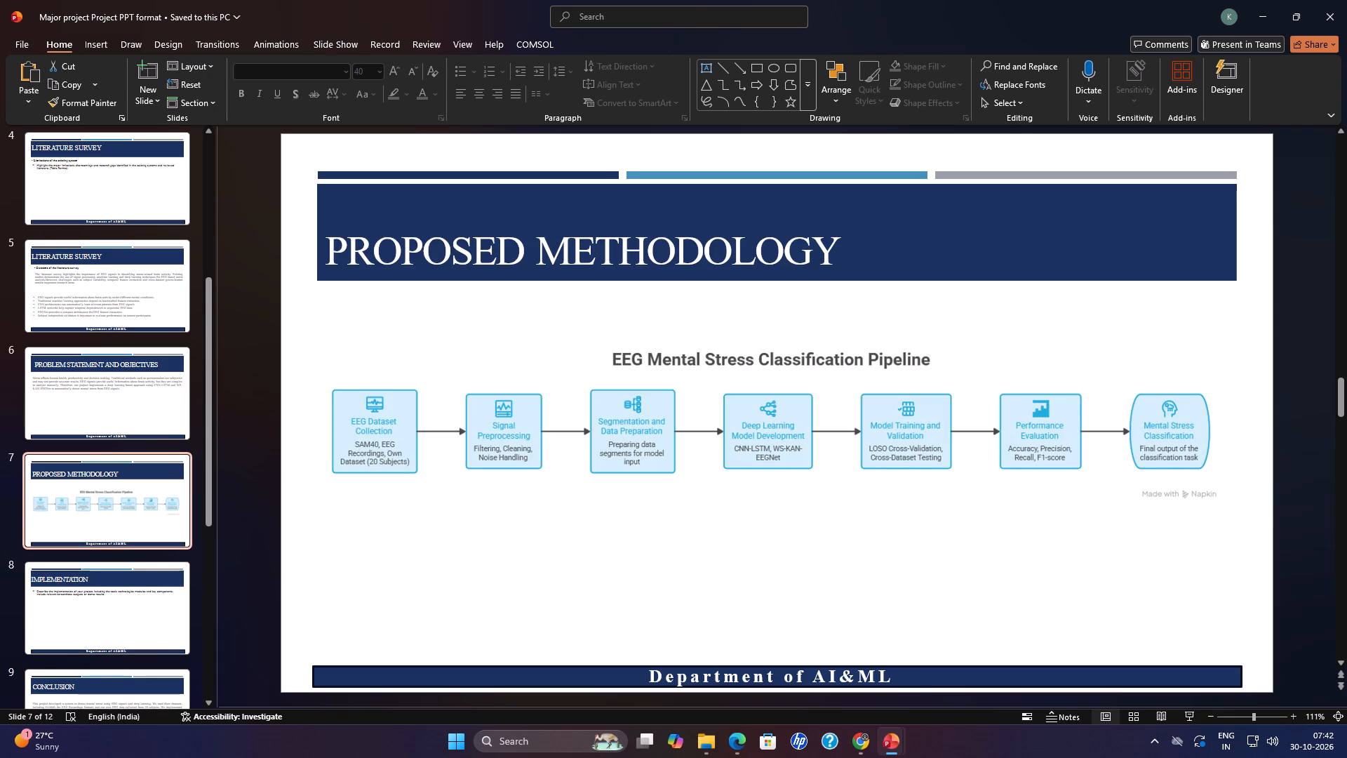
pyautogui.scroll(6, 121, 389)
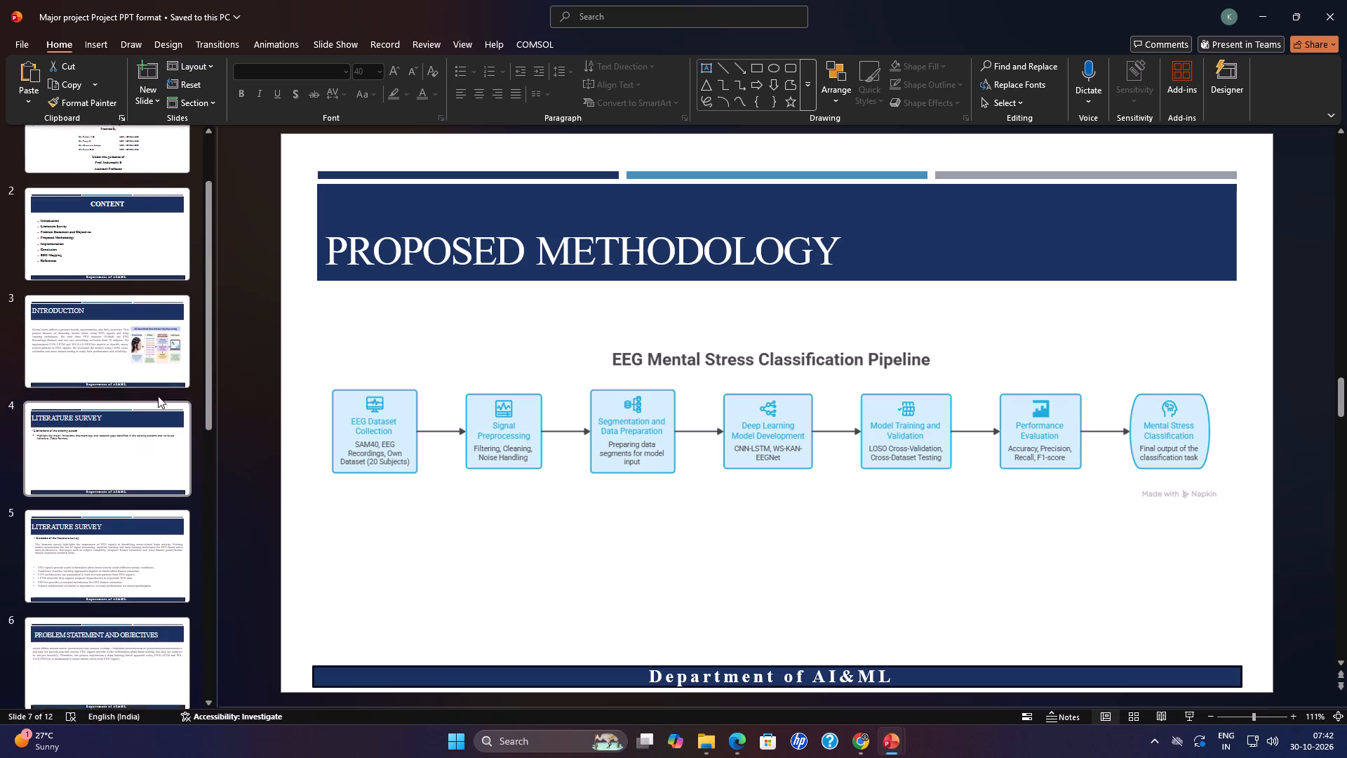
pyautogui.scroll(8, 158, 396)
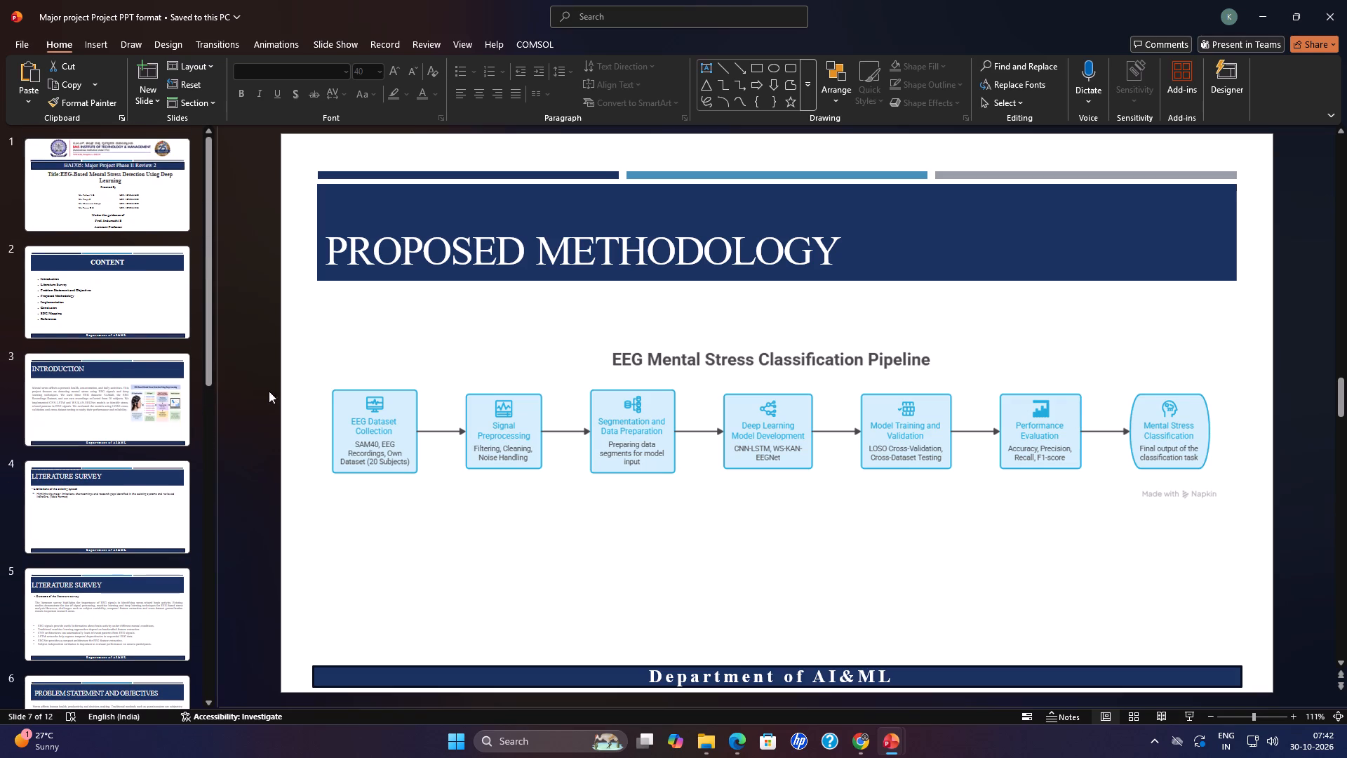
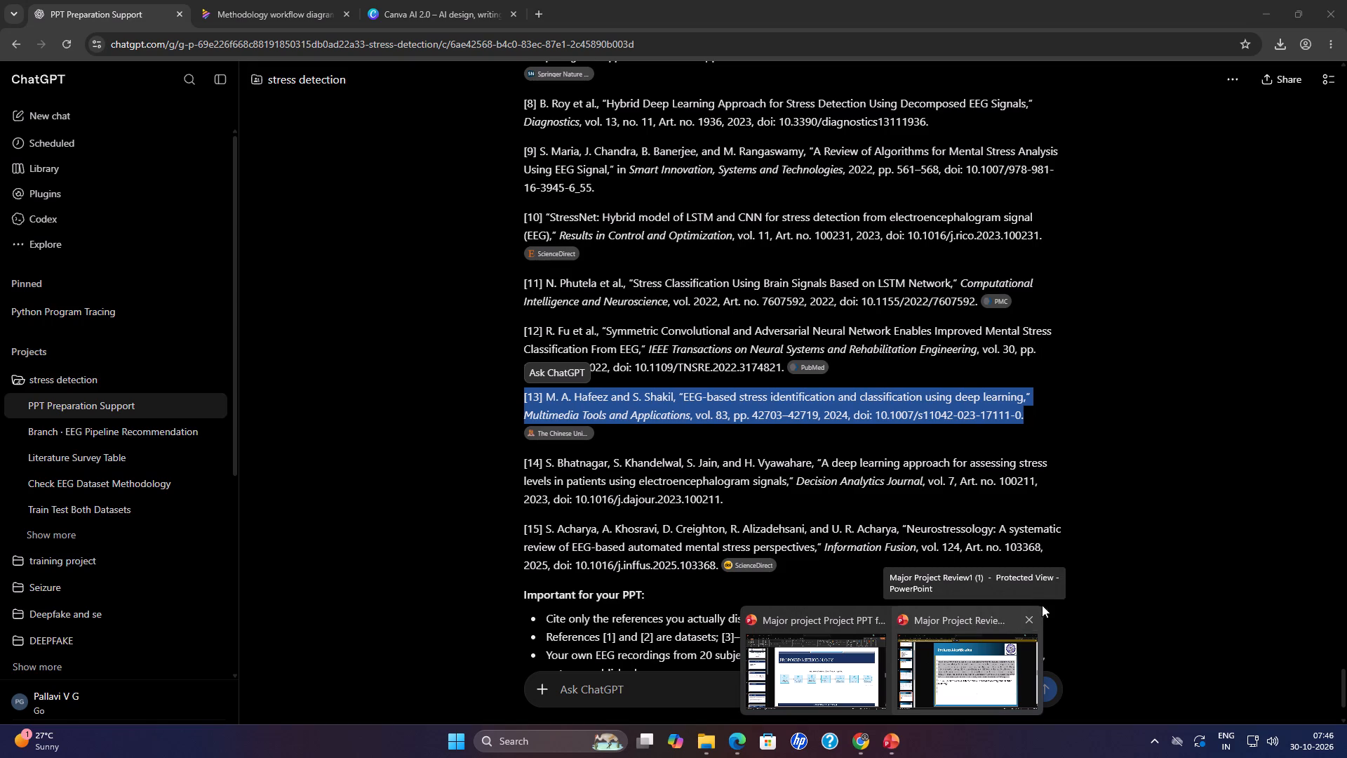
pyautogui.click(820, 682)
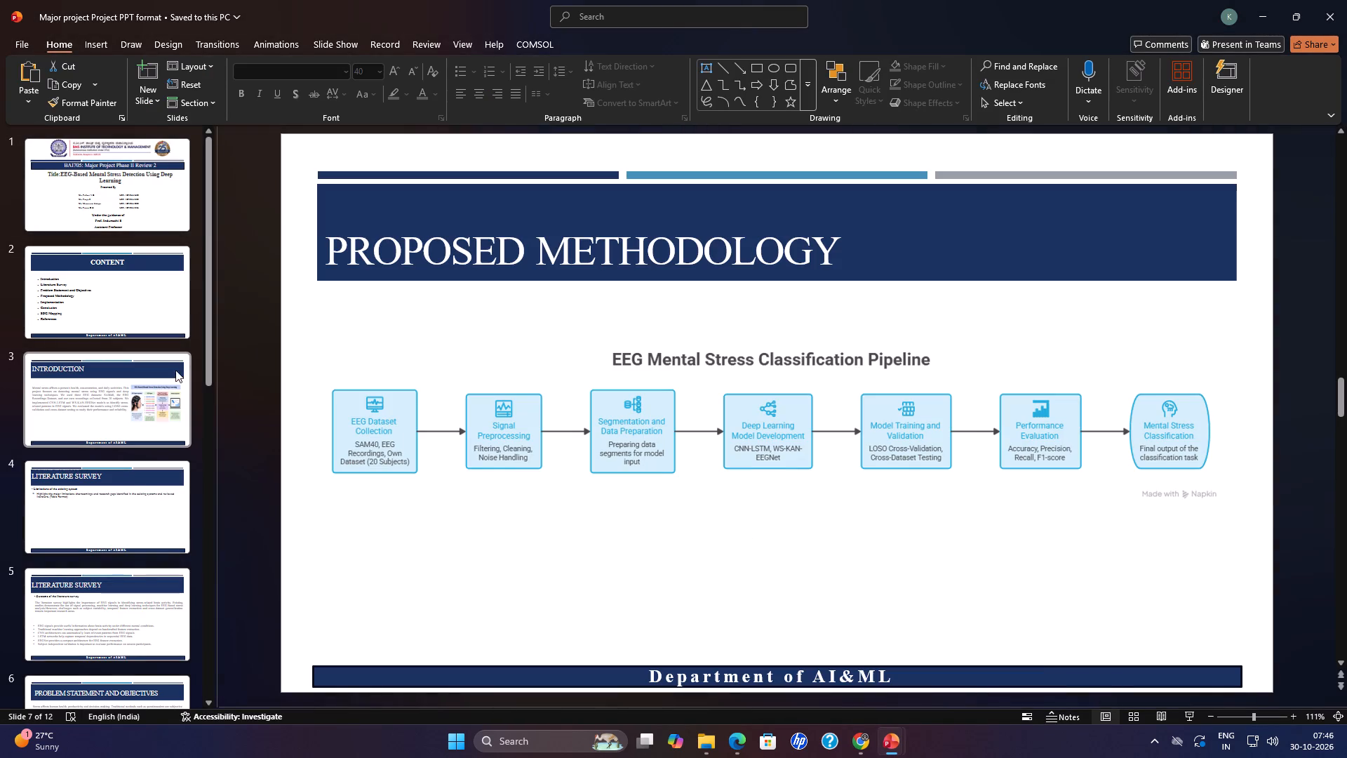
pyautogui.scroll(2, 69, 411)
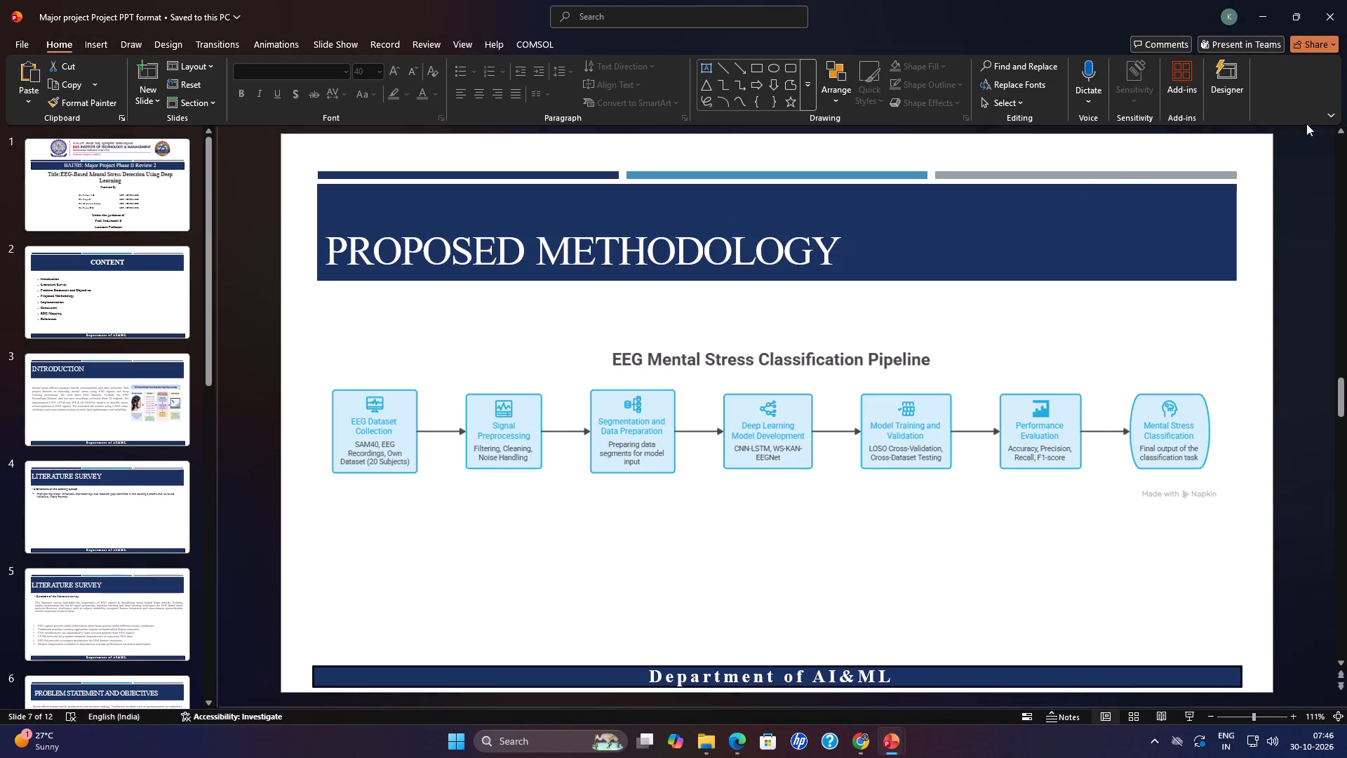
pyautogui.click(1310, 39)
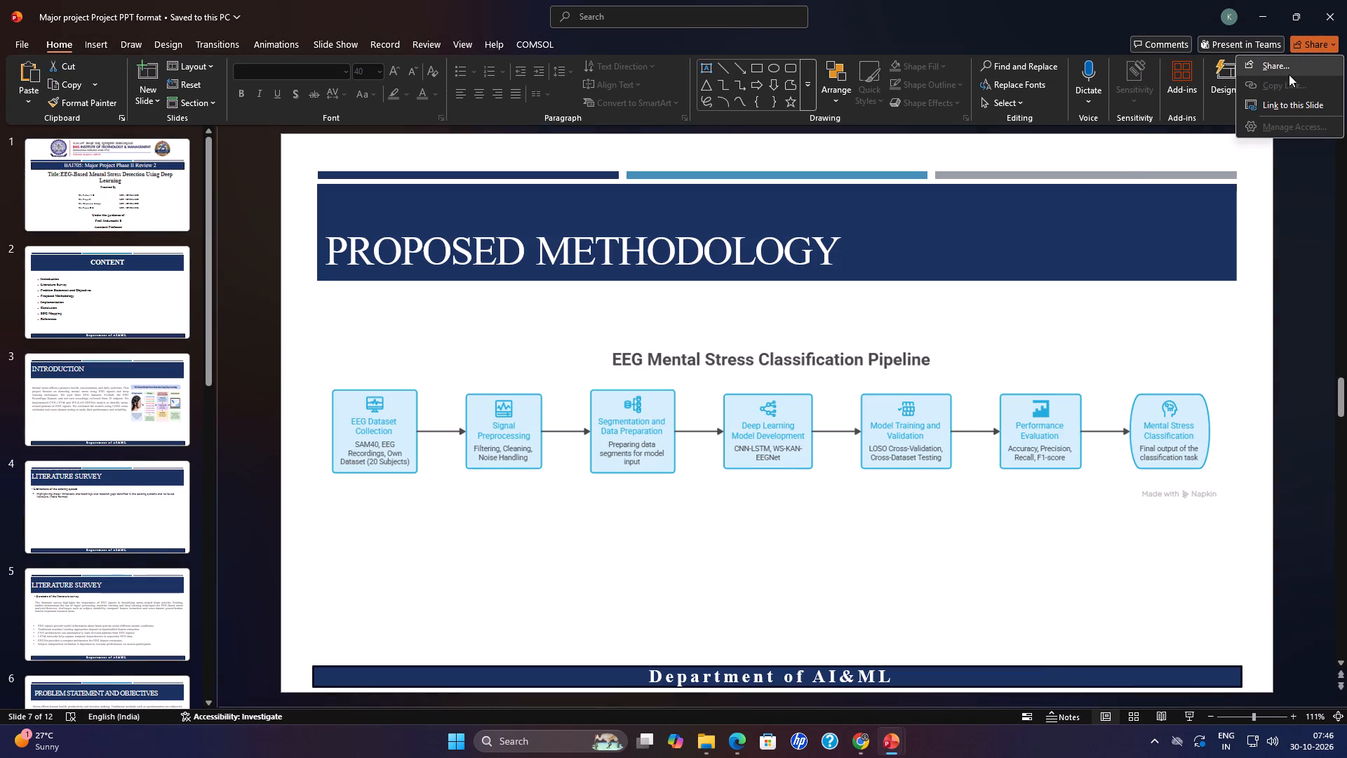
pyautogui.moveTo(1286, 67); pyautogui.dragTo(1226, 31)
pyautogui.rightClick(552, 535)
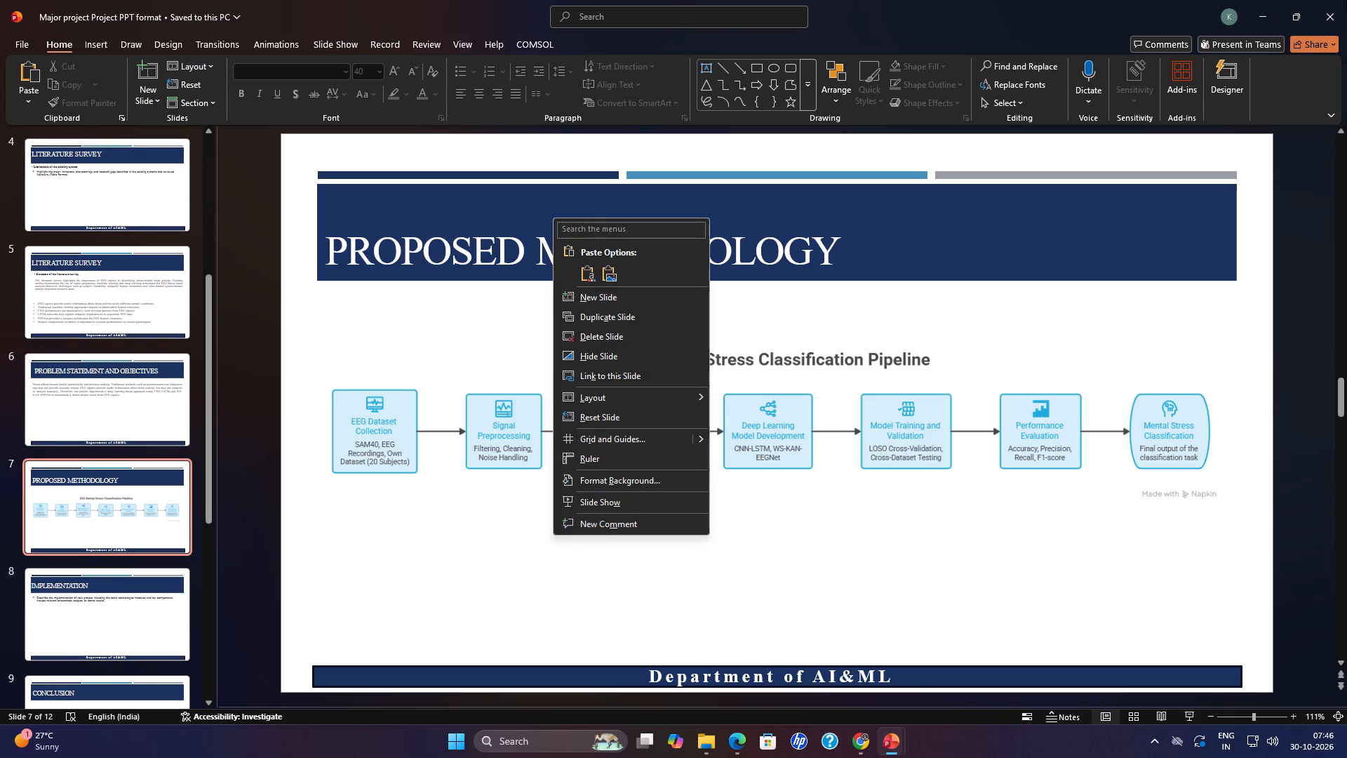
# Close the Major project Project PPT format presentation.
pyautogui.click(1346, 0)
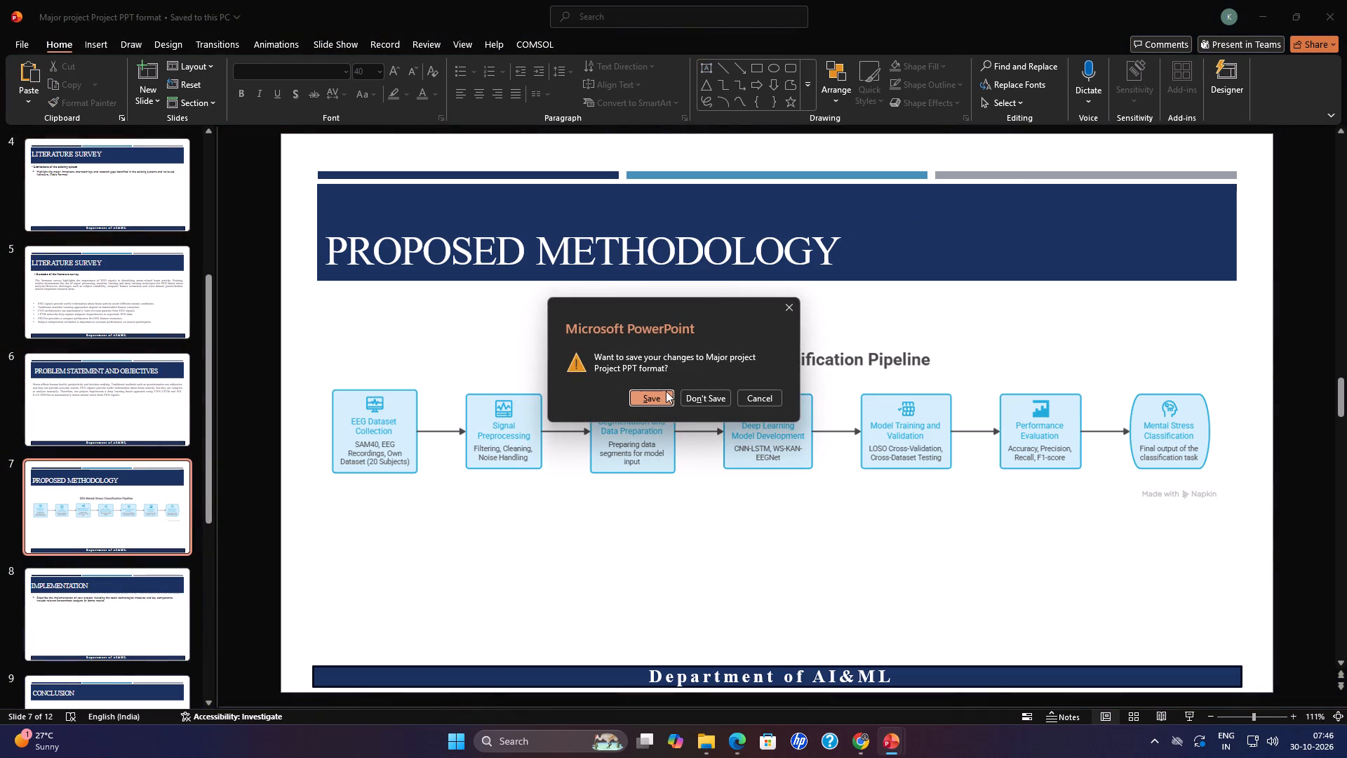